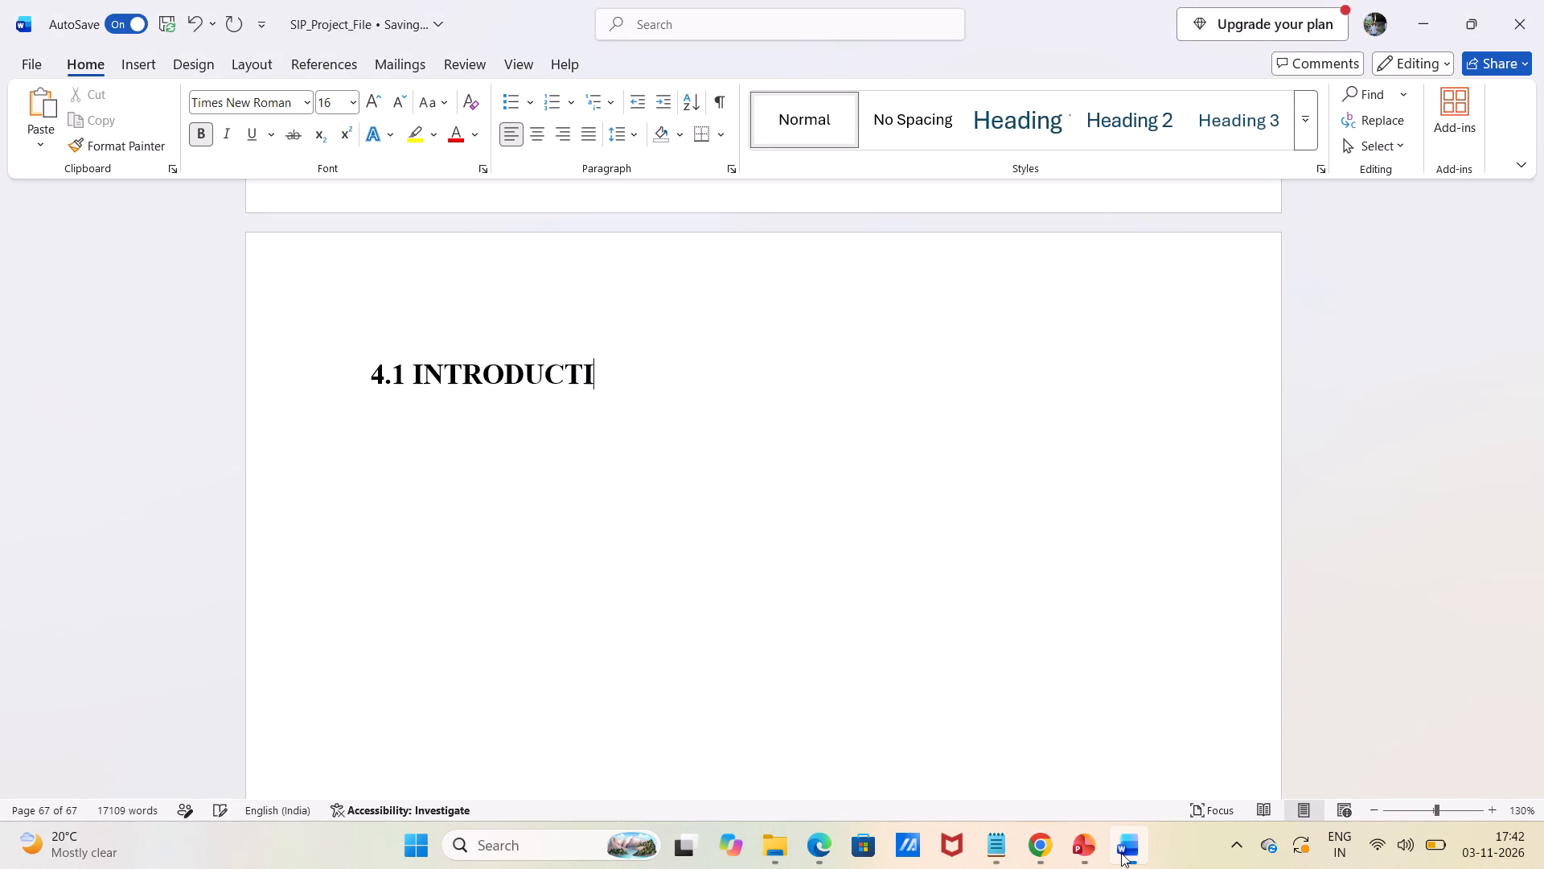
key("Return")
Paste the copied introduction paragraphs below the heading as non-bold 12 pt text.
left_click(323, 99)
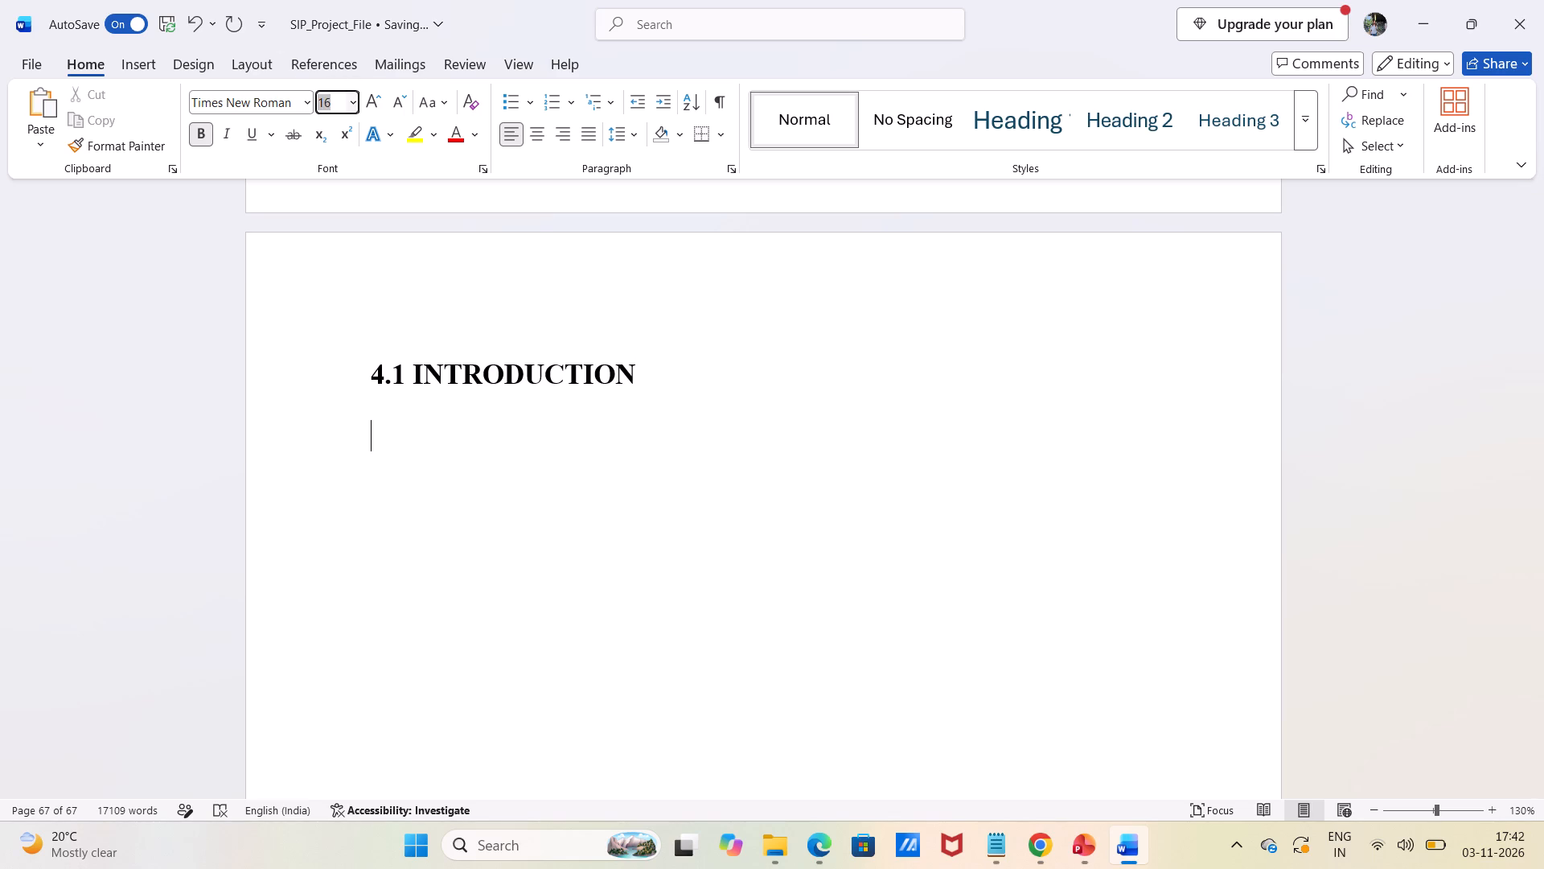
type("12")
key("Return")
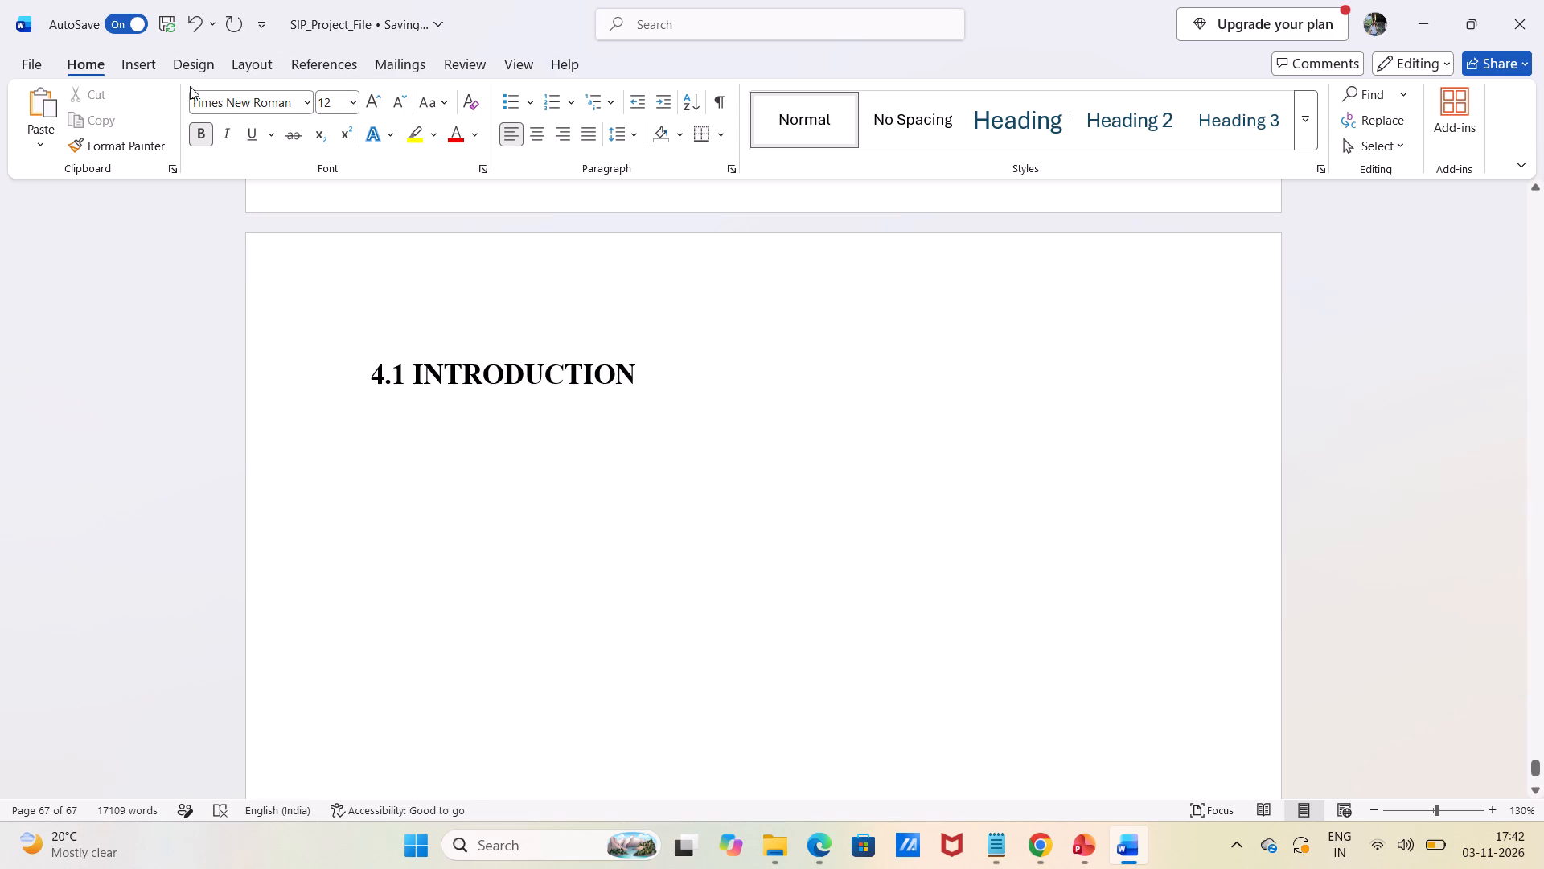
left_click(202, 130)
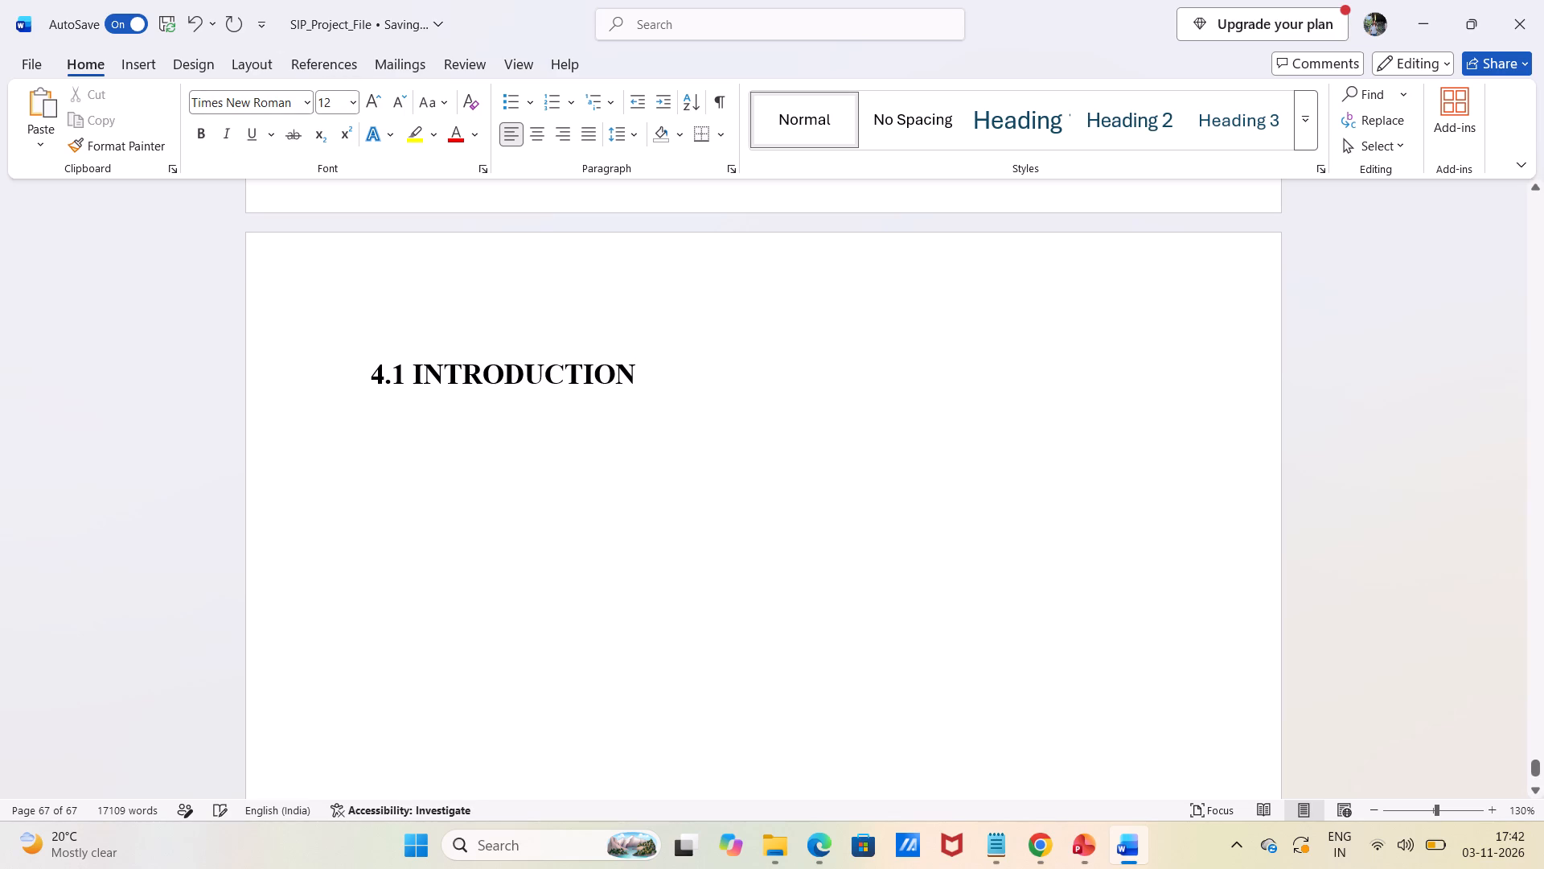
key("ctrl+v")
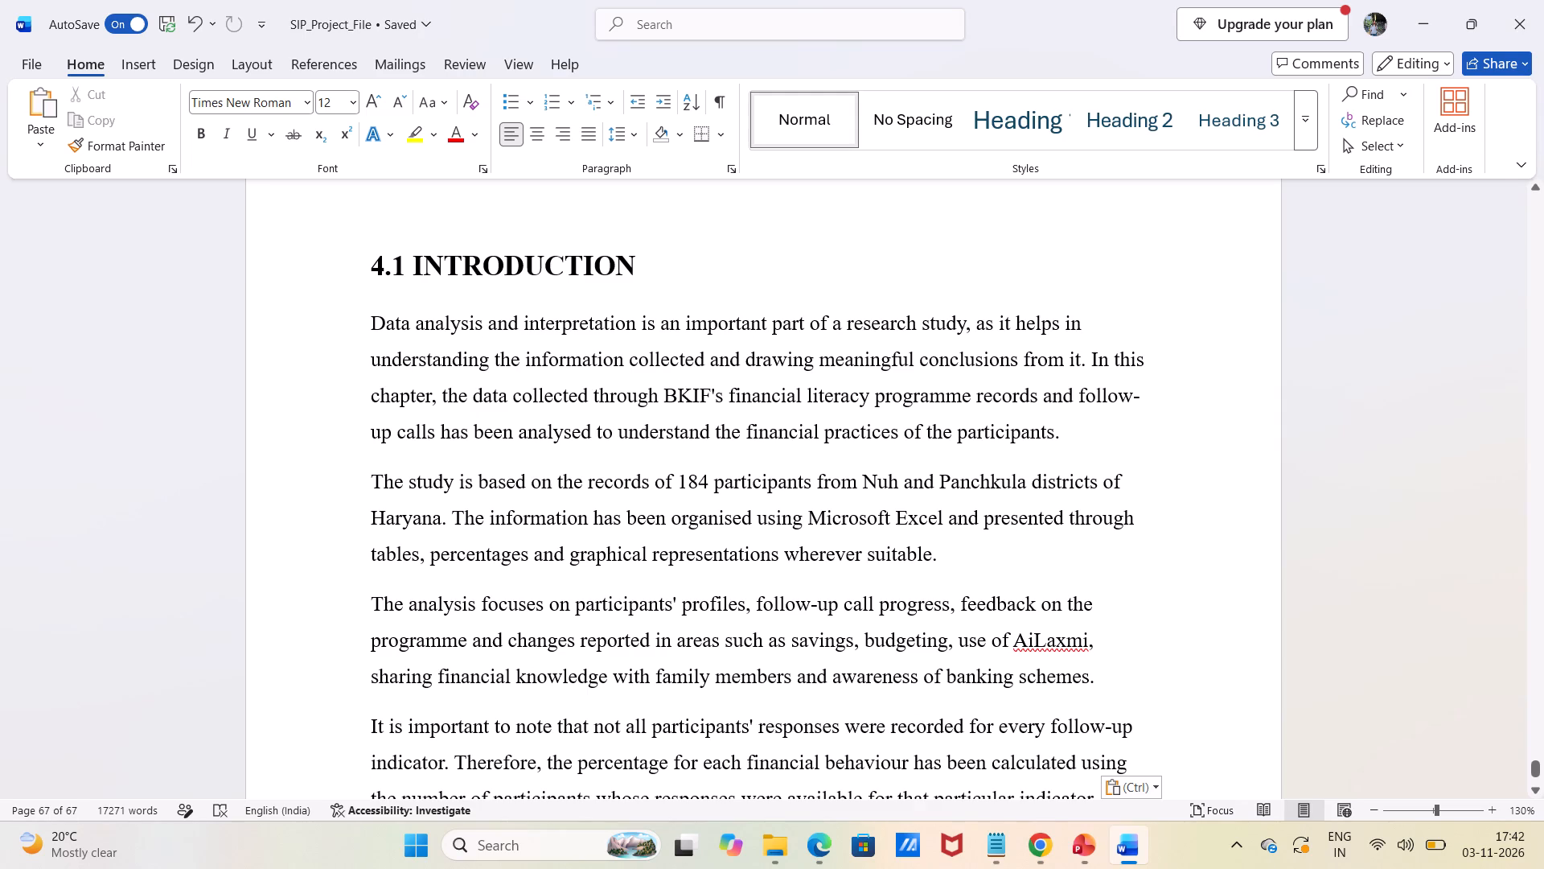
Delete the sentence starting "In this chapter" from the first introduction paragraph and "The information has been organised" from the second.
scroll(483, 433, "down", 1)
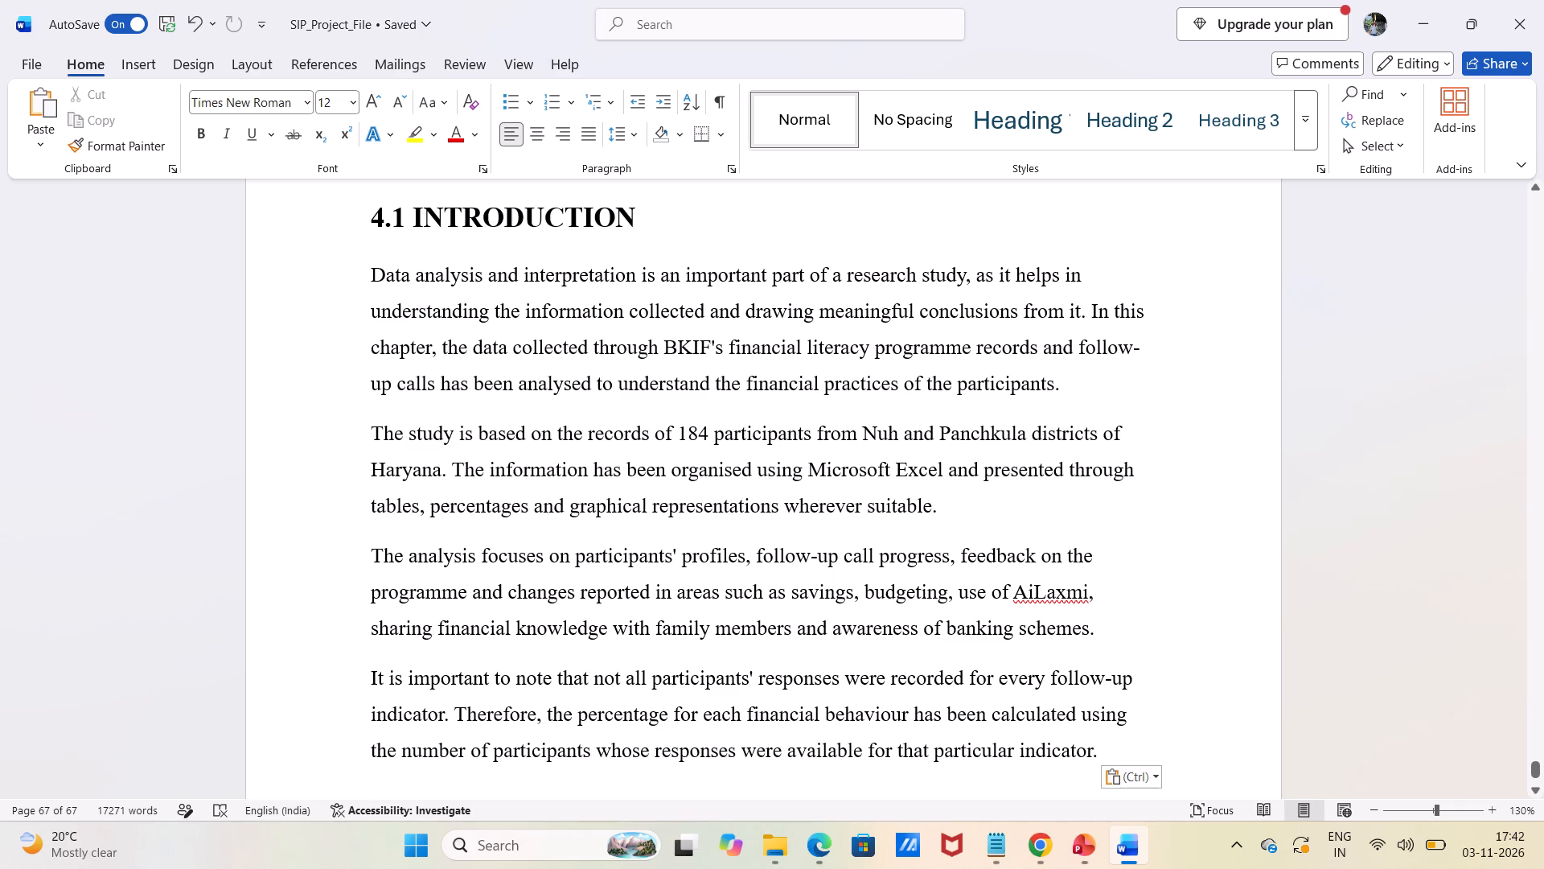
left_click_drag(1091, 310, 1131, 385)
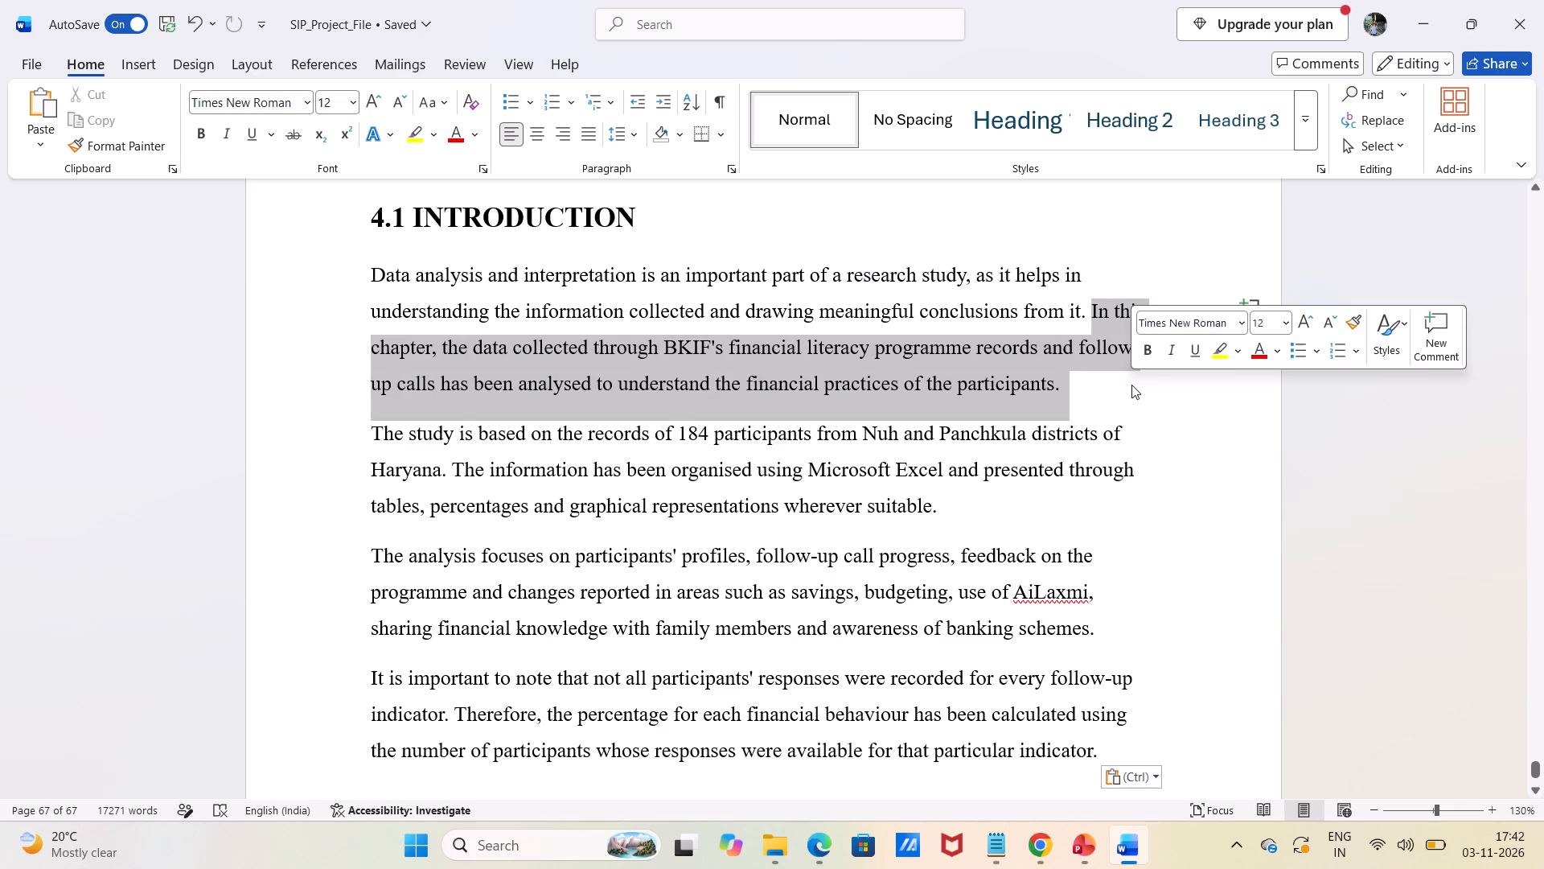
key("BackSpace")
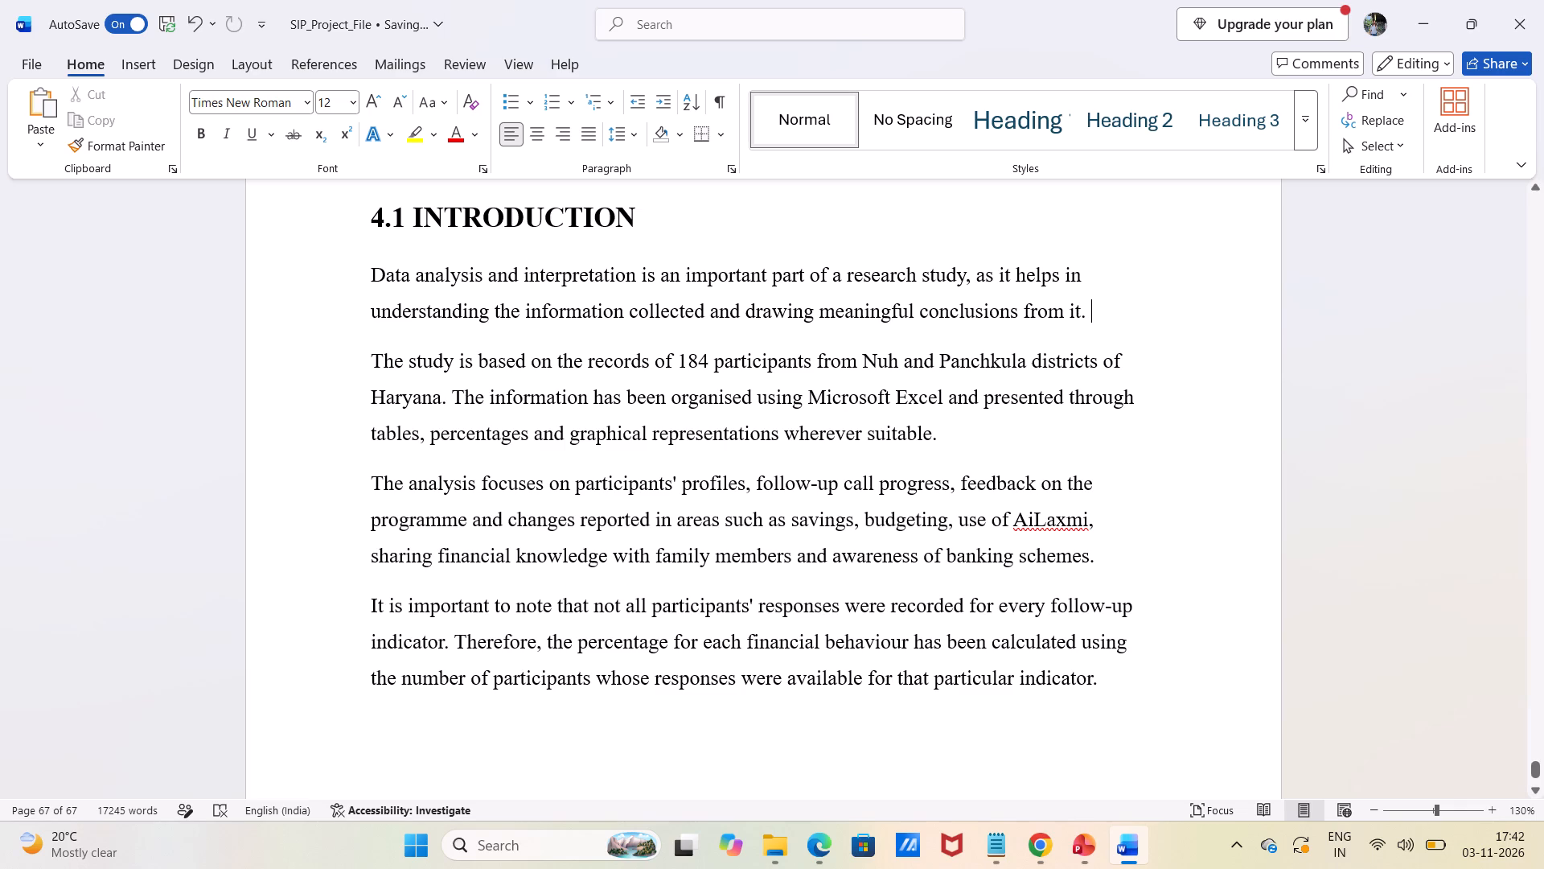
left_click_drag(454, 393, 863, 427)
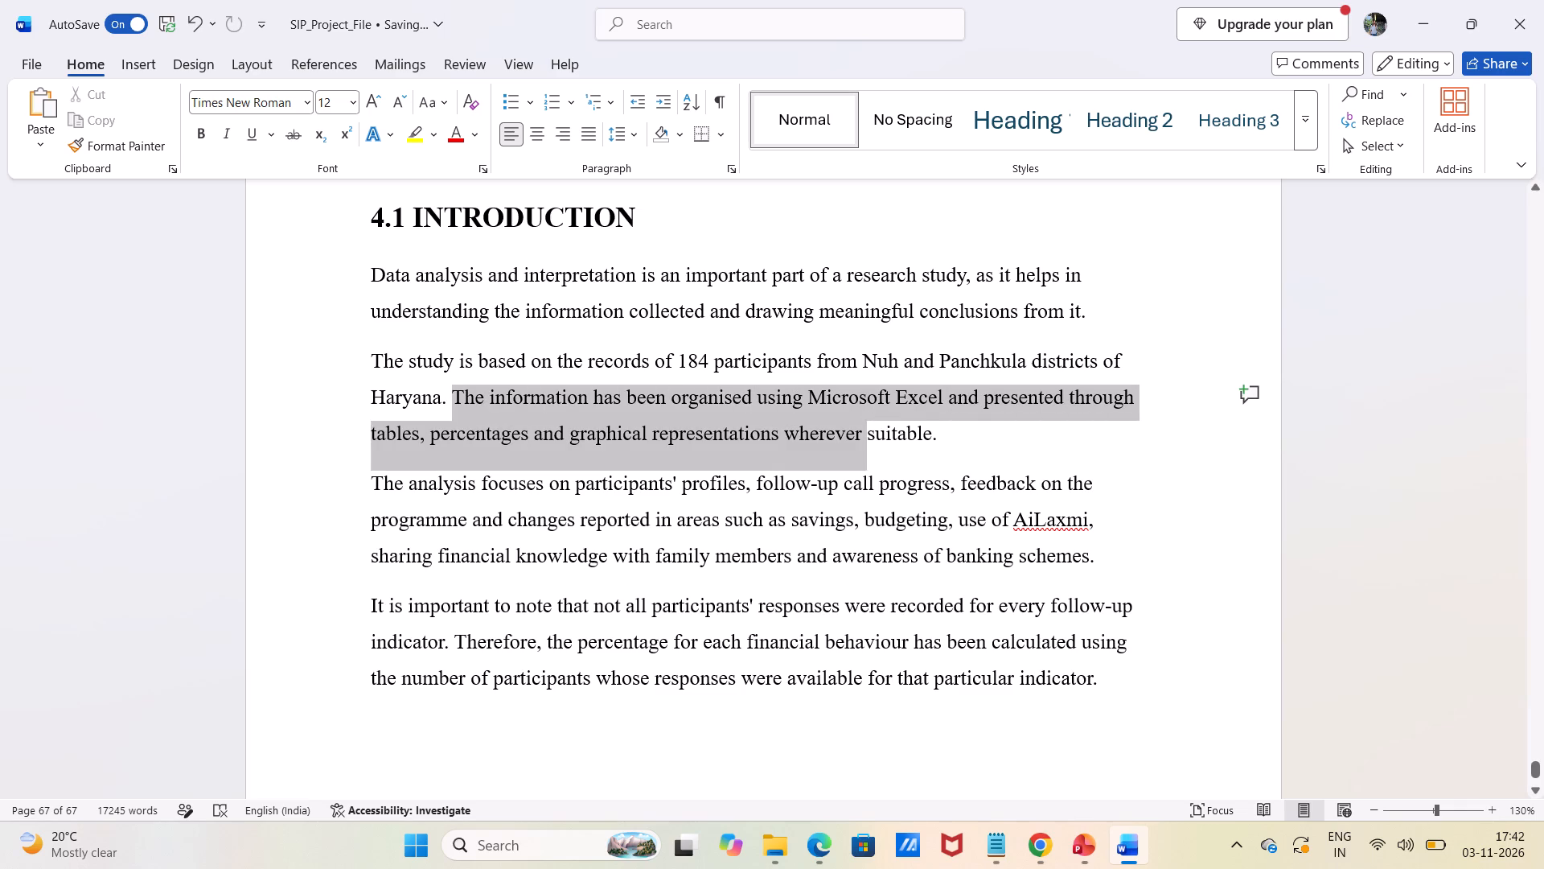
left_click_drag(863, 427, 935, 441)
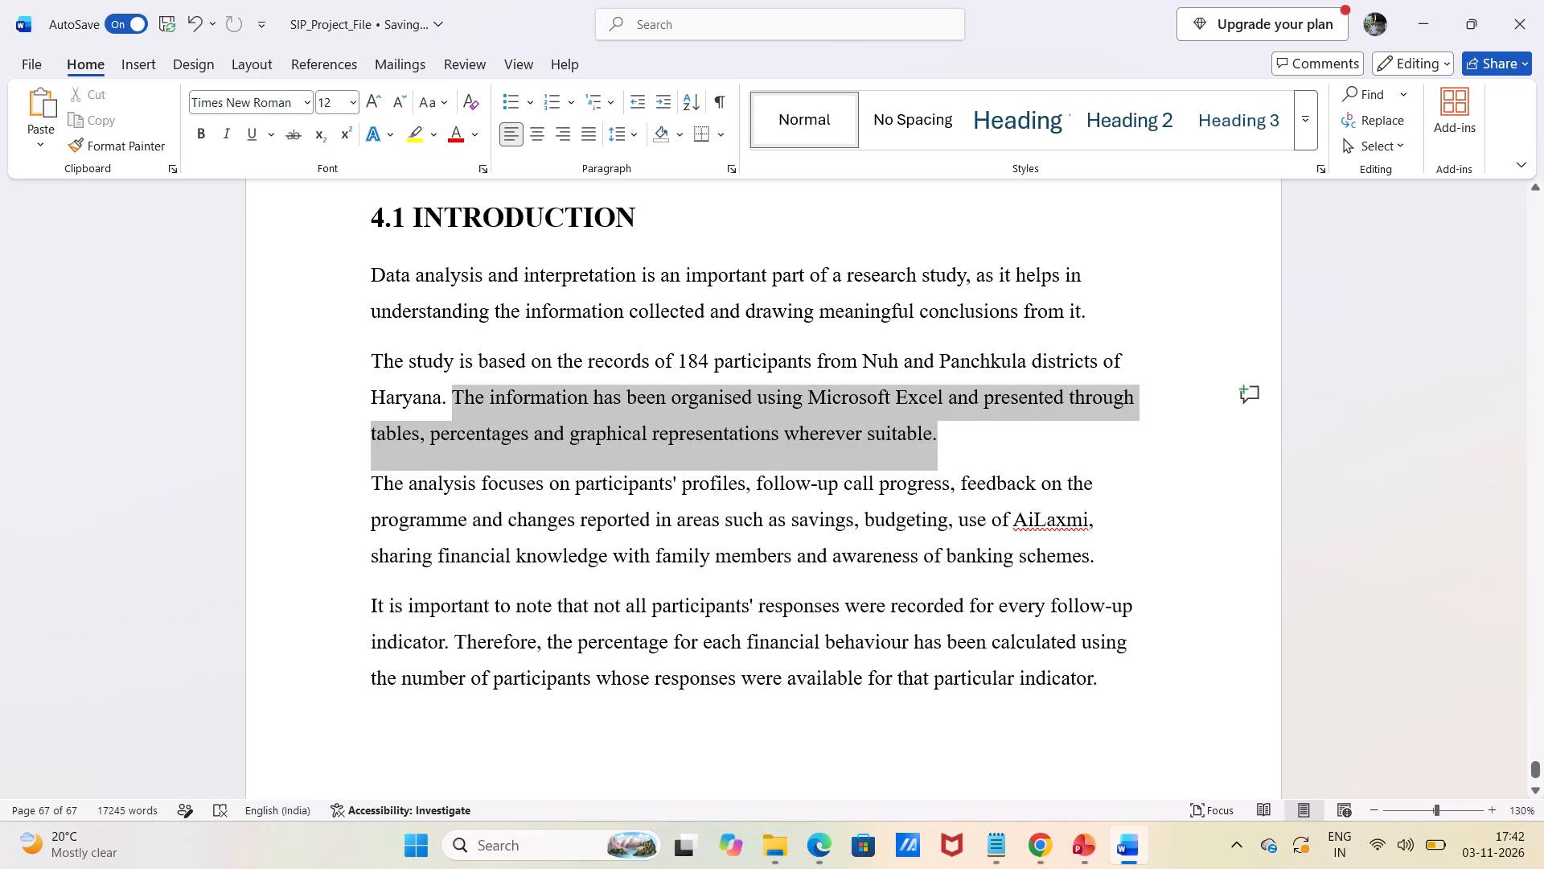
left_click_drag(935, 441, 944, 441)
key("BackSpace")
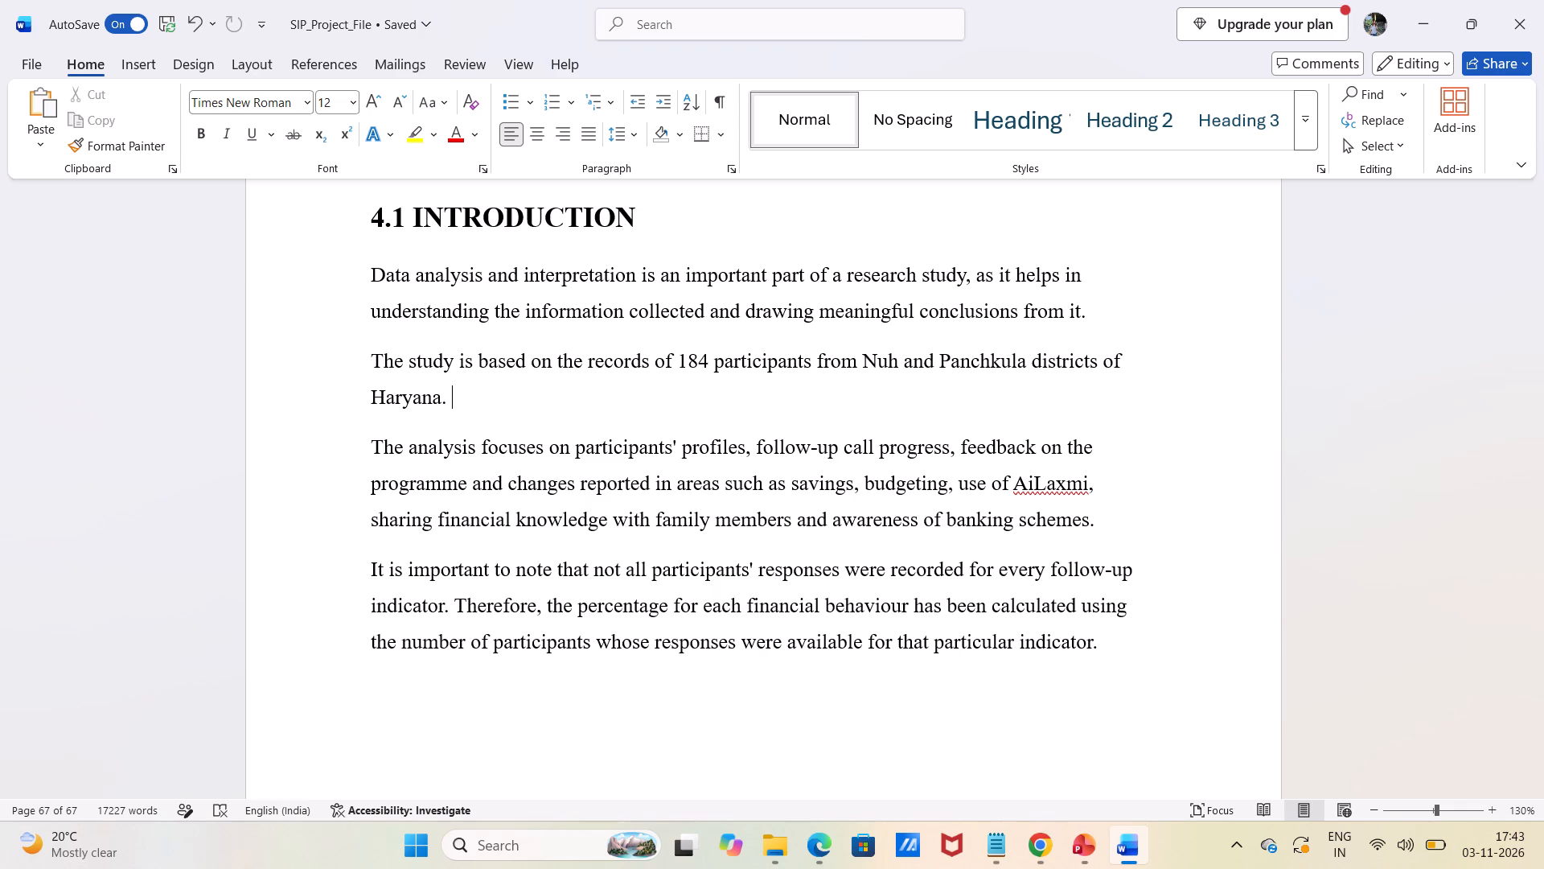
Delete the last paragraph of section 4.1, which starts "It is important to note".
scroll(845, 636, "down", 1)
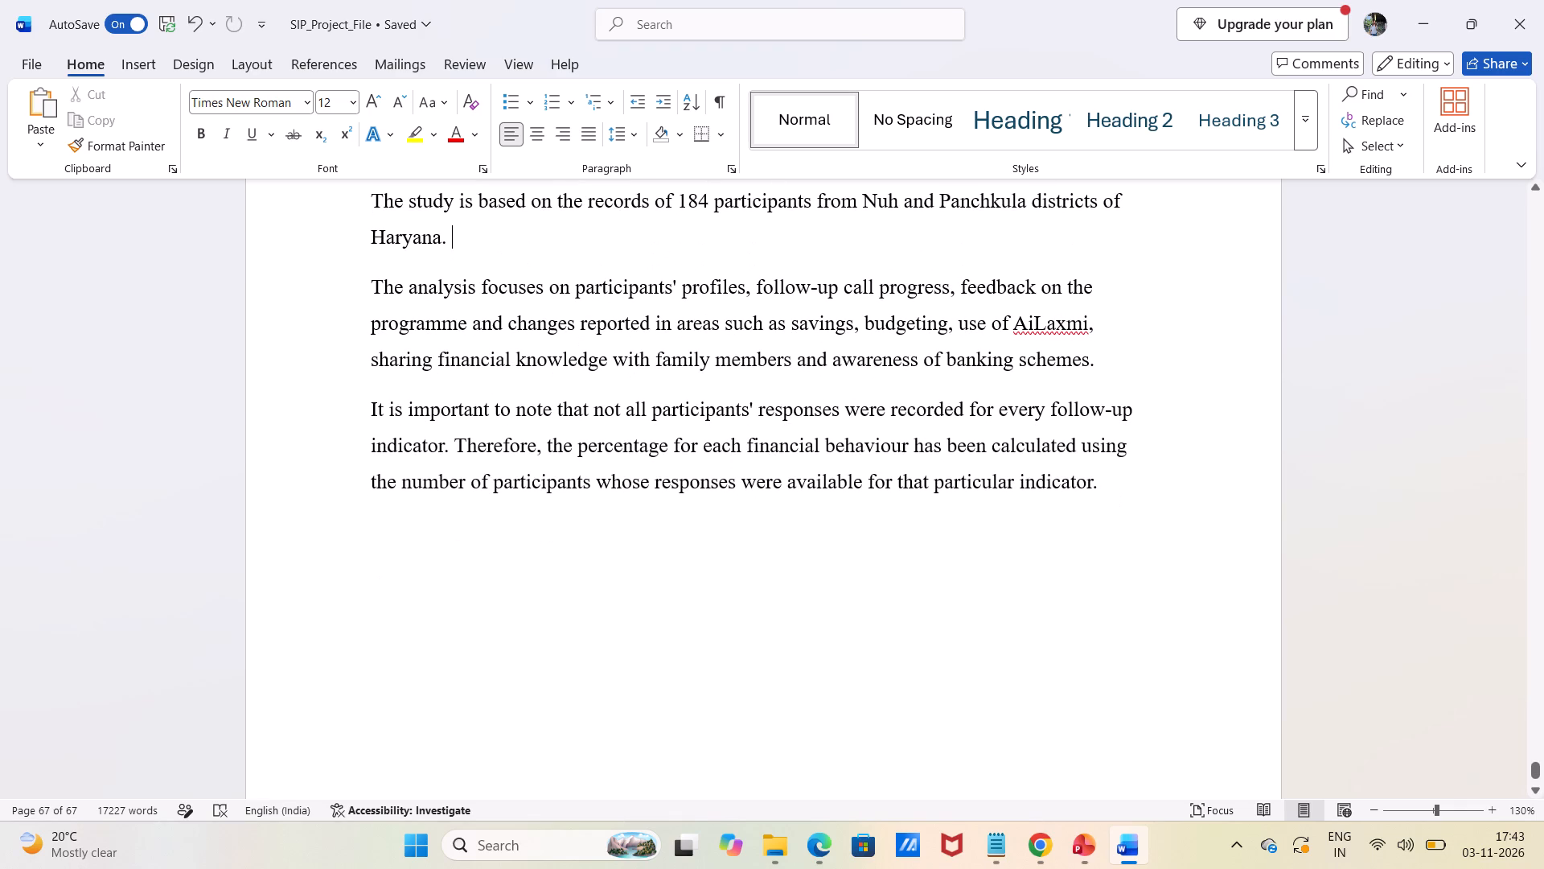
left_click_drag(364, 408, 1033, 504)
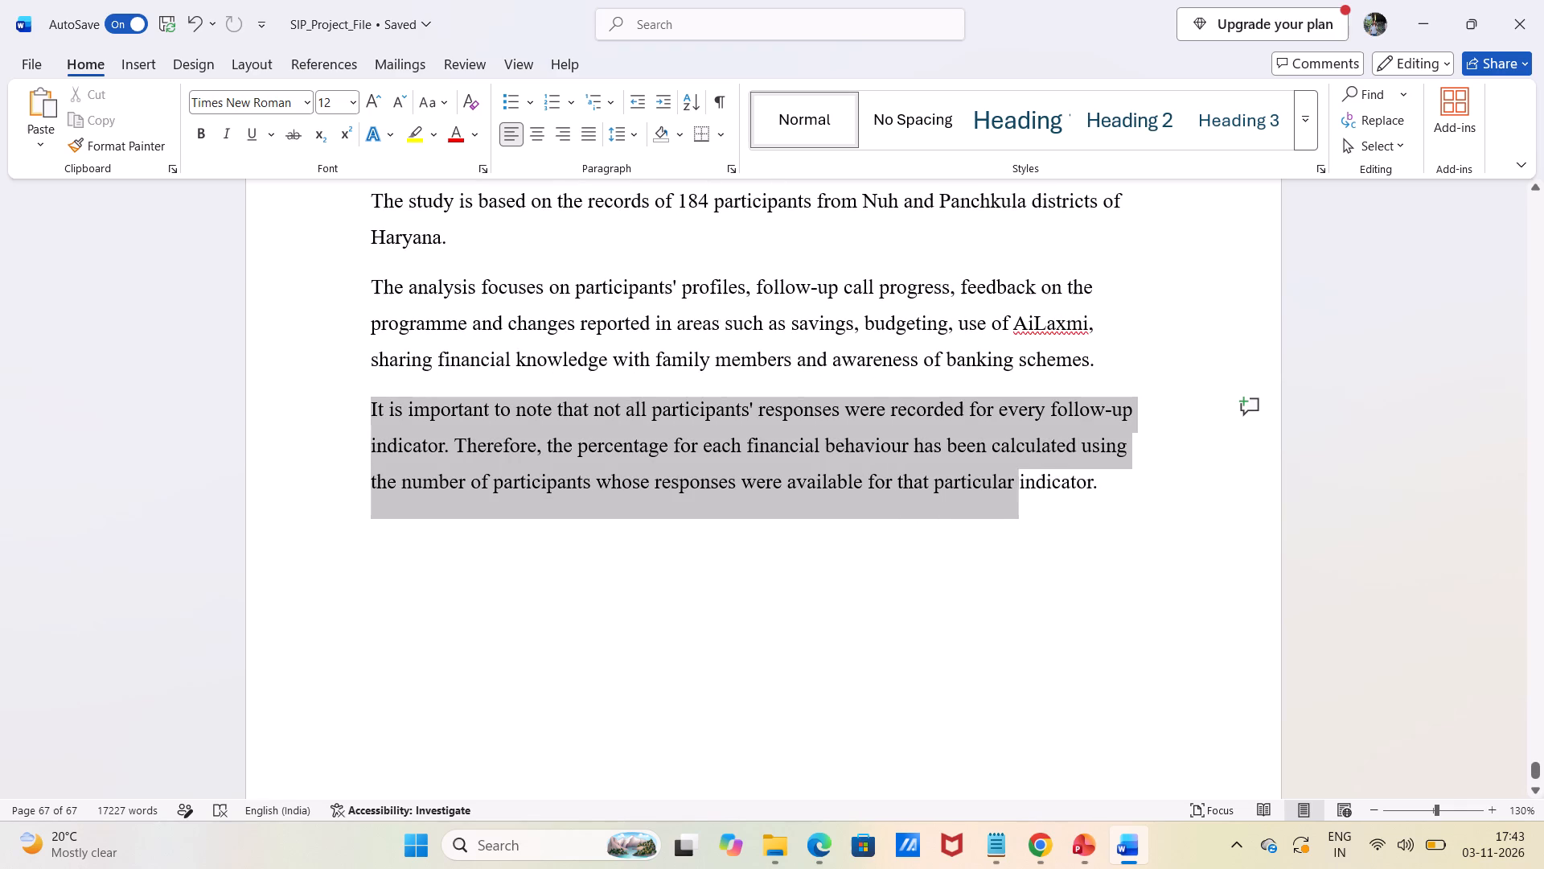
left_click_drag(1033, 504, 1104, 493)
key("BackSpace")
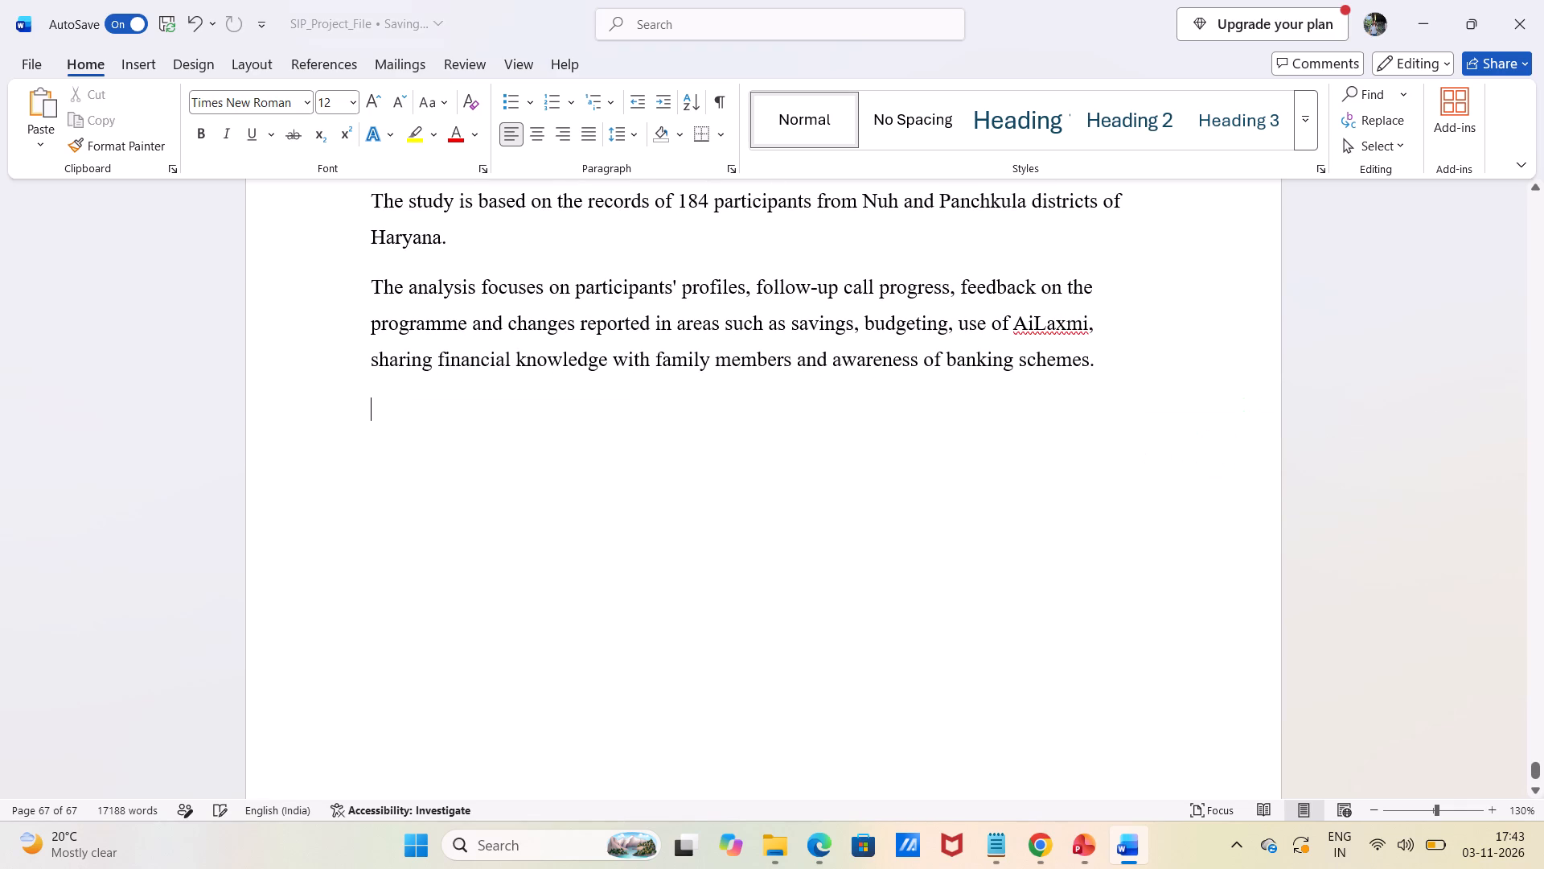
Review the Chapter 3 sections on sample size, sampling technique and data analysis design.
scroll(738, 440, "up", 6)
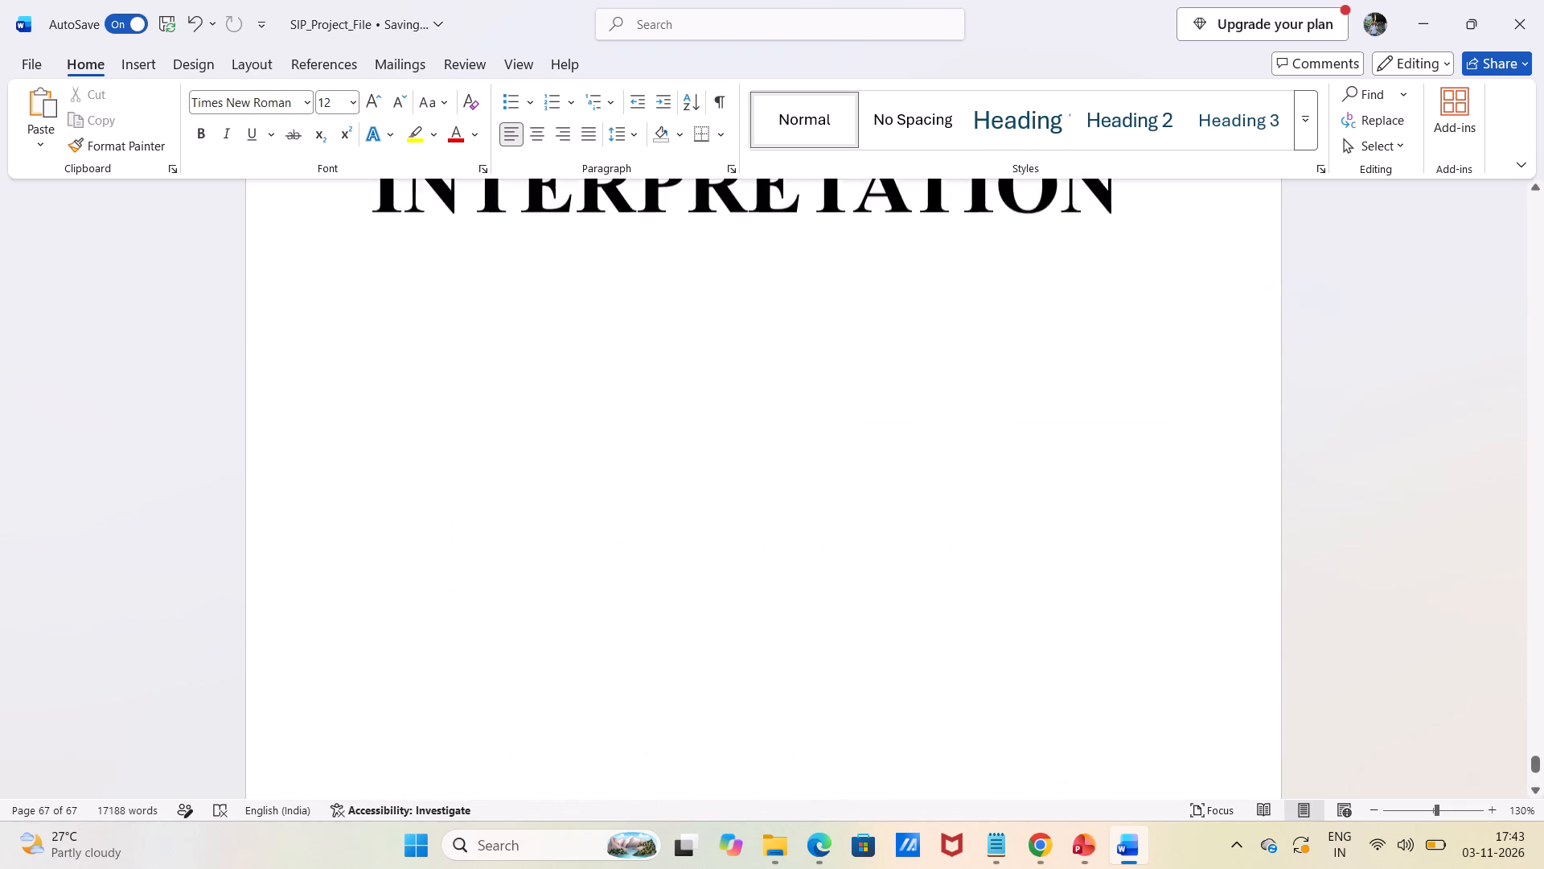
scroll(738, 440, "up", 8)
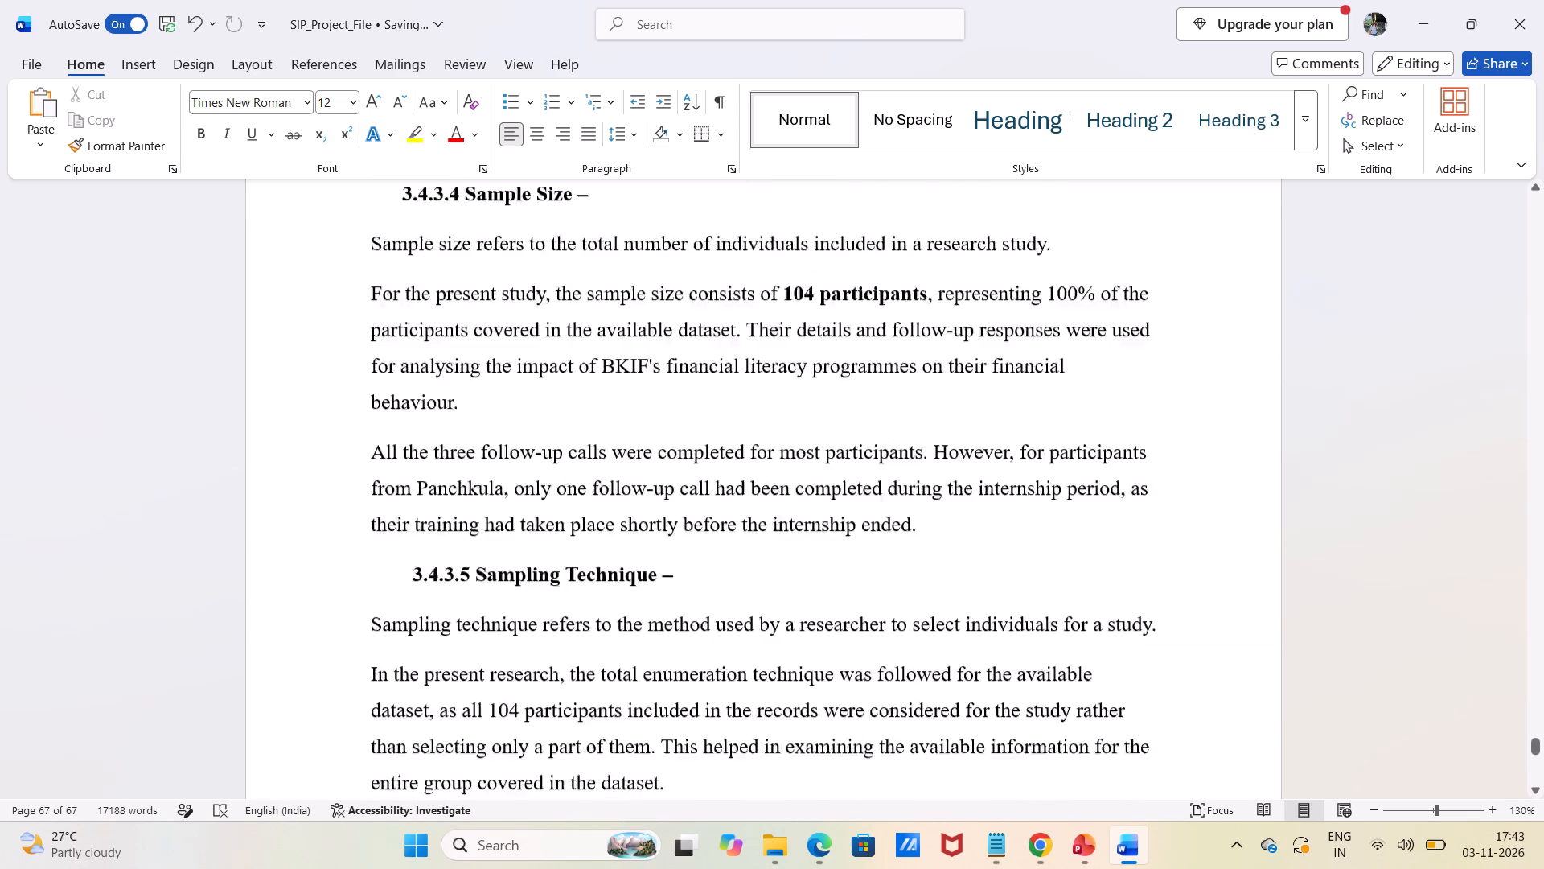
scroll(738, 440, "down", 3)
scroll(738, 440, "up", 3)
scroll(738, 440, "down", 1)
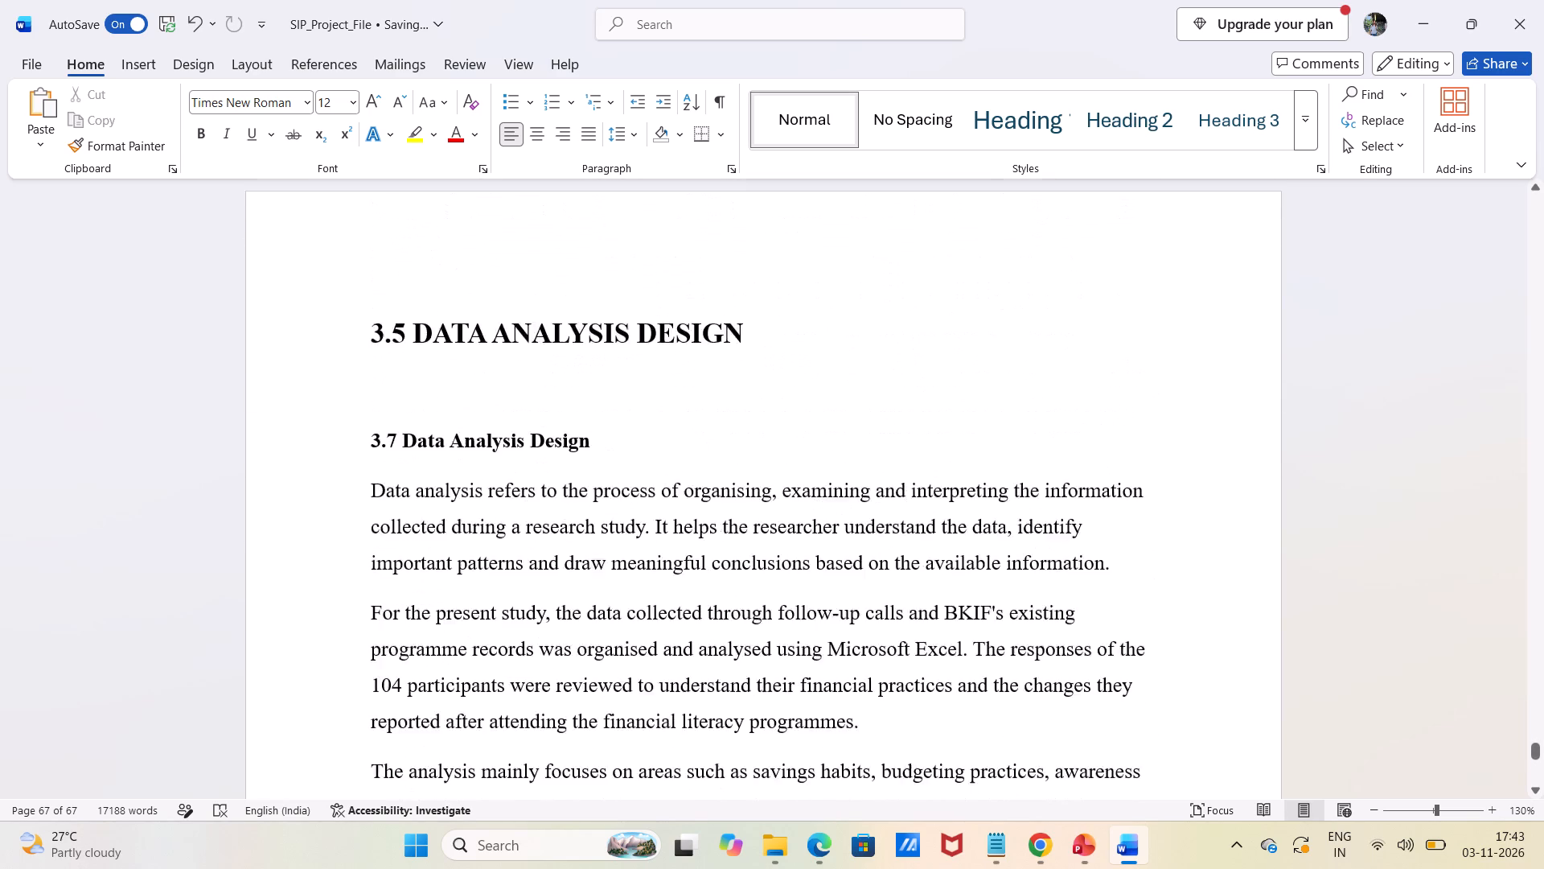
scroll(738, 440, "down", 1)
scroll(738, 440, "up", 1)
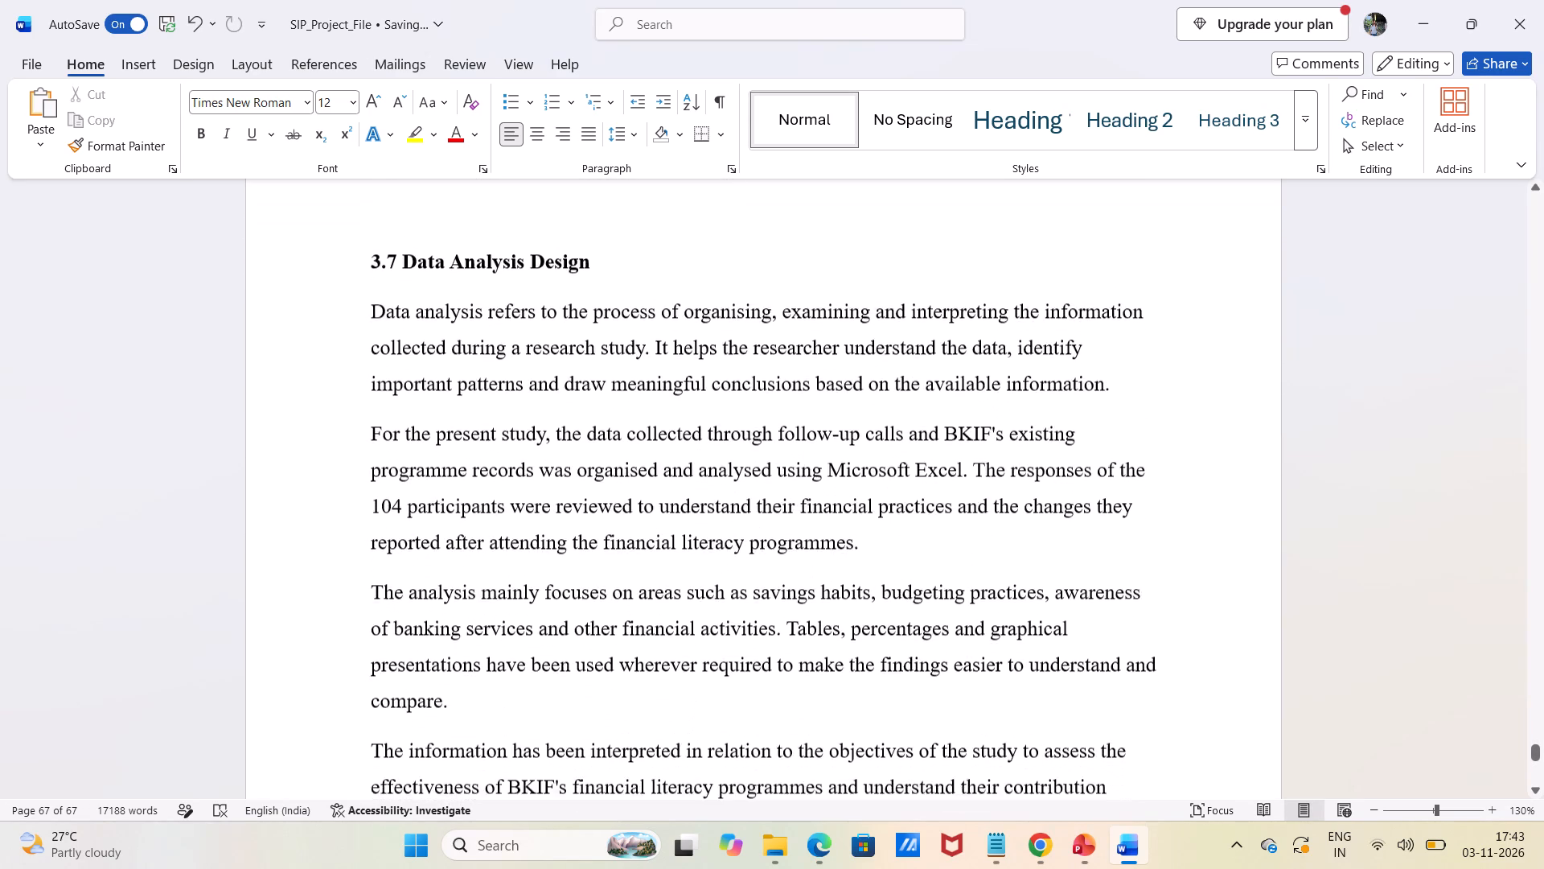
scroll(738, 440, "up", 1)
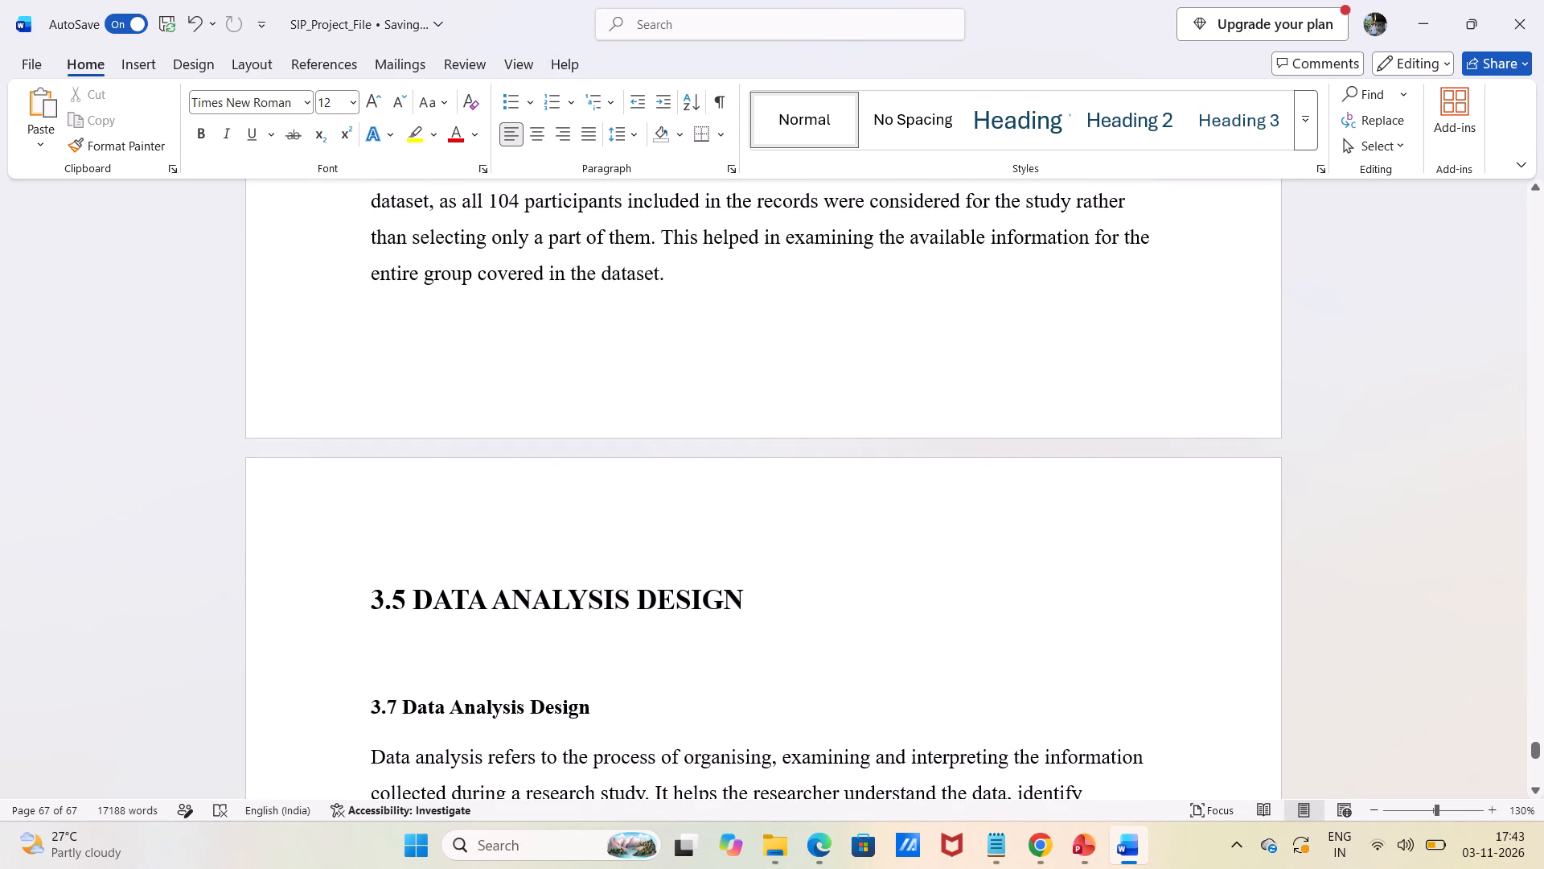
scroll(738, 440, "up", 1)
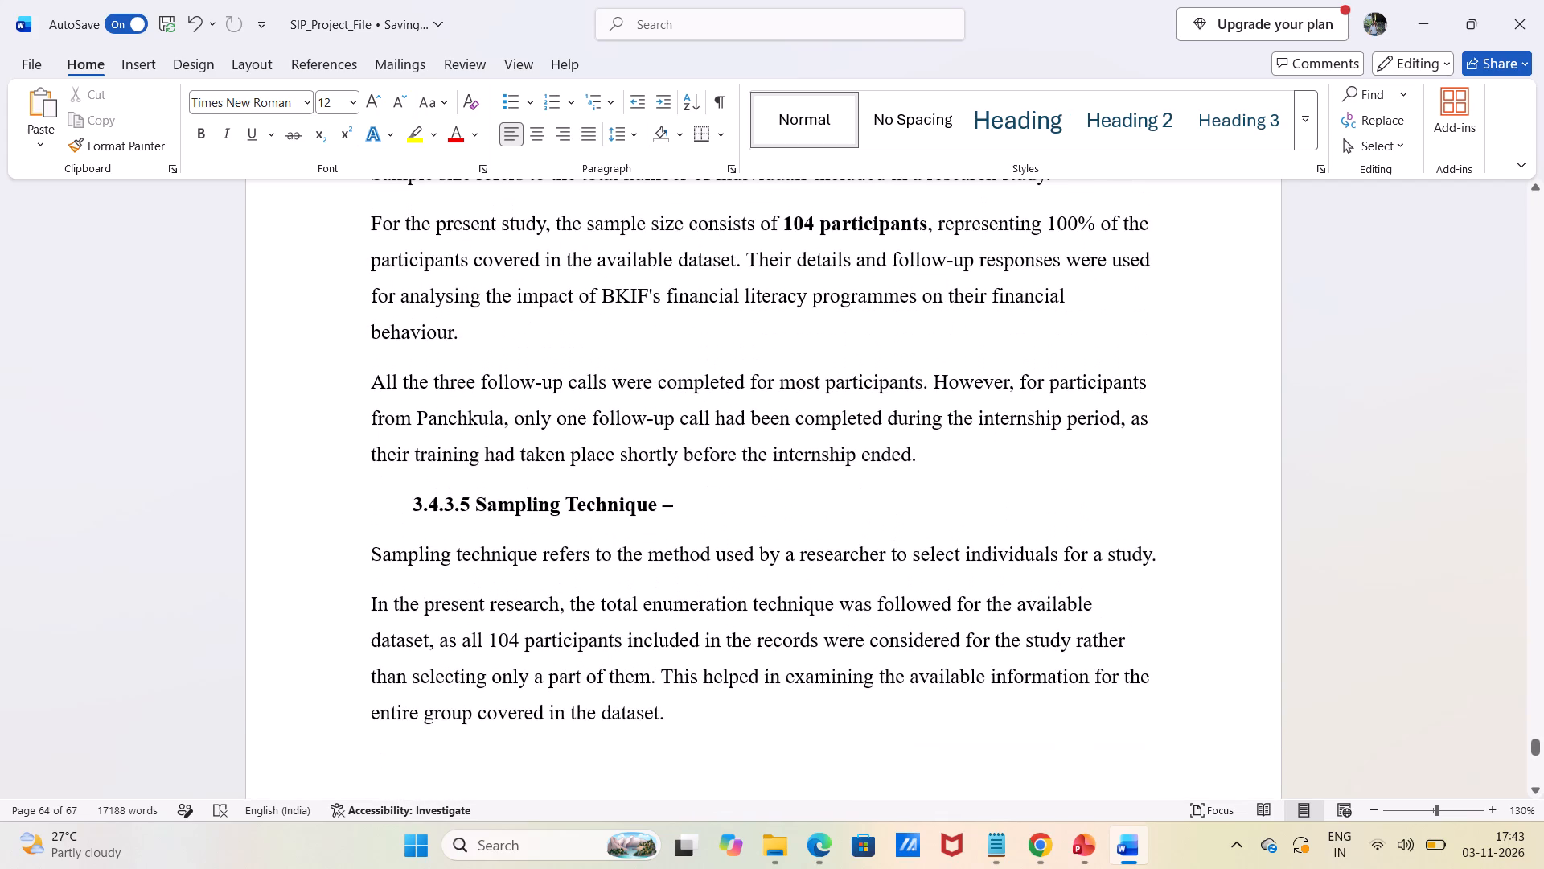
Delete the duplicate subheading "3.7 Data Analysis Design" and the empty line above it under the 3.5 DATA ANALYSIS DESIGN heading.
scroll(738, 440, "down", 1)
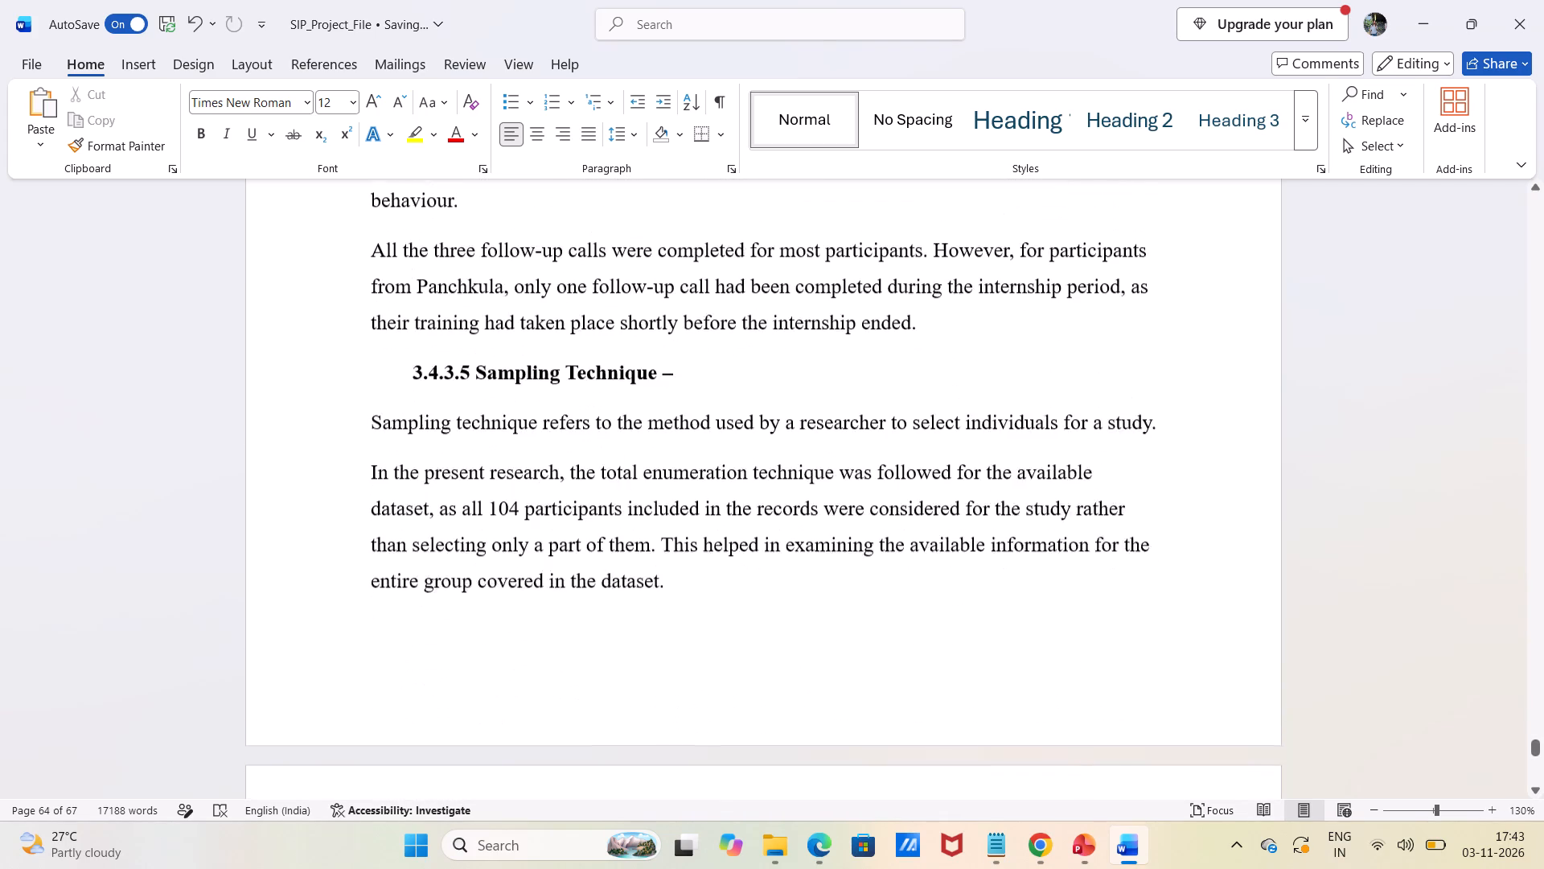
scroll(738, 440, "down", 1)
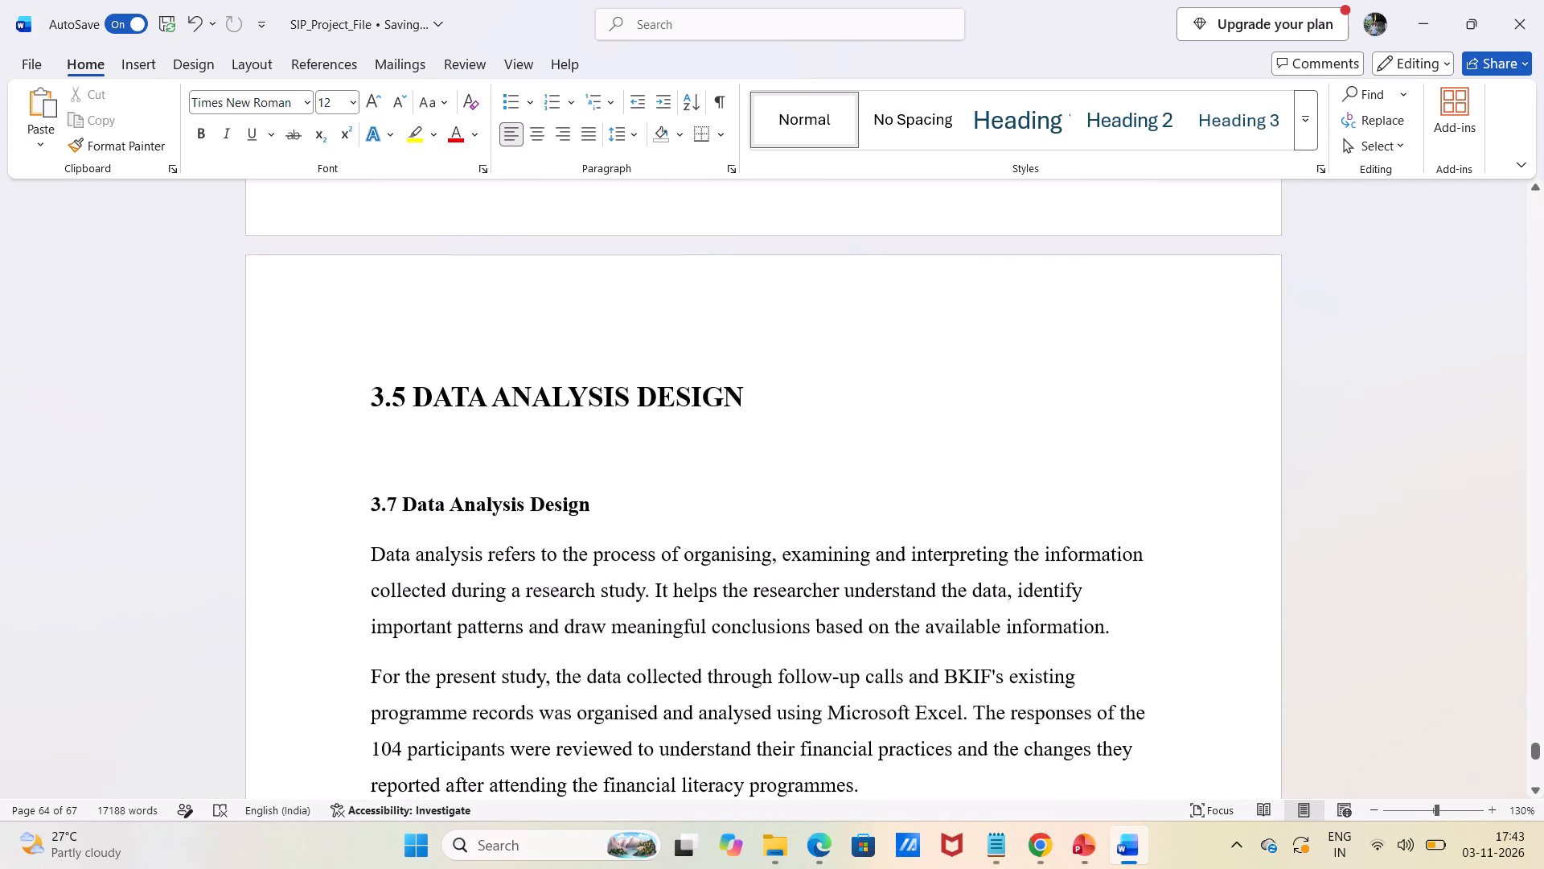
scroll(738, 440, "down", 1)
left_click(626, 508)
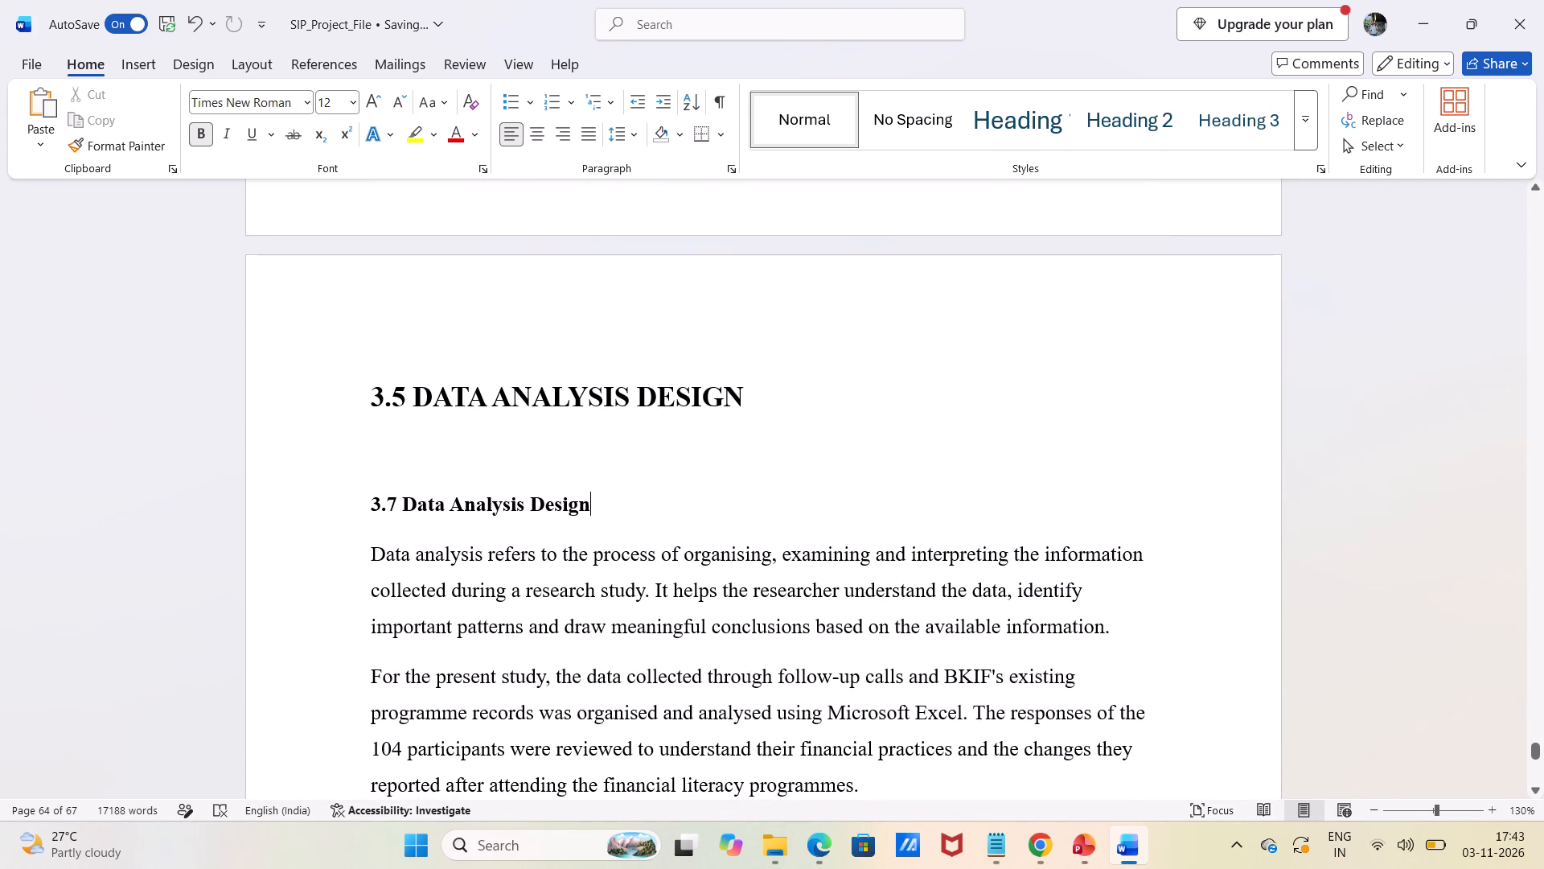
key("BackSpace")
key("BackSpace")
key("BackSpace")
key("BackSpace")
key("BackSpace")
key("BackSpace")
key("BackSpace")
key("BackSpace")
key("BackSpace")
key("BackSpace")
key("BackSpace")
key("BackSpace")
key("BackSpace")
key("BackSpace")
key("BackSpace")
key("BackSpace")
key("BackSpace")
key("BackSpace")
key("BackSpace")
key("BackSpace")
key("BackSpace")
key("BackSpace")
key("BackSpace")
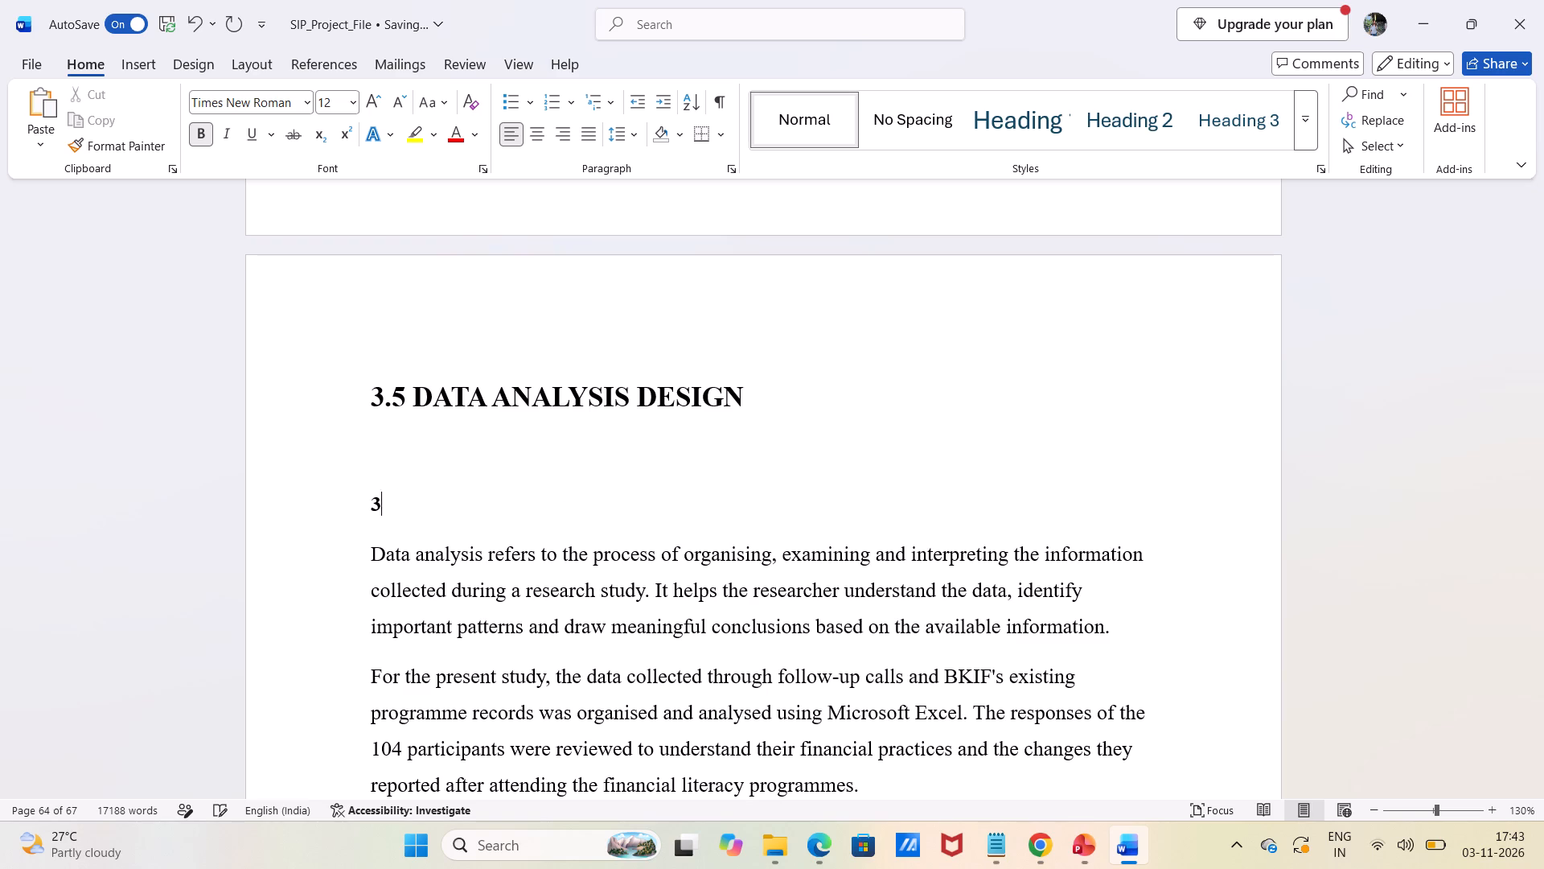
key("BackSpace")
key("BackSpace")
key("BackSpace")
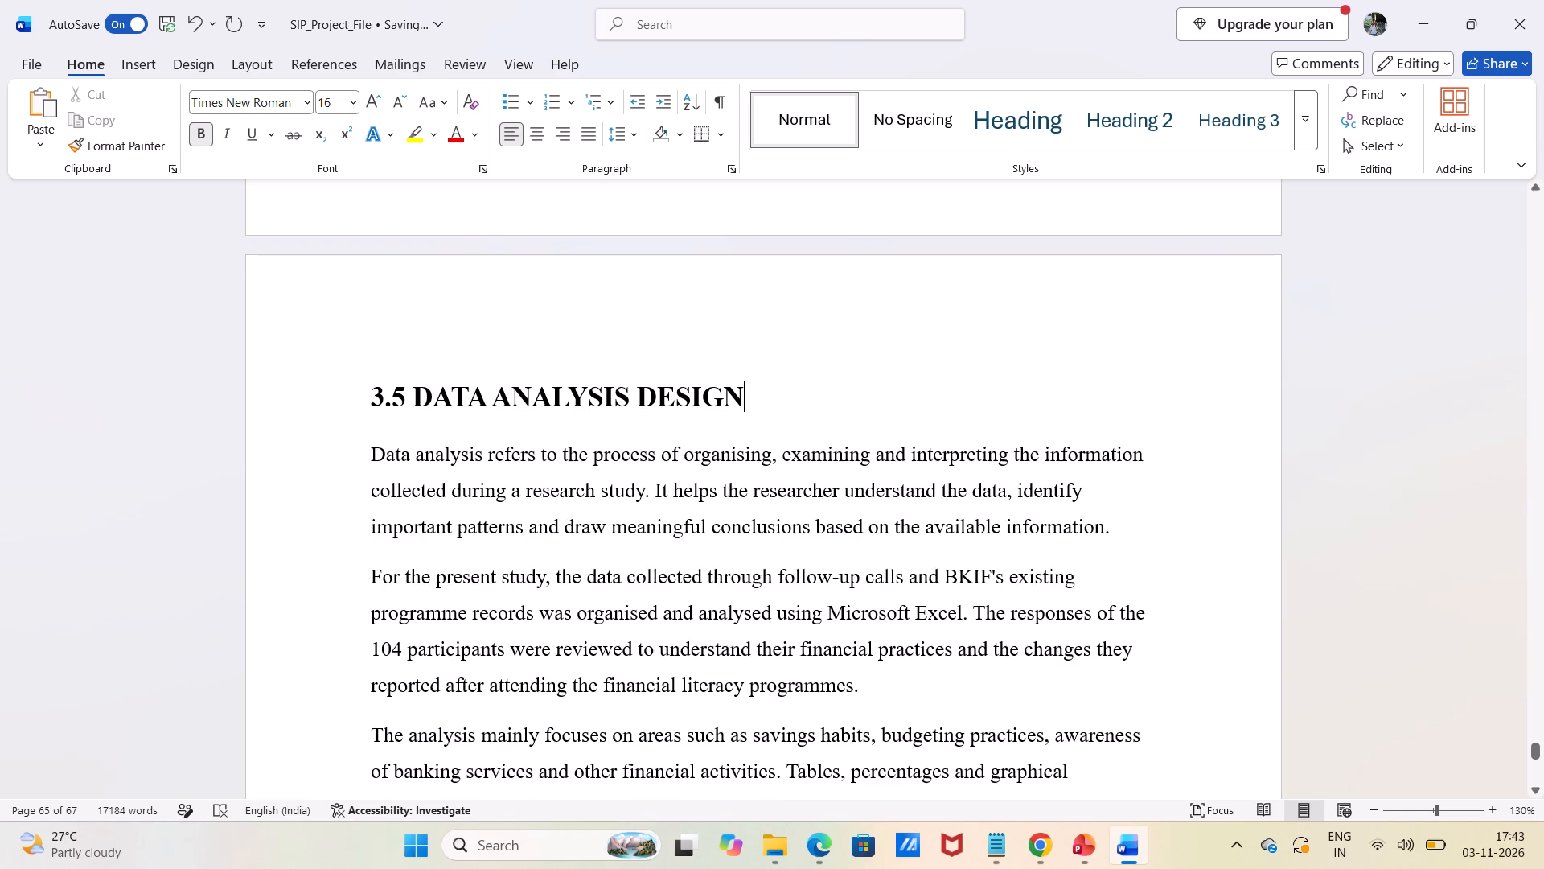
Copy the 4.1 INTRODUCTION heading to a new line below the section's last paragraph and renumber the copy as 4.2.
scroll(346, 504, "down", 6)
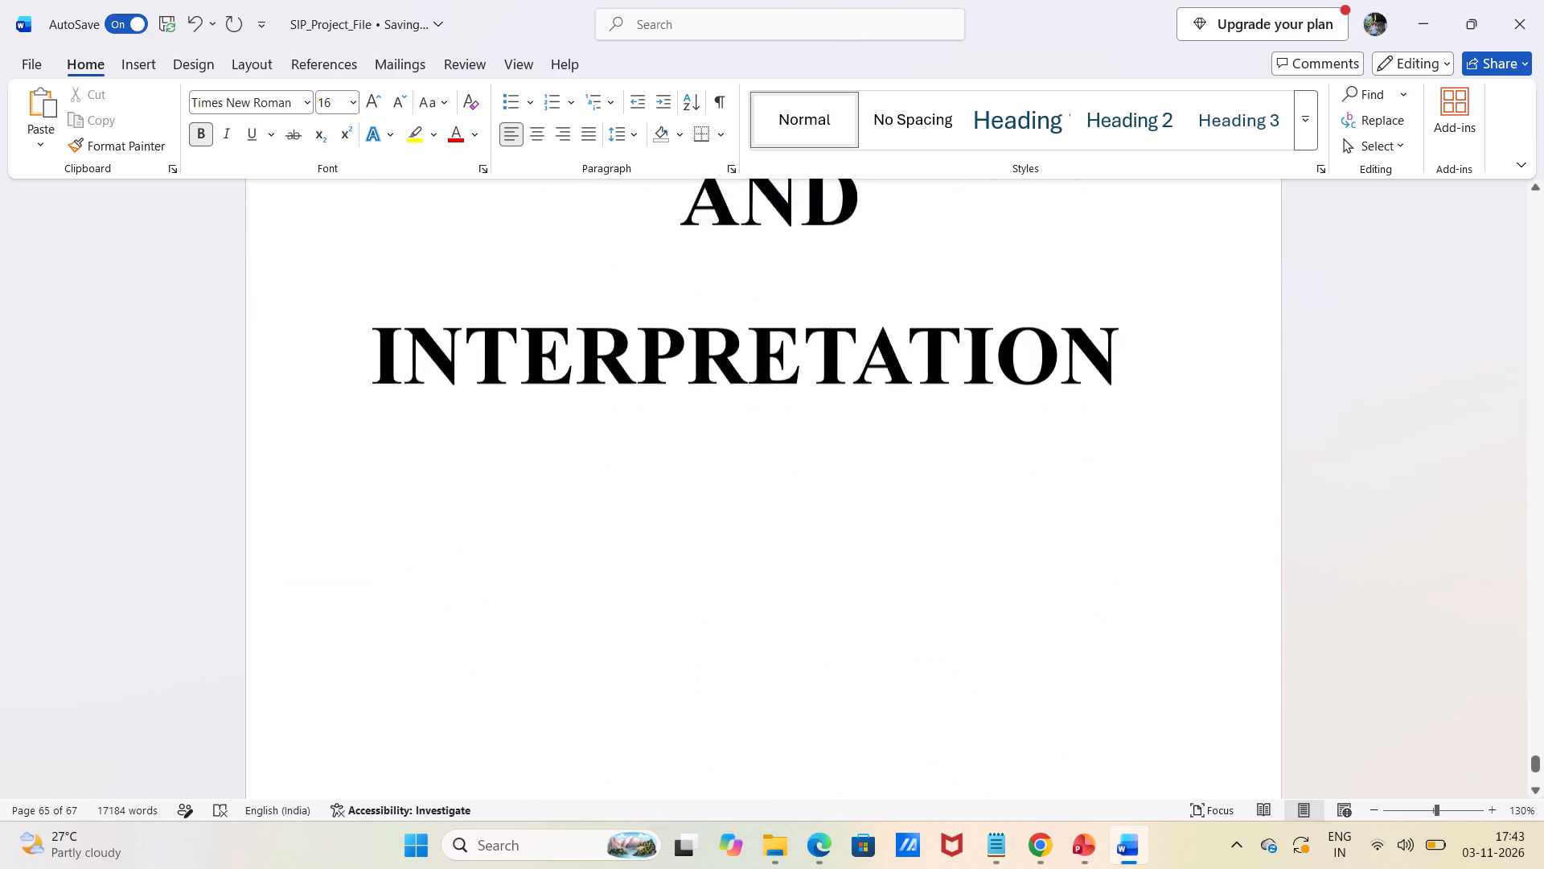
scroll(346, 504, "down", 2)
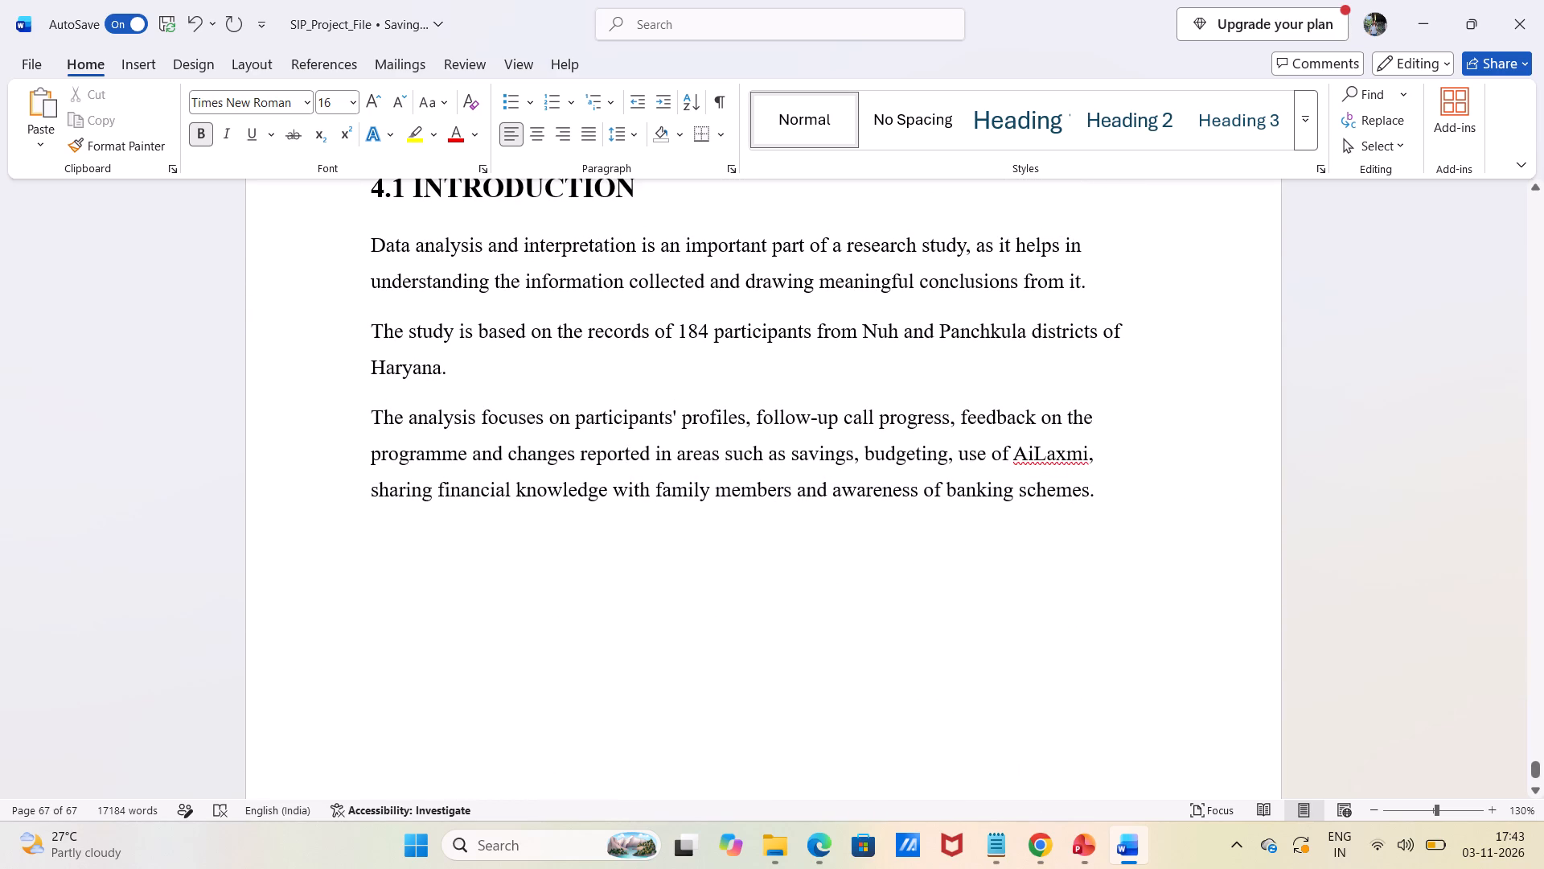
left_click(1124, 485)
key("Return")
scroll(776, 430, "up", 1)
left_click_drag(366, 496, 702, 472)
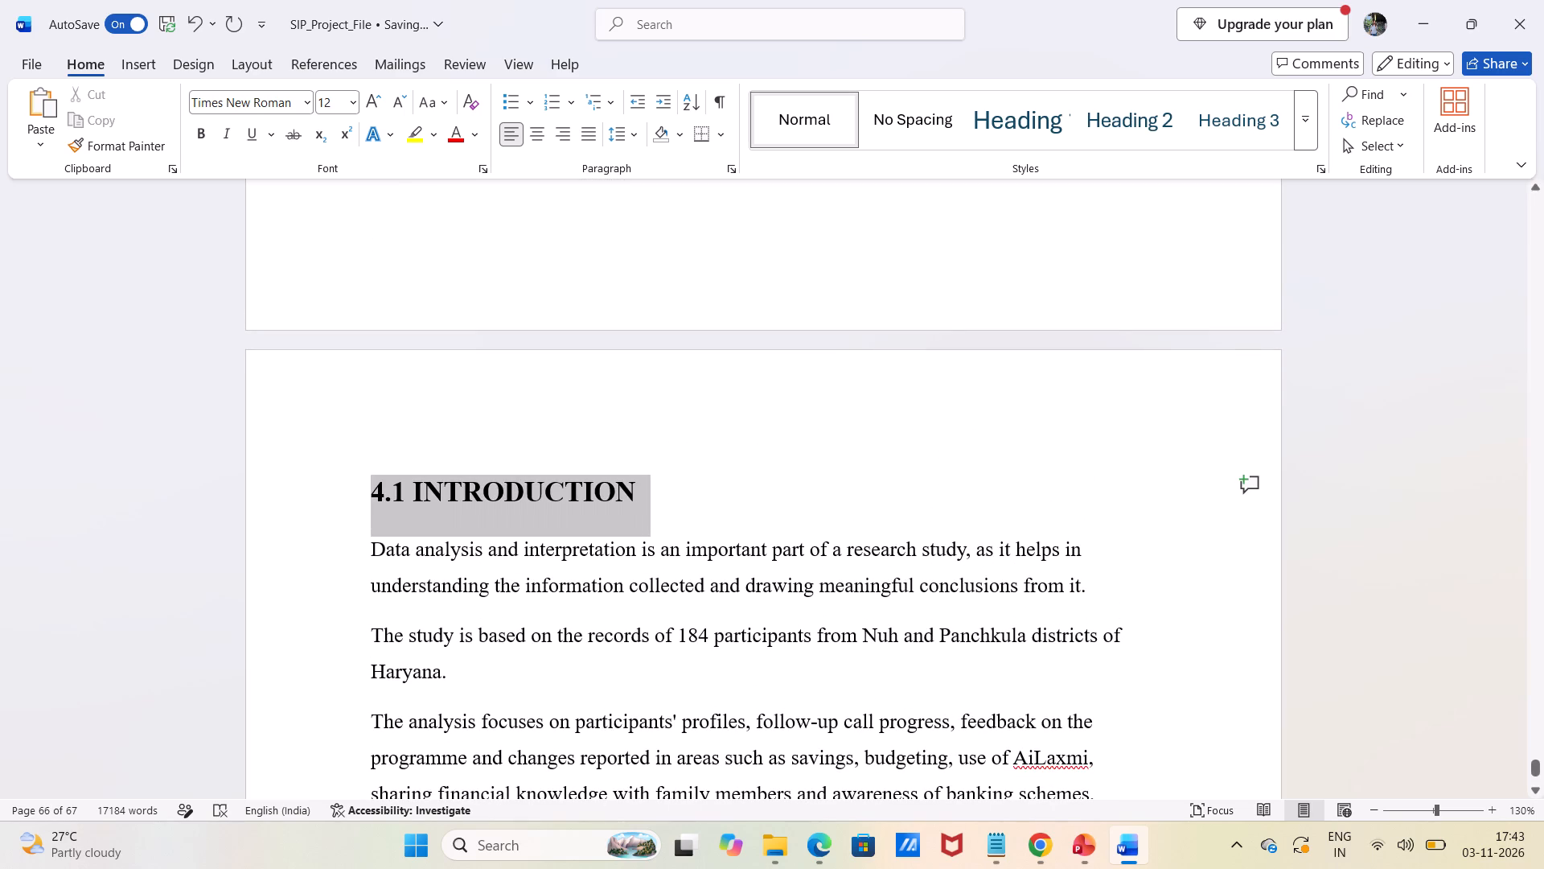
left_click_drag(702, 472, 704, 474)
key("ctrl+c")
scroll(502, 609, "down", 2)
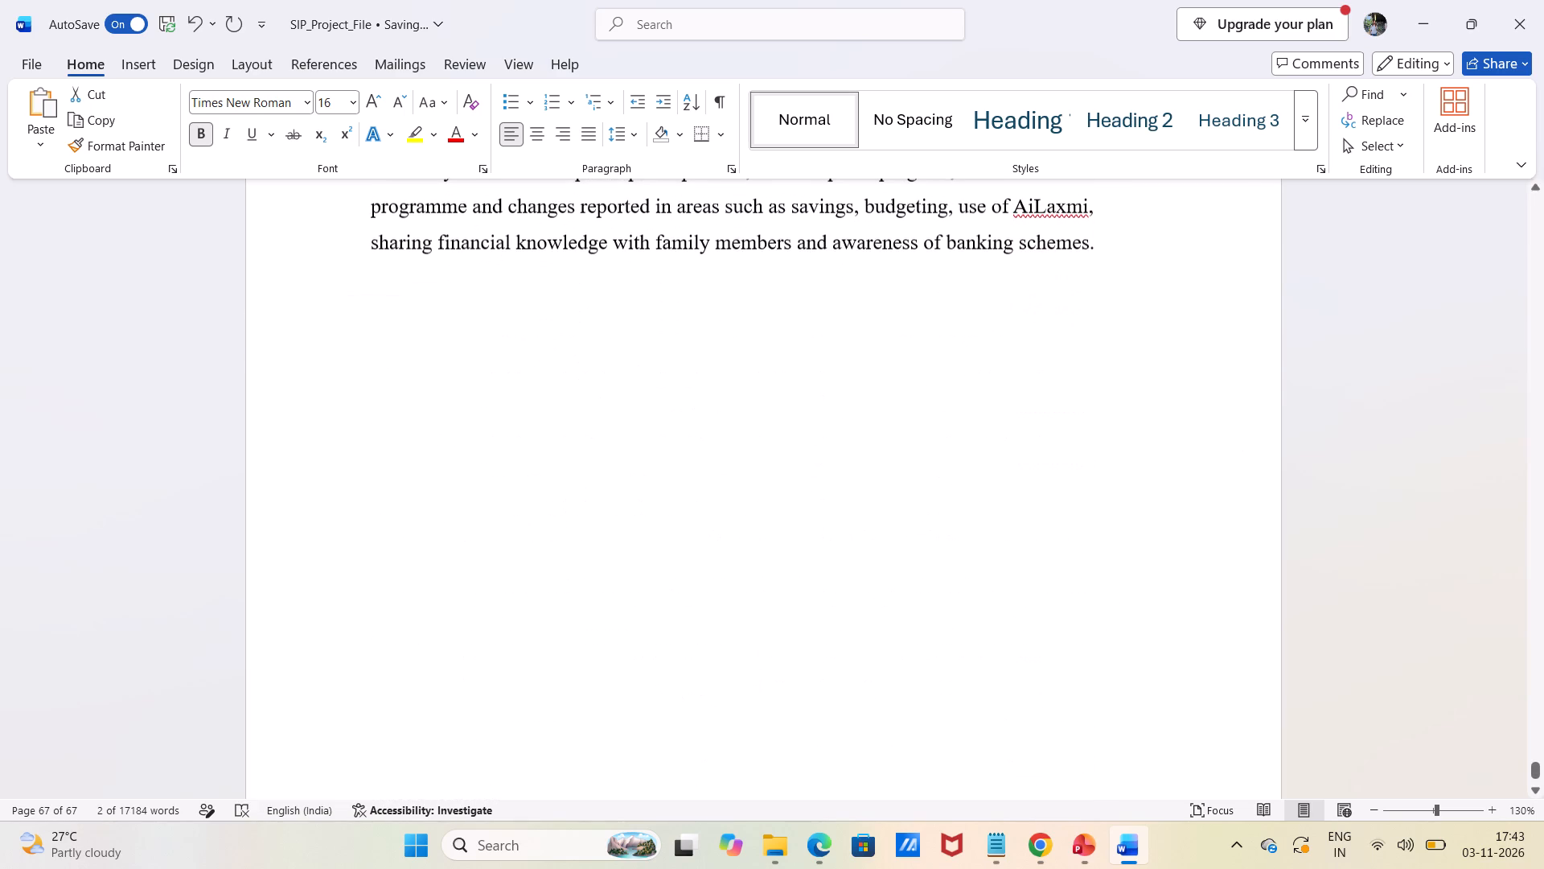
left_click(376, 314)
key("ctrl+v")
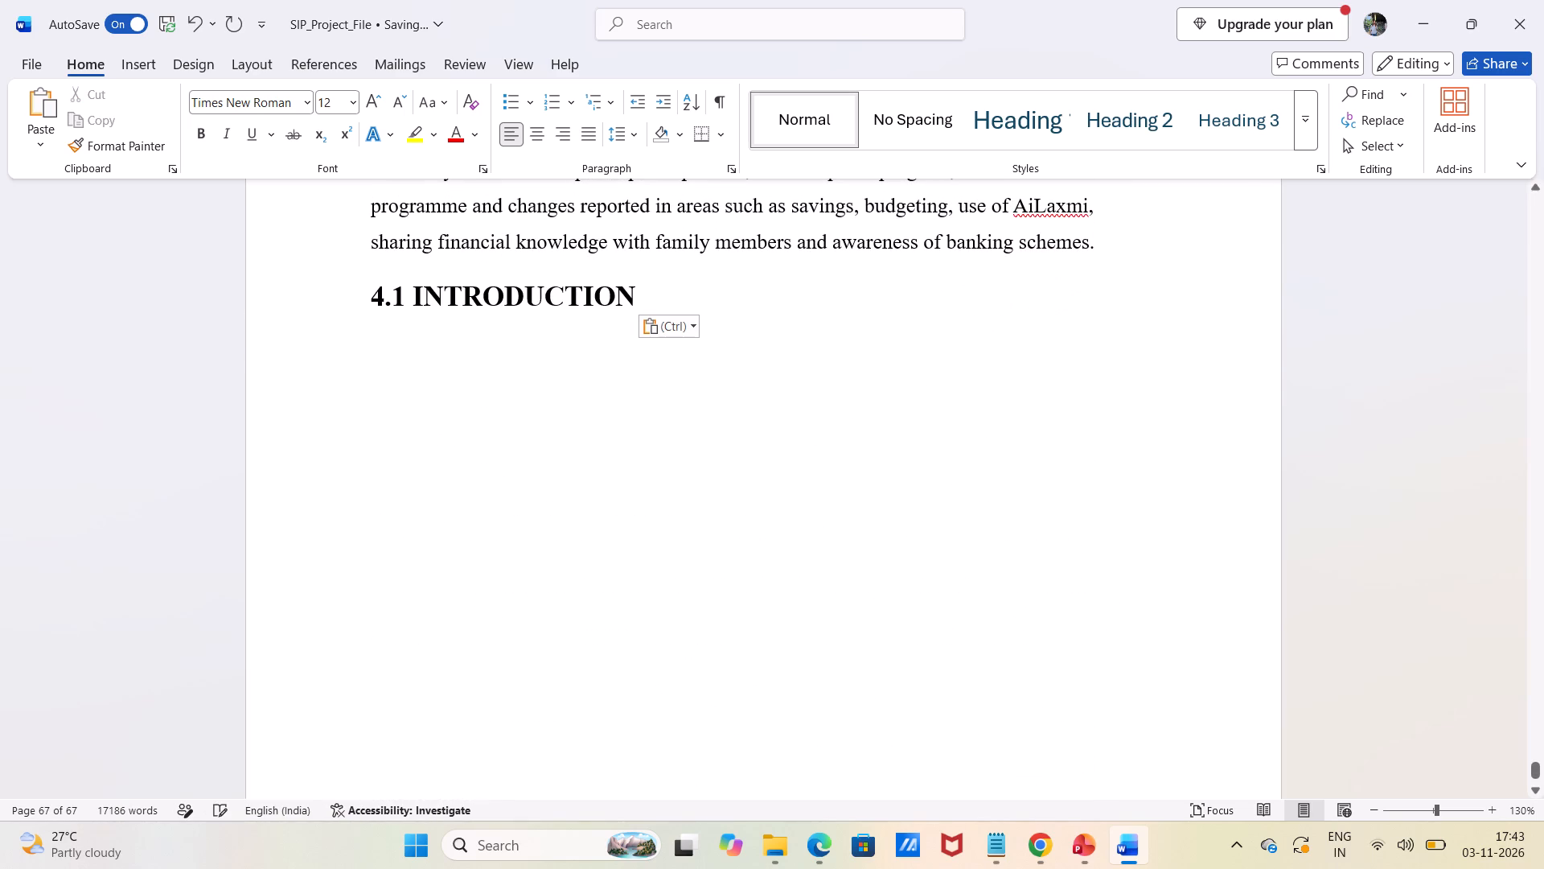
left_click(404, 292)
key("BackSpace")
key("2")
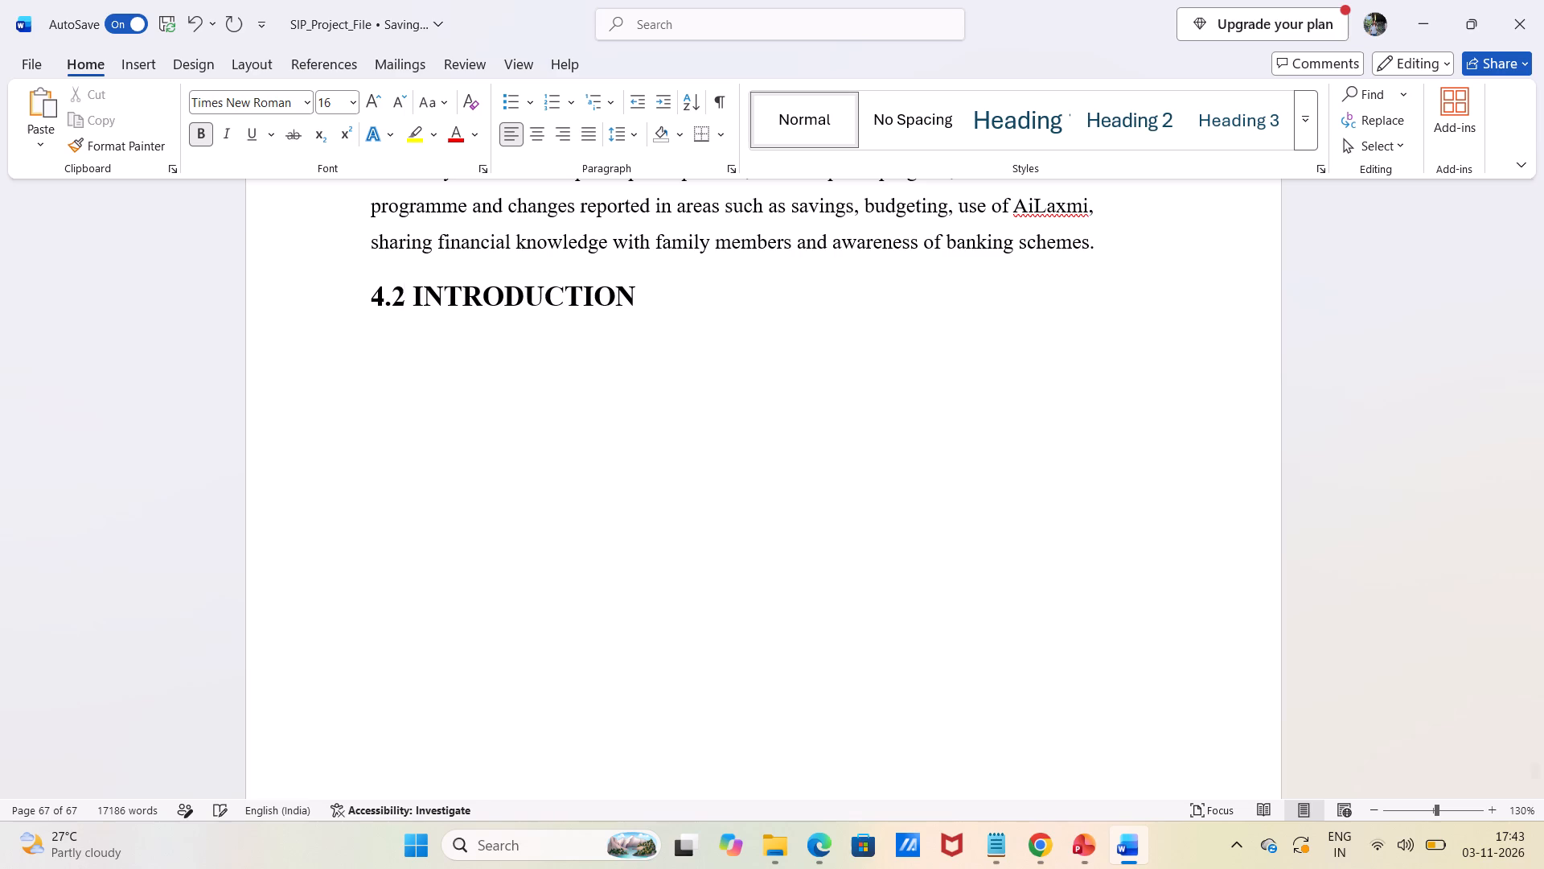
Remove the empty lines below the copied 4.2 heading.
key("Right")
key("Right")
key("Right")
key("Right")
key("Right")
key("Right")
key("Right")
key("Right")
key("Right")
key("Right")
key("Right")
key("Right")
key("Right")
key("Right")
key("Right")
key("BackSpace")
key("BackSpace")
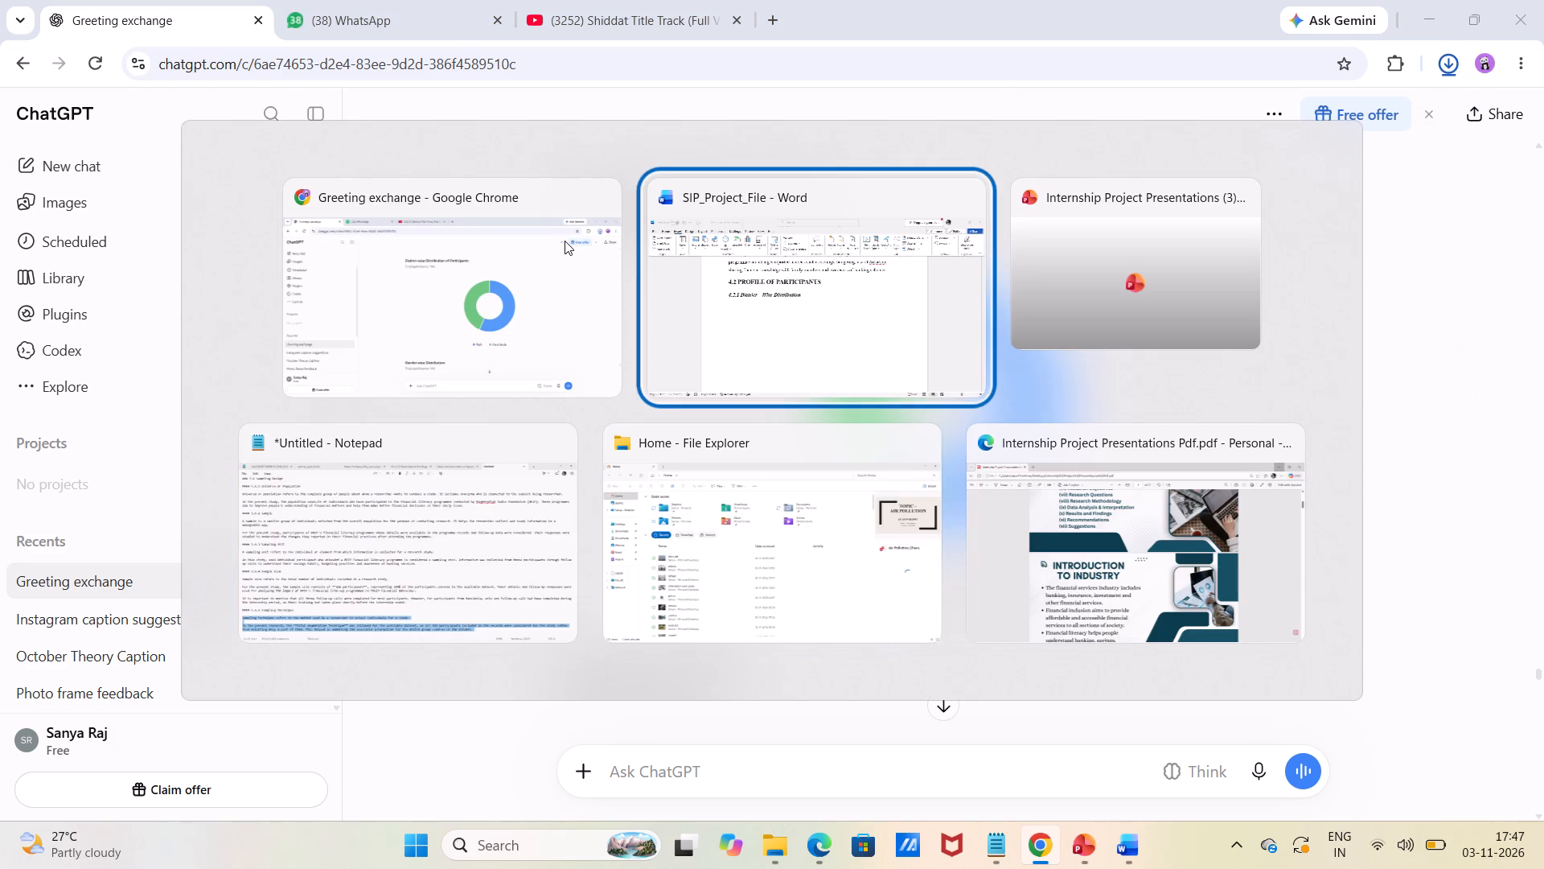
scroll(565, 241, "left", 1)
key("super+e")
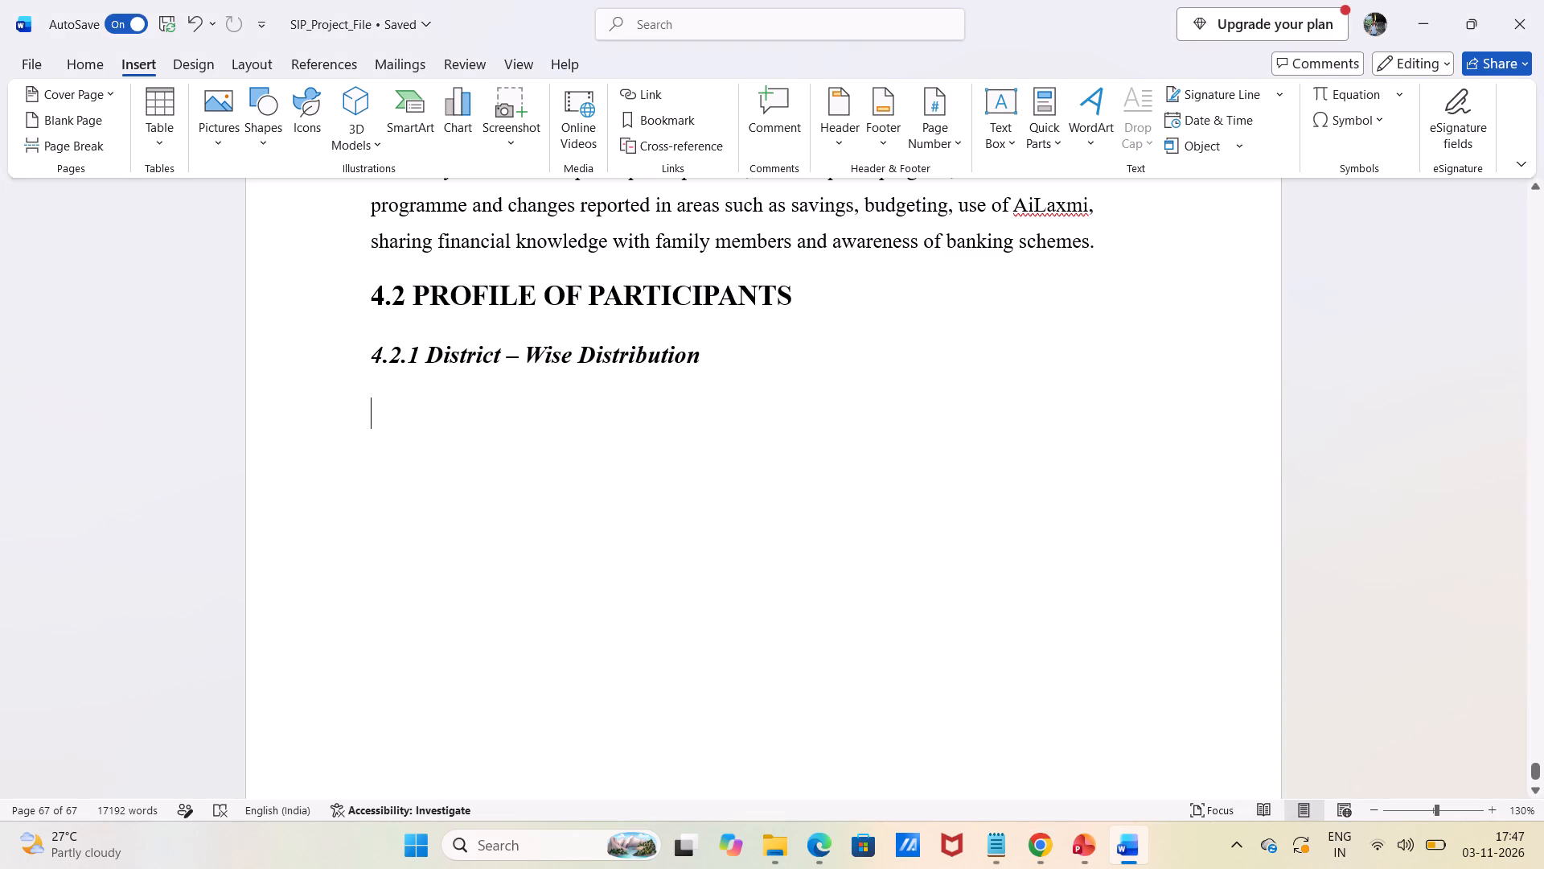
left_click(77, 312)
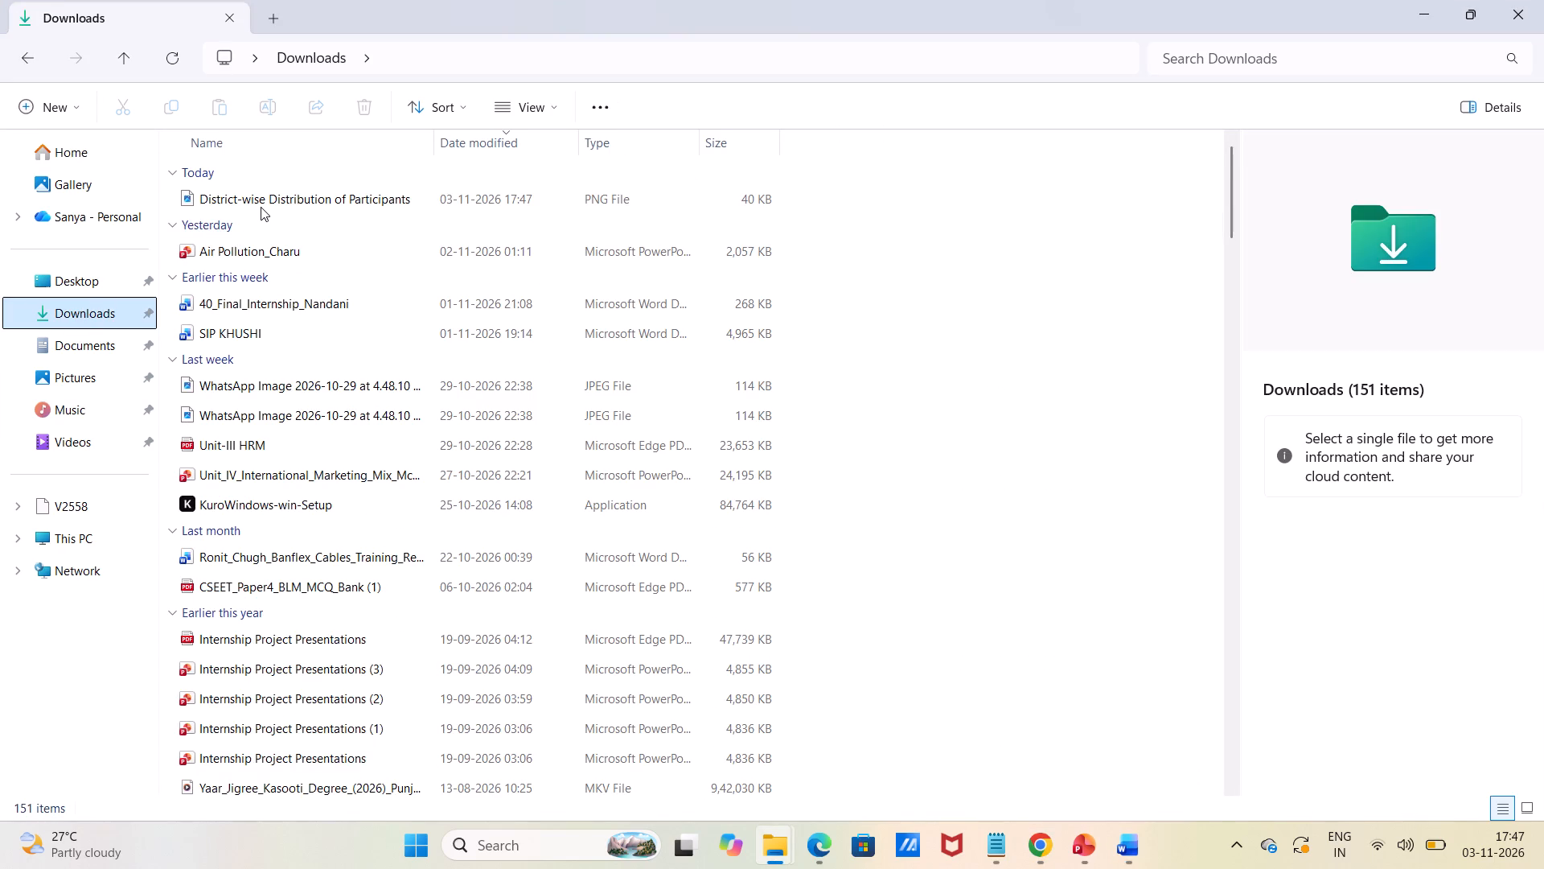
left_click(261, 207)
key("ctrl+c")
key("alt+Tab")
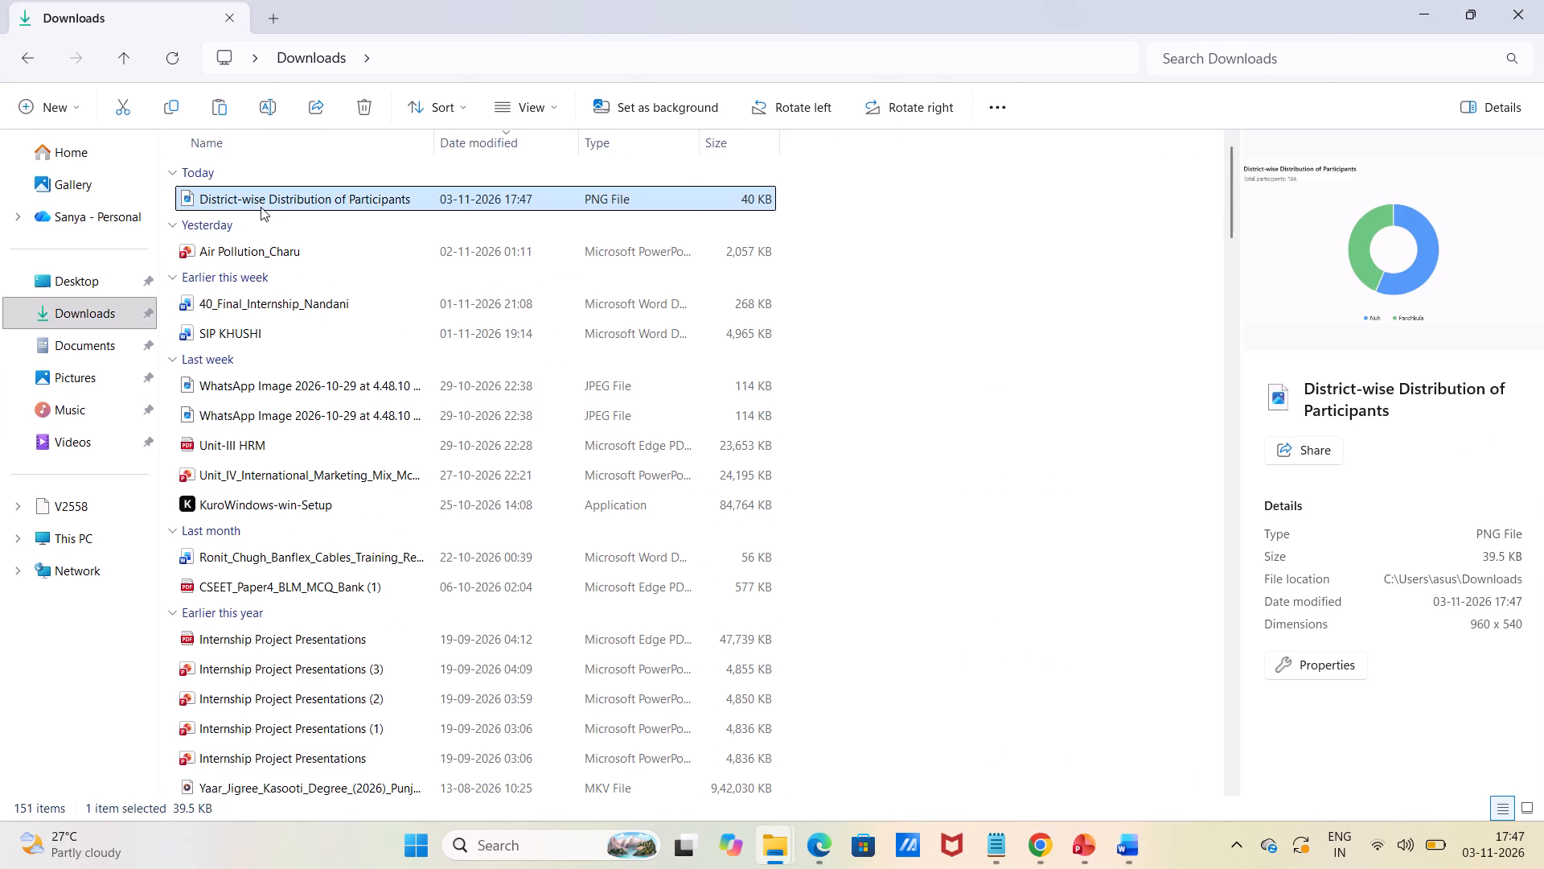
key("ctrl+v")
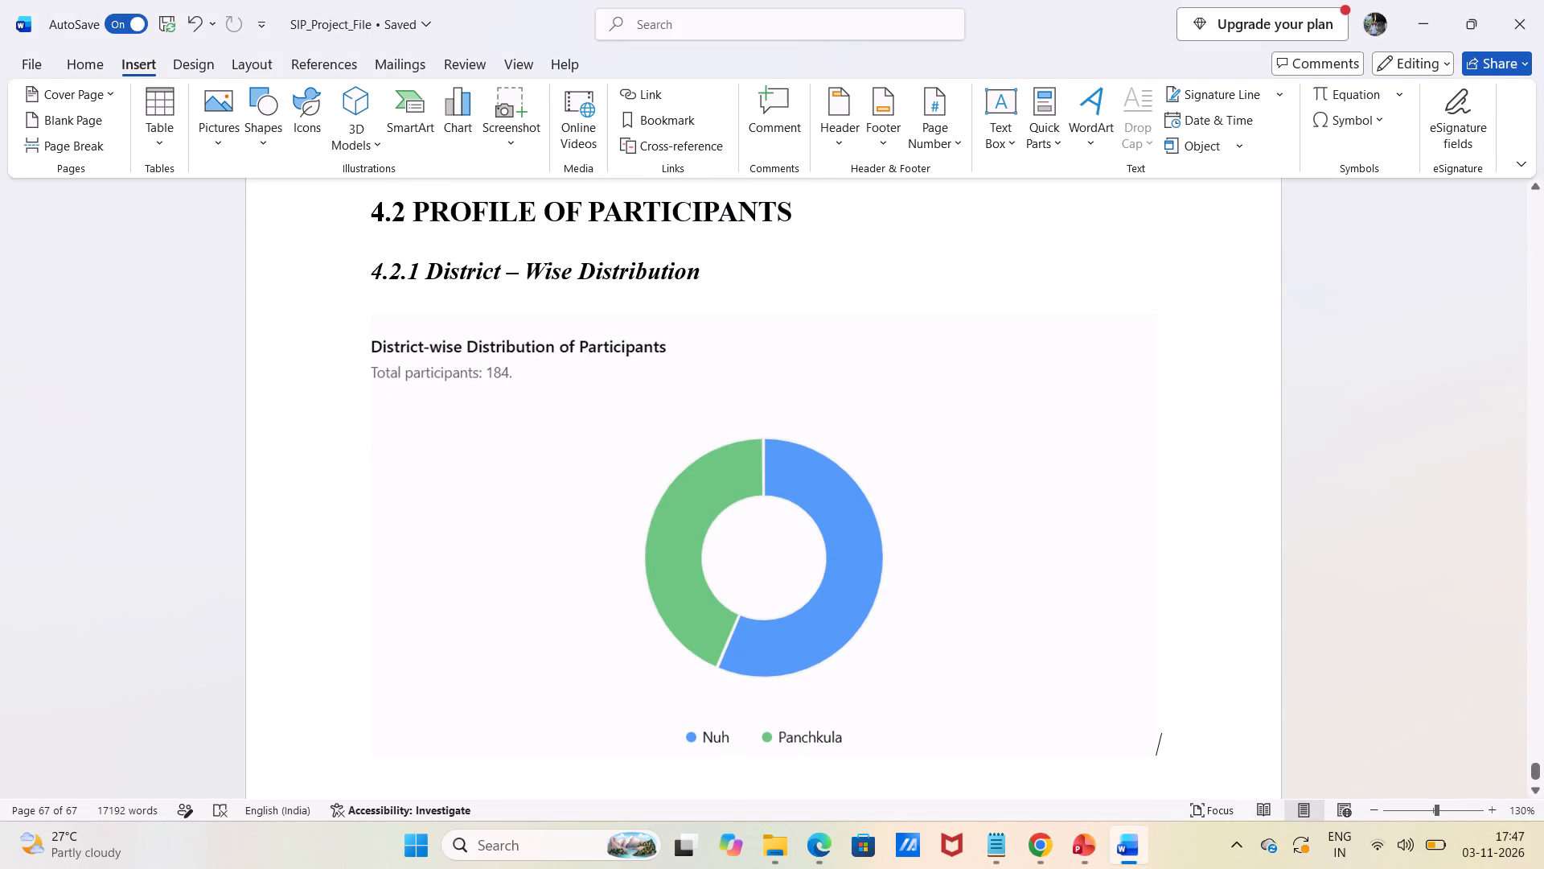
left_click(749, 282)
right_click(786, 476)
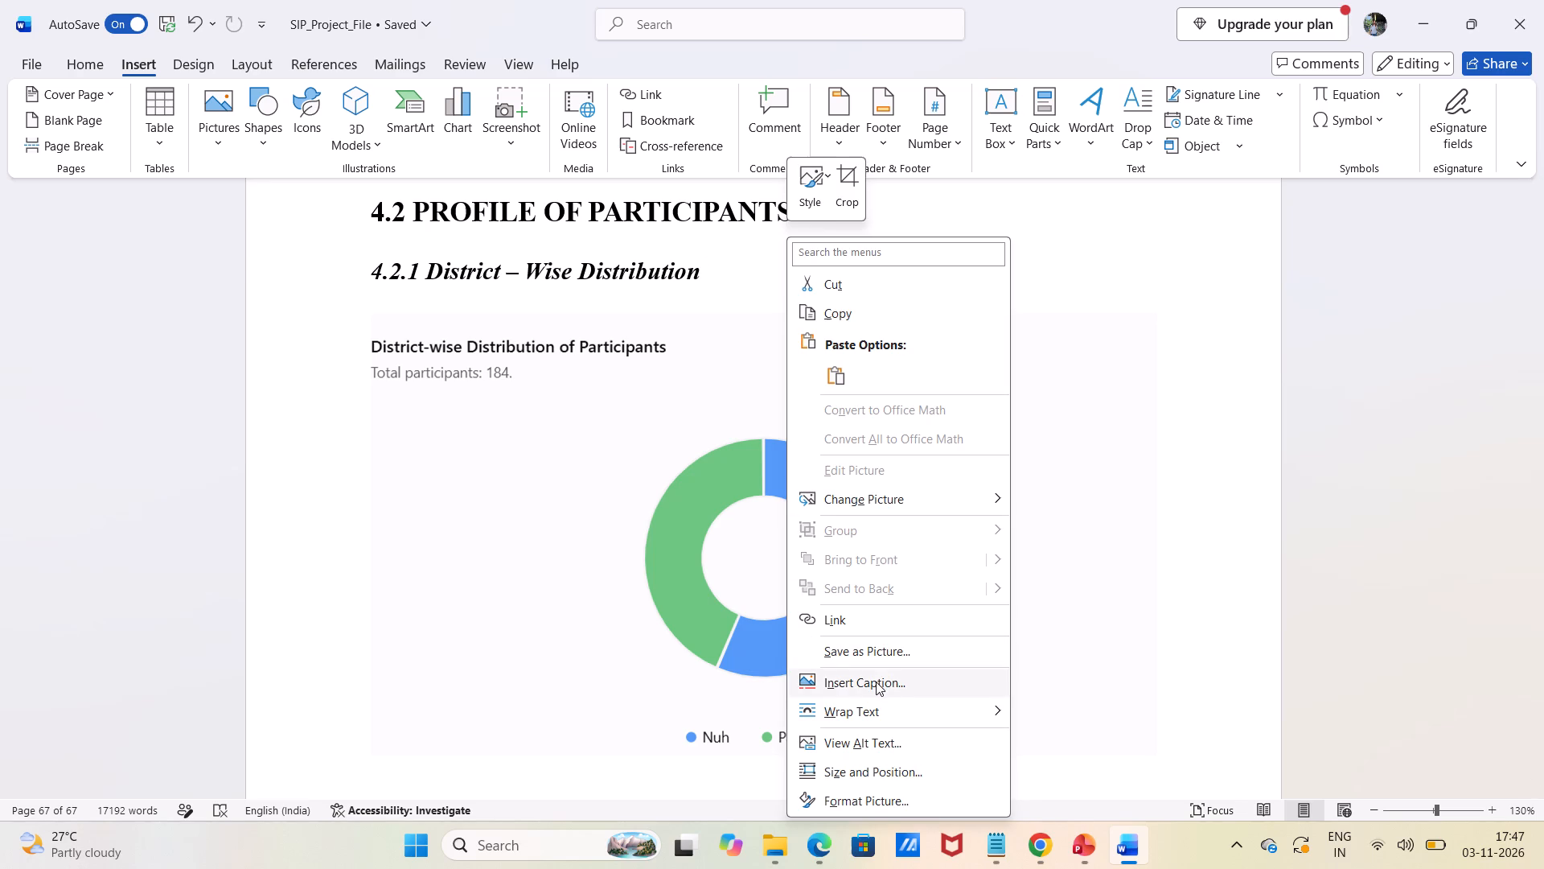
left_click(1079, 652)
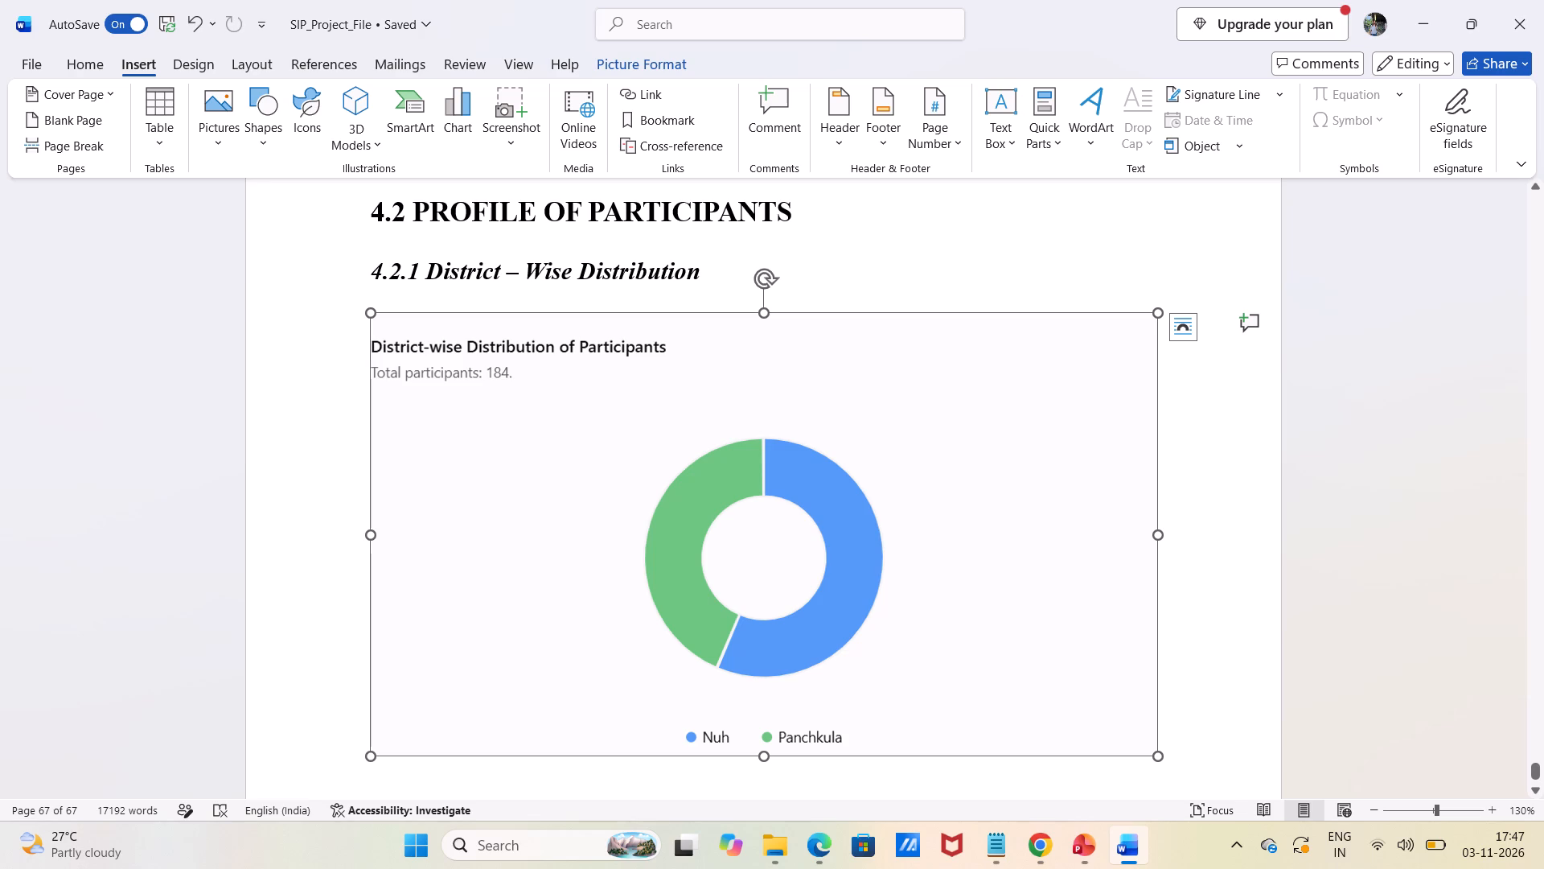
Add a blank line after the 4.2.1 subheading, above the chart, and insert a table with 2 columns and 3 rows there.
left_click(953, 254)
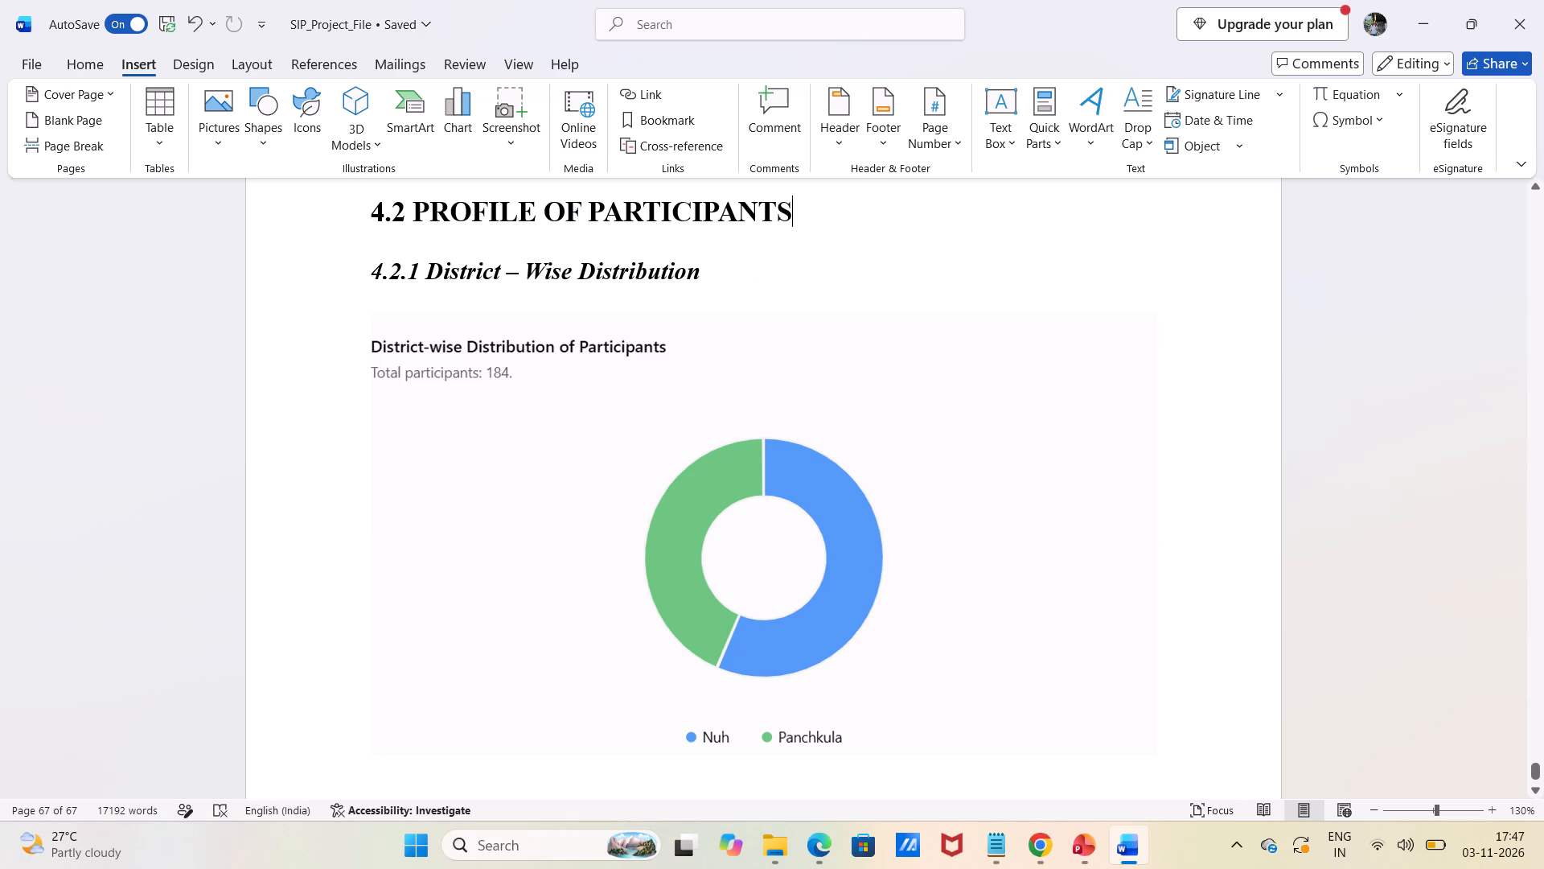
left_click(711, 270)
key("Return")
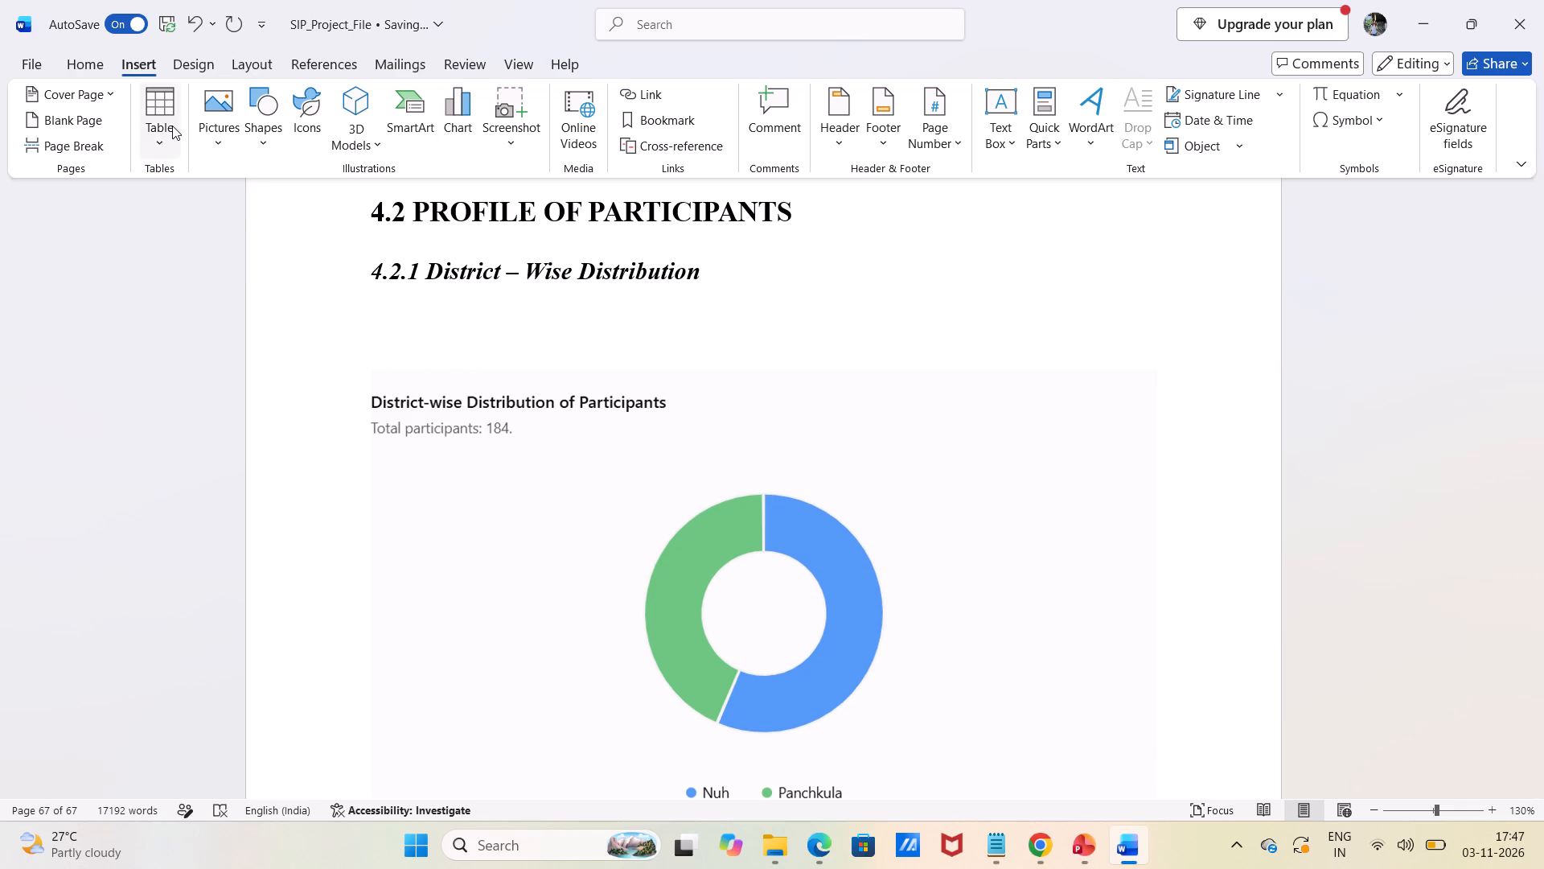
left_click(172, 130)
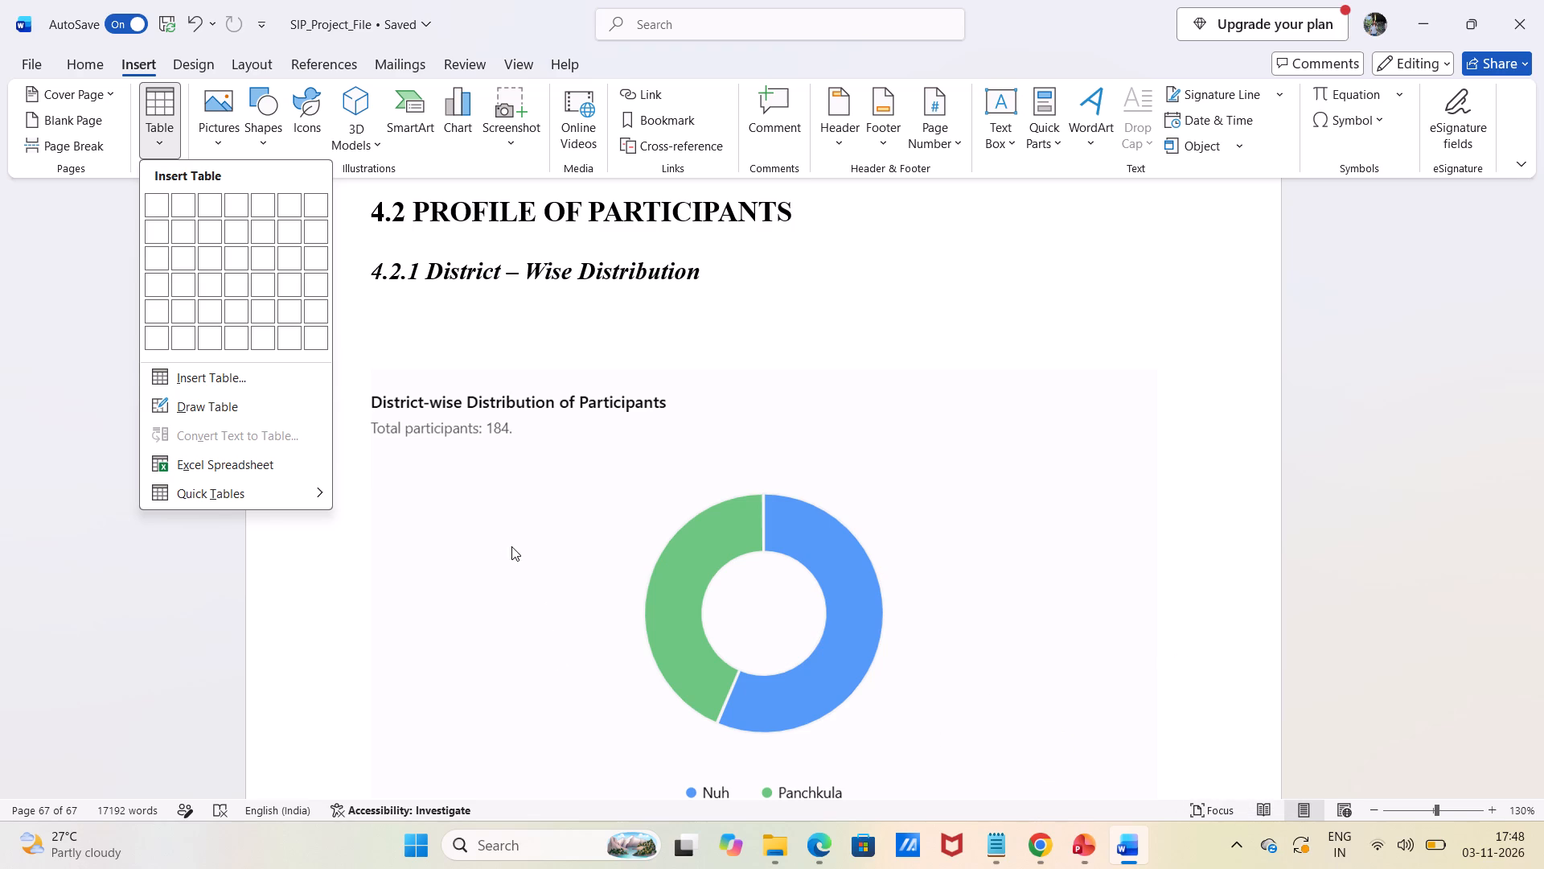
left_click(219, 374)
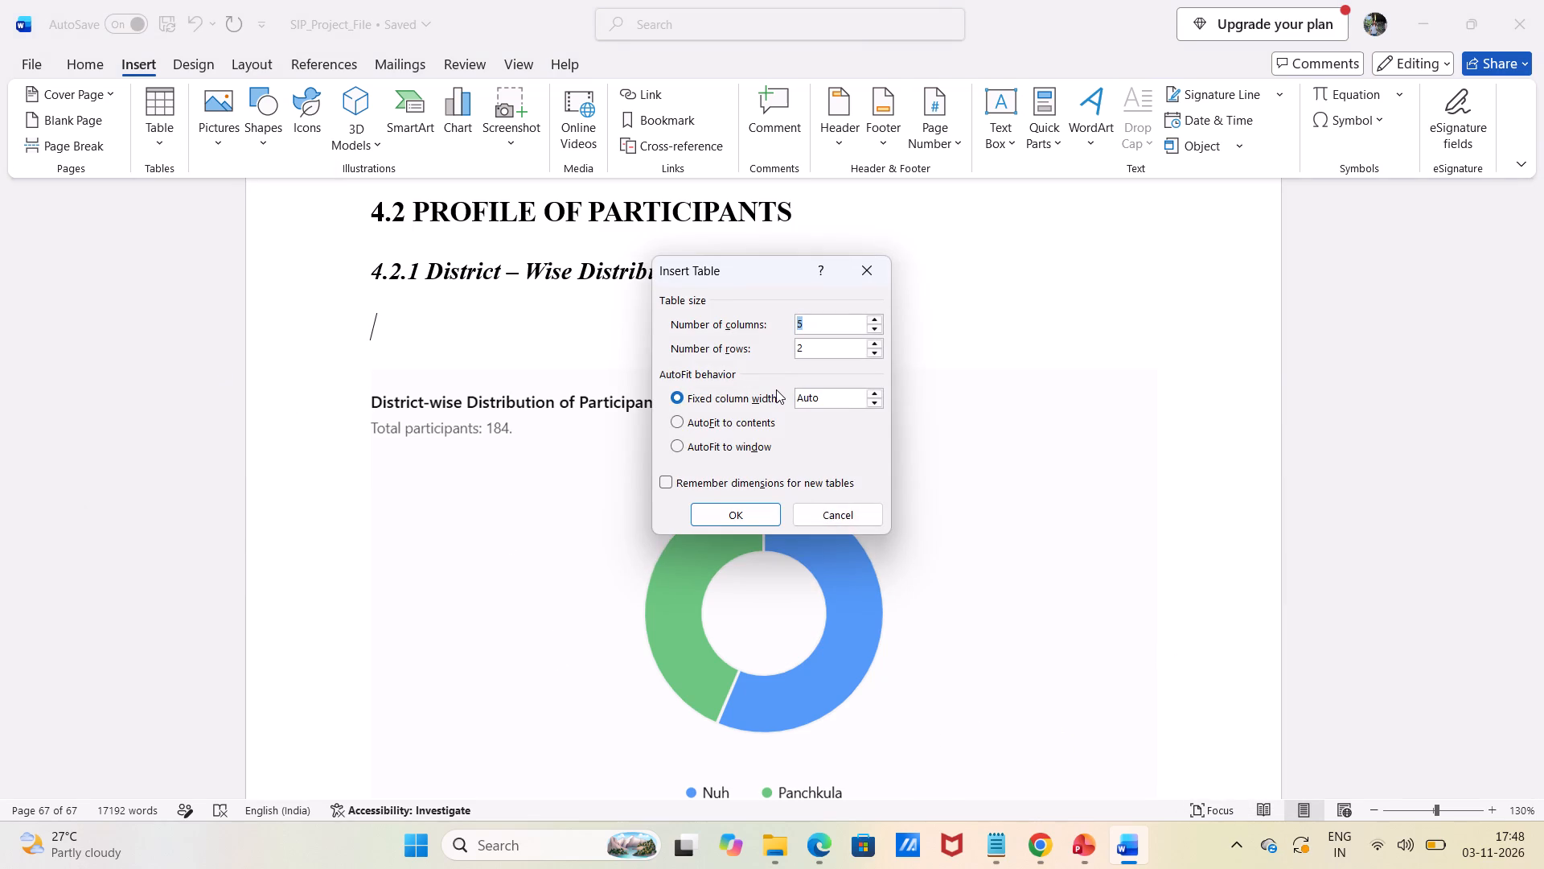
key("2")
left_click(820, 348)
key("BackSpace")
key("3")
key("Return")
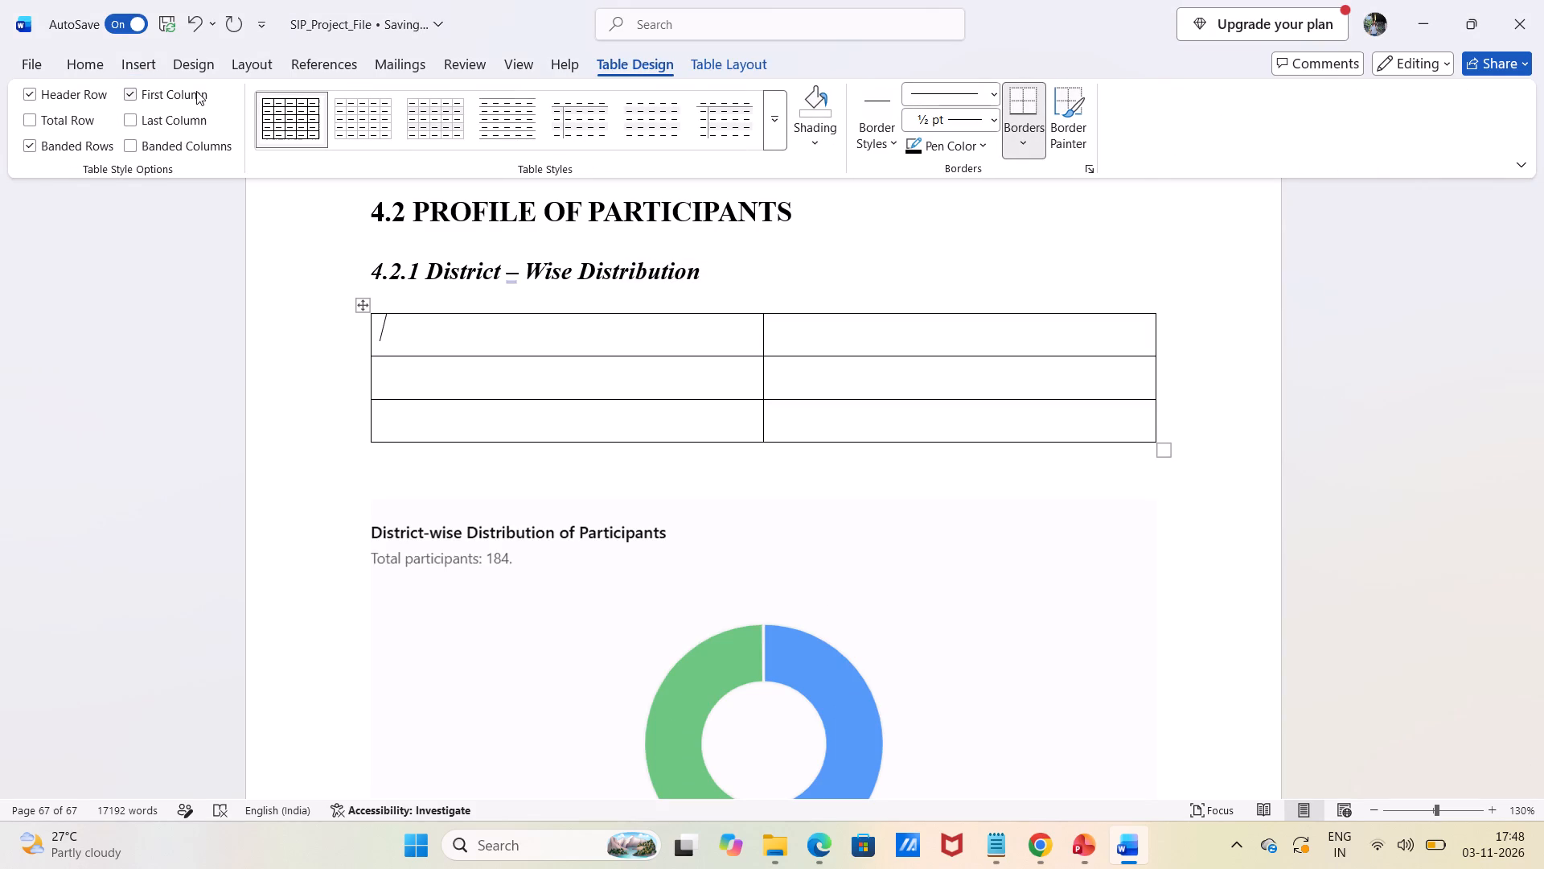
Enter "District" in the table's first header cell in bold, non-italic 12 pt text.
left_click(75, 56)
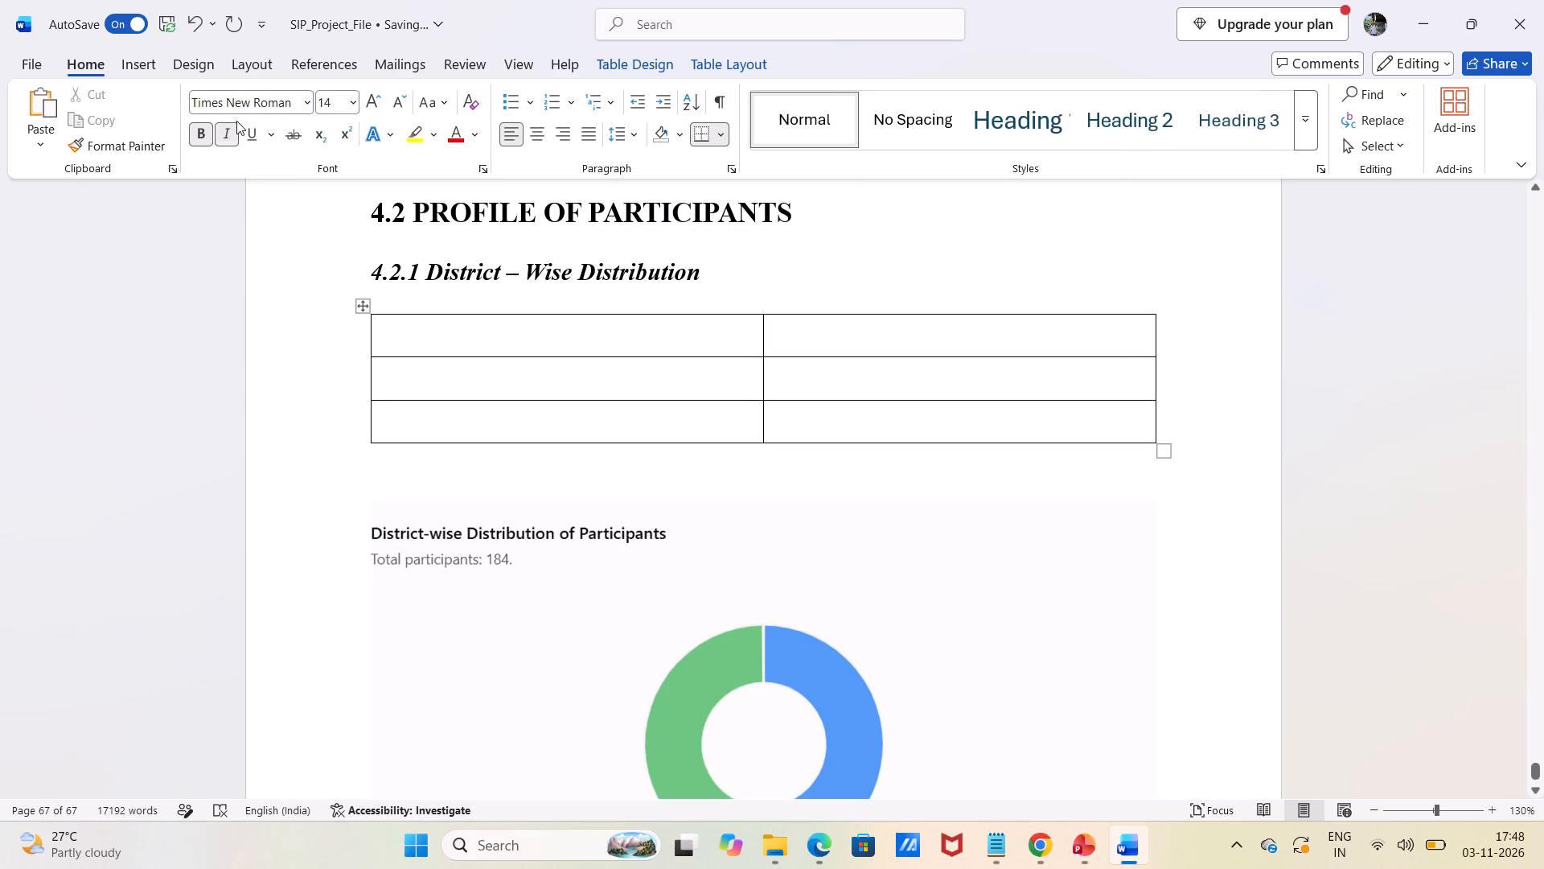
left_click(224, 130)
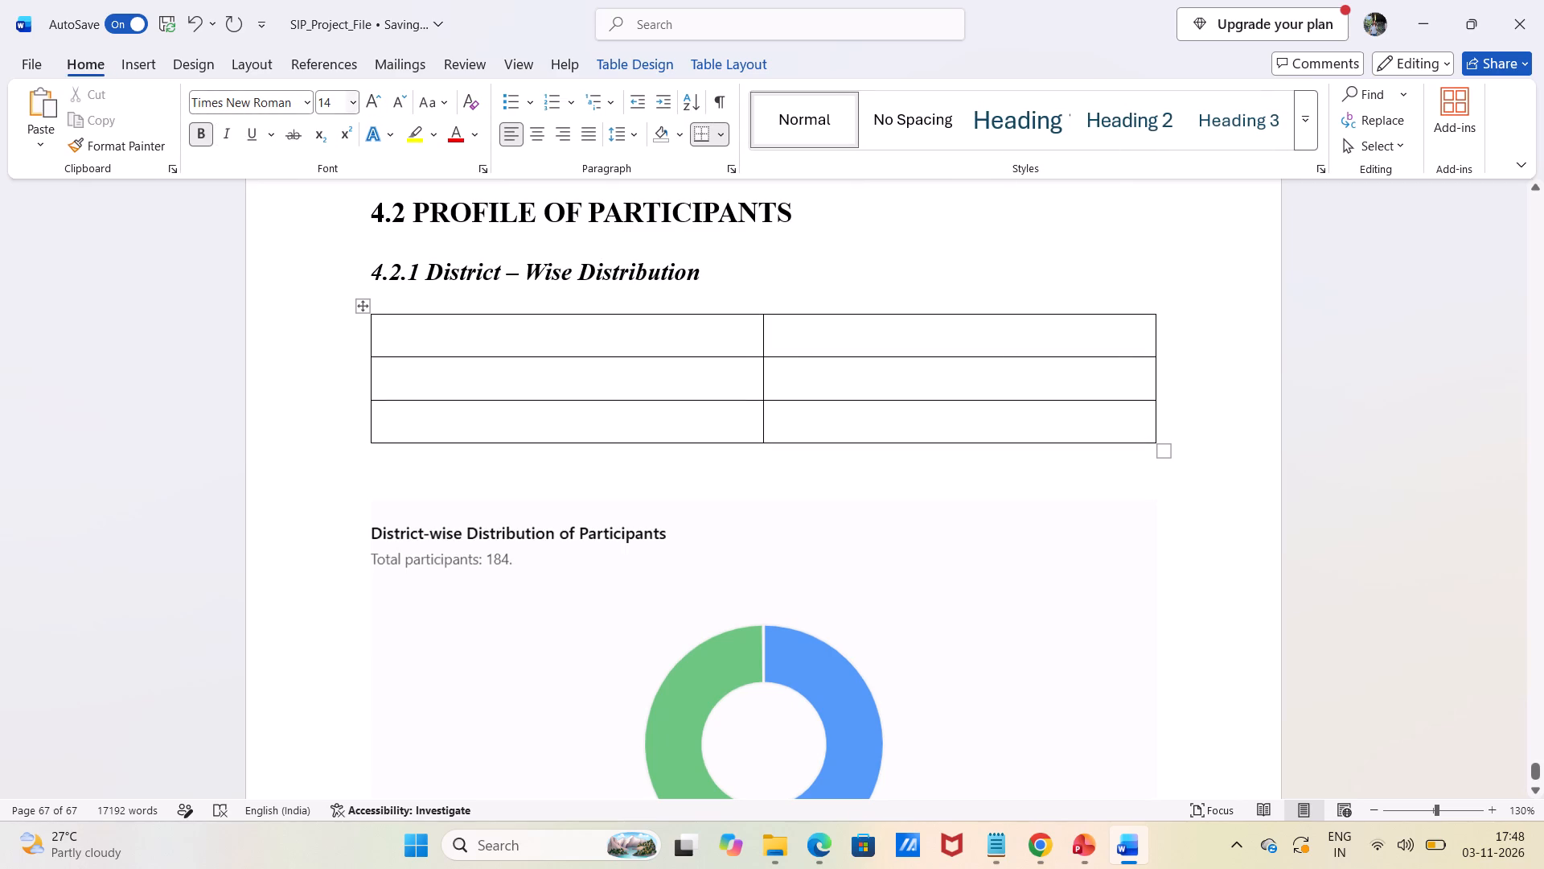
left_click(331, 101)
type("12")
key("Return")
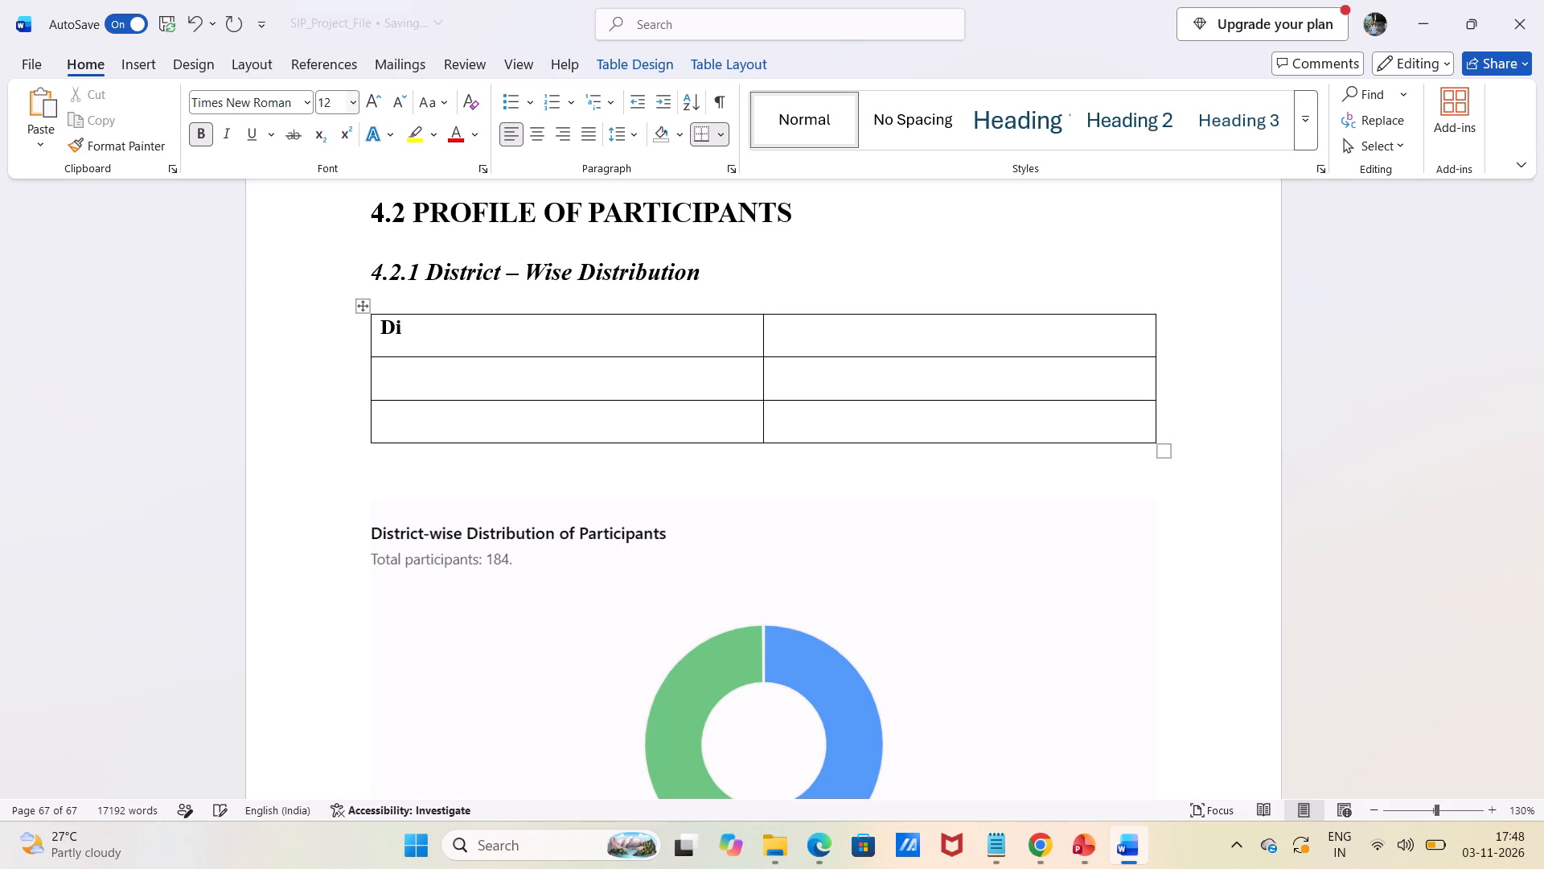
type("trict")
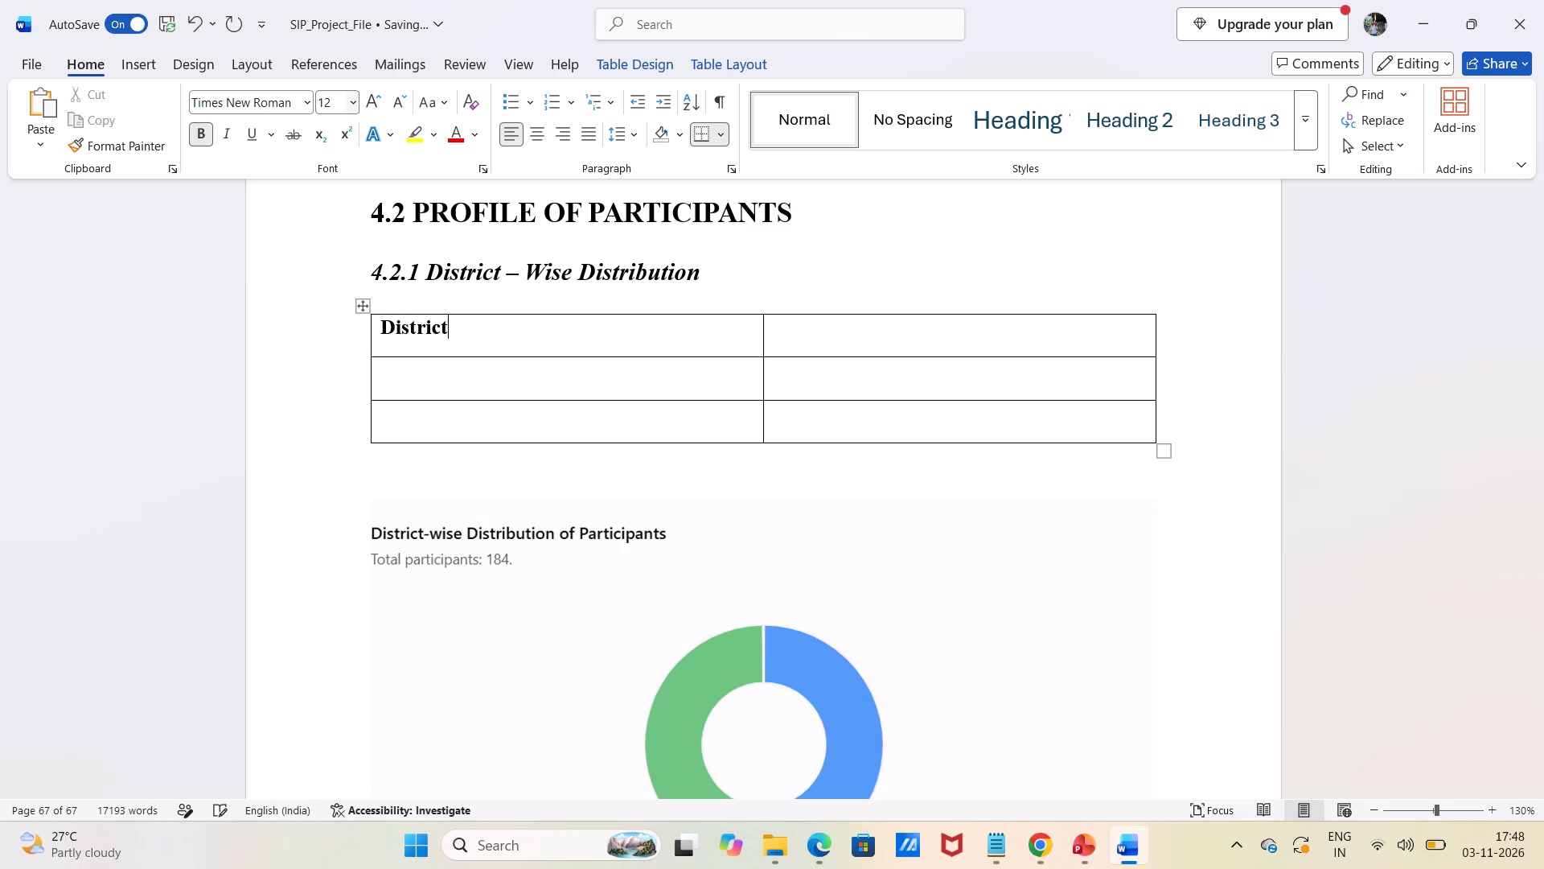
Enter "Number of Participants" in the table's second header cell in bold, non-italic 12 pt text.
key("Right")
left_click(221, 138)
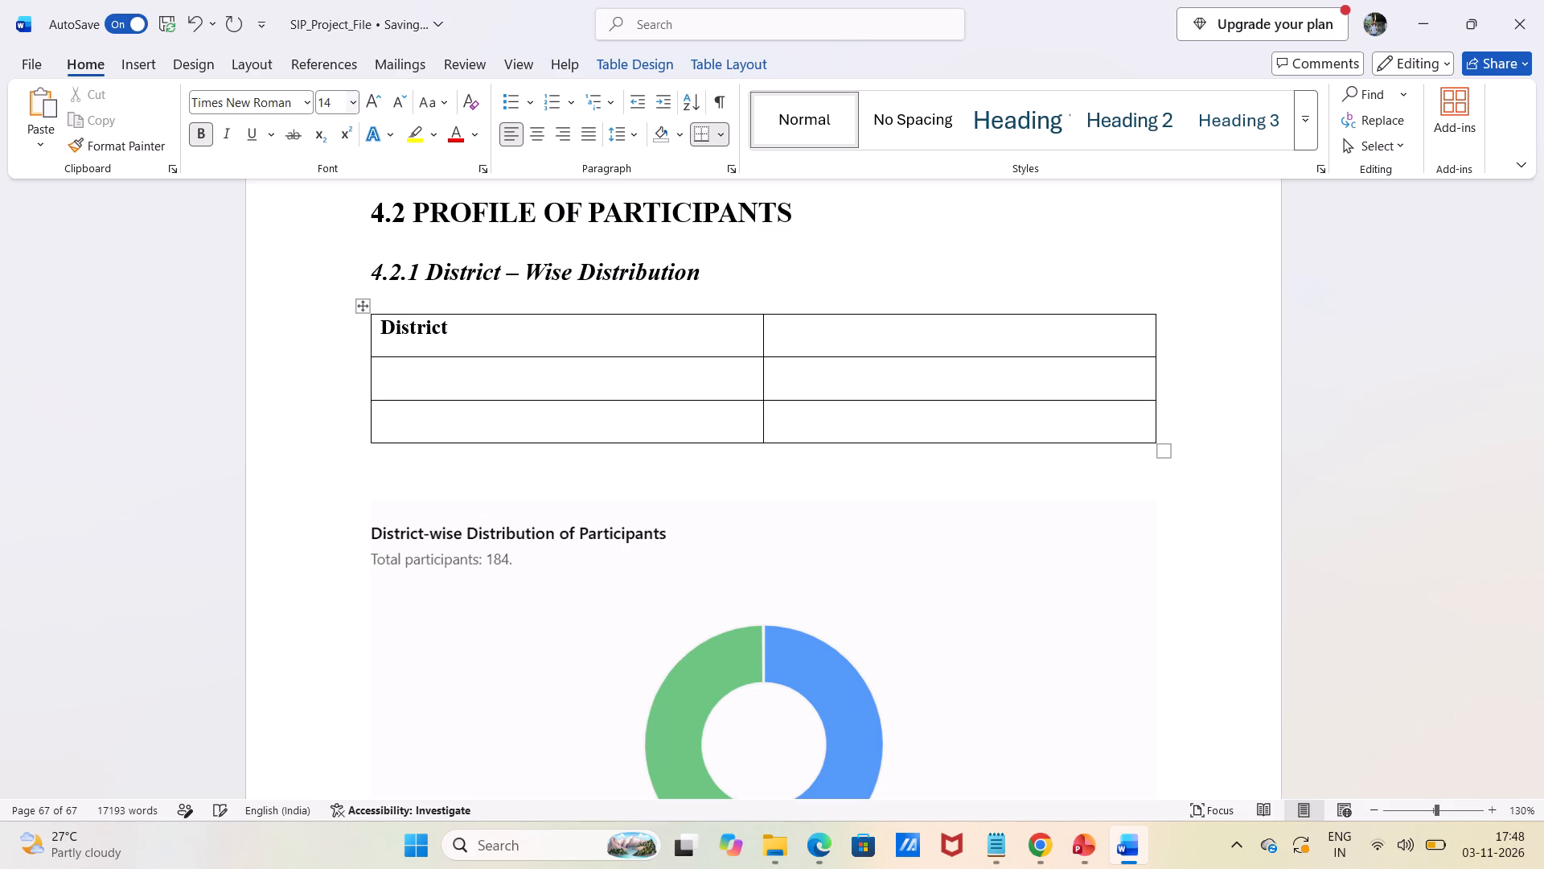
left_click(333, 99)
type("12")
key("Return")
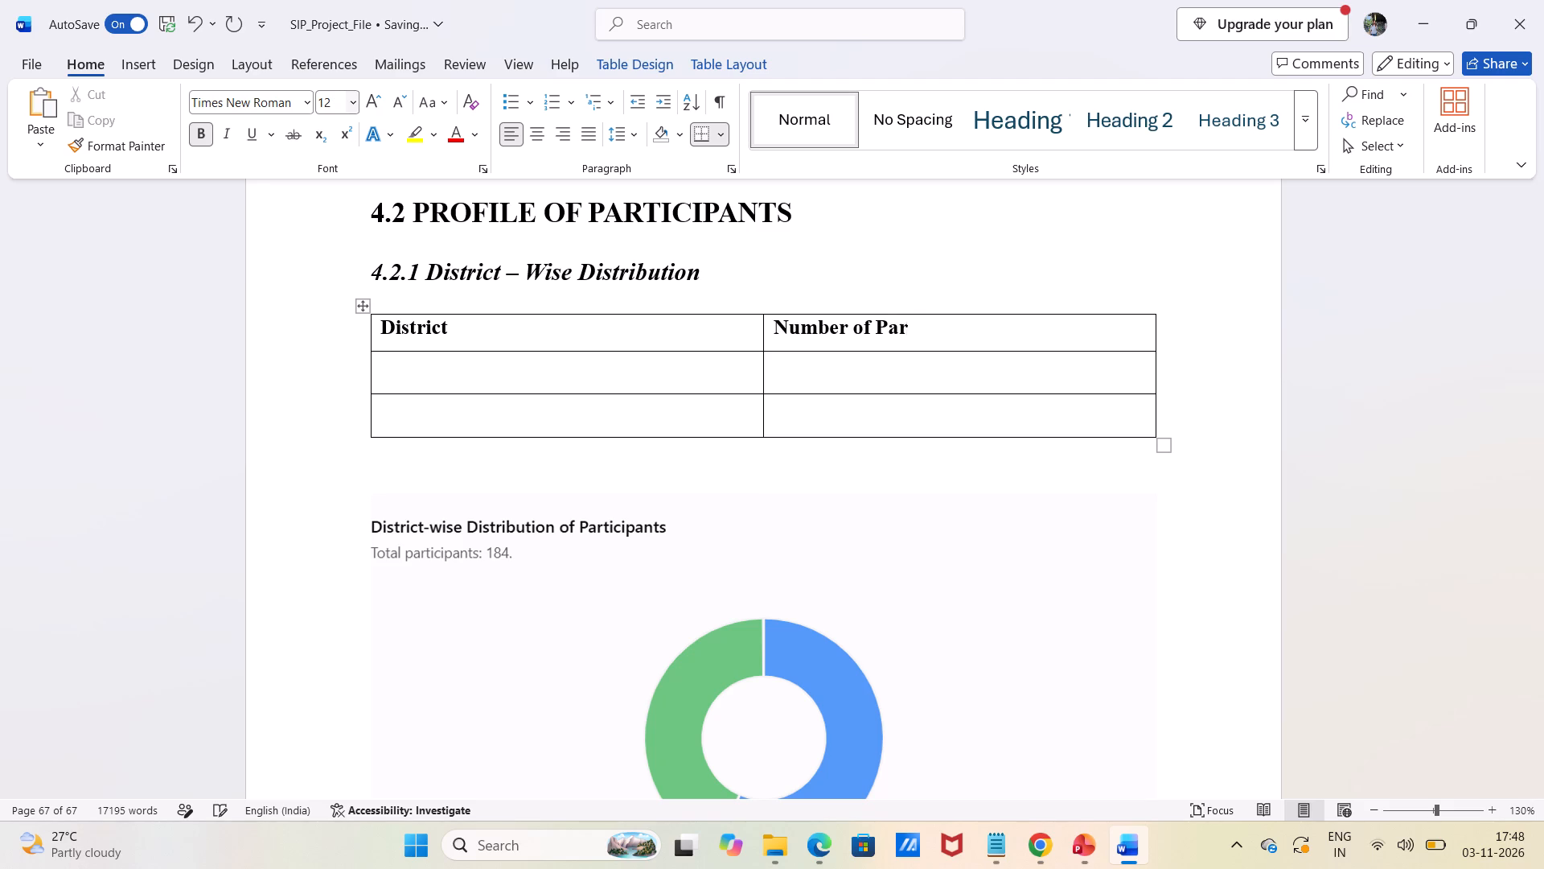
key("BackSpace")
type("ants")
Enter "Nuh" and "Panchkula" in the two cells beneath the District header.
key("Down")
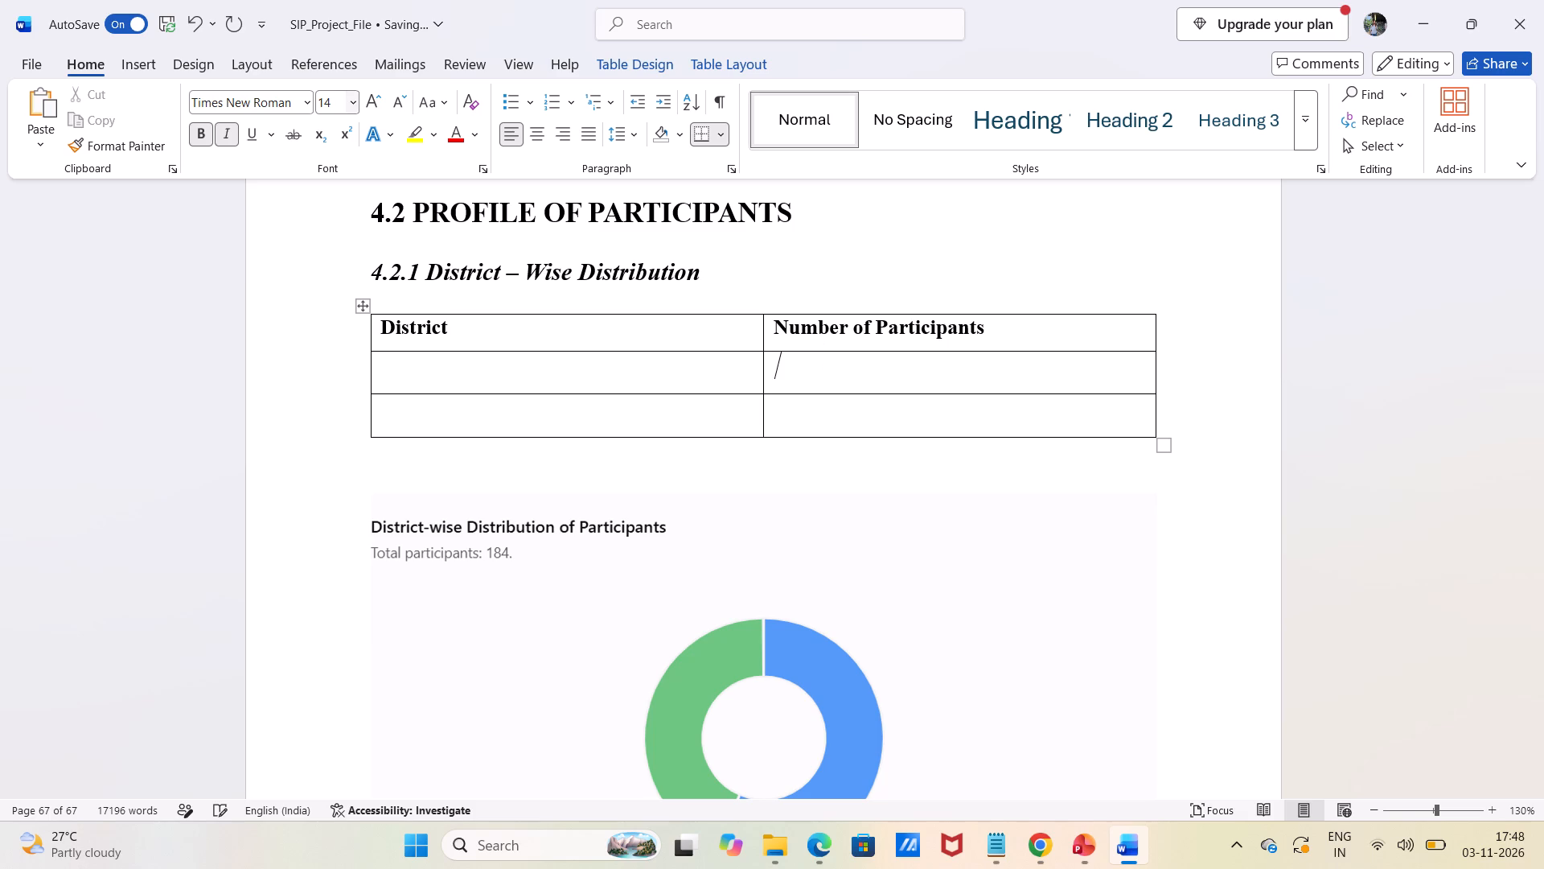
key("Left")
type("anchkula")
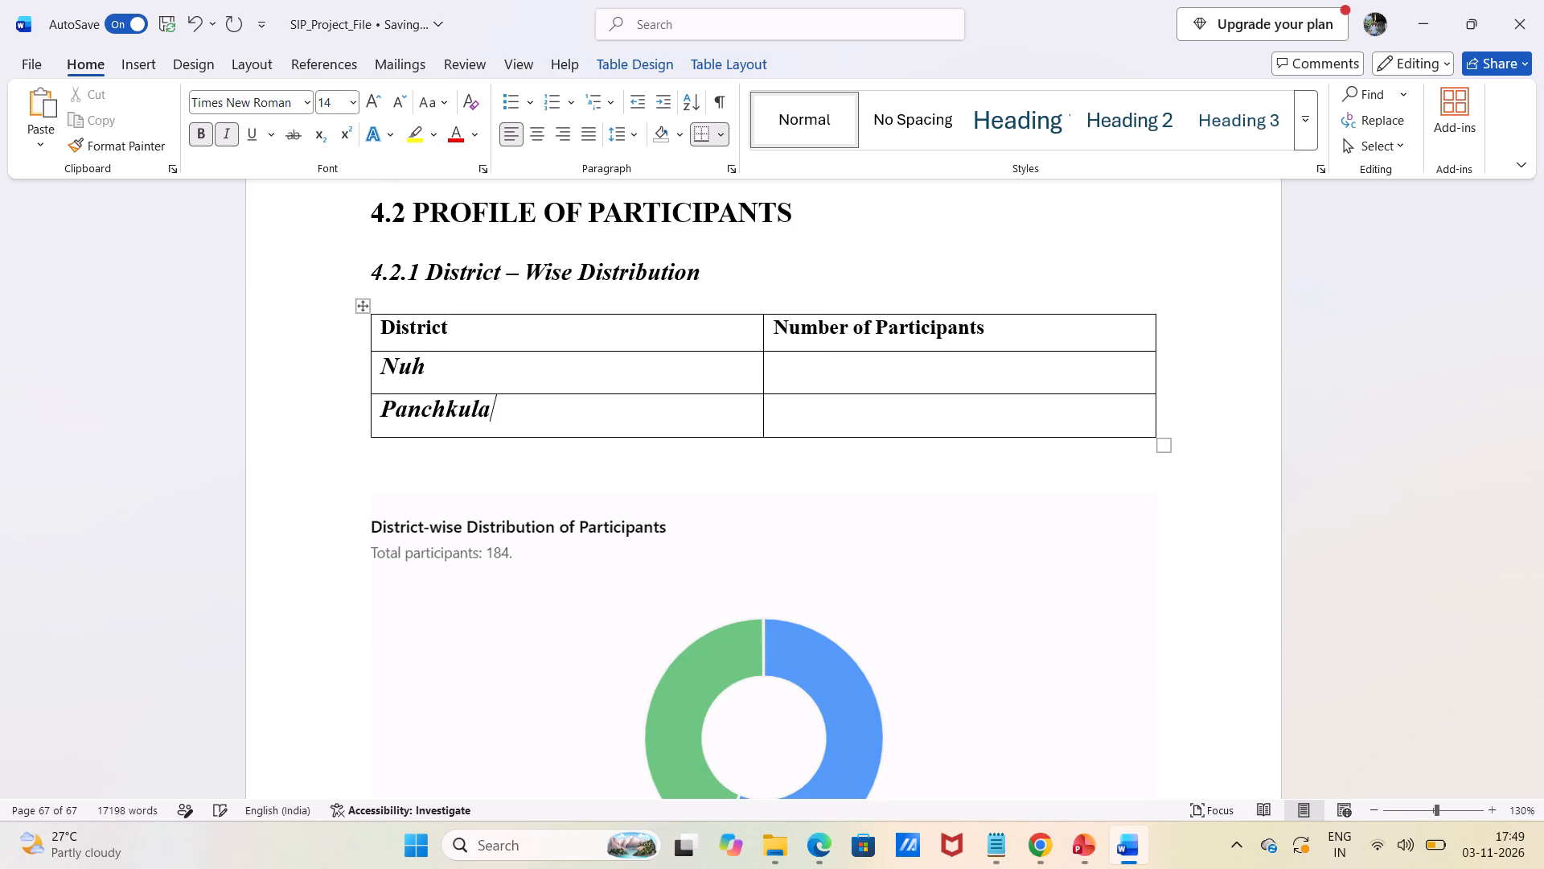
Begin filling in the Number of Participants column at the Nuh row.
key("Right")
key("Up")
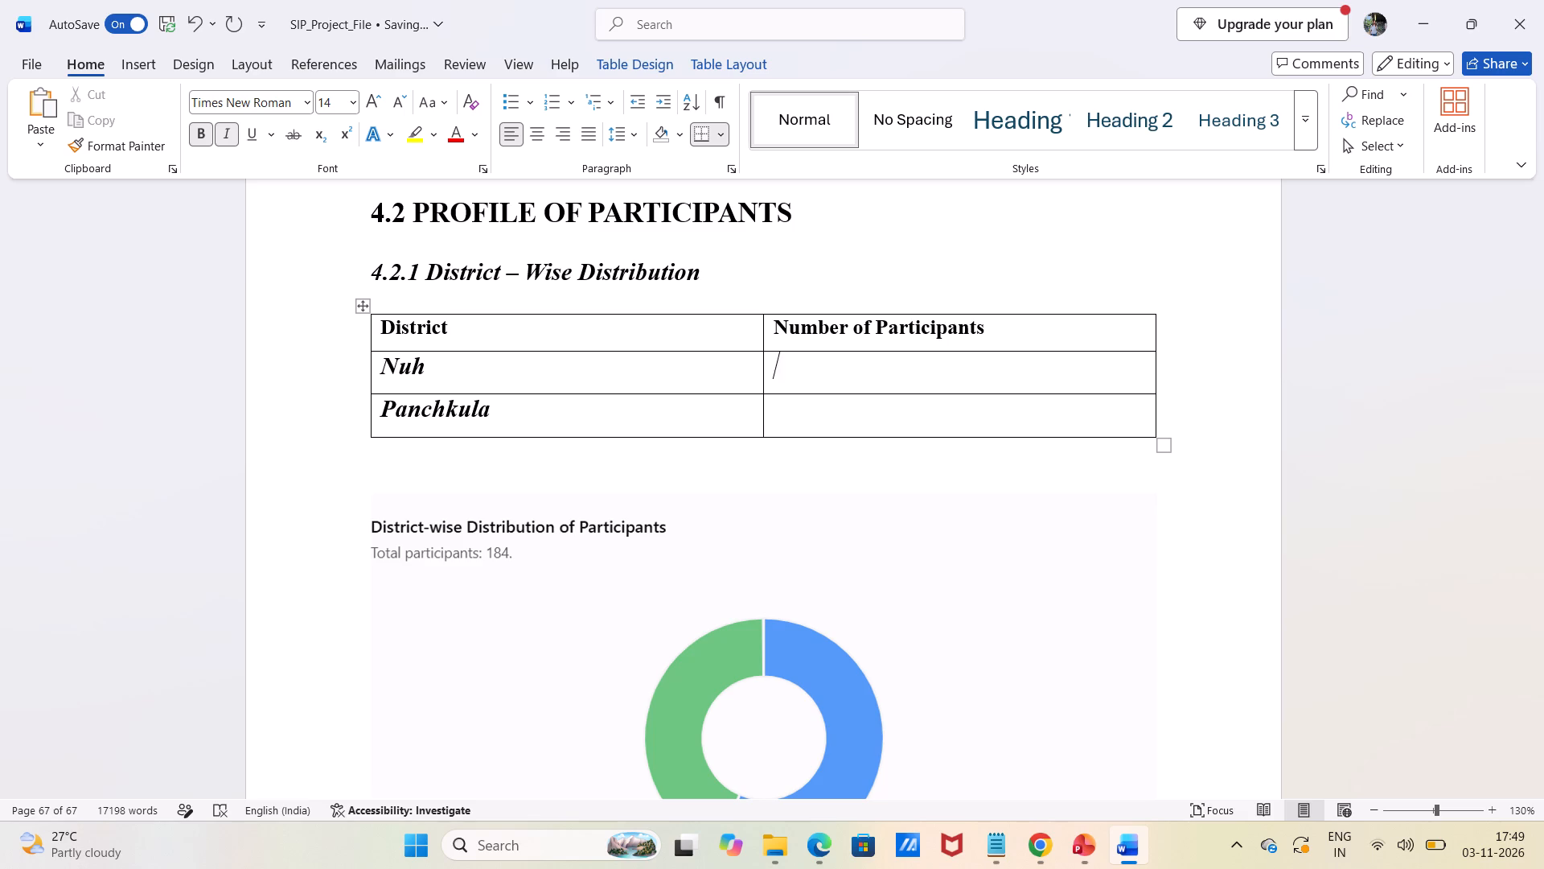
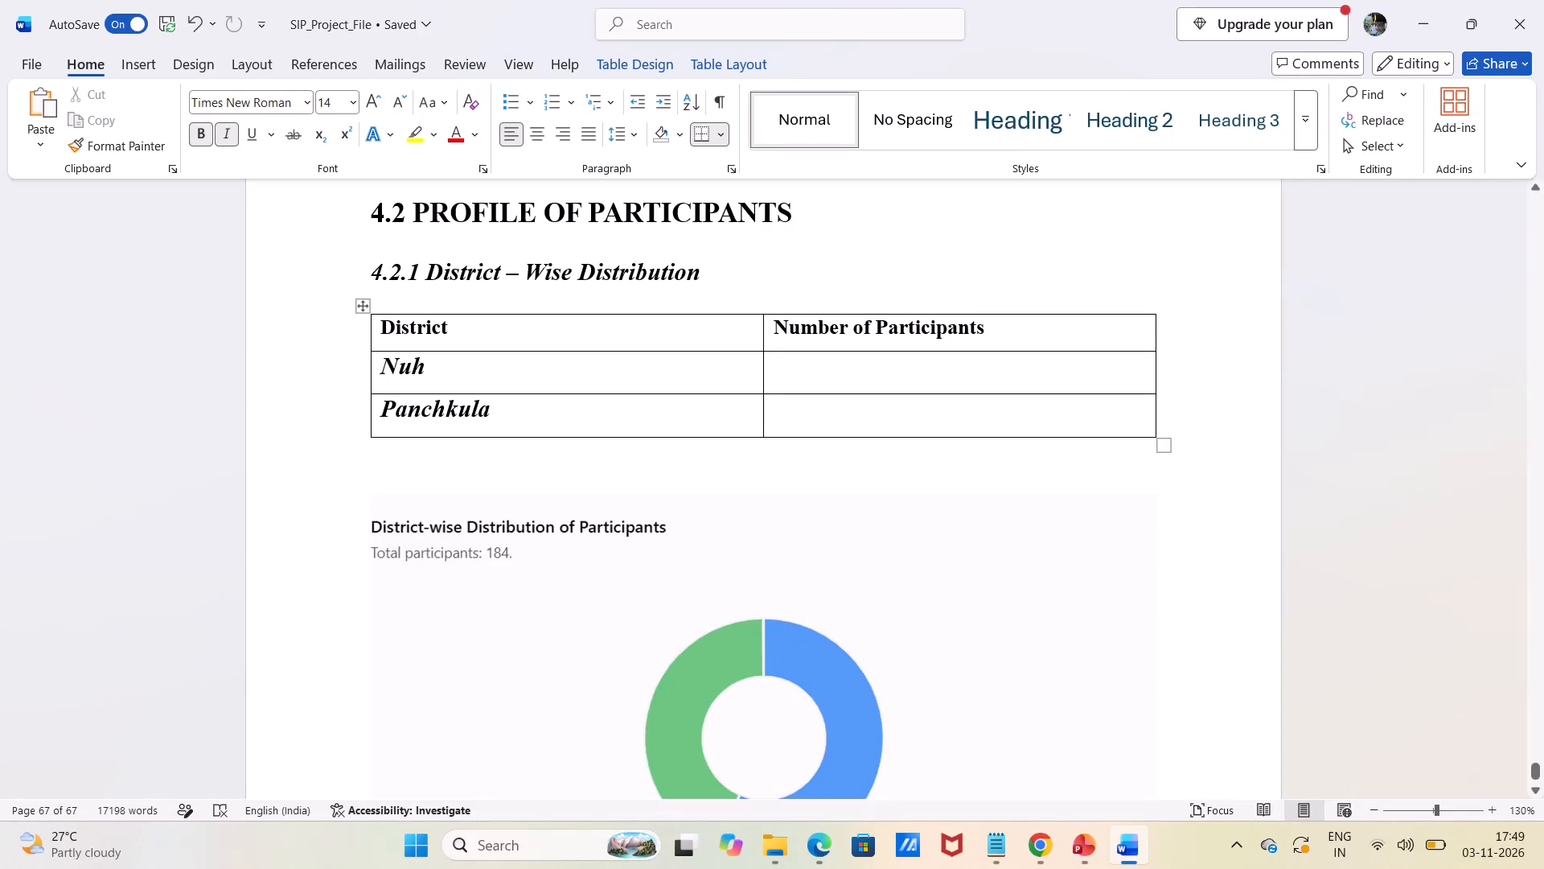
Open the FL Behaviour Change Analysis mastersheet workbook from the desktop and view its Analysis sheet.
left_click(1423, 30)
left_click(1423, 30)
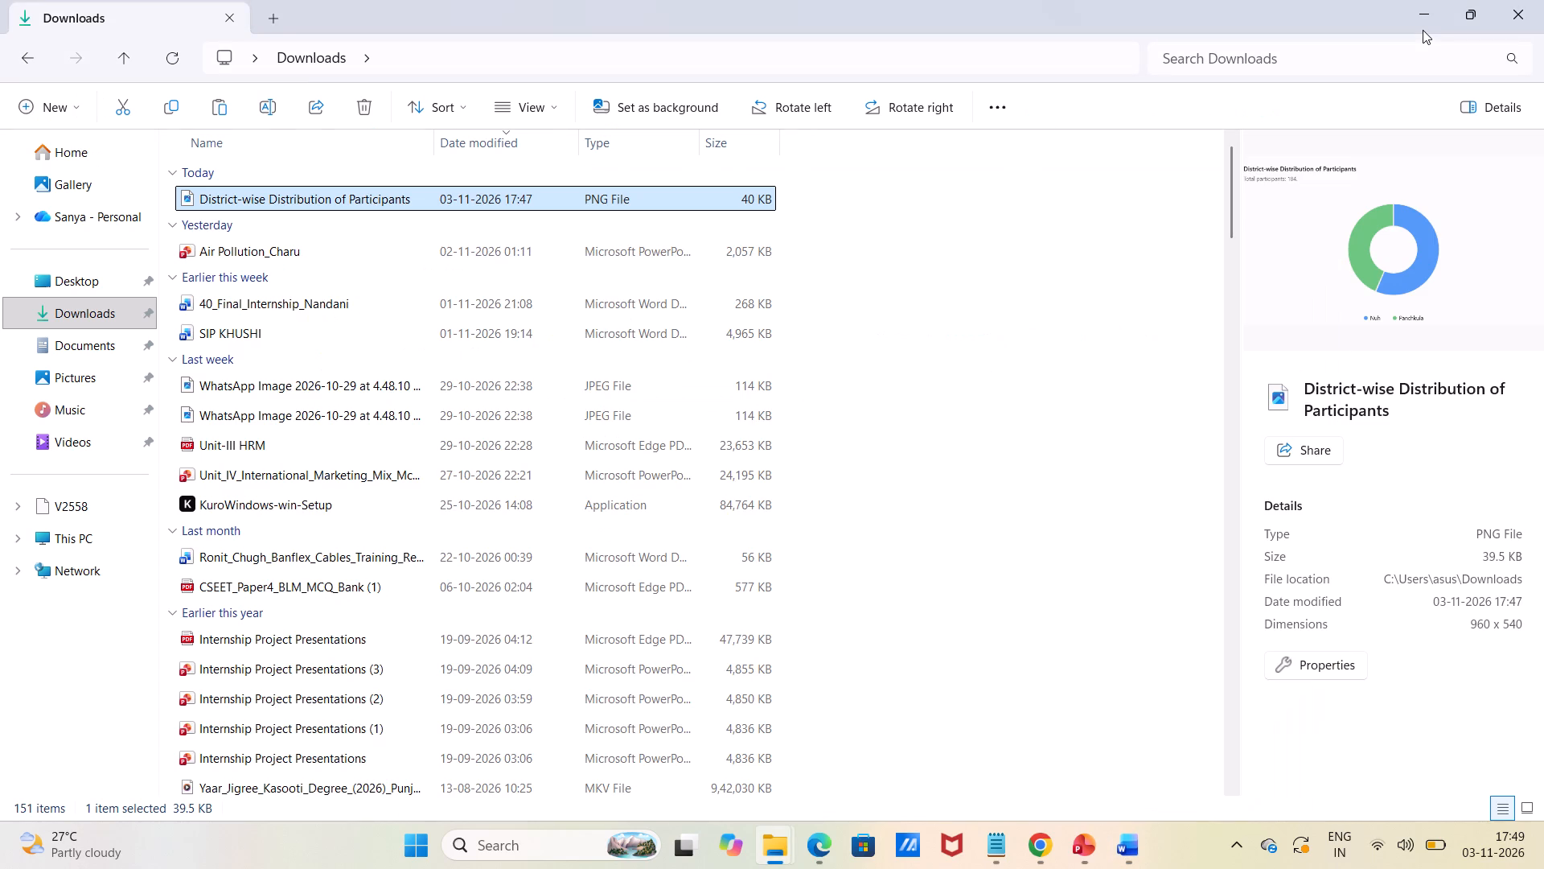
left_click(1423, 20)
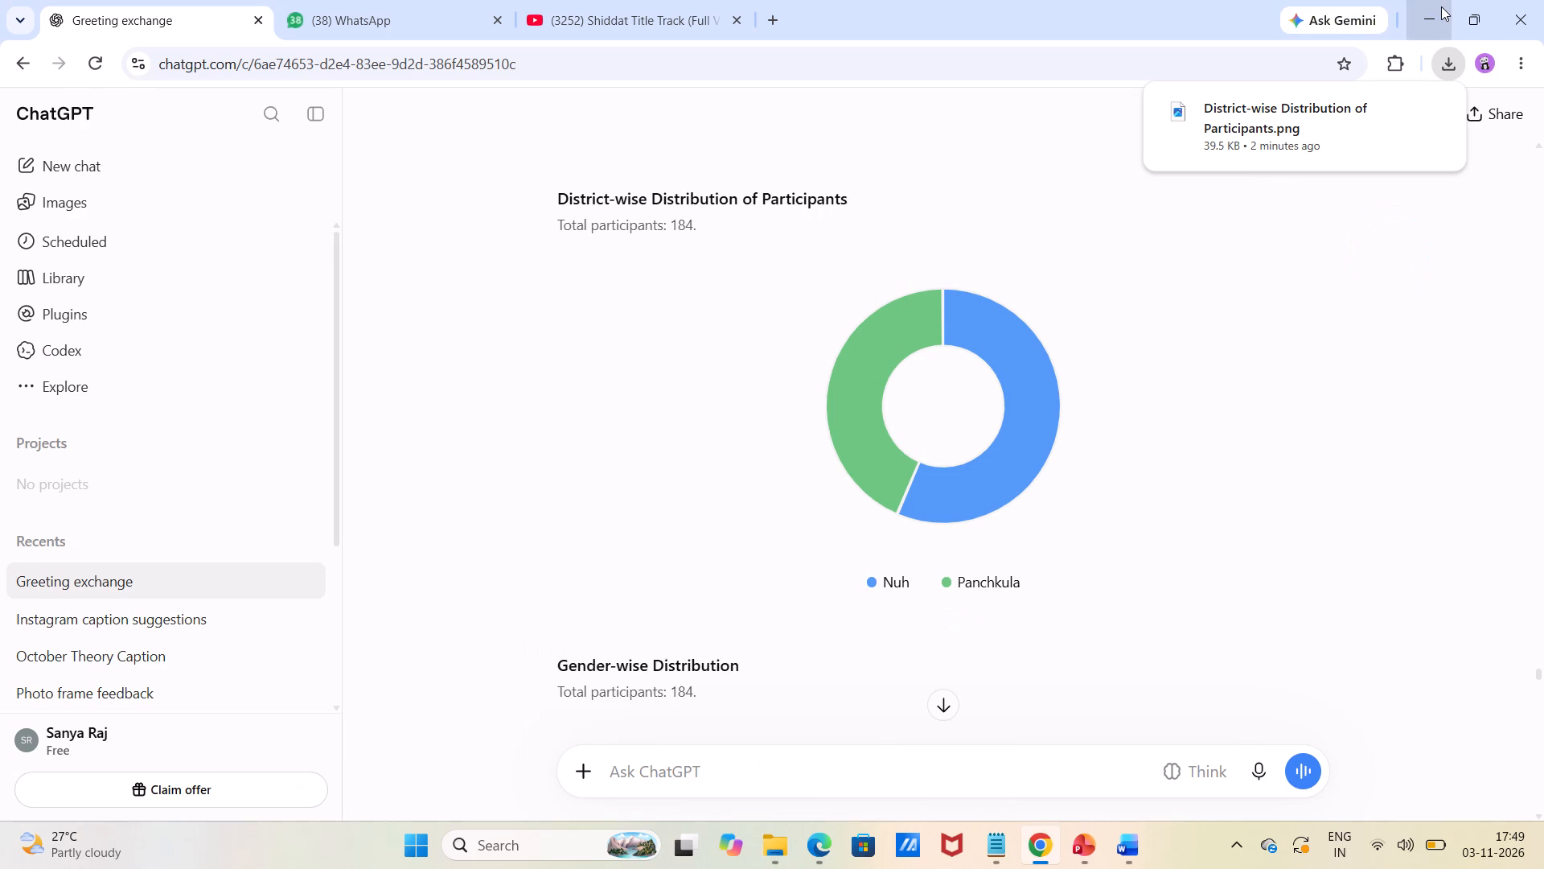
left_click(1441, 6)
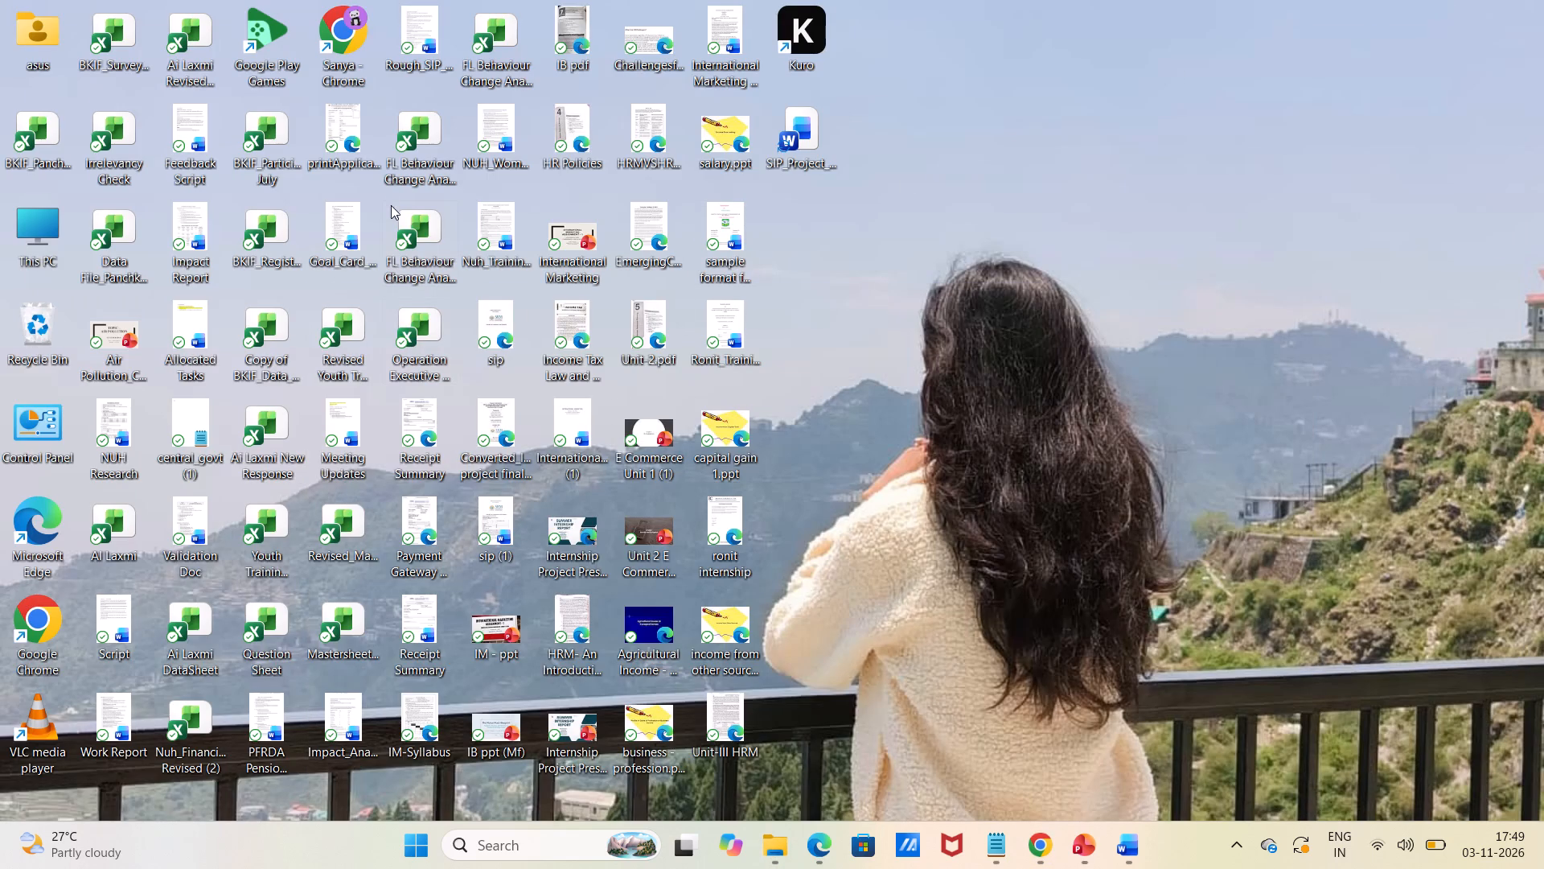
double_click(423, 167)
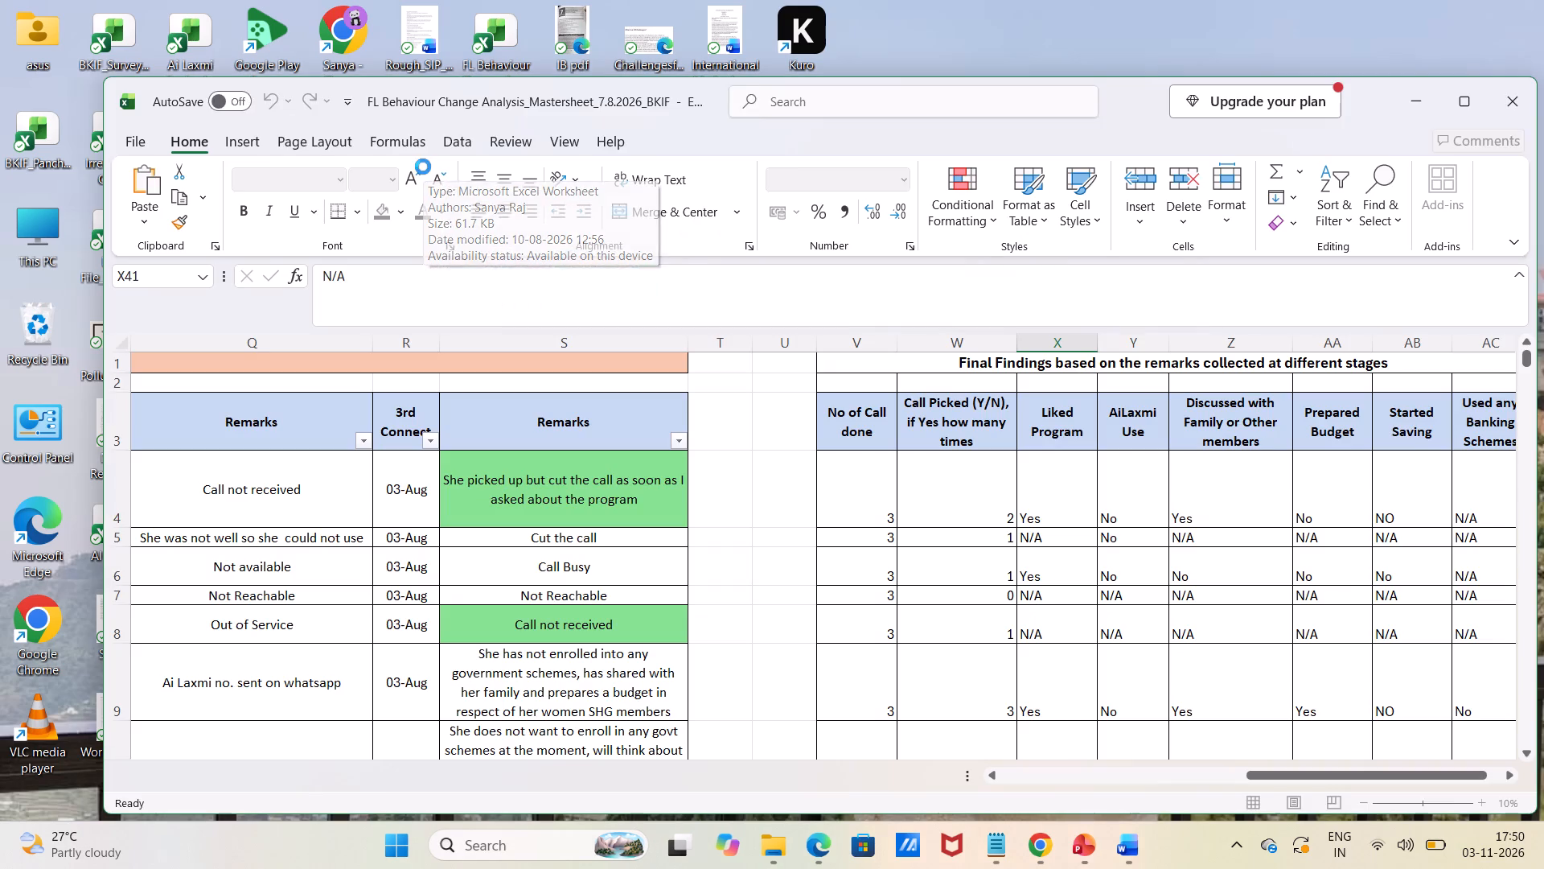
left_click(1459, 95)
scroll(869, 559, "down", 1)
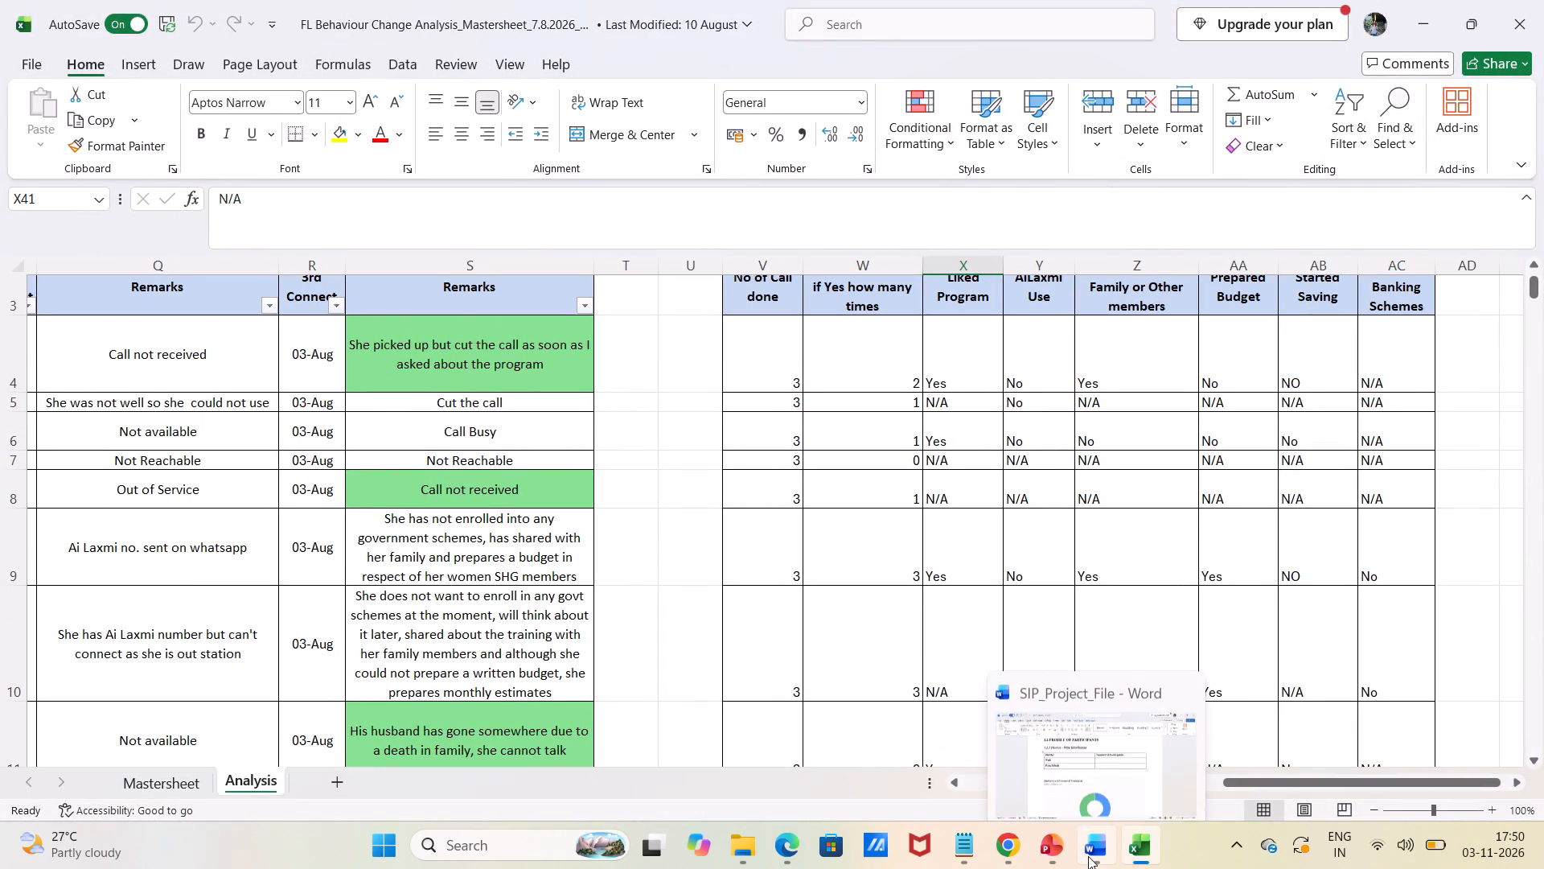
Back in Word, format the Nuh and Panchkula cells as regular non-bold, non-italic 12 pt text, centred.
left_click(1088, 856)
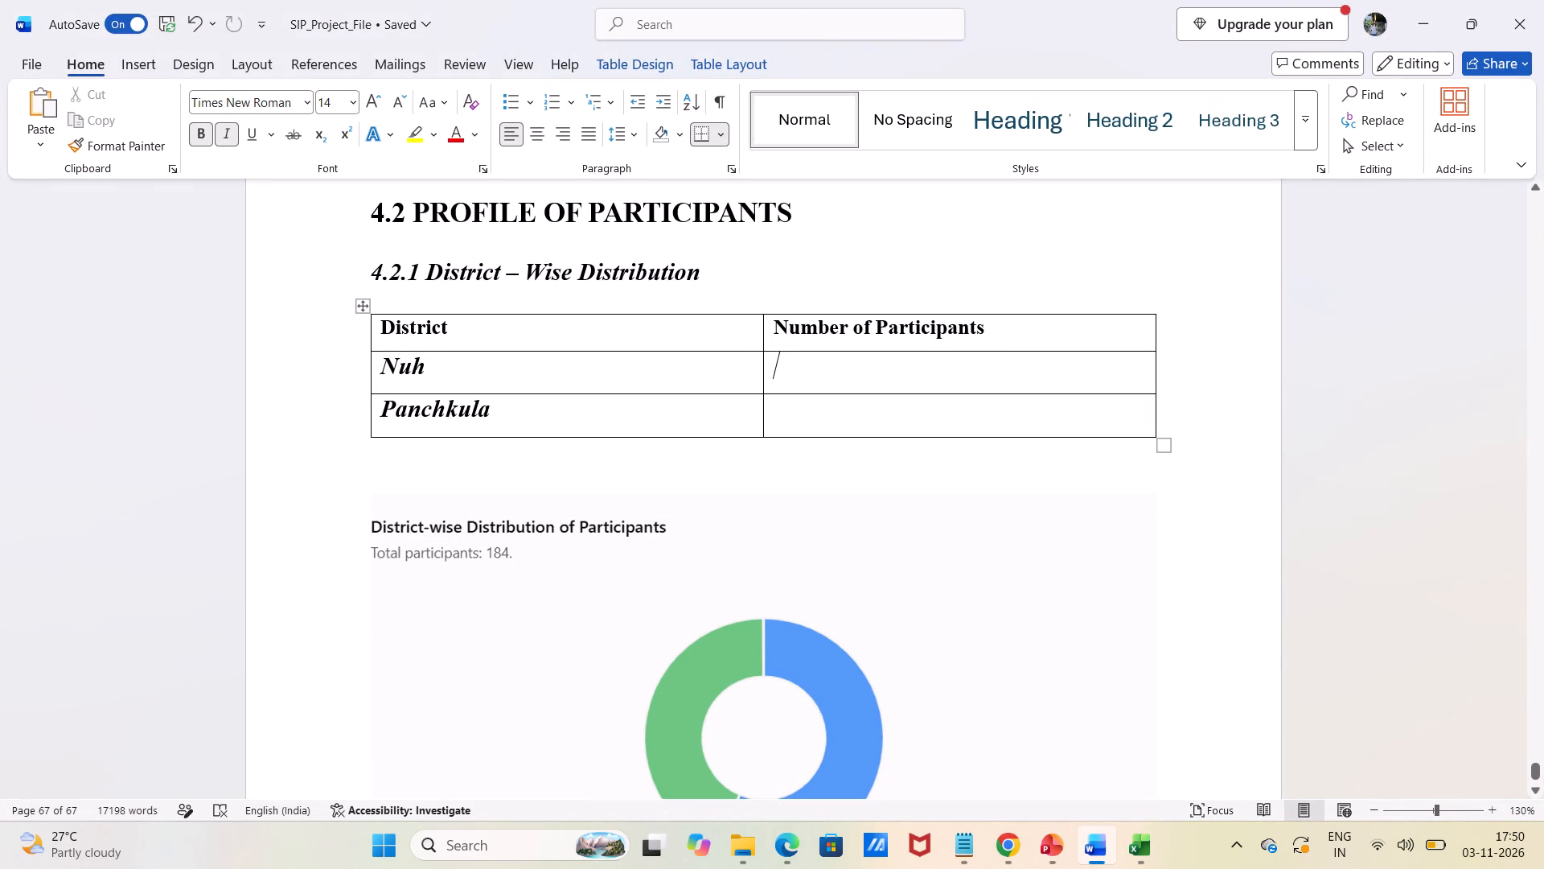
left_click_drag(380, 368, 503, 408)
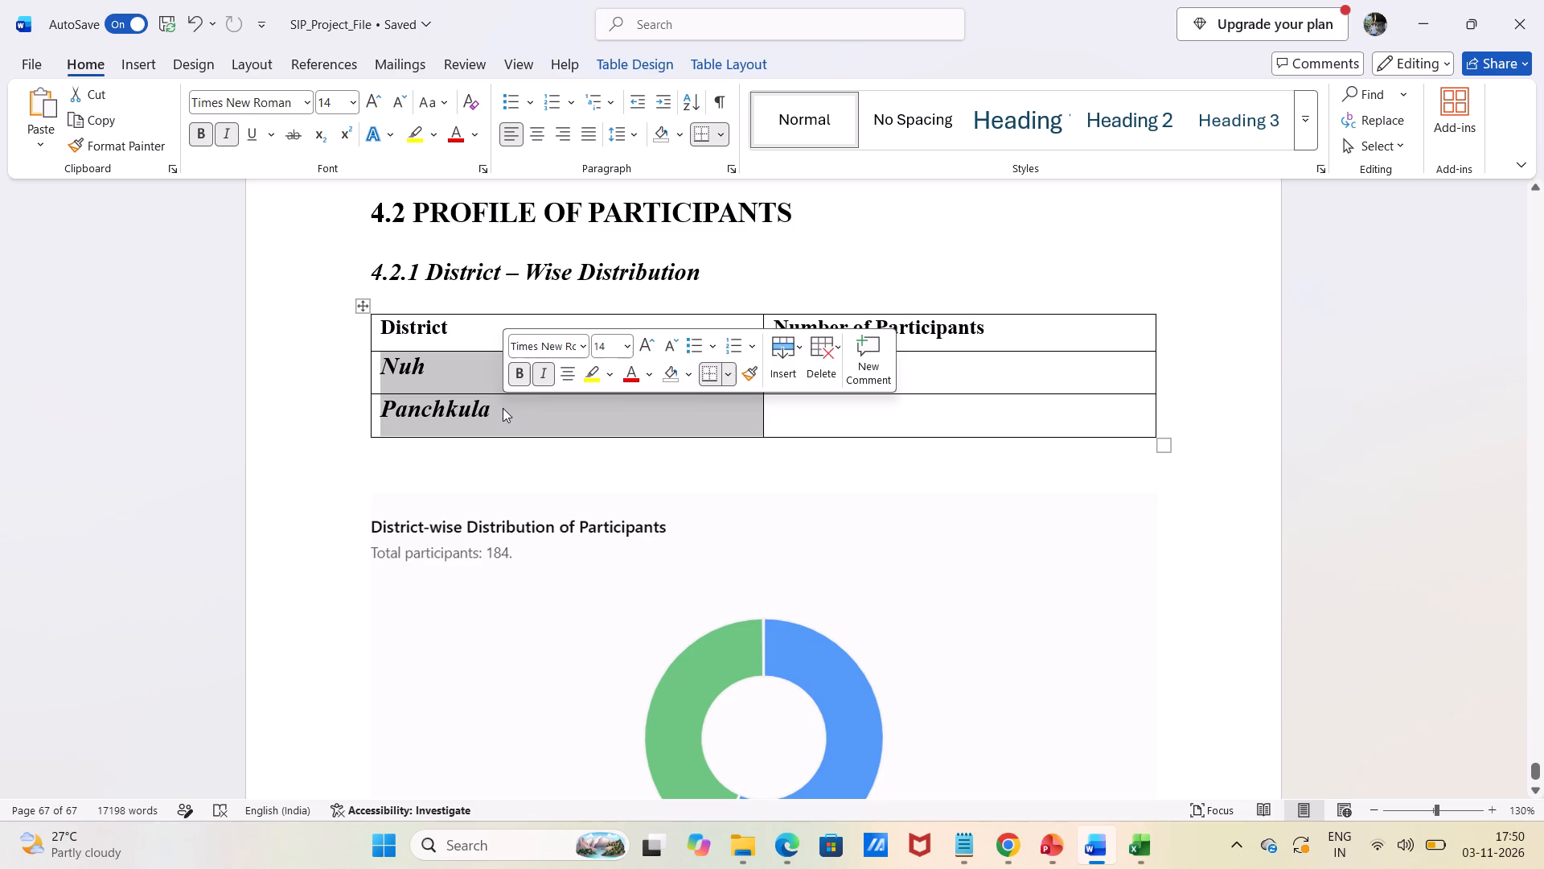
left_click(548, 368)
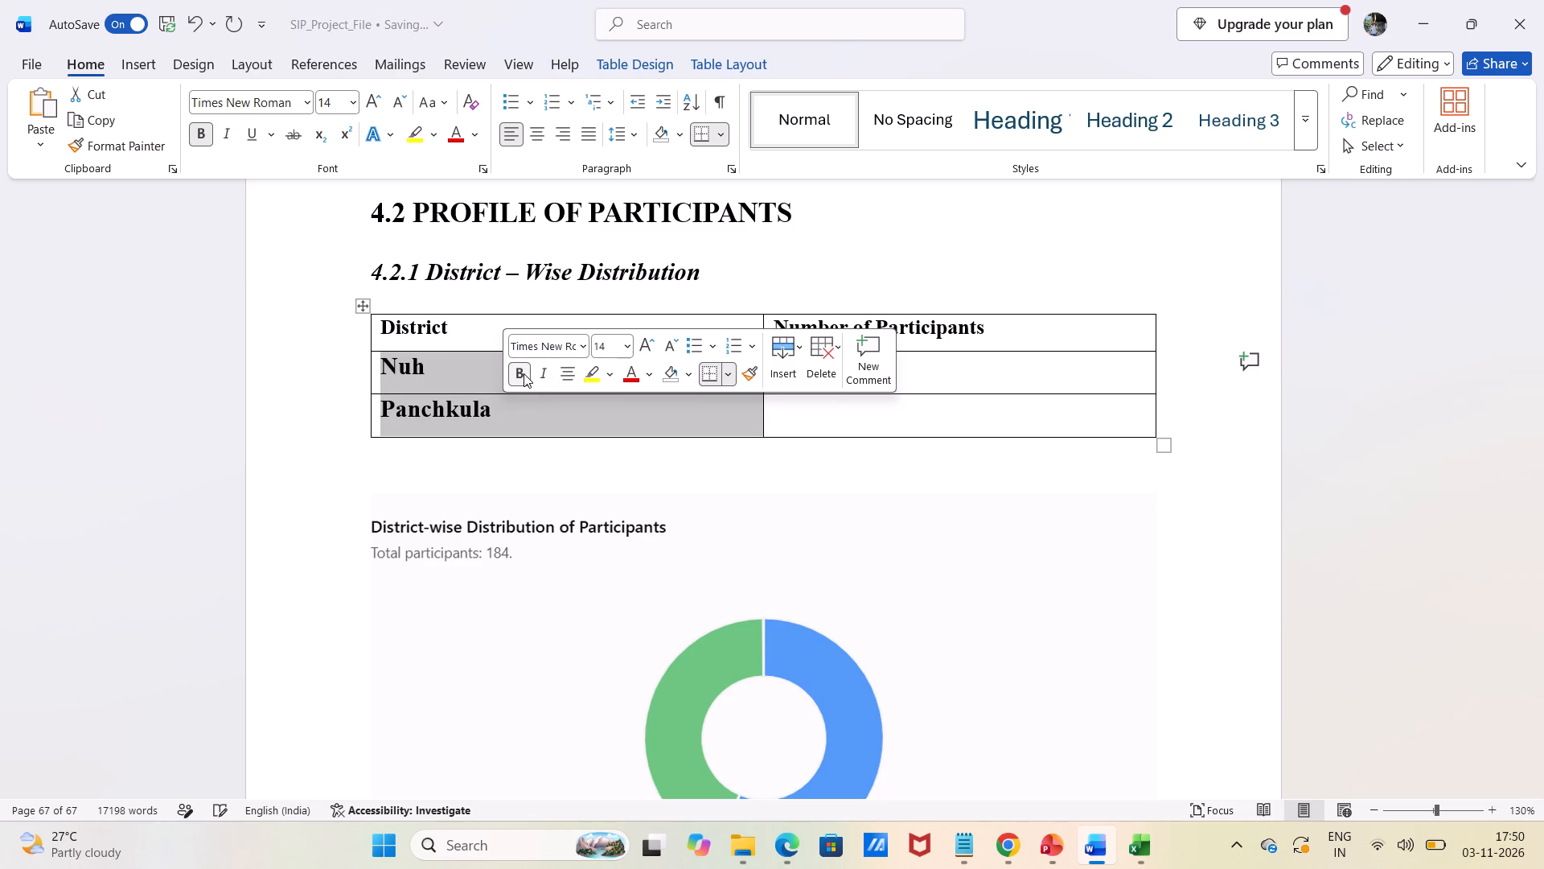
left_click(524, 373)
left_click(601, 346)
type("12")
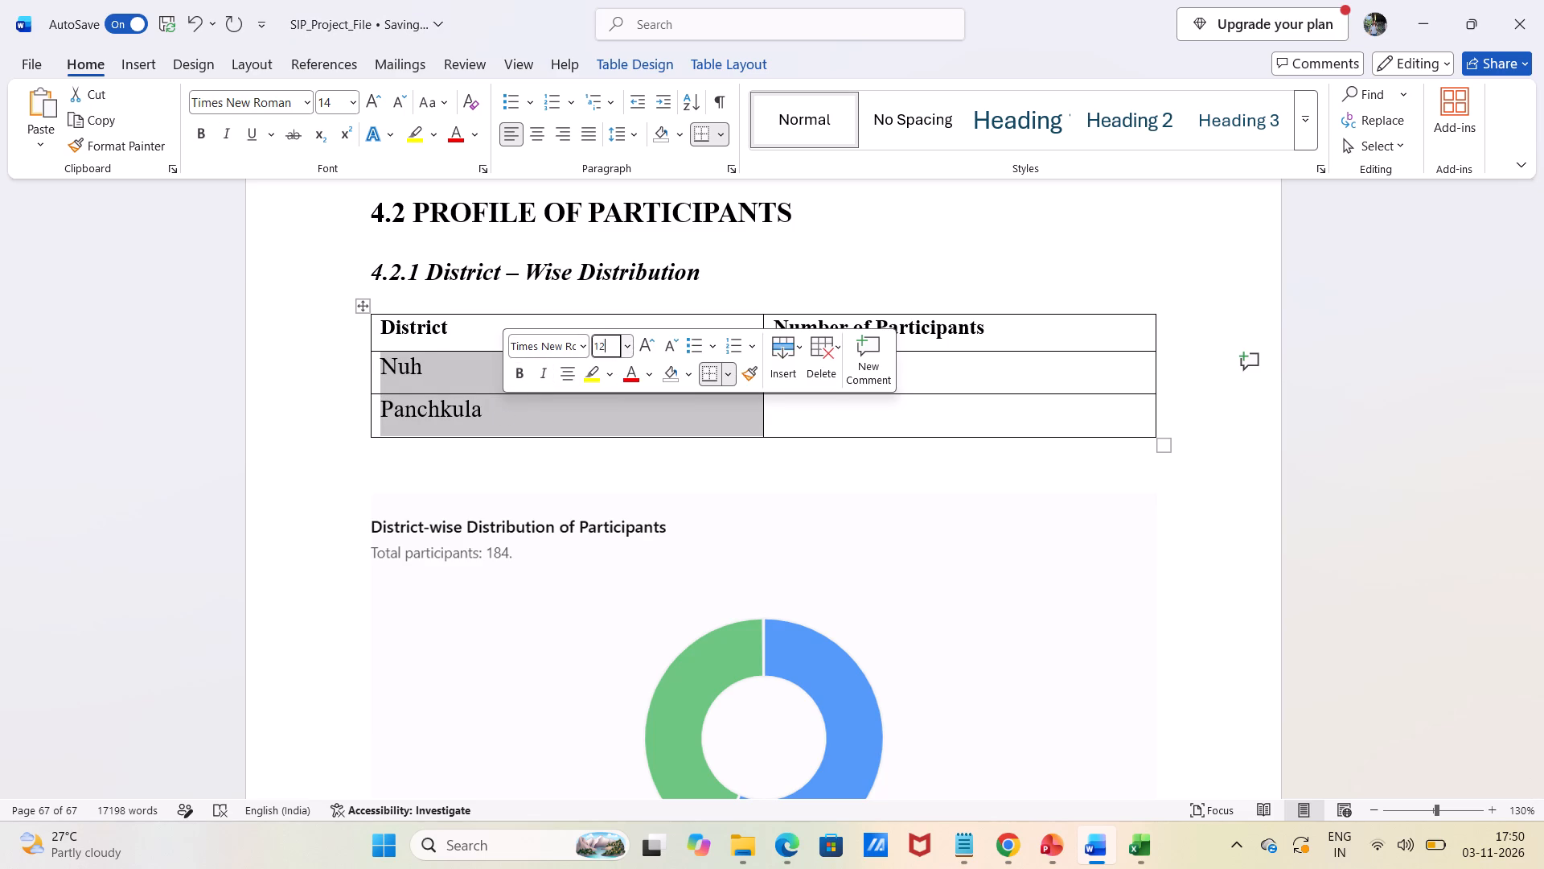
key("Return")
left_click(570, 364)
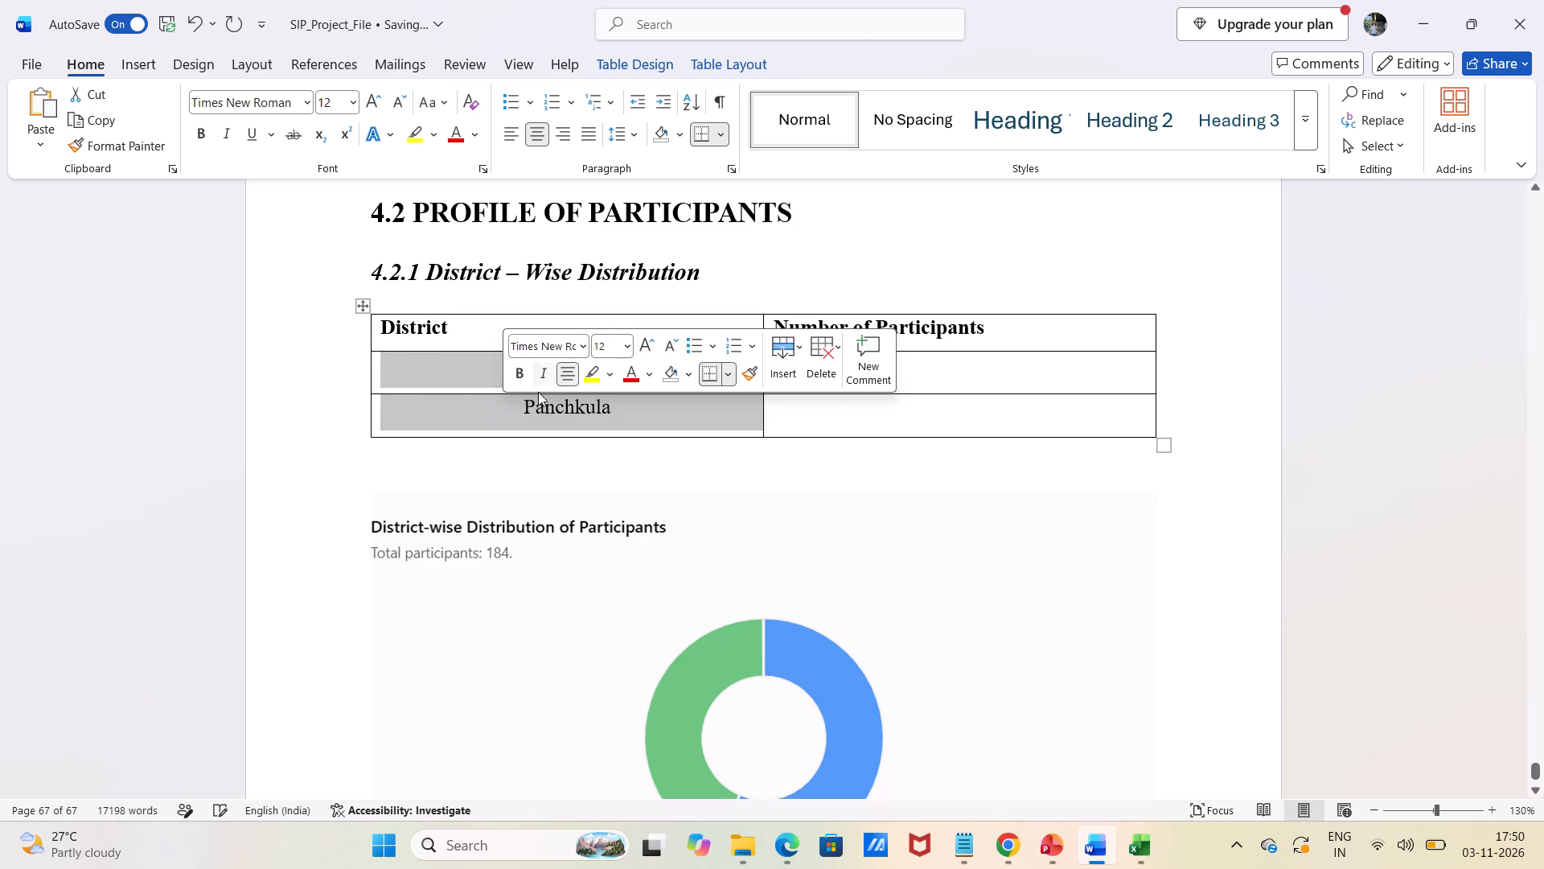
left_click(492, 455)
Centre the District and Number of Participants header cells of the table.
left_click_drag(384, 329, 918, 345)
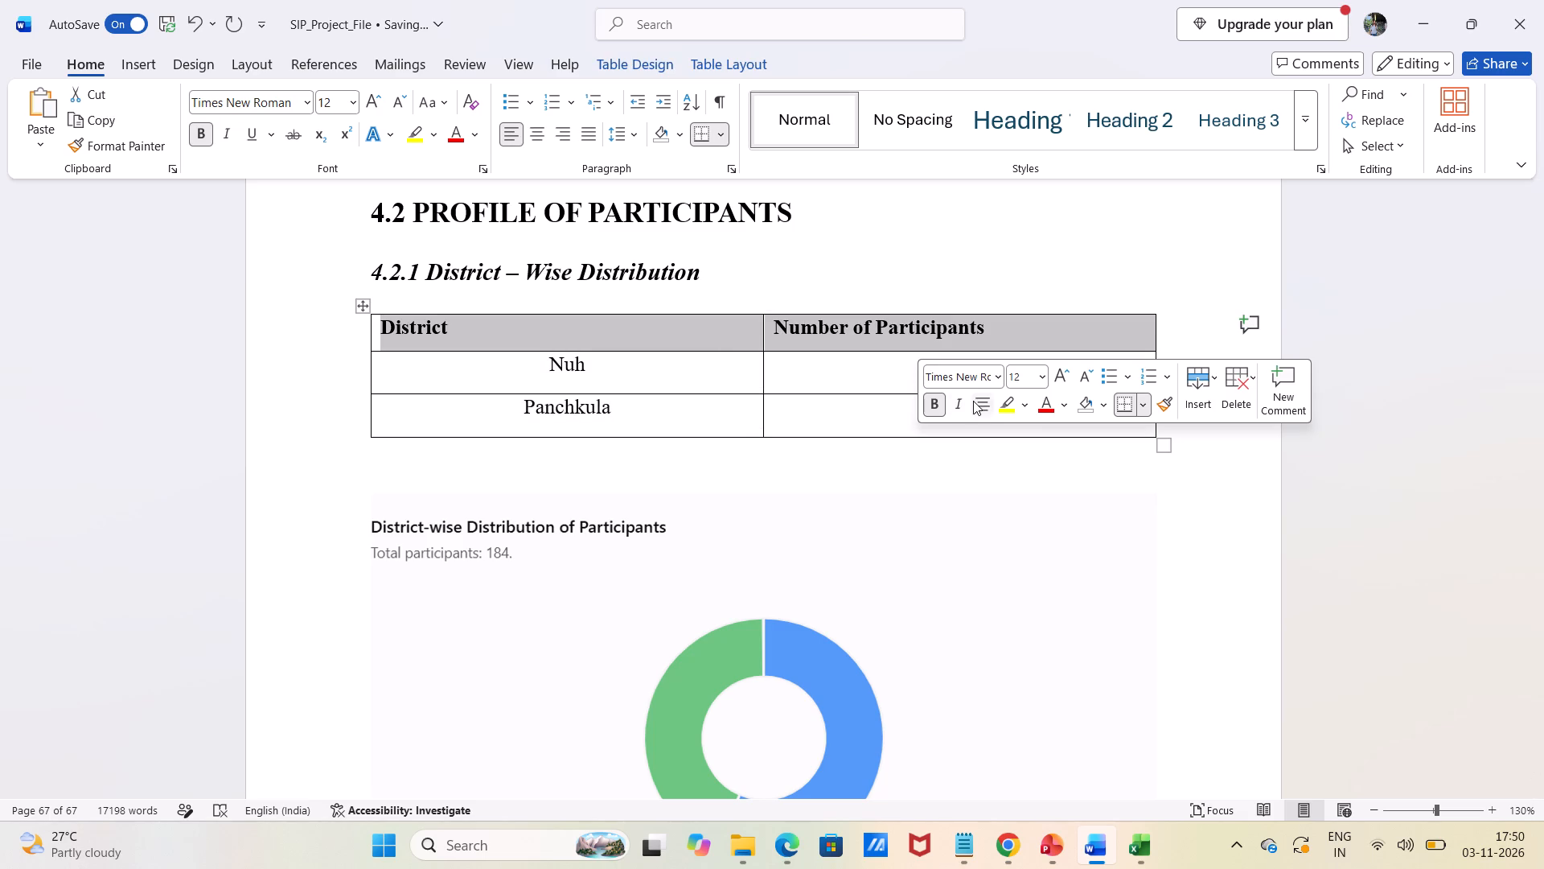
left_click(976, 403)
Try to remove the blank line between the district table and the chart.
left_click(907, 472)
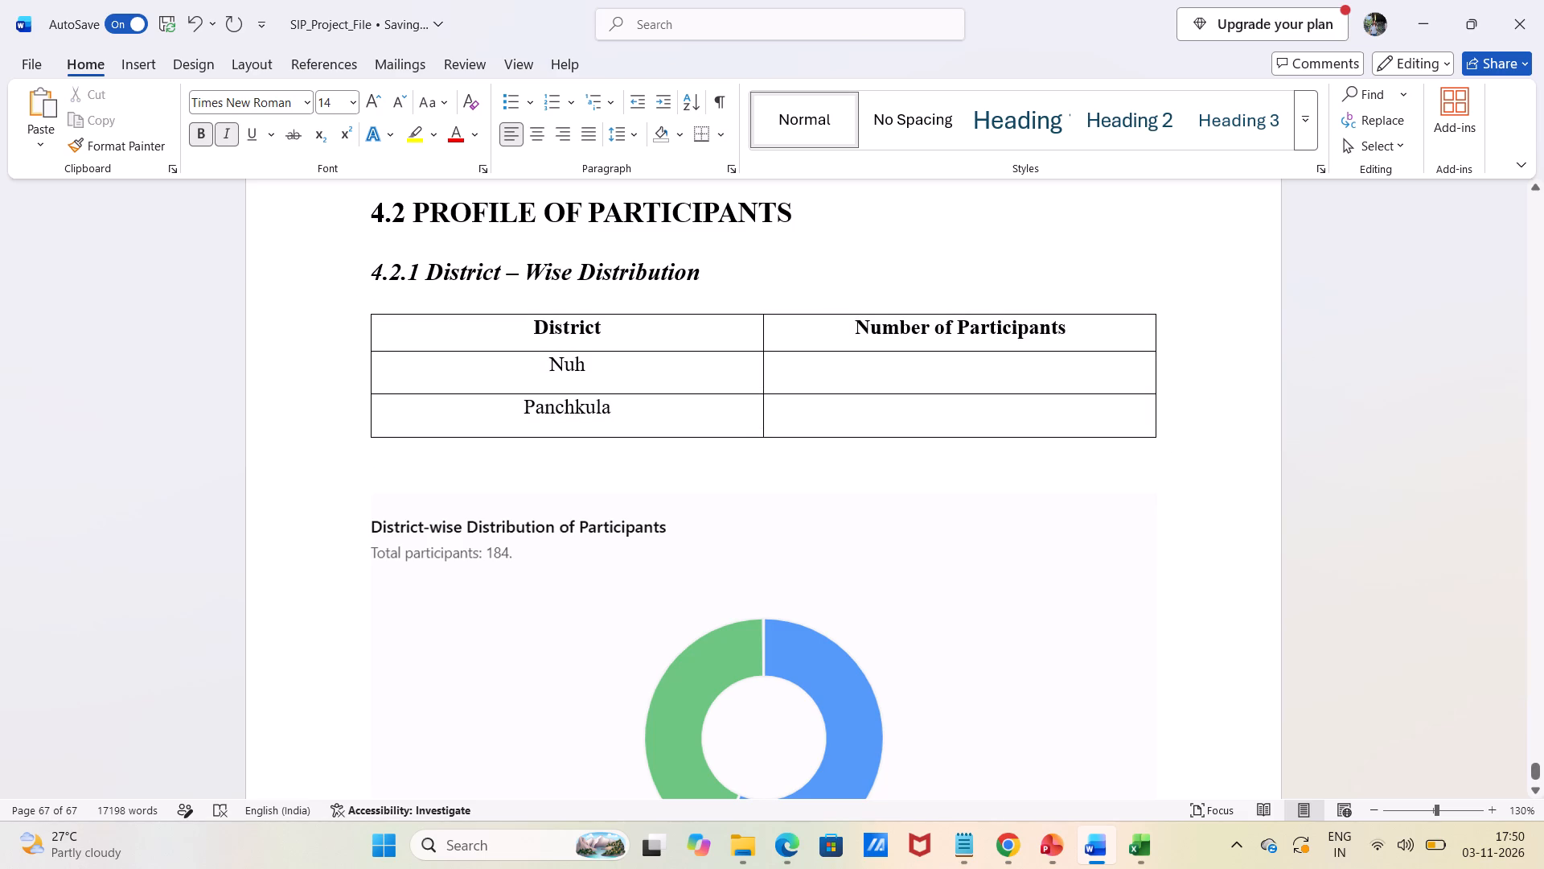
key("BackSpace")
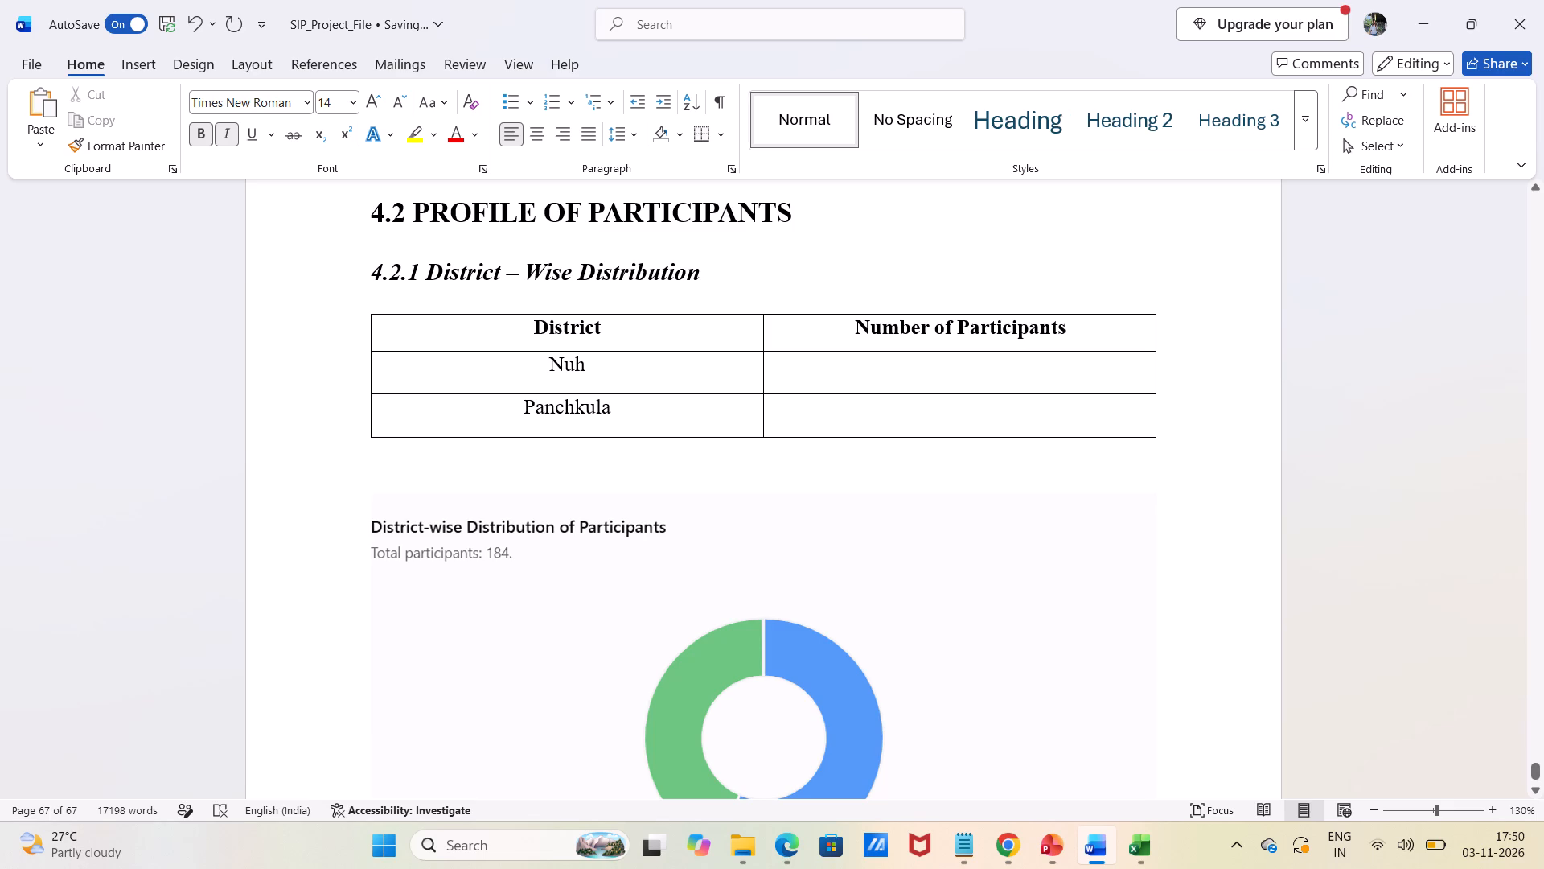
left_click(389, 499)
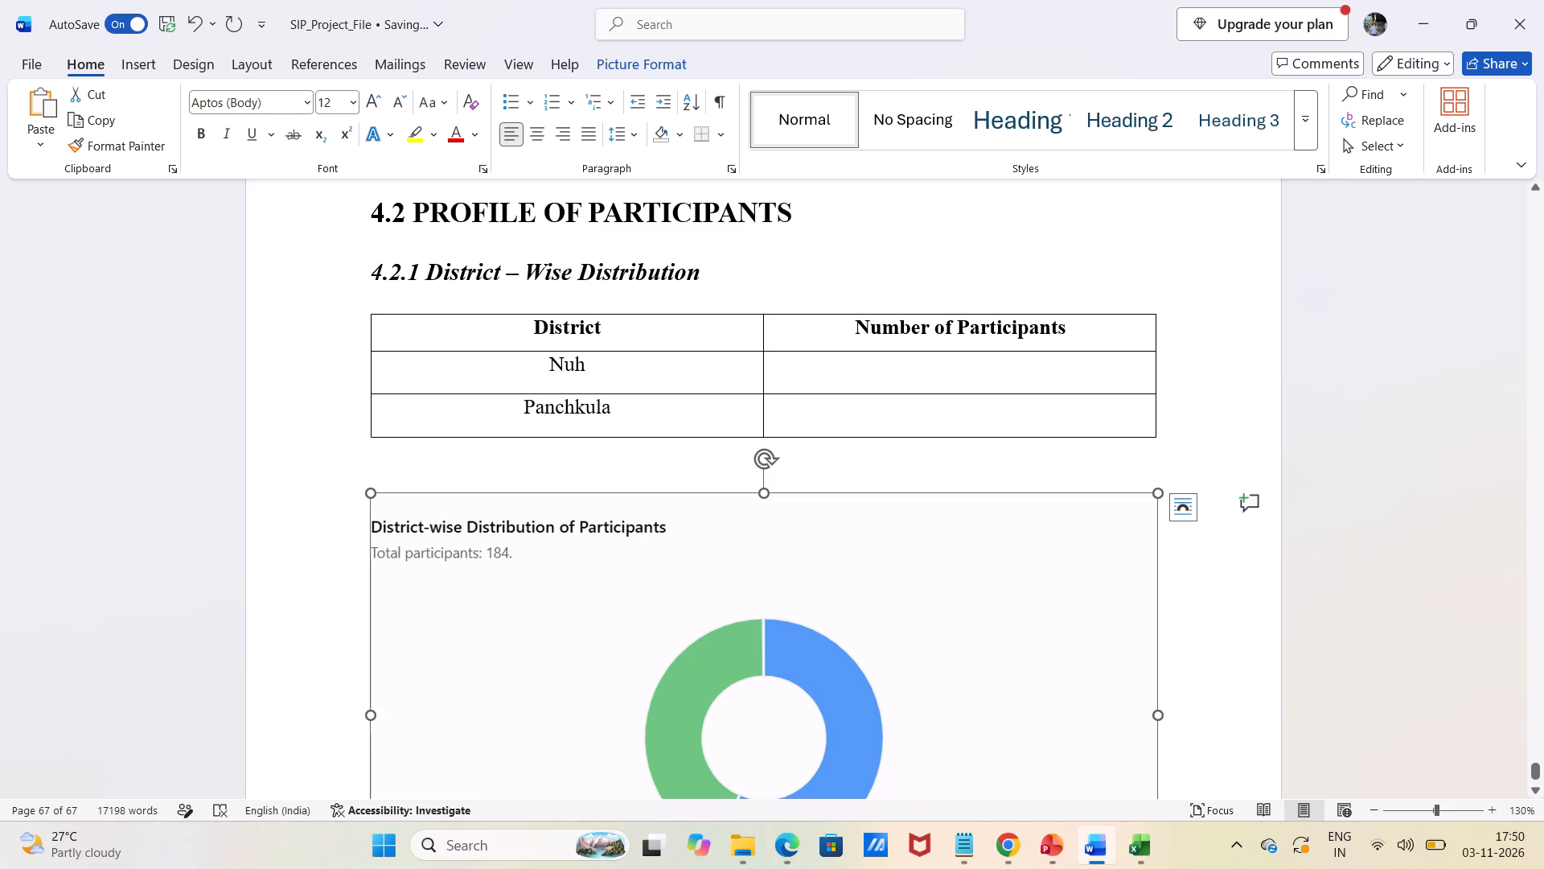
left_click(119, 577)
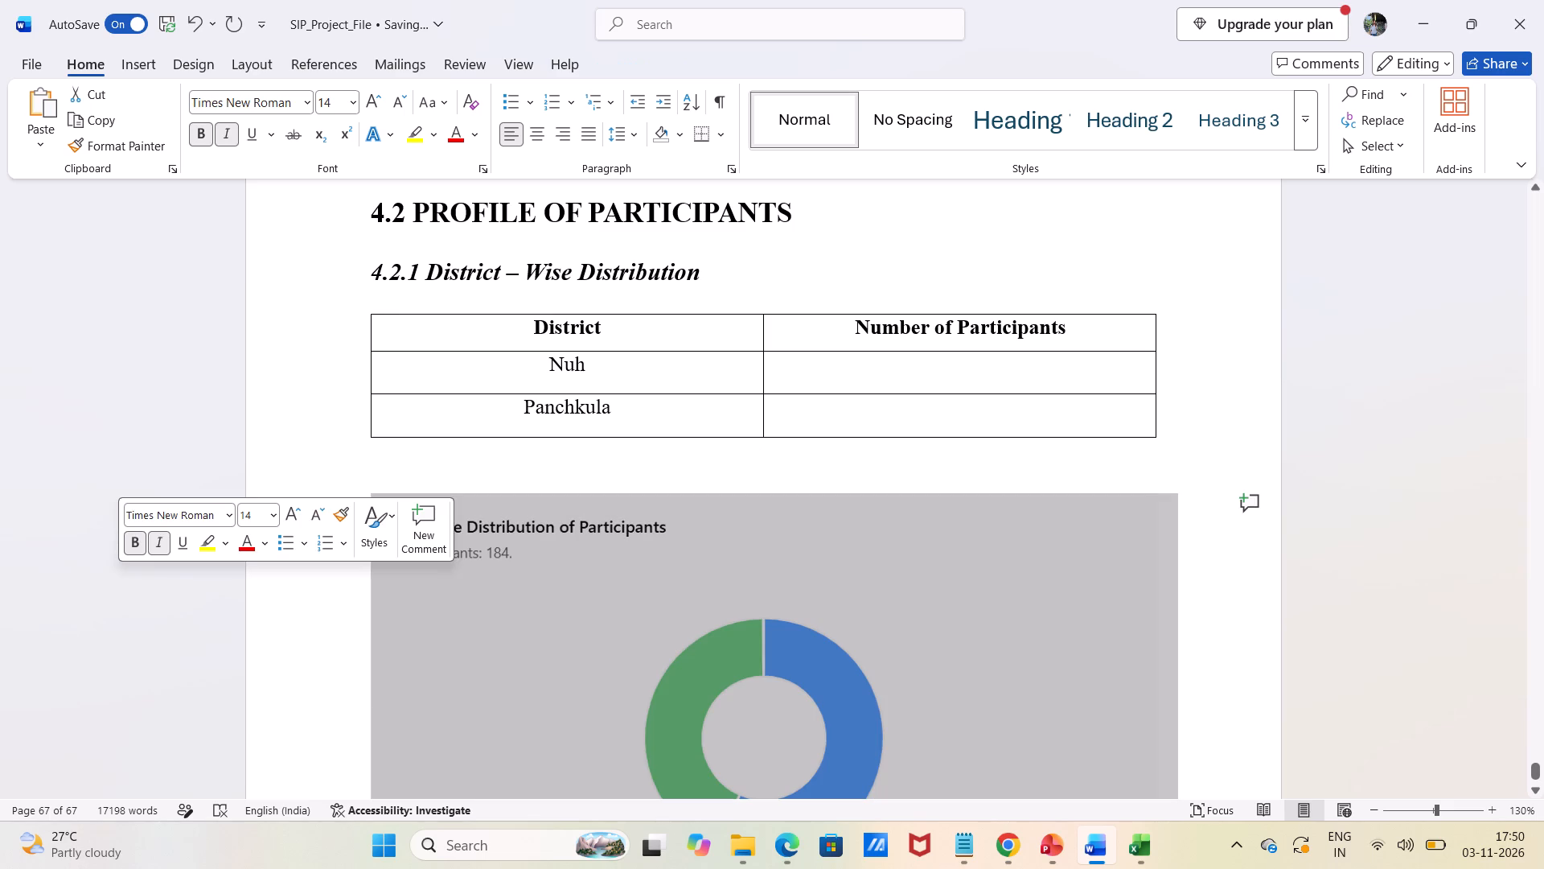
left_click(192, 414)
left_click(925, 376)
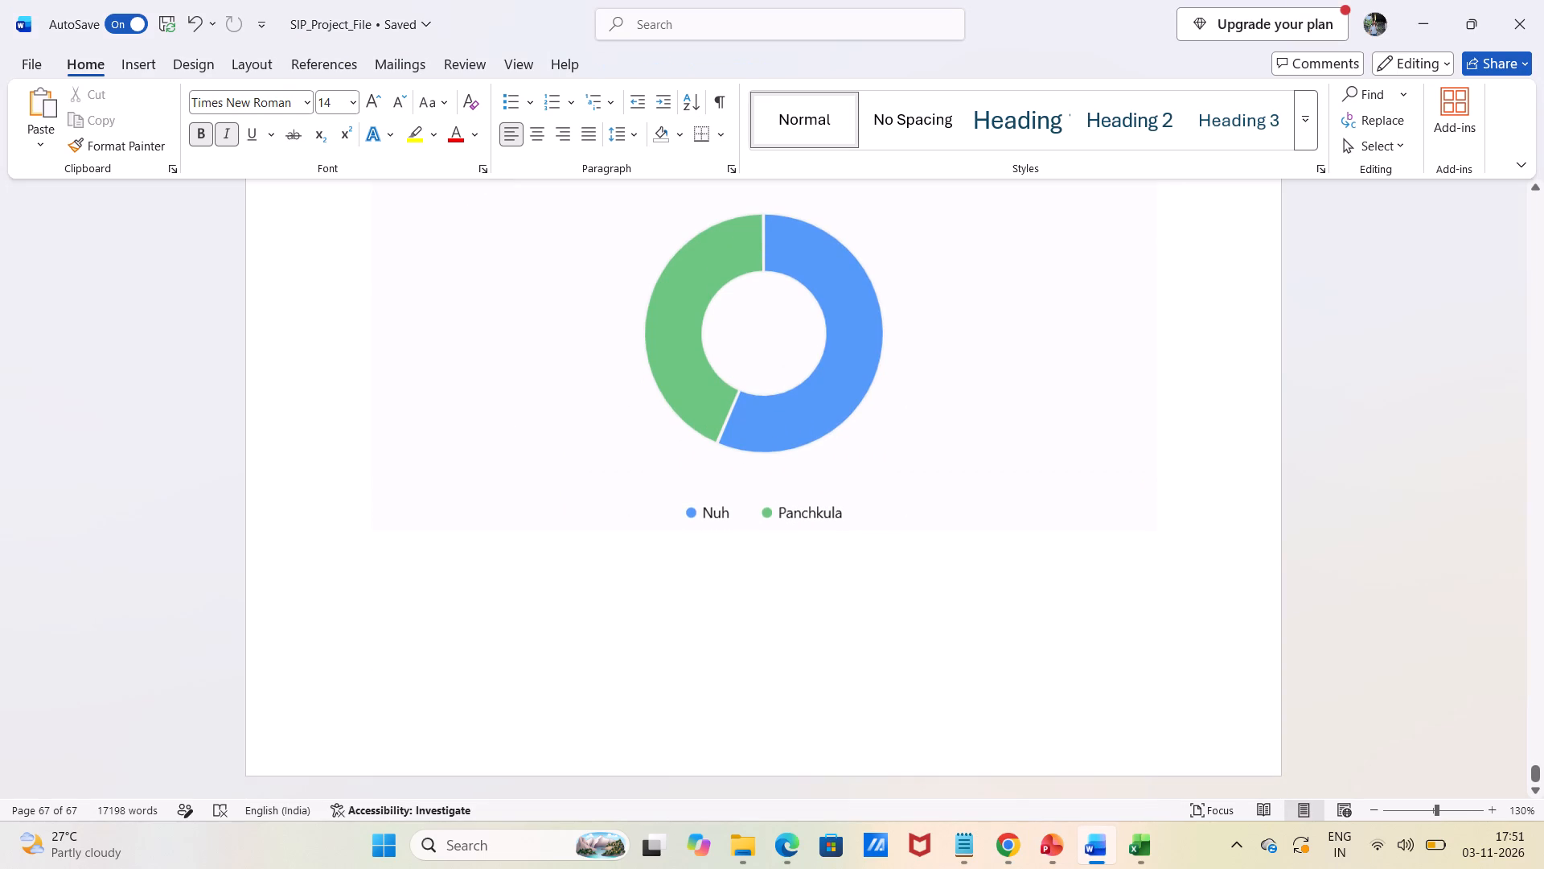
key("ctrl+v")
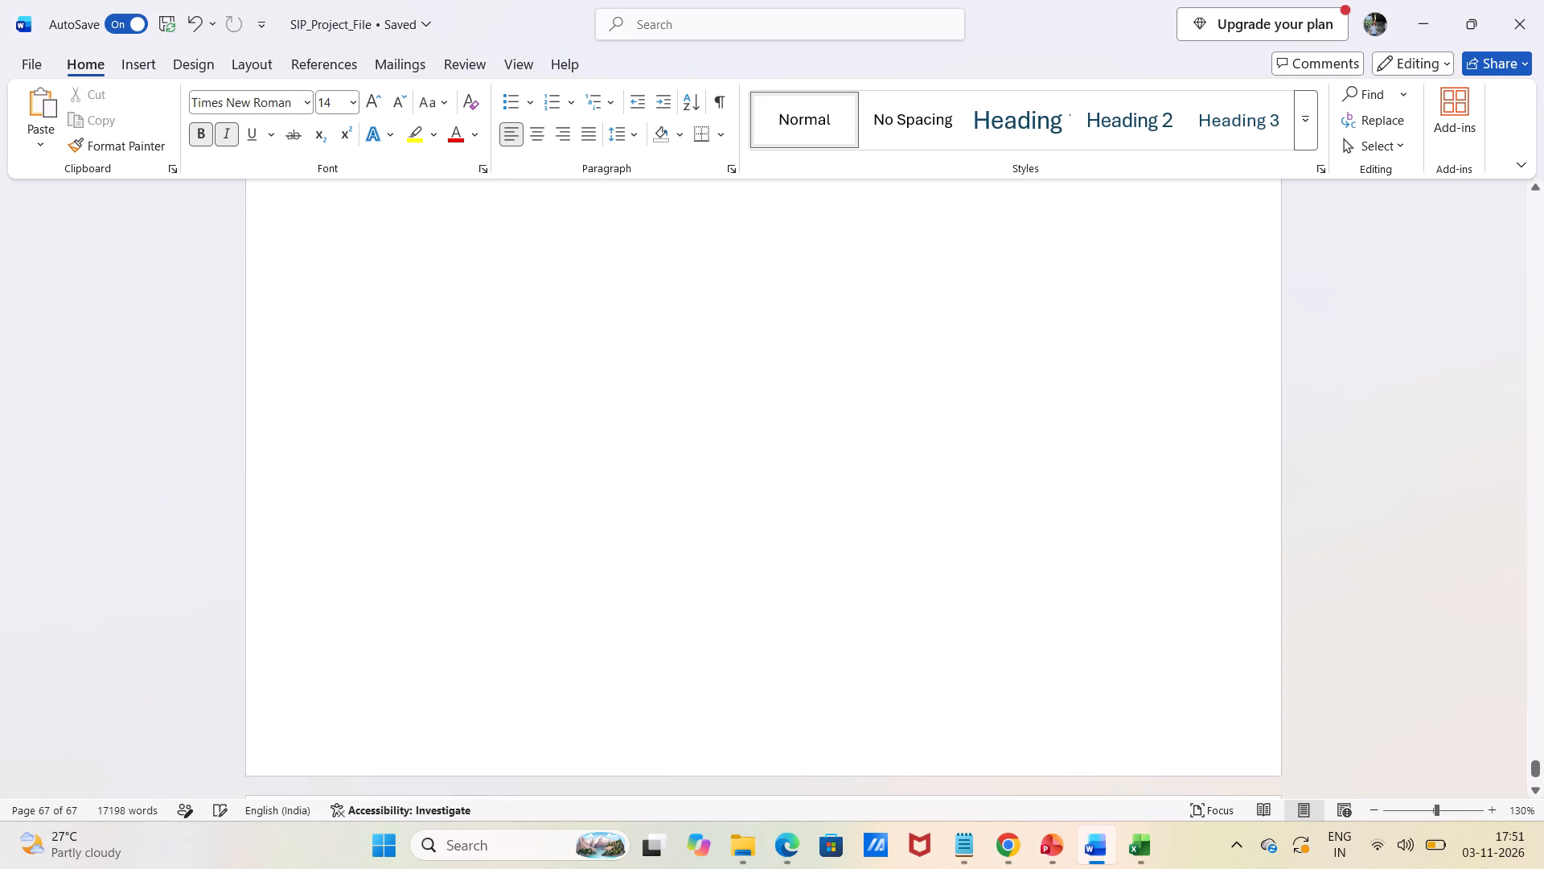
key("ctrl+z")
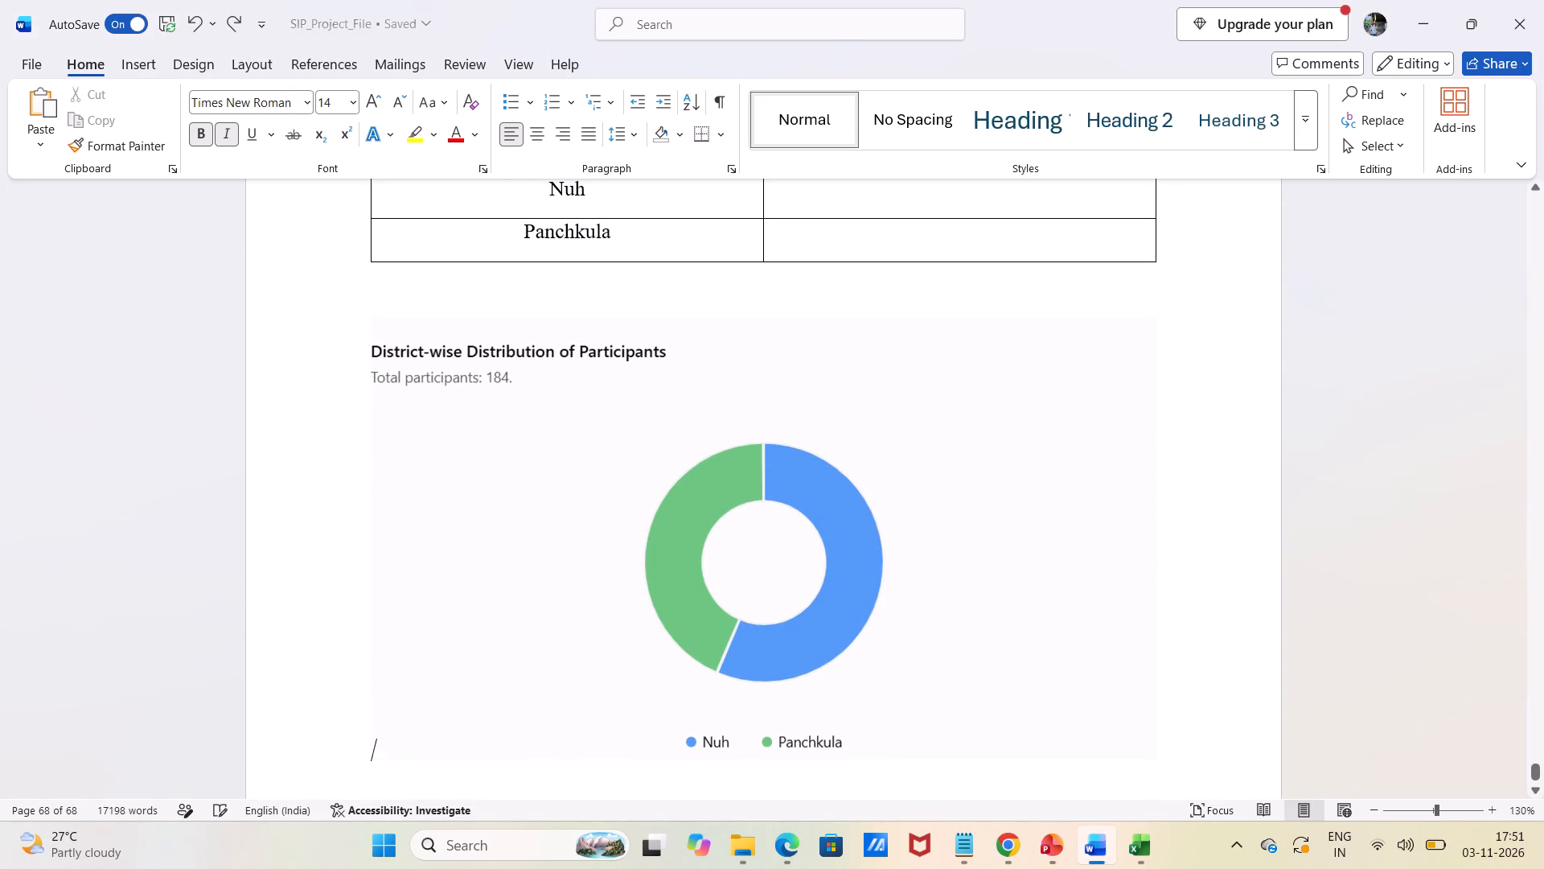
Remove the blank line between the district table and the chart so the chart follows the table directly.
key("Return")
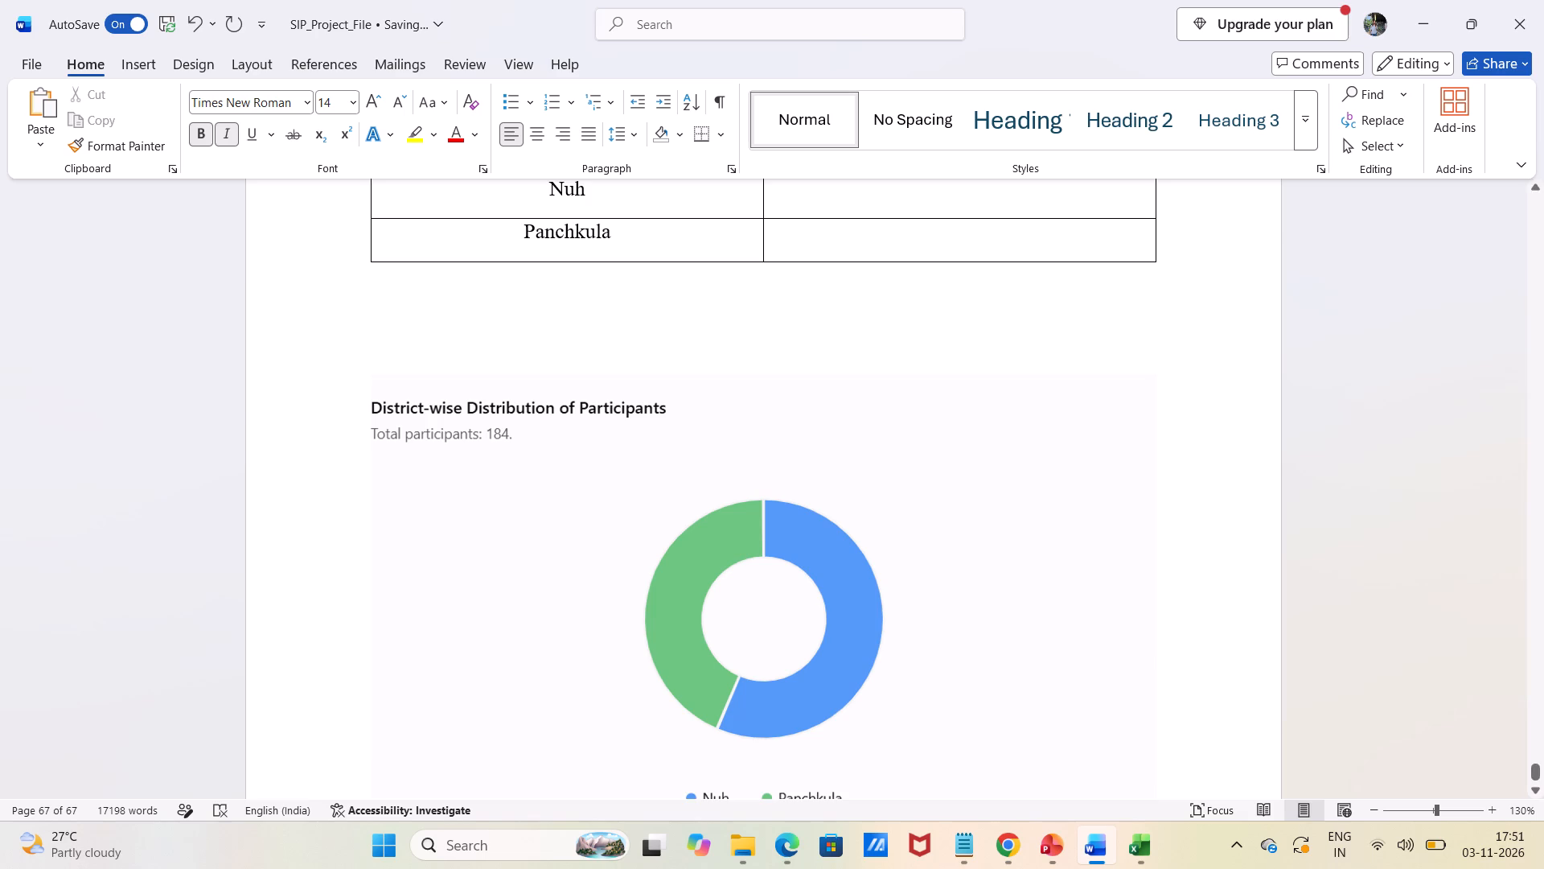
key("BackSpace")
key("BackSpace")
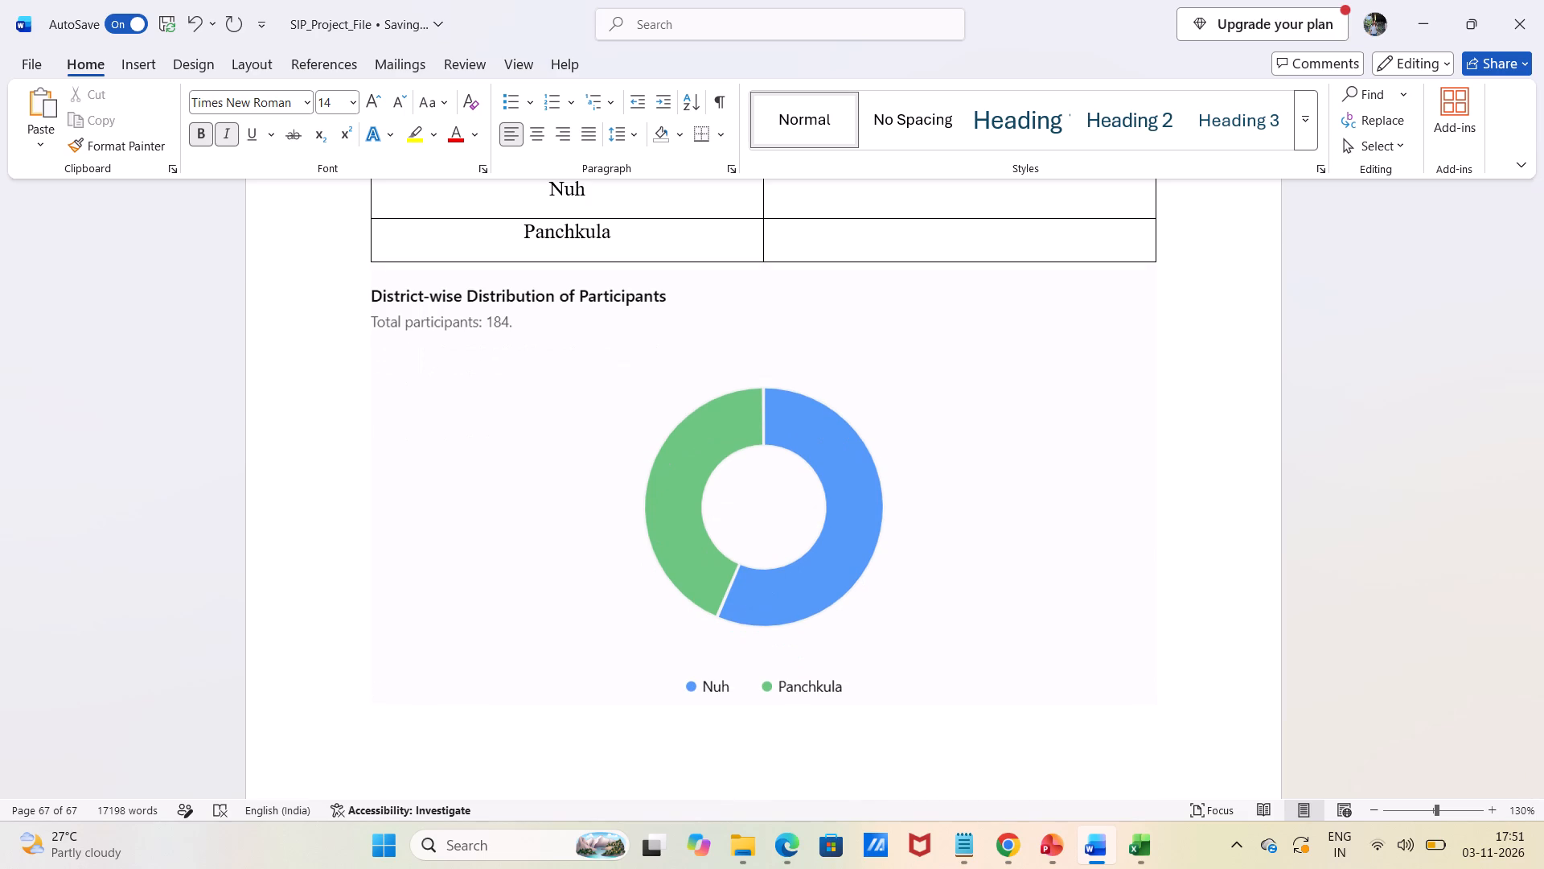
Paste the copied Interpretation paragraph on a new line directly below the district-wise chart.
scroll(651, 664, "down", 1)
left_click(785, 693)
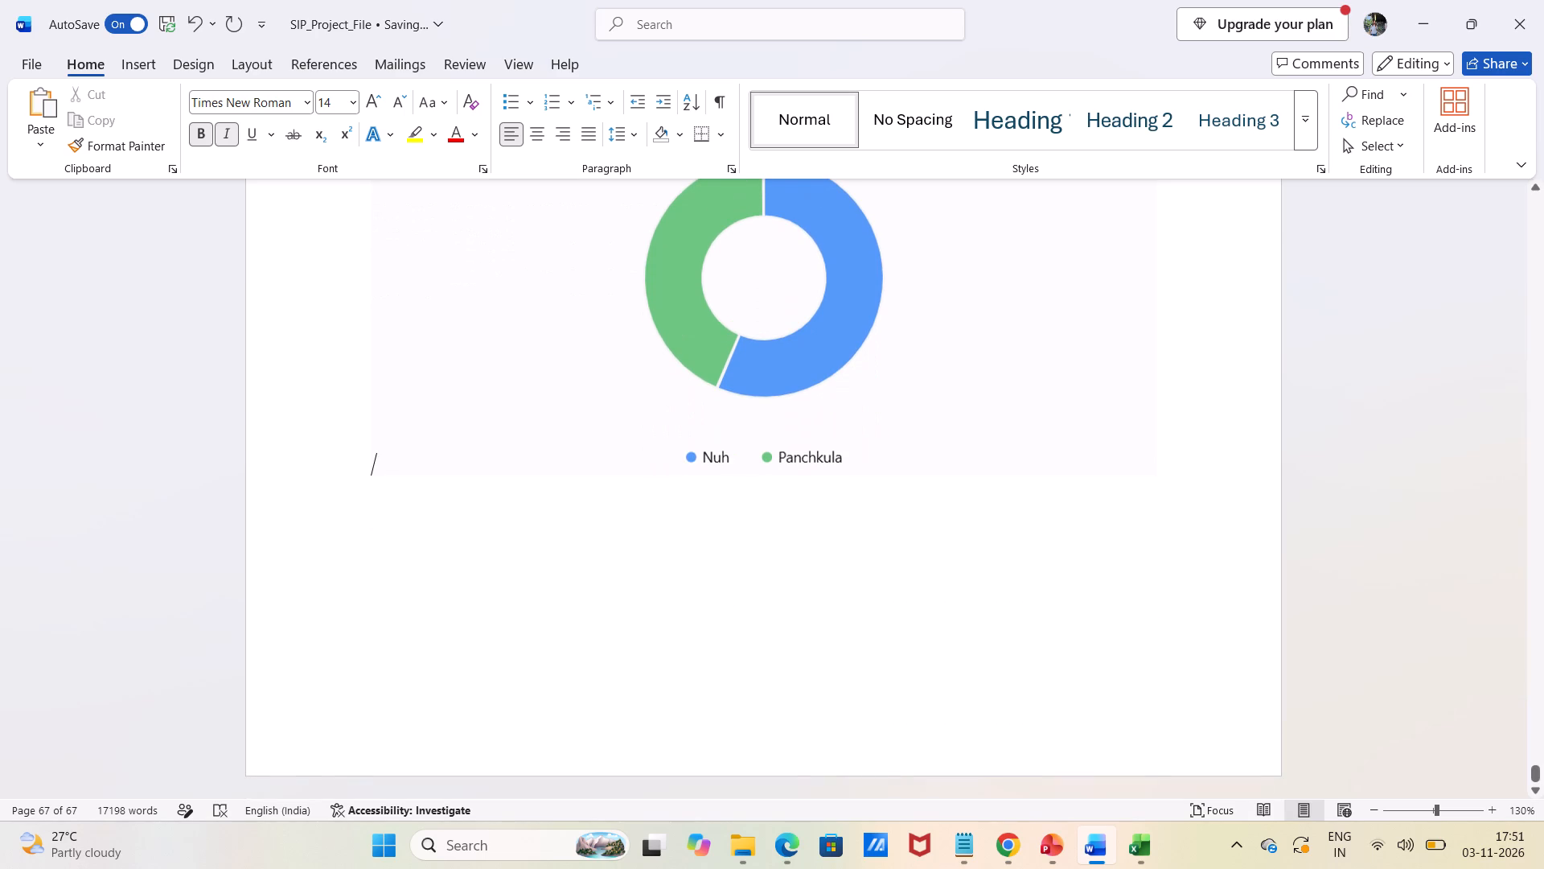
key("Return")
key("ctrl+v")
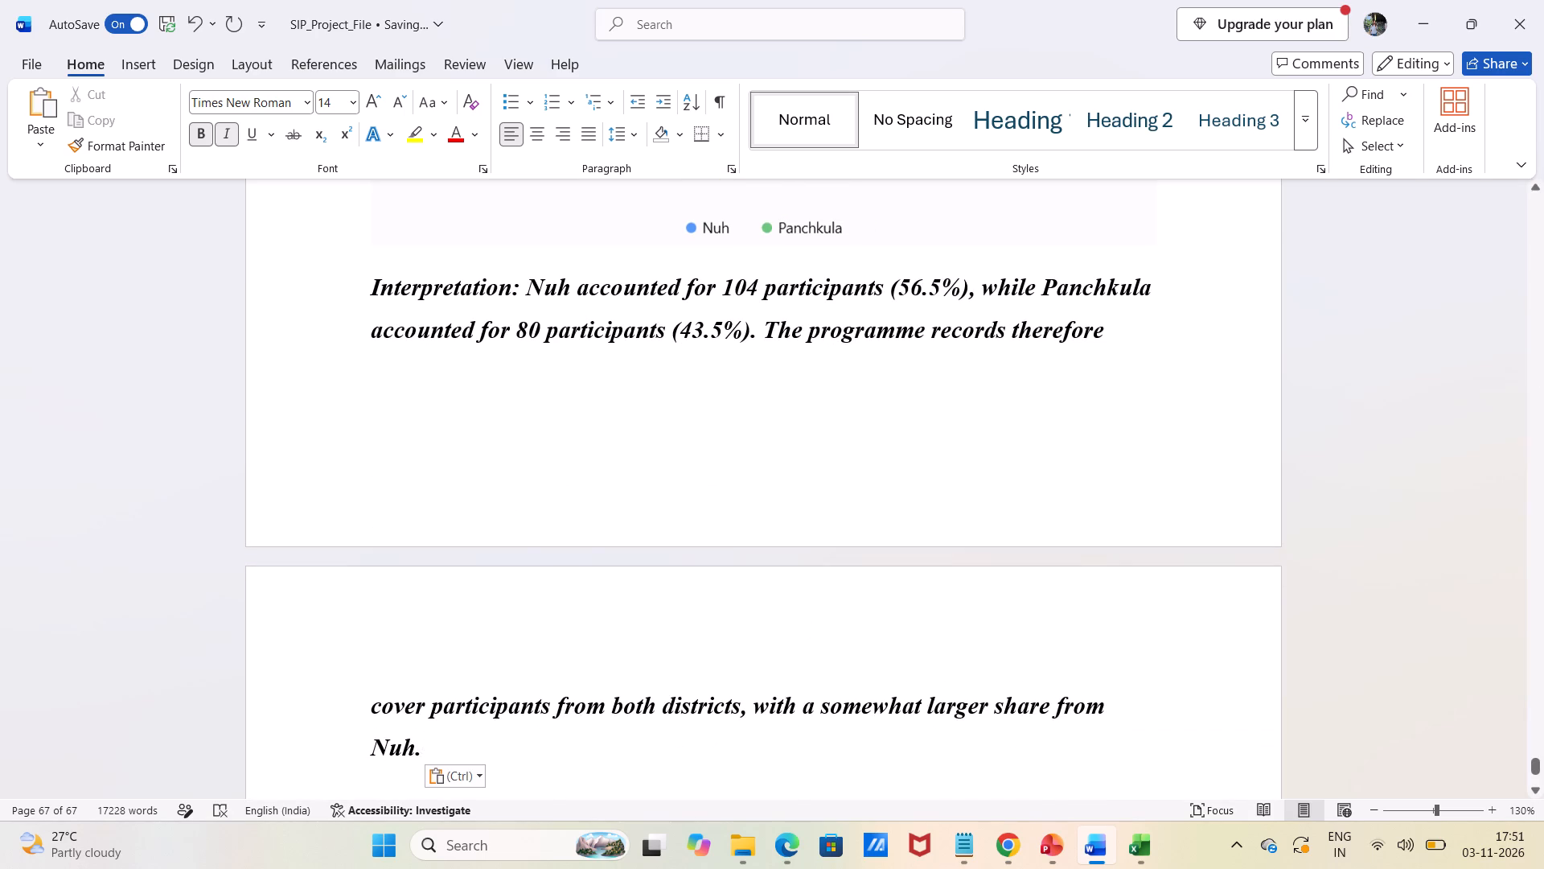
Remove the italics from the "Interpretation:" label at the start of the pasted paragraph.
left_click_drag(369, 288, 509, 290)
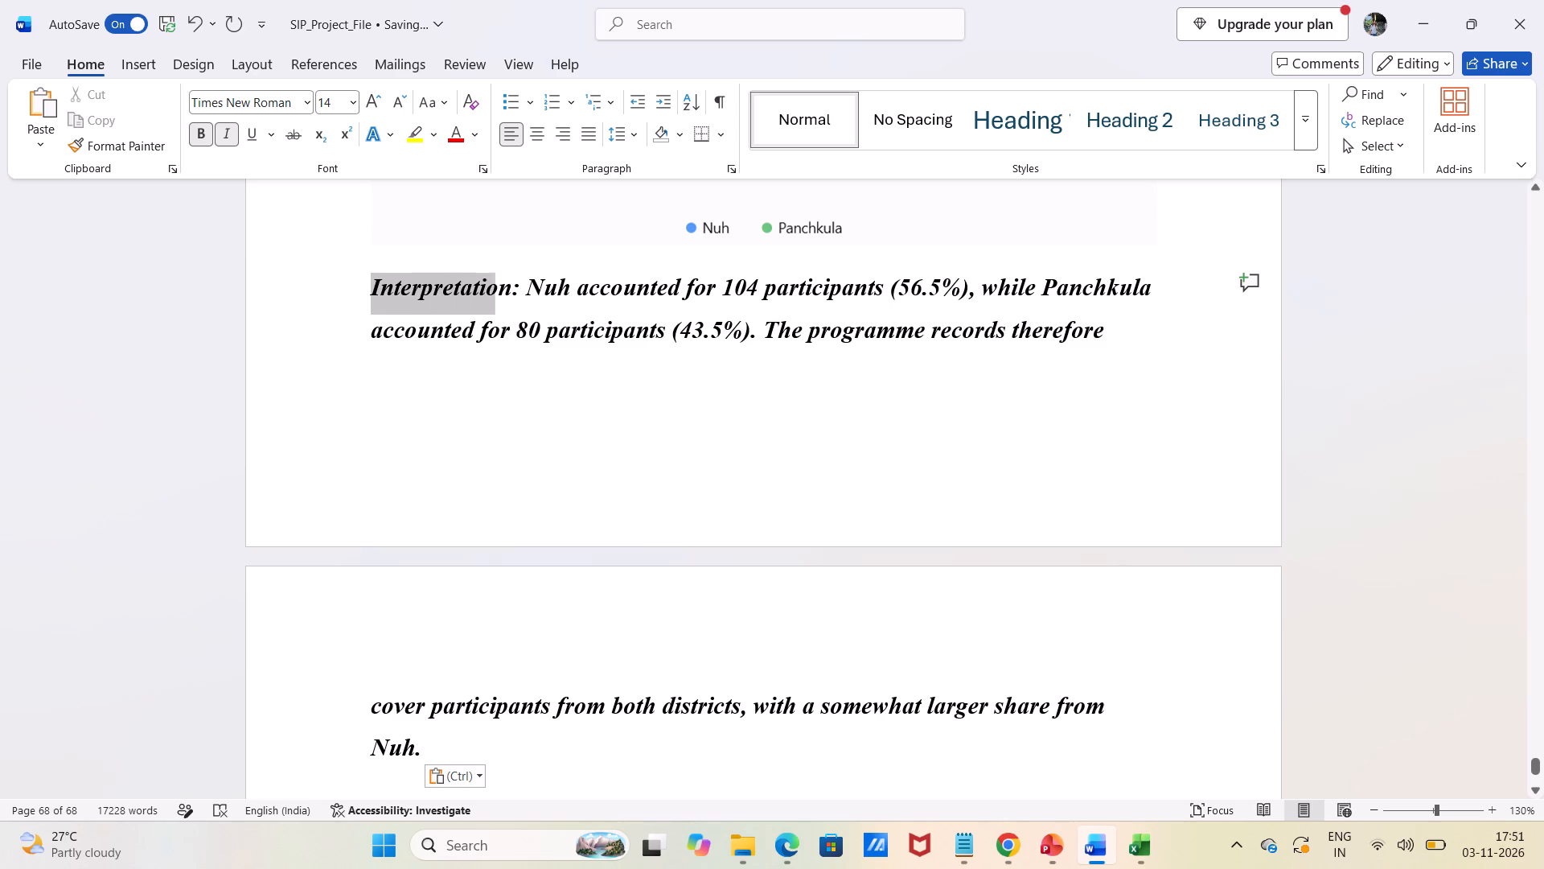
left_click_drag(509, 290, 523, 294)
left_click(560, 264)
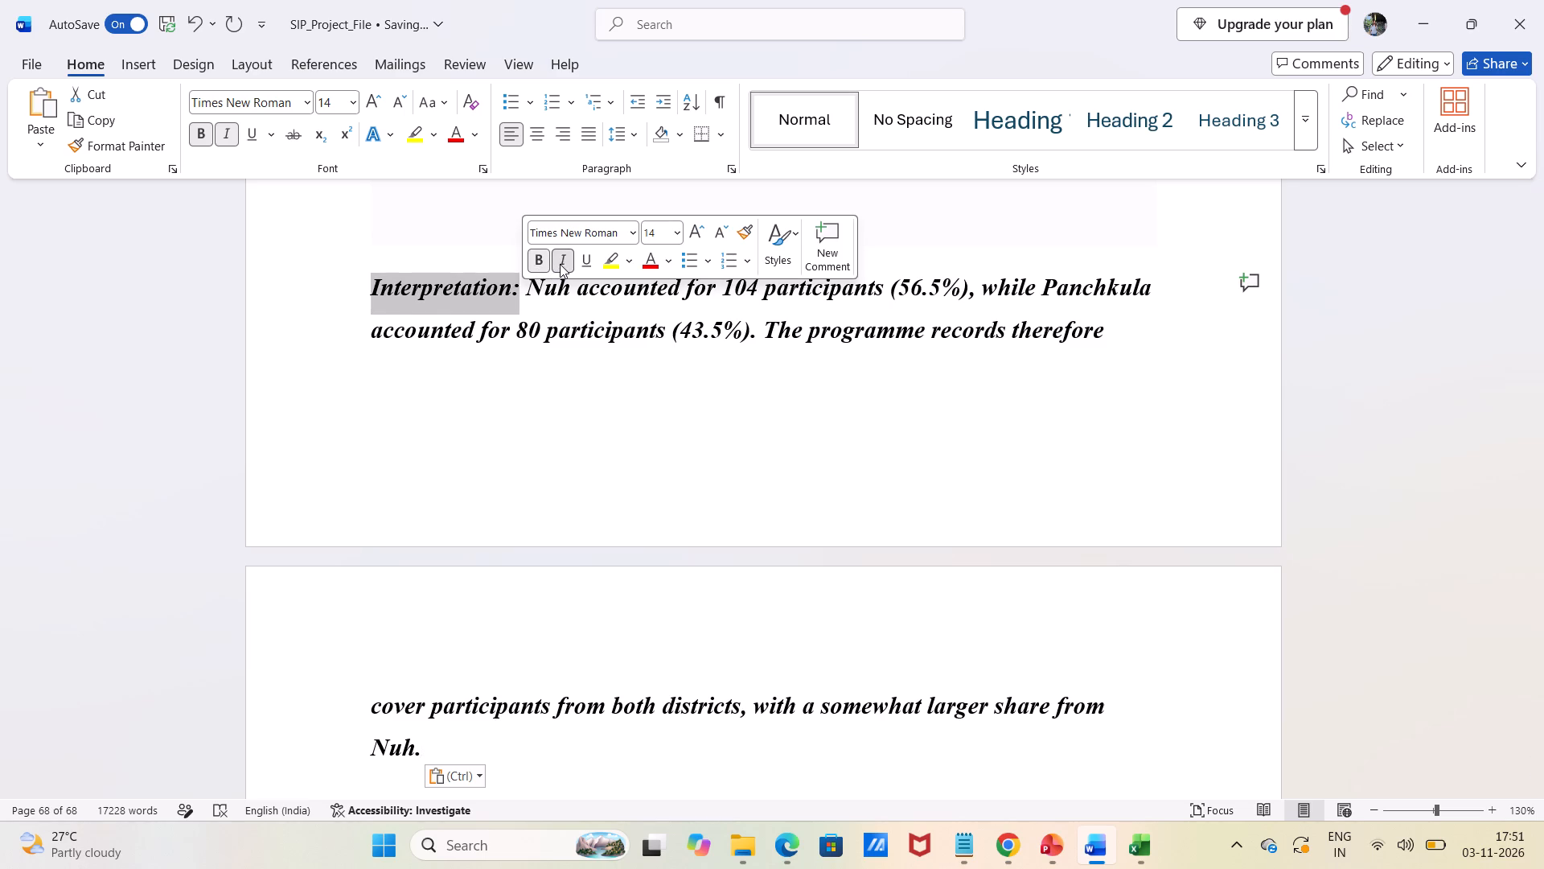
Set the "Interpretation:" label's font size to 12.
left_click(649, 237)
type("12")
key("Return")
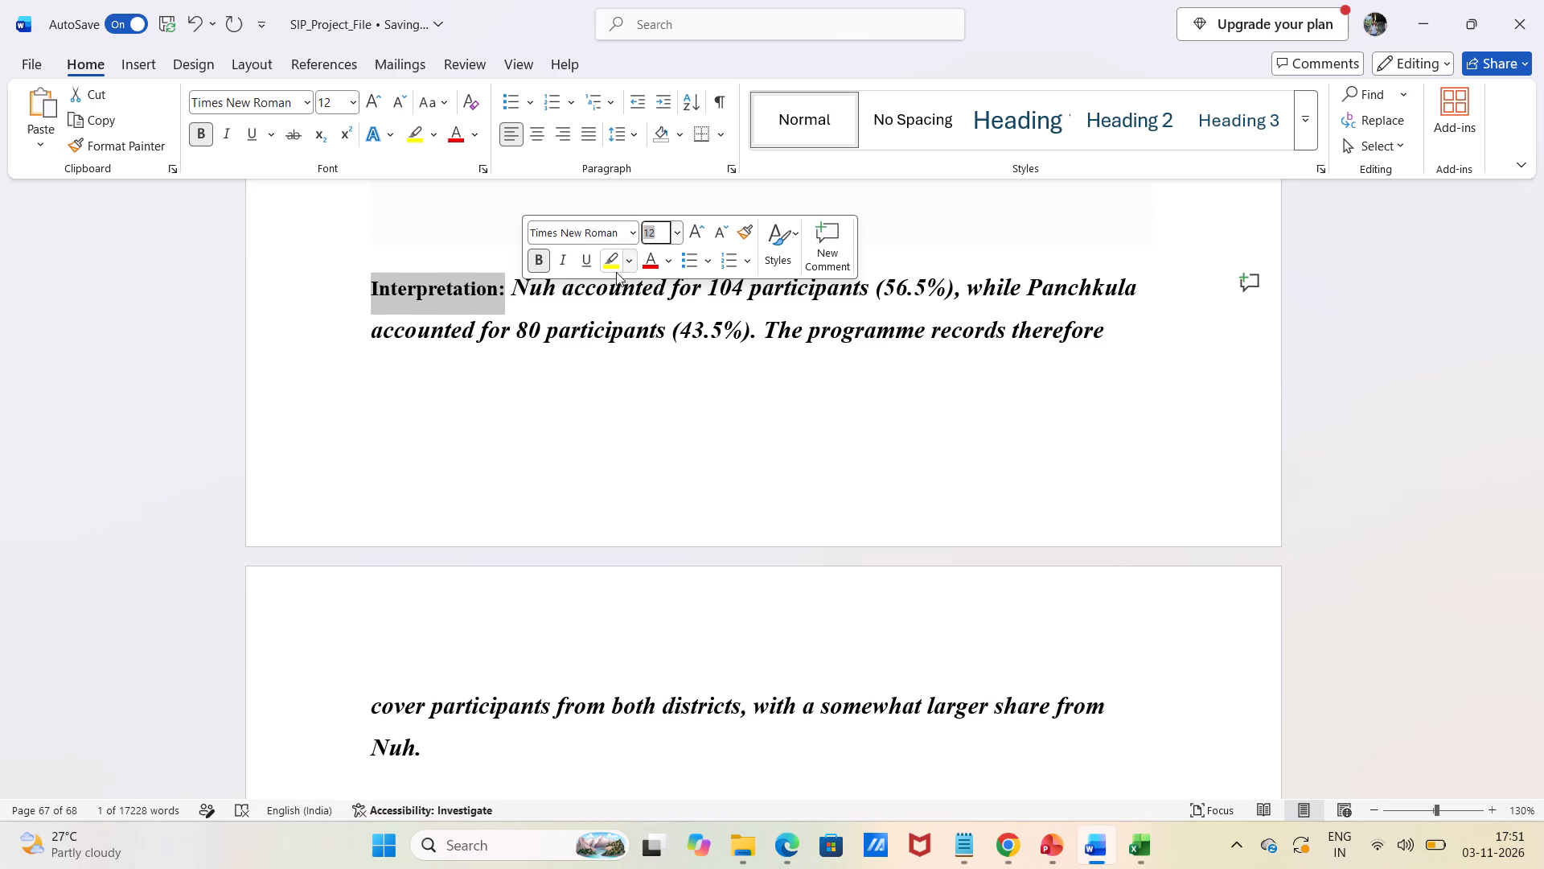
Remove bold and italics from the interpretation text after the label and set its font size to 12.
left_click_drag(515, 286, 711, 666)
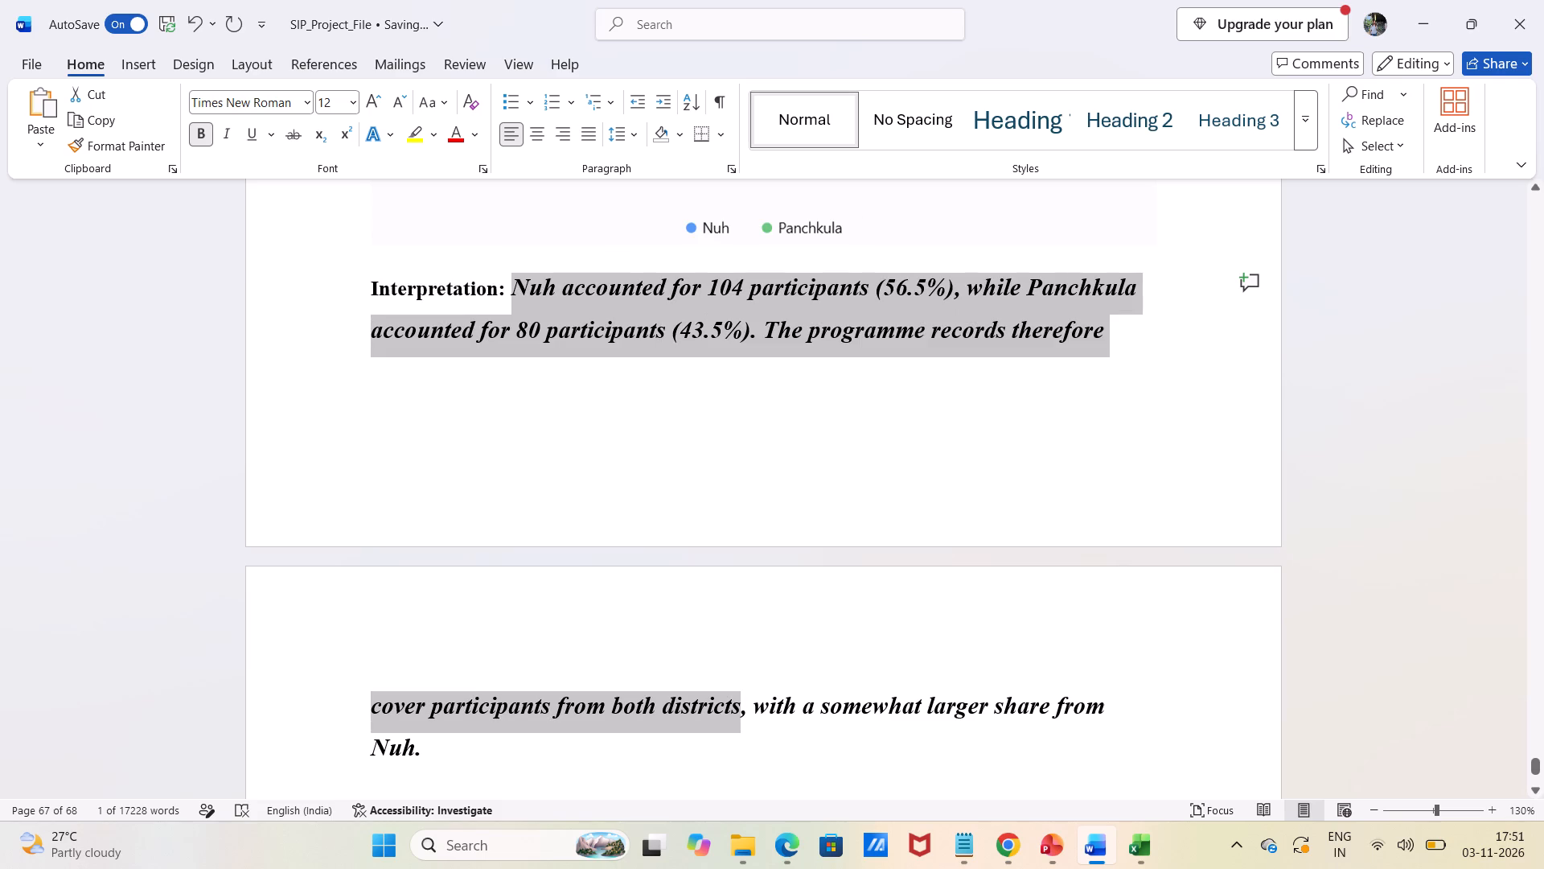
left_click_drag(711, 666, 690, 803)
left_click(733, 780)
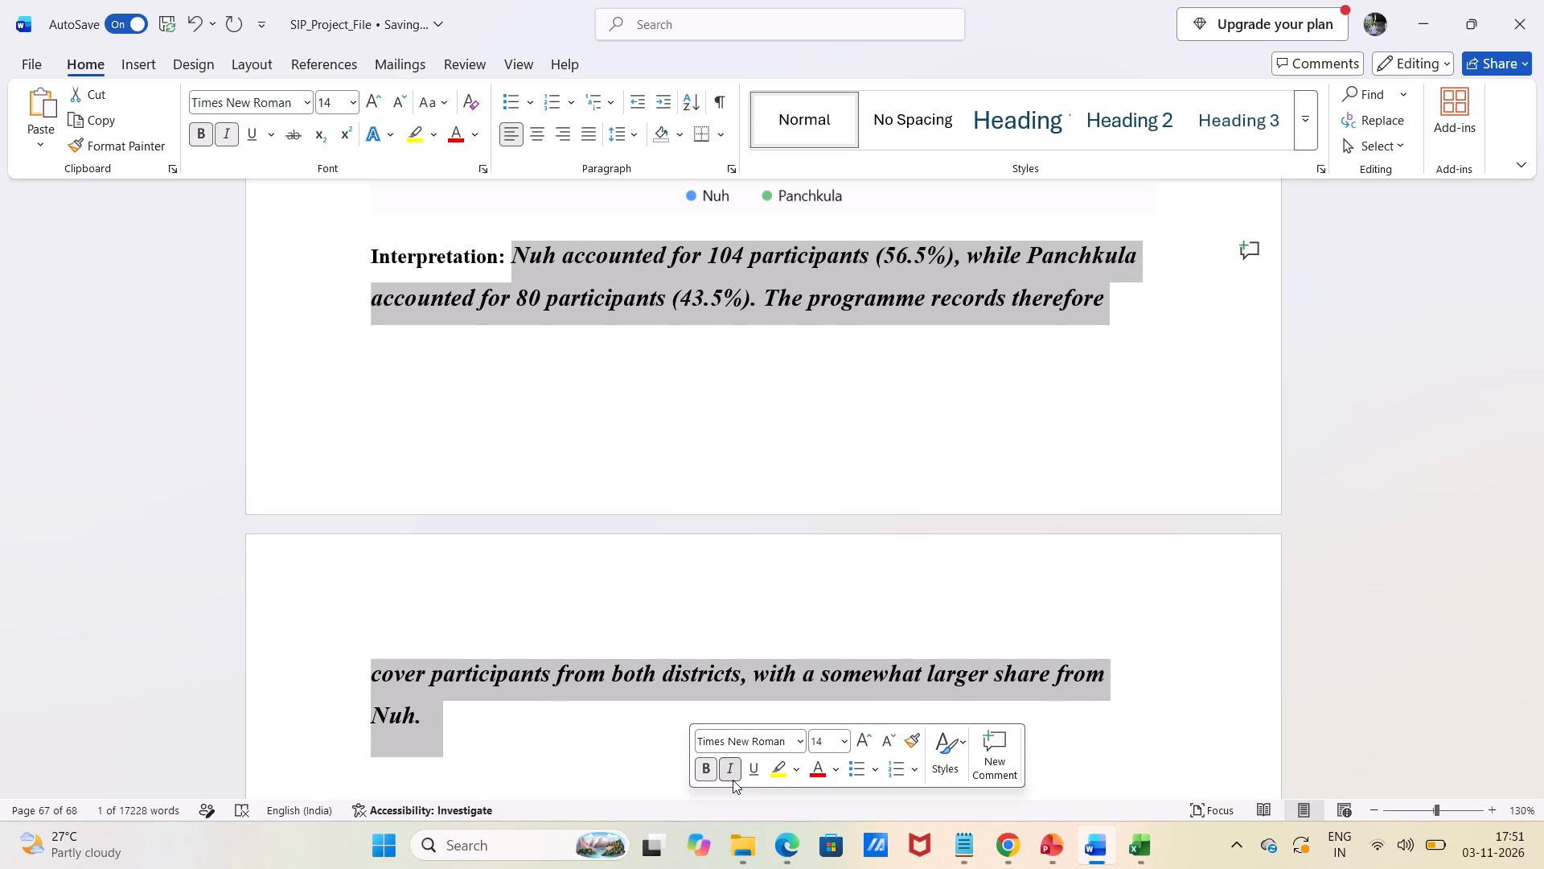
left_click(701, 769)
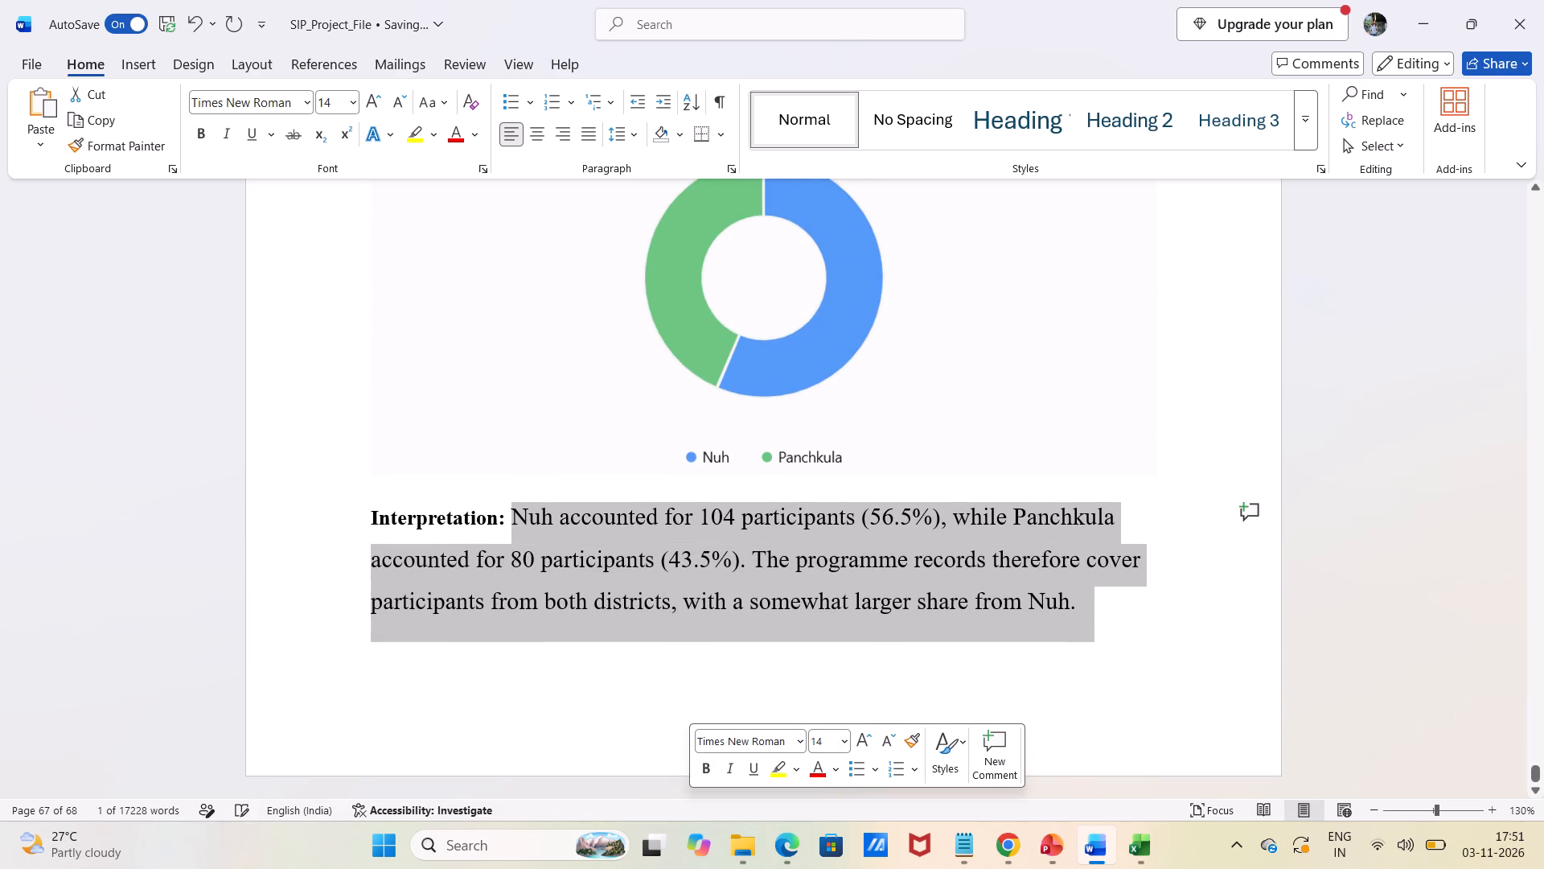
left_click(819, 738)
type("12")
key("Return")
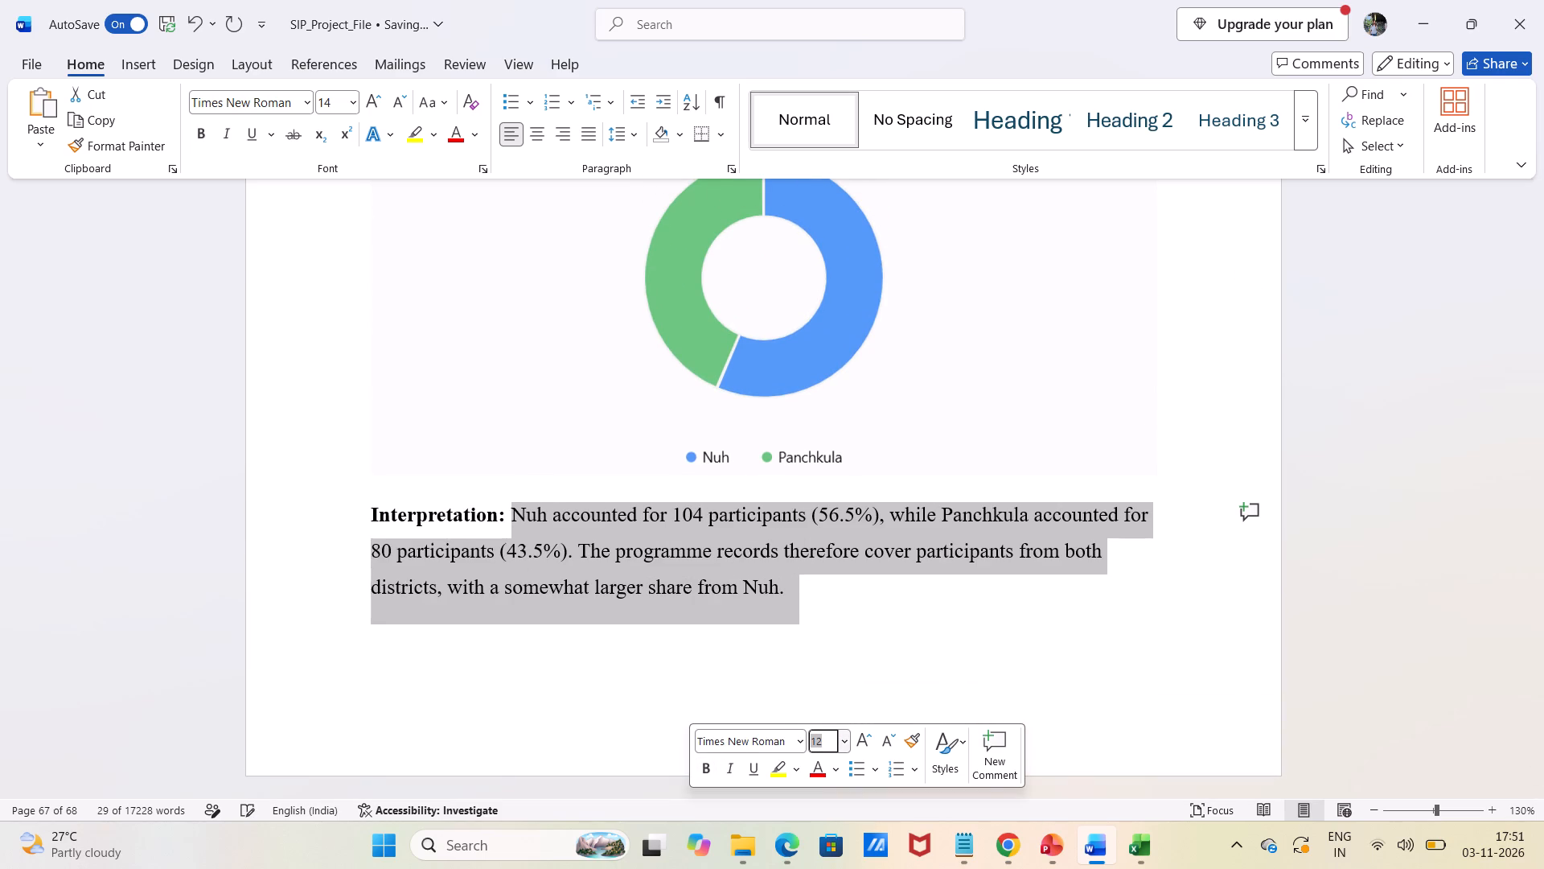
left_click(514, 709)
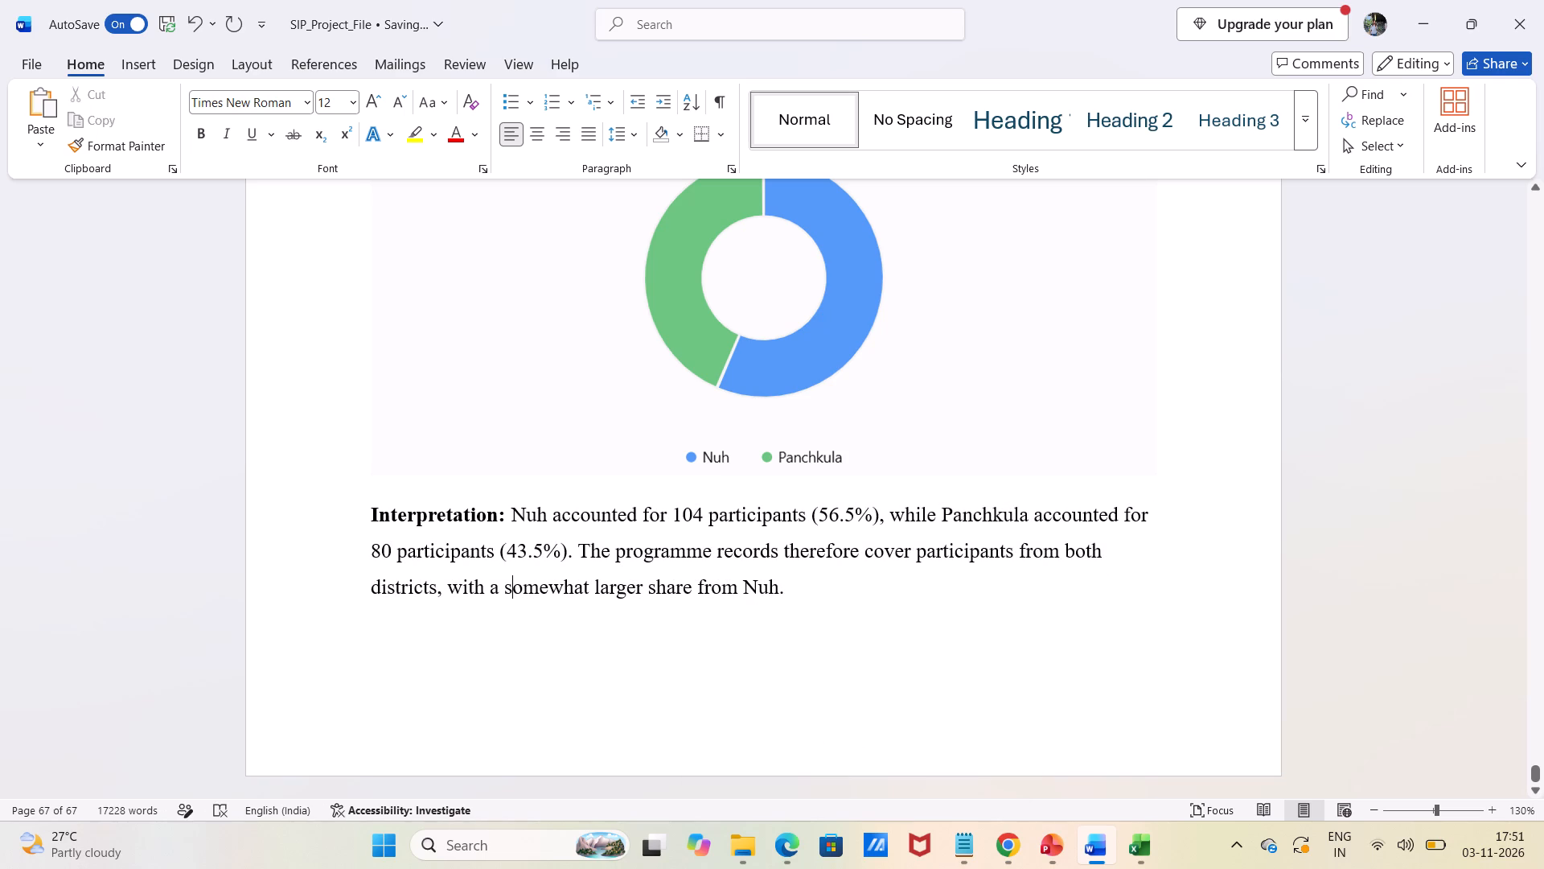
Fill the Number of Participants column of the district table with 104 for Nuh and 80 for Panchkula.
scroll(668, 655, "up", 1)
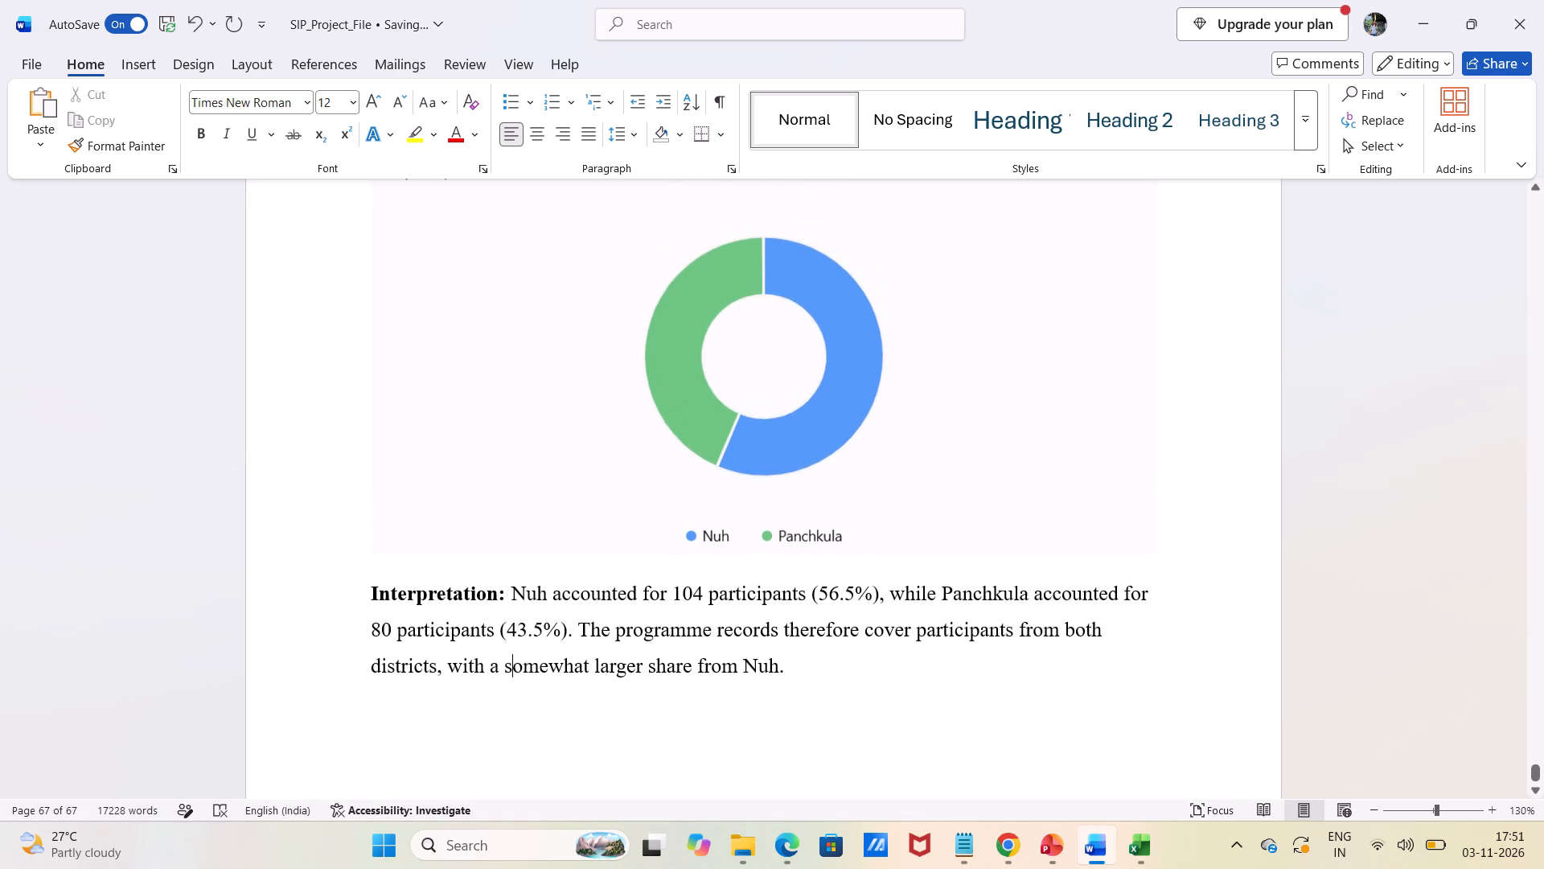
scroll(668, 655, "up", 2)
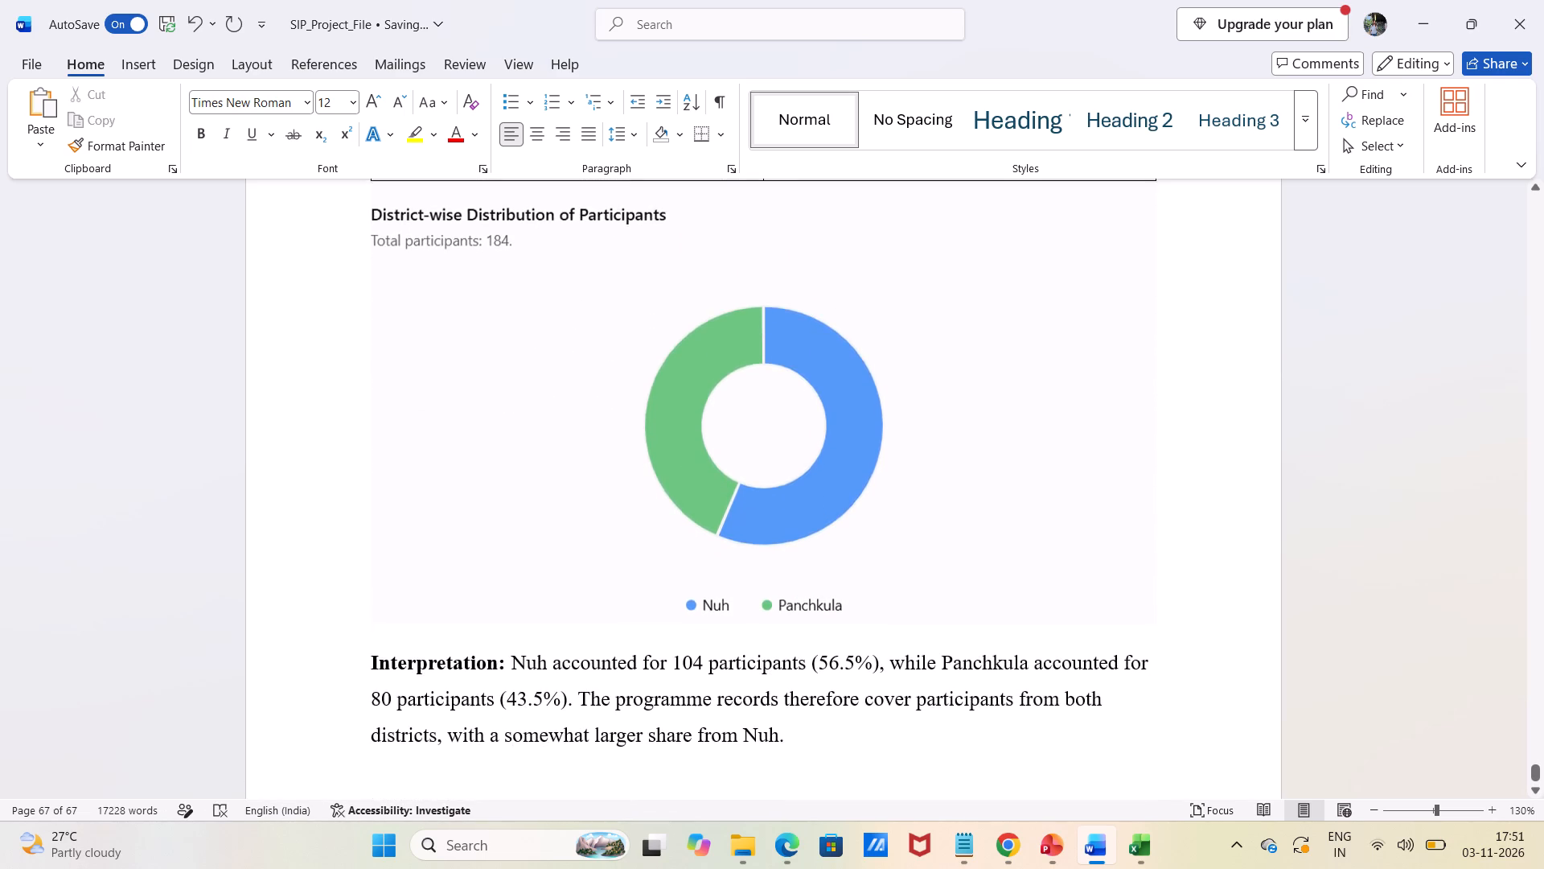
left_click(842, 442)
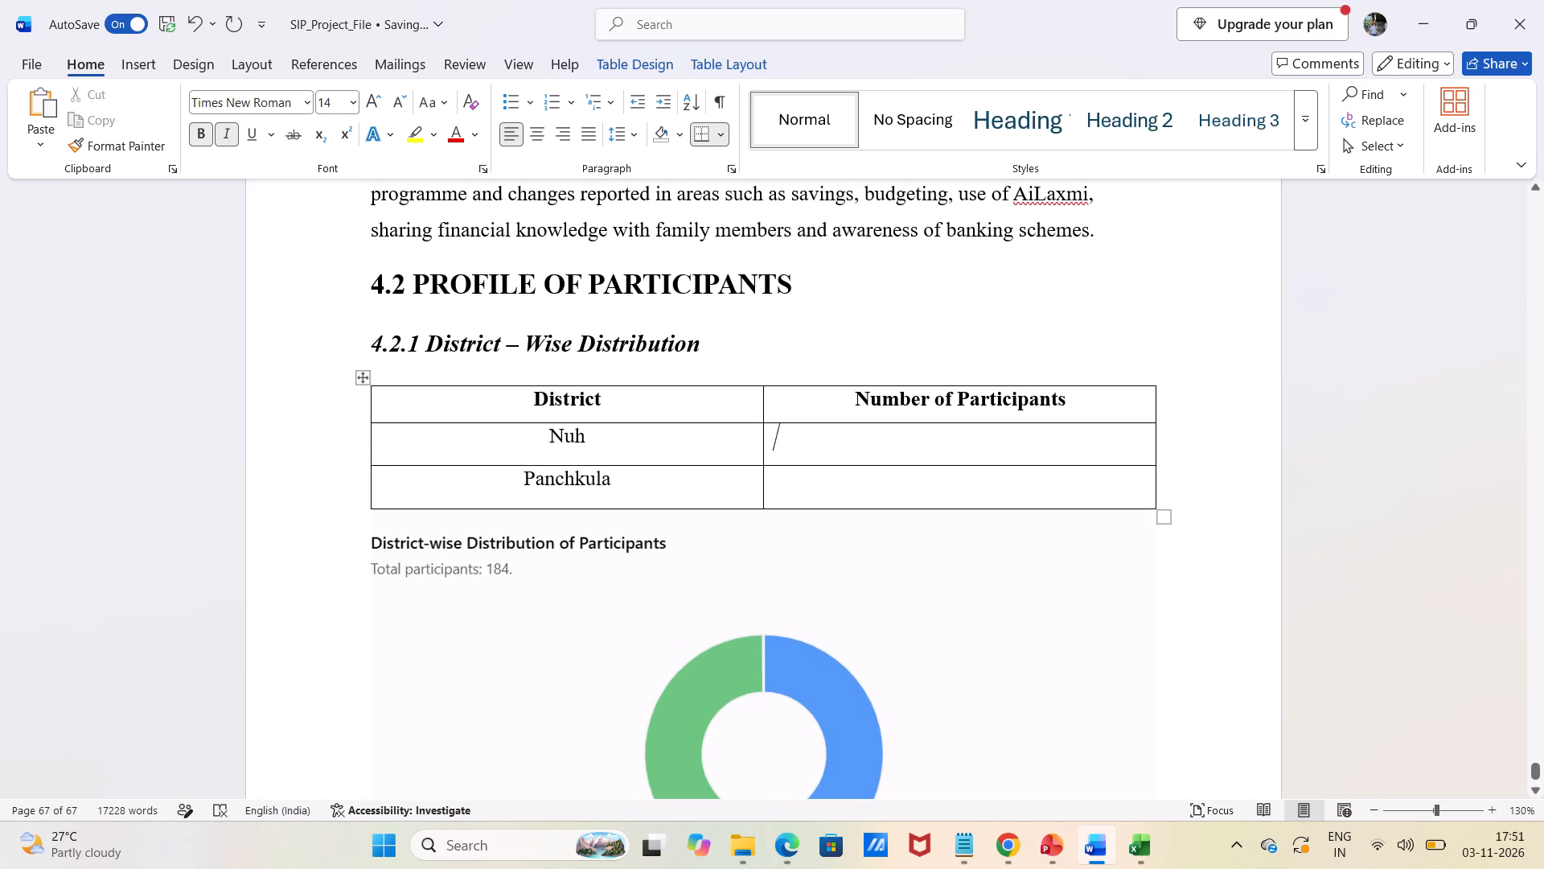
type("104")
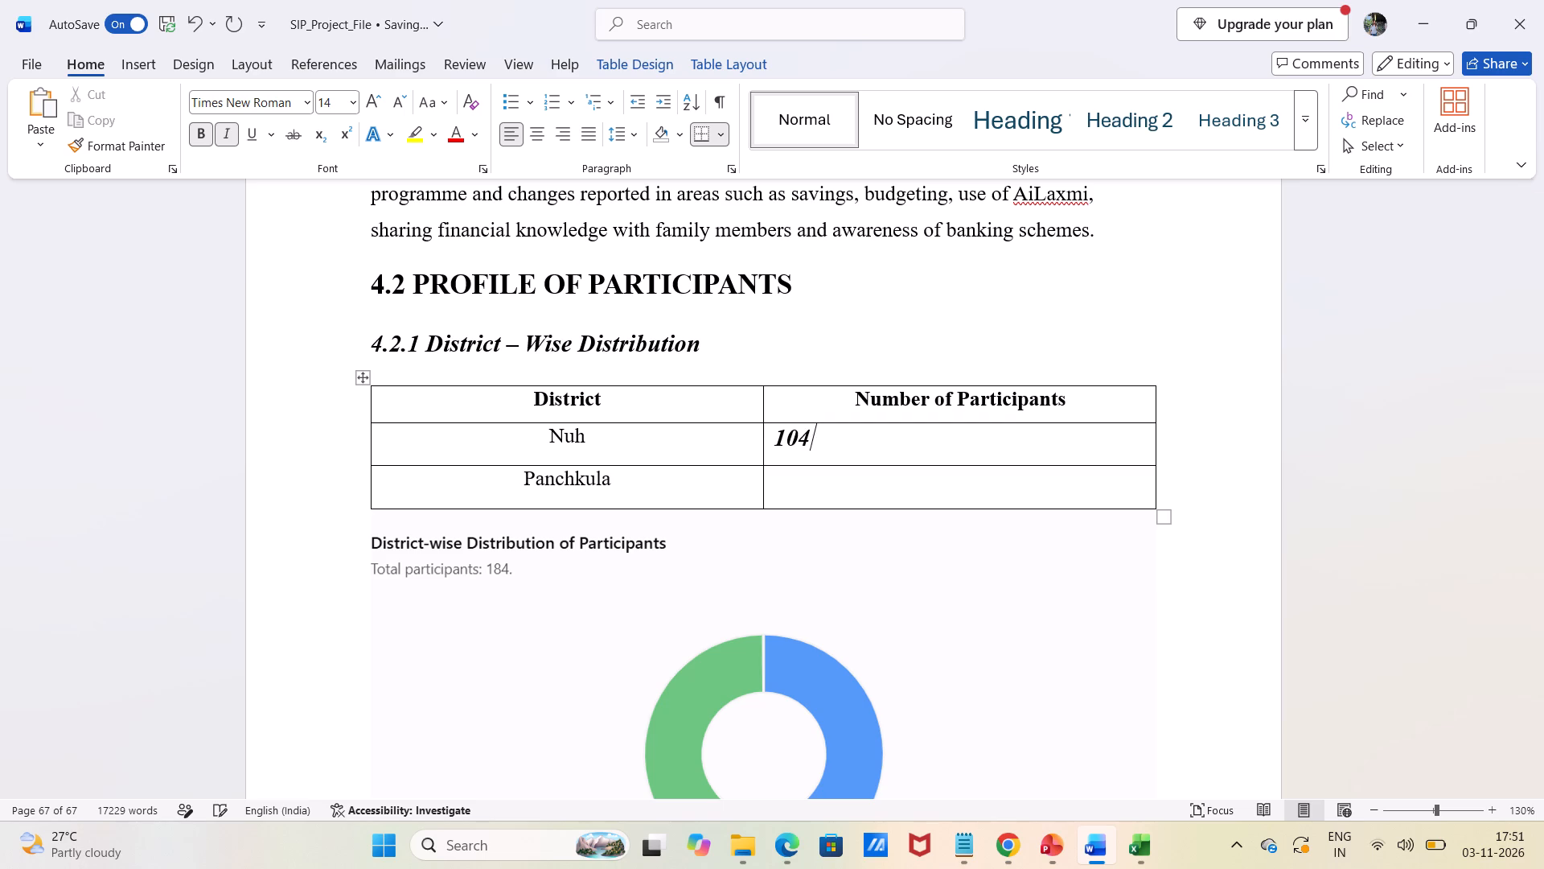
key("Down")
type("80")
Centre the two participant counts in the district table, remove their bold and italics, and set their font size to 12.
left_click_drag(776, 435, 782, 441)
left_click_drag(782, 441, 819, 486)
left_click(890, 451)
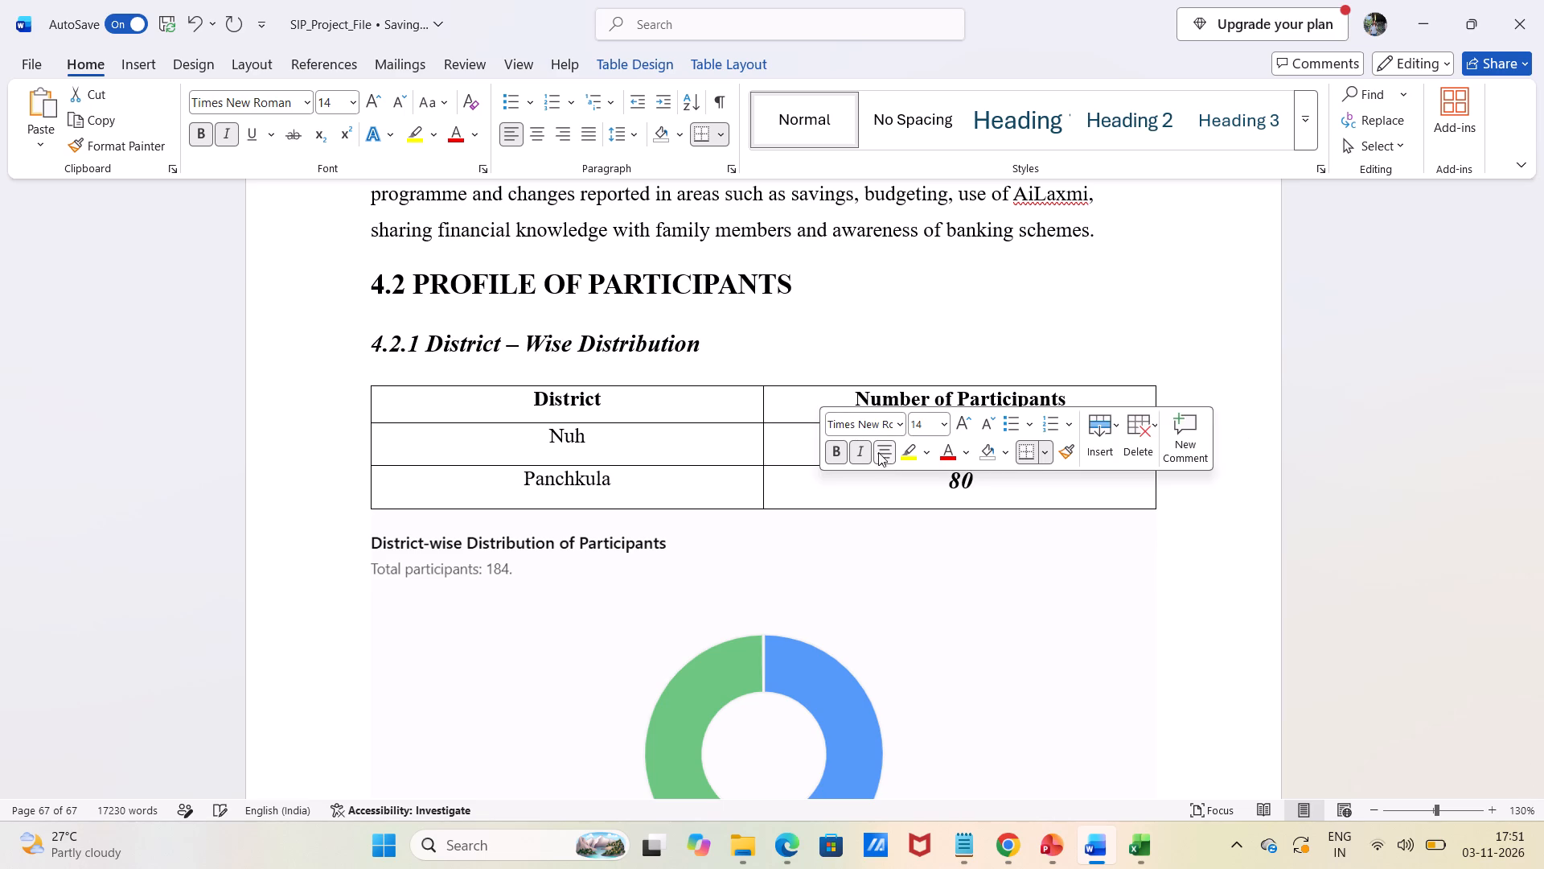
left_click(866, 452)
left_click(833, 453)
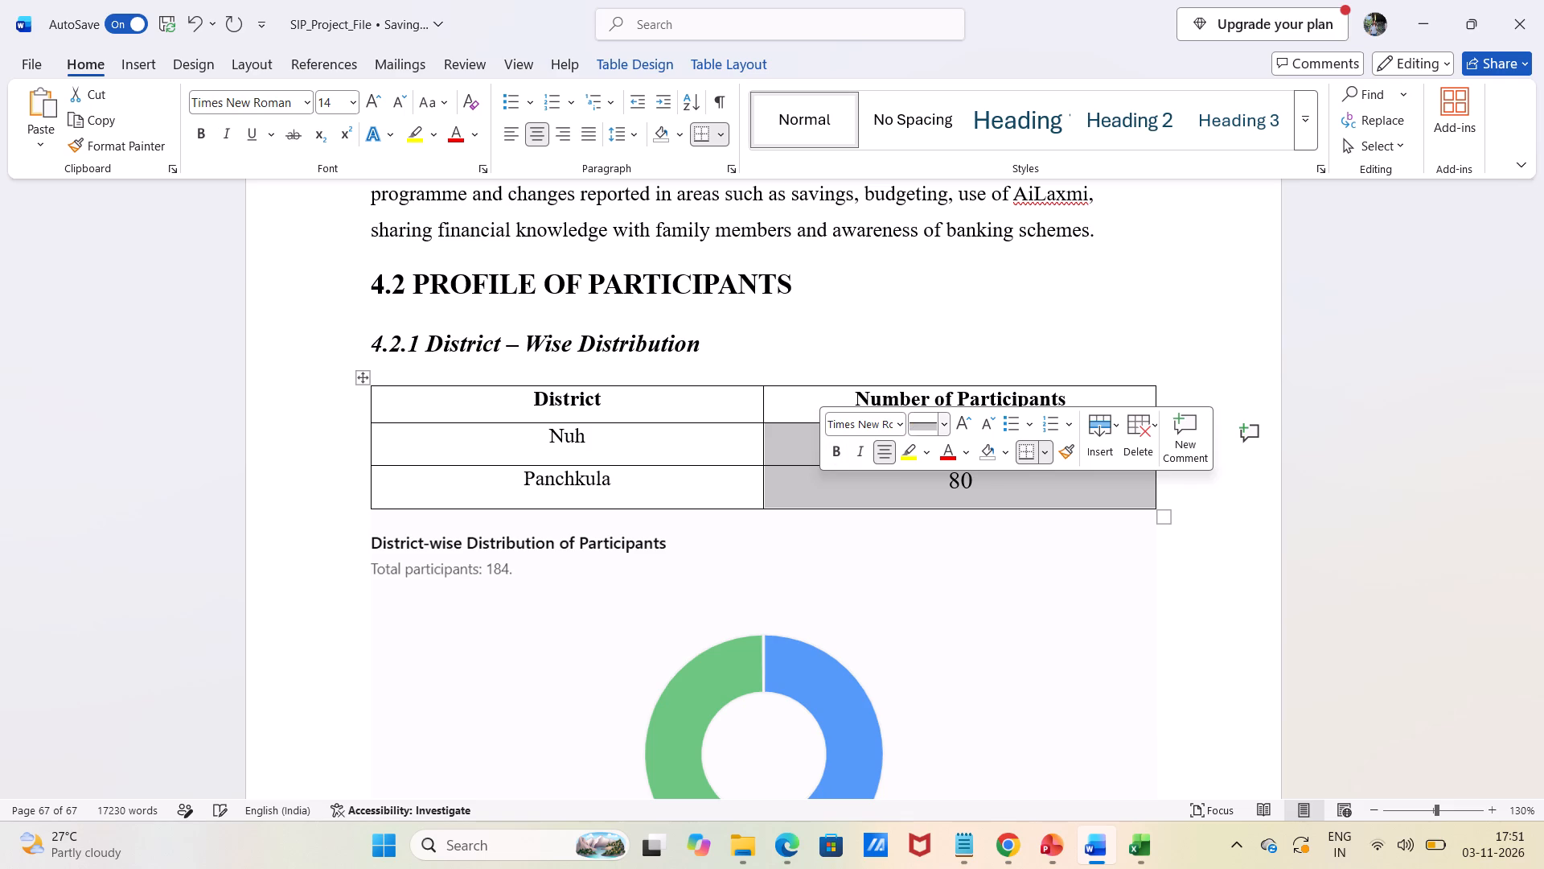
left_click(922, 423)
type("12")
key("Return")
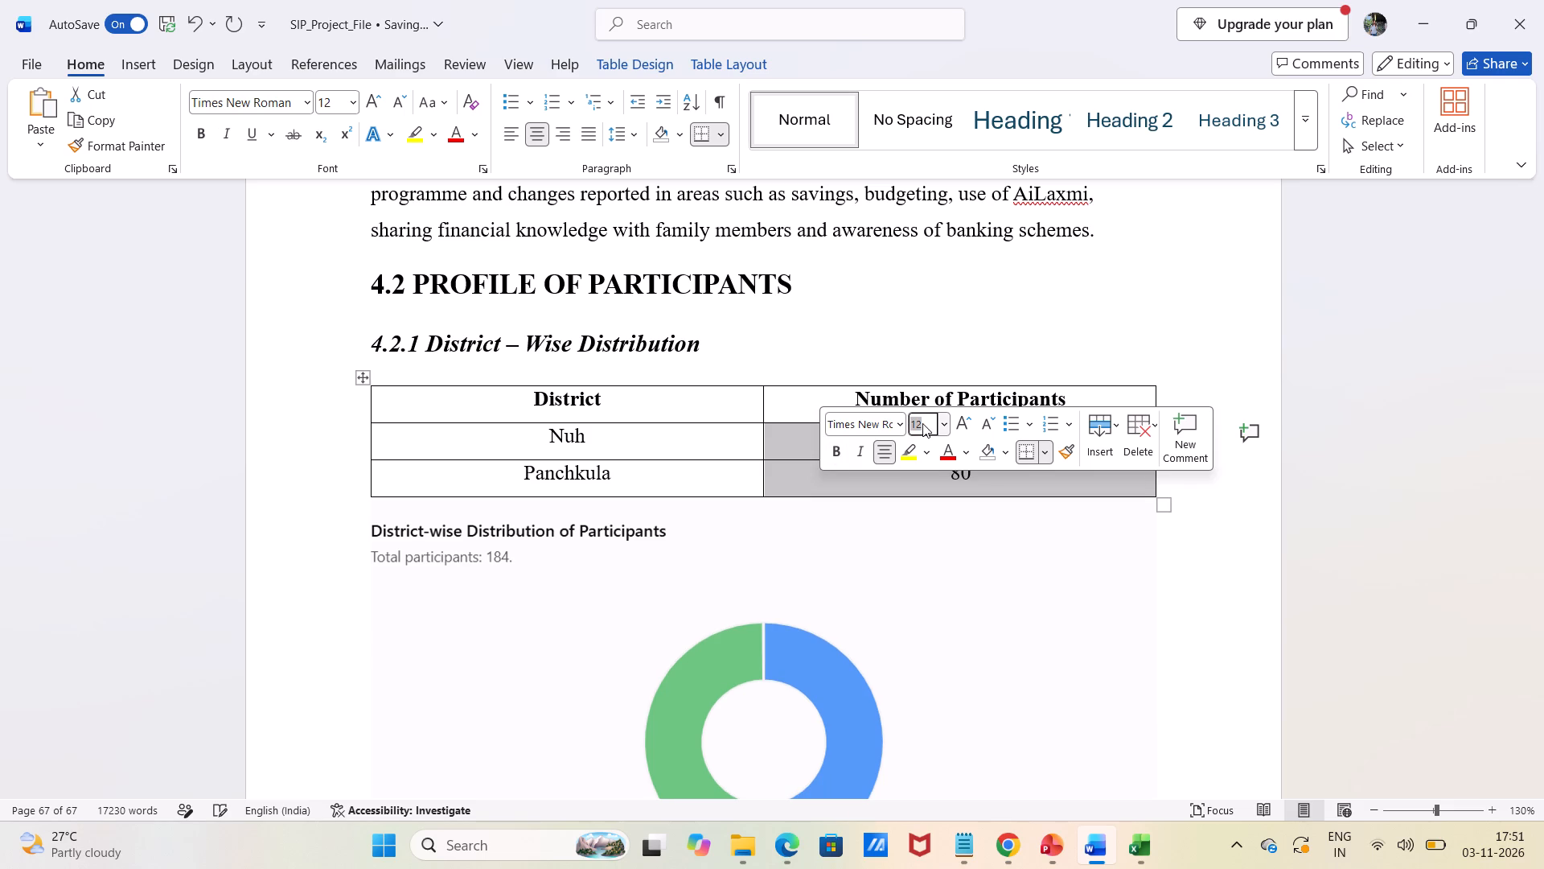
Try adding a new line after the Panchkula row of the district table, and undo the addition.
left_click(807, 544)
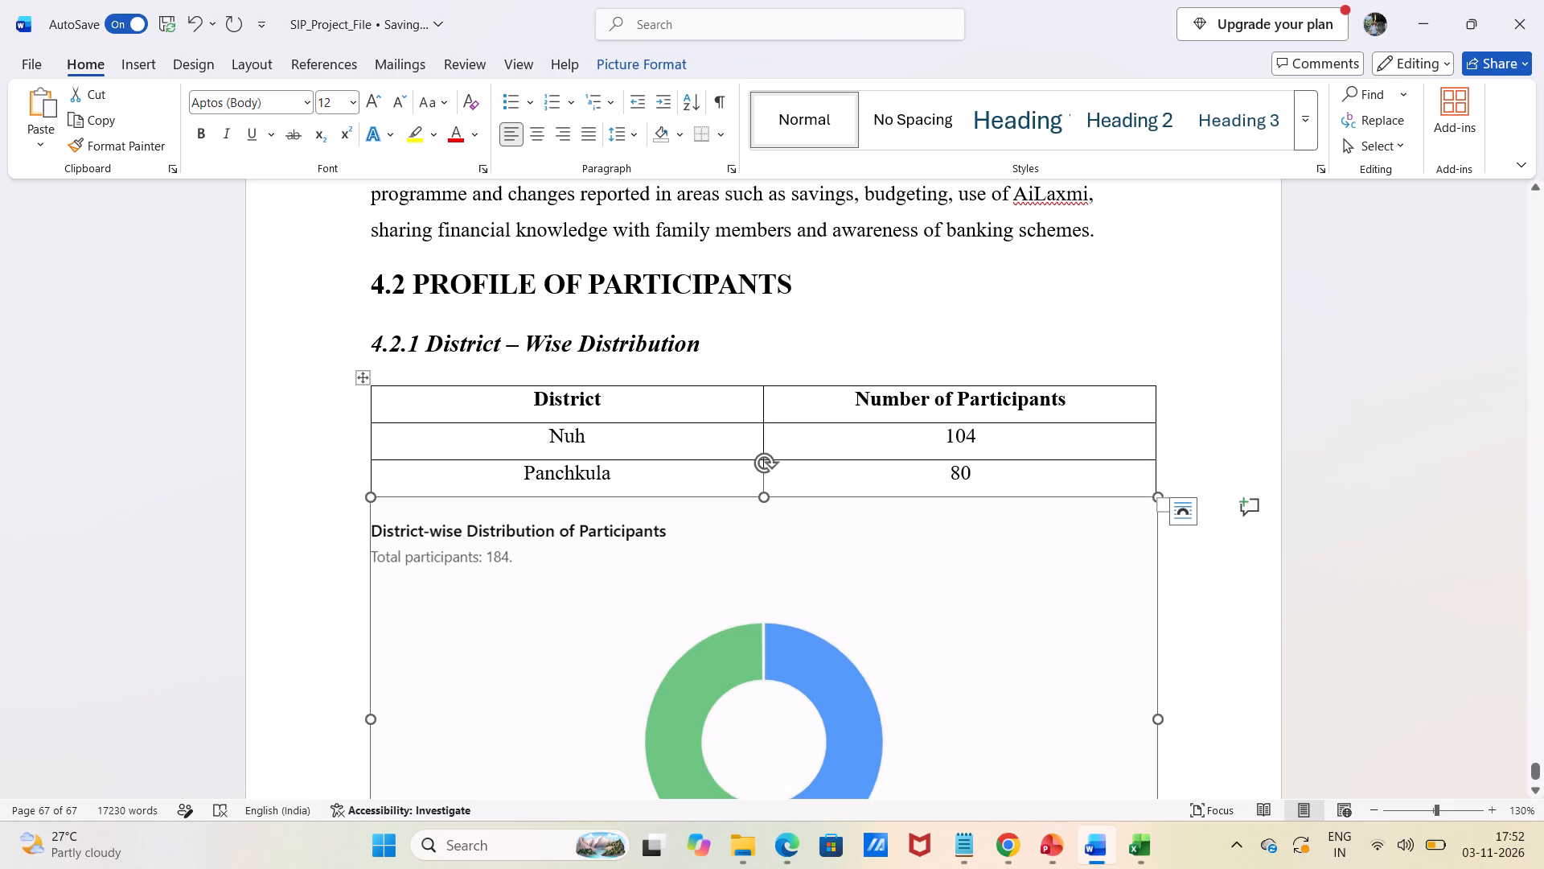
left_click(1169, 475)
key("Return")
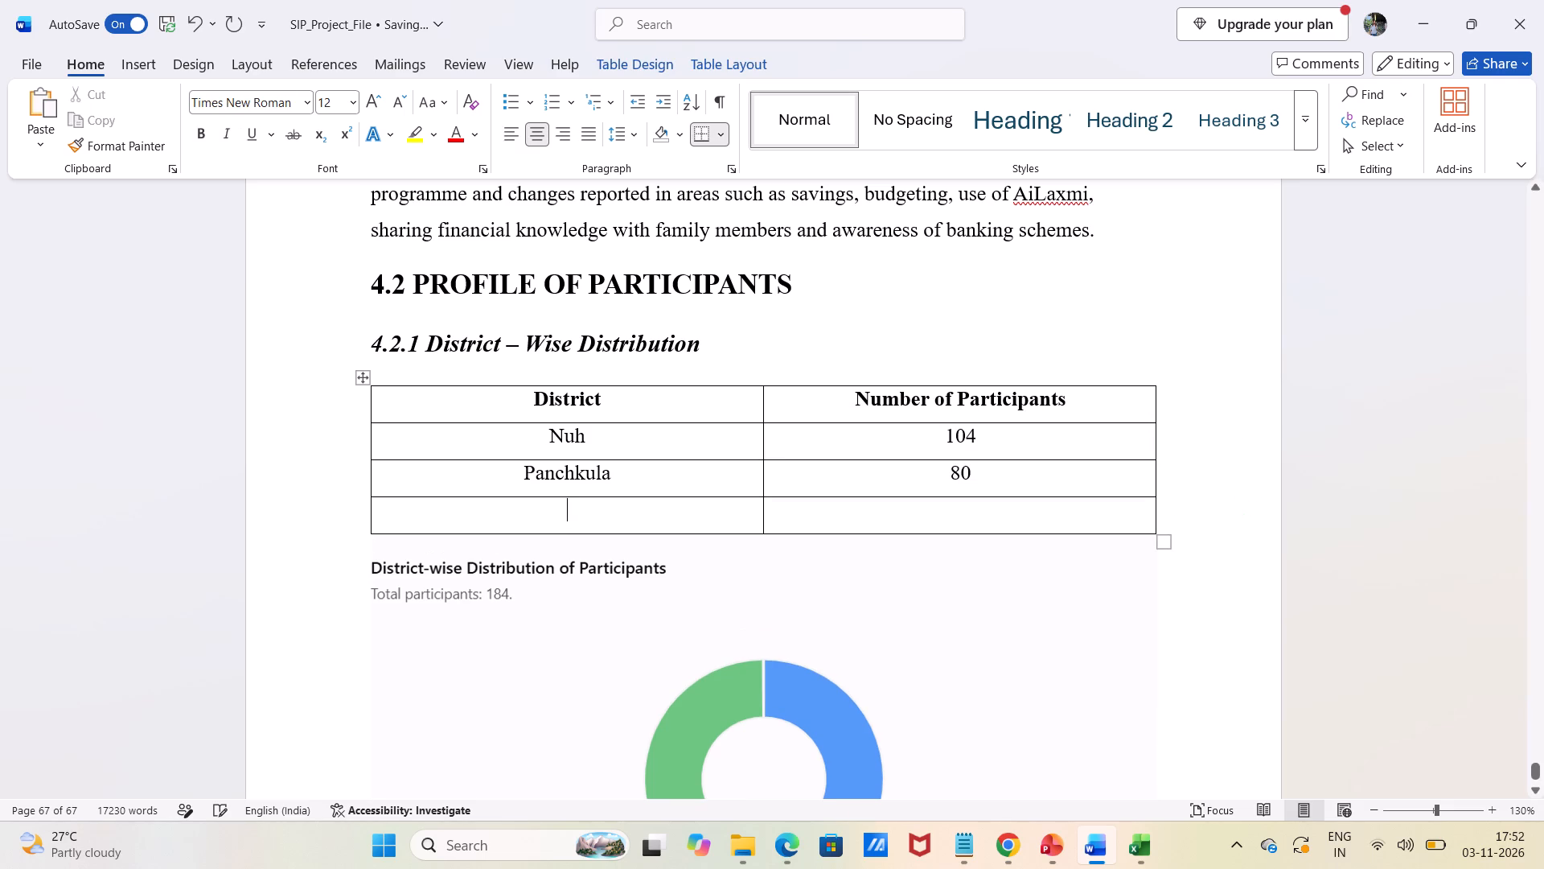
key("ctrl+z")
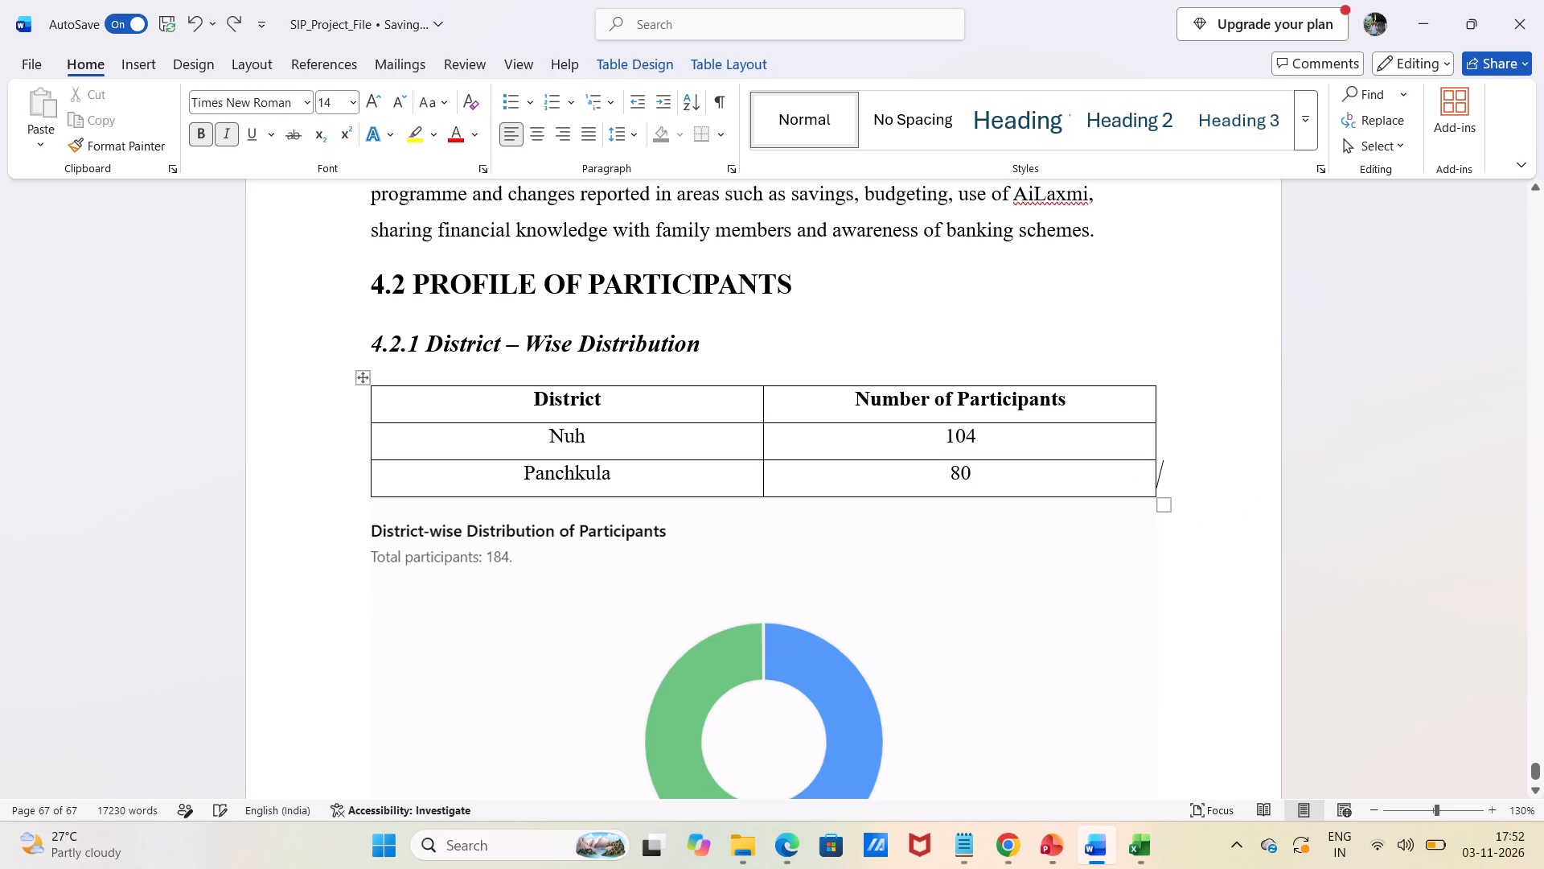
Add the caption text "Table 1.3" on a new line between the district table and the chart, in bold, non-italic 12-point text.
left_click(369, 535)
key("space")
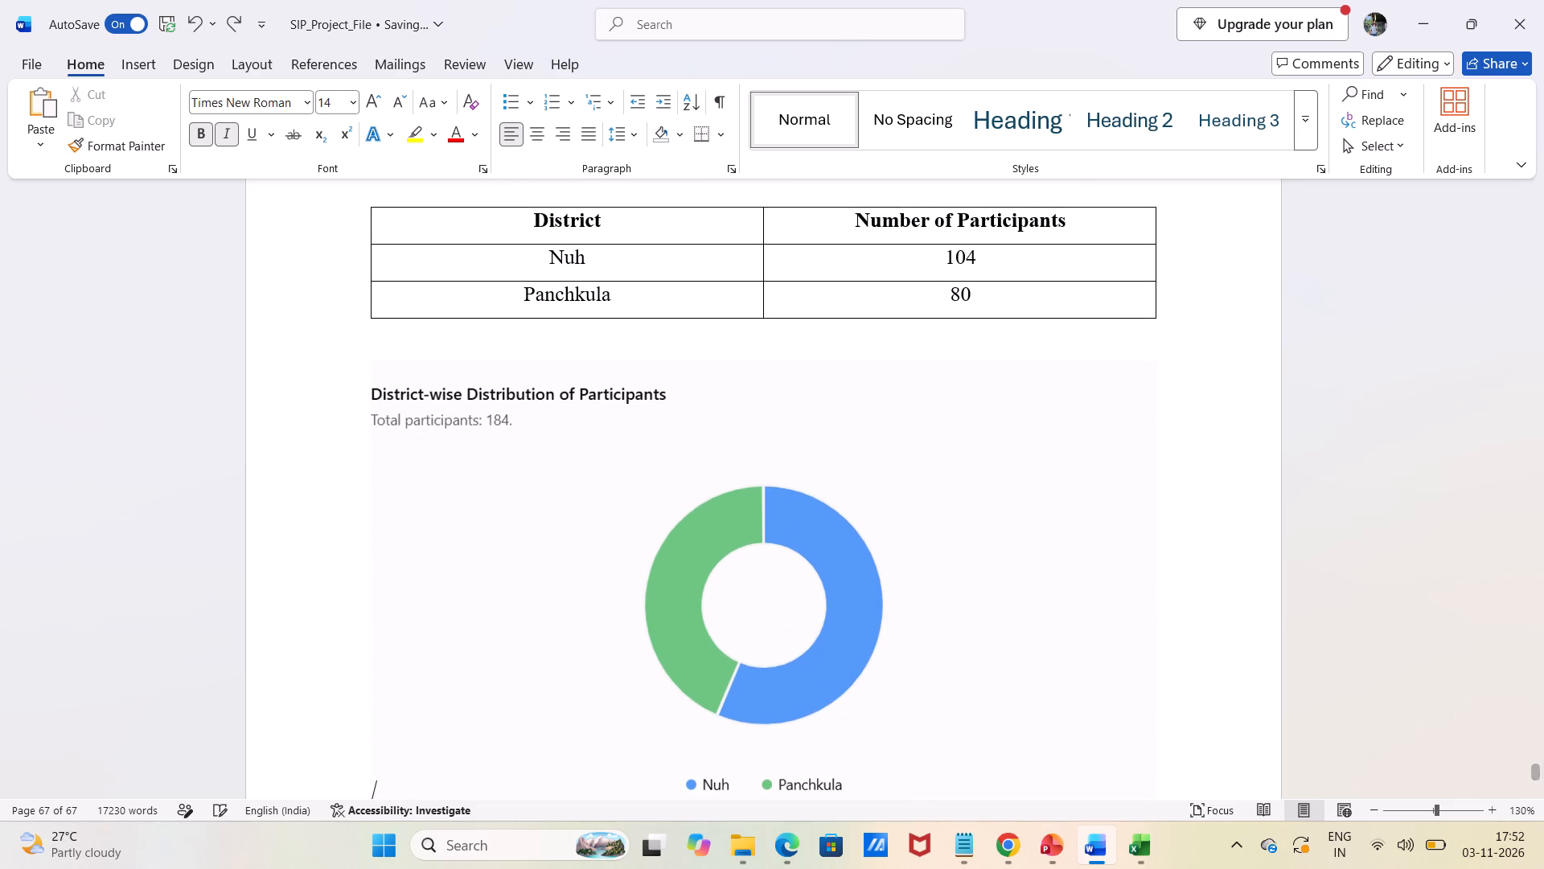
left_click(511, 343)
left_click(235, 130)
left_click(328, 105)
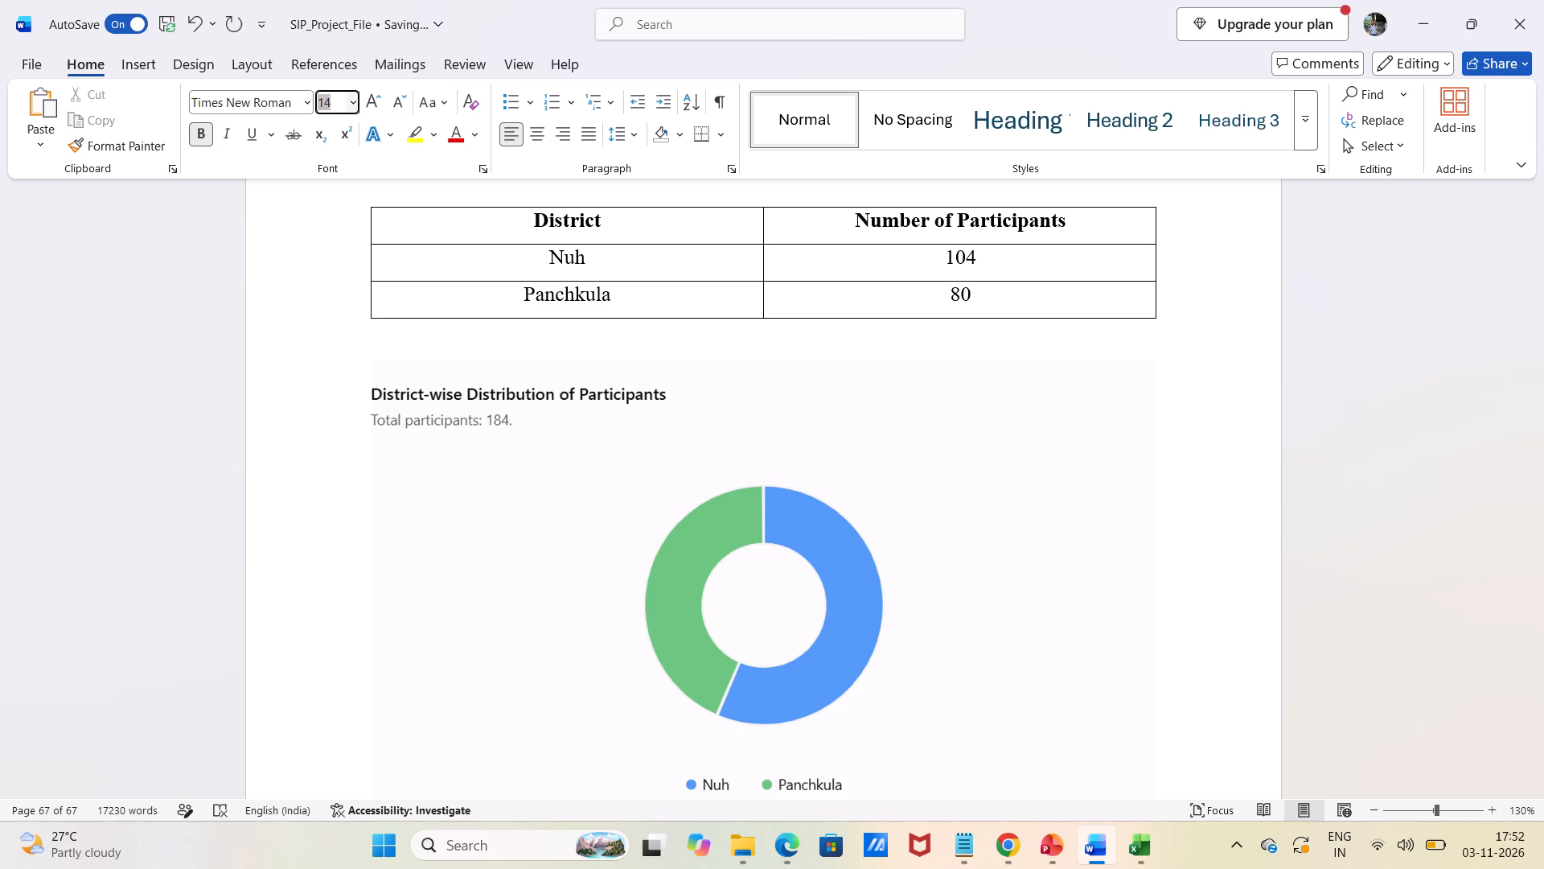
type("12")
key("Return")
type("able 1.3")
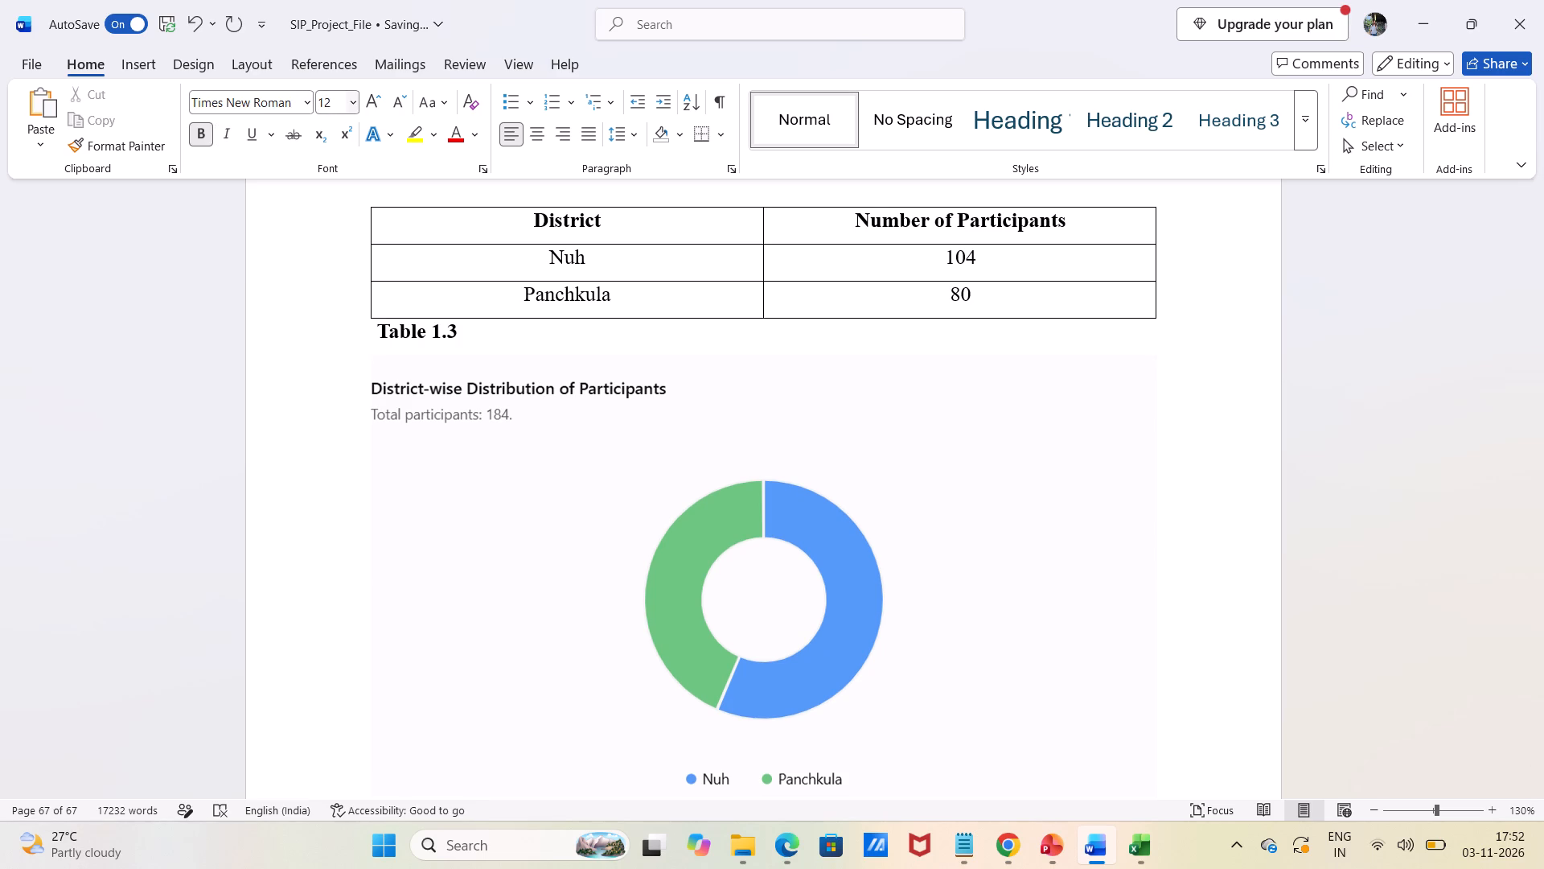
Examine the caption format and numbering of the earlier literature review table in the report.
scroll(381, 352, "up", 10)
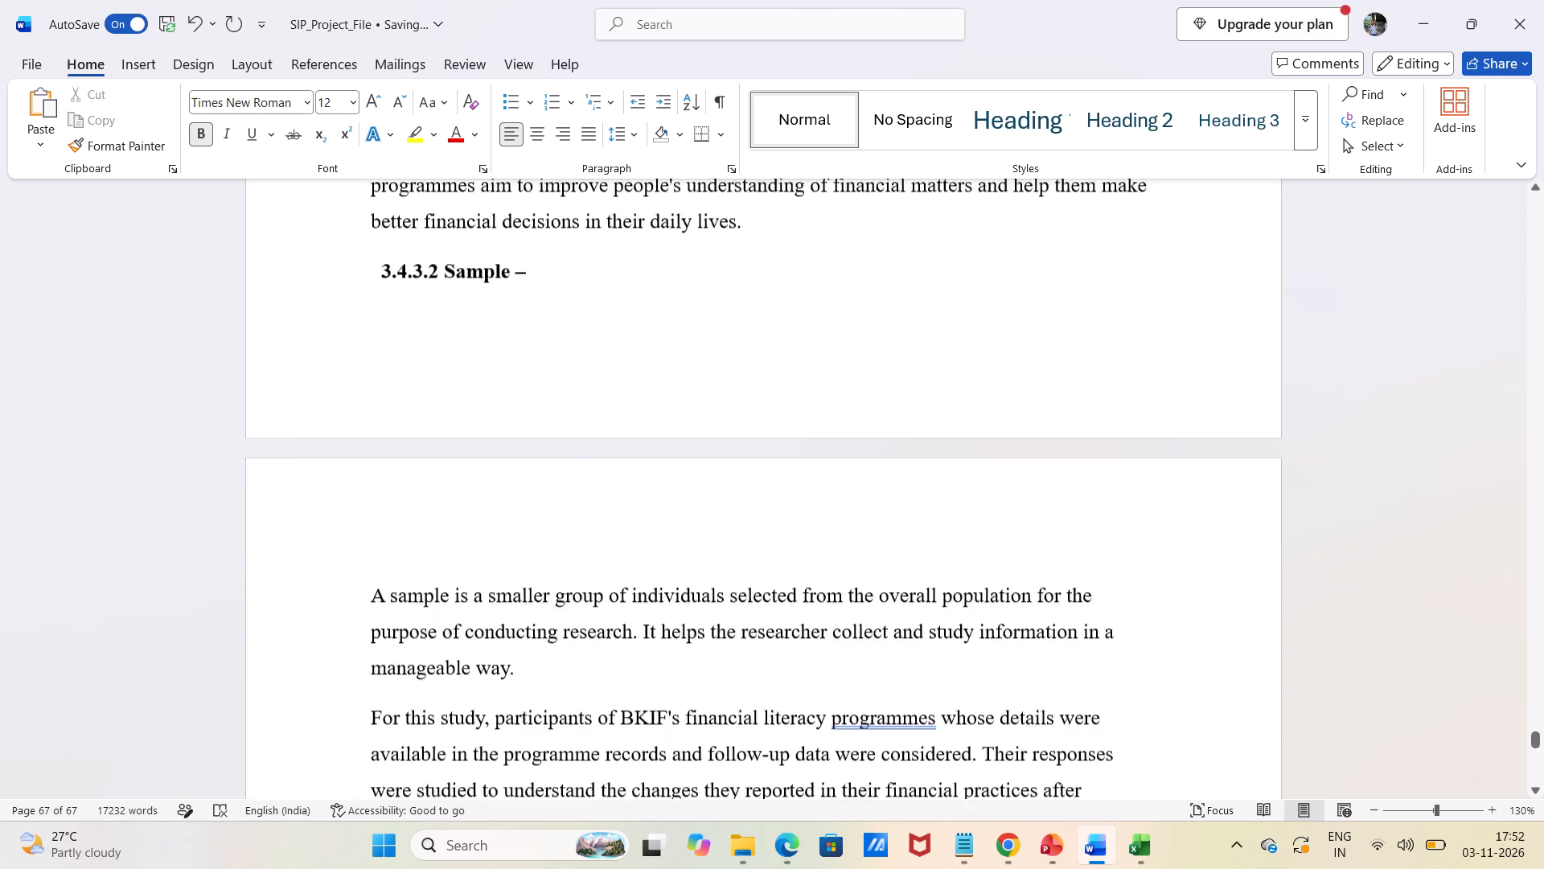
scroll(381, 352, "up", 6)
scroll(381, 352, "down", 3)
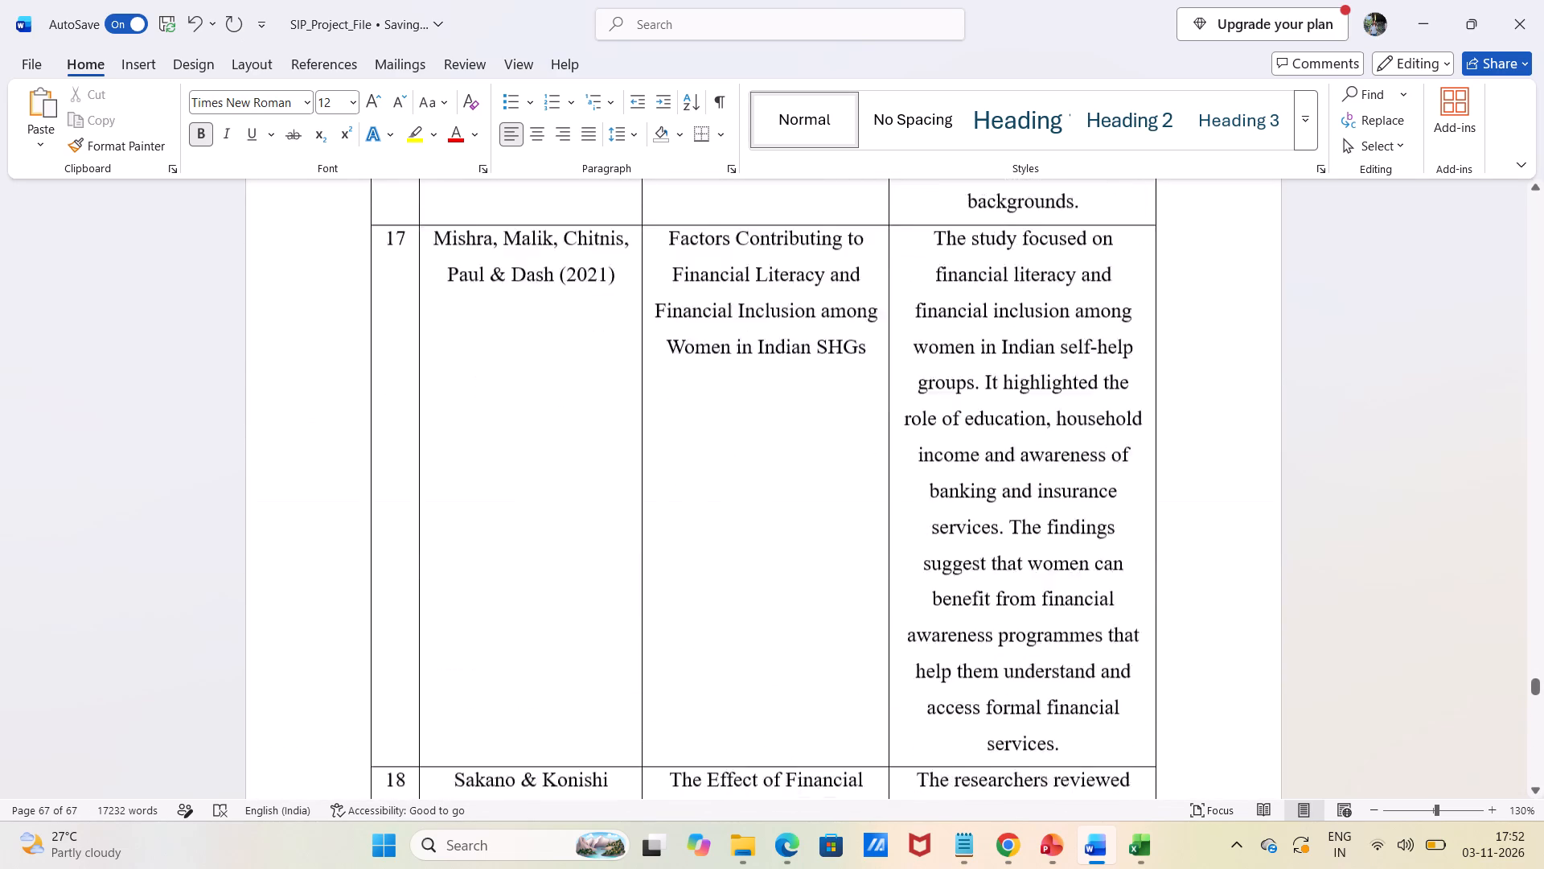
scroll(381, 352, "down", 7)
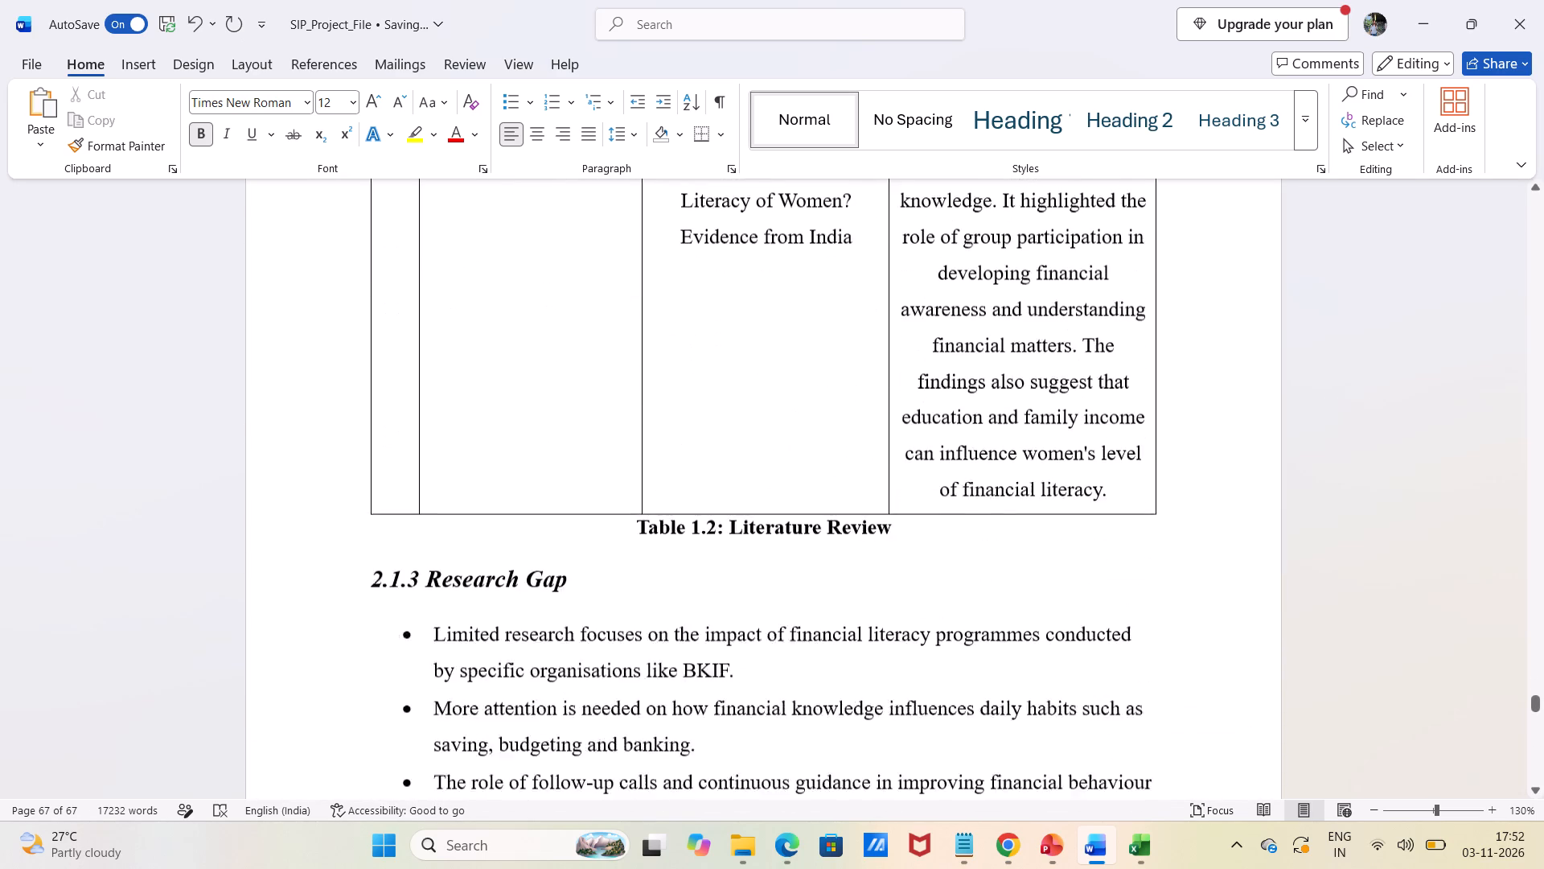
scroll(381, 352, "down", 6)
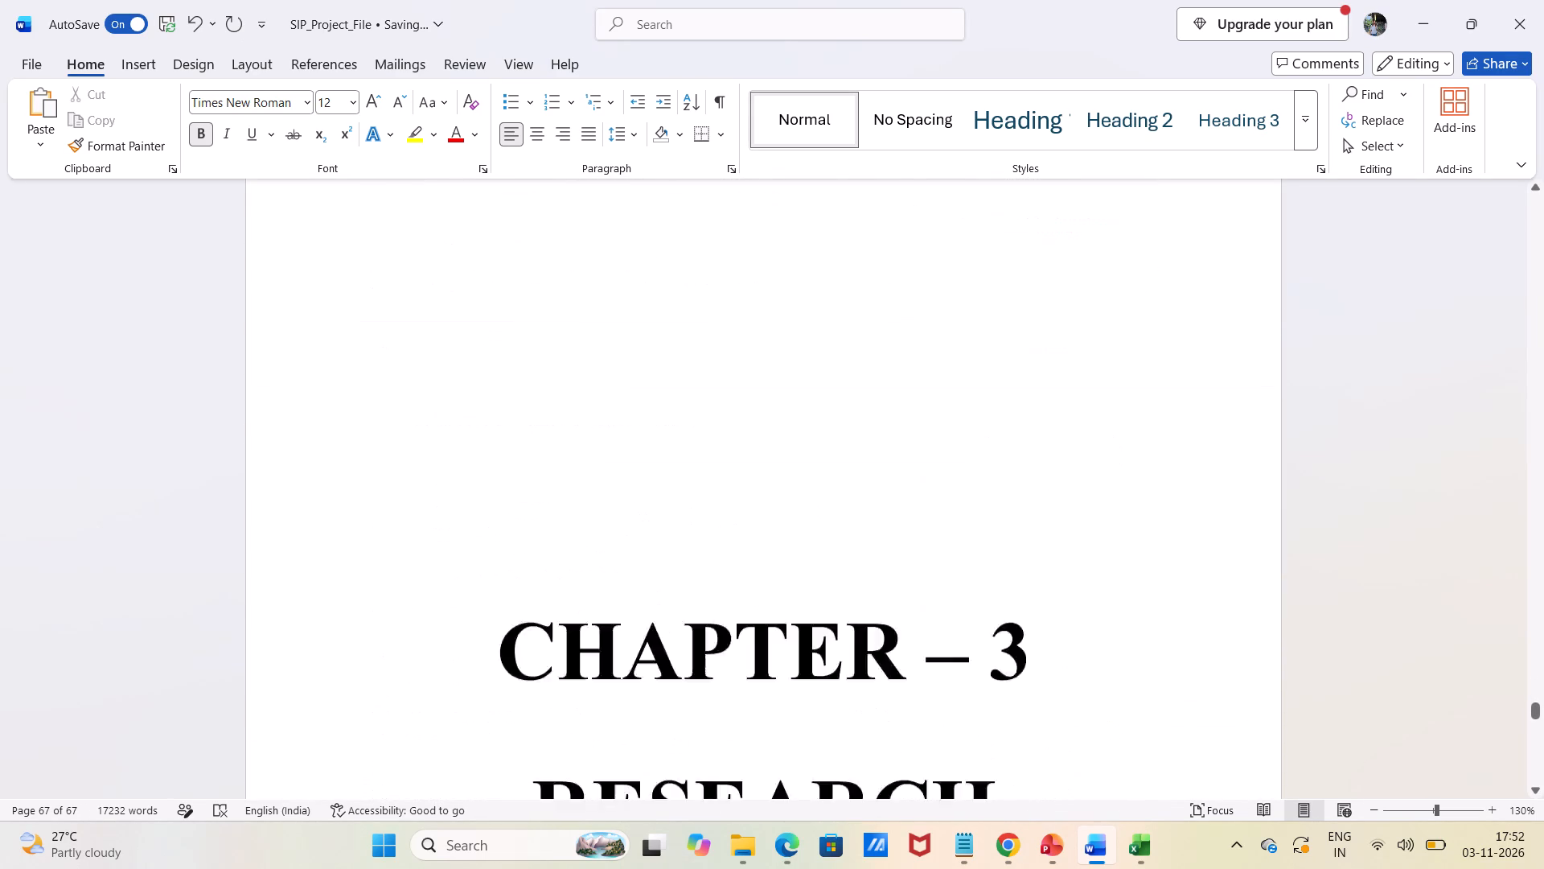
scroll(381, 352, "down", 6)
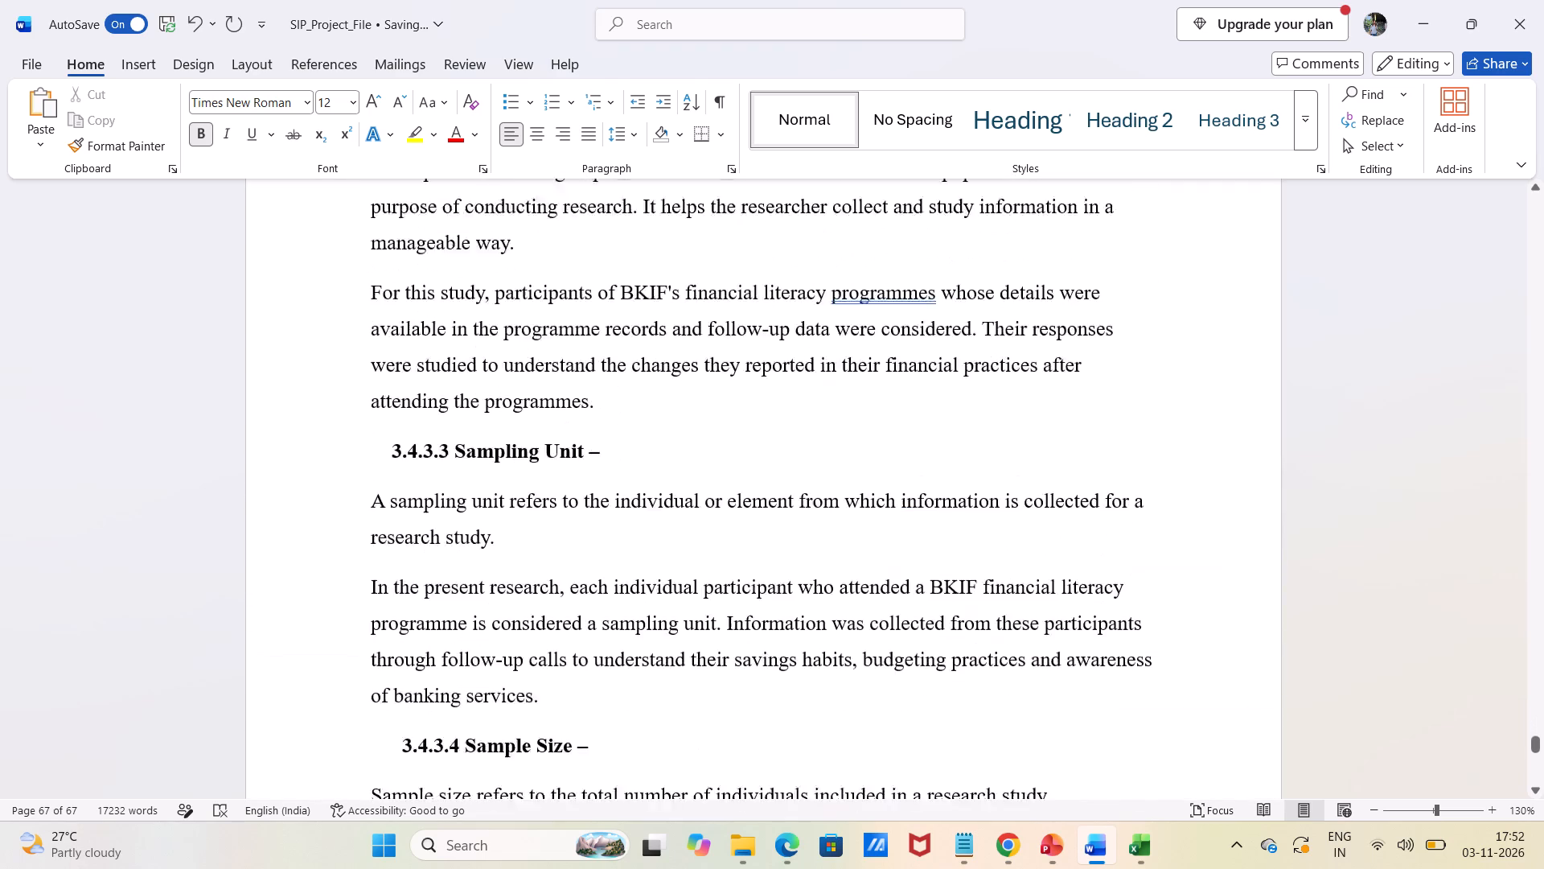
scroll(381, 352, "down", 6)
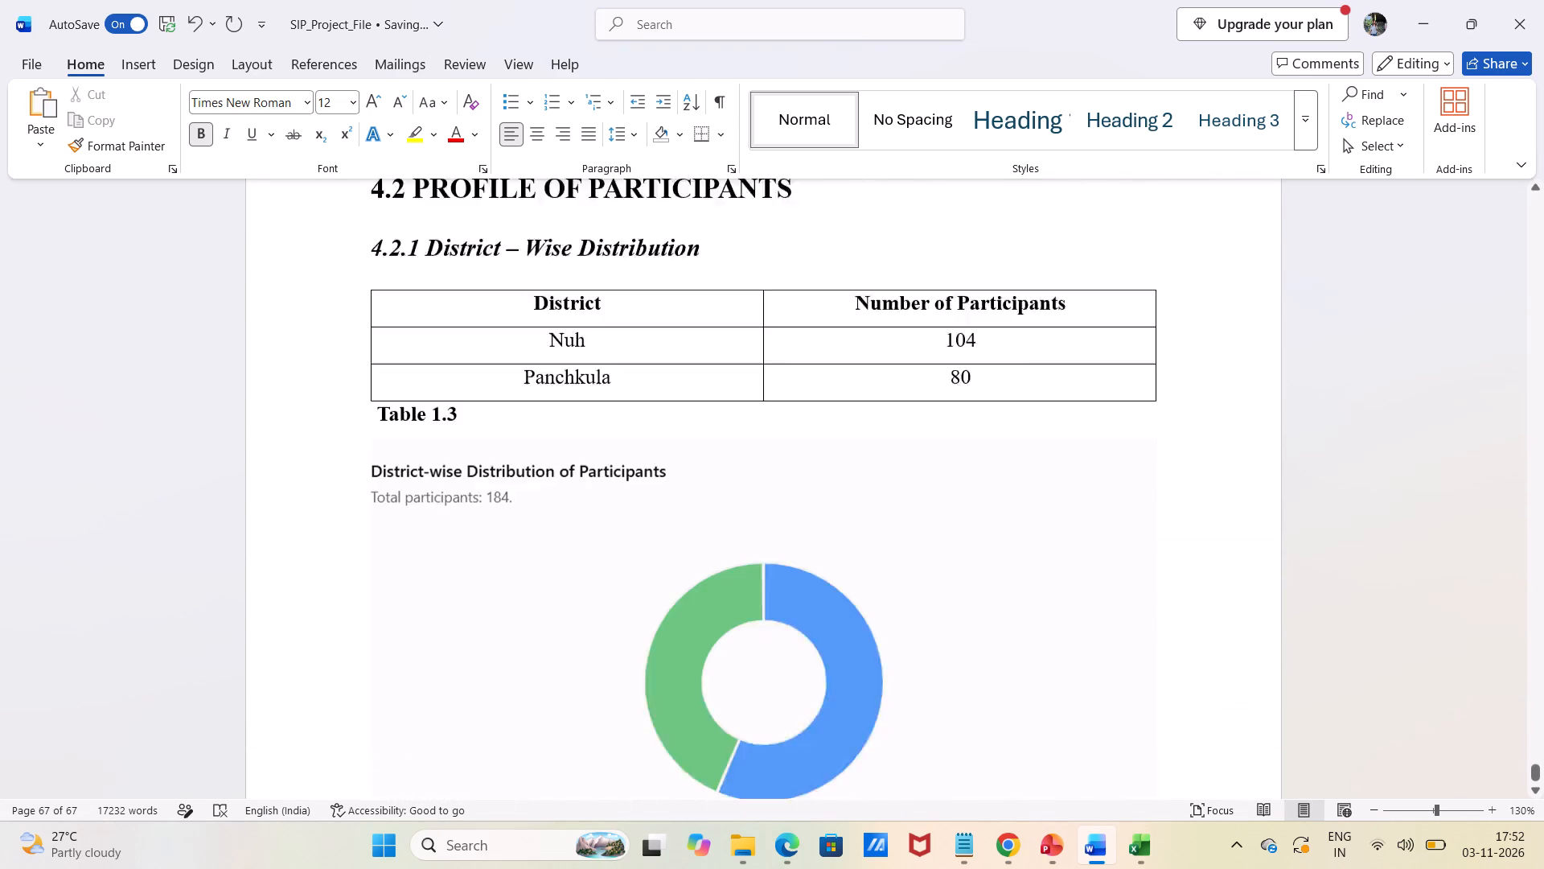
scroll(381, 352, "up", 1)
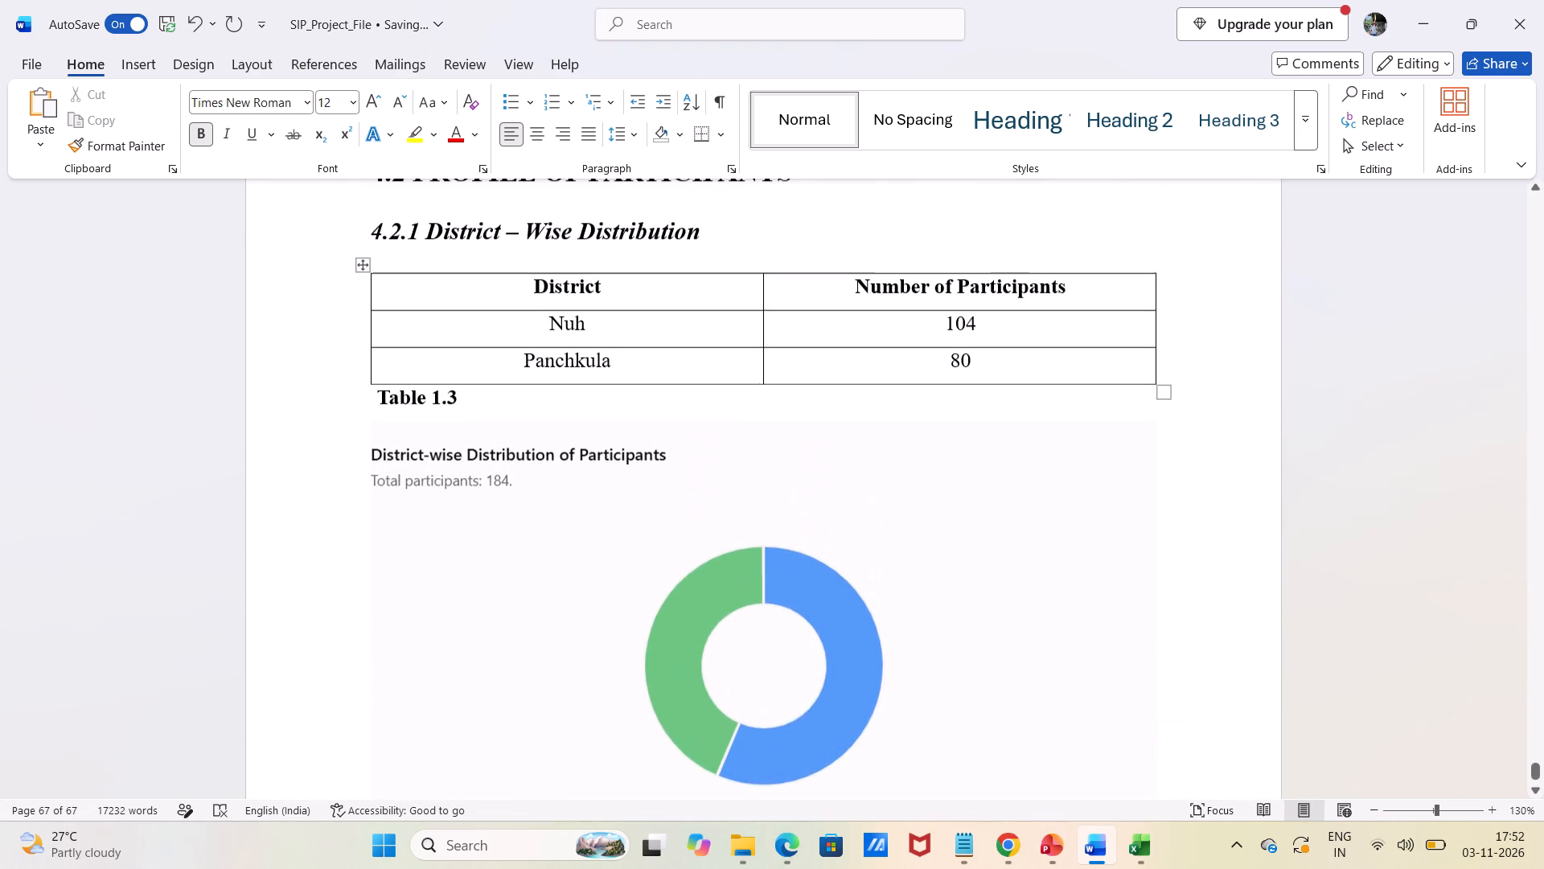
Complete the district table's caption as "Table 1.3 District Wise Distribution" and centre it under the table.
left_click(489, 401)
key("space")
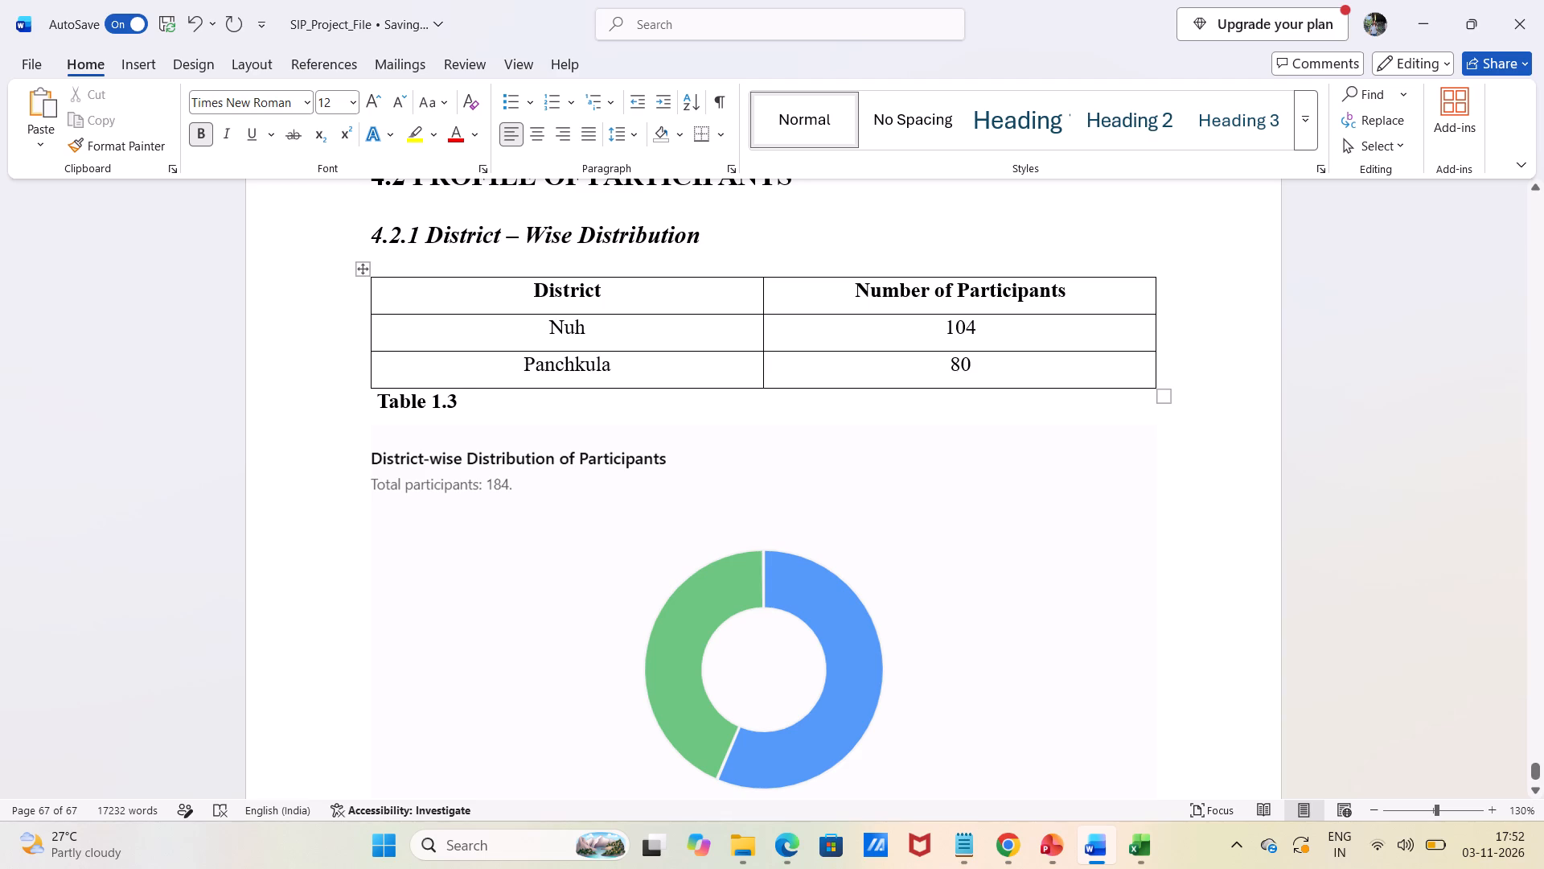
left_click(467, 399)
type("tric")
type("ise")
key("space")
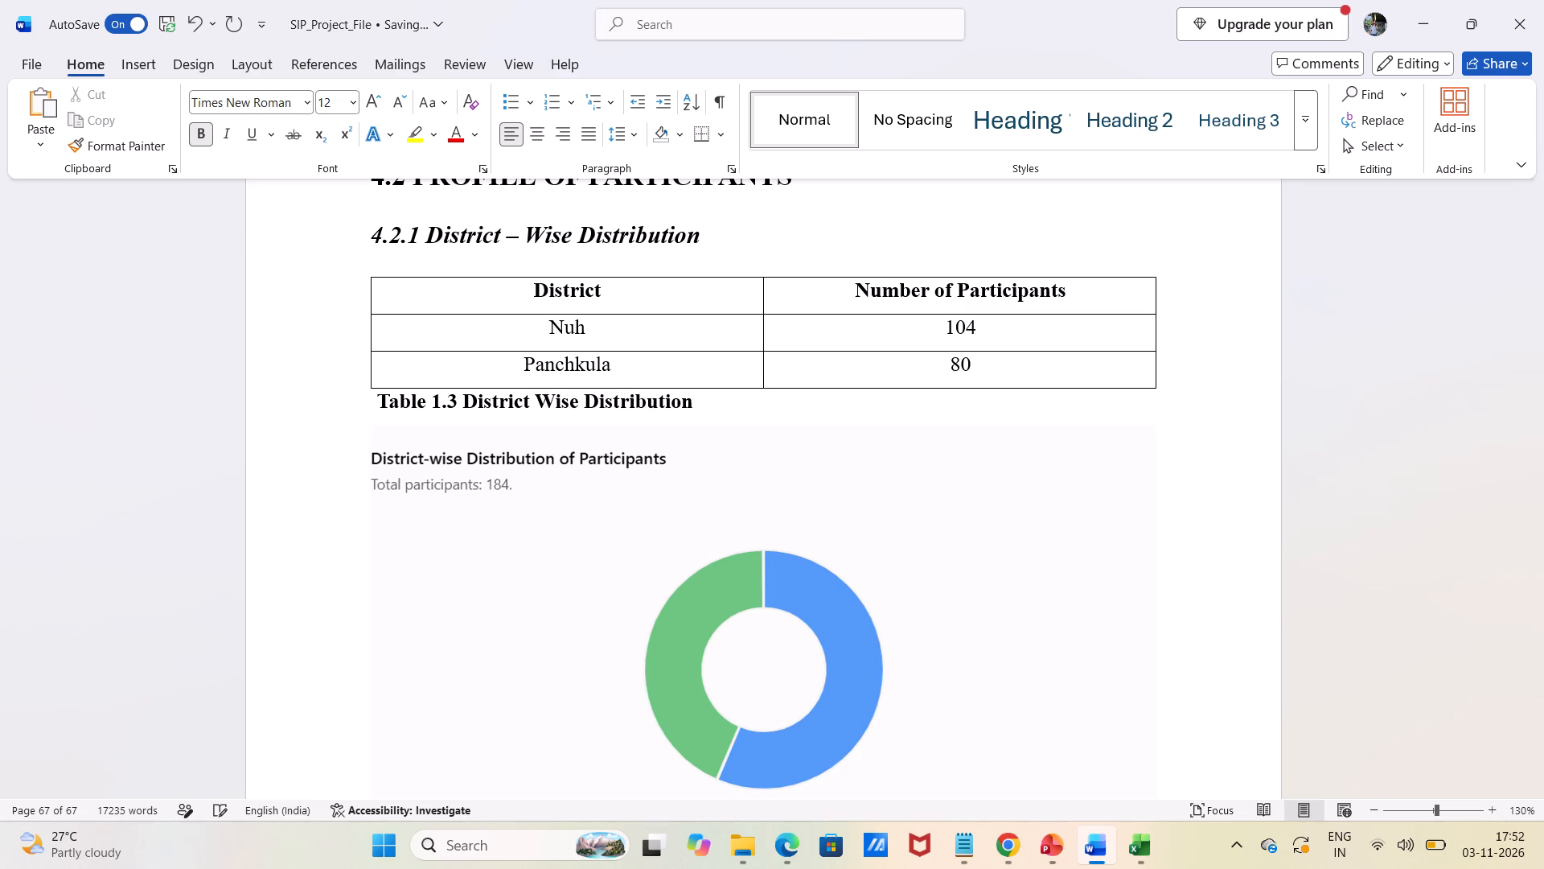
left_click(534, 131)
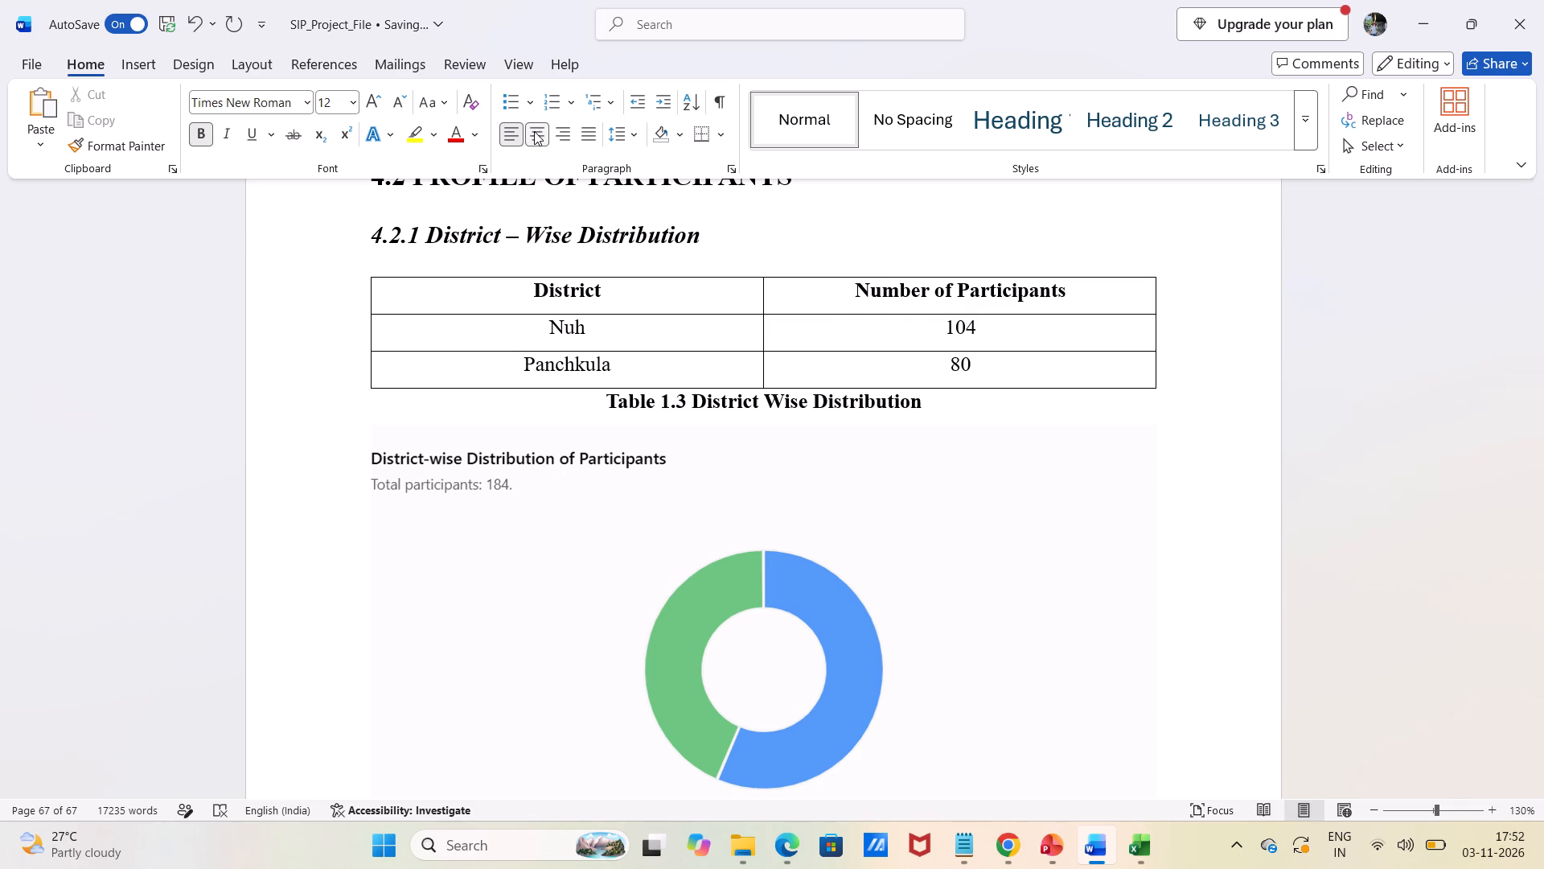
Copy the "4.2.1 District – Wise Distribution" heading onto a new line after the district interpretation paragraph.
scroll(587, 592, "down", 2)
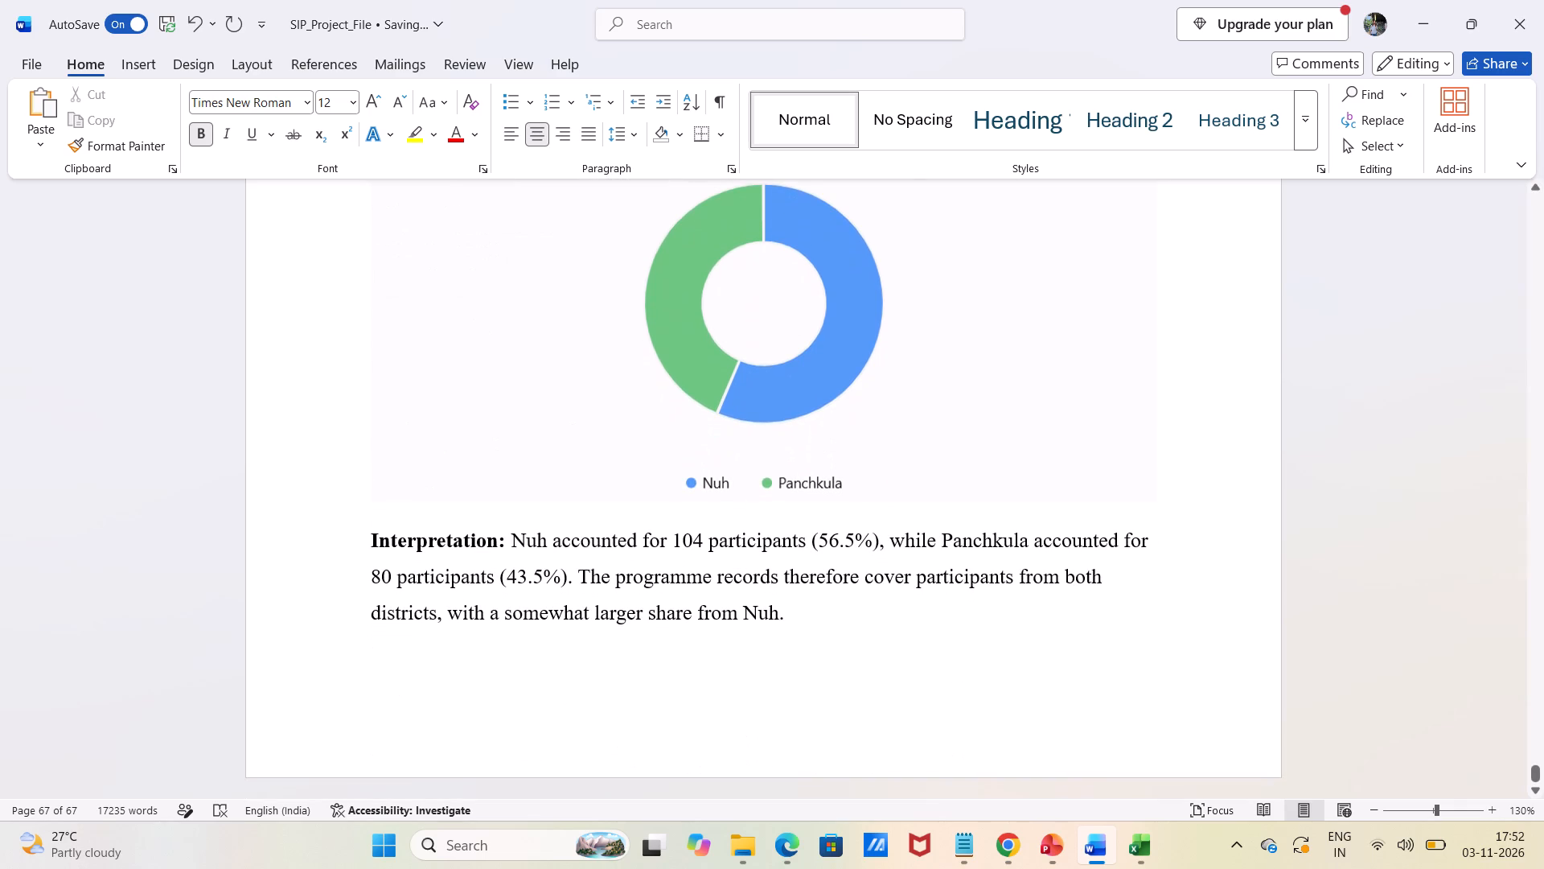
scroll(587, 592, "down", 2)
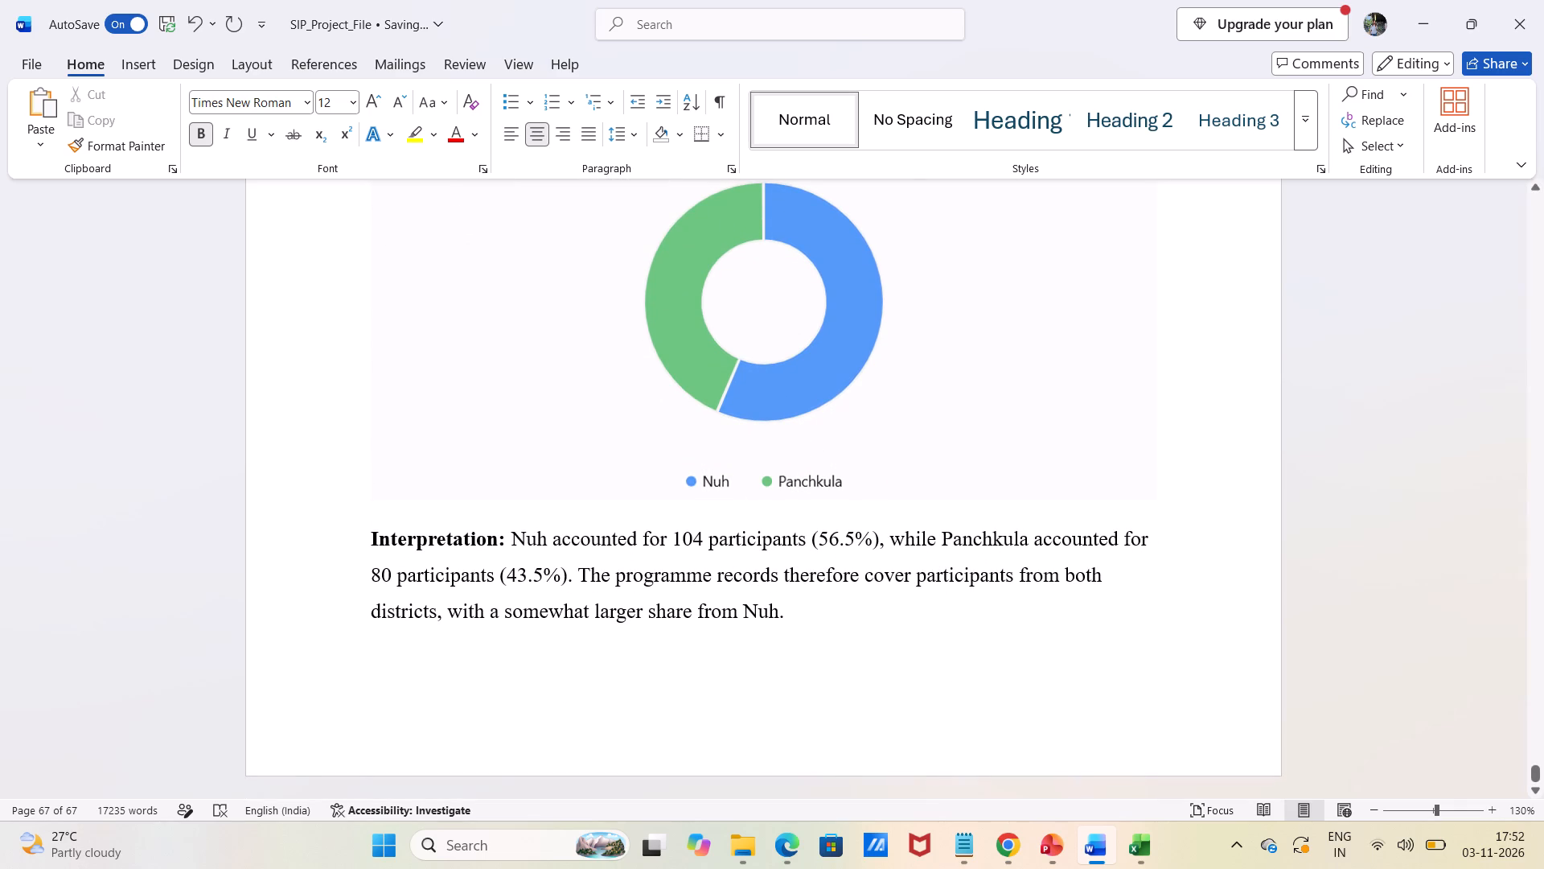
left_click(801, 612)
scroll(801, 612, "up", 2)
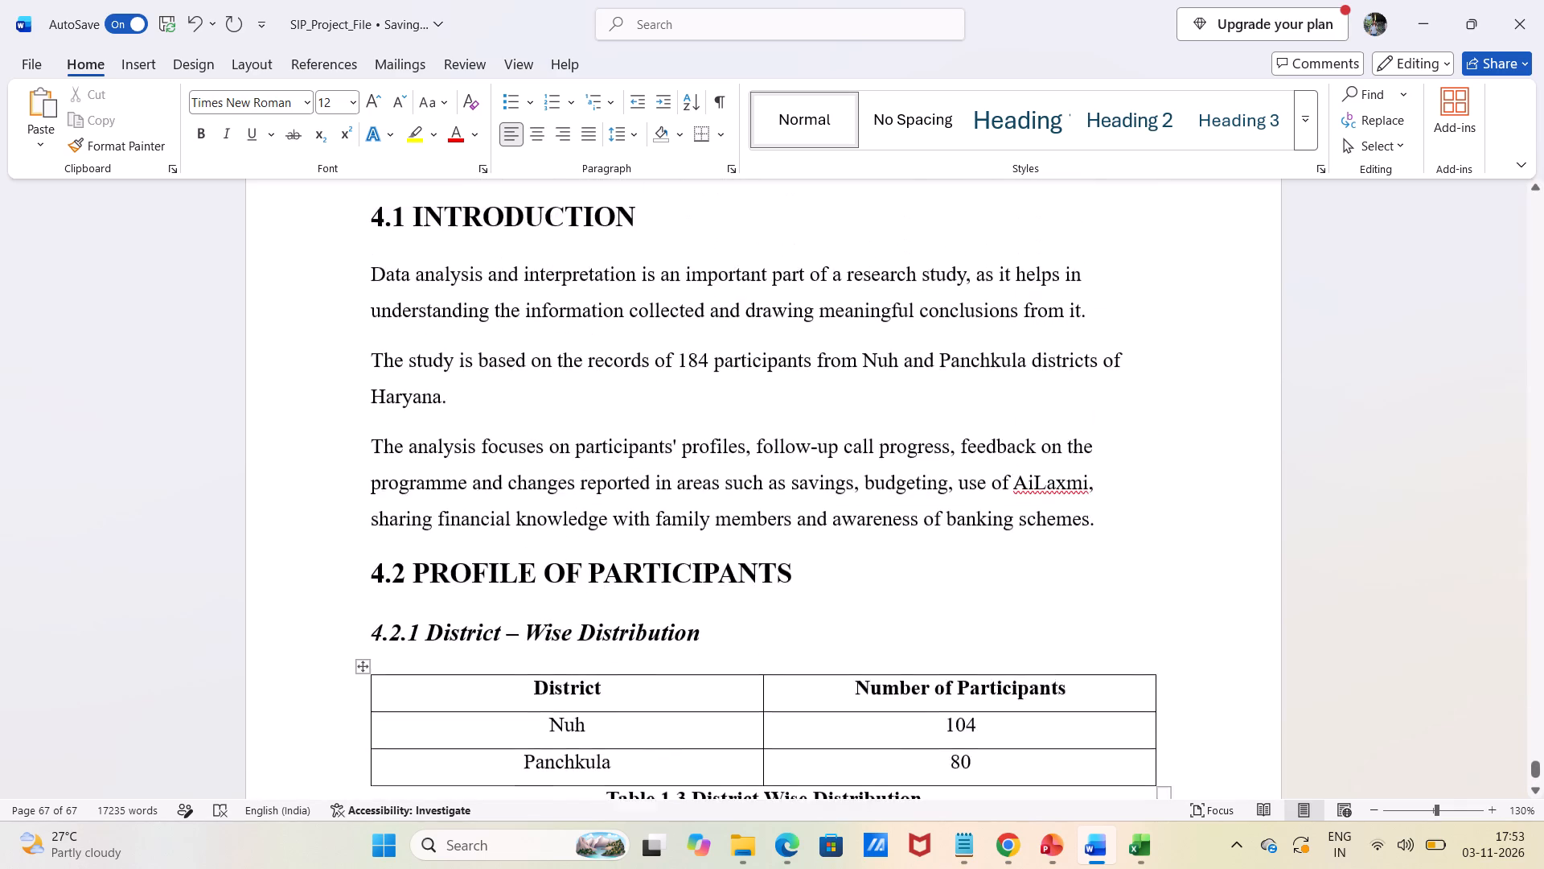
left_click_drag(366, 466, 622, 459)
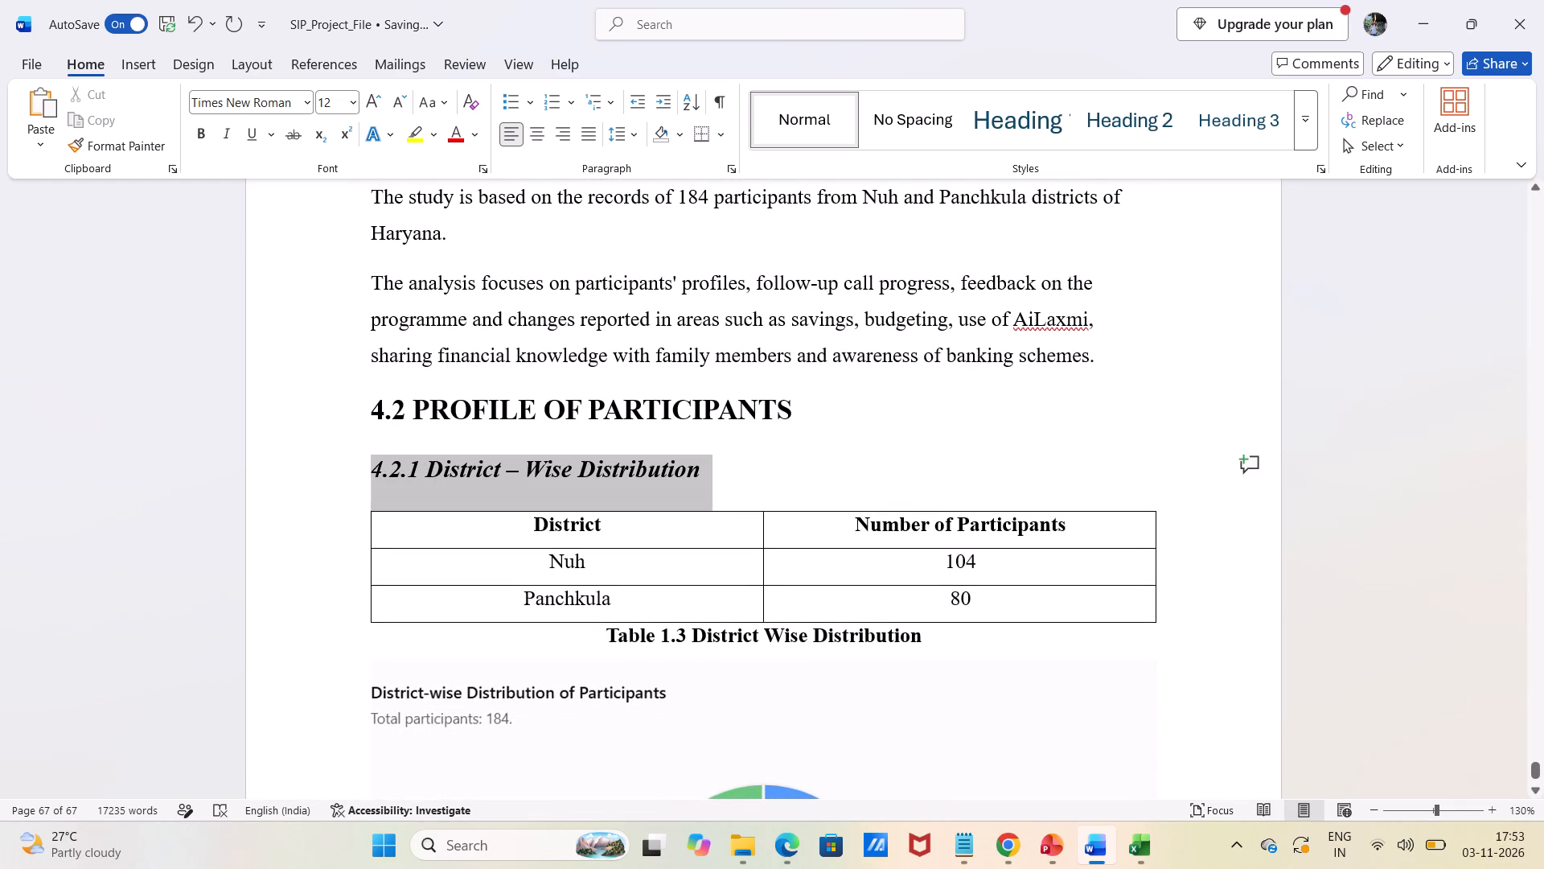
left_click_drag(622, 459, 711, 467)
key("ctrl+c")
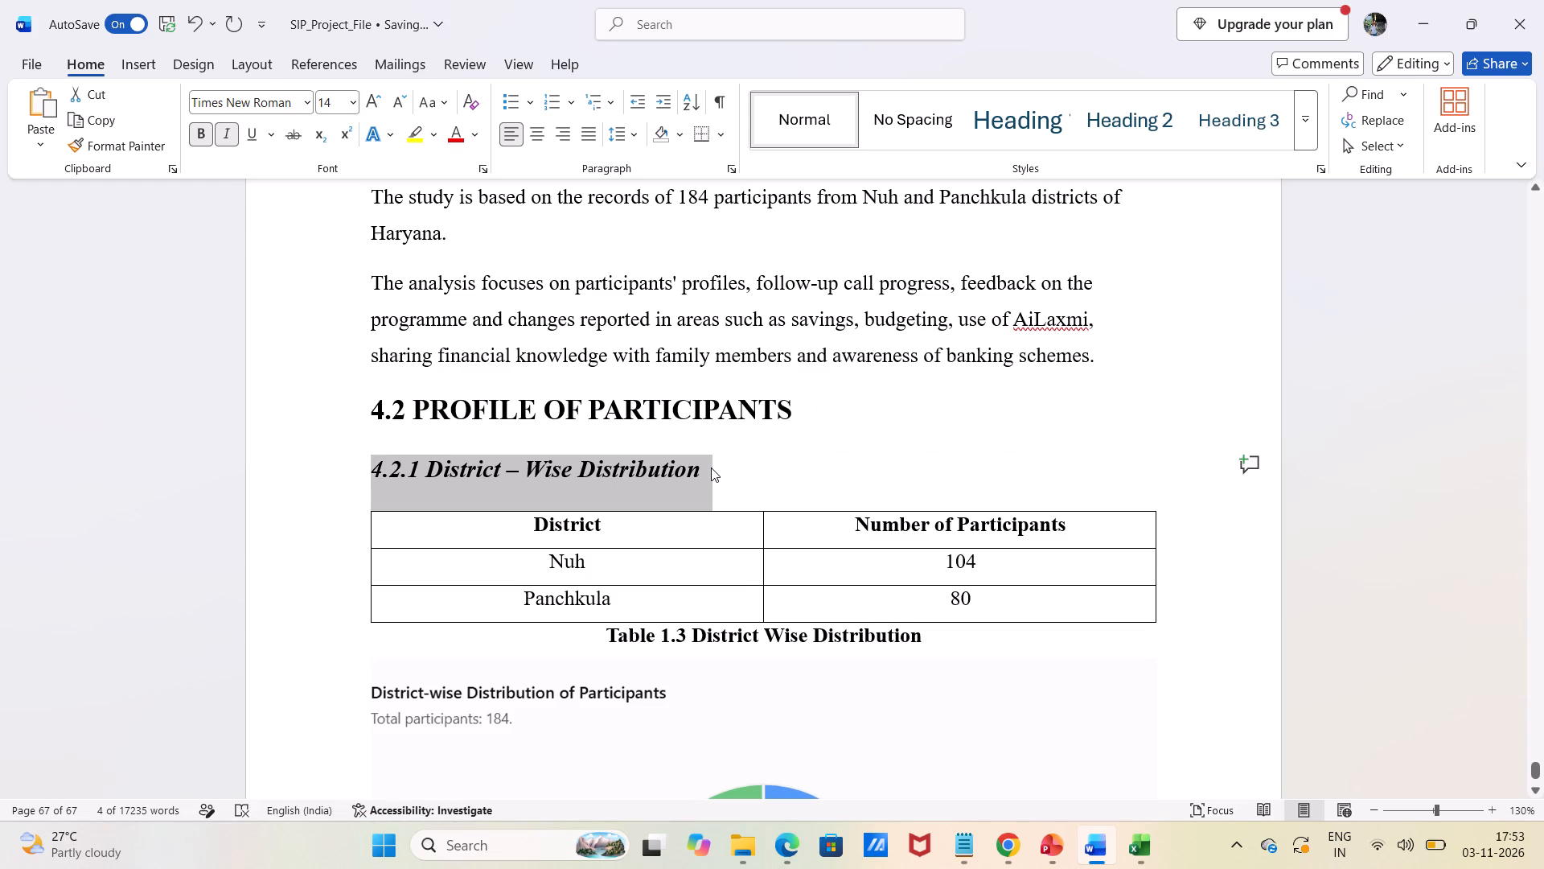
scroll(632, 564, "down", 3)
left_click(821, 617)
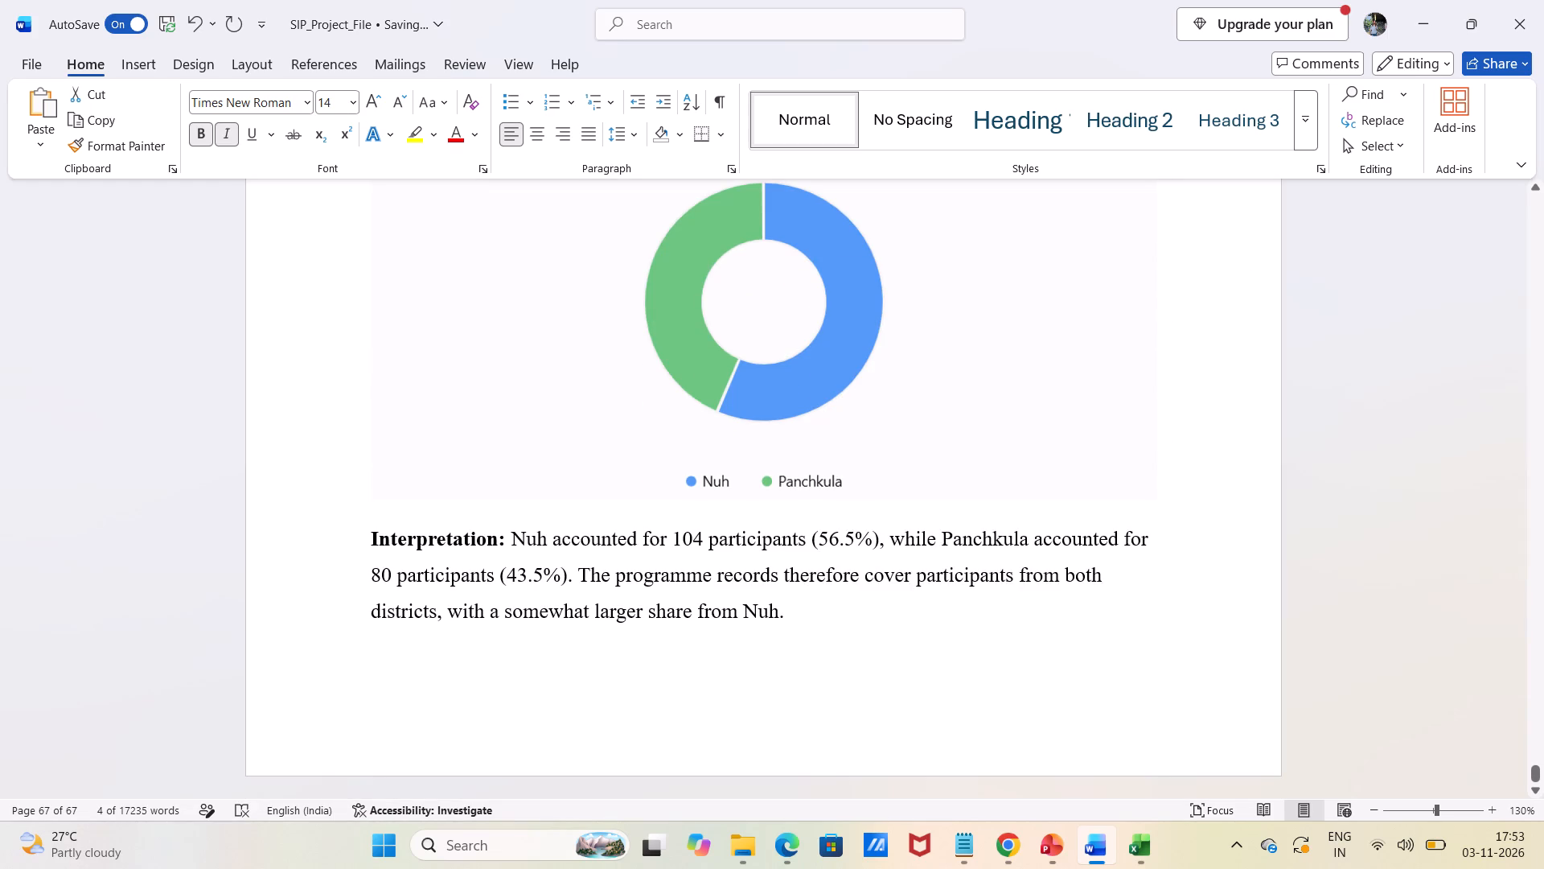
key("Return")
key("ctrl+v")
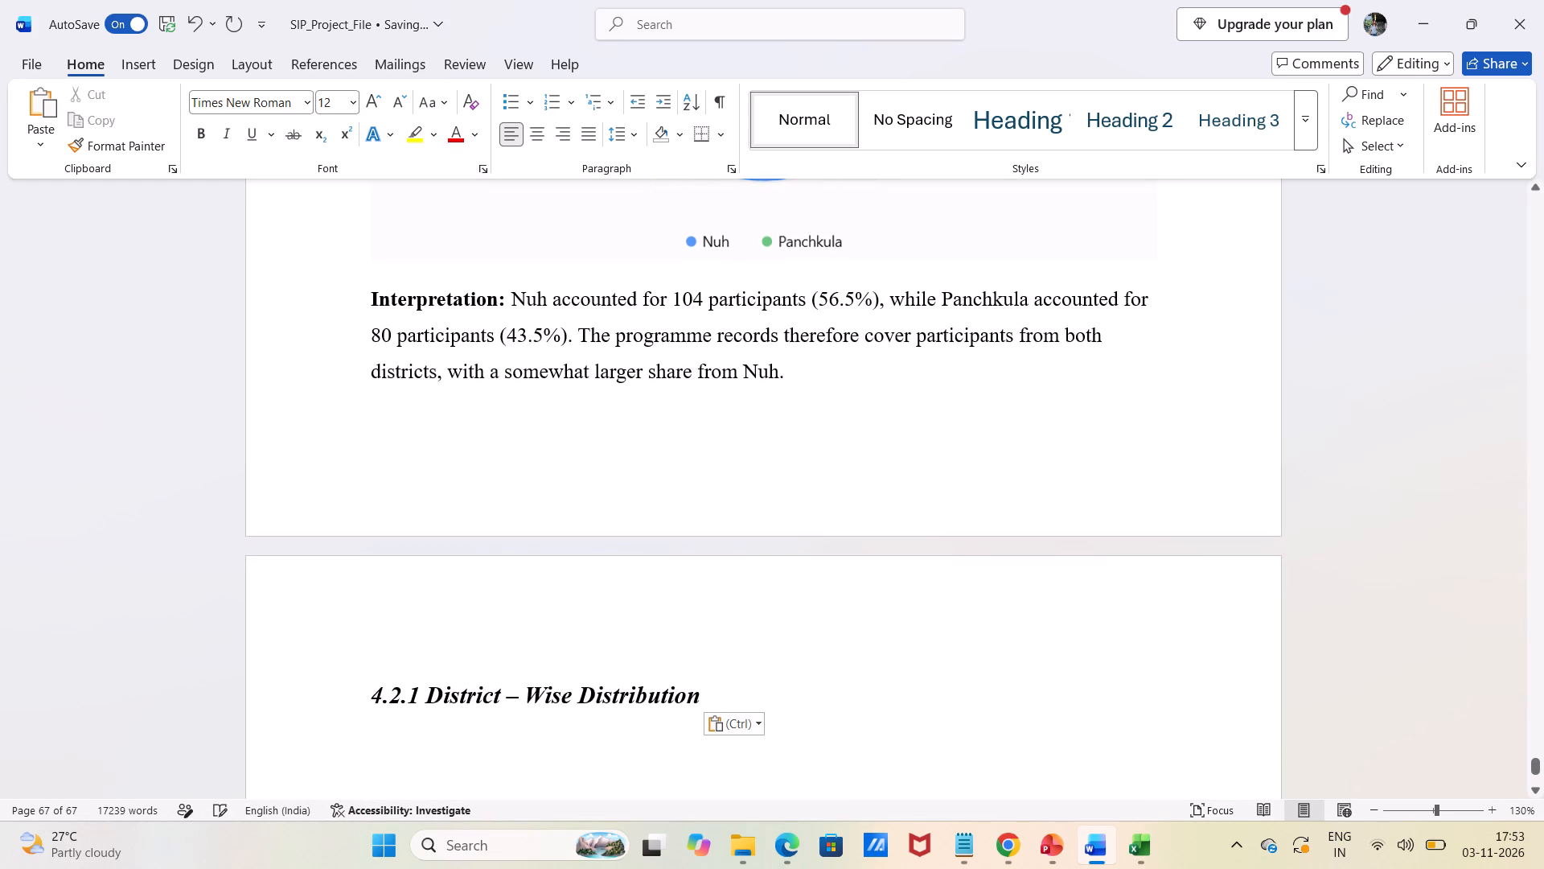
Renumber the copied heading as 4.2.2.
left_click(421, 695)
key("BackSpace")
key("2")
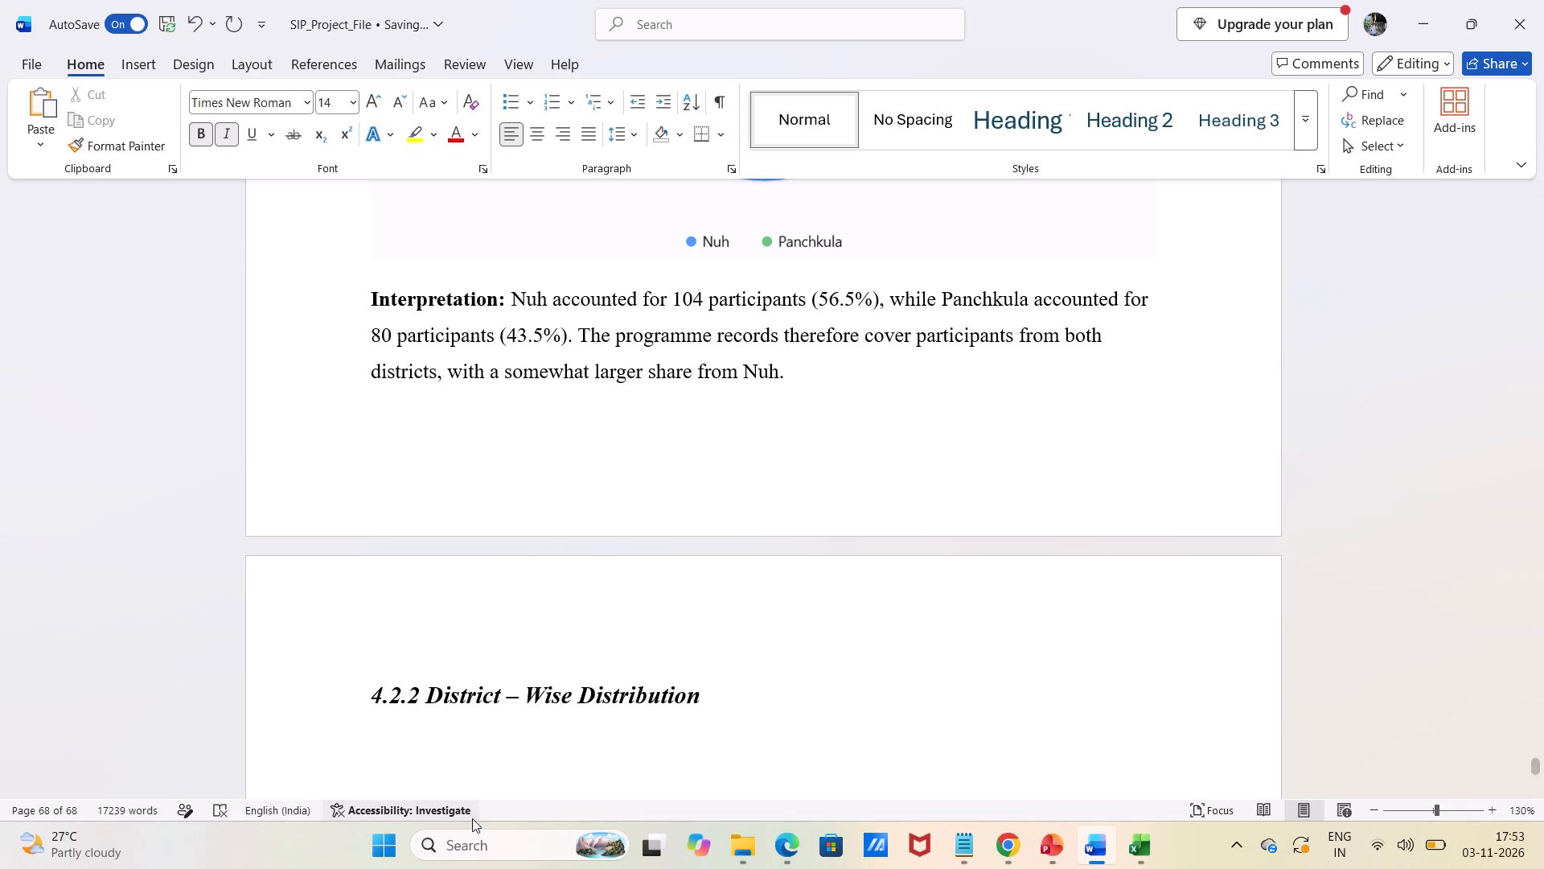
left_click(1007, 847)
scroll(817, 627, "down", 2)
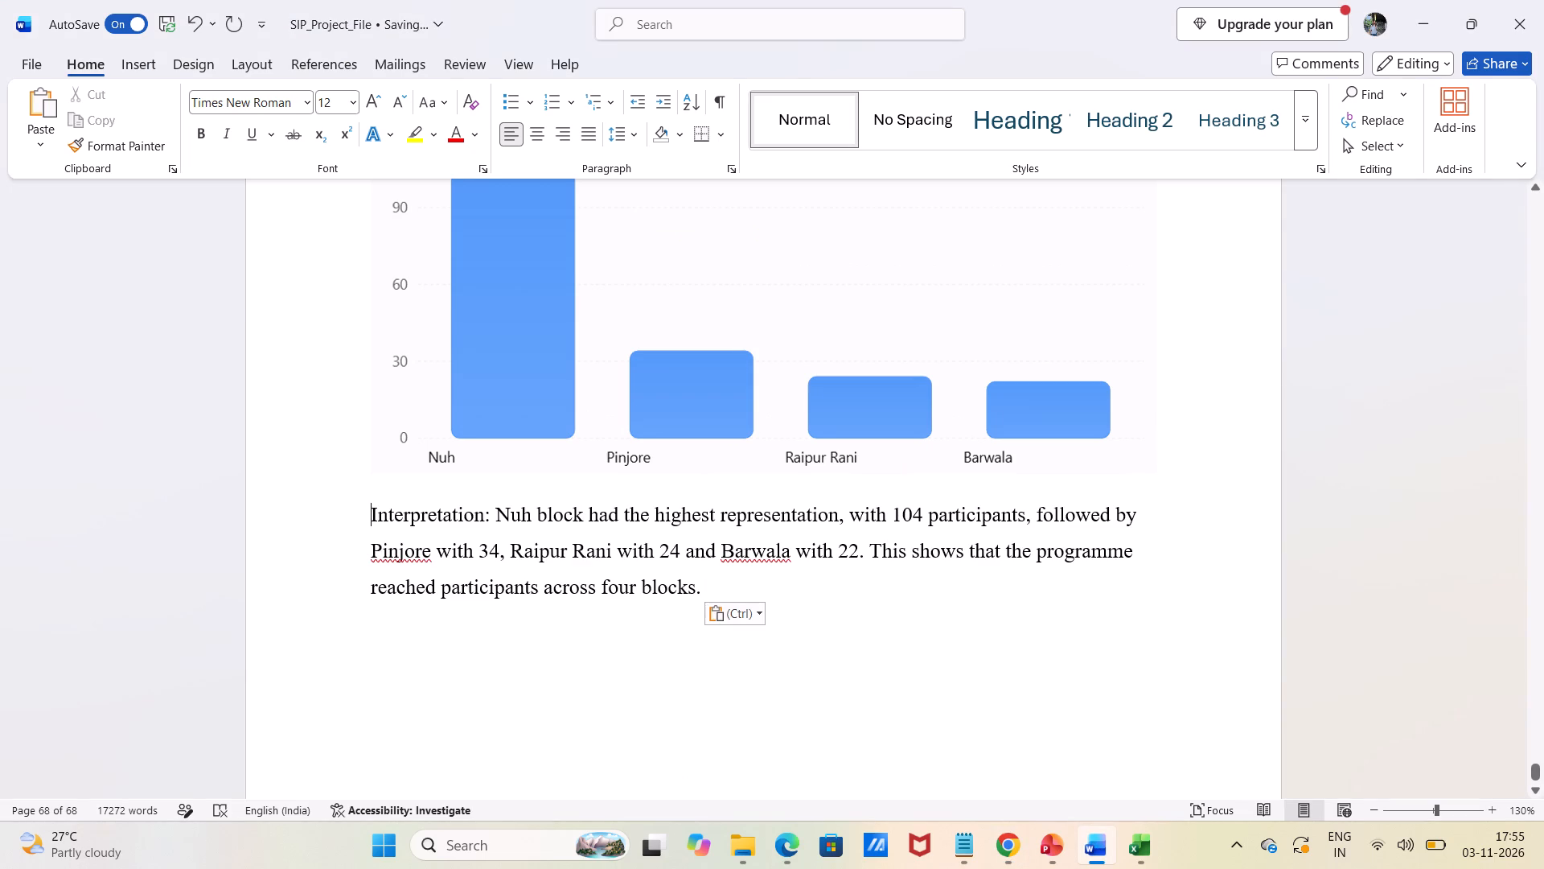
left_click_drag(378, 513, 494, 519)
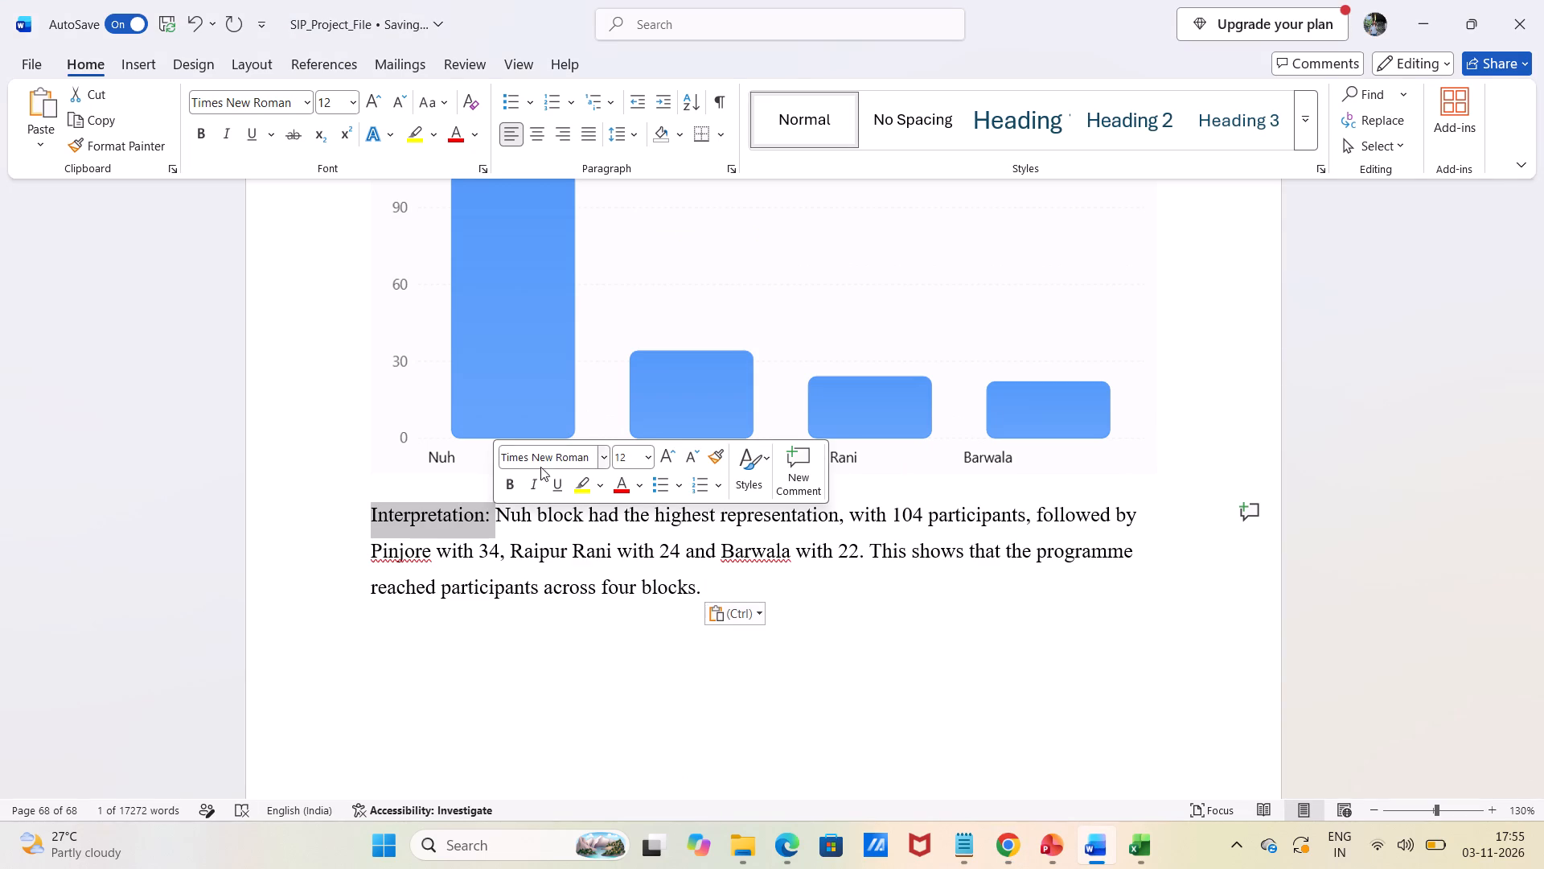
left_click(512, 479)
left_click(507, 640)
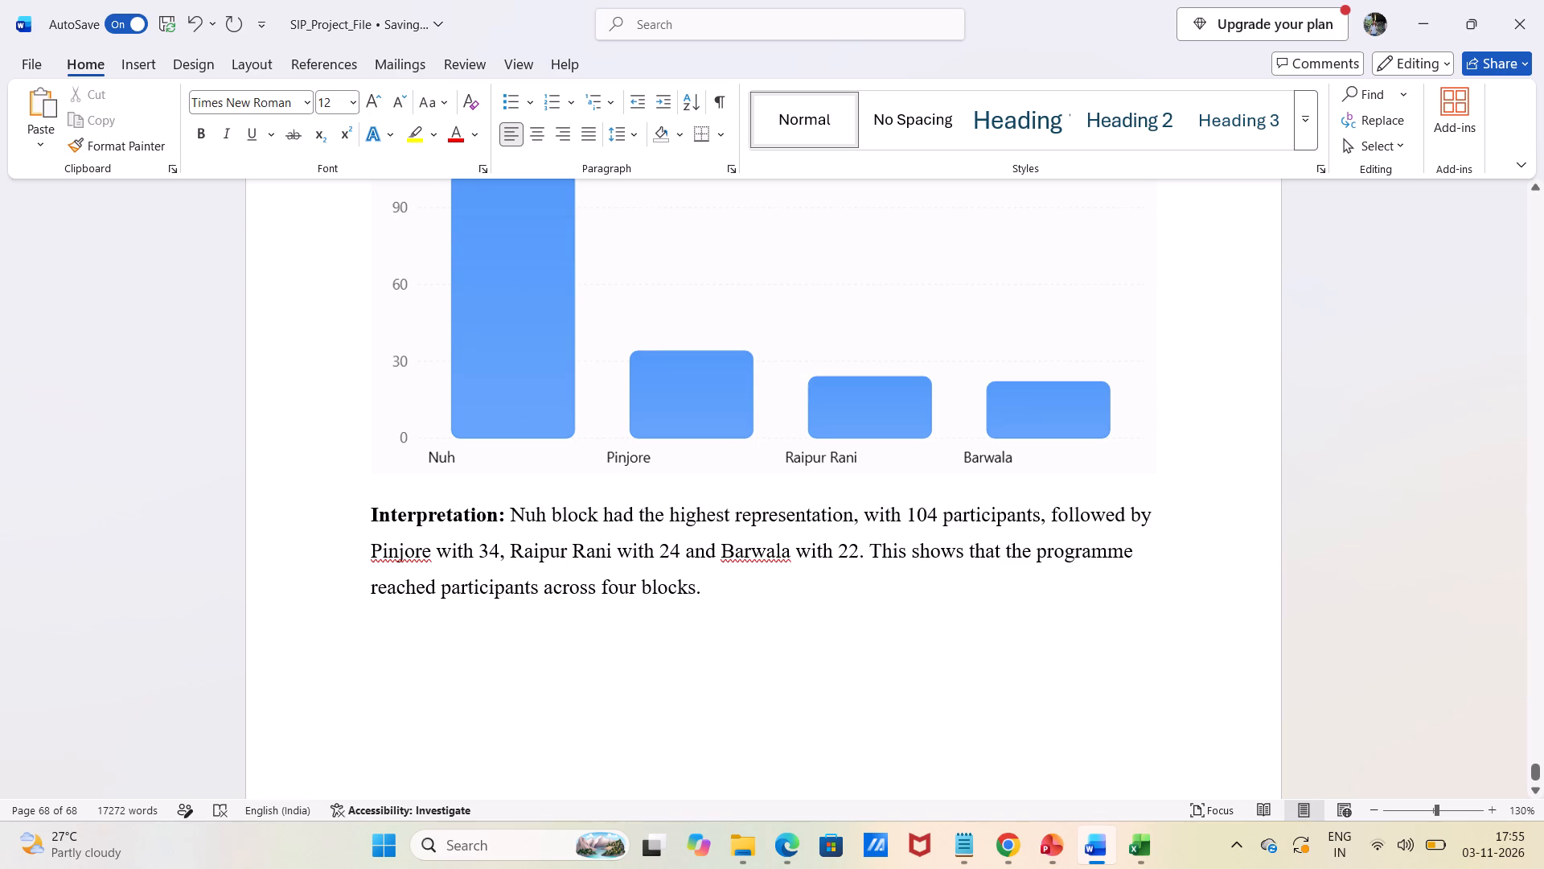
Fill the header row of the 4.2.2 table with "District" and "Number of Participants".
scroll(481, 520, "up", 2)
left_click(486, 455)
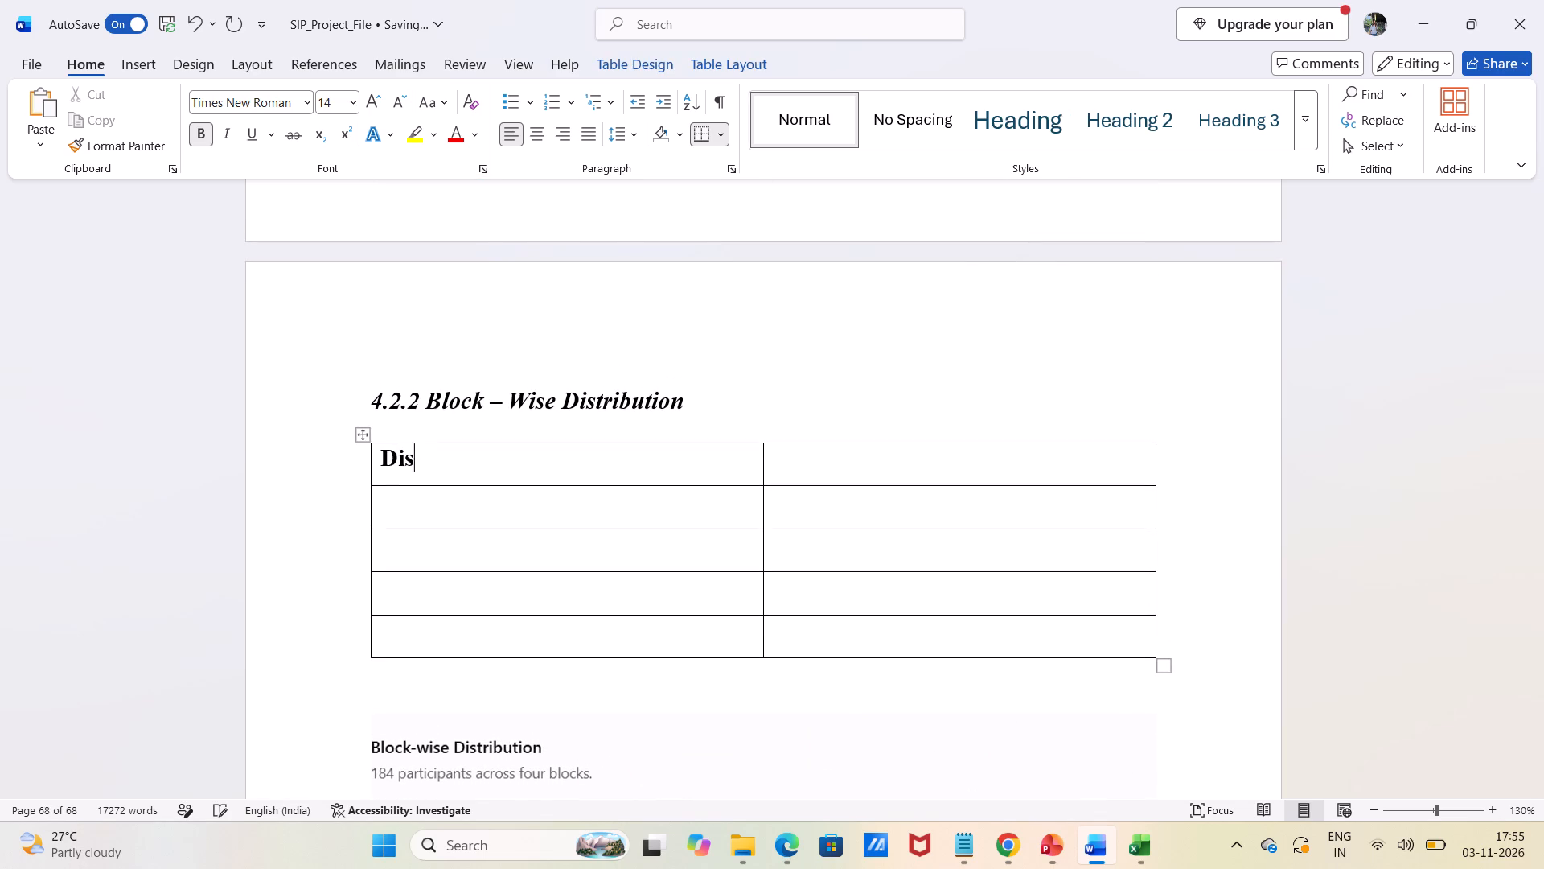
key("Right")
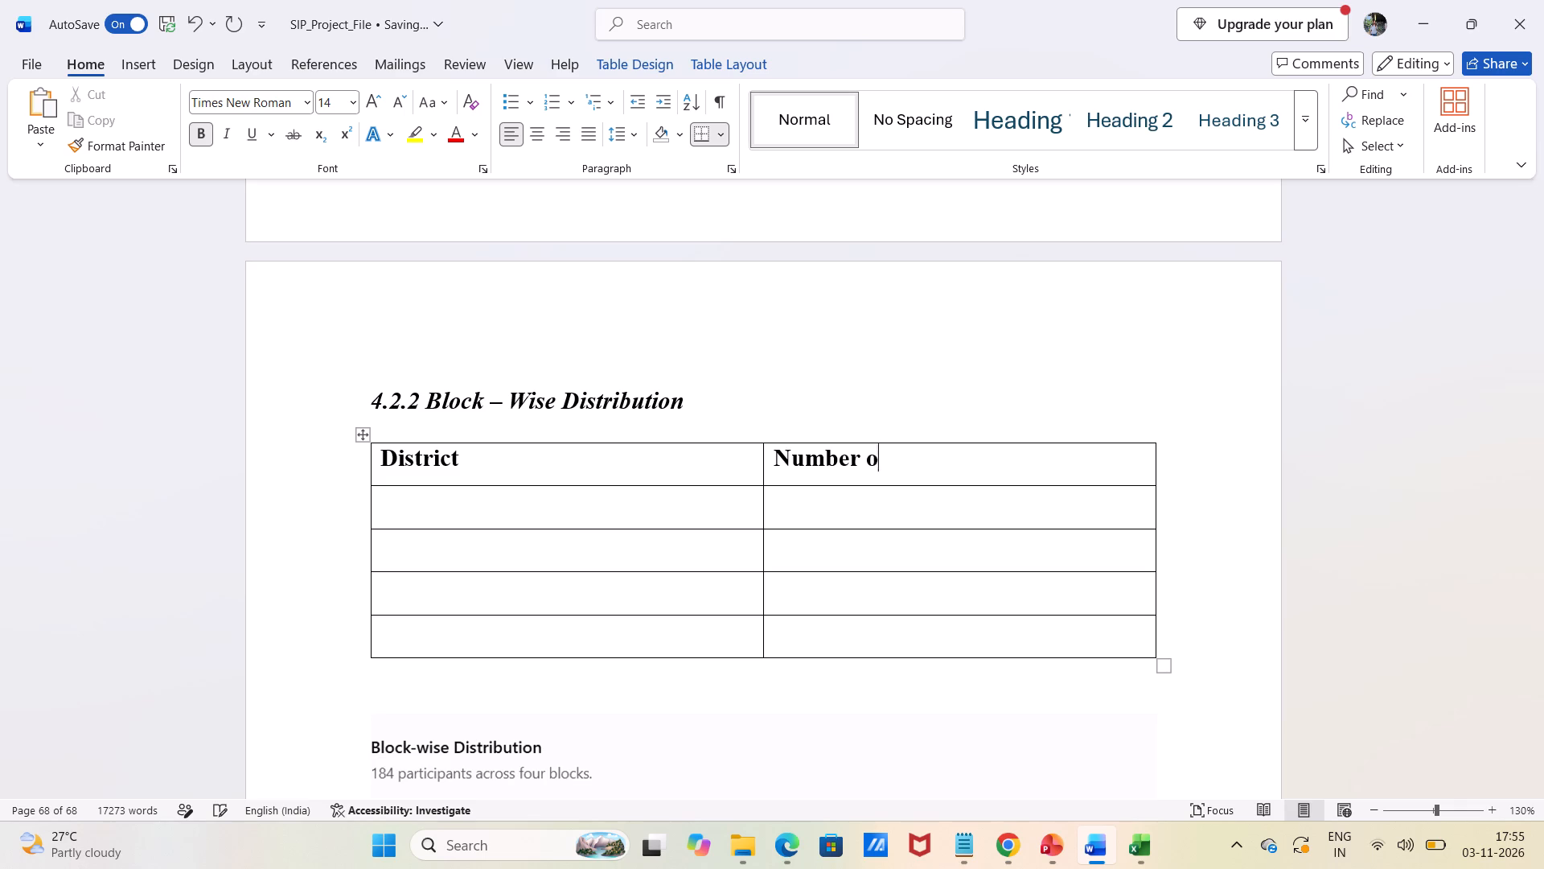
key("BackSpace")
key("BackSpace")
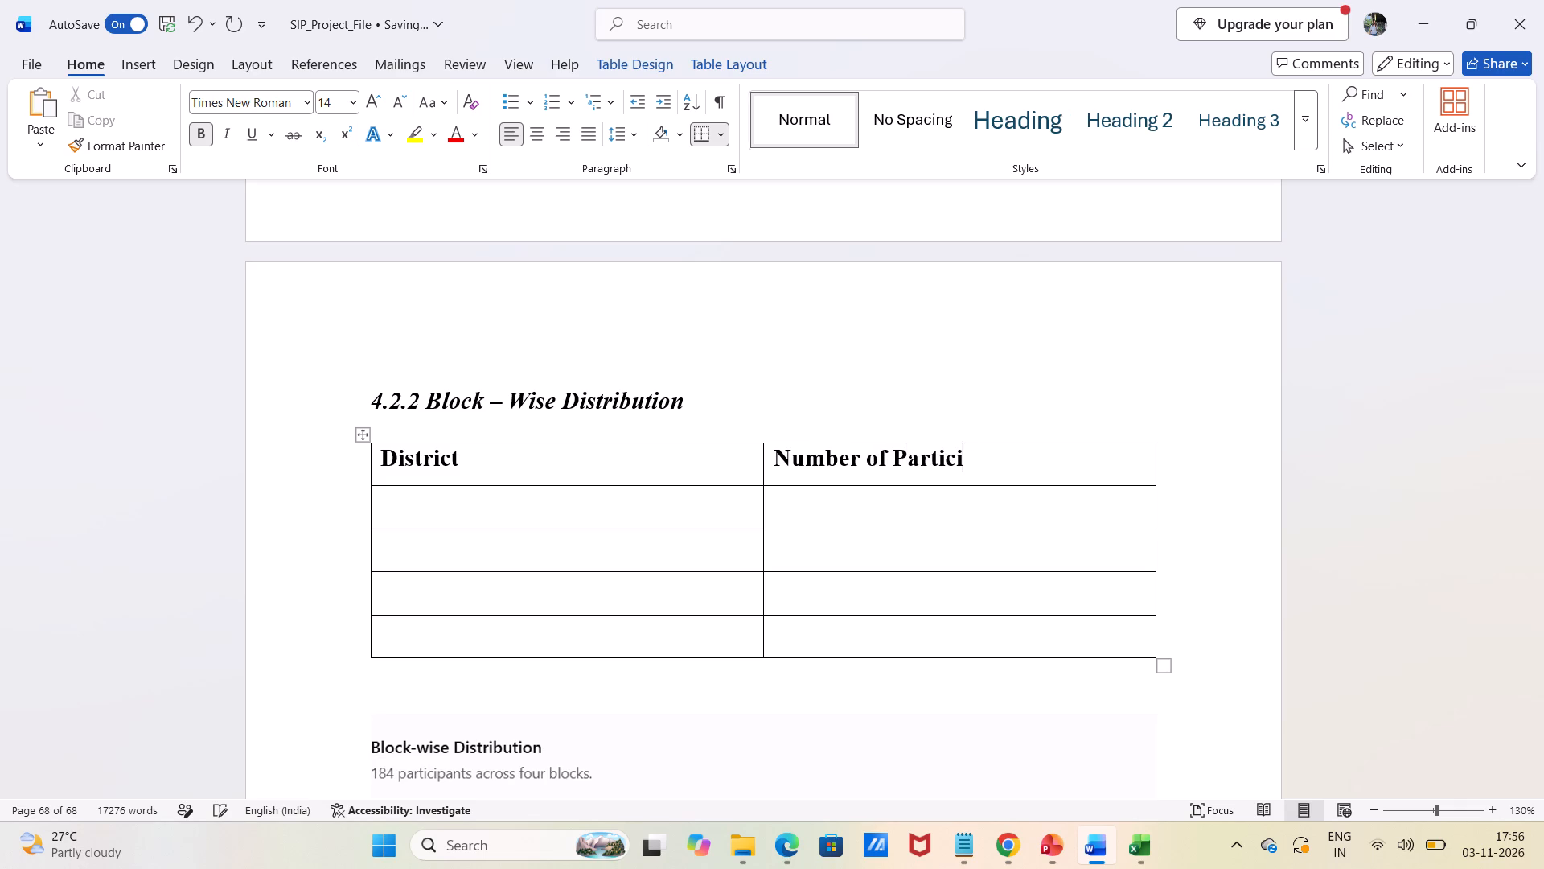
Enter the block names Nuh, Pinjore, Raipur Rani and Barwala down the table's District column.
key("Down")
key("Left")
key("Down")
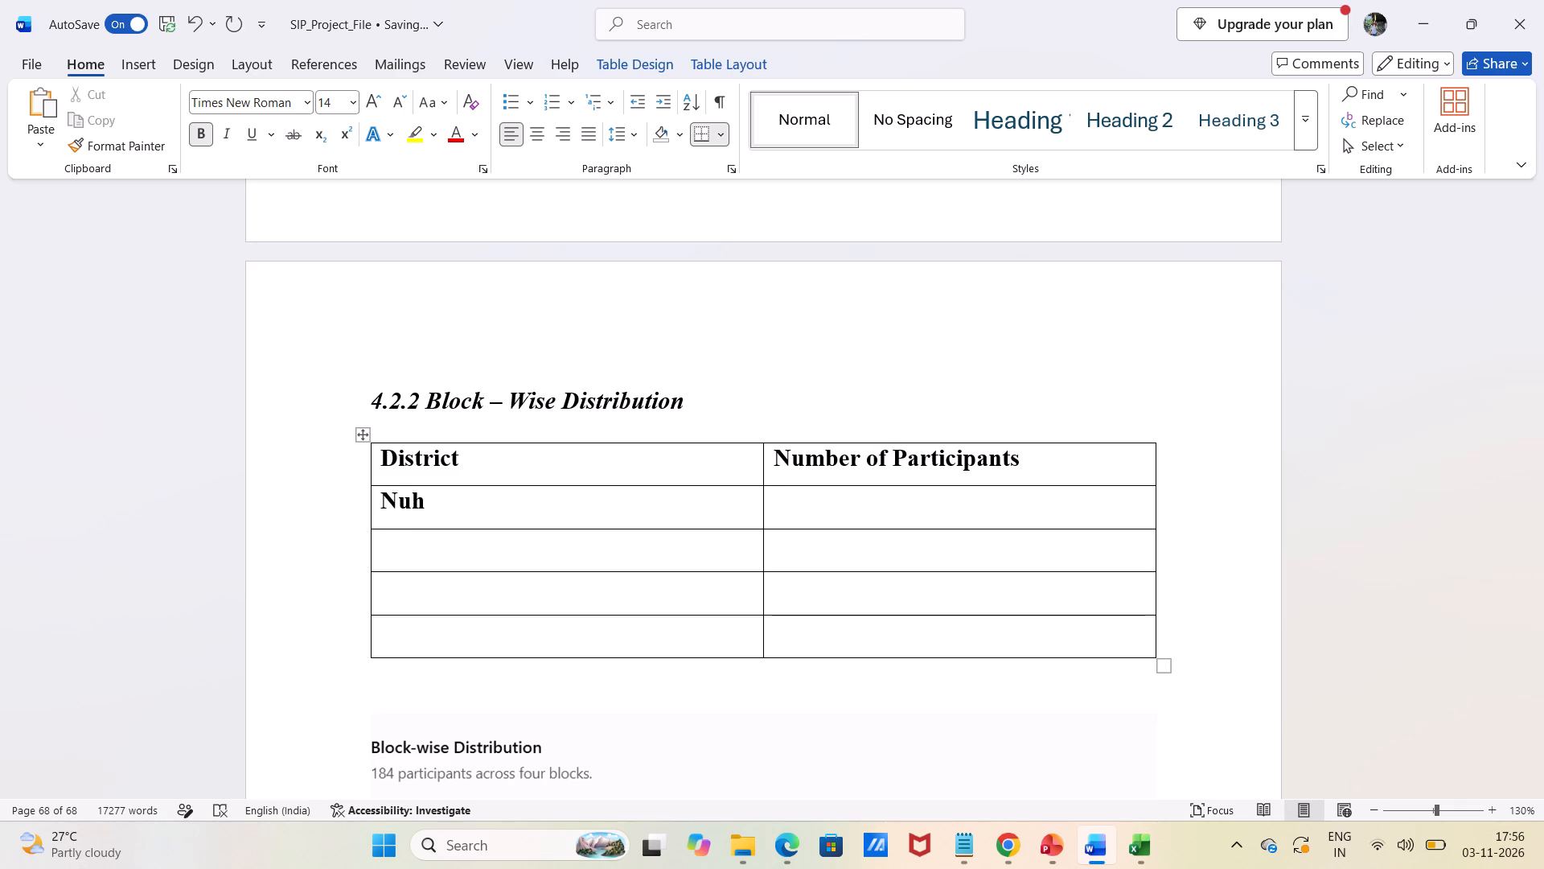
key("Down")
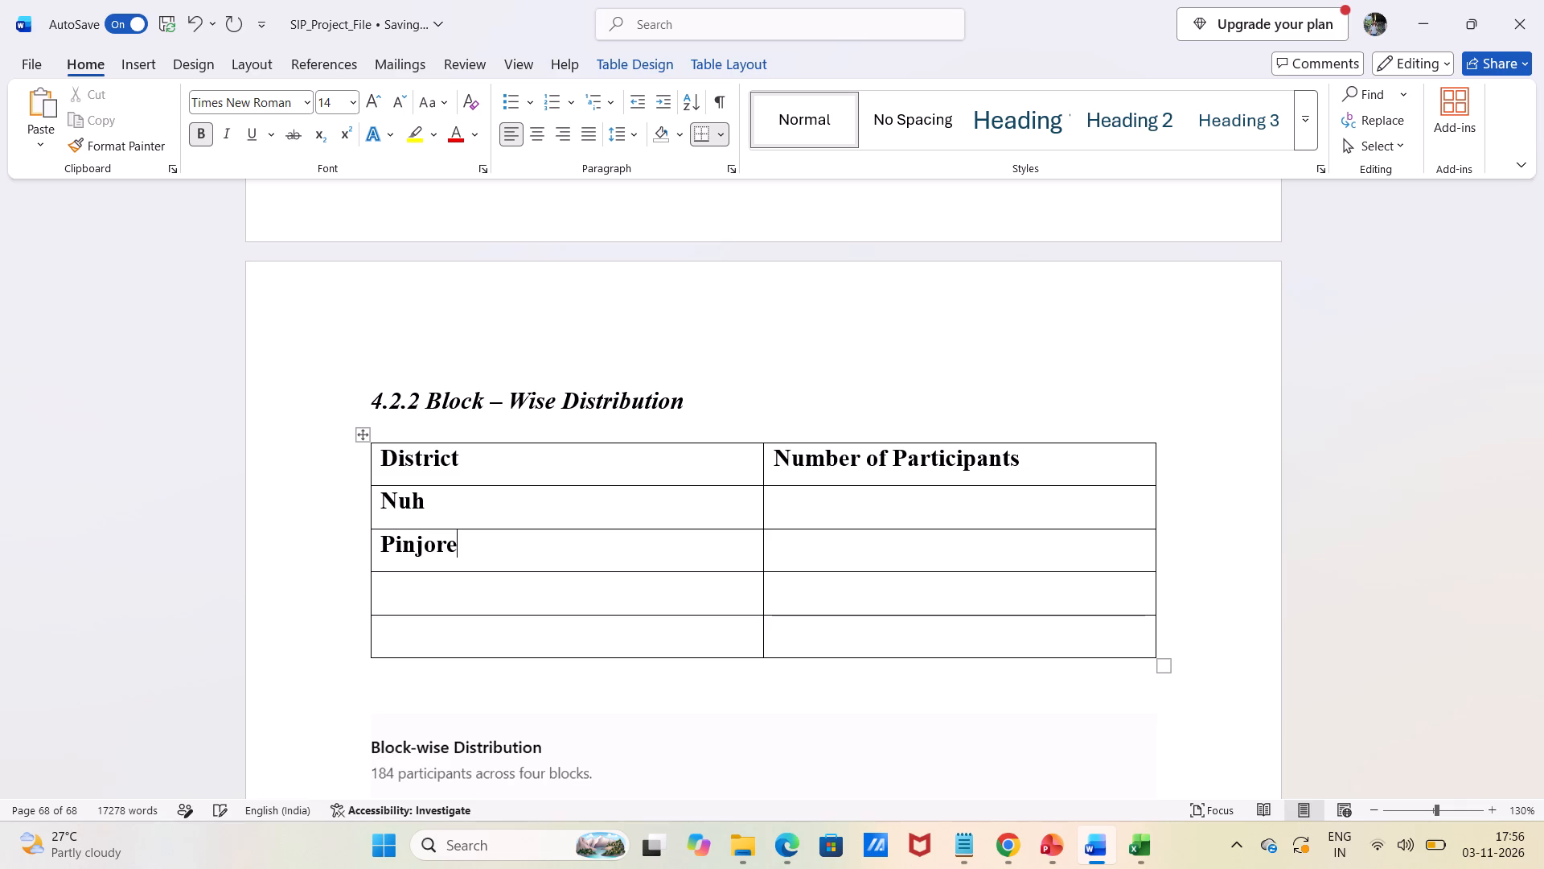
scroll(486, 455, "down", 2)
scroll(486, 455, "up", 1)
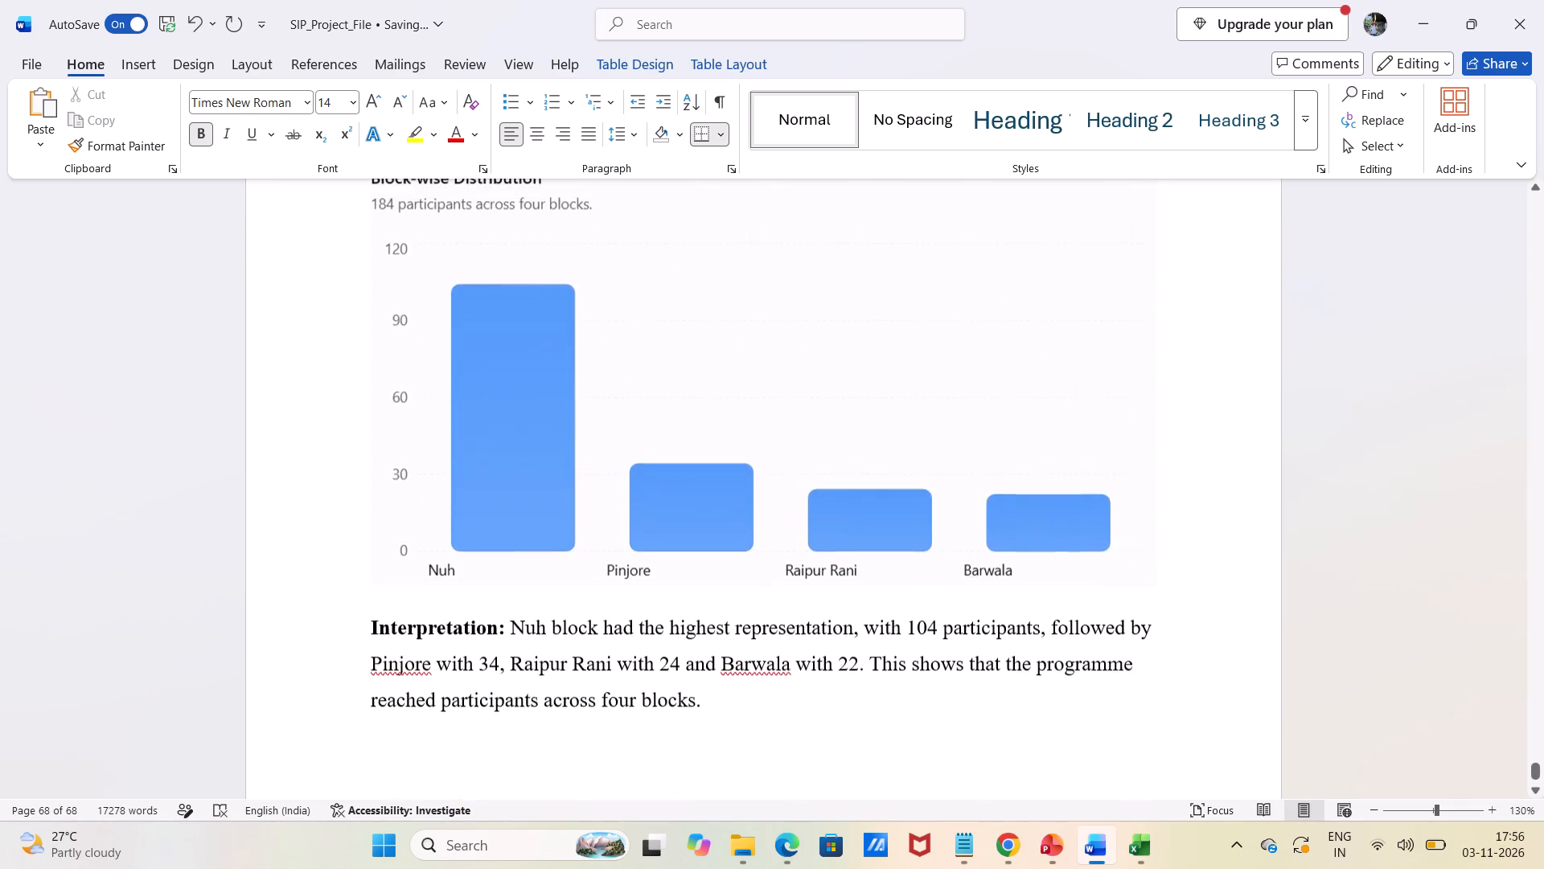
scroll(486, 455, "up", 1)
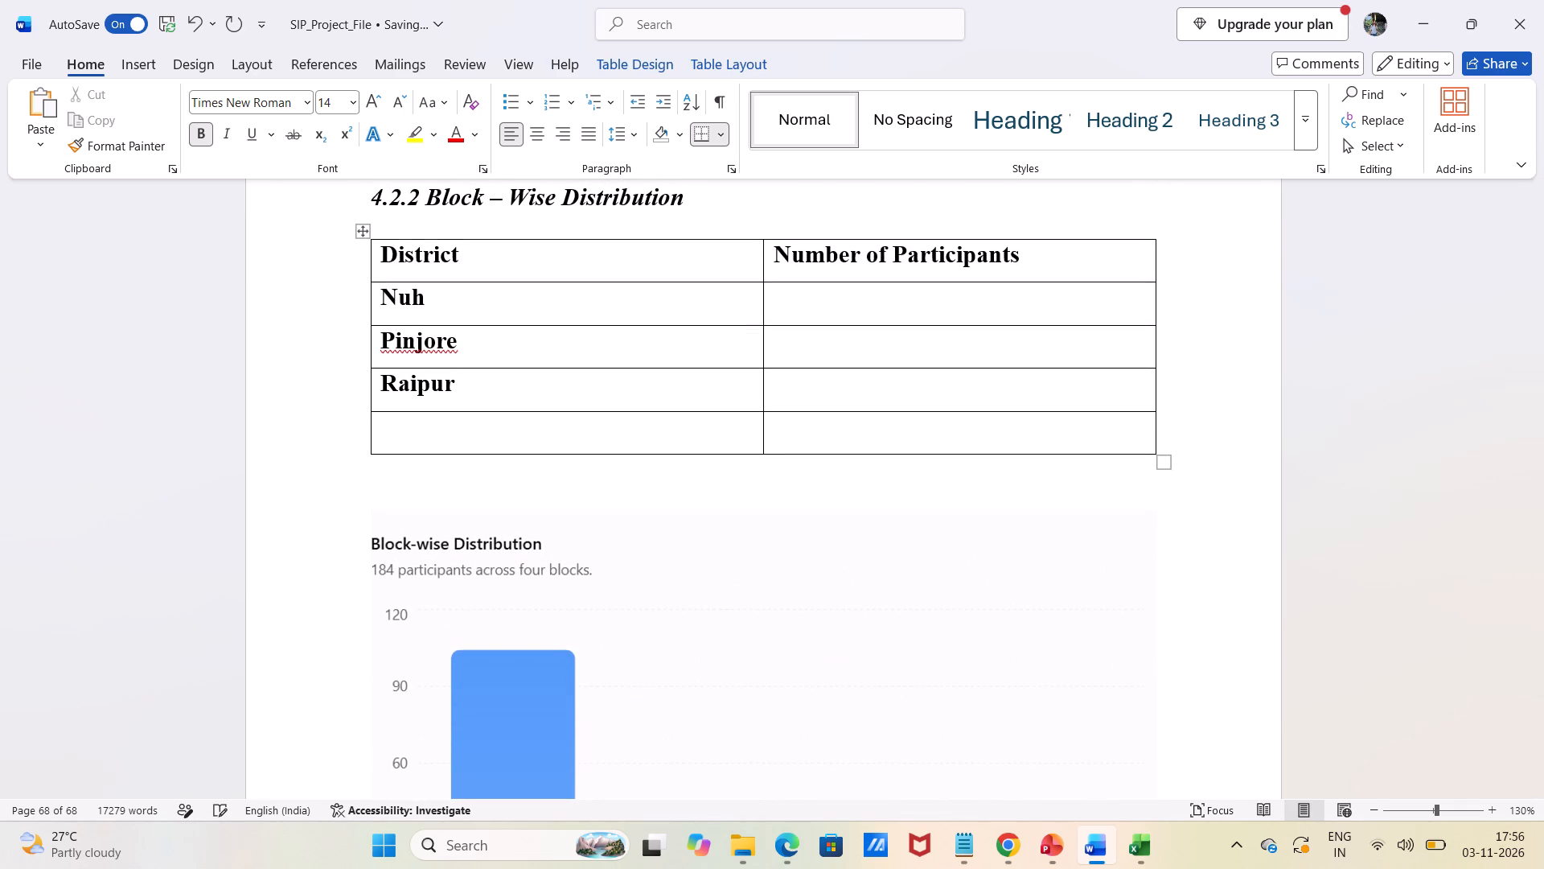
key("Down")
scroll(486, 455, "down", 2)
scroll(486, 455, "up", 1)
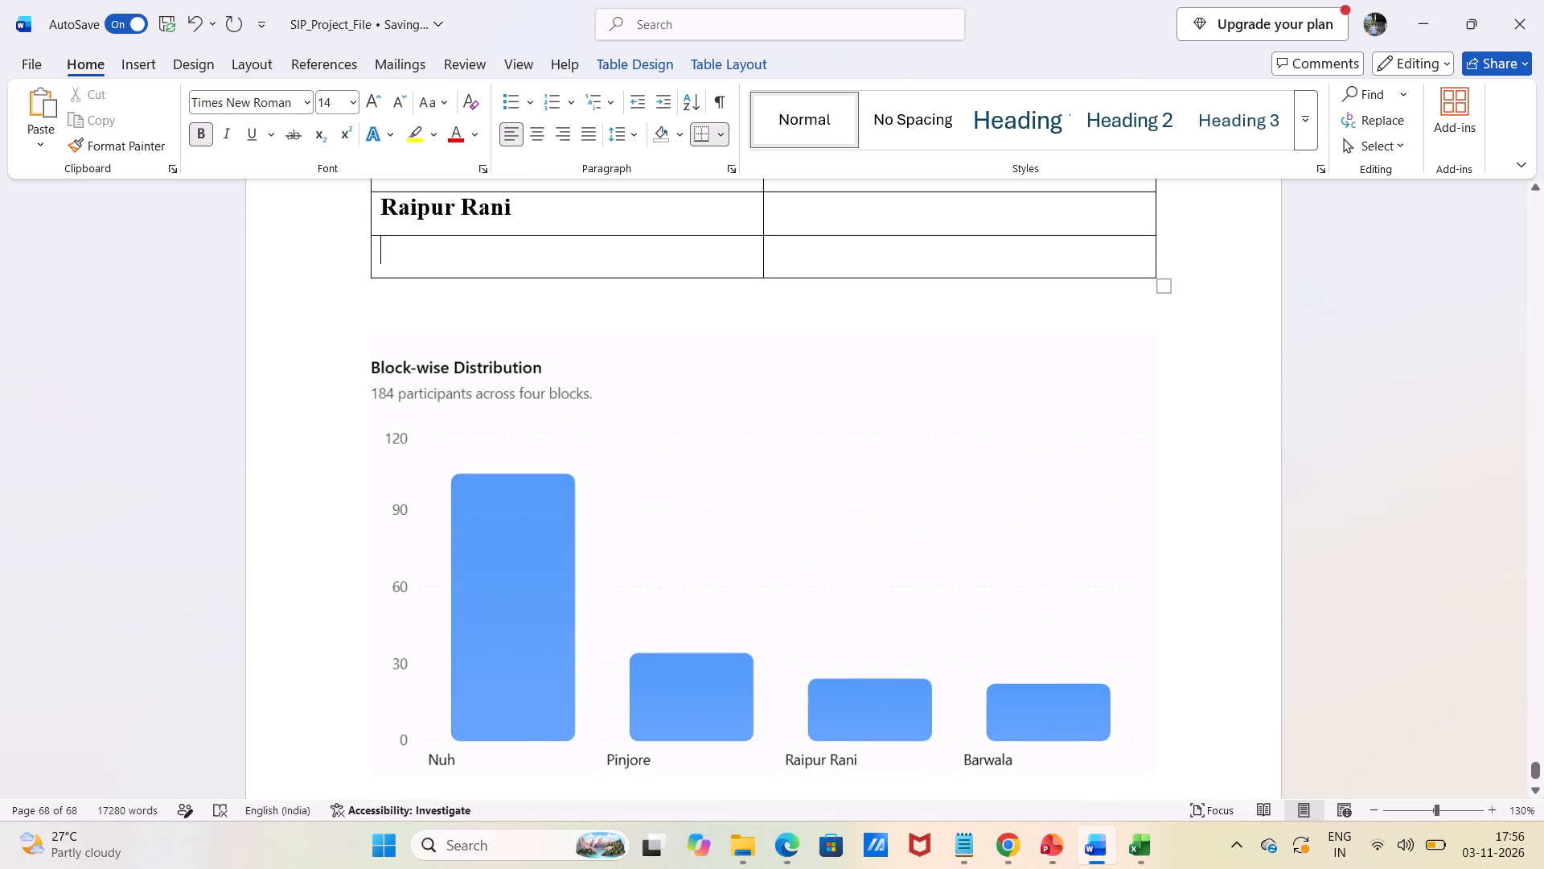
Enter the participant numbers 104, 34, 24 and 22 for Nuh, Pinjore, Raipur Rani and Barwala.
scroll(486, 455, "up", 1)
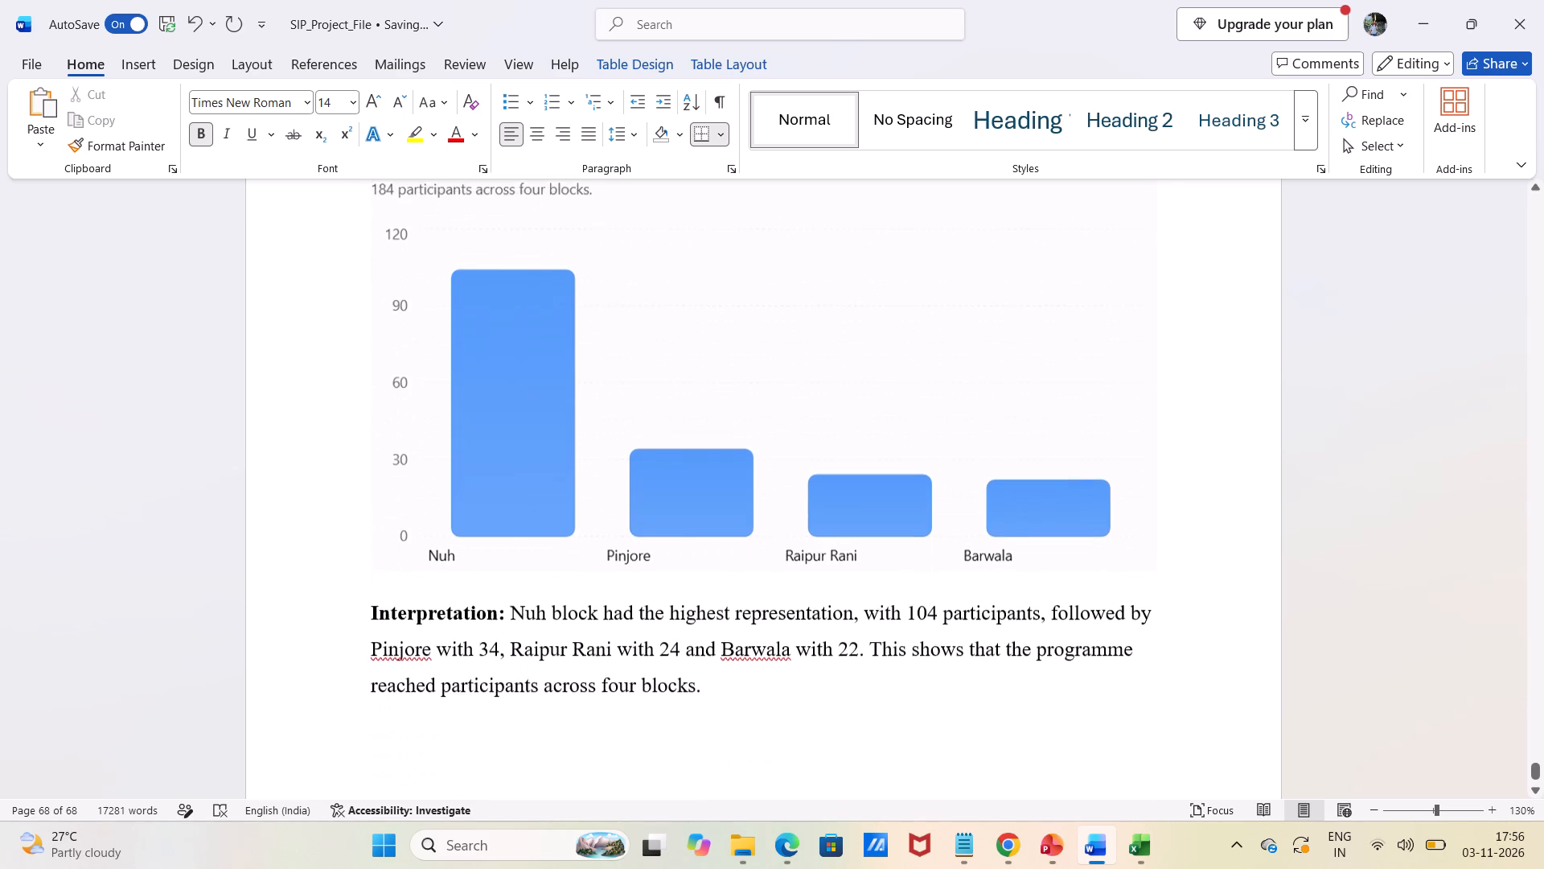
left_click(883, 253)
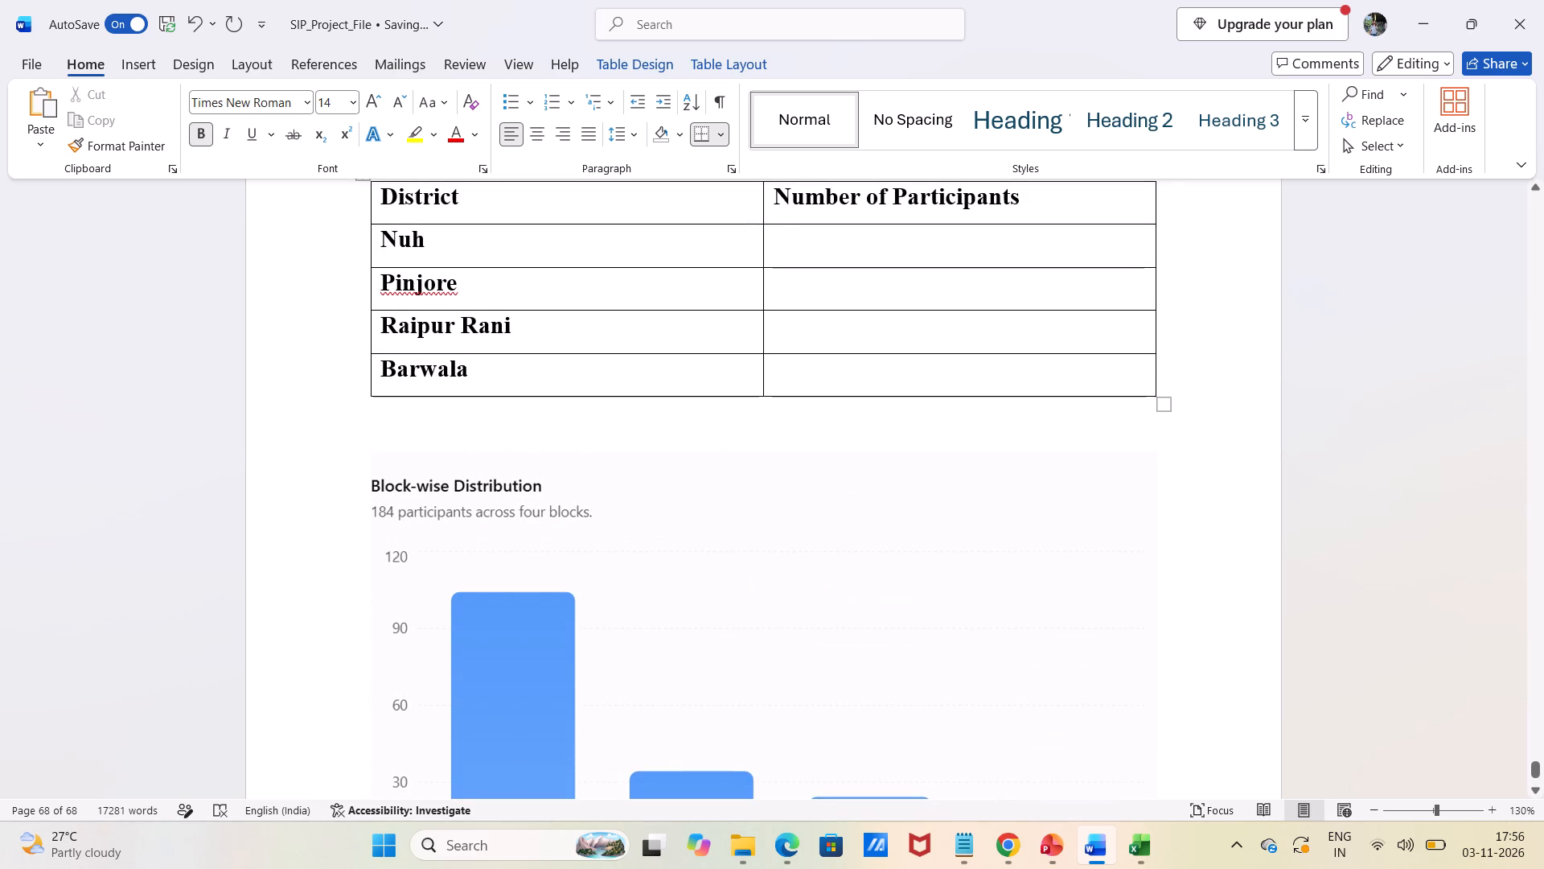
type("10")
key("4")
key("Down")
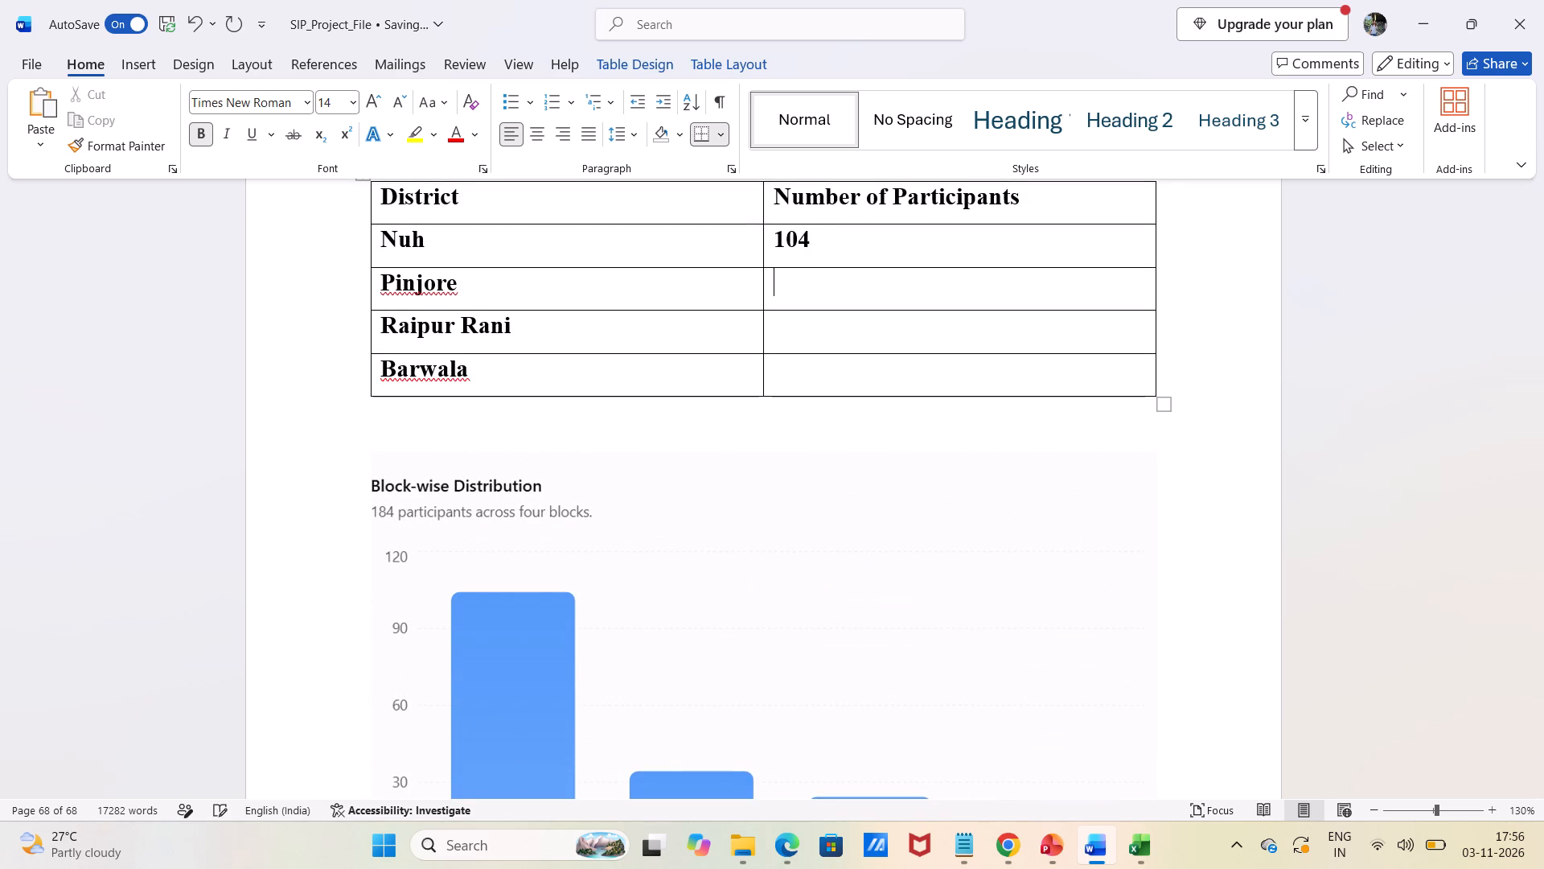
type("34")
key("Down")
type("24")
key("Down")
type("22")
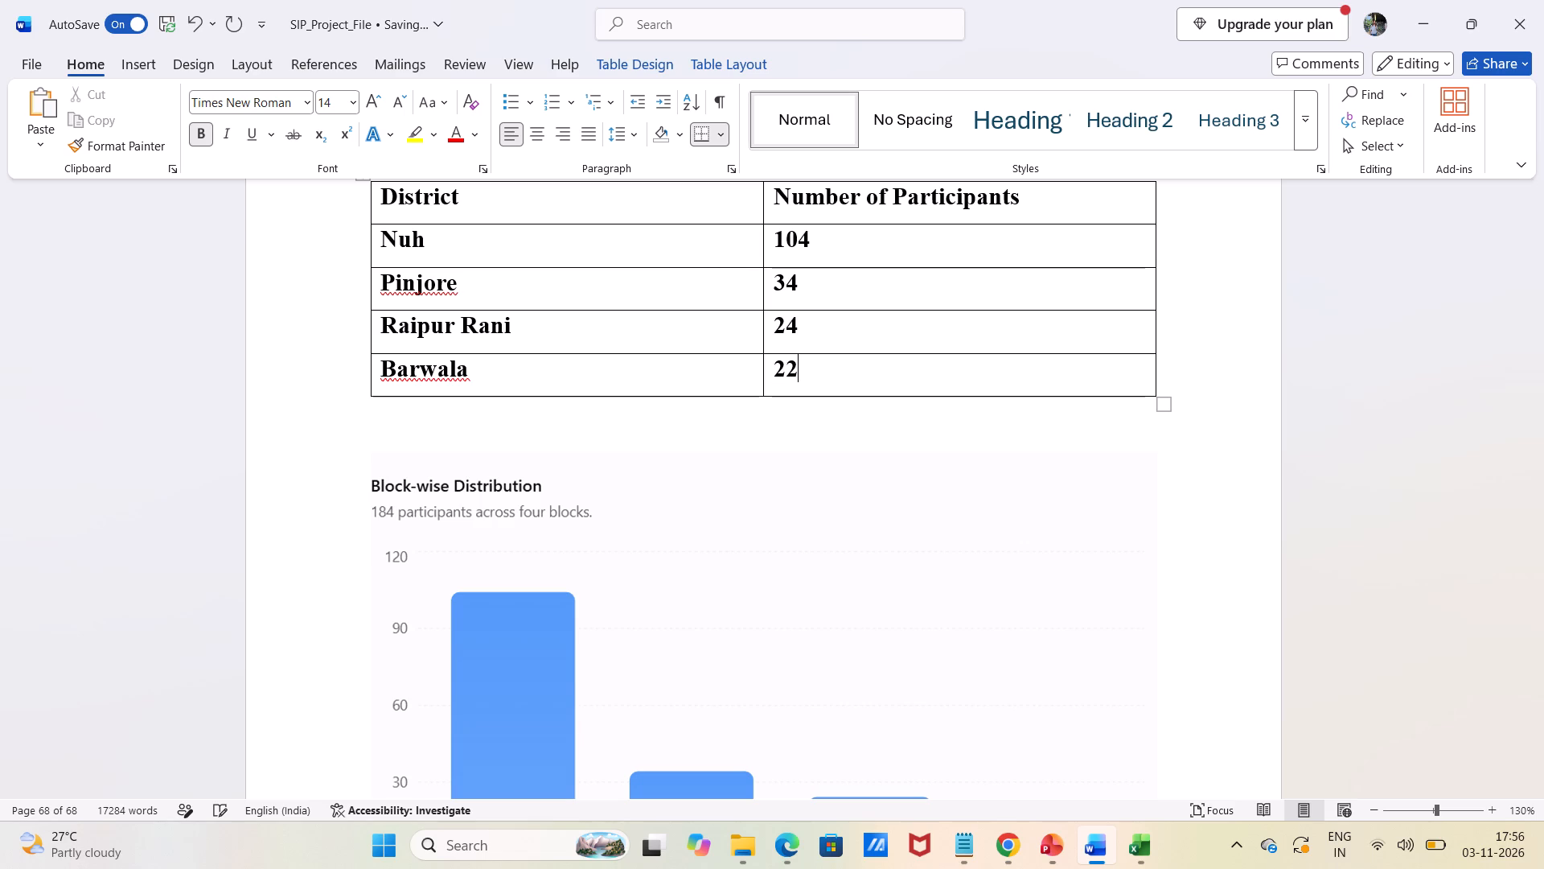
Centre all text in the block-wise table, set it to 12 pt and remove the bold.
scroll(663, 263, "up", 1)
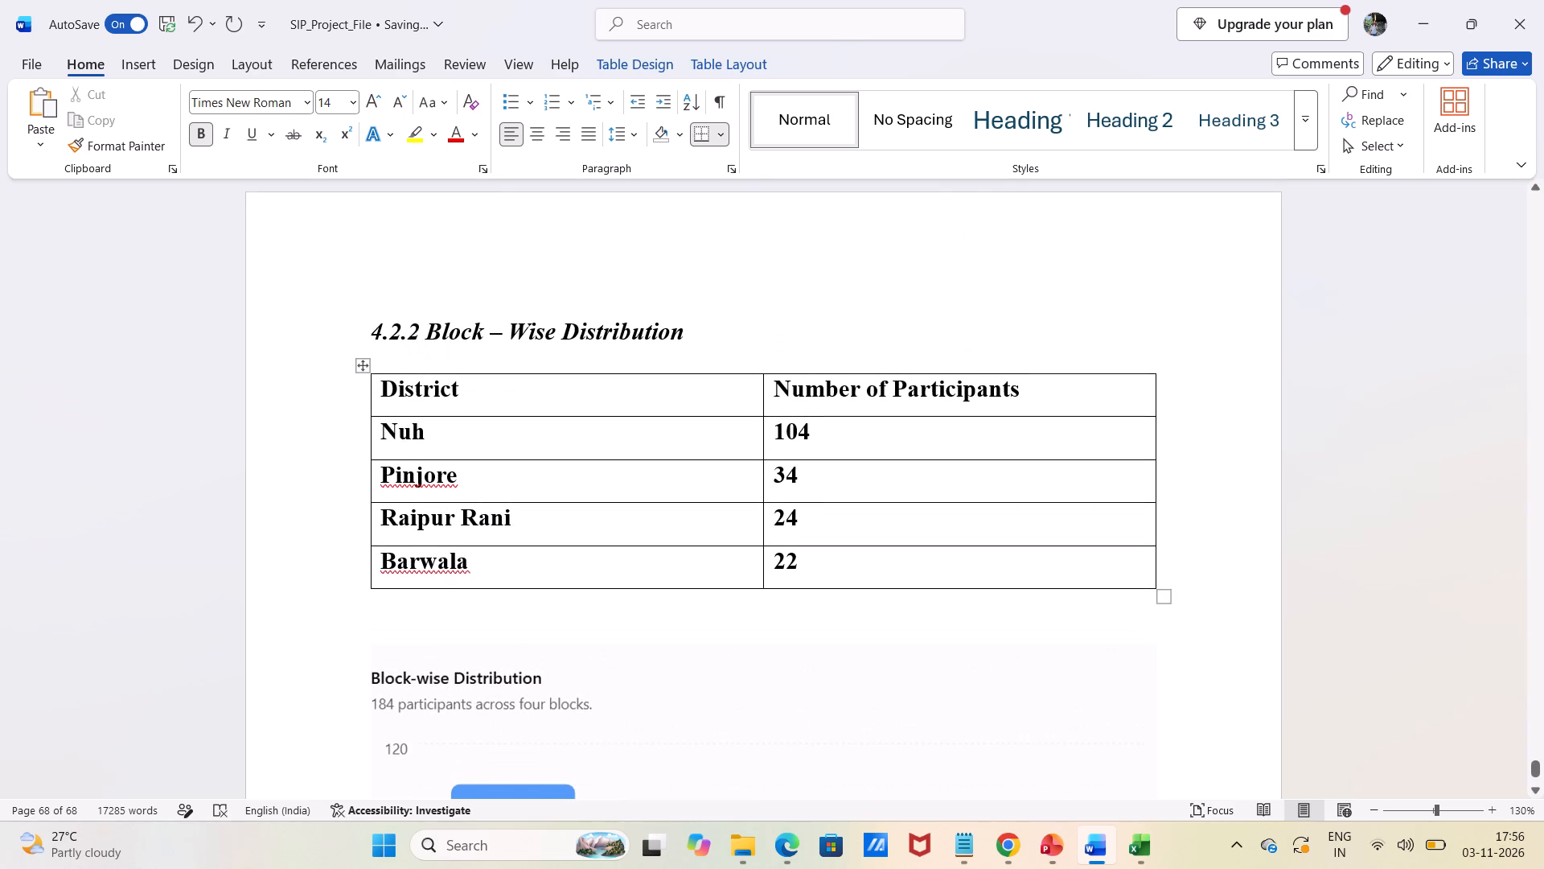
left_click_drag(380, 386, 927, 553)
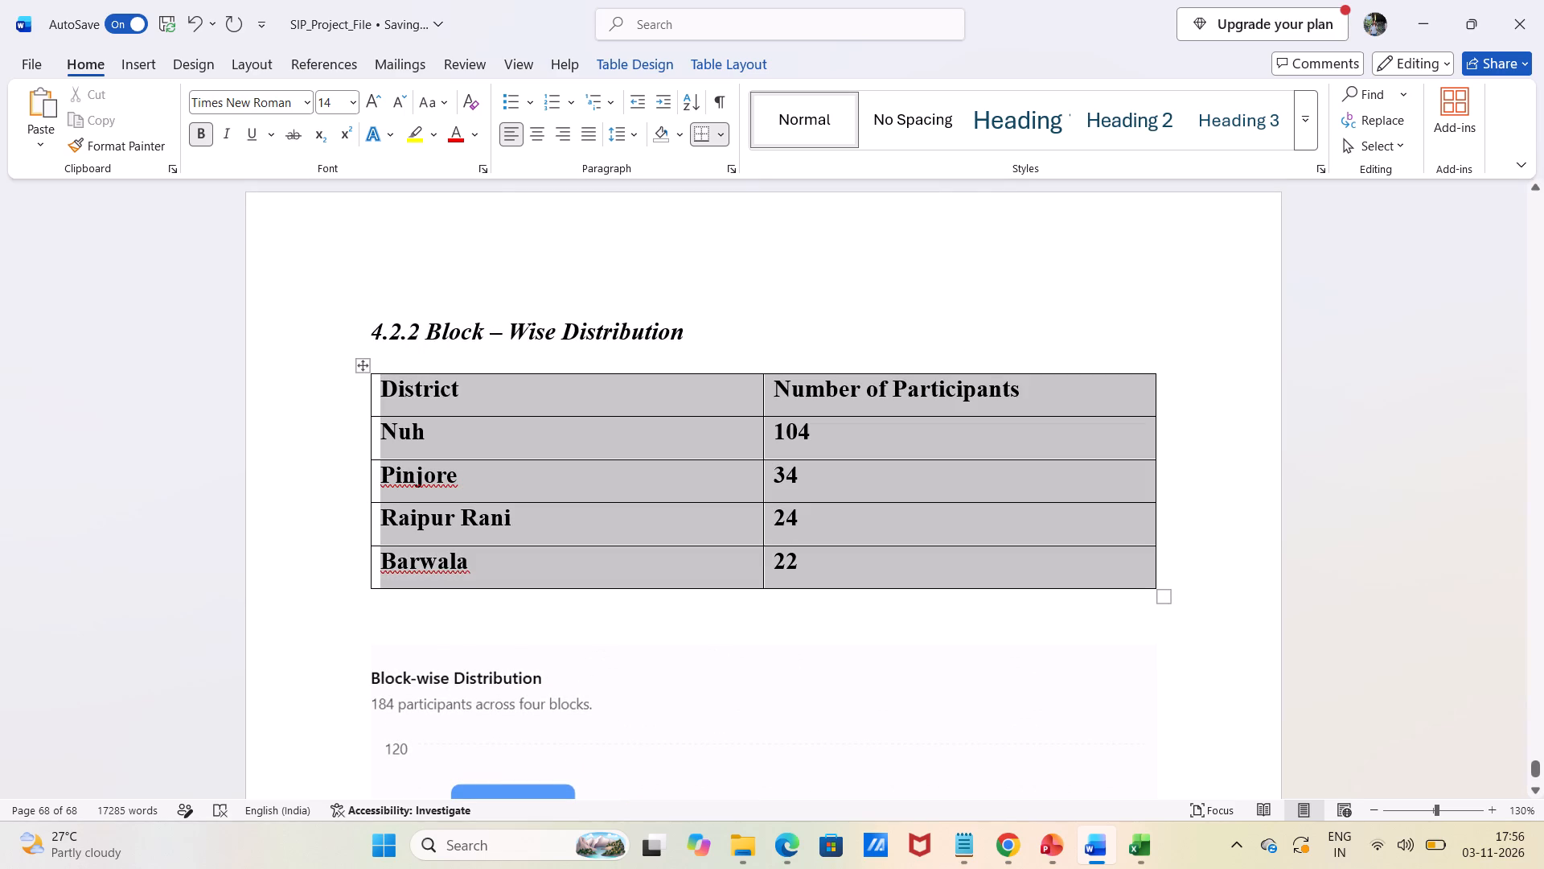
left_click_drag(927, 553, 927, 555)
left_click(1000, 513)
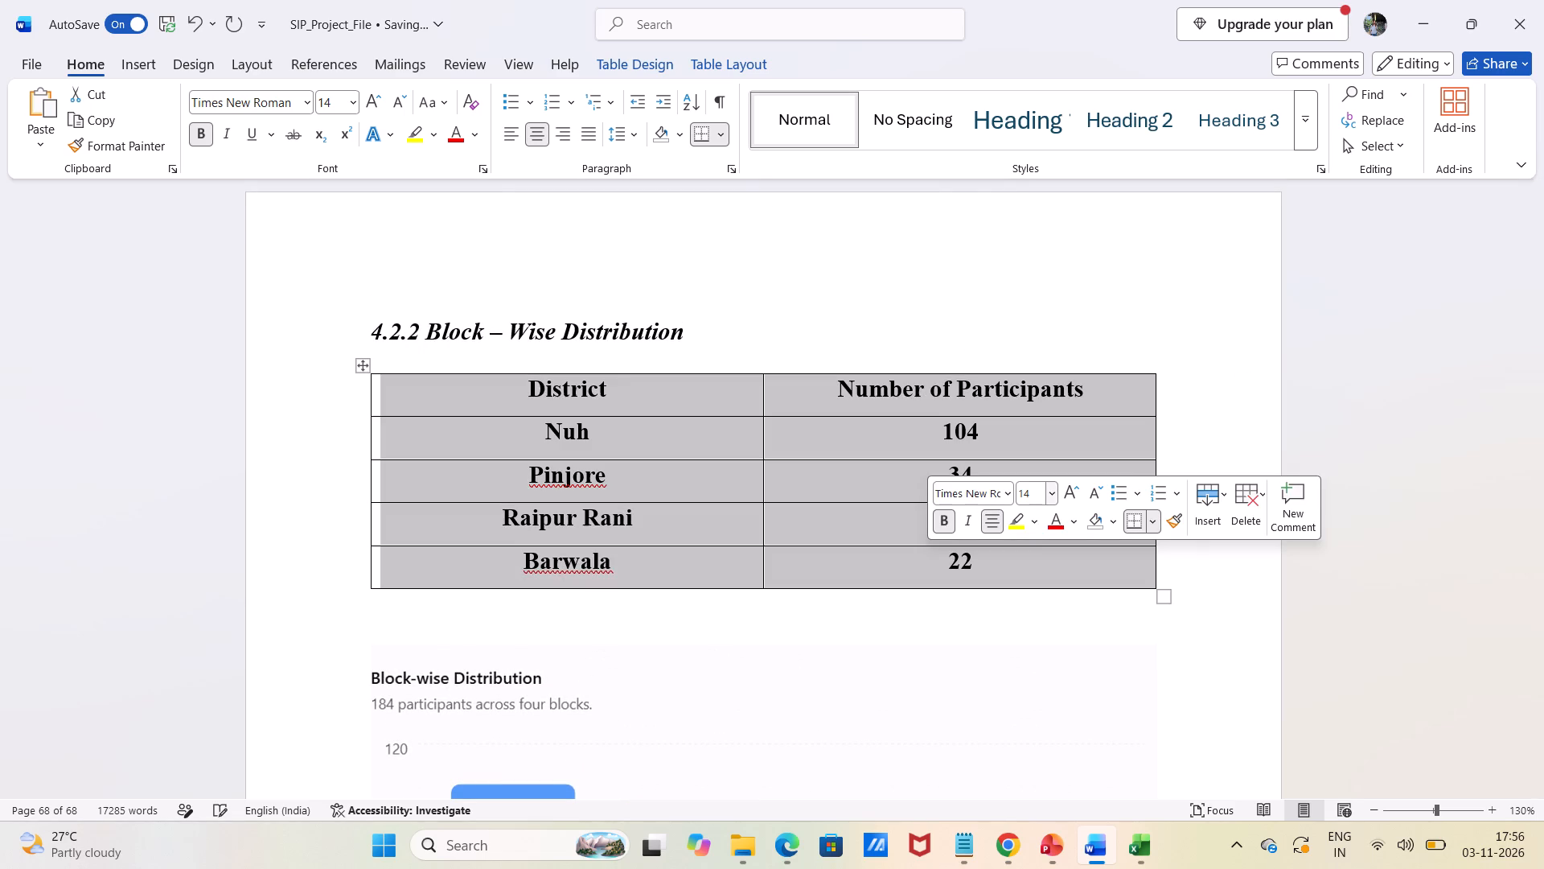
left_click(1029, 496)
type("12")
key("Return")
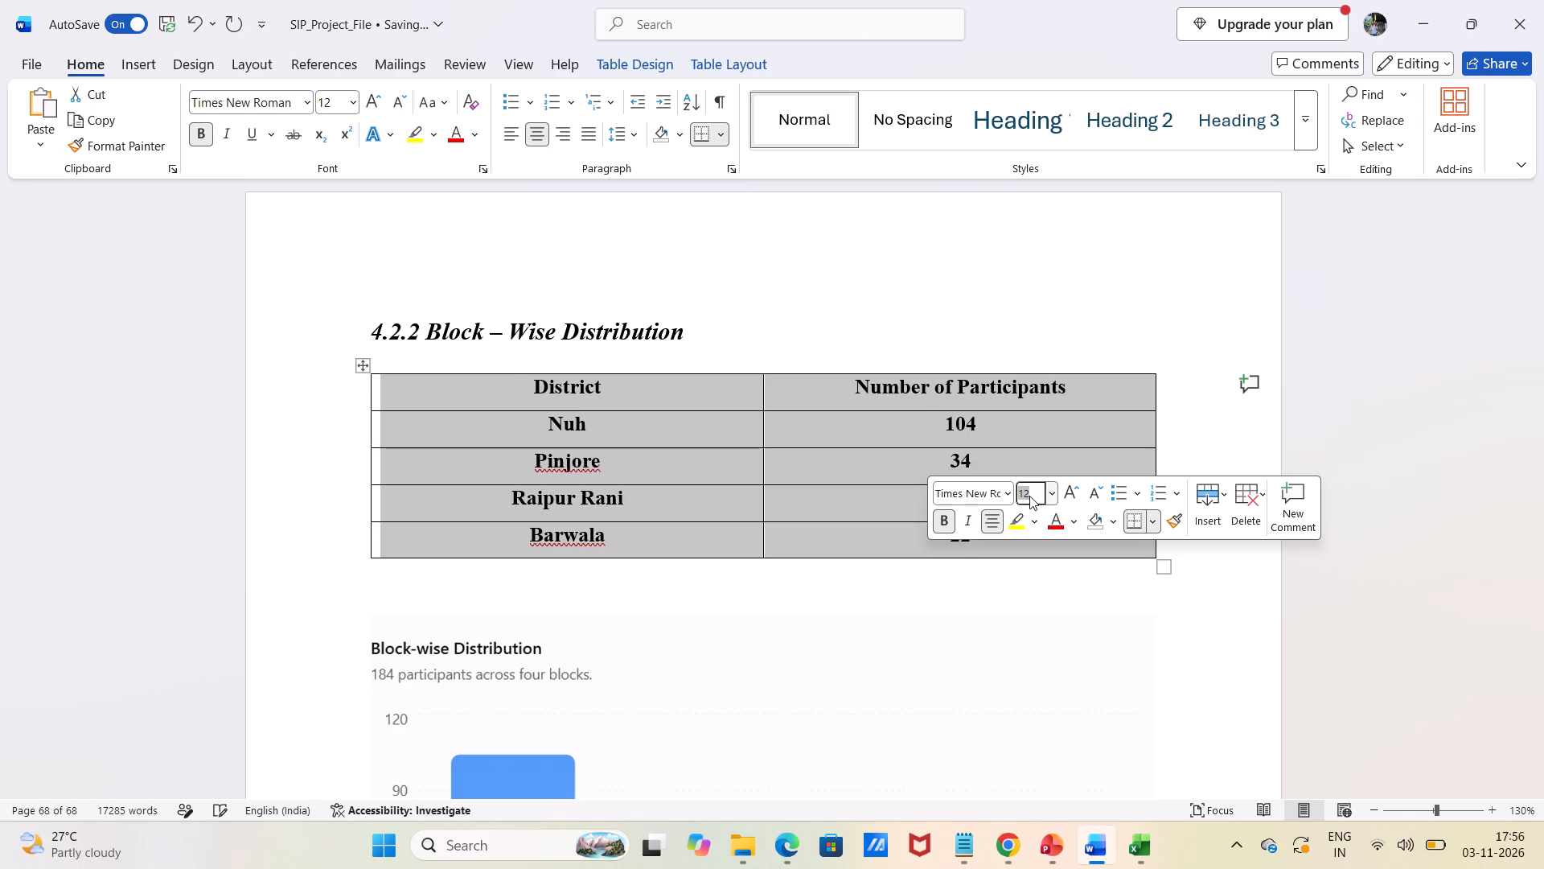
left_click(944, 518)
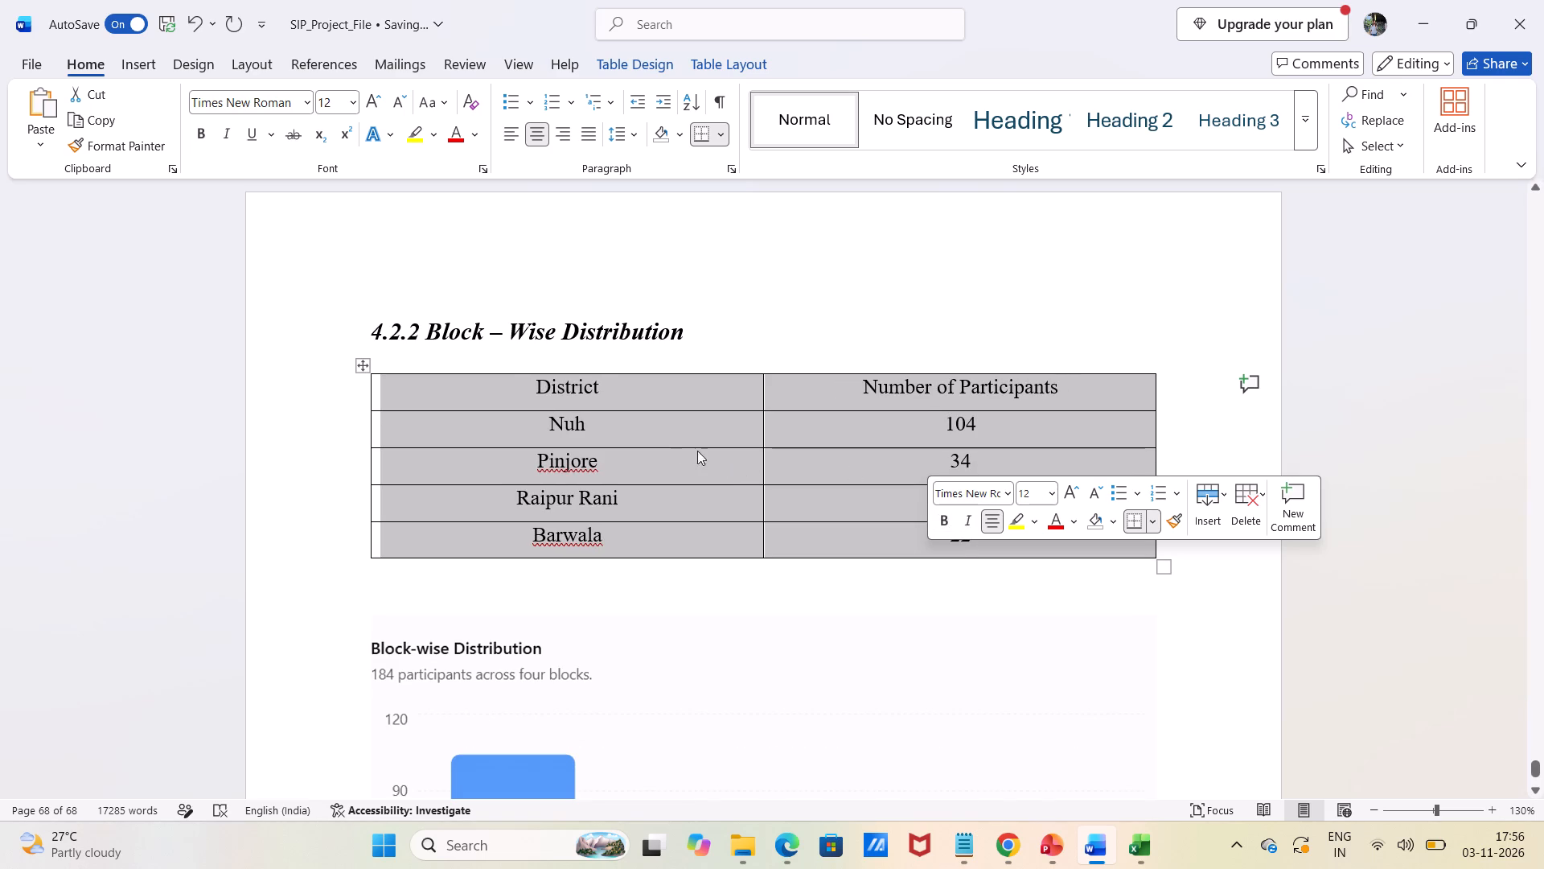
Make the block-wise table's header row bold.
left_click(549, 398)
left_click_drag(527, 382, 951, 402)
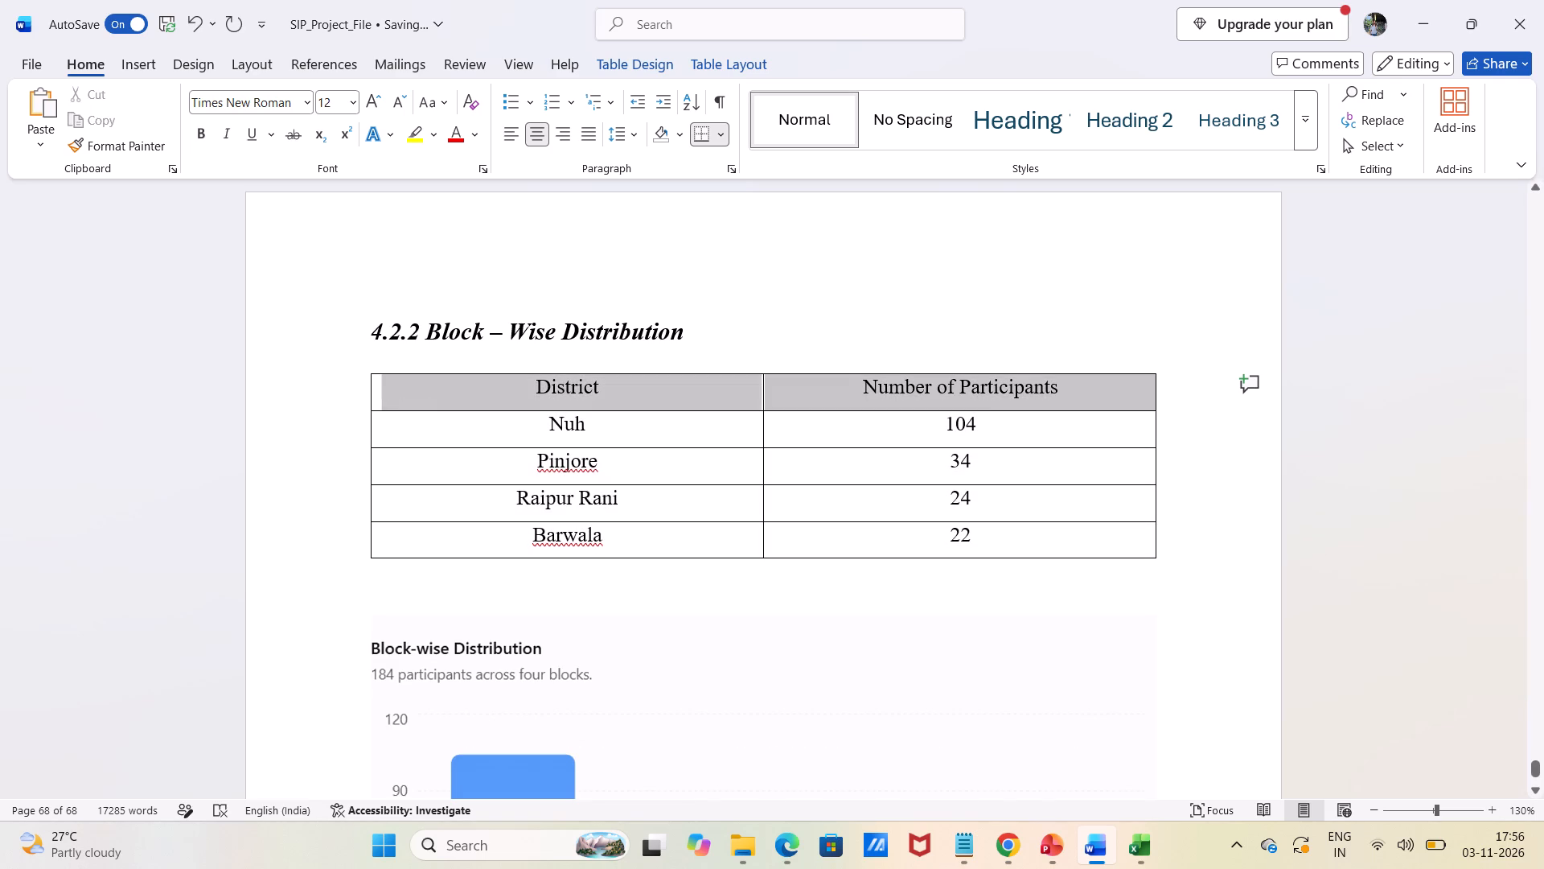
left_click_drag(951, 402, 986, 402)
left_click(1006, 457)
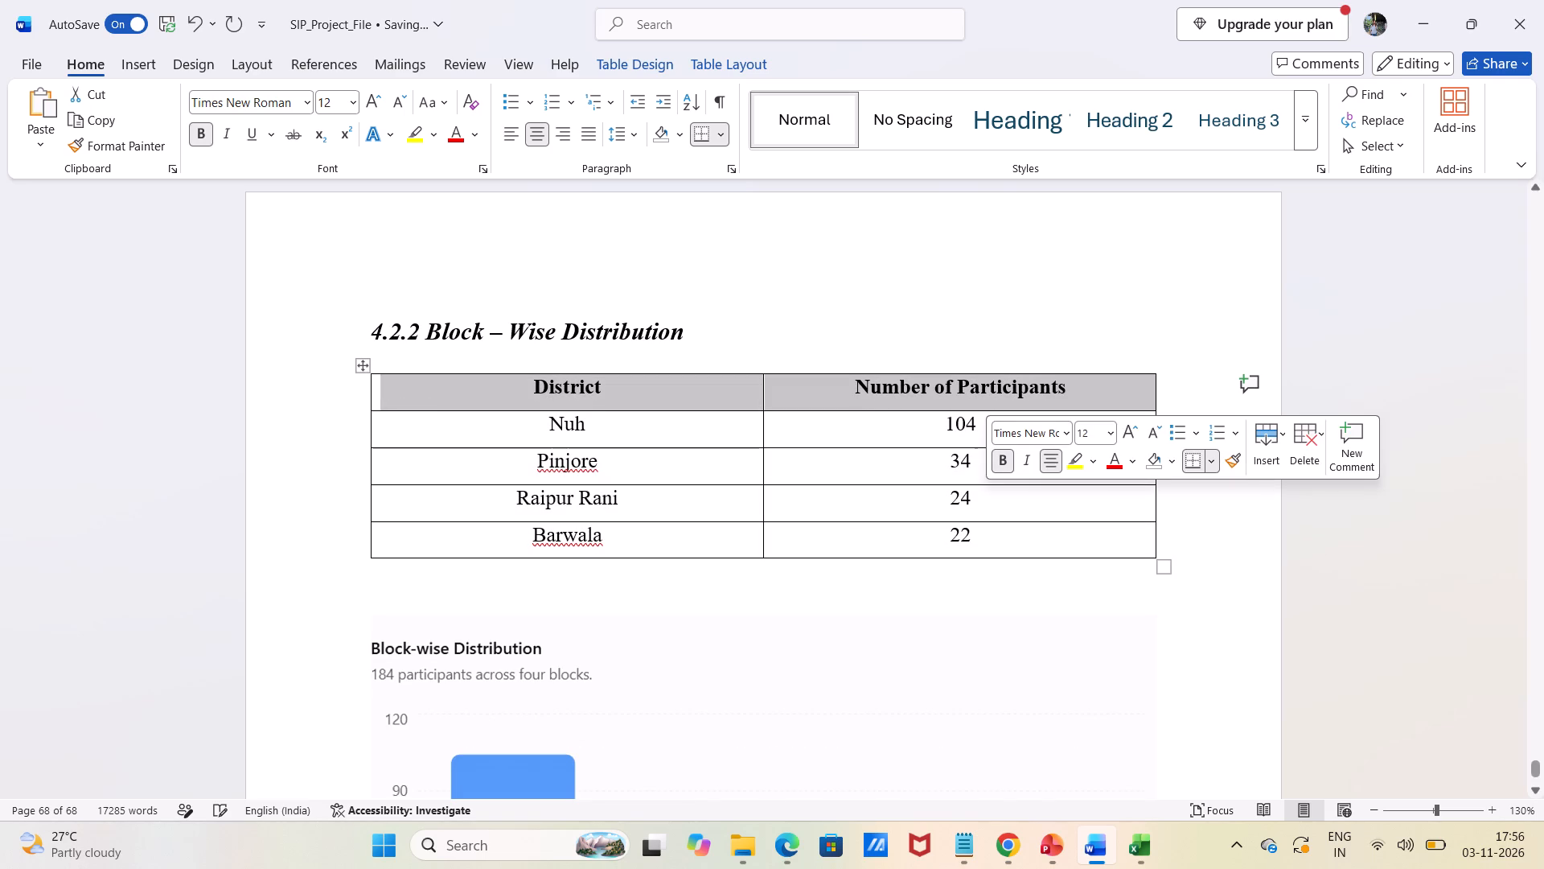
Add the caption "Table 1.4 Block wise Distribution" on the line directly below the table.
left_click(552, 595)
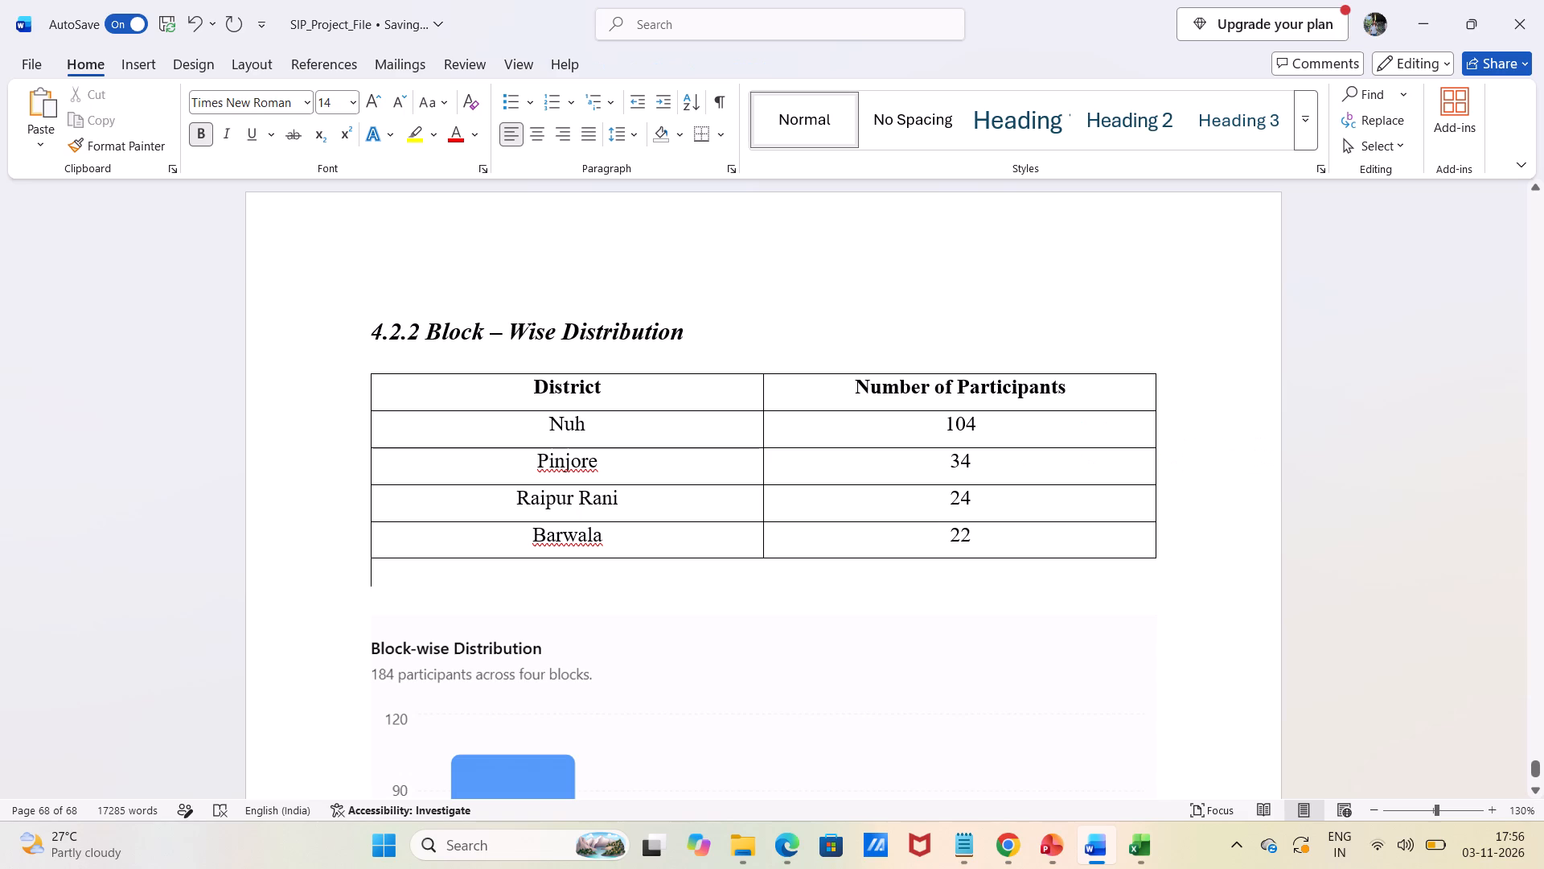
type("able 1,")
key("BackSpace")
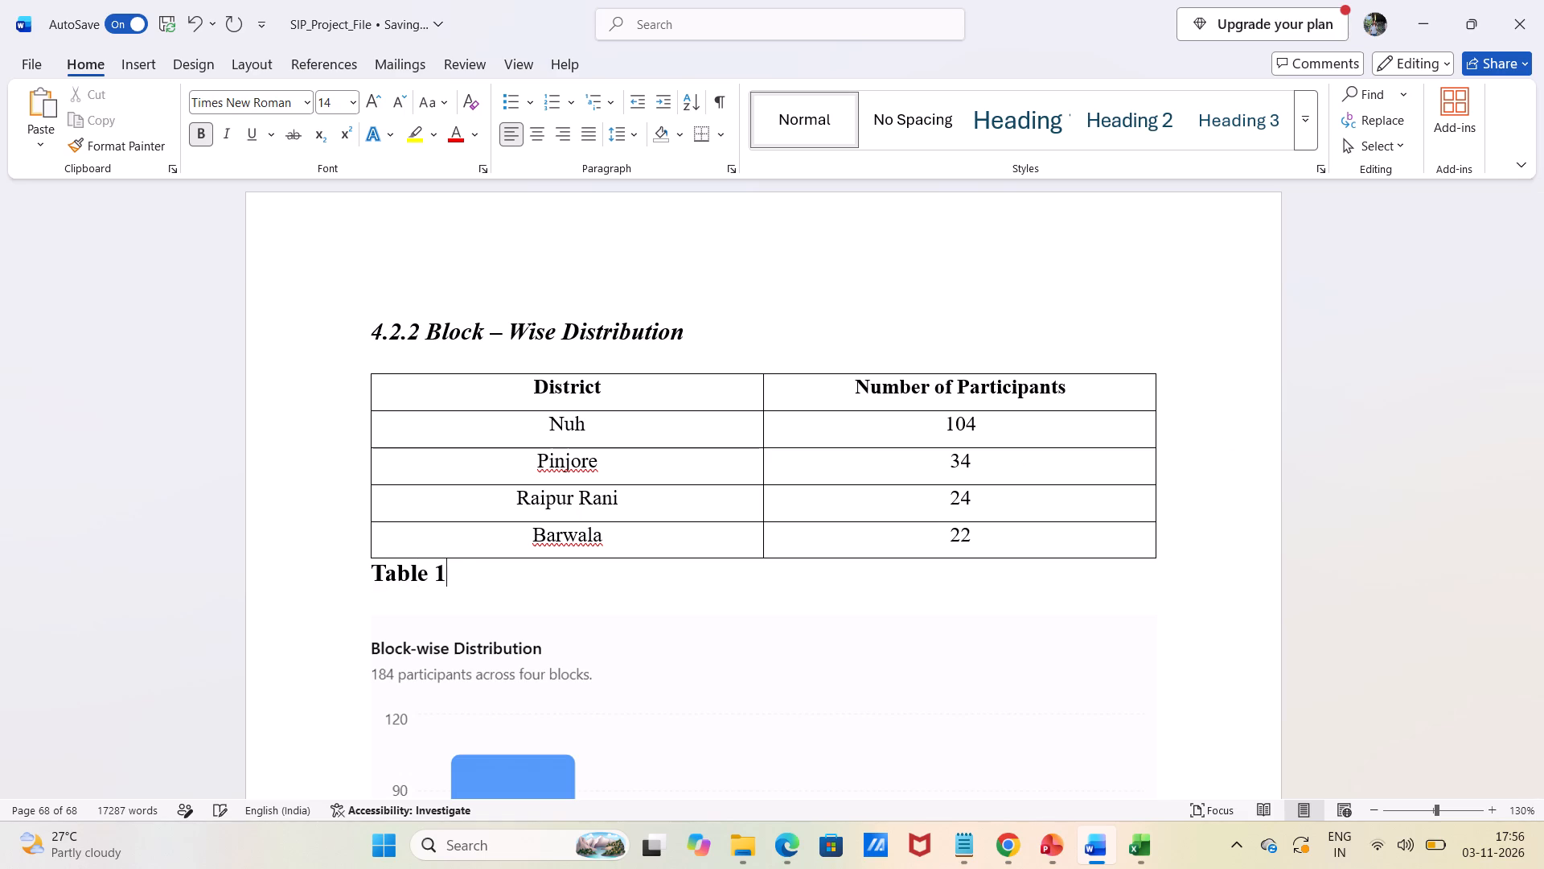
type(".4")
key("space")
type("blo")
key("BackSpace")
key("BackSpace")
key("b")
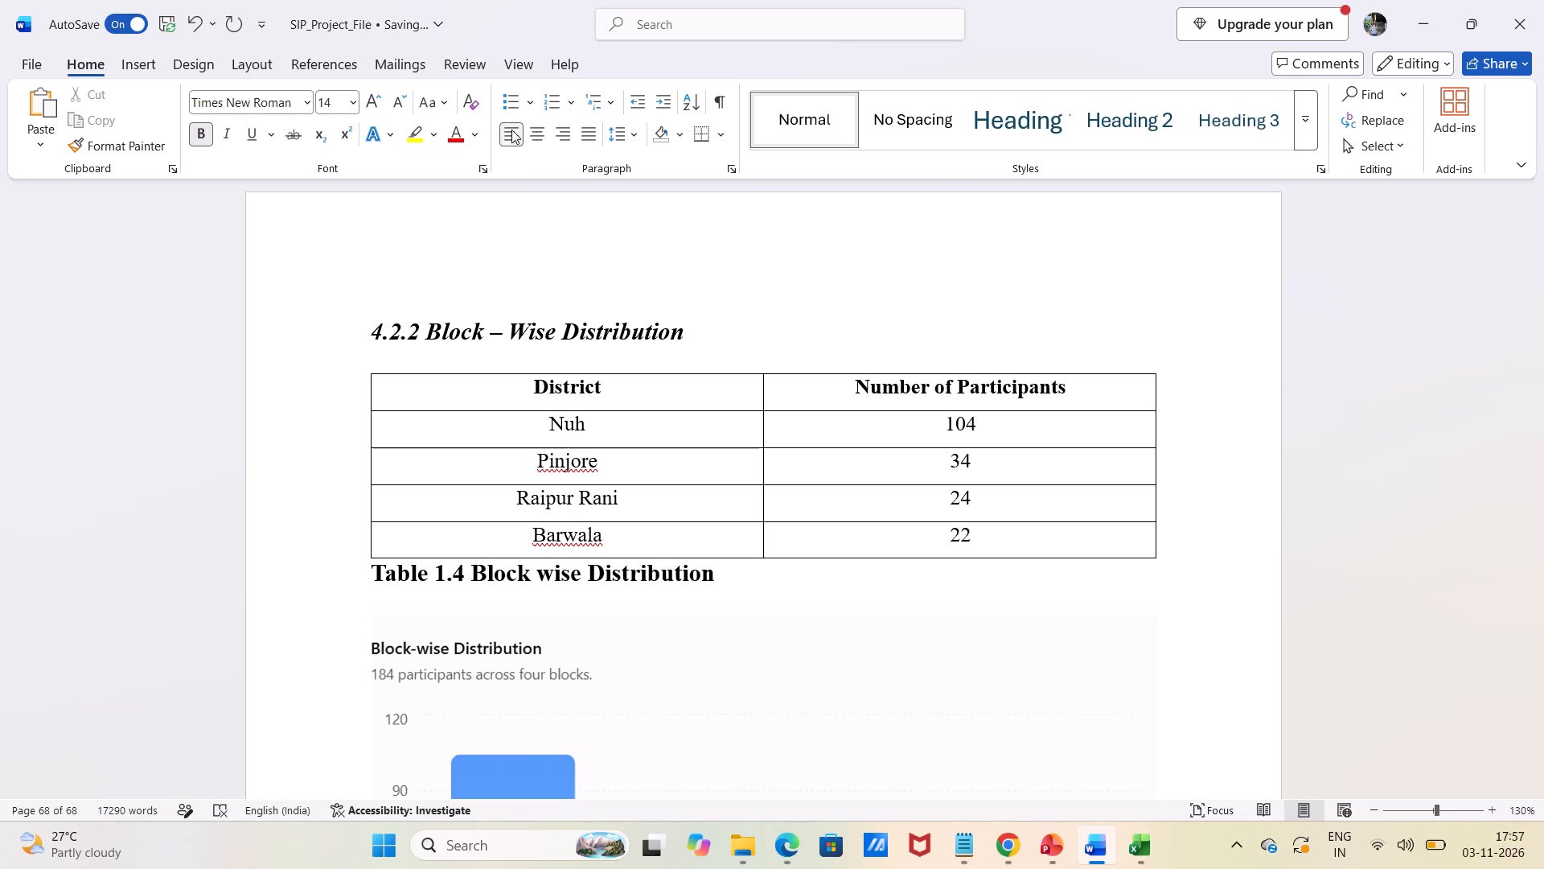
Centre the Table 1.4 caption and set it to 12 pt, keeping it bold.
left_click(536, 129)
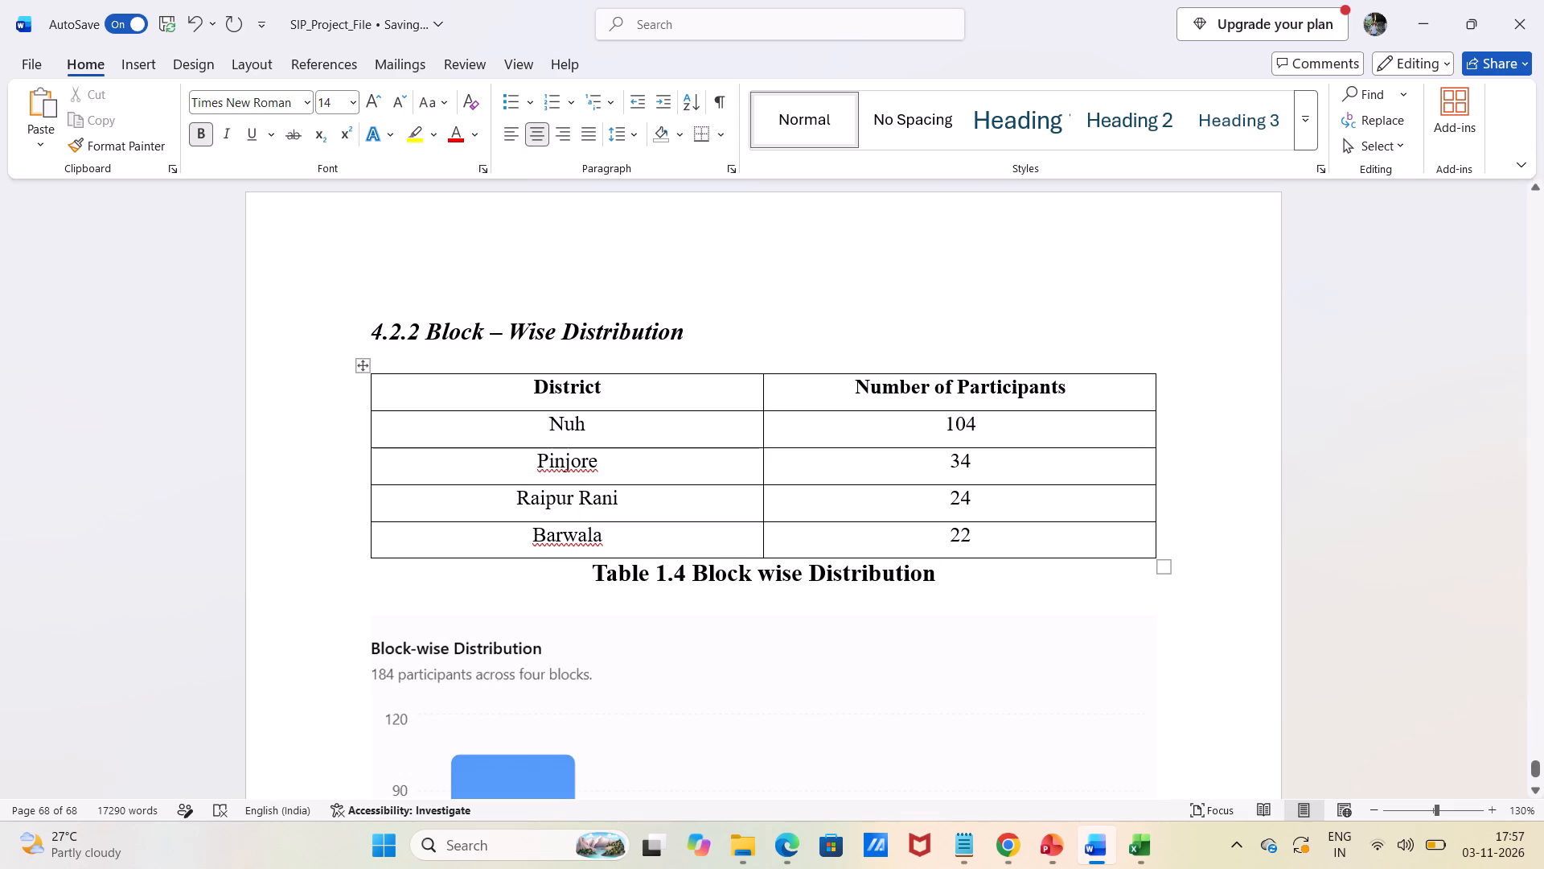
left_click_drag(591, 581, 910, 570)
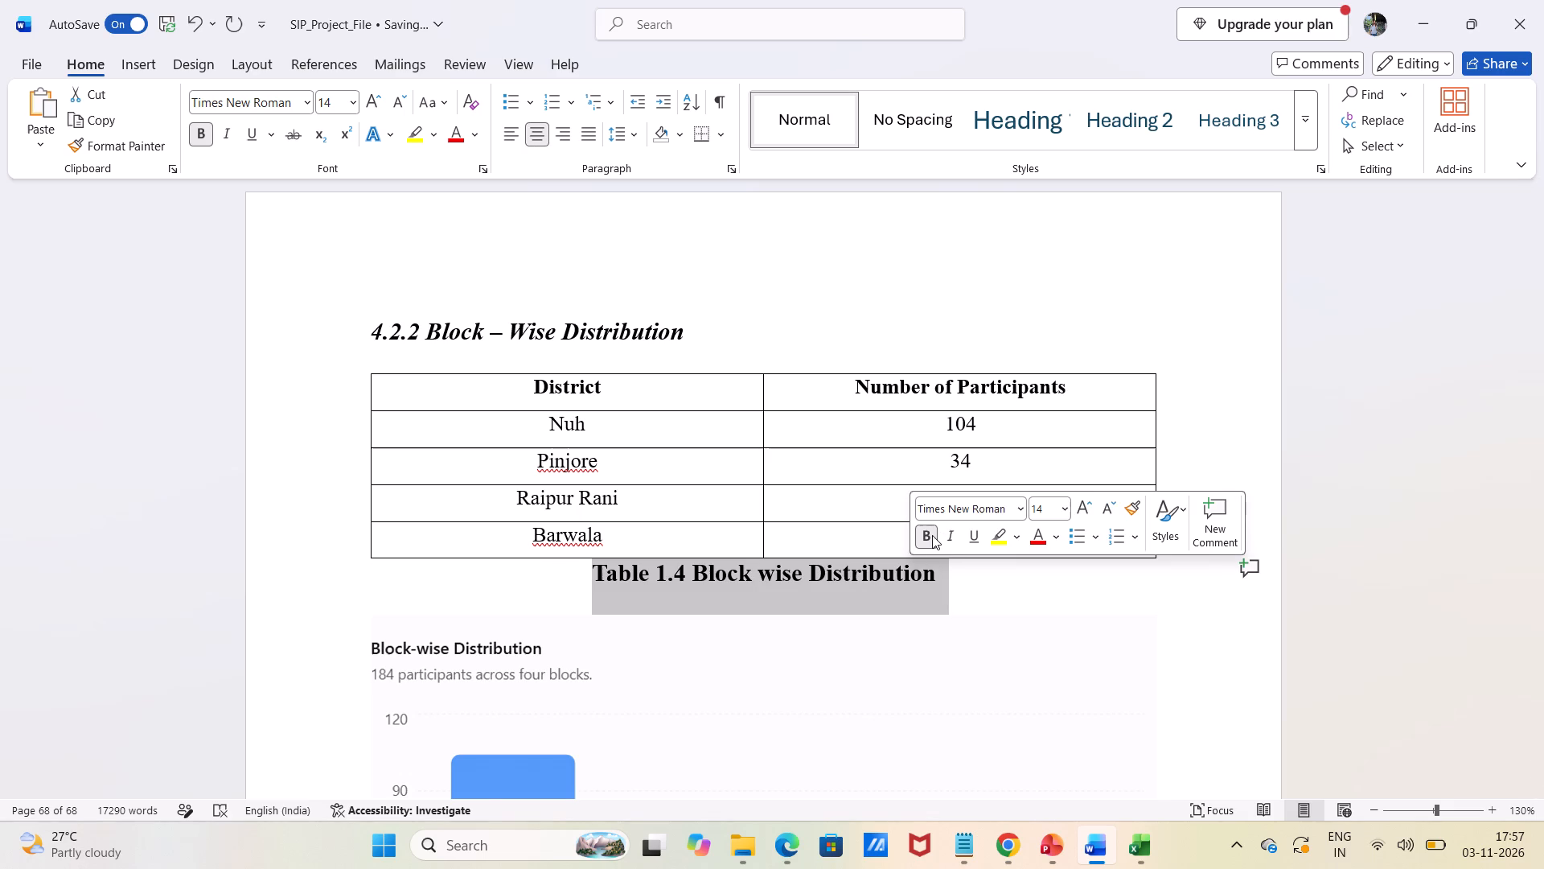
left_click(932, 535)
left_click(932, 535)
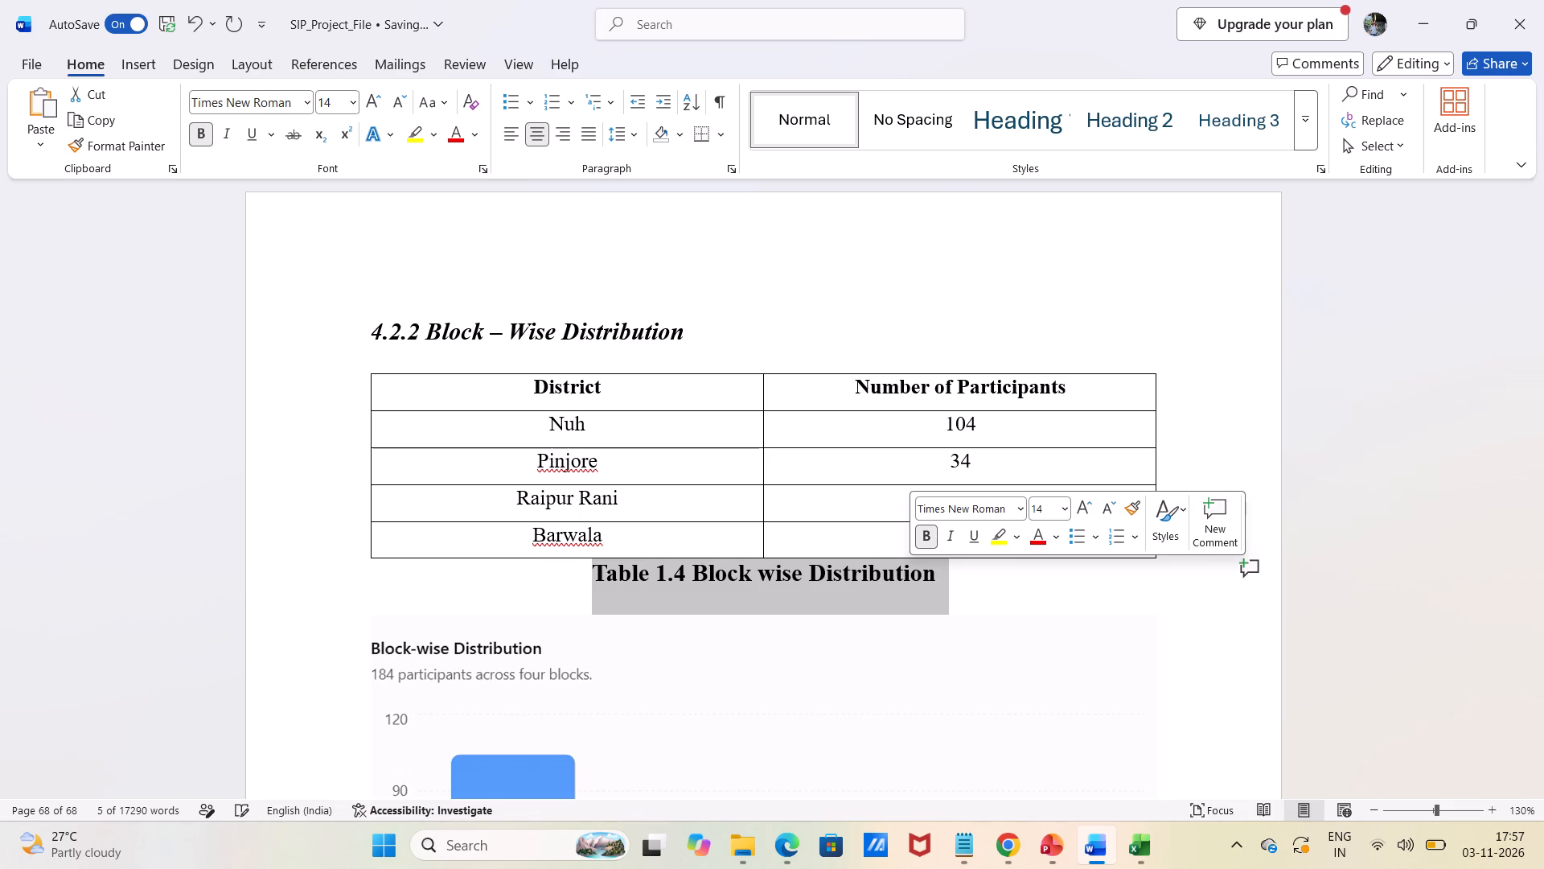
left_click(1041, 512)
type("12")
key("Return")
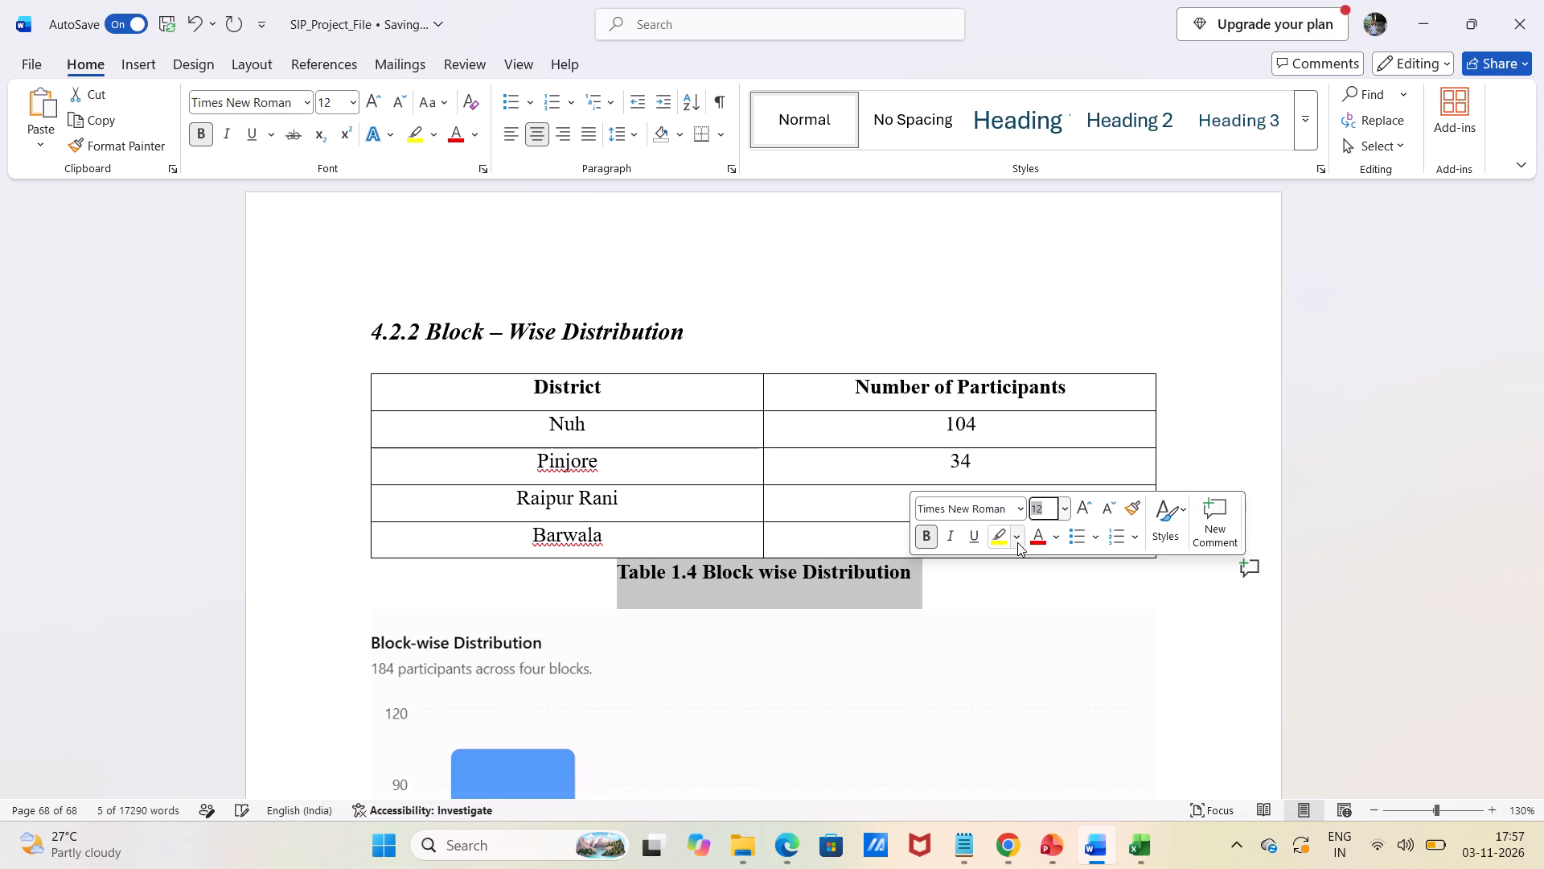
Reduce the height of the Block-wise Distribution chart picture by about a fifth.
left_click(956, 628)
scroll(847, 678, "down", 2)
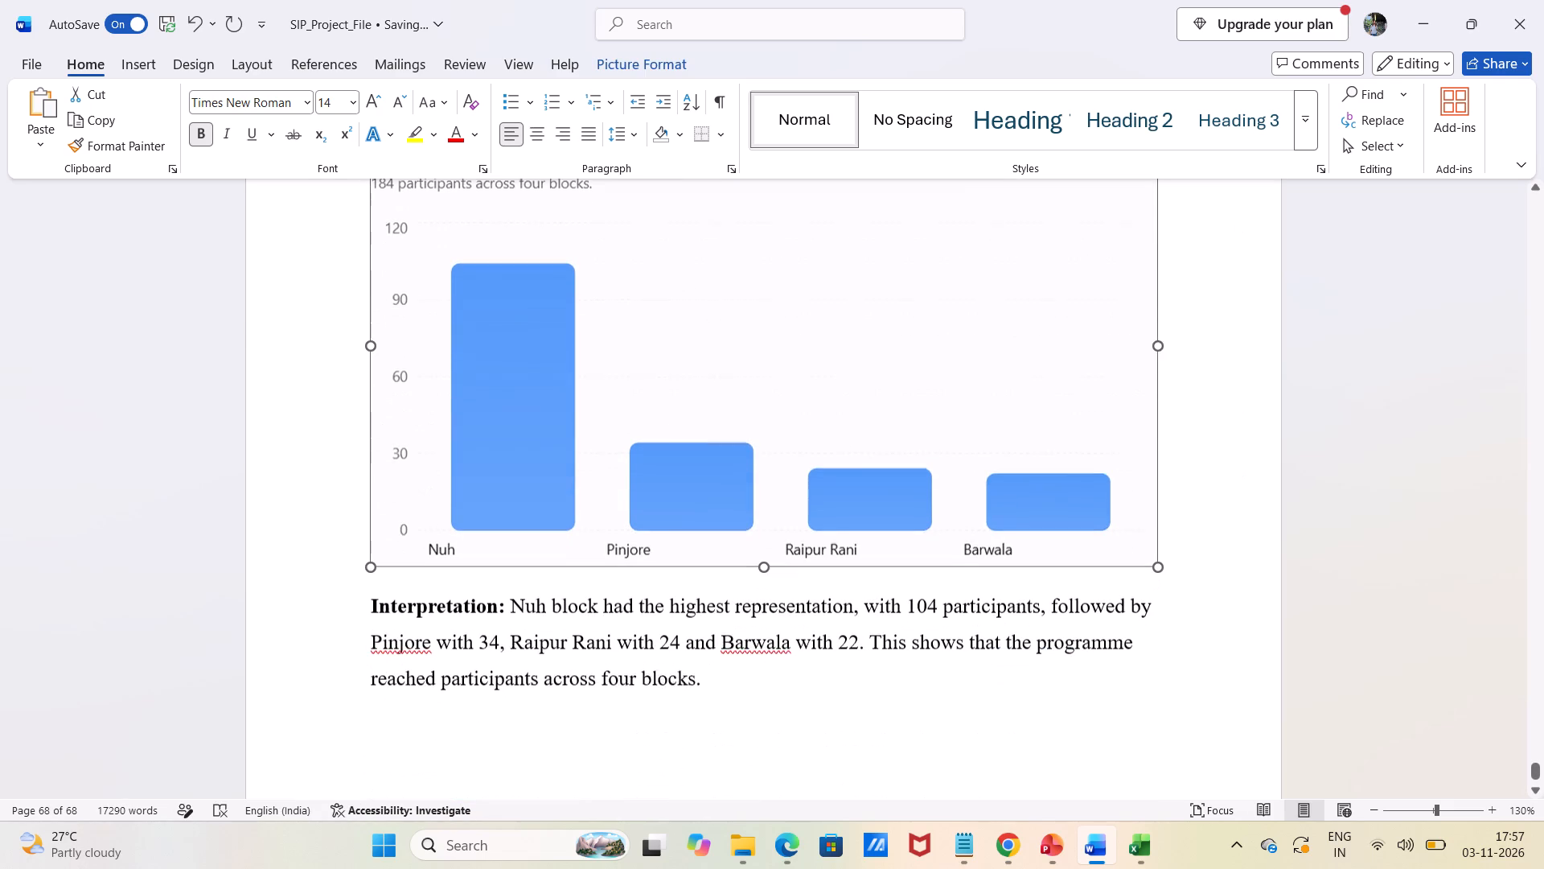
left_click_drag(765, 550, 766, 457)
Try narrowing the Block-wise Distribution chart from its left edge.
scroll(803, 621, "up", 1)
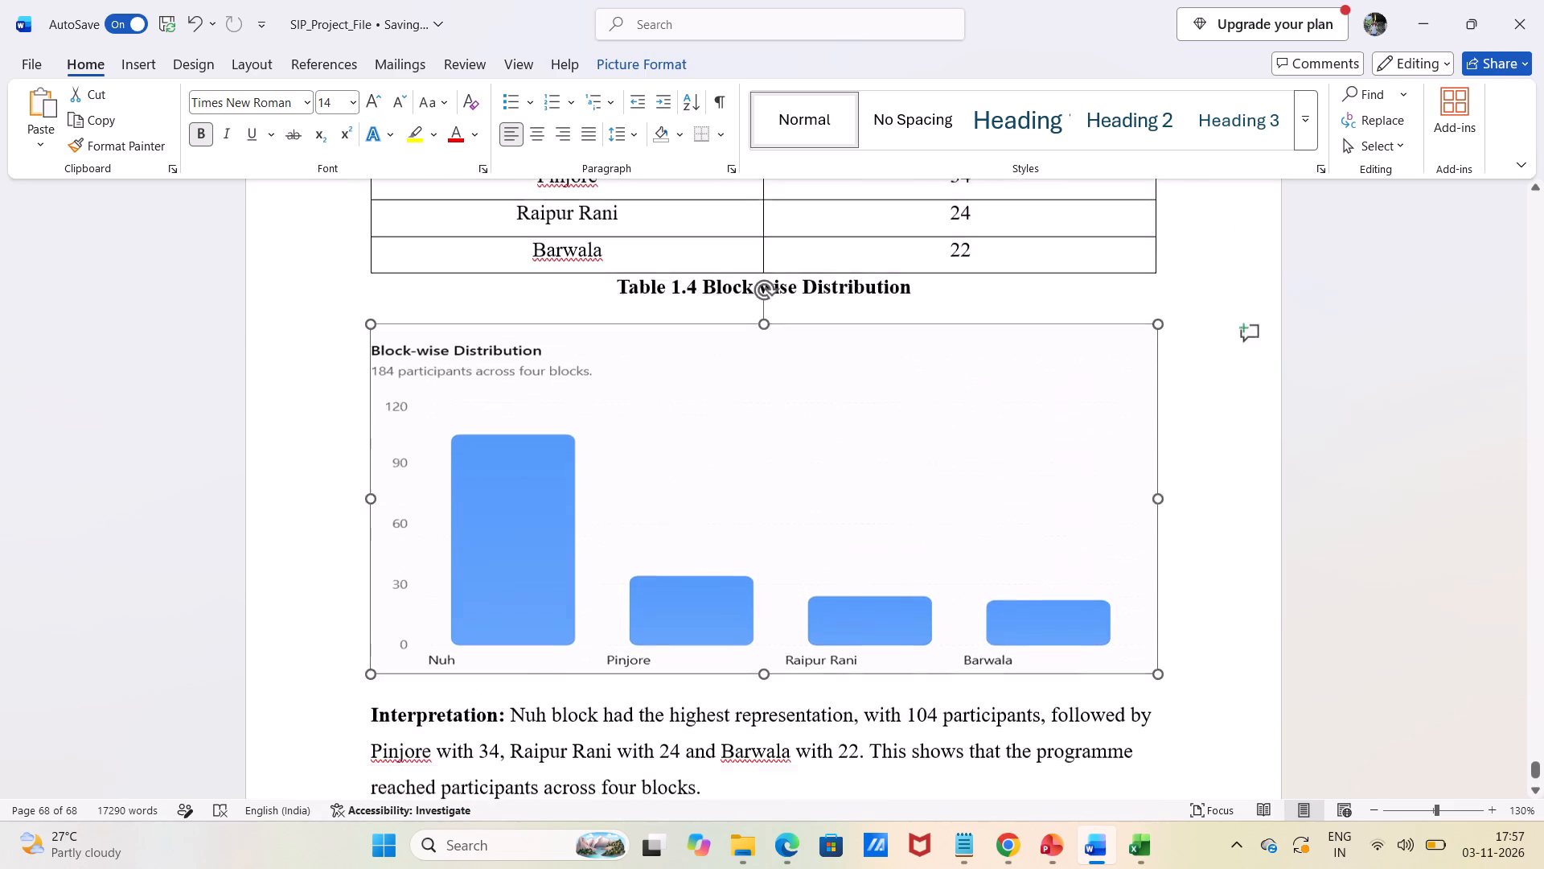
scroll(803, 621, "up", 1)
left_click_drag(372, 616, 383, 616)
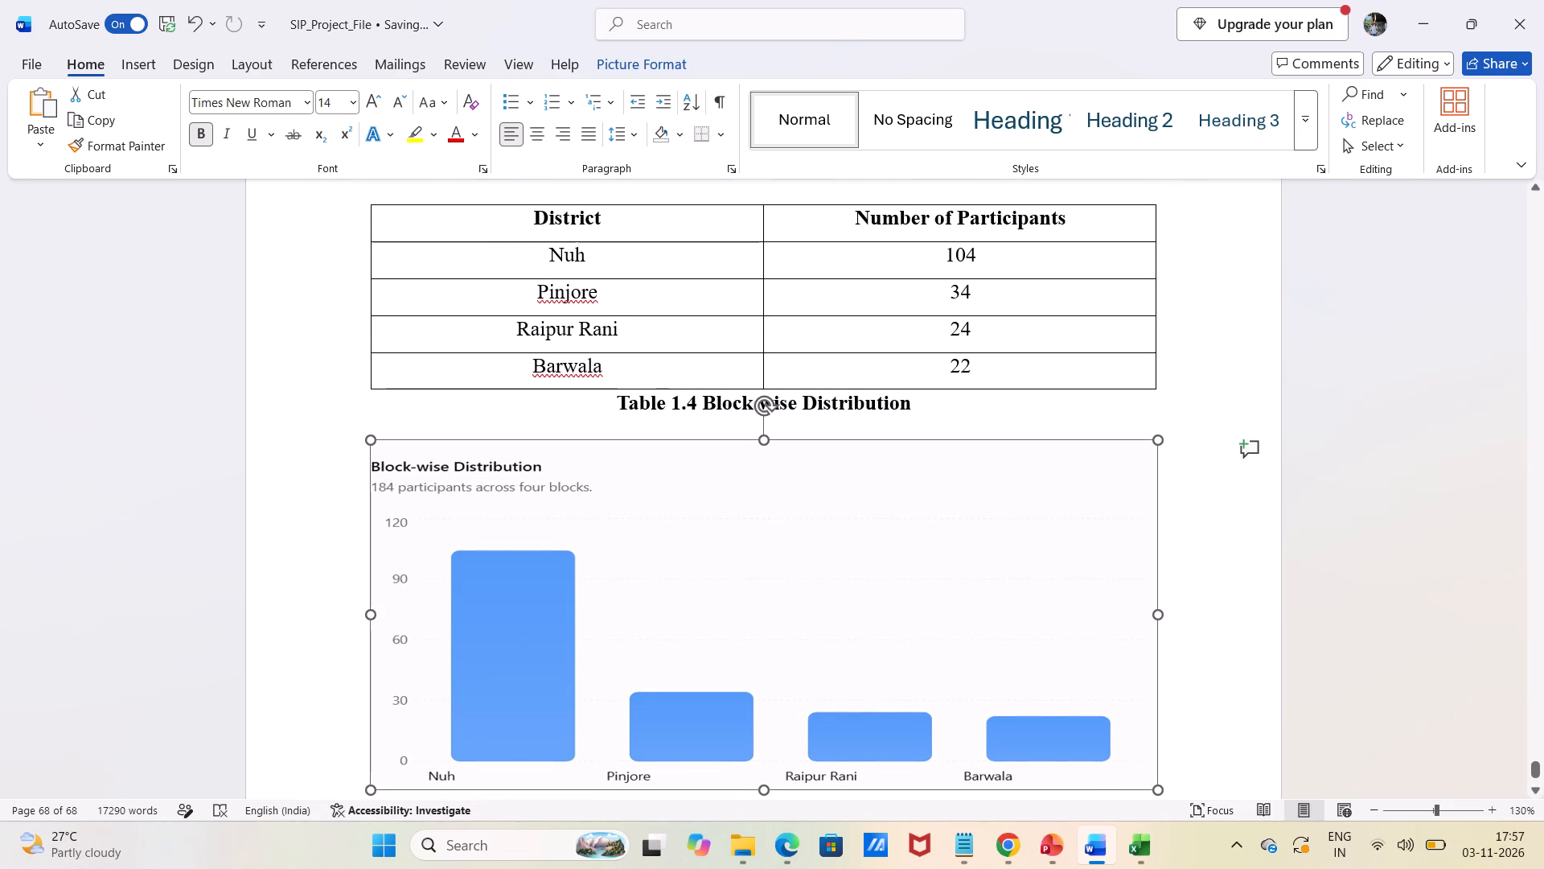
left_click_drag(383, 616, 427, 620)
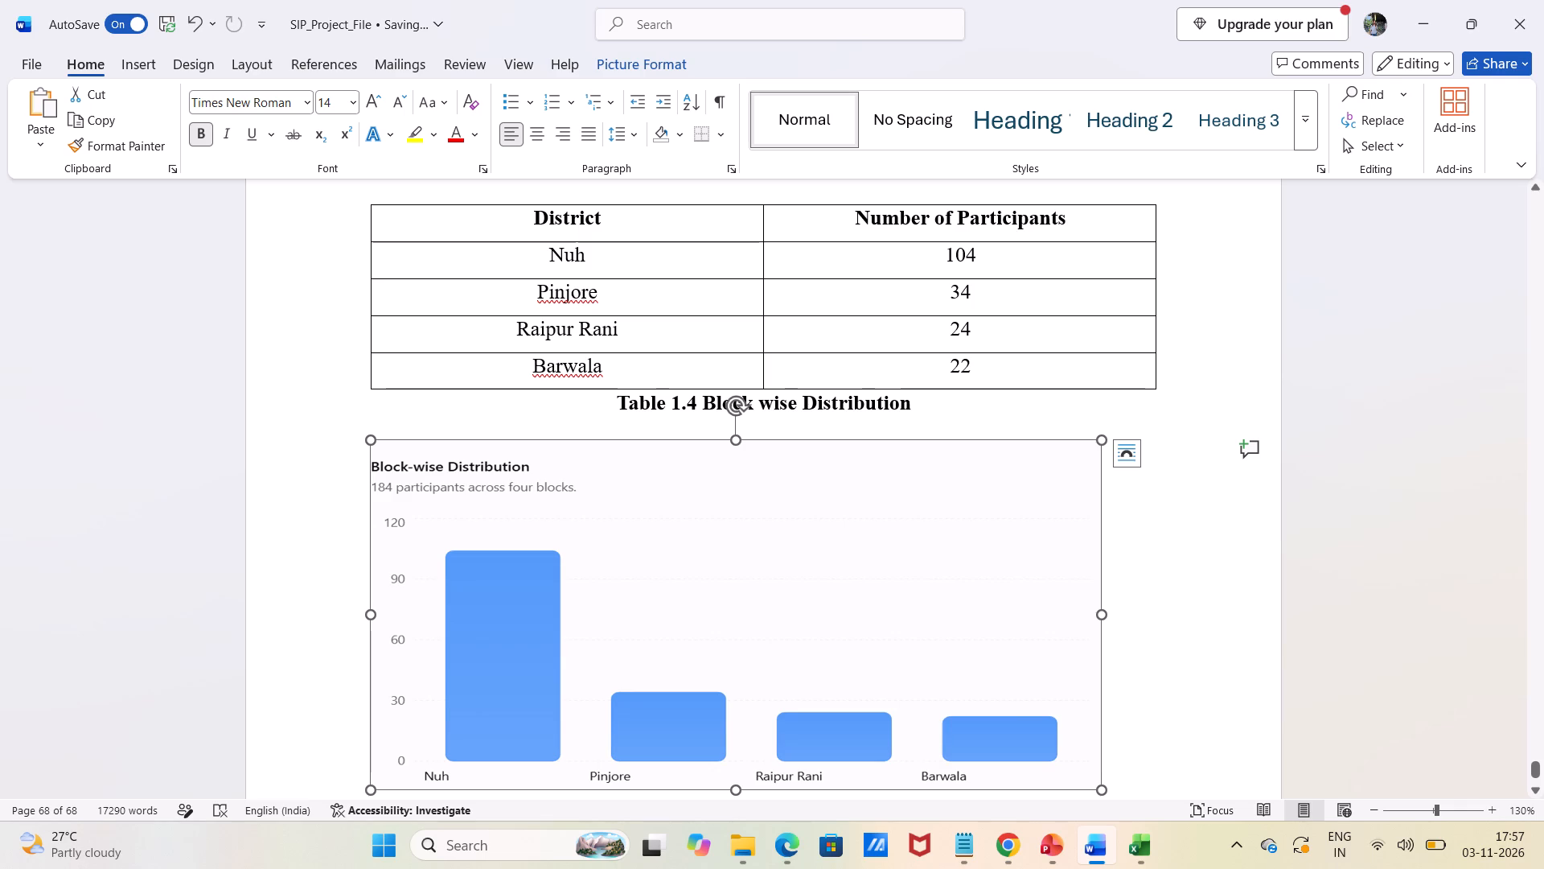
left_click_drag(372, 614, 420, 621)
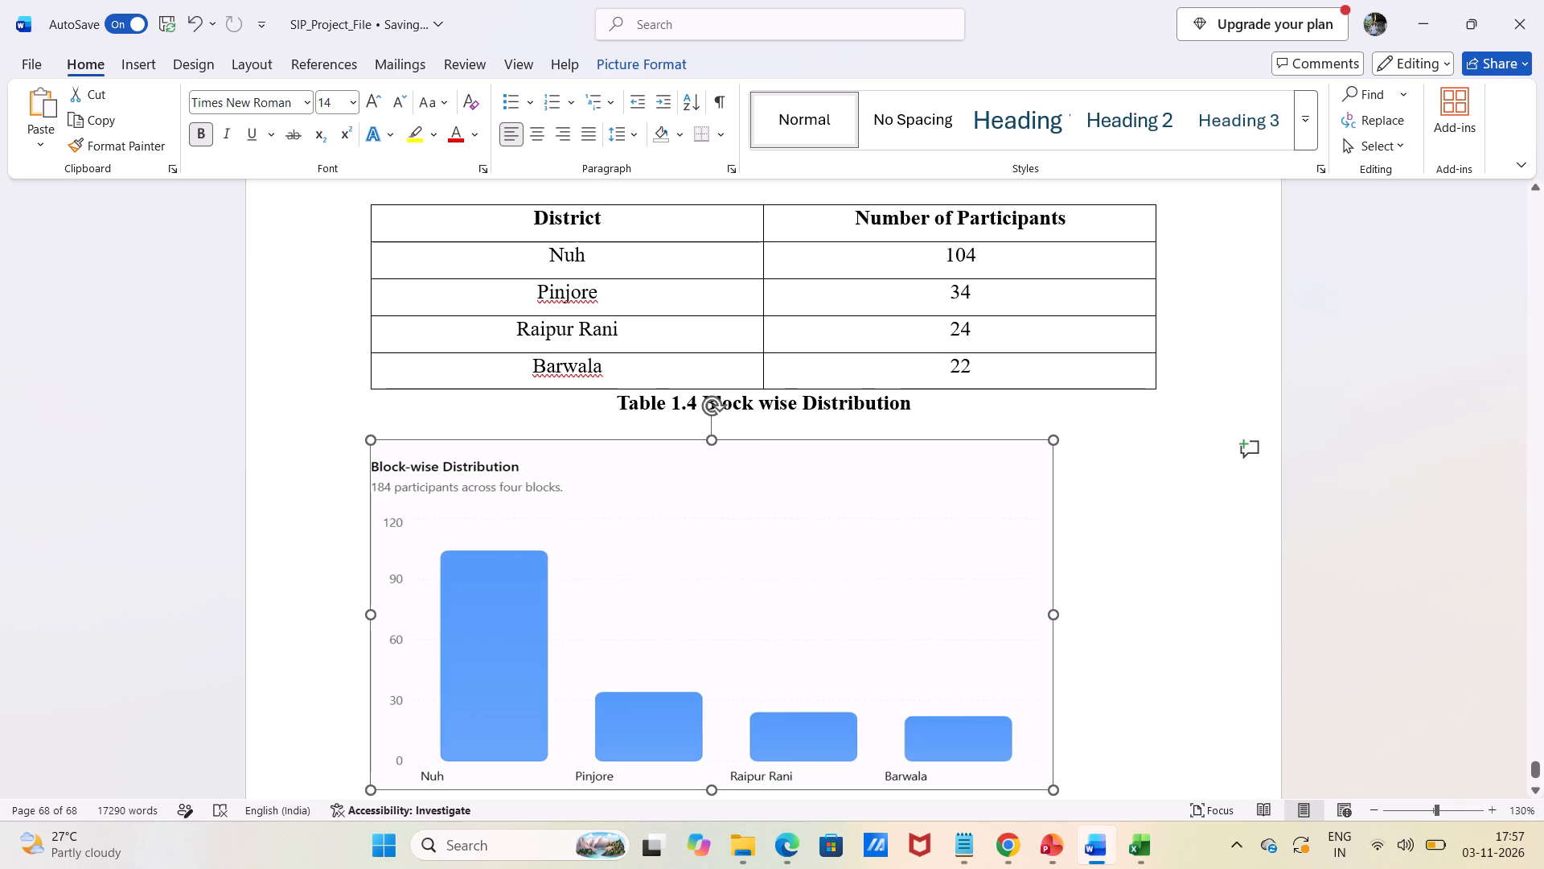
Widen the Block-wise Distribution chart from its right edge to roughly the table's full width.
left_click_drag(1057, 613, 1069, 613)
left_click_drag(1069, 613, 1164, 621)
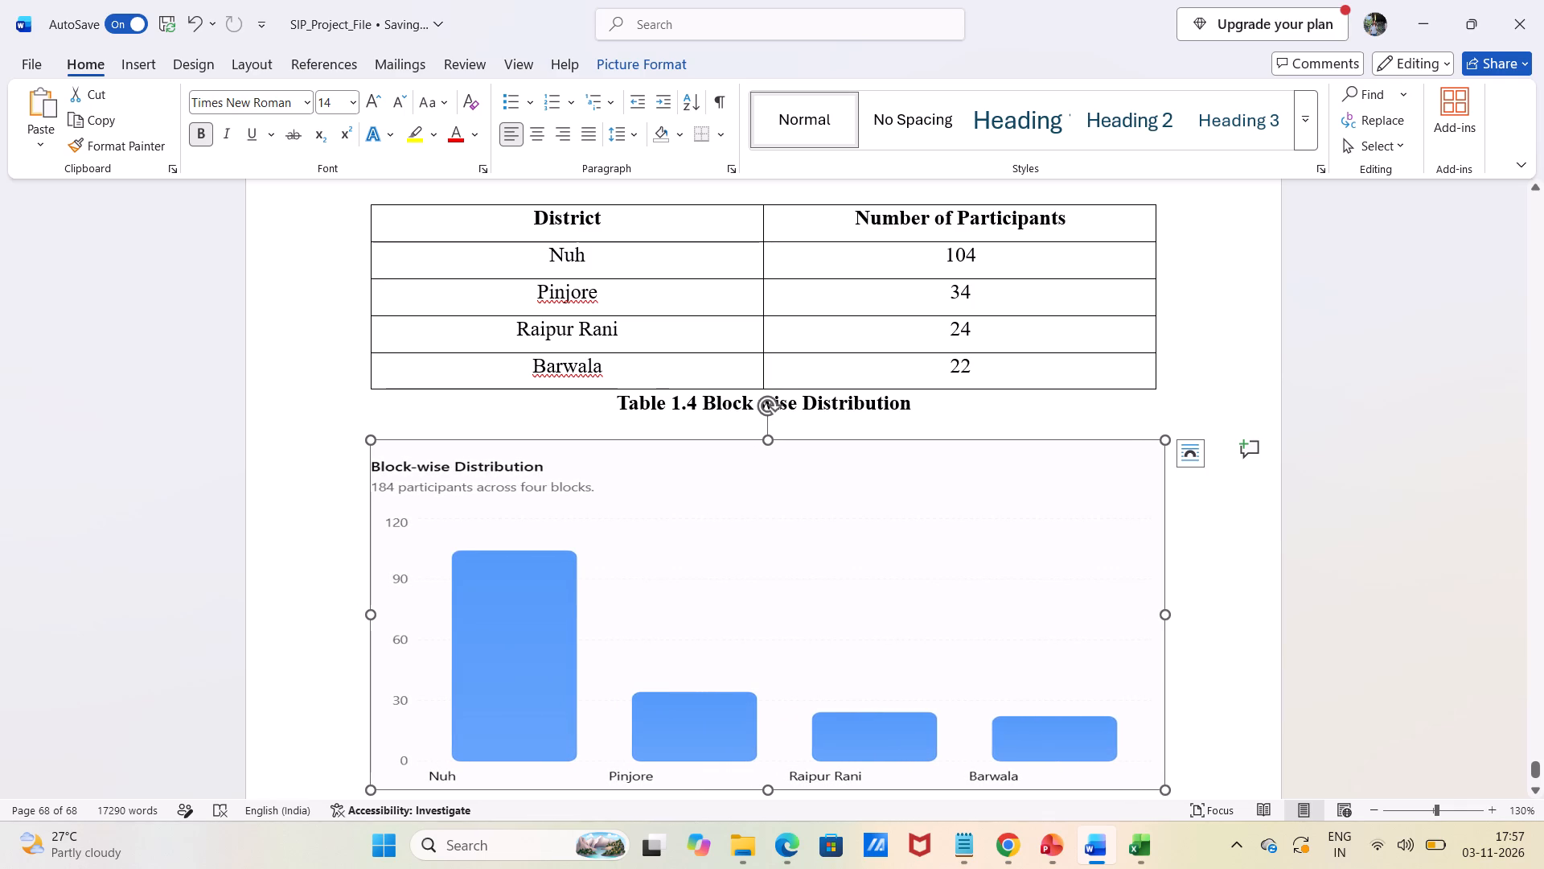
Copy the heading "4.2.2 Block – Wise Distribution" onto a new line below the block-wise Interpretation paragraph.
scroll(888, 628, "down", 2)
left_click(790, 673)
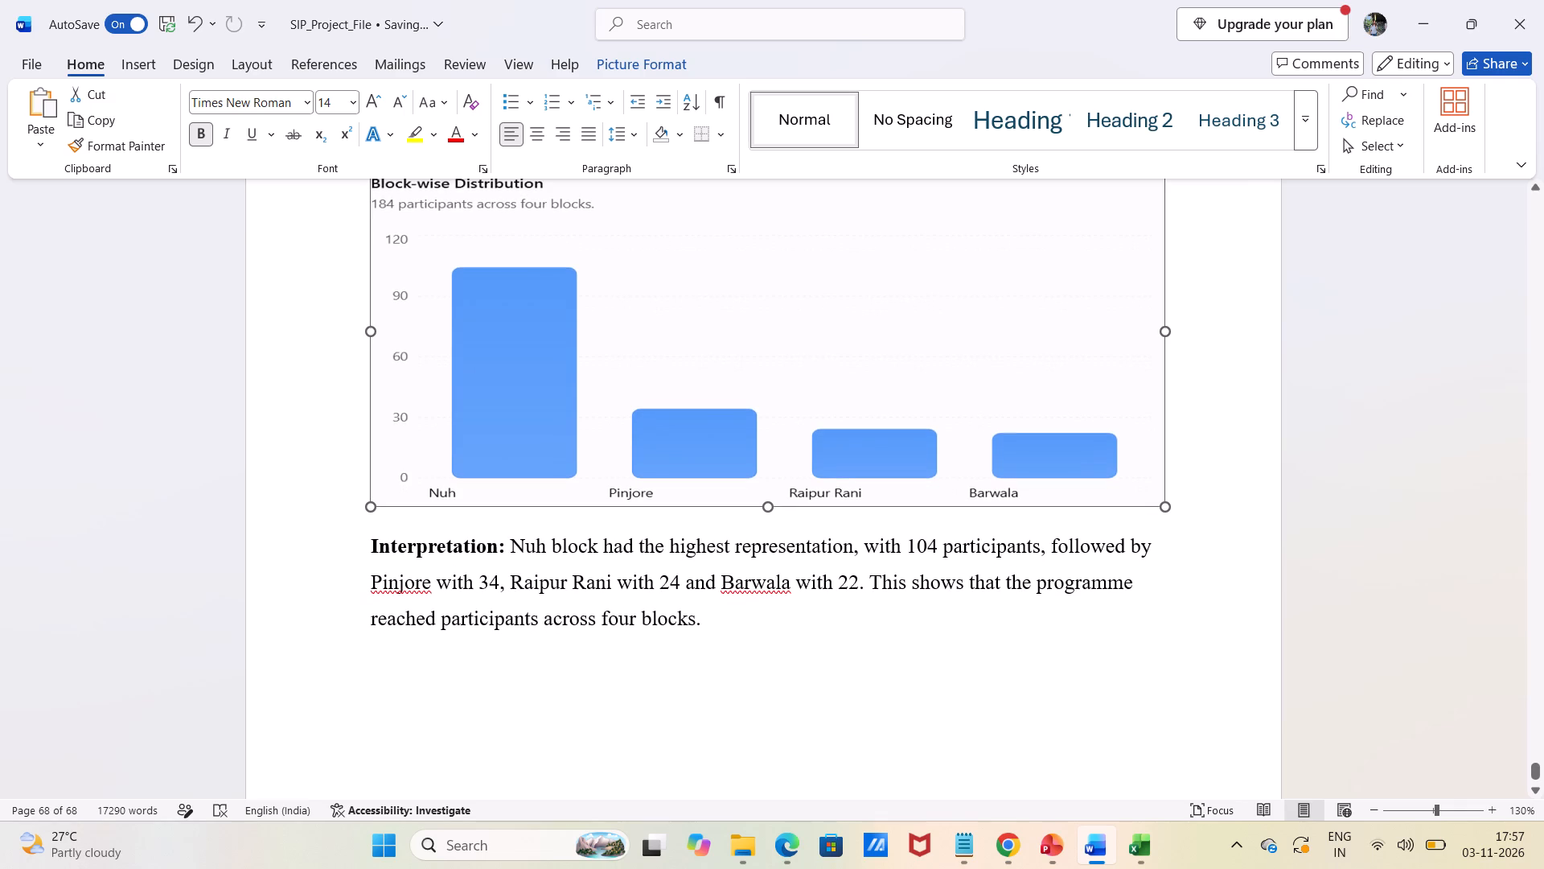
key("Return")
scroll(739, 633, "up", 1)
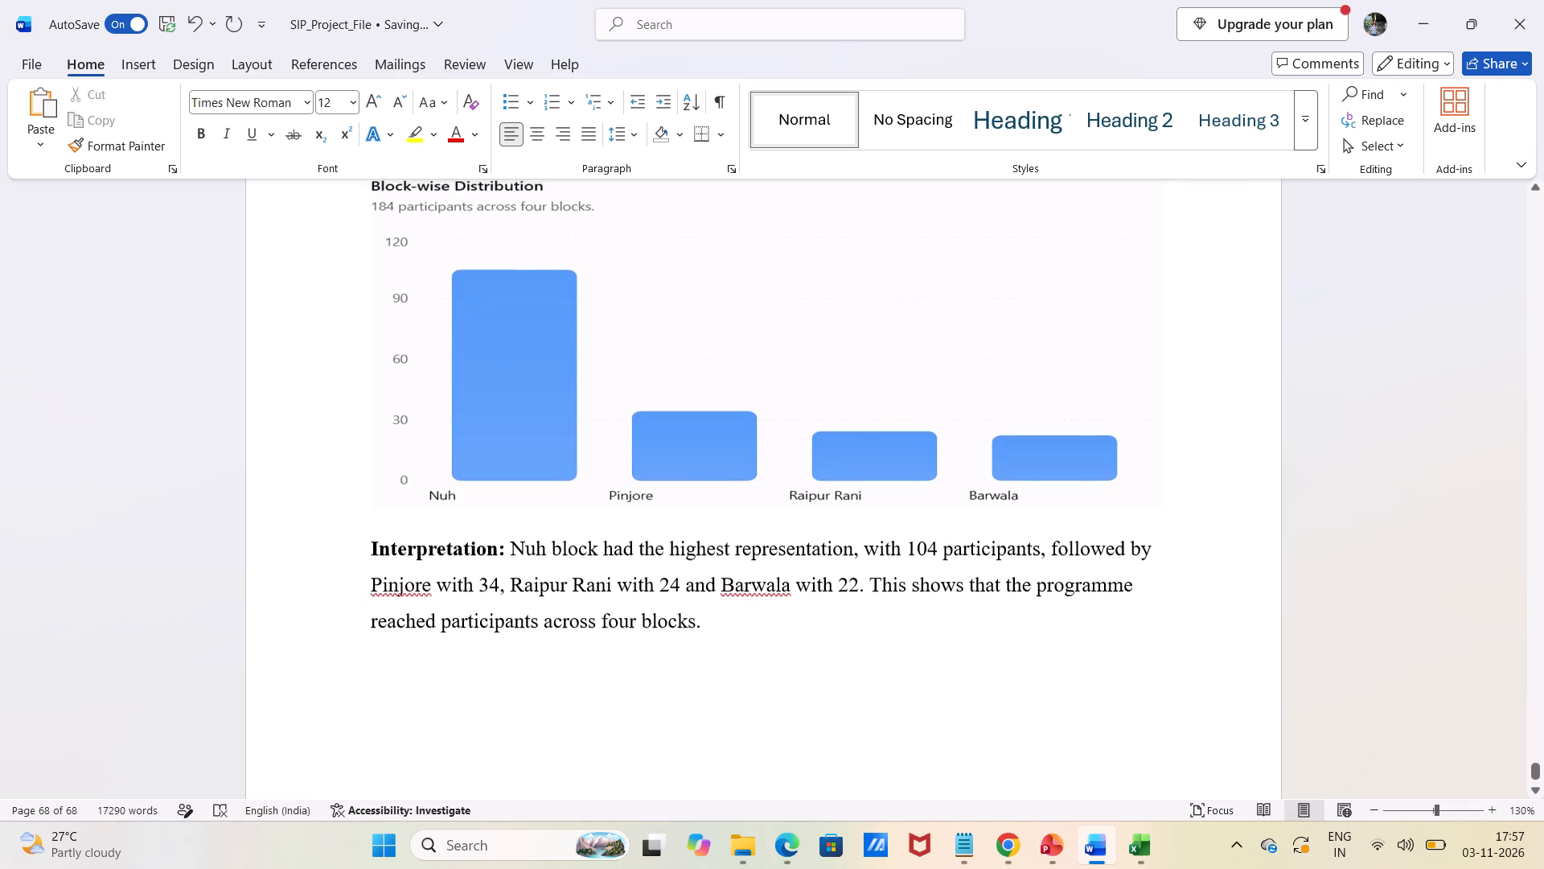
scroll(739, 633, "up", 1)
left_click_drag(372, 637, 704, 636)
key("ctrl+c")
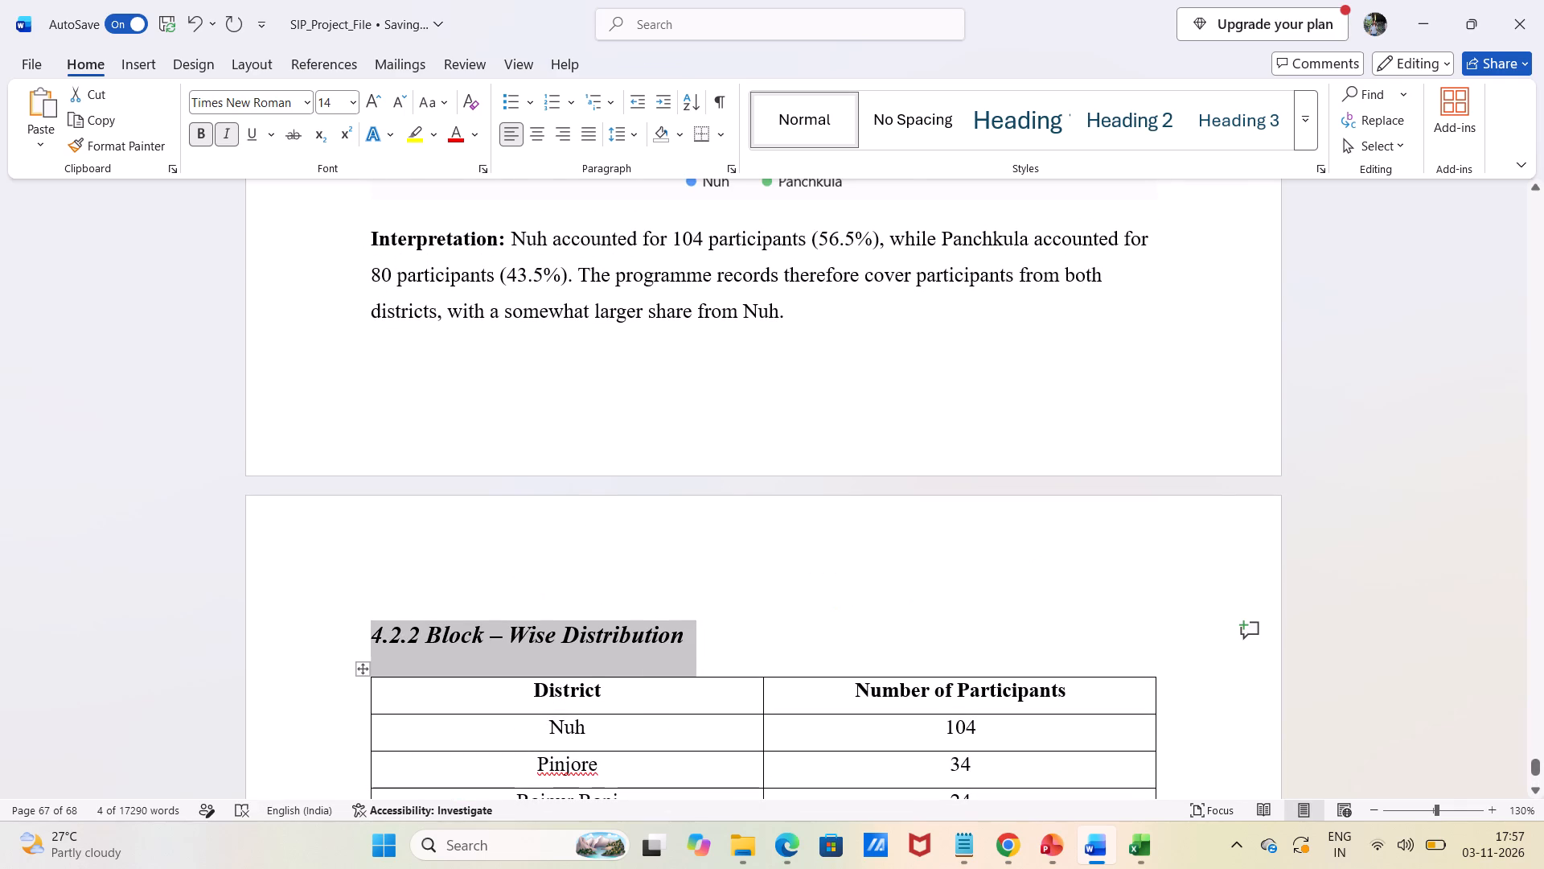
scroll(580, 657, "down", 4)
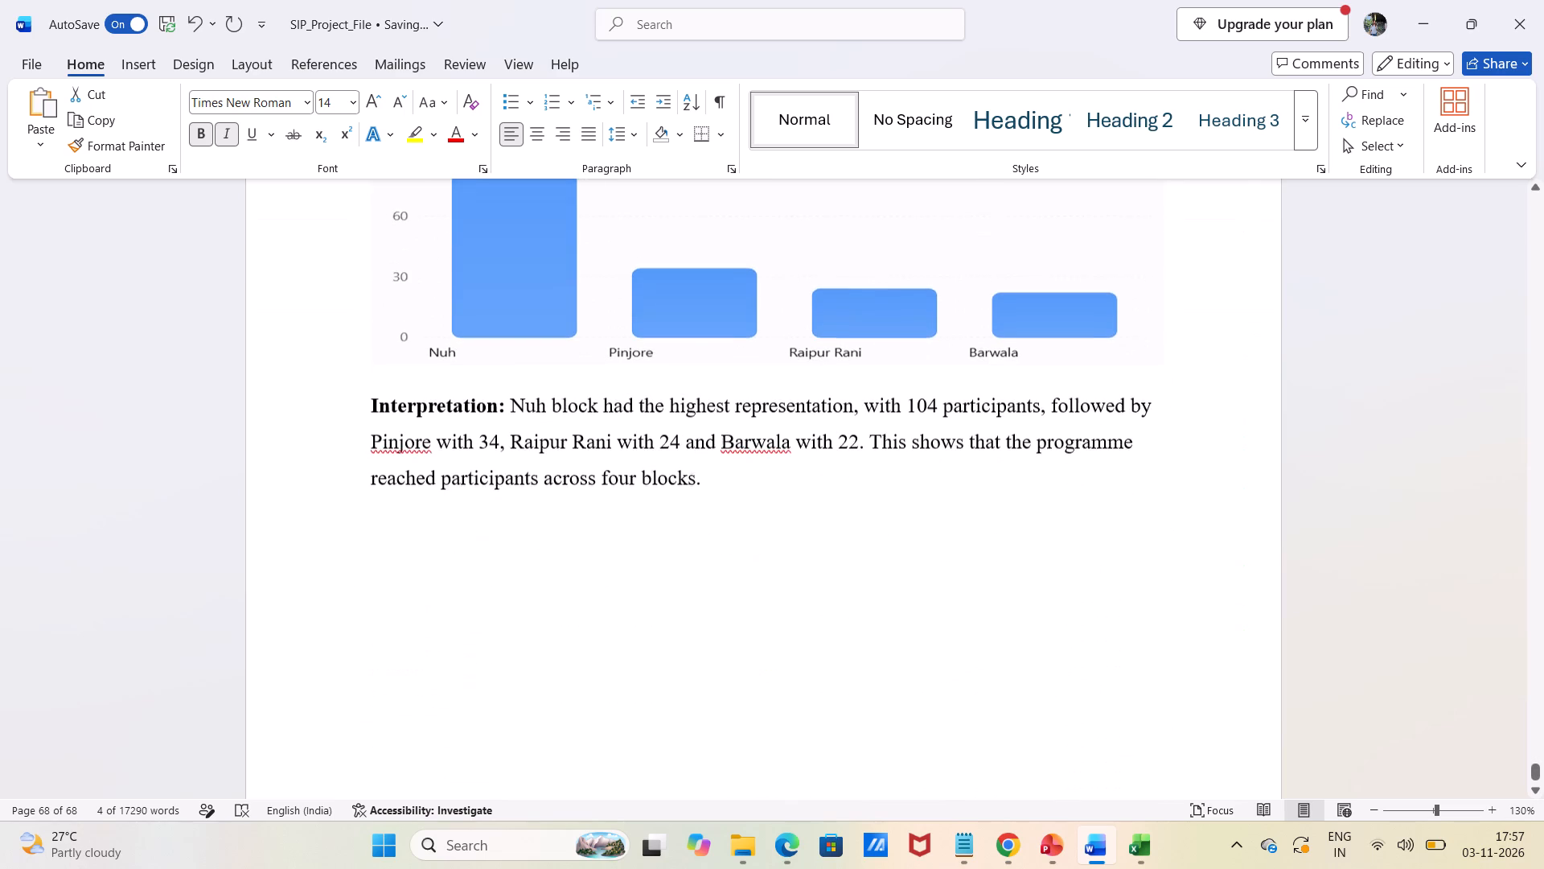
left_click(401, 515)
key("ctrl+v")
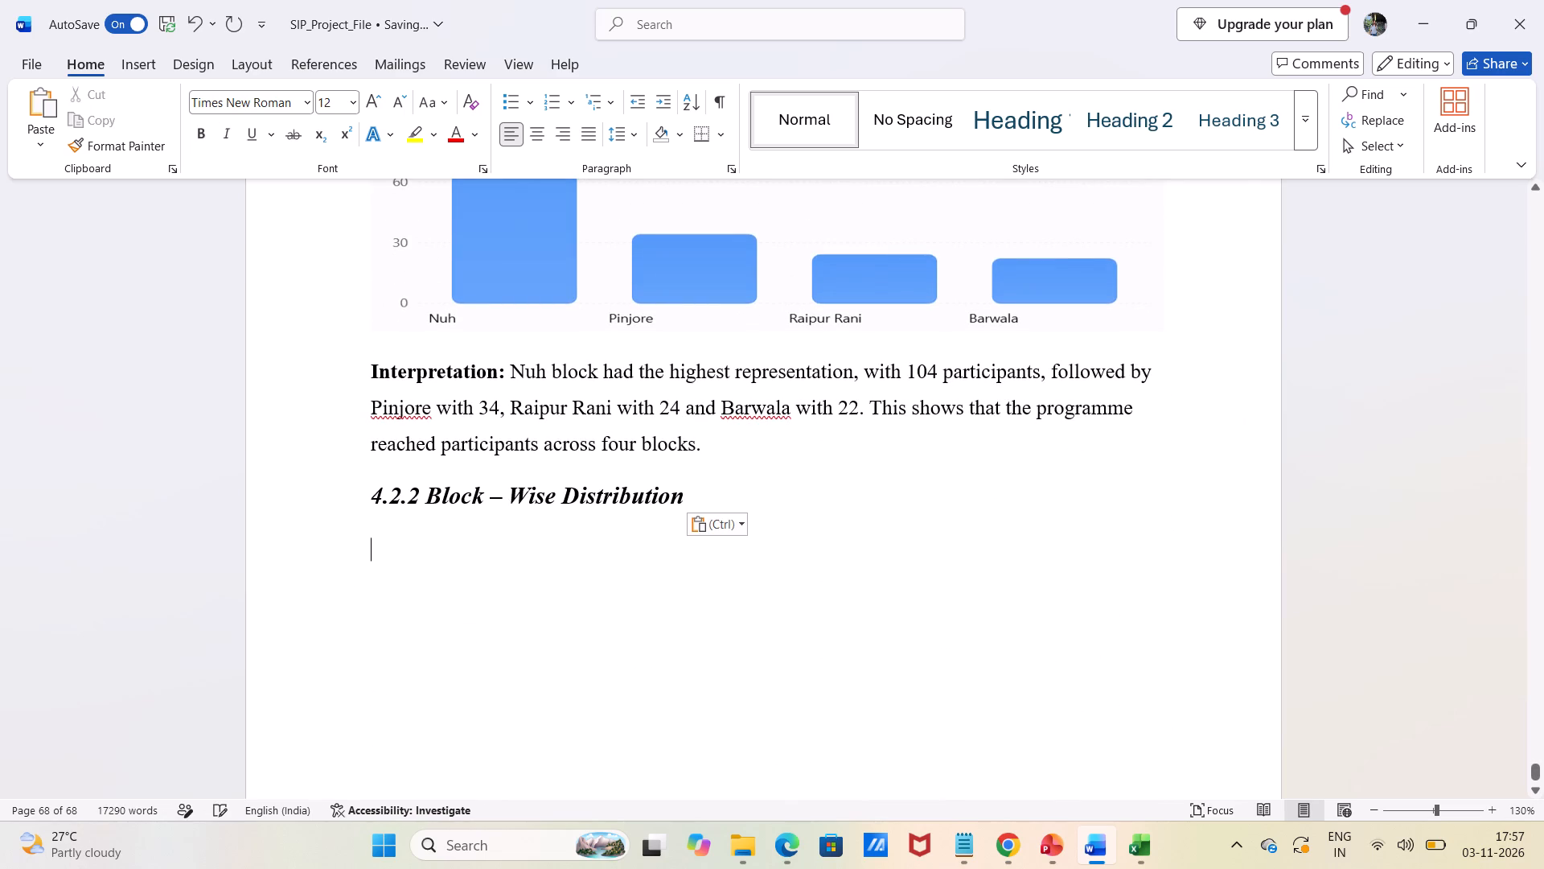
Renumber the copied heading as 4.2.3.
left_click(422, 494)
key("BackSpace")
key("3")
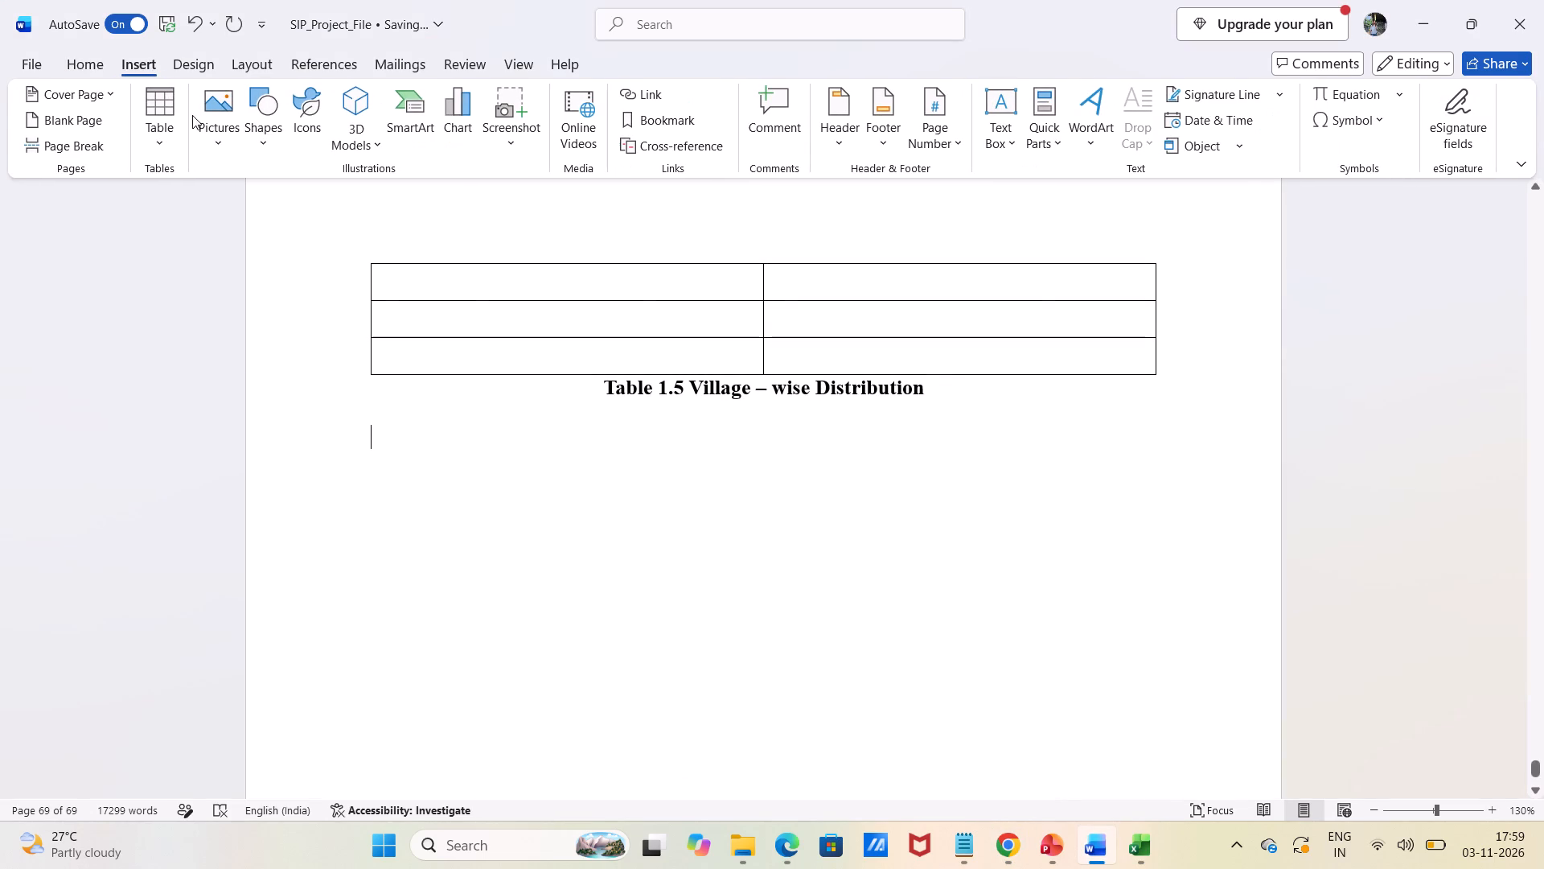
left_click(211, 134)
left_click(238, 221)
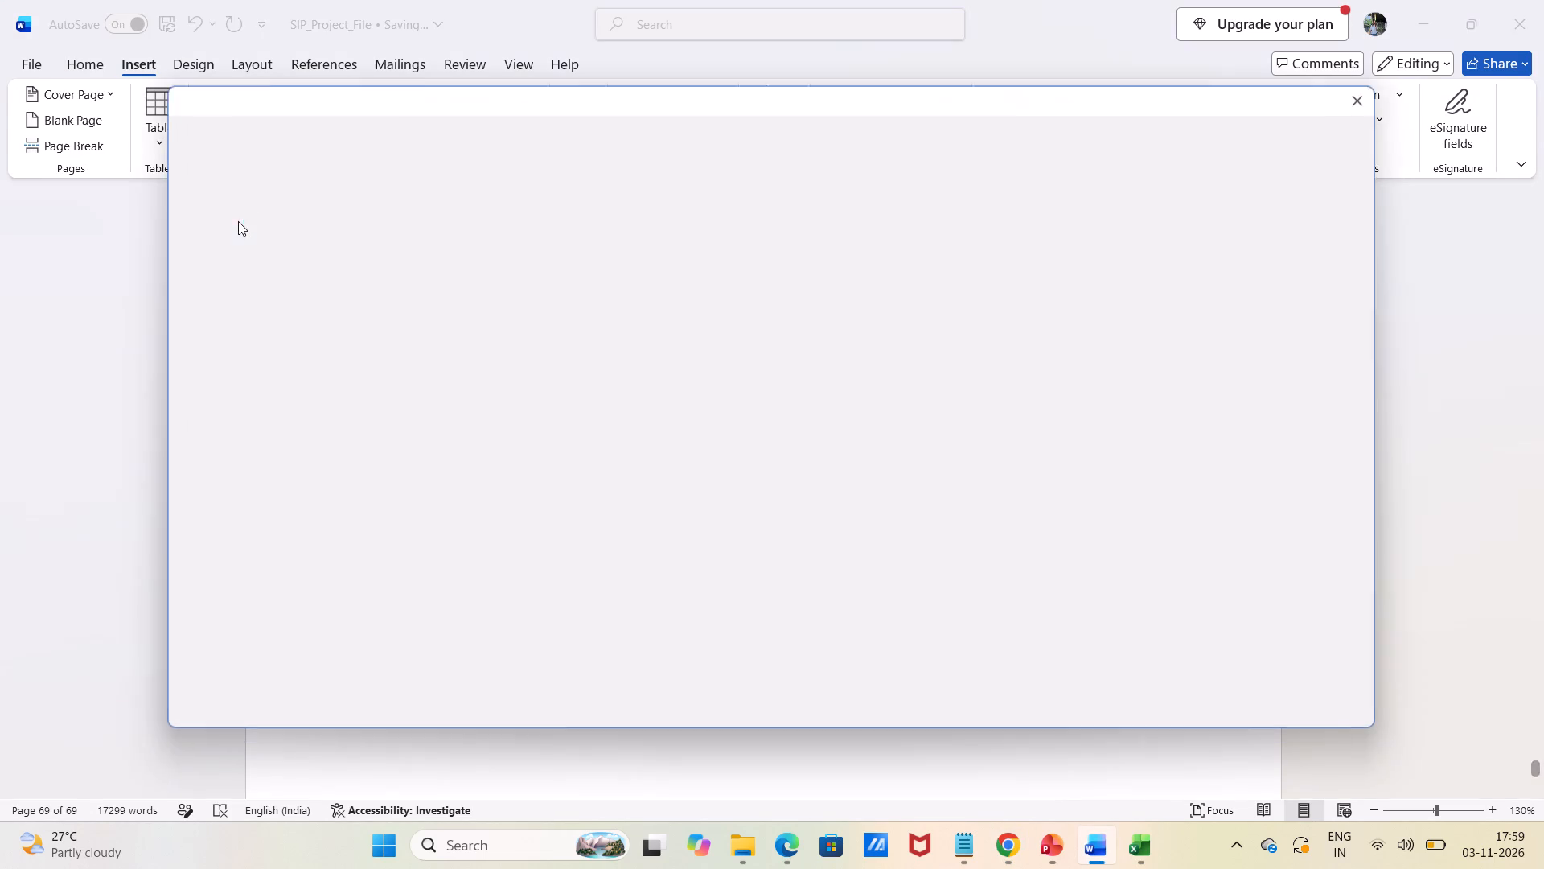
left_click(1370, 94)
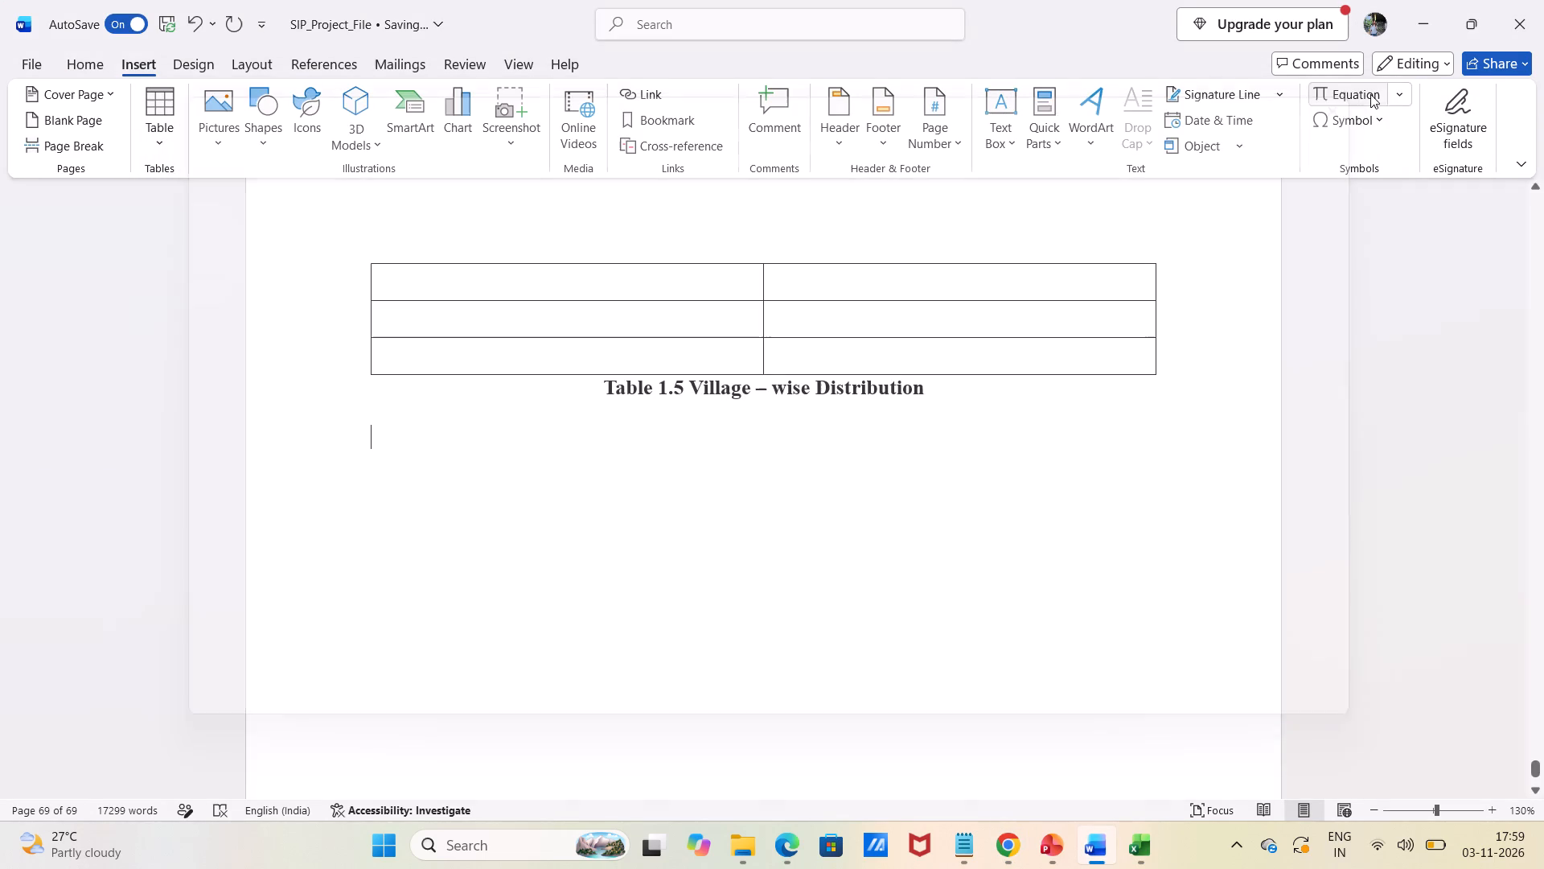
left_click(227, 121)
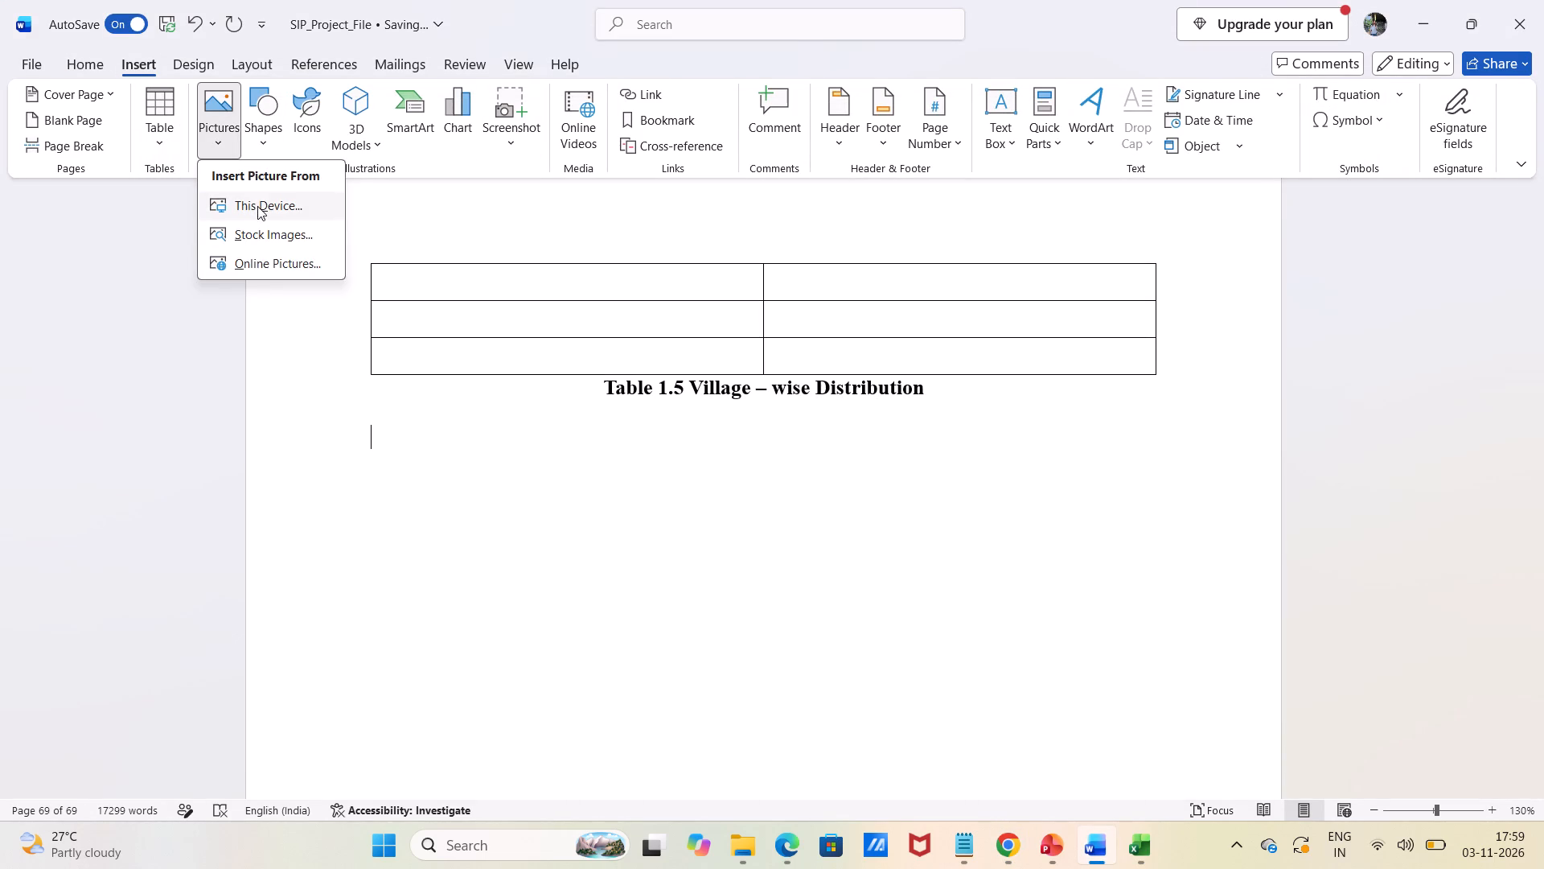
left_click(257, 206)
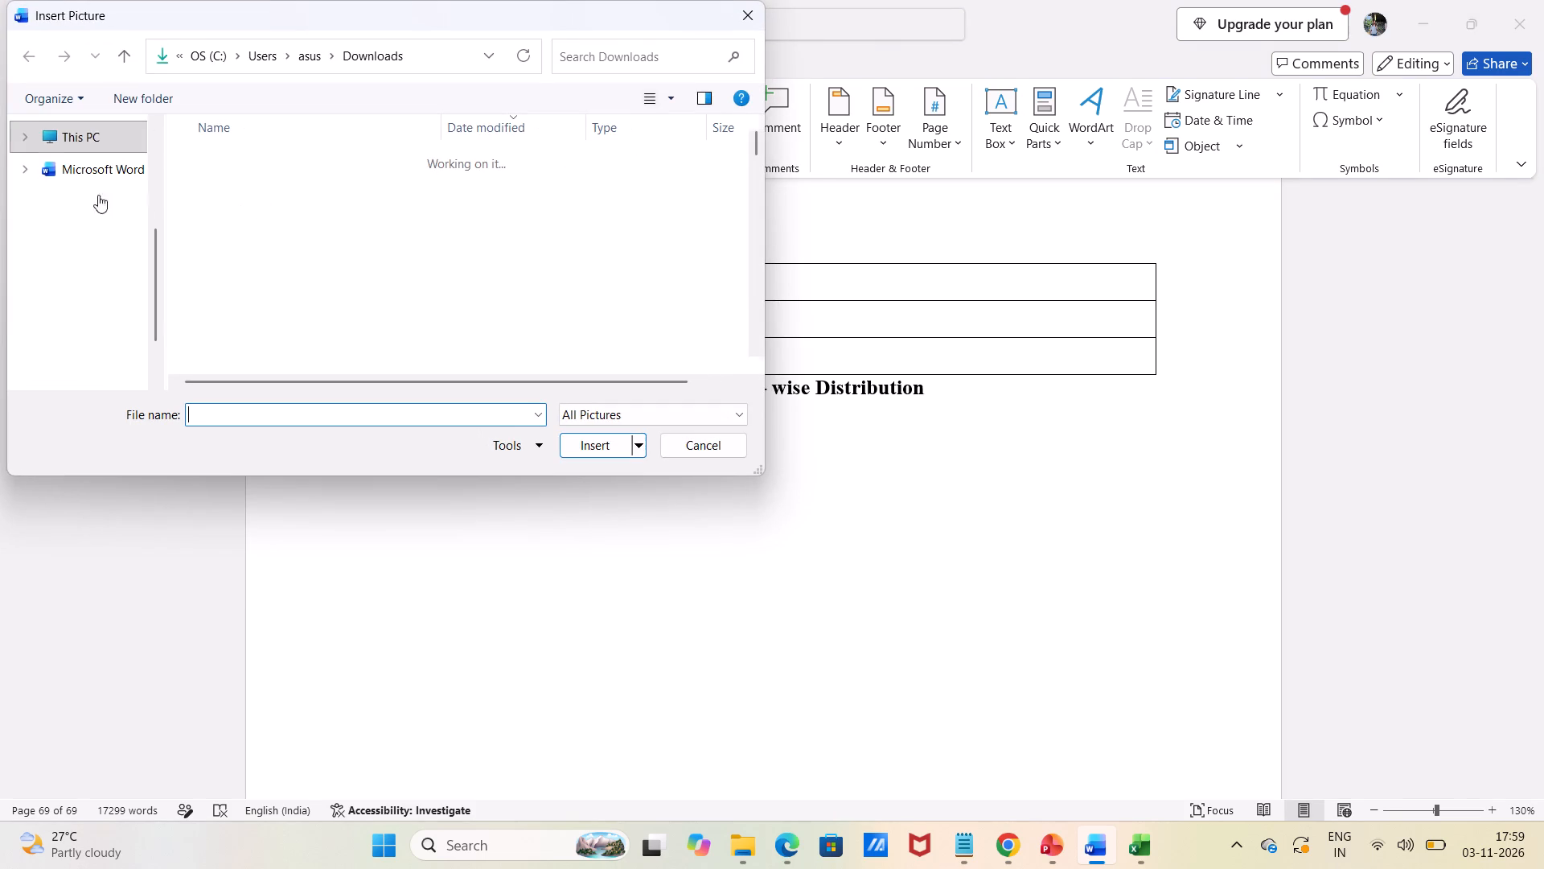
scroll(88, 161, "up", 1)
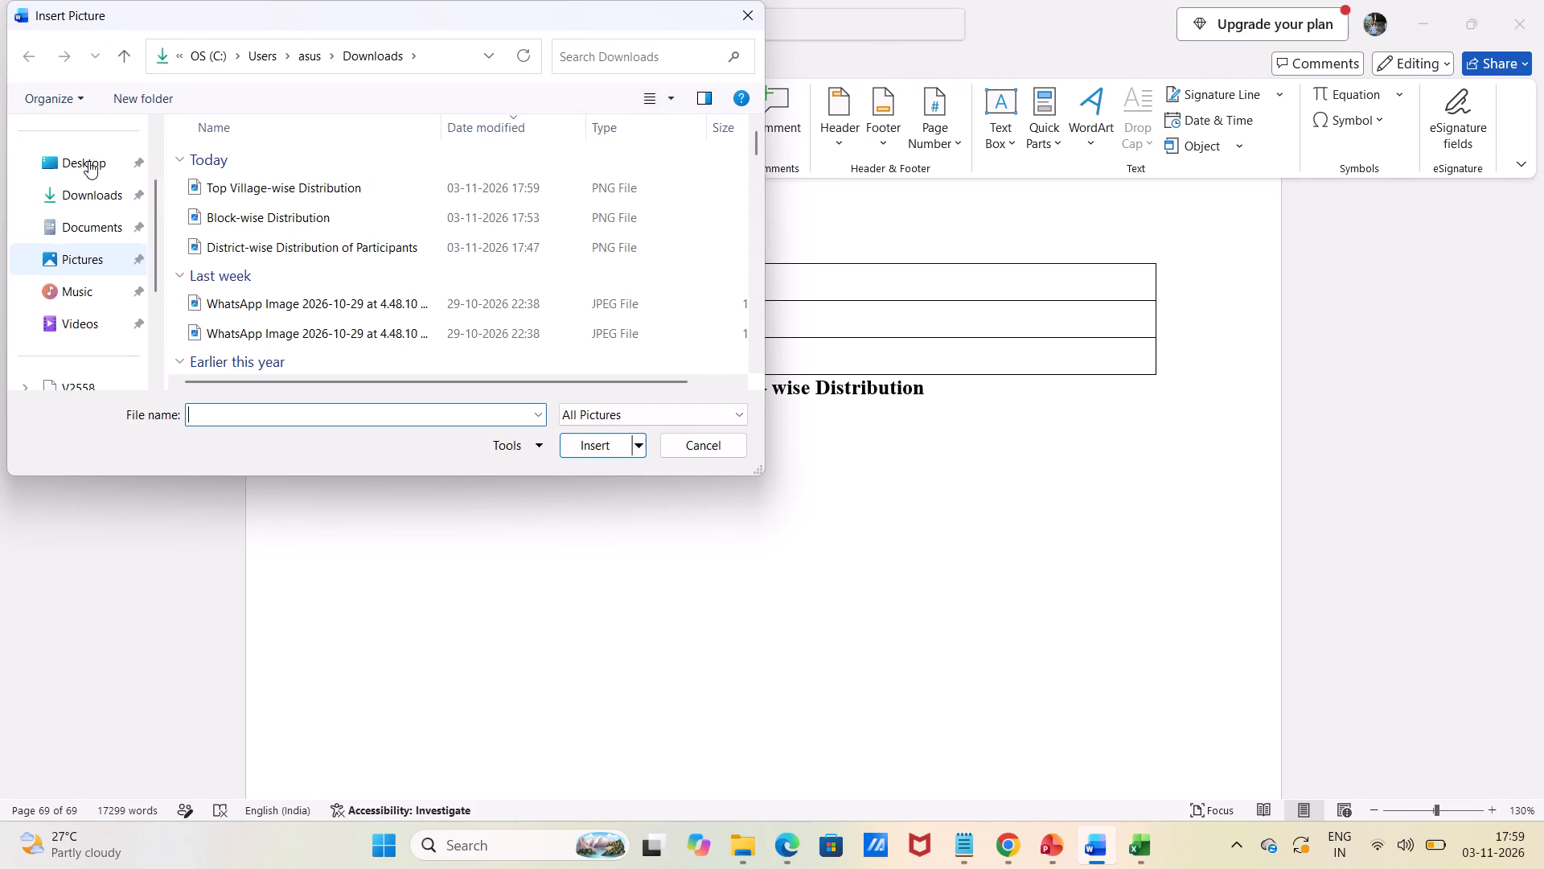
left_click(298, 190)
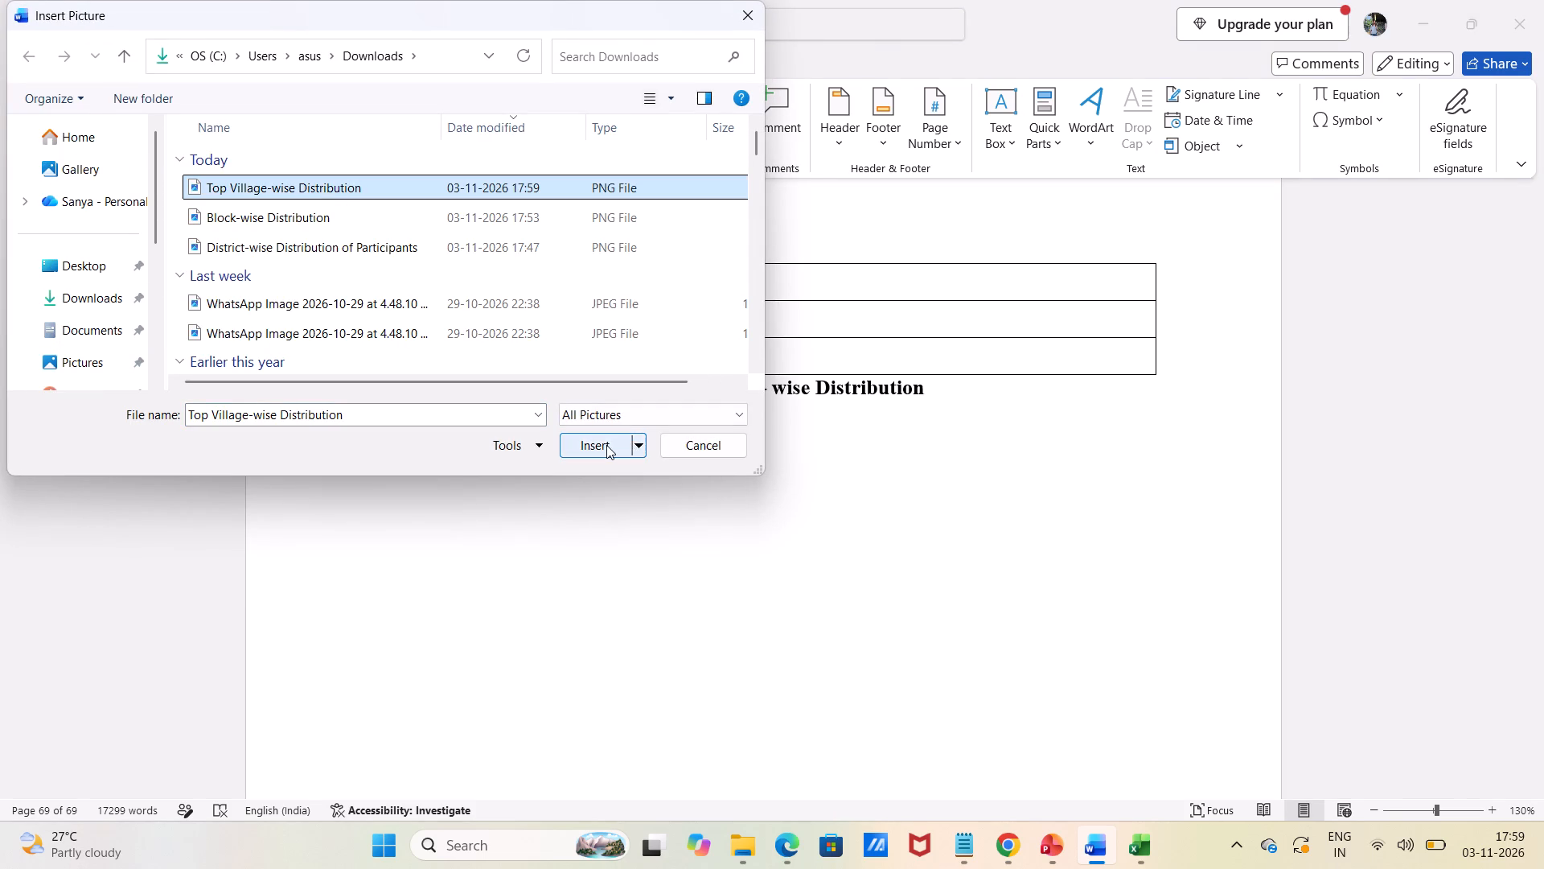
left_click(606, 445)
Reduce the village chart's height to about 7.11 cm, keeping its width at 15.92 cm.
scroll(628, 521, "down", 1)
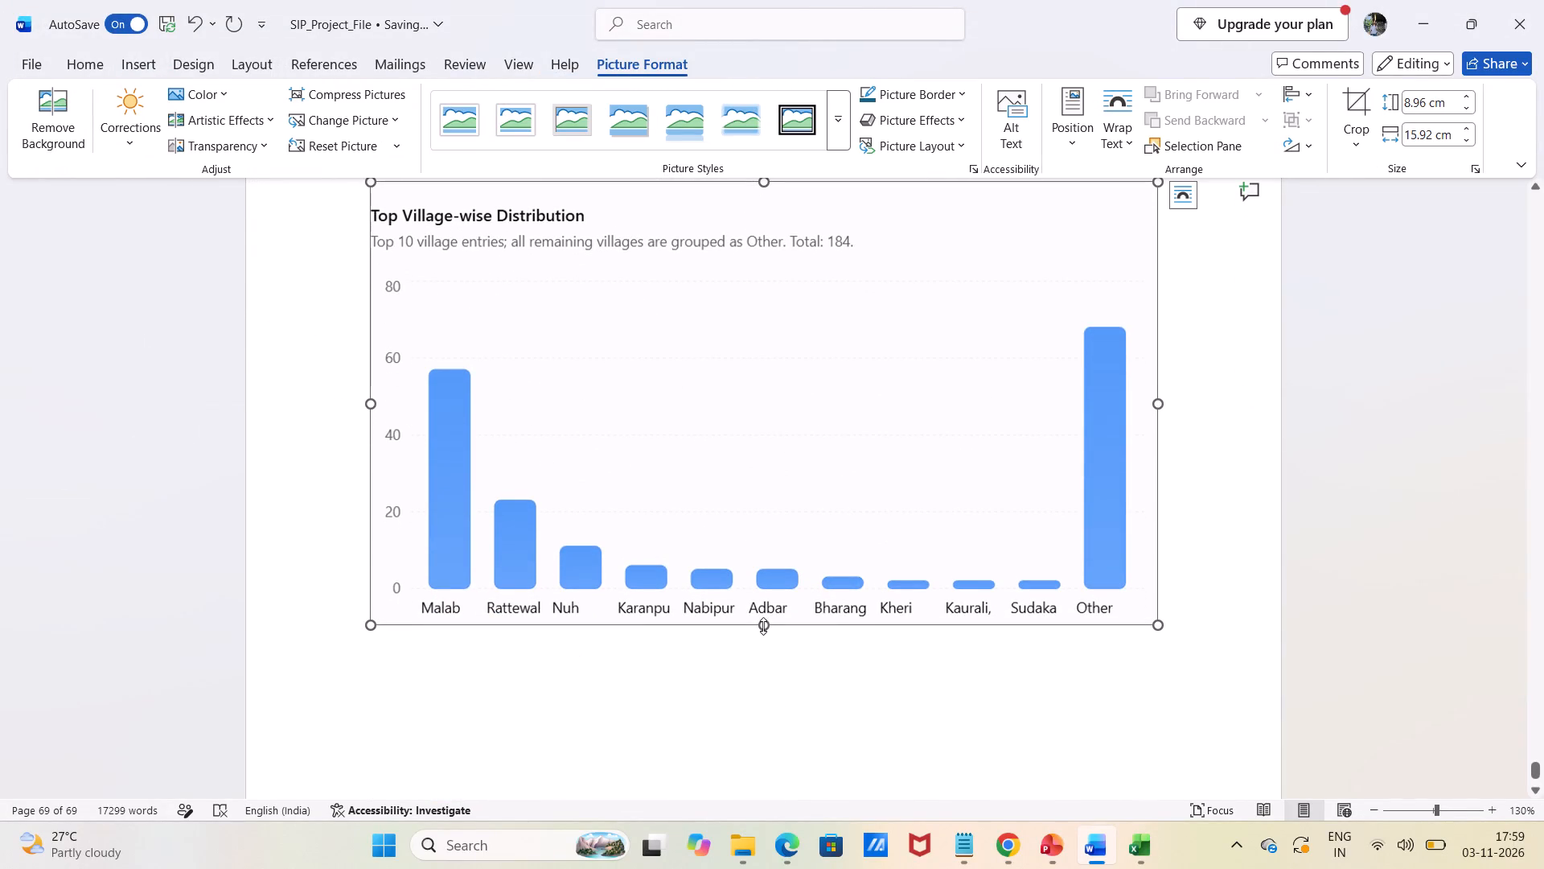
left_click_drag(765, 627, 762, 556)
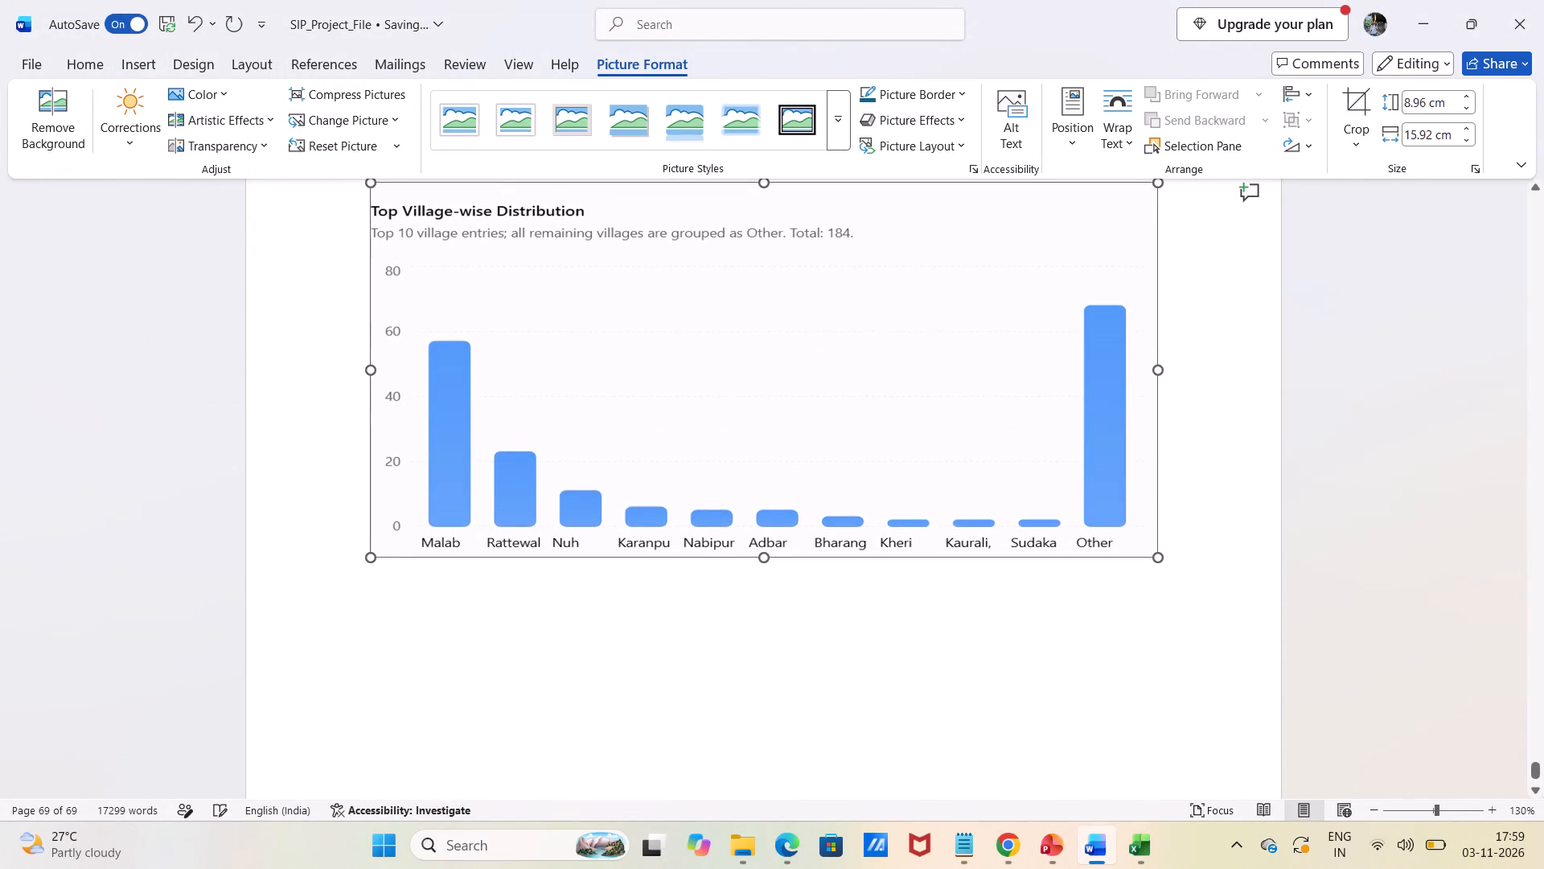
scroll(718, 418, "up", 1)
left_click_drag(770, 294, 770, 315)
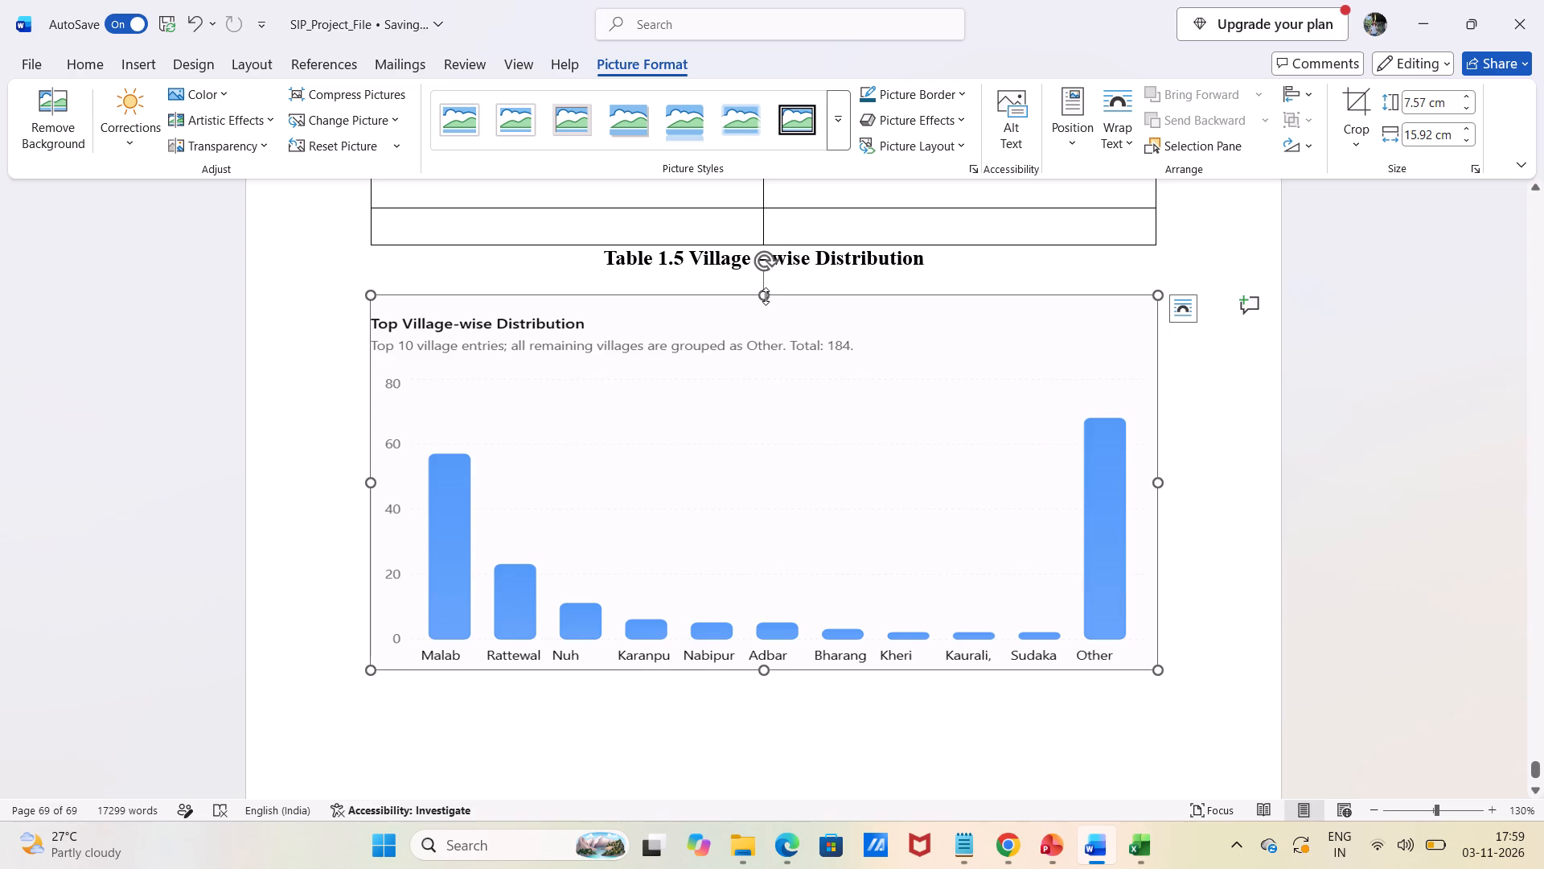
left_click_drag(766, 295, 768, 318)
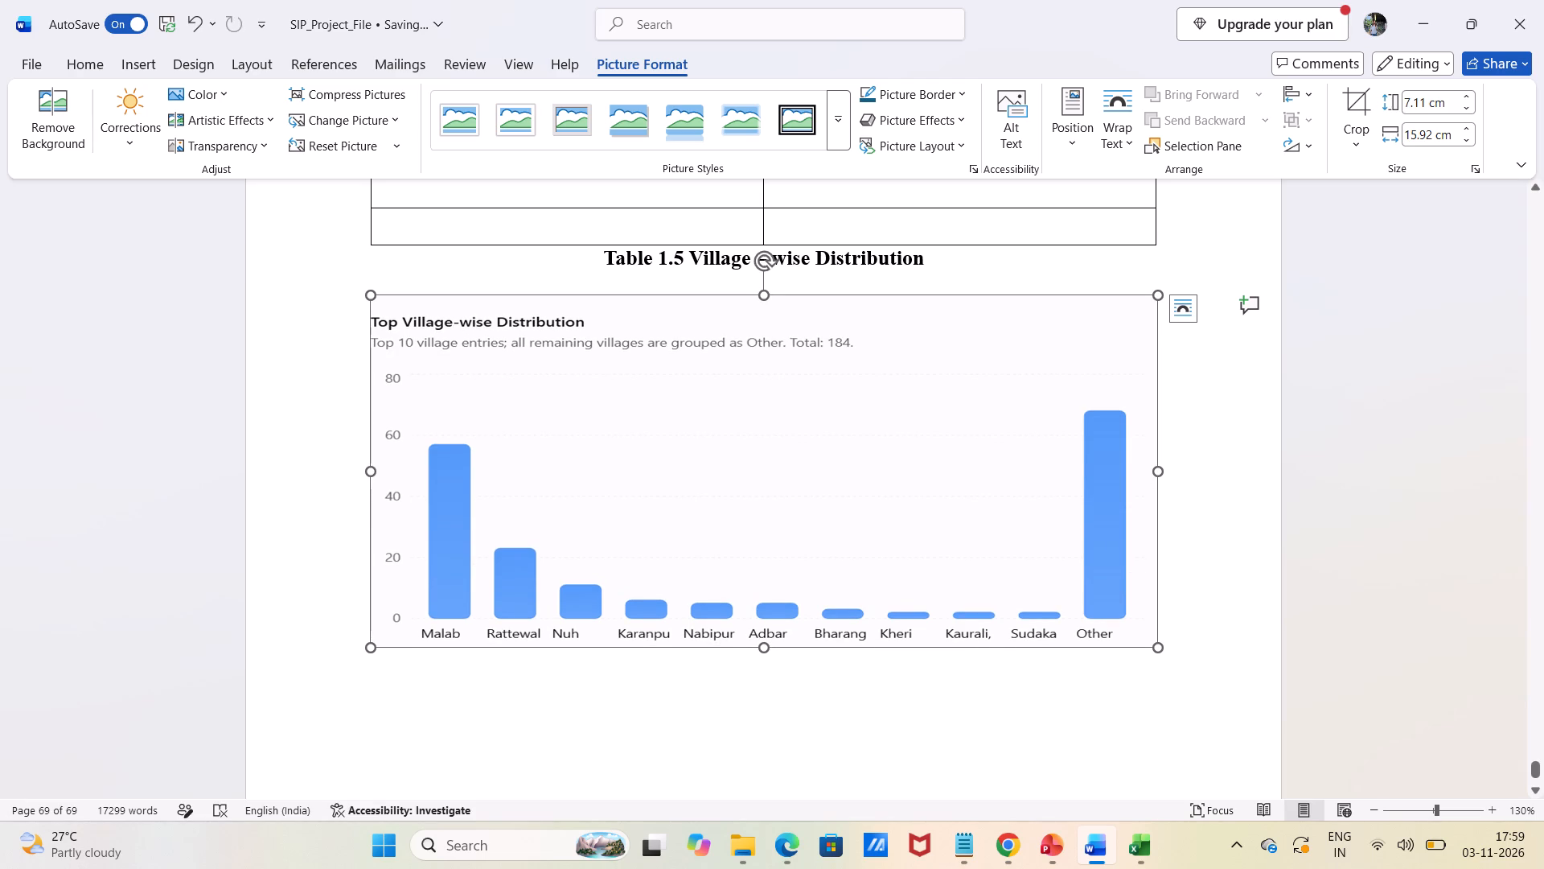
left_click(687, 690)
left_click(445, 700)
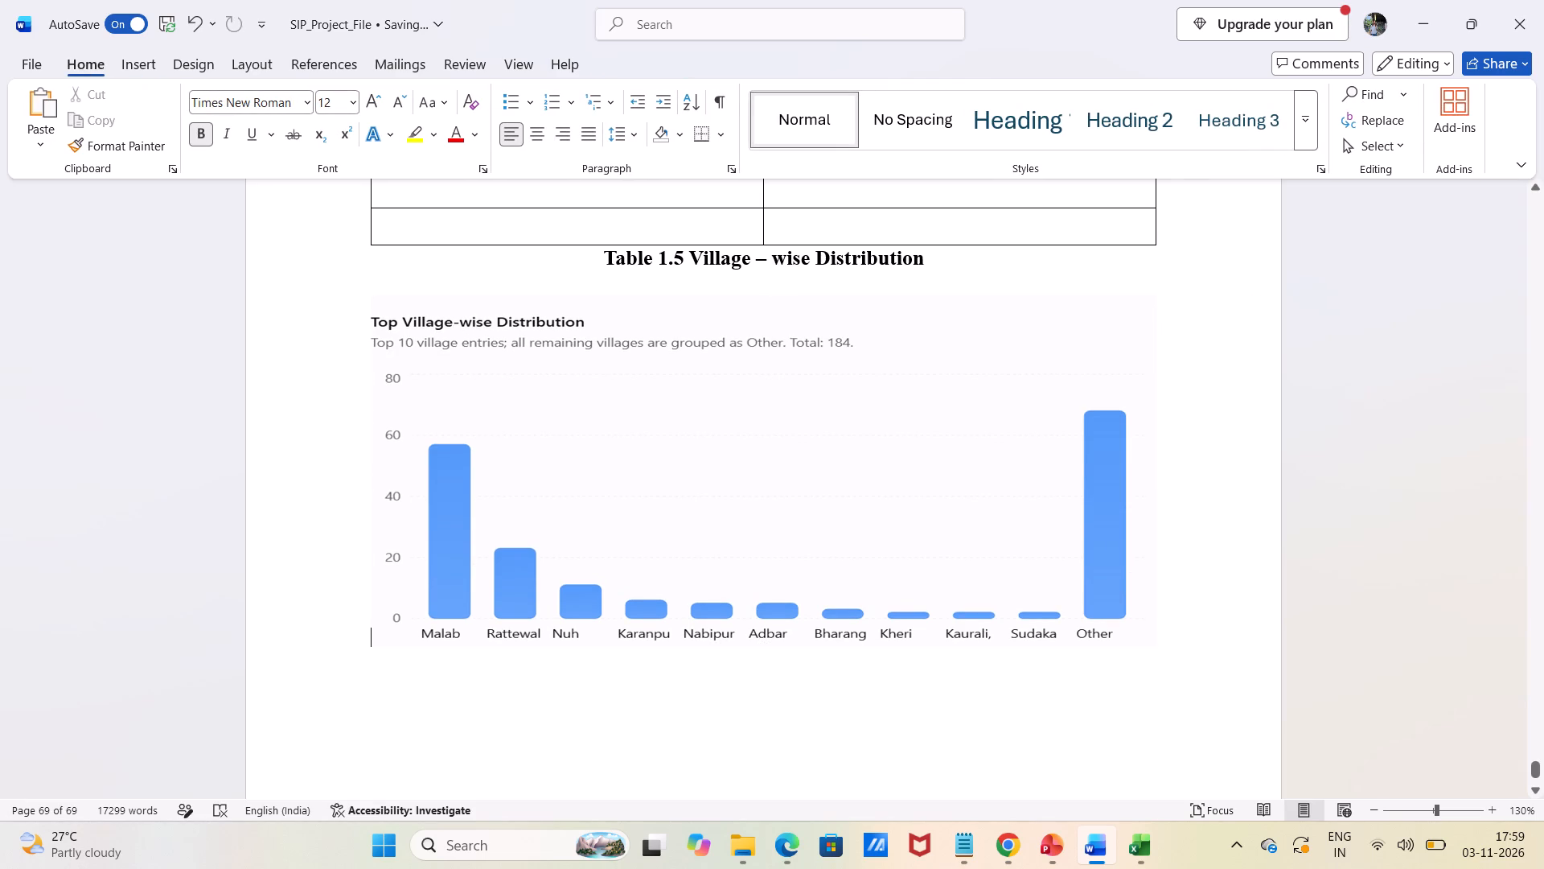
Copy the village-wise interpretation paragraph from ChatGPT in Chrome into Word below the chart, restoring the initial "I" of "Interpretation".
left_click(1153, 619)
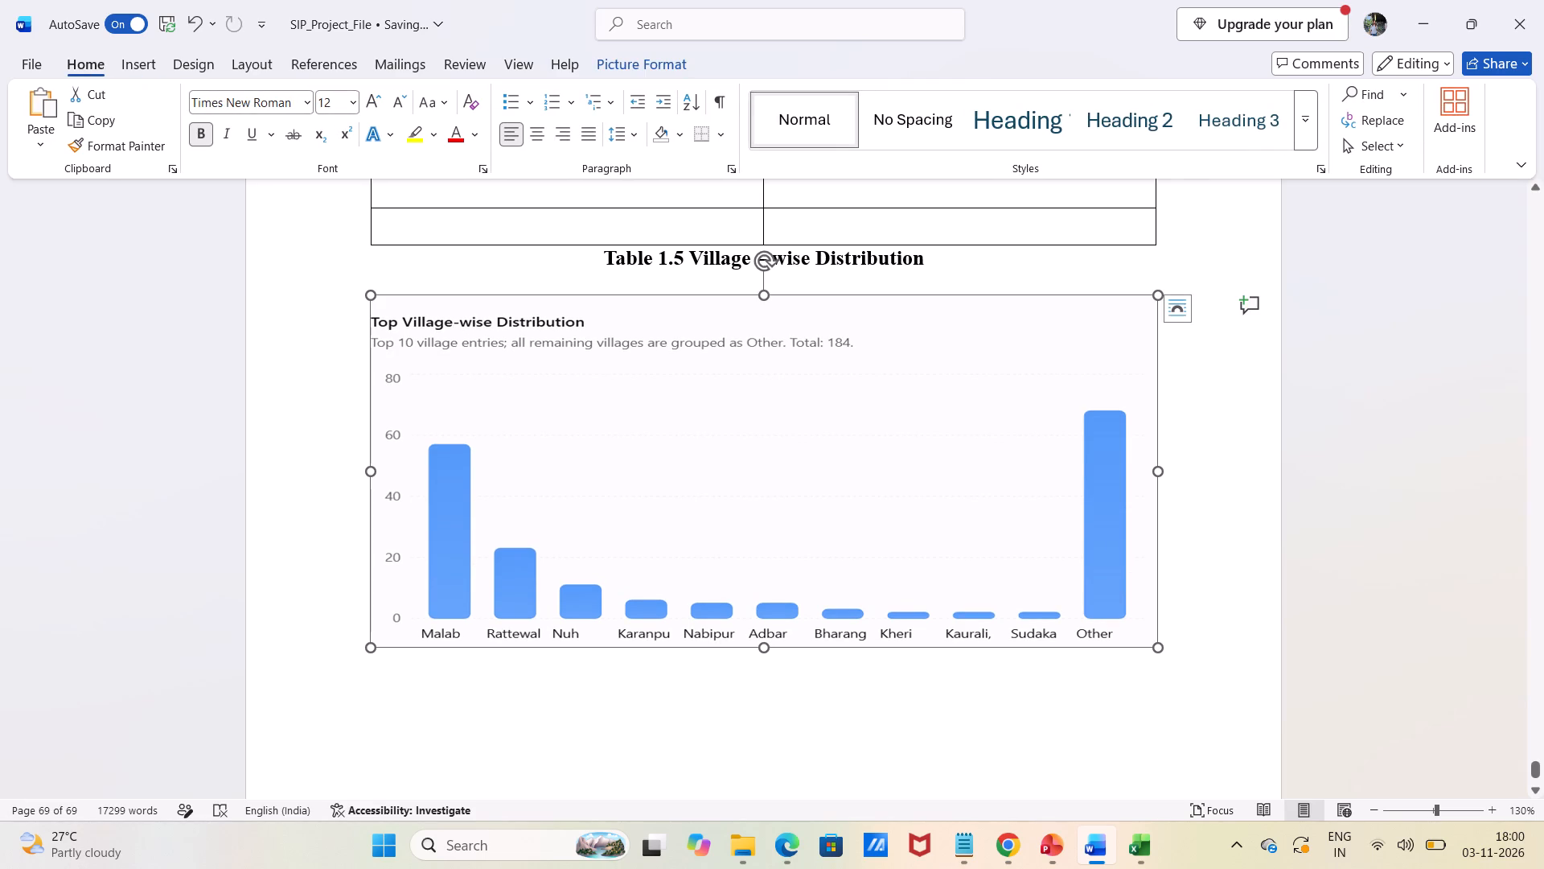
left_click(1210, 630)
key("Return")
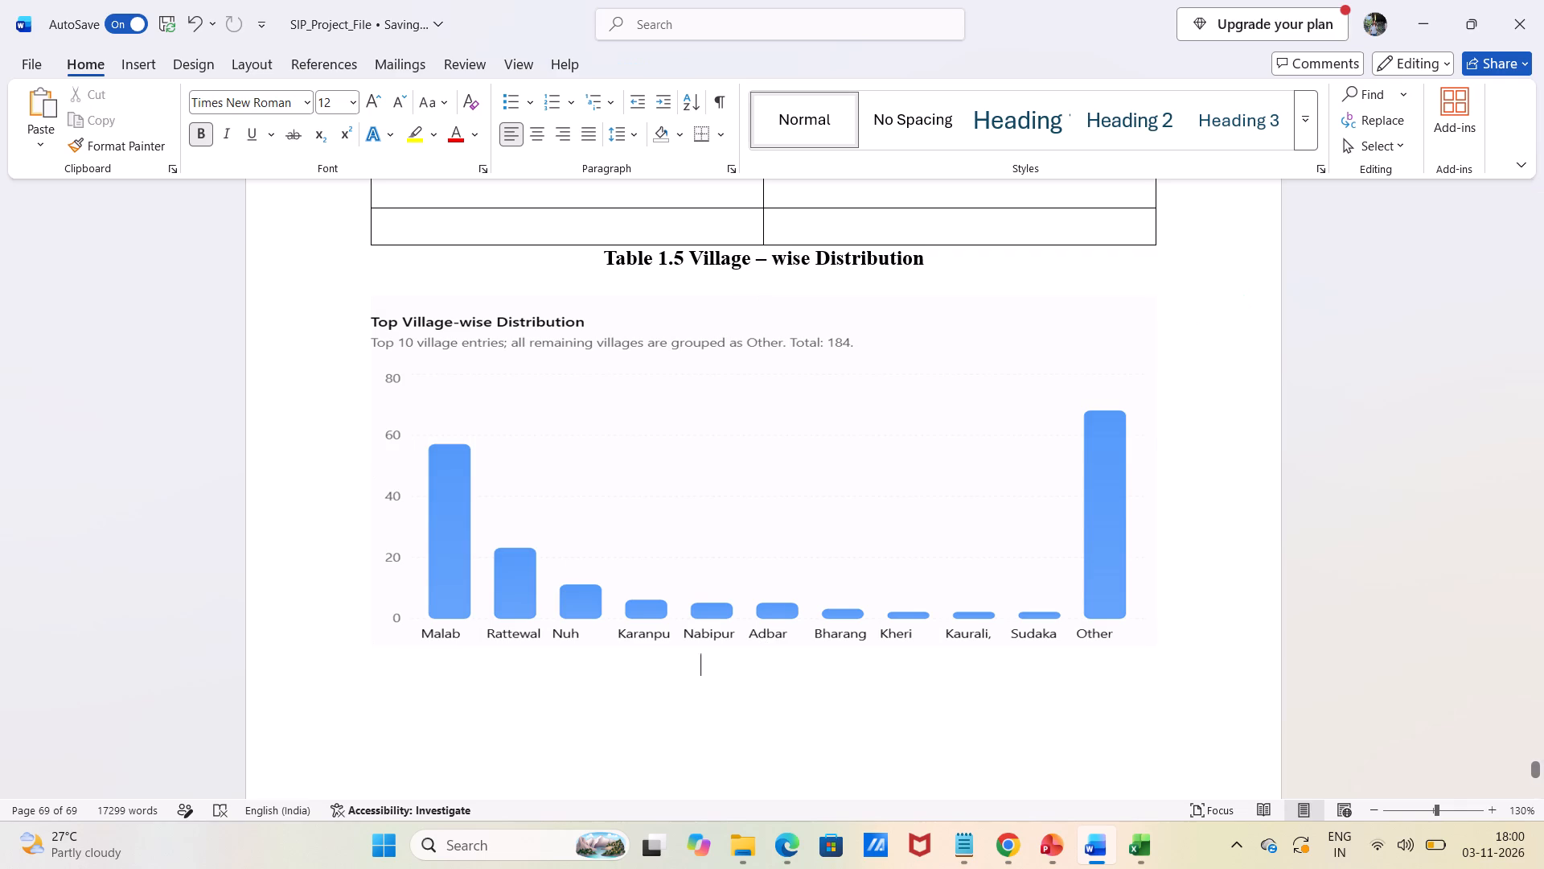
left_click(1018, 840)
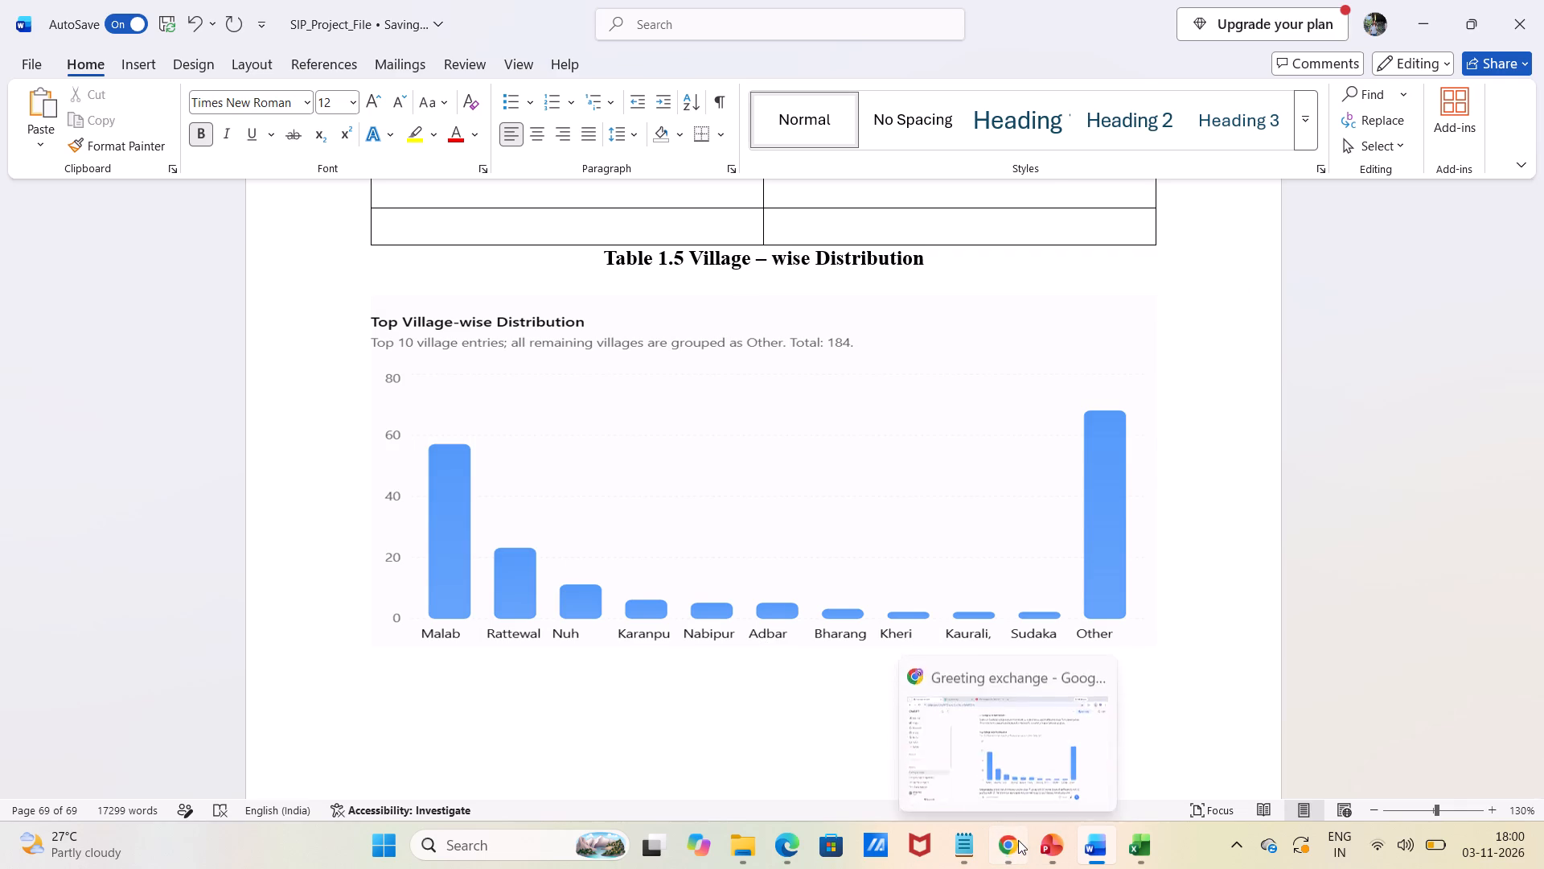
scroll(707, 590, "down", 2)
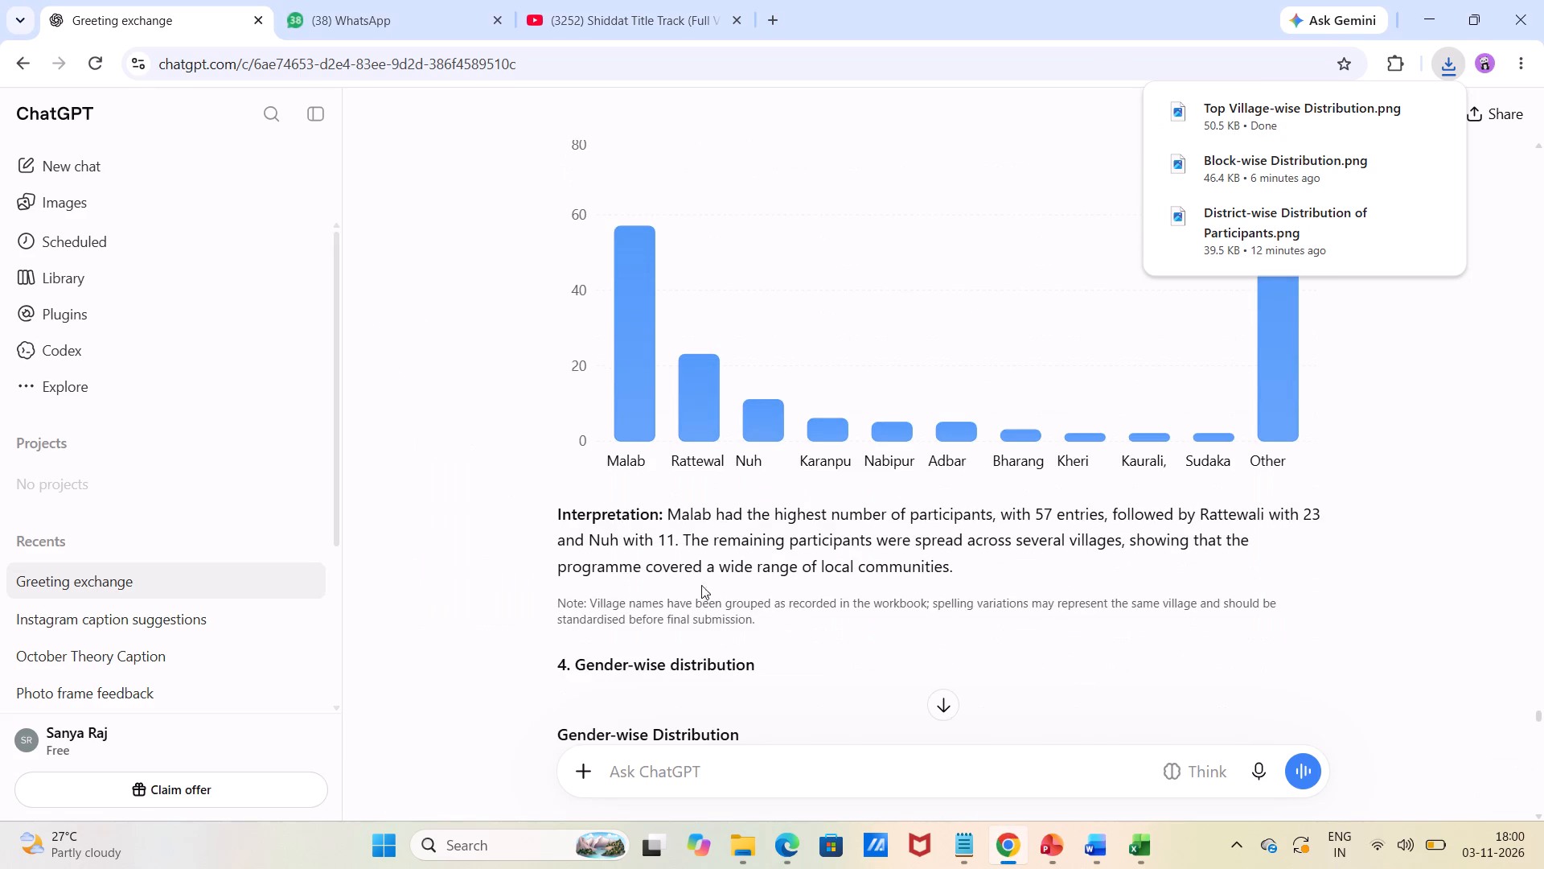
left_click_drag(560, 511, 1125, 576)
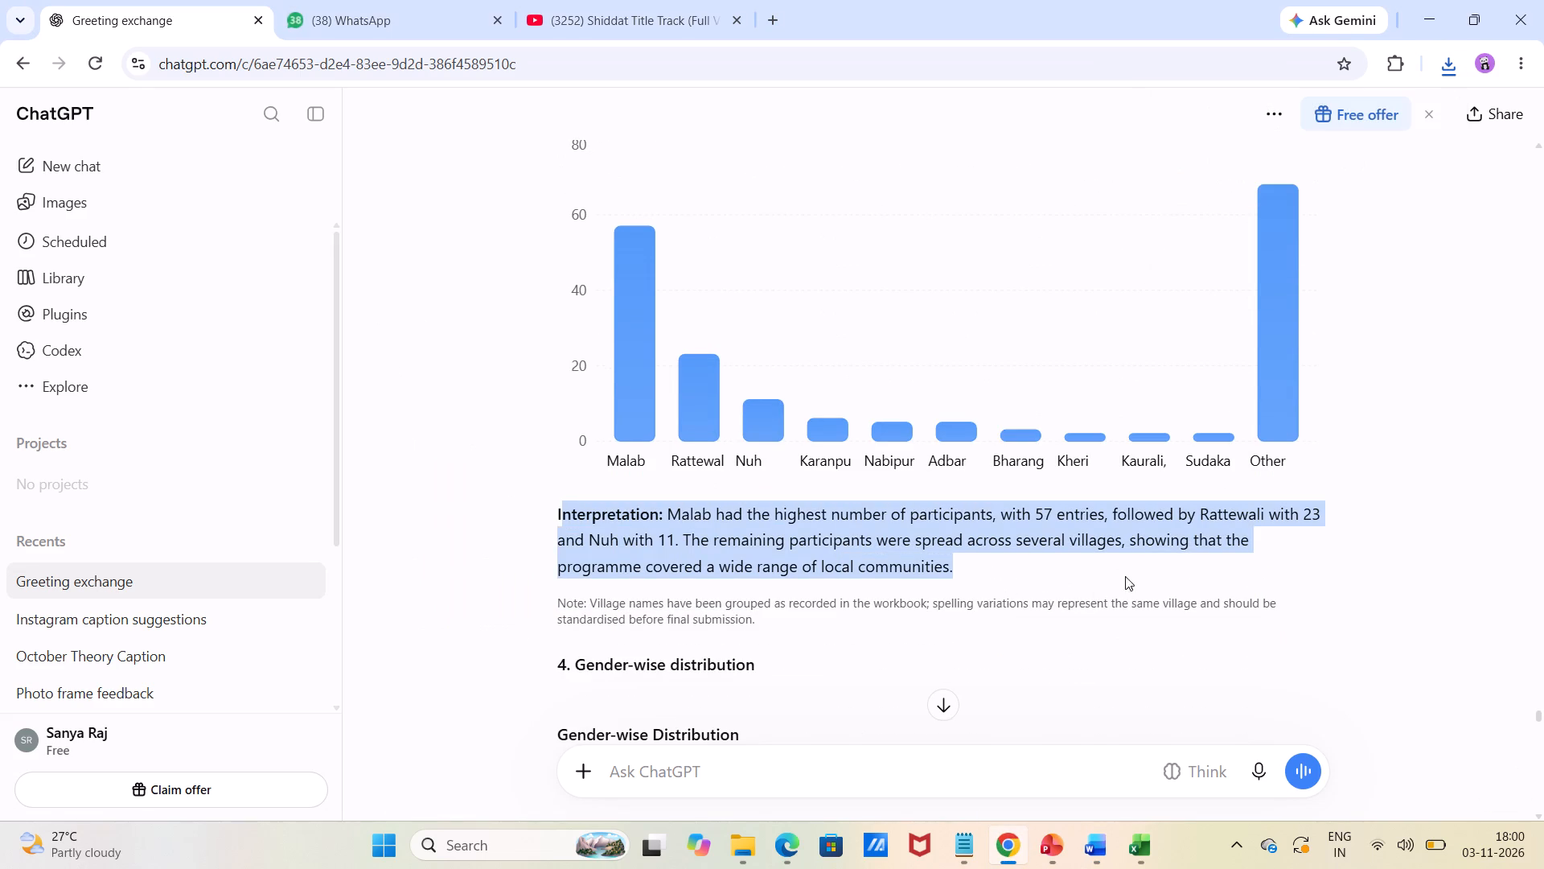
left_click_drag(1125, 576, 1086, 556)
key("ctrl+c")
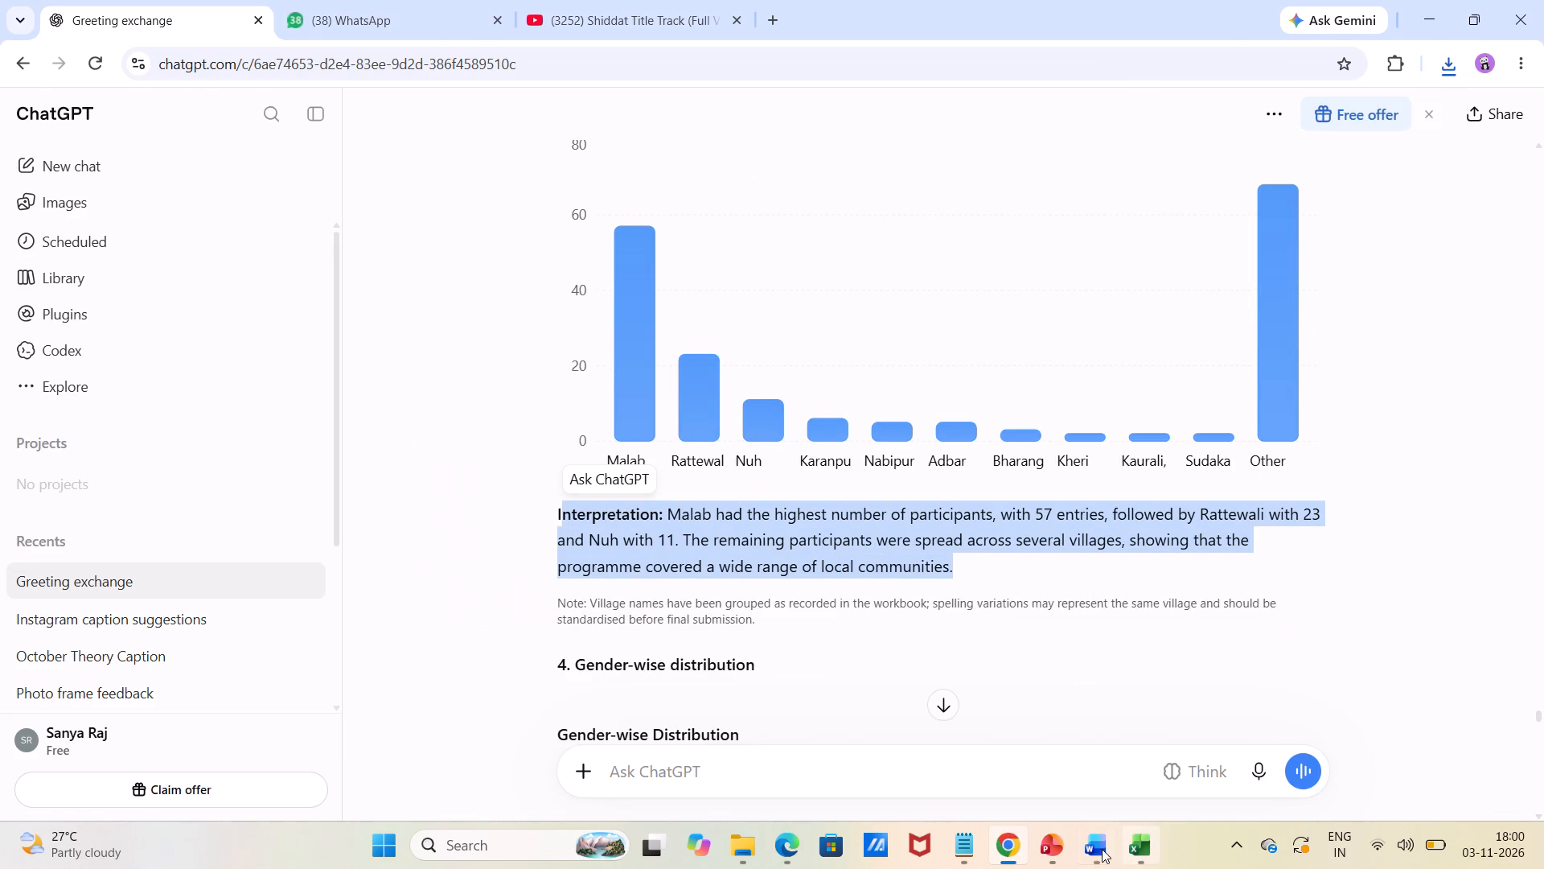
left_click(1086, 851)
key("ctrl+v")
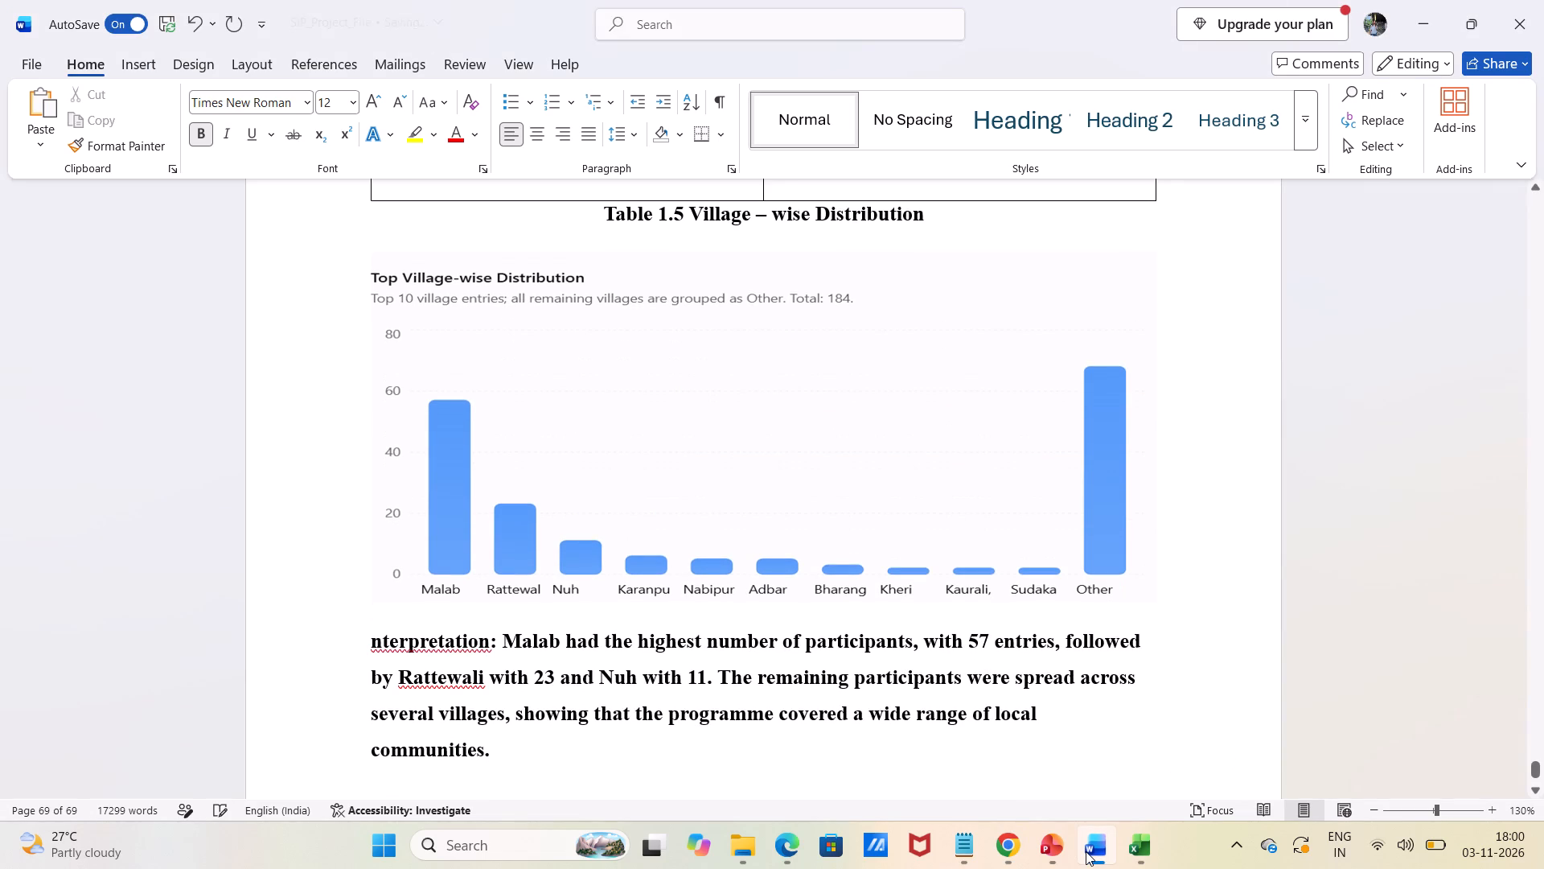
left_click(369, 640)
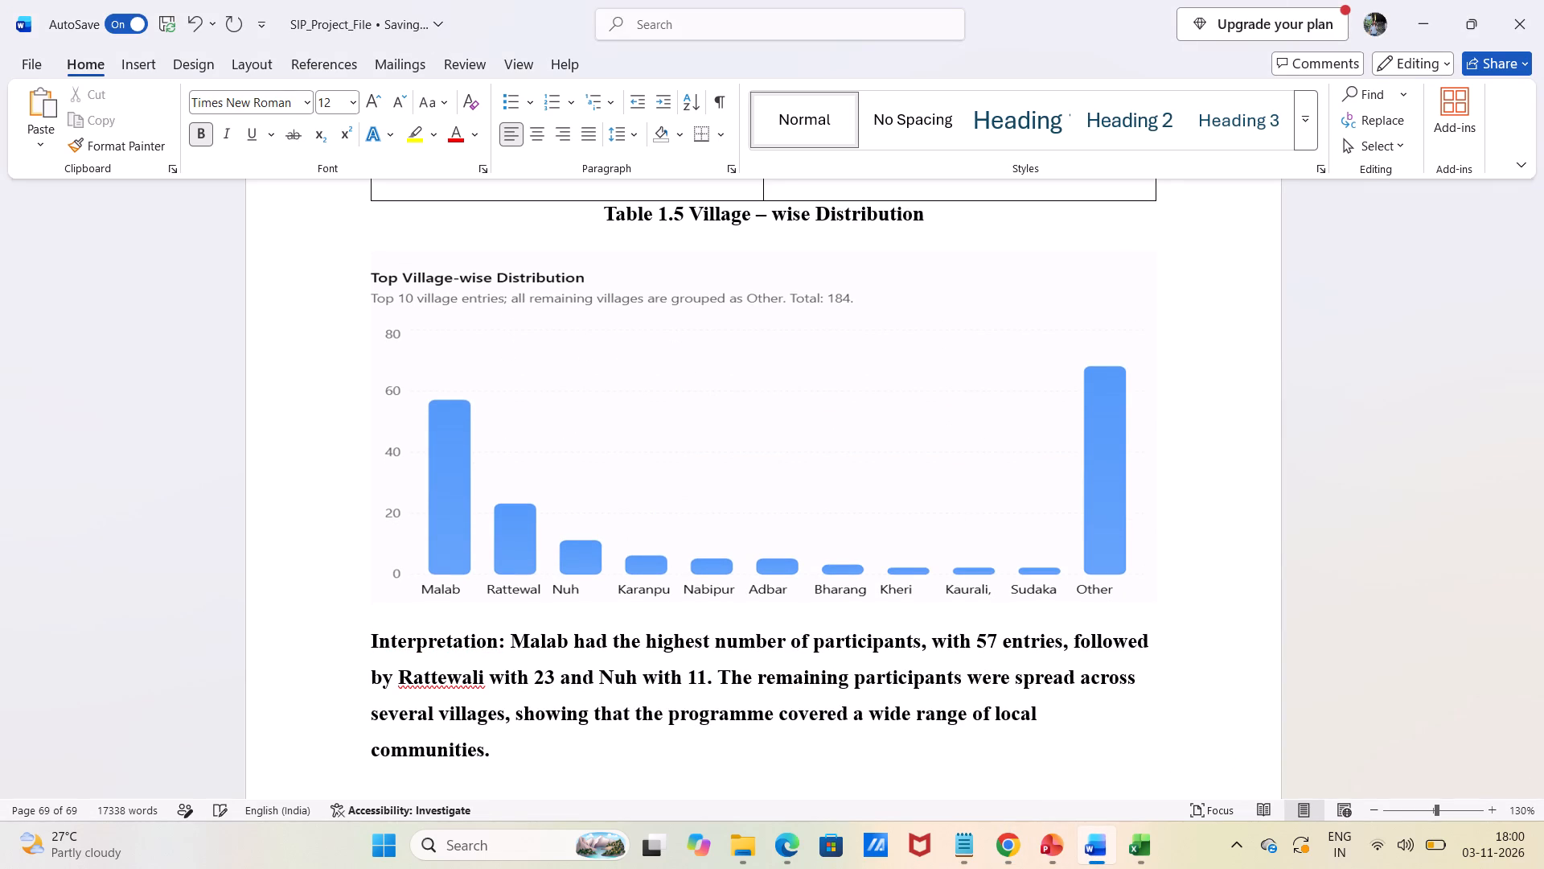
Remove the bold formatting from the village interpretation text, leaving only the "Interpretation:" label bold.
left_click_drag(510, 636, 546, 746)
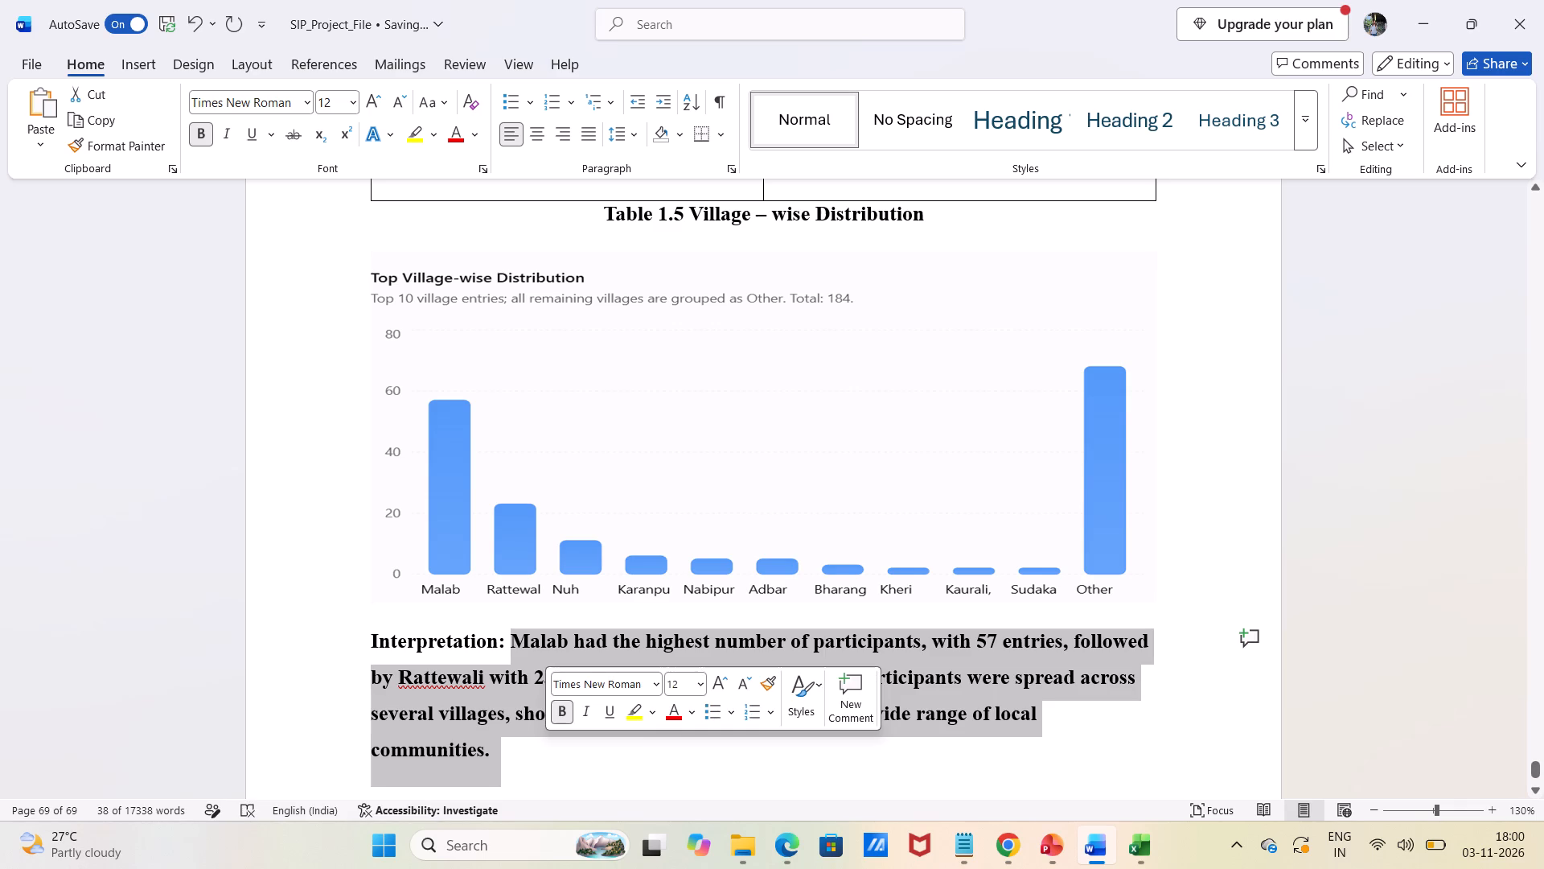
left_click(207, 126)
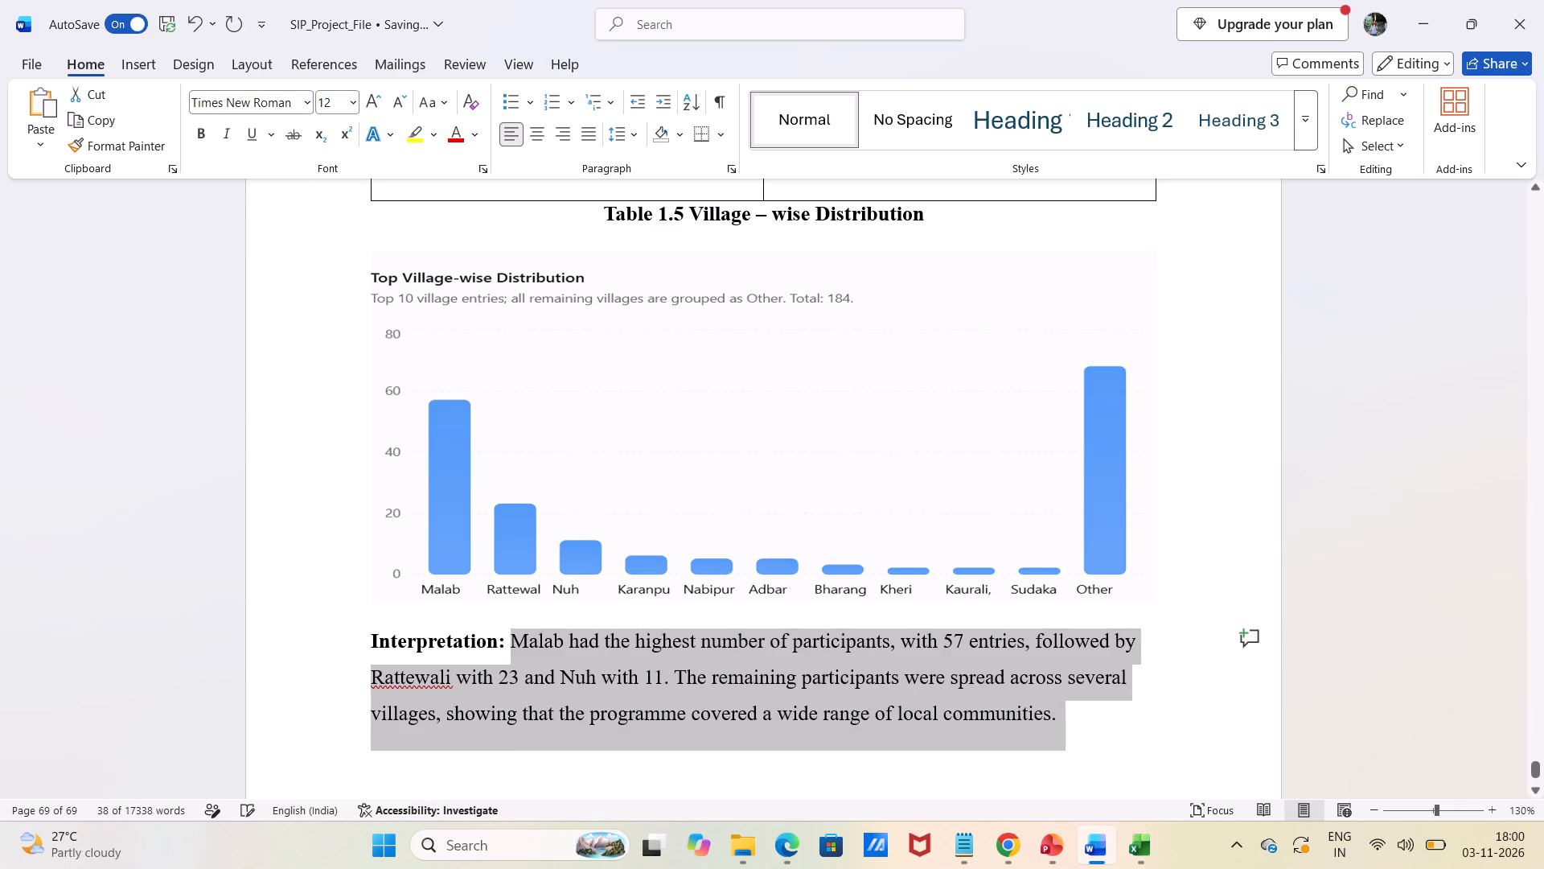
left_click(140, 550)
left_click(151, 653)
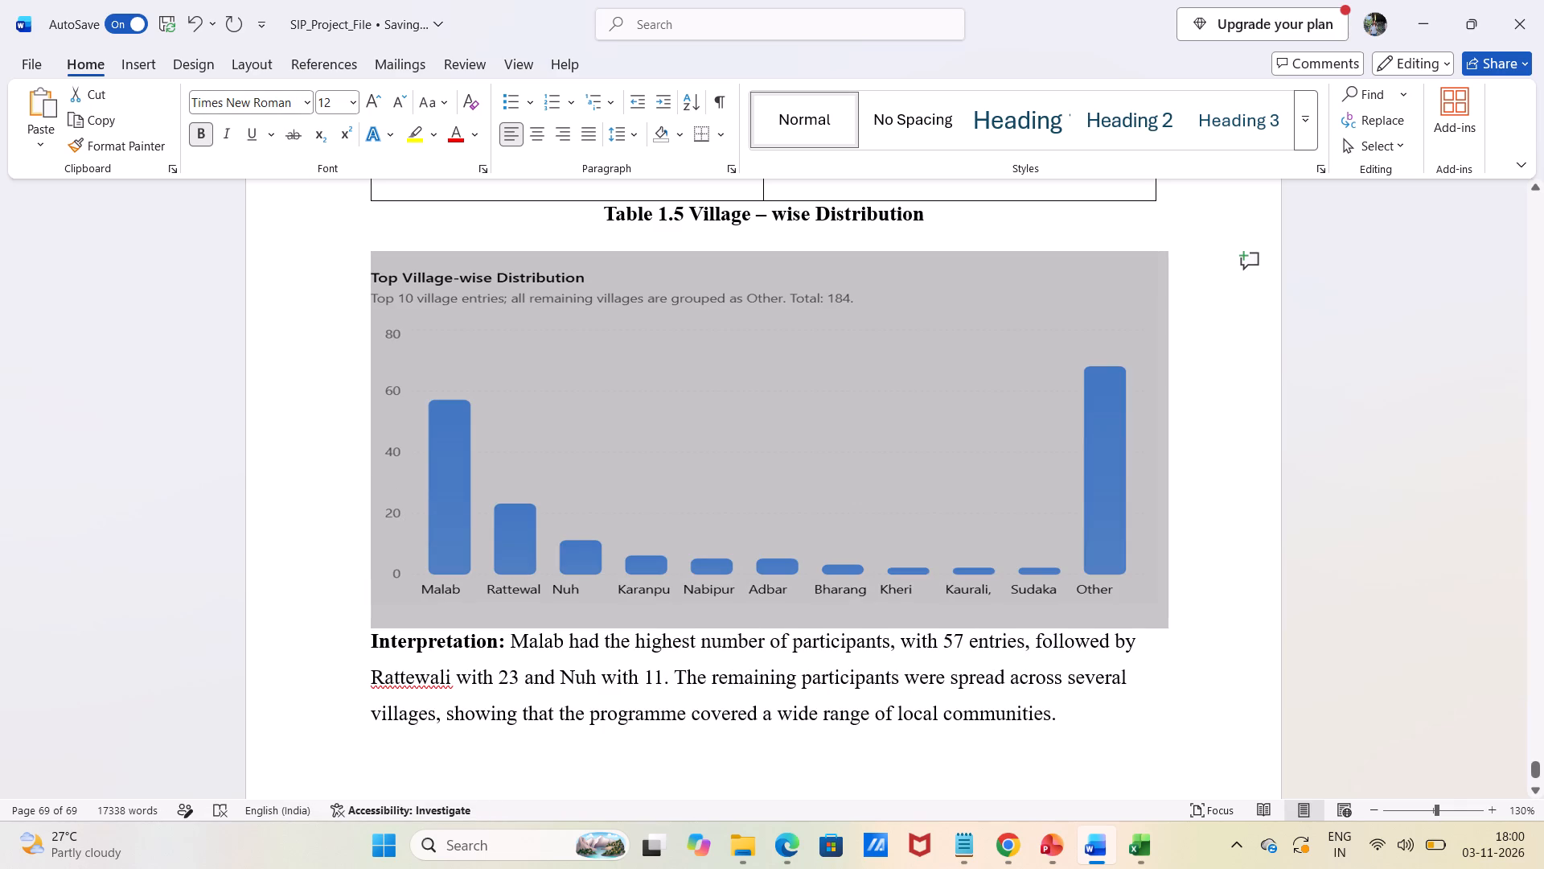
Duplicate the "4.2.3 Village – Wise Distribution" heading on a new line below the village interpretation and renumber the copy 4.2.4.
scroll(413, 739, "down", 2)
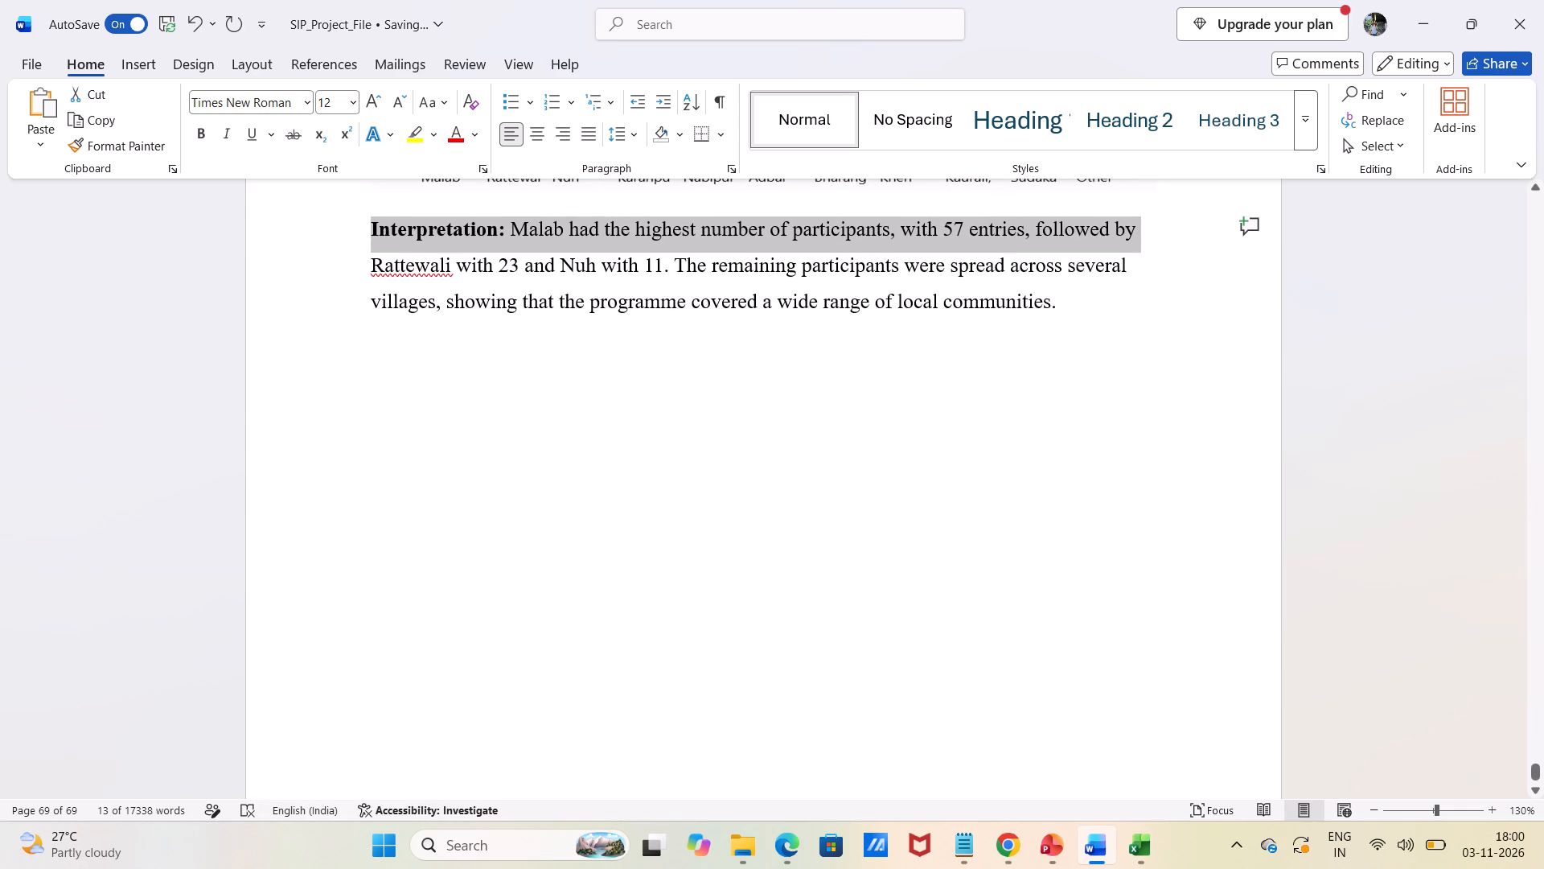
left_click(1086, 309)
key("Return")
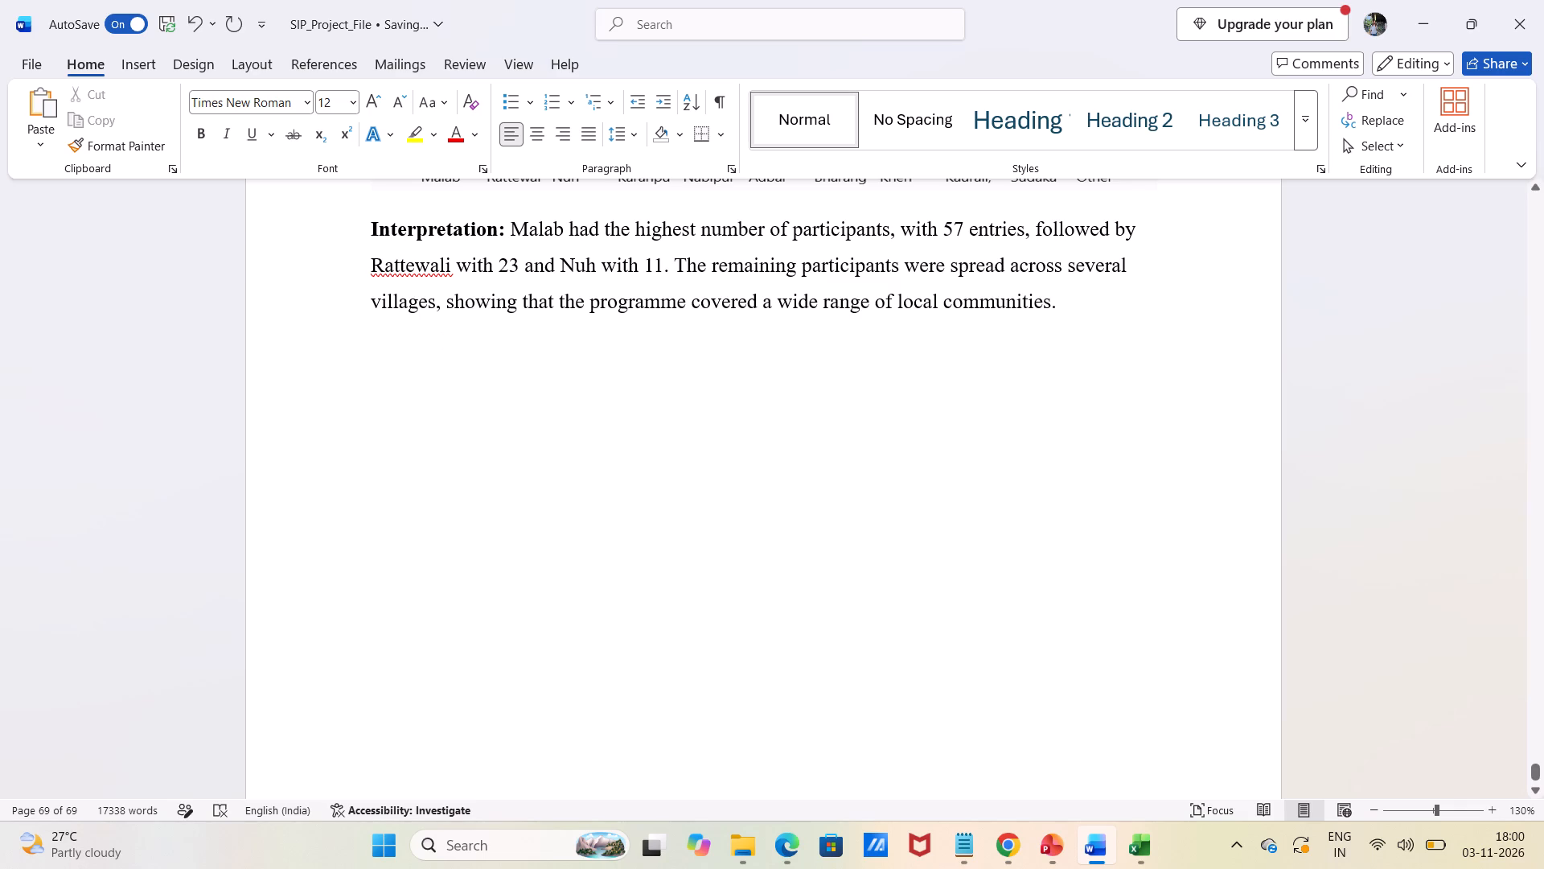
scroll(862, 350, "up", 2)
scroll(862, 350, "down", 1)
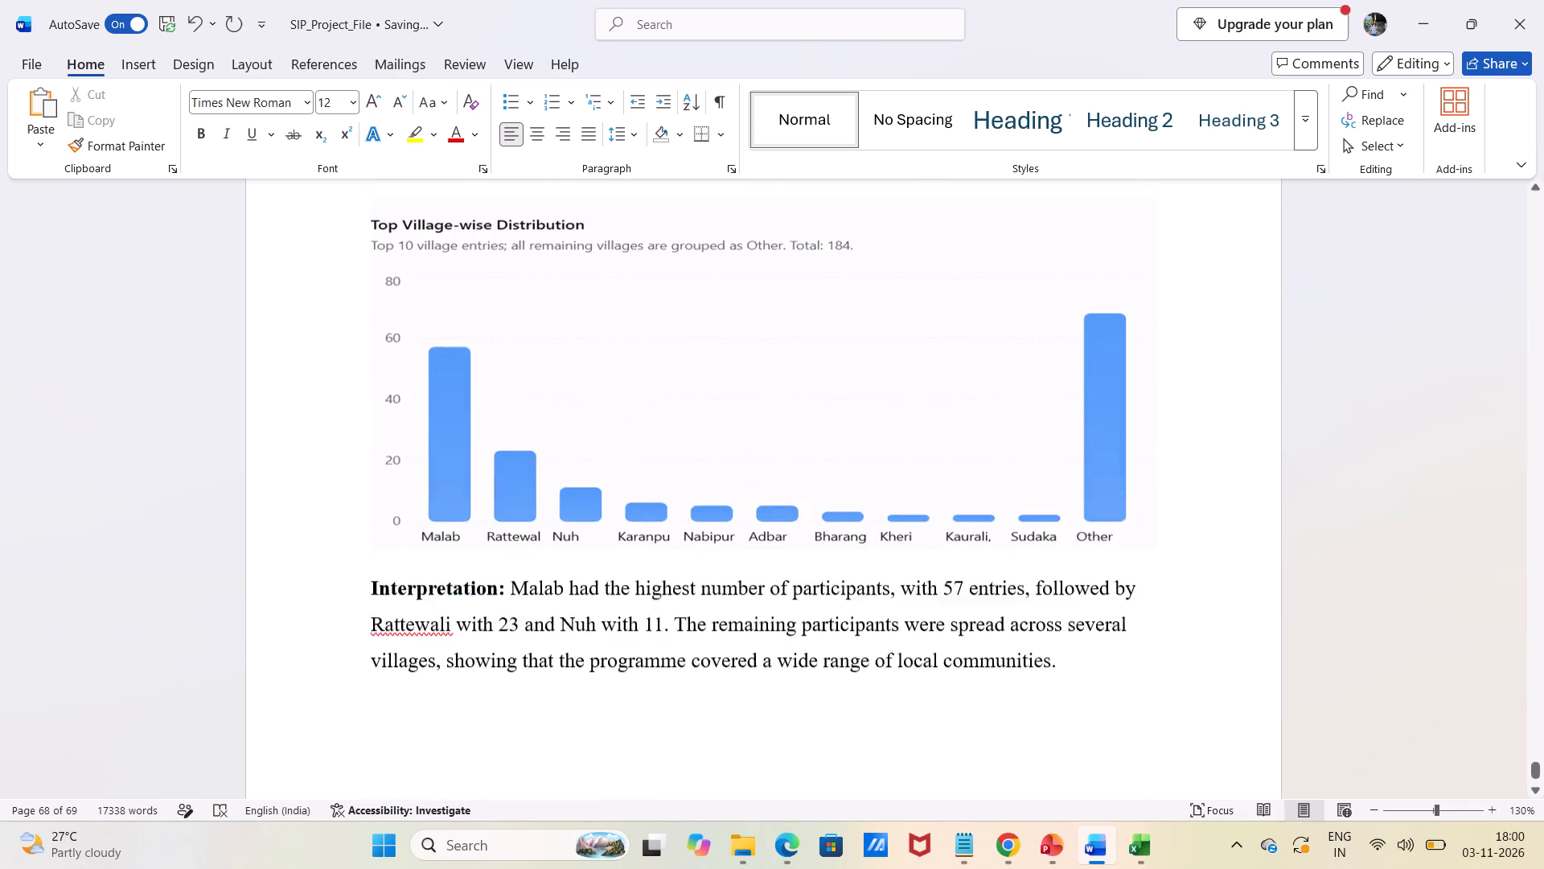
scroll(862, 350, "down", 1)
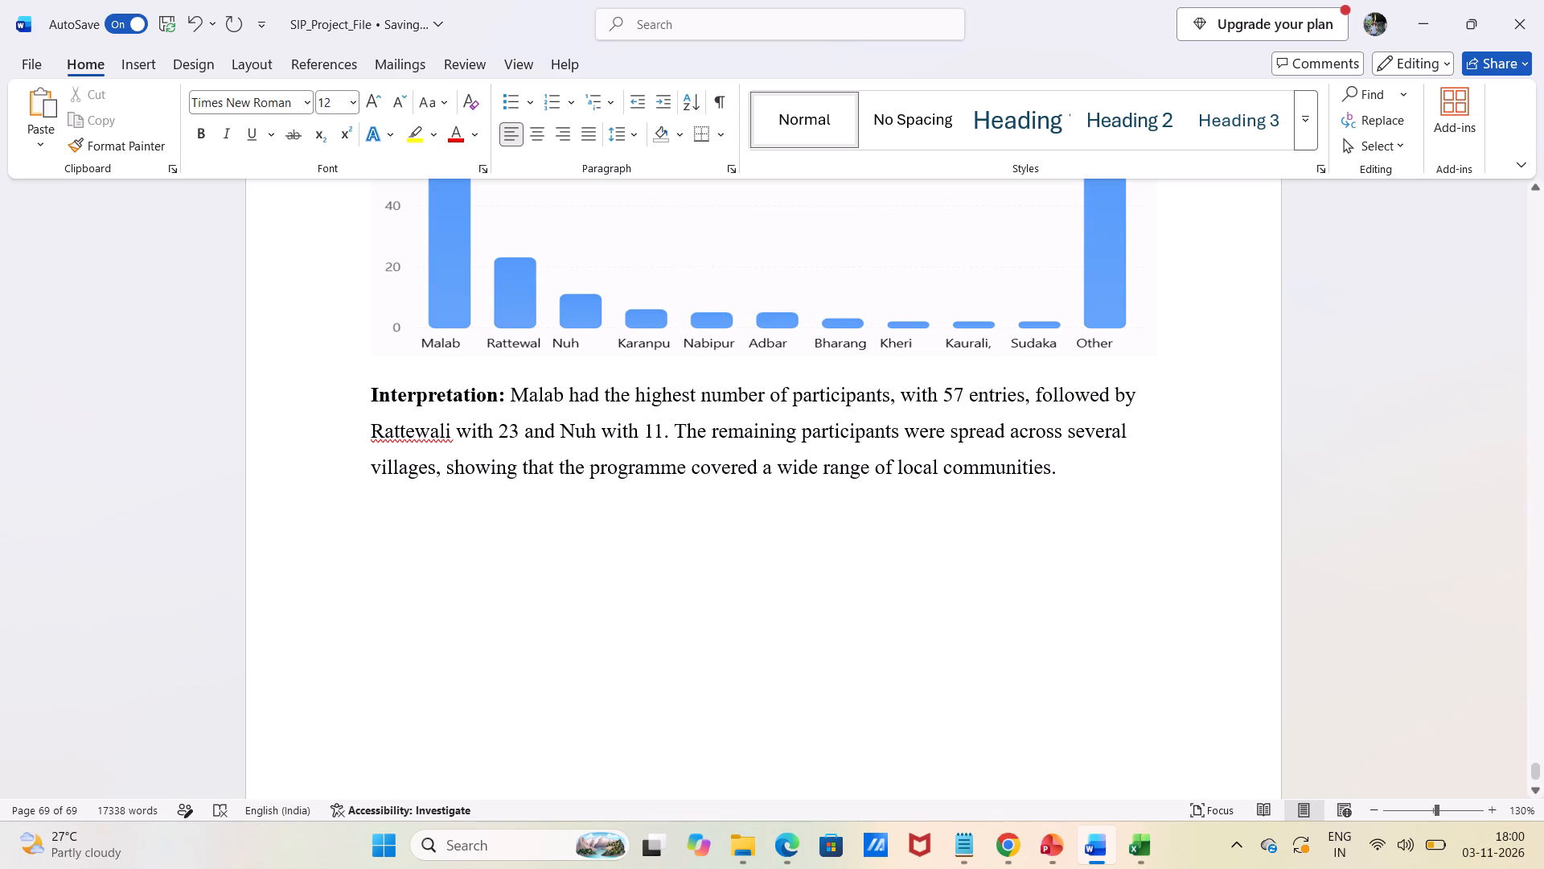
scroll(804, 434, "up", 6)
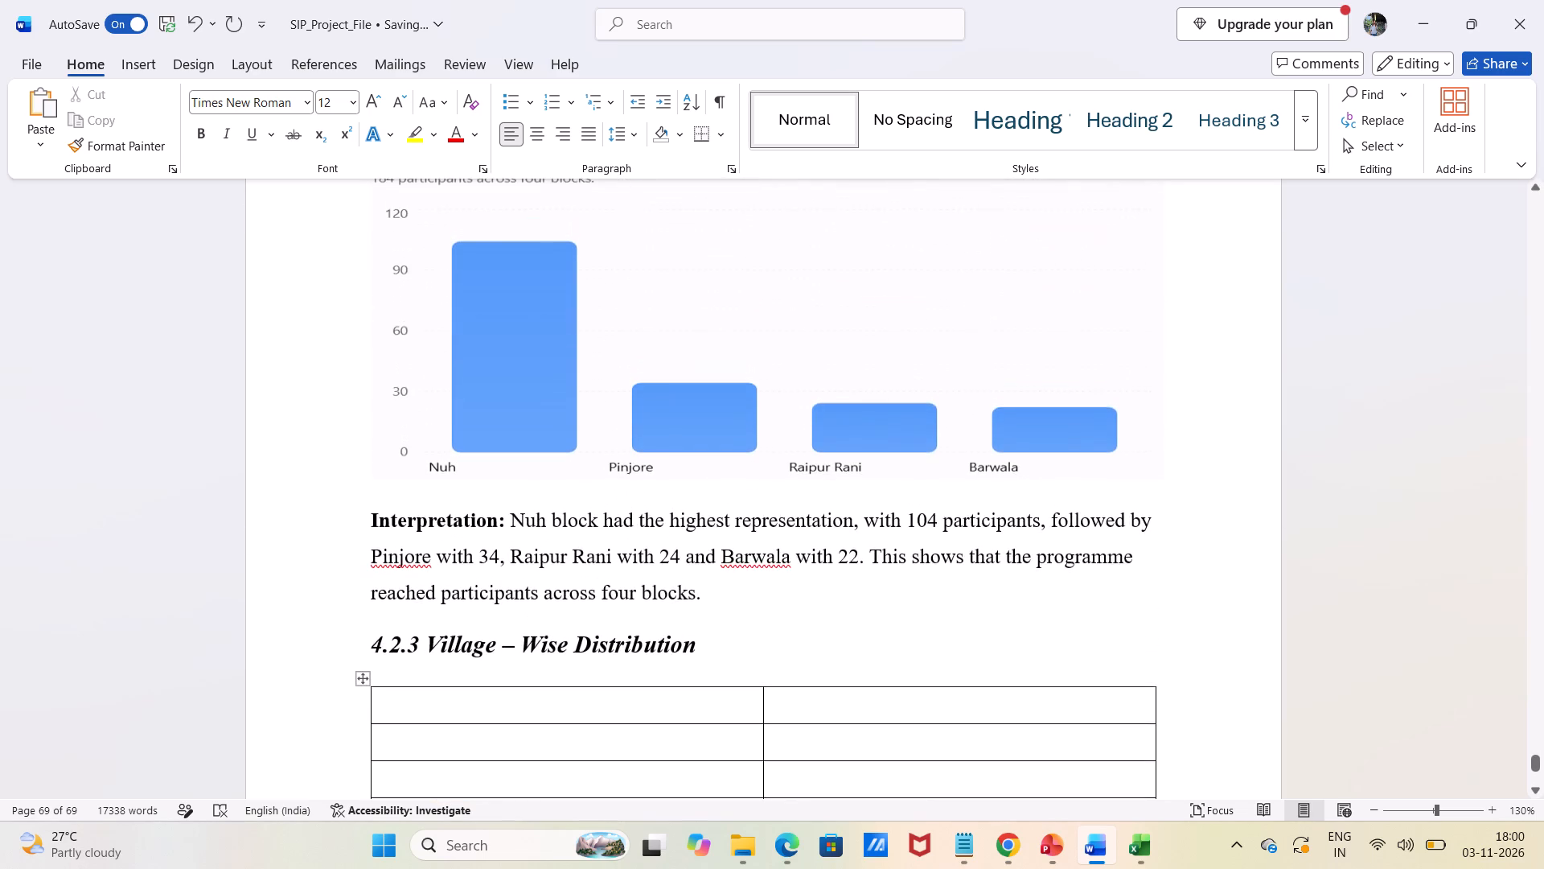
left_click_drag(365, 645, 791, 659)
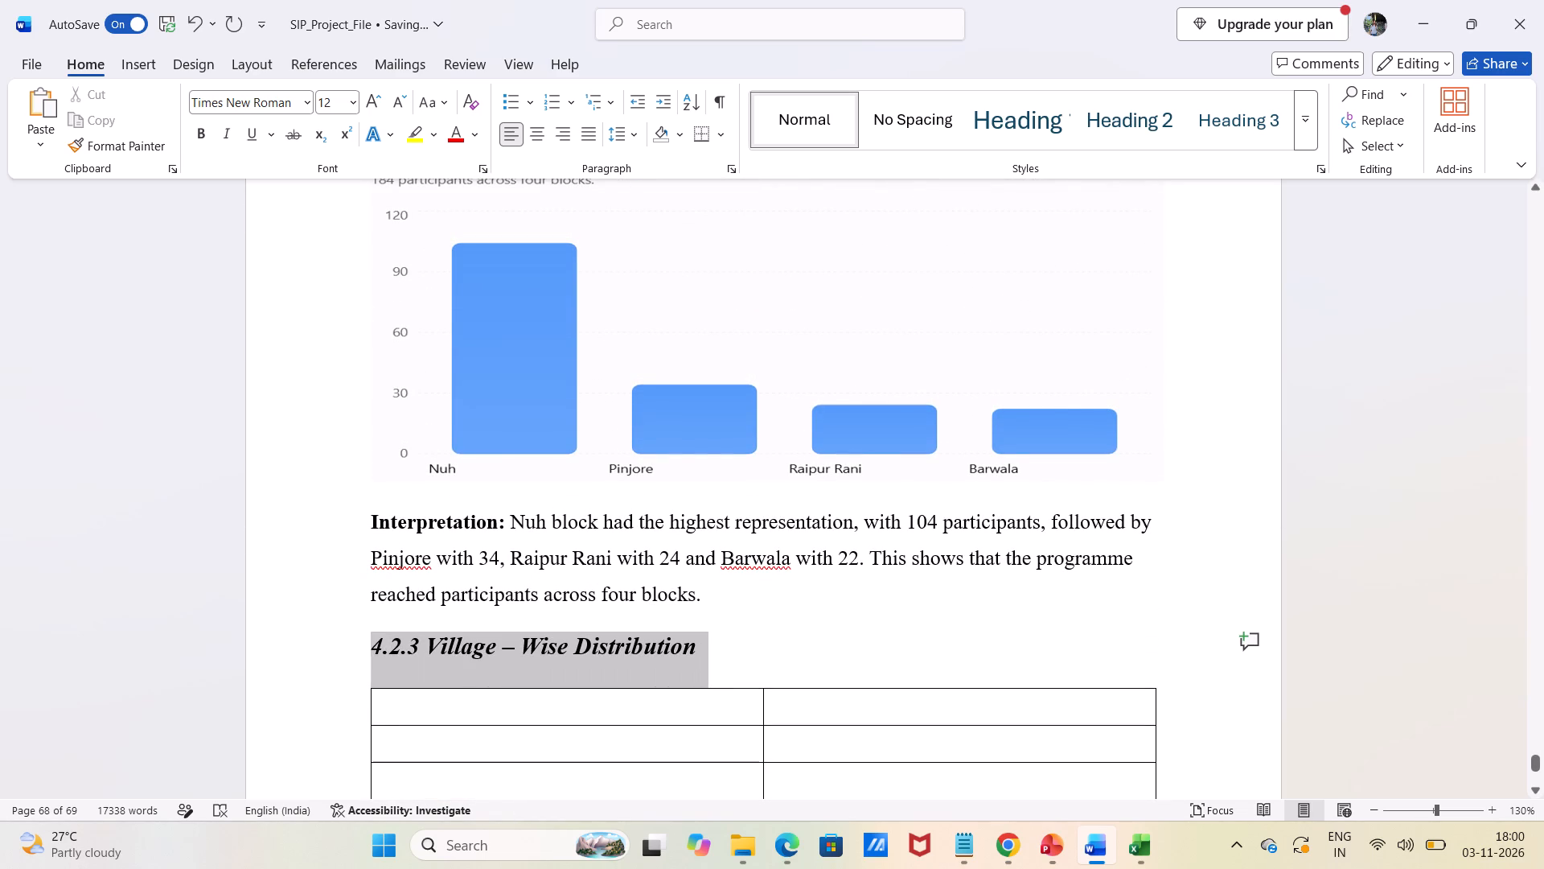
left_click_drag(791, 659, 799, 661)
key("ctrl+c")
scroll(504, 496, "down", 2)
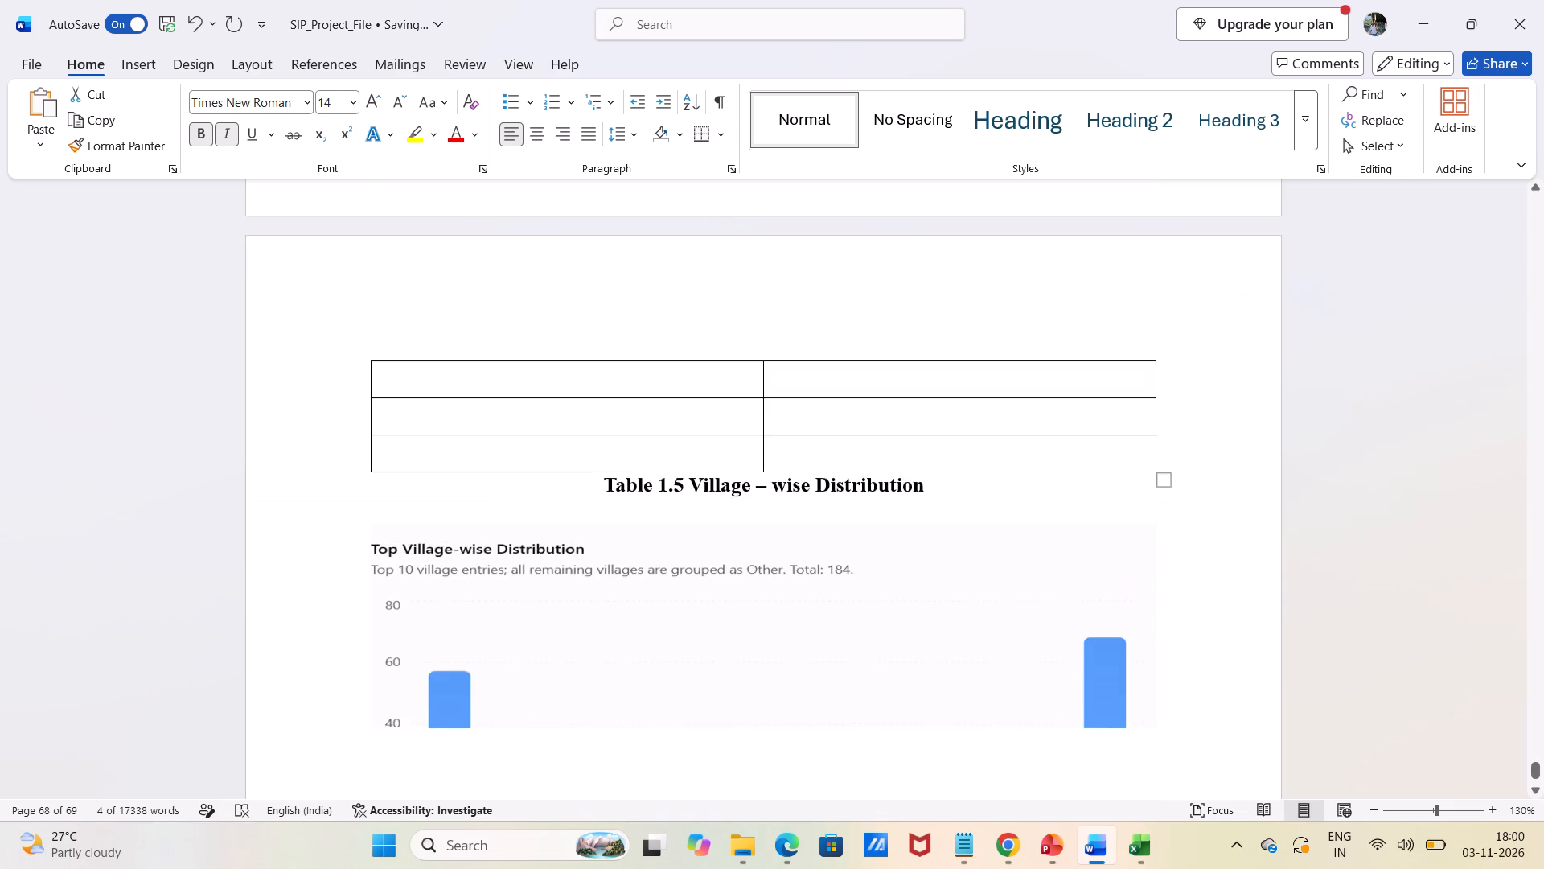
scroll(504, 496, "down", 2)
left_click(421, 411)
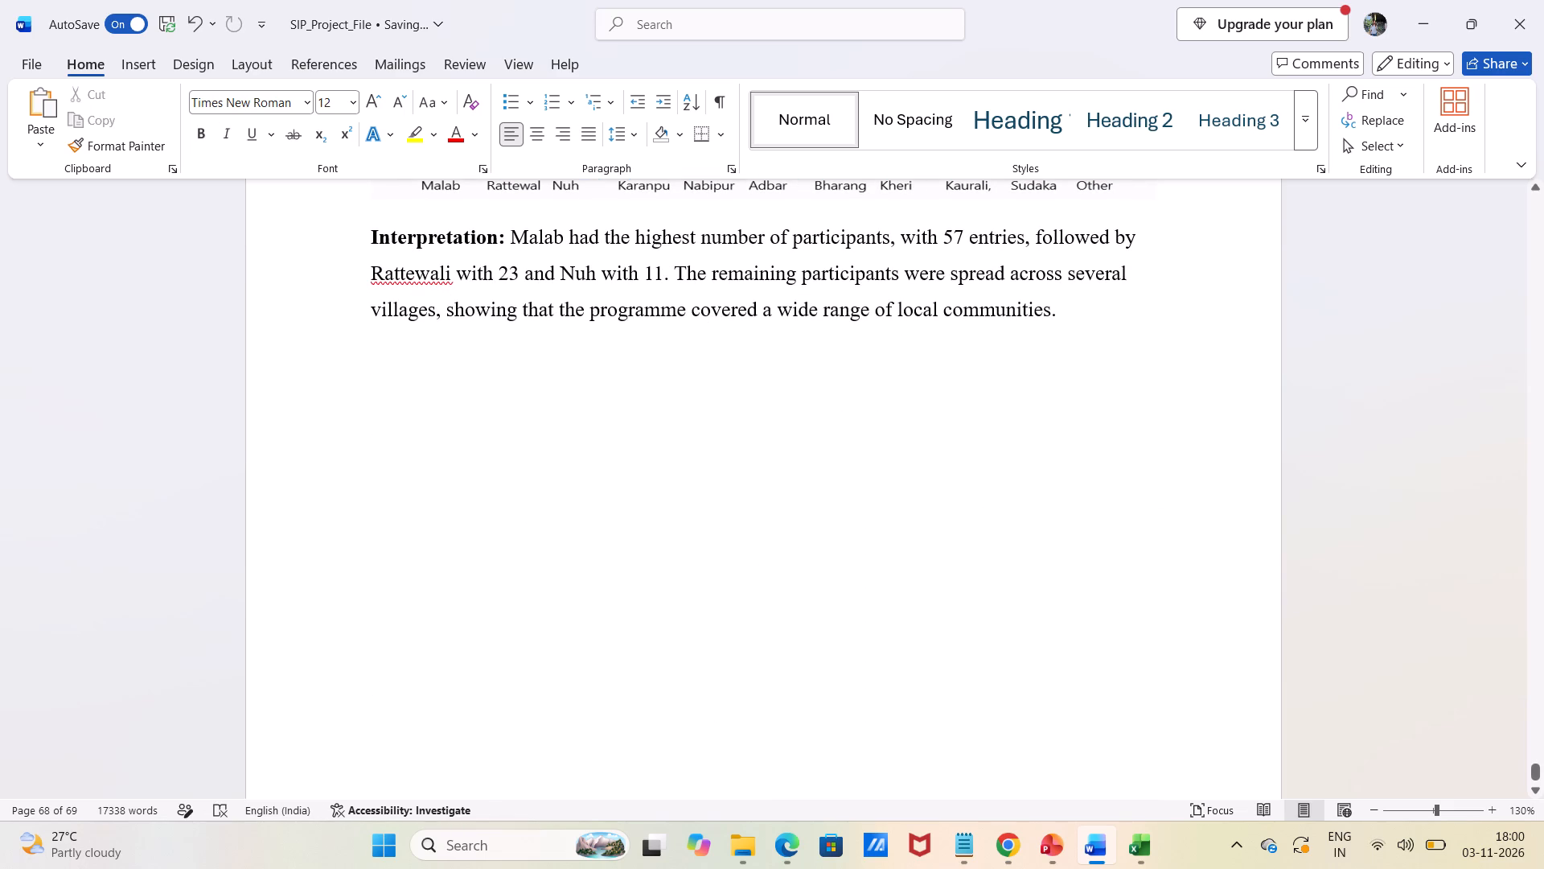
key("ctrl+v")
left_click(420, 361)
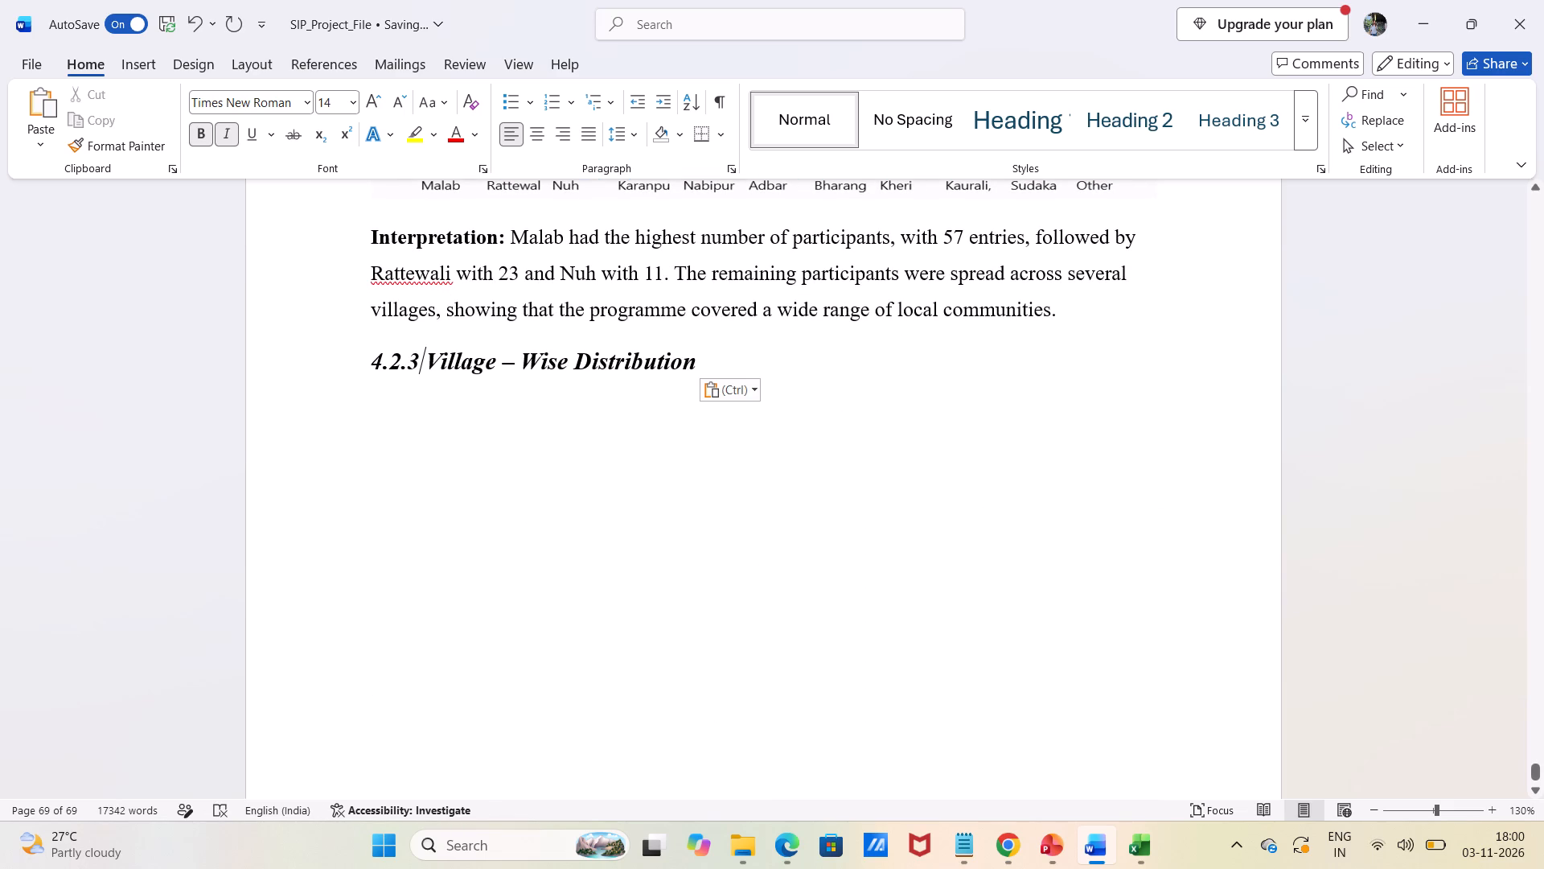
key("BackSpace")
key("4")
left_click(1004, 839)
scroll(667, 542, "down", 1)
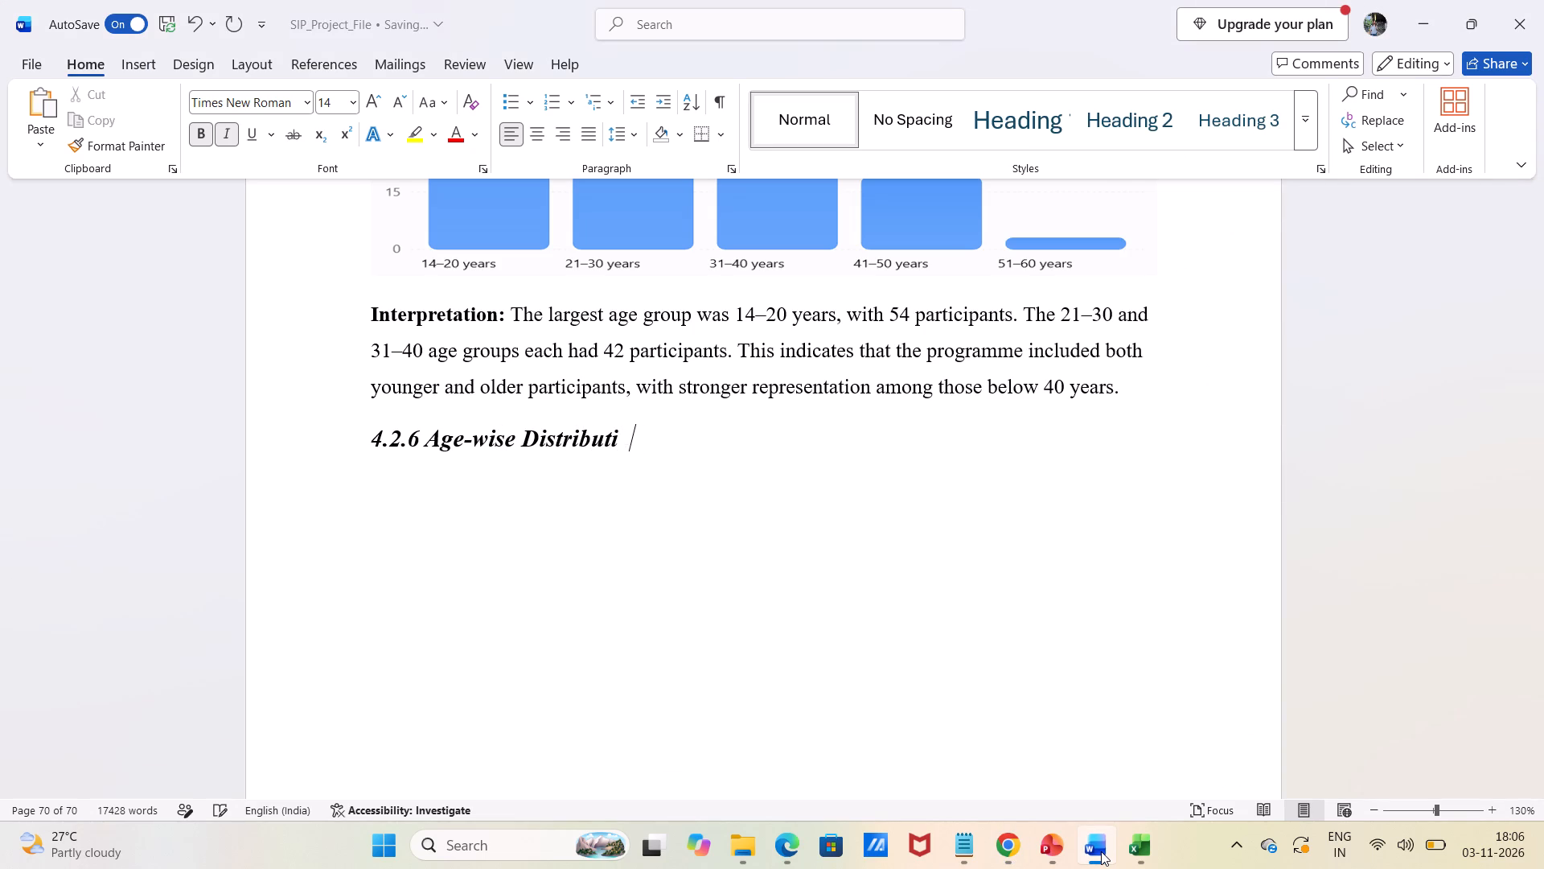
key("BackSpace")
key("BackSpace")
key("BackSpace")
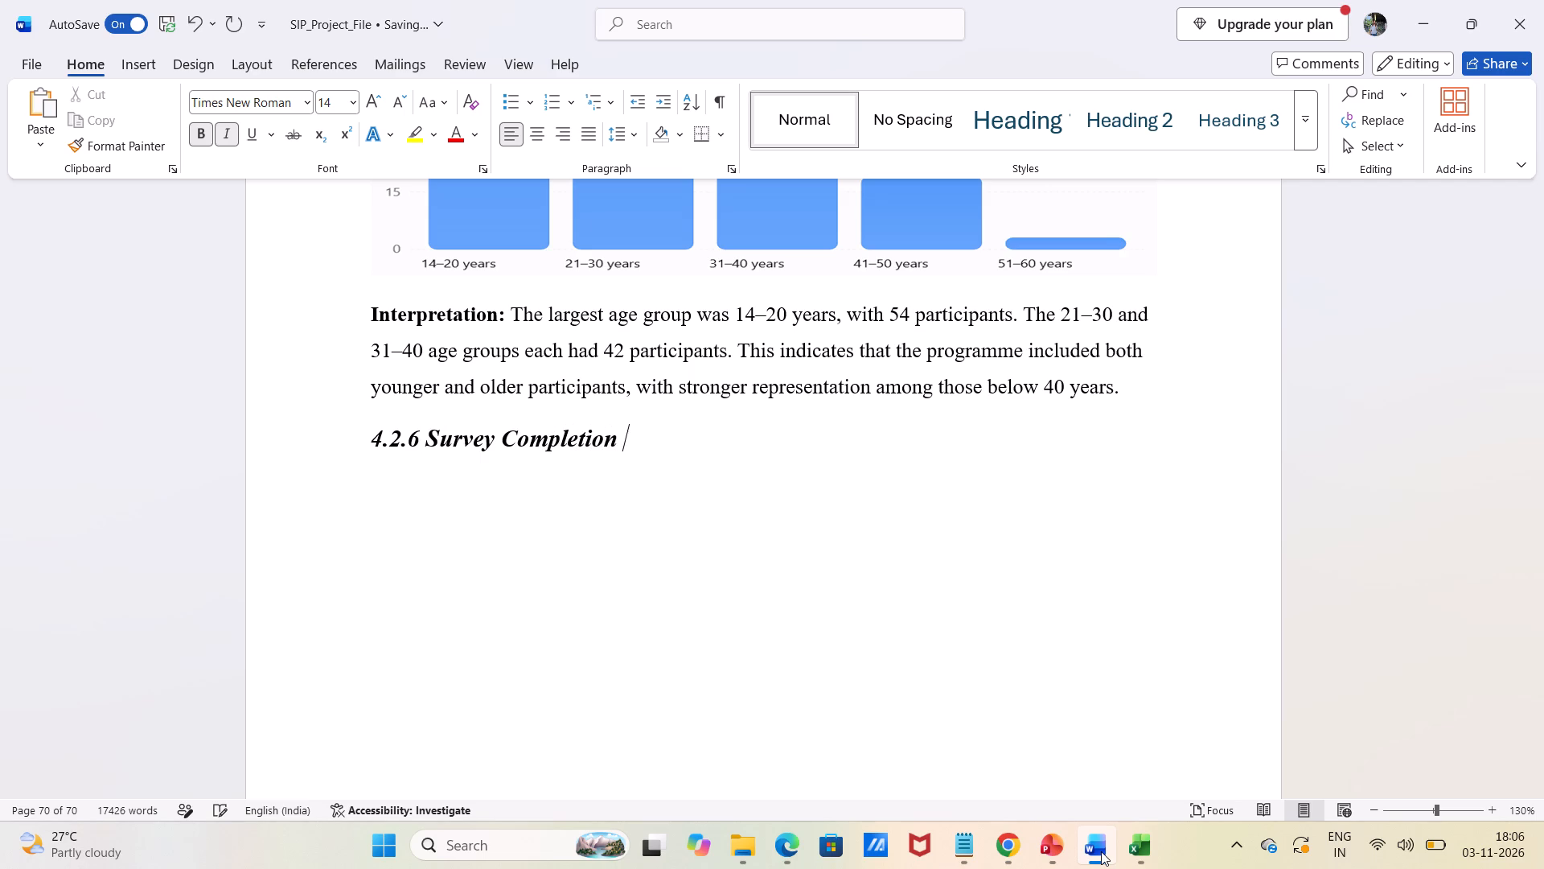
key("Return")
Insert a table with 2 columns and 3 rows below the 4.2.6 heading.
left_click(144, 61)
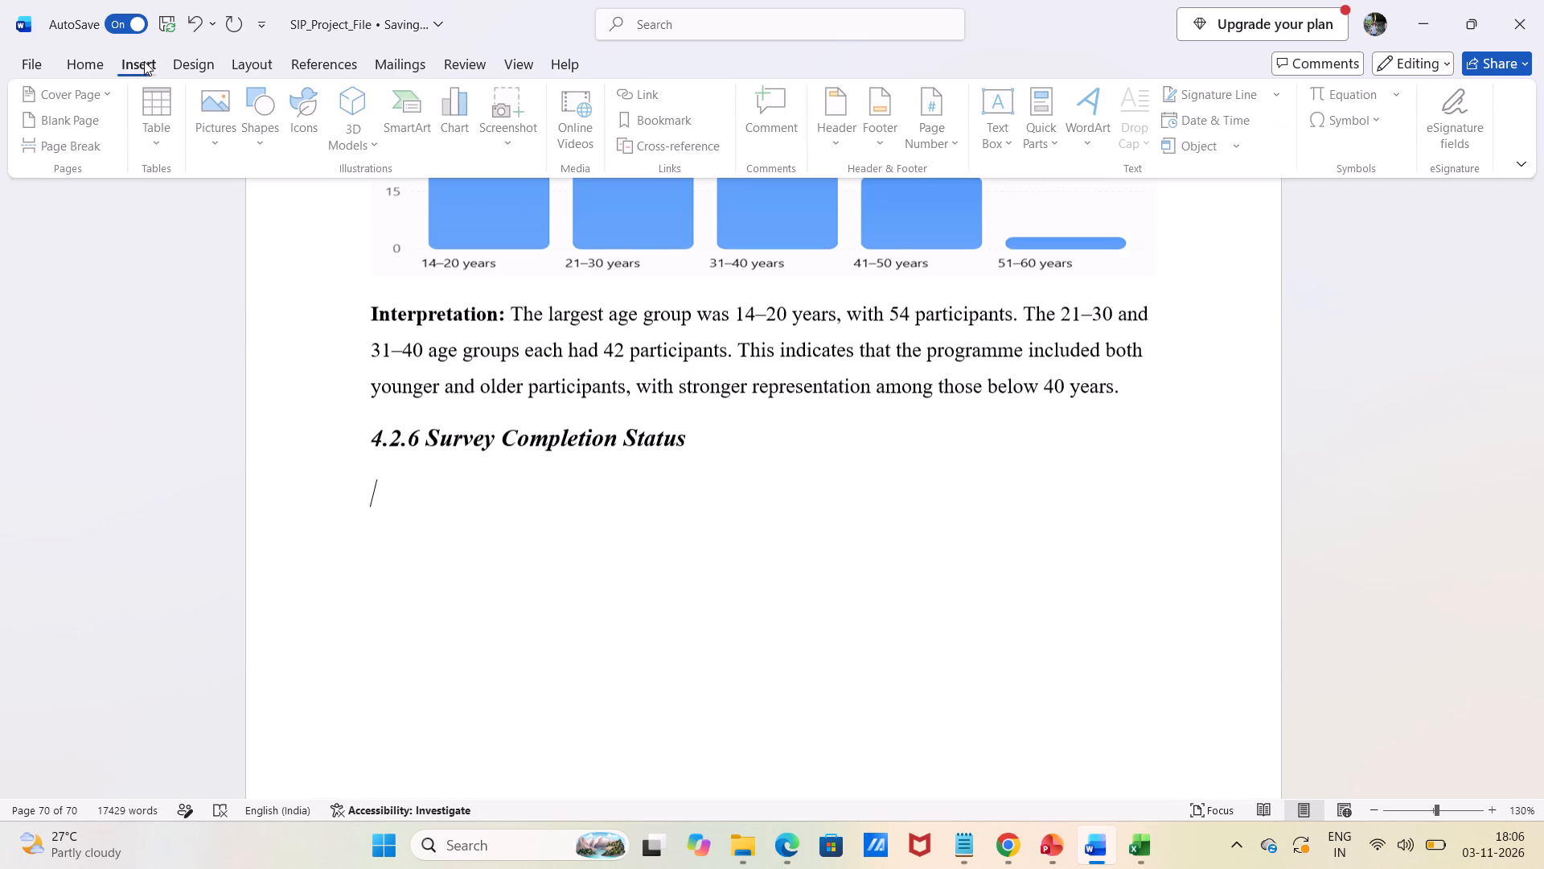
left_click(161, 128)
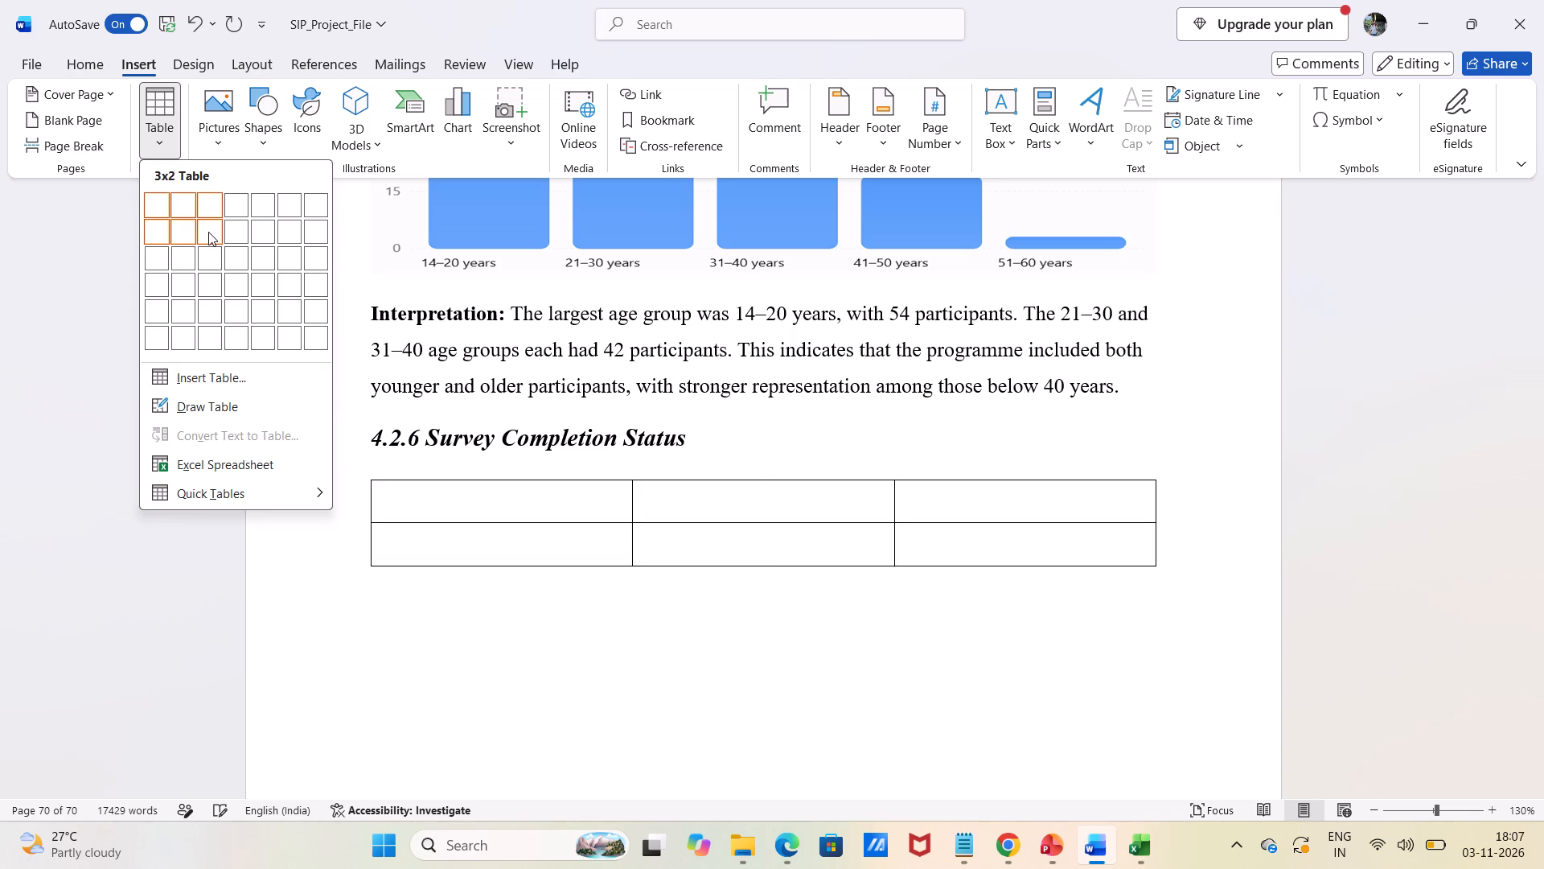
left_click(215, 375)
key("2")
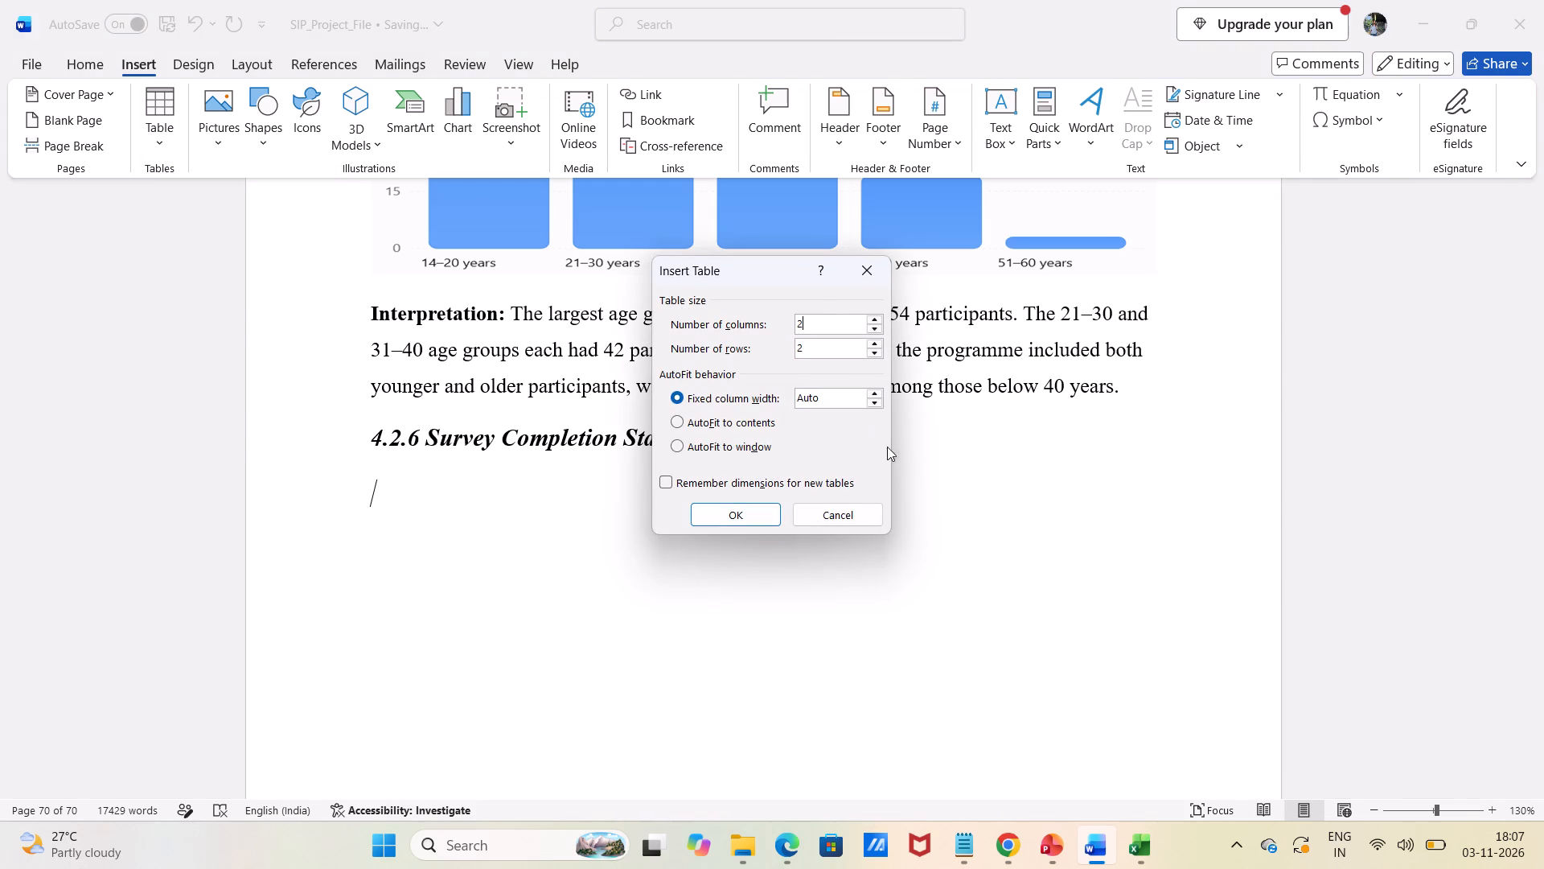
left_click(814, 352)
key("BackSpace")
key("3")
key("Return")
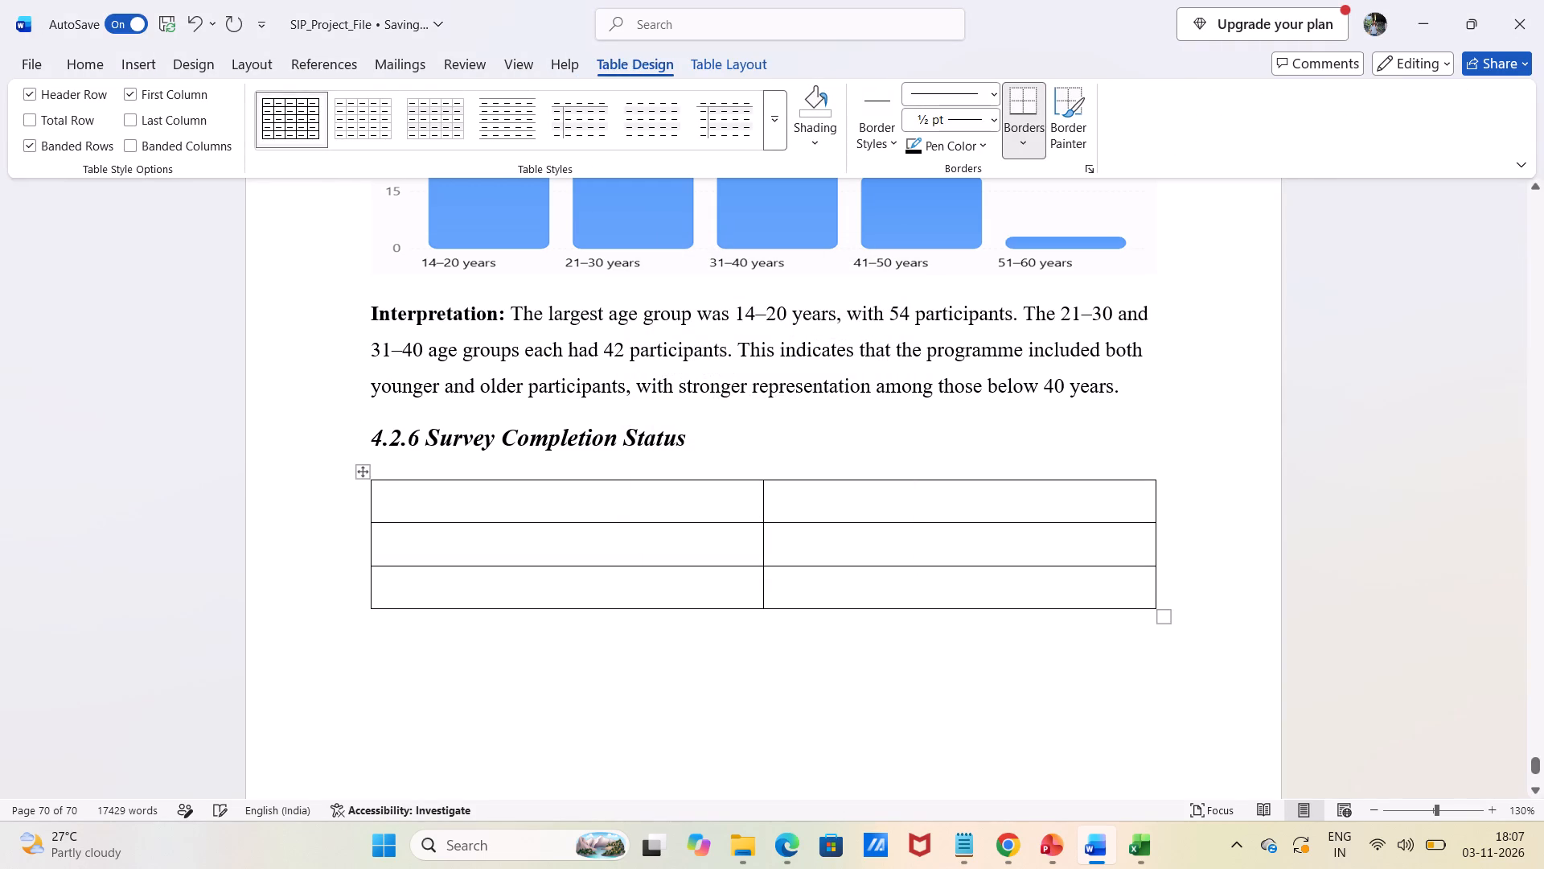
Add the caption "Table 1.8 Survey Status" directly below the new empty table.
left_click(561, 649)
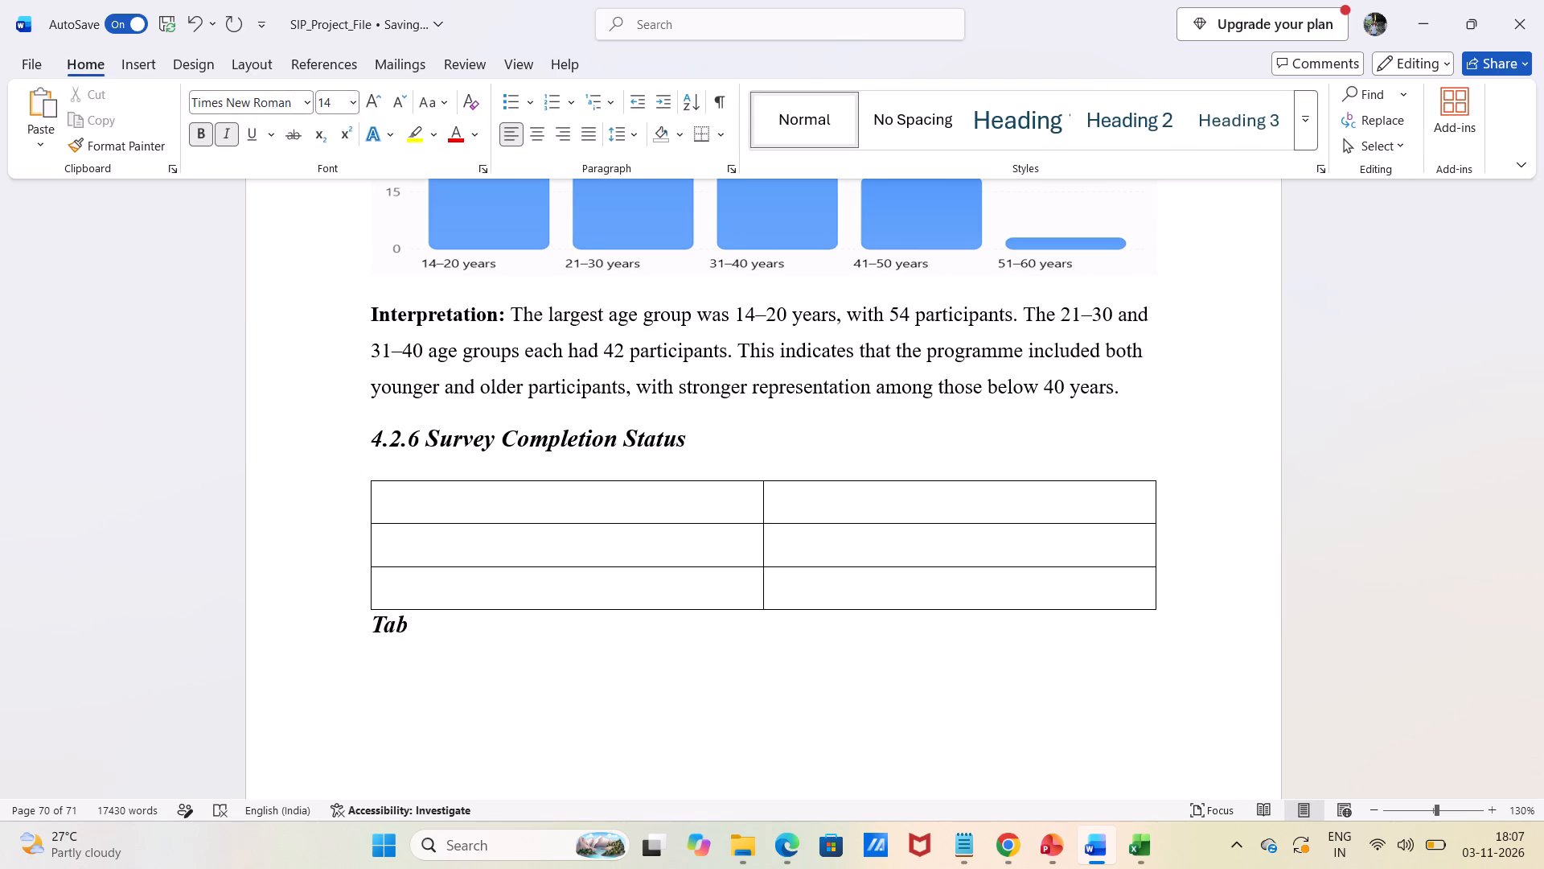
type("le 1.")
scroll(510, 564, "up", 2)
scroll(510, 564, "down", 1)
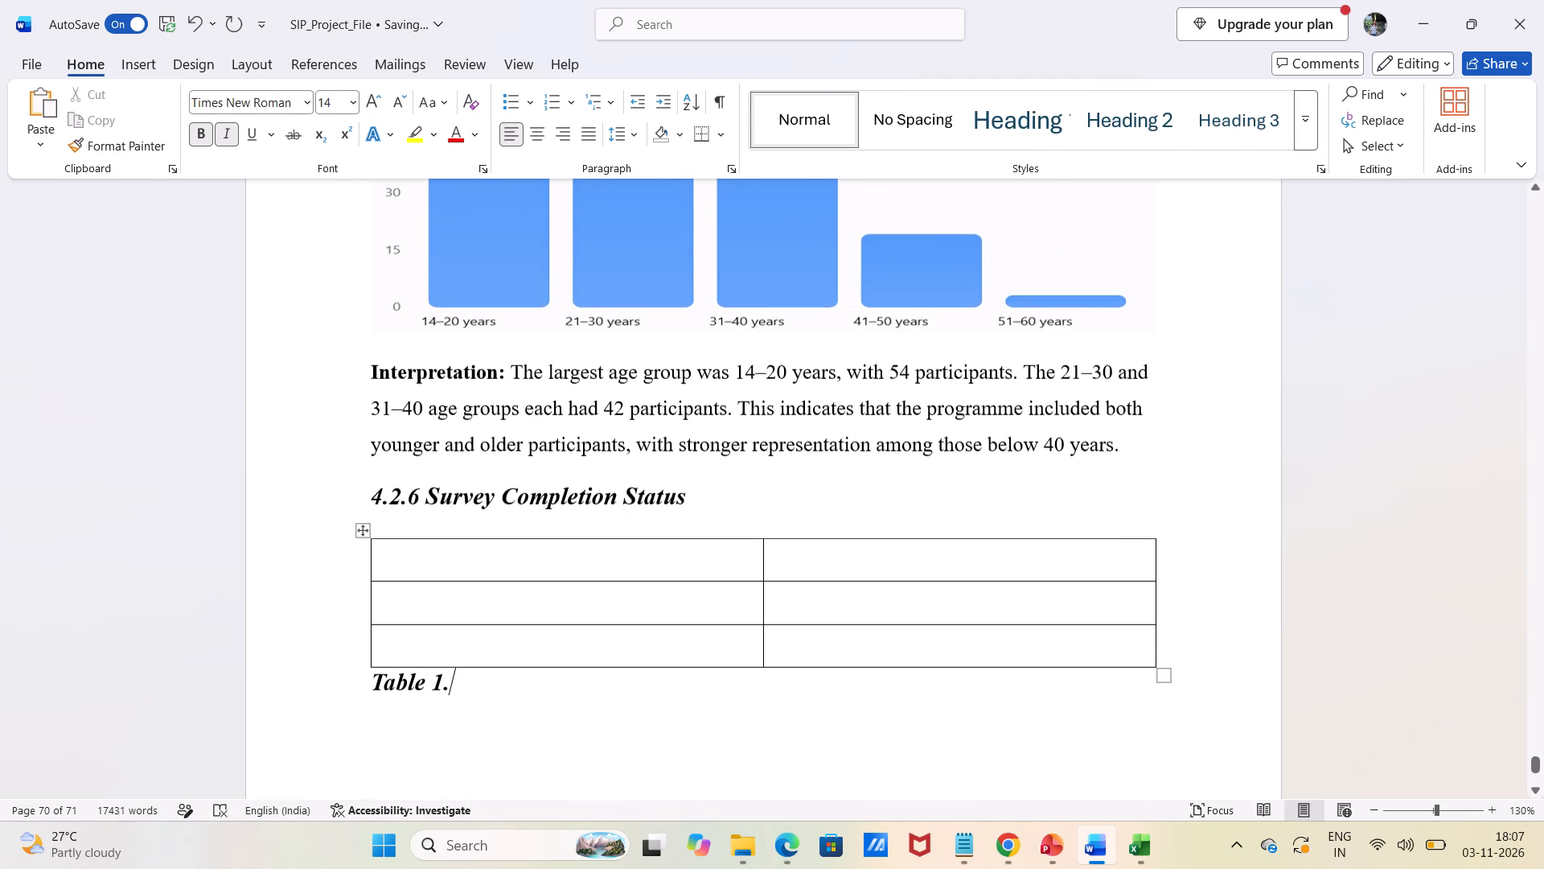
scroll(510, 564, "down", 1)
type("8")
key("space")
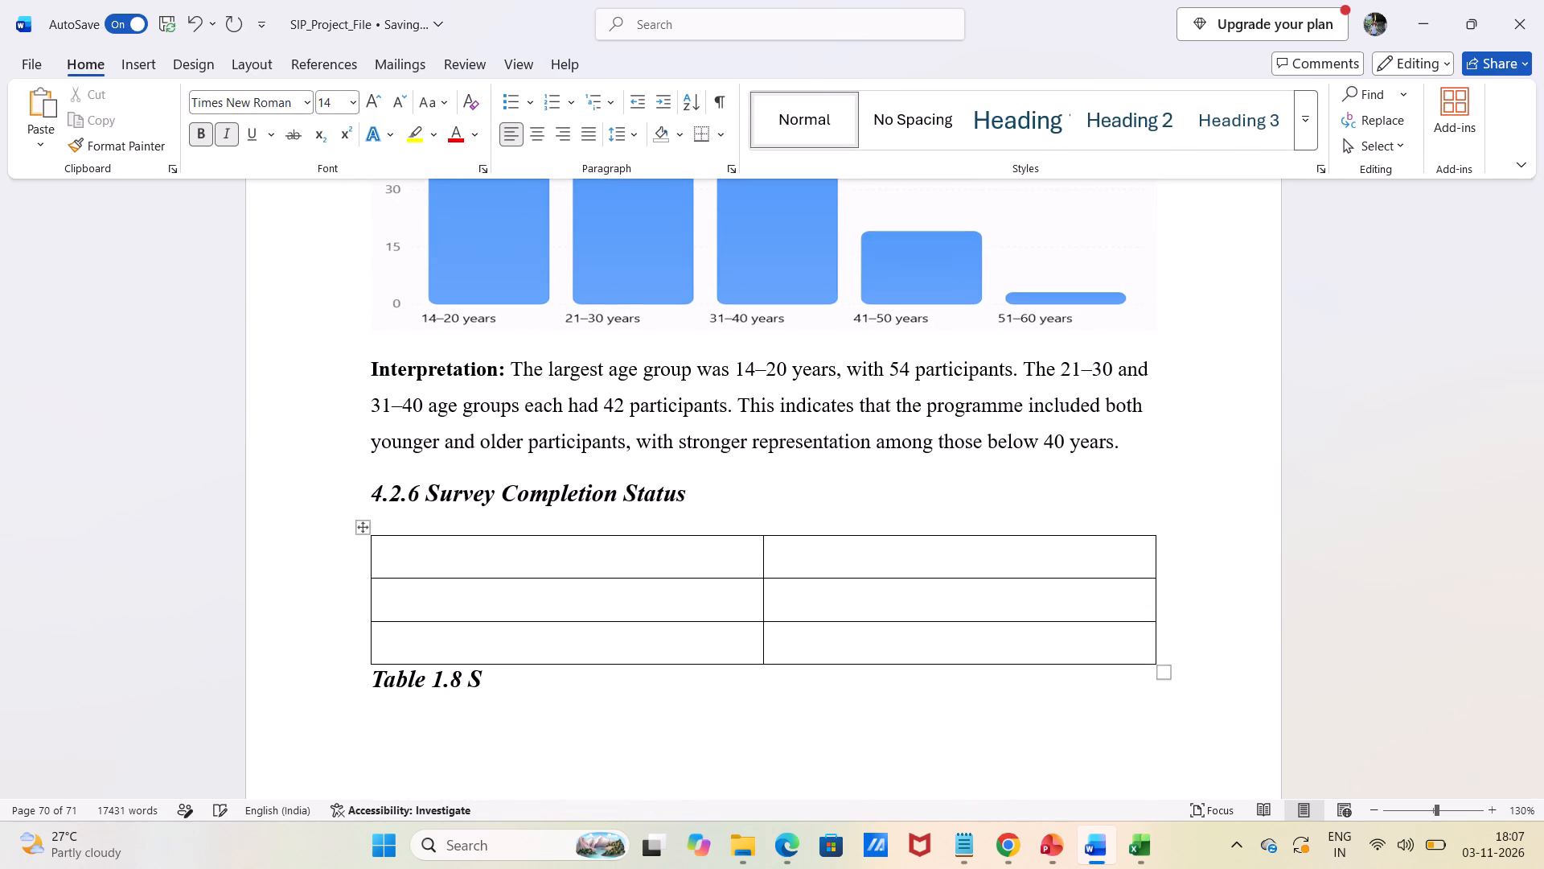
key("BackSpace")
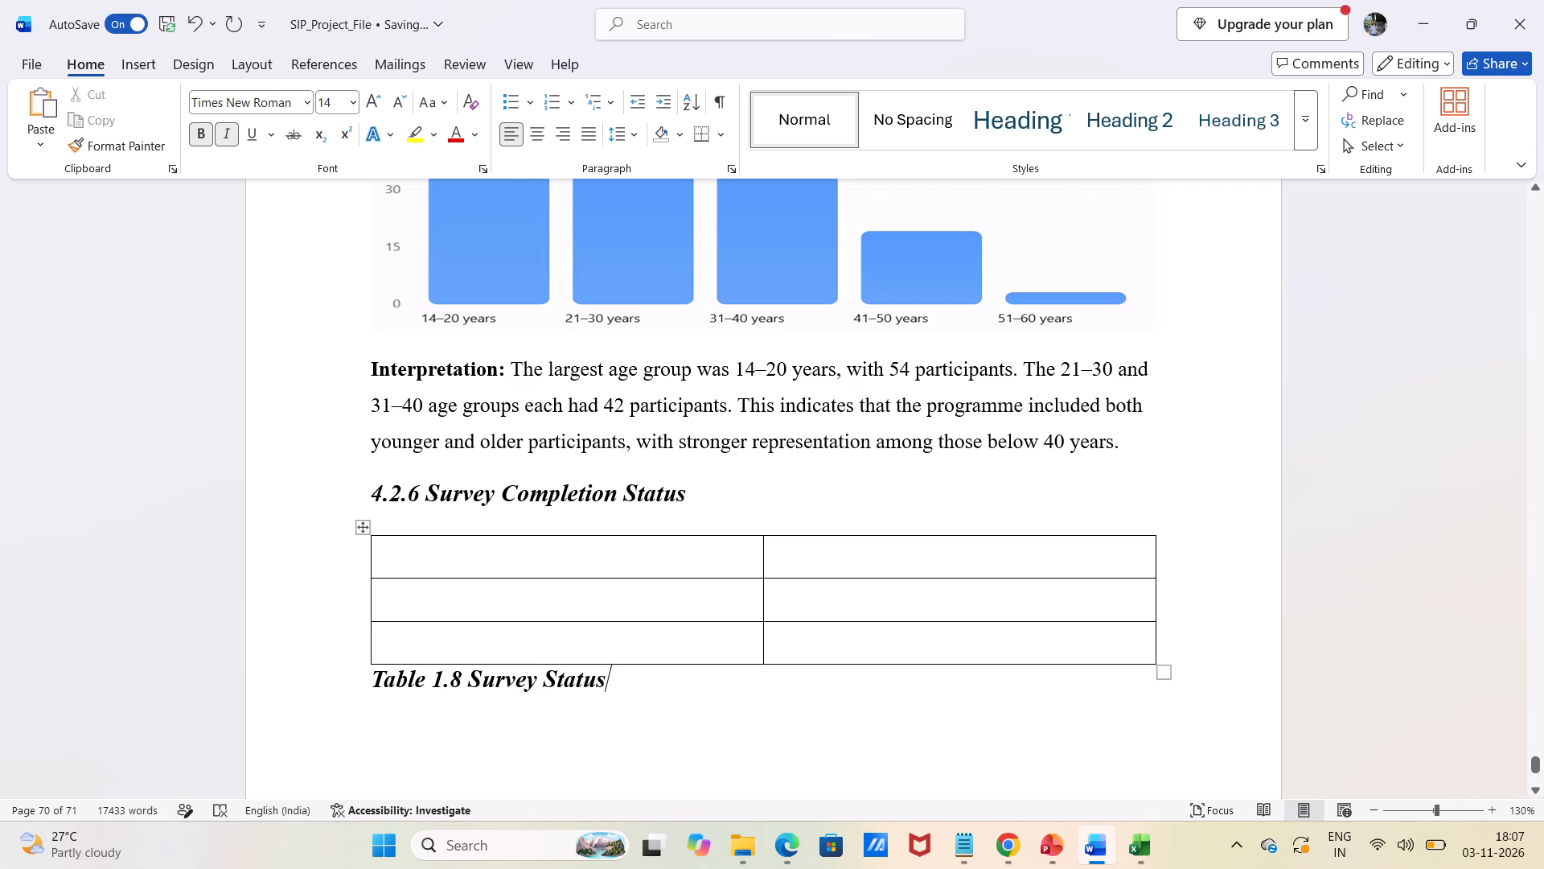
Format the Table 1.8 caption without italics, at font size 12 and centred.
left_click_drag(369, 682, 625, 700)
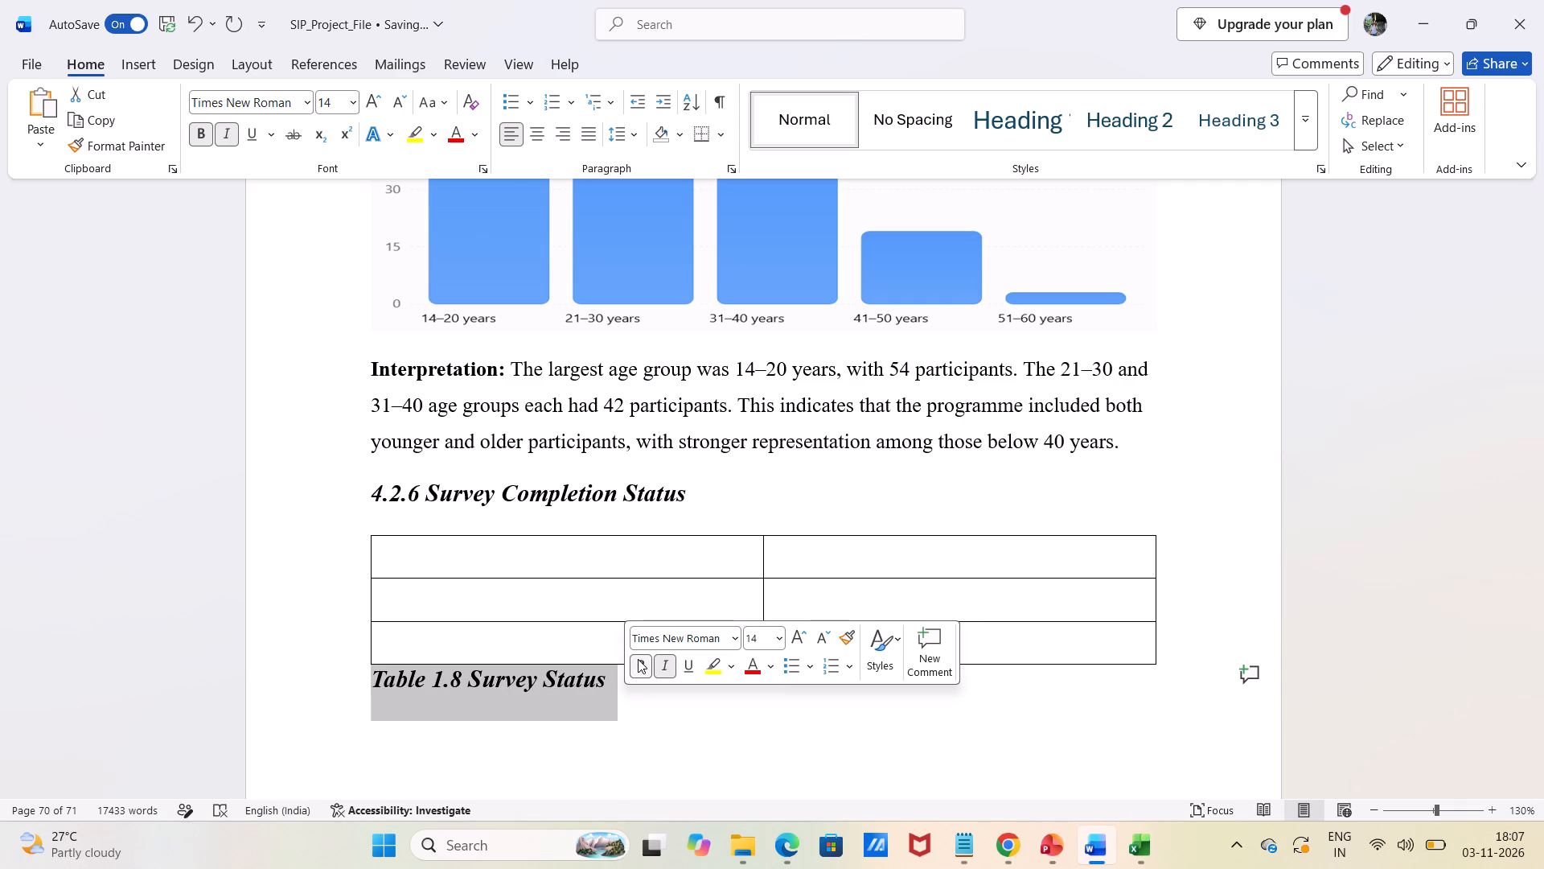
left_click(661, 663)
left_click(758, 644)
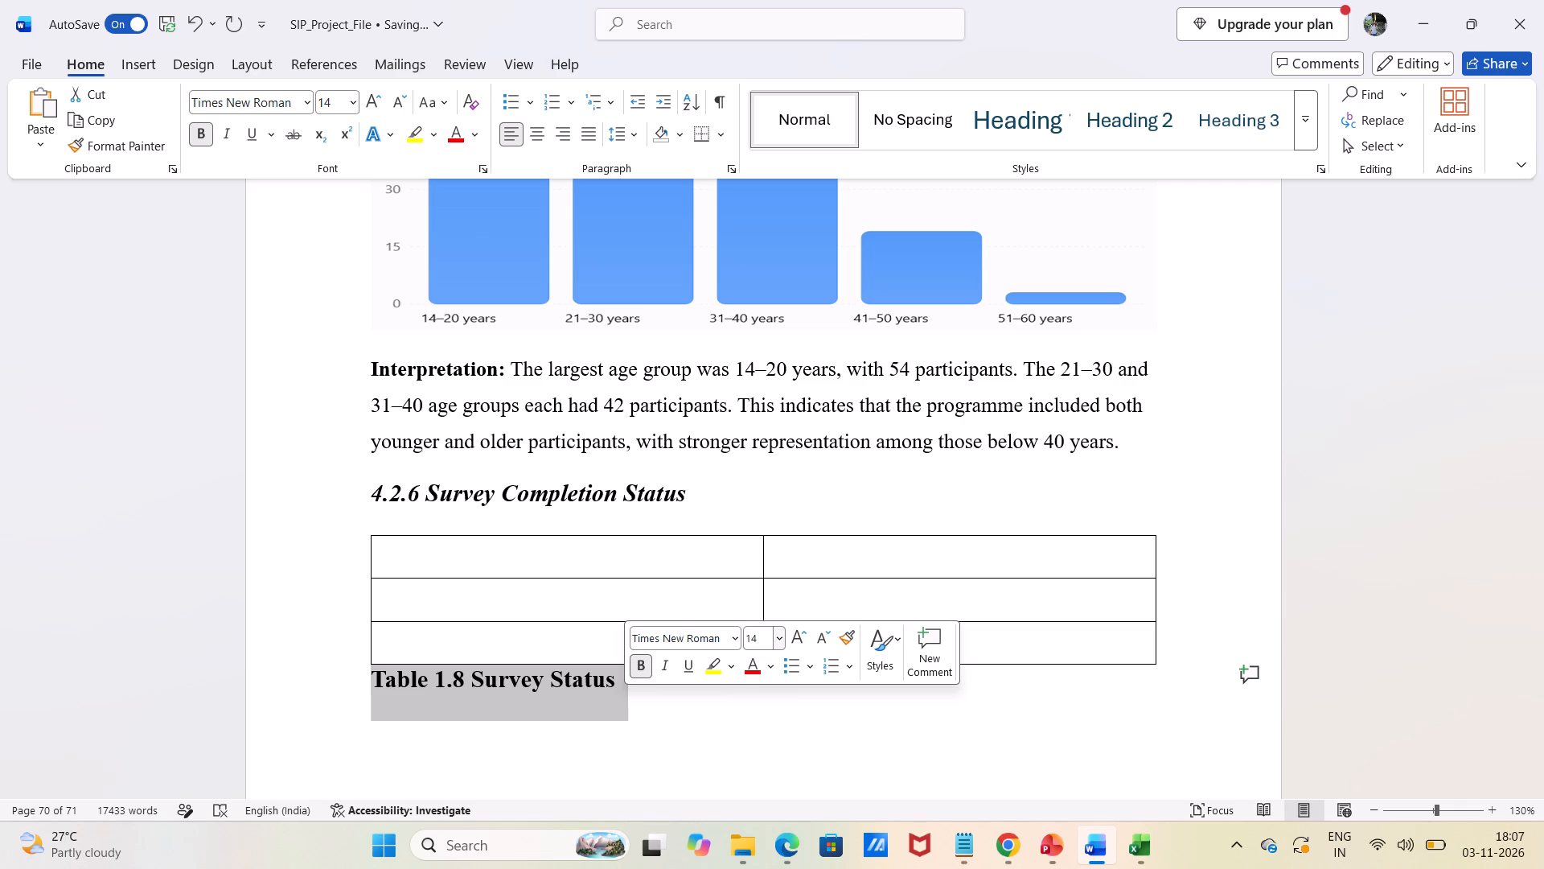
type("12")
key("Return")
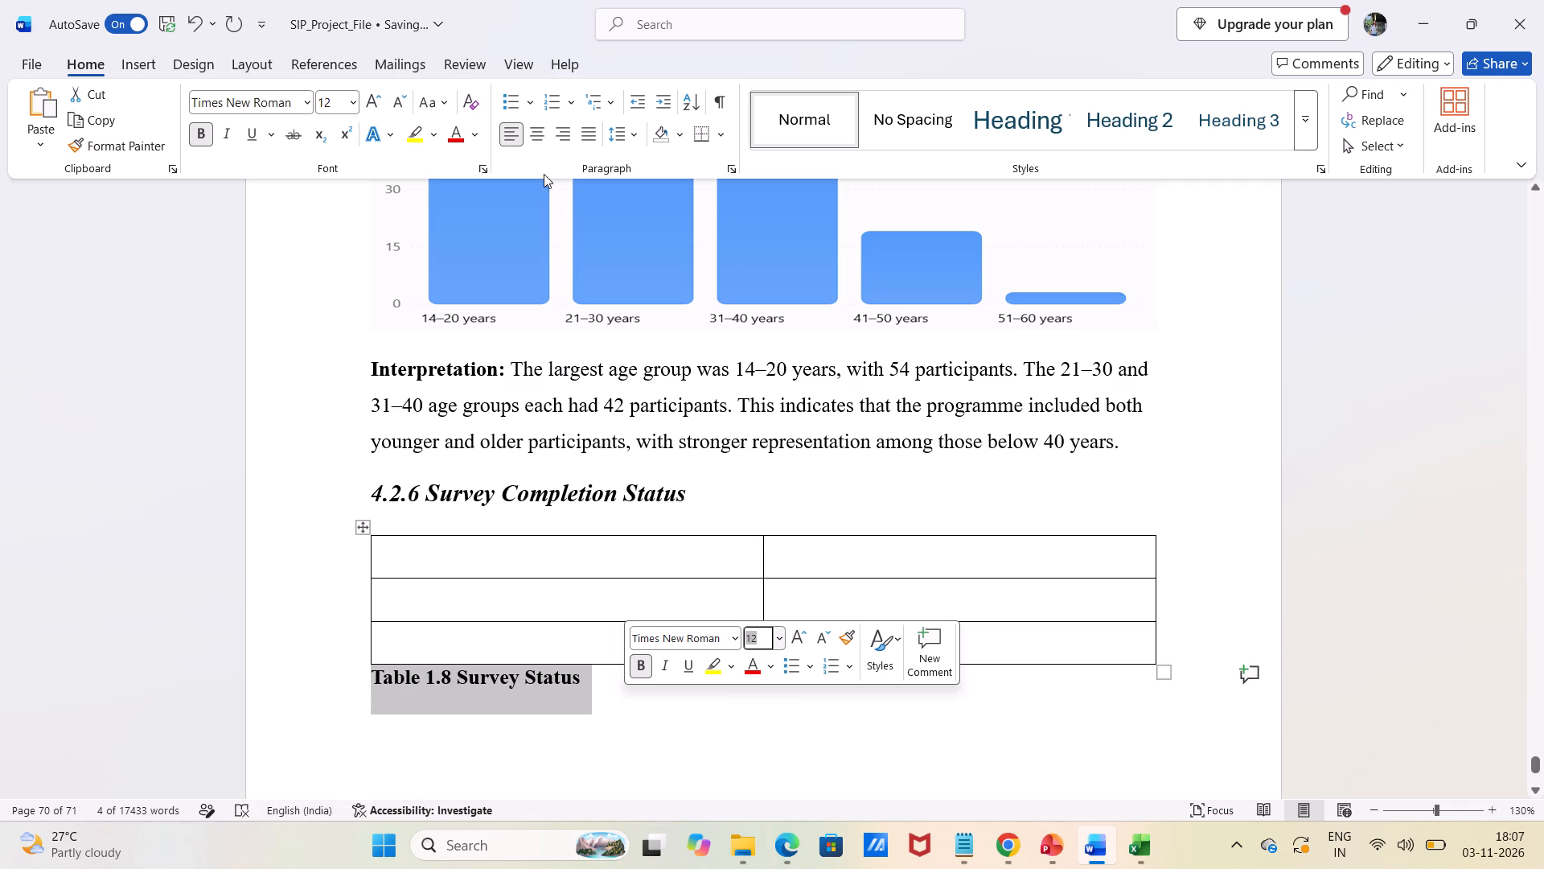
left_click(544, 126)
Insert the downloaded Survey Completion Status picture on a new left-aligned line below the Table 1.8 caption.
scroll(597, 612, "down", 1)
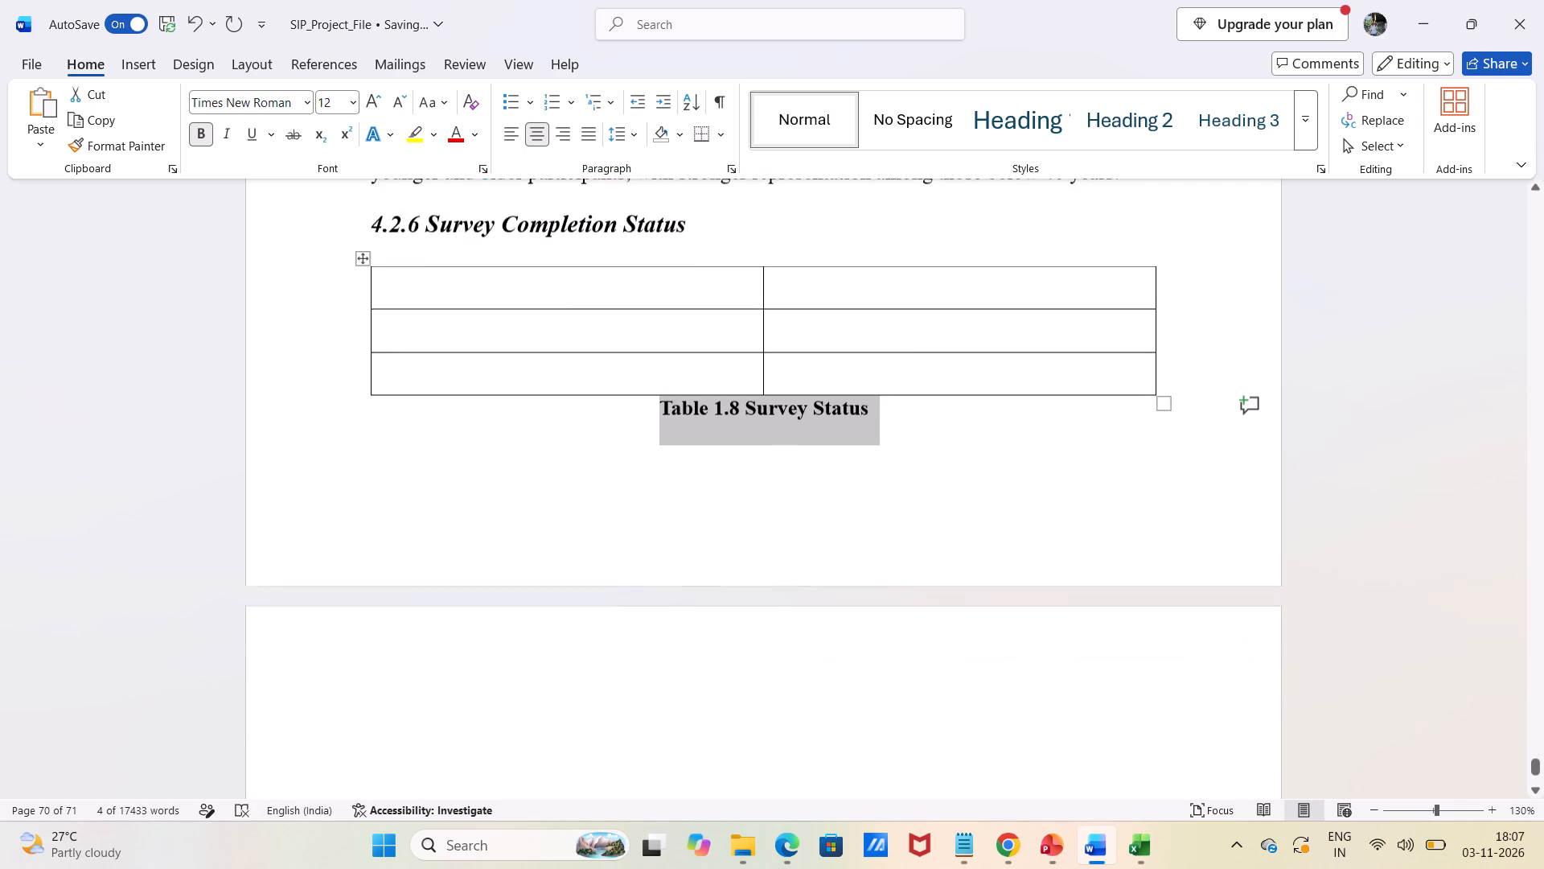
left_click(886, 376)
key("Return")
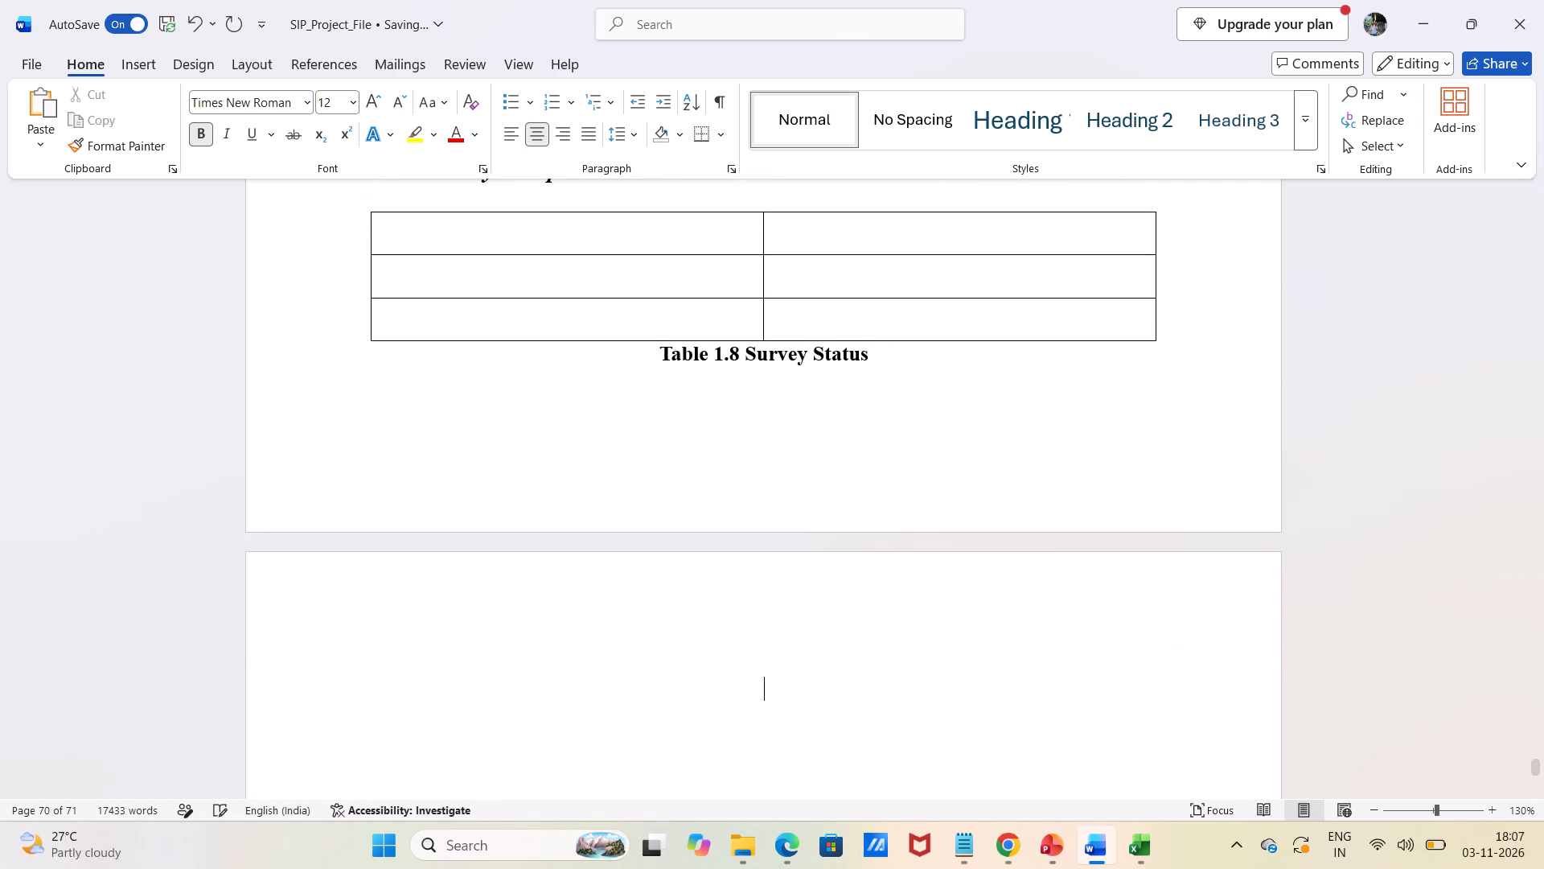
key("BackSpace")
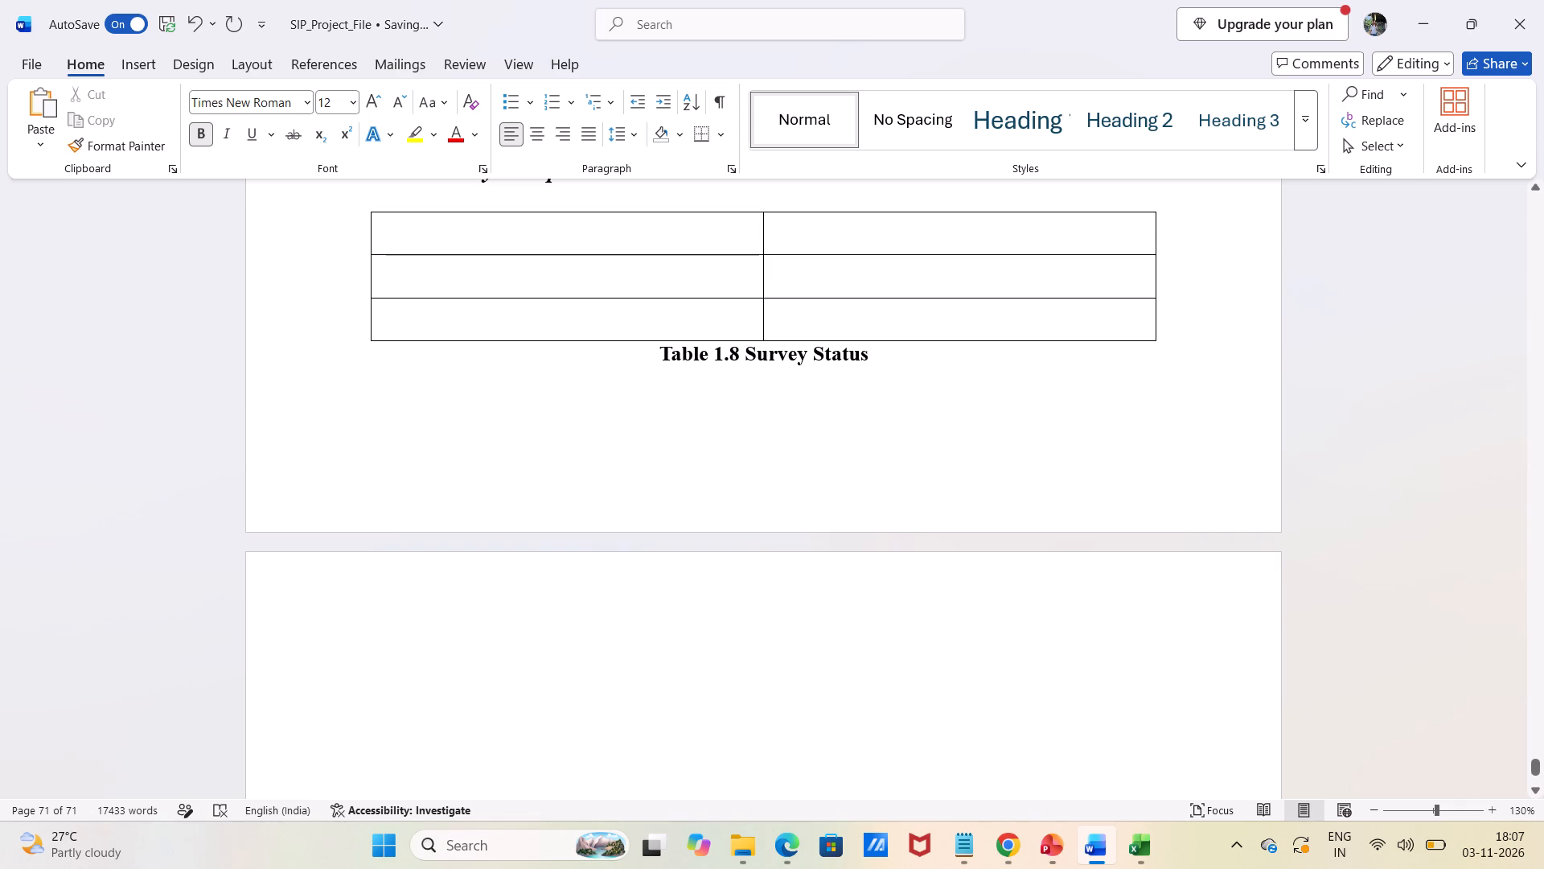
left_click(1004, 854)
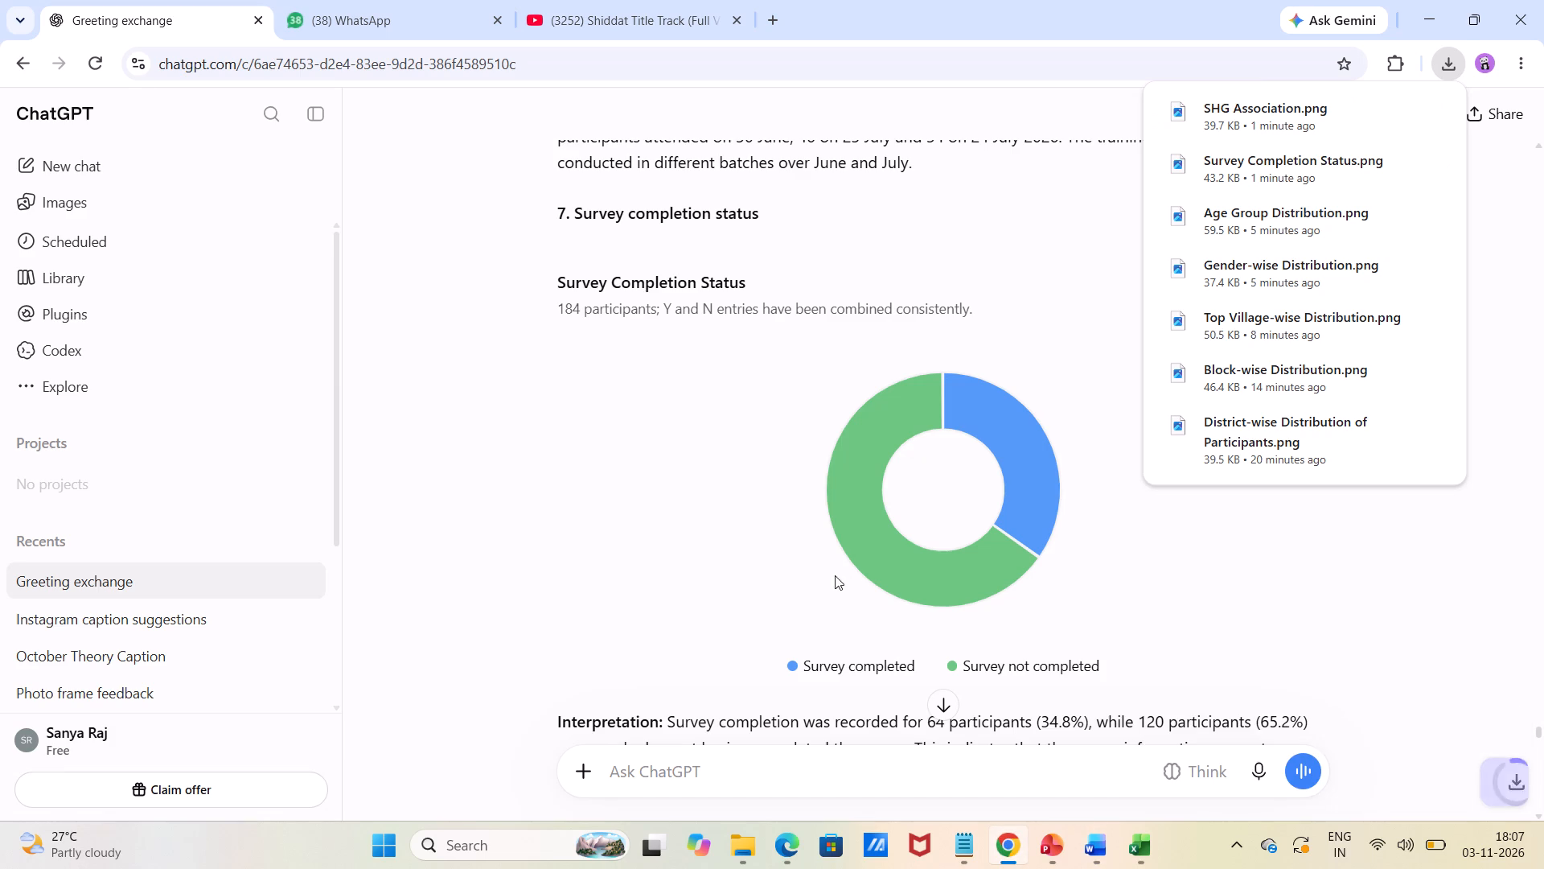
left_click(1097, 863)
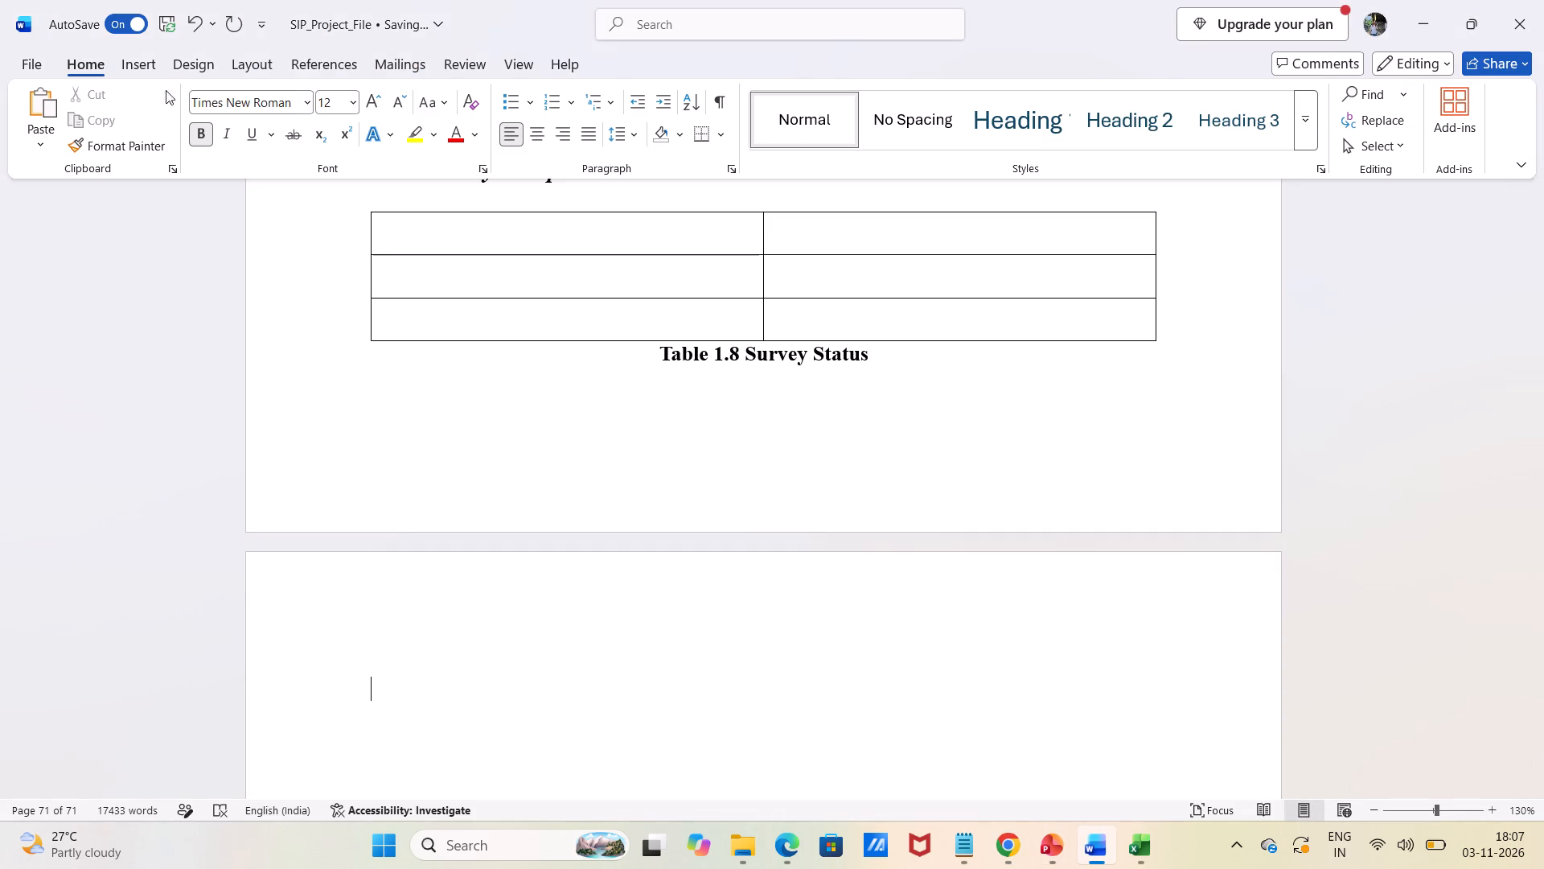
left_click(136, 68)
left_click(150, 131)
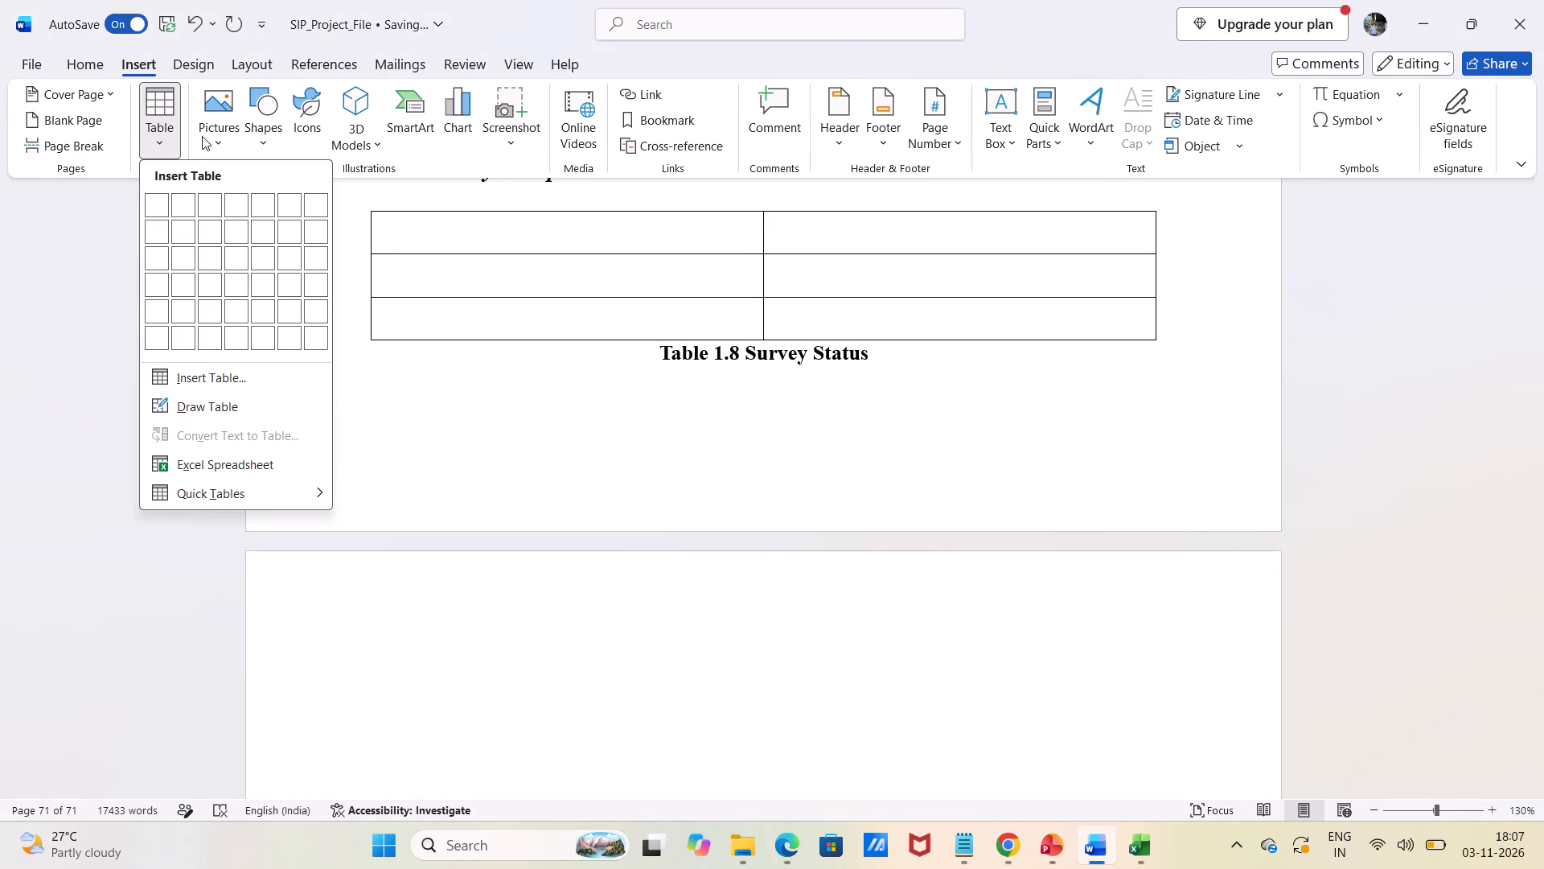
left_click_drag(207, 138, 255, 207)
left_click(255, 207)
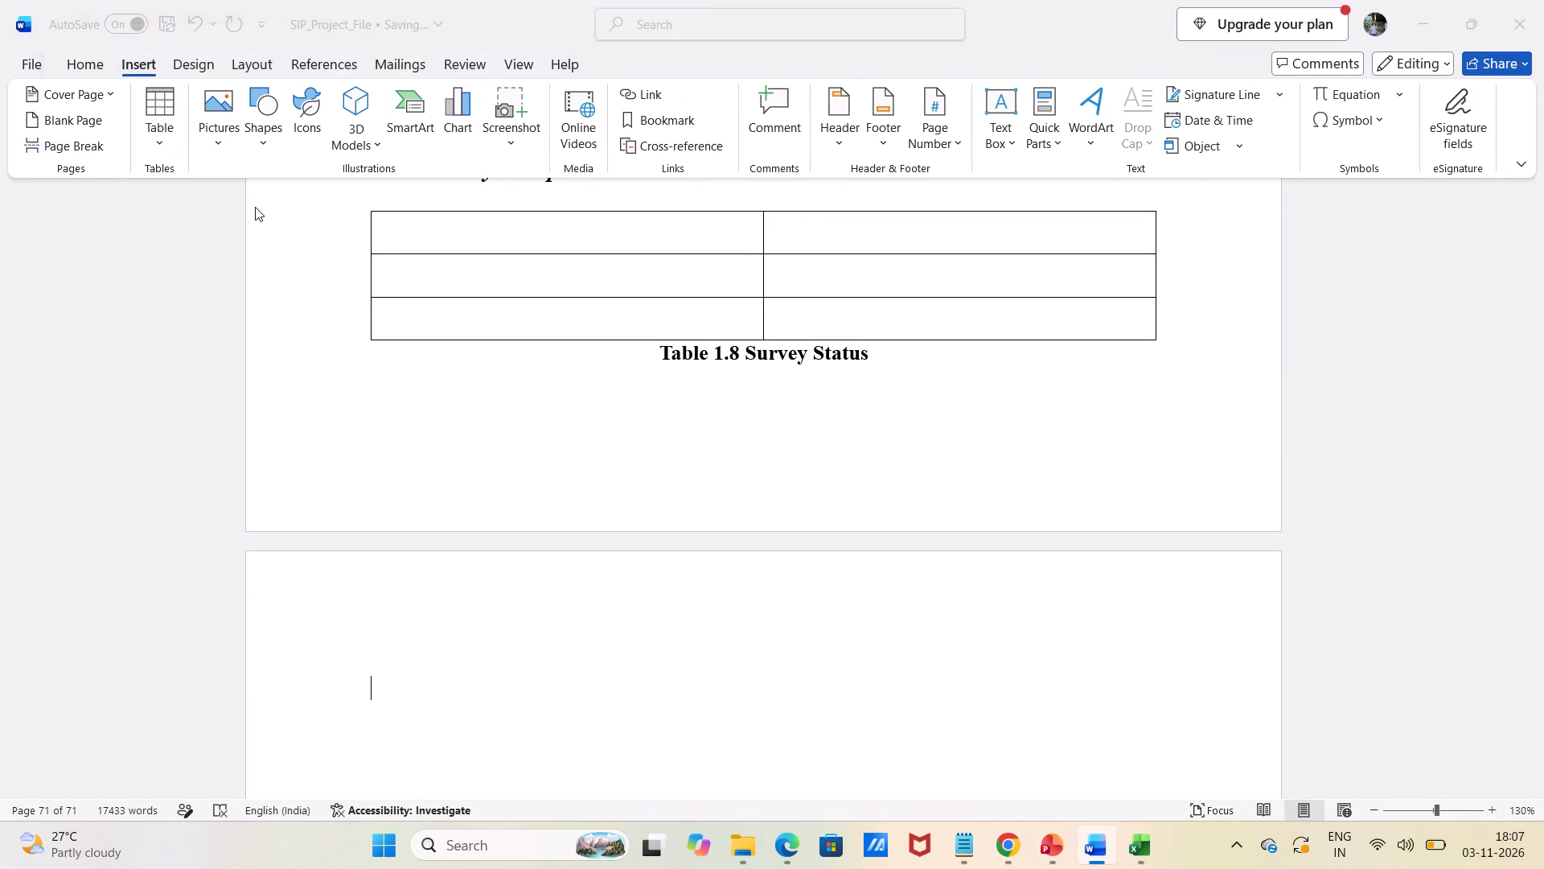
left_click(239, 217)
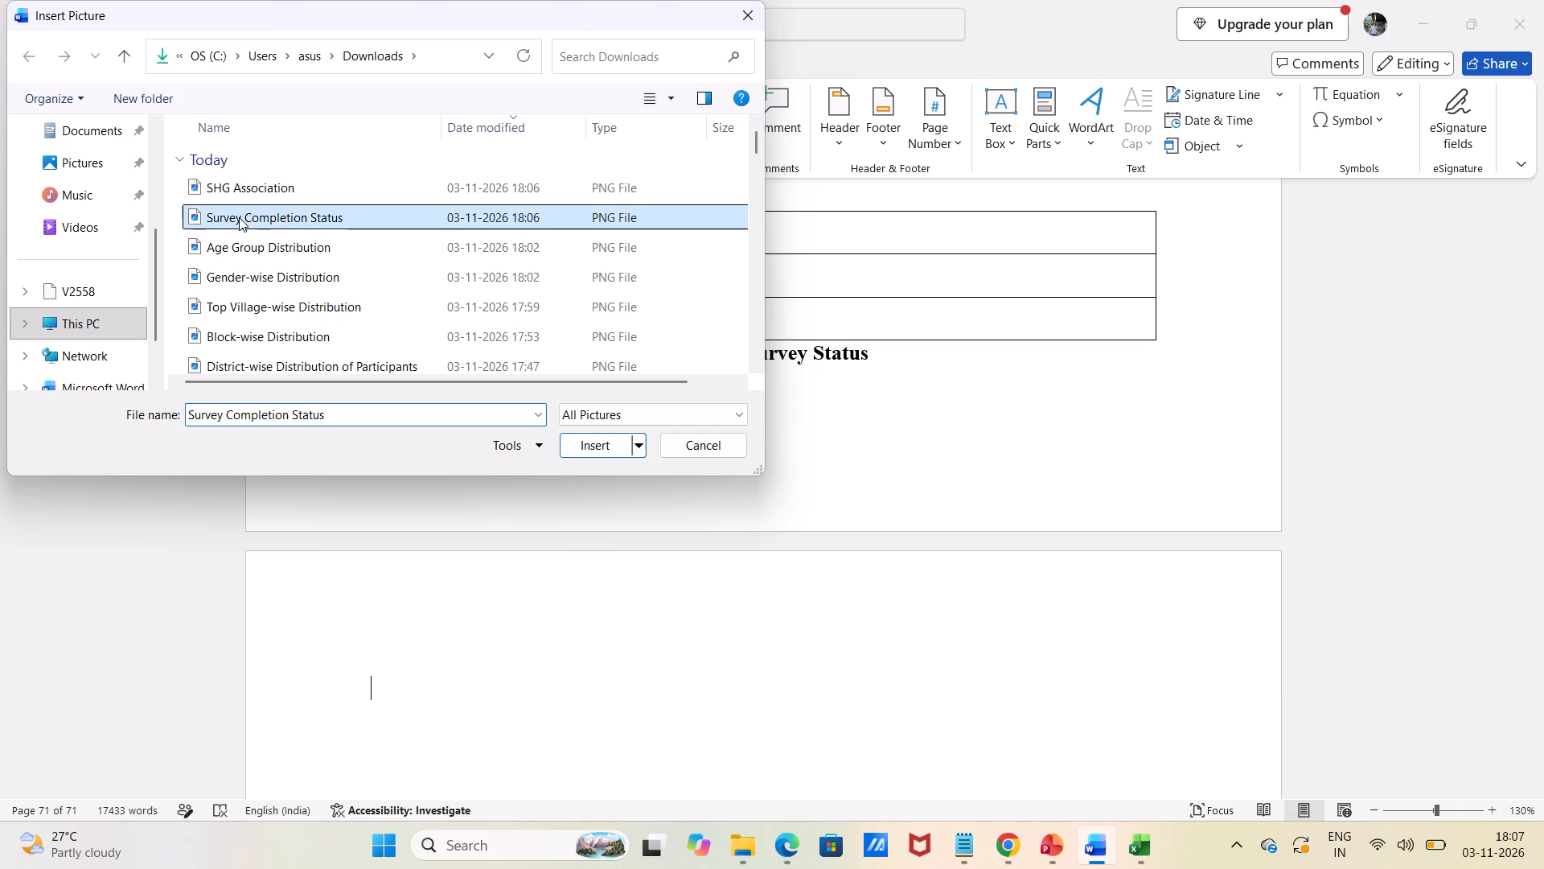
left_click(612, 444)
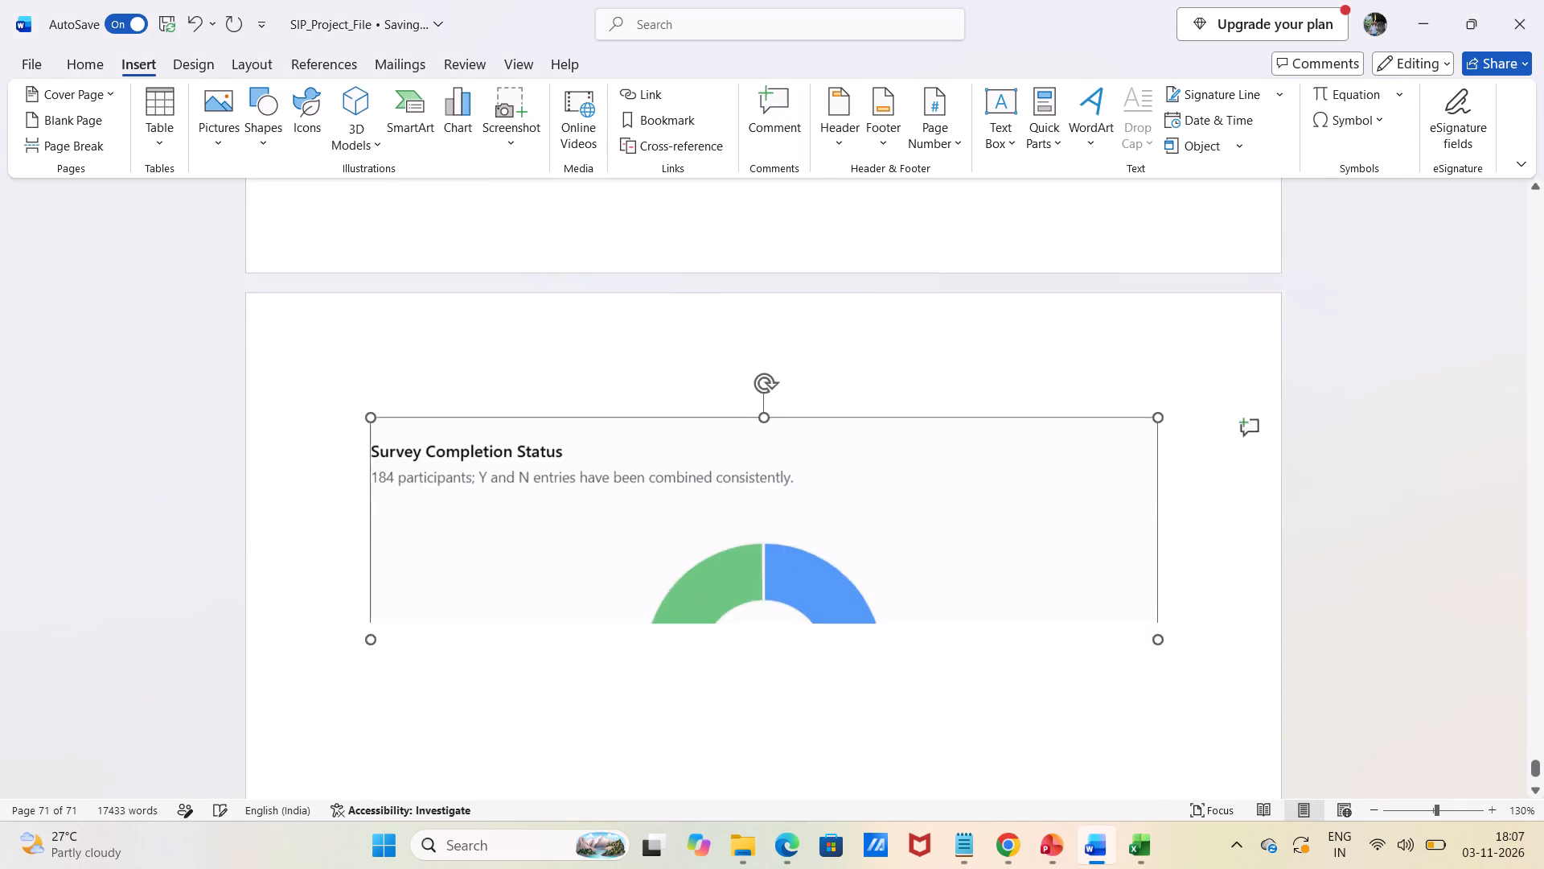
Shrink the Survey Completion Status chart to about 6.06 cm high and 13.61 cm wide, and try to move it towards the page centre.
scroll(736, 644, "down", 1)
left_click_drag(766, 543, 762, 400)
scroll(747, 566, "up", 1)
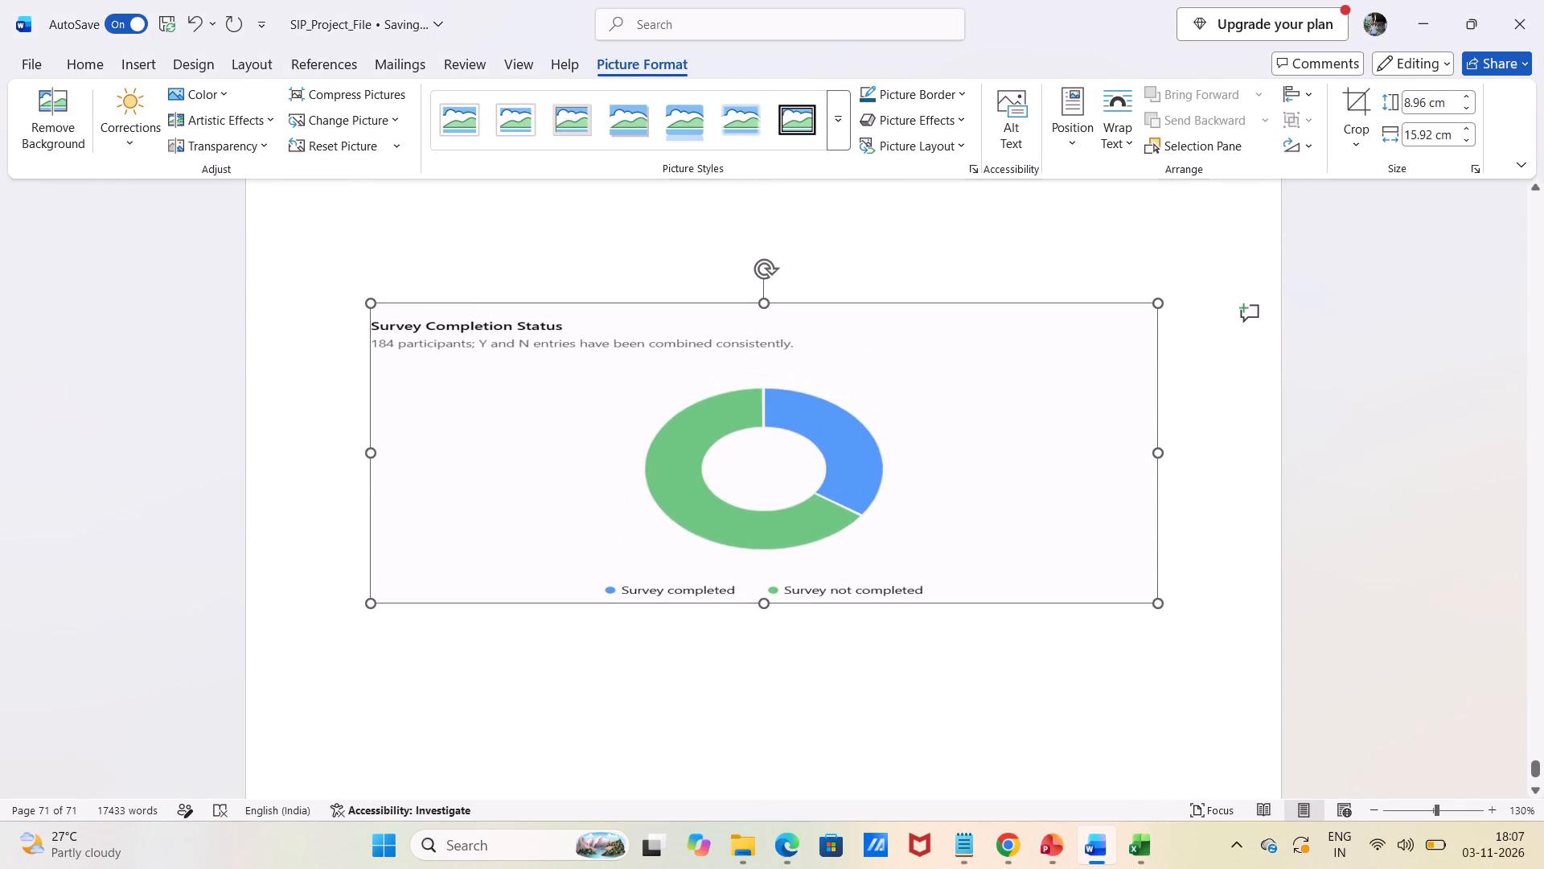
left_click_drag(372, 453, 483, 464)
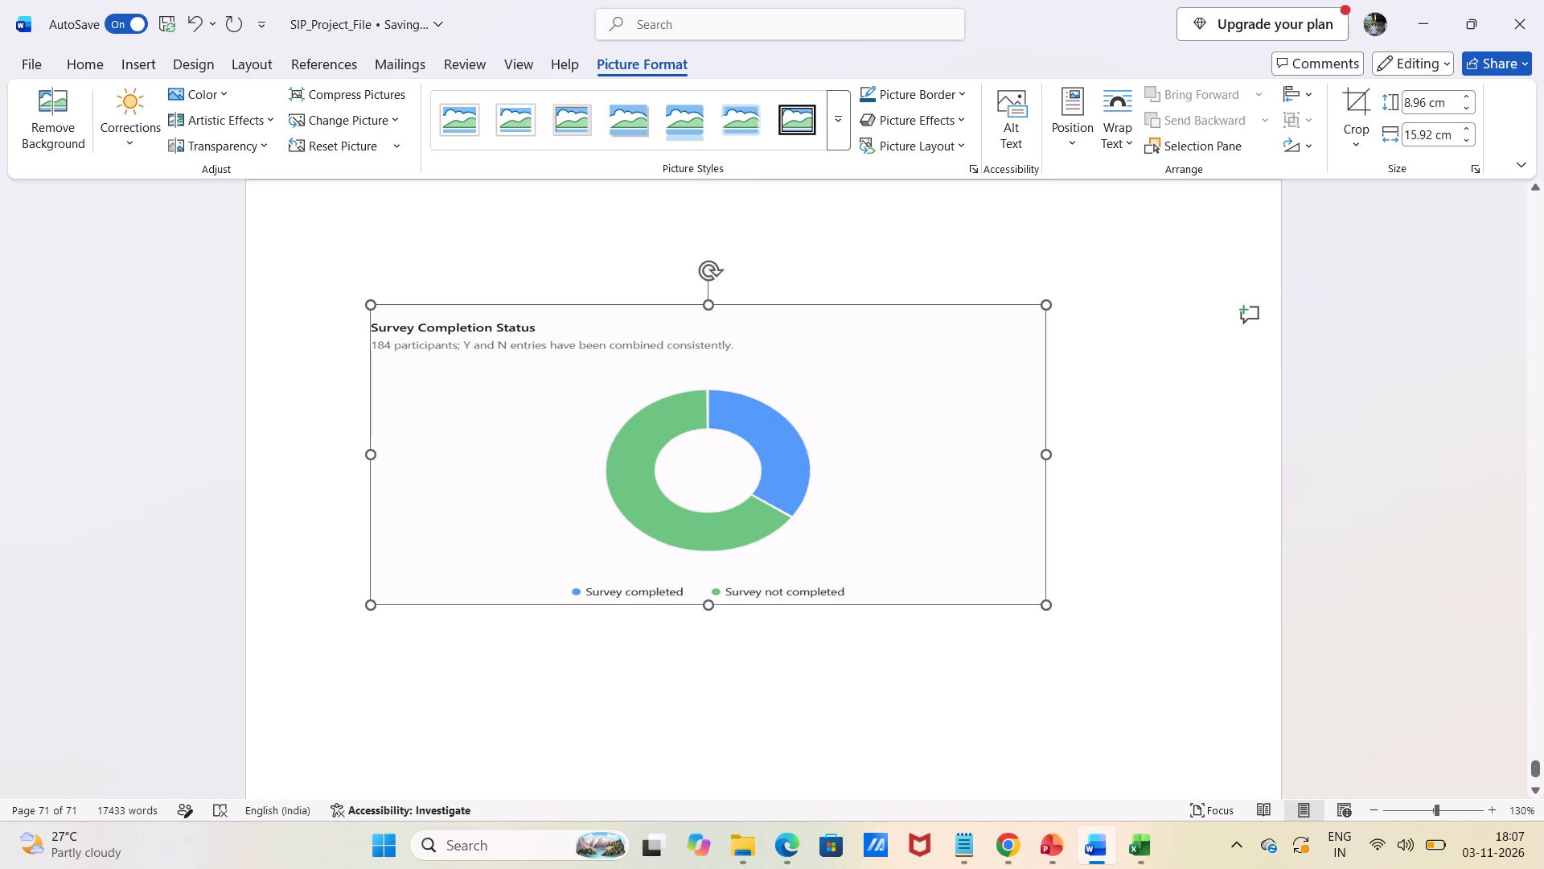
left_click_drag(483, 464, 485, 466)
left_click_drag(599, 422, 673, 418)
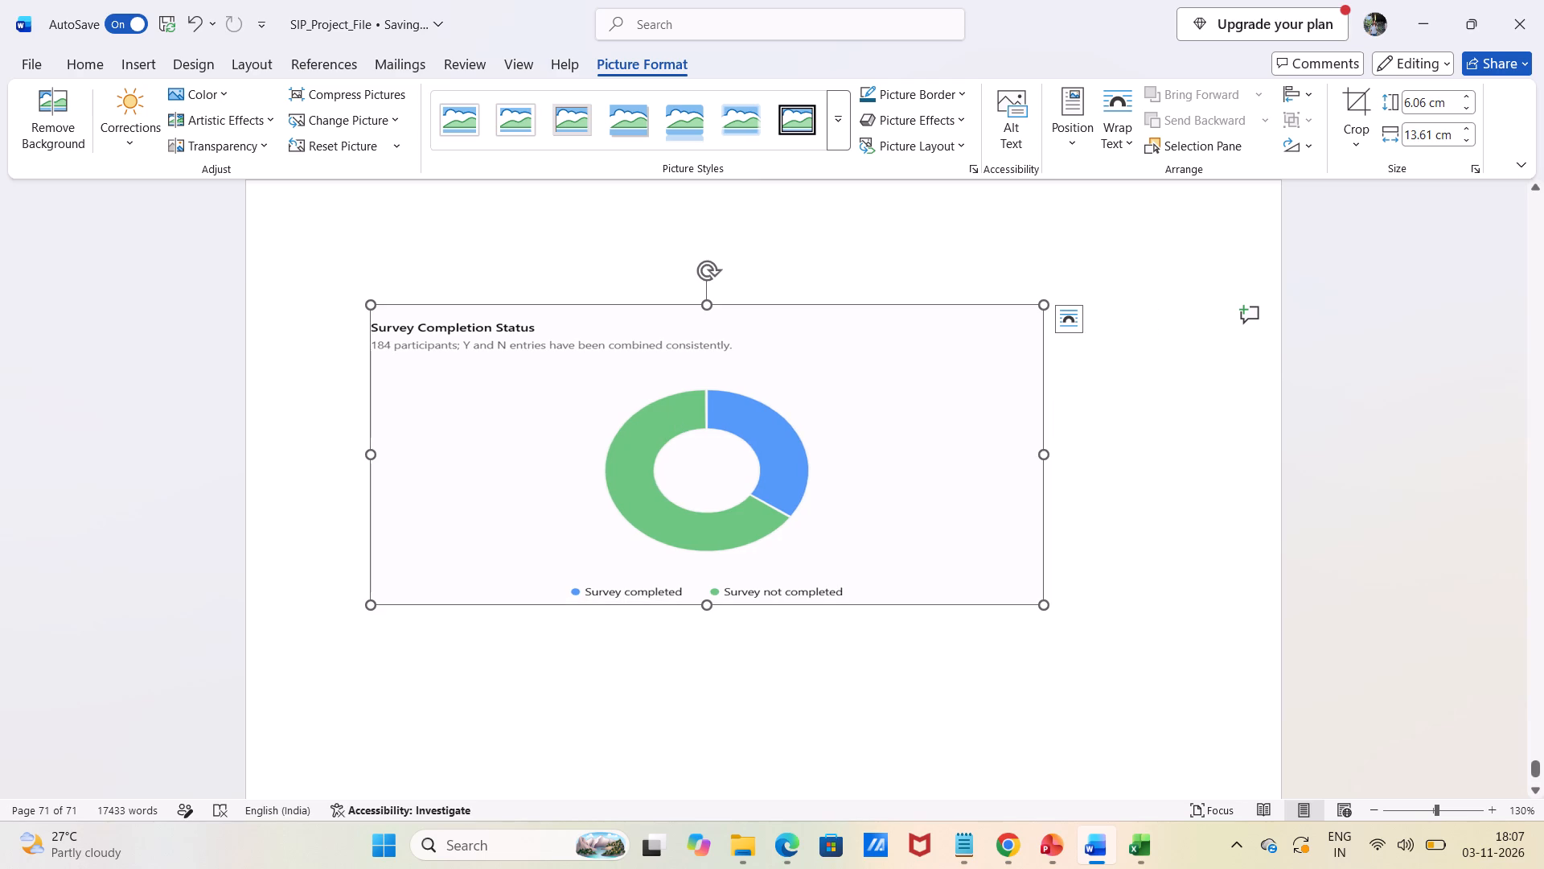
left_click(771, 653)
left_click_drag(694, 468, 790, 462)
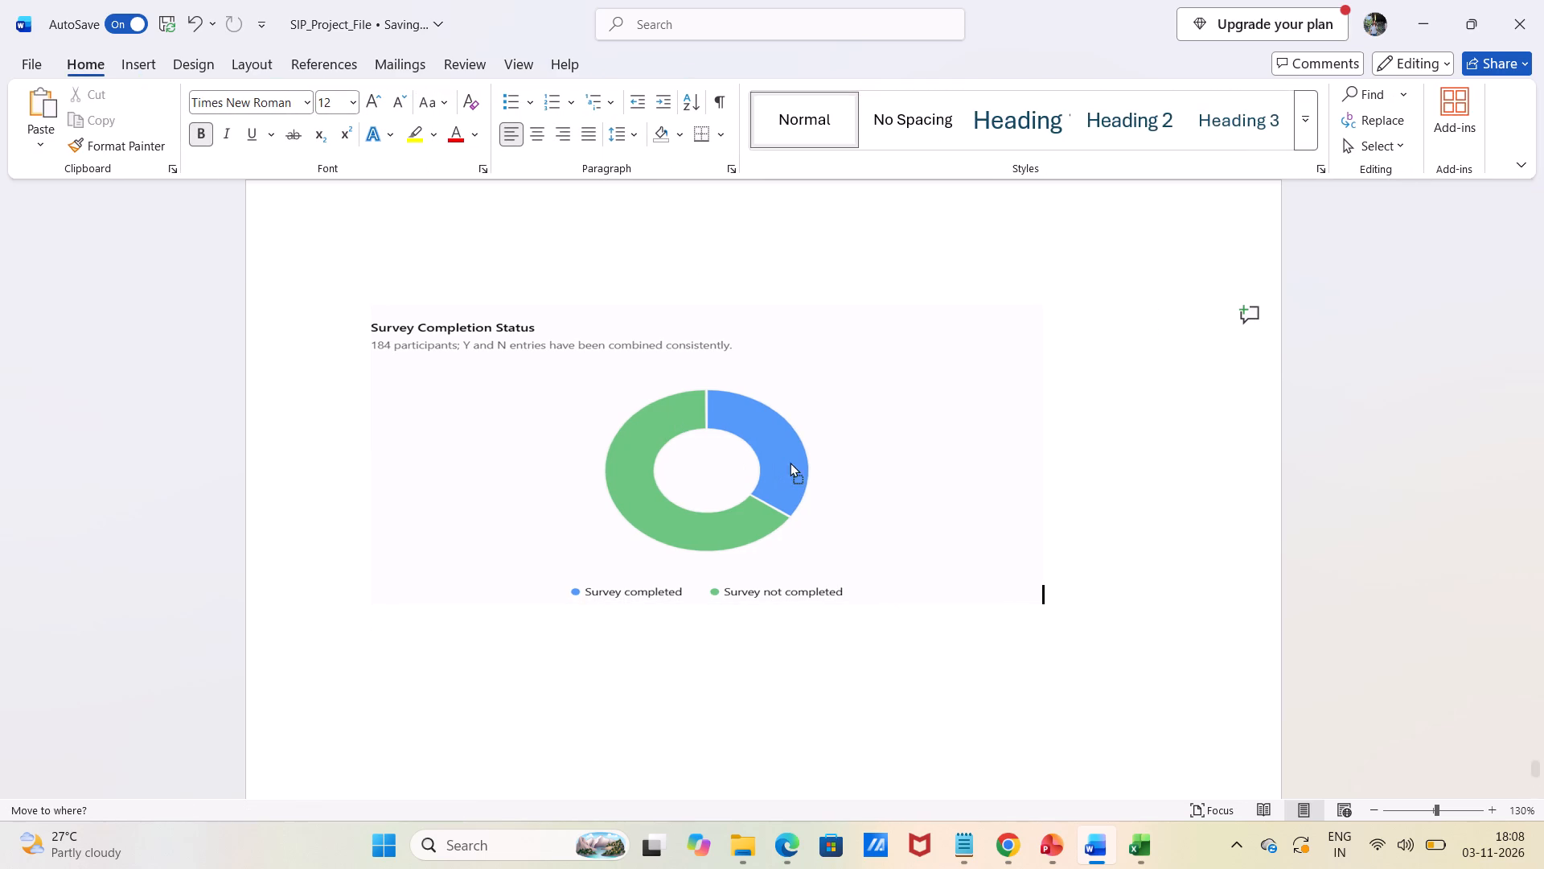
left_click_drag(790, 462, 795, 461)
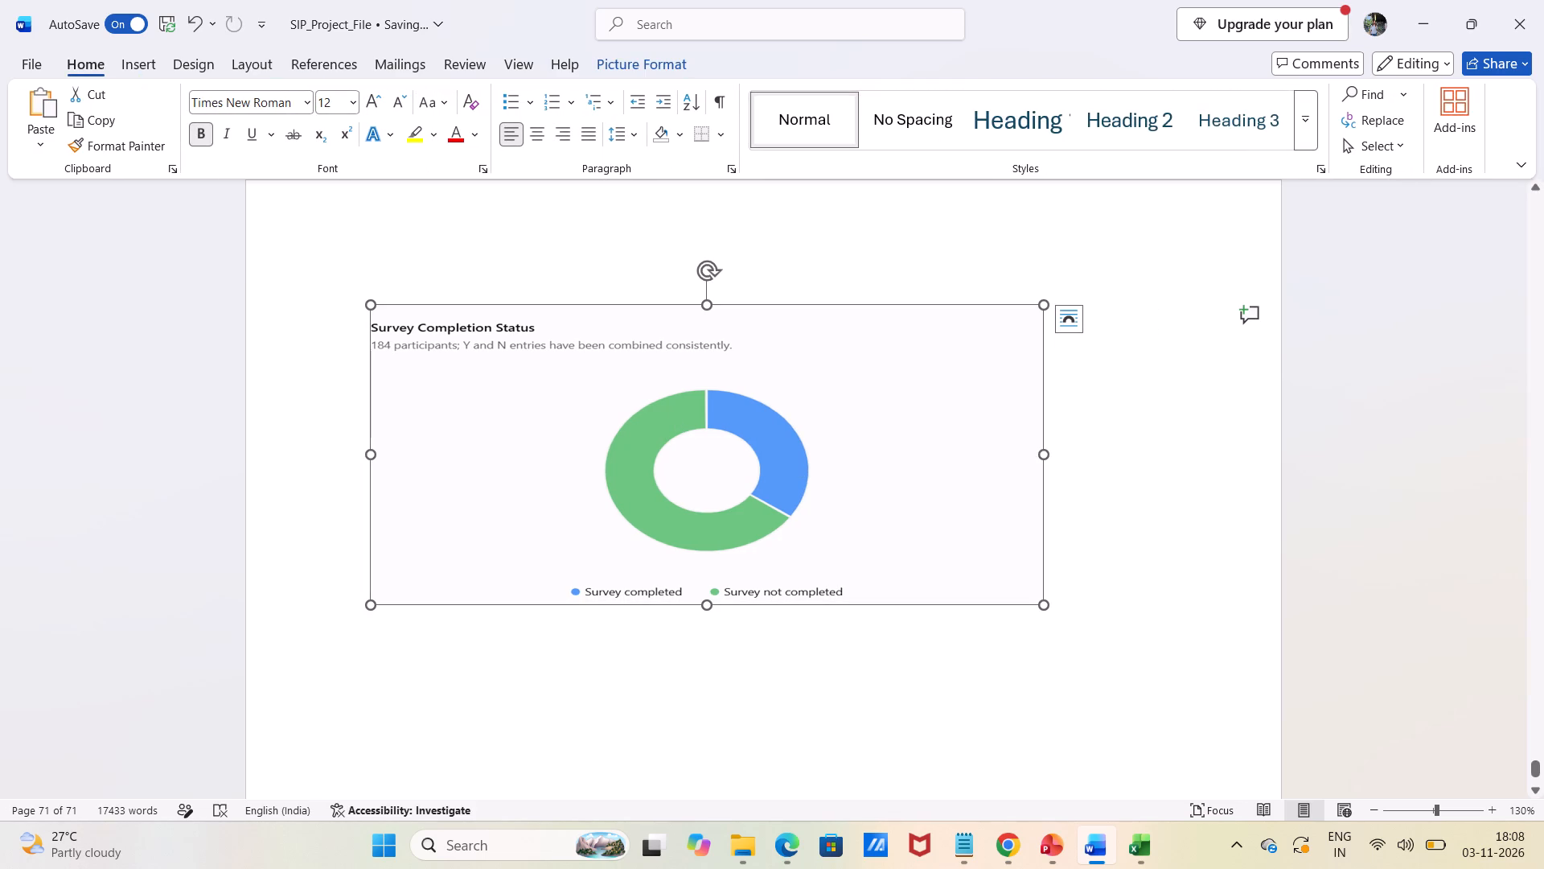
Reshape the Survey Completion Status chart so it is slightly flatter and spans almost the full text width.
left_click_drag(372, 455, 459, 456)
left_click_drag(663, 303, 657, 219)
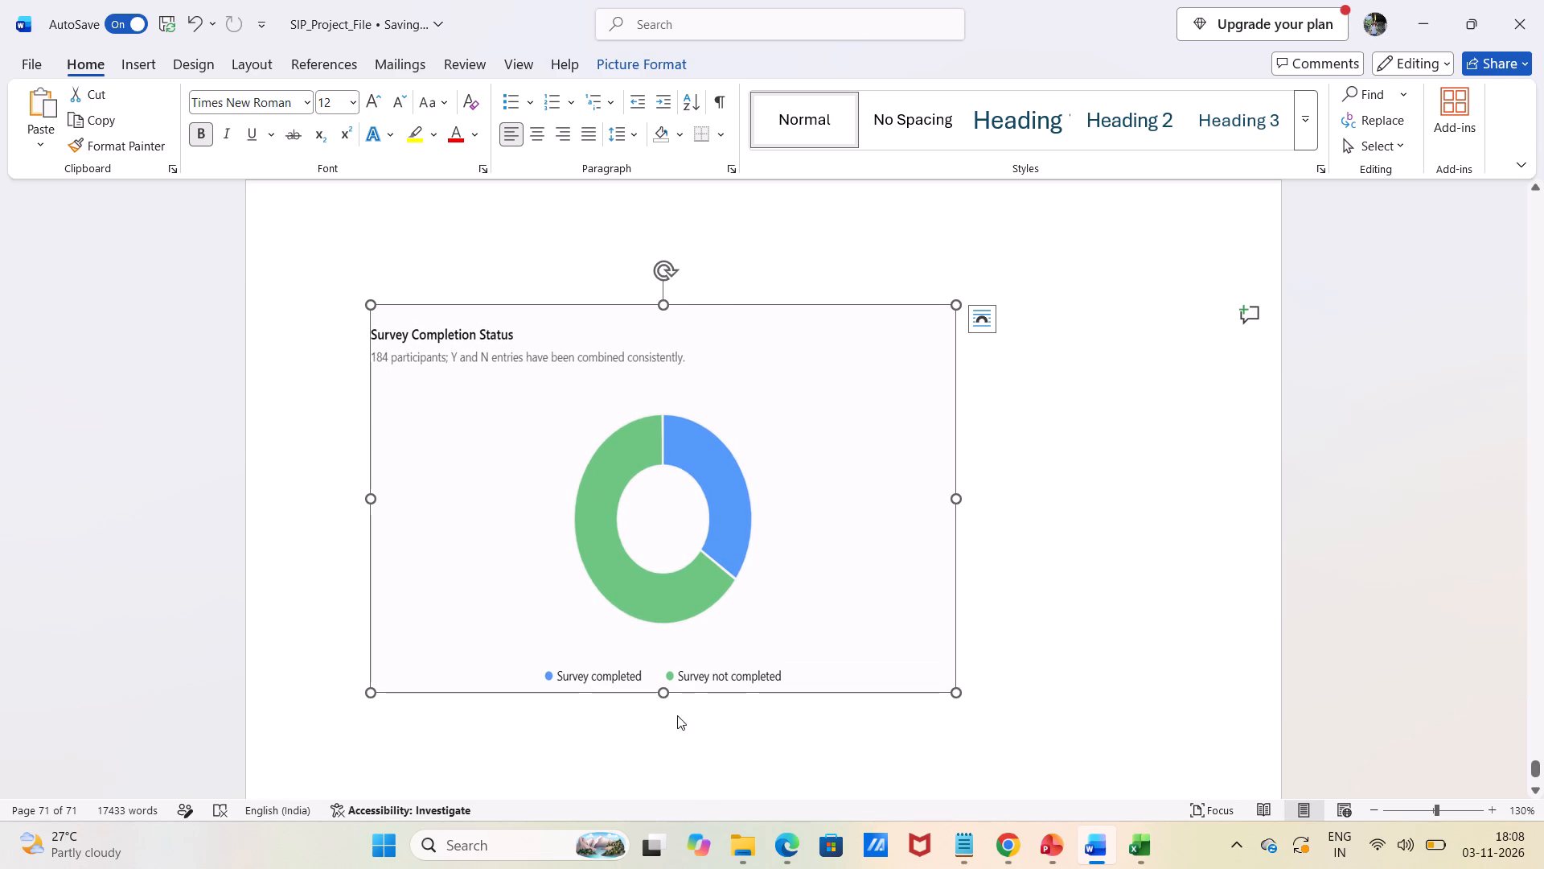
left_click_drag(661, 688, 680, 562)
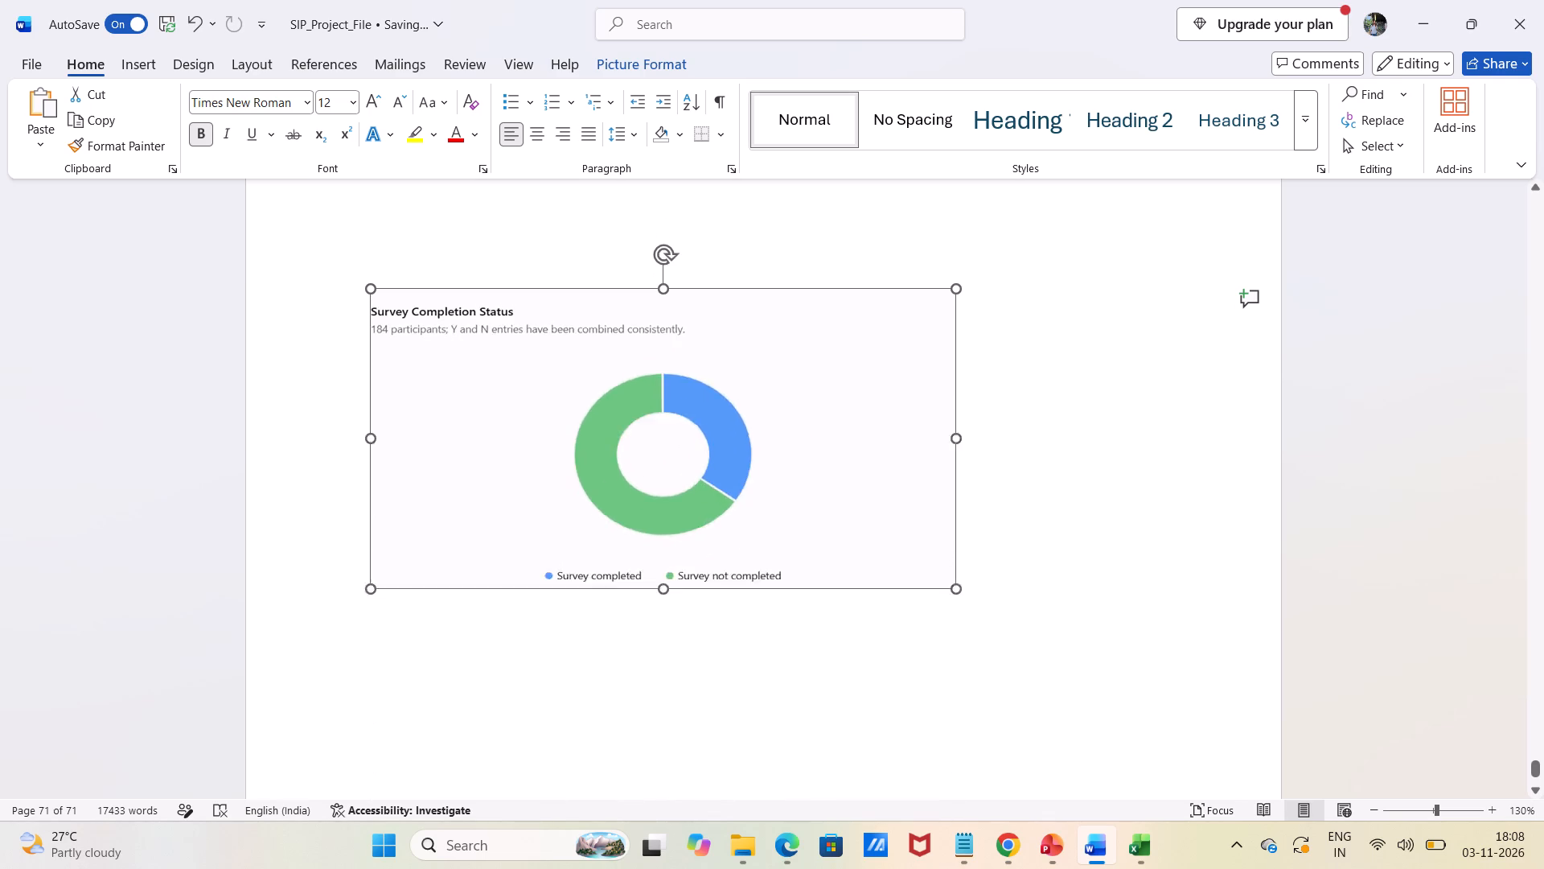
left_click_drag(680, 562, 706, 555)
left_click(647, 634)
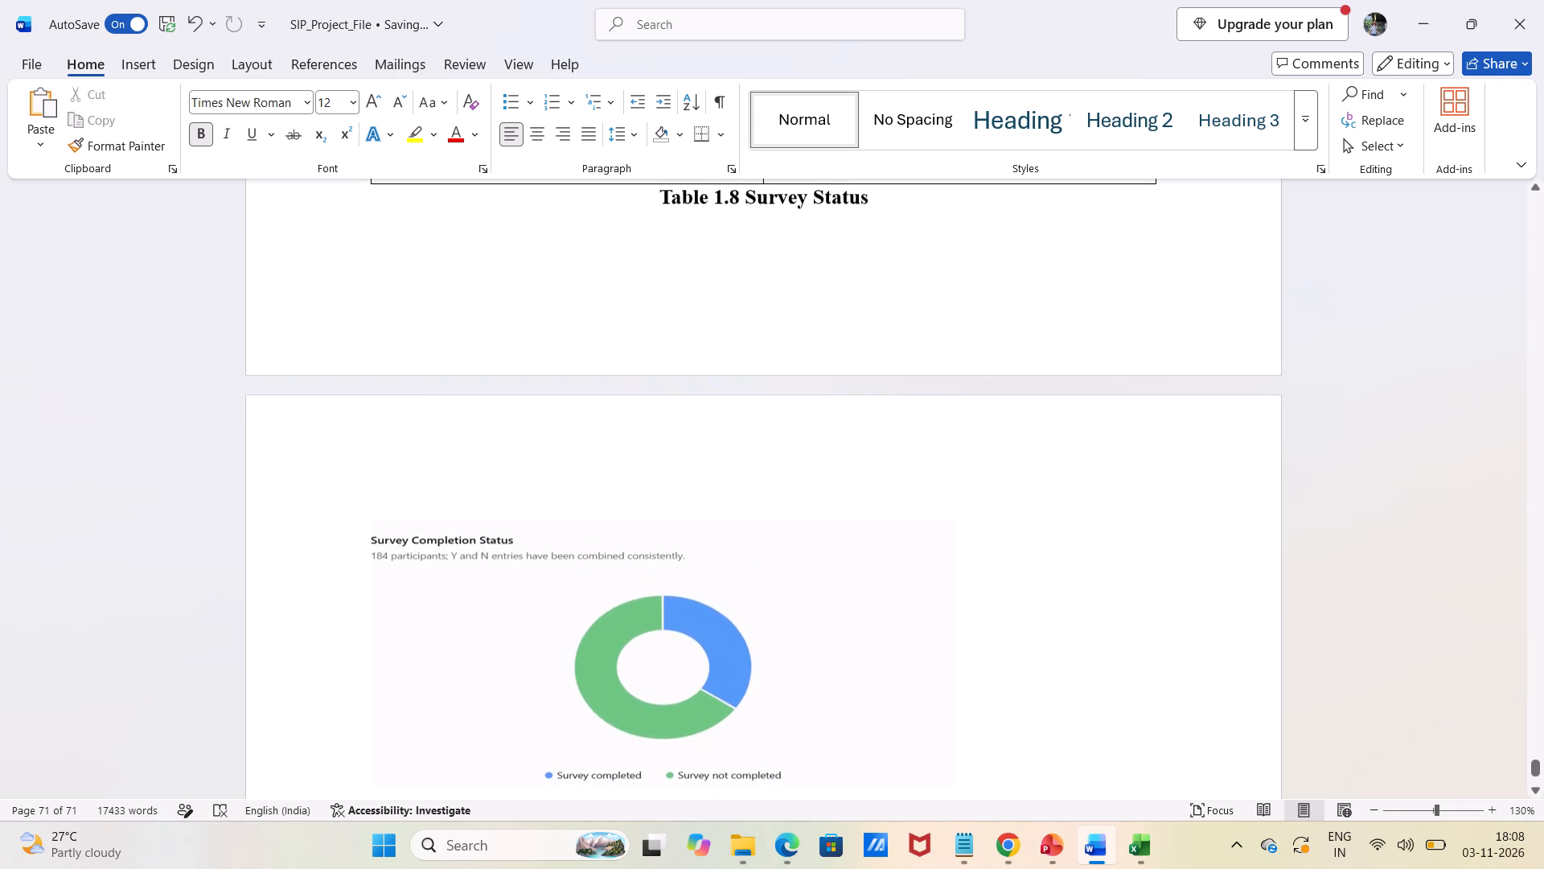
left_click(581, 443)
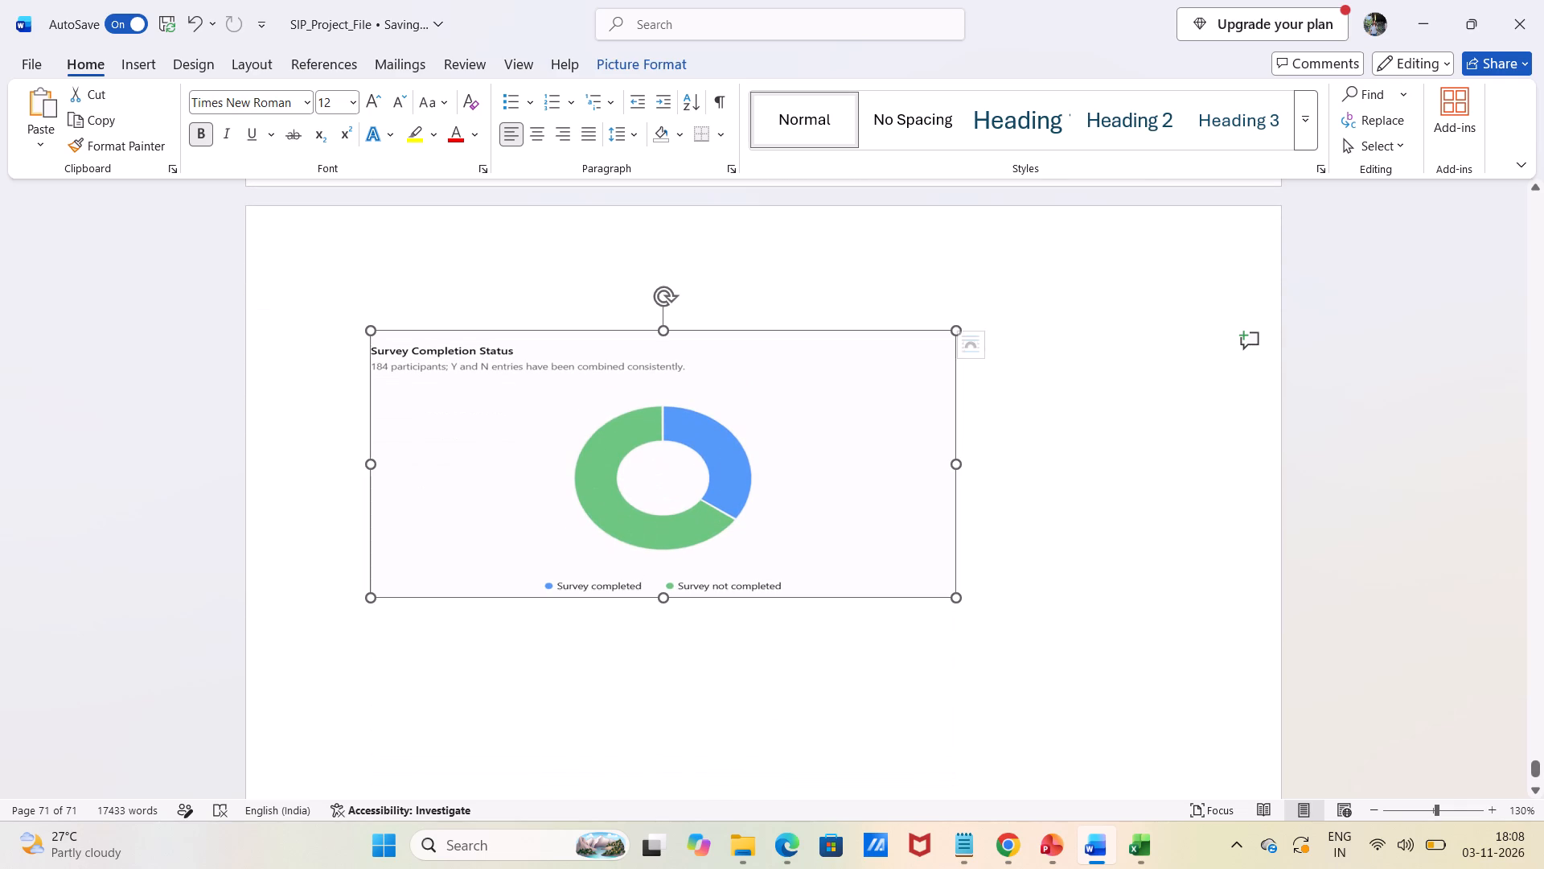
left_click_drag(959, 466, 1104, 463)
left_click(759, 697)
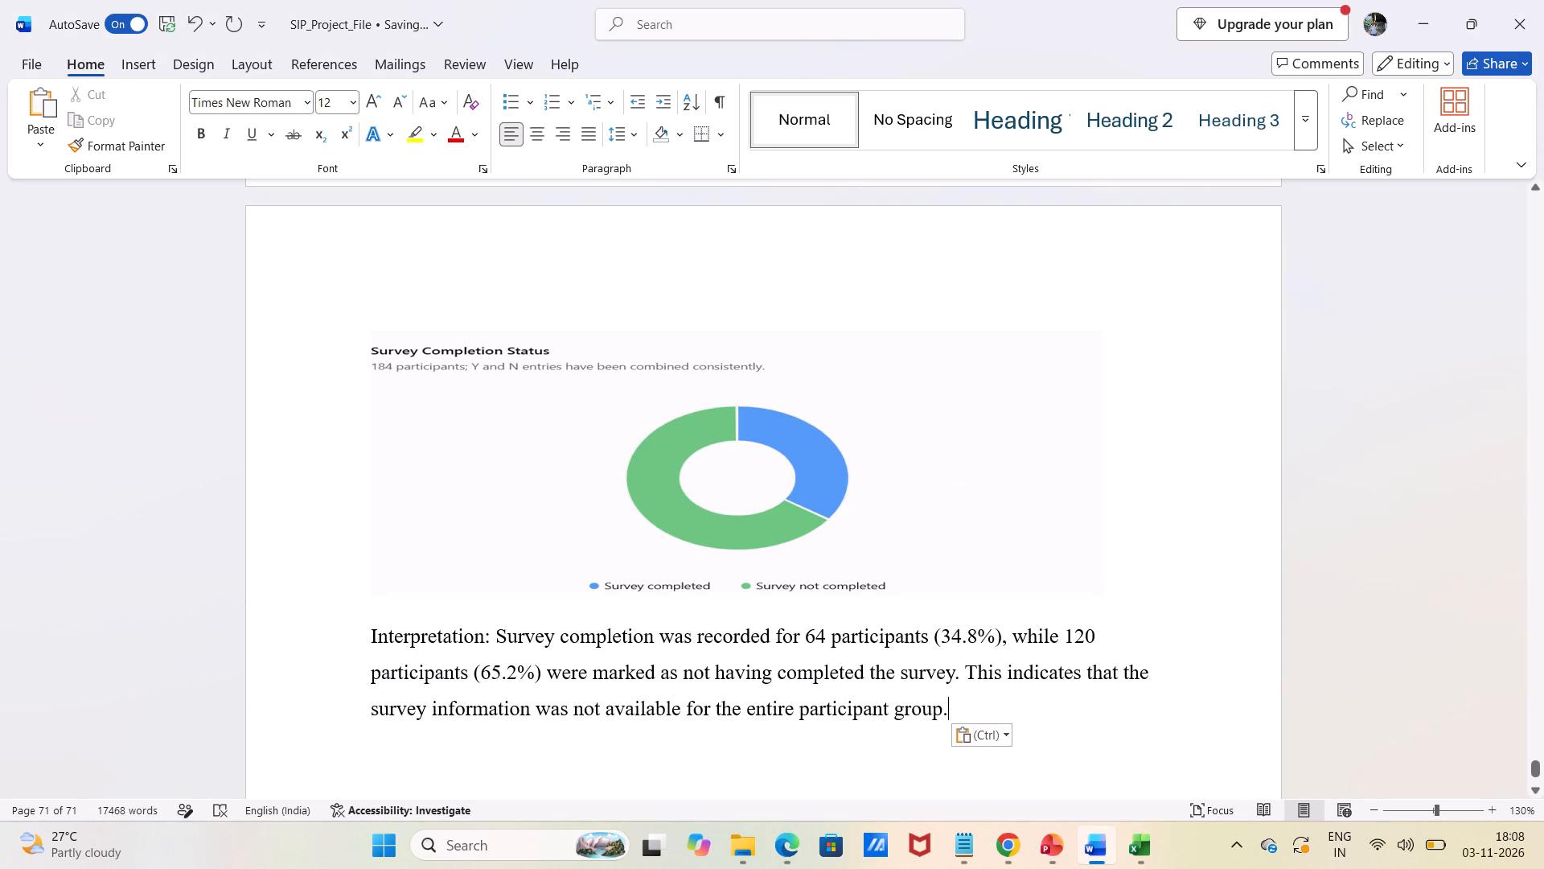
Make the "Interpretation:" label bold and start a new line after the survey completion paragraph.
left_click_drag(368, 639, 497, 636)
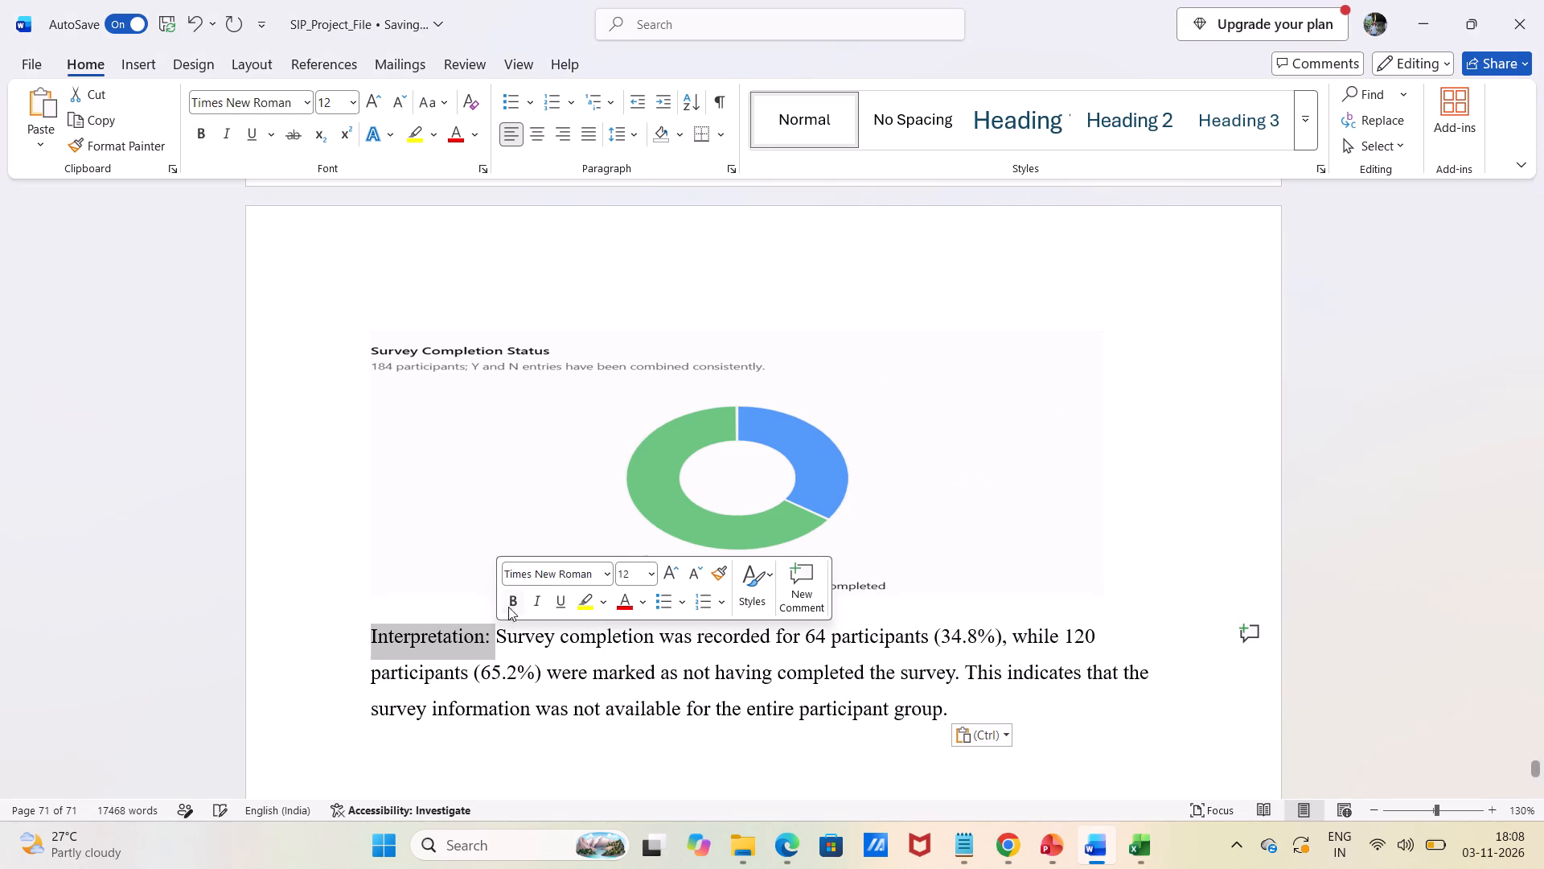
left_click(515, 602)
left_click(294, 557)
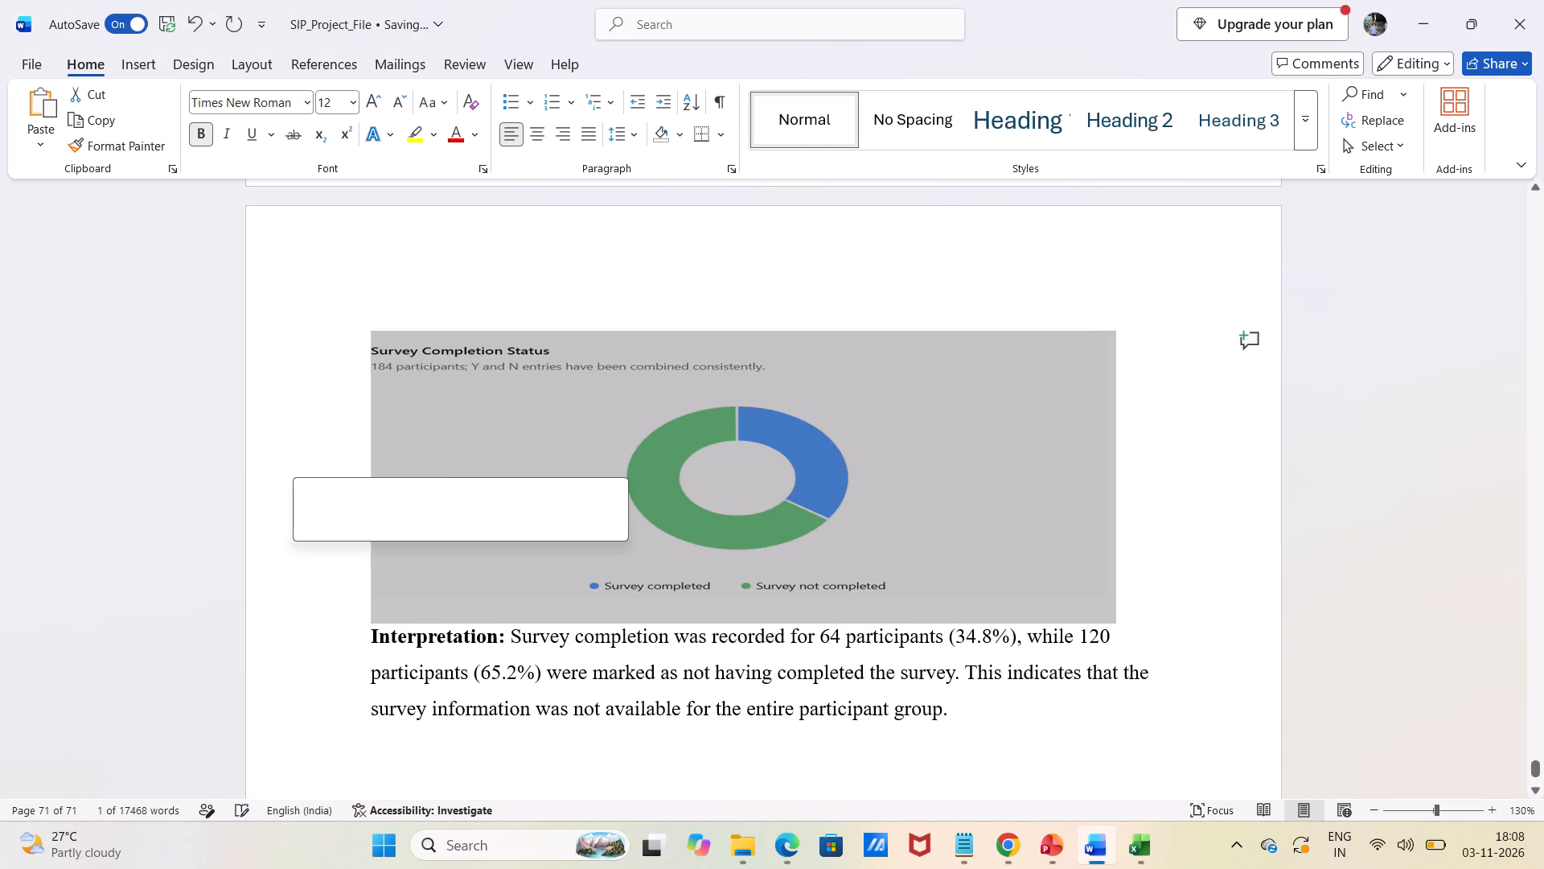
left_click(1002, 713)
key("Return")
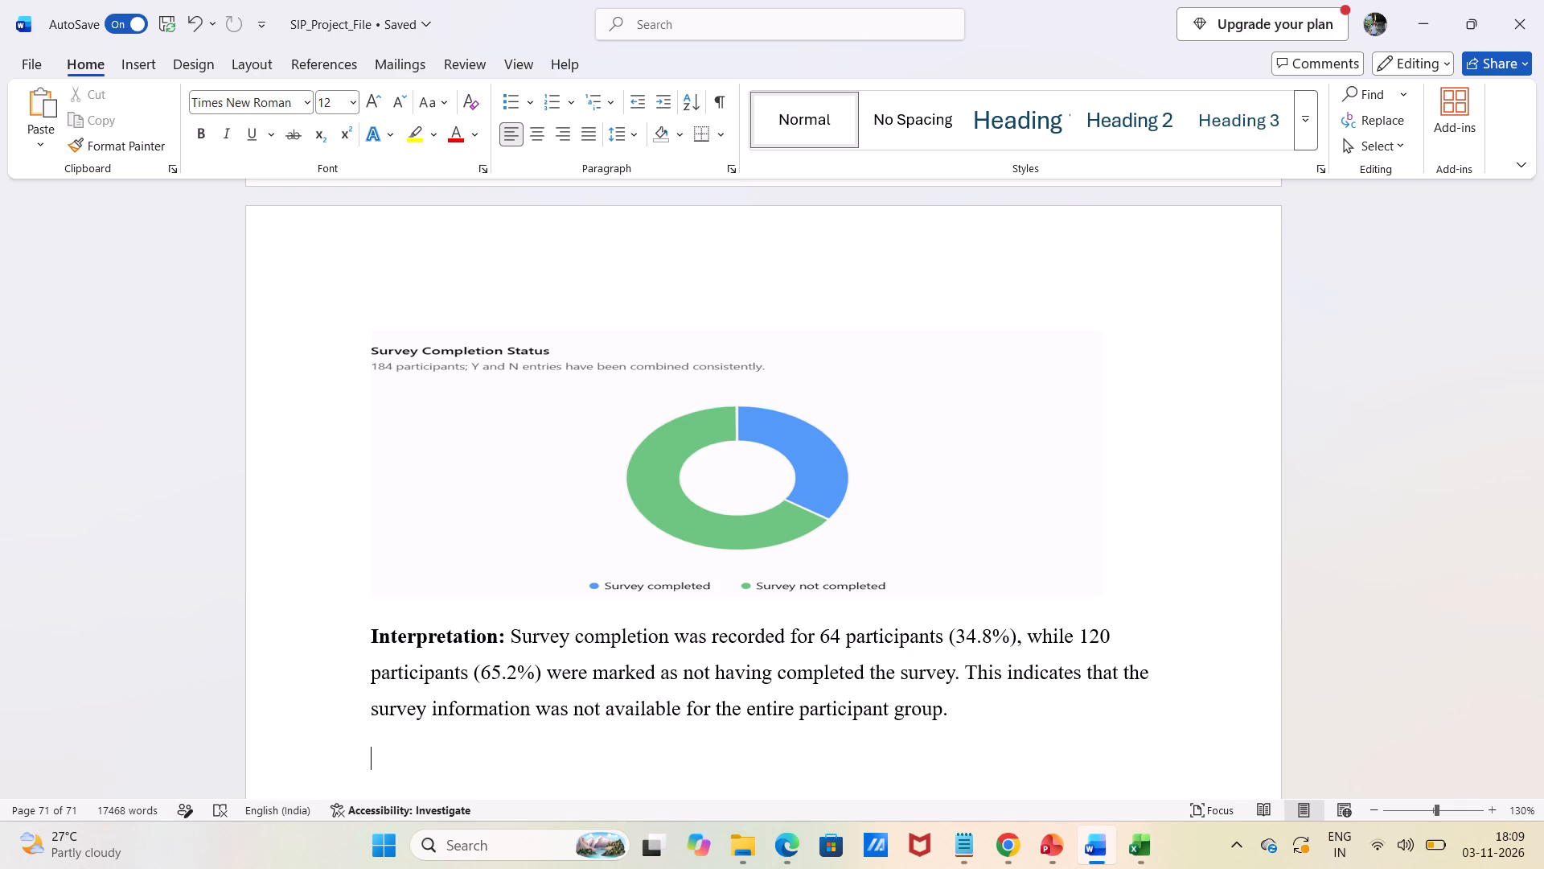
scroll(843, 591, "down", 1)
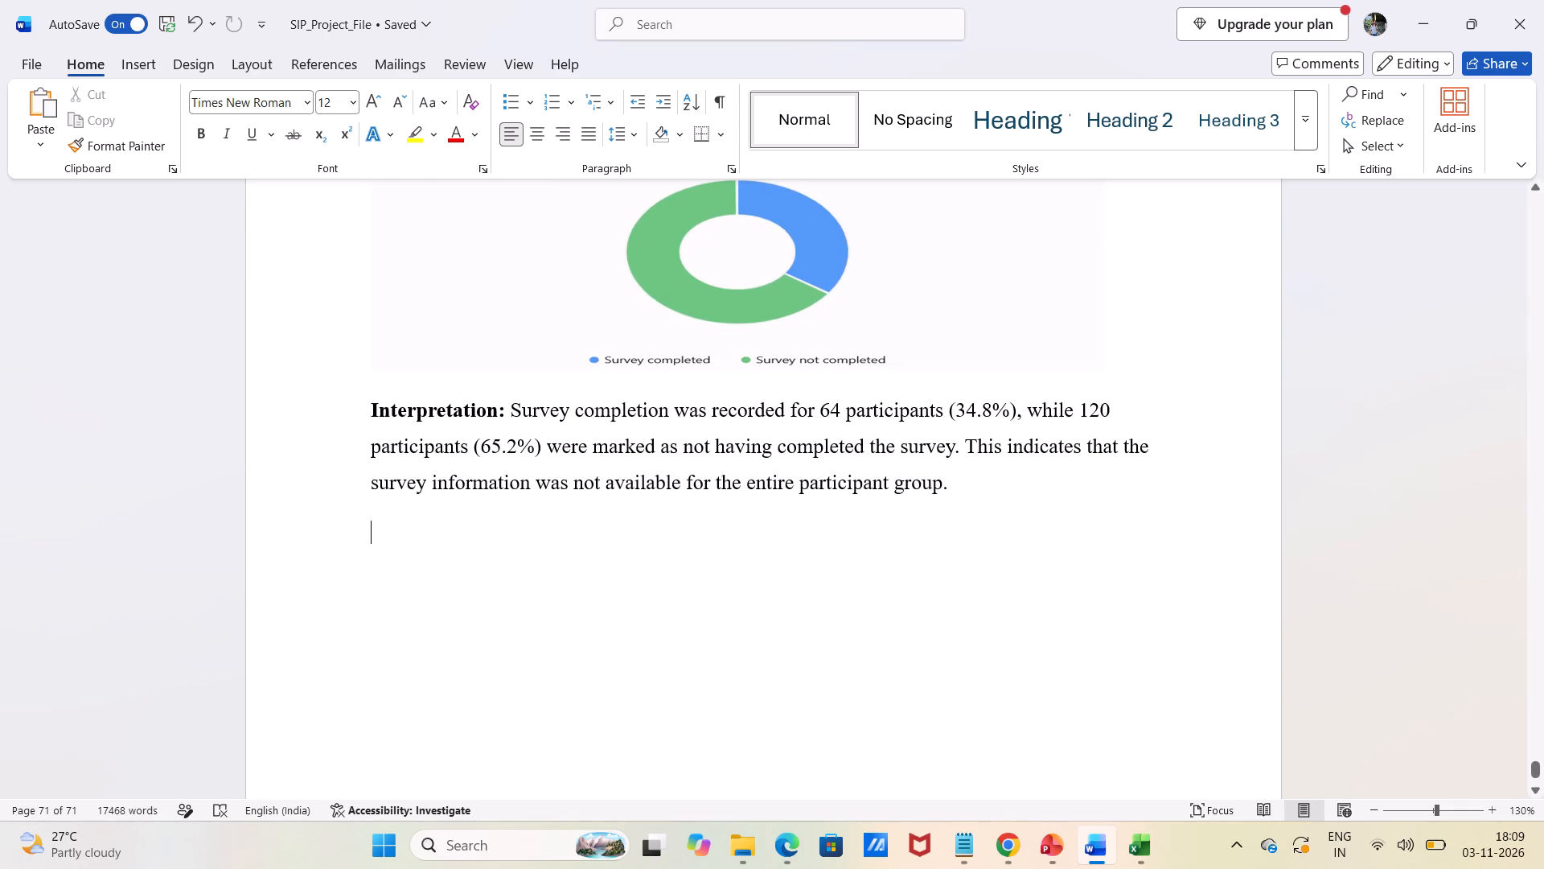
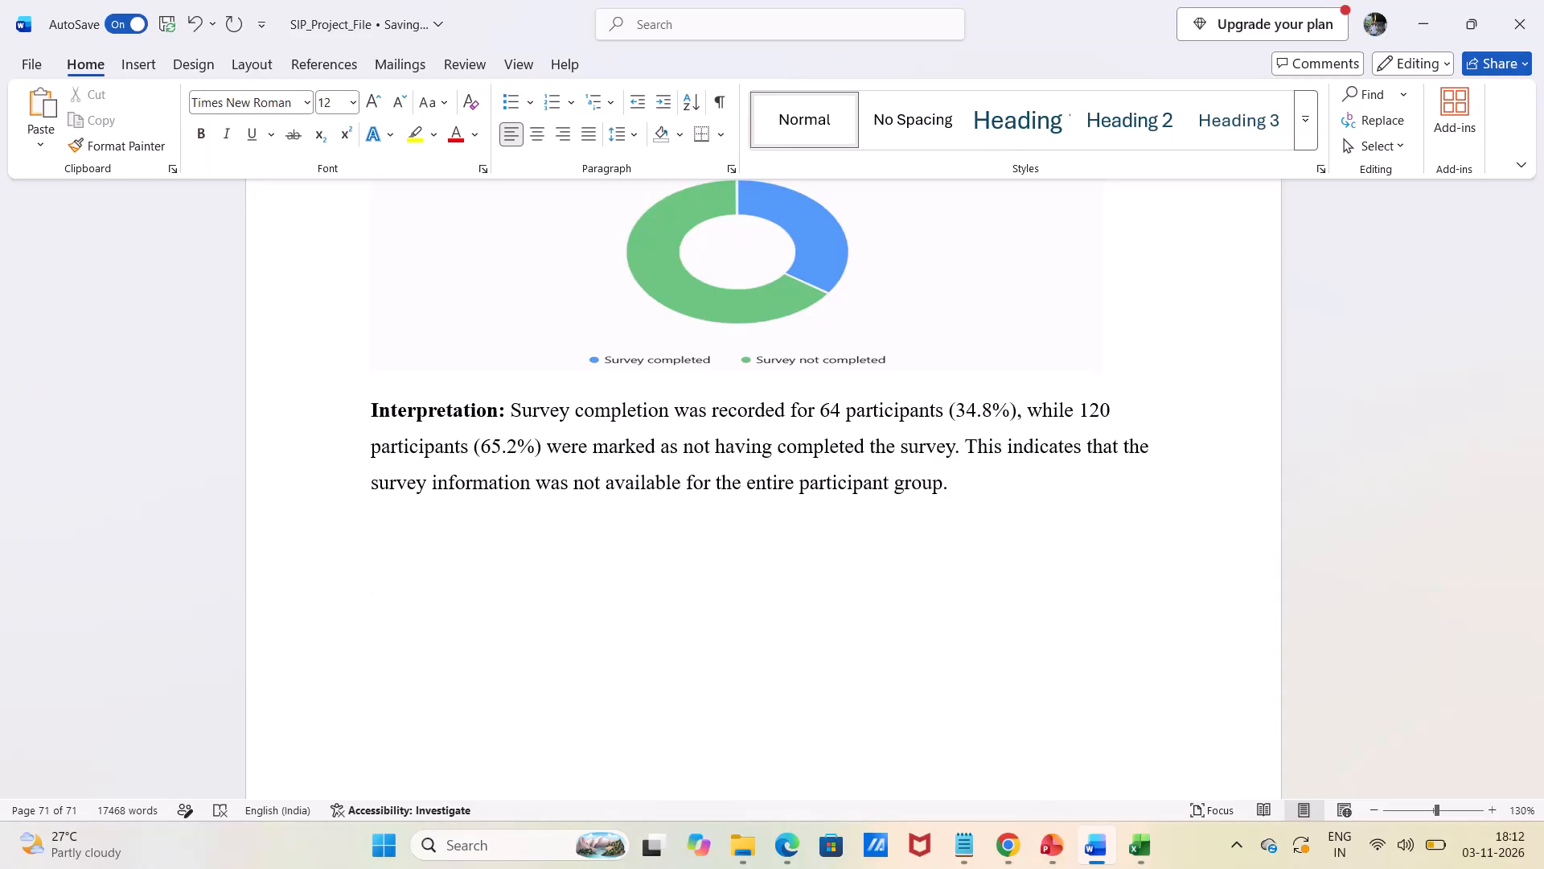
Copy the "4.2.6 Survey Completion Status" heading and paste it below the survey completion interpretation paragraph.
key("BackSpace")
scroll(551, 583, "up", 2)
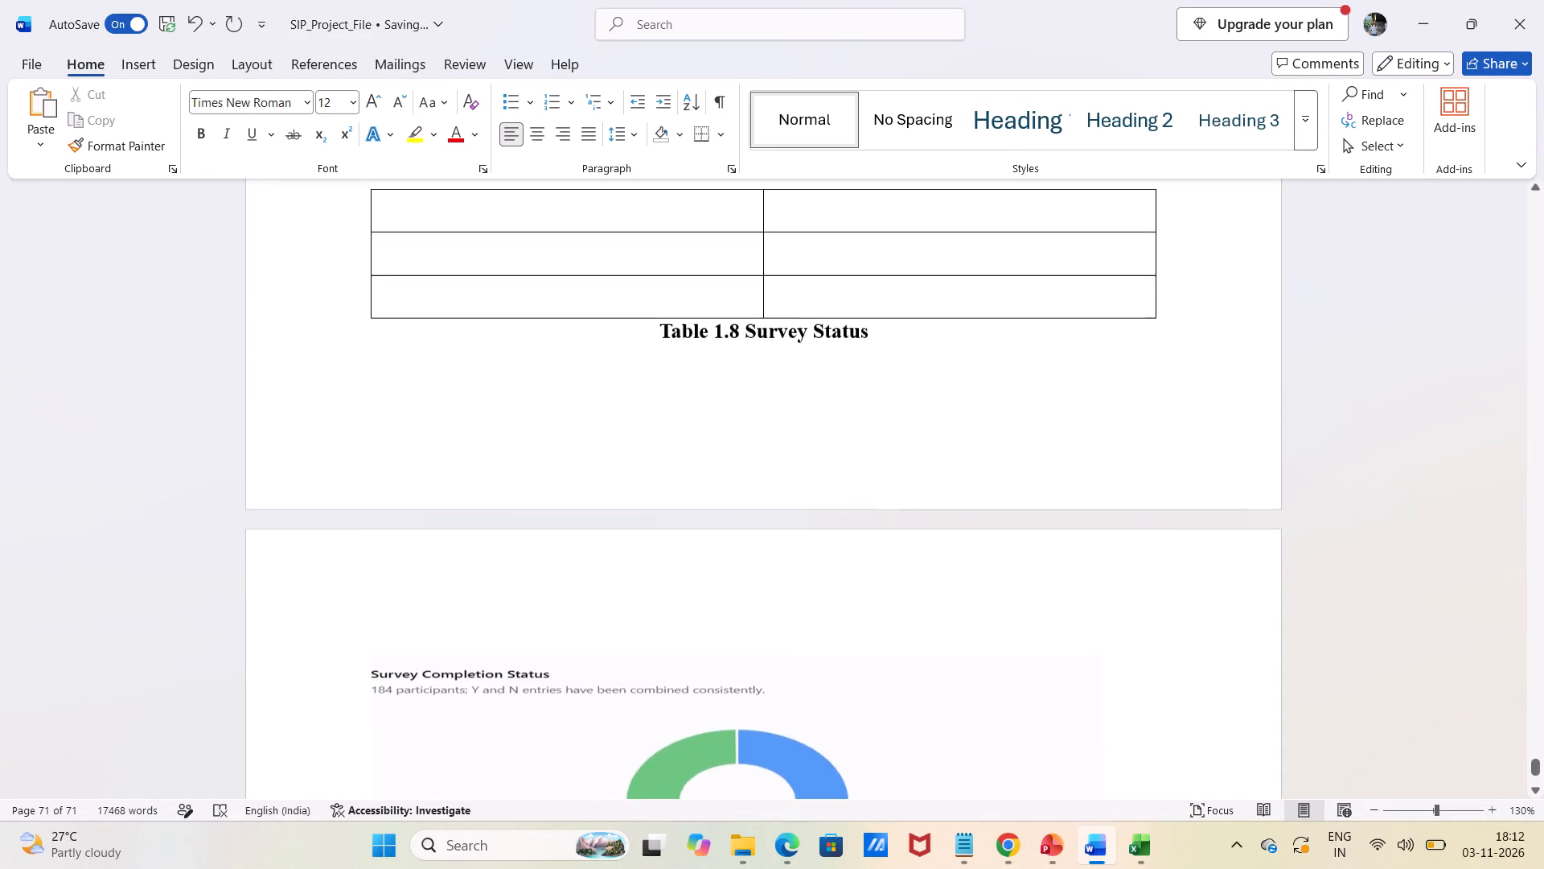
scroll(551, 583, "up", 2)
left_click_drag(373, 605, 738, 610)
key("ctrl+c")
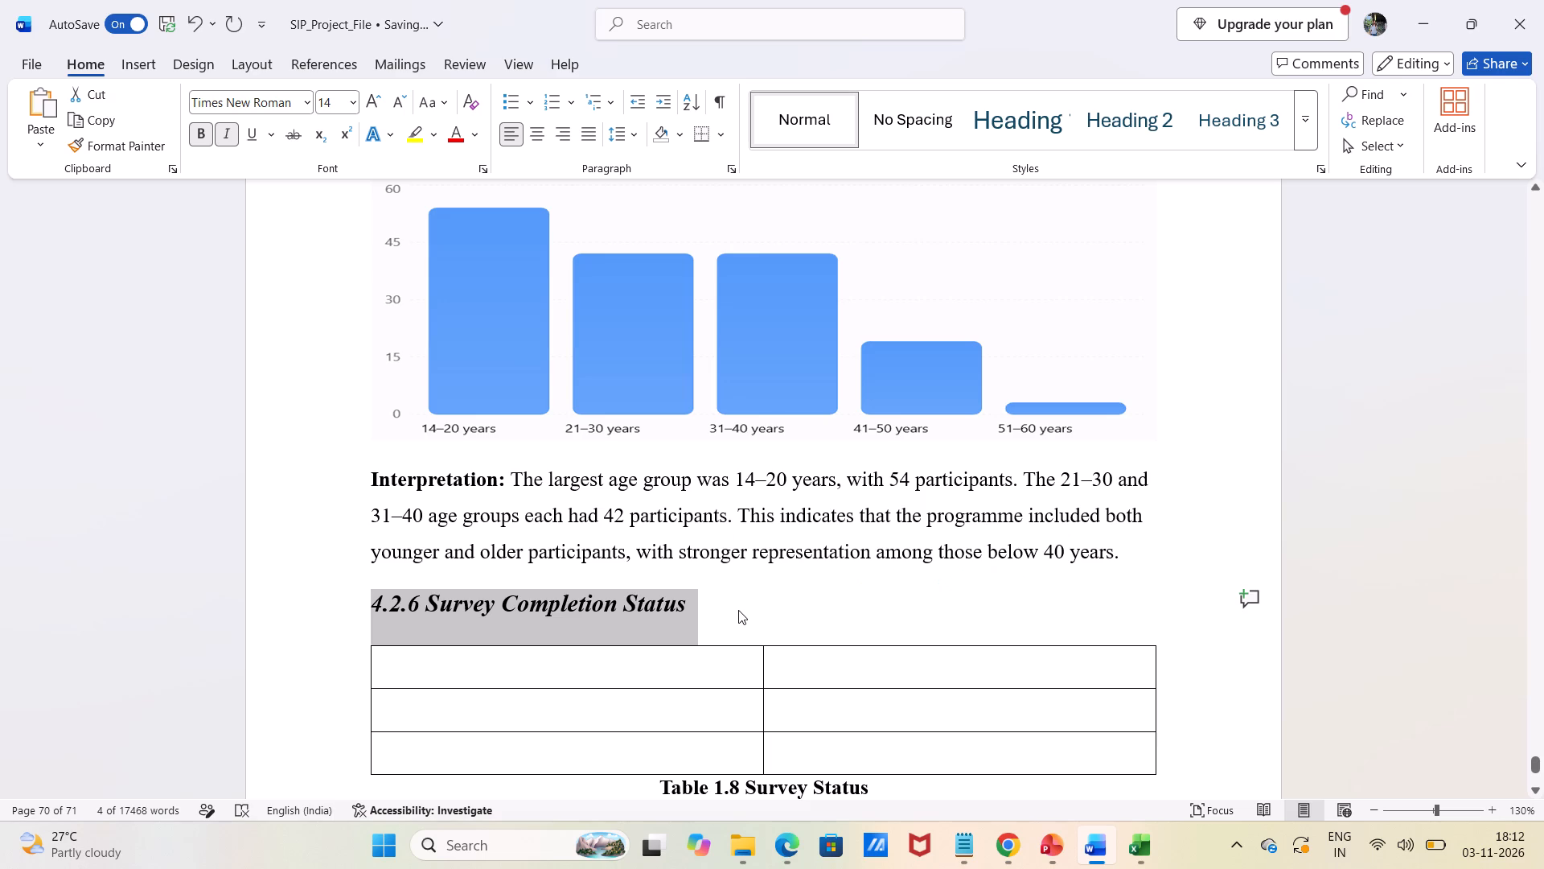
scroll(421, 649, "down", 2)
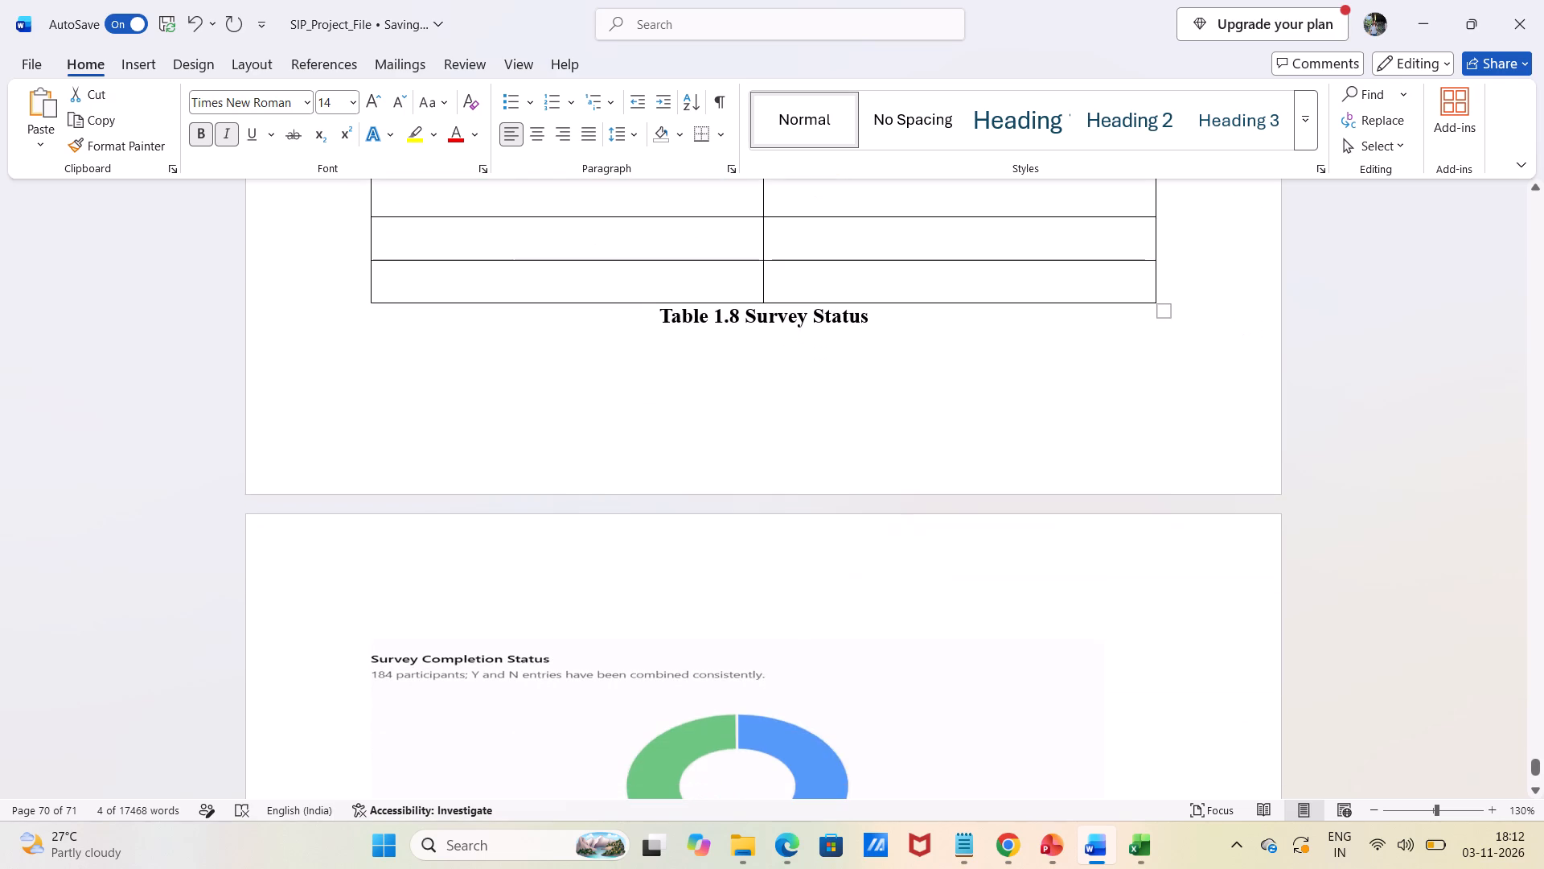
scroll(431, 612, "down", 2)
left_click(395, 387)
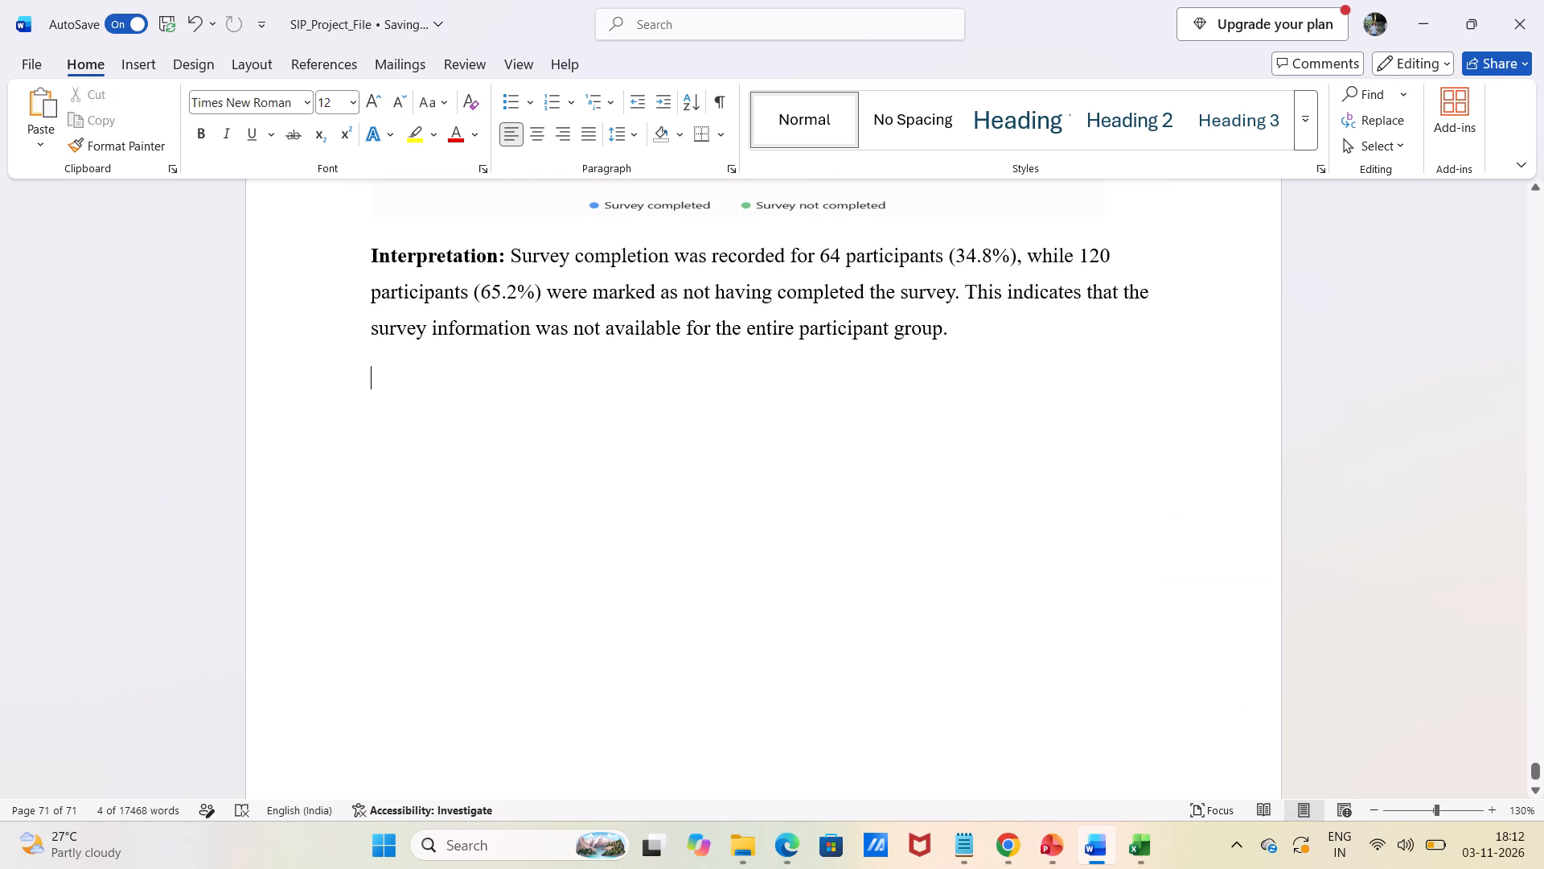
key("ctrl+v")
Renumber the pasted heading below the survey completion interpretation as 4.2.7.
left_click(417, 383)
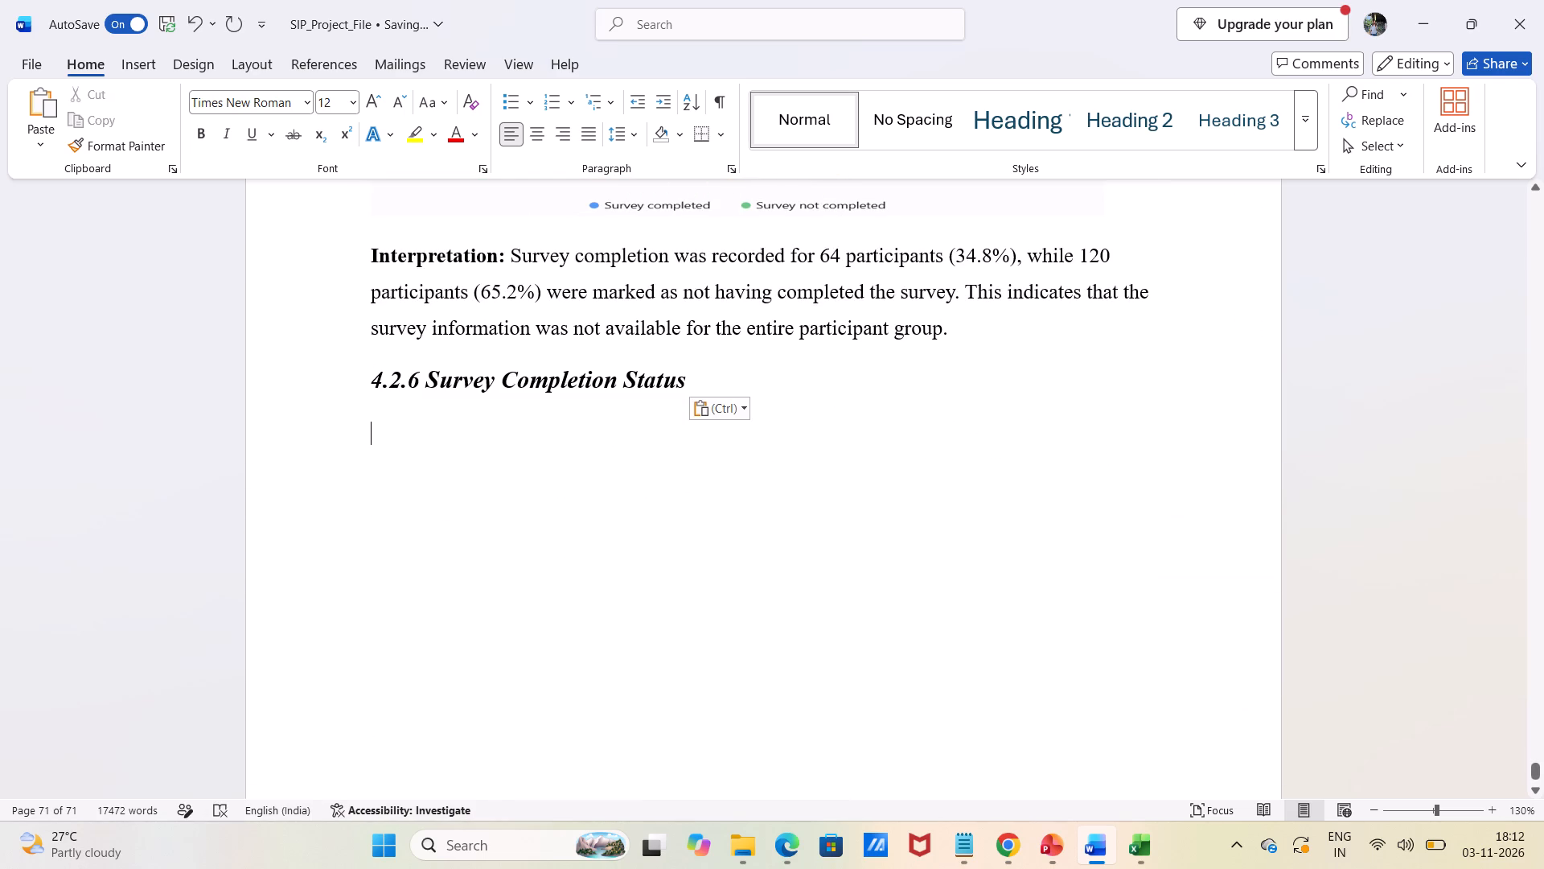
key("Right")
key("BackSpace")
key("7")
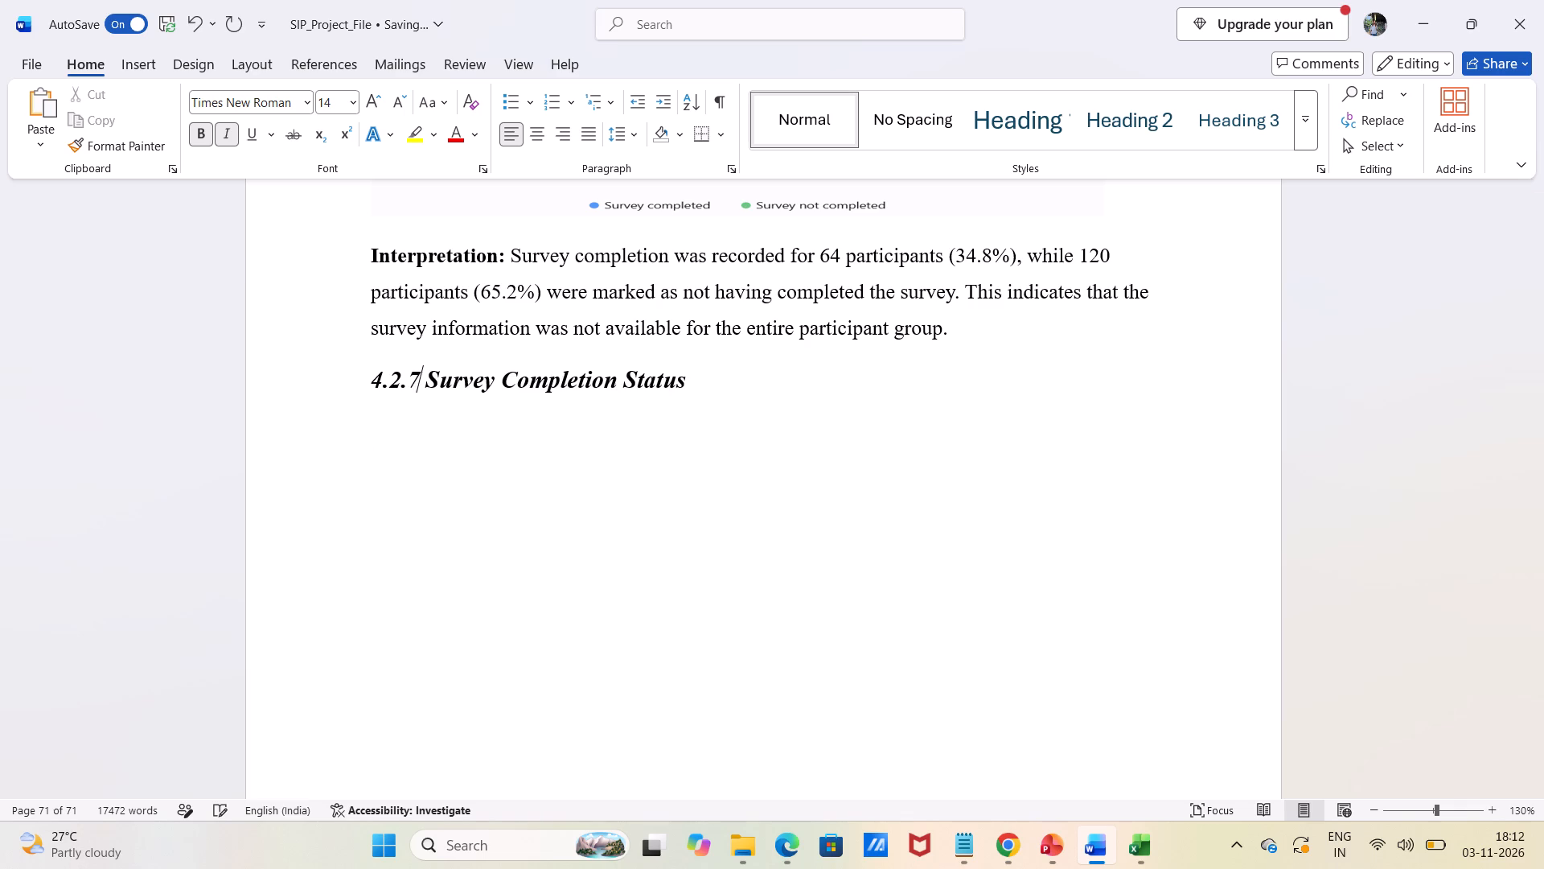
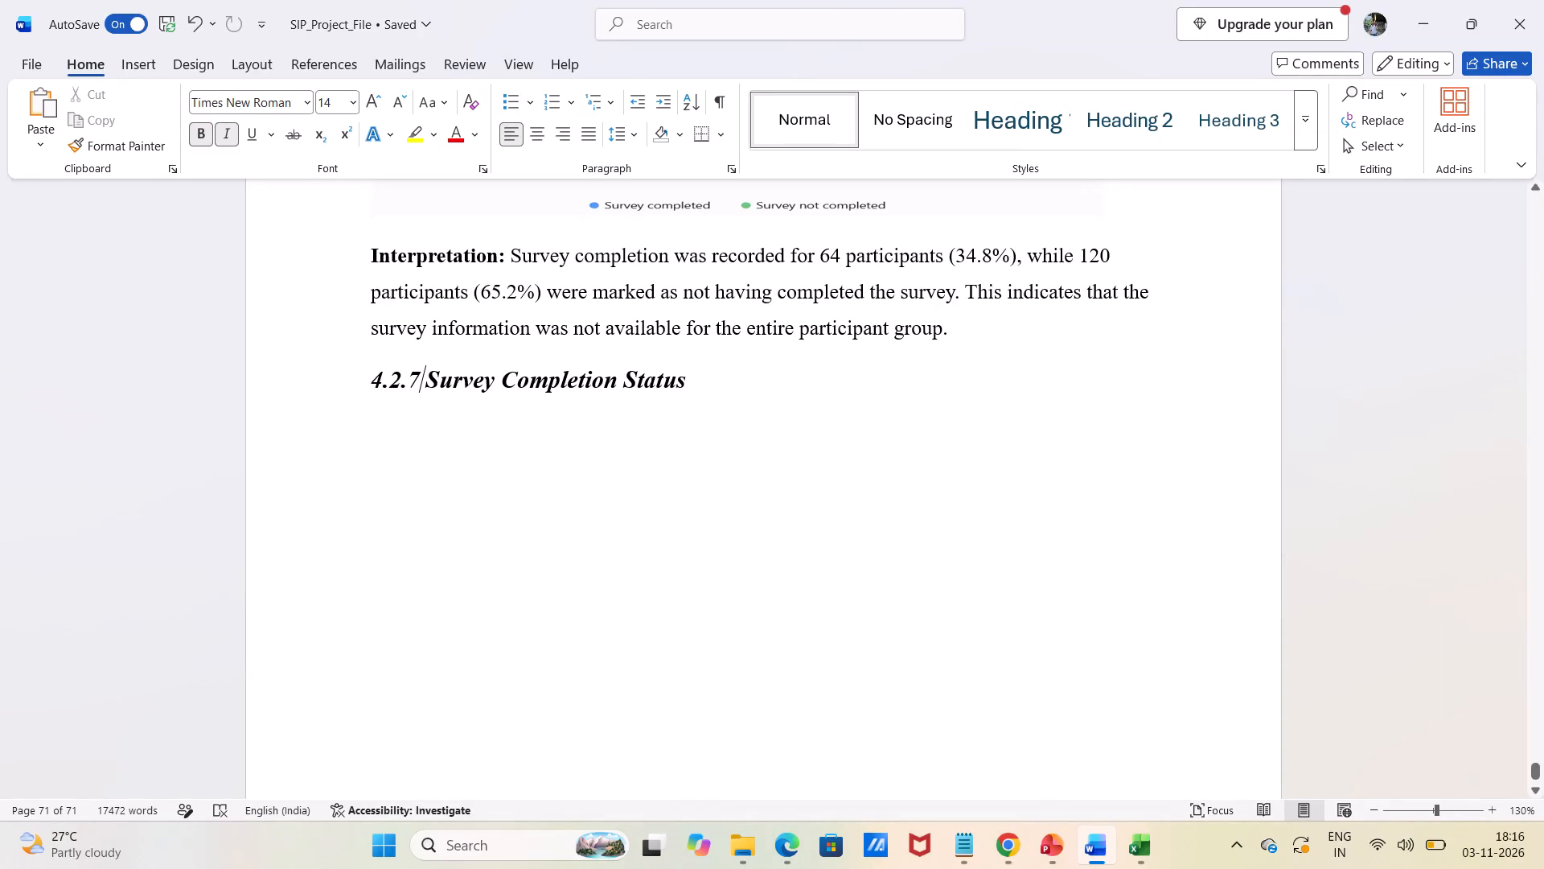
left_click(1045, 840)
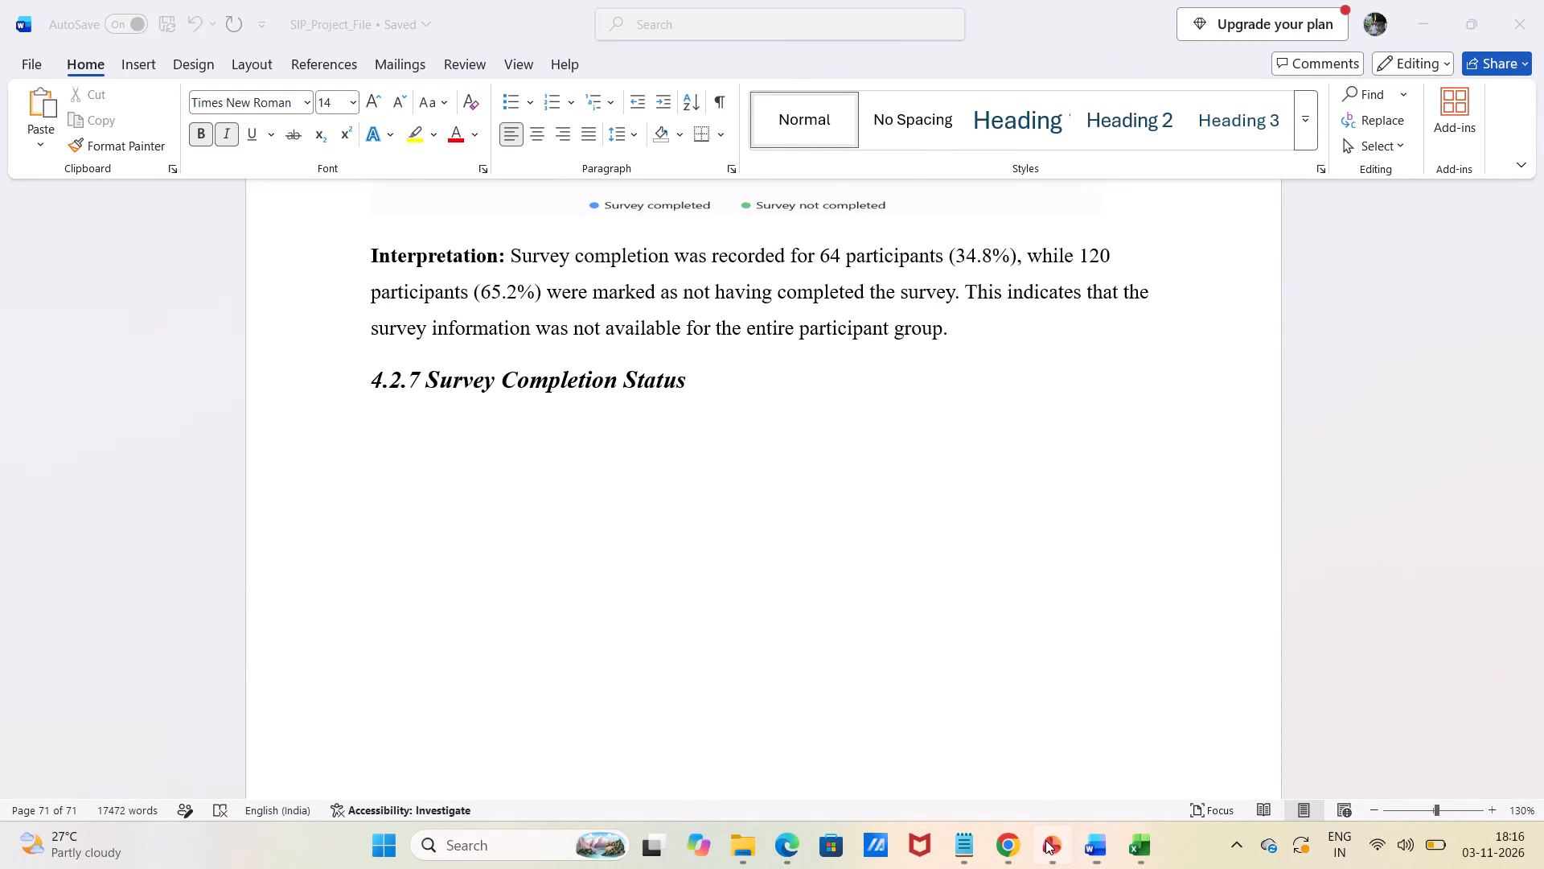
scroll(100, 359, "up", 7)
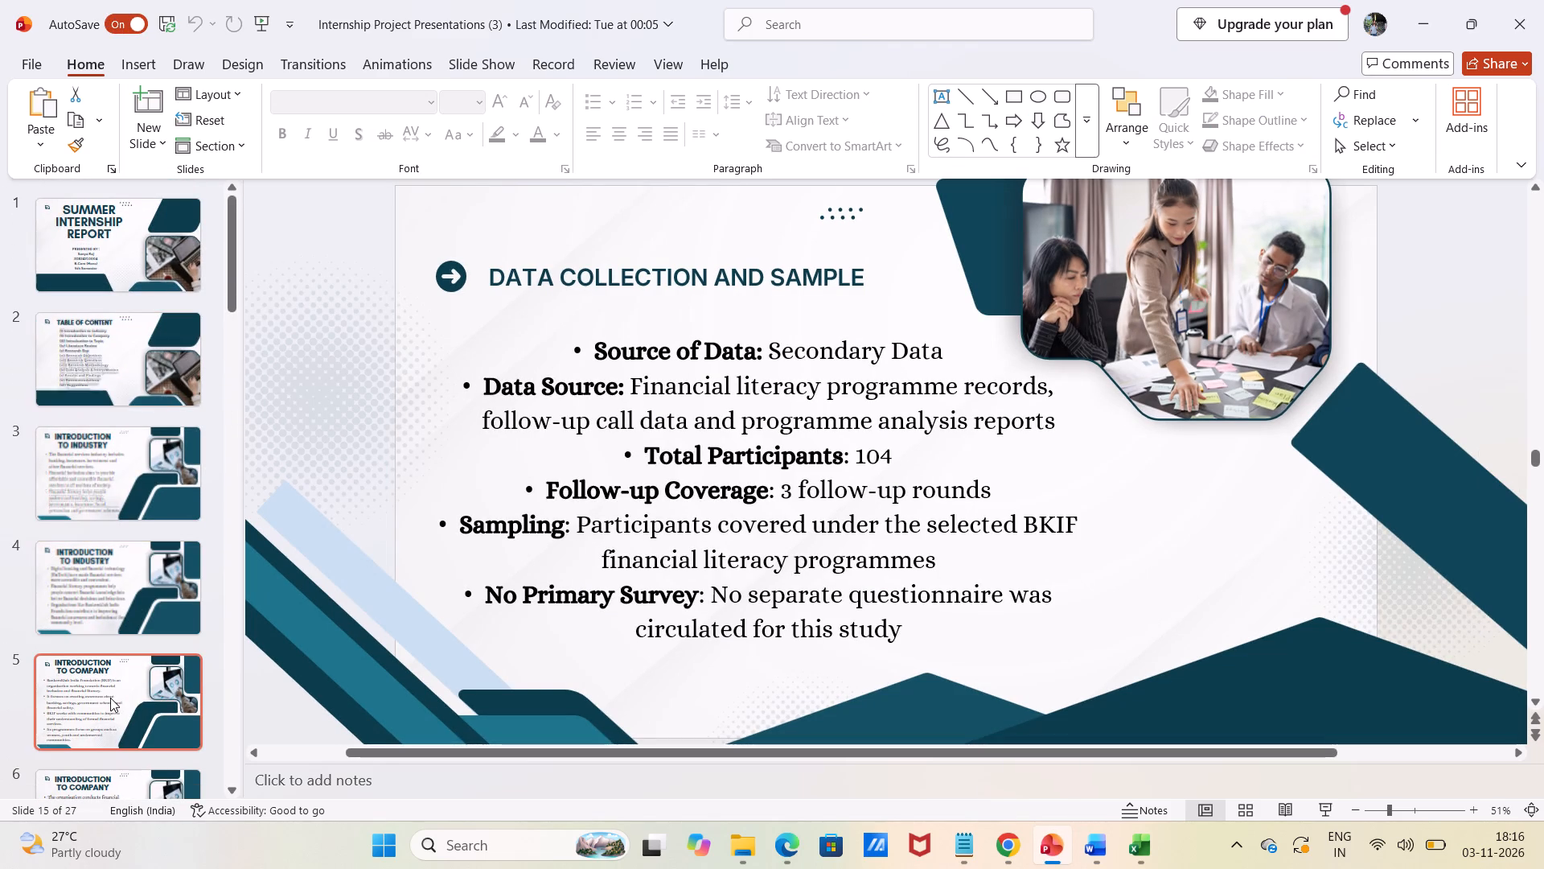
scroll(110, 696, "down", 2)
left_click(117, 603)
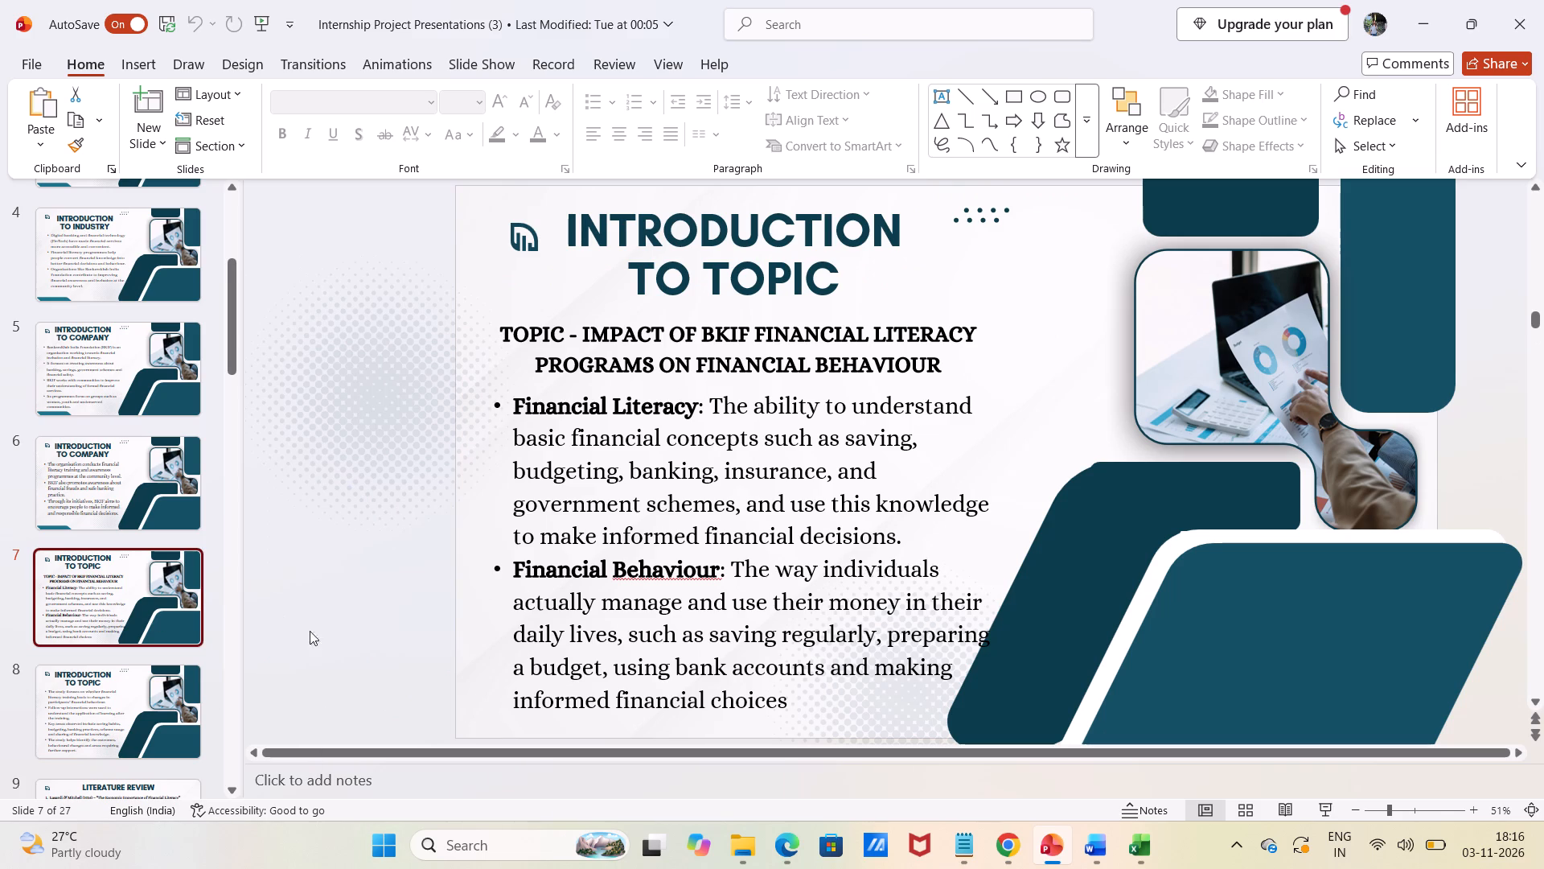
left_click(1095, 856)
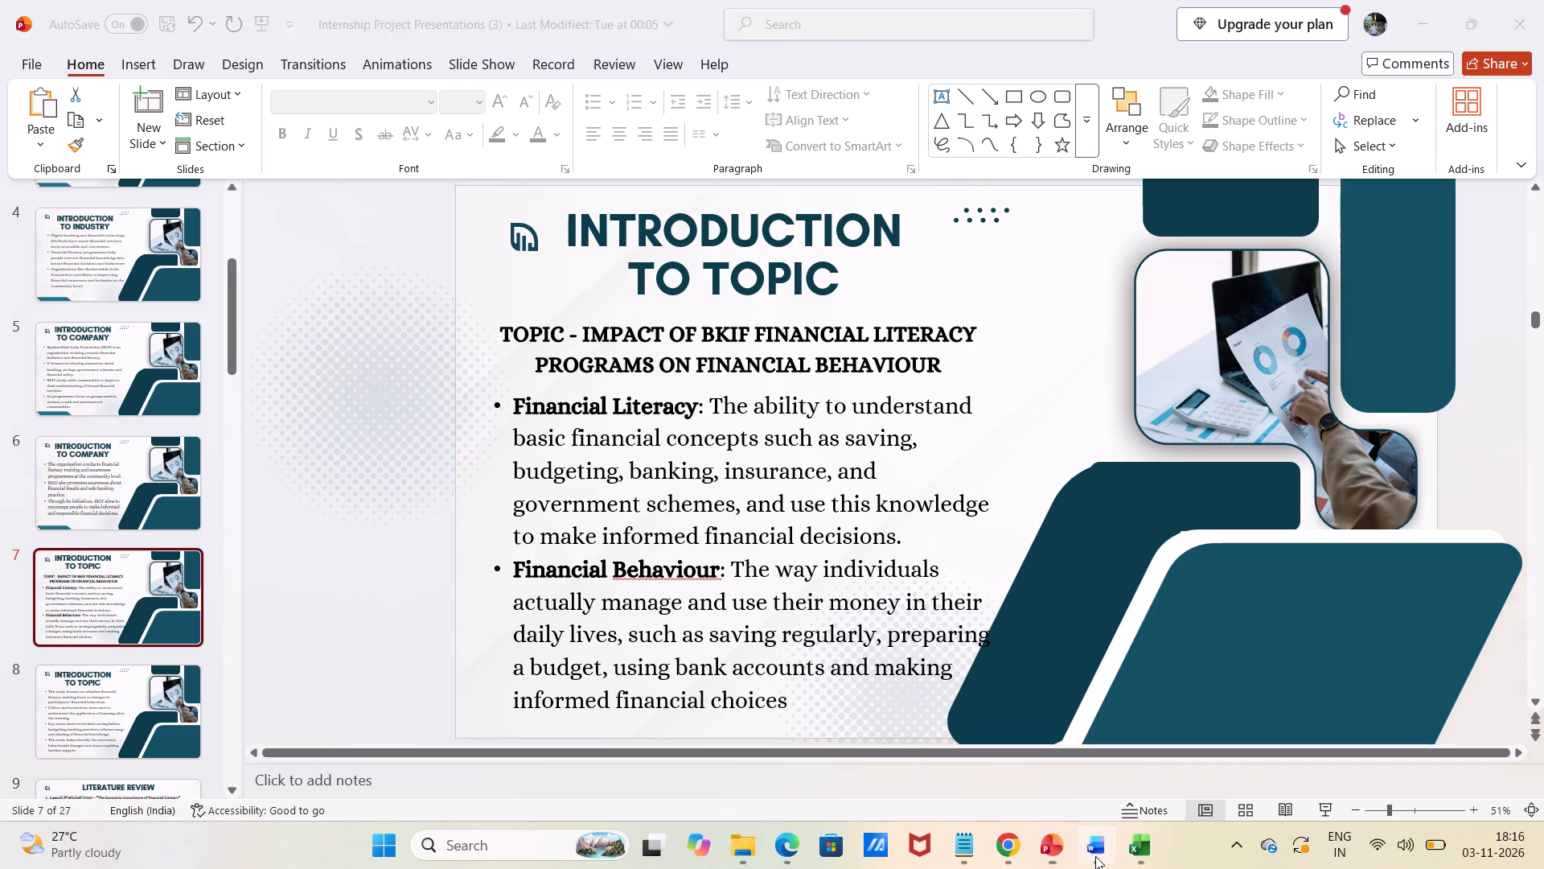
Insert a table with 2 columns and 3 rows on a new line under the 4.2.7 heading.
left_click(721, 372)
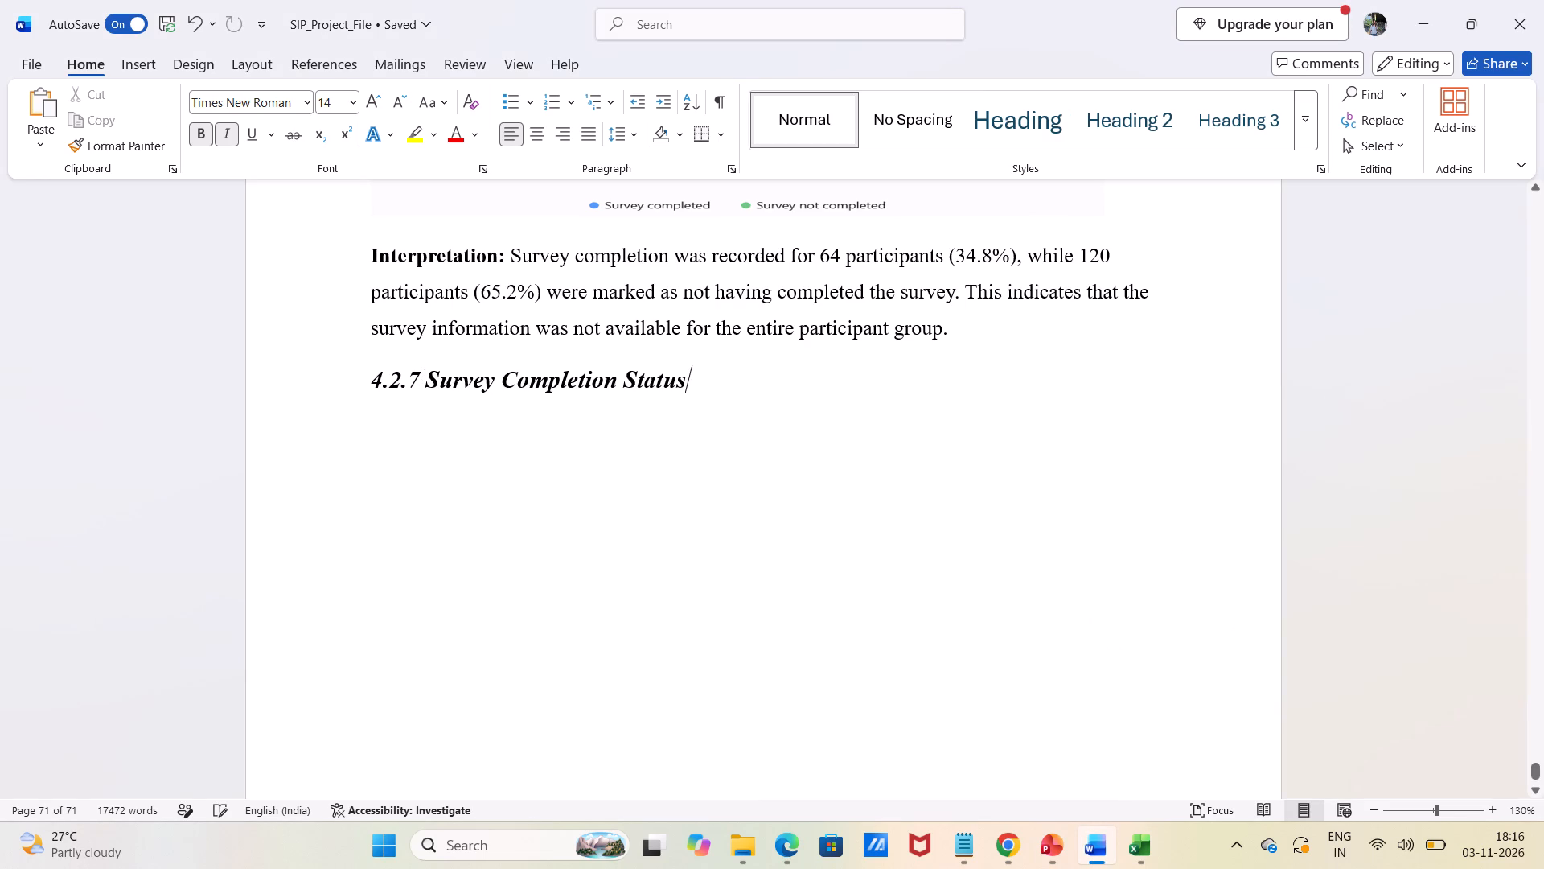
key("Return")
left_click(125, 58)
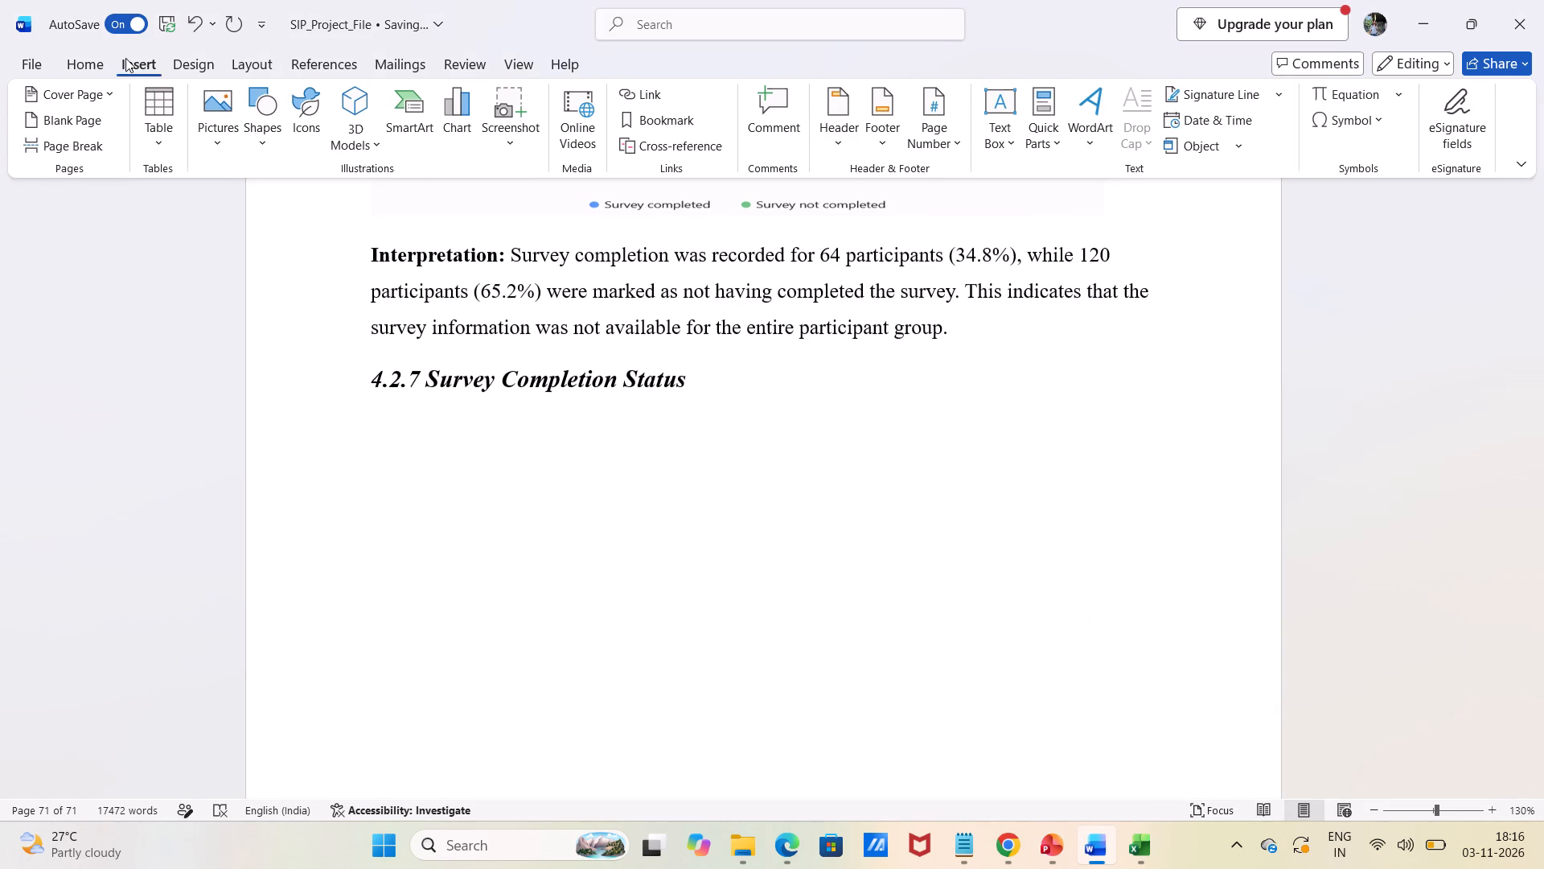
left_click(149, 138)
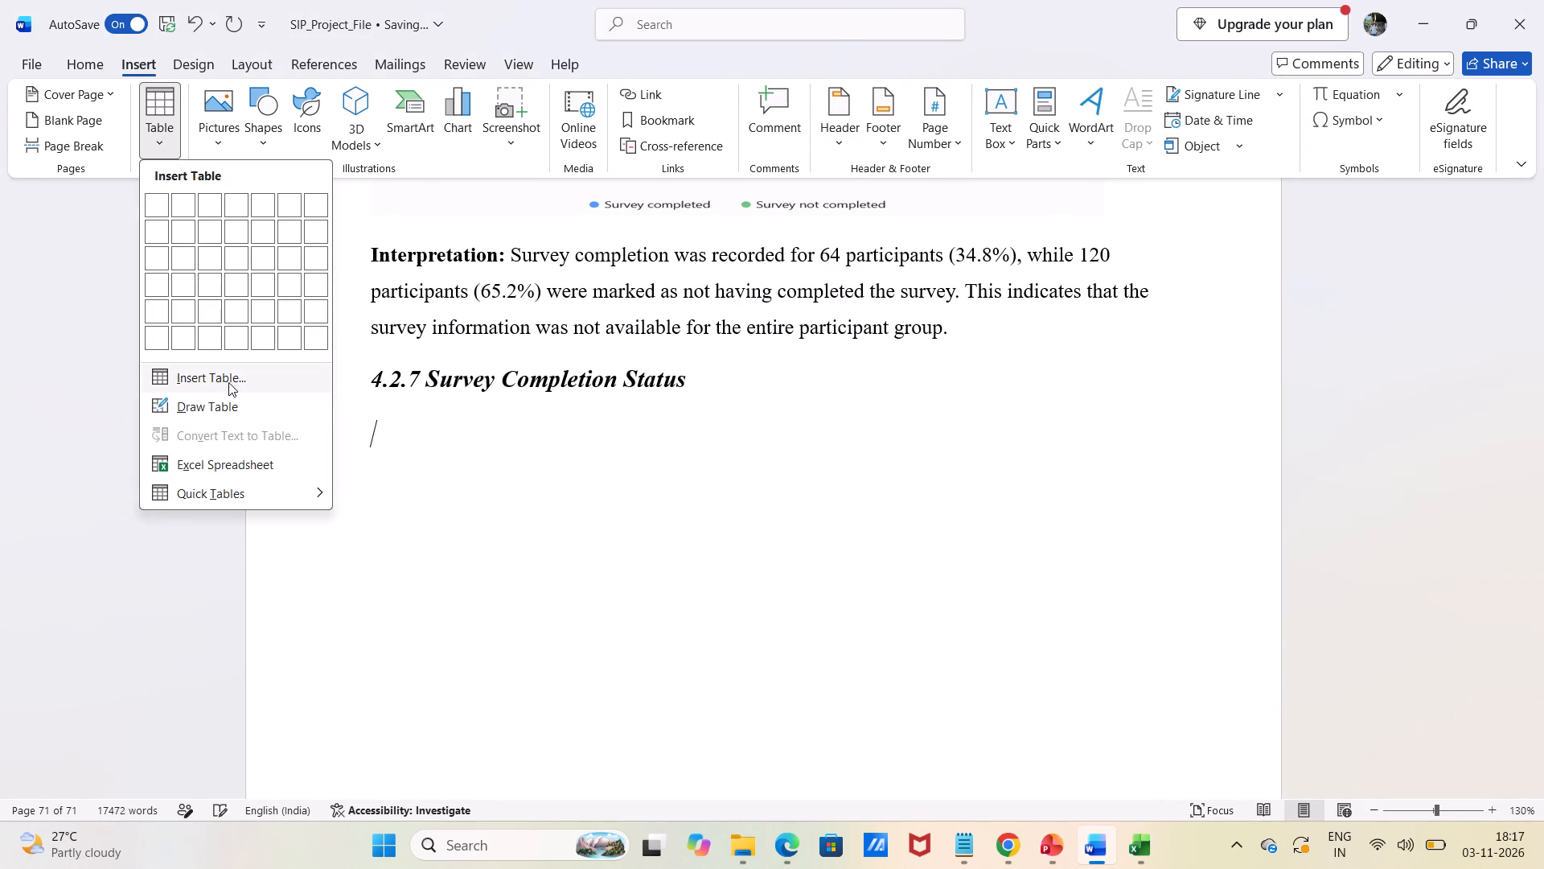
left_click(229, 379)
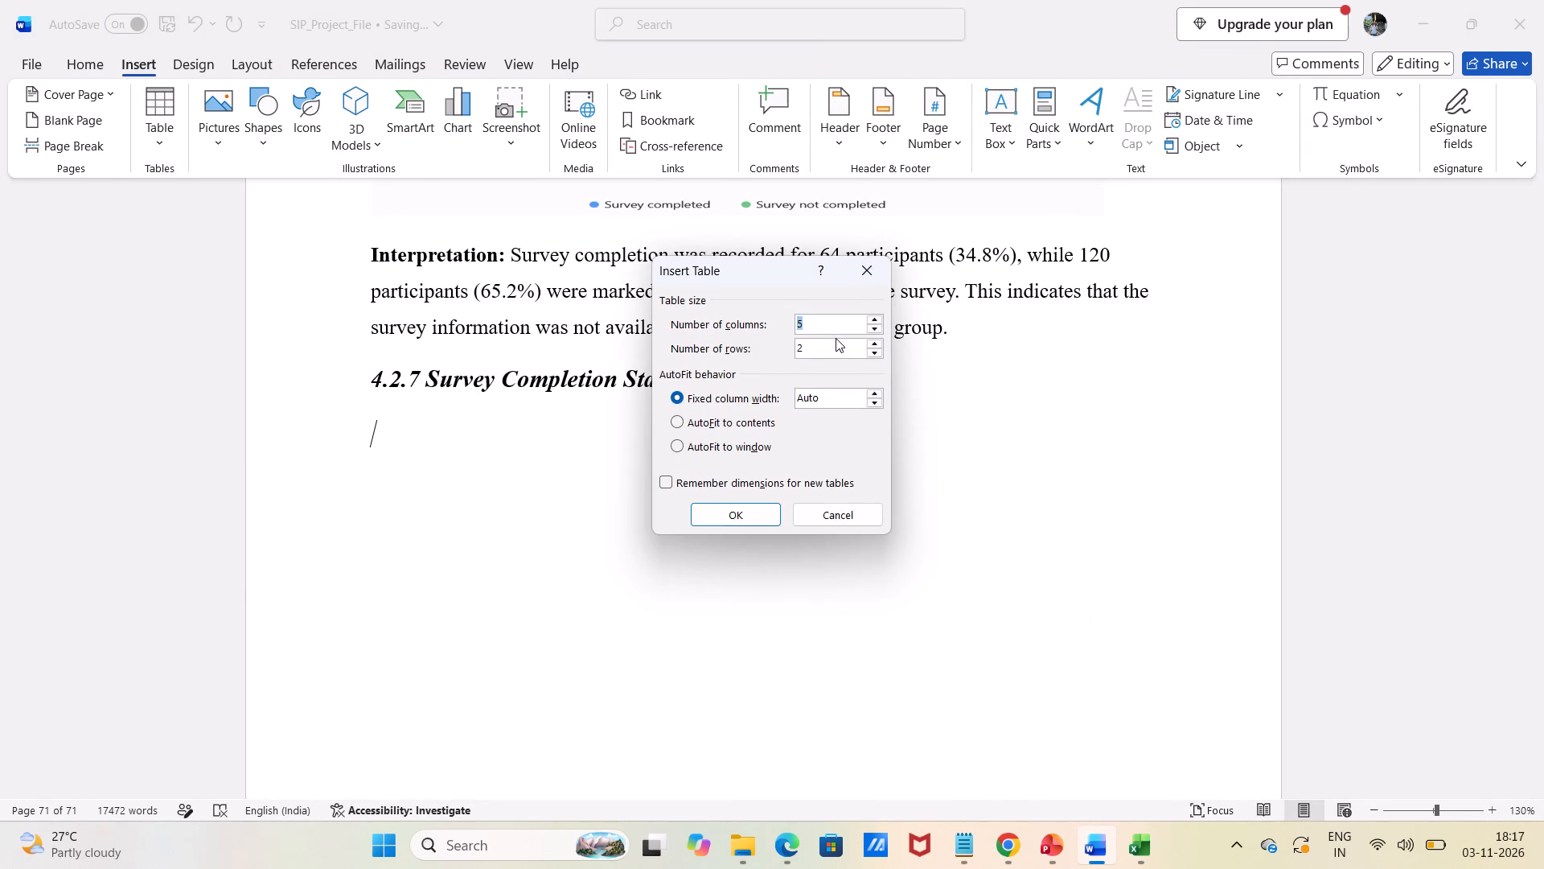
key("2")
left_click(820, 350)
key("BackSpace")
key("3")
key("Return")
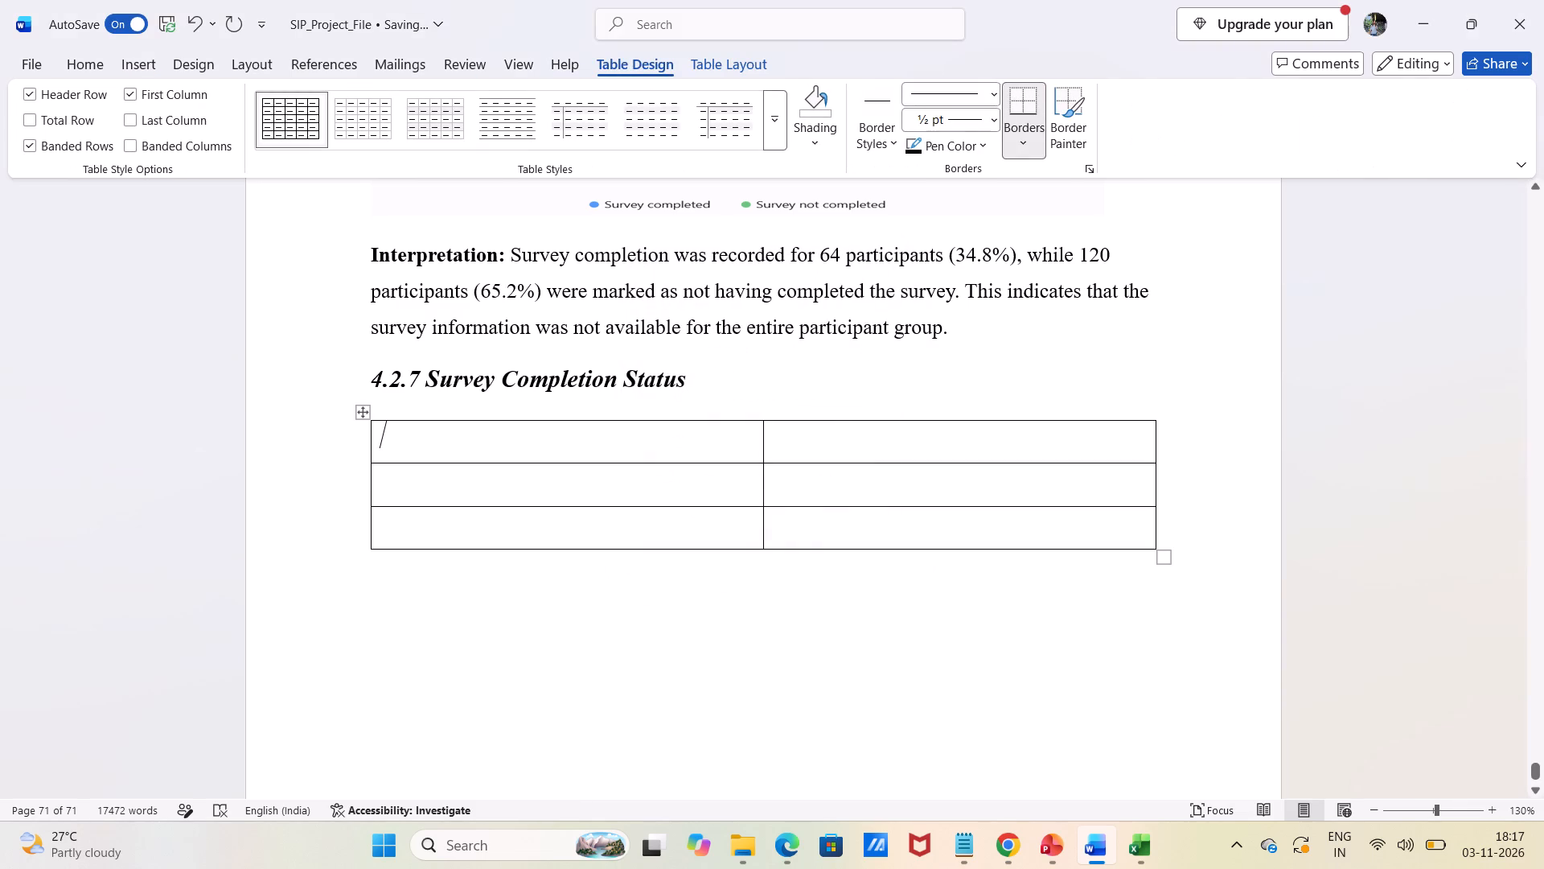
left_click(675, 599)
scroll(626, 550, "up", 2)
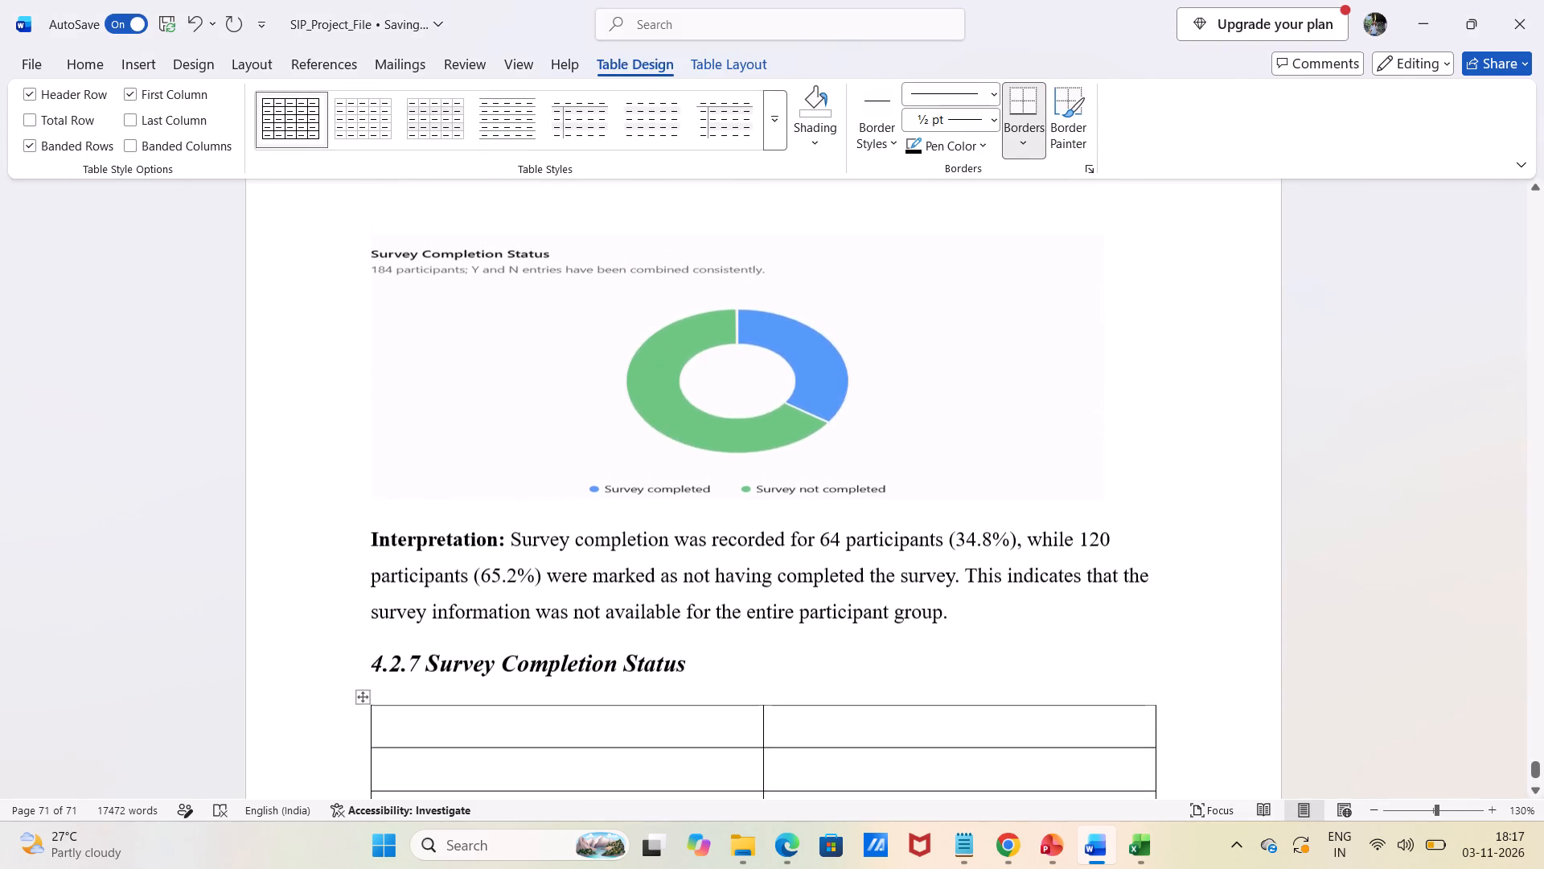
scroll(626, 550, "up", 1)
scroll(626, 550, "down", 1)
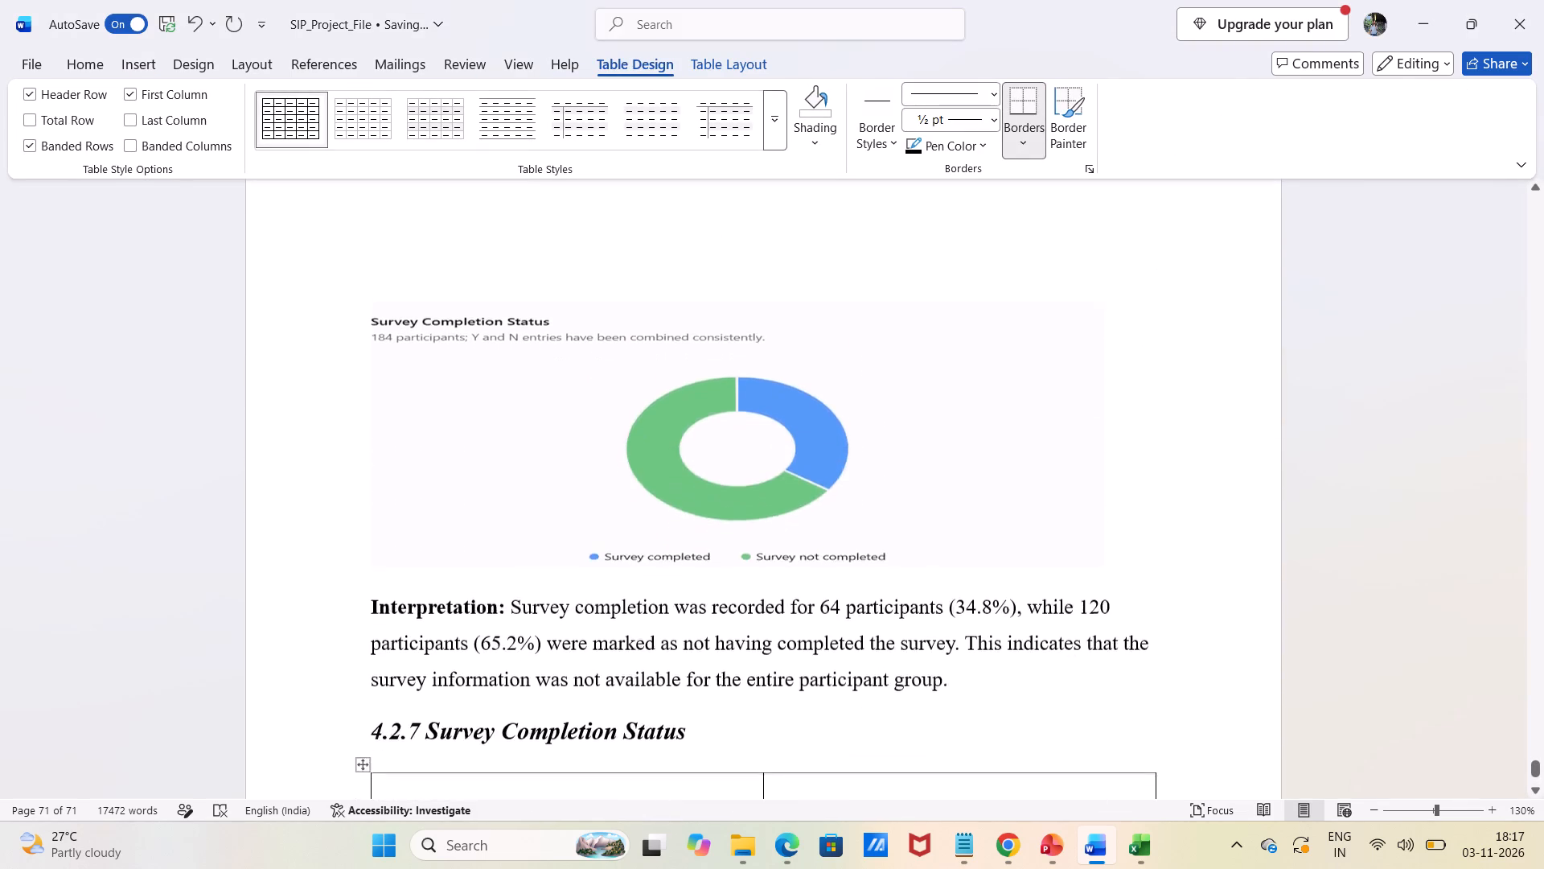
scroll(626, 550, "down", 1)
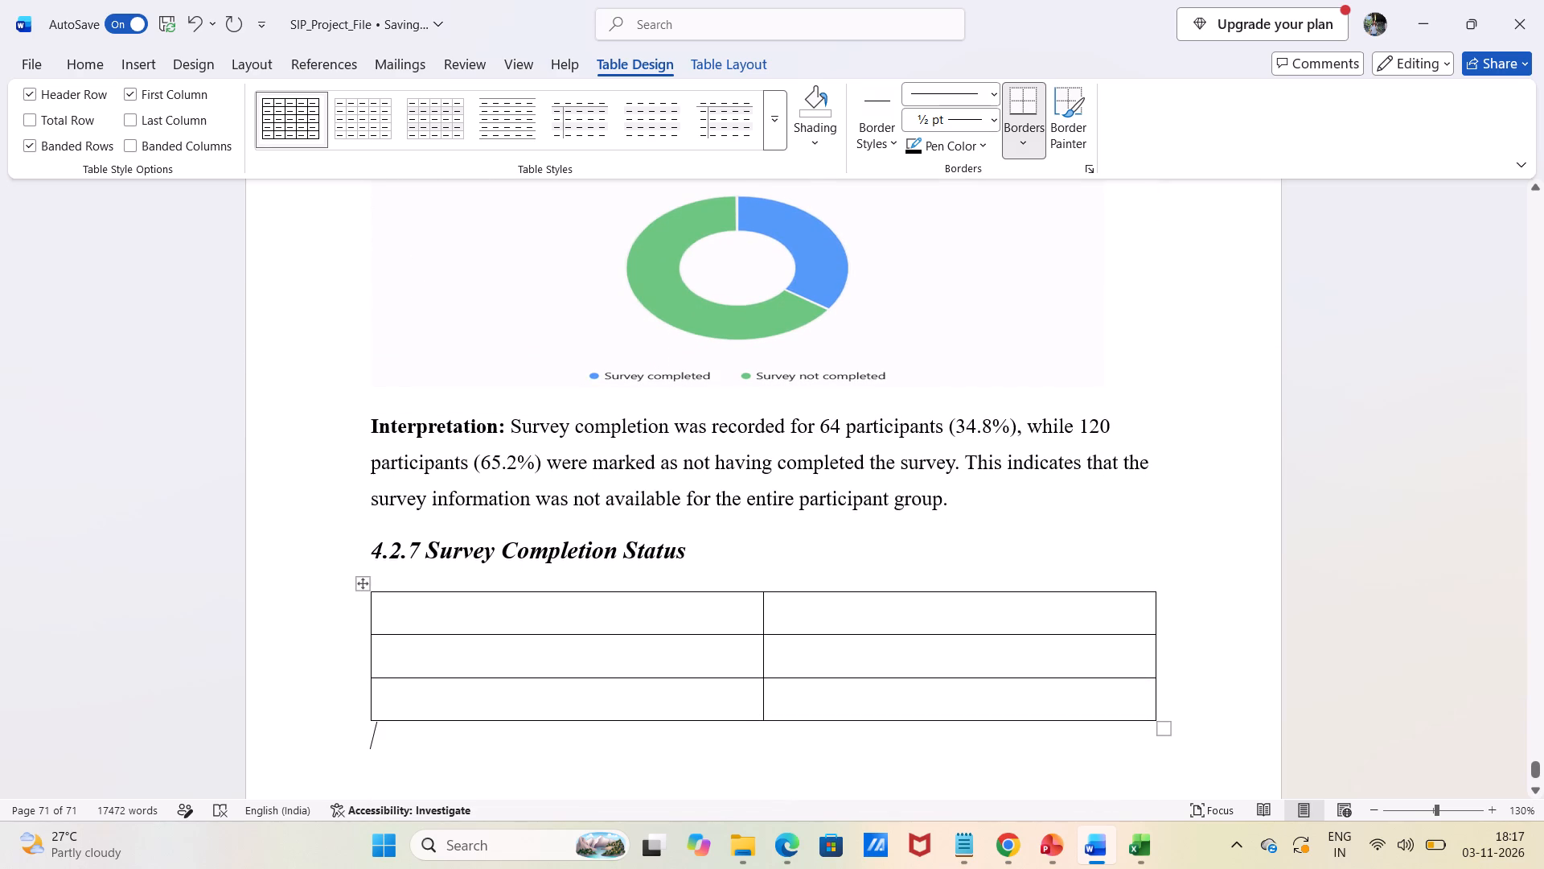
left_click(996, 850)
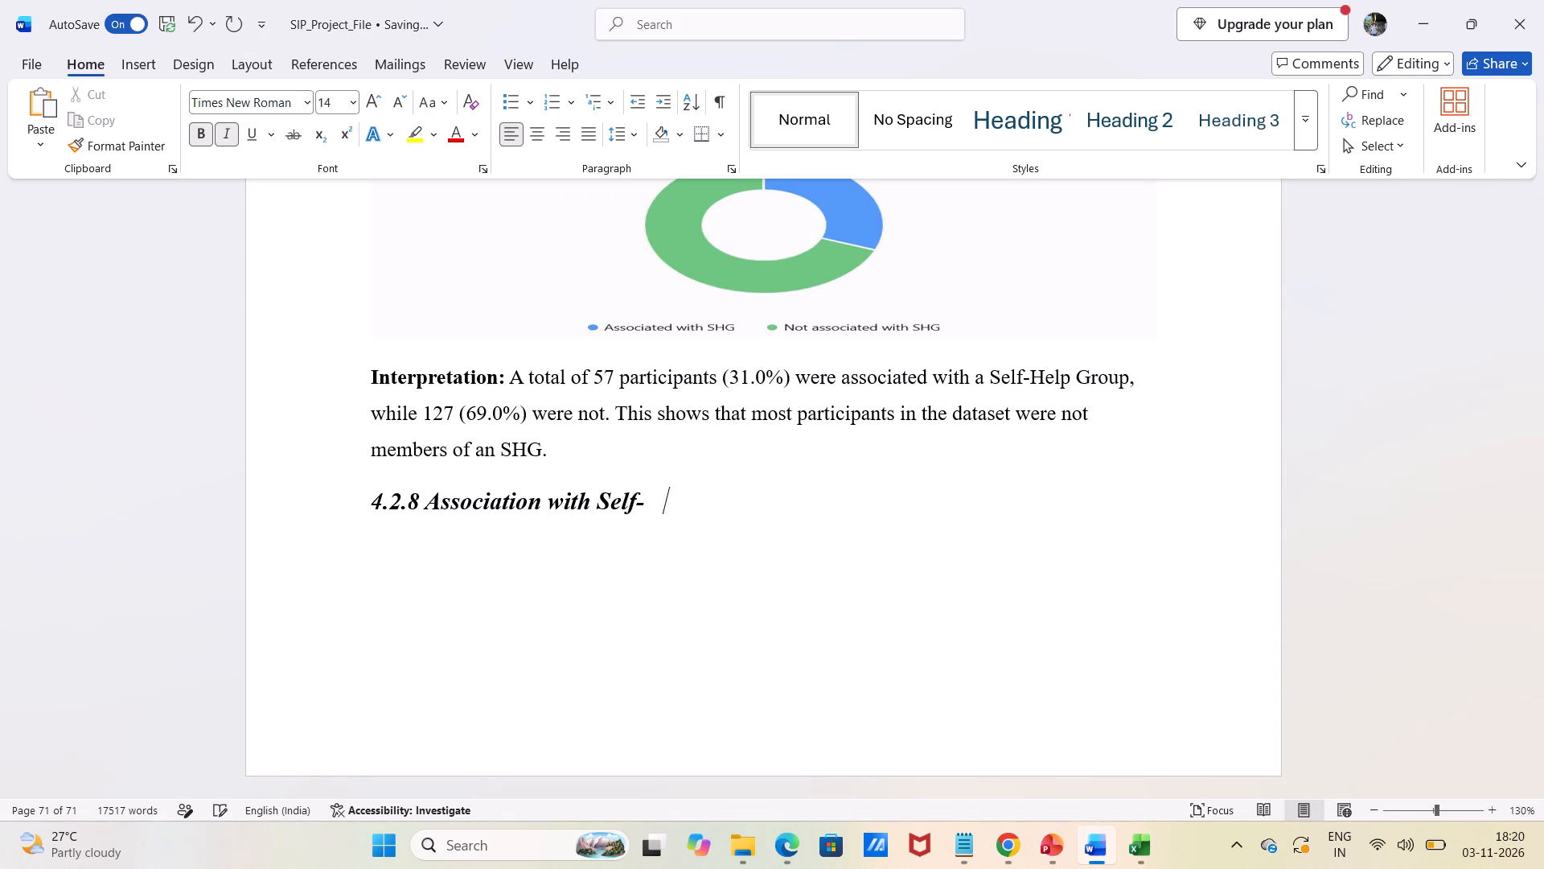
key("BackSpace")
key("BackSpace")
key("BackSpace")
key("BackSpace")
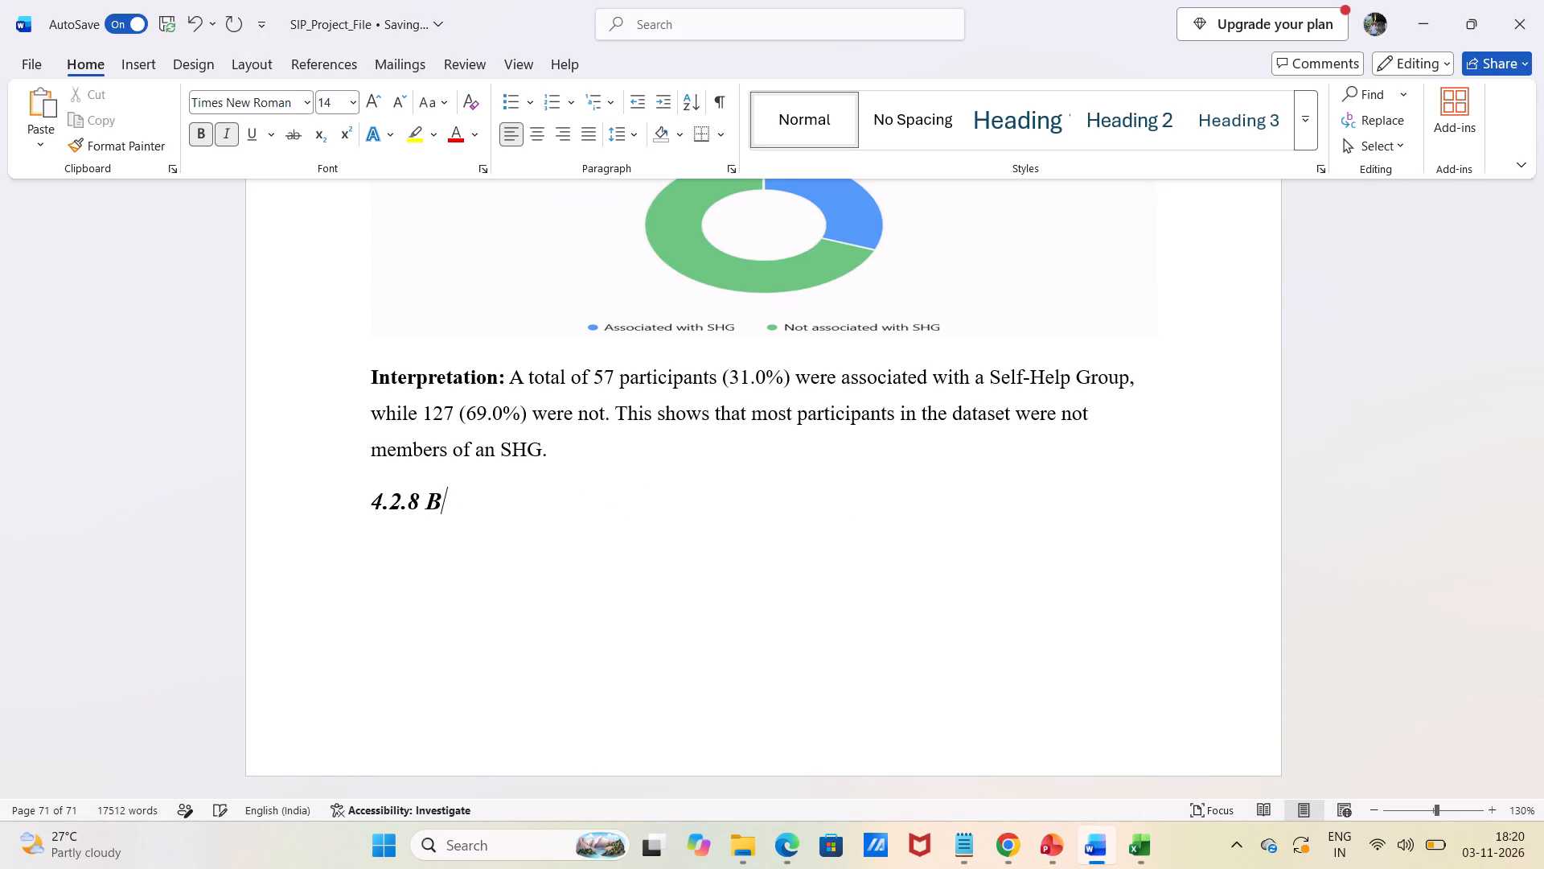
key("a")
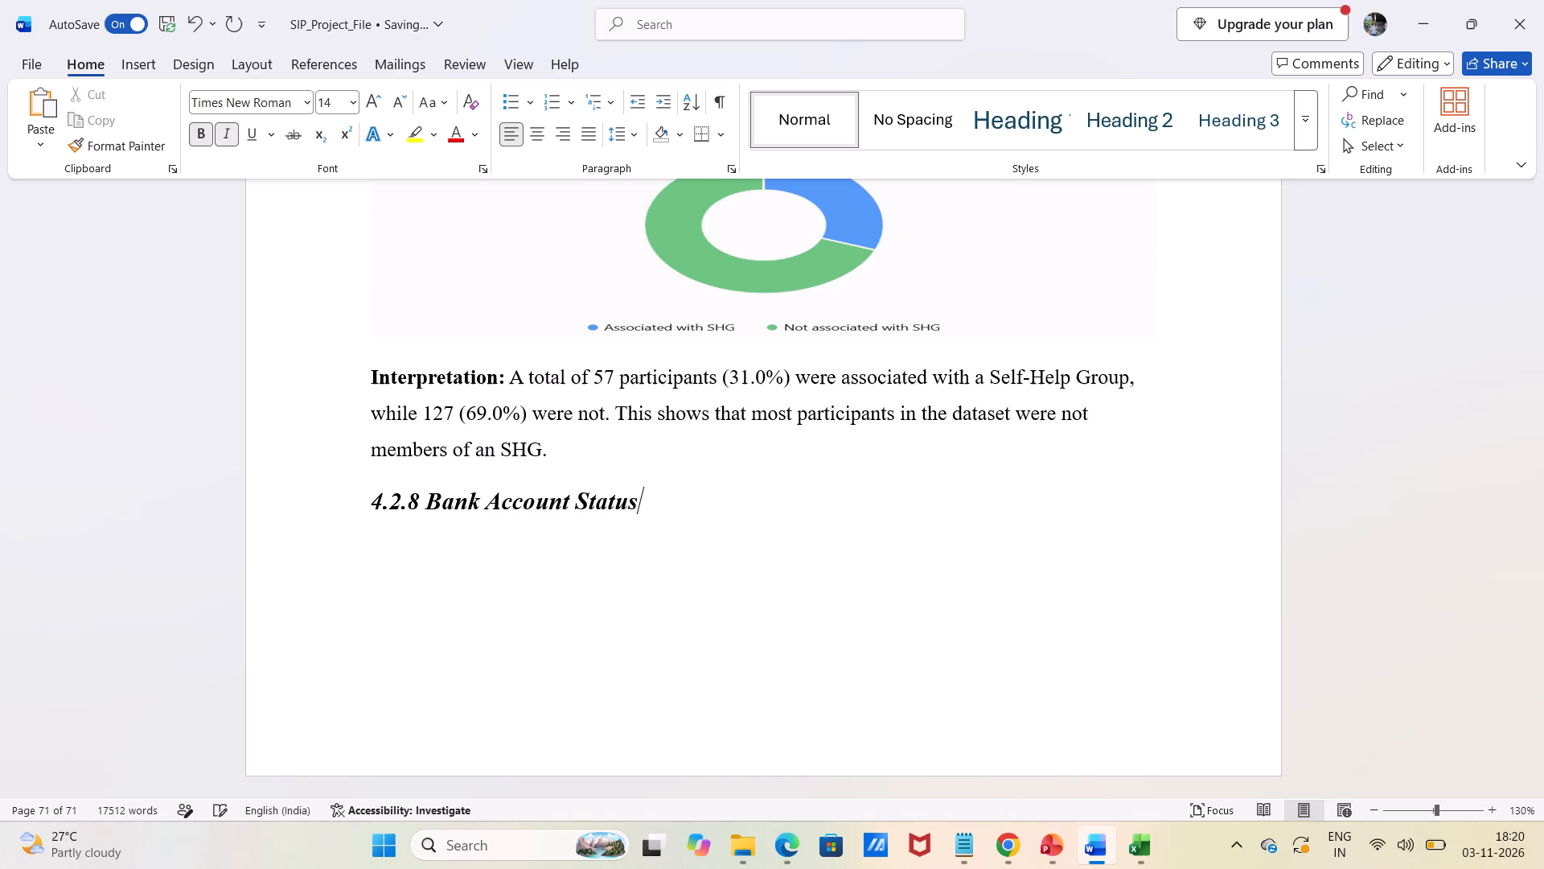
Insert a table with 2 columns and 3 rows on a new line below the 4.2.8 Bank Account Status heading.
key("Return")
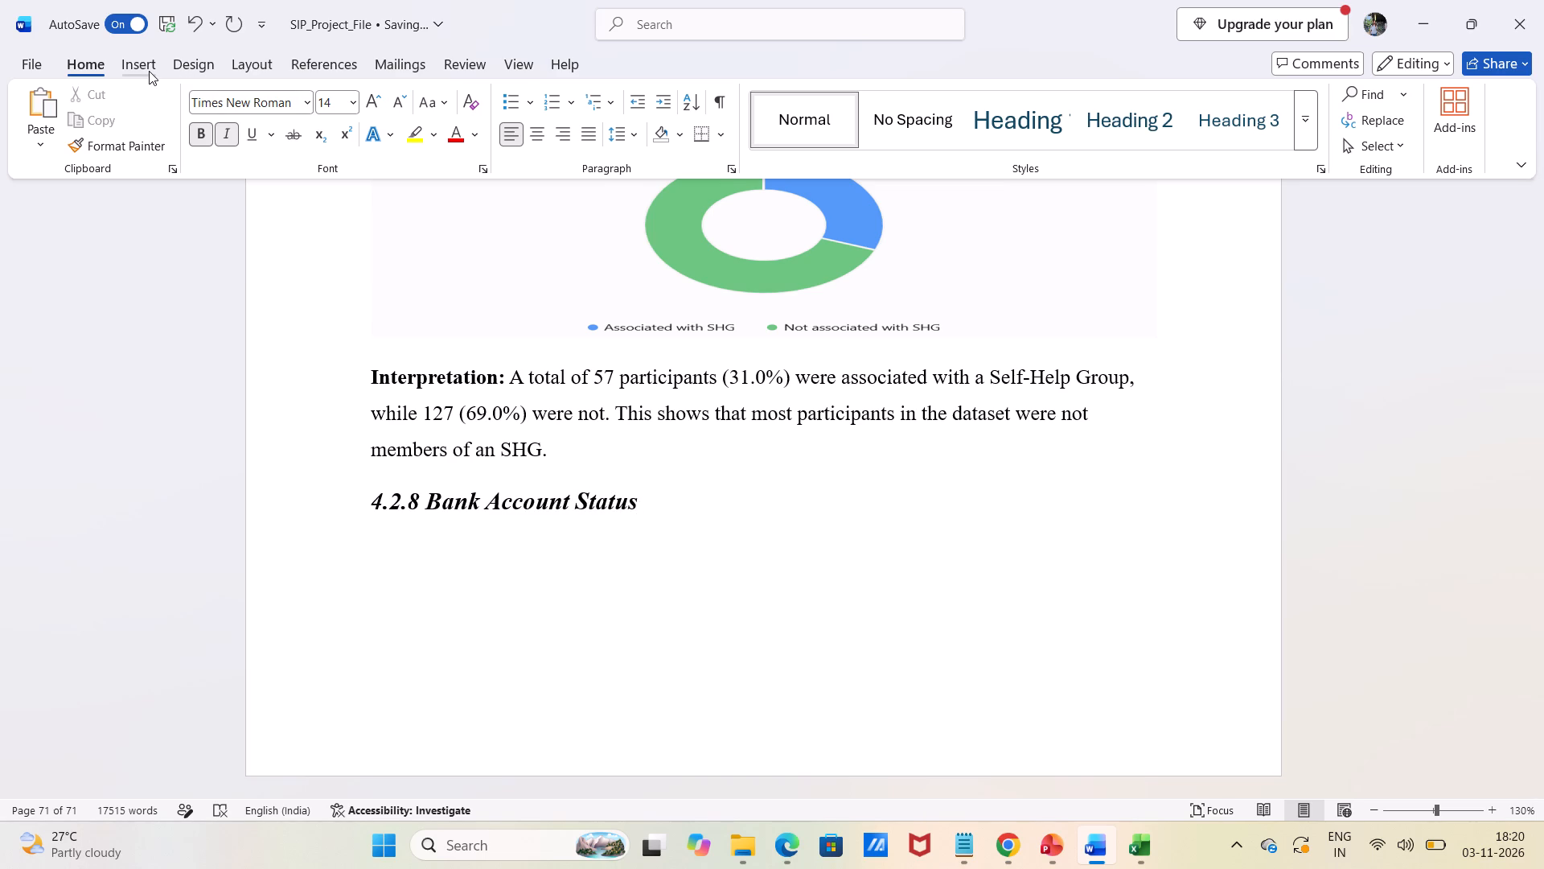
left_click(149, 71)
left_click(159, 121)
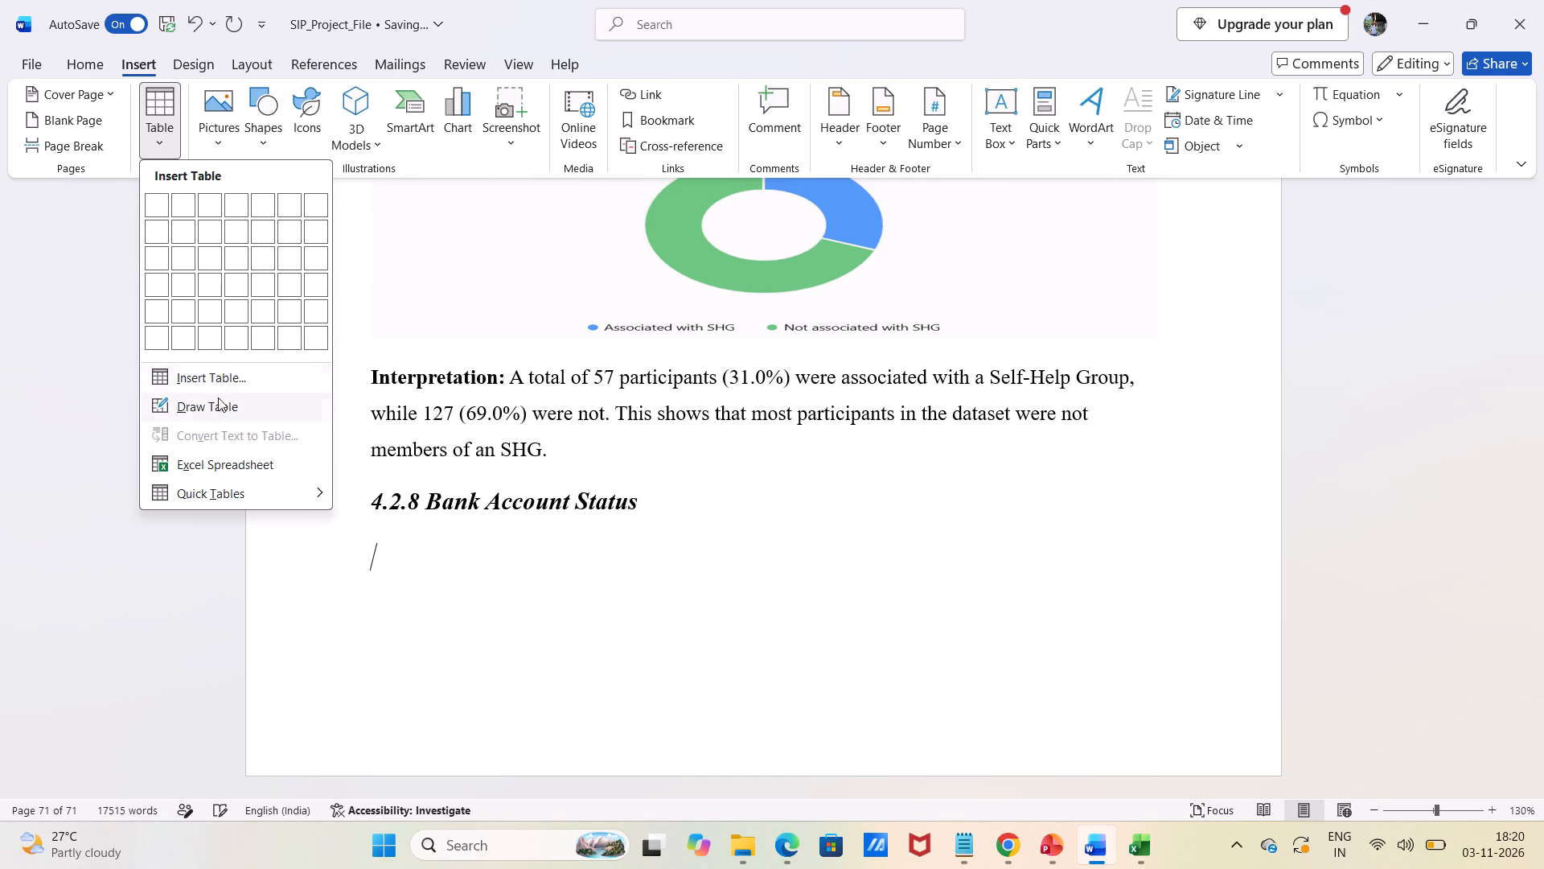
left_click(219, 378)
key("2")
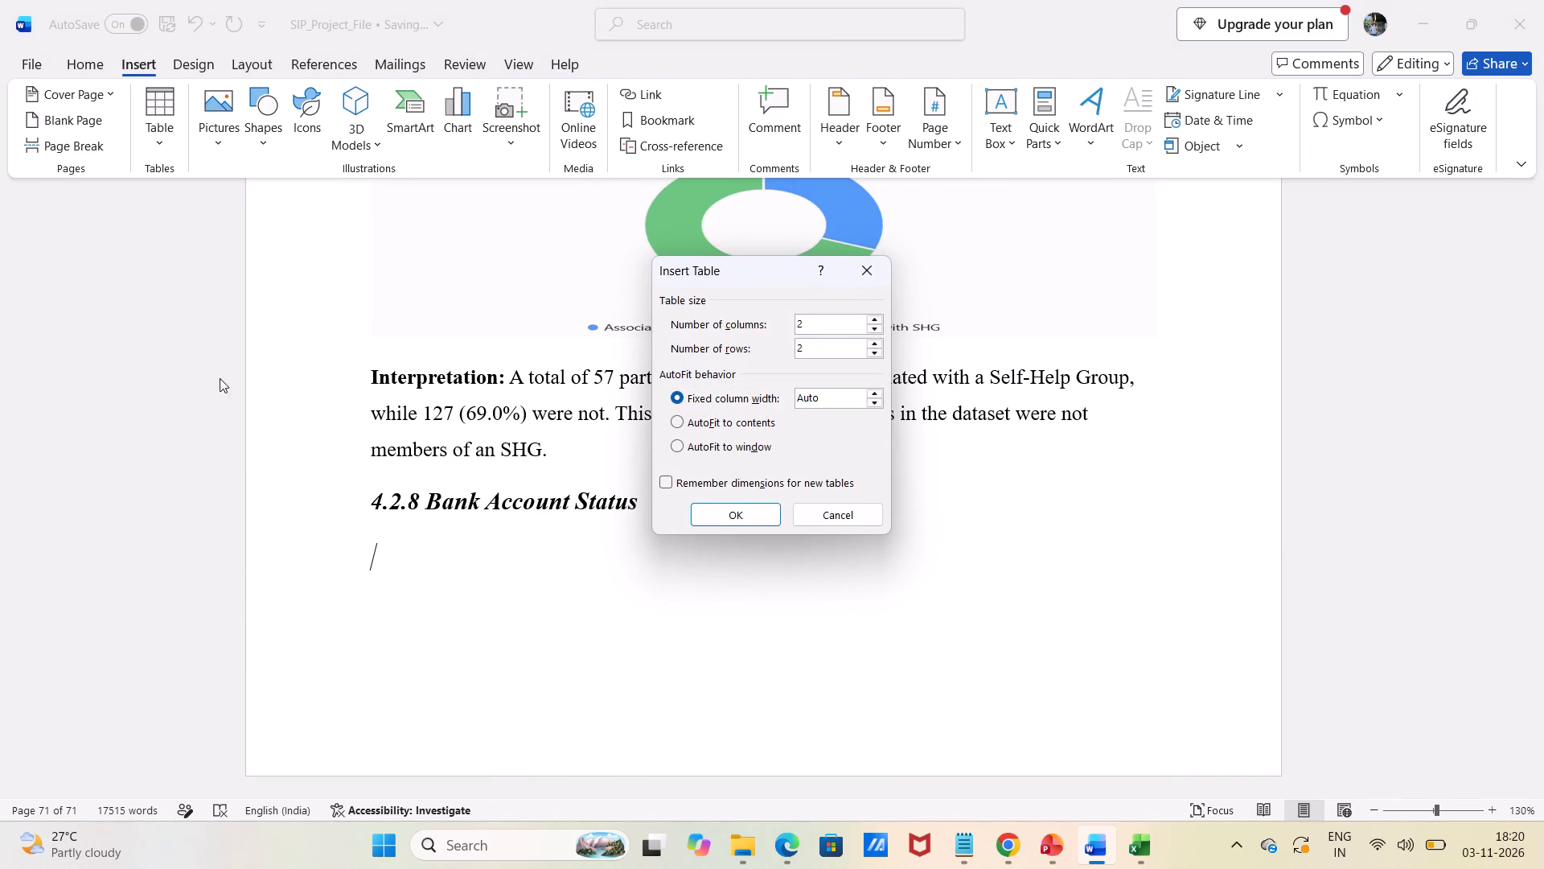
left_click(870, 345)
left_click(755, 508)
scroll(542, 513, "up", 1)
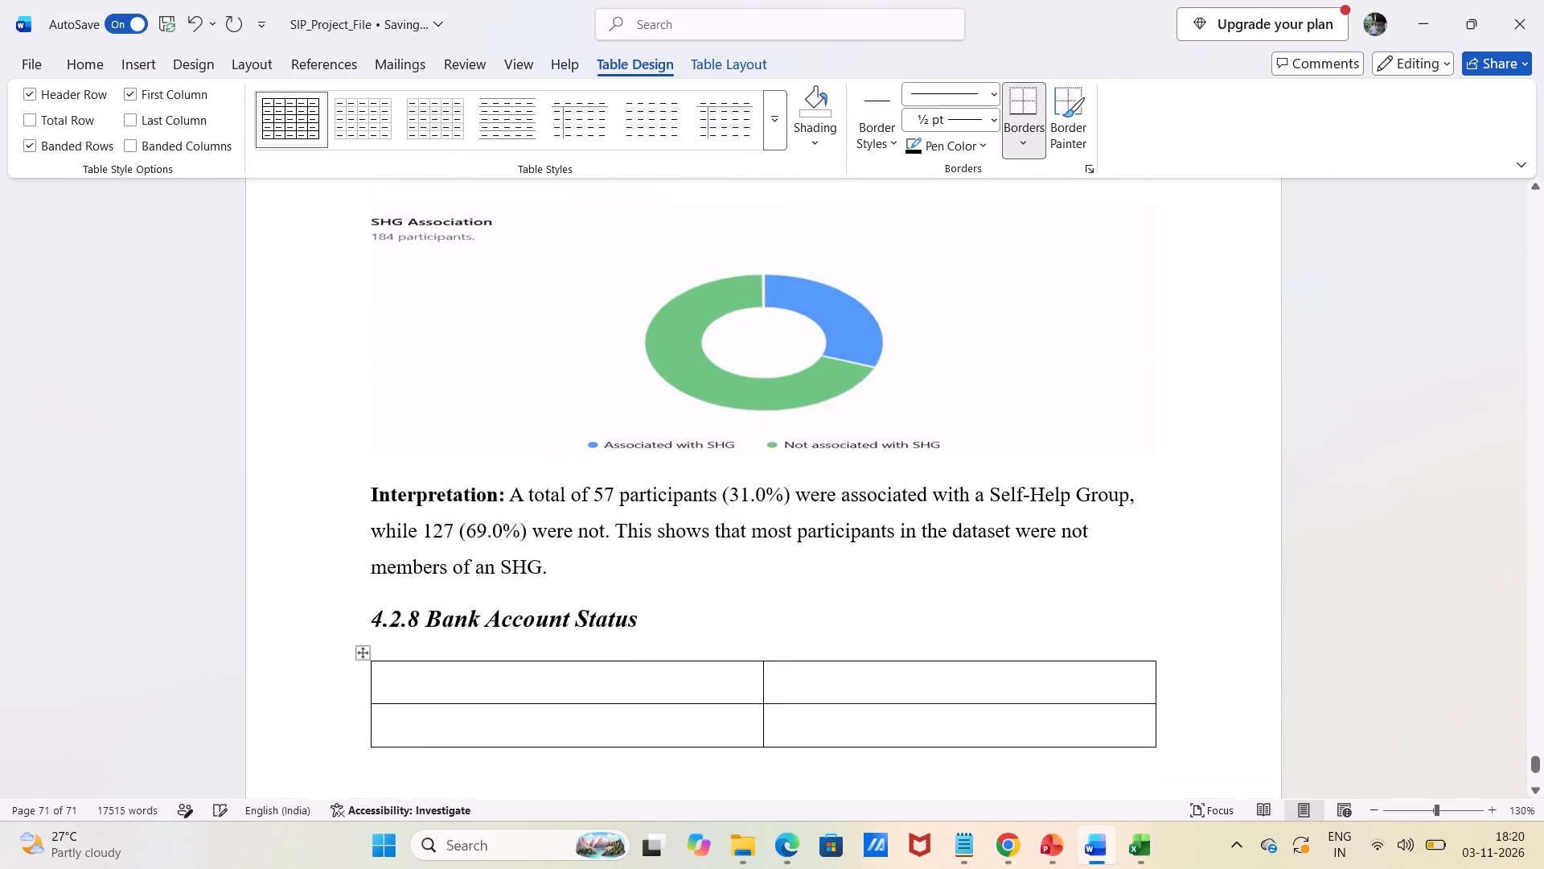
scroll(542, 513, "up", 1)
scroll(542, 513, "down", 1)
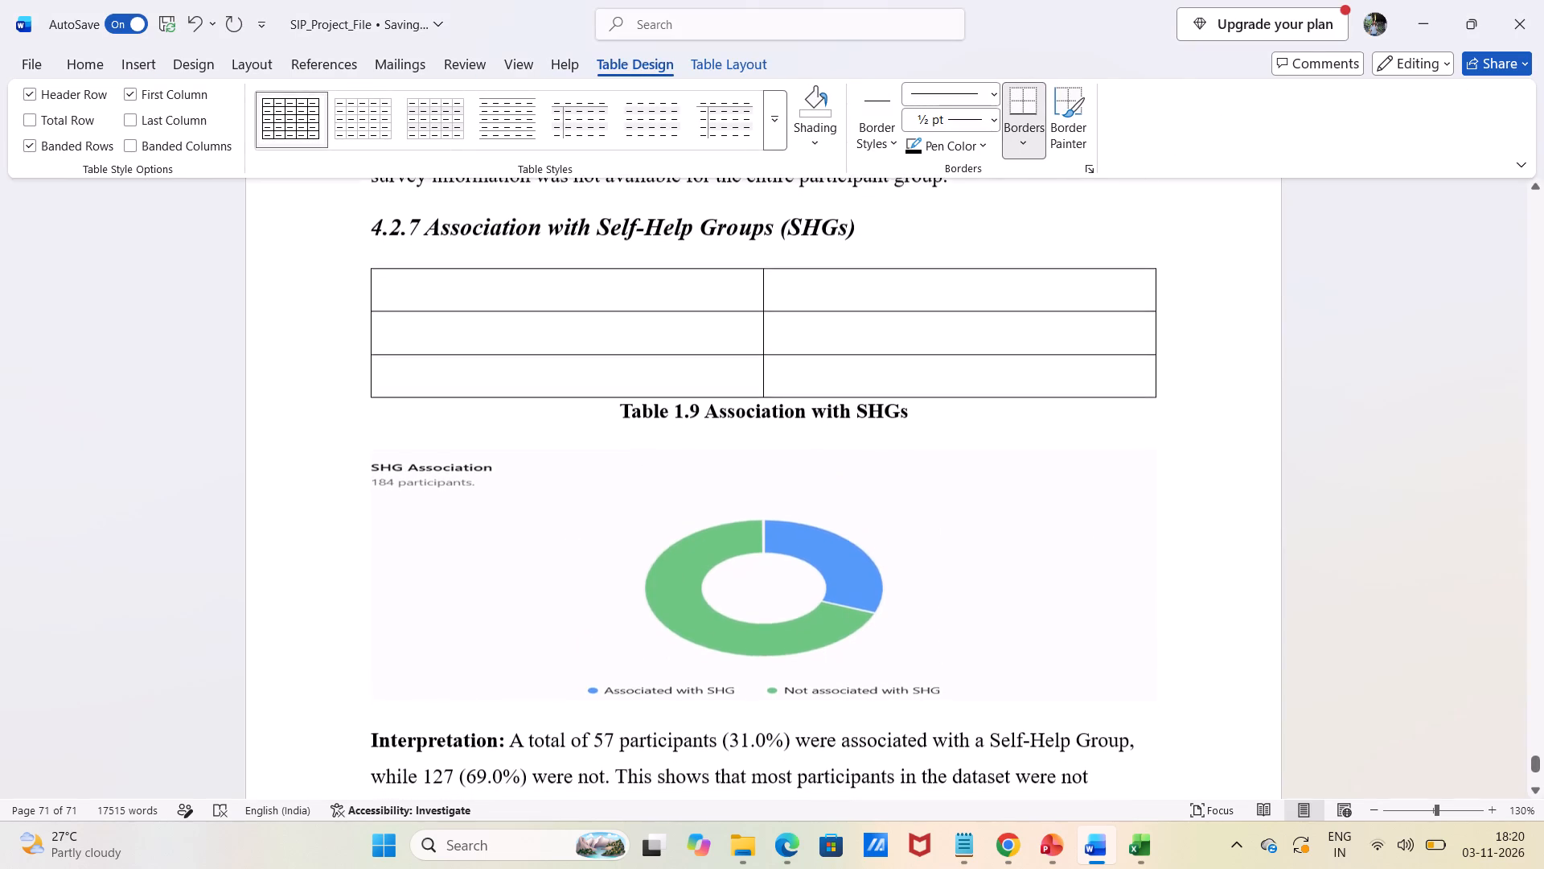
scroll(542, 513, "down", 1)
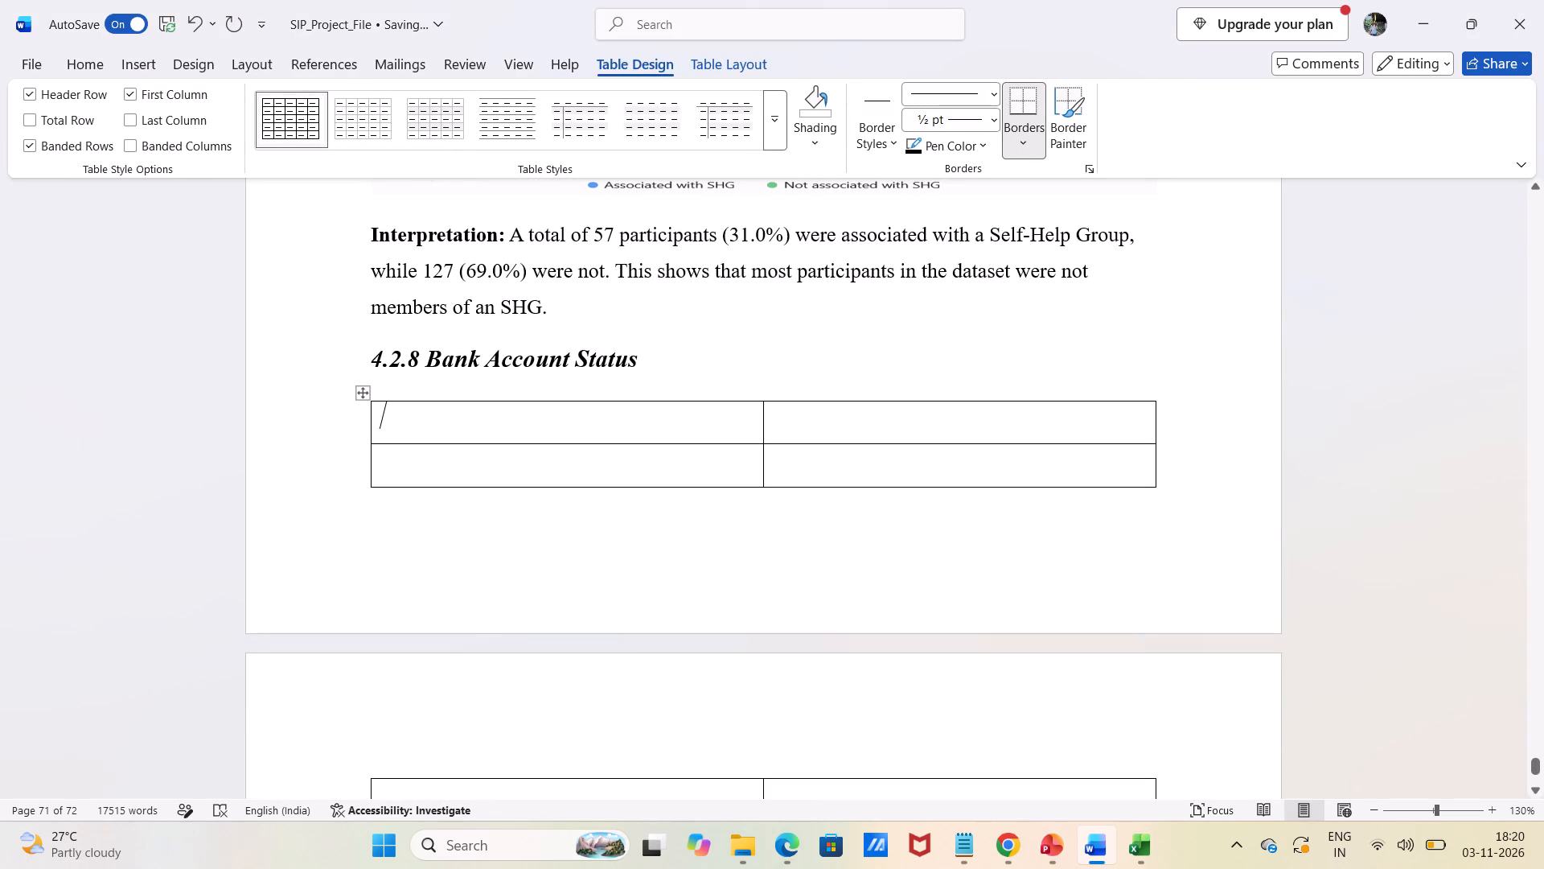
scroll(666, 556, "down", 2)
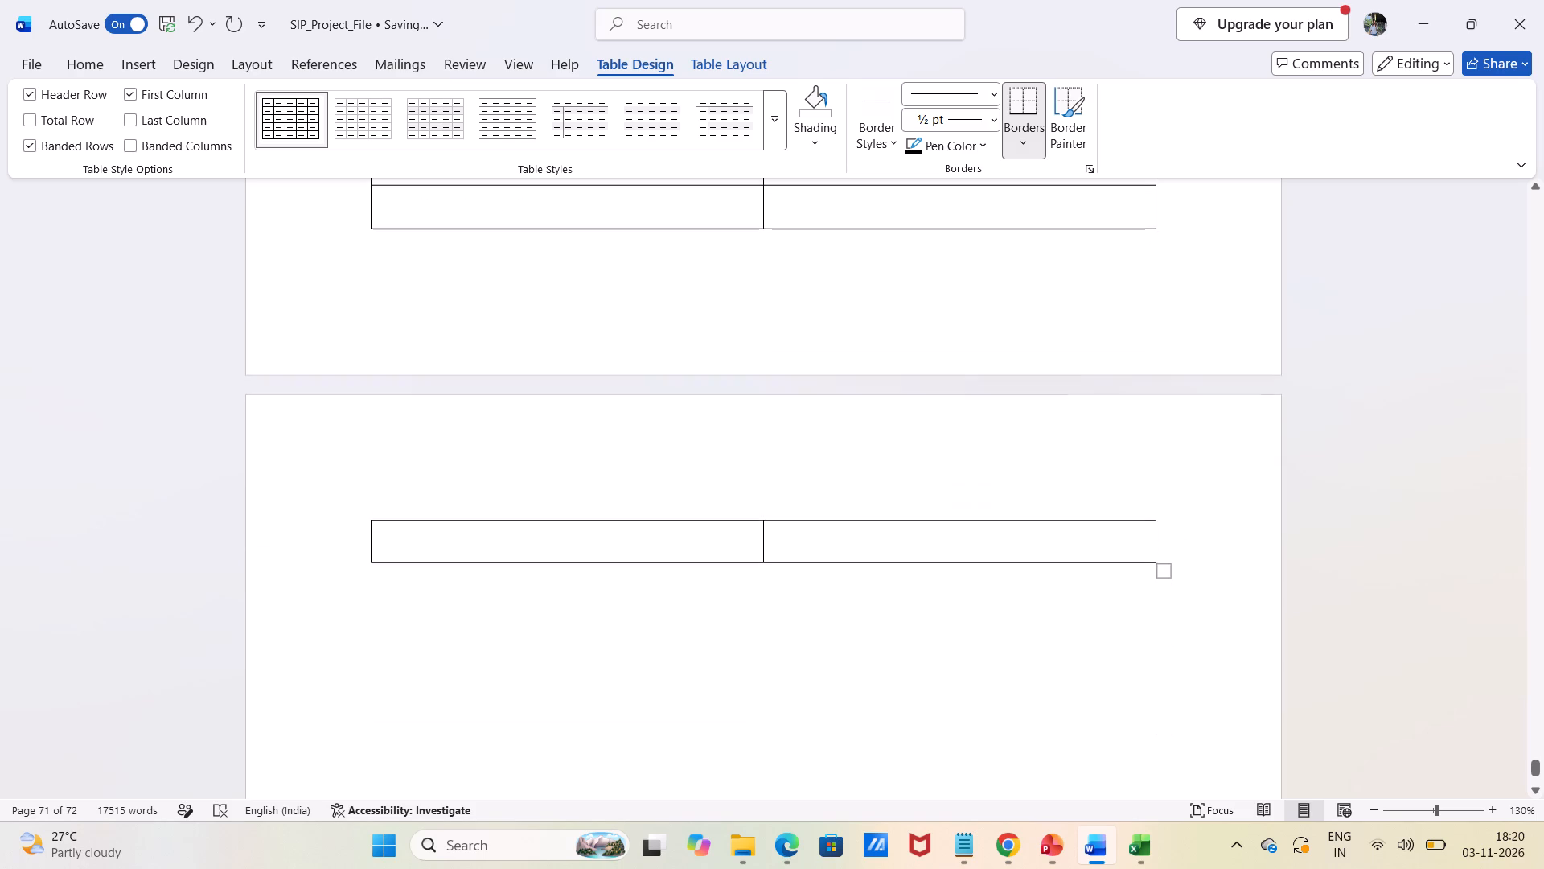
Start a caption directly below the 4.2.8 table with the text "Table 1.9".
left_click(589, 618)
key("BackSpace")
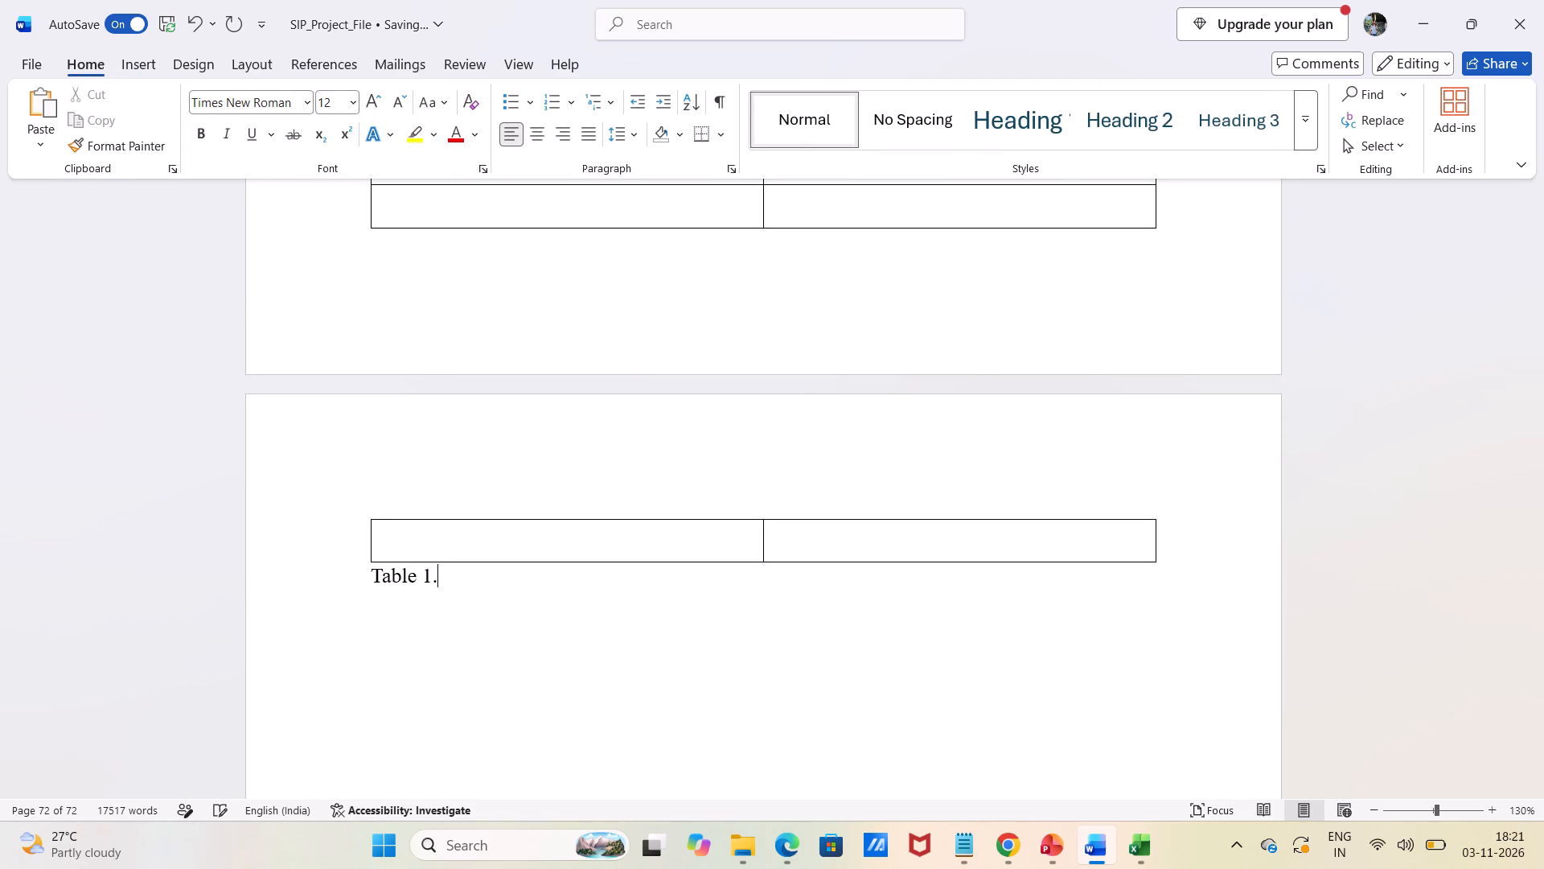
key("9")
scroll(501, 426, "up", 4)
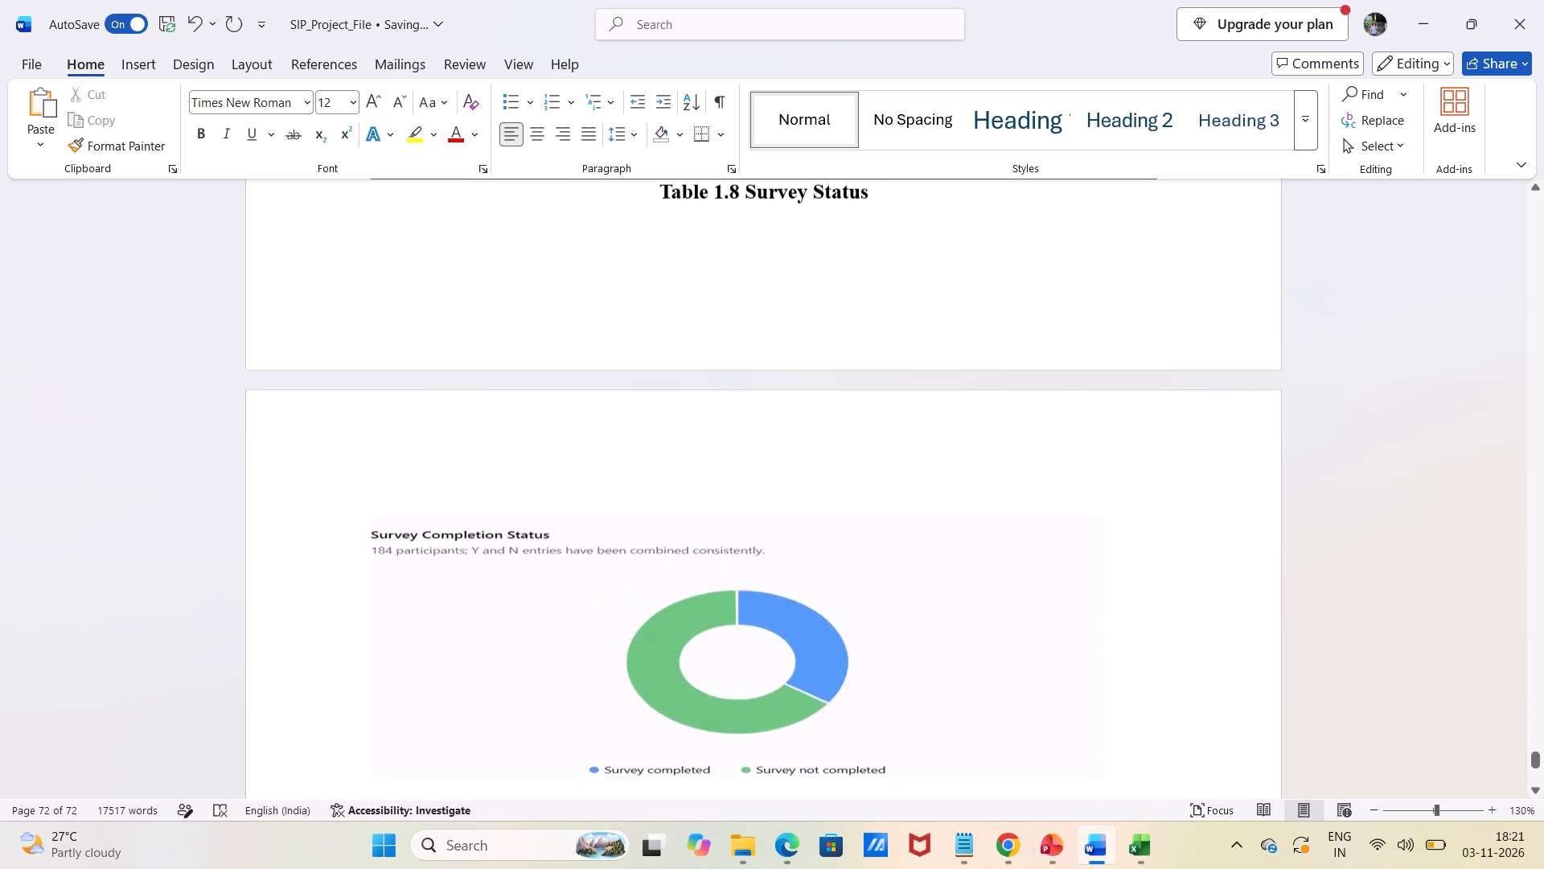
scroll(501, 426, "up", 1)
scroll(501, 426, "down", 2)
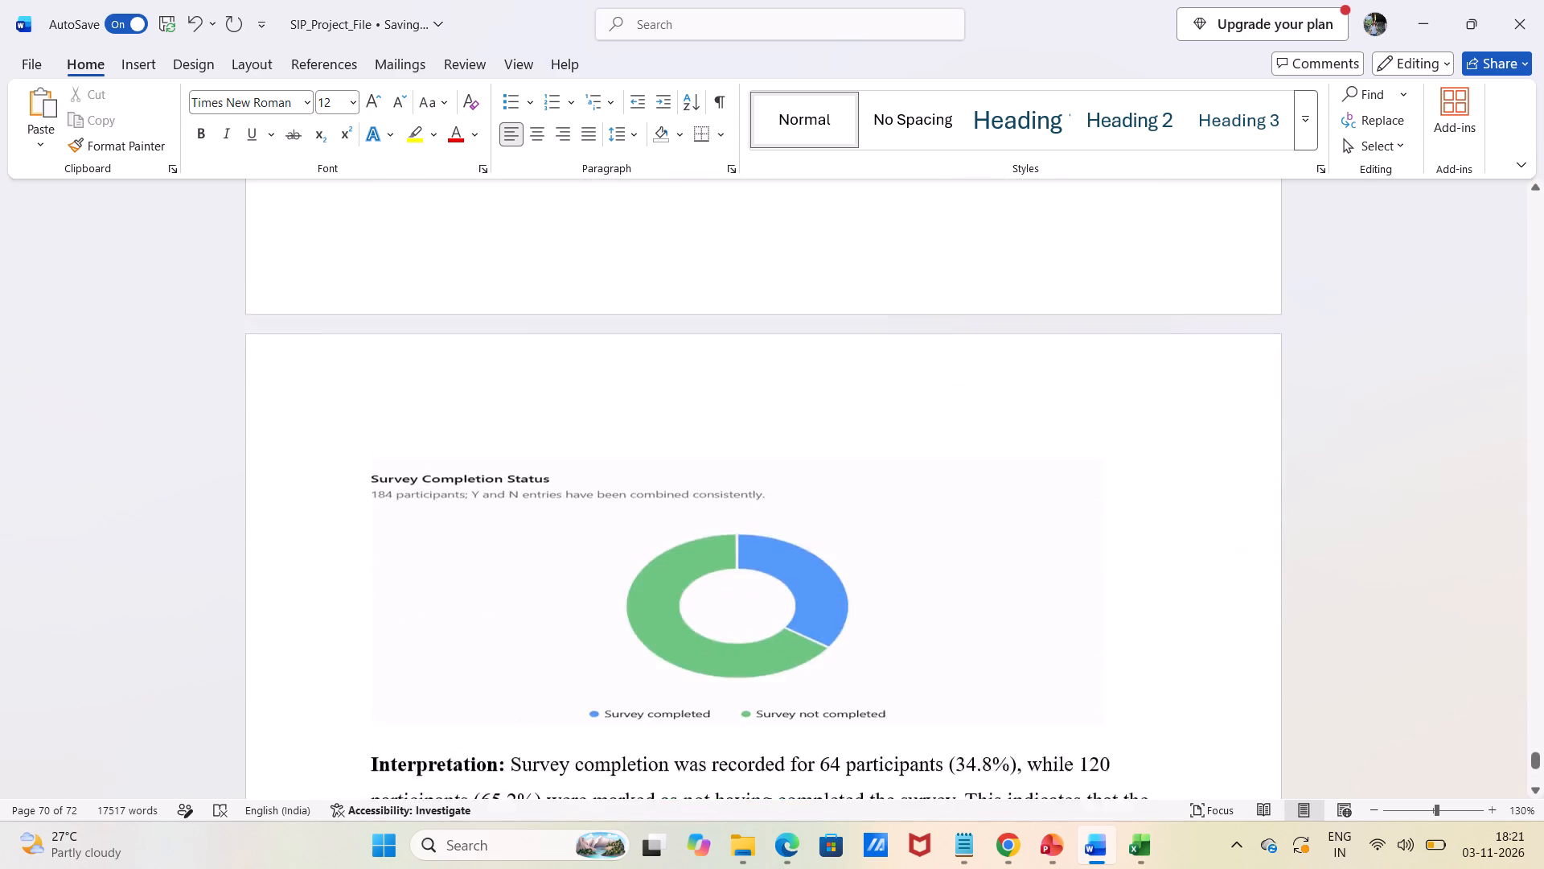
scroll(501, 426, "down", 2)
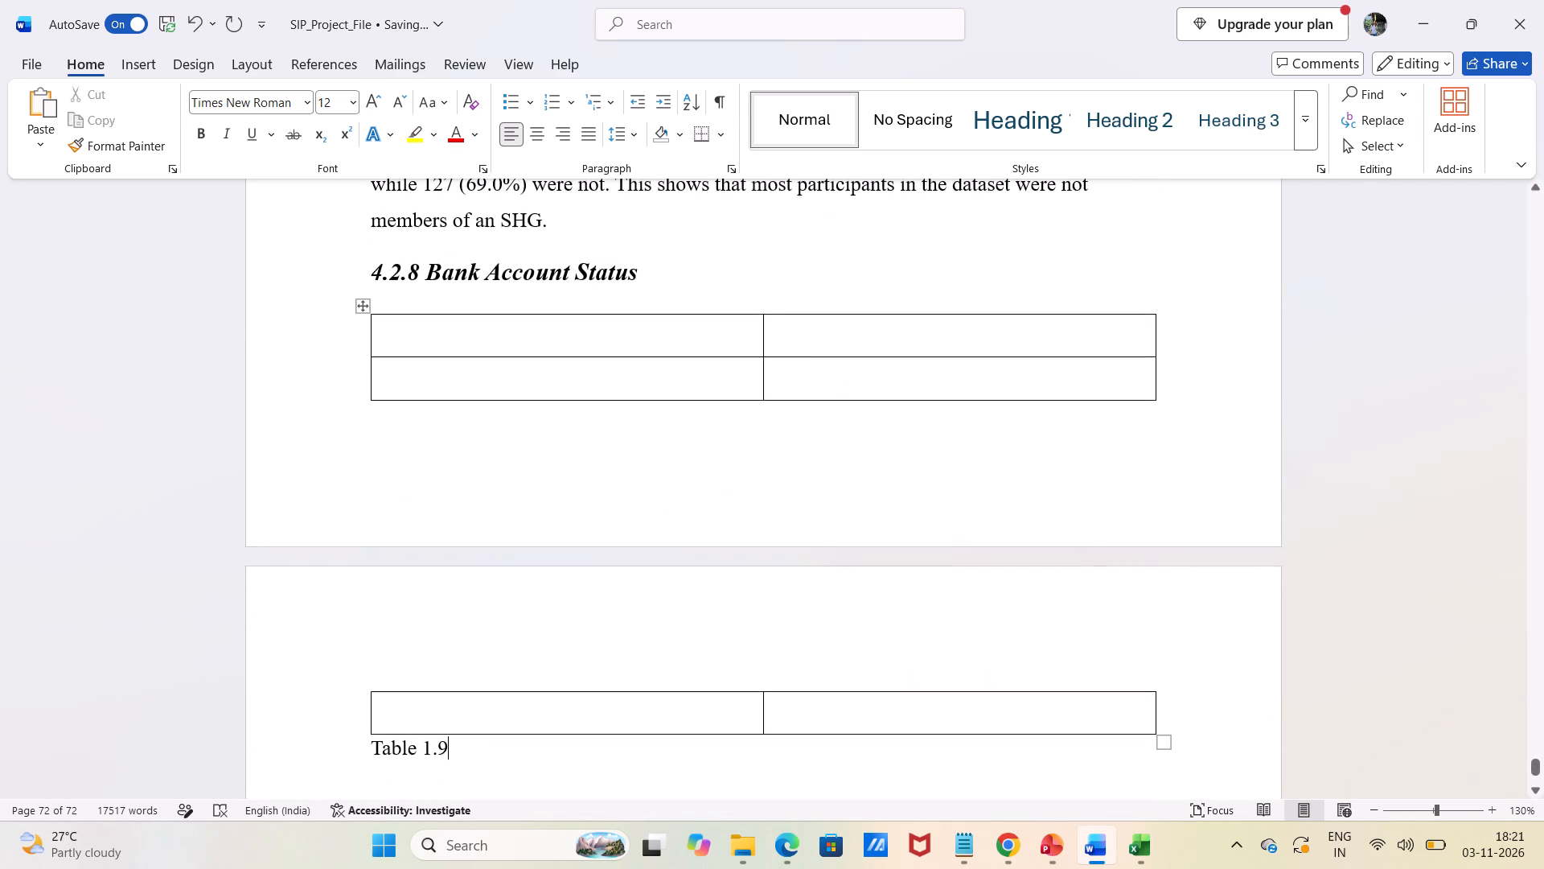
scroll(482, 595, "down", 1)
key("space")
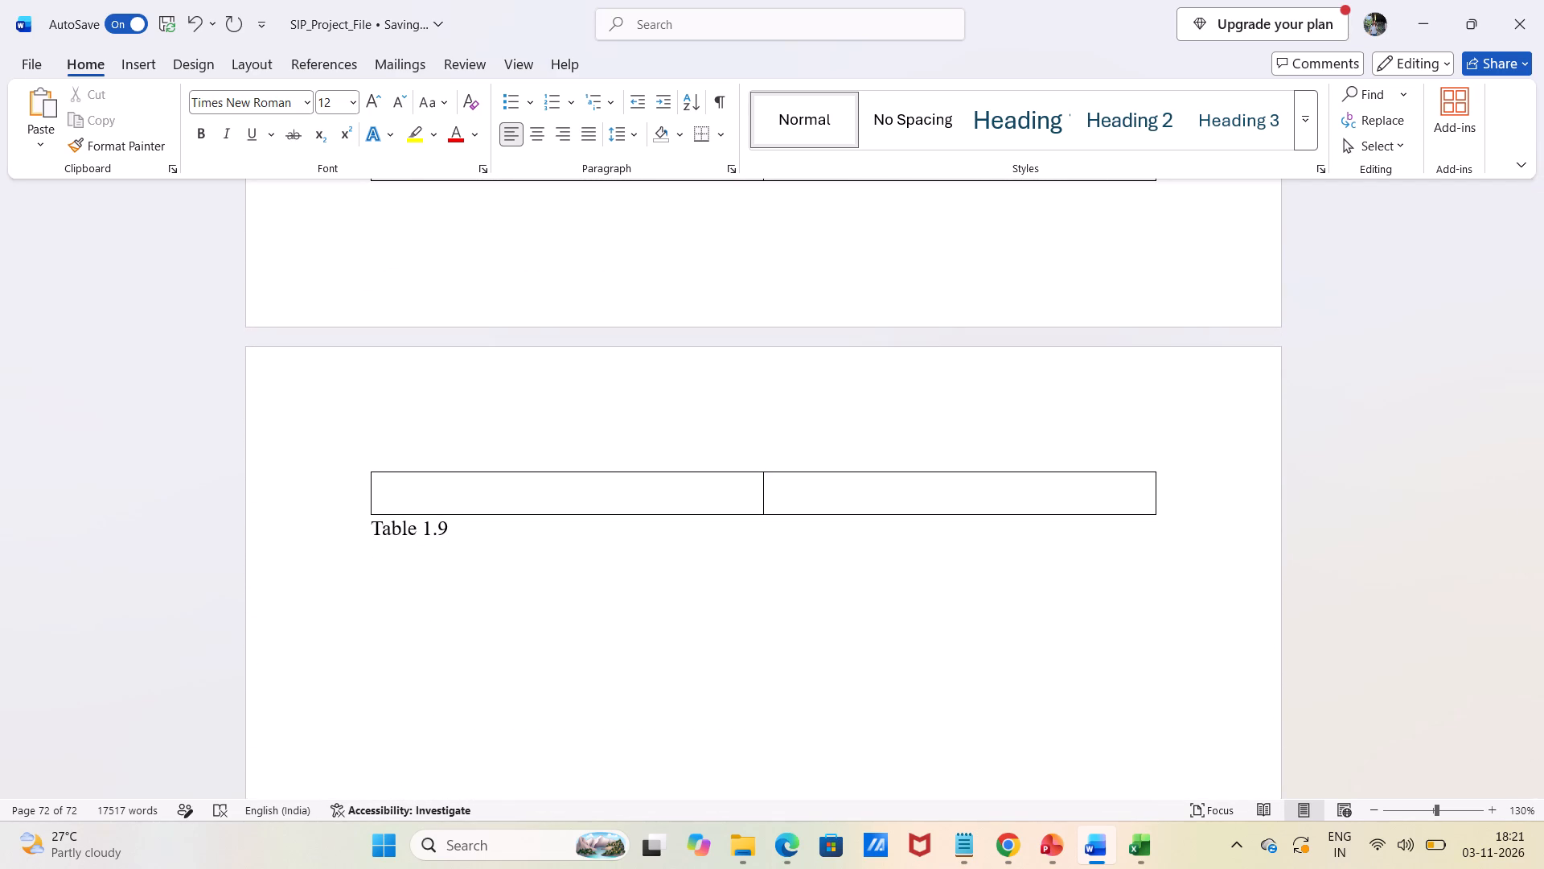
Check the number of the preceding table's caption and change the new caption to read "Table 1.10 Bank Account Status".
scroll(482, 595, "up", 1)
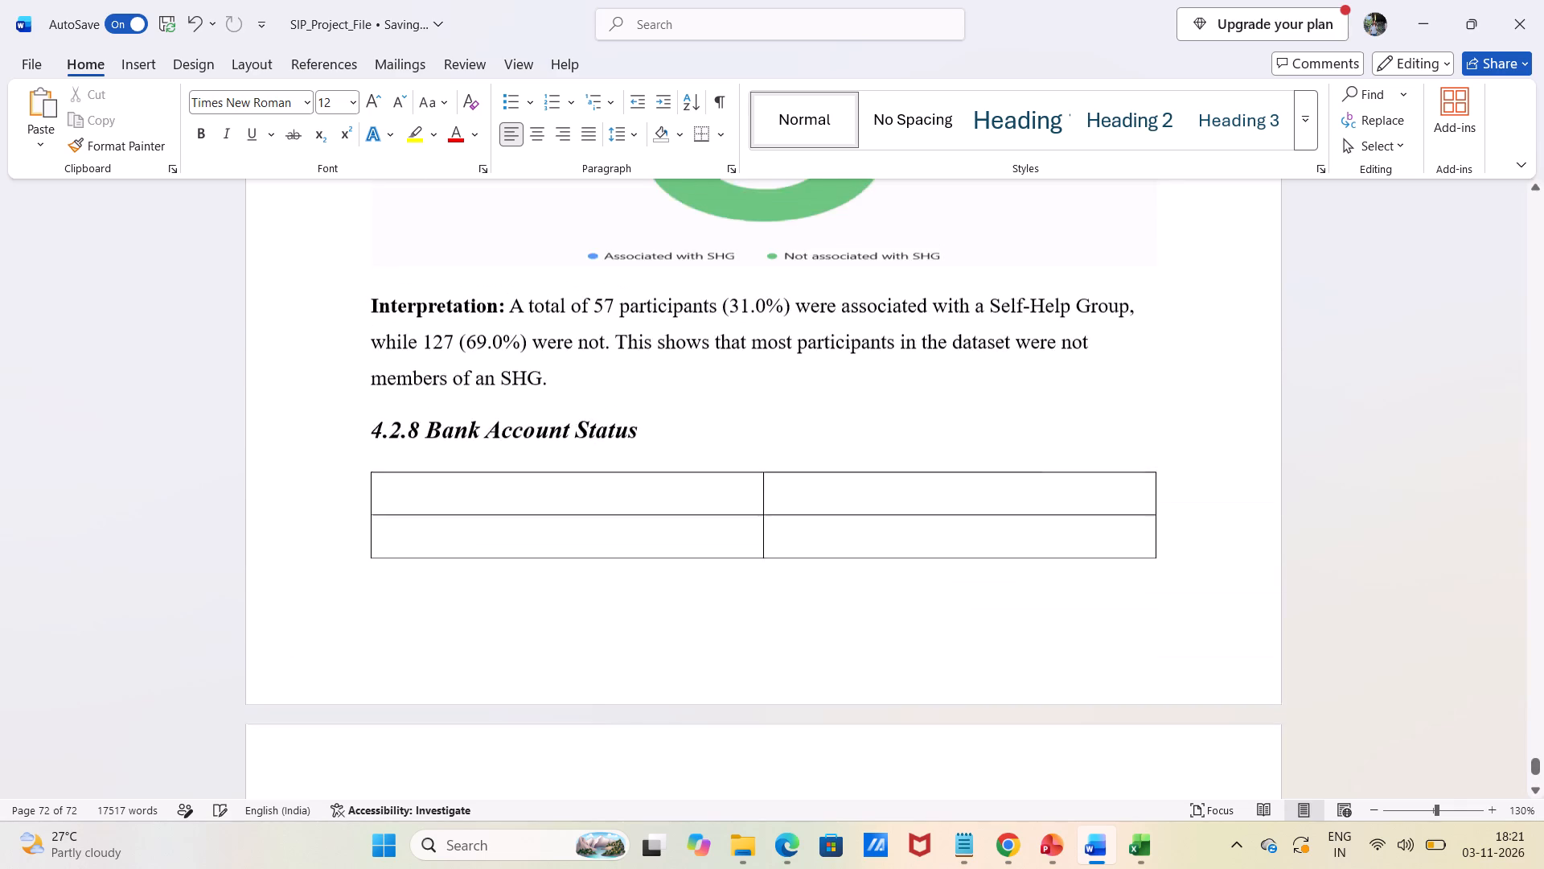
scroll(482, 595, "up", 1)
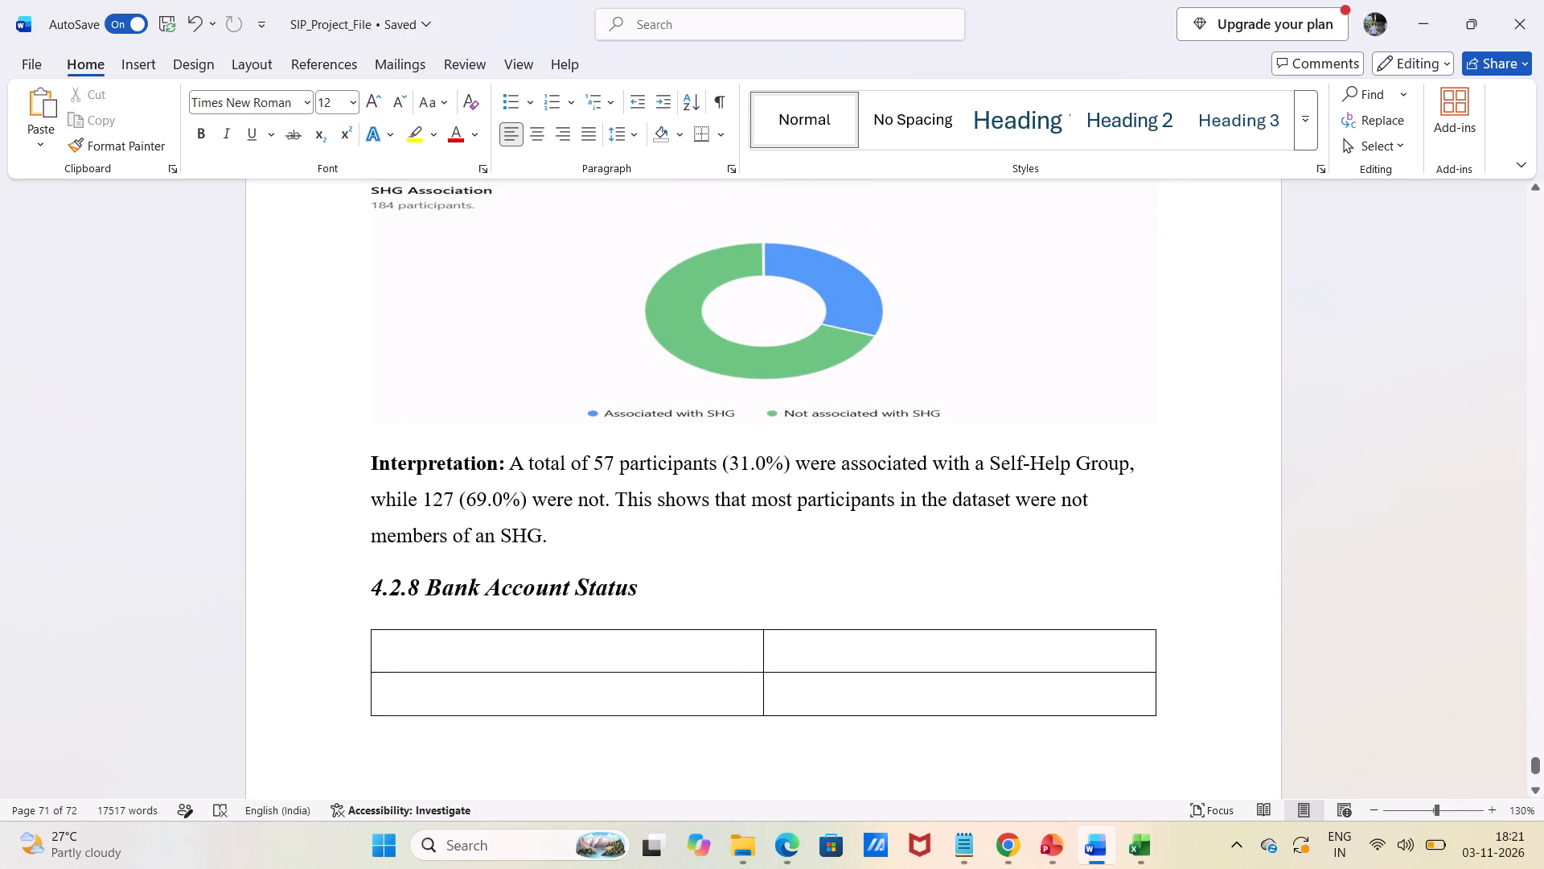
scroll(482, 595, "up", 1)
scroll(482, 595, "down", 1)
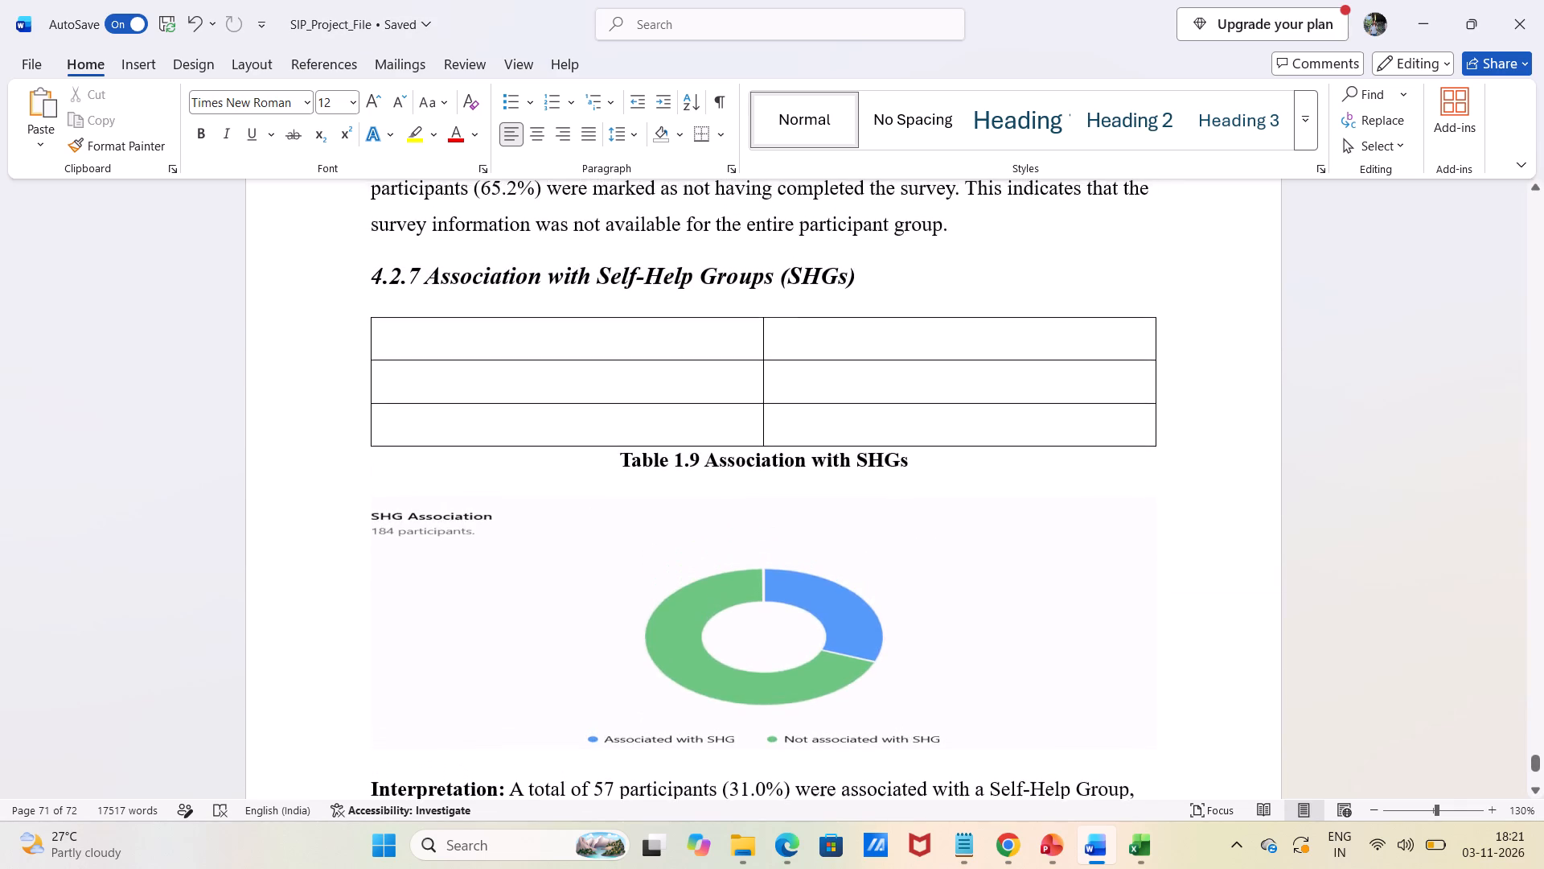
scroll(482, 595, "down", 2)
scroll(482, 595, "up", 1)
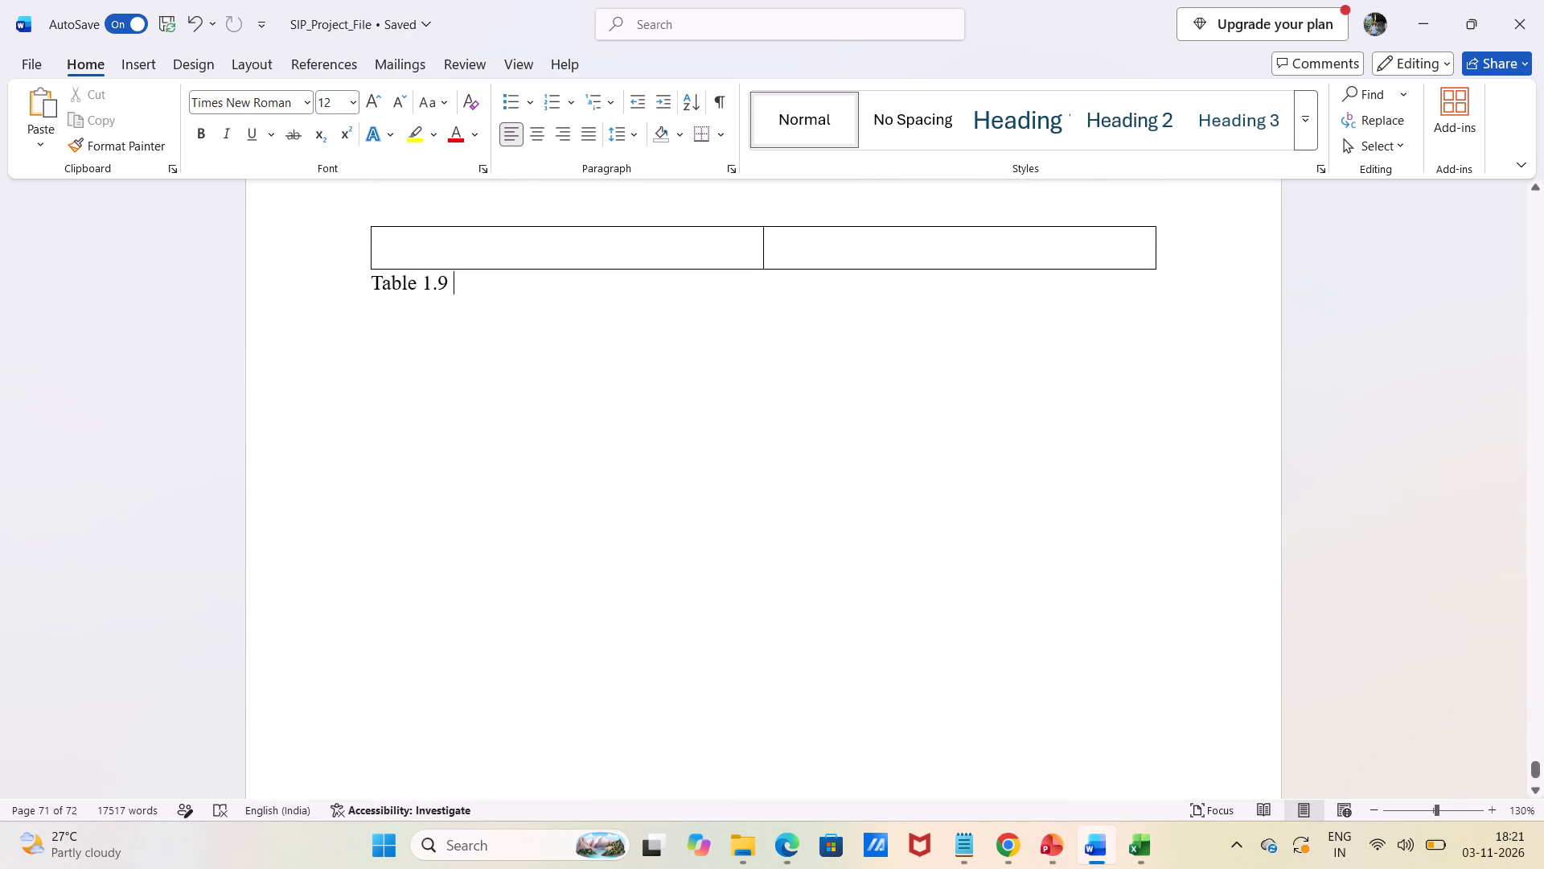
scroll(482, 595, "up", 1)
scroll(482, 595, "down", 1)
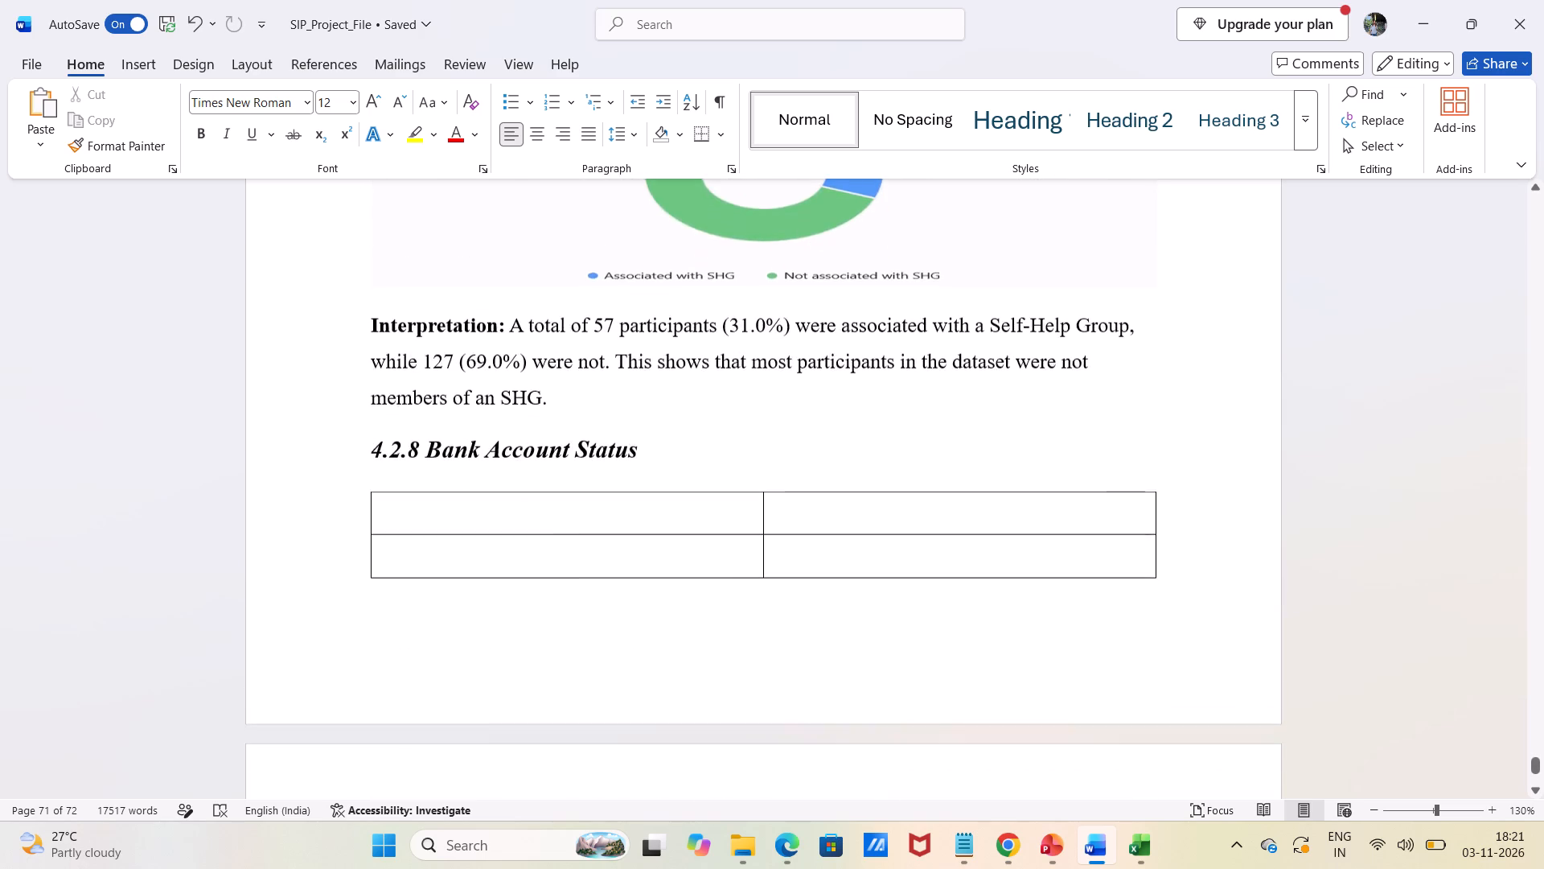
scroll(482, 595, "down", 1)
key("BackSpace")
key("BackSpace")
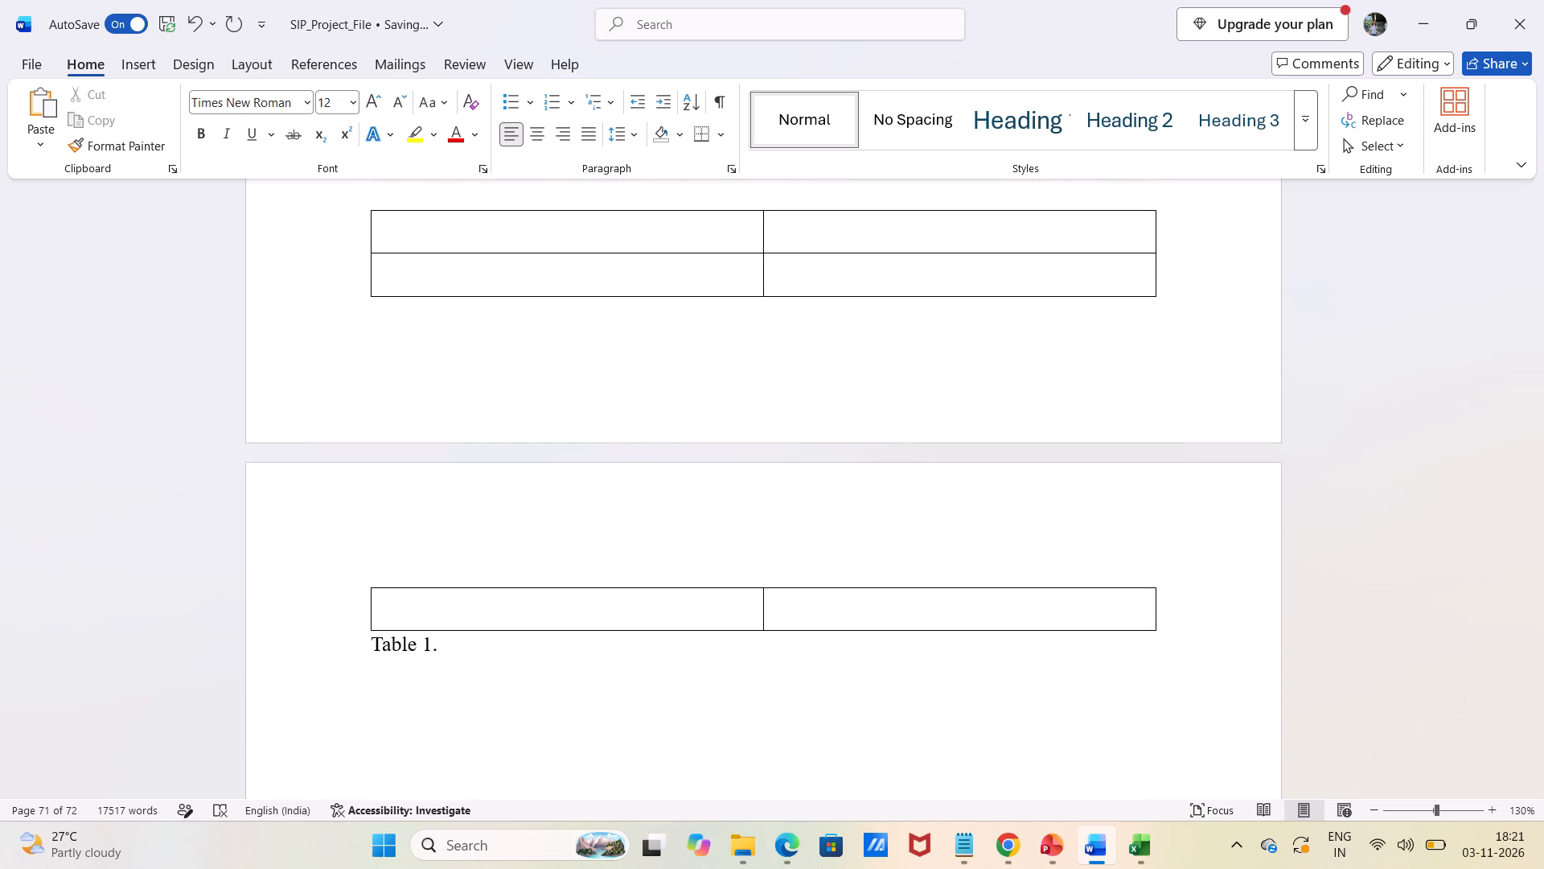
type("1o")
key("BackSpace")
key("0")
scroll(482, 595, "down", 1)
key("space")
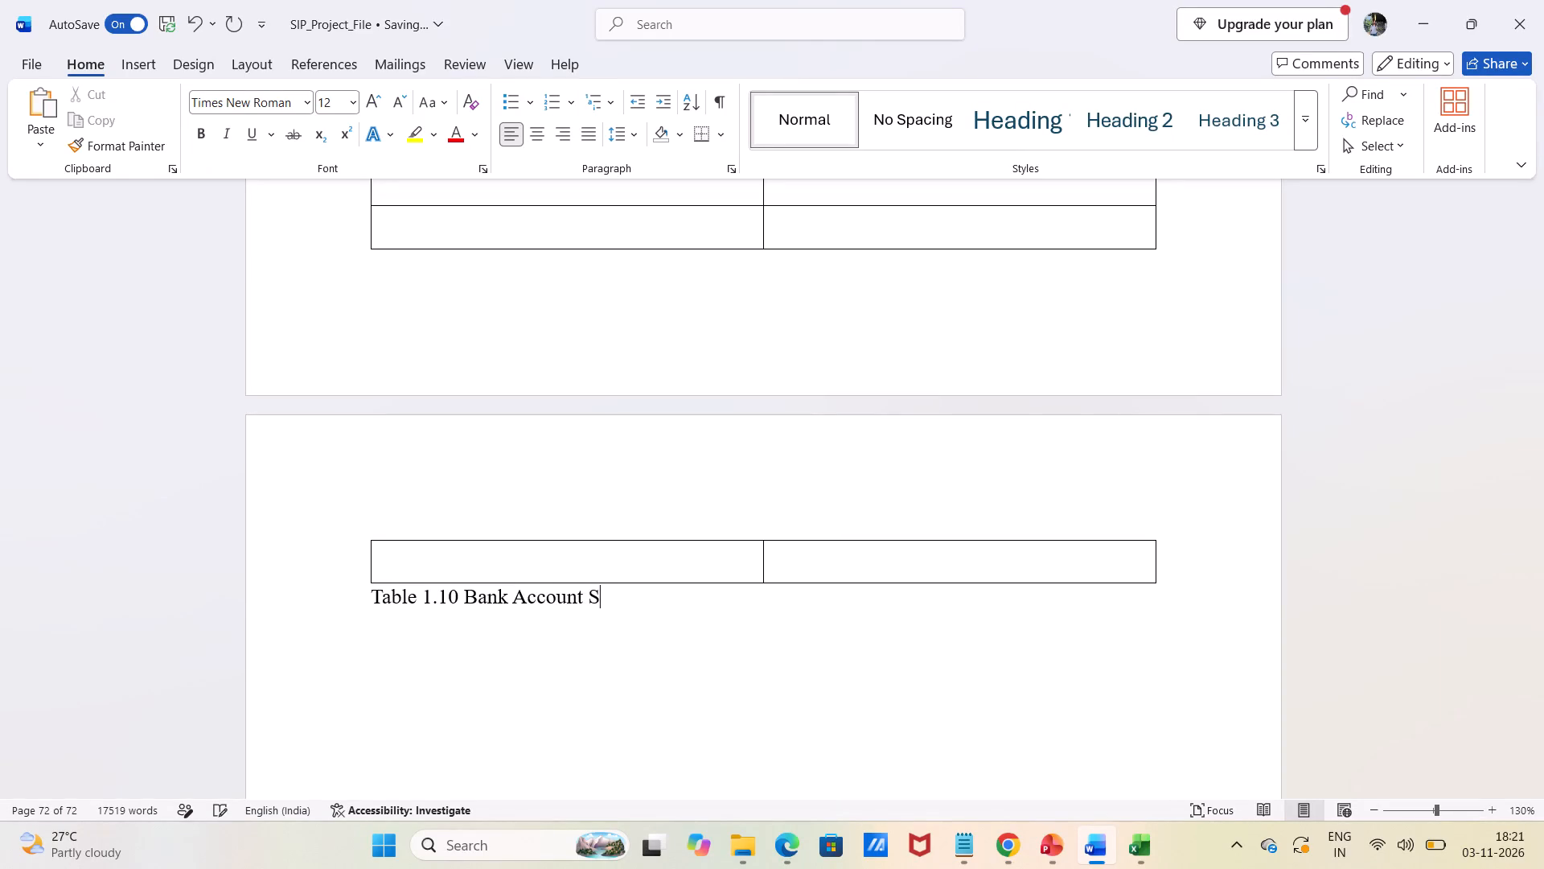
type("tatus")
Make the Table 1.10 Bank Account Status caption bold and centre it below the table.
scroll(482, 595, "up", 2)
scroll(482, 595, "down", 1)
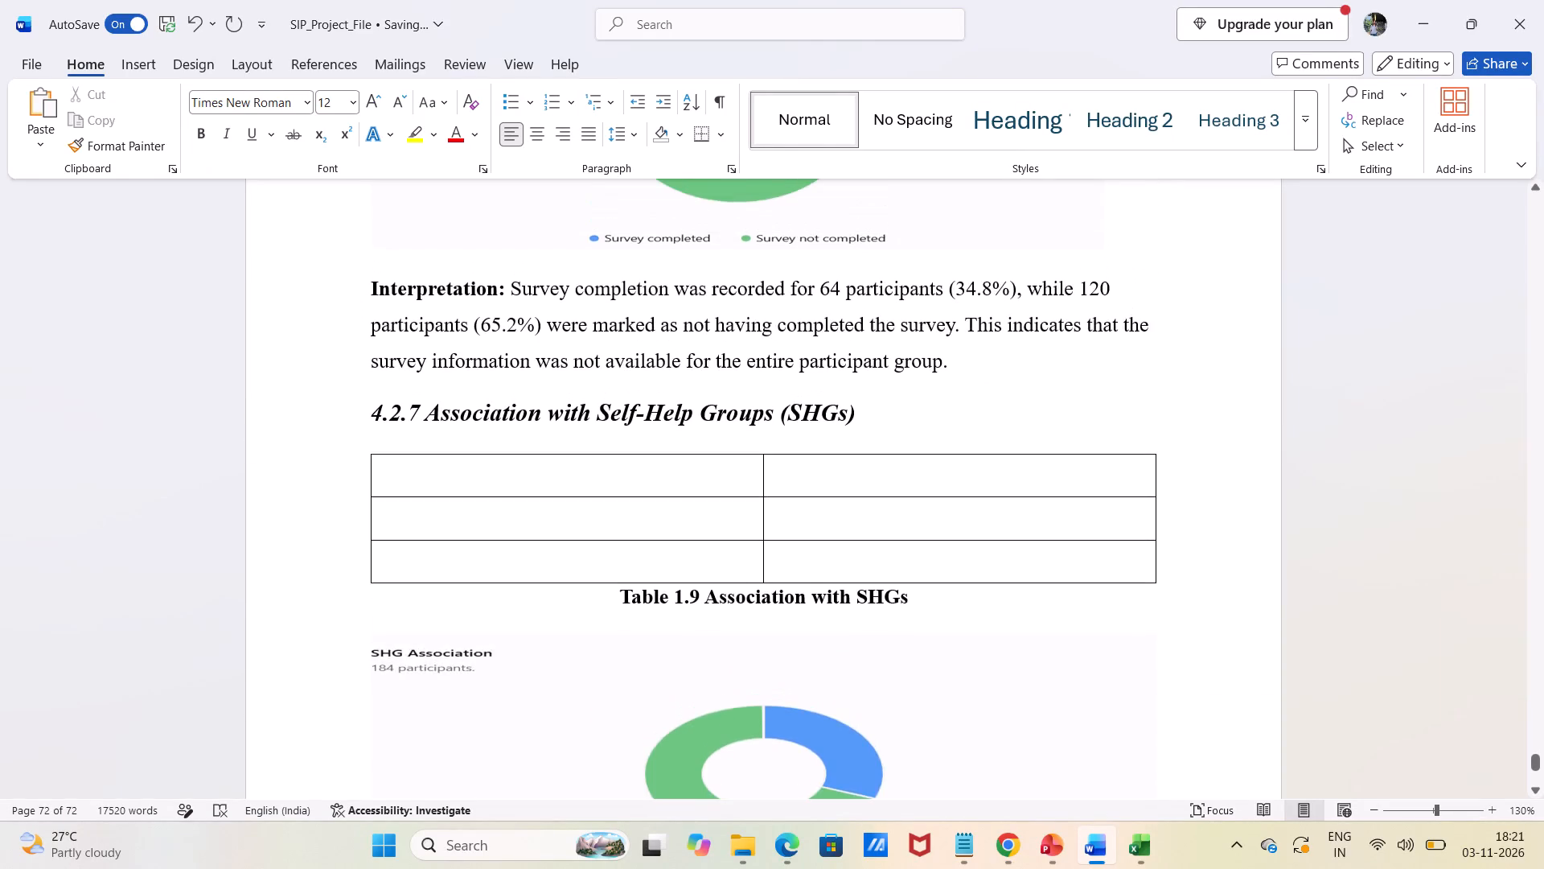
scroll(482, 595, "down", 2)
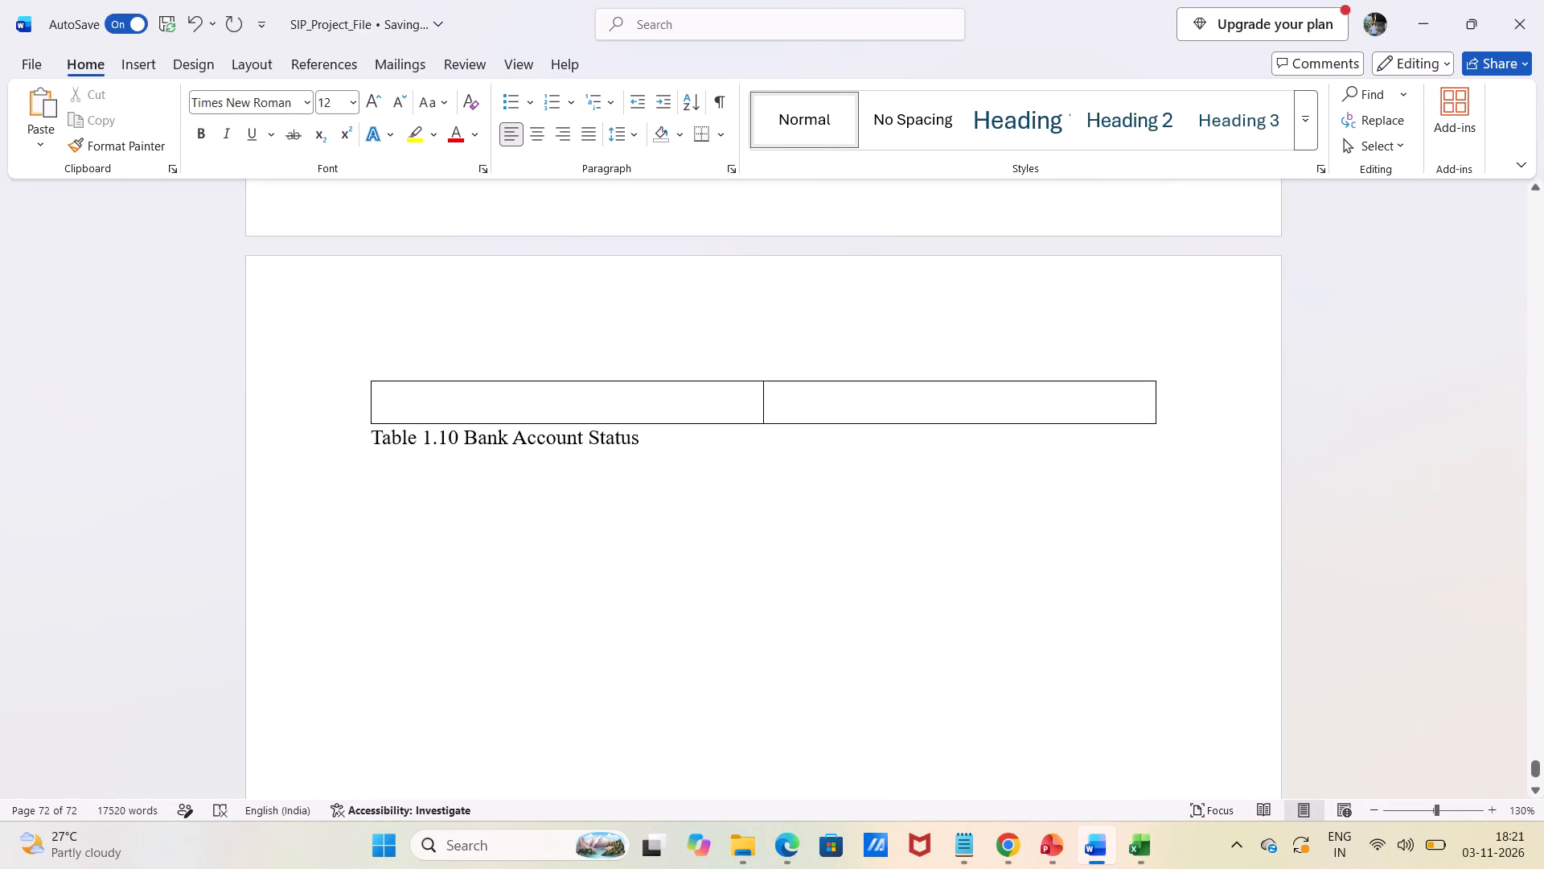
left_click_drag(374, 434, 663, 467)
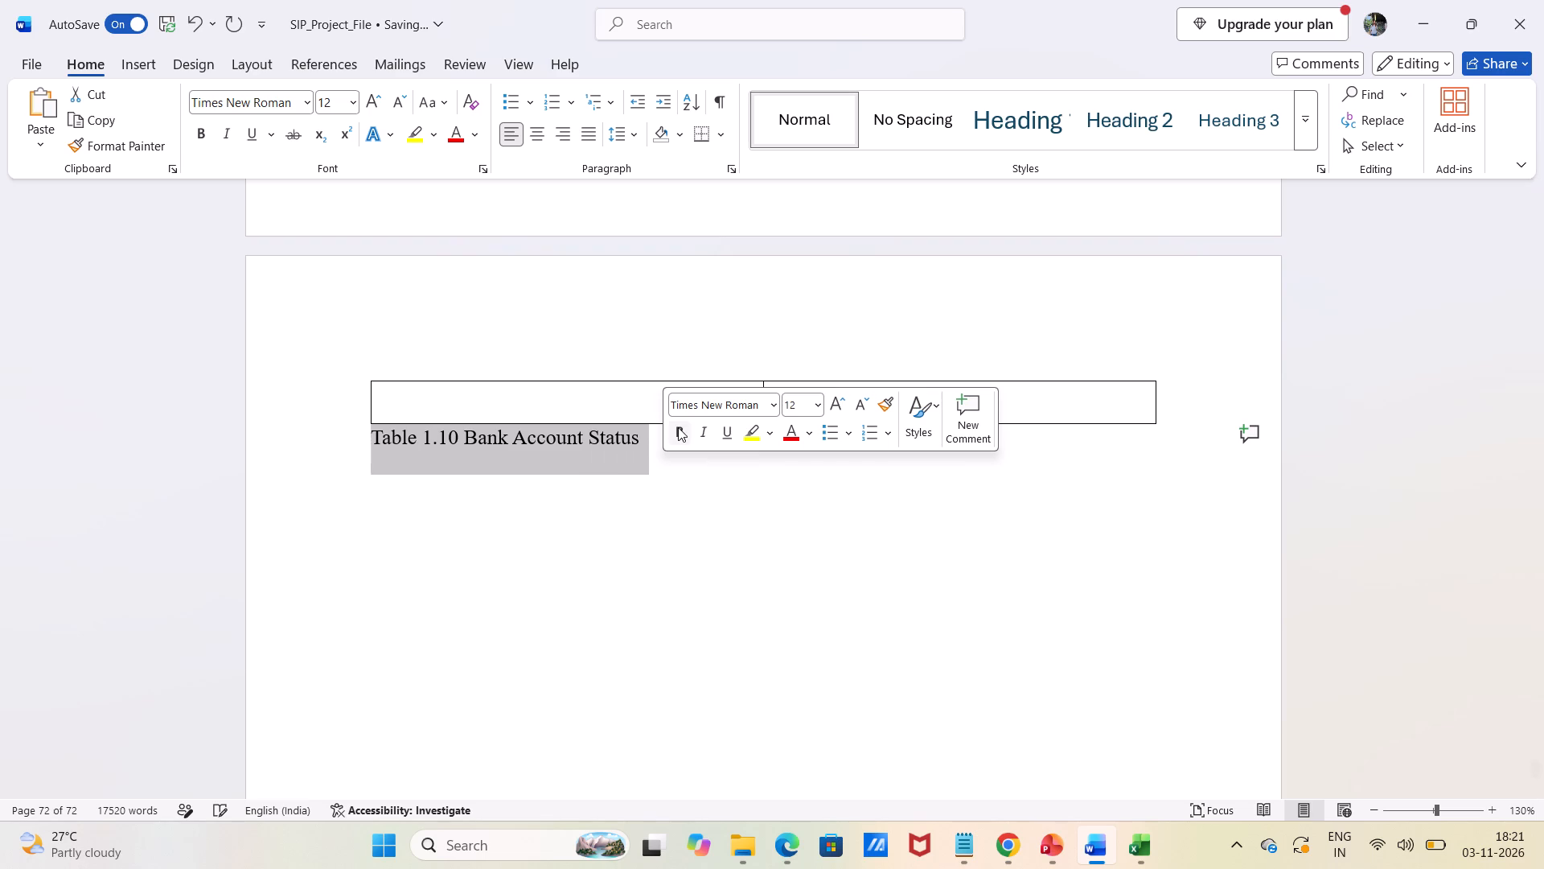
left_click(678, 427)
left_click(539, 134)
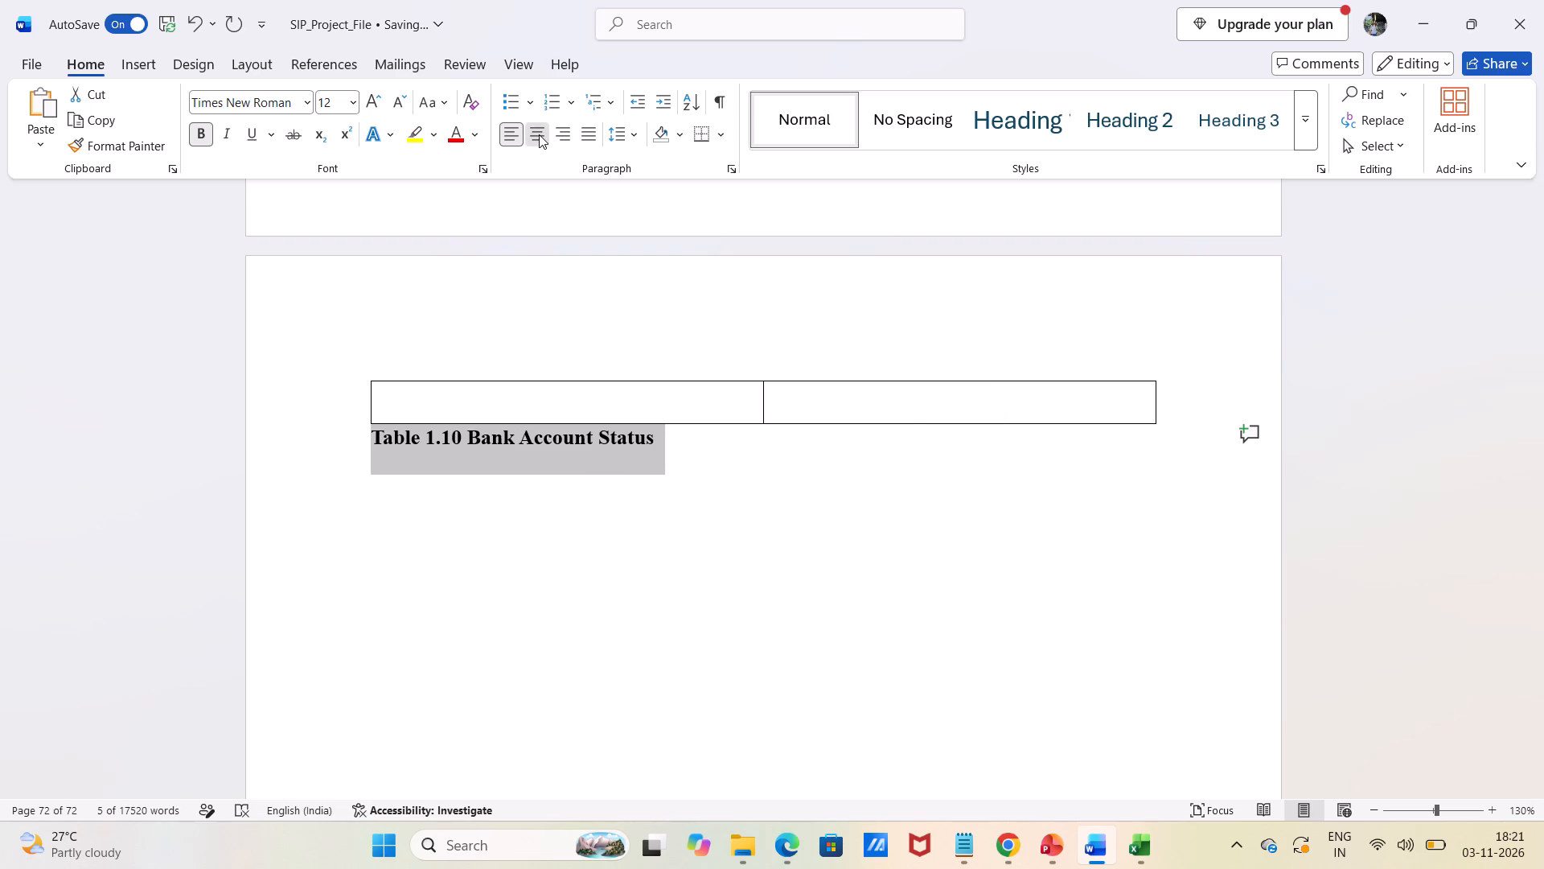
Insert the Bank Account Status picture from the Downloads folder on a new left-aligned line below the Table 1.10 caption.
left_click(933, 457)
key("Return")
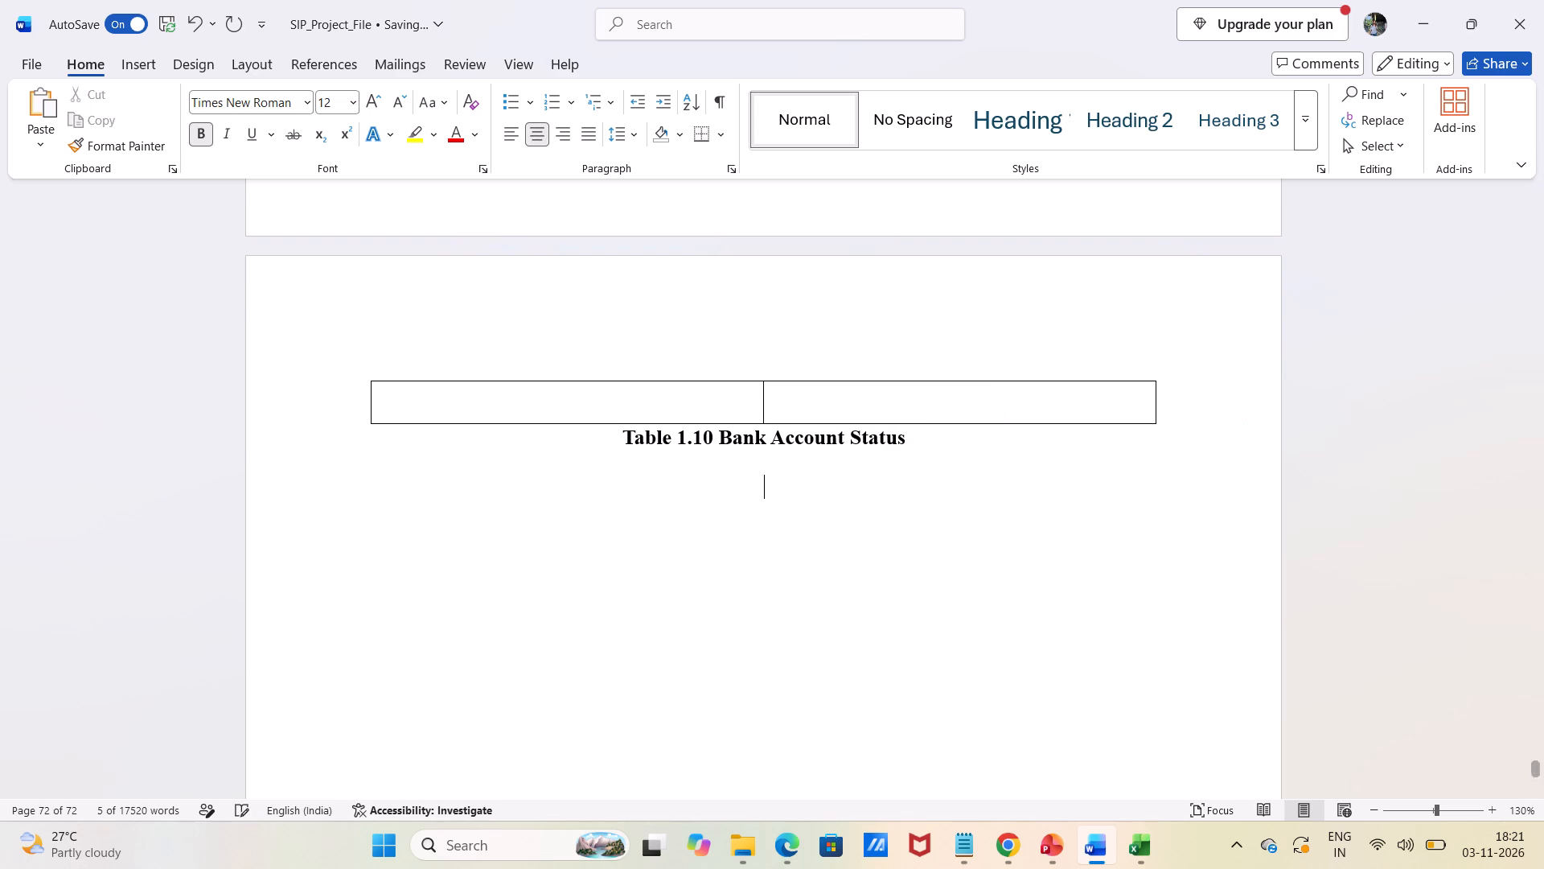
key("BackSpace")
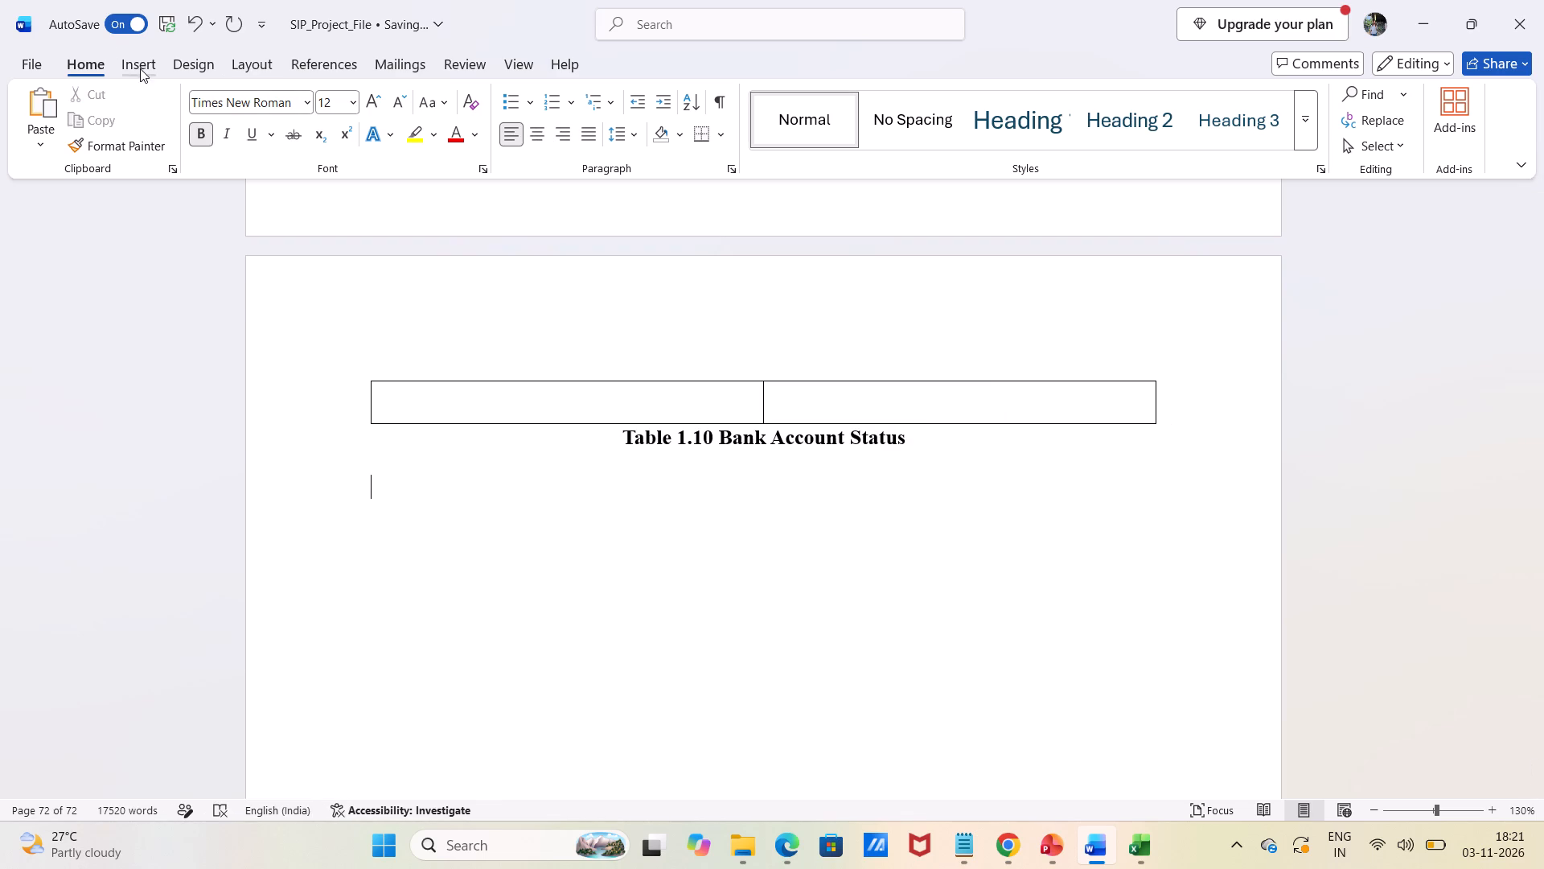
scroll(356, 346, "down", 1)
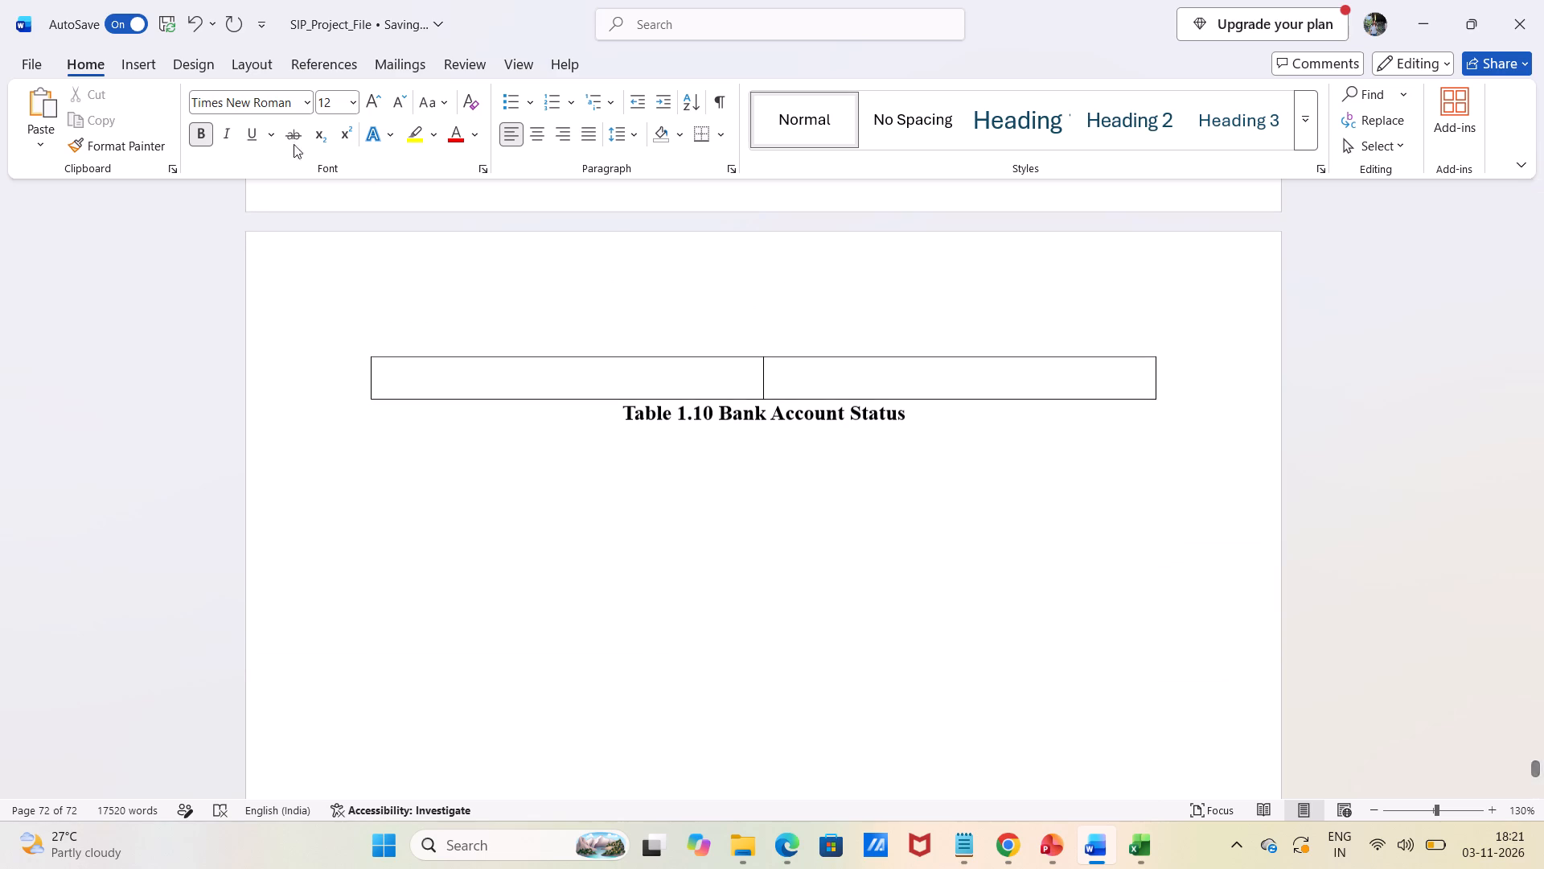
left_click_drag(124, 43, 131, 68)
left_click(131, 68)
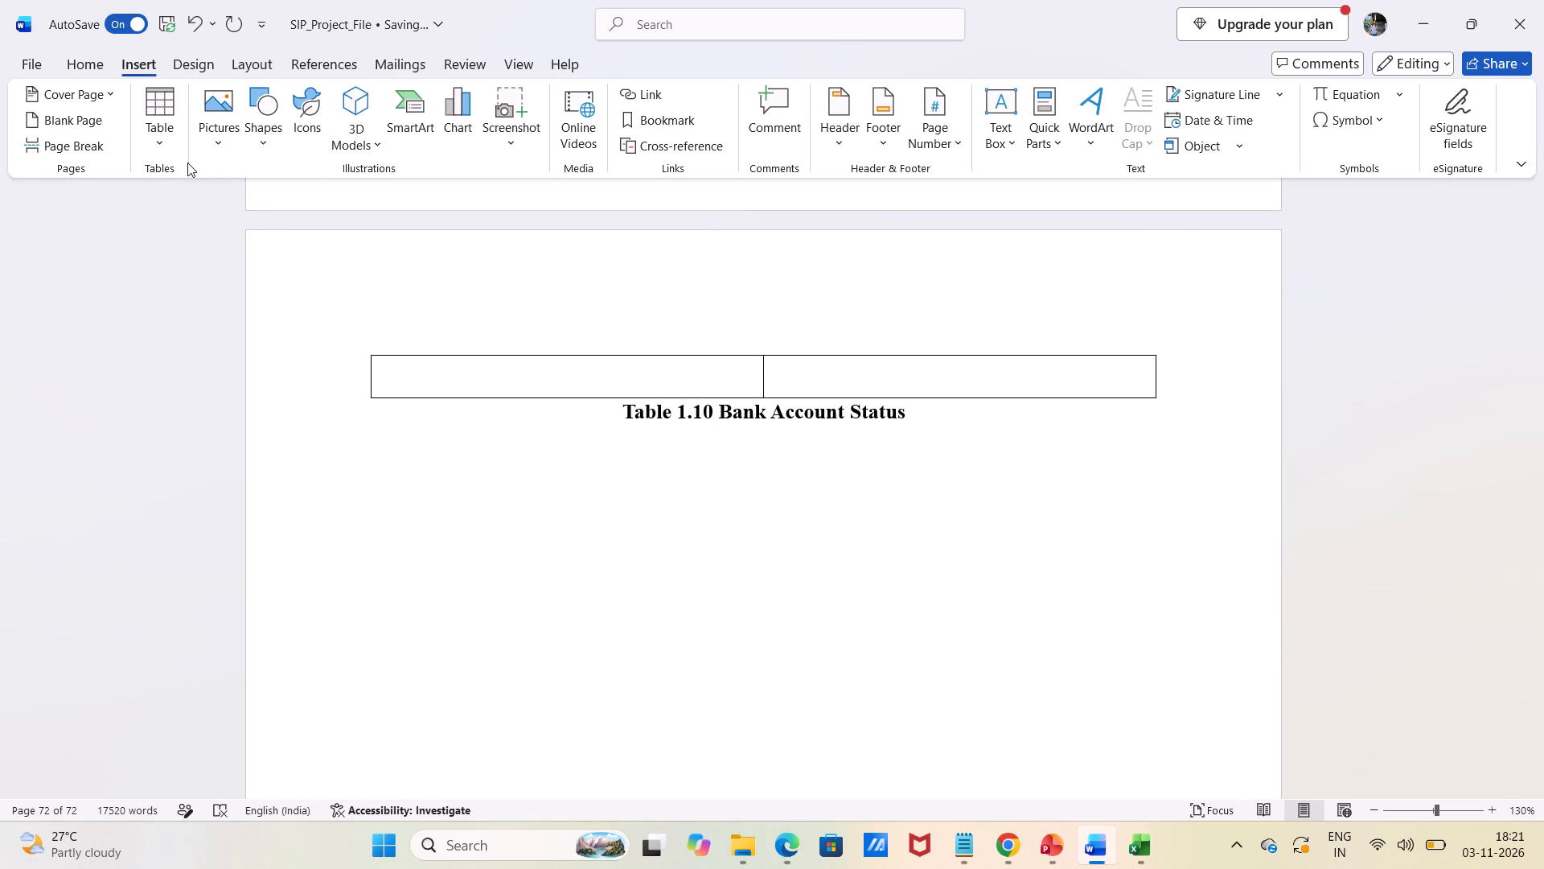
left_click(224, 138)
left_click(244, 201)
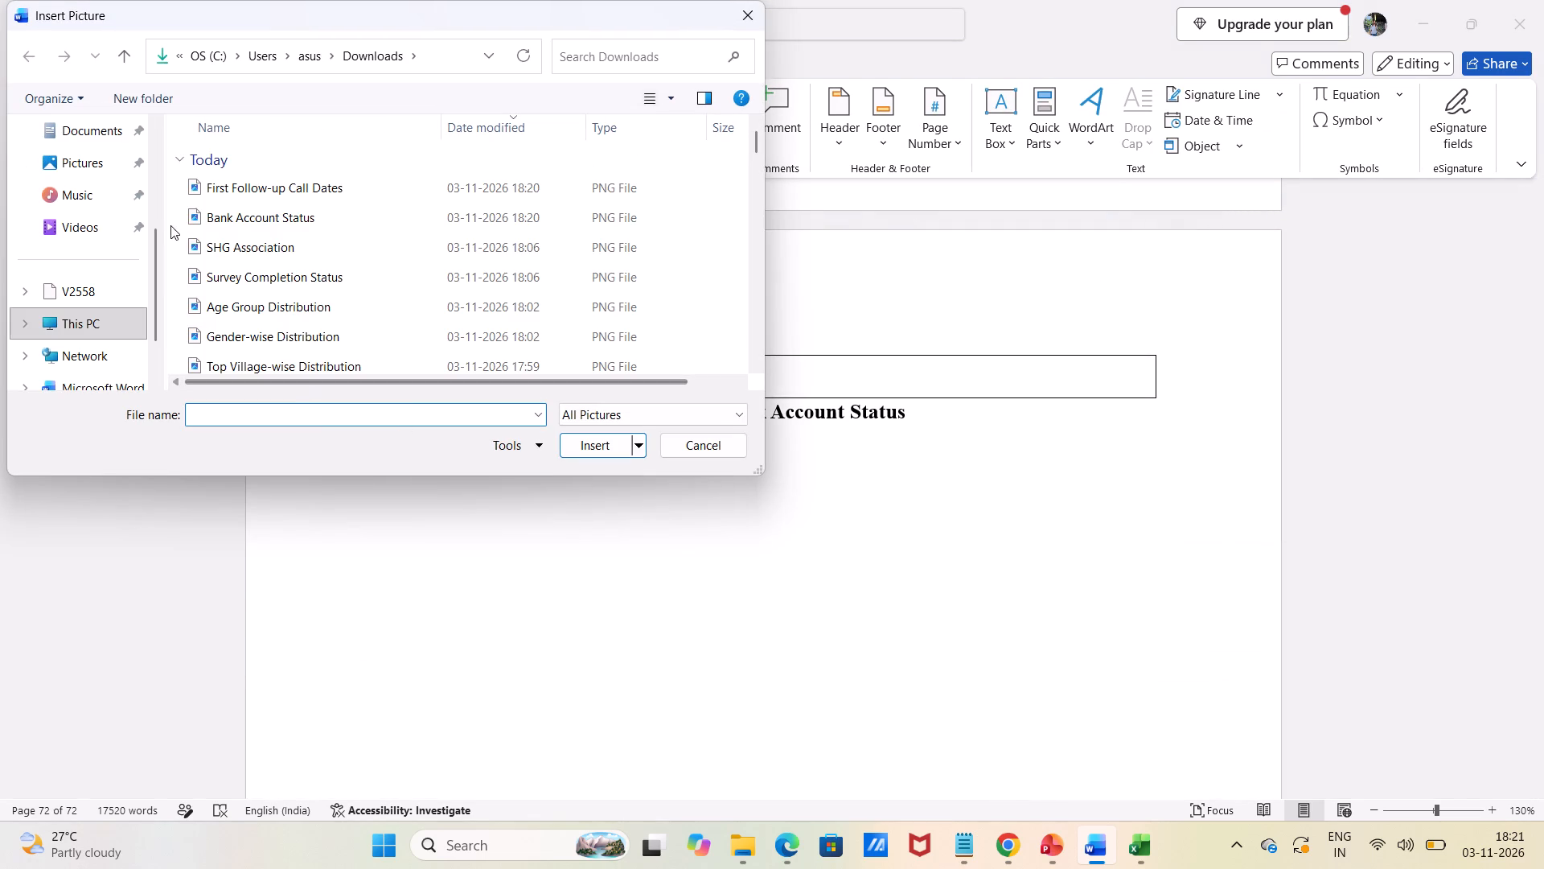
left_click(295, 220)
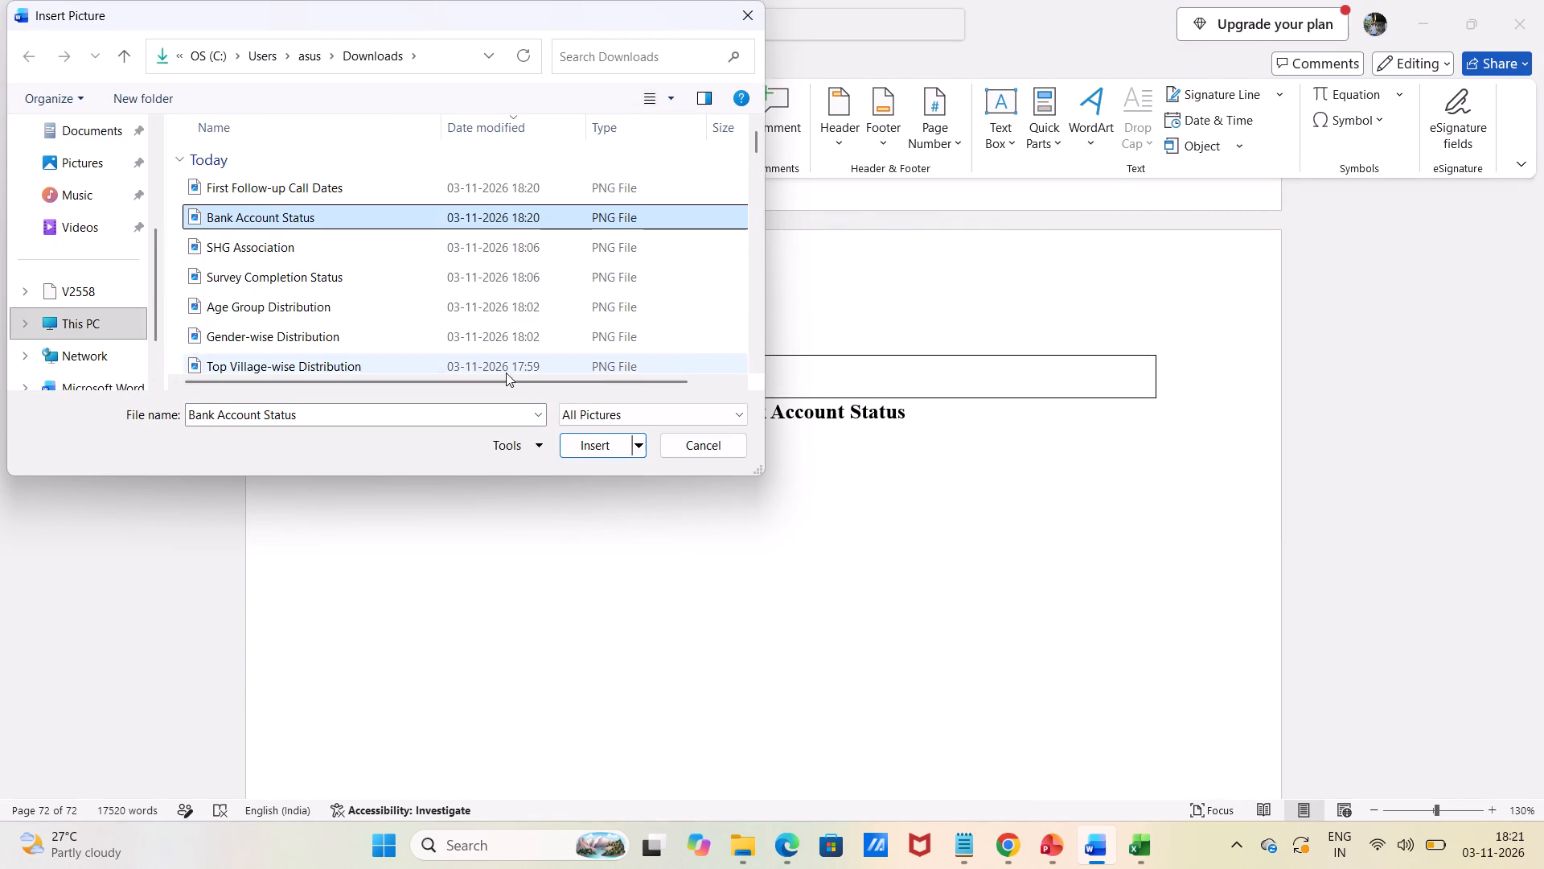
left_click(583, 448)
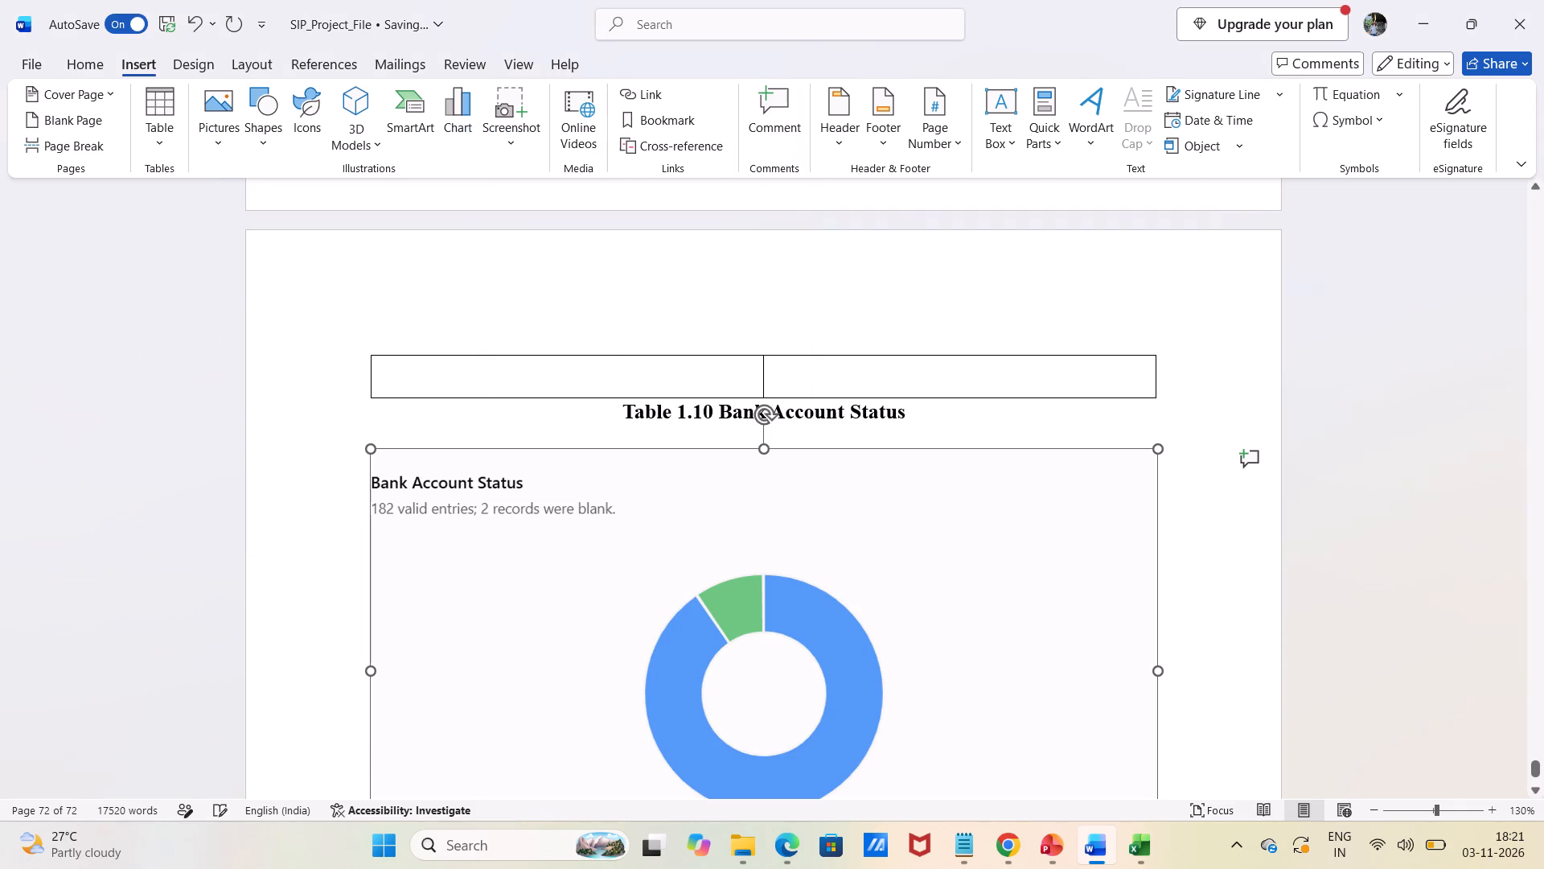
Reduce the Bank Account Status chart picture to roughly half its original height, keeping its full width.
scroll(778, 619, "down", 1)
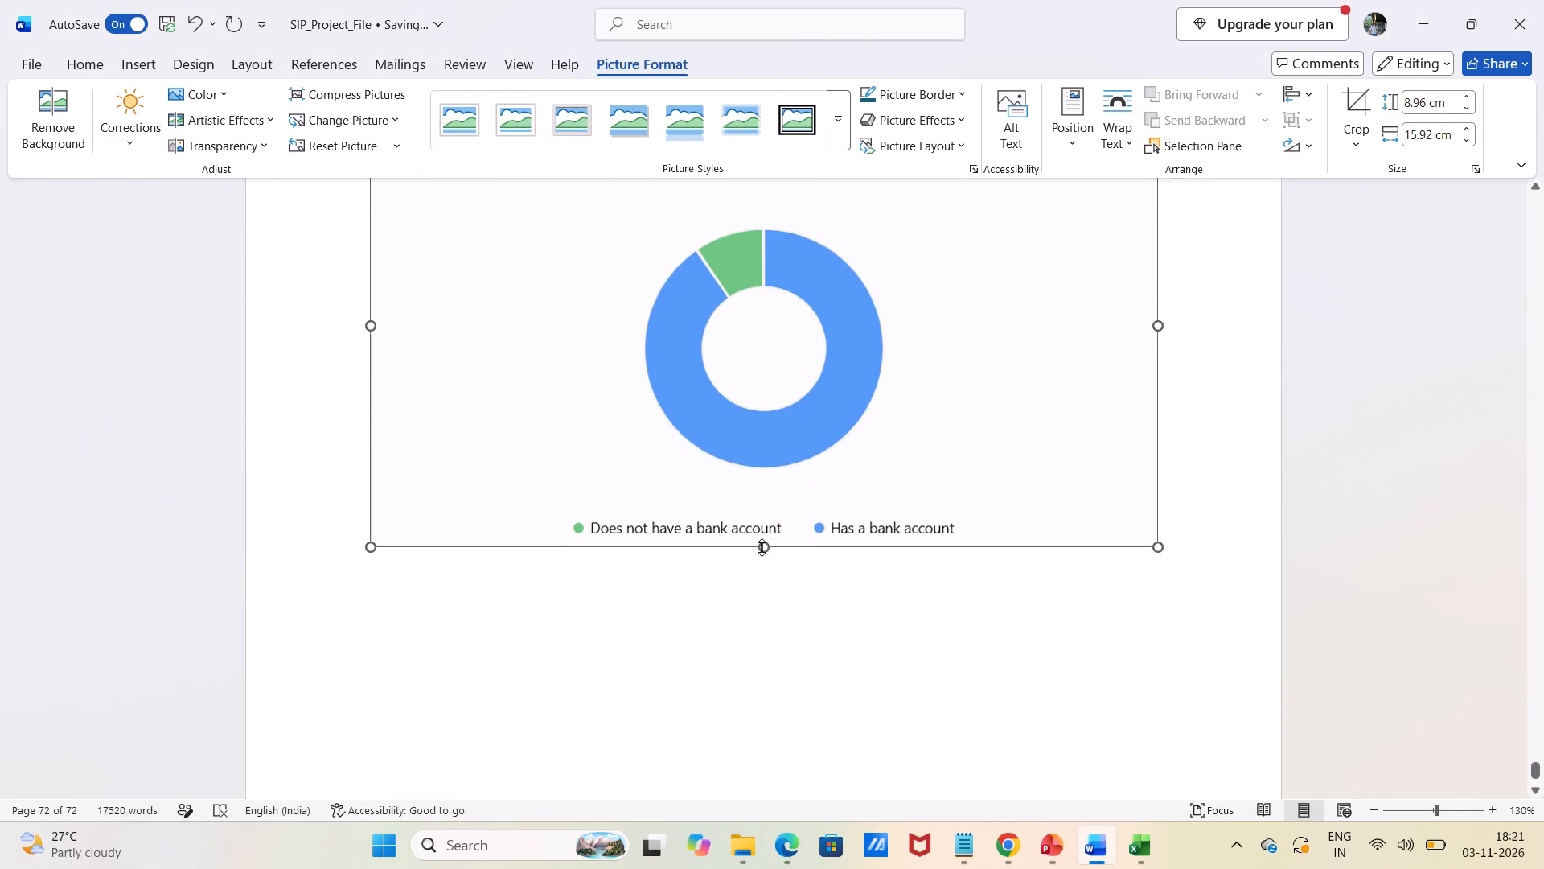
left_click_drag(765, 549, 771, 388)
scroll(771, 388, "up", 1)
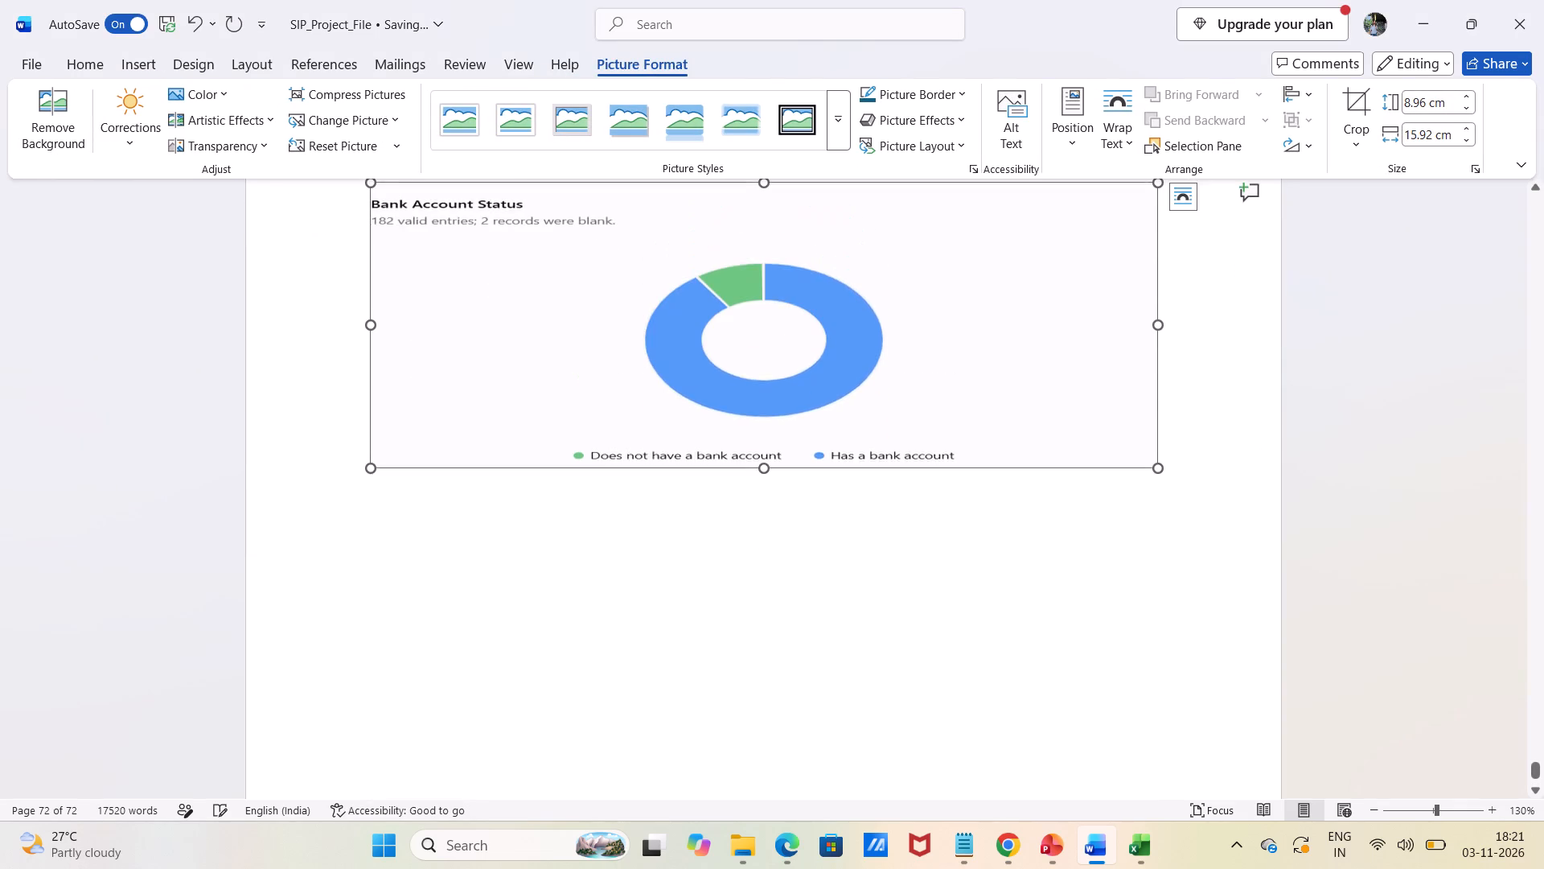
scroll(771, 388, "up", 1)
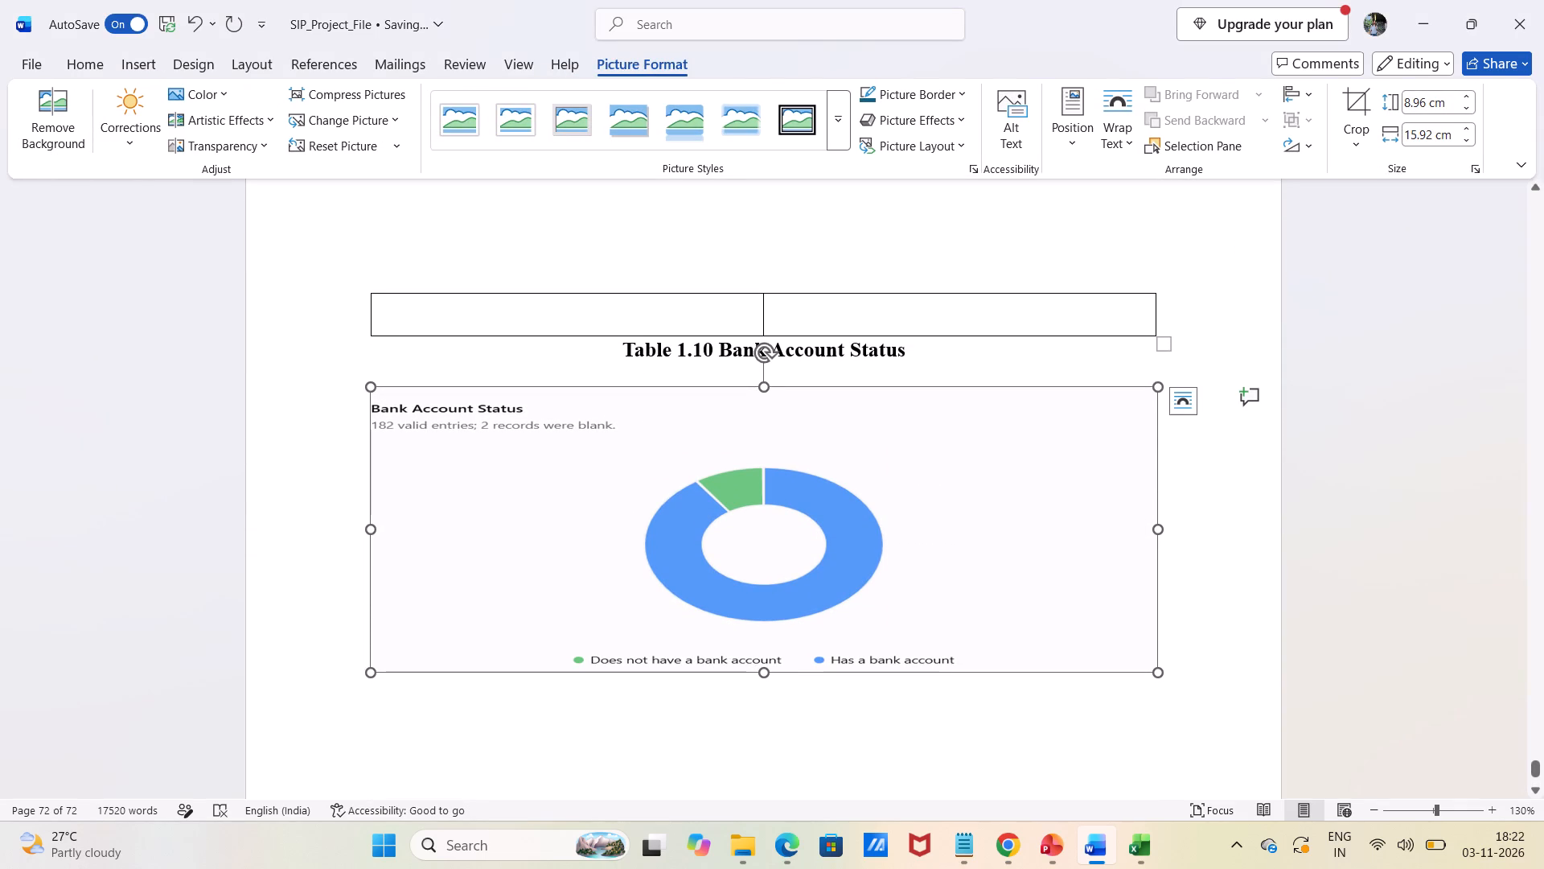
left_click_drag(766, 670, 762, 628)
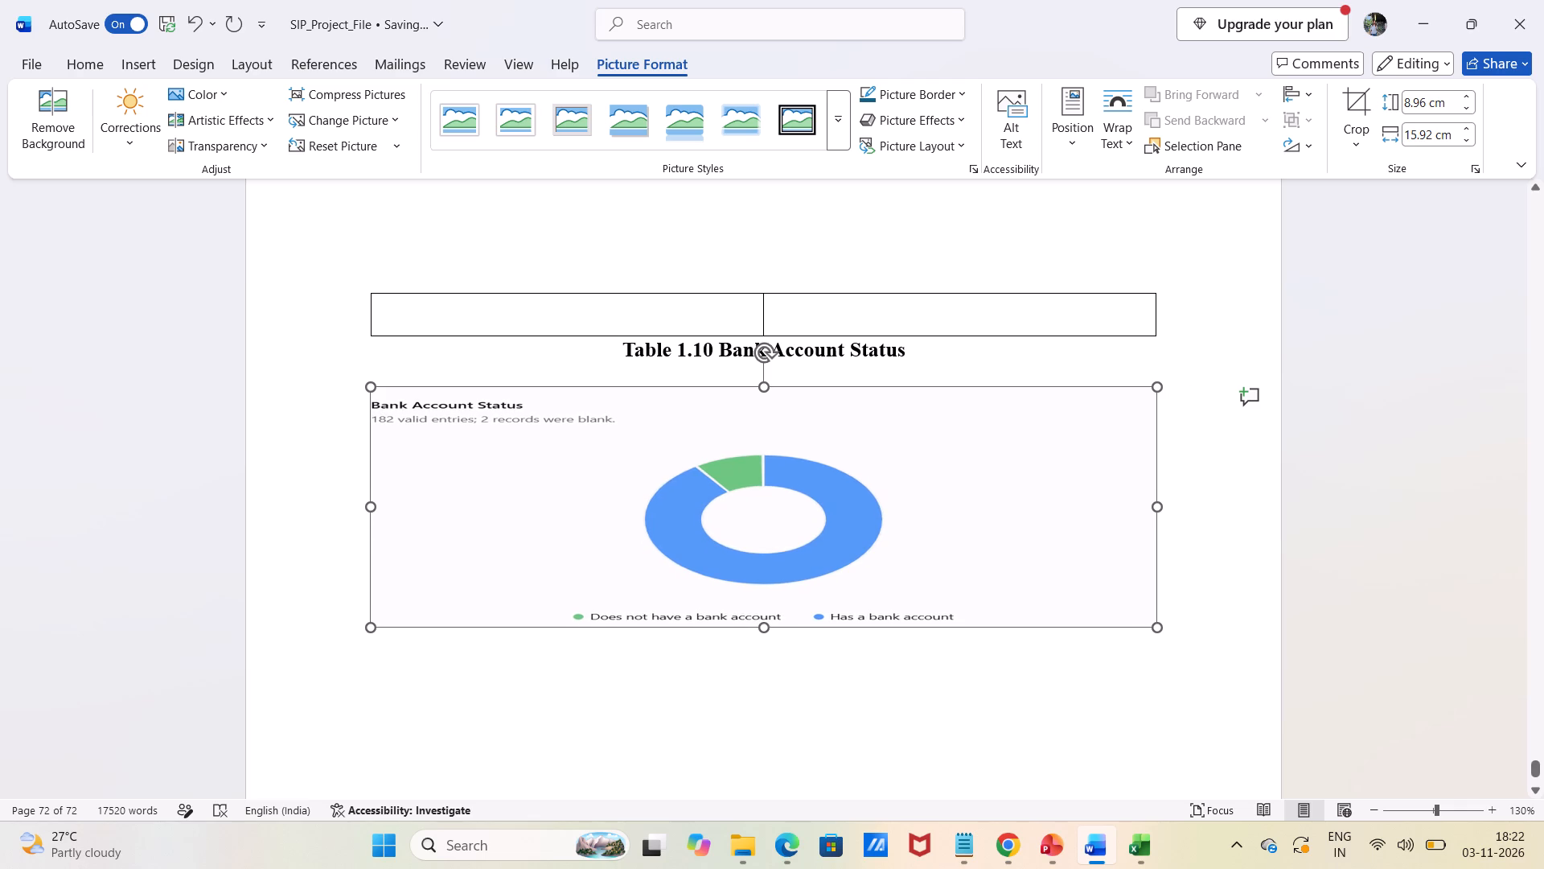
left_click(776, 719)
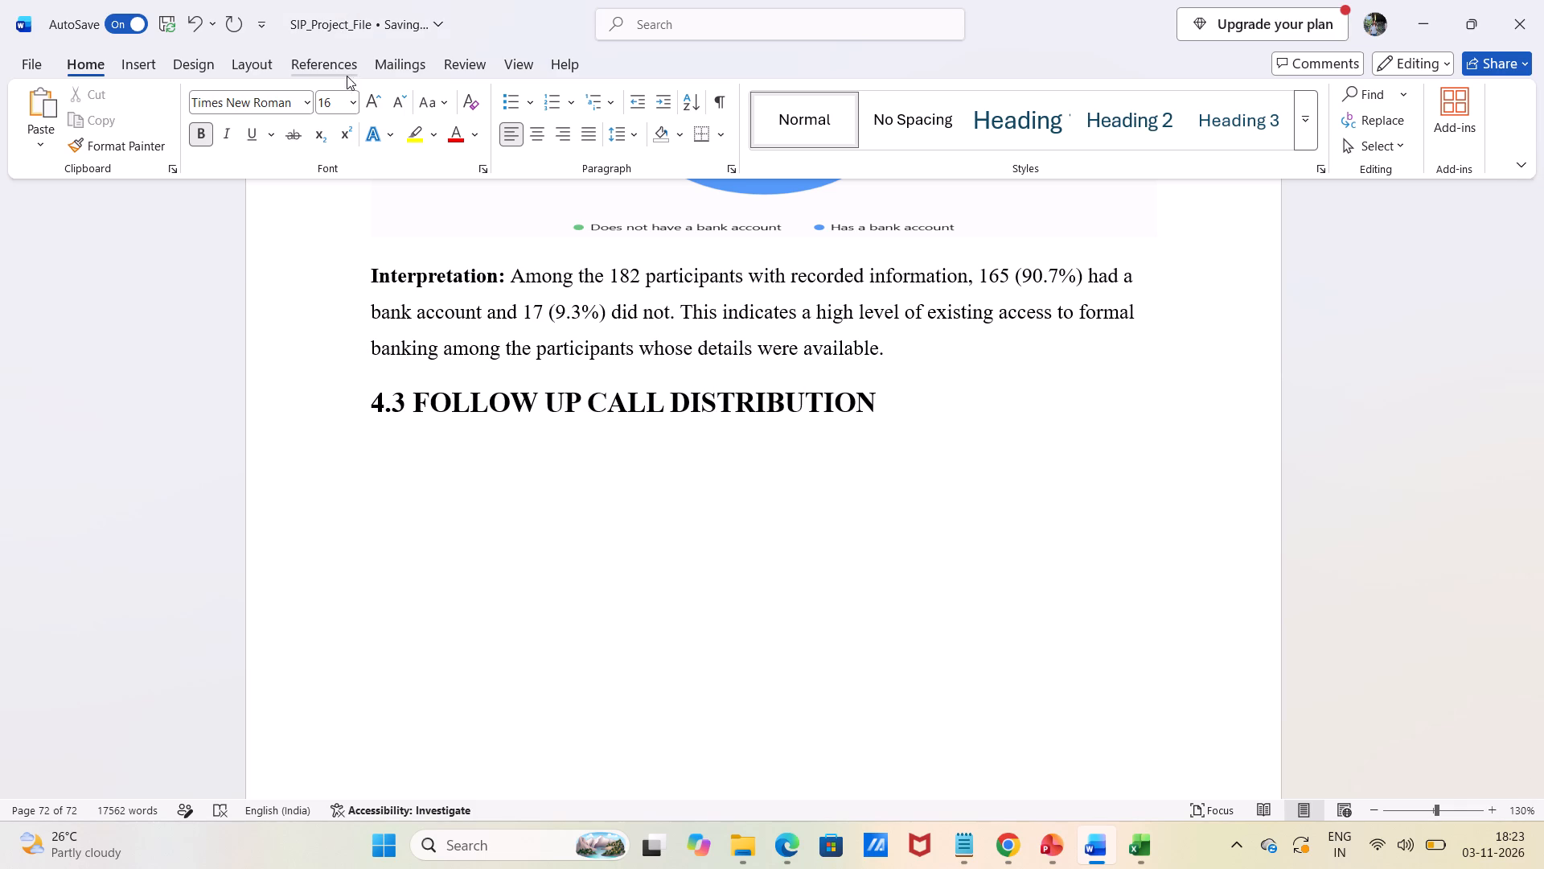
left_click(334, 101)
type("14")
key("Return")
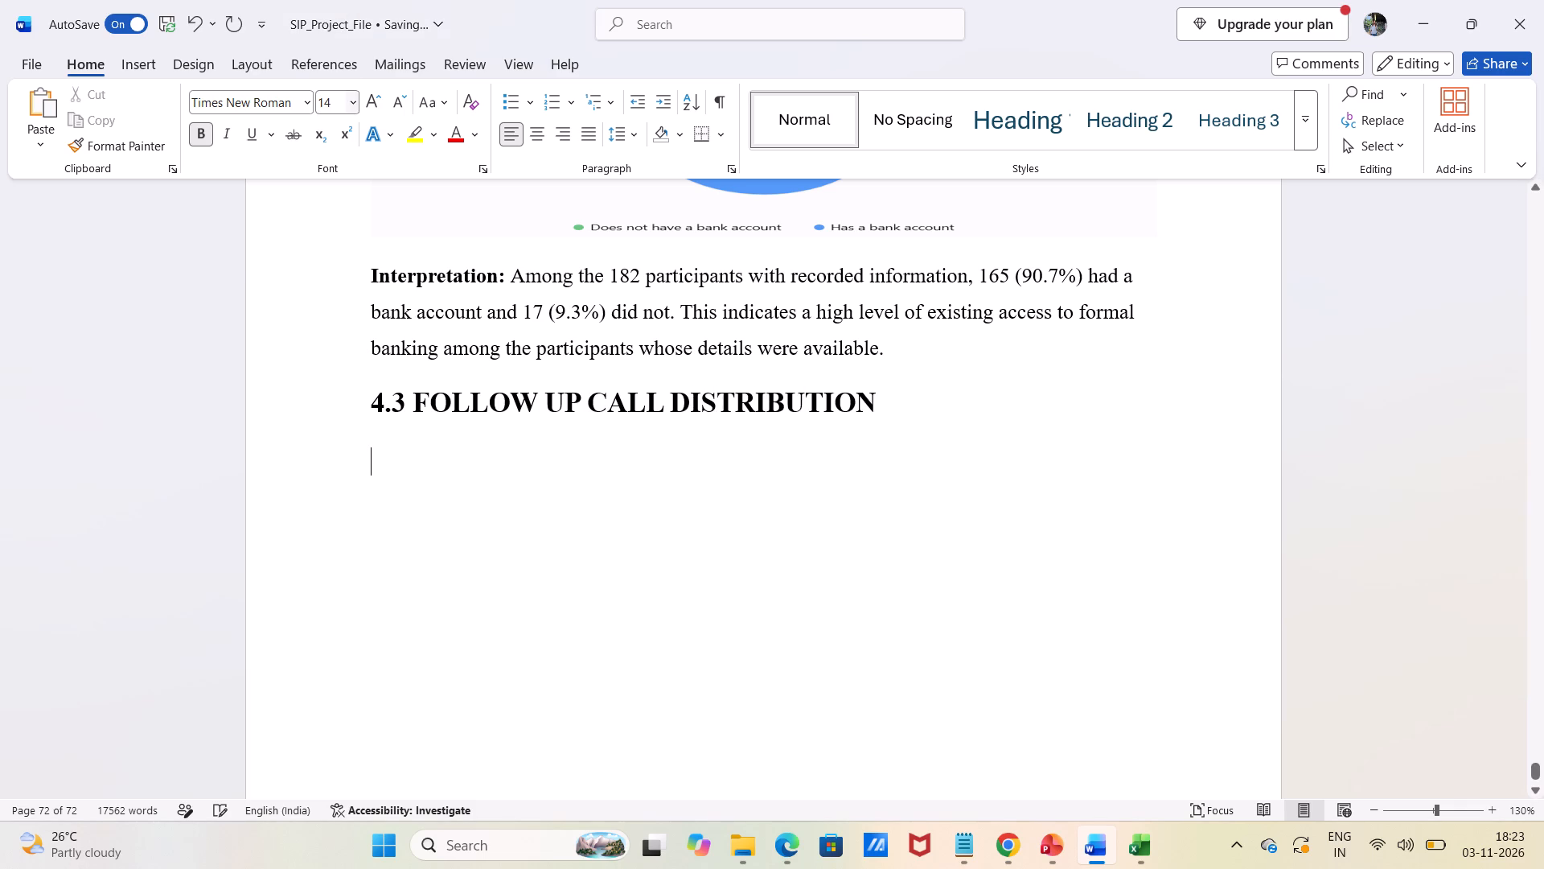
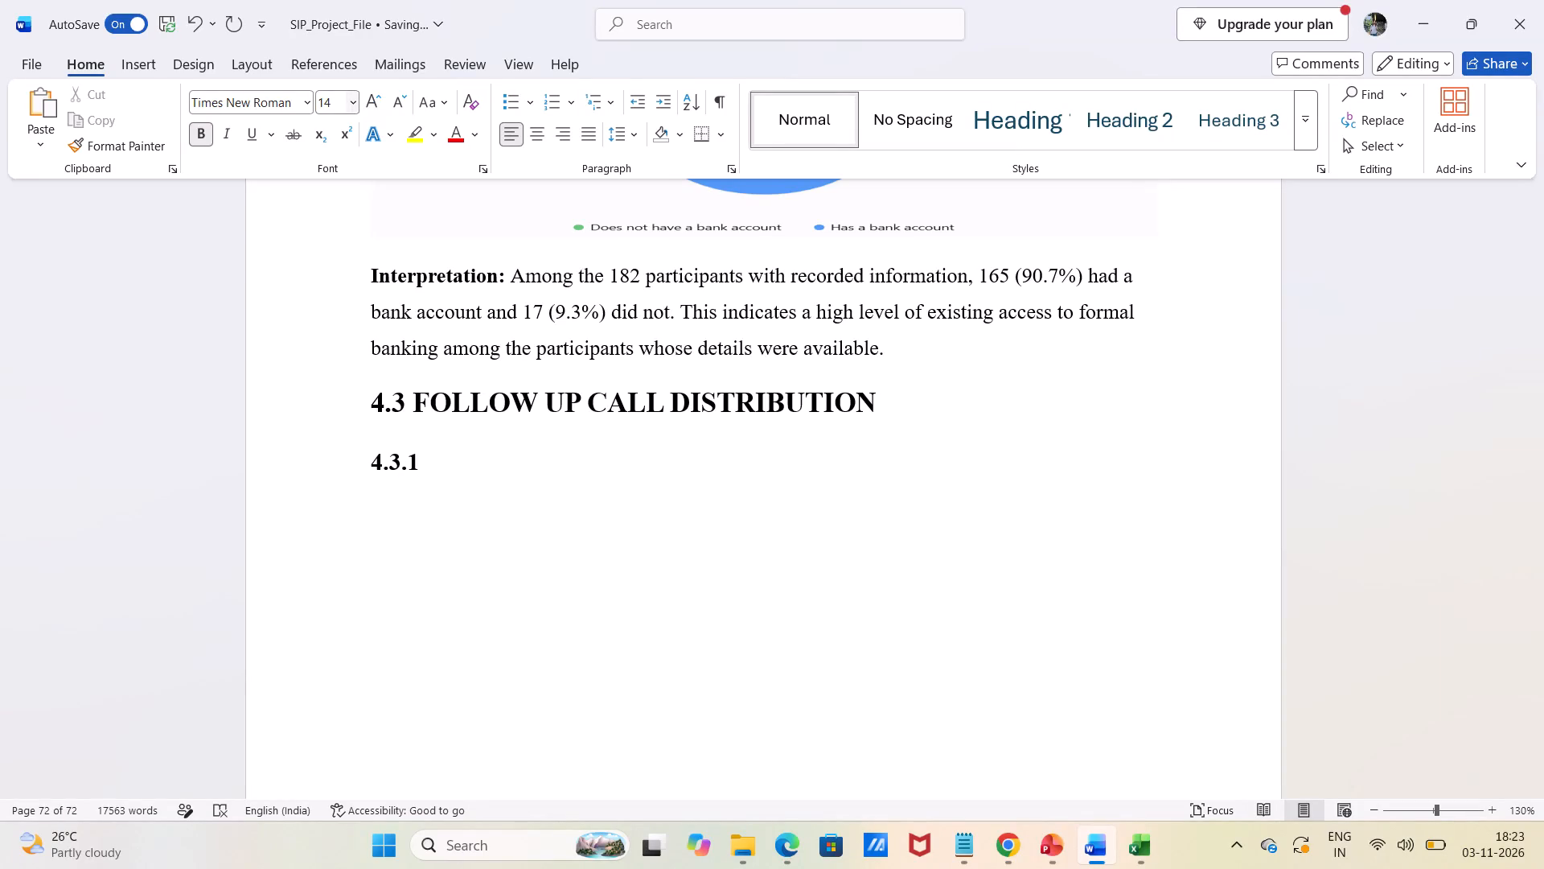
Replace the 4.3.1 number below the 4.3 FOLLOW UP CALL DISTRIBUTION heading with 4.3.1 in bold italic.
key("BackSpace")
key("BackSpace")
key("BackSpace")
key("BackSpace")
key("BackSpace")
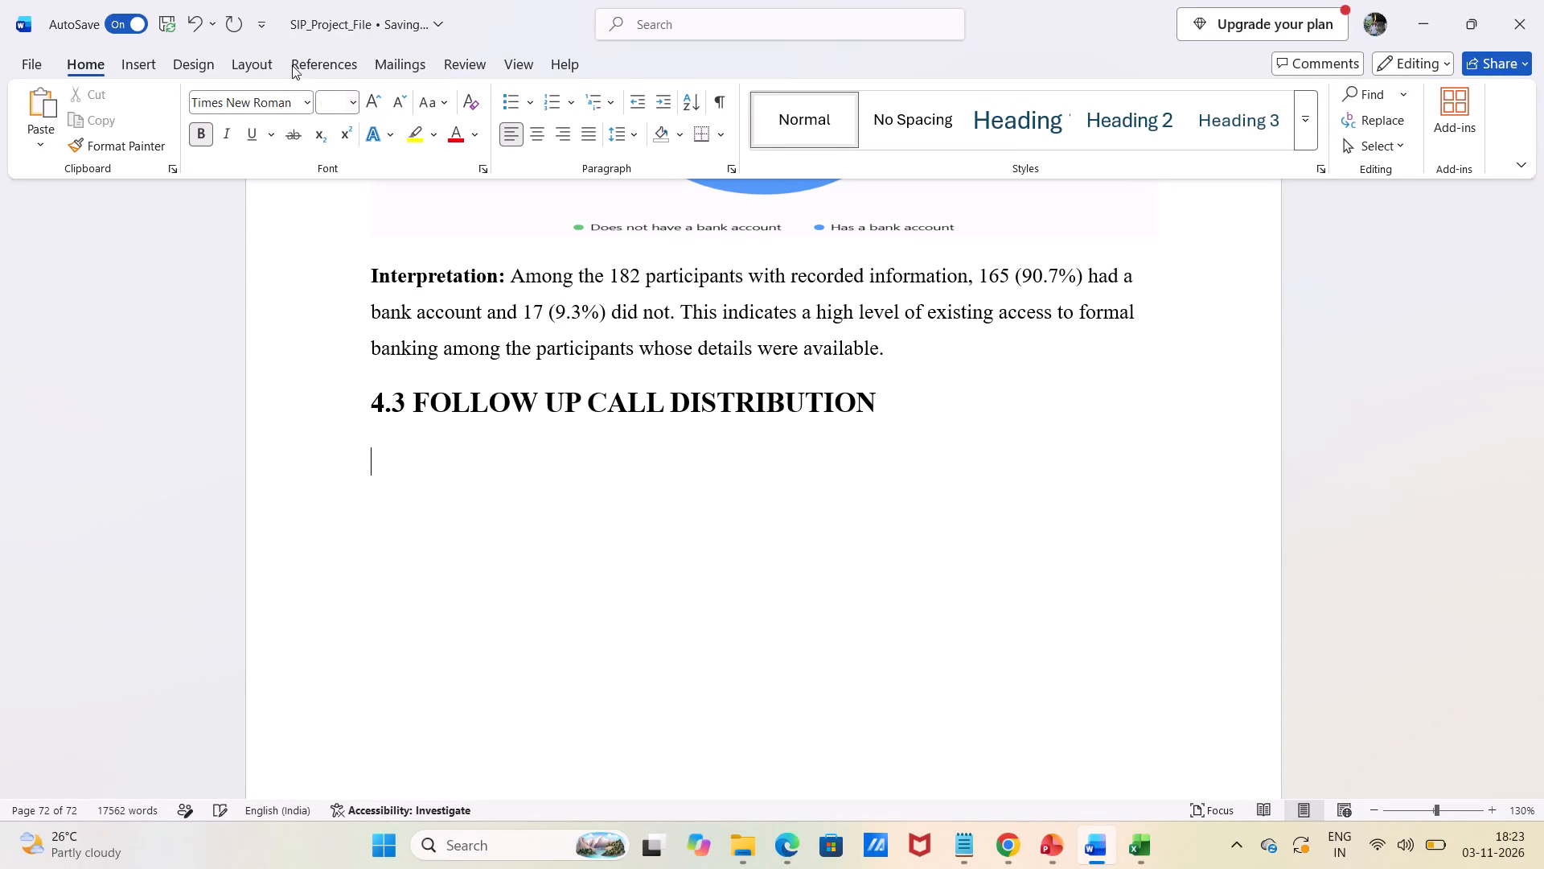
left_click(224, 136)
type("4.3.1")
key("space")
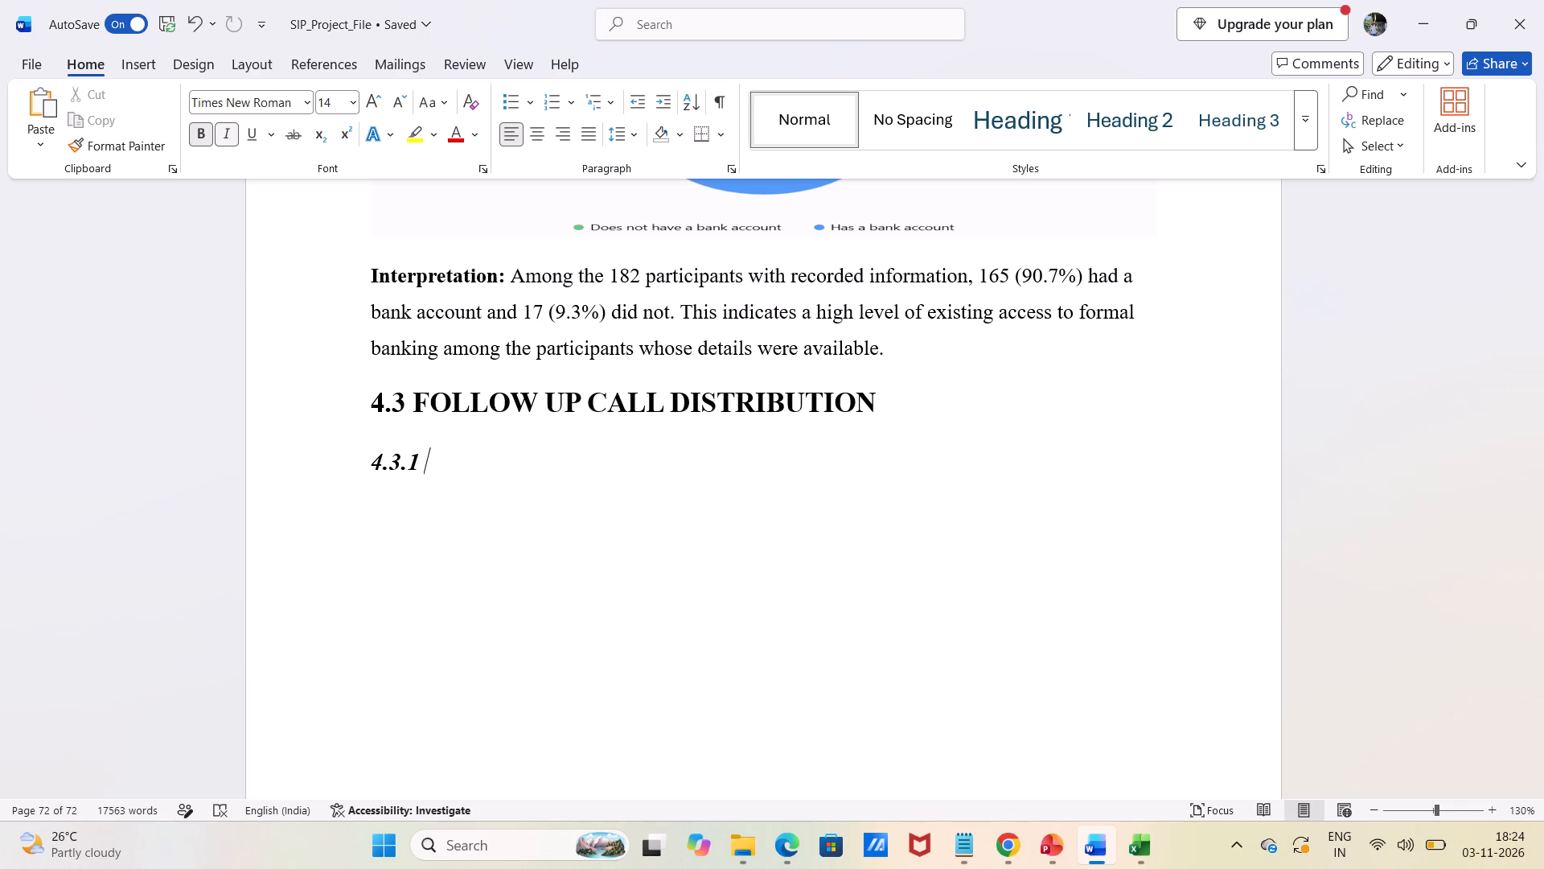
left_click(1025, 844)
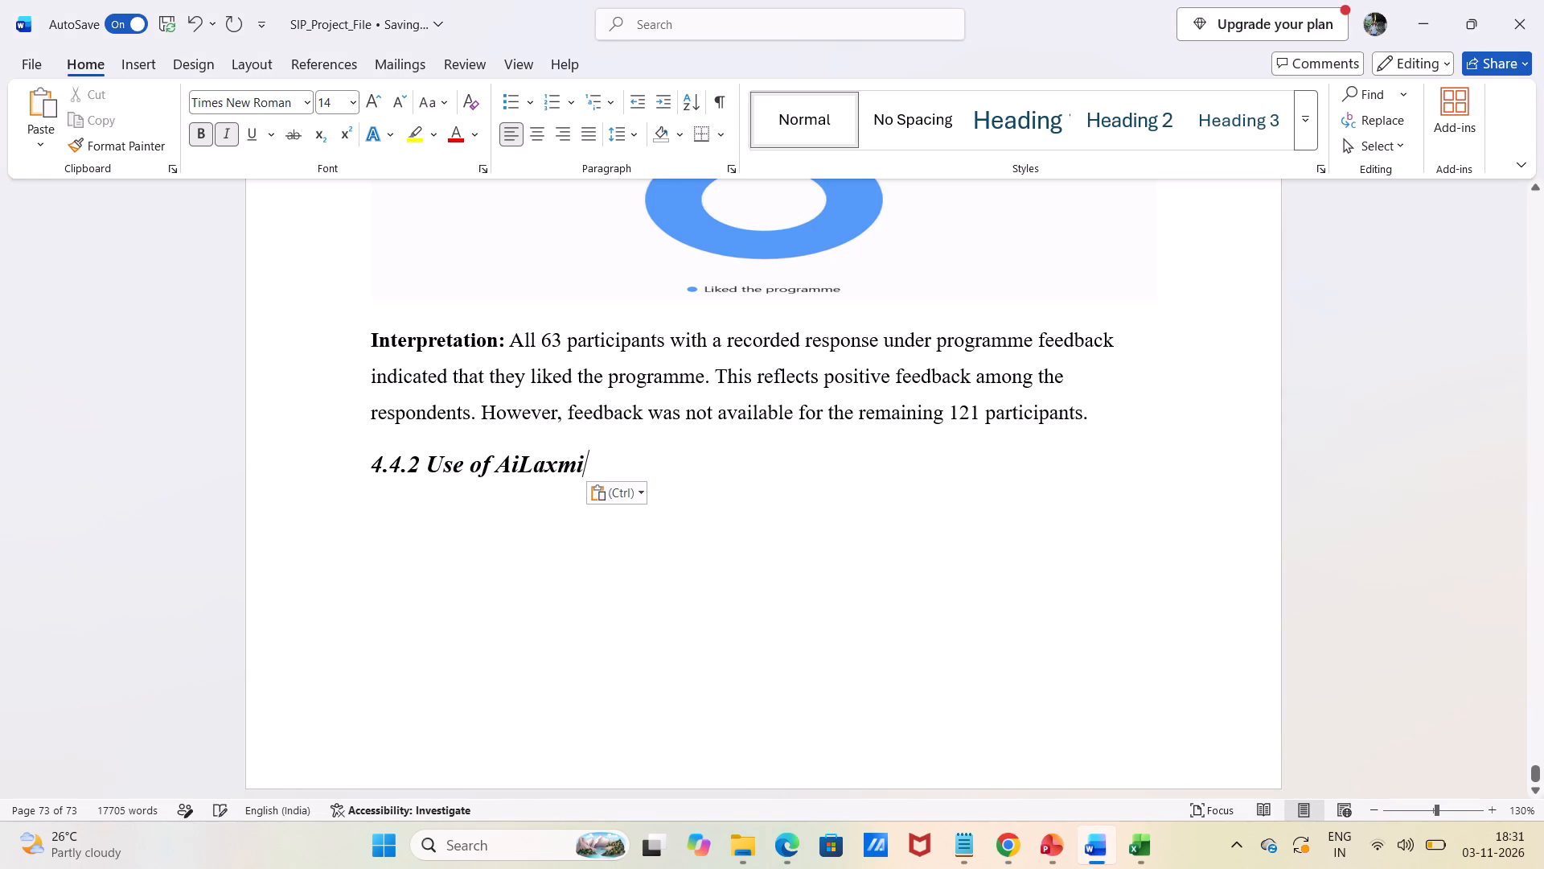
Insert the downloaded Use of AiLaxmi picture on a new line below the 4.4.2 heading.
key("Return")
left_click(133, 68)
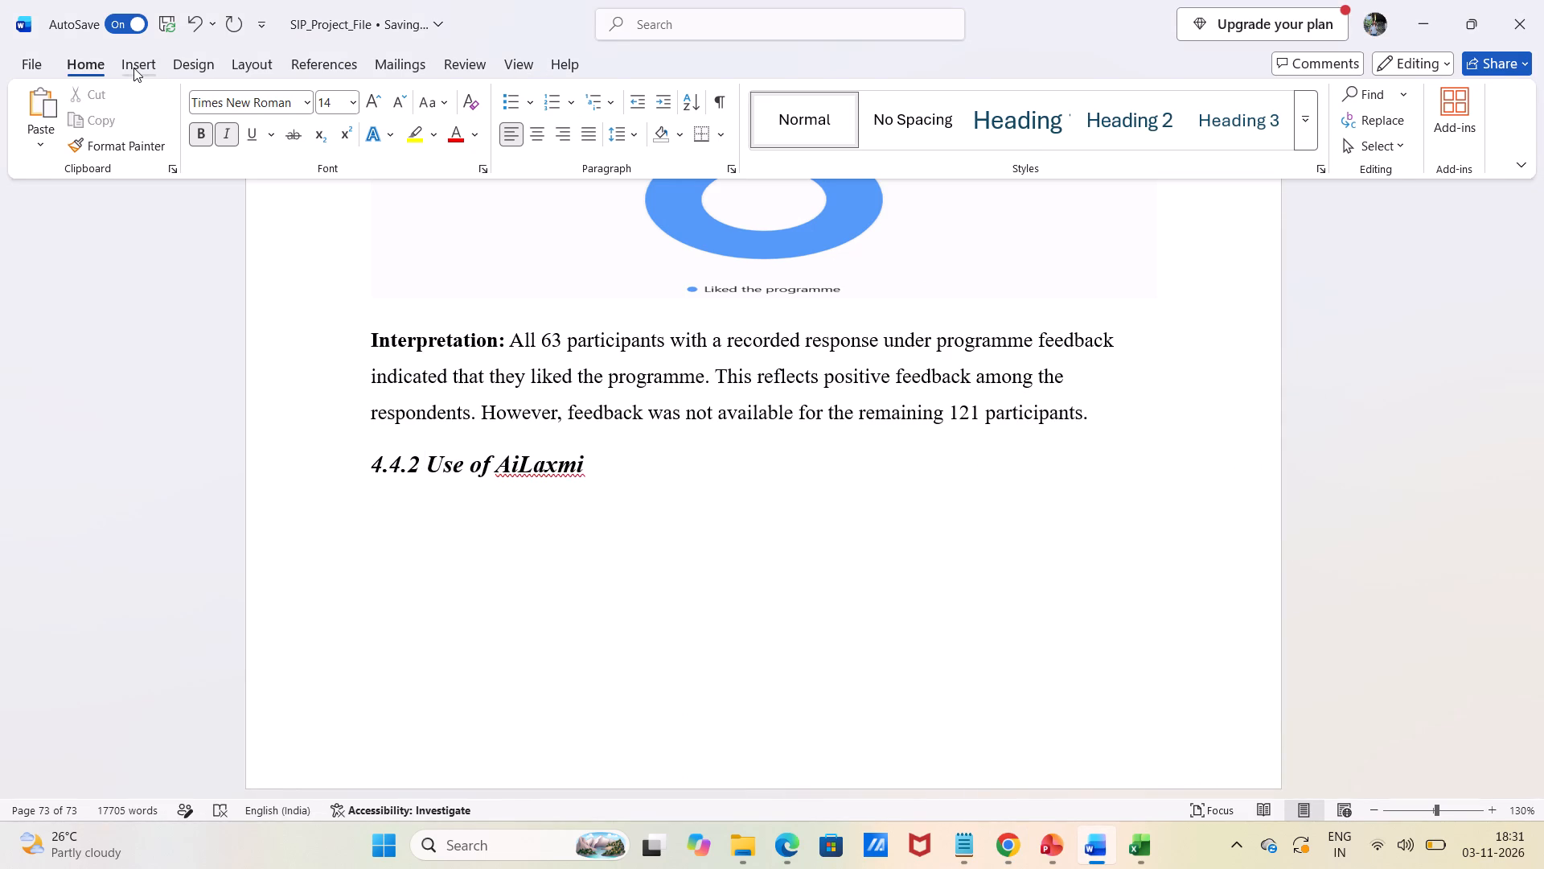
left_click(222, 129)
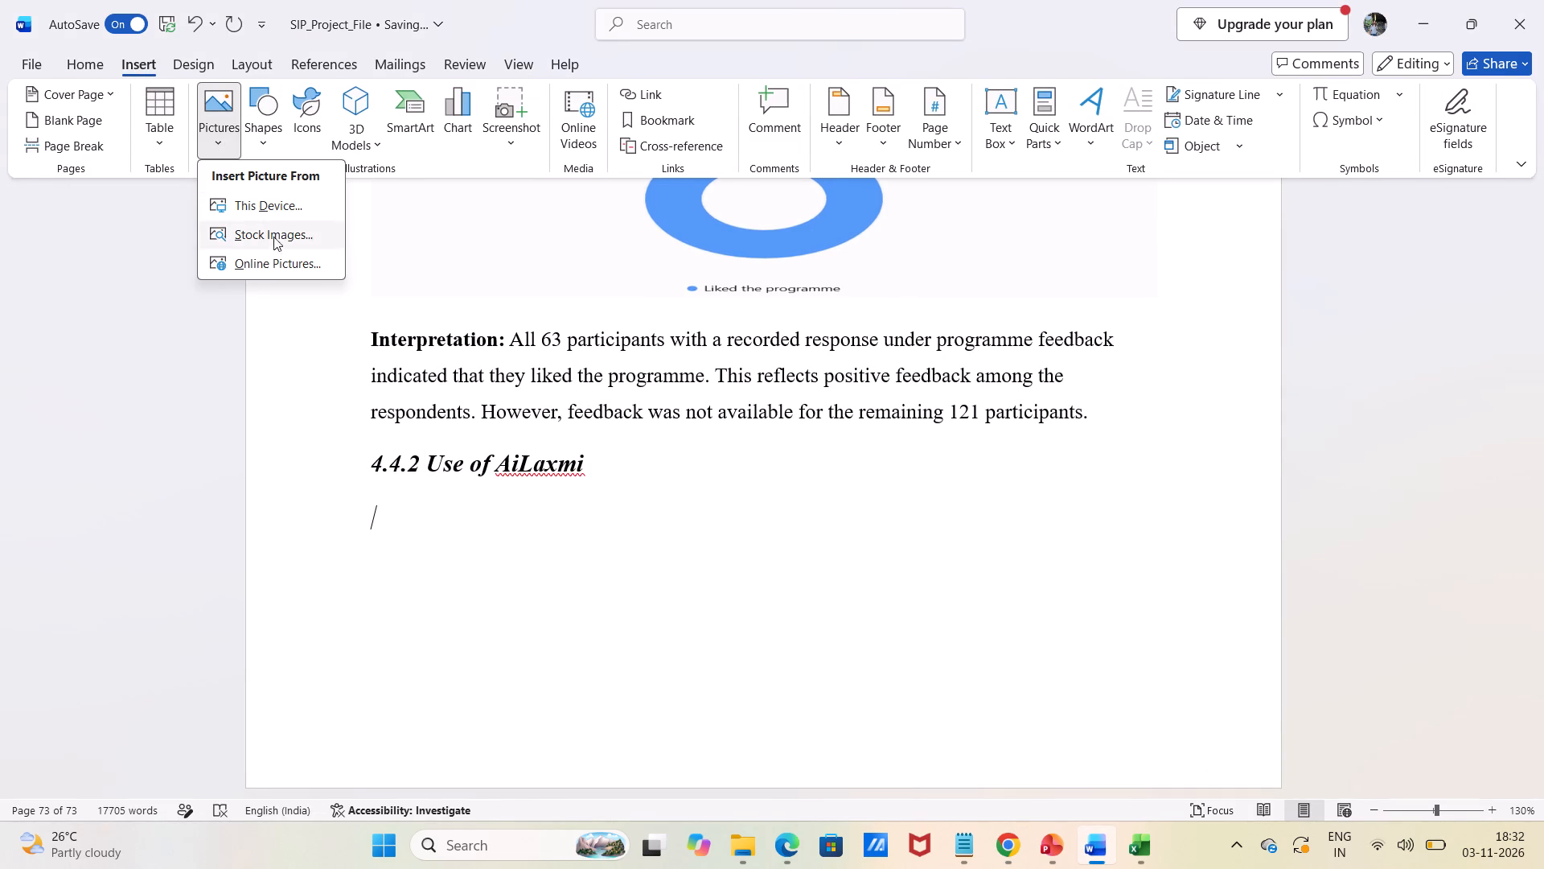
left_click(263, 209)
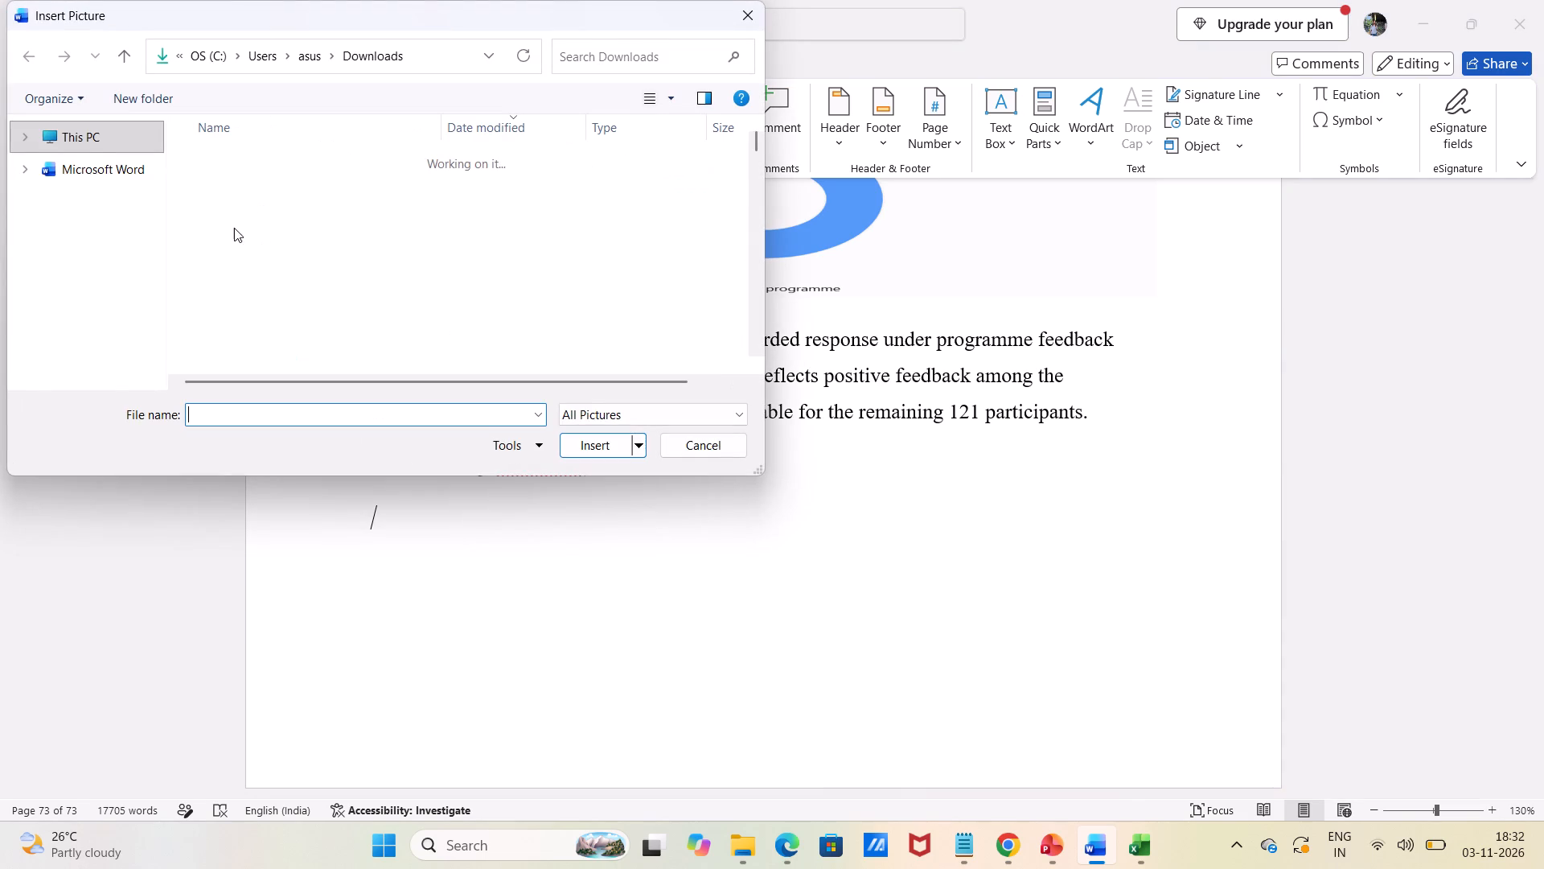
left_click(254, 328)
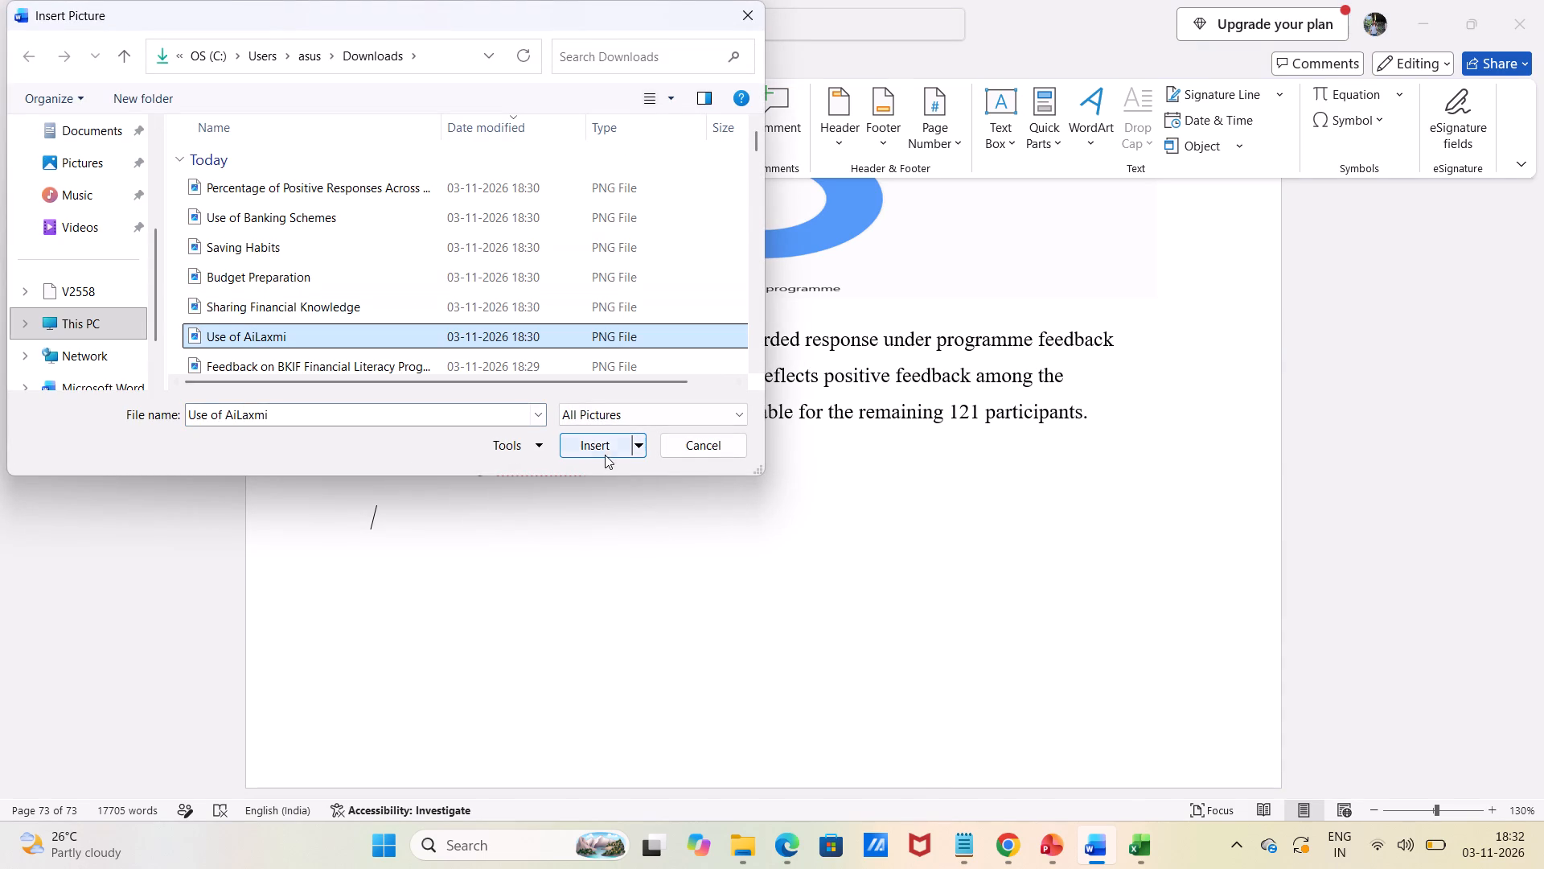
left_click(595, 448)
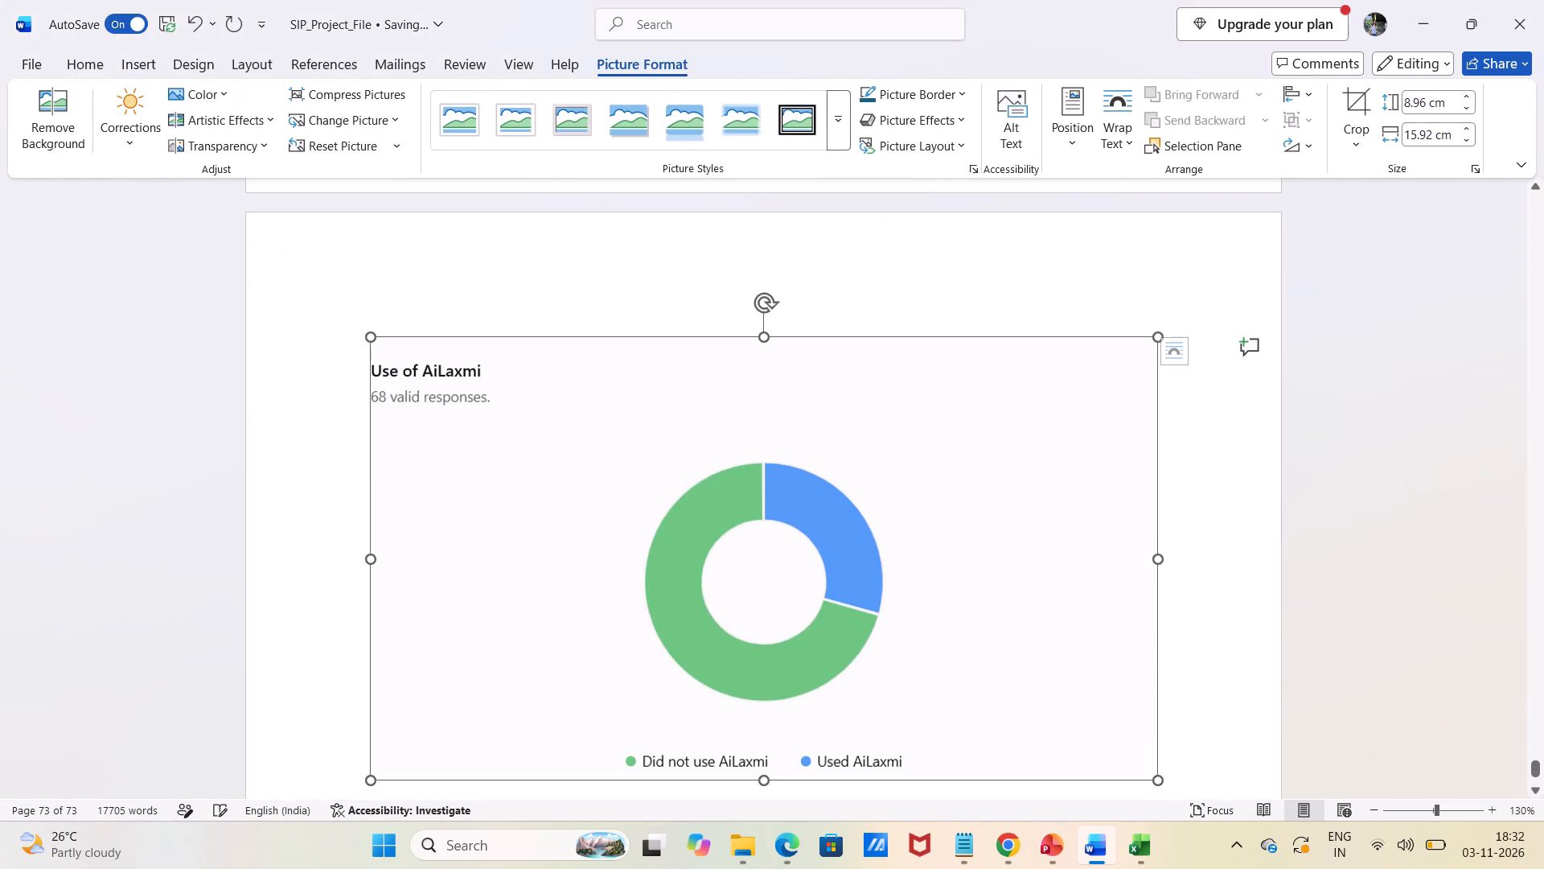
Reduce the Use of AiLaxmi chart's height to about 3.35 cm, keeping its full width.
left_click_drag(763, 781, 767, 612)
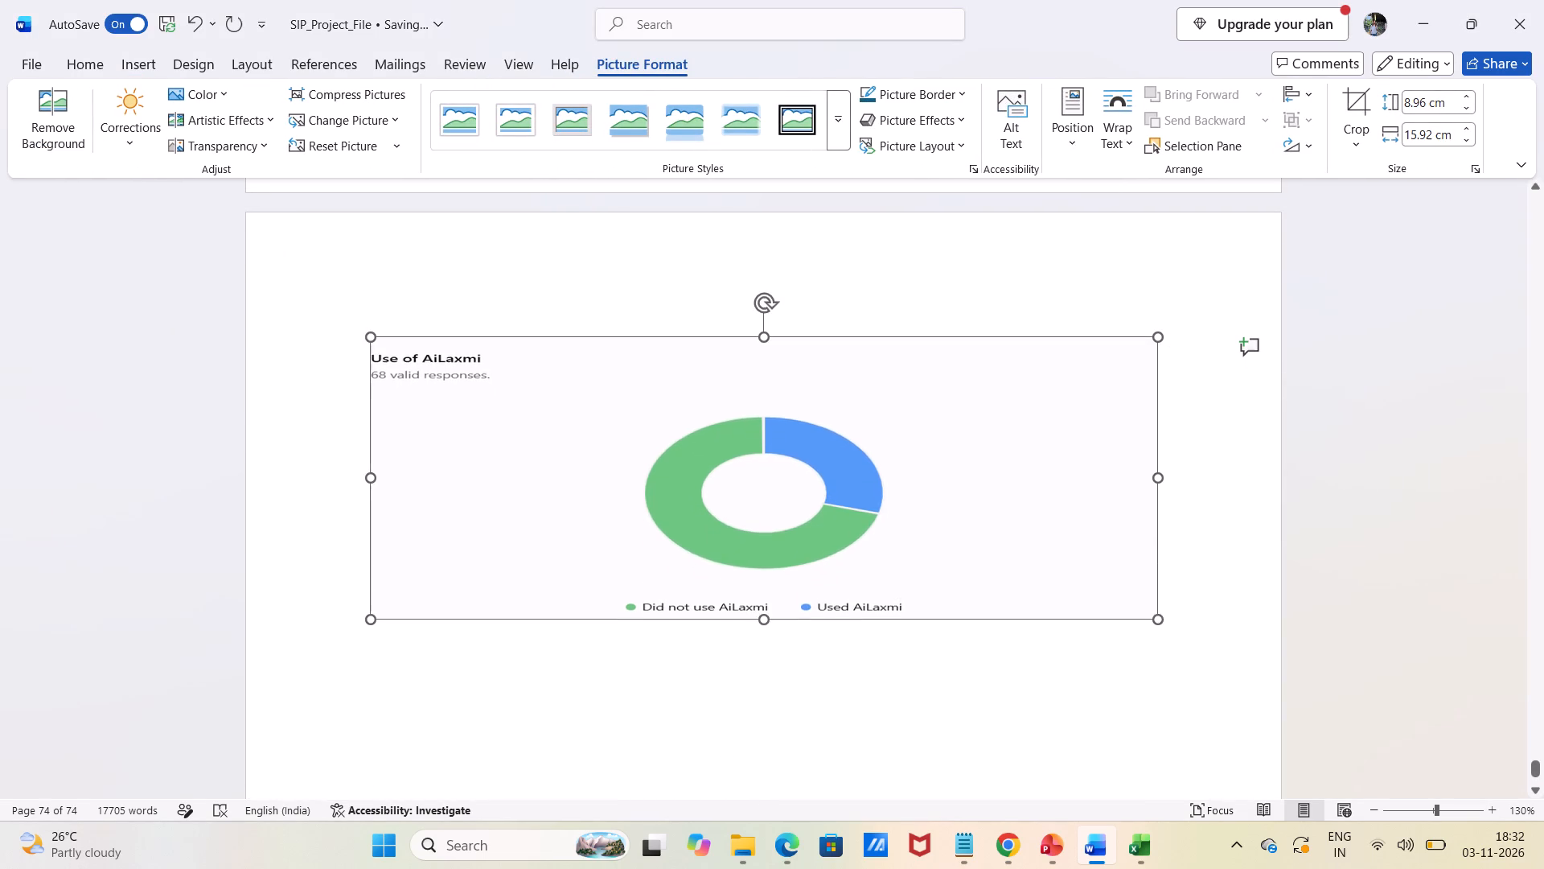
left_click_drag(767, 612, 767, 610)
left_click_drag(767, 610, 766, 556)
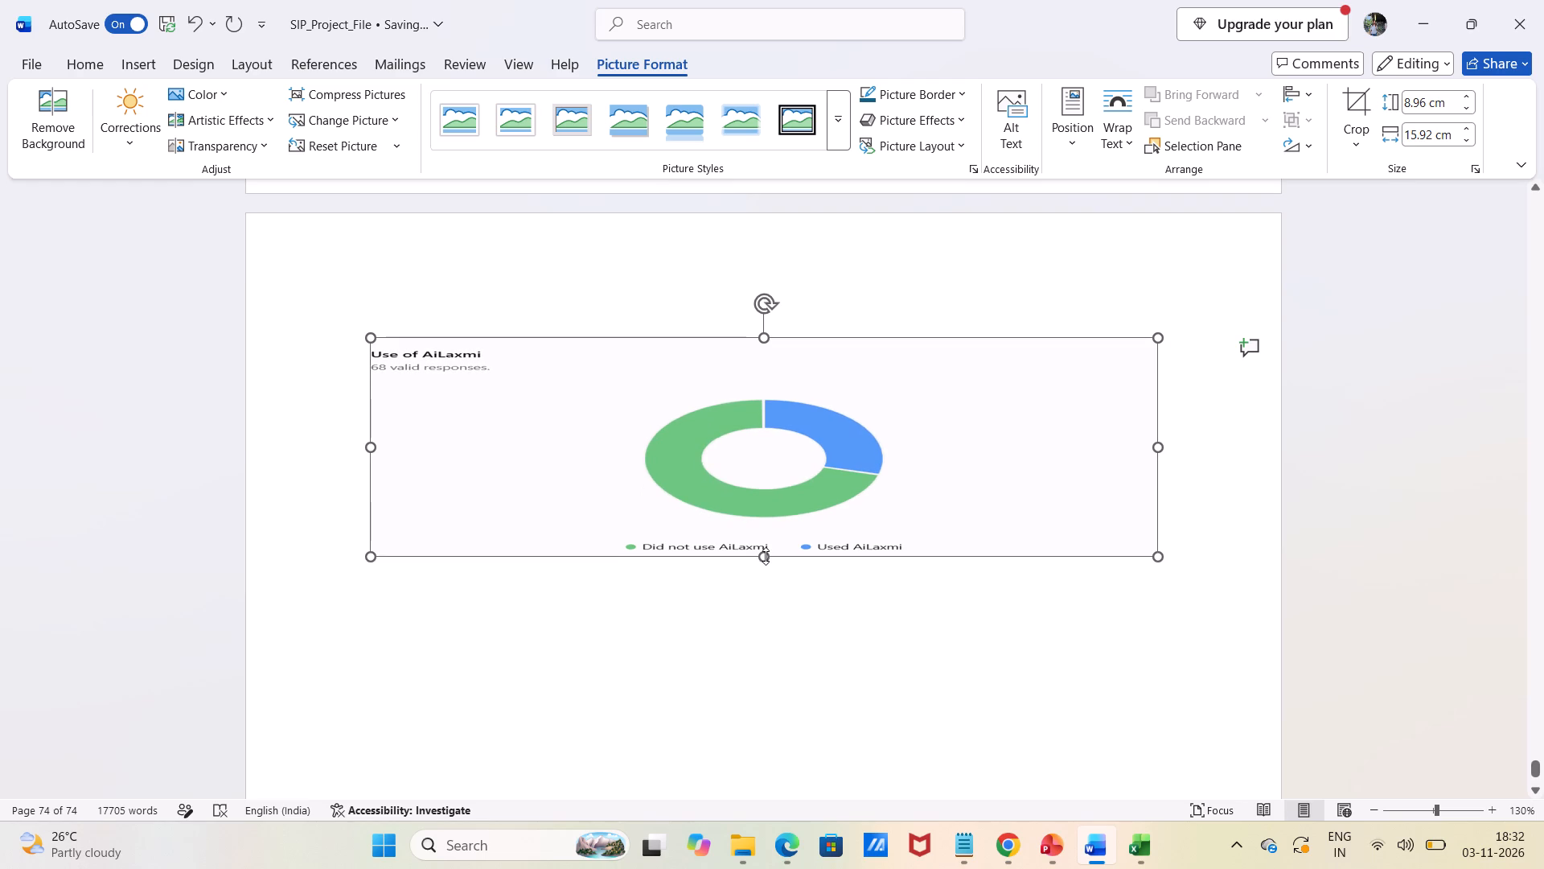
left_click_drag(766, 556, 770, 504)
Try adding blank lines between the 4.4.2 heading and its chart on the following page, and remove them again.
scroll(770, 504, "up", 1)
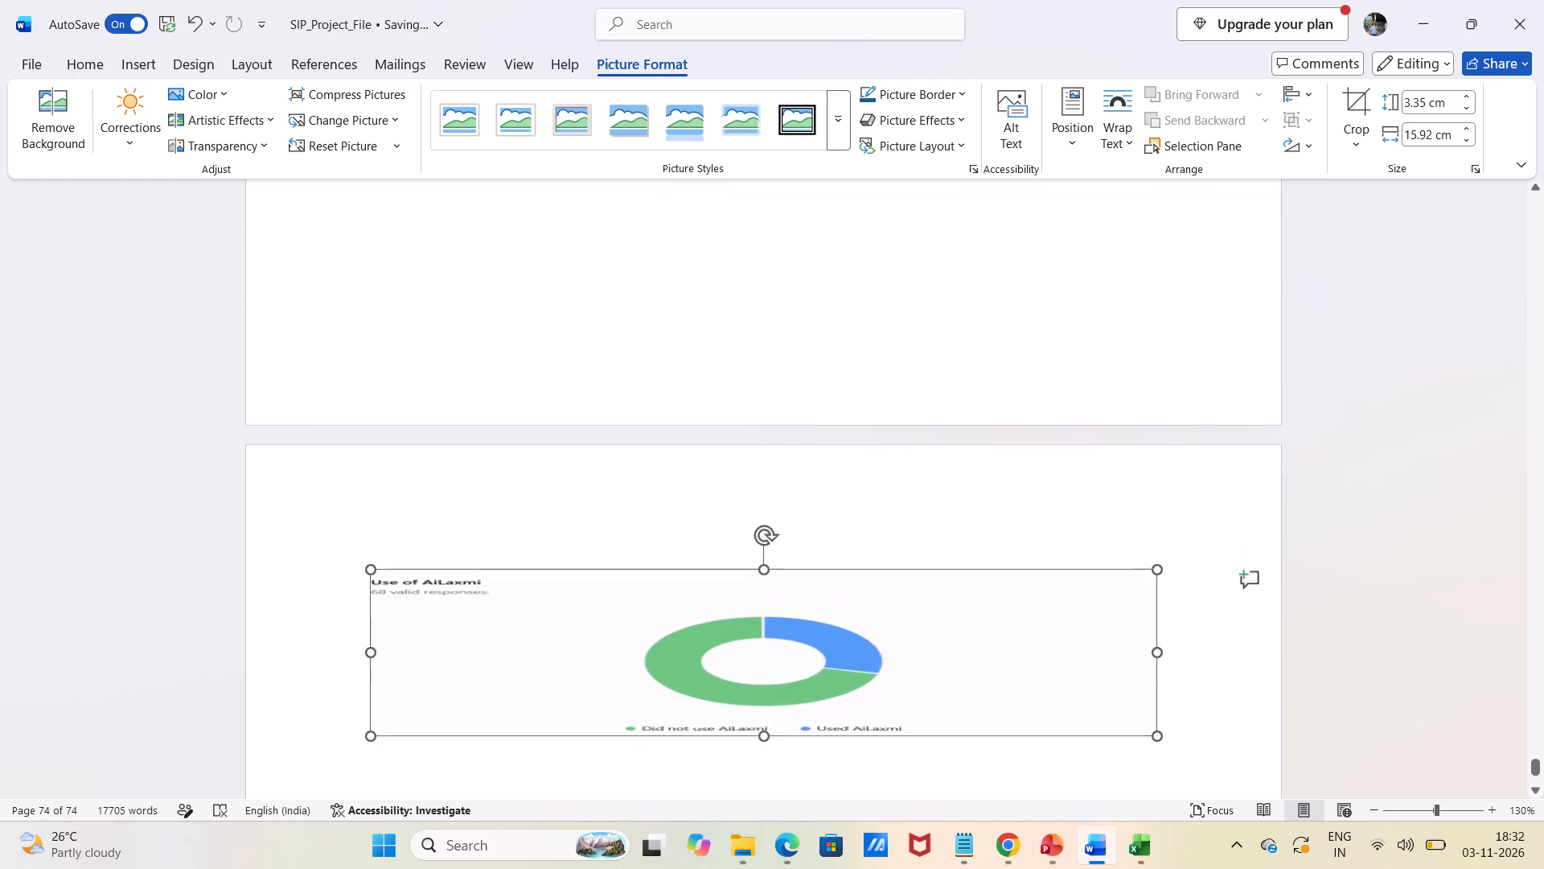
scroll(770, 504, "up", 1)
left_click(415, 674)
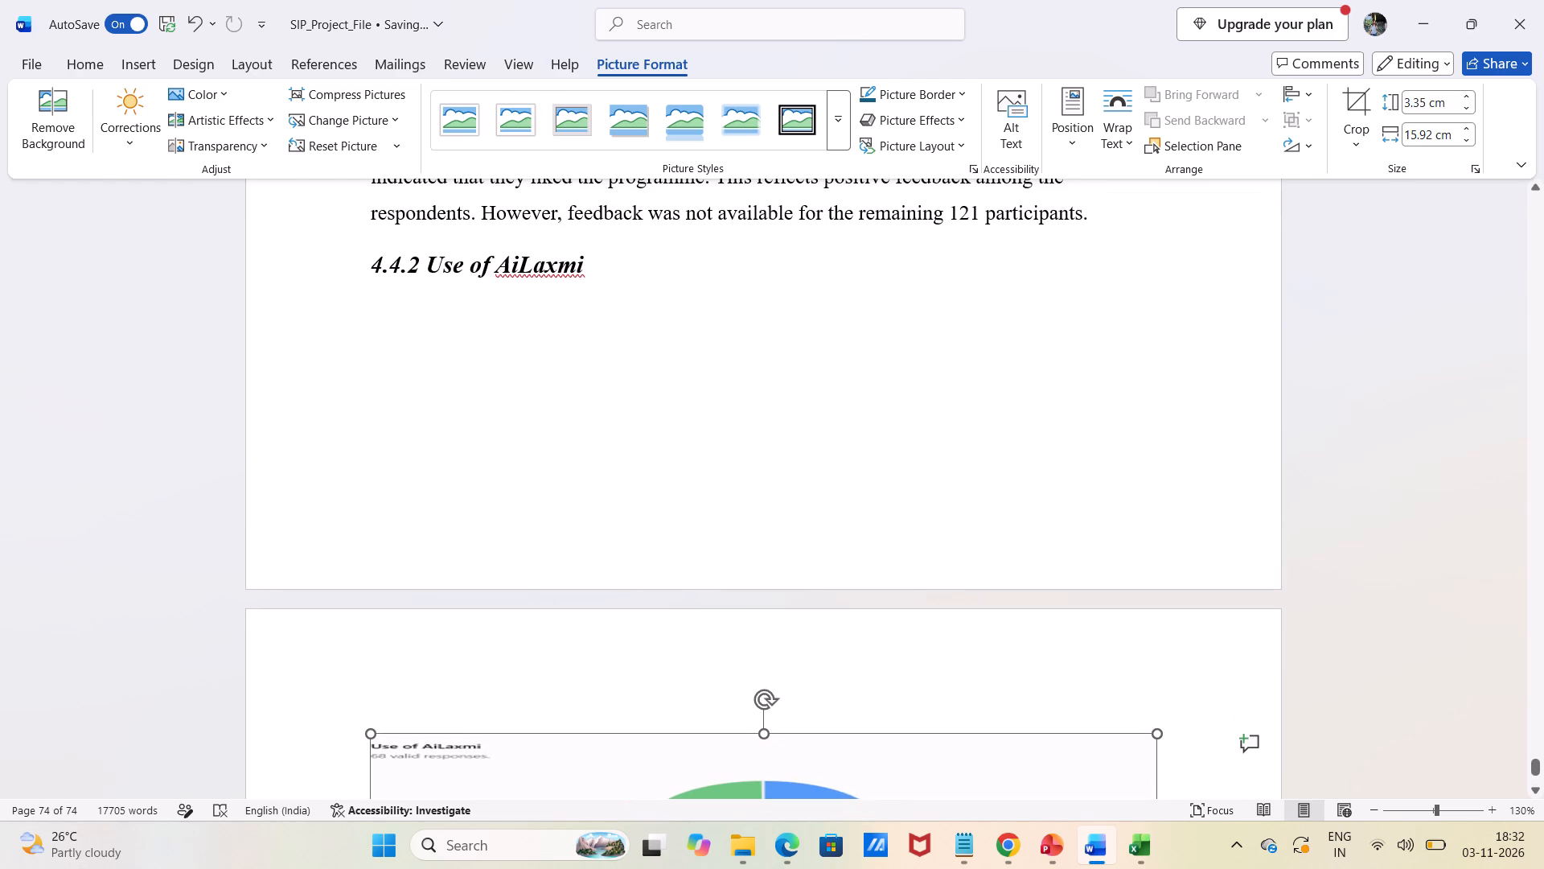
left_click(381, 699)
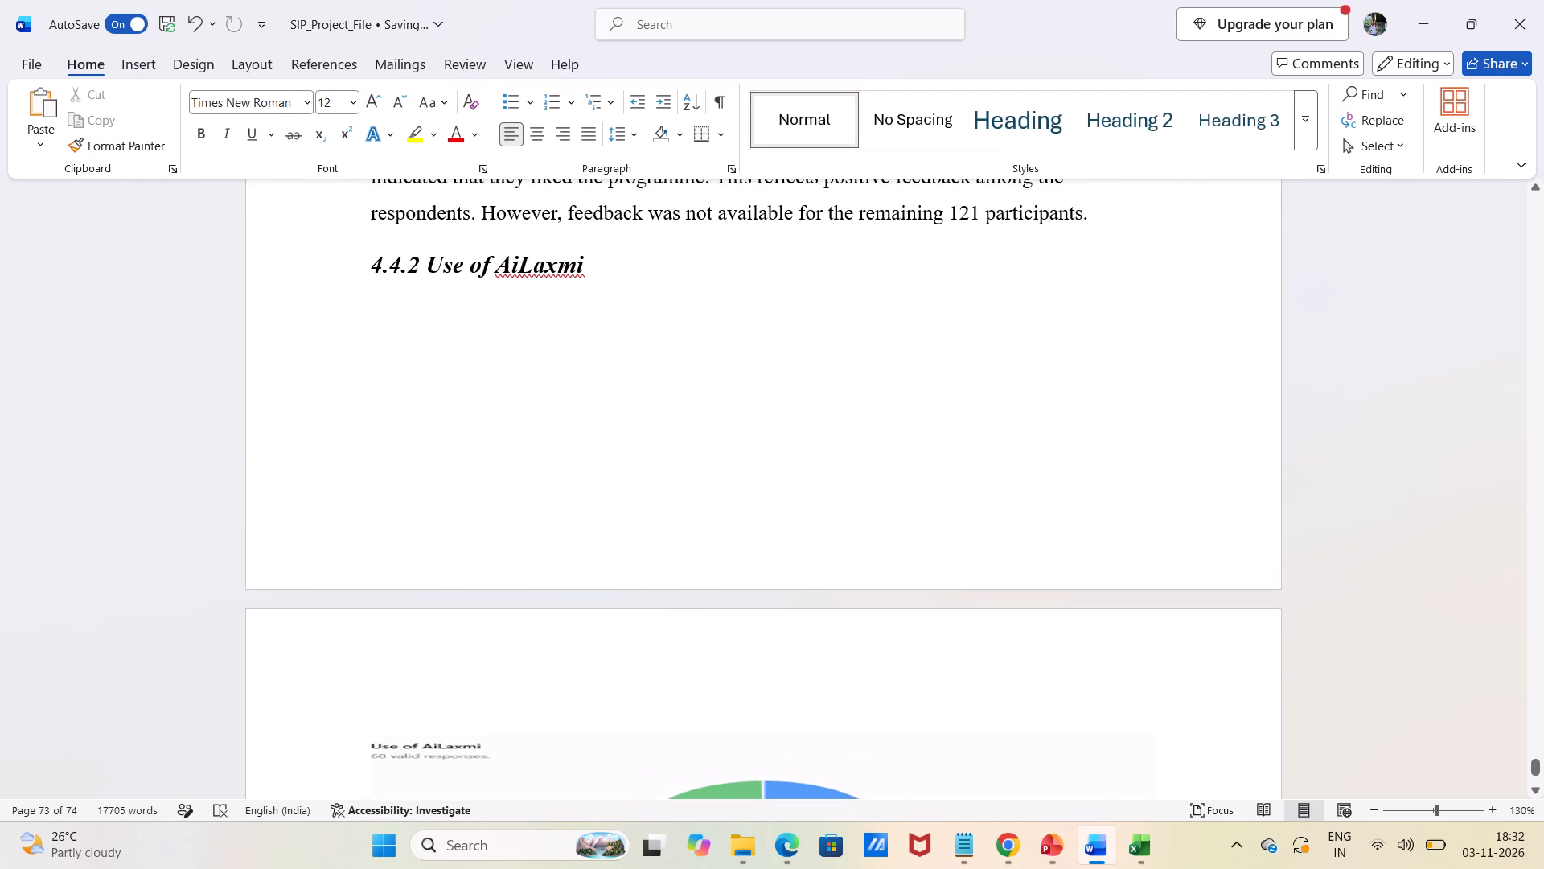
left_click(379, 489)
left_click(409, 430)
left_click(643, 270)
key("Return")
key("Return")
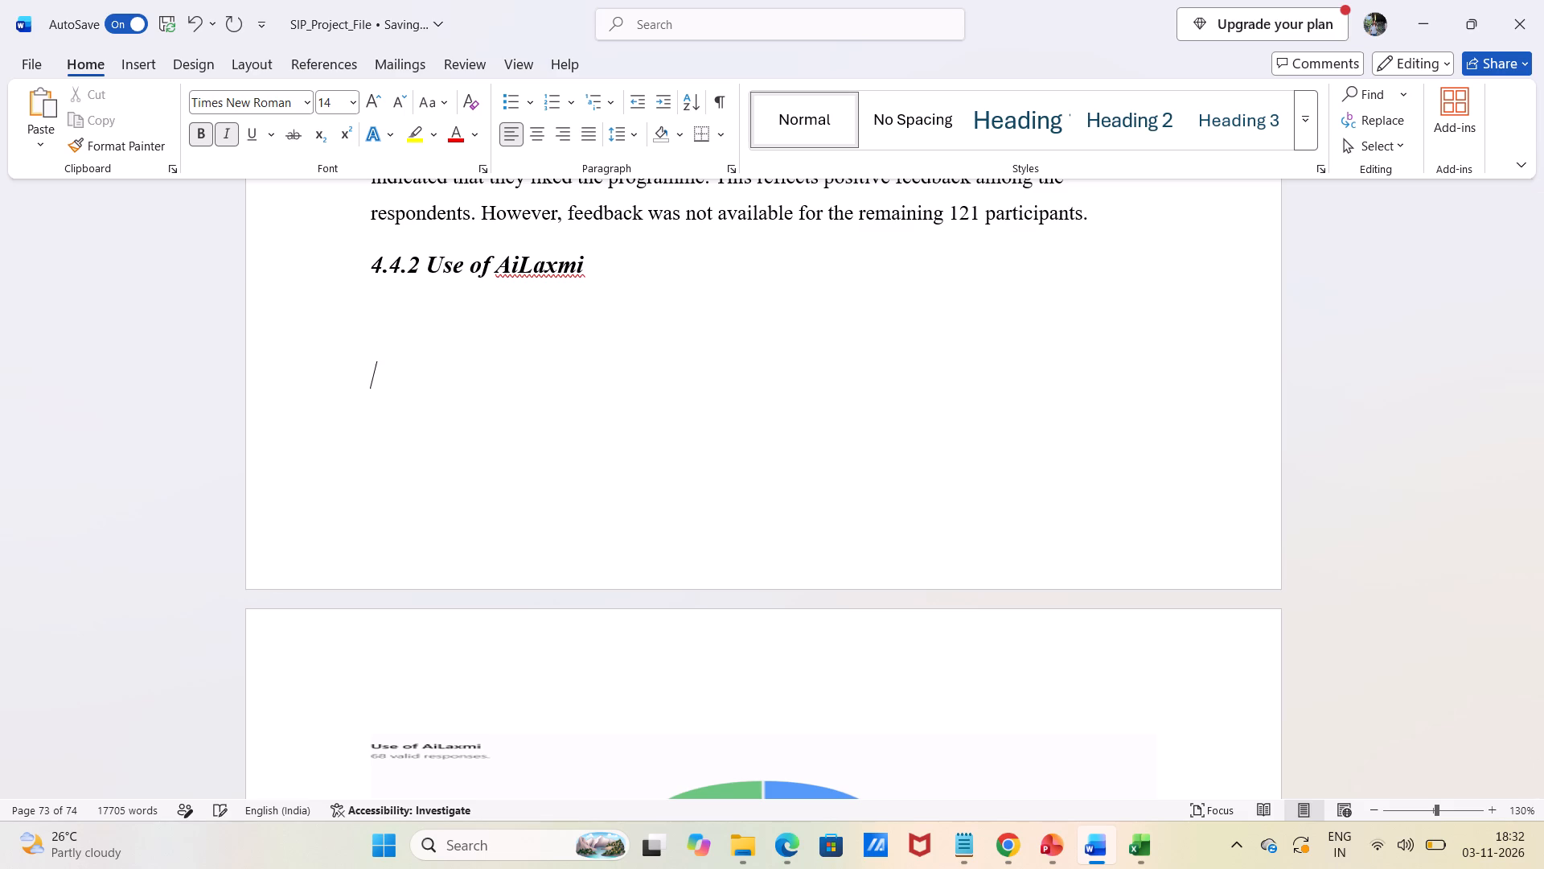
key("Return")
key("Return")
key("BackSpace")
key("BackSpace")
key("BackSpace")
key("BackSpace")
Stretch the Use of AiLaxmi chart slightly taller from its upper edge.
scroll(460, 448, "down", 2)
left_click(570, 340)
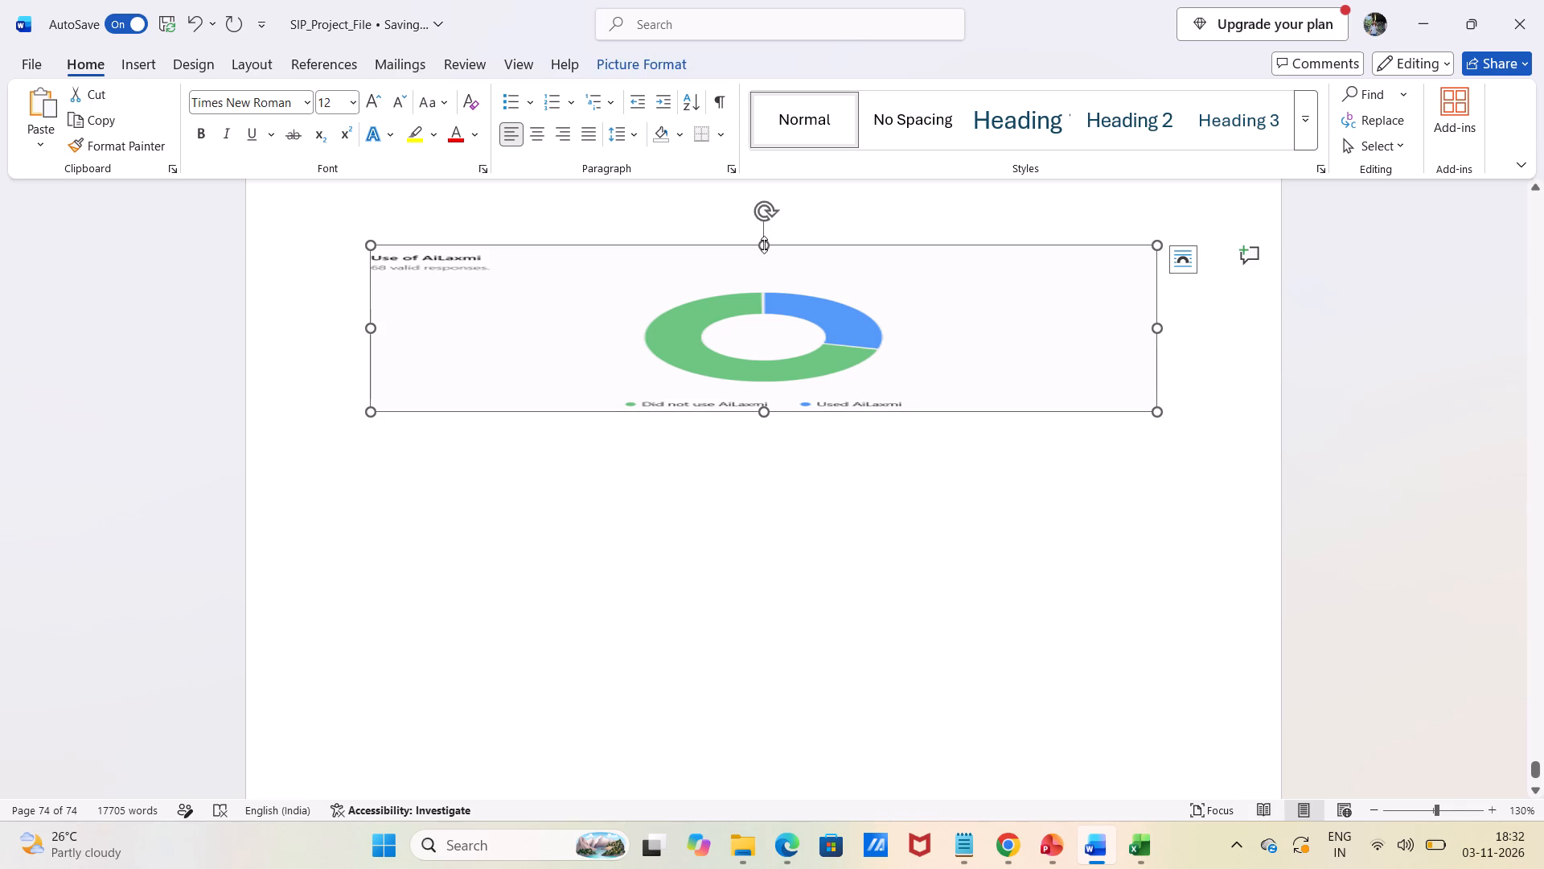
left_click_drag(765, 245, 758, 200)
scroll(595, 544, "up", 1)
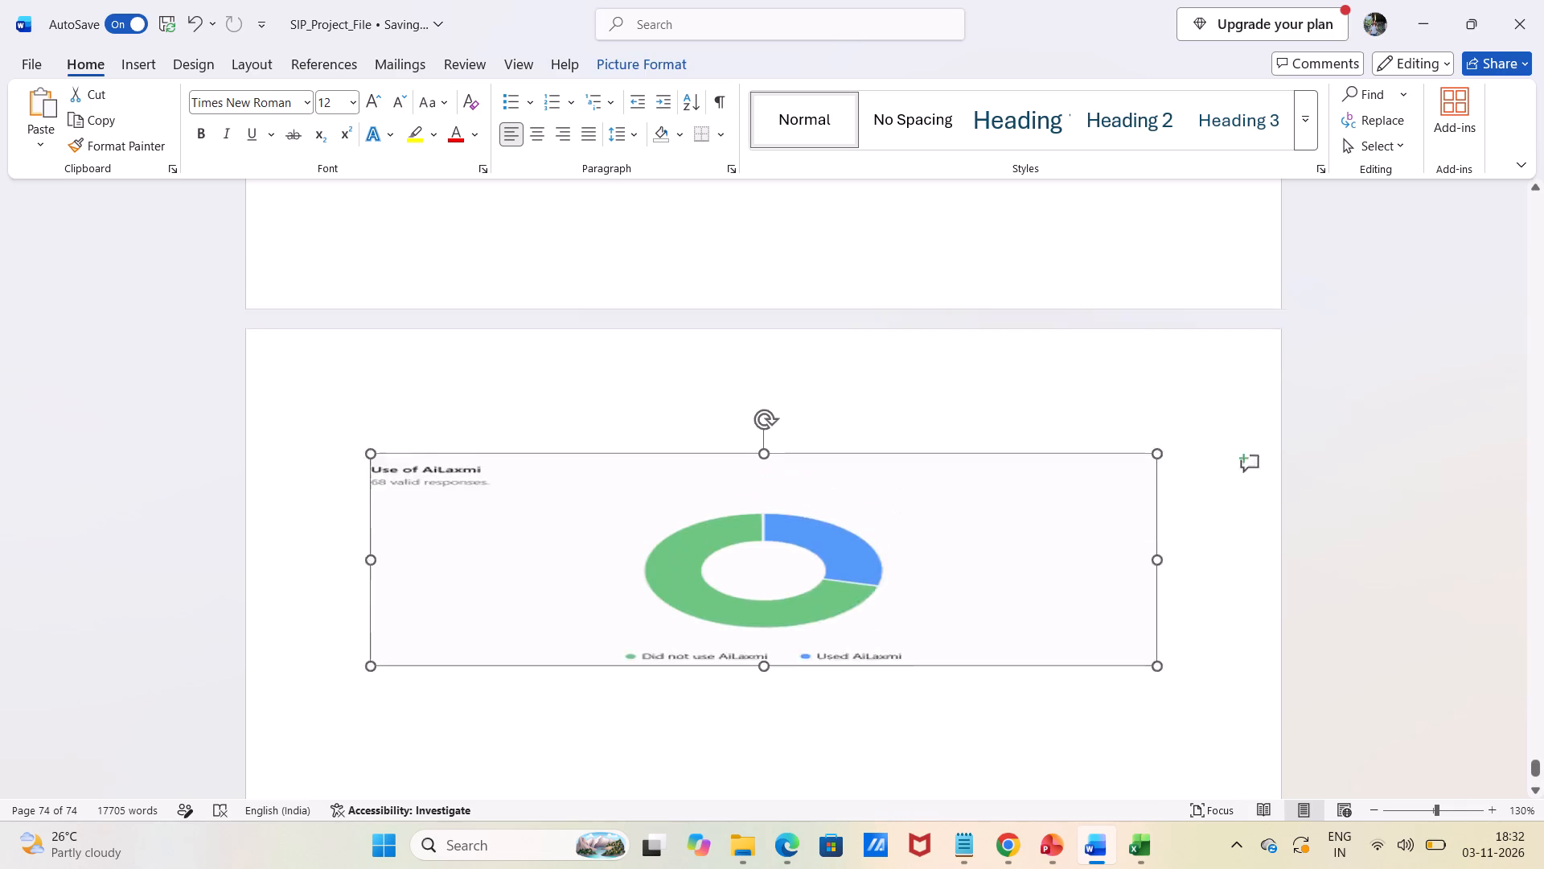
Reduce the Use of AiLaxmi chart's height from its lower edge so it fits directly beneath the 4.4.2 heading.
scroll(595, 544, "up", 1)
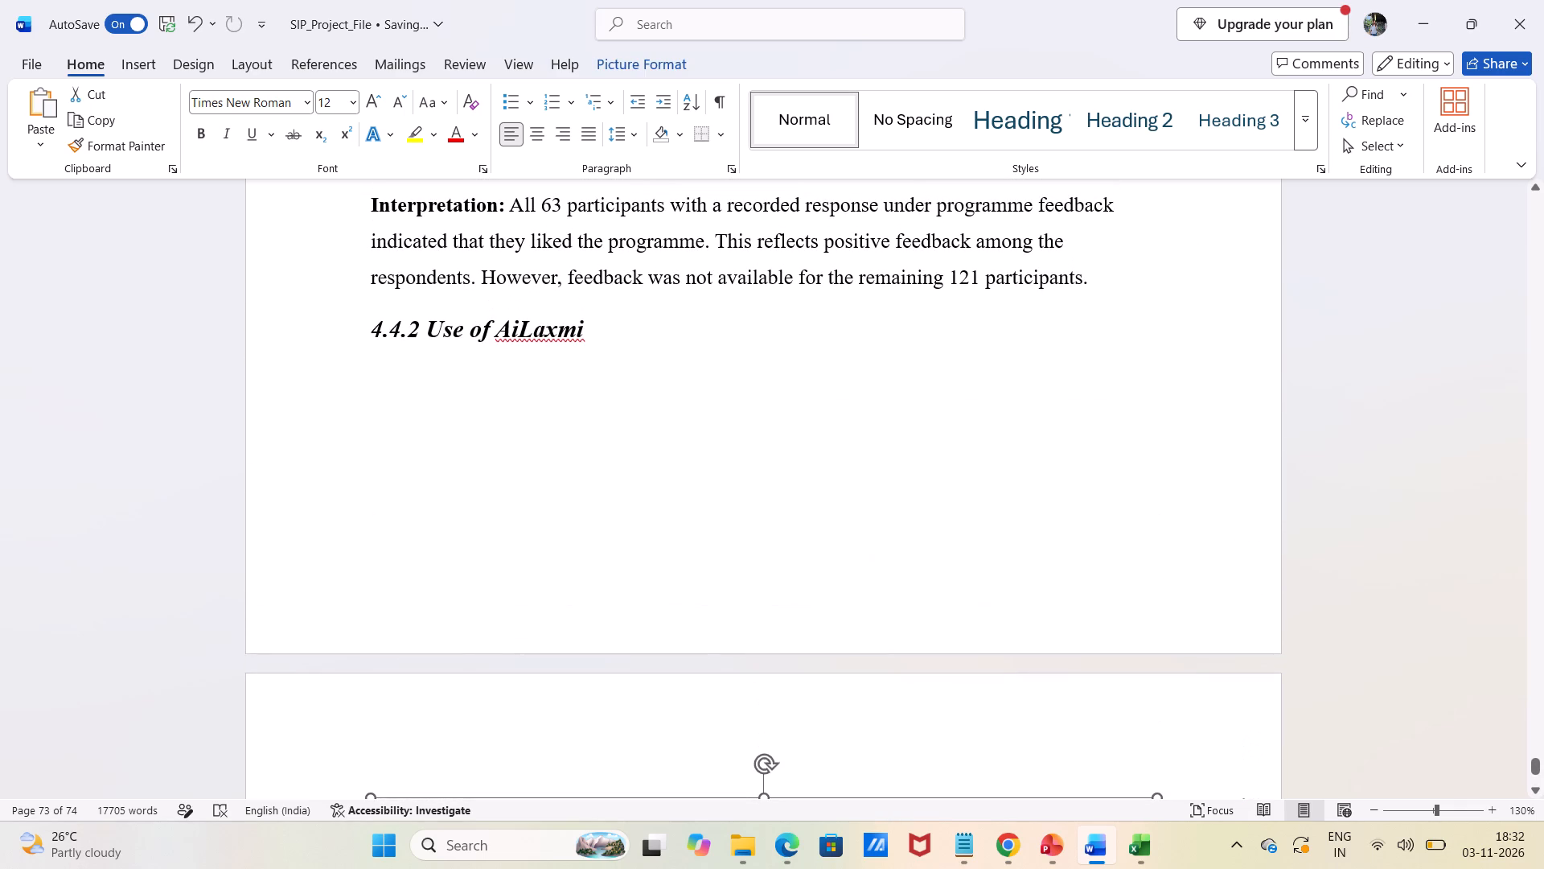
scroll(595, 544, "up", 1)
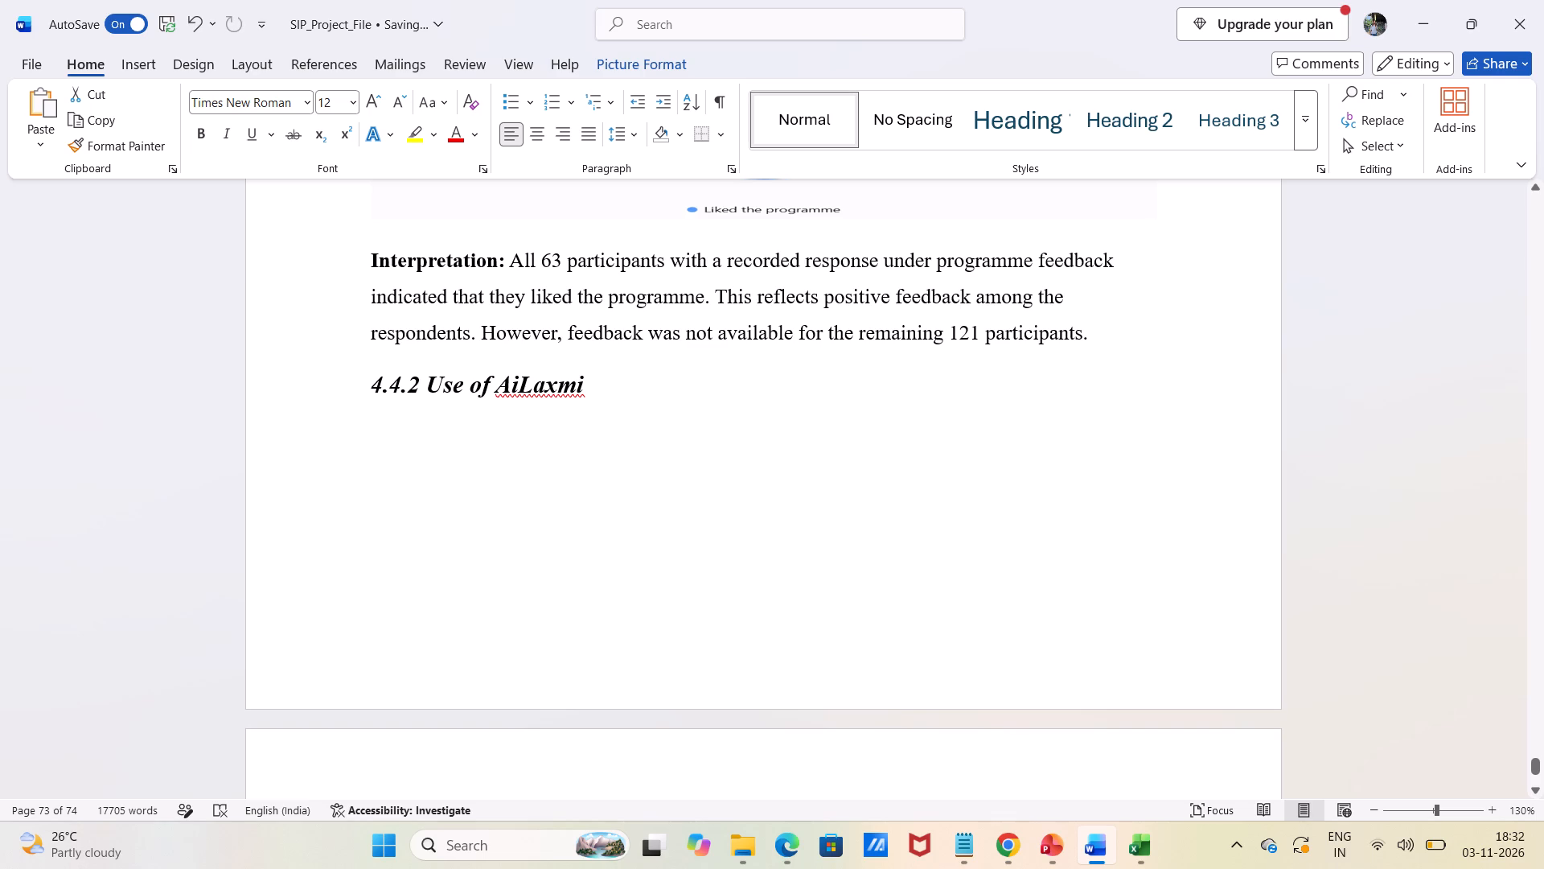
scroll(494, 470, "down", 2)
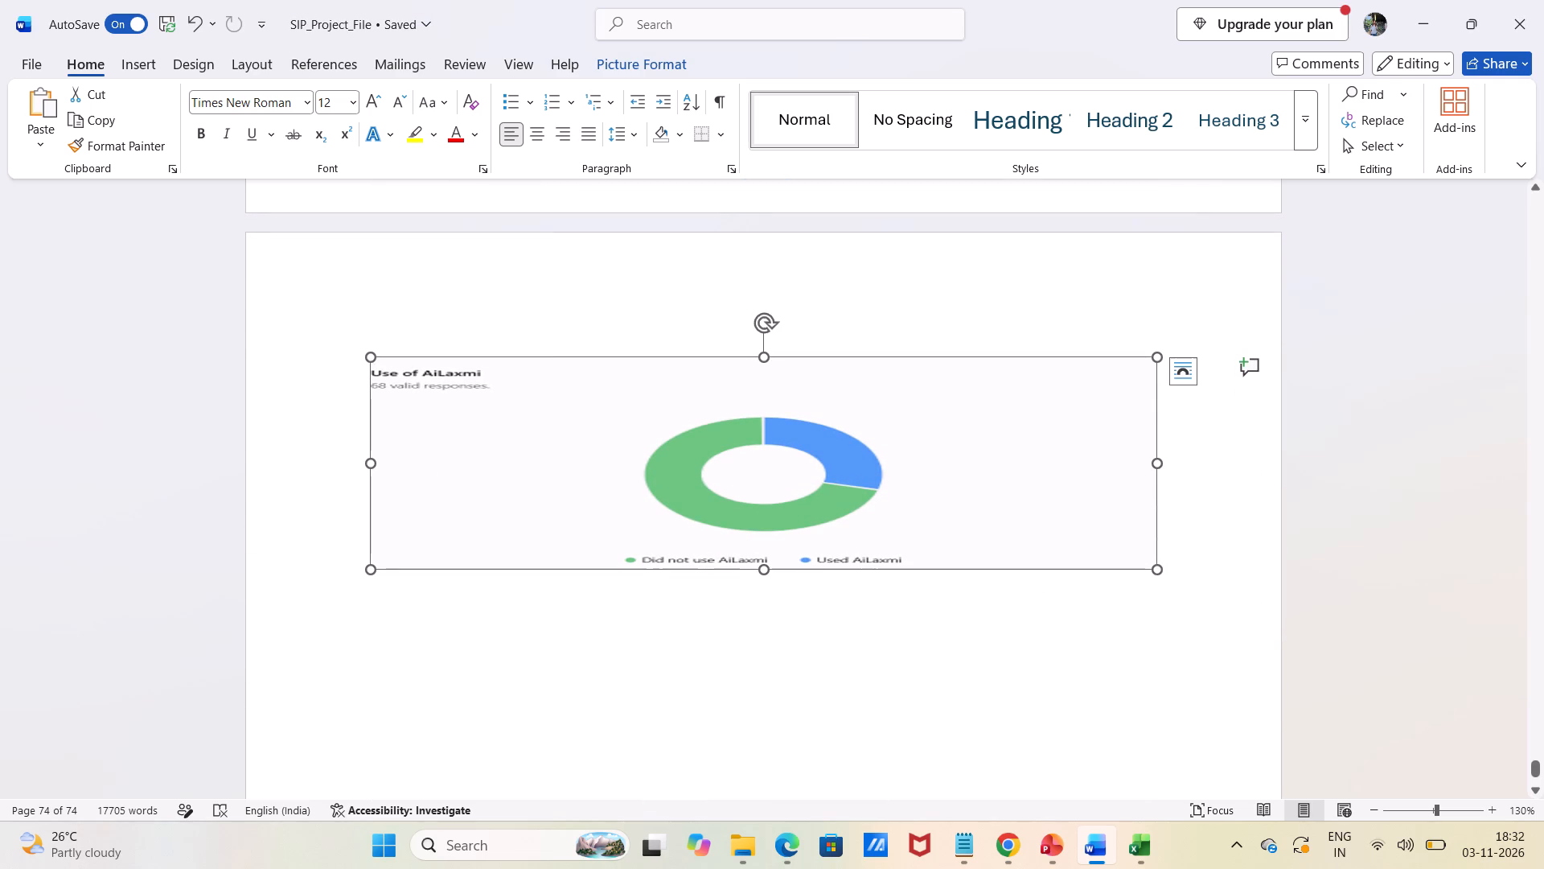
scroll(783, 461, "down", 1, "ctrl")
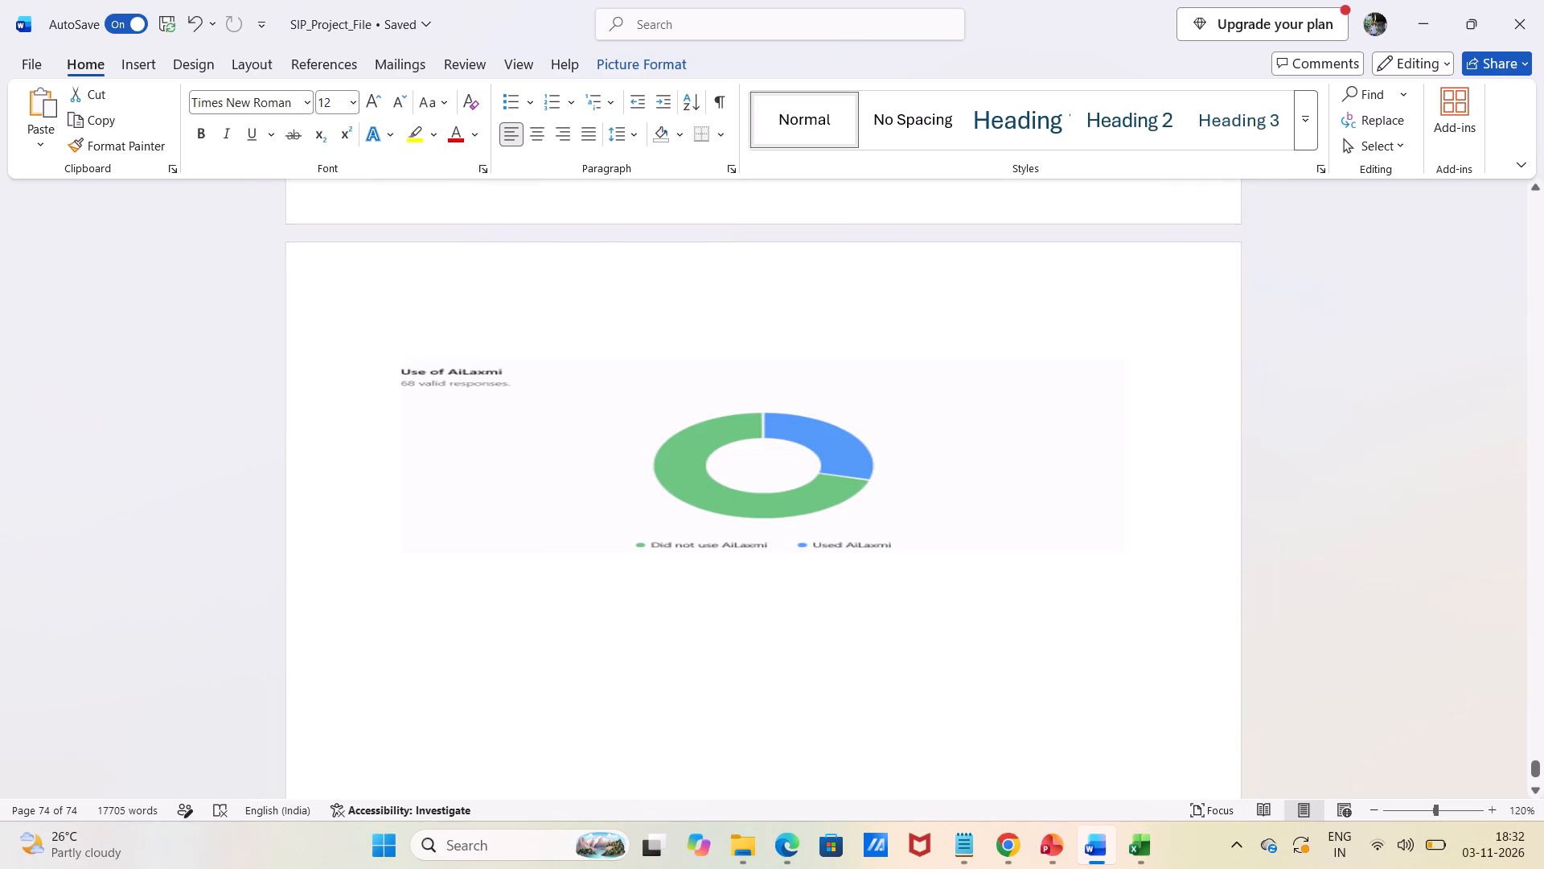
scroll(755, 311, "up", 1)
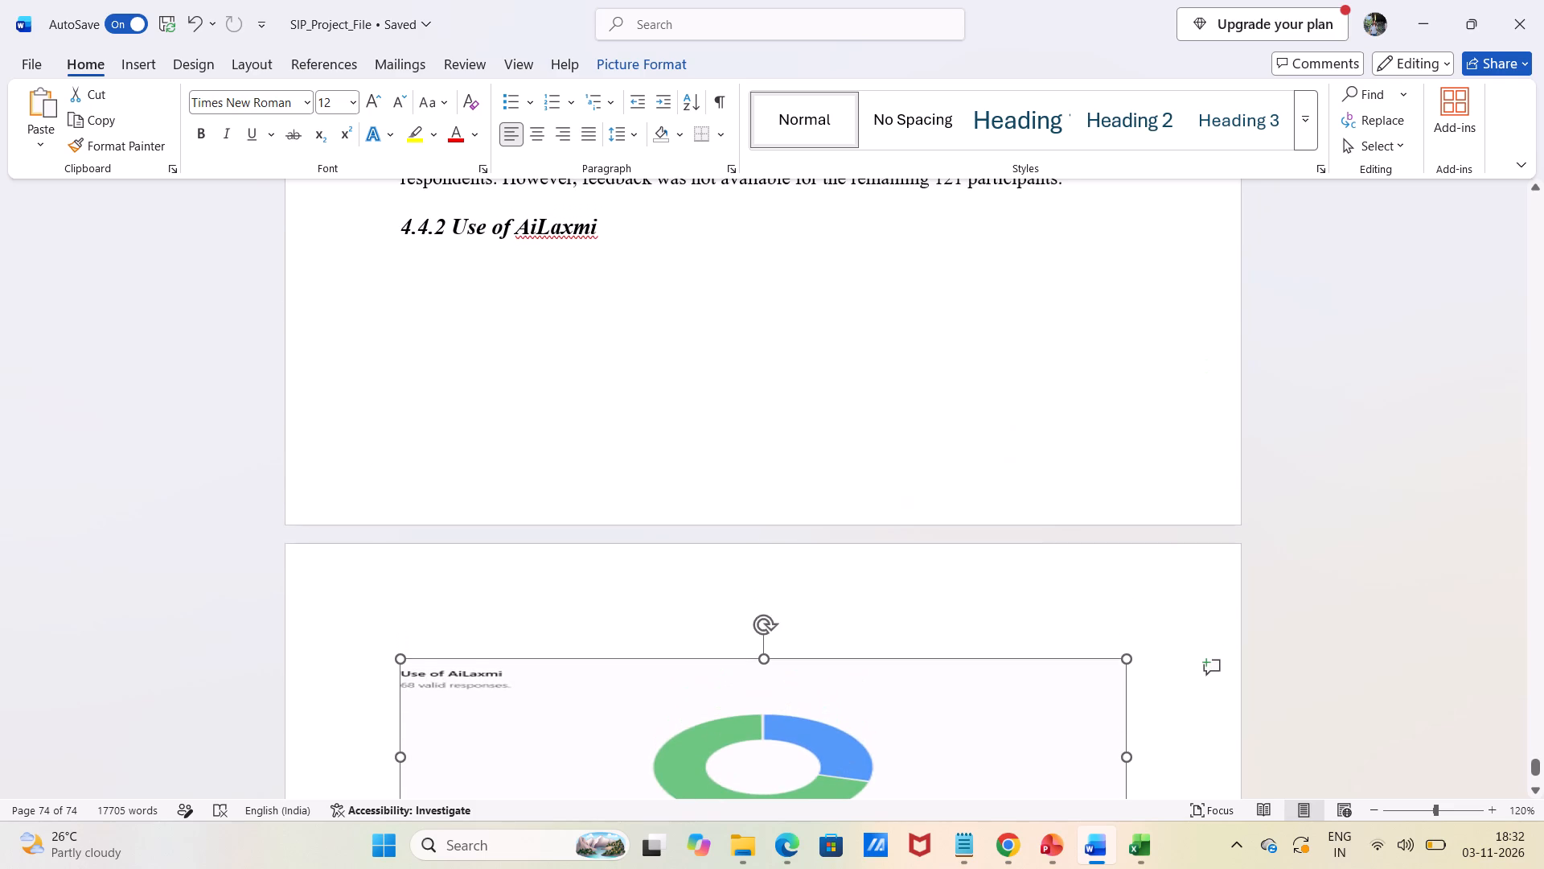
scroll(755, 311, "up", 1)
scroll(755, 311, "down", 1)
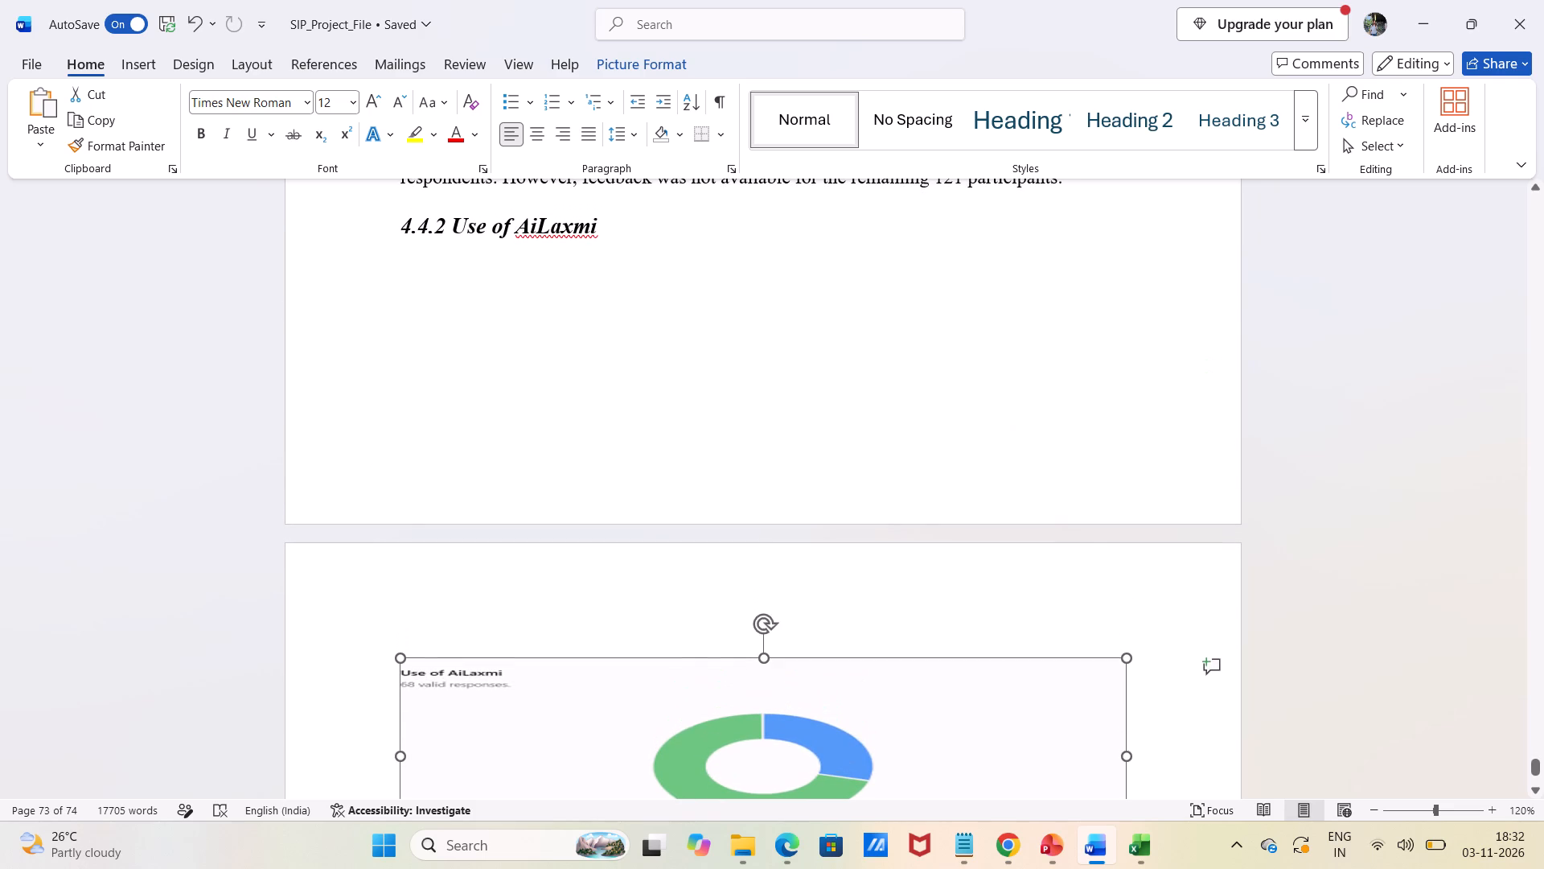
scroll(755, 311, "down", 1)
left_click_drag(763, 550, 764, 502)
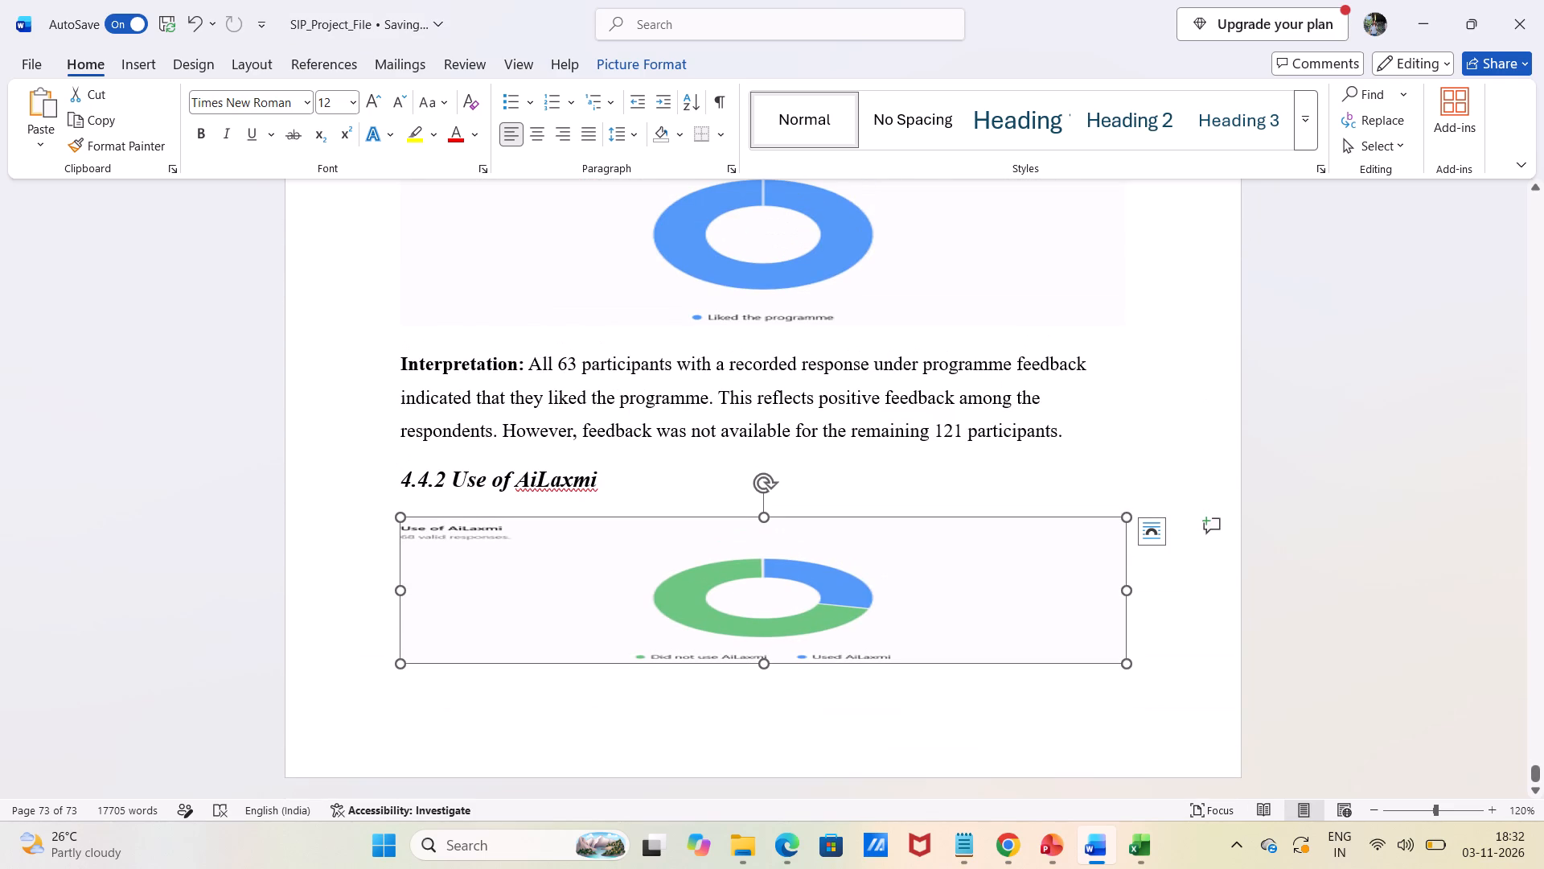
Insert a page break after the Use of AiLaxmi chart.
scroll(1059, 717, "down", 2)
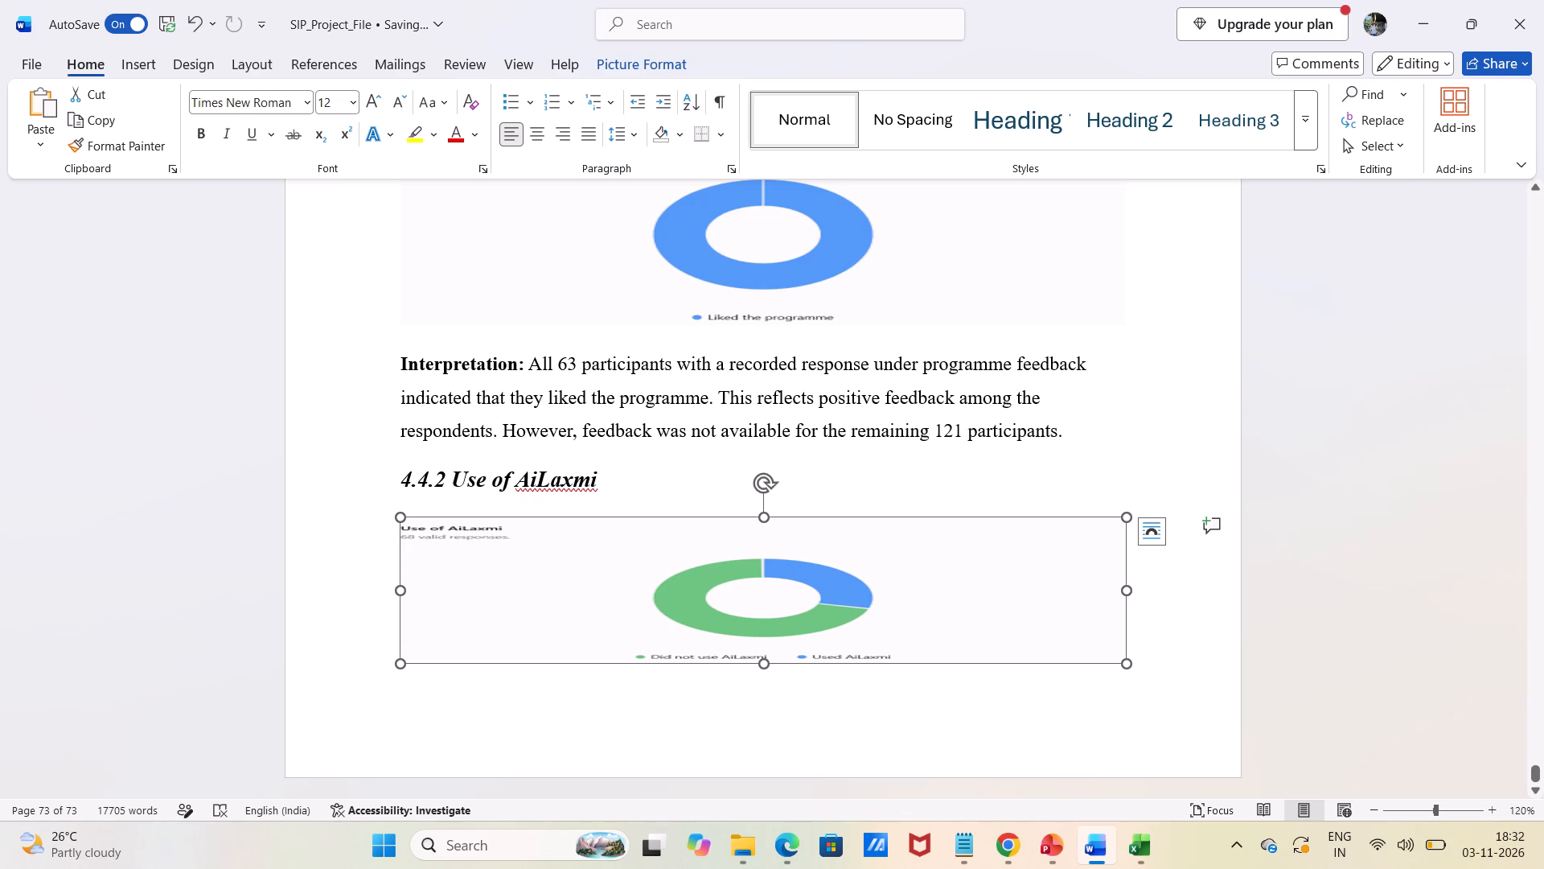
left_click(874, 710)
scroll(794, 682, "down", 2)
scroll(889, 554, "down", 1)
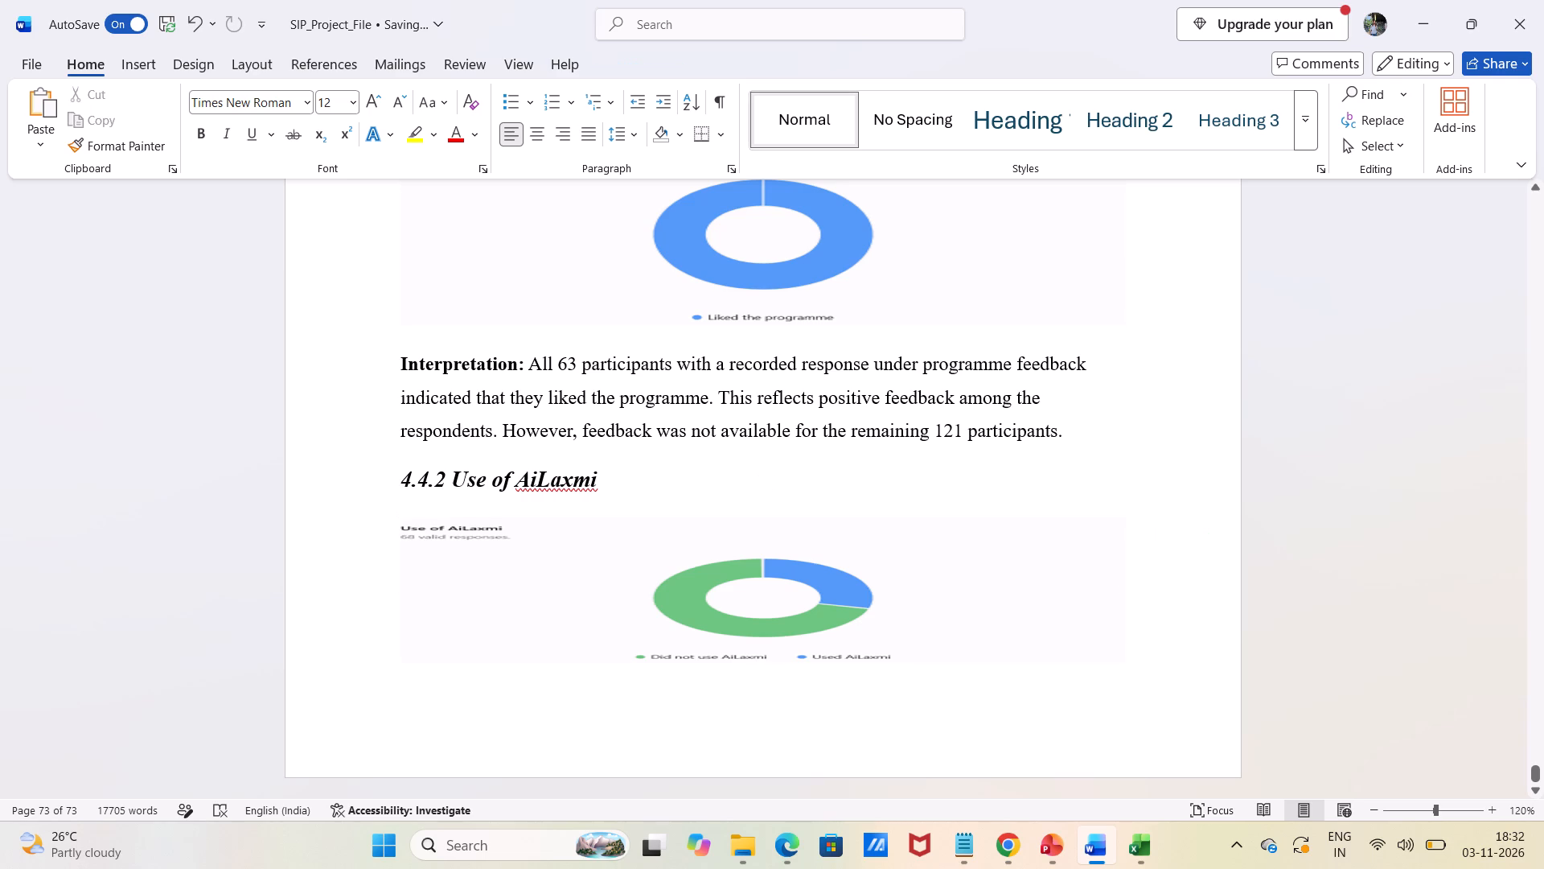
scroll(889, 554, "down", 1)
key("ctrl+Return")
scroll(655, 503, "up", 4)
scroll(655, 503, "down", 1)
scroll(655, 503, "up", 1)
scroll(655, 503, "down", 1)
left_click(490, 505)
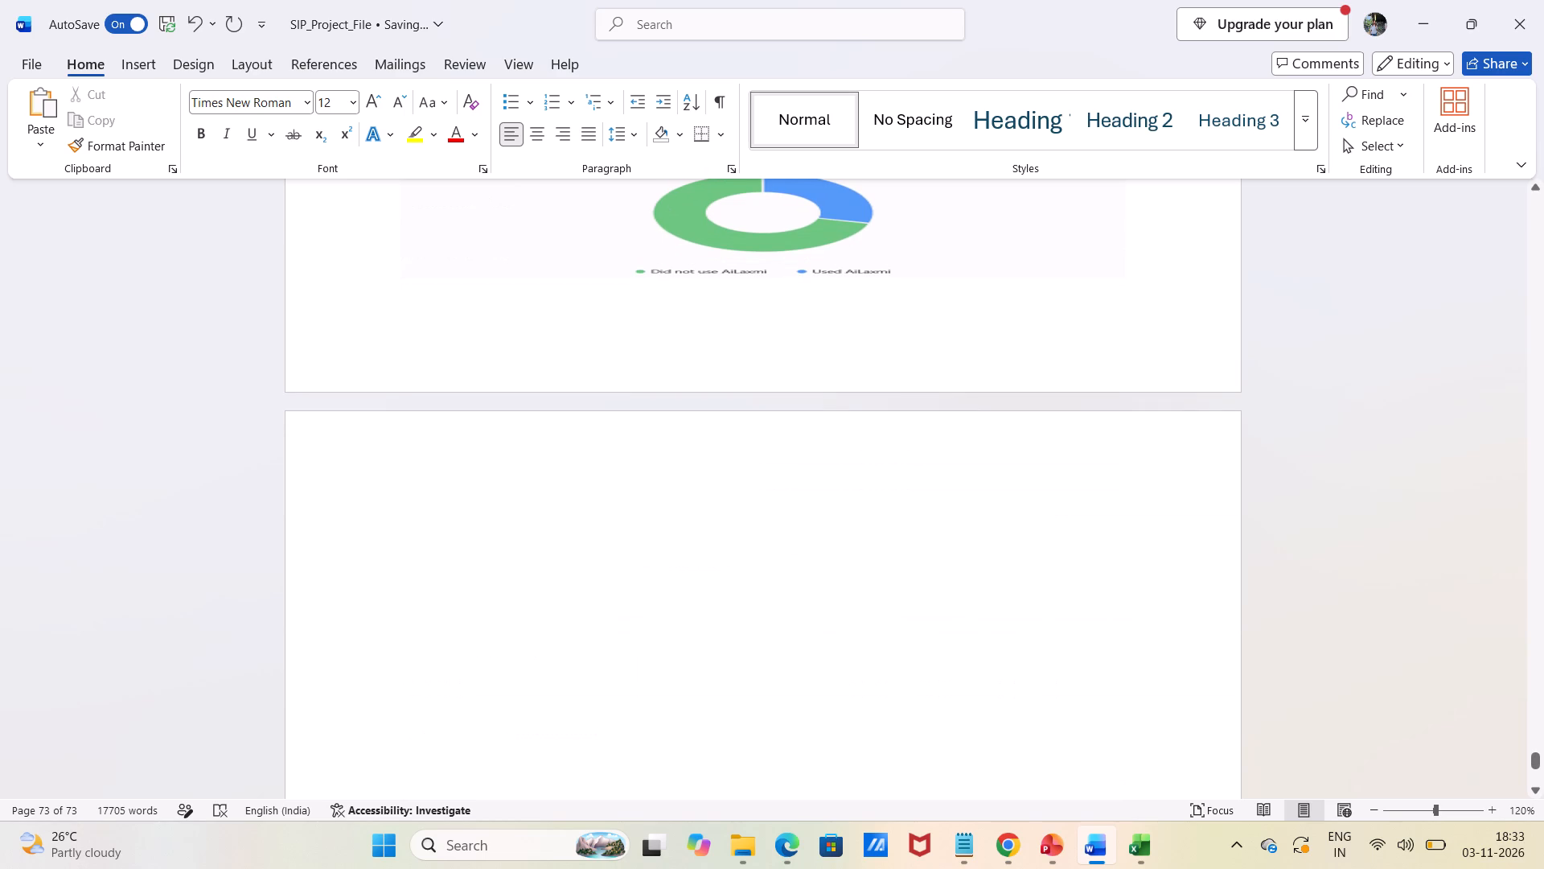
left_click(1015, 846)
scroll(812, 556, "down", 3)
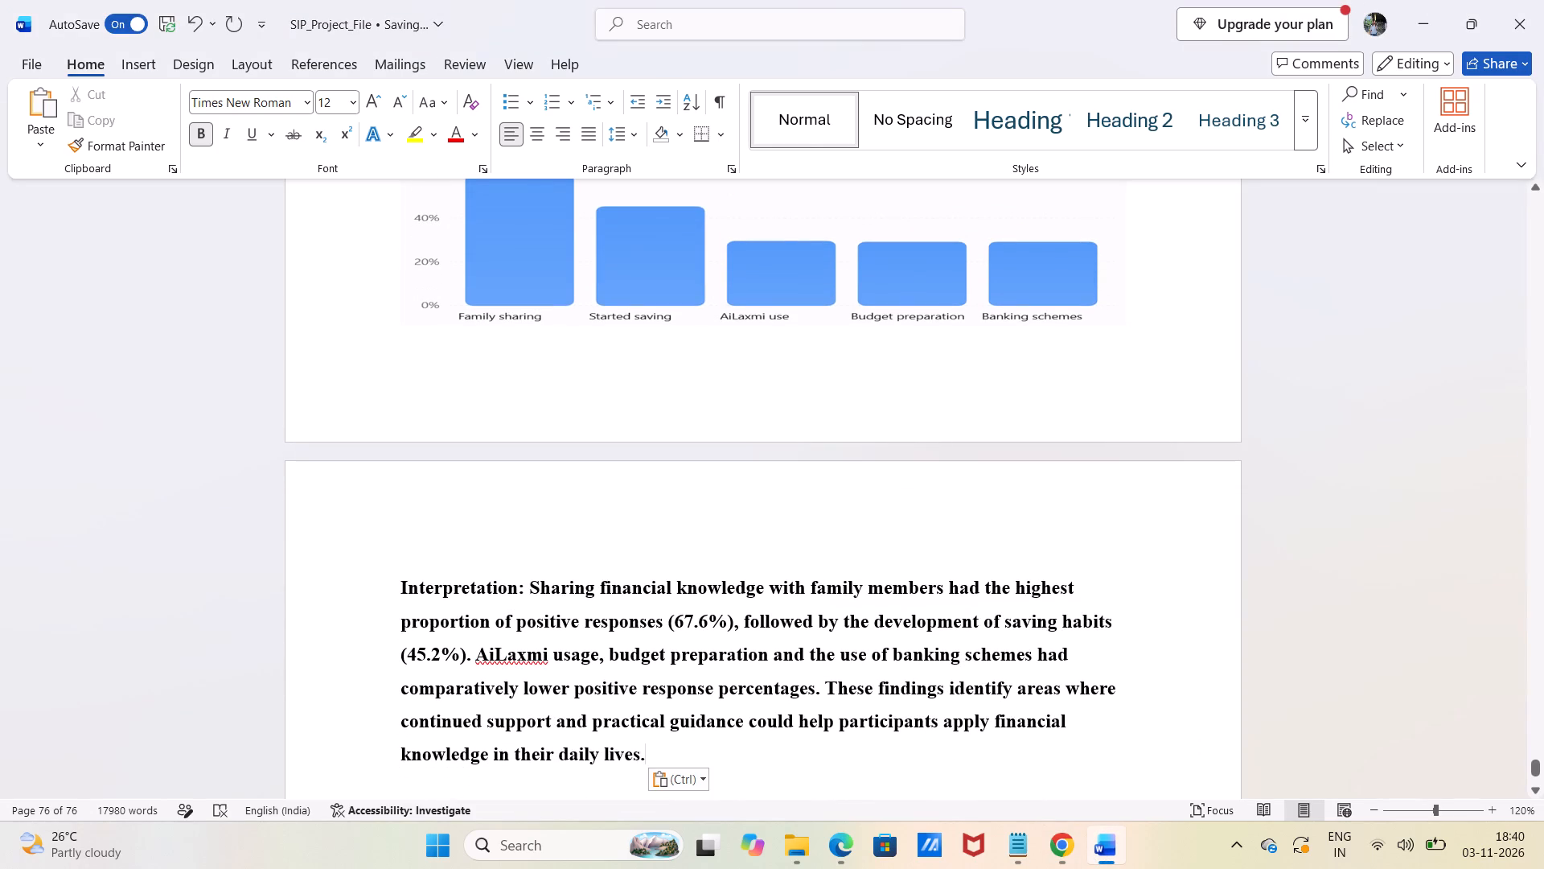
Remove bold from the pasted interpretation text, keeping the "Interpretation:" label bold.
left_click_drag(530, 584, 707, 780)
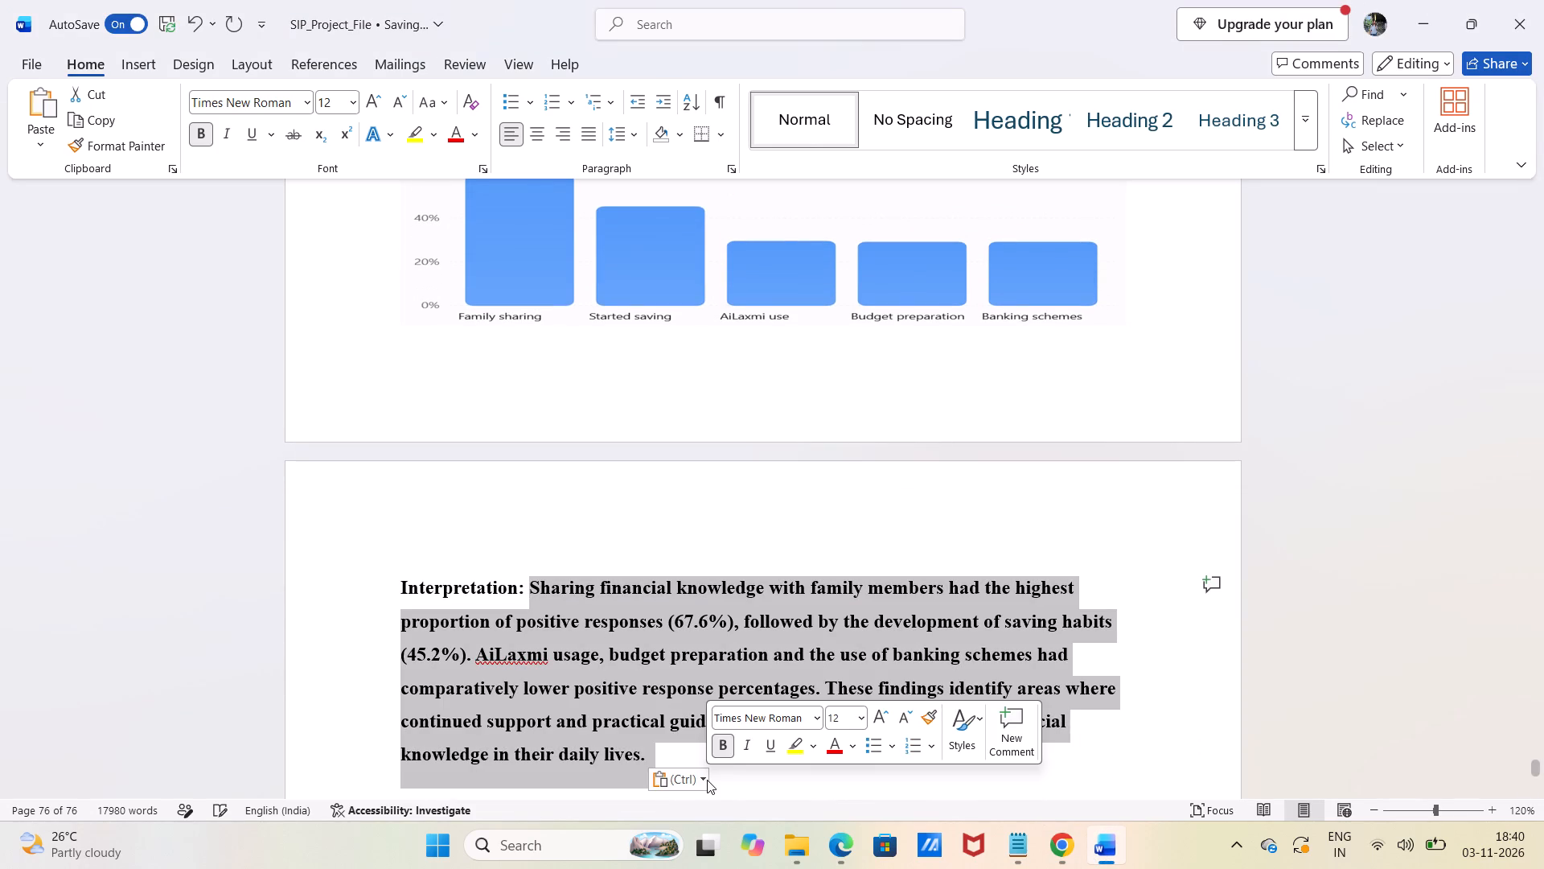
left_click(728, 749)
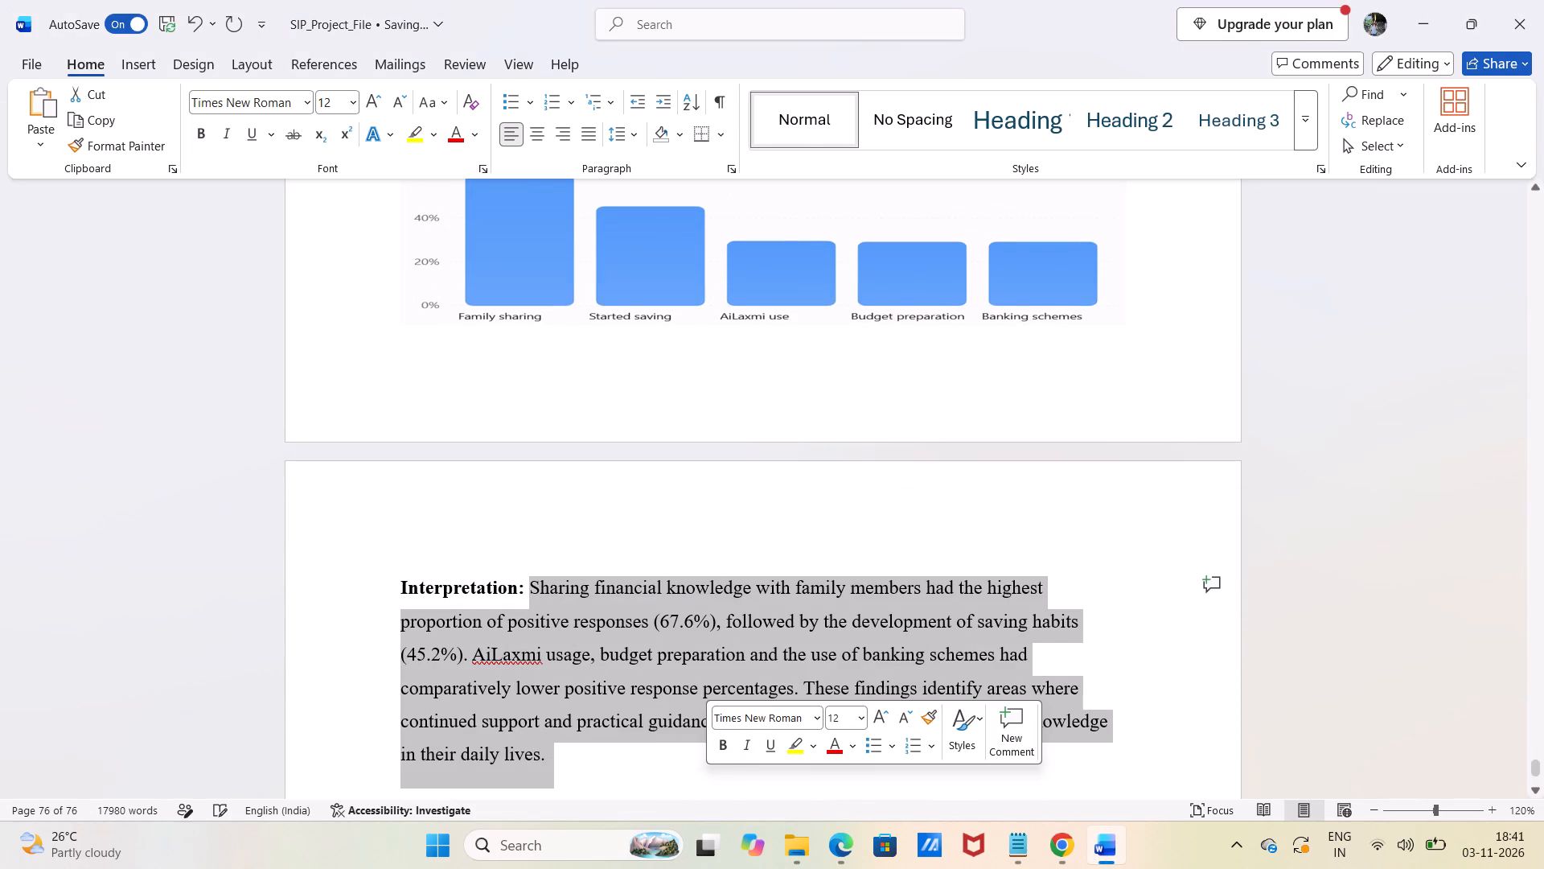
left_click(140, 620)
left_click(634, 531)
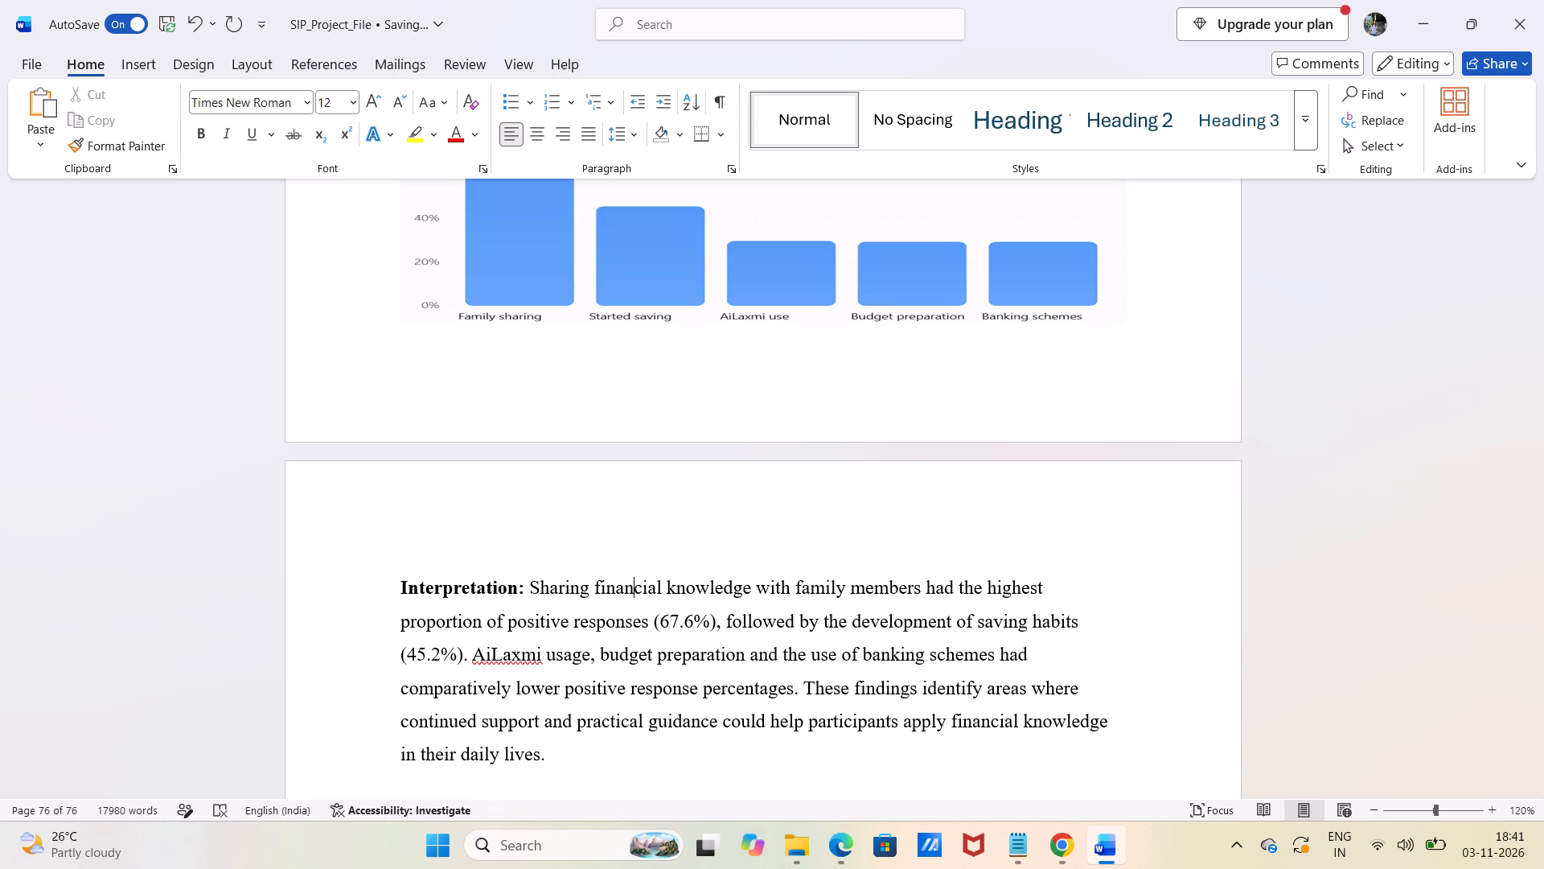
Correct the number of participants to 184 in section 3.5 Data Analysis Design.
scroll(492, 488, "up", 5)
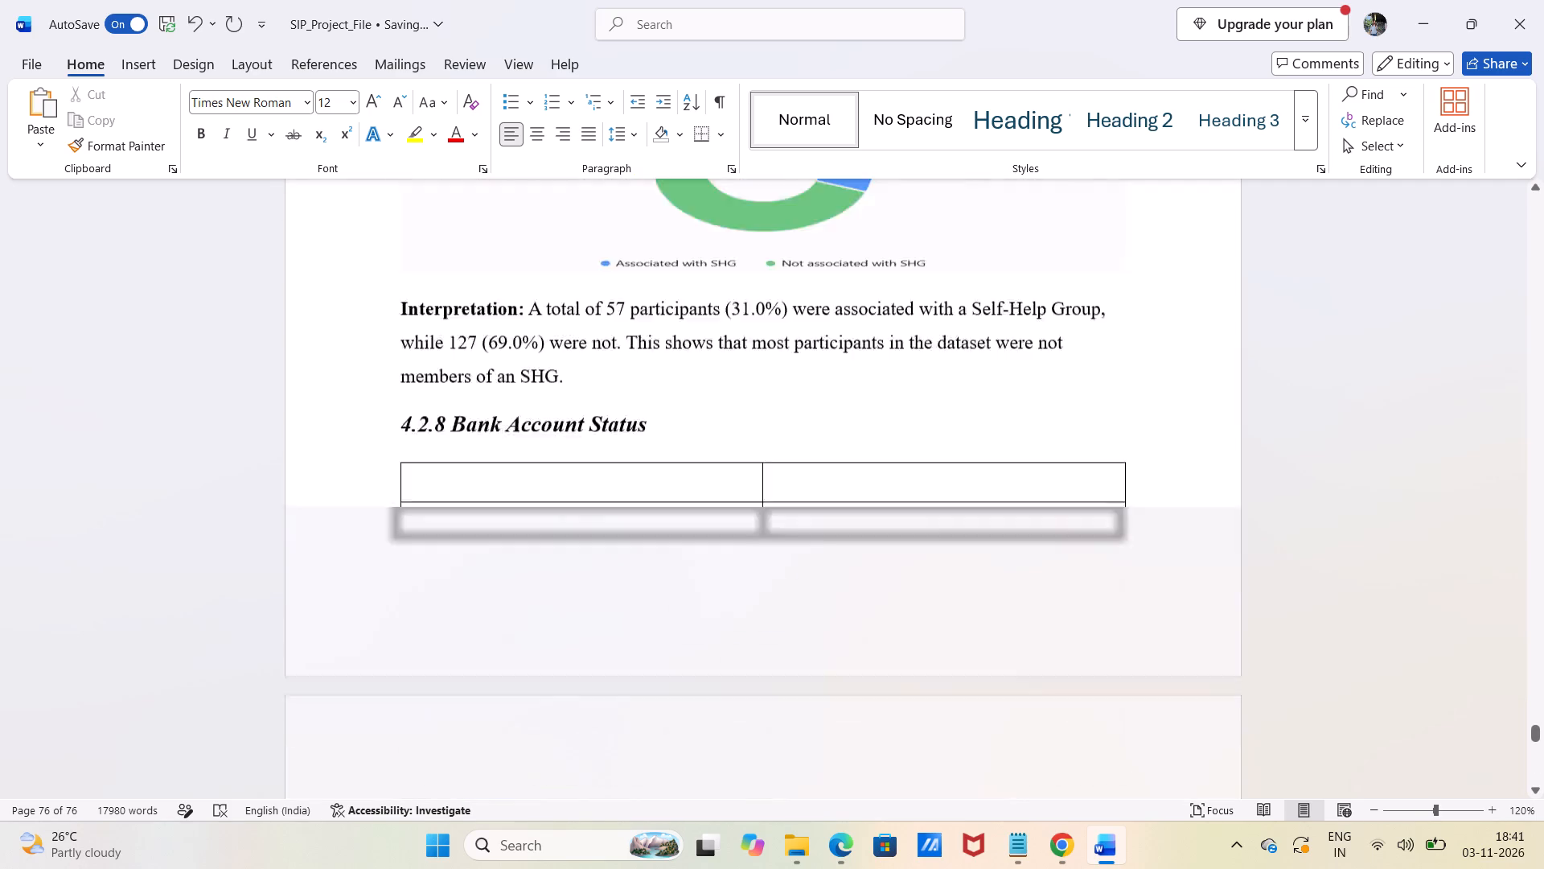
scroll(492, 488, "up", 8)
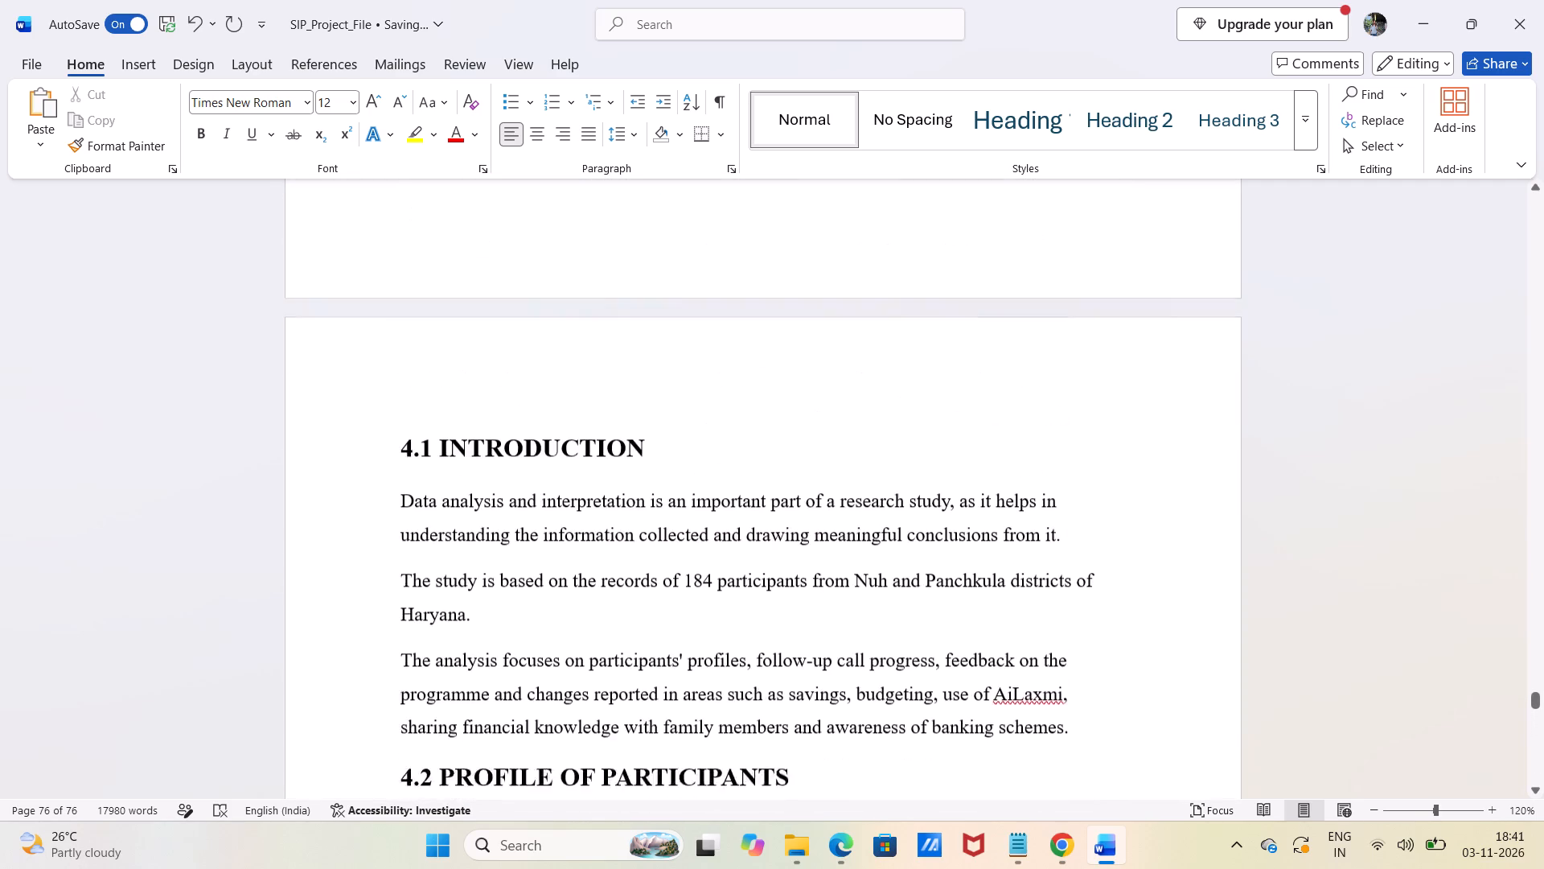
scroll(492, 488, "up", 8)
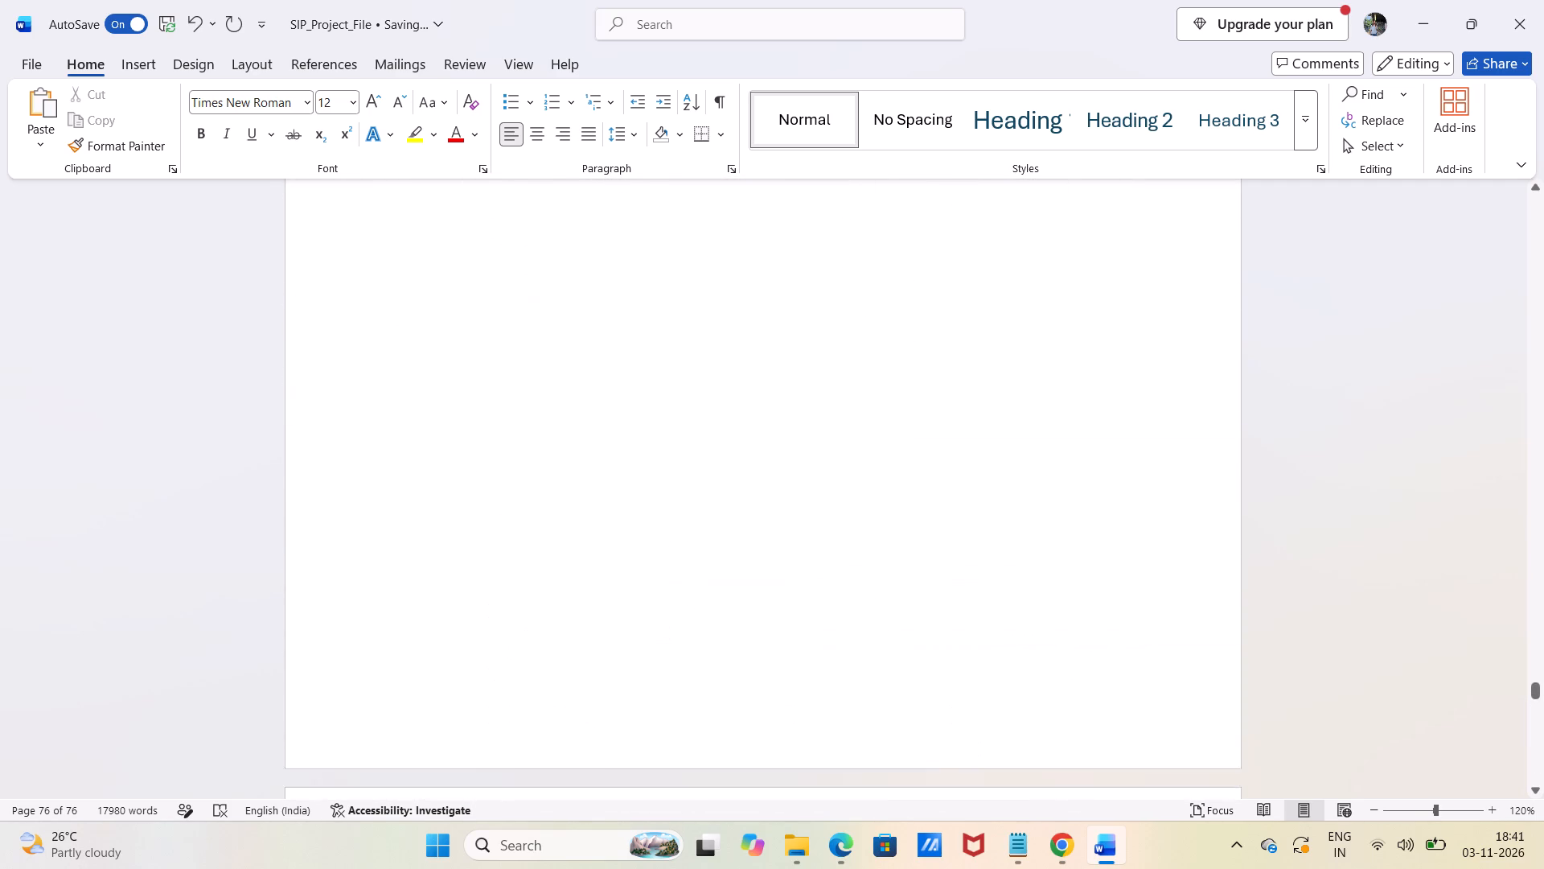
scroll(492, 488, "up", 4)
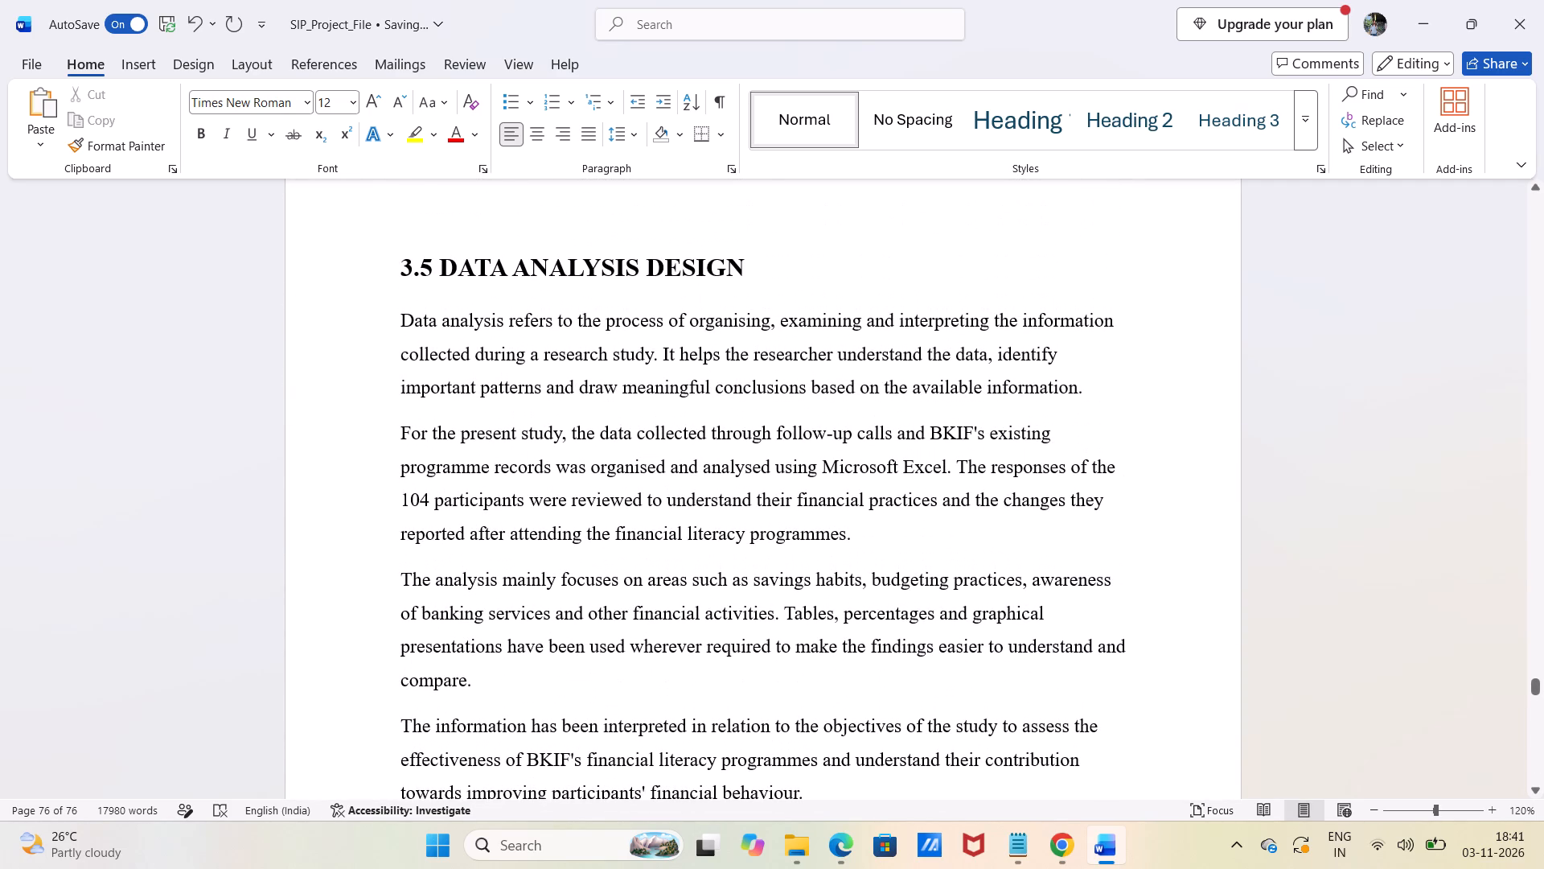
left_click(421, 500)
key("BackSpace")
key("8")
Correct the number of participants to 184 in sections 3.4.3.5 Sampling Technique and 3.4.3.4 Sample Size.
scroll(474, 508, "up", 2)
left_click(526, 525)
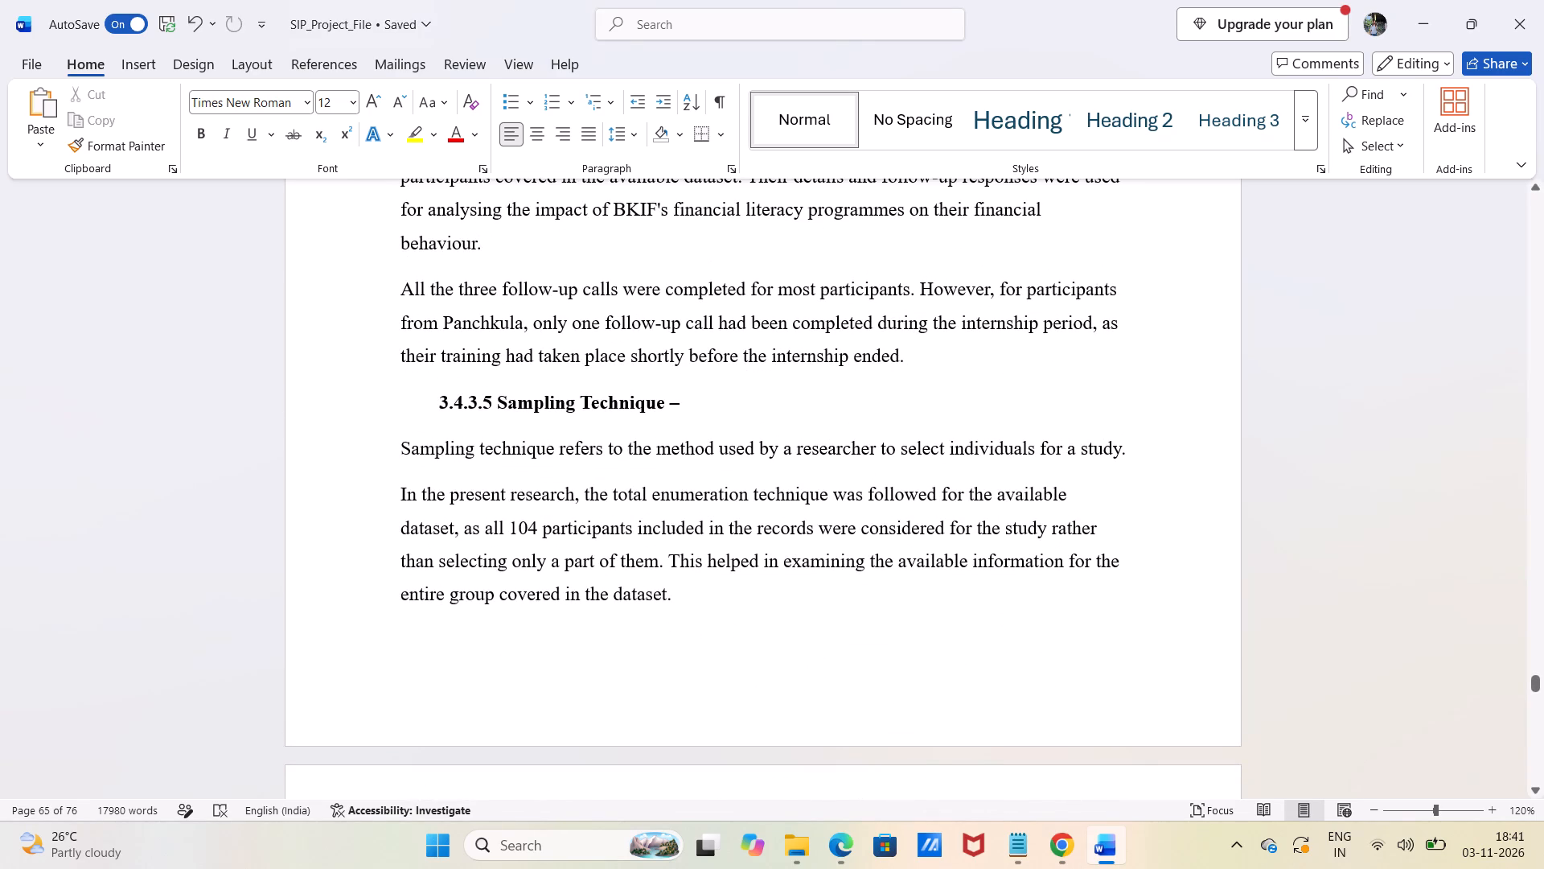
key("BackSpace")
key("8")
scroll(526, 525, "up", 1)
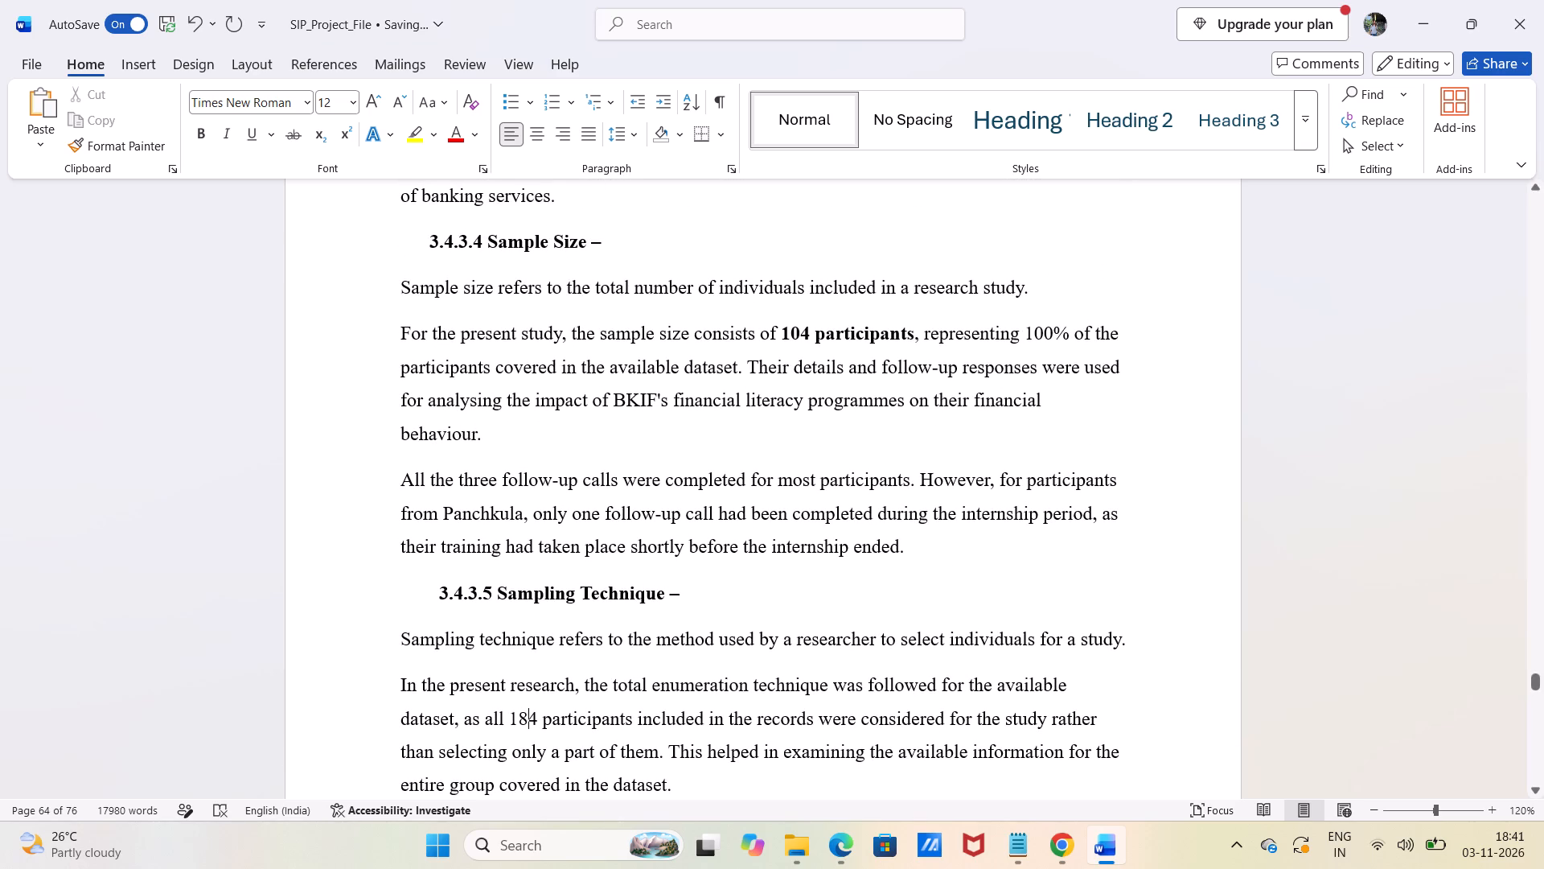
left_click(799, 336)
key("BackSpace")
key("8")
Delete the word "available" before "dataset" in the Sample Size paragraph of section 3.4.3.4.
scroll(621, 422, "up", 1)
left_click(669, 439)
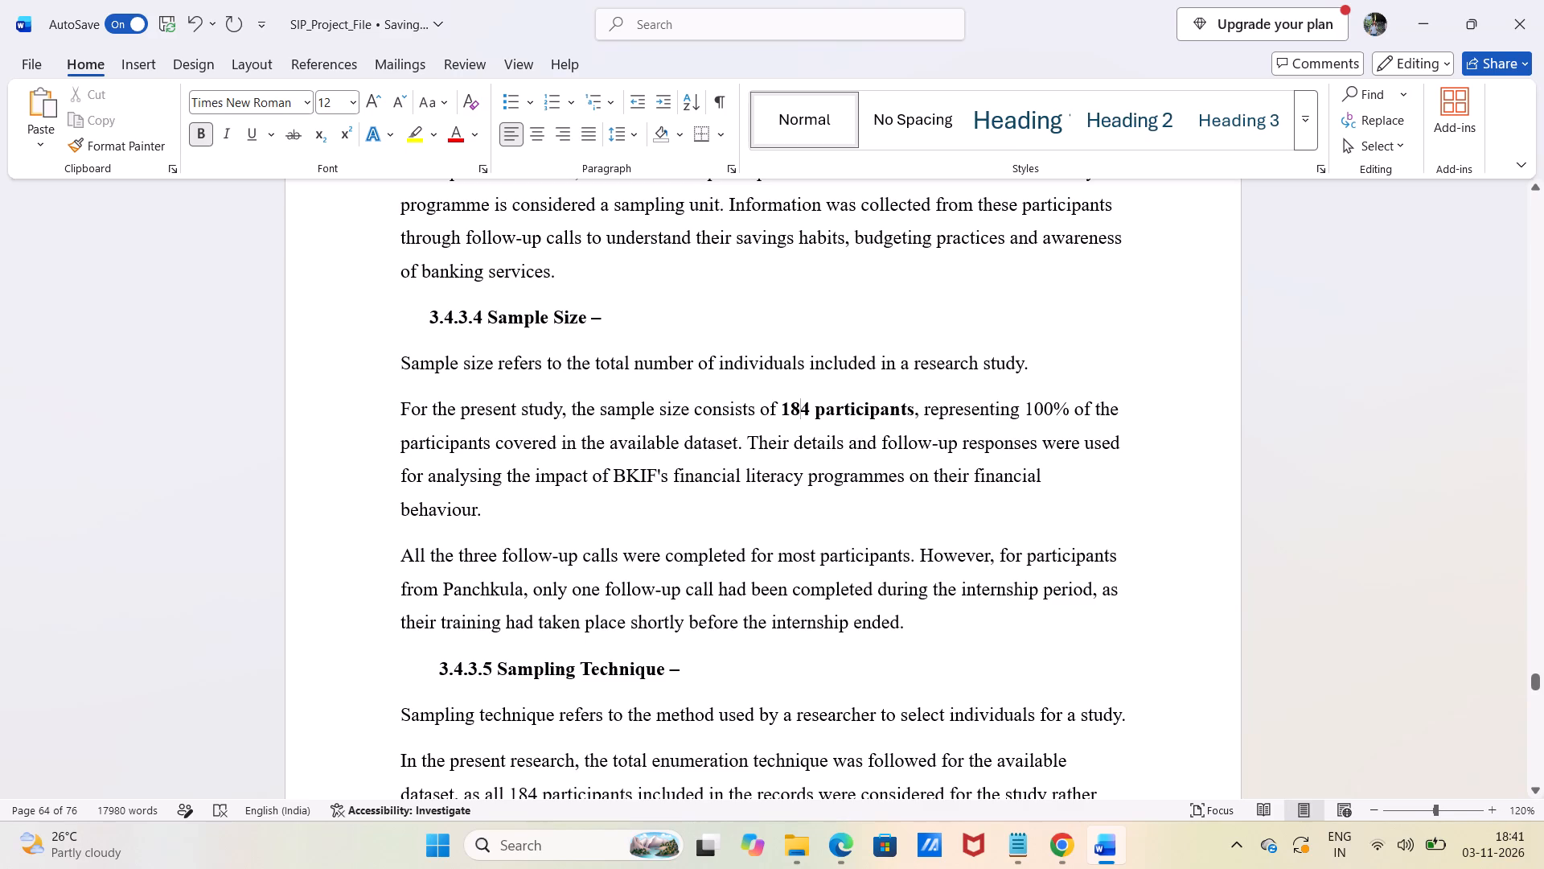
key("Right")
key("BackSpace")
key("BackSpace")
key("BackSpace")
key("BackSpace")
key("BackSpace")
key("BackSpace")
key("BackSpace")
key("BackSpace")
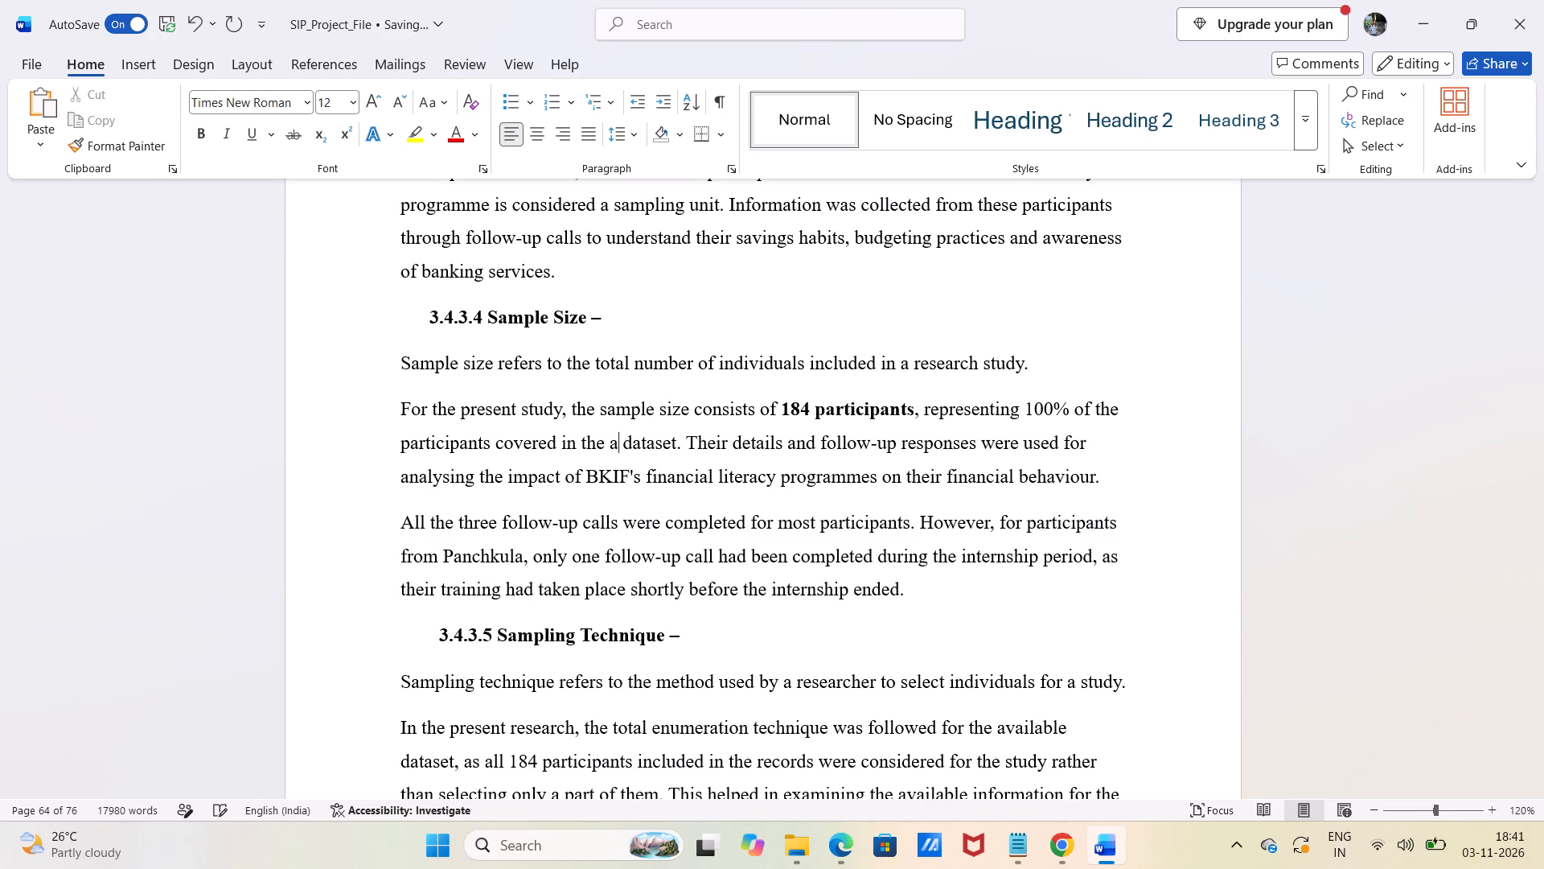
key("BackSpace")
key("BackSpace")
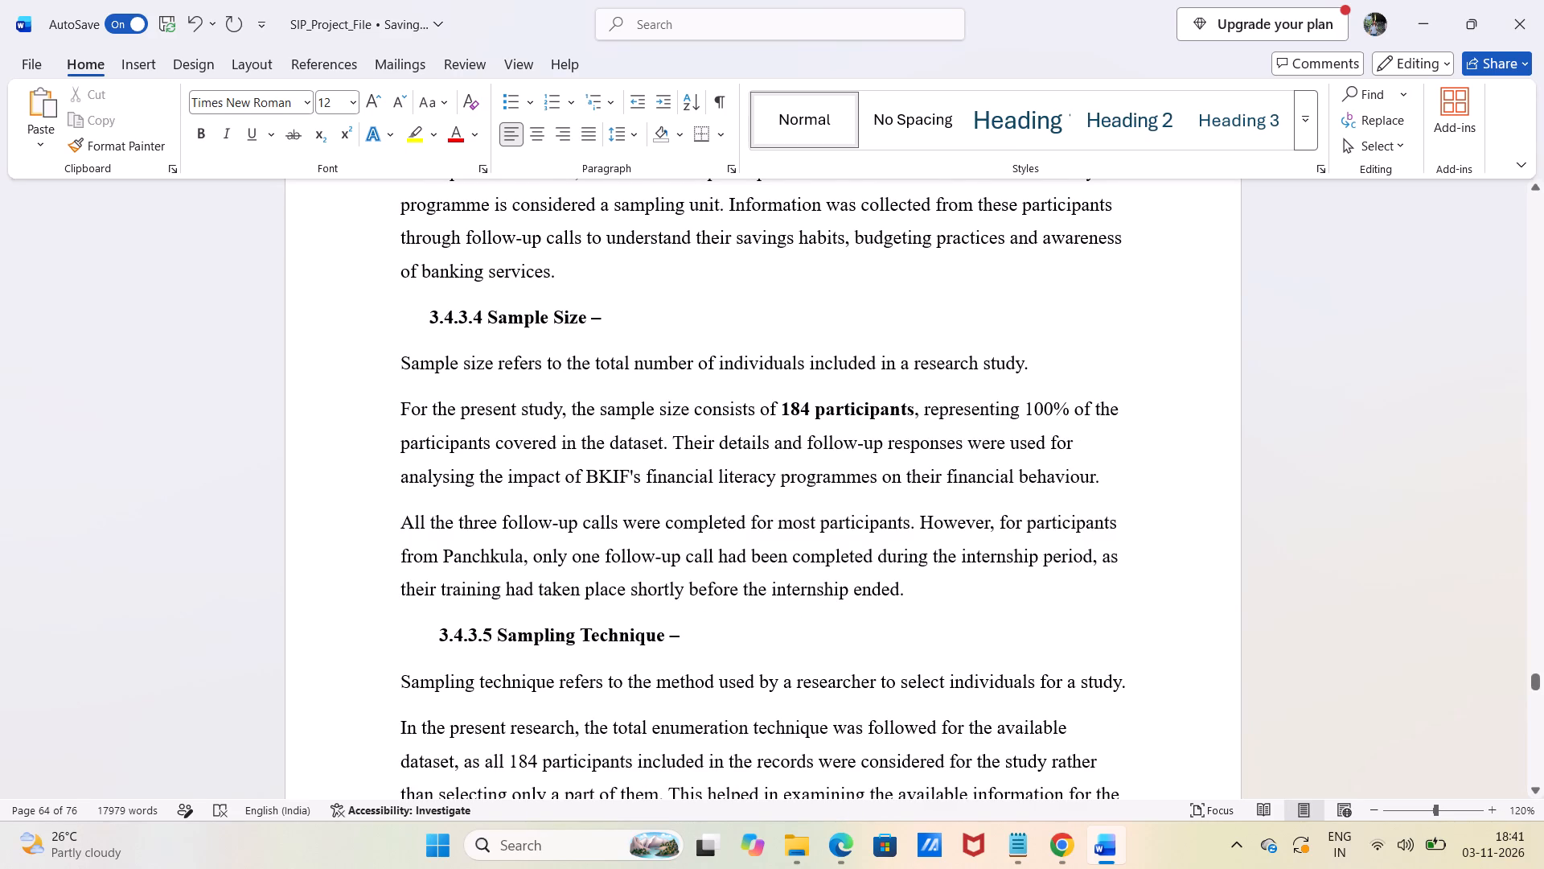
Enter the column headers "Village" and "Number of Participants" in the empty table under 4.2.3 Village – Wise Distribution.
scroll(633, 500, "up", 2)
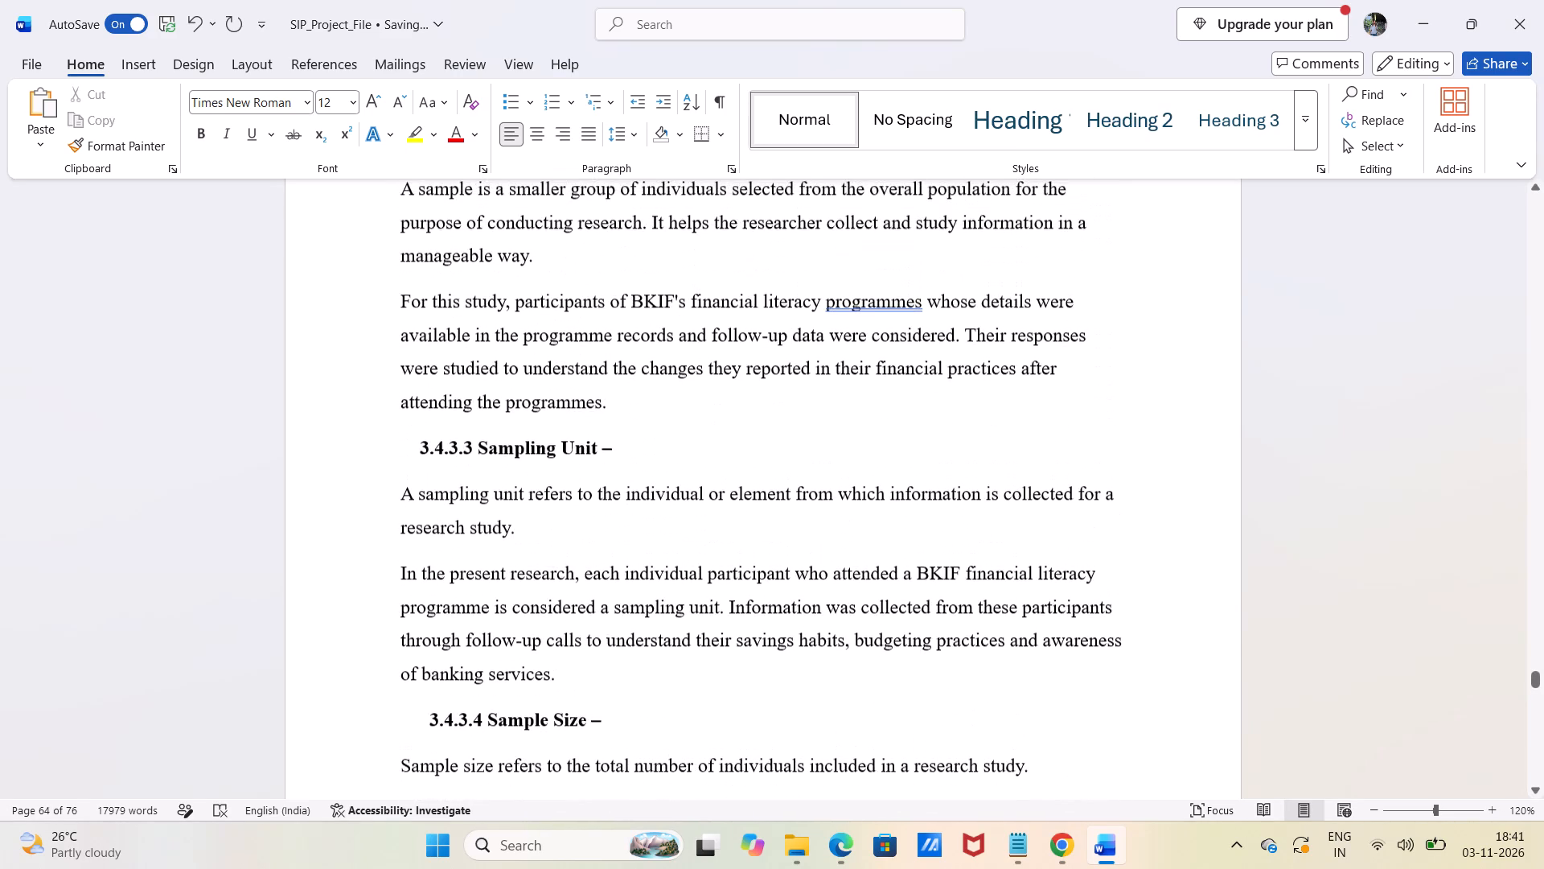
scroll(633, 500, "up", 3)
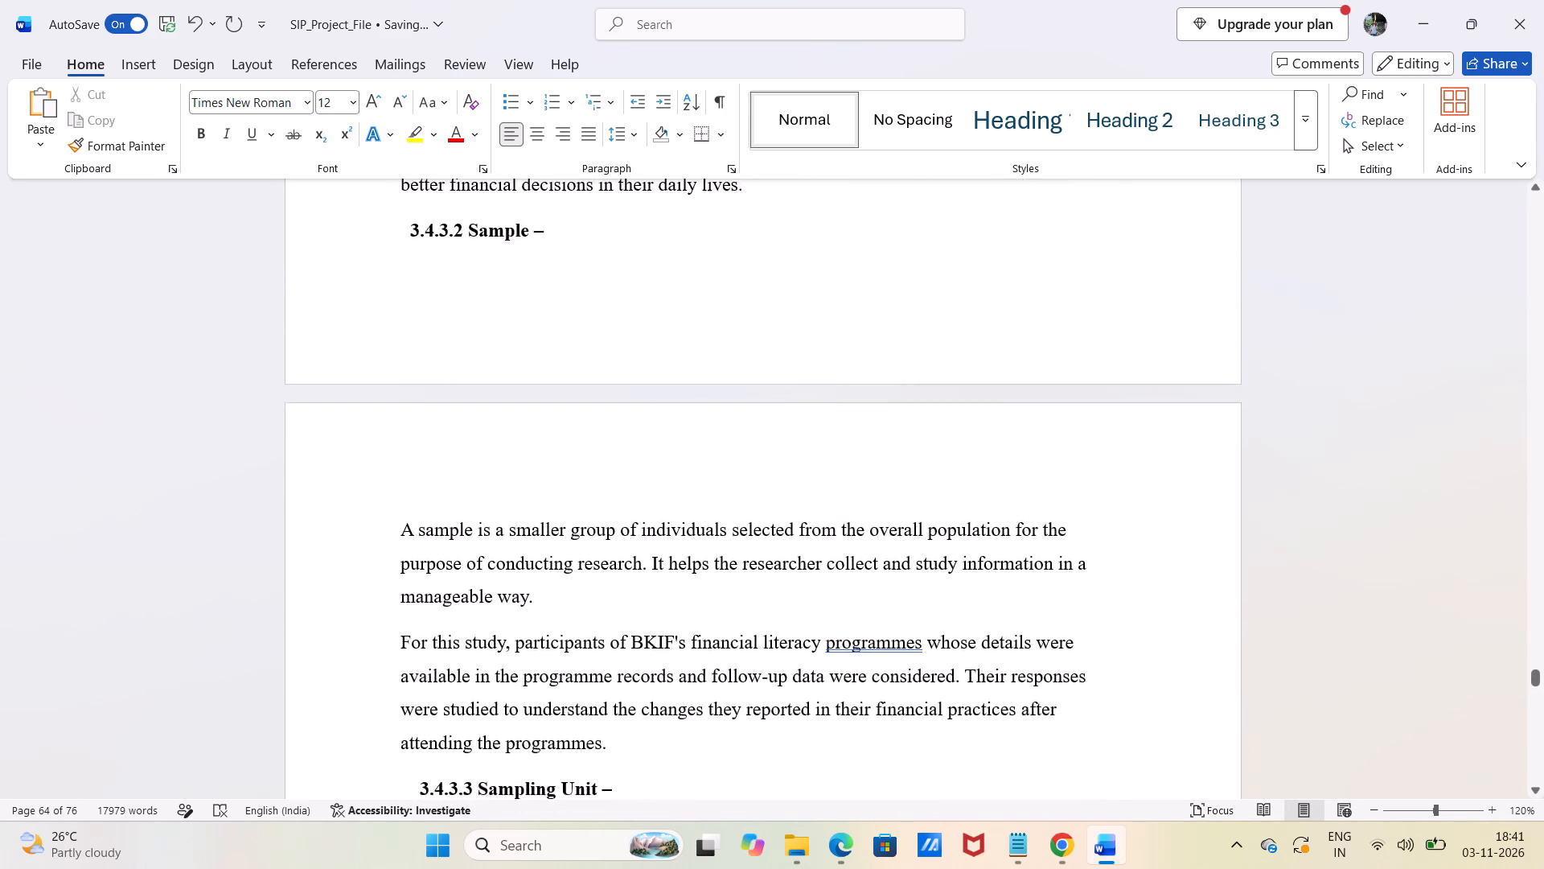
scroll(633, 500, "down", 6)
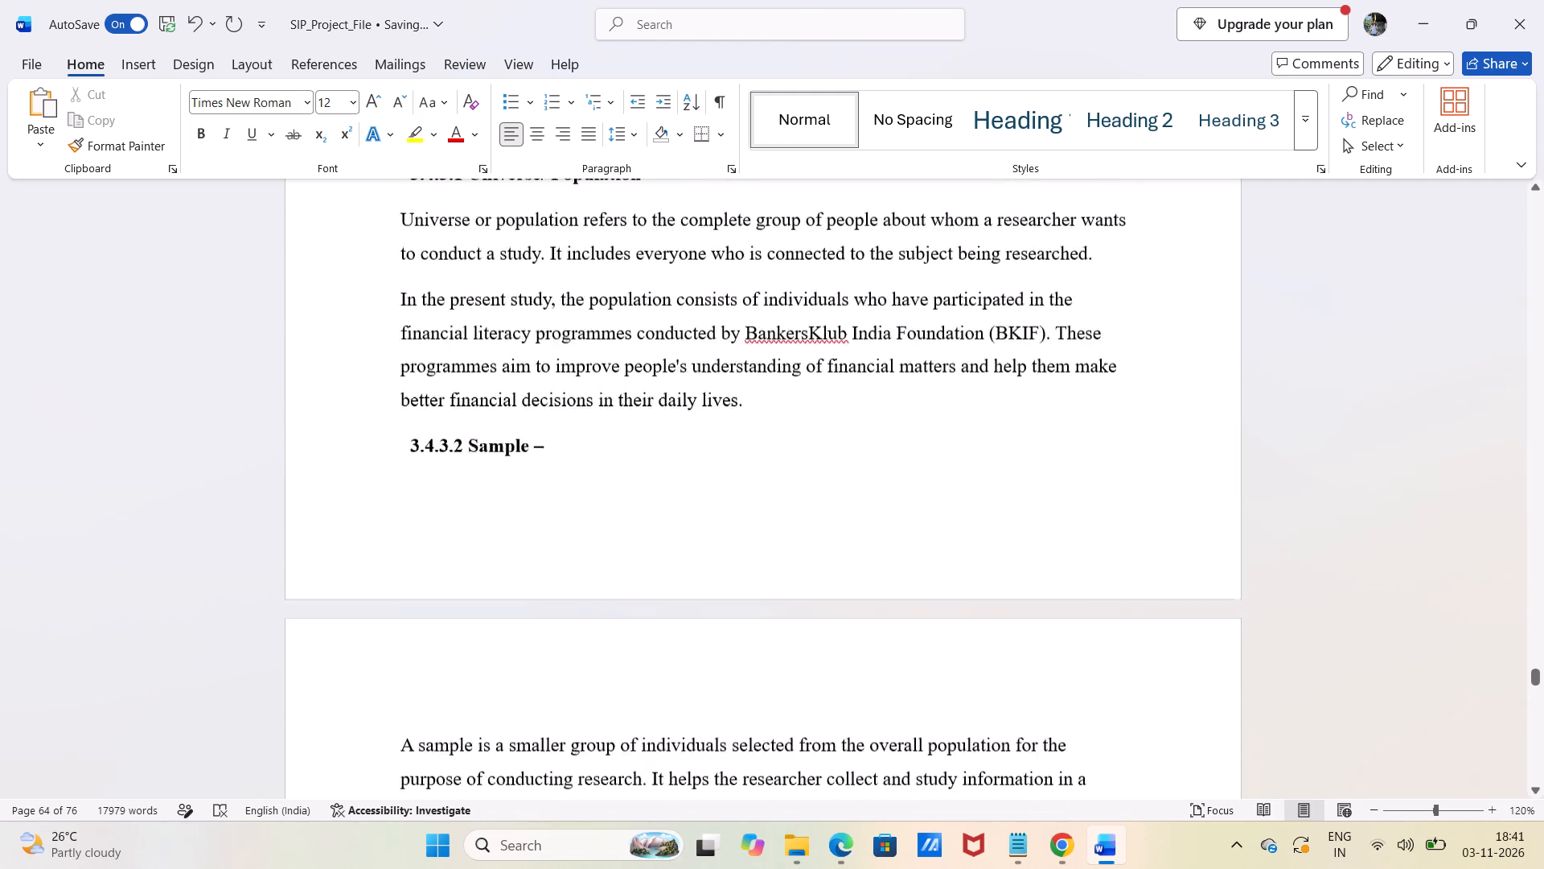
scroll(633, 500, "down", 6)
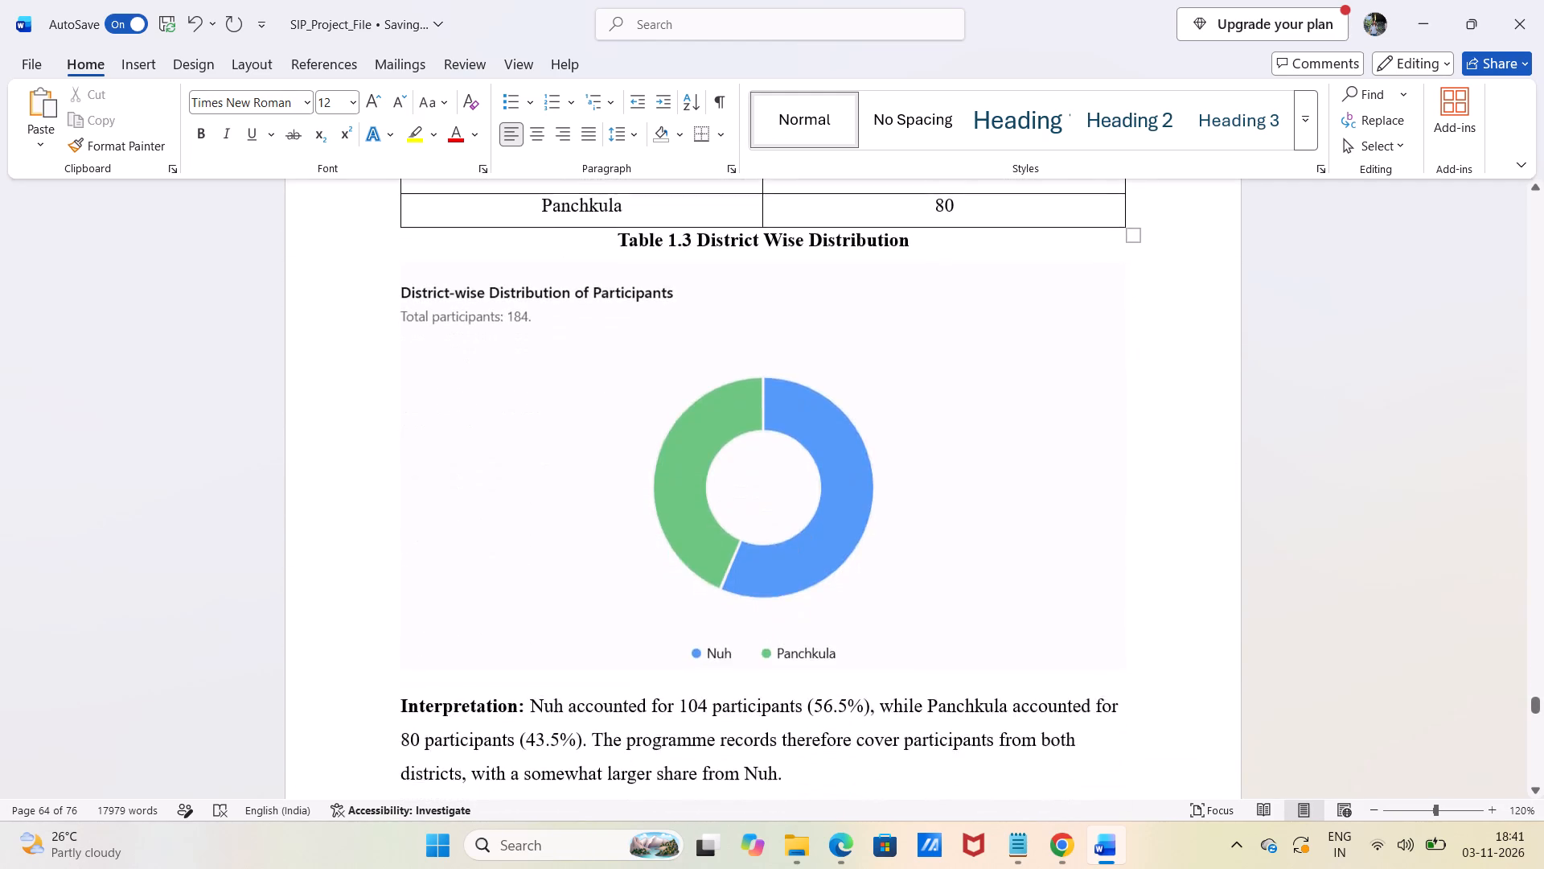
scroll(633, 500, "down", 2)
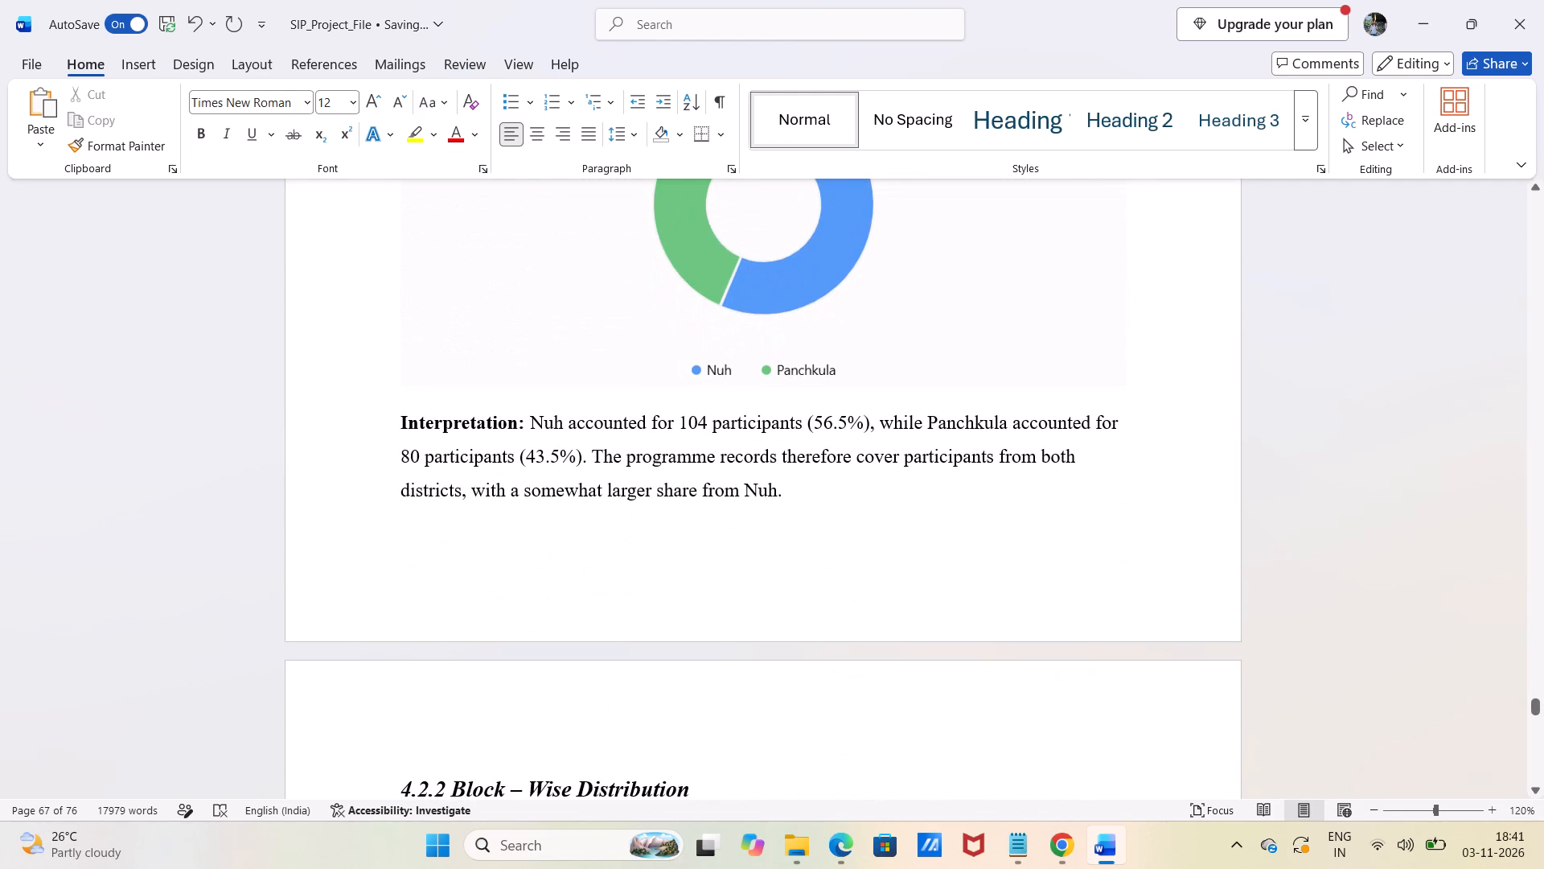
scroll(557, 591, "down", 2)
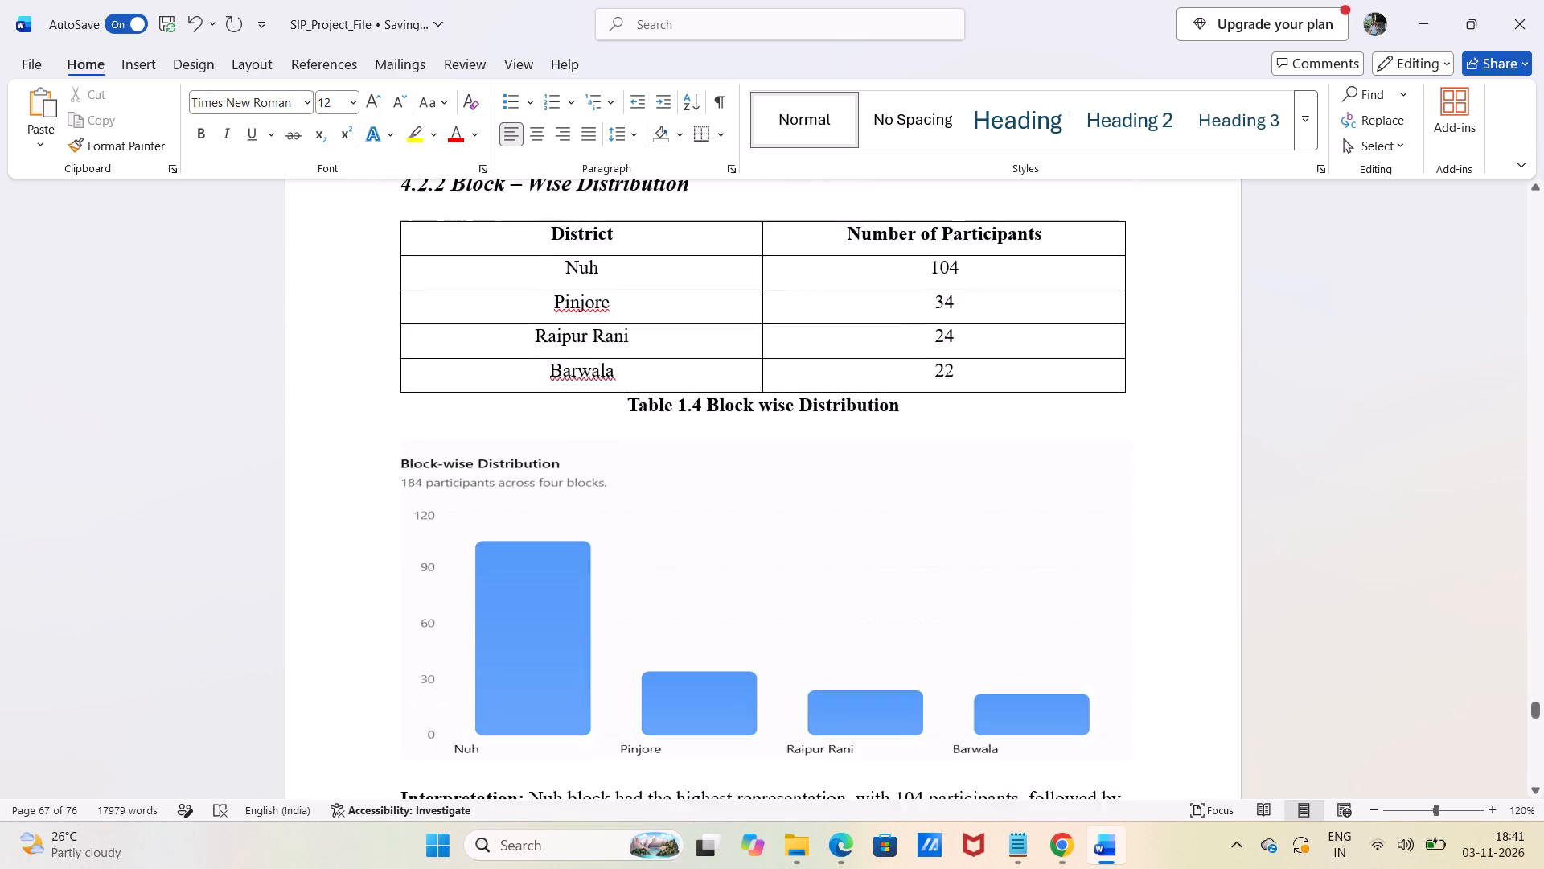
scroll(557, 591, "down", 1)
scroll(557, 591, "up", 1)
scroll(557, 591, "down", 1)
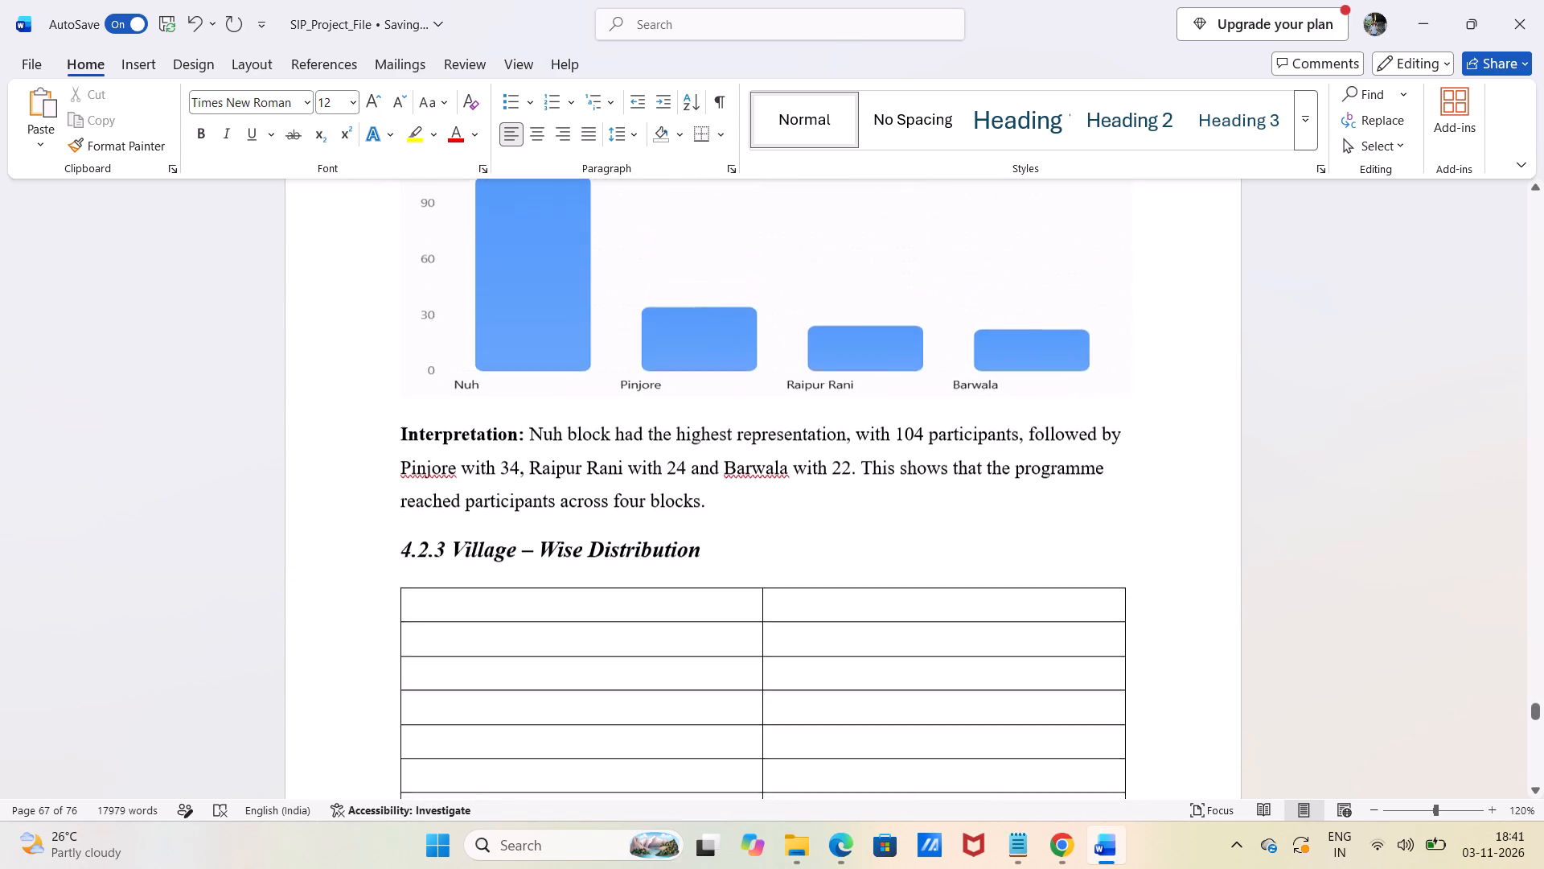
scroll(557, 591, "down", 1)
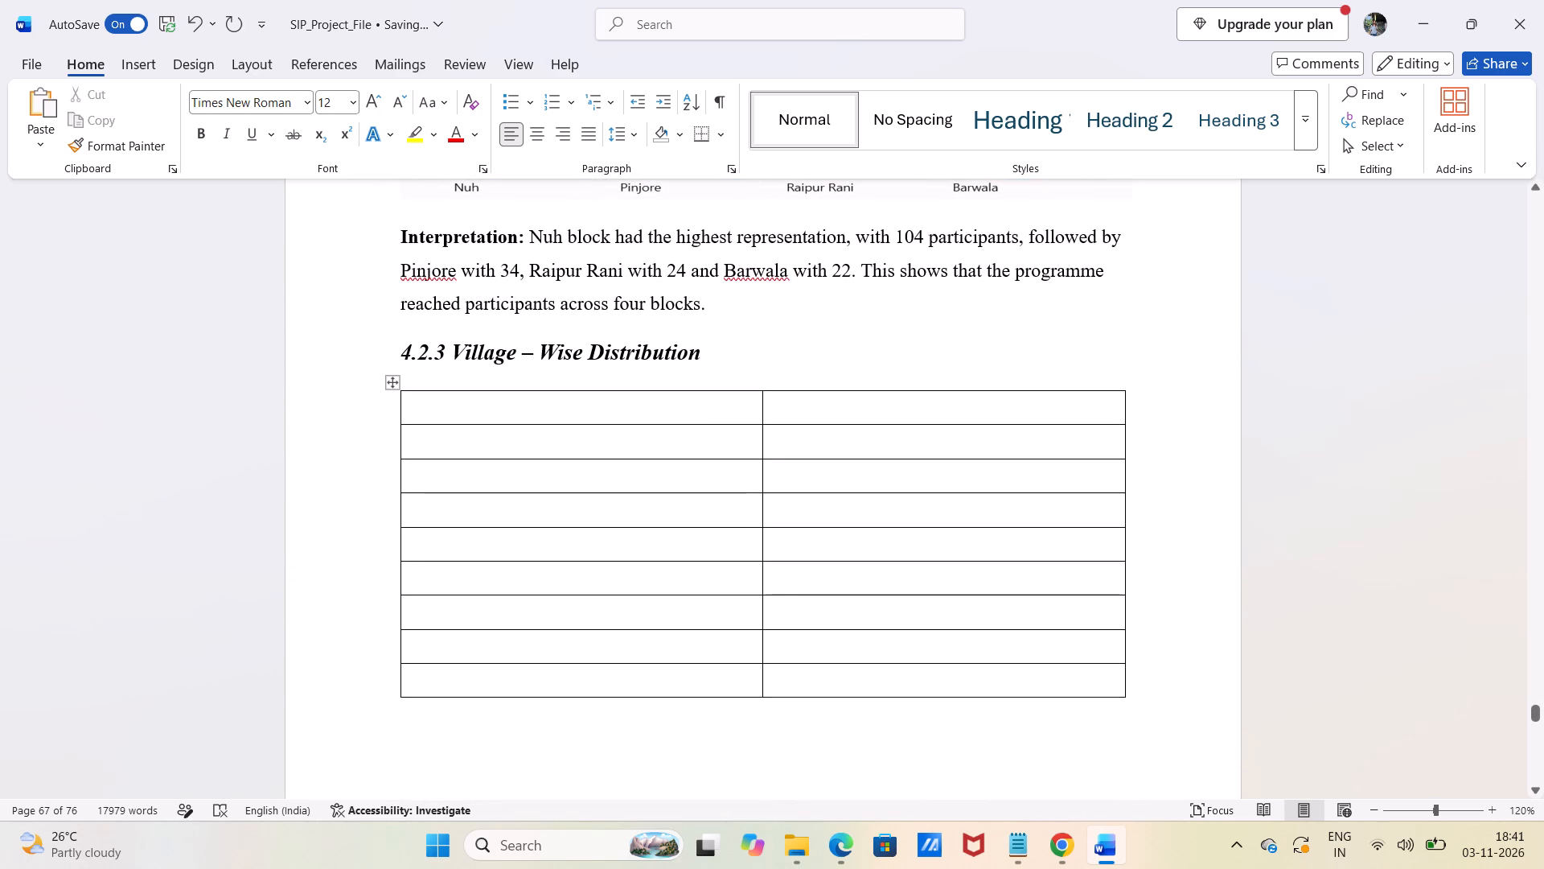
left_click(562, 401)
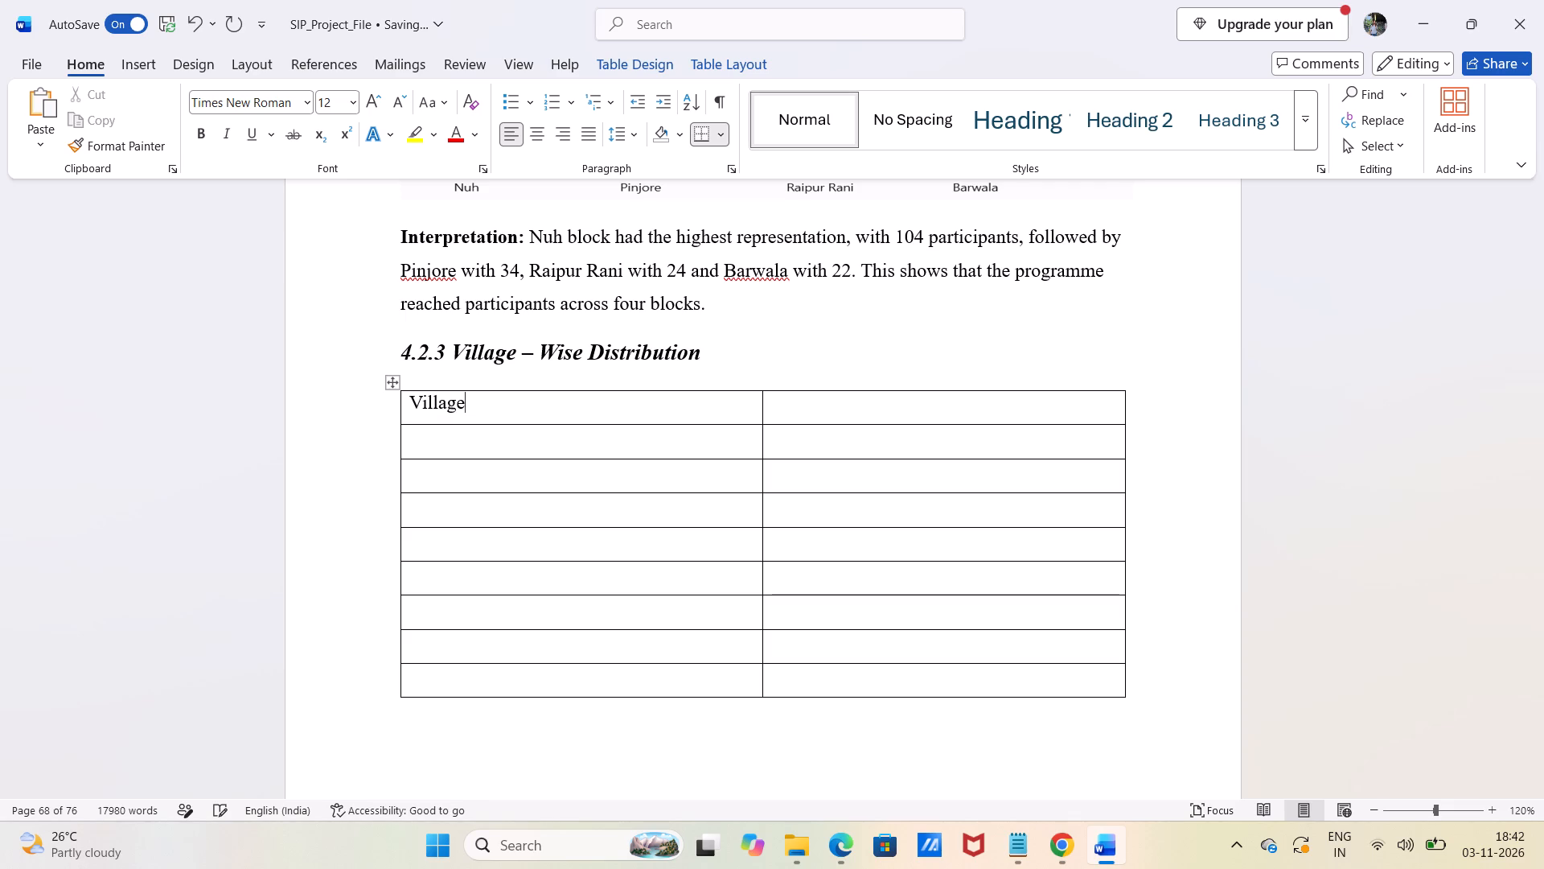
key("Right")
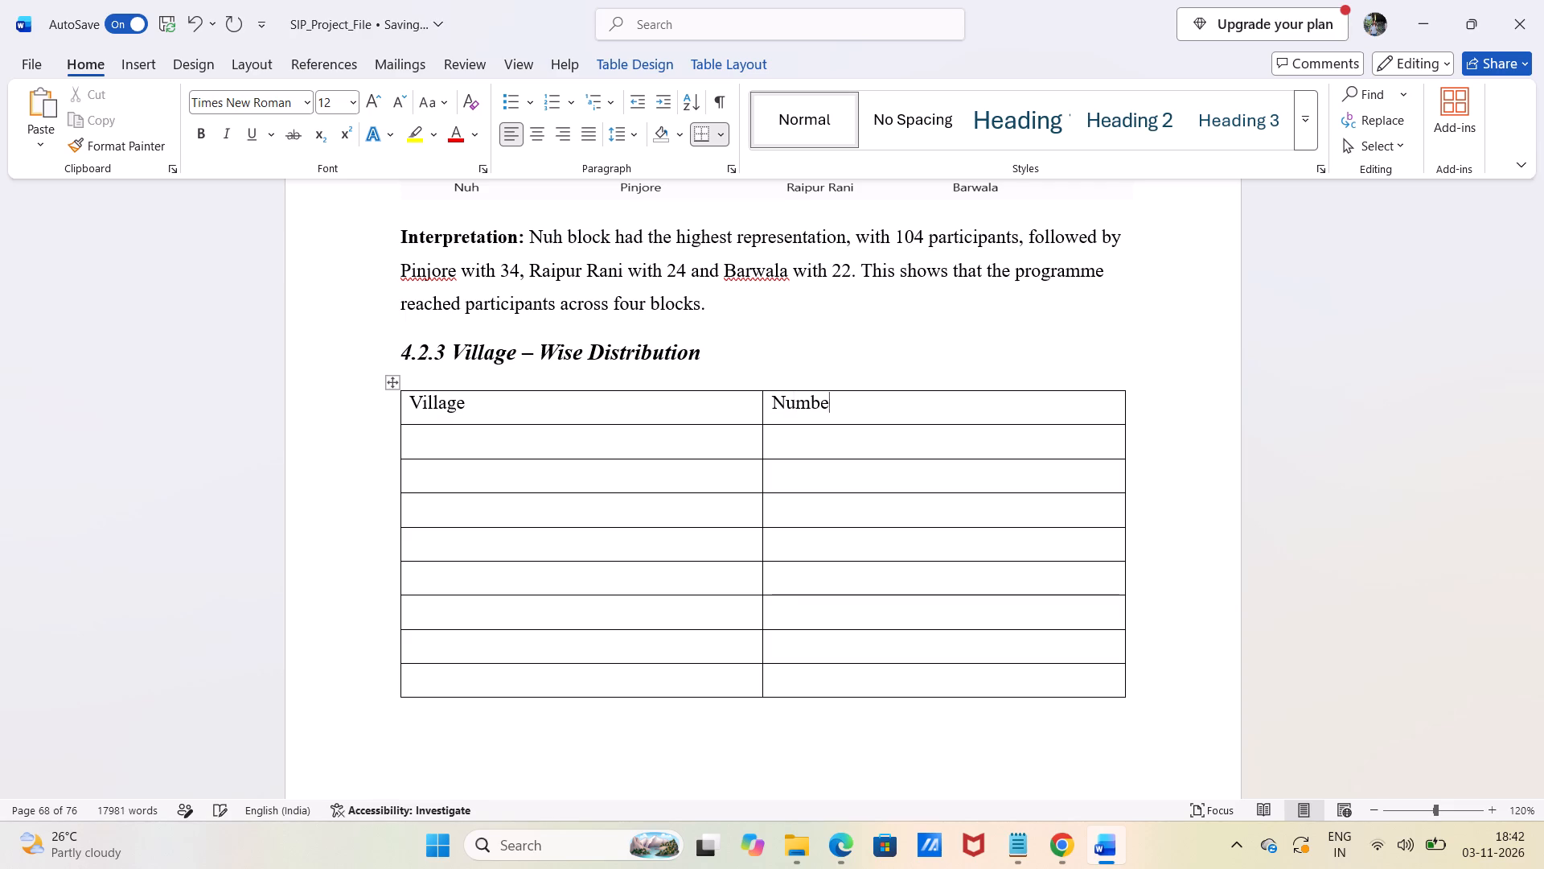
type("articipants")
Enter Malab, Rattewal, Nuh and Karanpu in the first four rows of the Village column under 4.2.3.
key("Down")
key("Left")
scroll(493, 409, "down", 1)
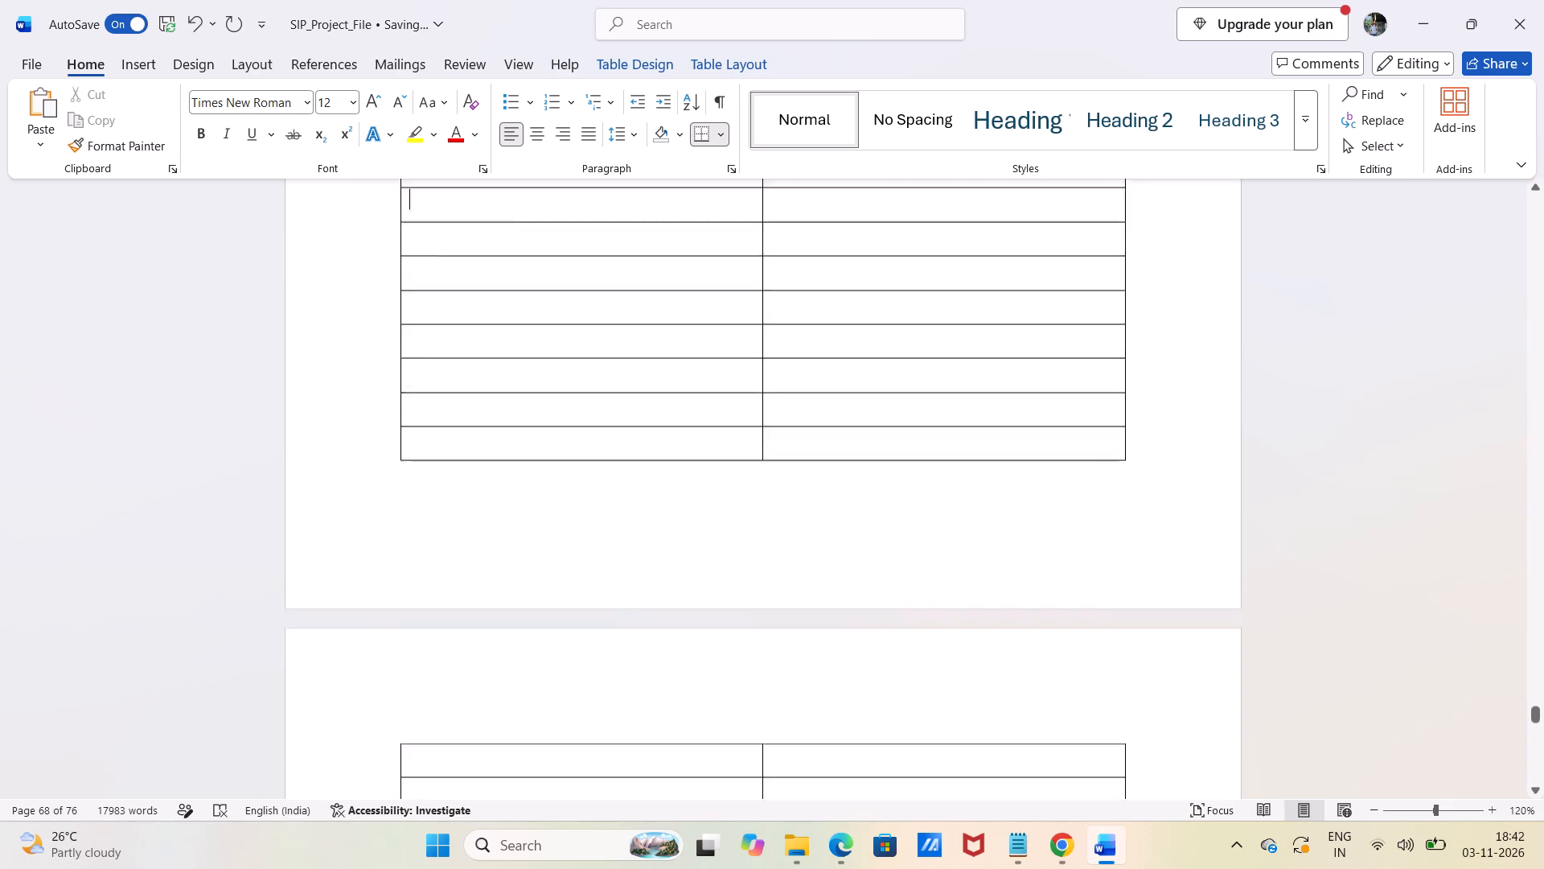
scroll(493, 409, "down", 3)
scroll(493, 409, "up", 1)
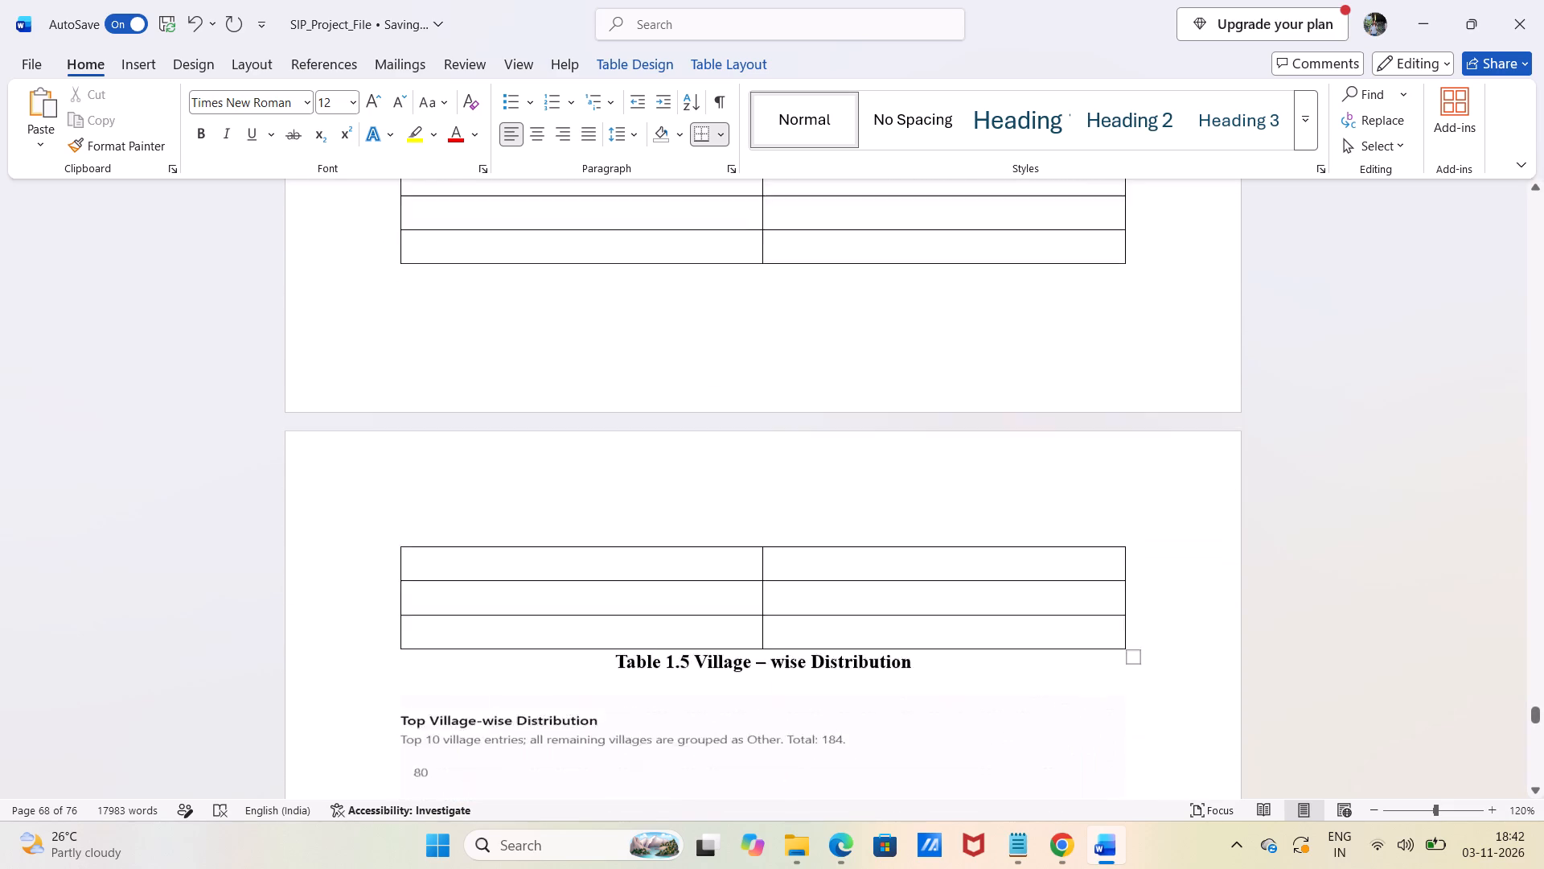
scroll(493, 409, "up", 1)
type("alab")
key("Down")
scroll(493, 409, "down", 1)
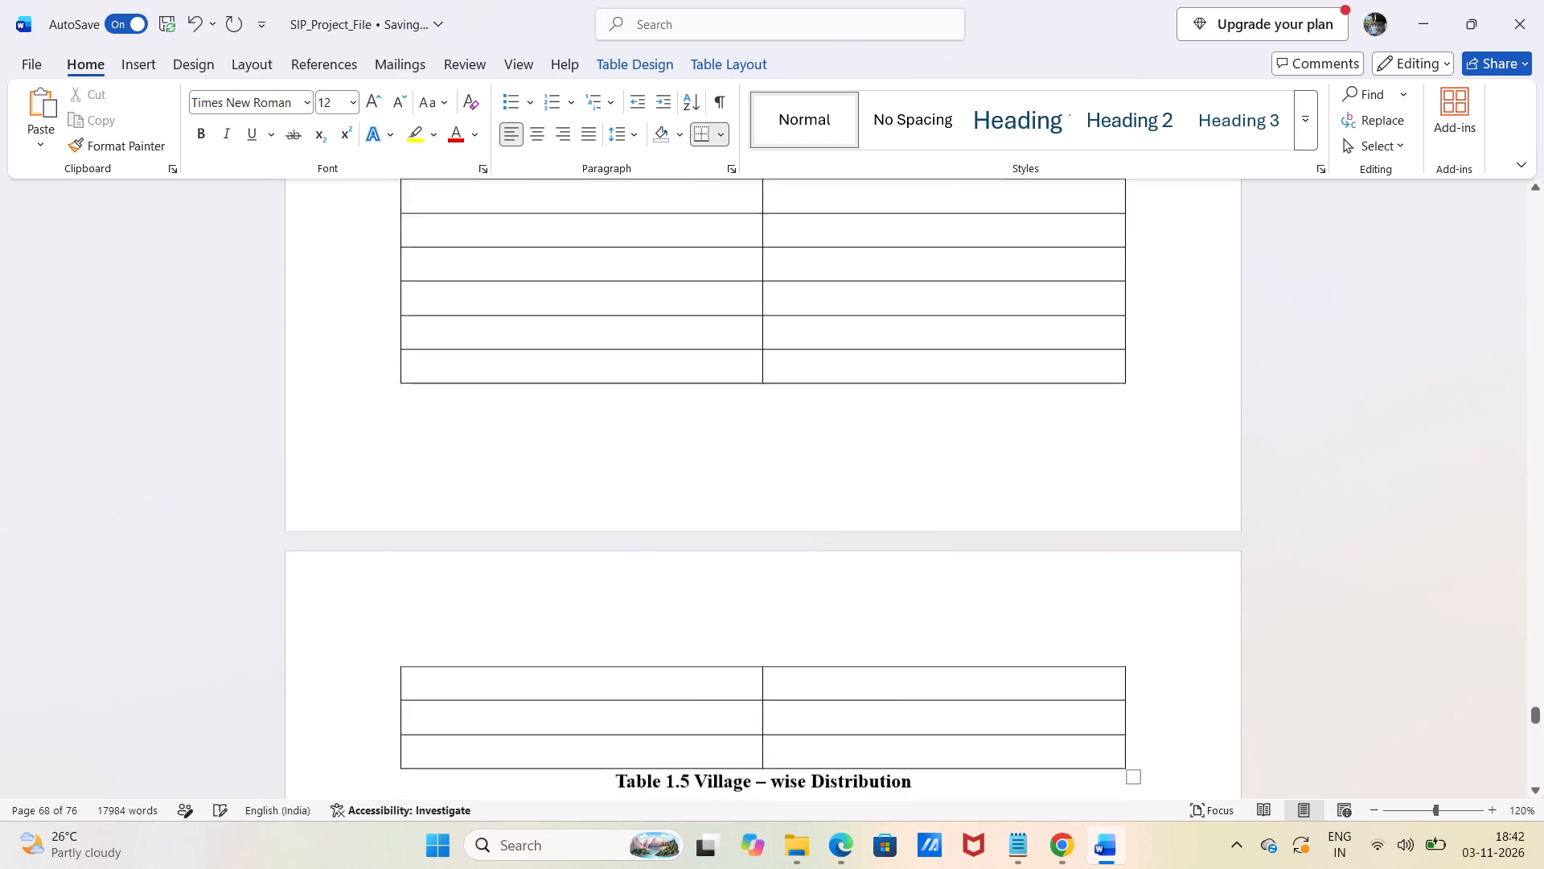
scroll(493, 409, "down", 1)
scroll(493, 409, "up", 1)
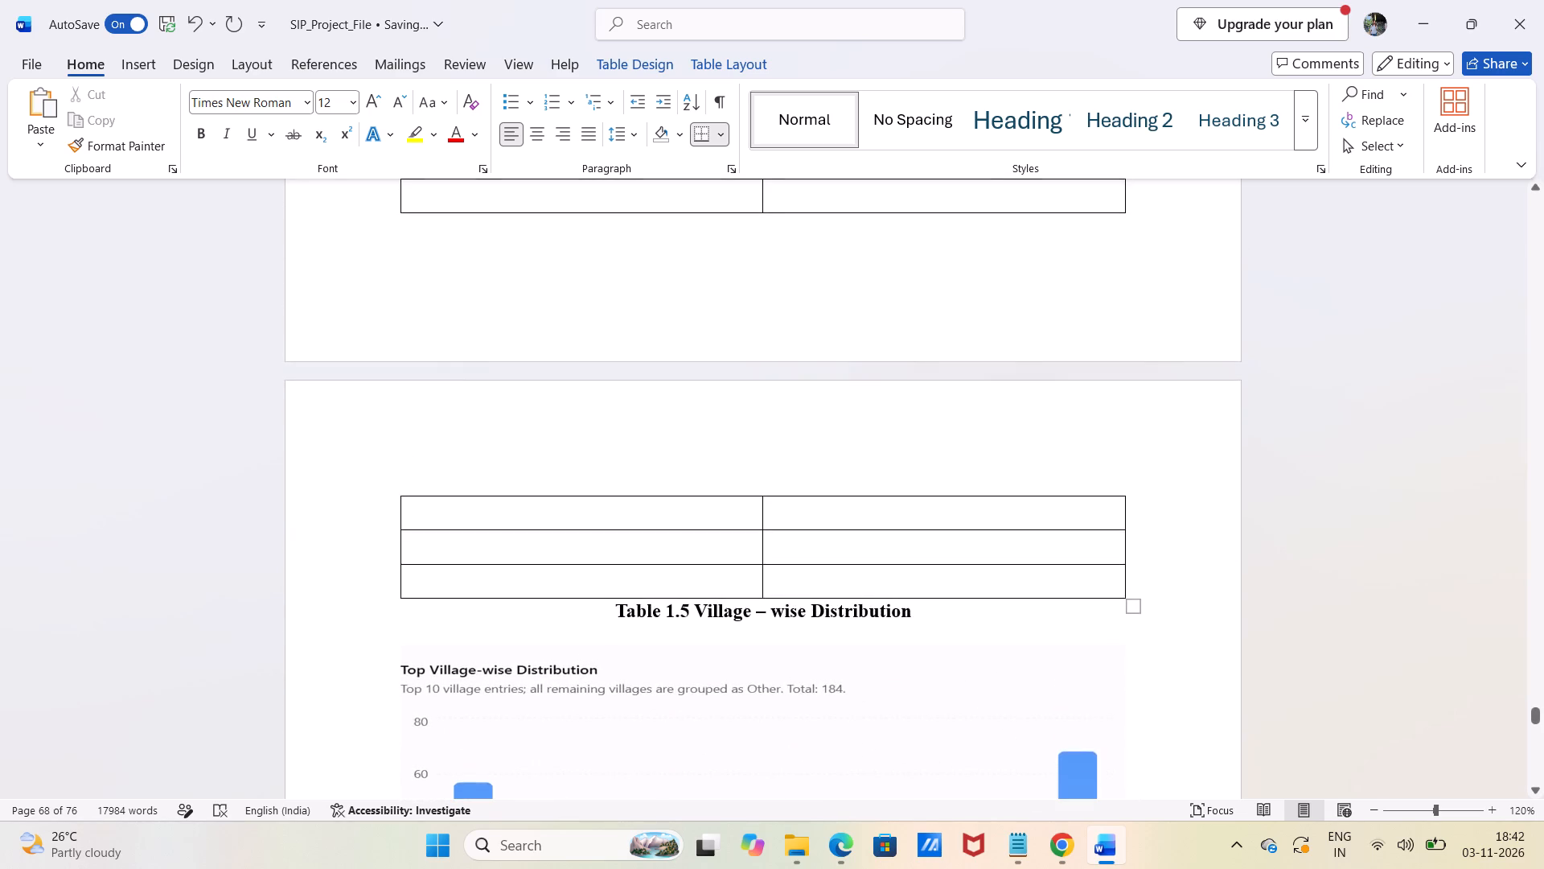
type("atte")
type("wal")
key("Down")
scroll(426, 459, "right", 1)
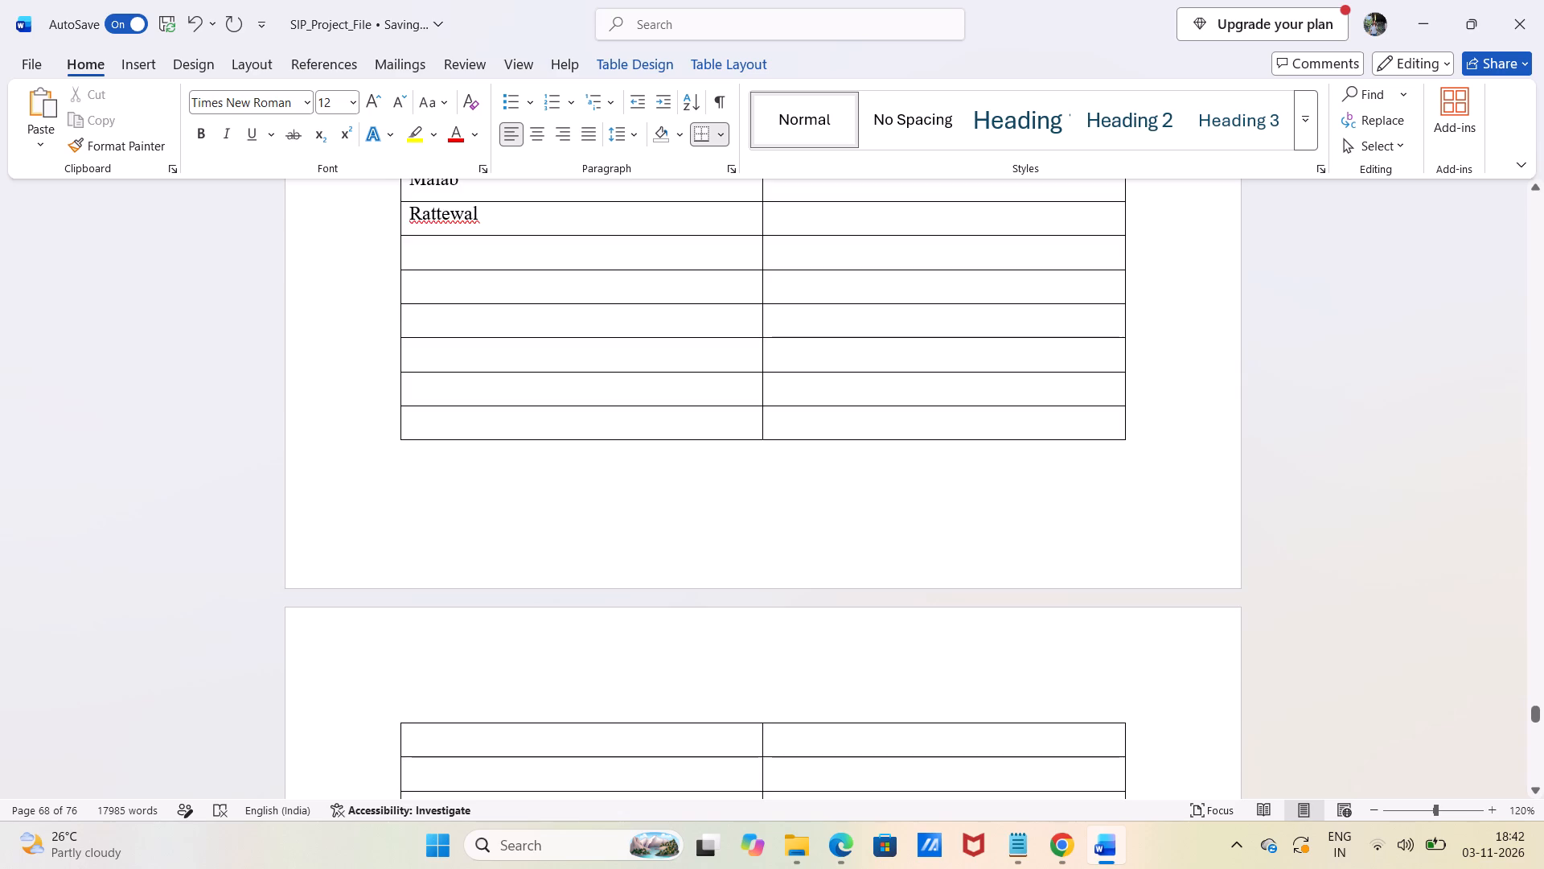
scroll(426, 459, "right", 1)
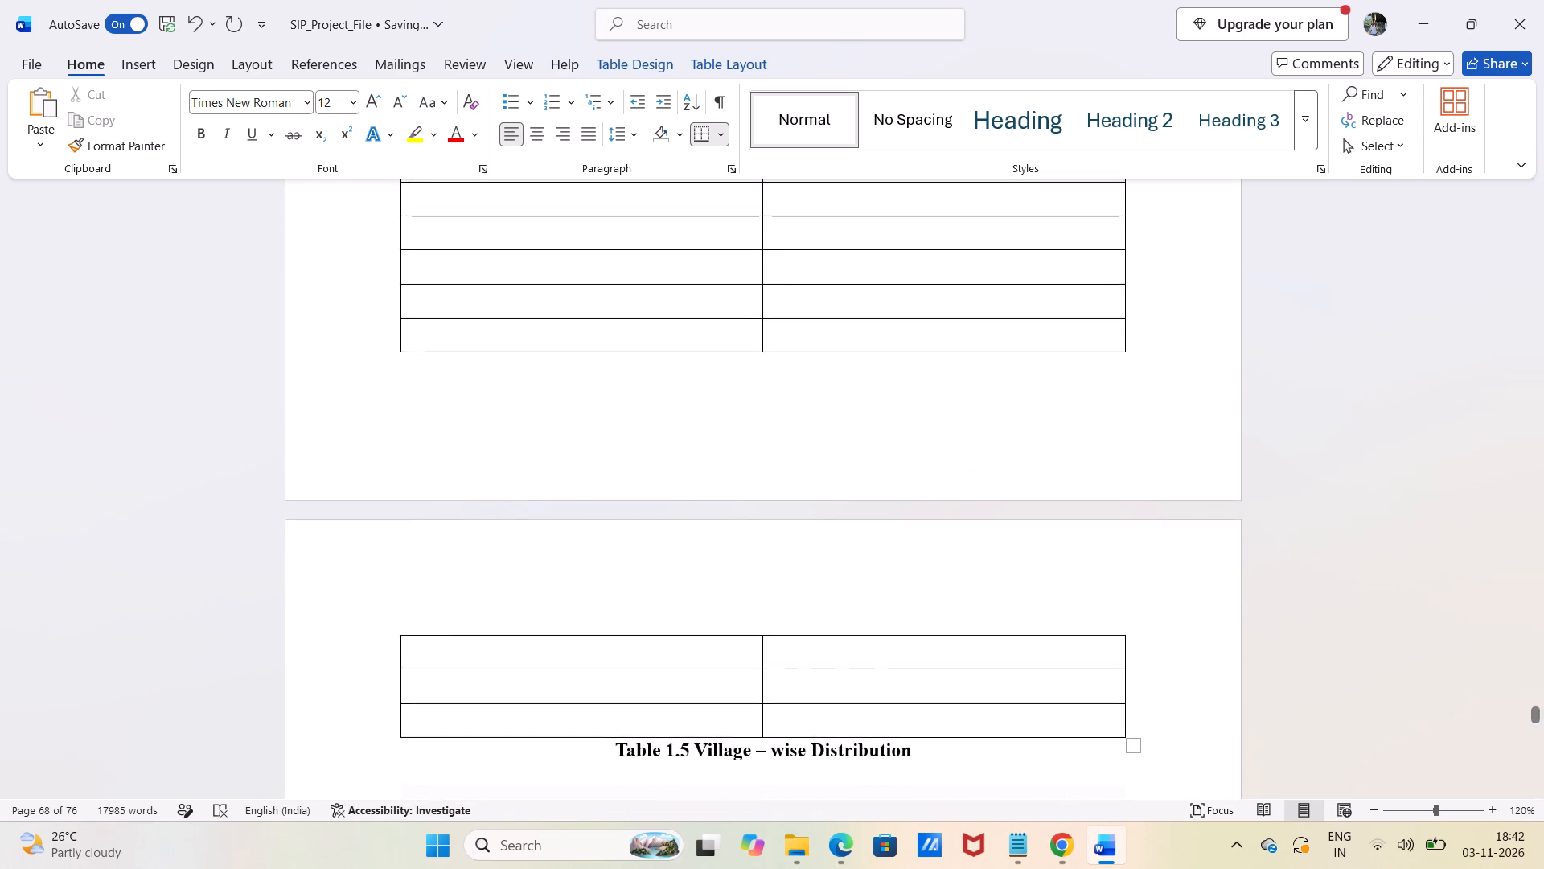
key("Down")
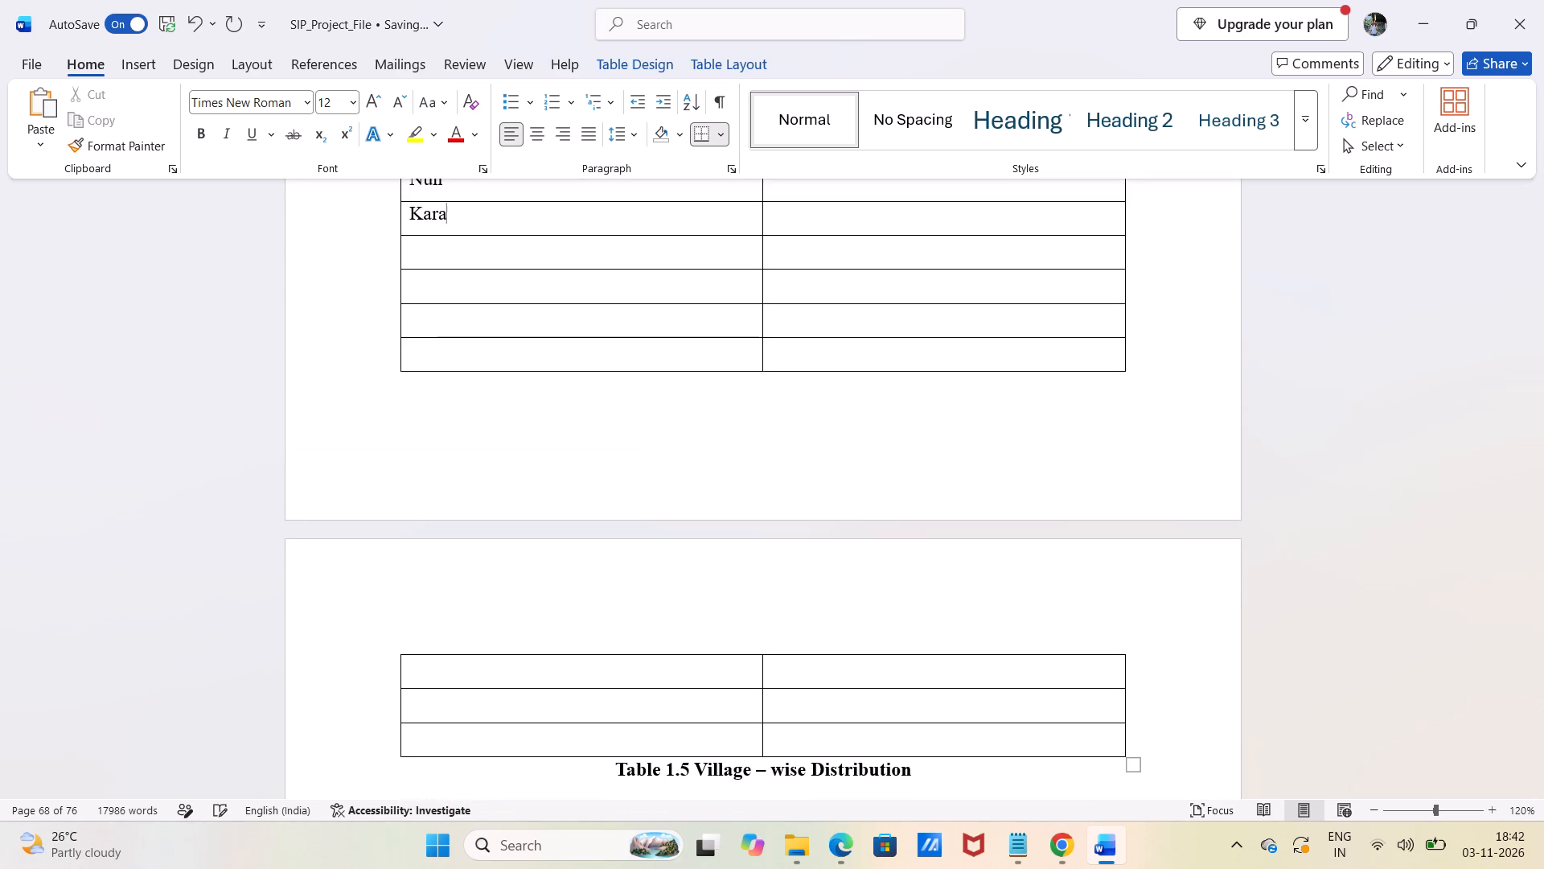
key("Down")
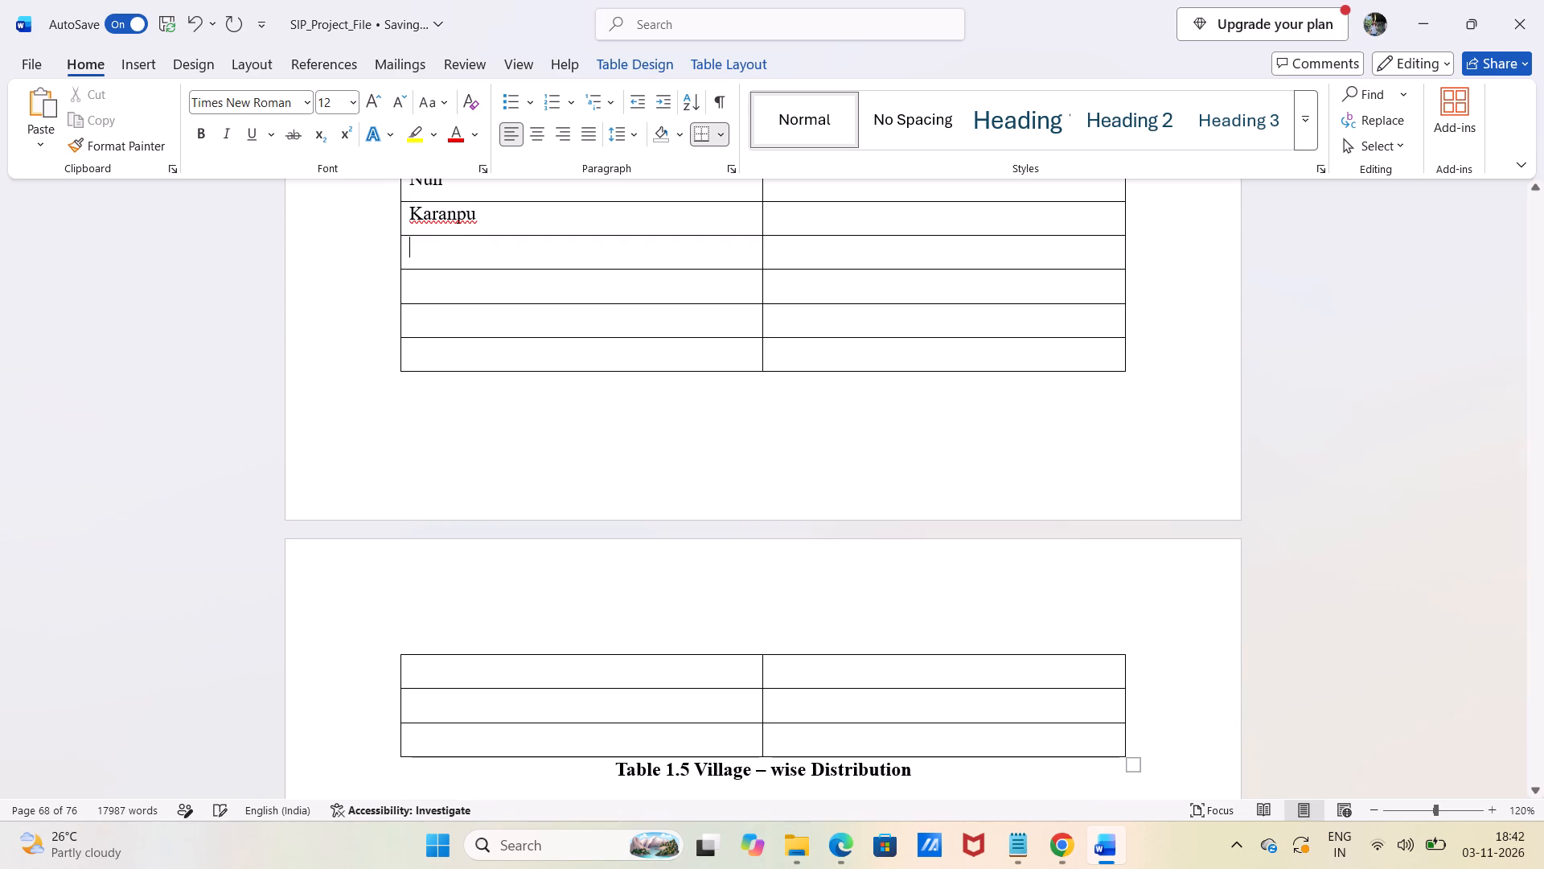
Continue the Village column with Nabipur, Adbar and Bharang, following the order in the village-wise chart.
scroll(335, 525, "down", 1)
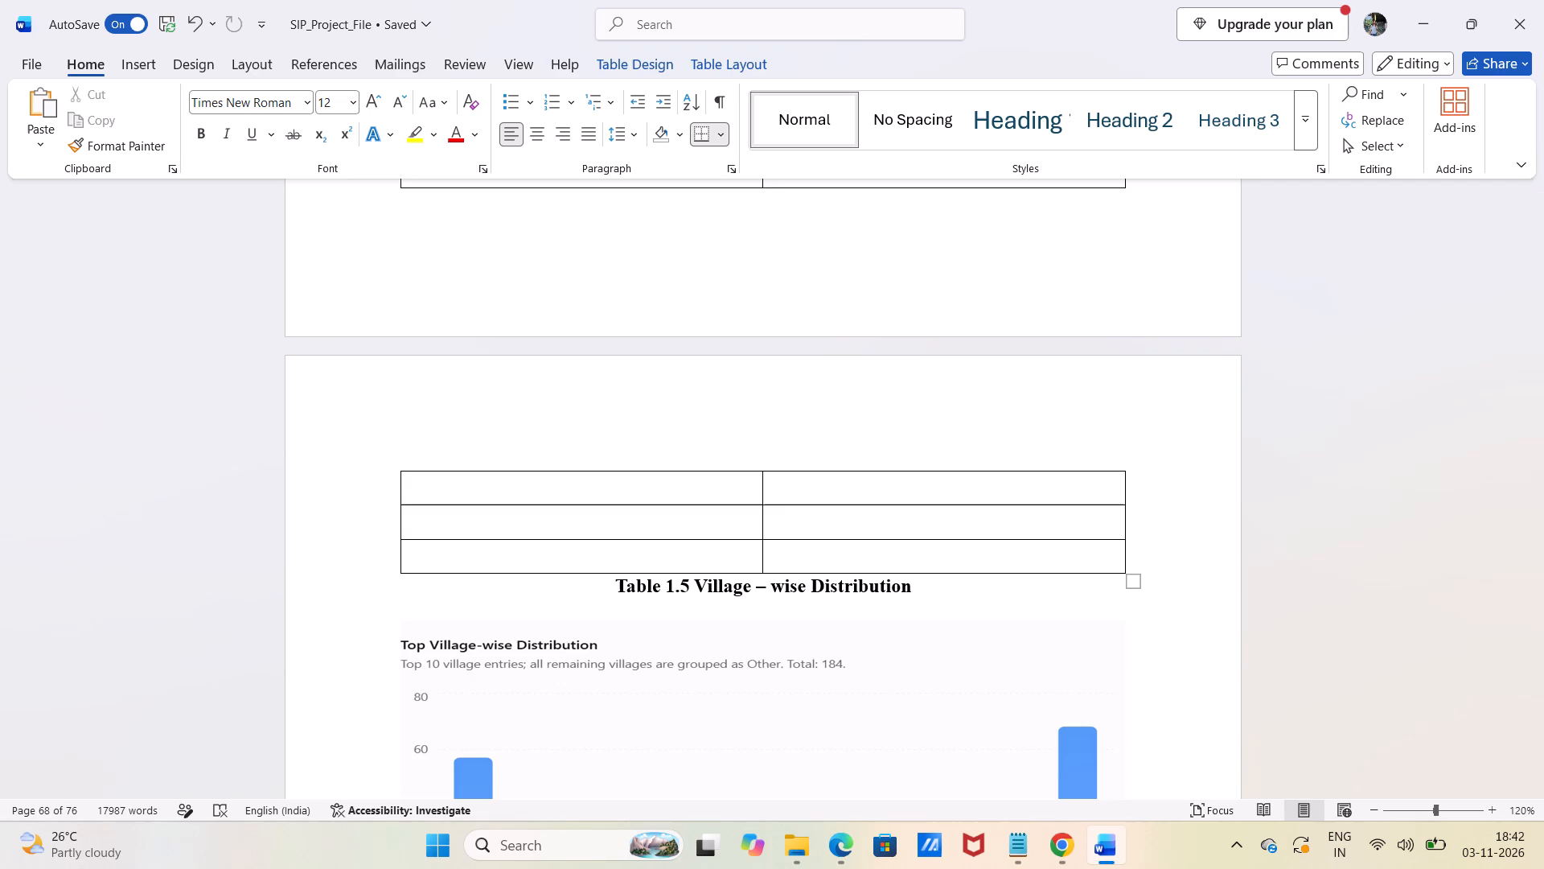
scroll(423, 545, "up", 1)
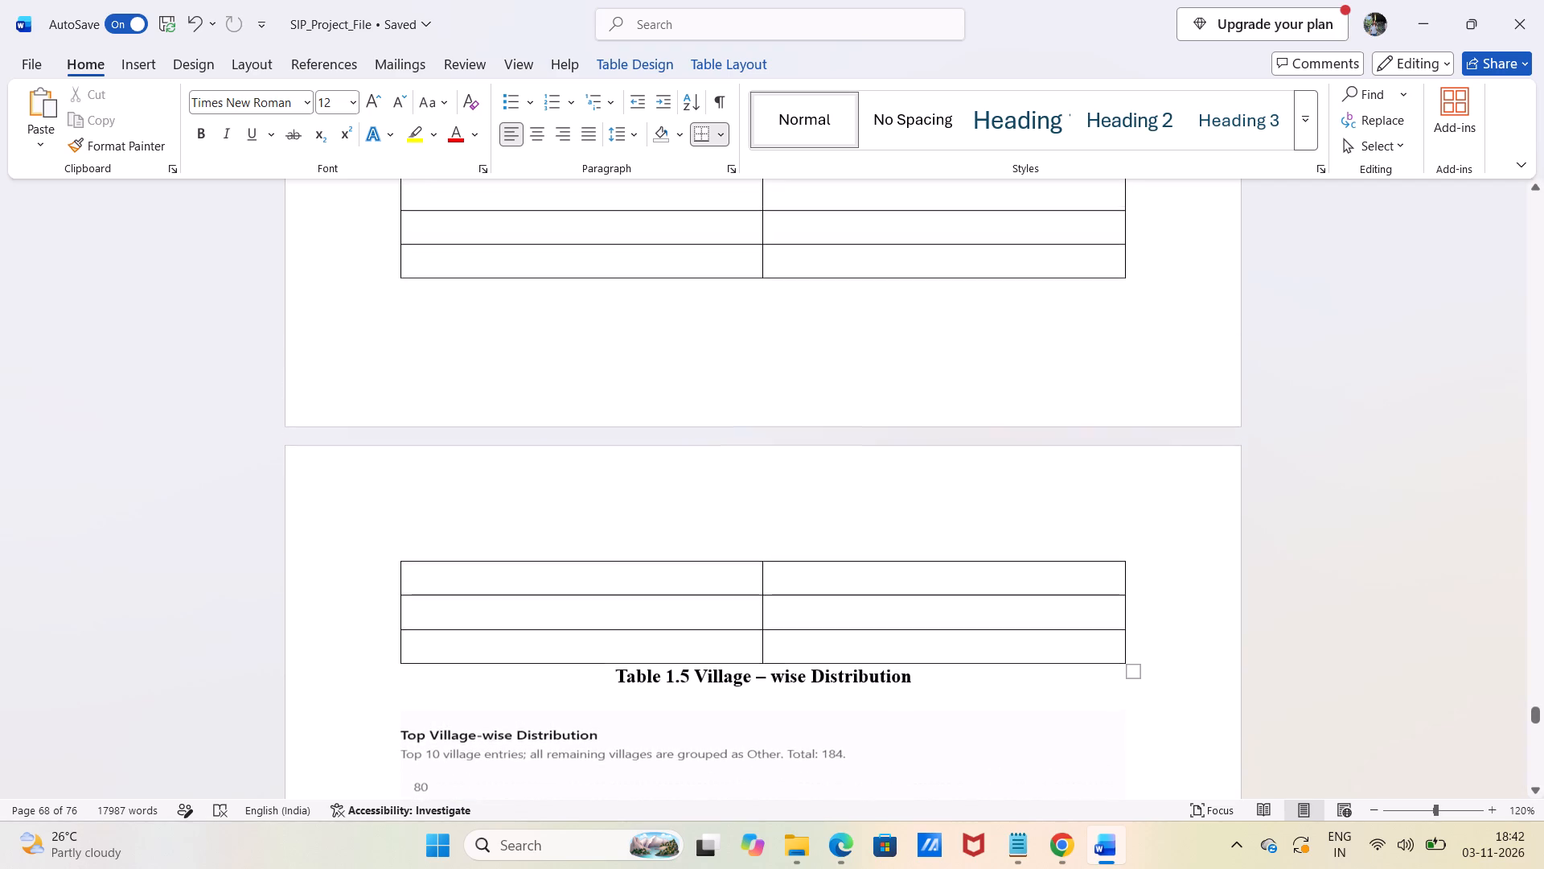
scroll(423, 545, "up", 1)
scroll(423, 545, "down", 1)
scroll(423, 545, "up", 1)
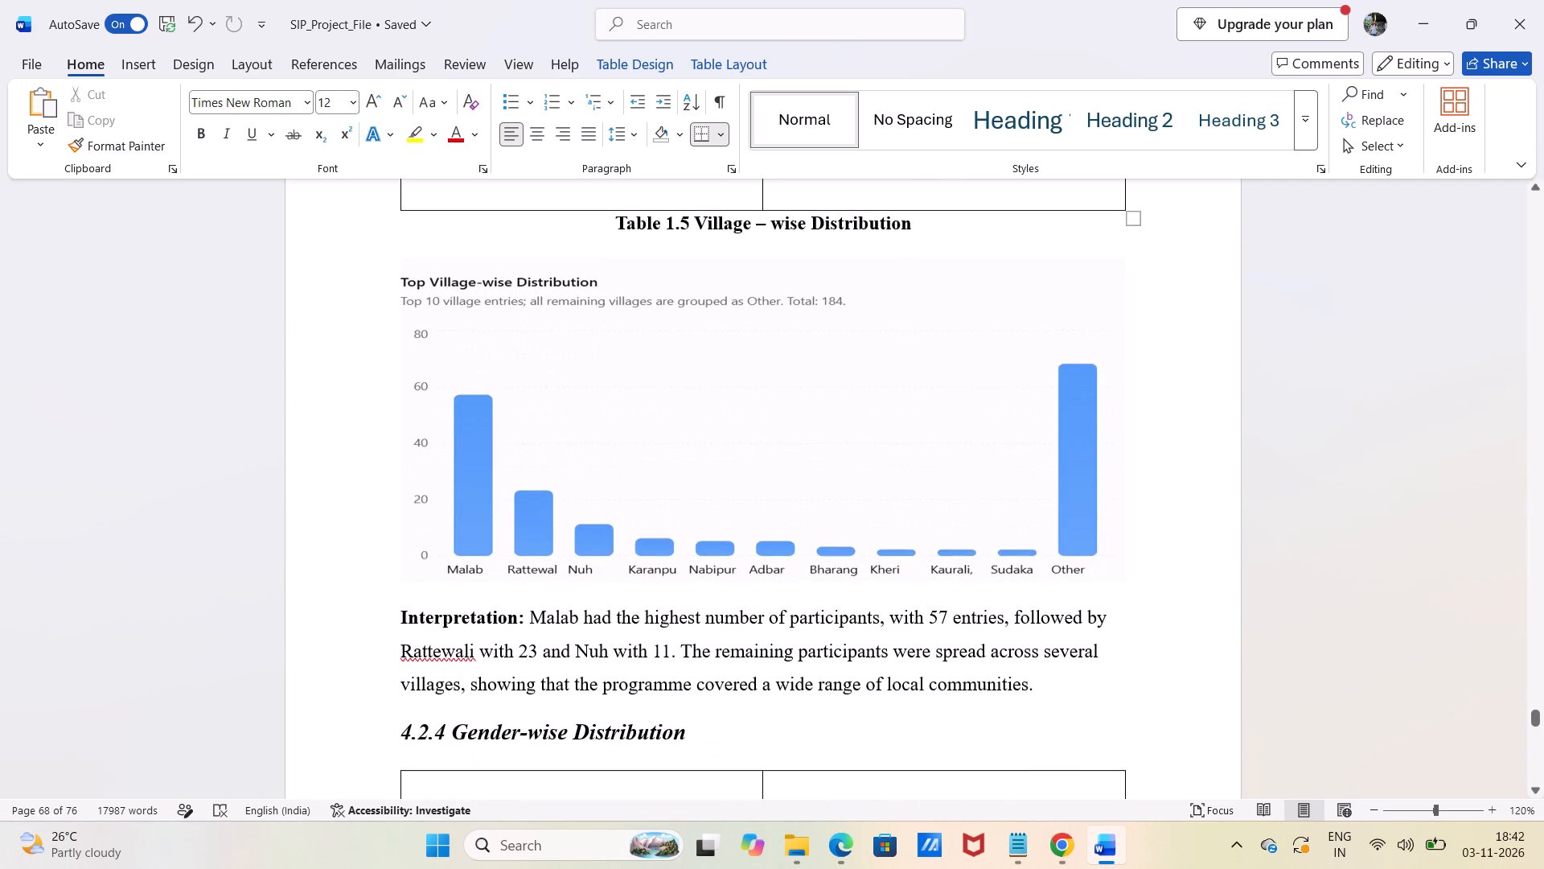
scroll(423, 545, "up", 1)
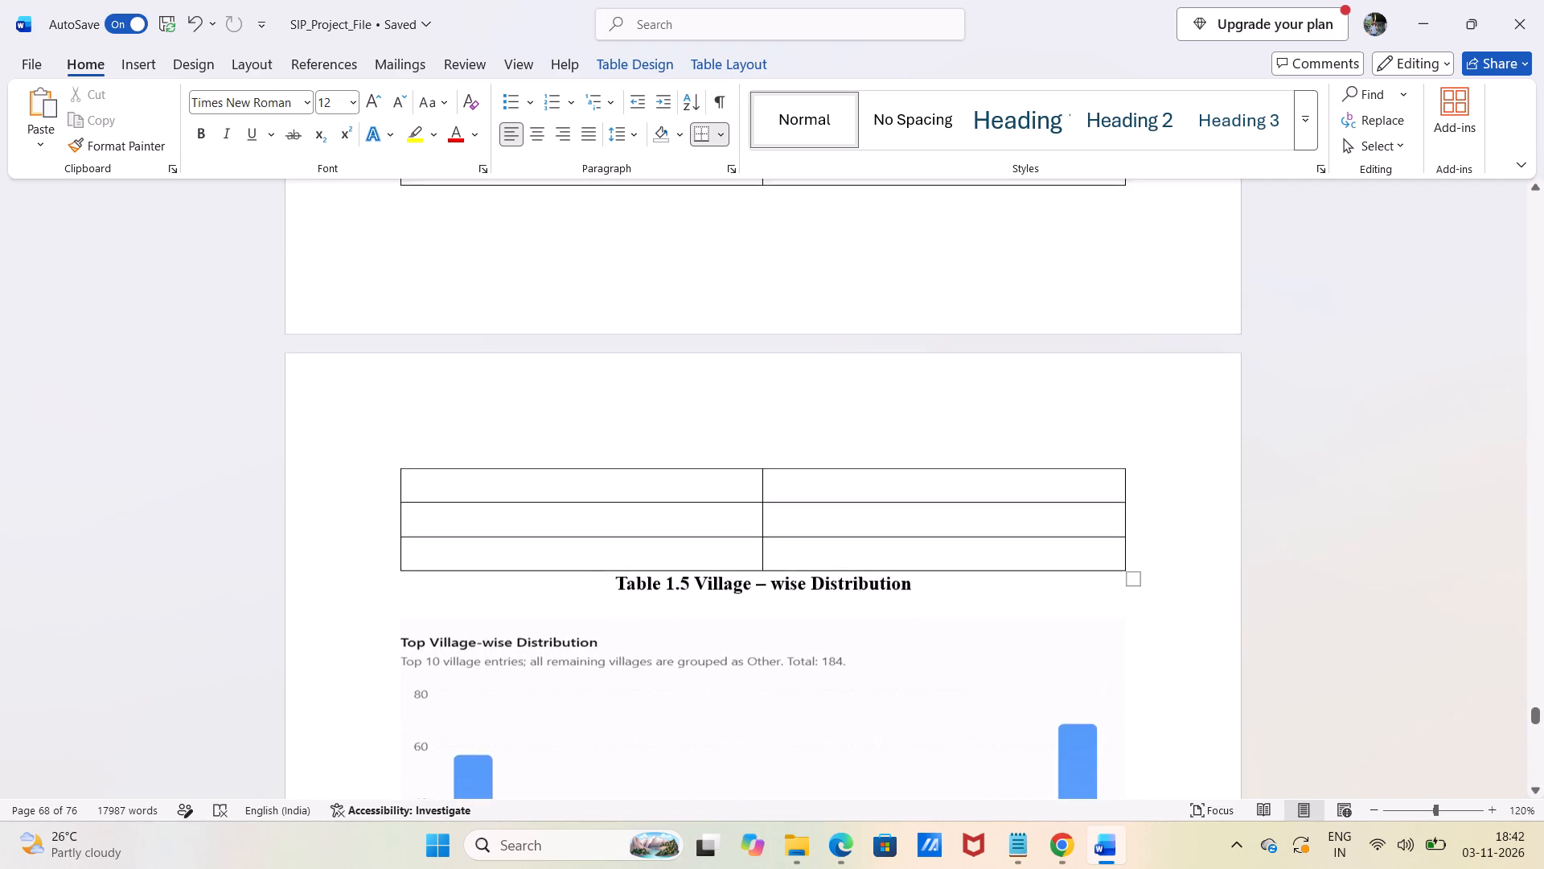
scroll(423, 545, "up", 1)
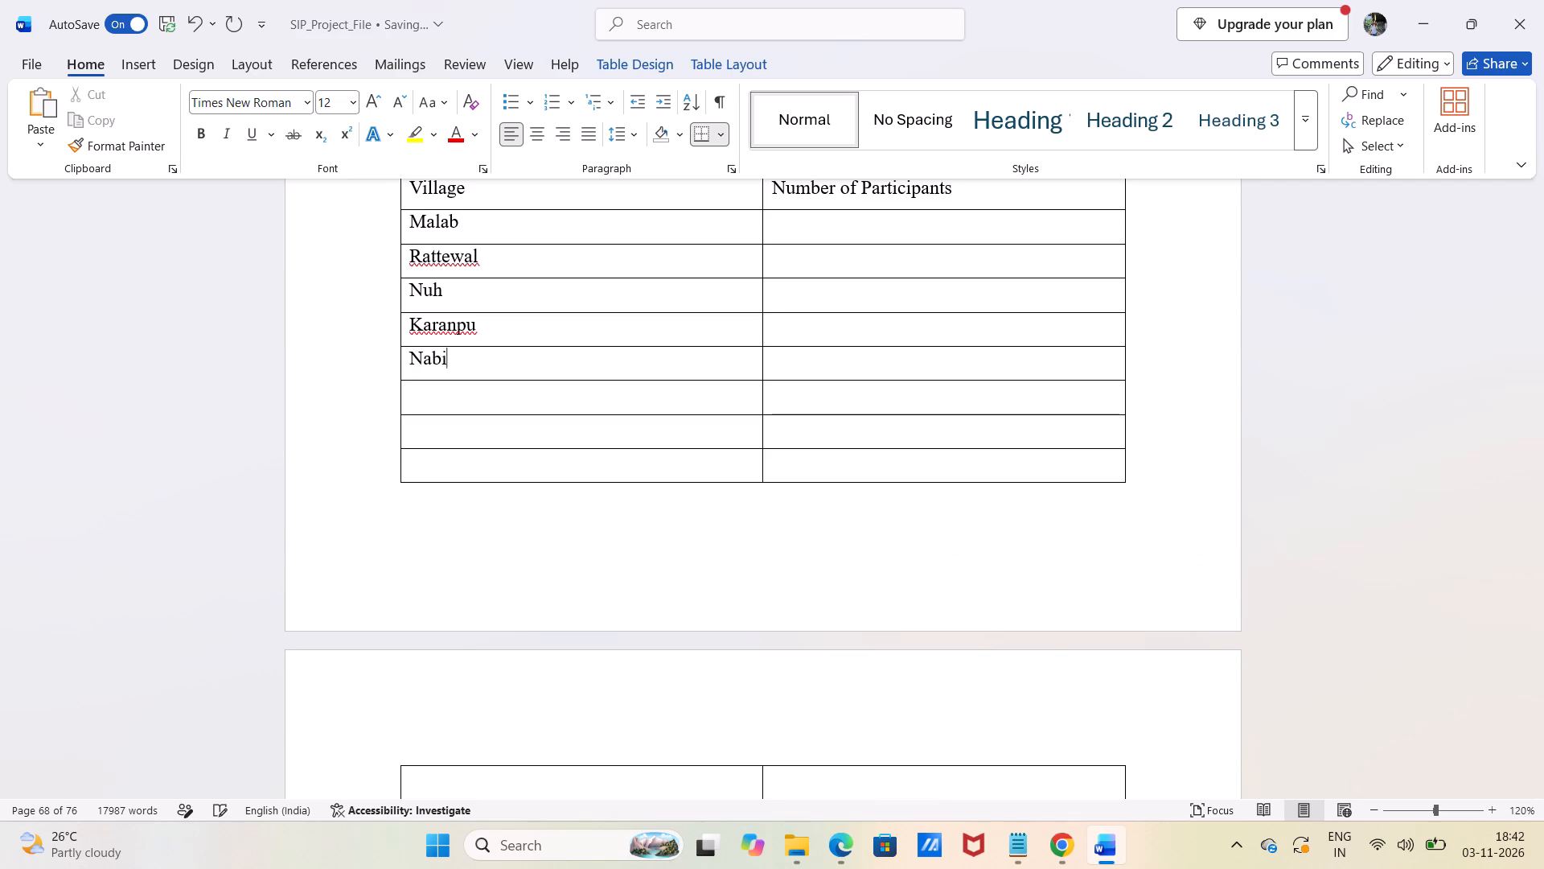
key("Down")
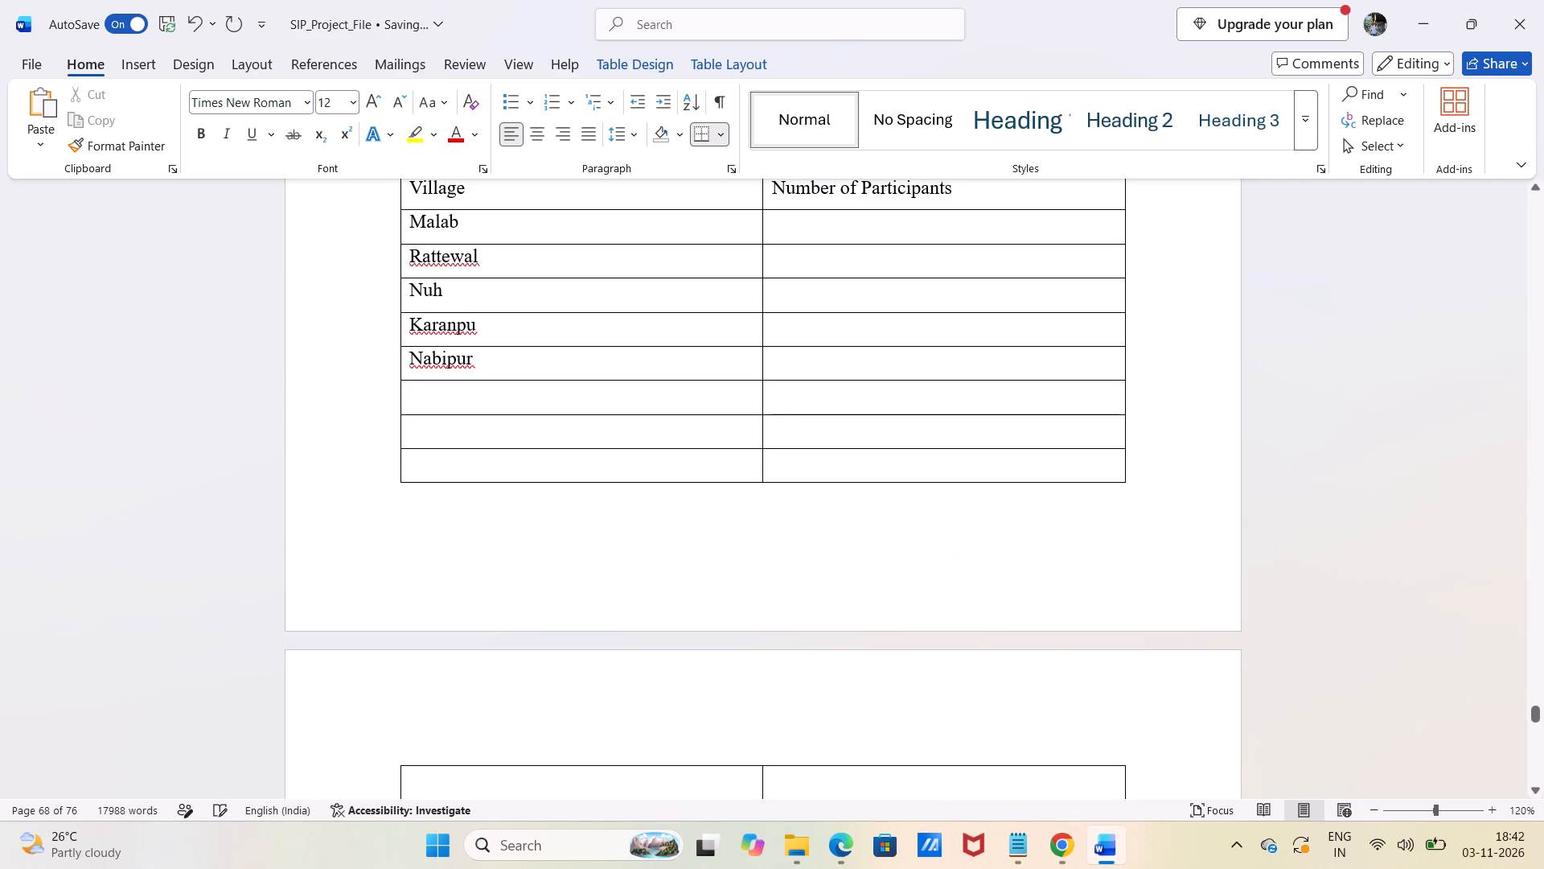
scroll(441, 538, "down", 5)
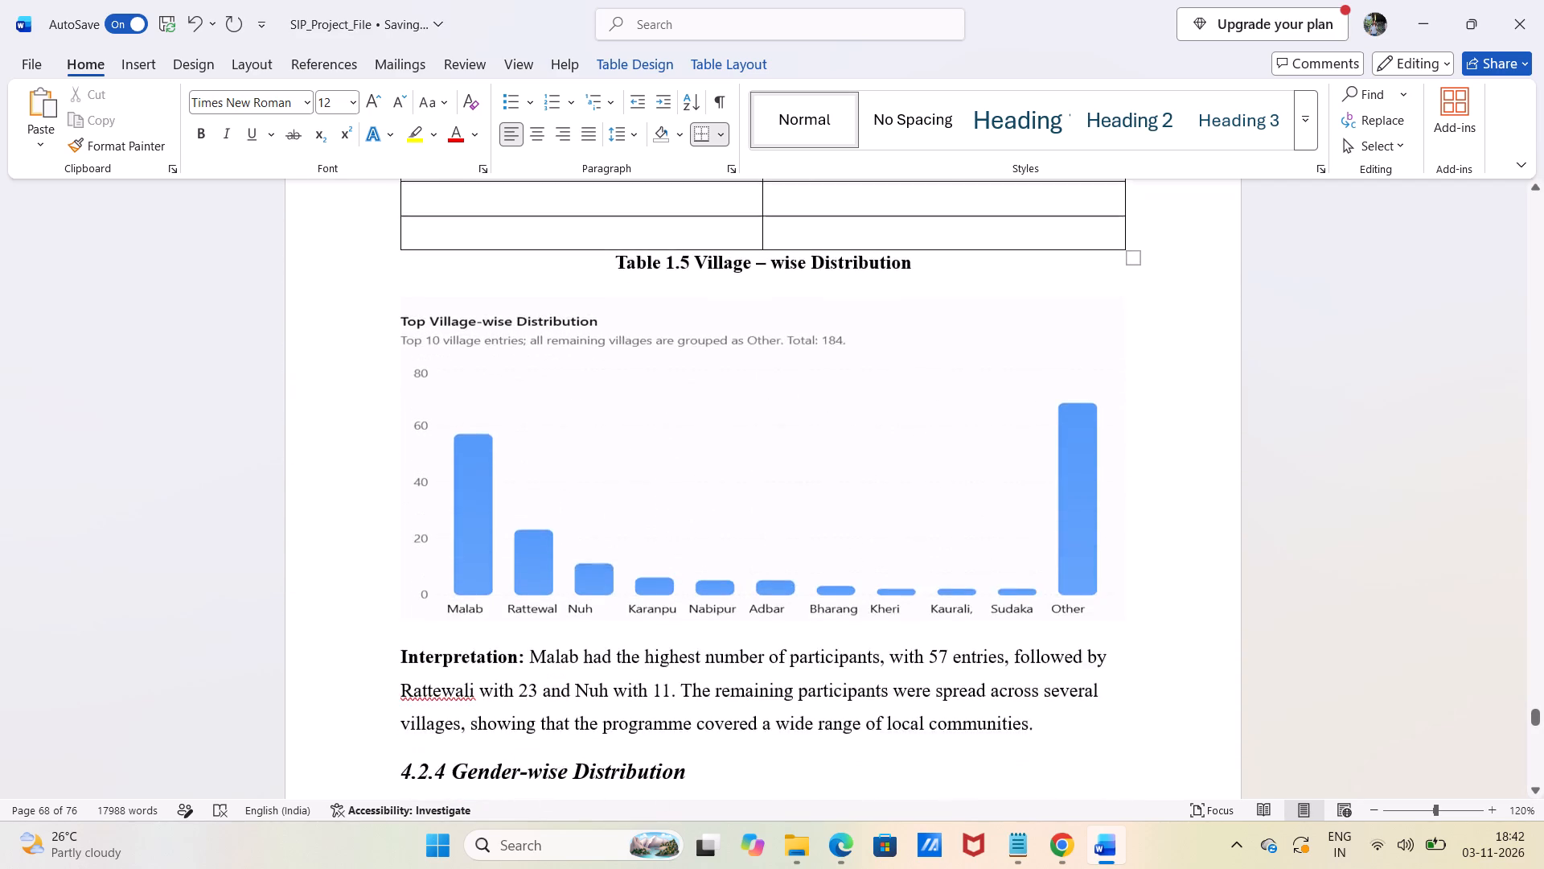
scroll(441, 538, "up", 1)
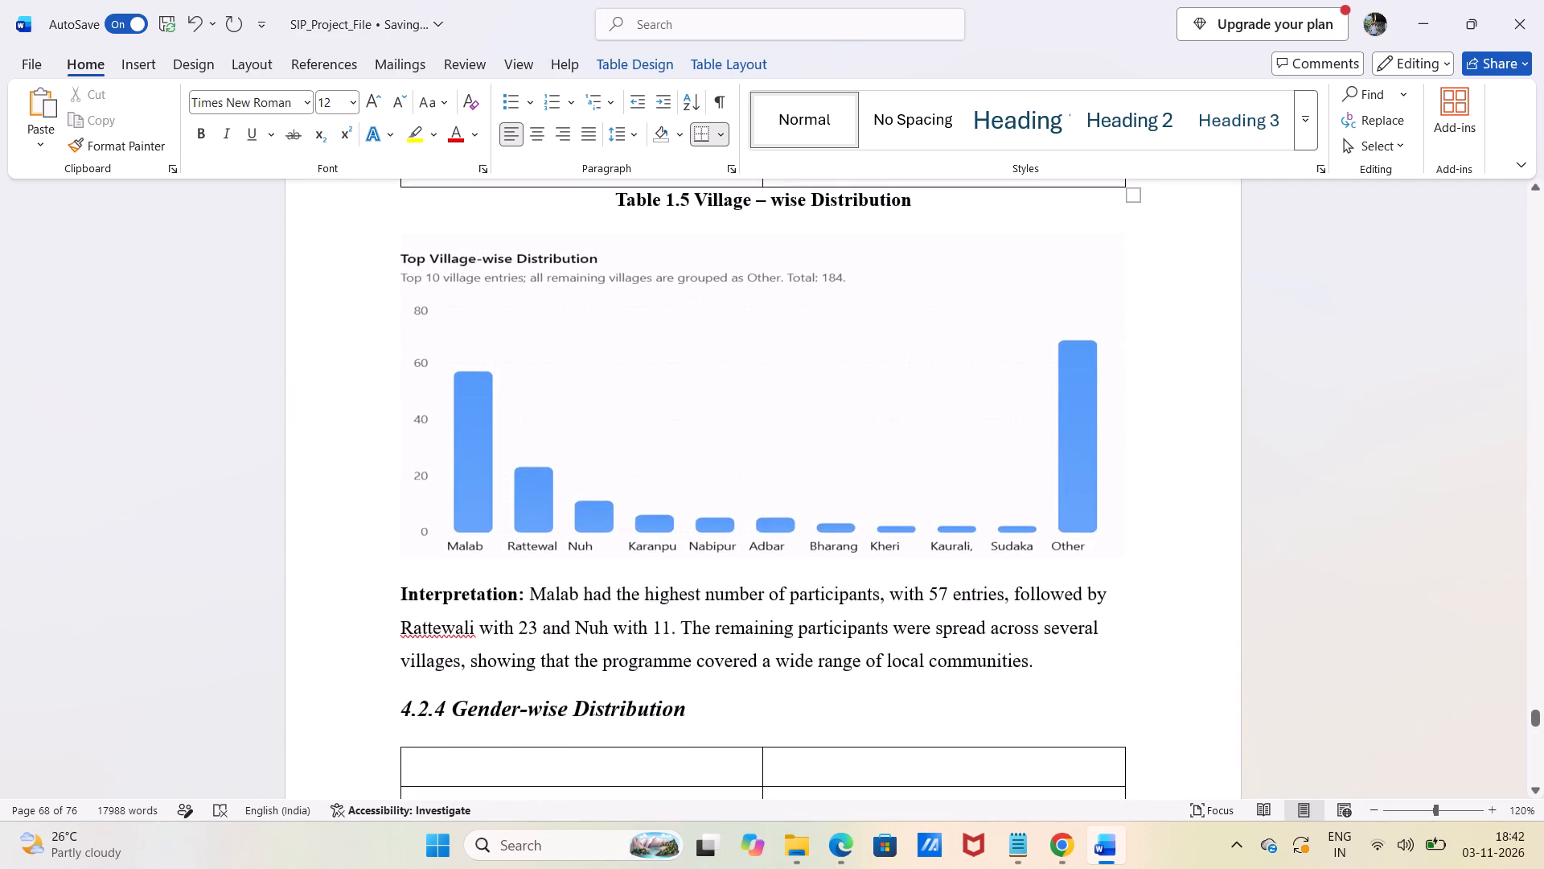
scroll(441, 538, "up", 1)
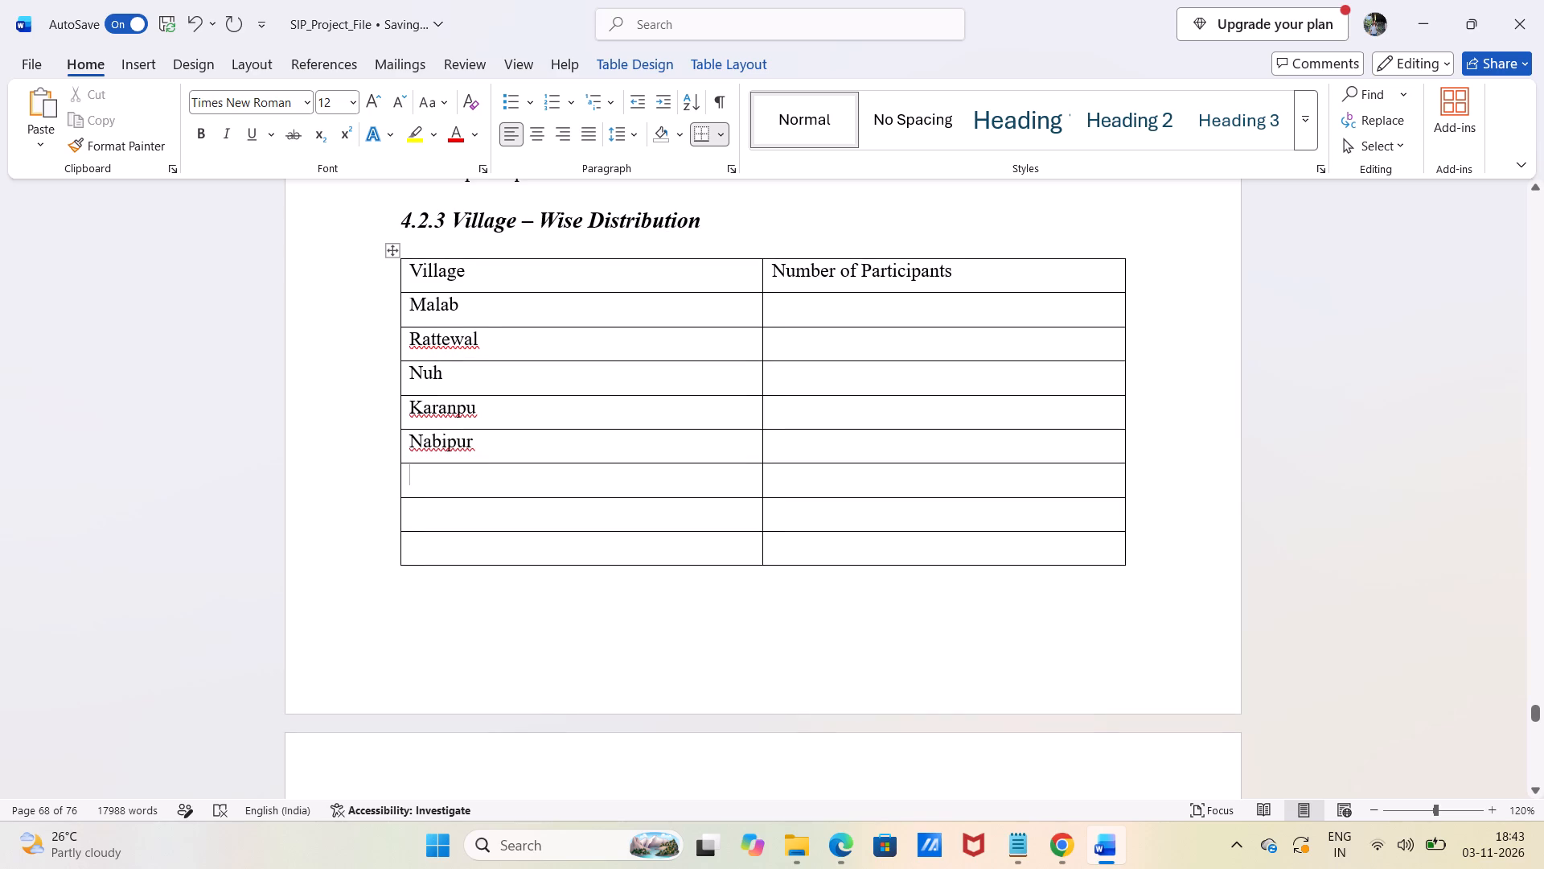
type("dbar")
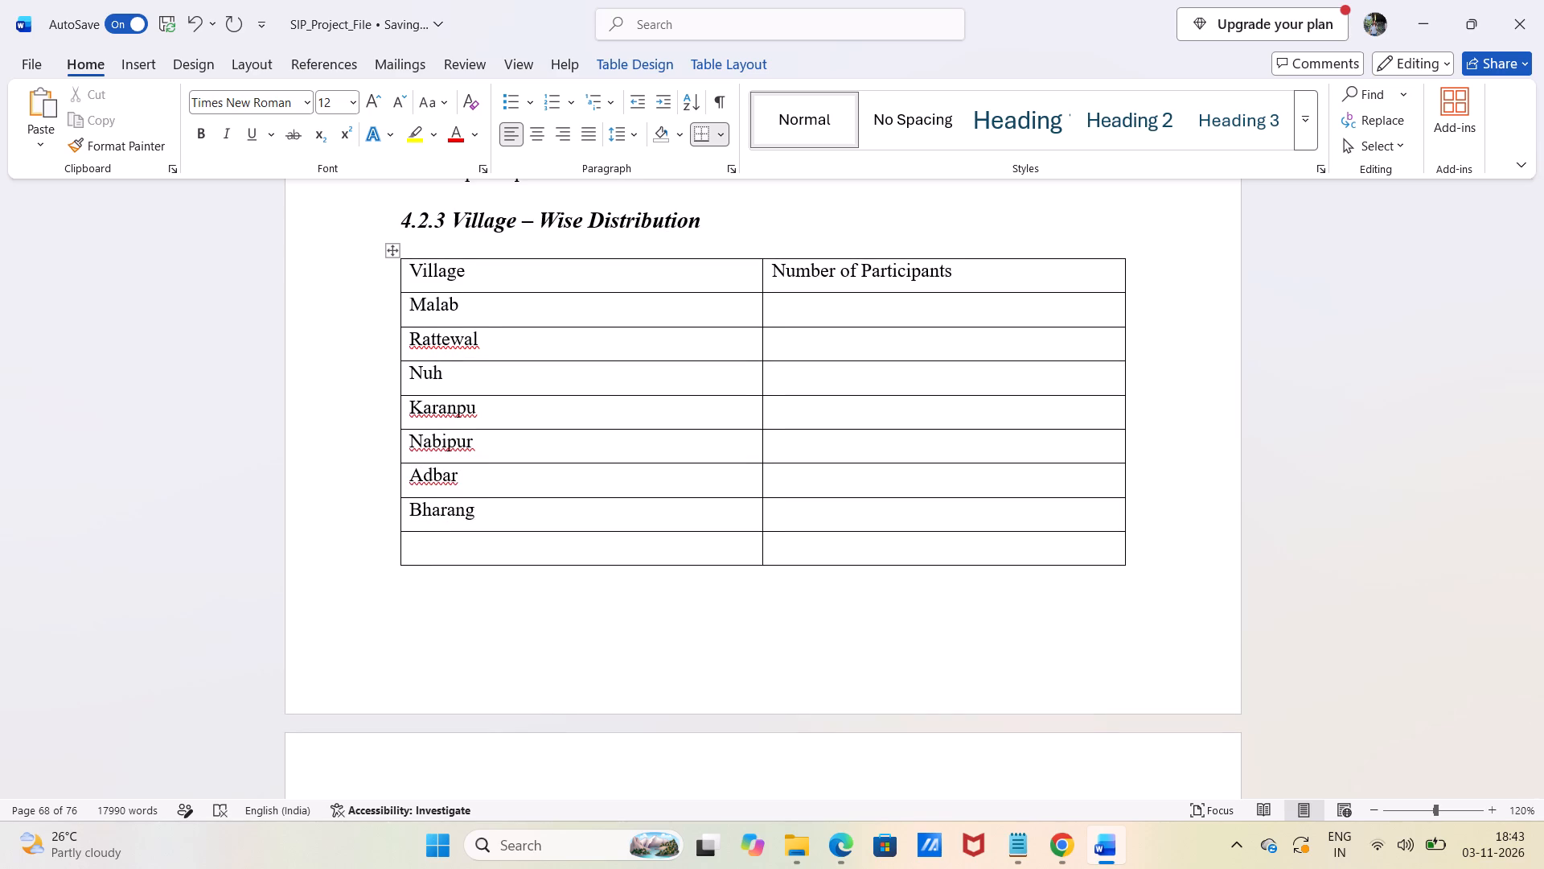
key("Down")
Complete the Village column with Kheri, Kaurali, Sudaka and Others in the remaining rows.
scroll(441, 538, "down", 3)
scroll(441, 538, "up", 1)
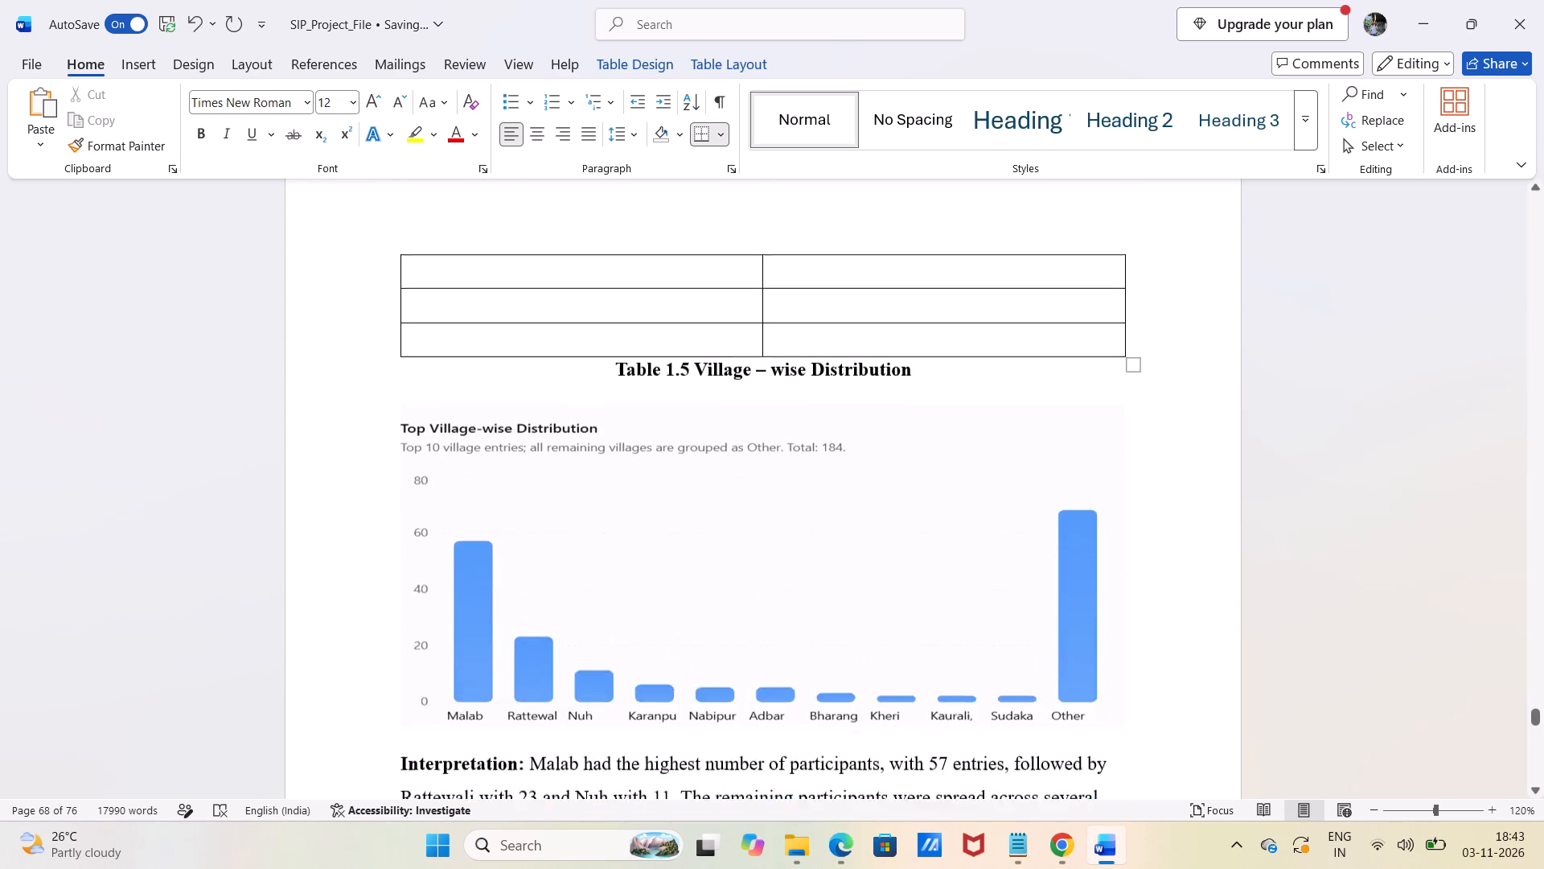
scroll(441, 538, "up", 1)
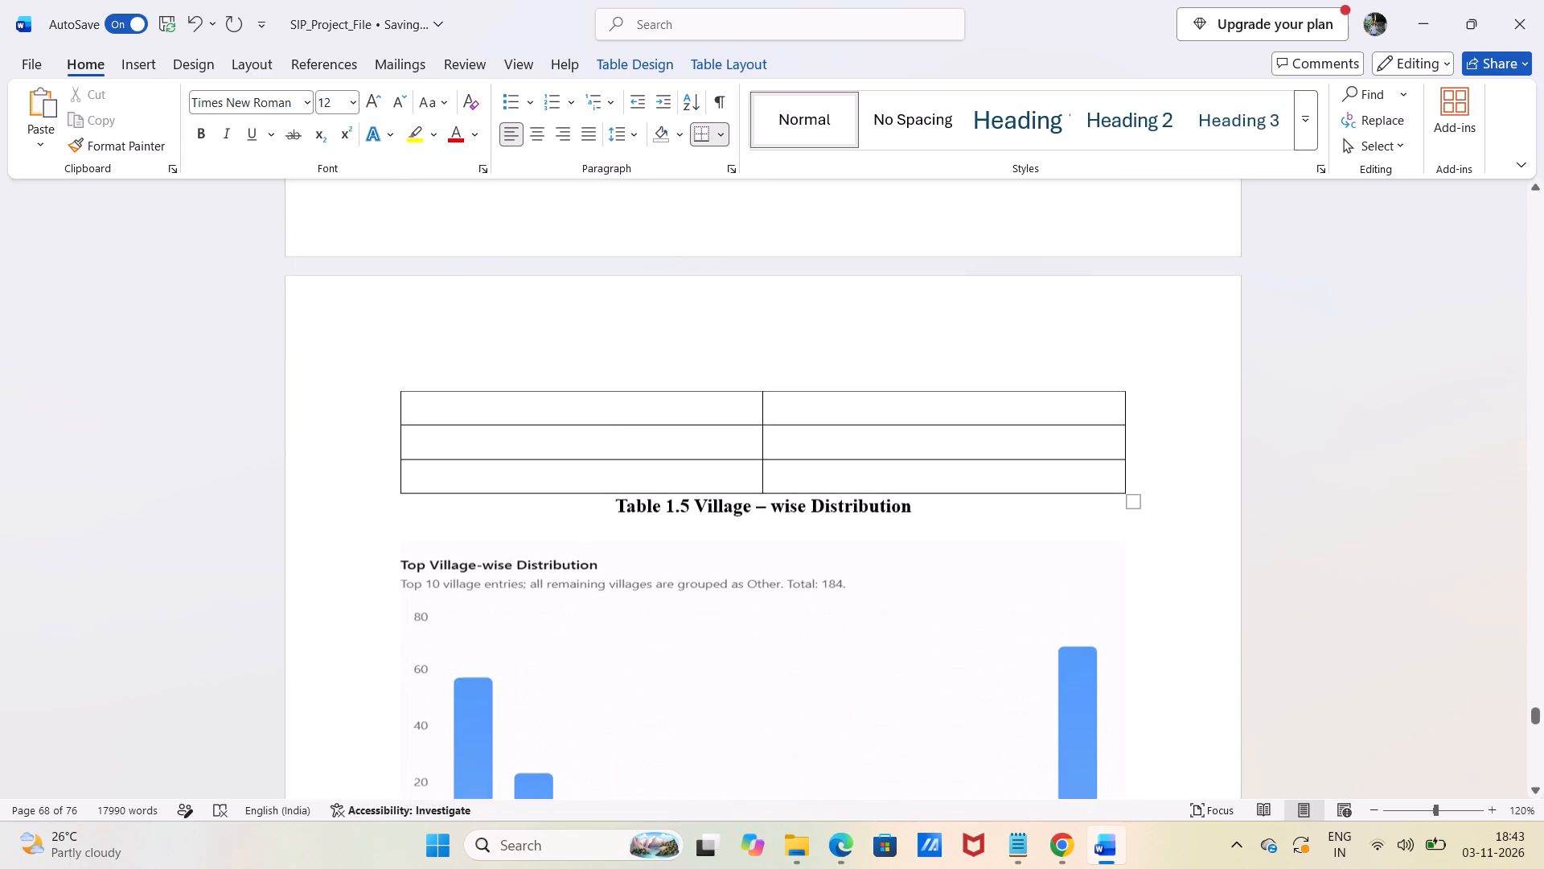
scroll(441, 538, "up", 1)
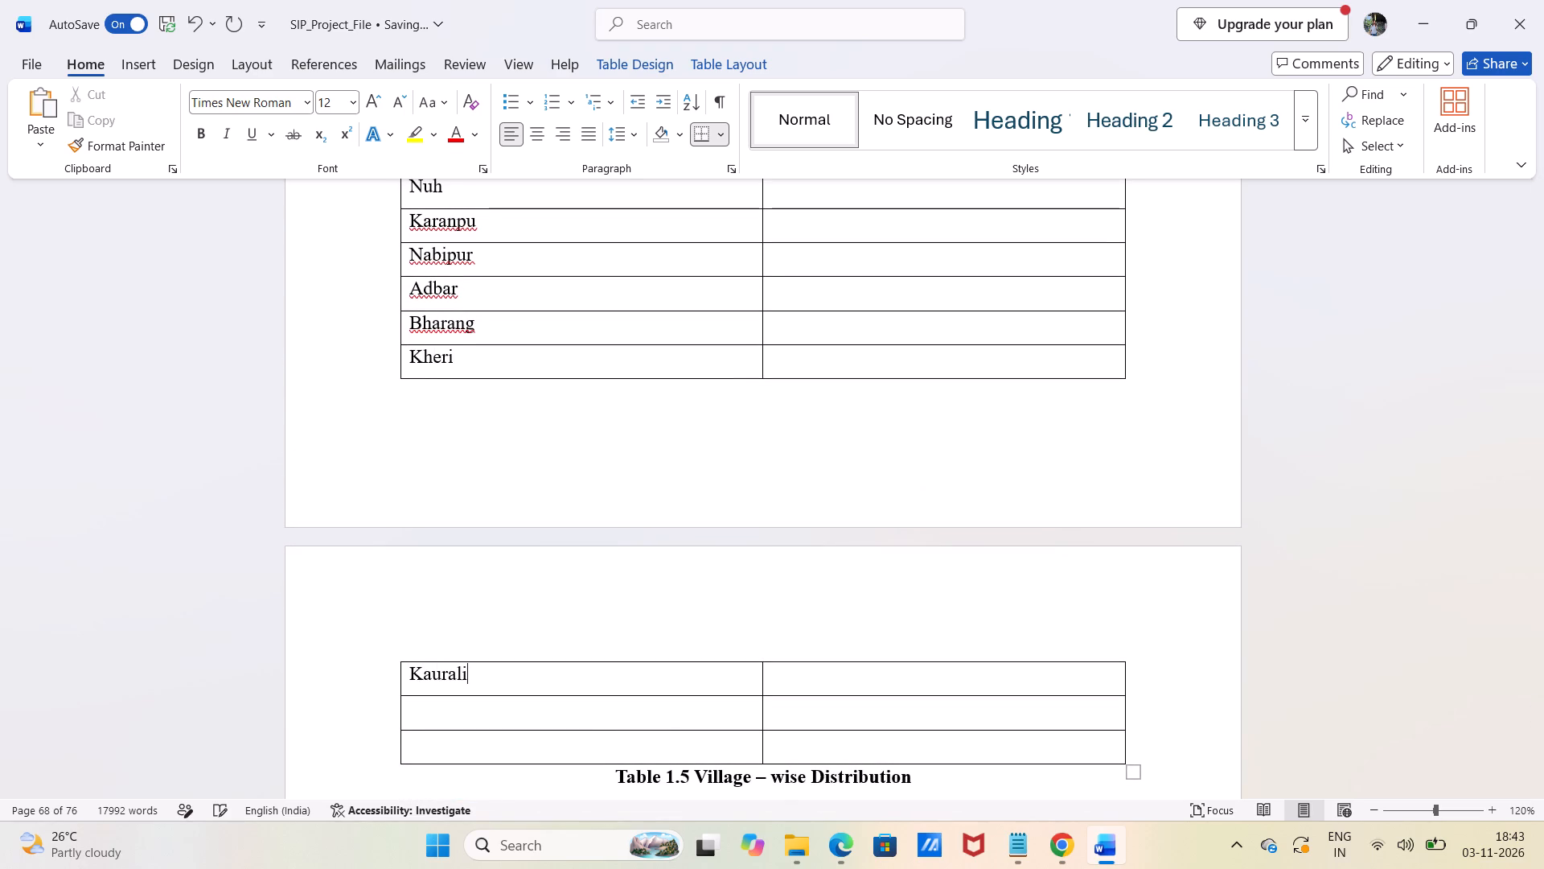
scroll(296, 527, "right", 1)
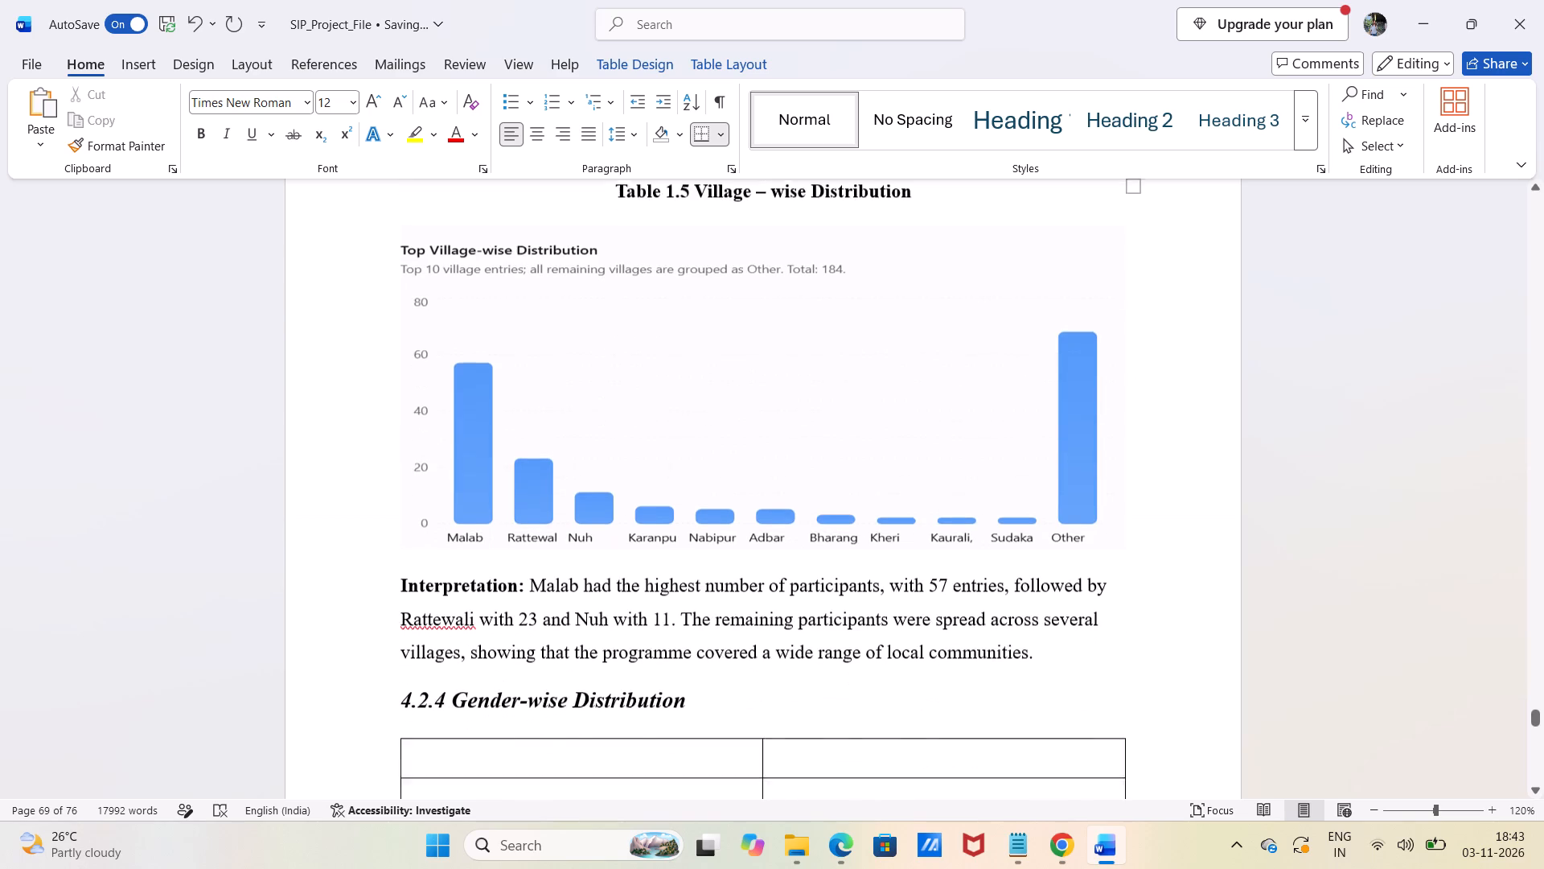
scroll(296, 527, "right", 1)
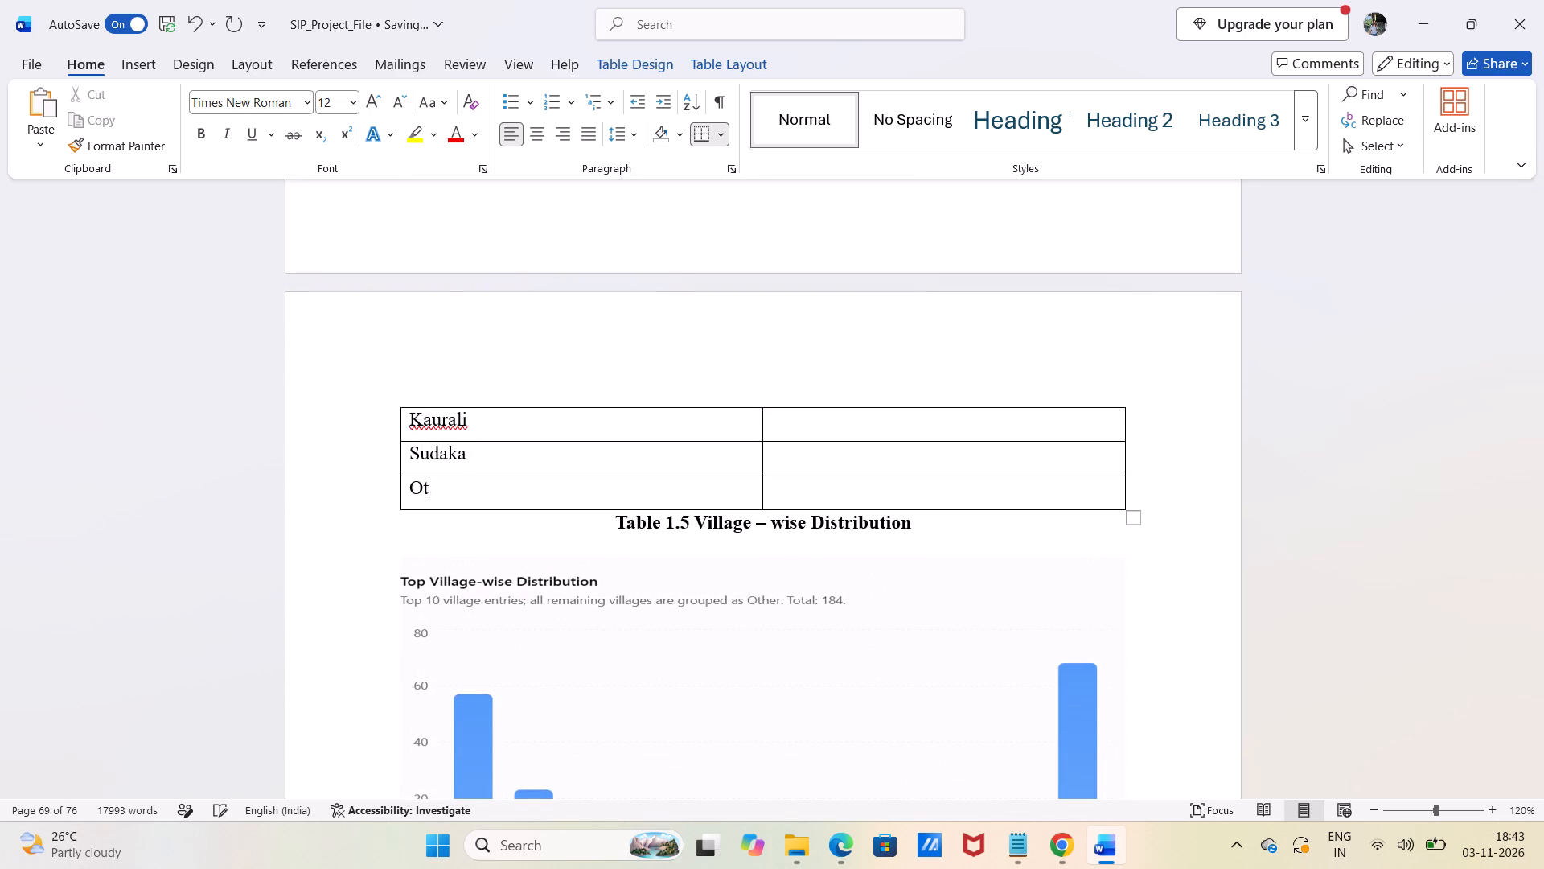
Examine the Top Village-wise Distribution chart and its interpretation for the participant numbers of each village.
left_click(819, 495)
scroll(819, 495, "down", 1)
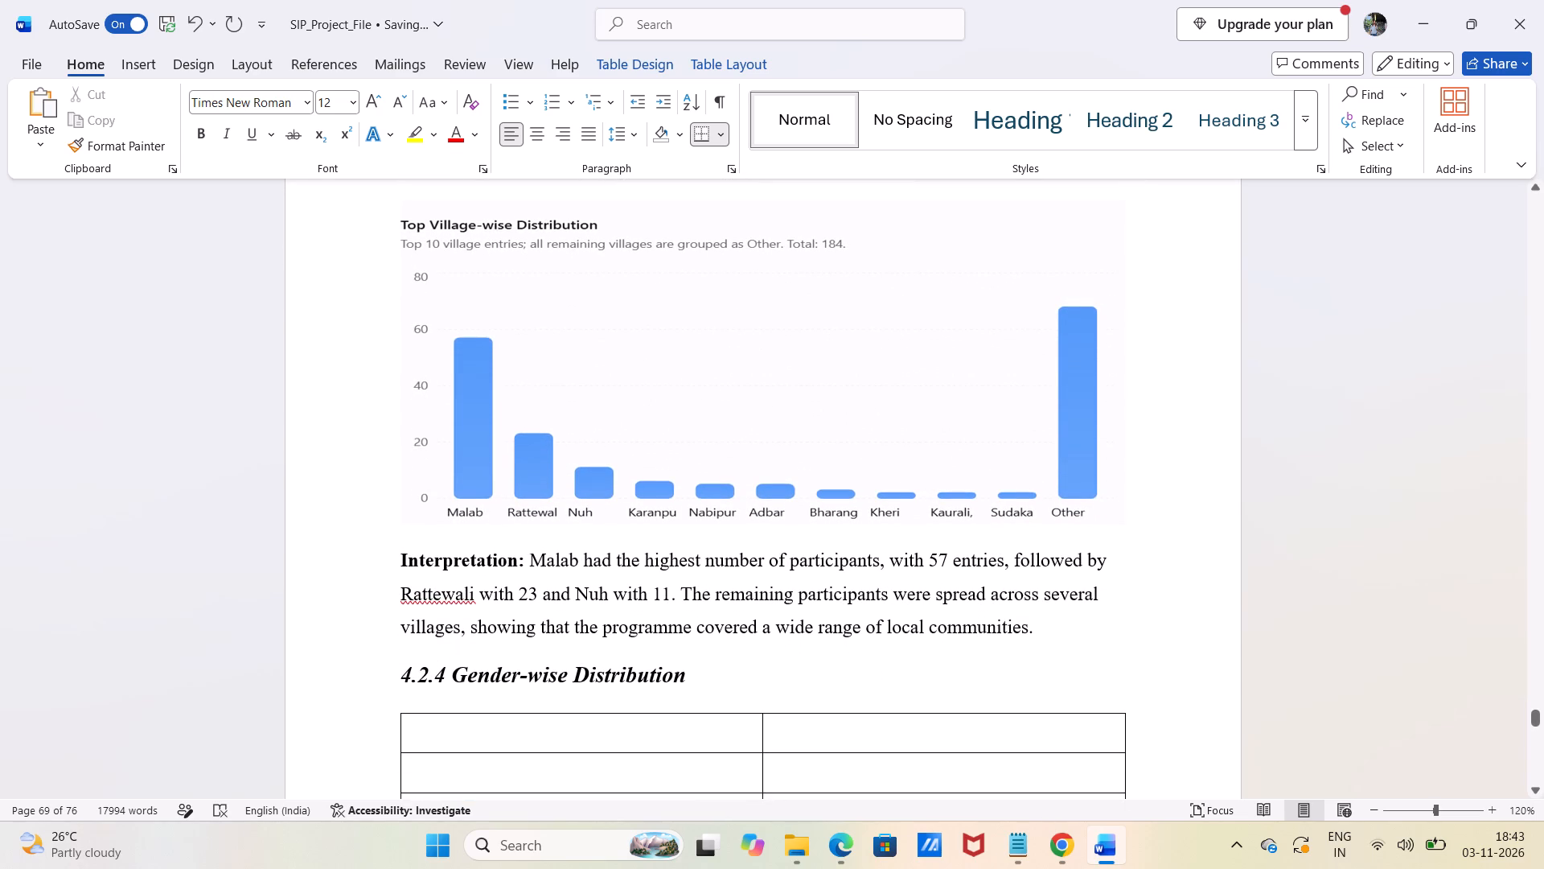
scroll(819, 495, "down", 5)
left_click(1080, 458)
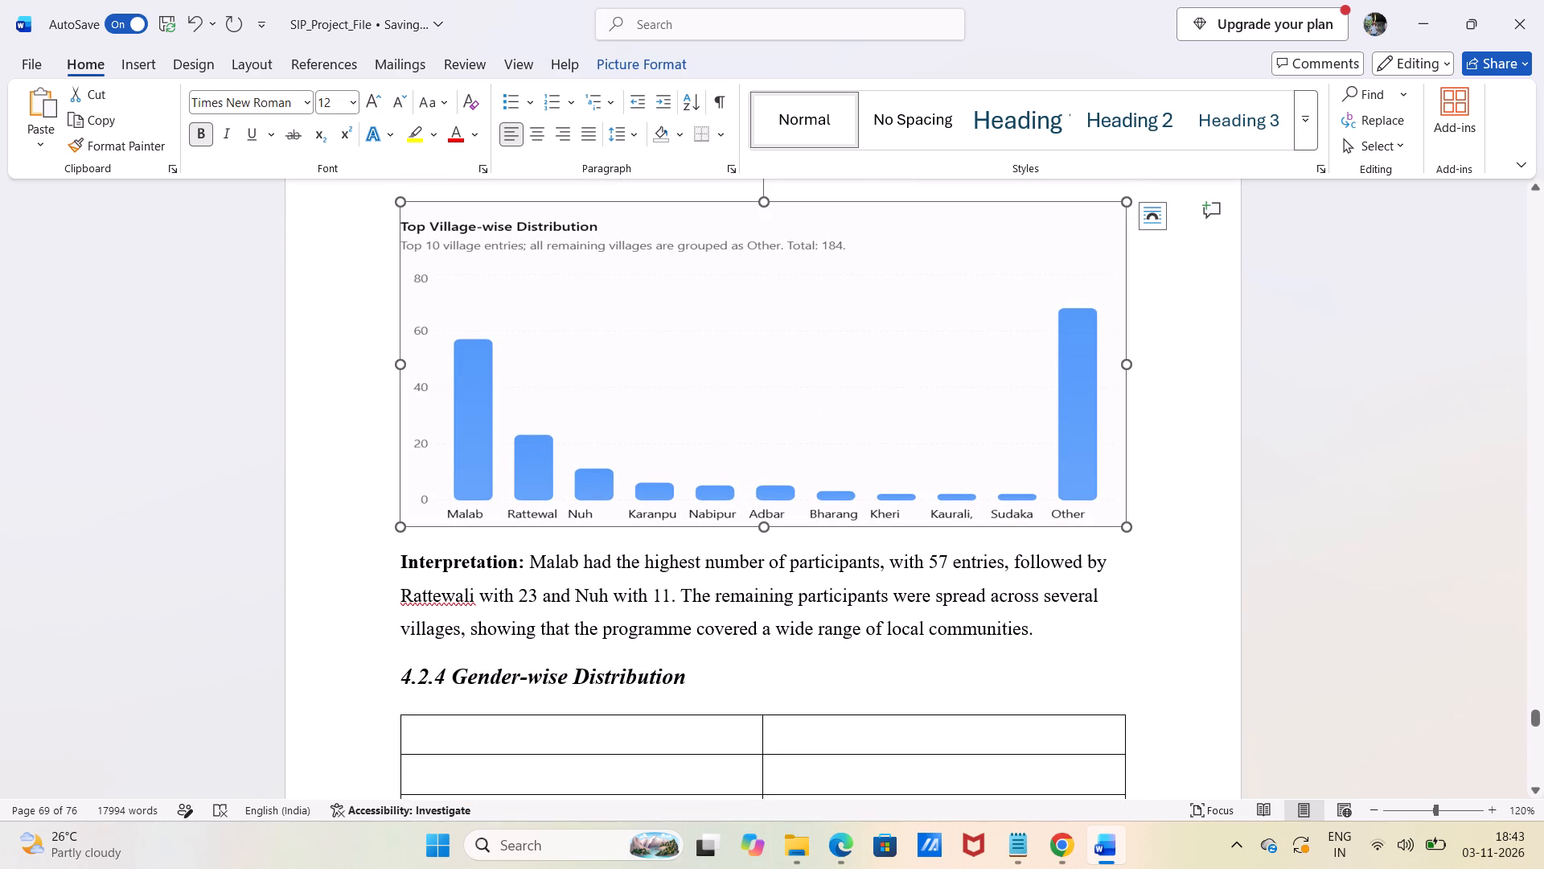
Delete the District column and the header row from the table under 4.2.1 District – Wise Distribution.
scroll(884, 466, "up", 6)
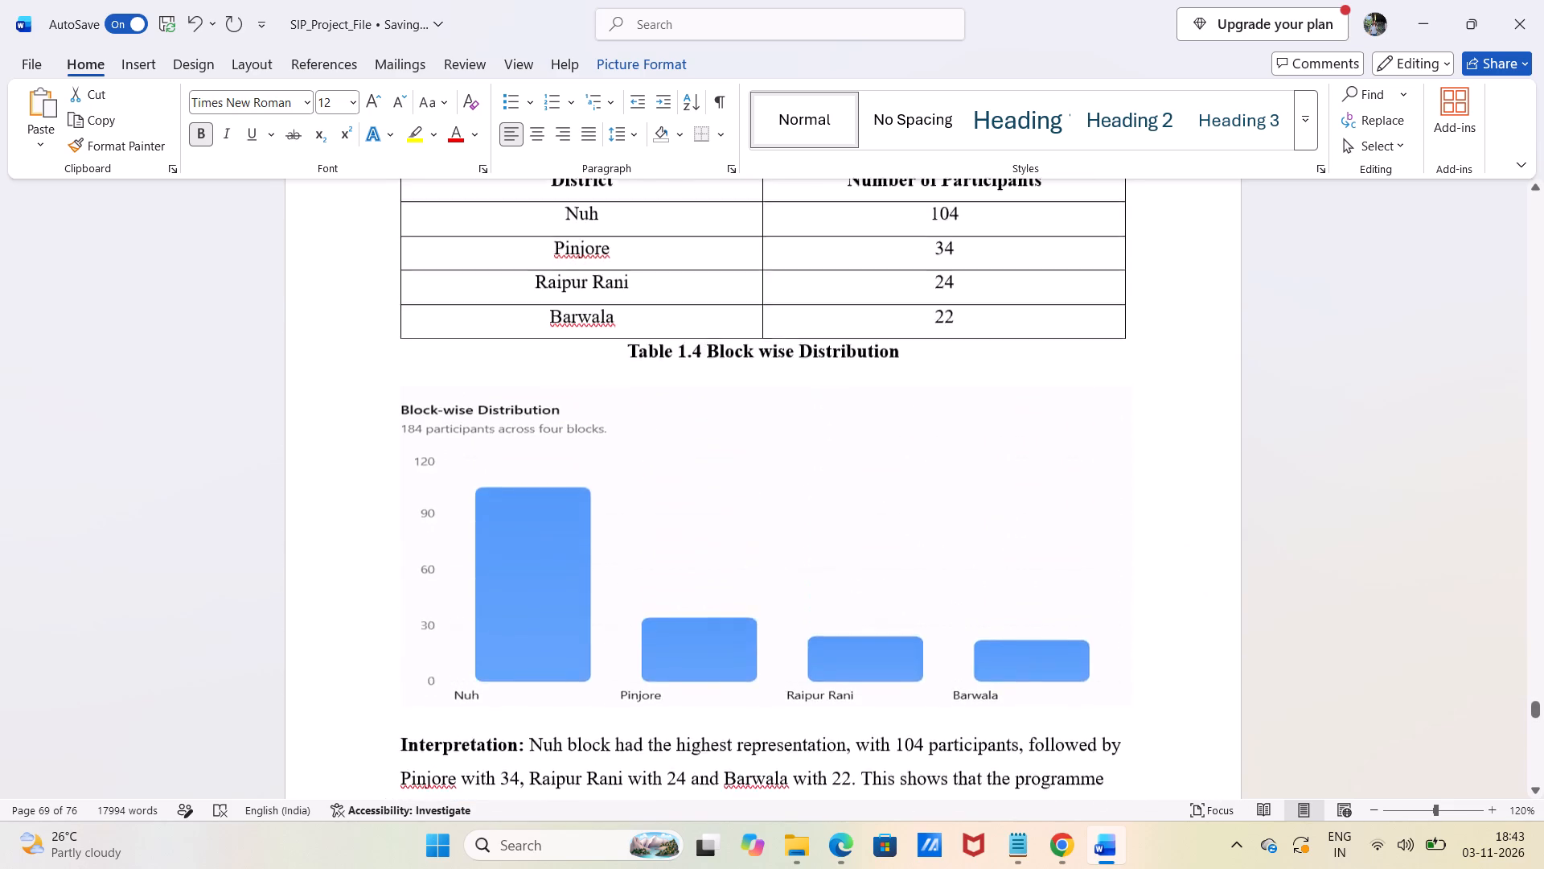
scroll(884, 466, "up", 5)
scroll(884, 466, "down", 1)
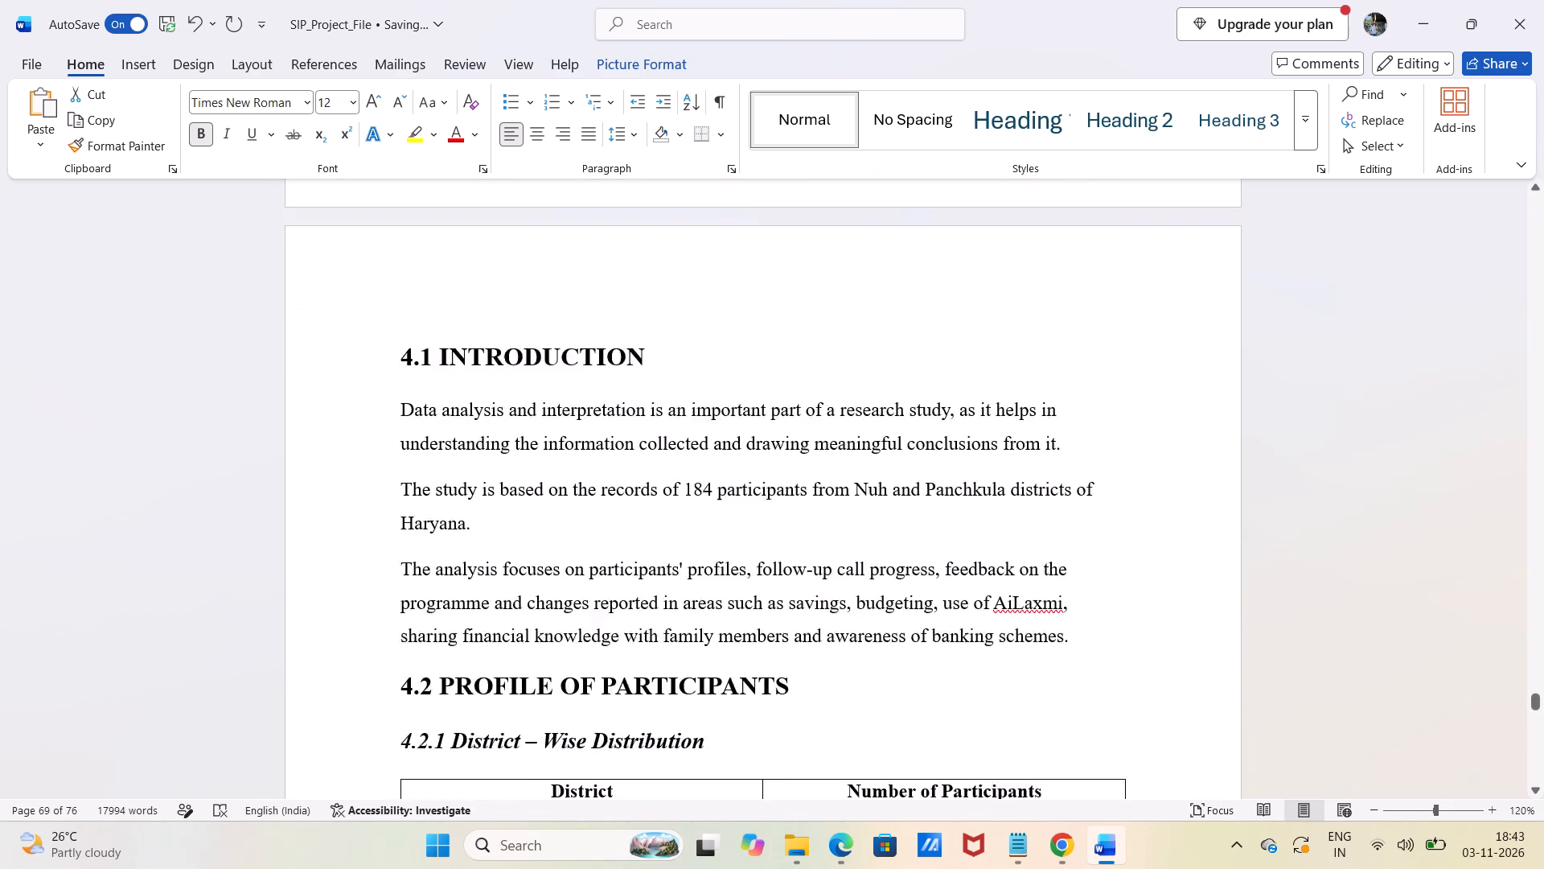
scroll(884, 466, "down", 3)
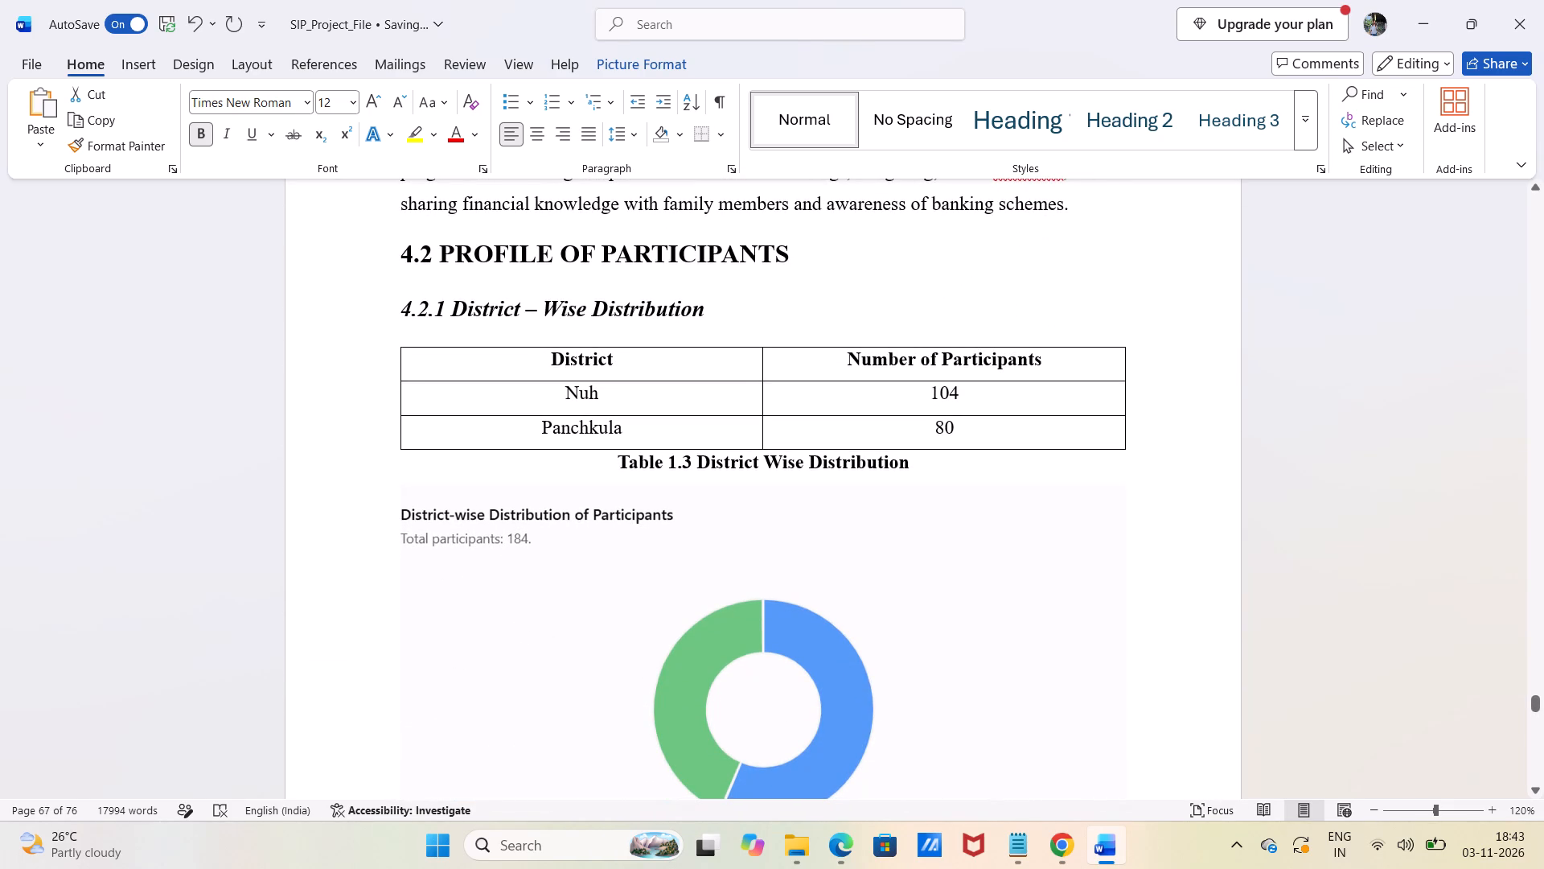
left_click(408, 356)
key("BackSpace")
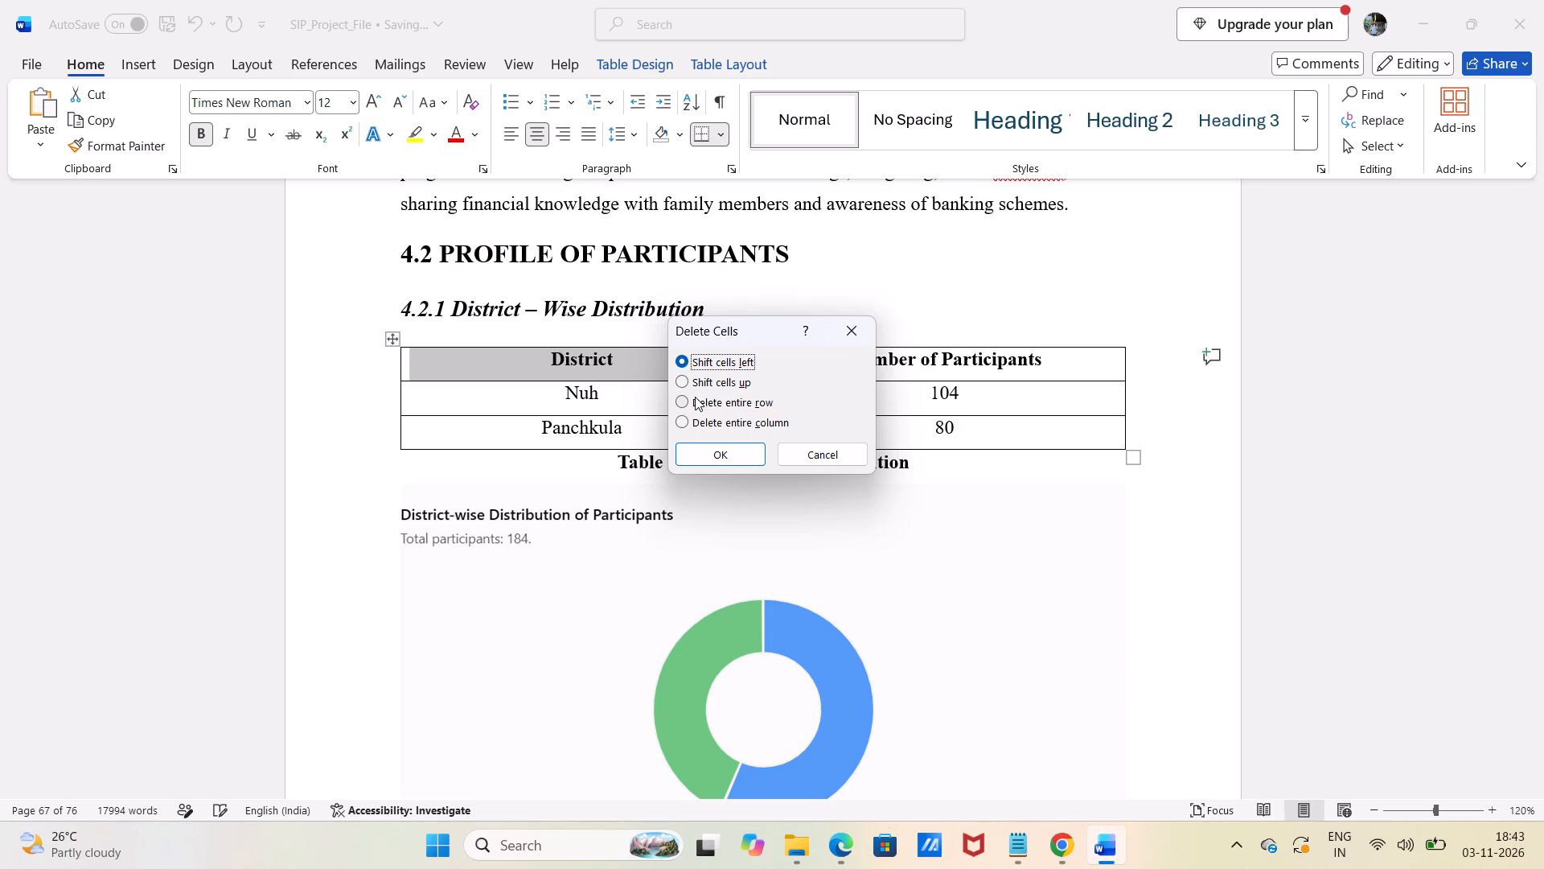
left_click(686, 418)
left_click(718, 452)
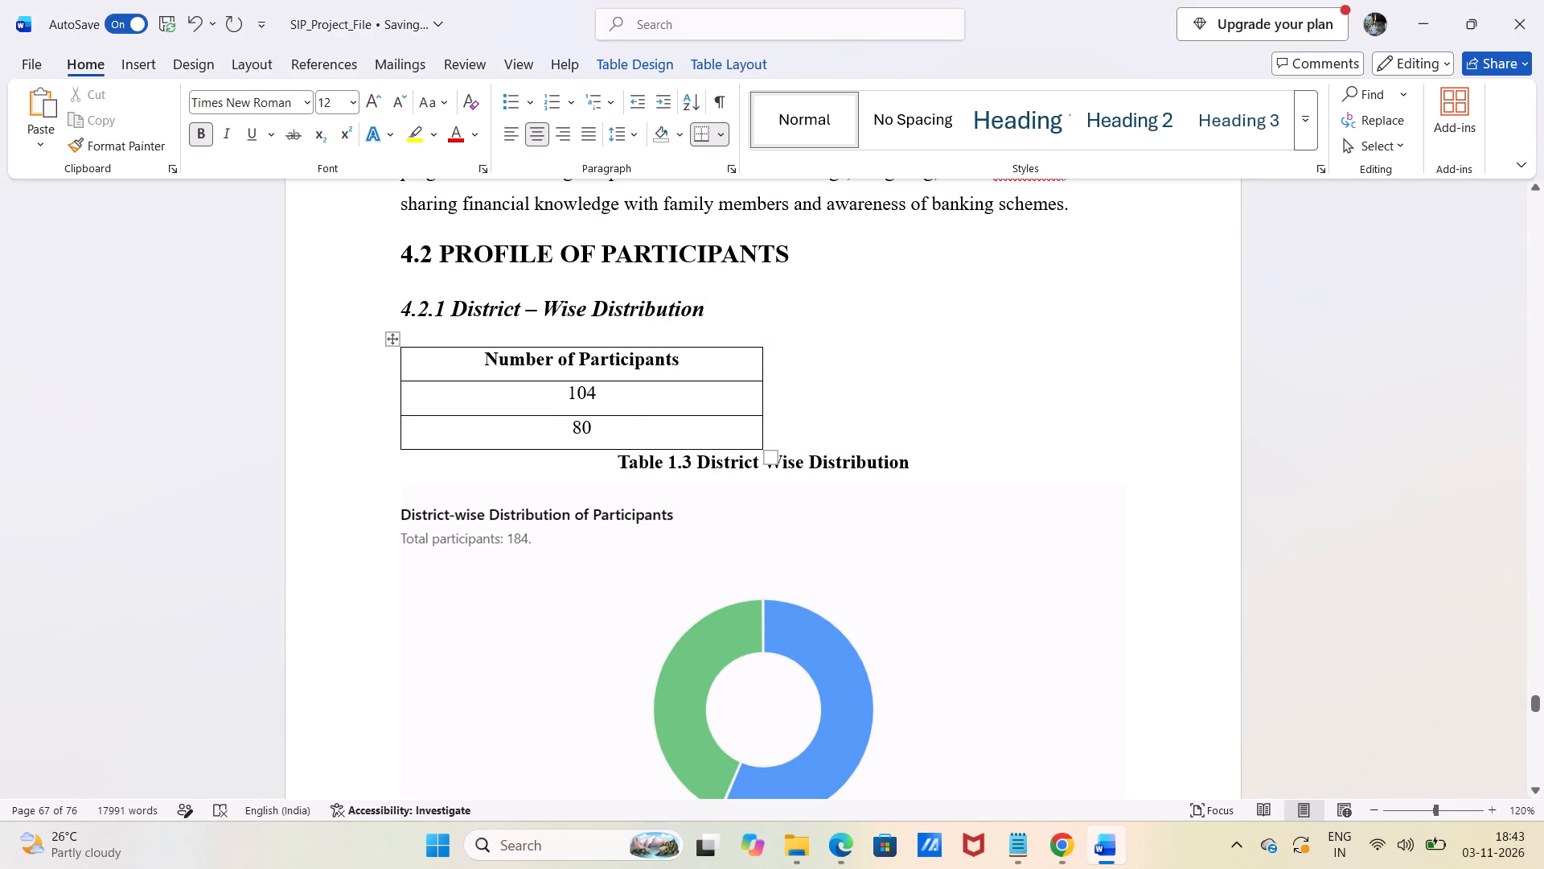
right_click(476, 369)
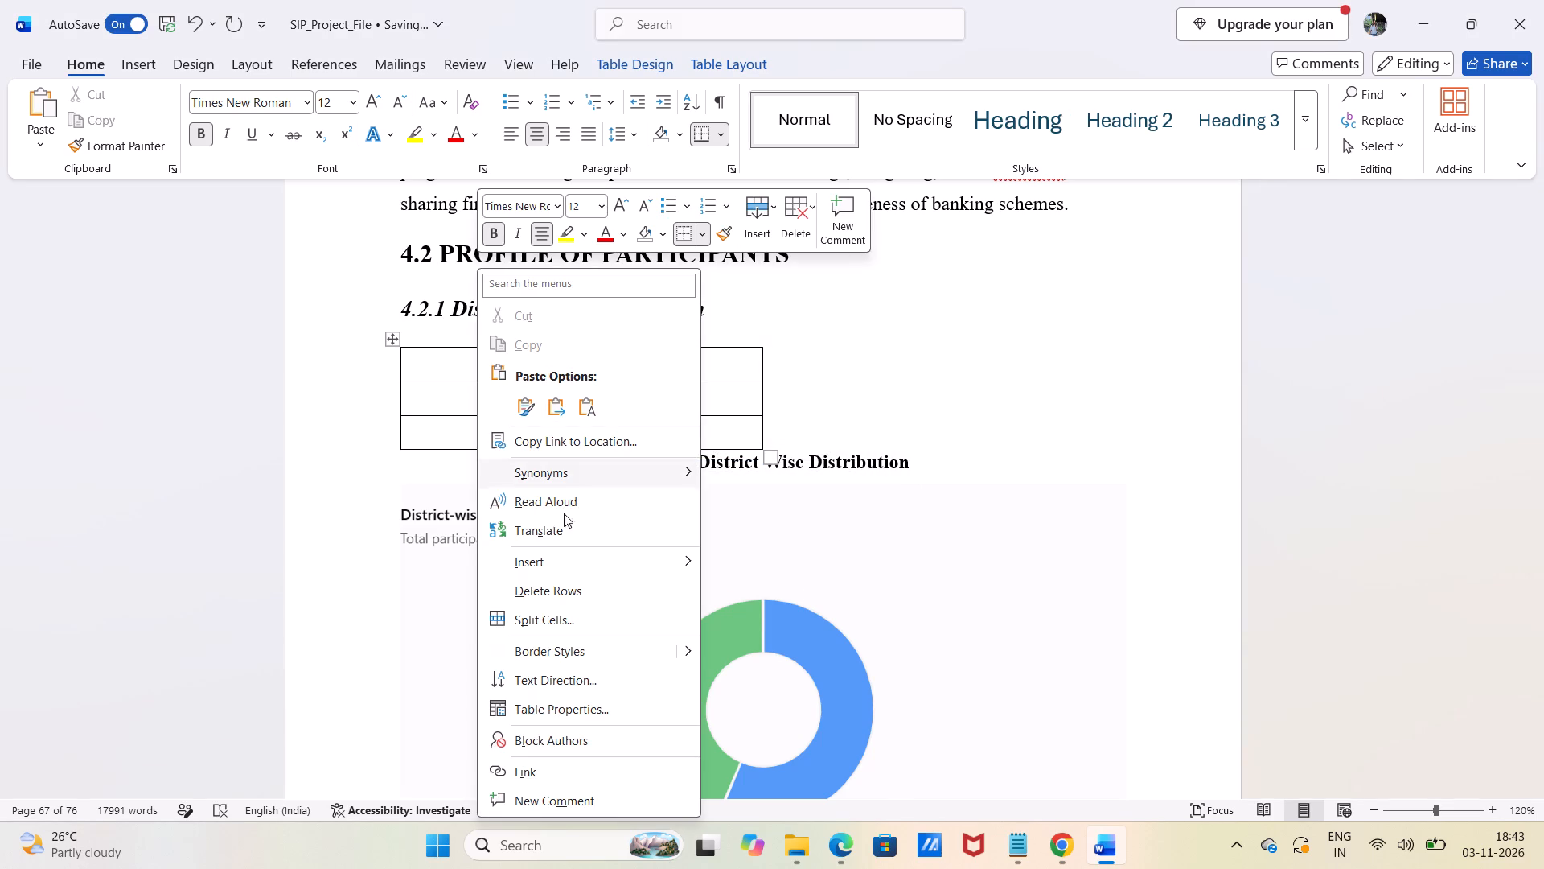
left_click(540, 584)
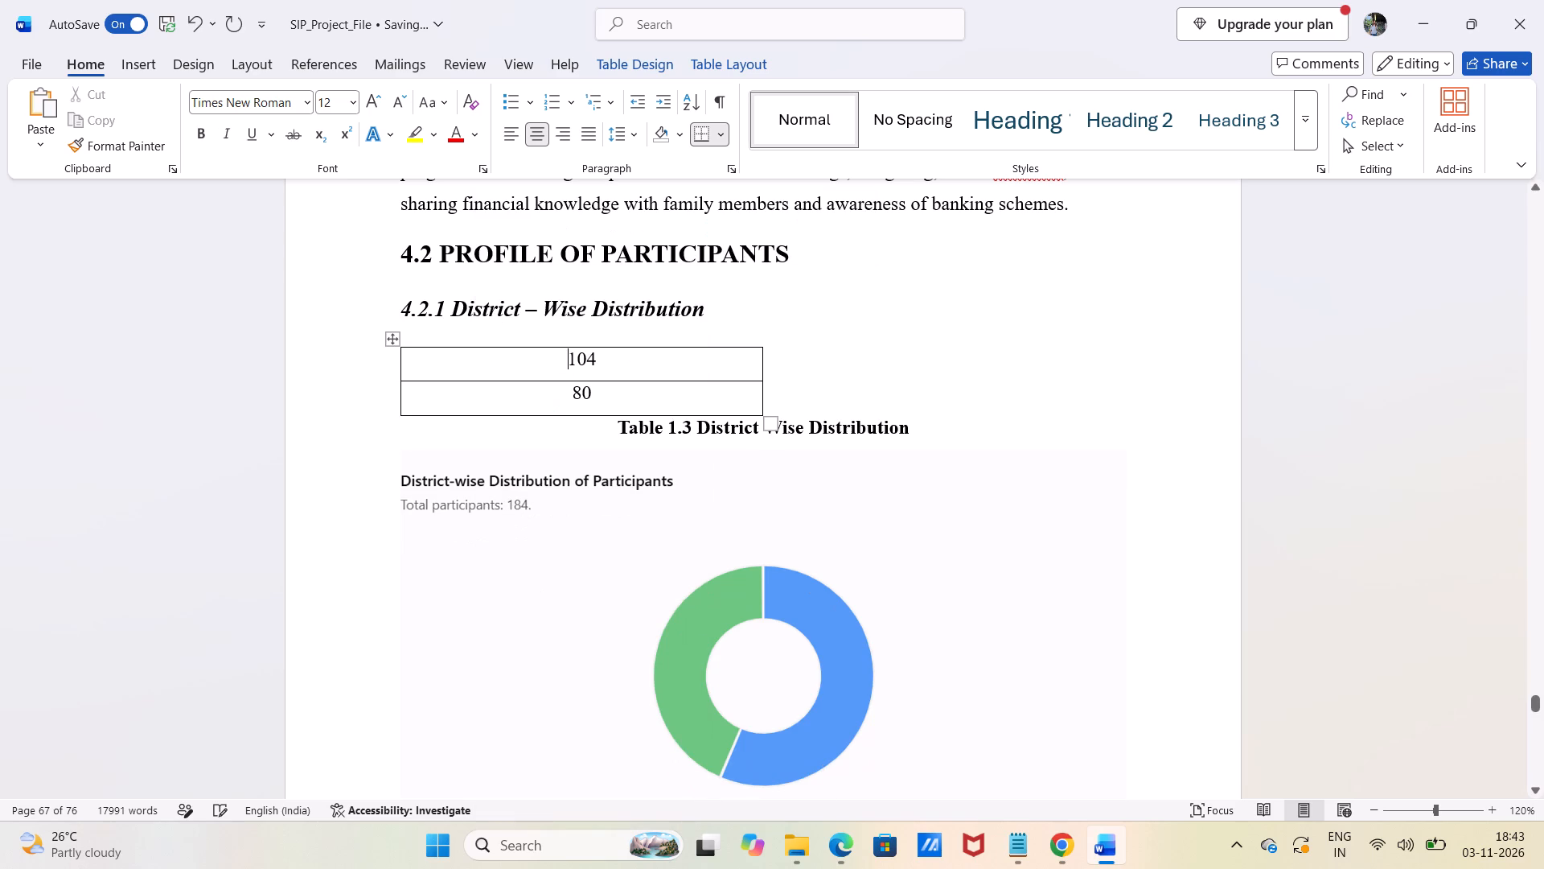
Delete the remaining table under 4.2.1 District – Wise Distribution together with its Table 1.3 caption.
left_click(394, 344)
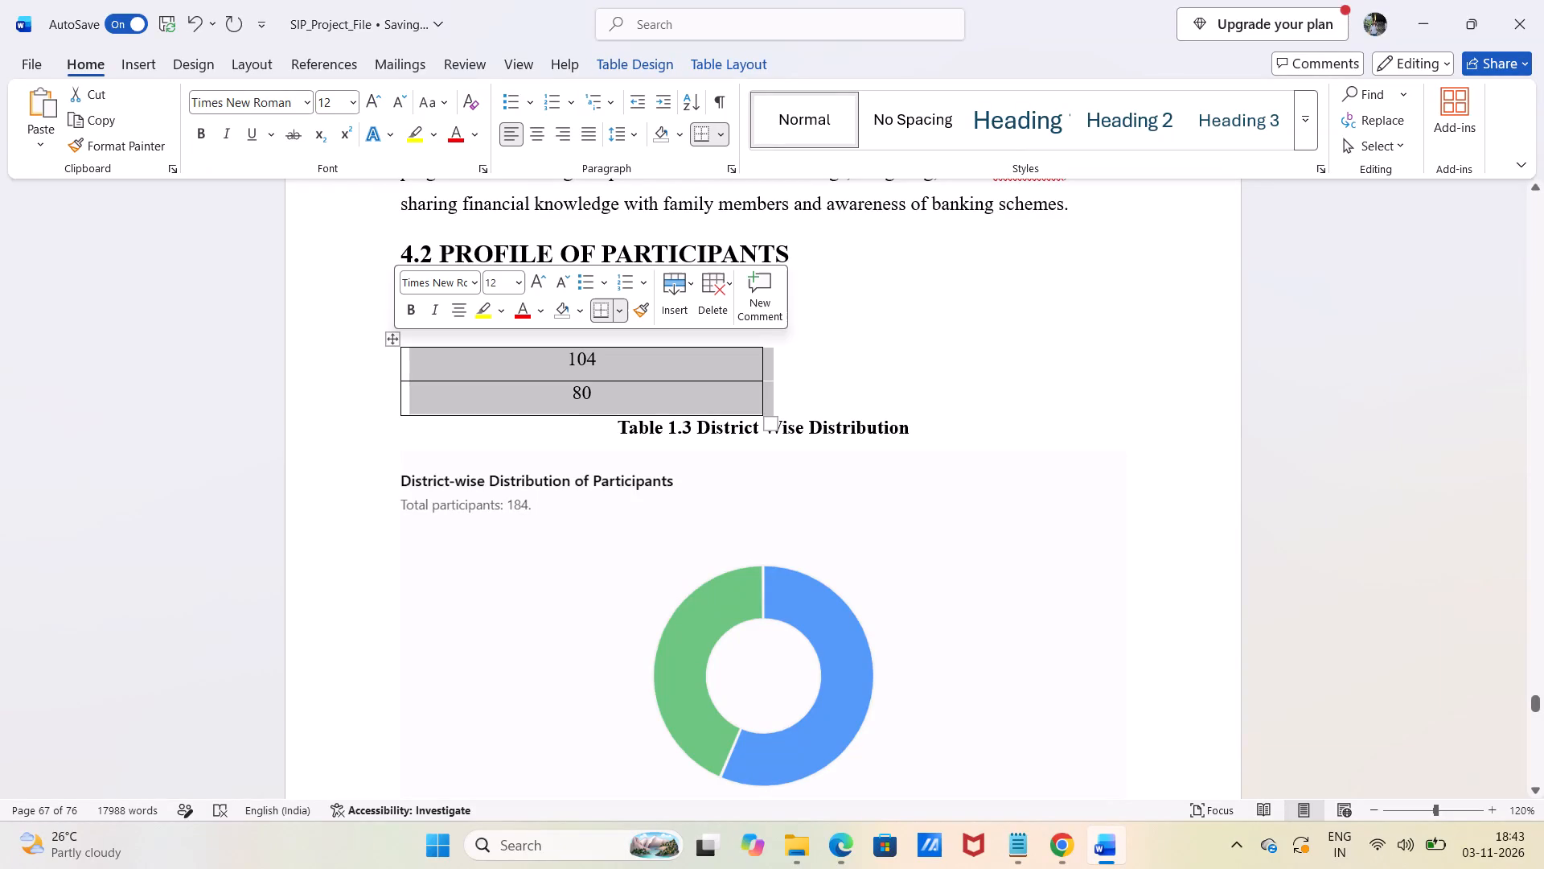
left_click(710, 290)
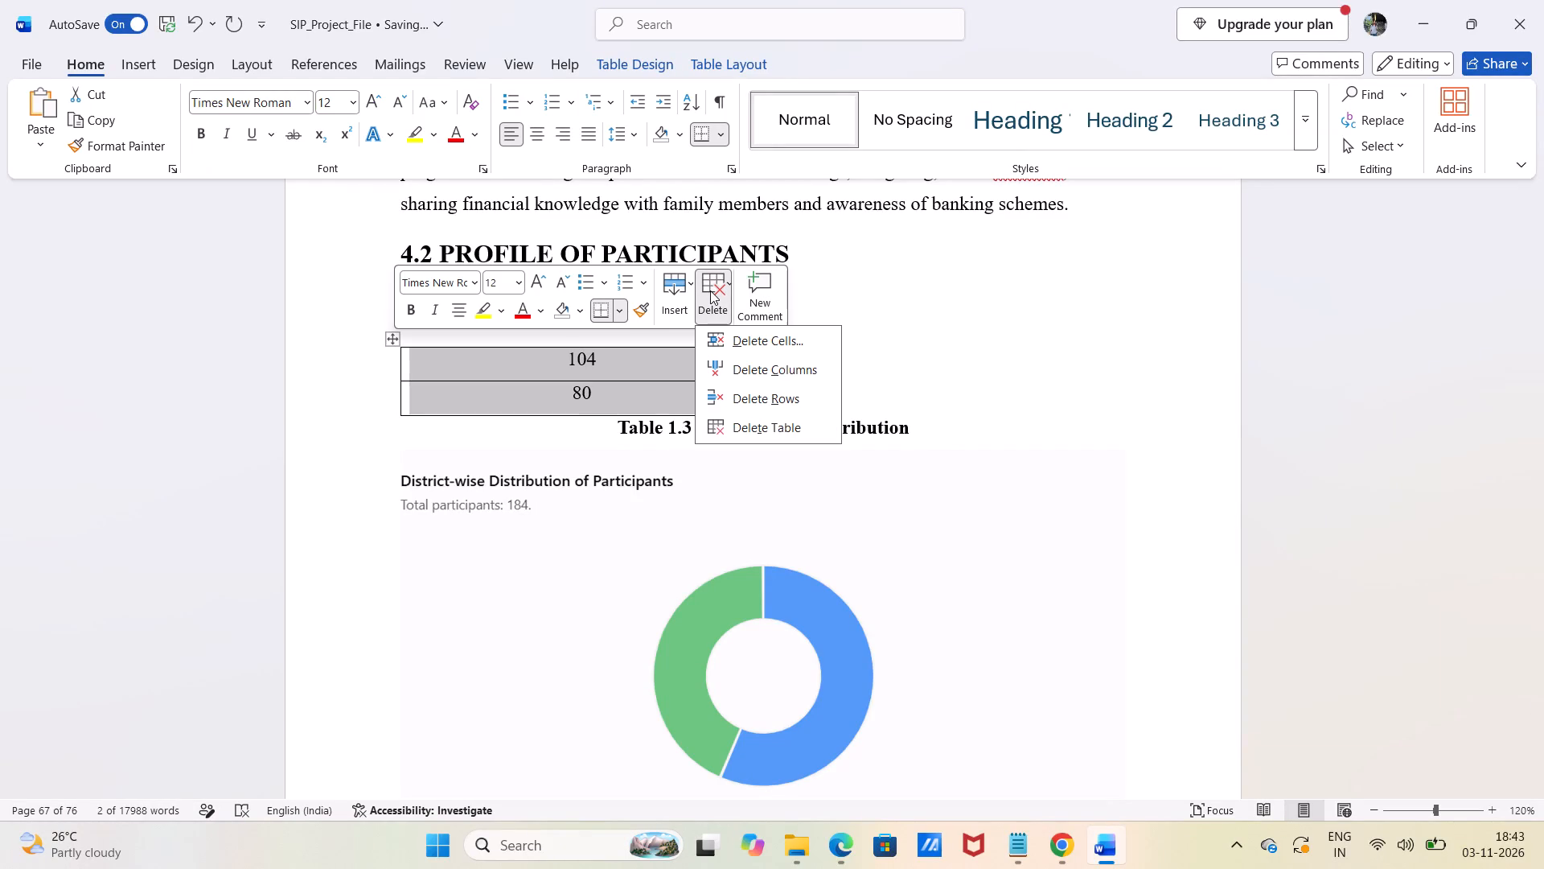
left_click(761, 419)
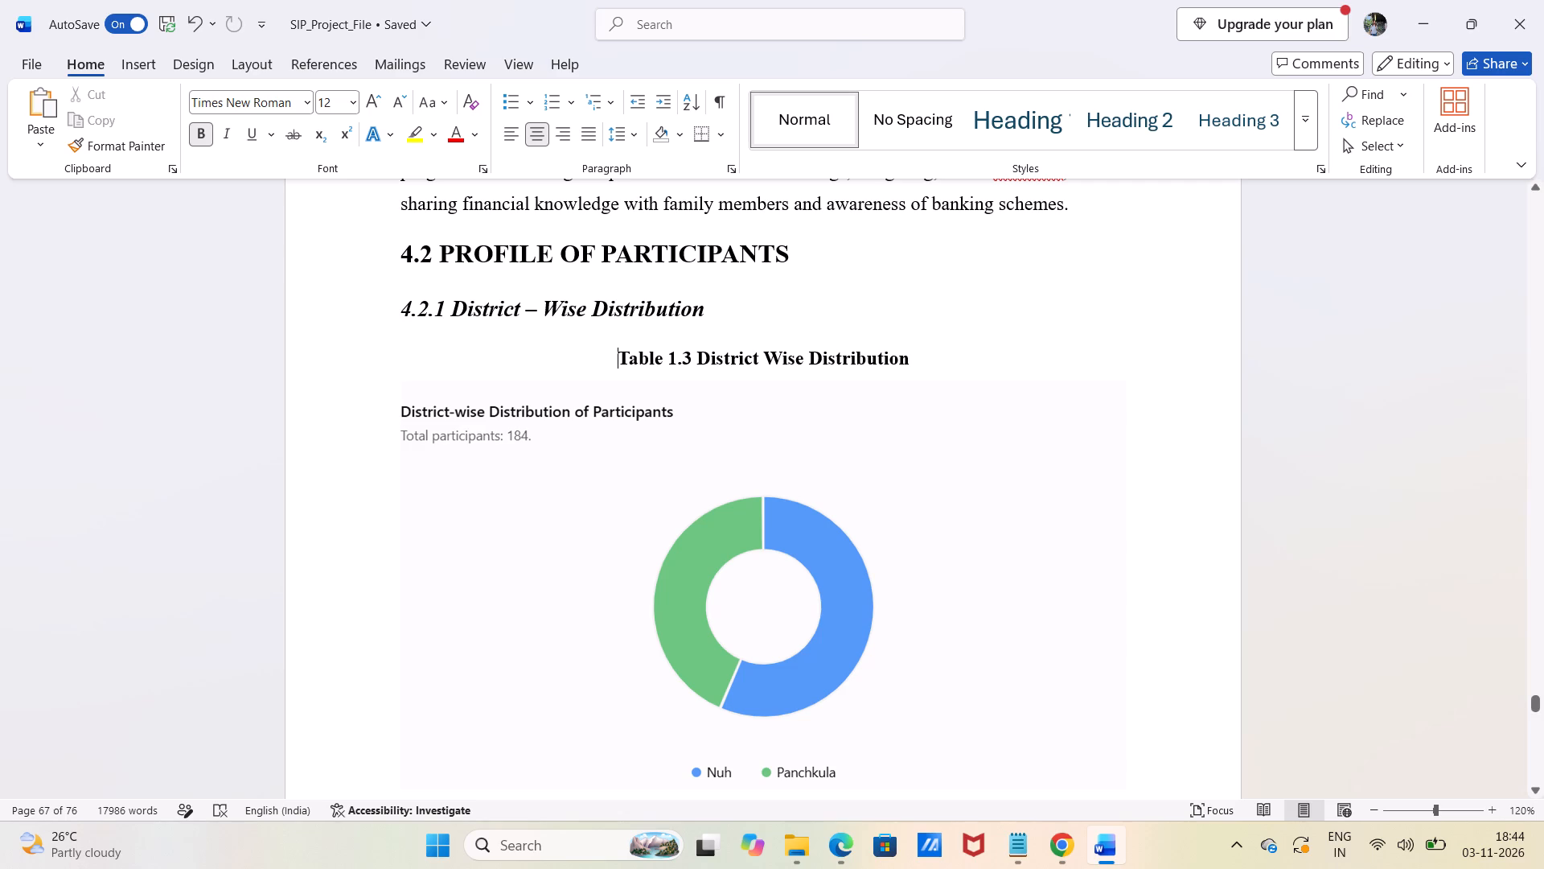
left_click_drag(621, 362, 897, 368)
key("BackSpace")
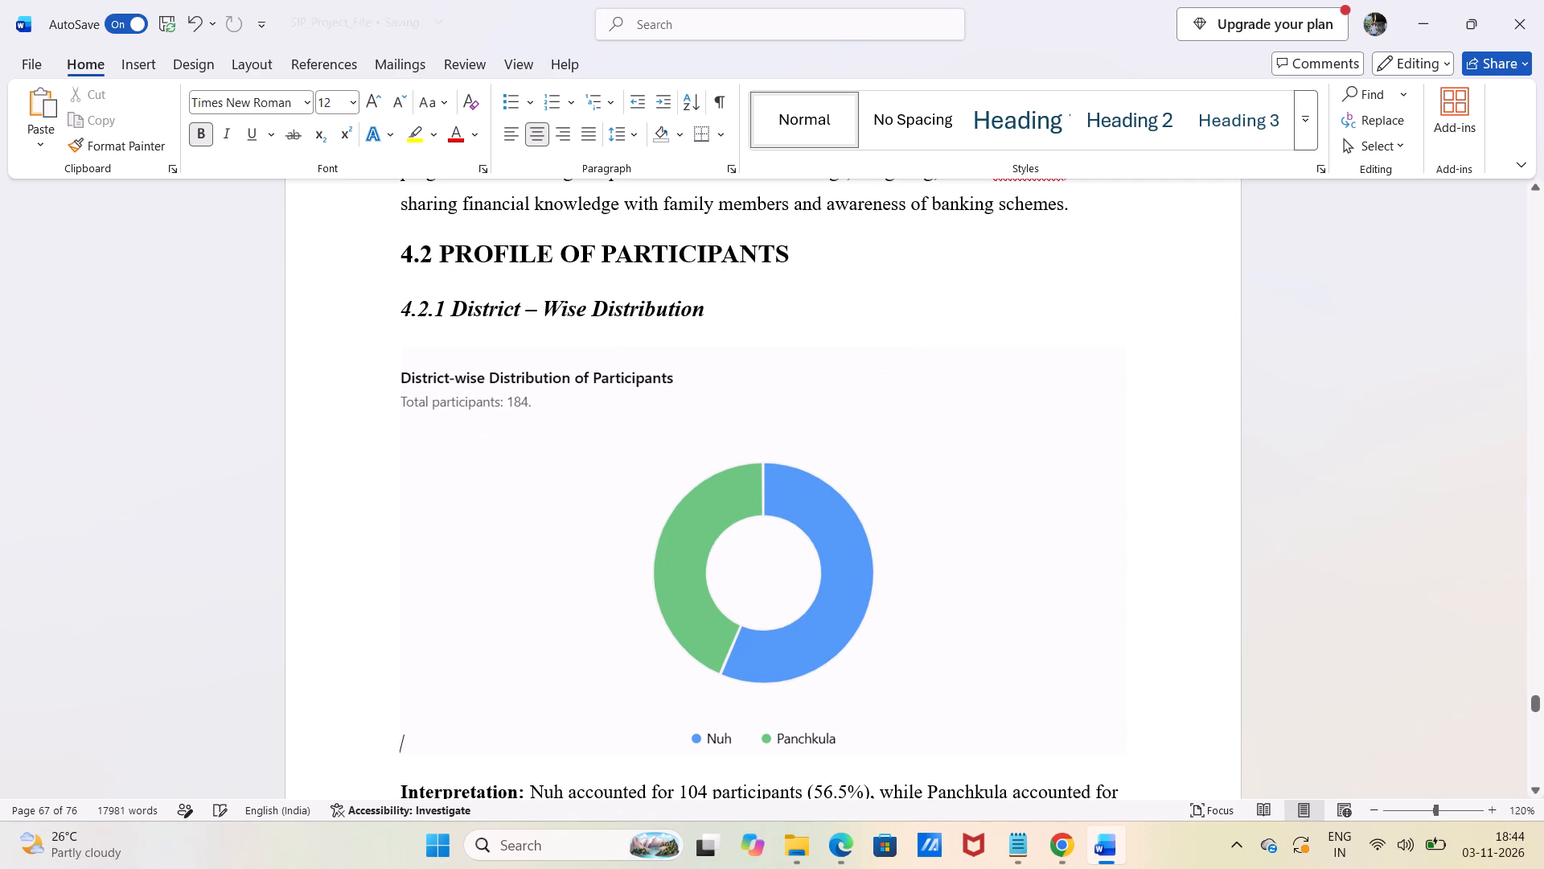
Delete the table under 4.2.2 Block – Wise Distribution together with its Table 1.4 caption.
scroll(721, 522, "down", 3)
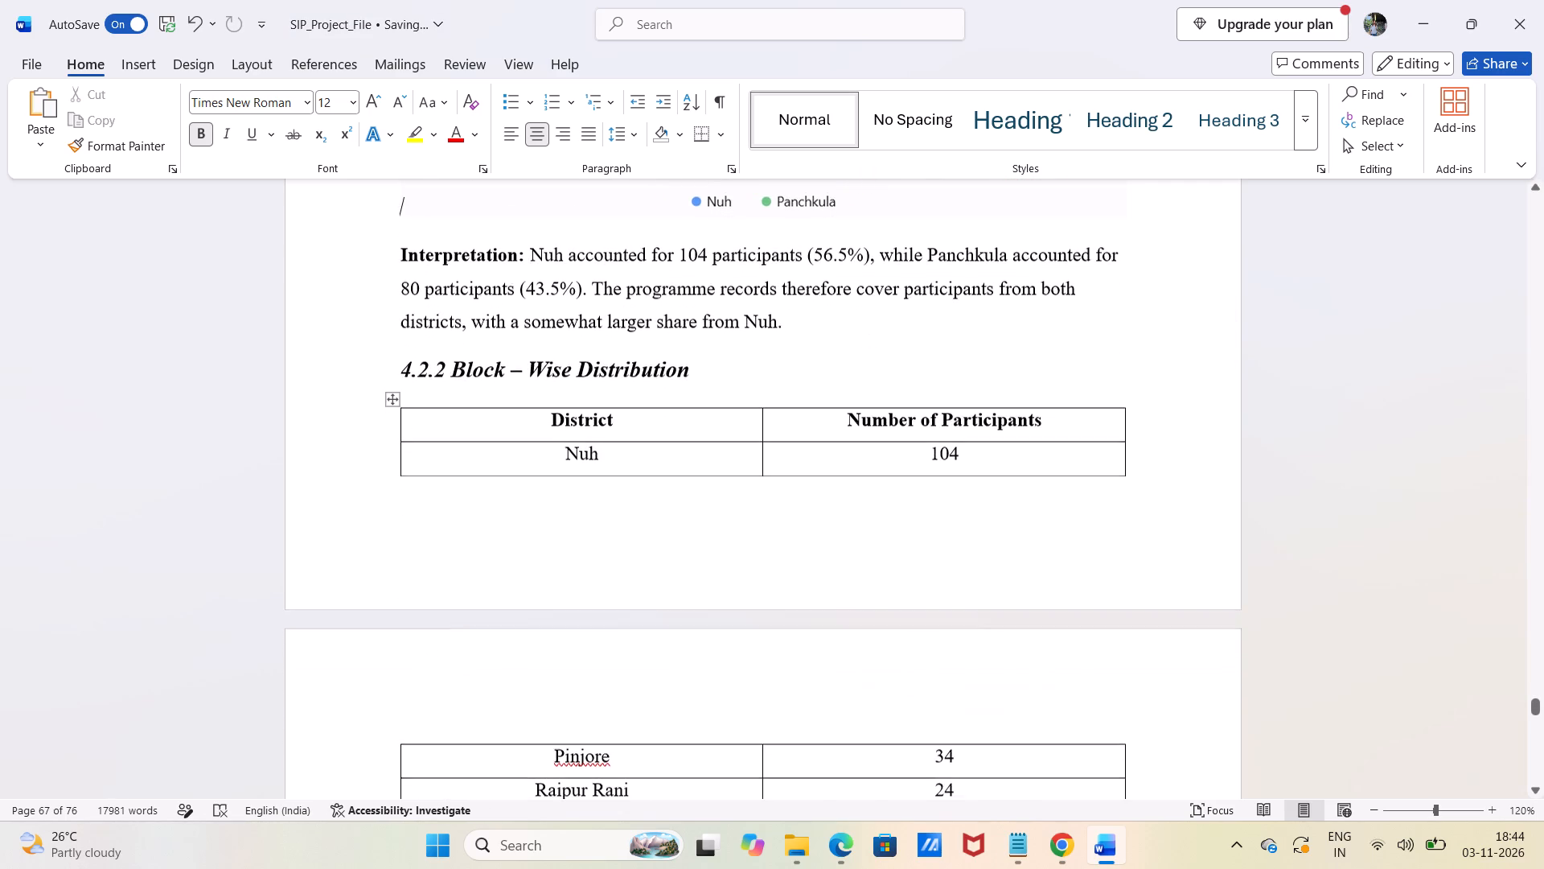
left_click(393, 393)
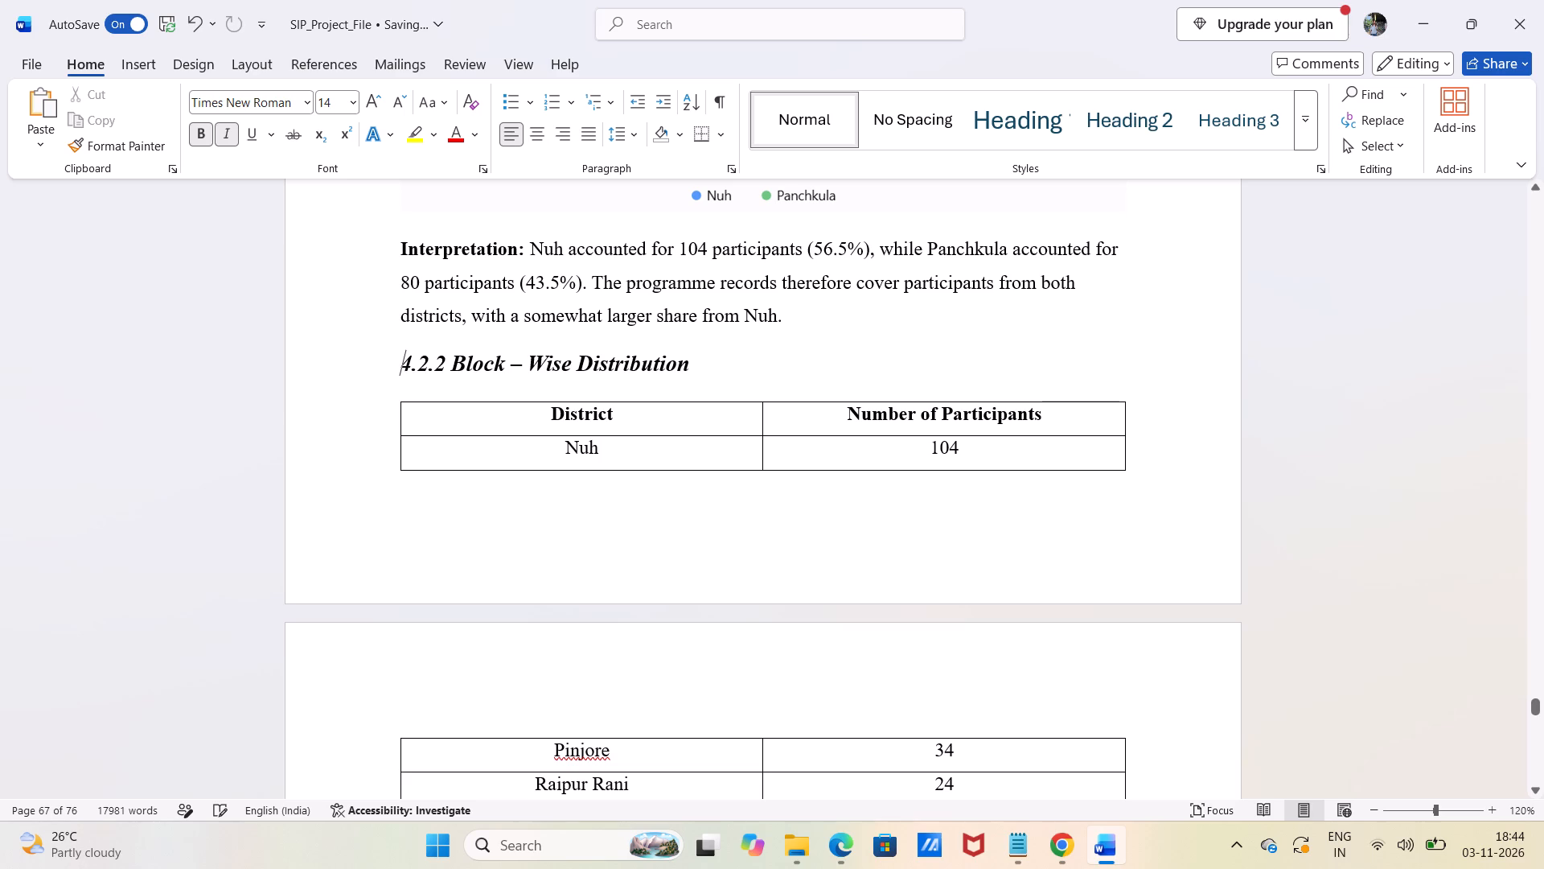
left_click(392, 393)
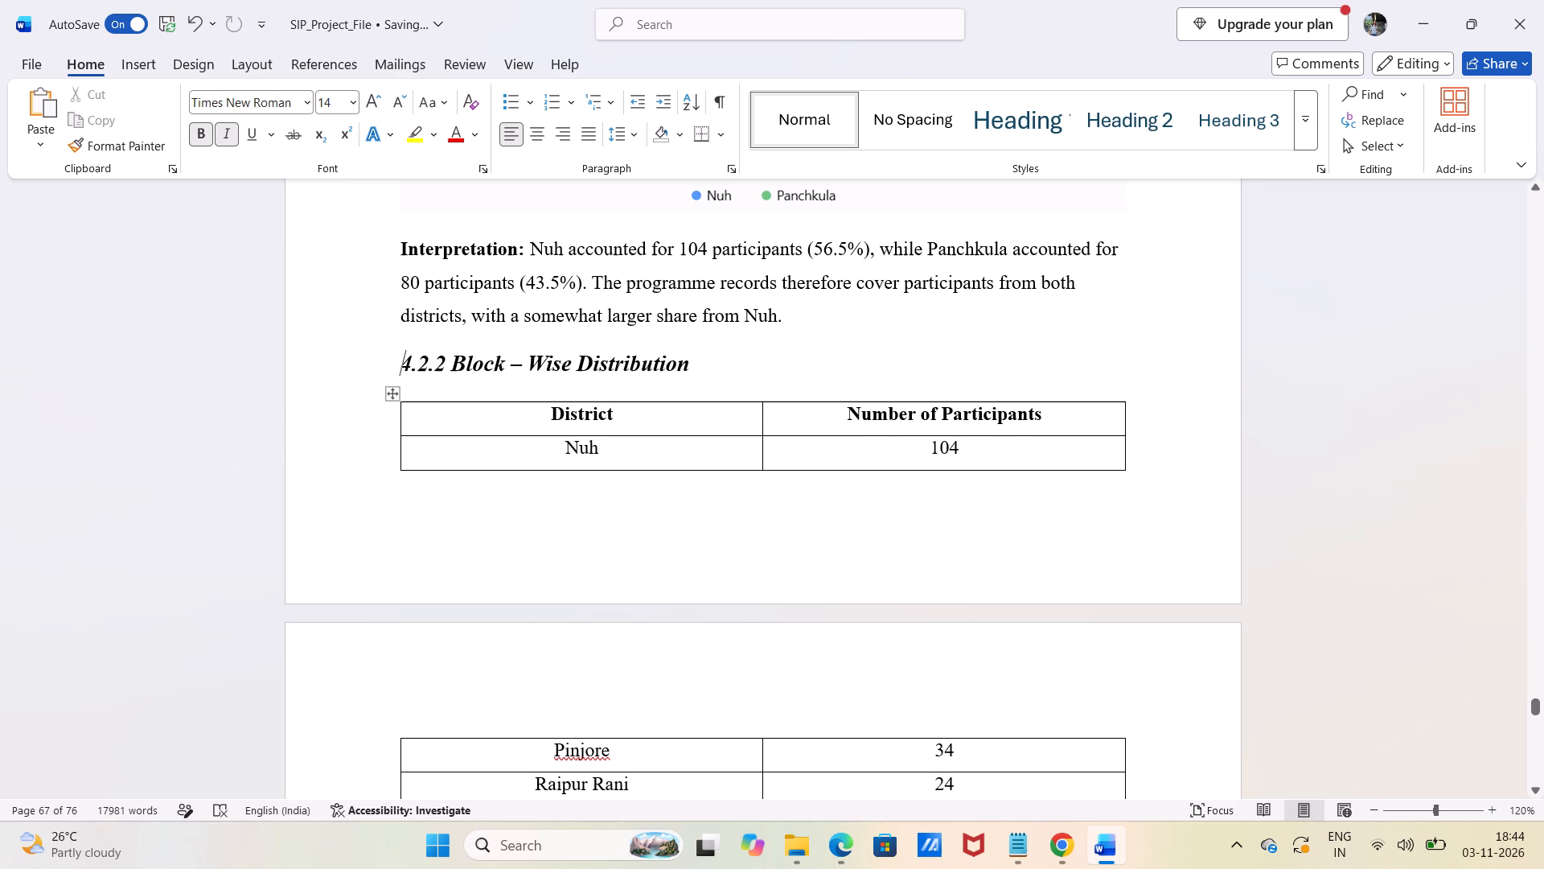
left_click(717, 349)
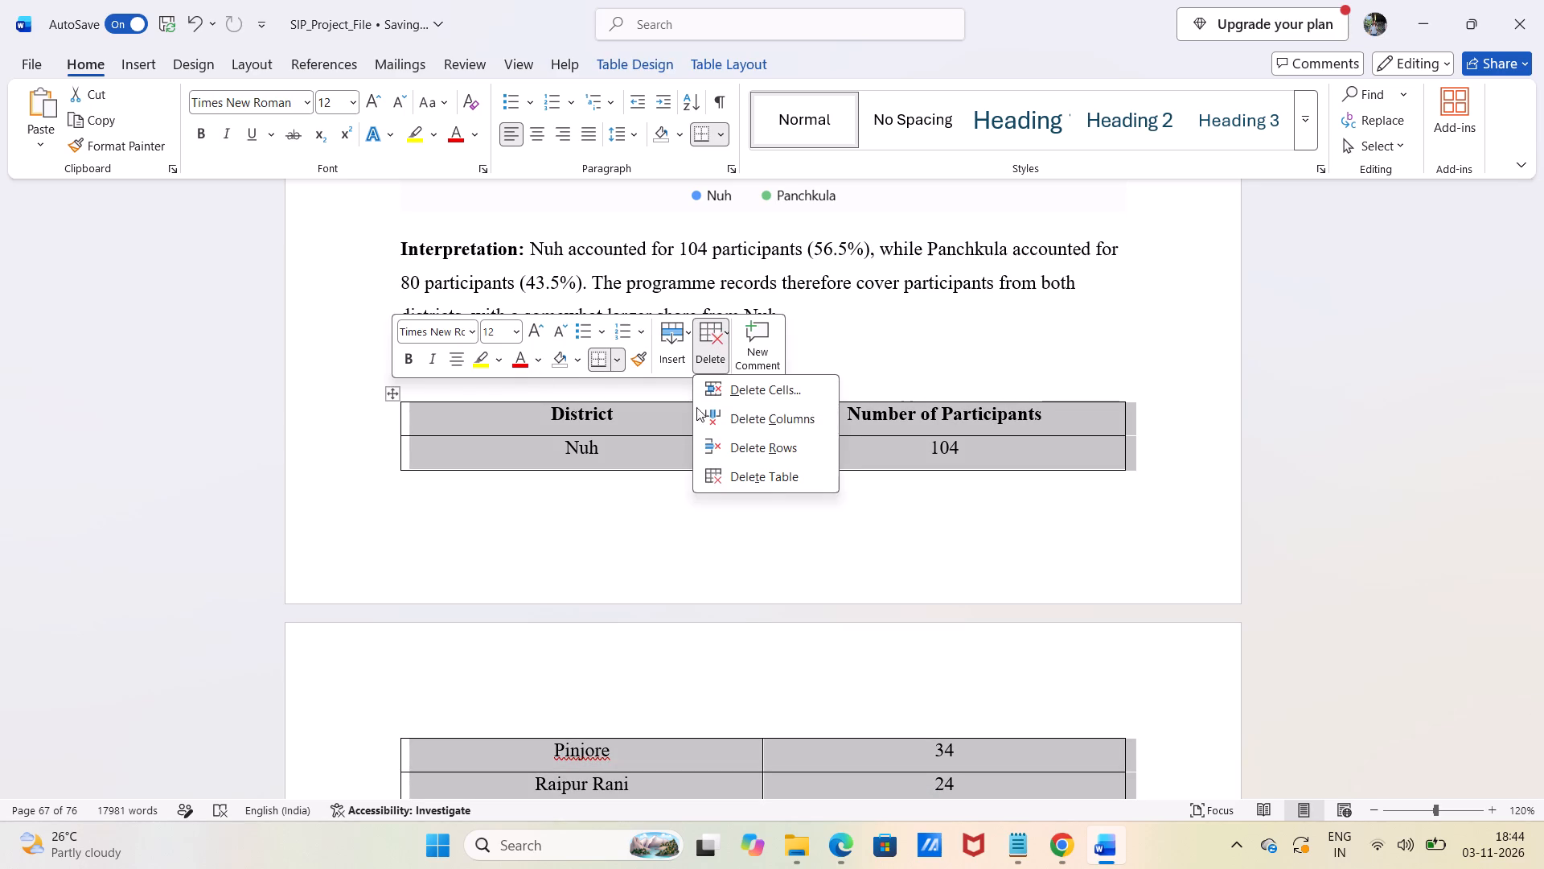
left_click(770, 477)
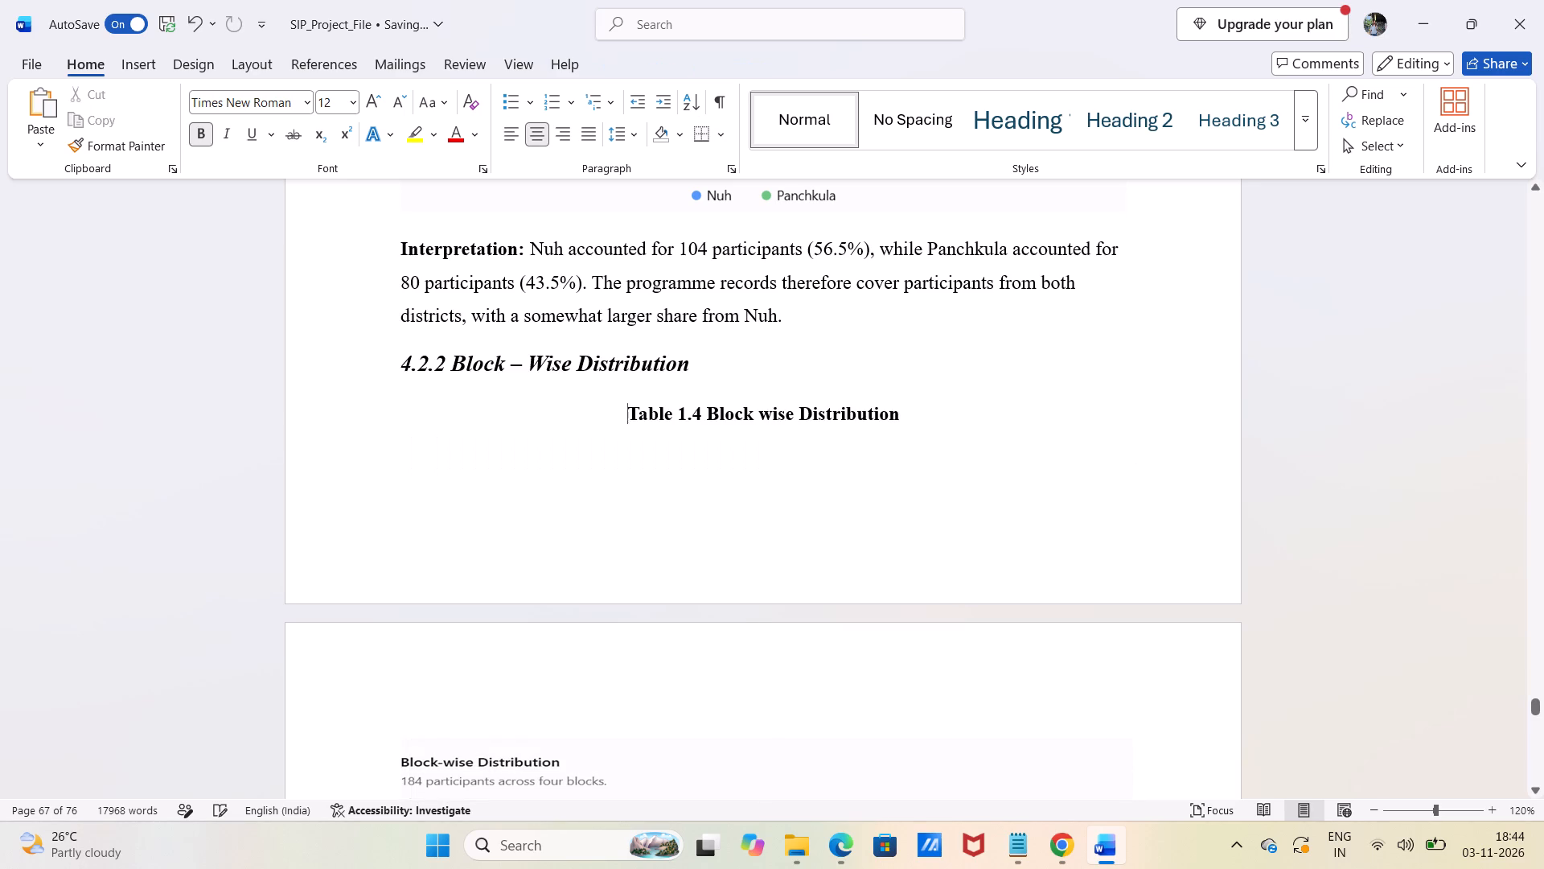
left_click_drag(618, 417, 921, 411)
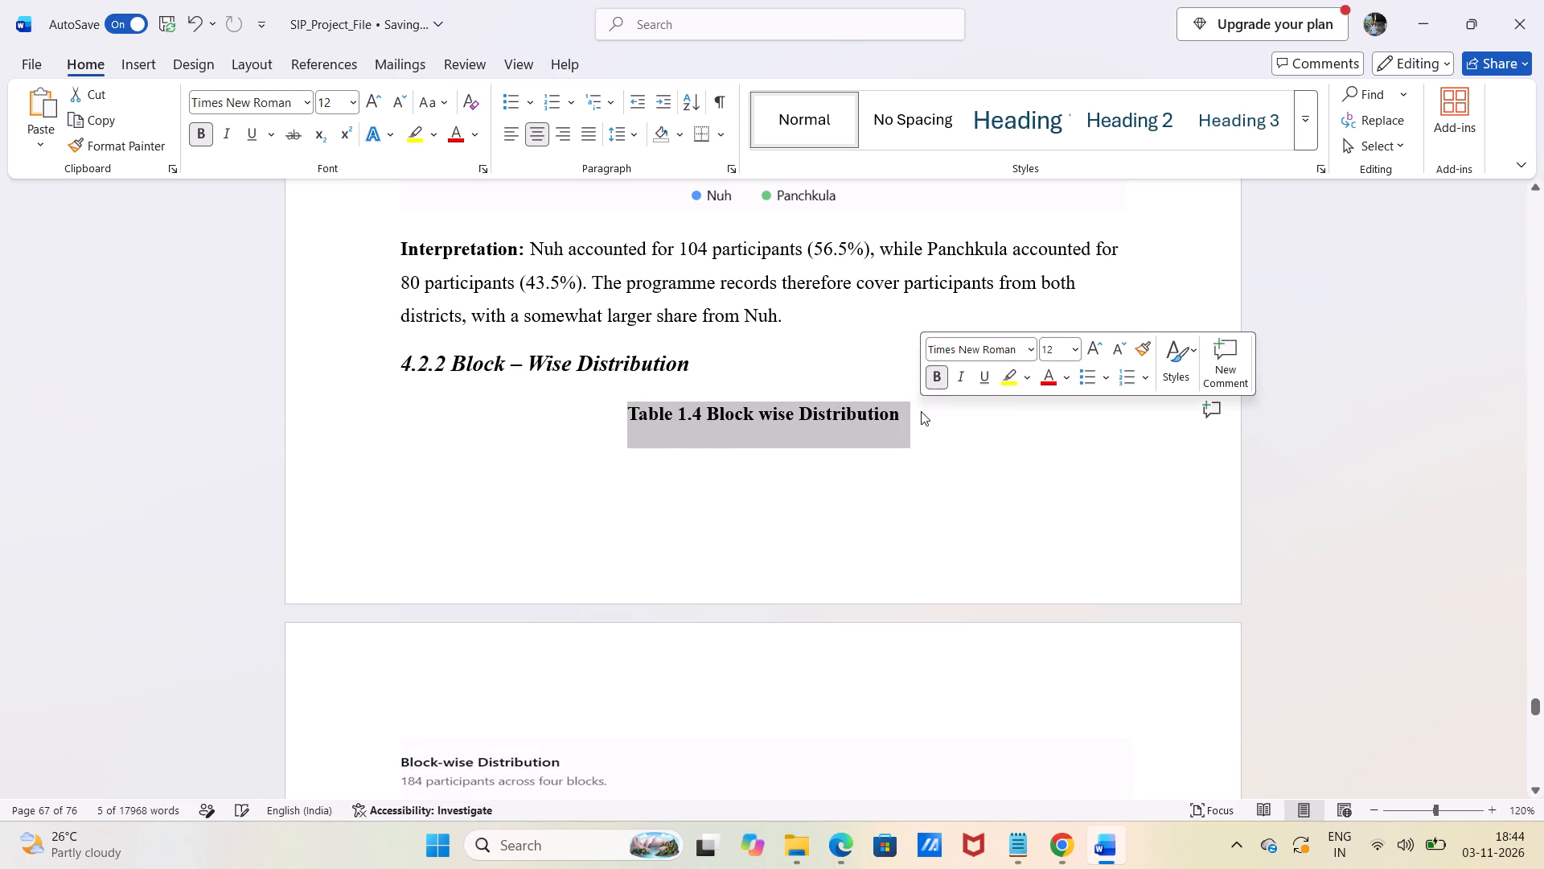
key("BackSpace")
Delete the village table under 4.2.3 Village – Wise Distribution together with its Table 1.5 caption.
scroll(760, 503, "up", 1)
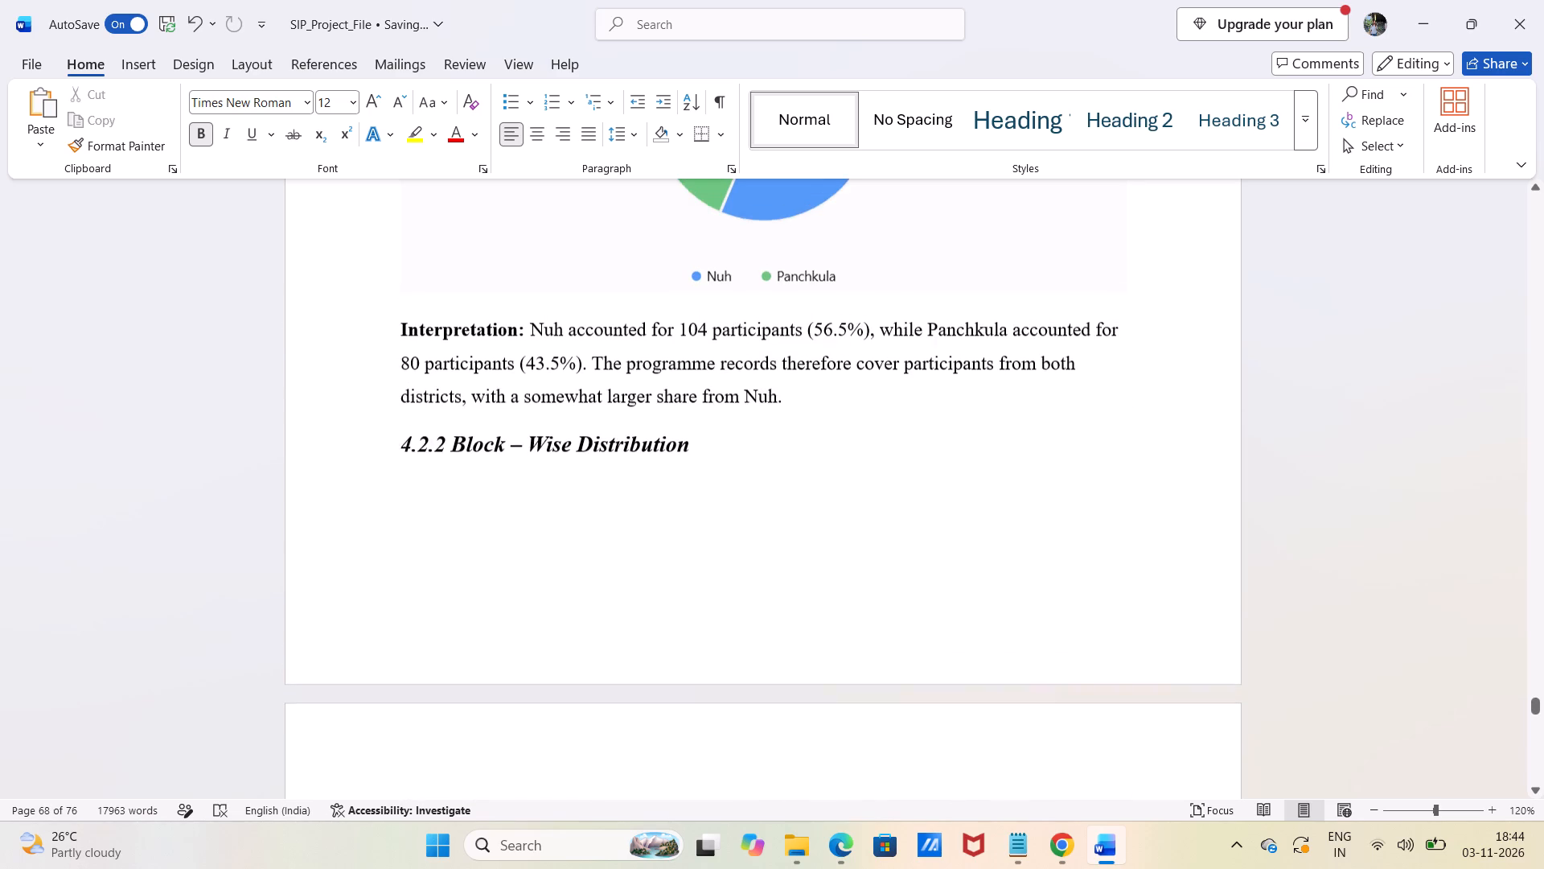
scroll(760, 503, "up", 1)
scroll(549, 549, "down", 3)
scroll(549, 549, "up", 1)
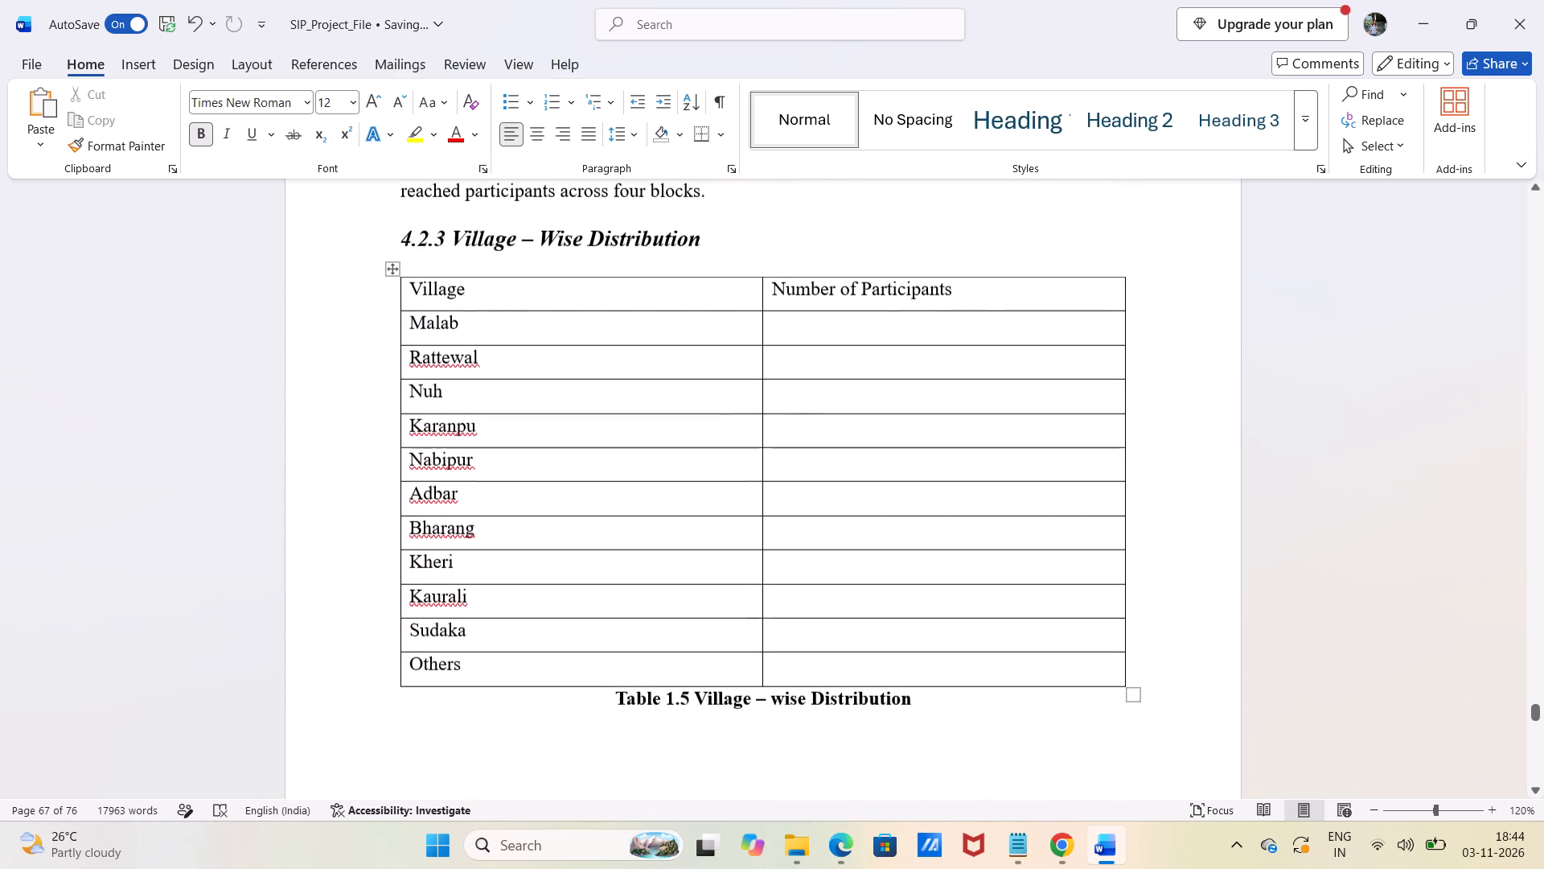
scroll(549, 549, "up", 1)
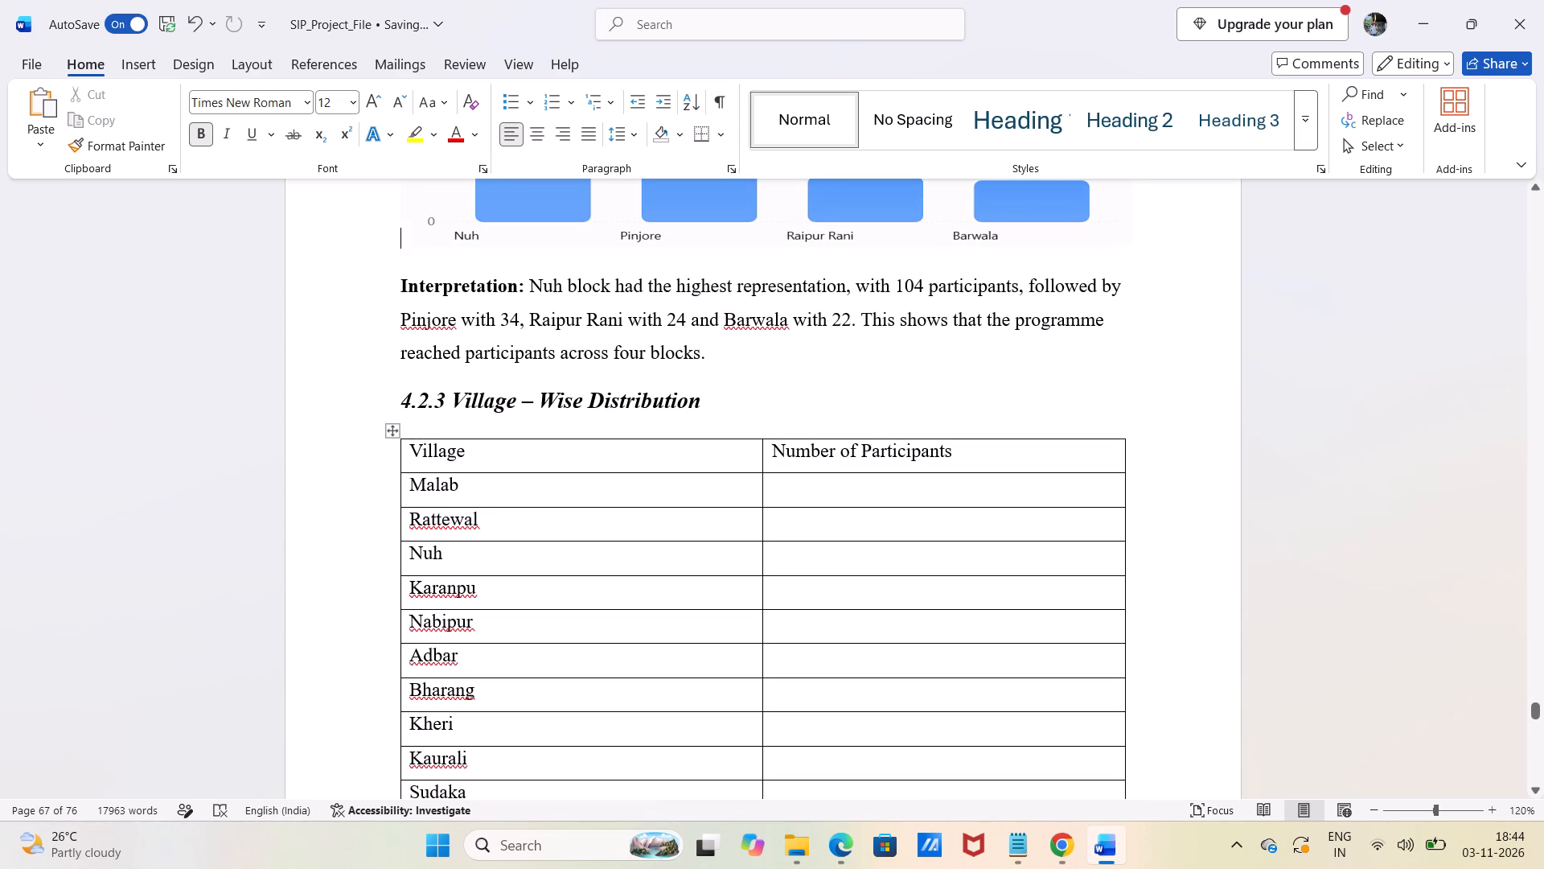
left_click(390, 429)
left_click(721, 378)
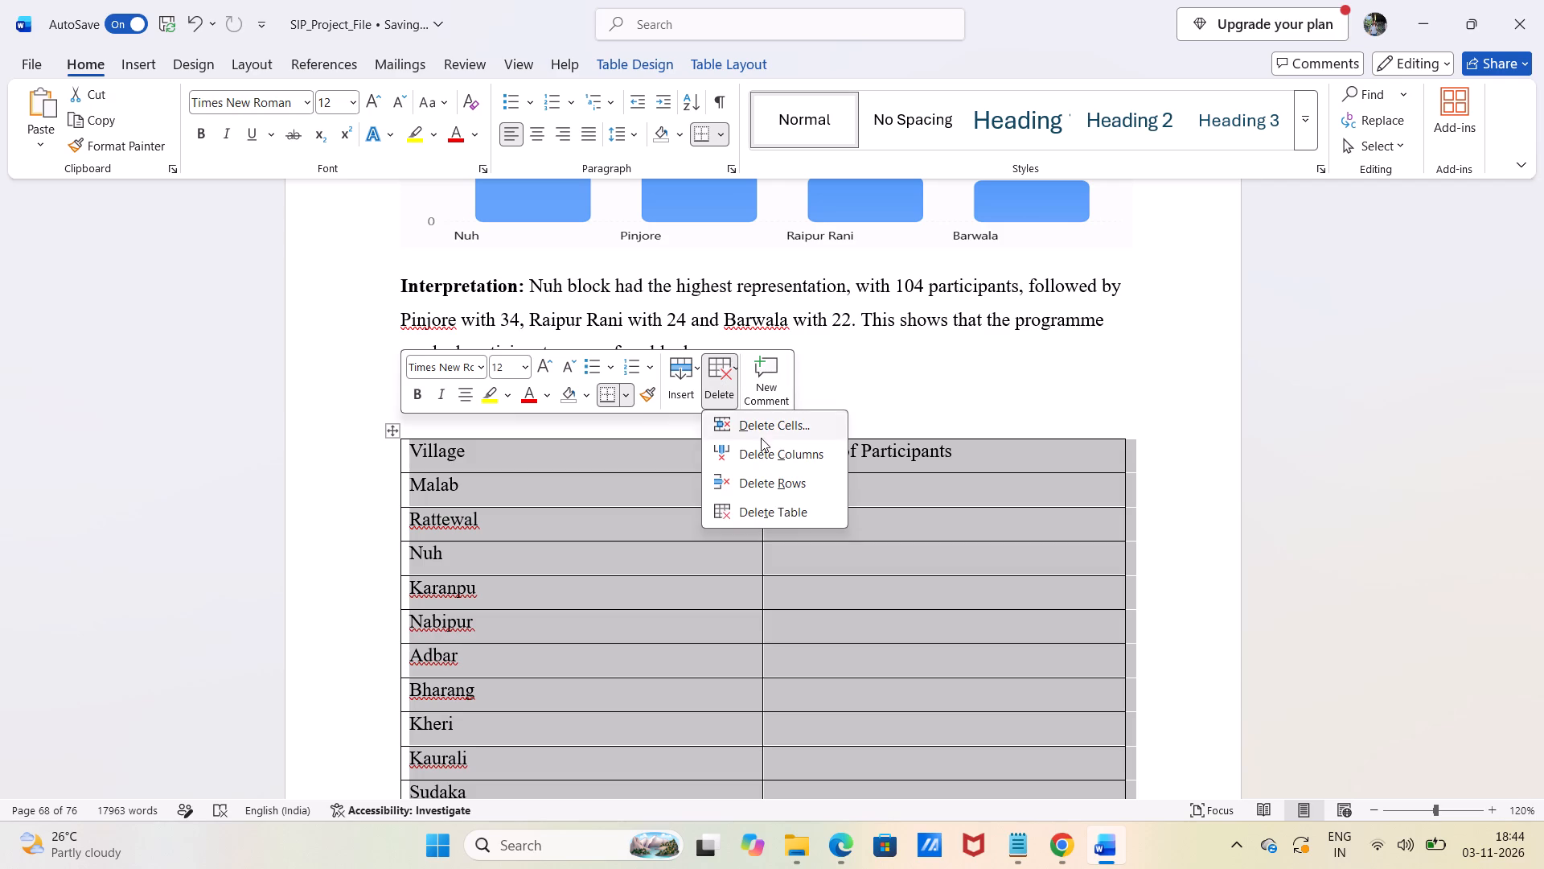
left_click(773, 501)
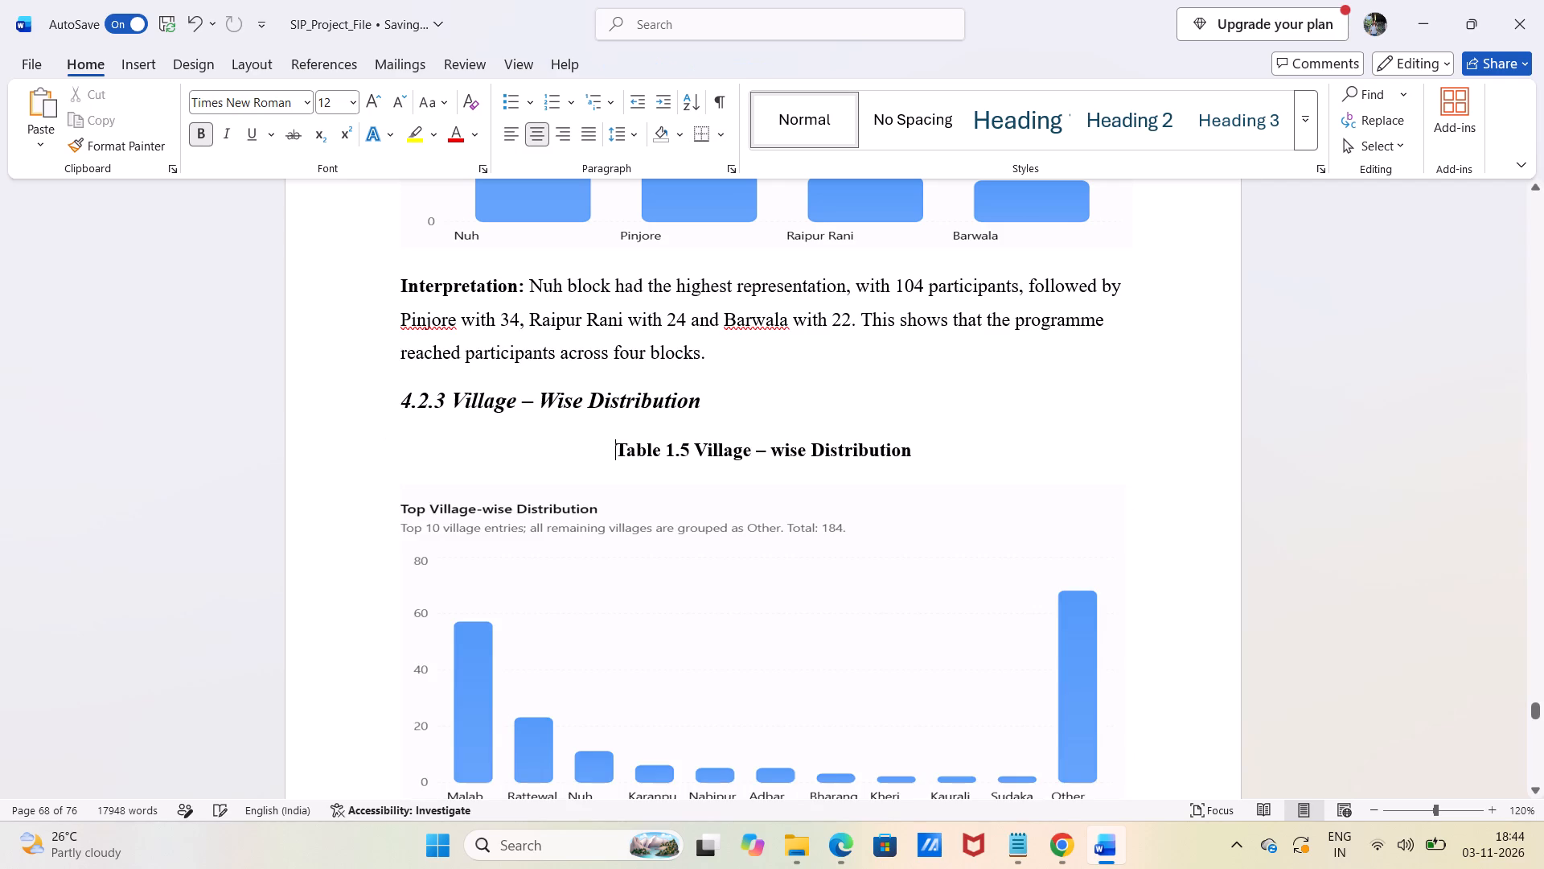
scroll(616, 570, "down", 1)
left_click_drag(616, 298, 755, 295)
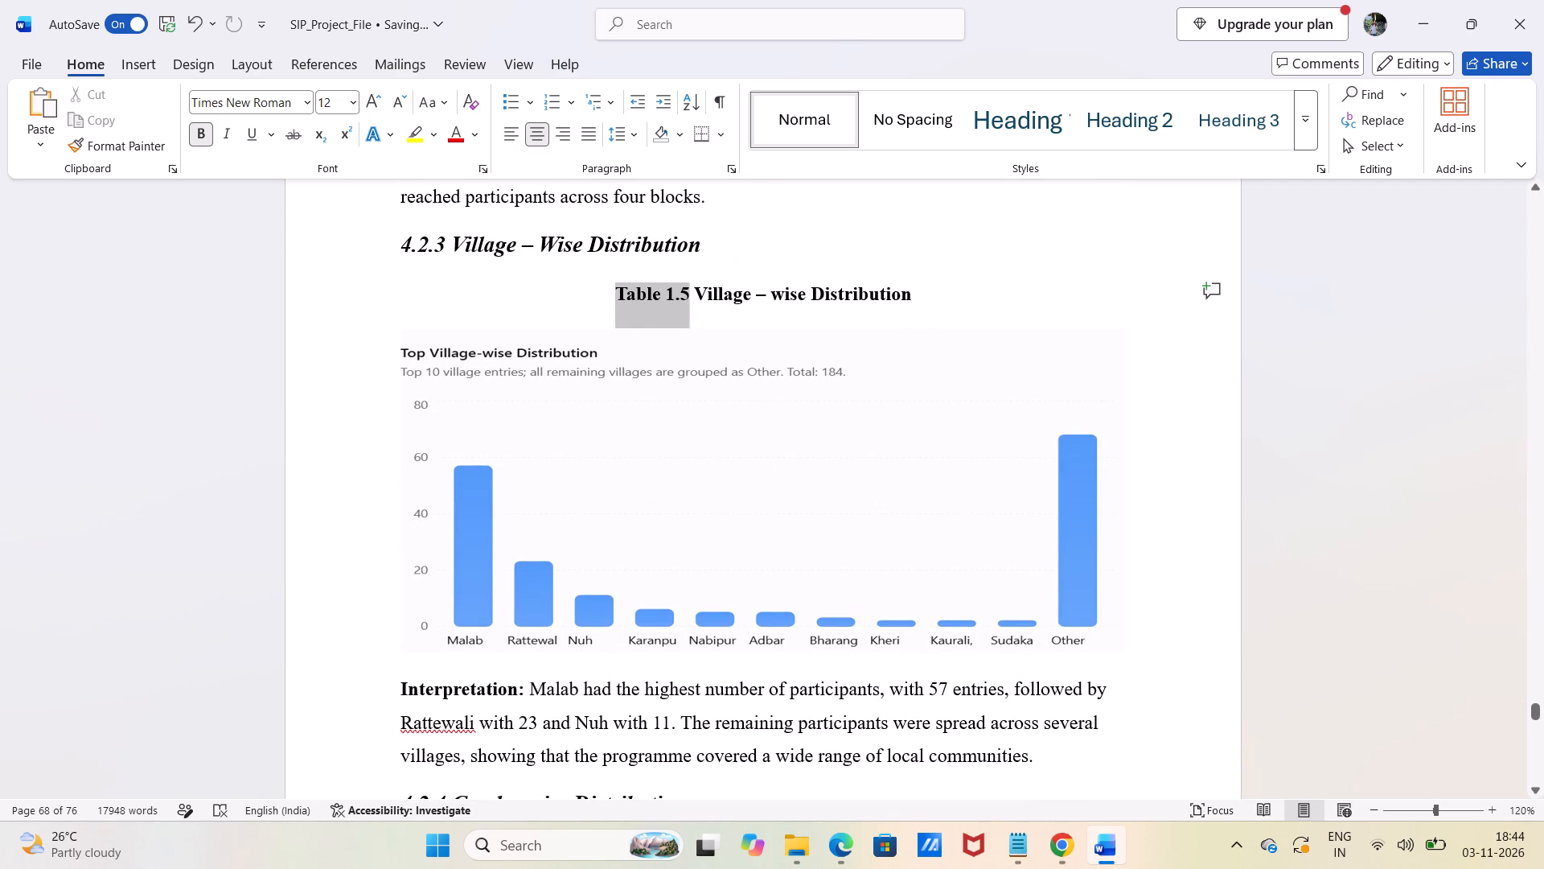
left_click_drag(755, 295, 905, 292)
key("BackSpace")
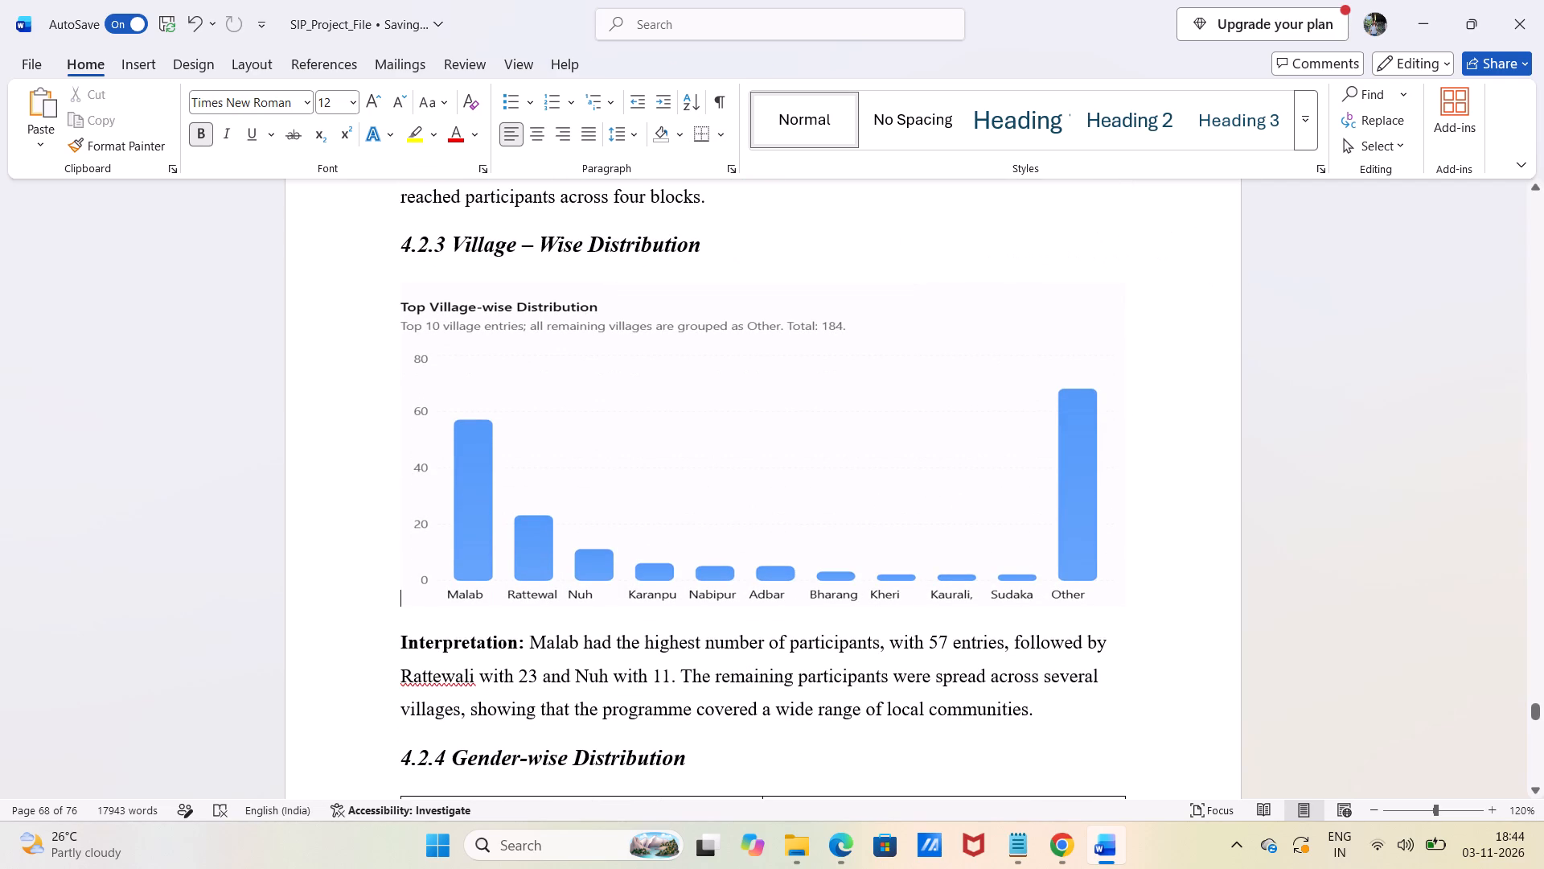
Delete the empty table under 4.2.4 Gender-wise Distribution together with its Table 1.6 caption.
scroll(633, 468, "down", 2)
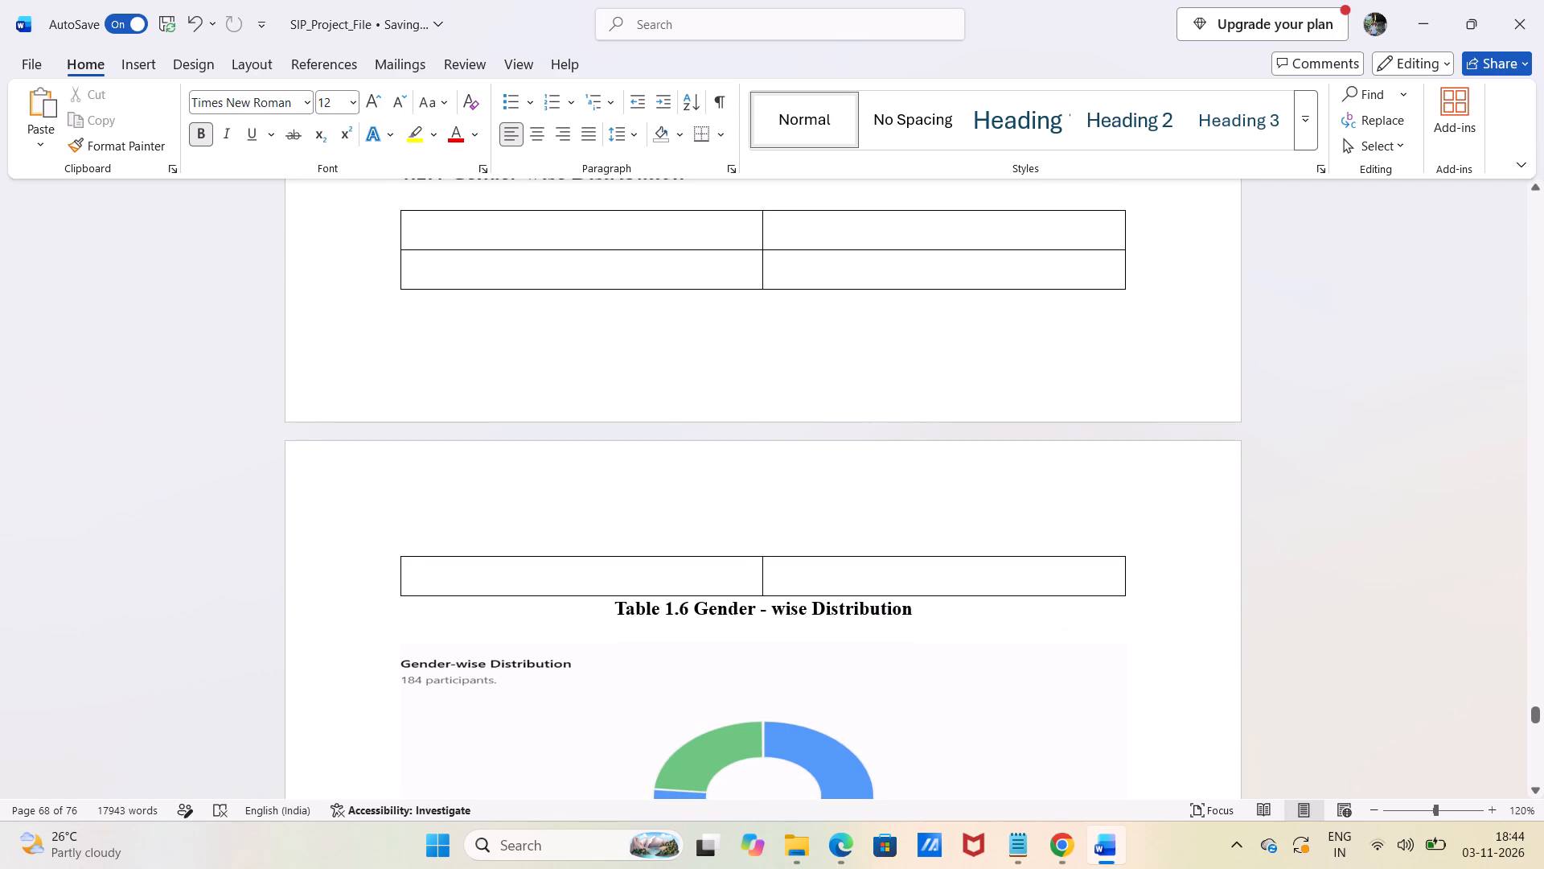
left_click(393, 201)
left_click(396, 248)
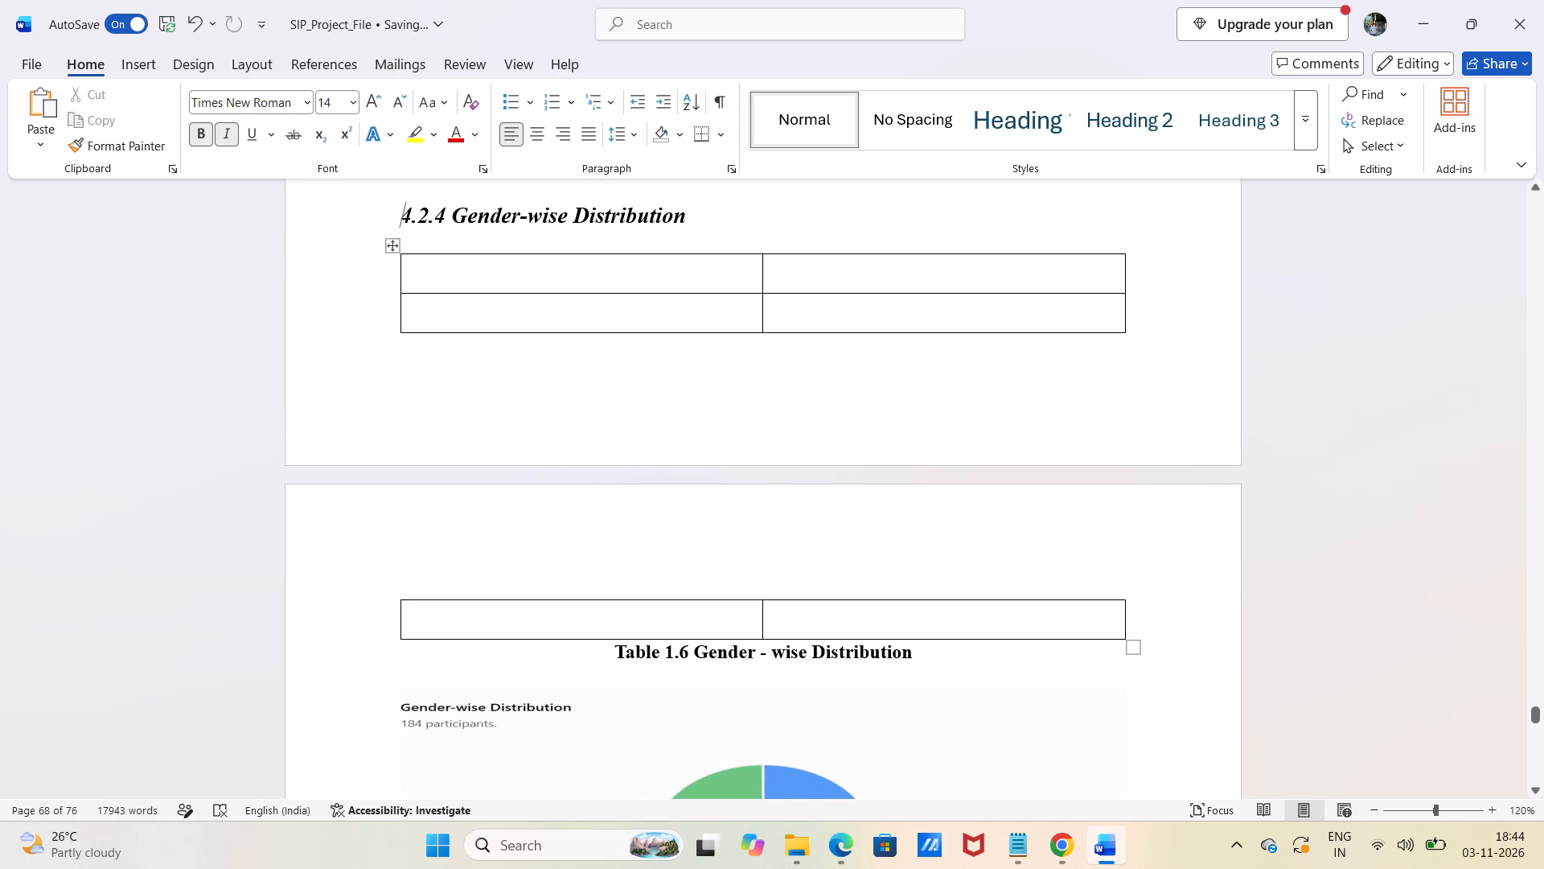
left_click(708, 210)
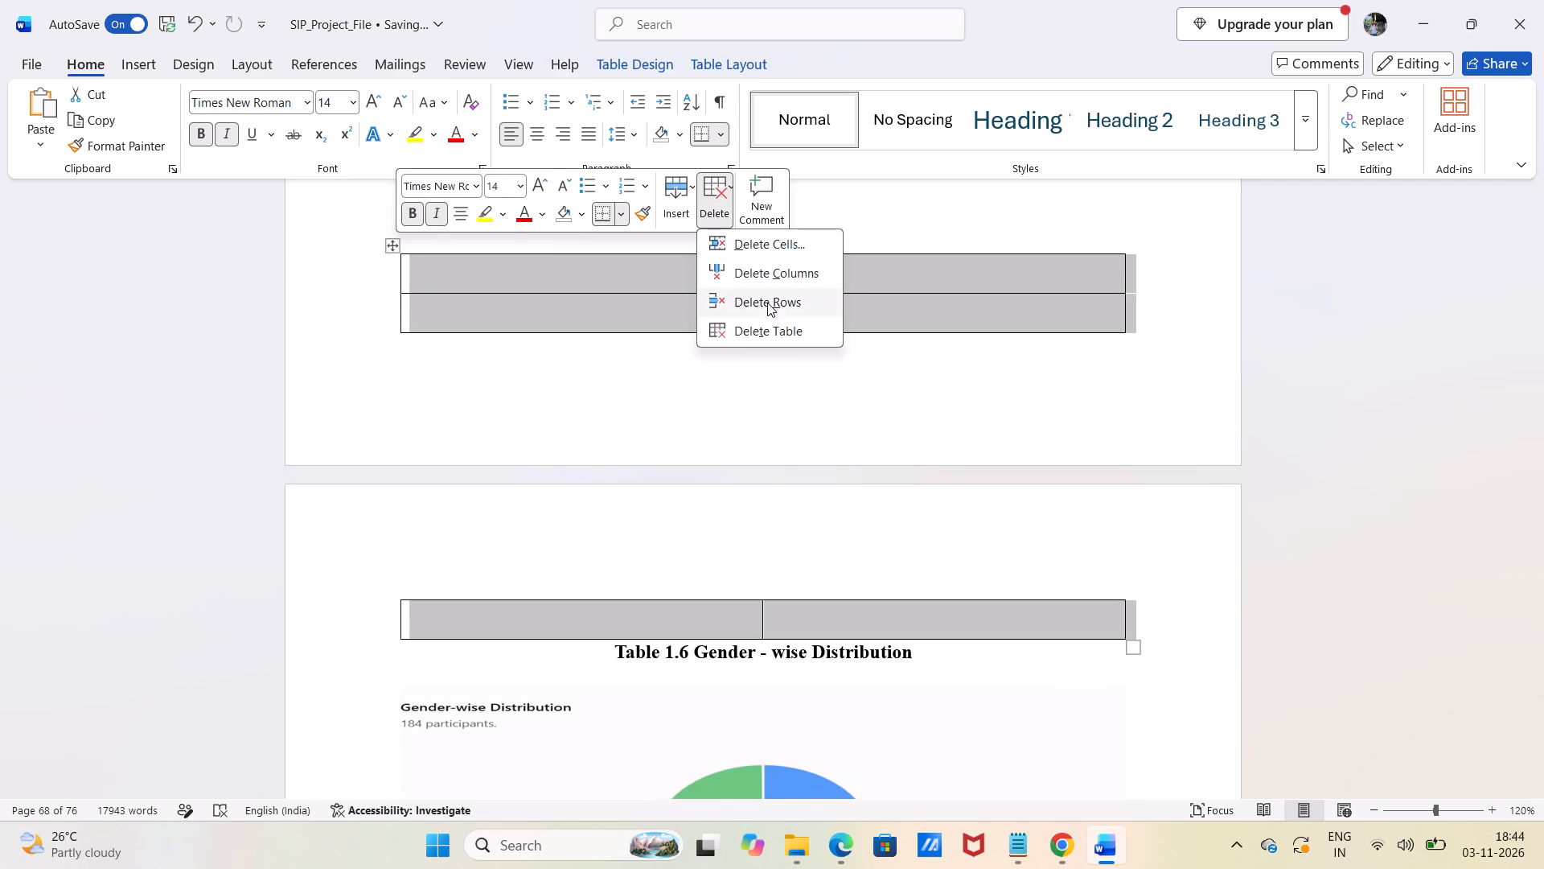
left_click(774, 333)
left_click_drag(609, 265, 652, 264)
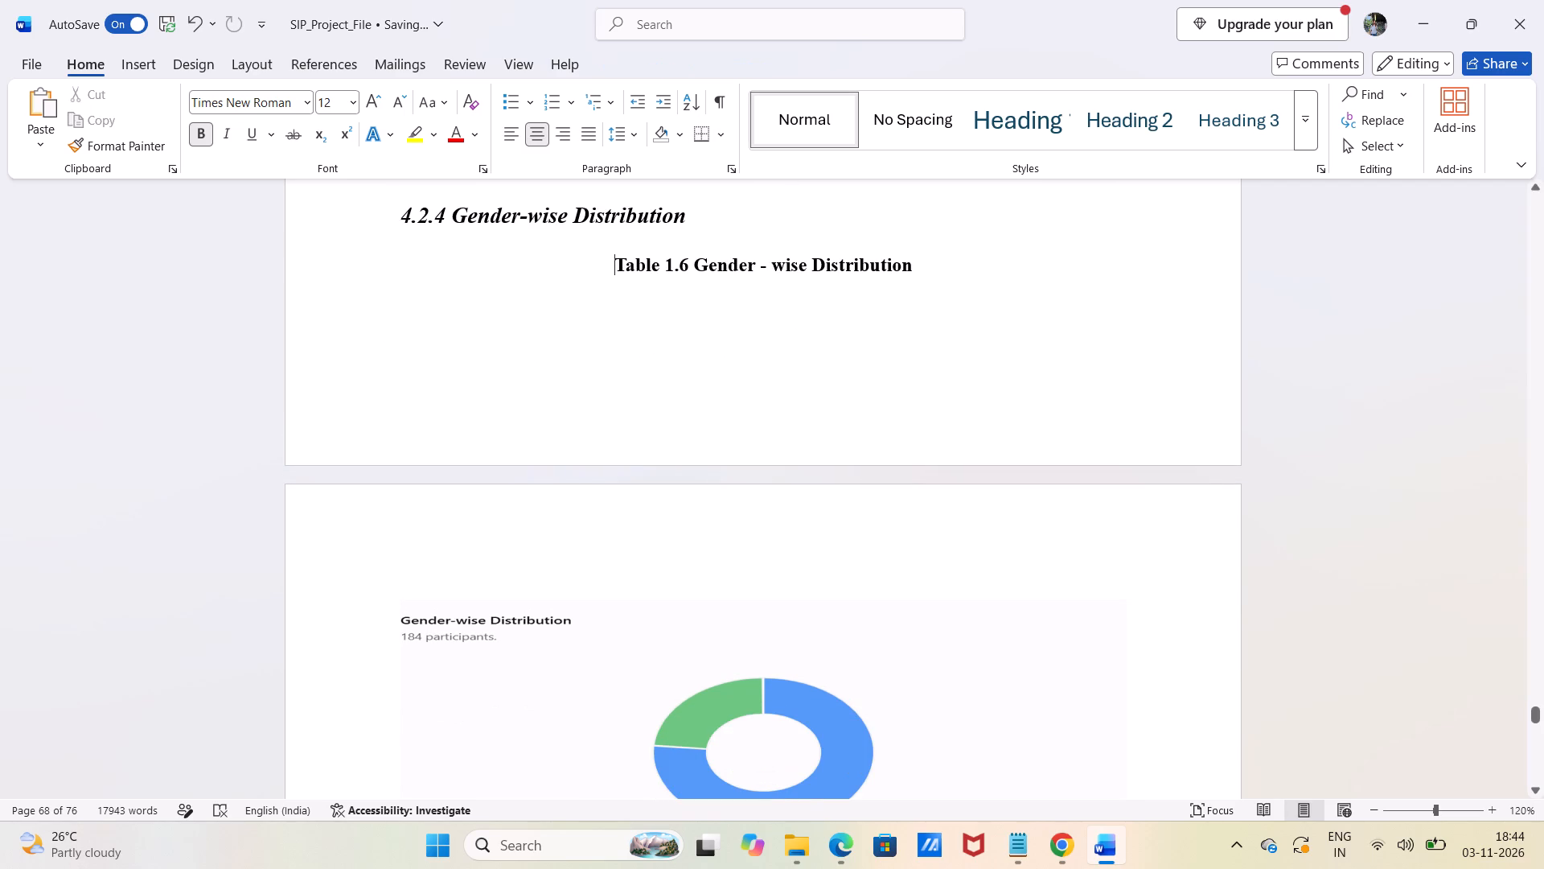
left_click_drag(652, 264, 914, 268)
key("BackSpace")
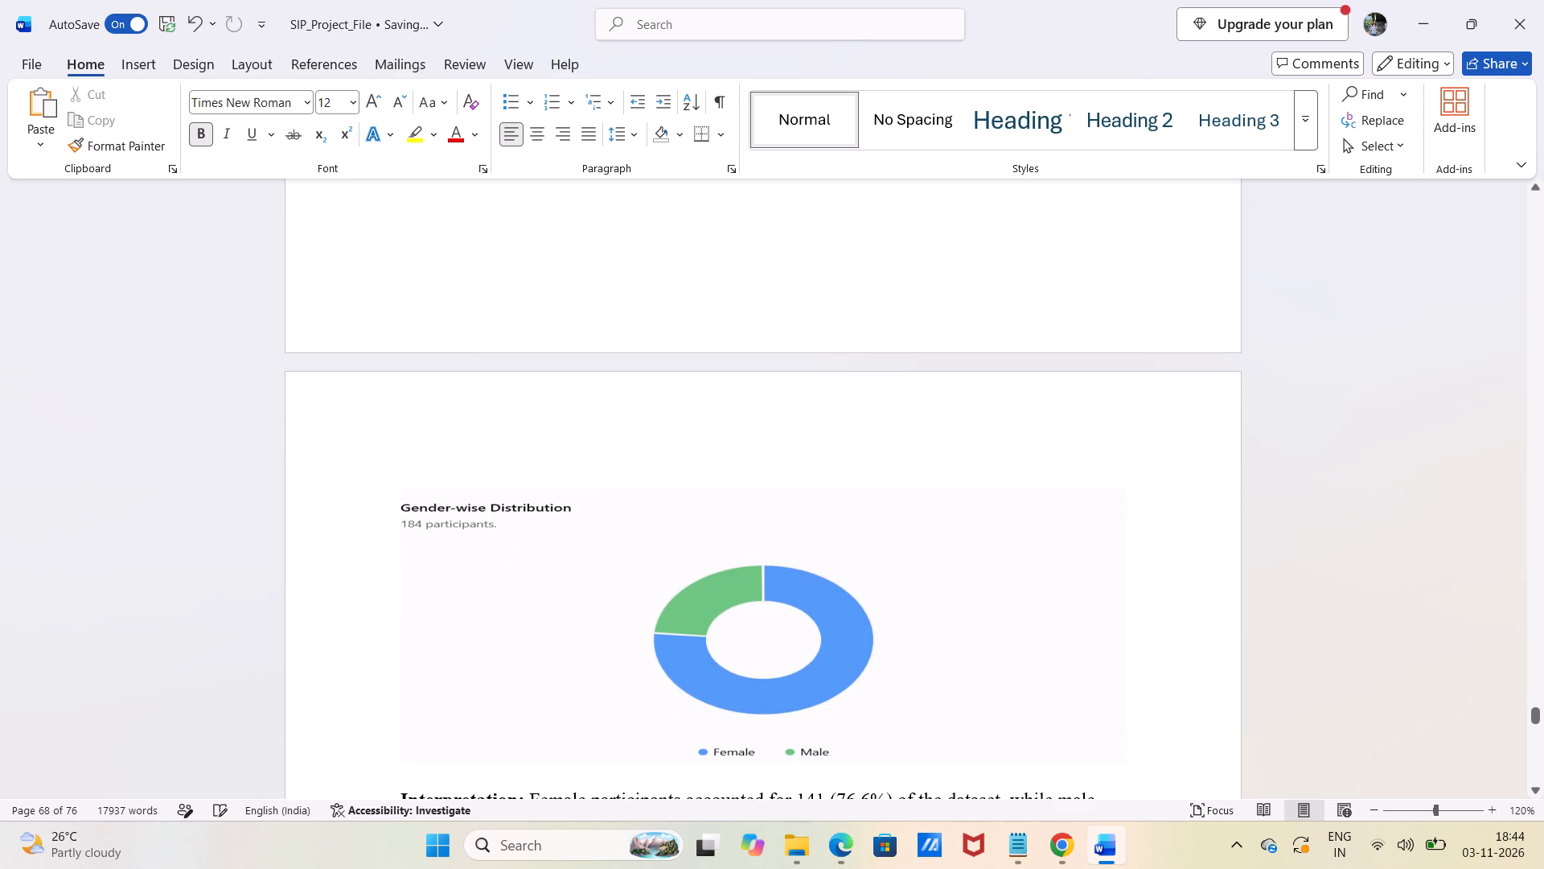
Delete the empty table under 4.2.5 Age-wise Distribution together with its Table 1.7 caption.
scroll(602, 540, "down", 3)
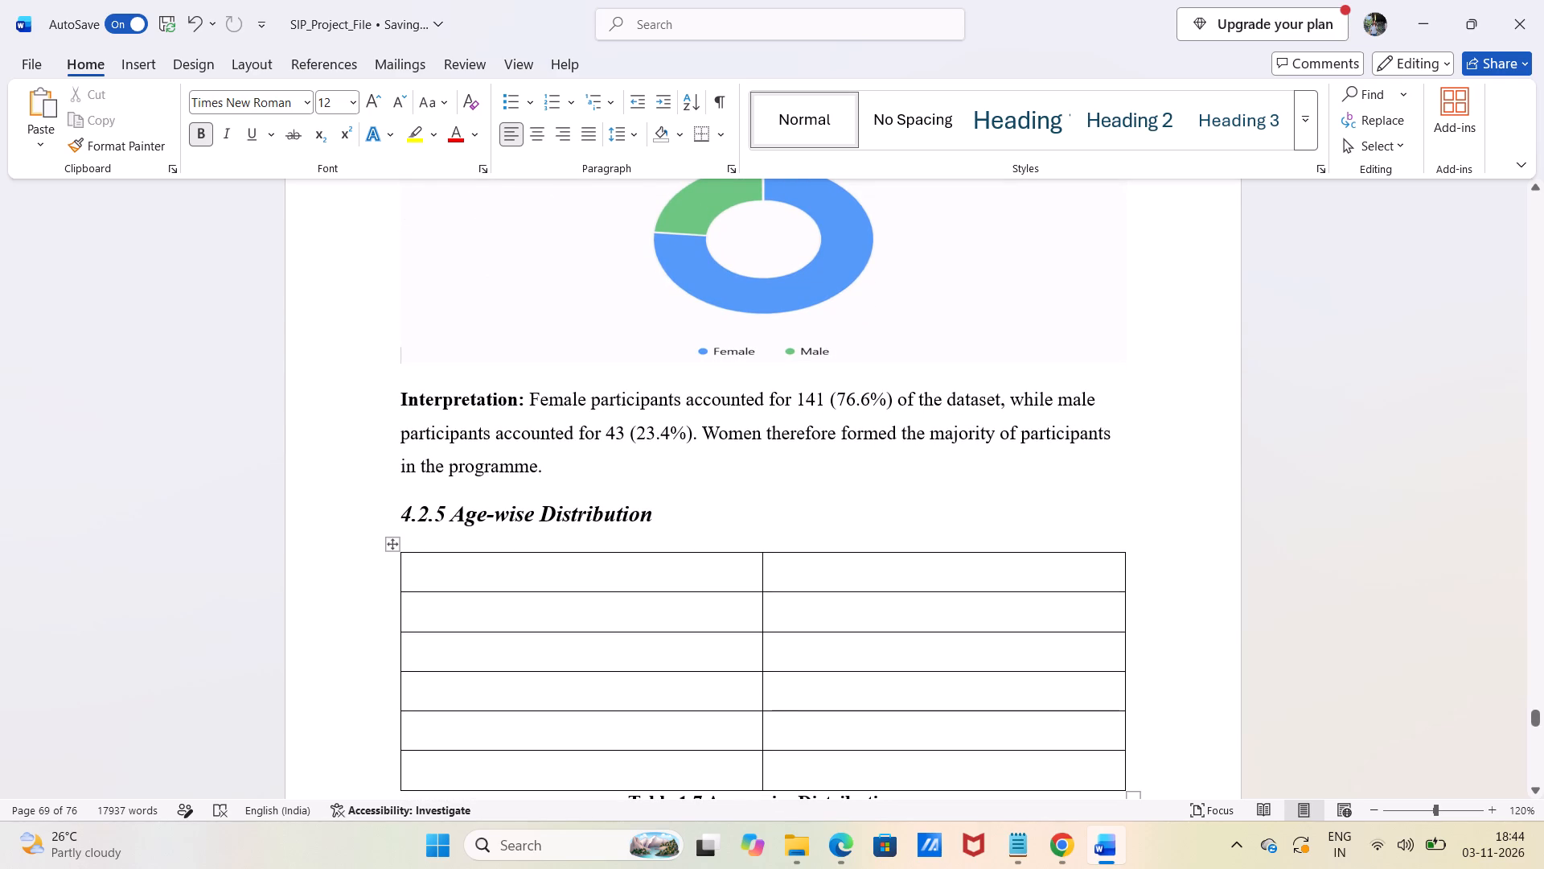
left_click(391, 543)
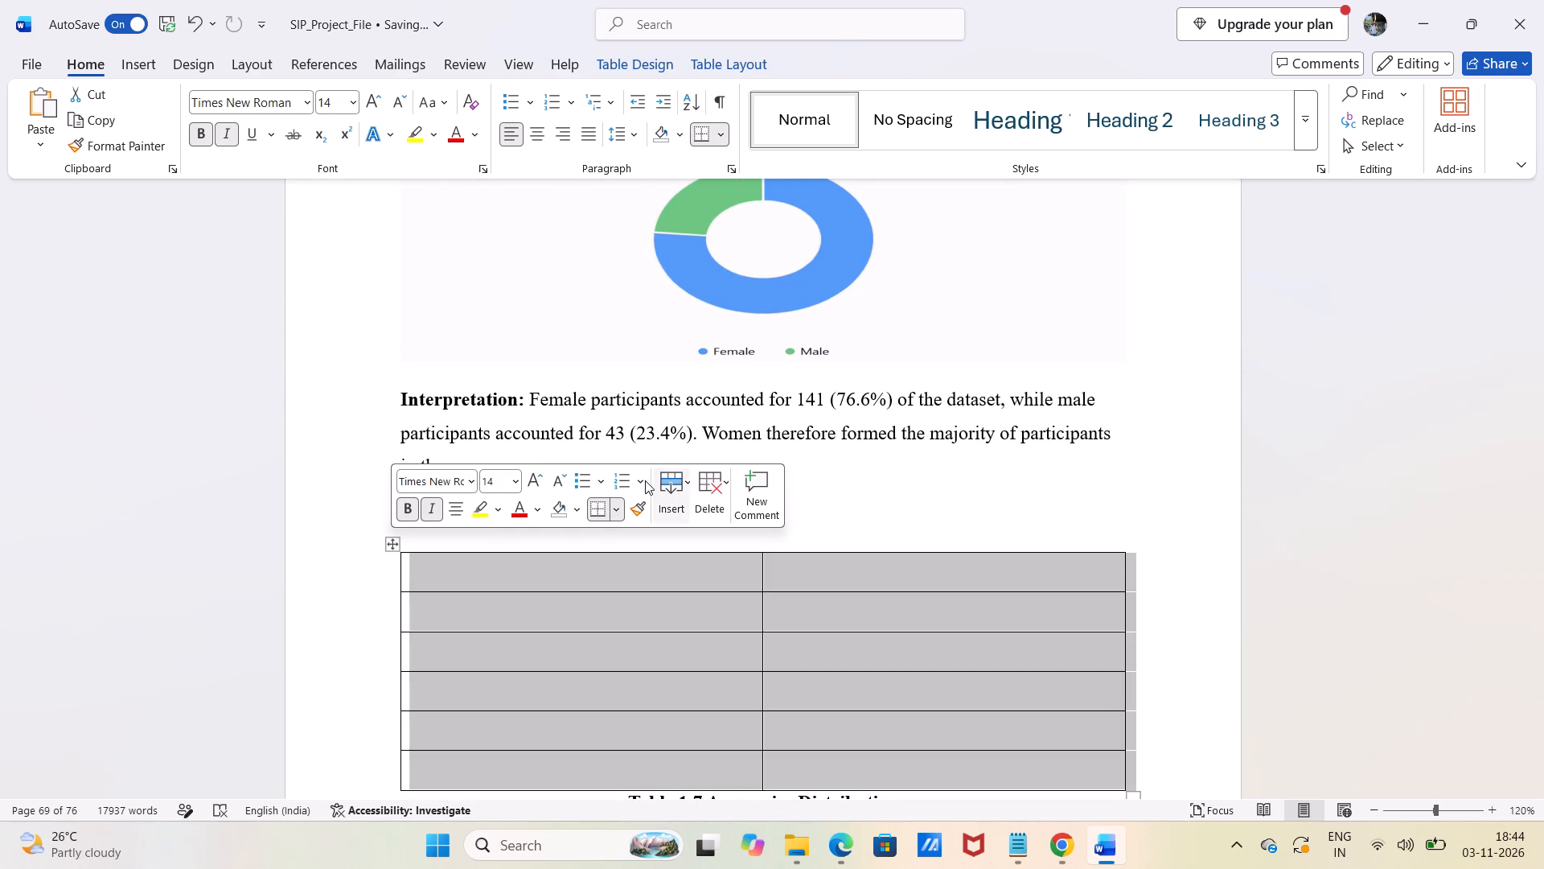
left_click(718, 496)
left_click(762, 632)
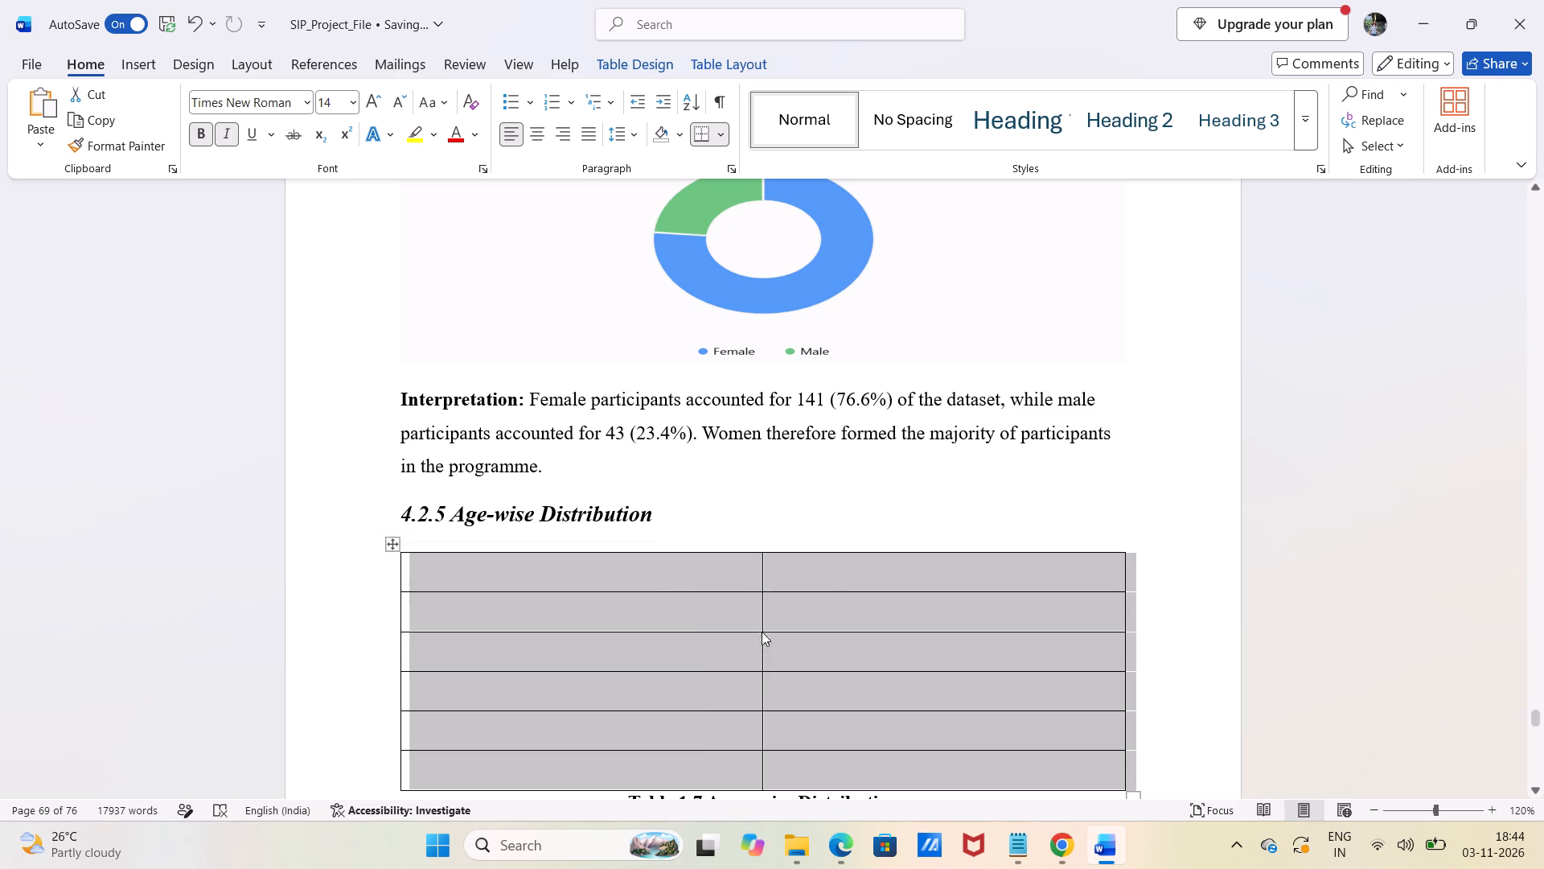
left_click_drag(630, 565, 907, 552)
left_click_drag(900, 564, 622, 587)
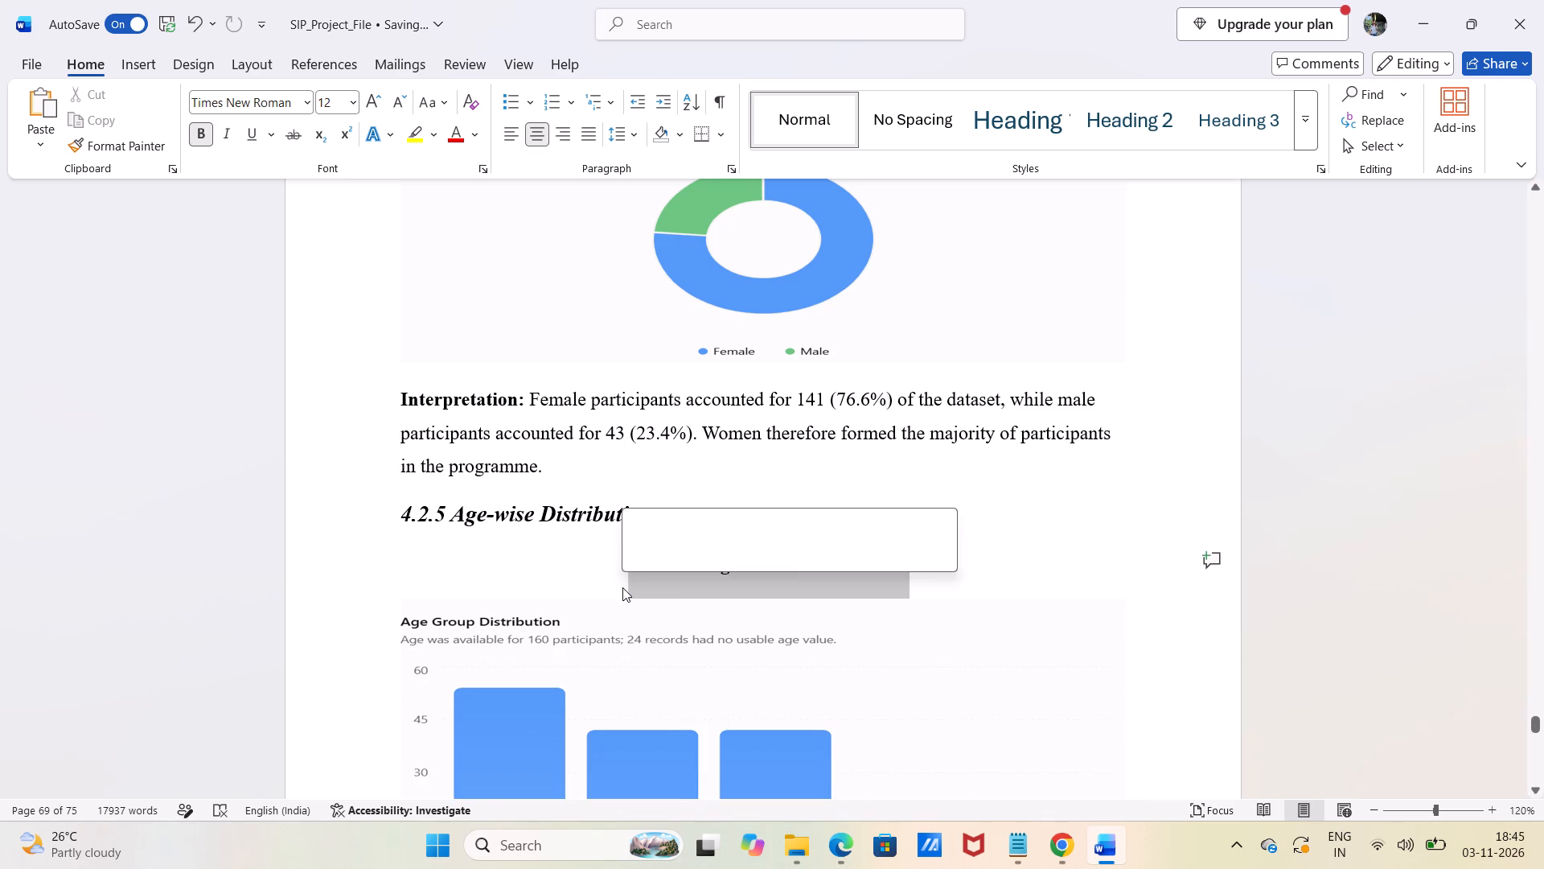
key("BackSpace")
Delete the empty table under 4.2.6 Survey Completion Status together with its Table 1.8 Survey Status caption.
scroll(622, 587, "down", 2)
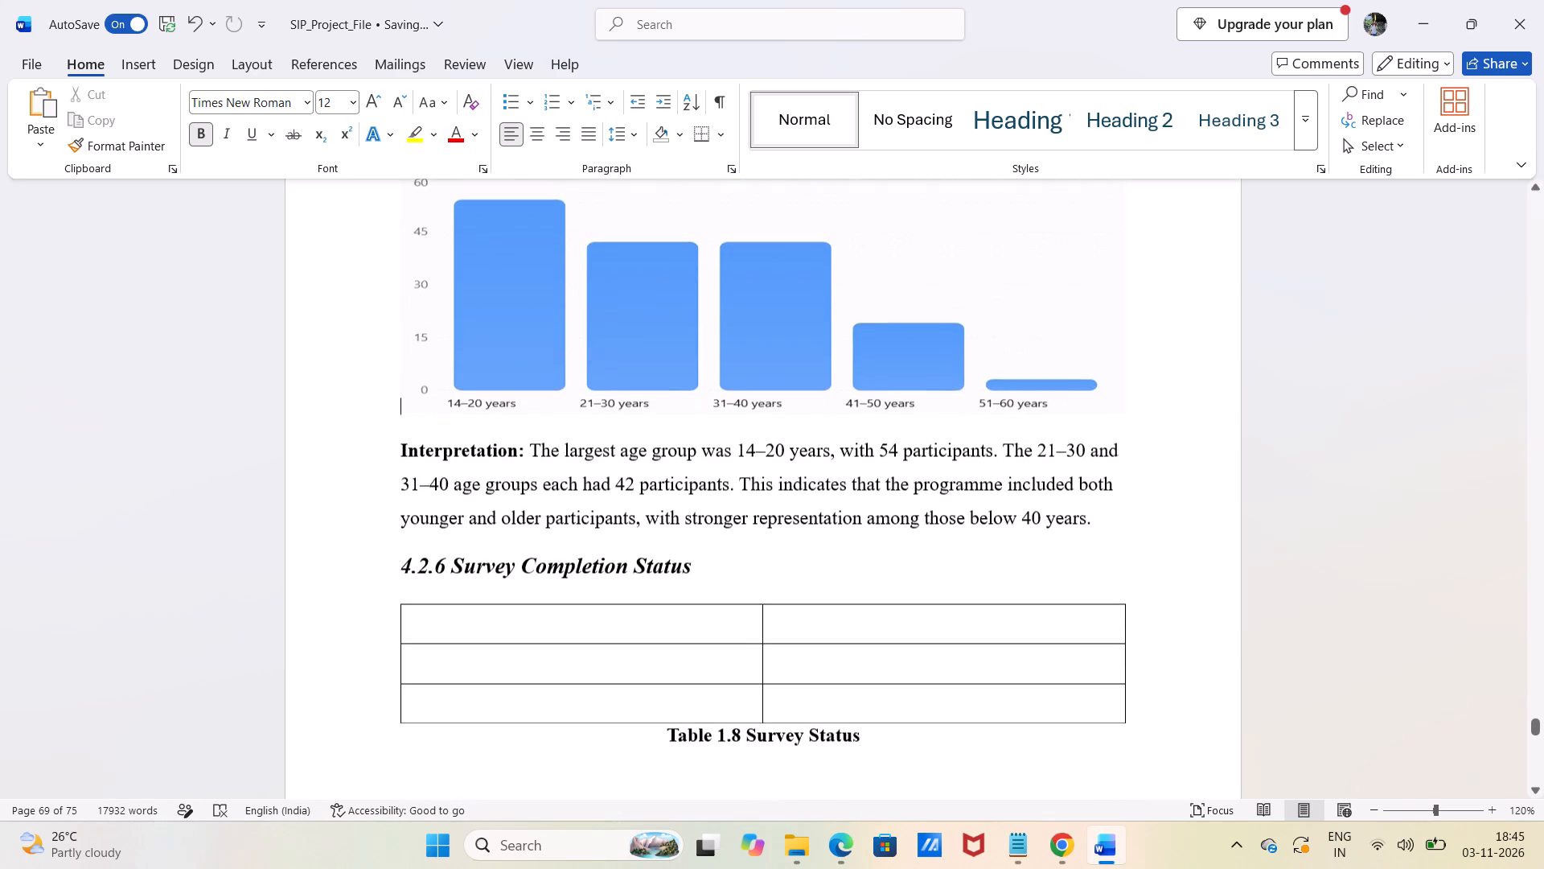
scroll(622, 587, "down", 1)
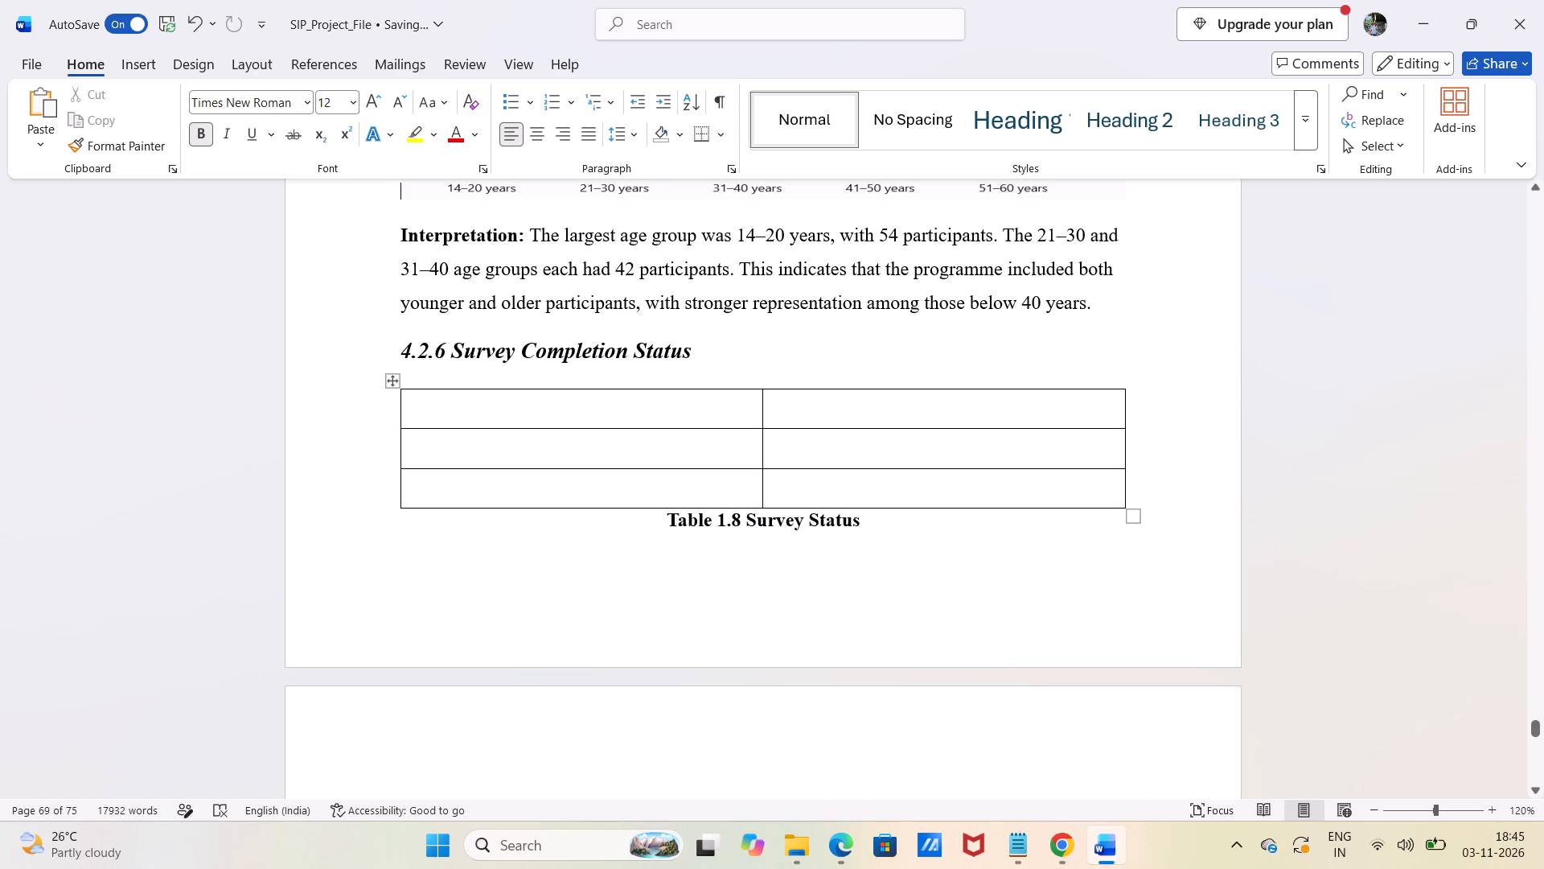
left_click(393, 379)
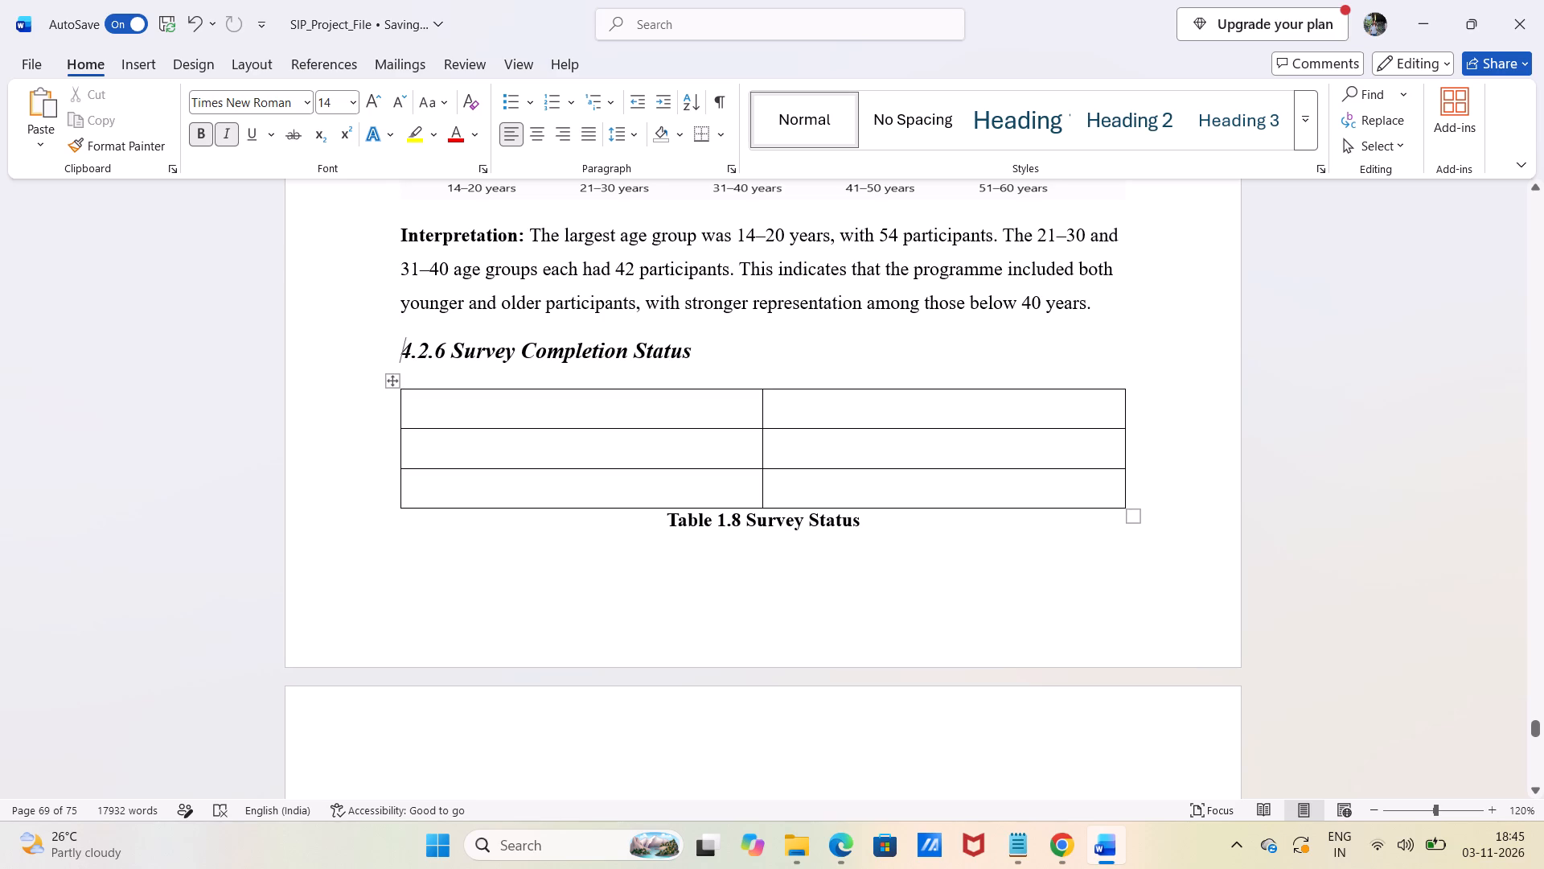
left_click(398, 382)
left_click(715, 349)
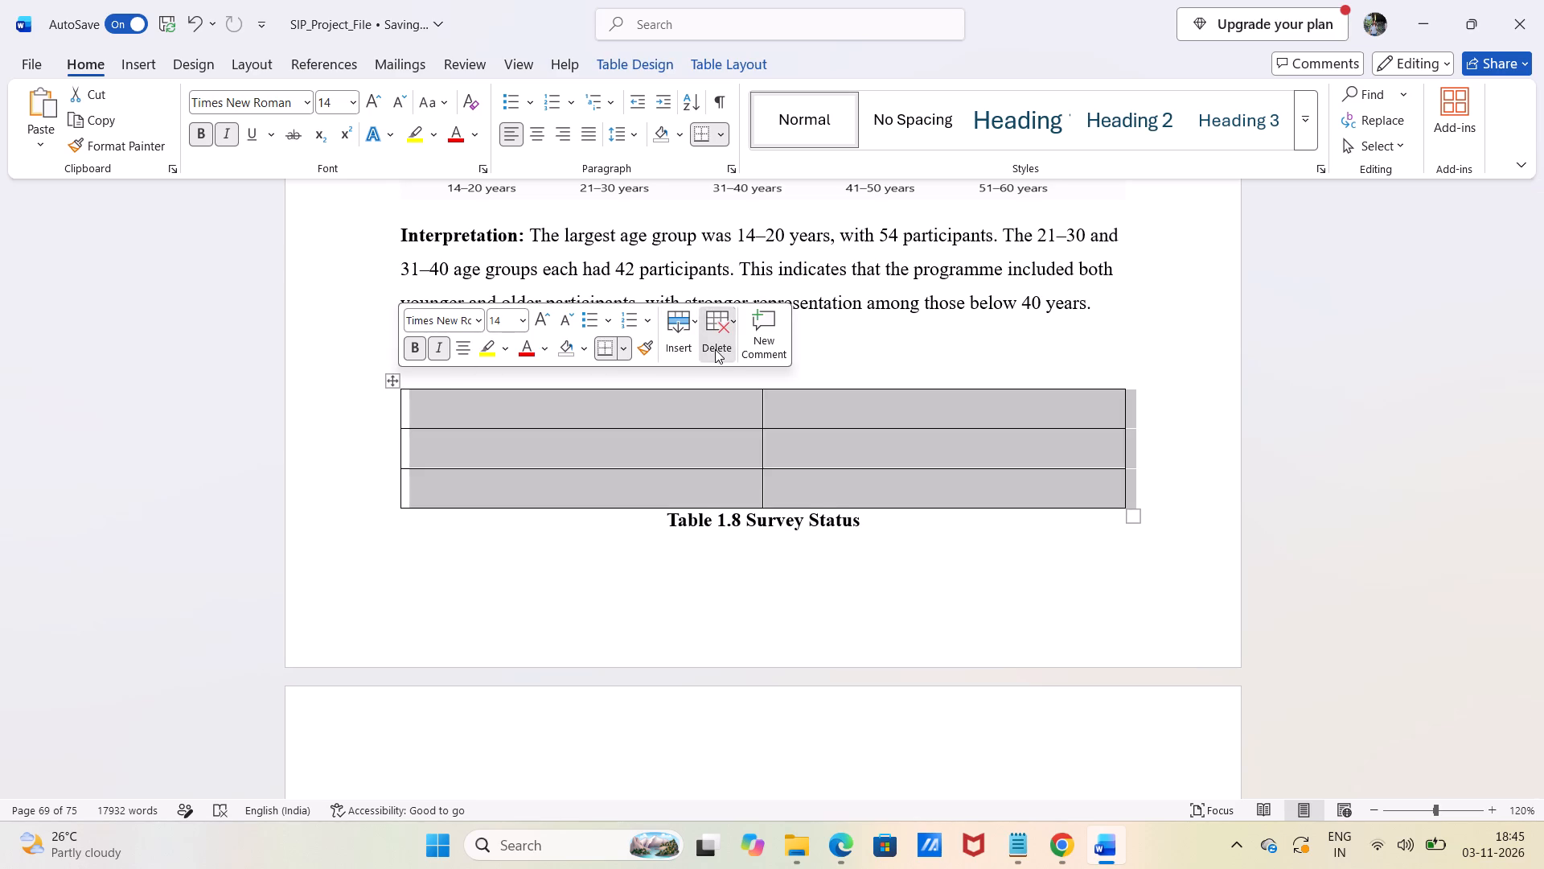
left_click(788, 463)
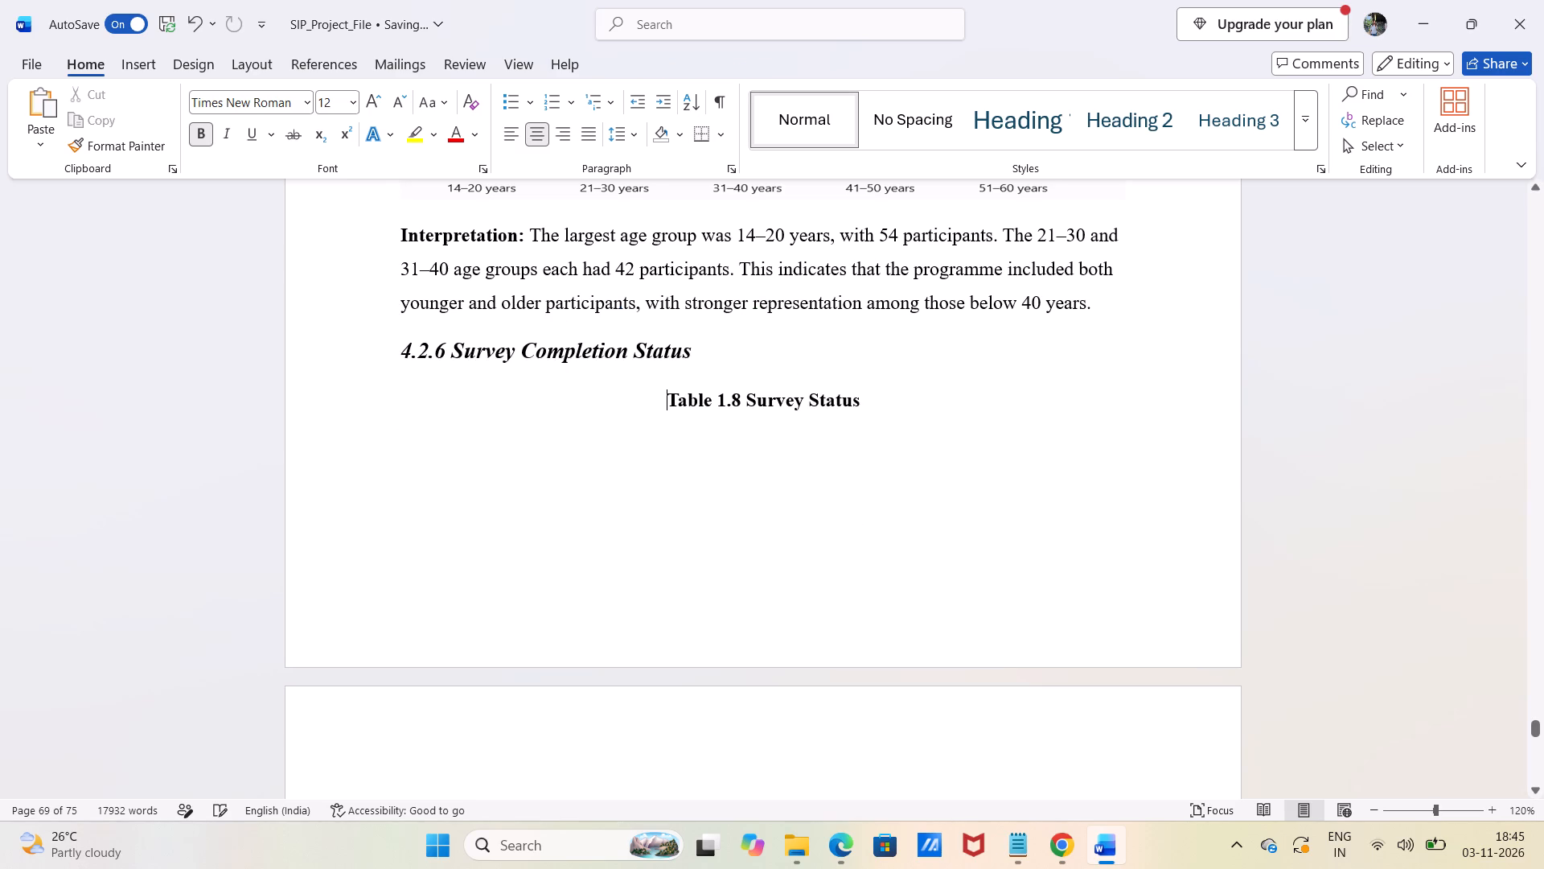
left_click_drag(660, 403, 854, 395)
key("BackSpace")
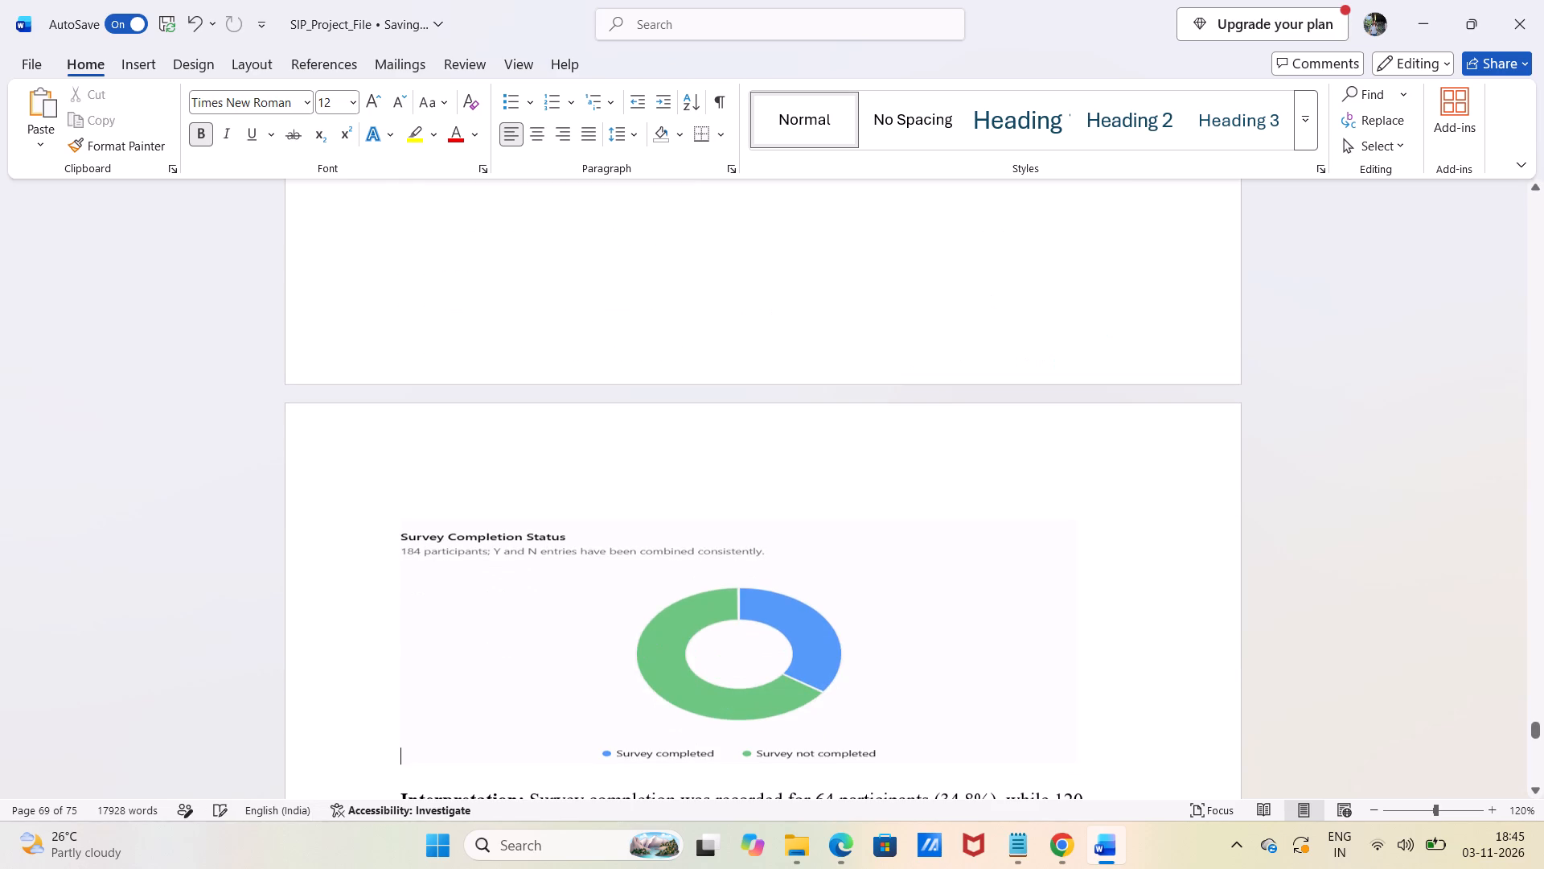
scroll(652, 294, "up", 1)
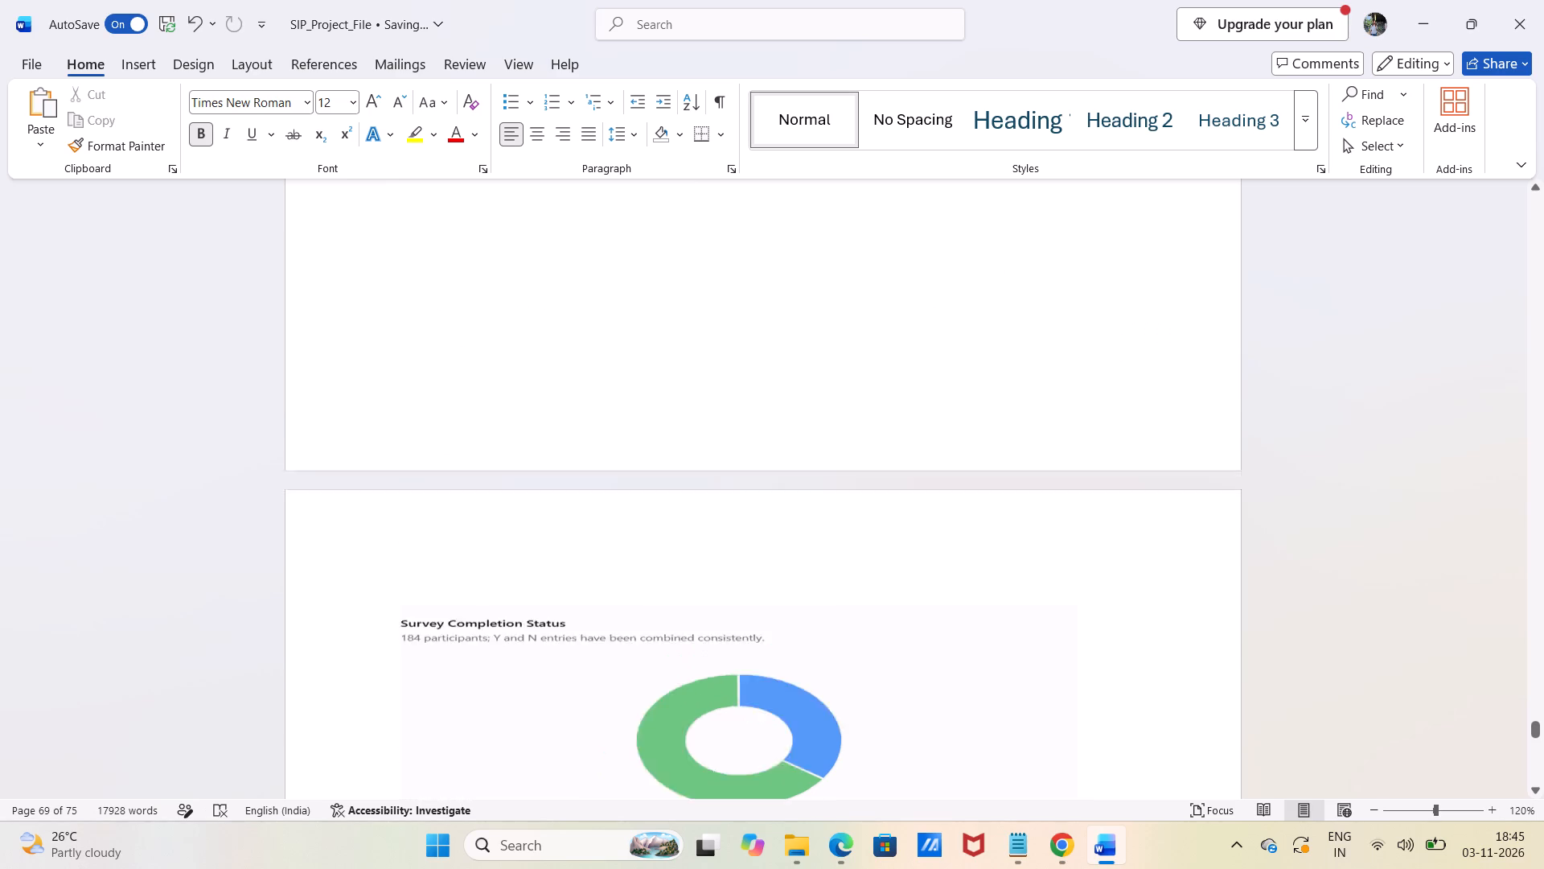
Delete the empty table under 4.2.7 Association with Self-Help Groups (SHGs) together with its Table 1.9 Association with SHGs caption.
scroll(652, 294, "up", 1)
scroll(659, 632, "down", 1)
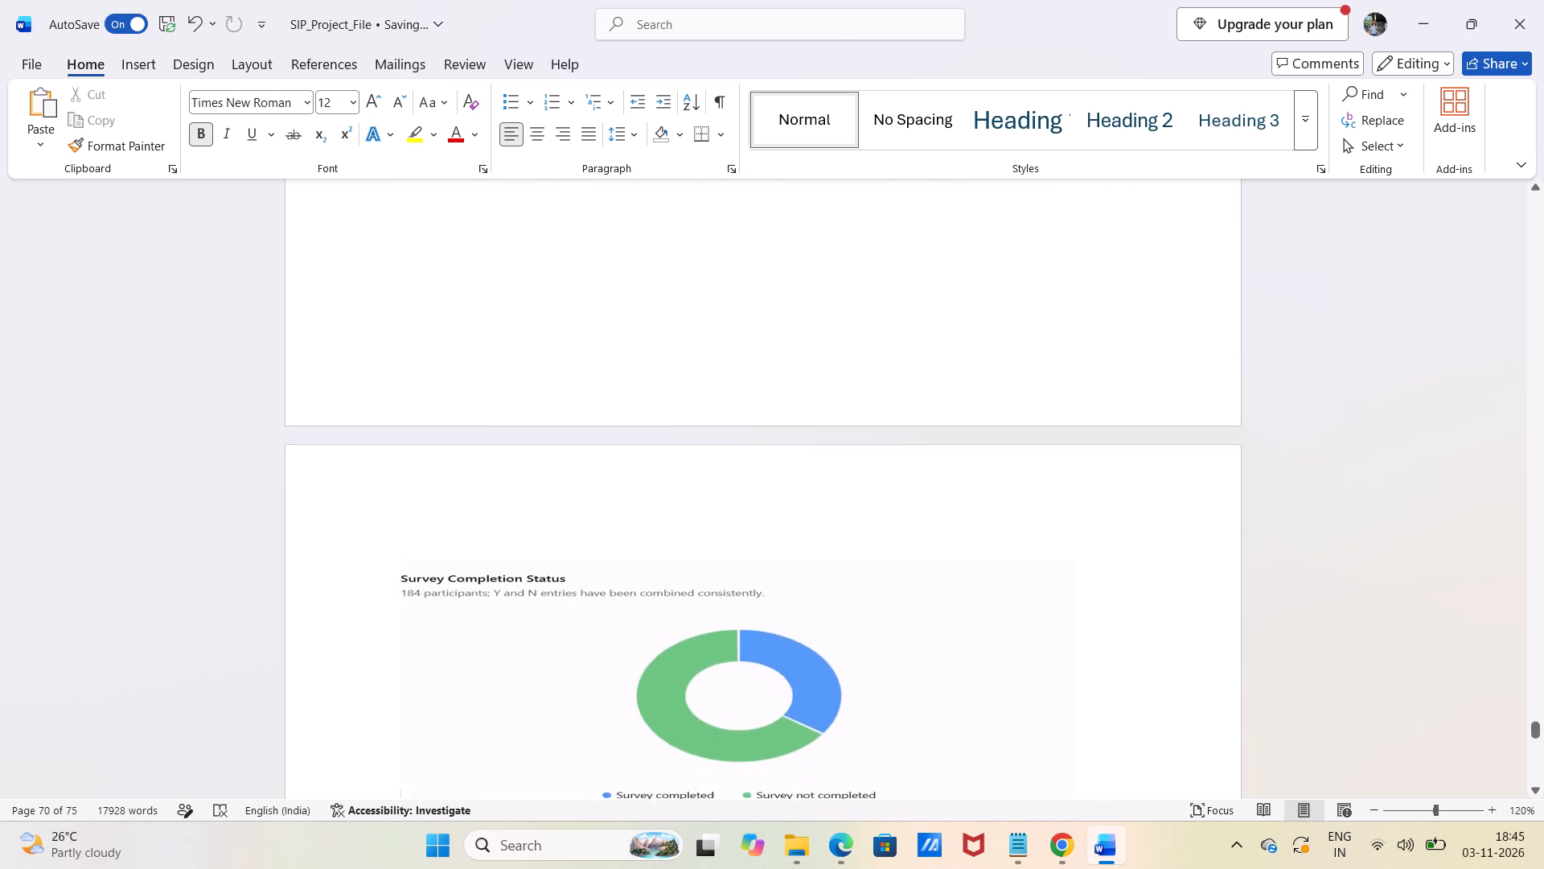
scroll(659, 632, "down", 2)
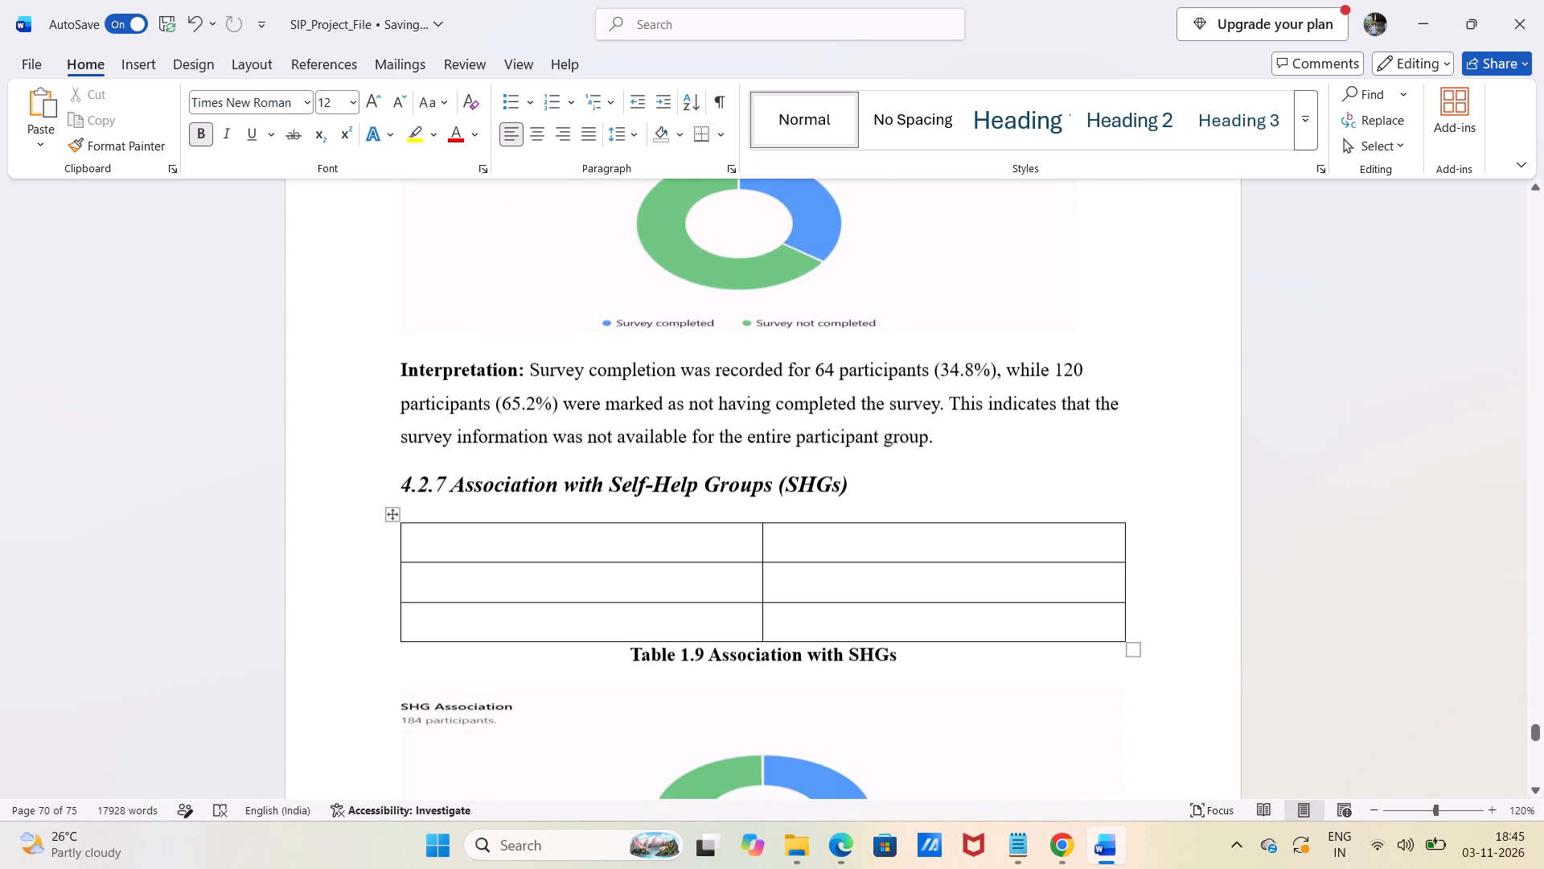
left_click(393, 493)
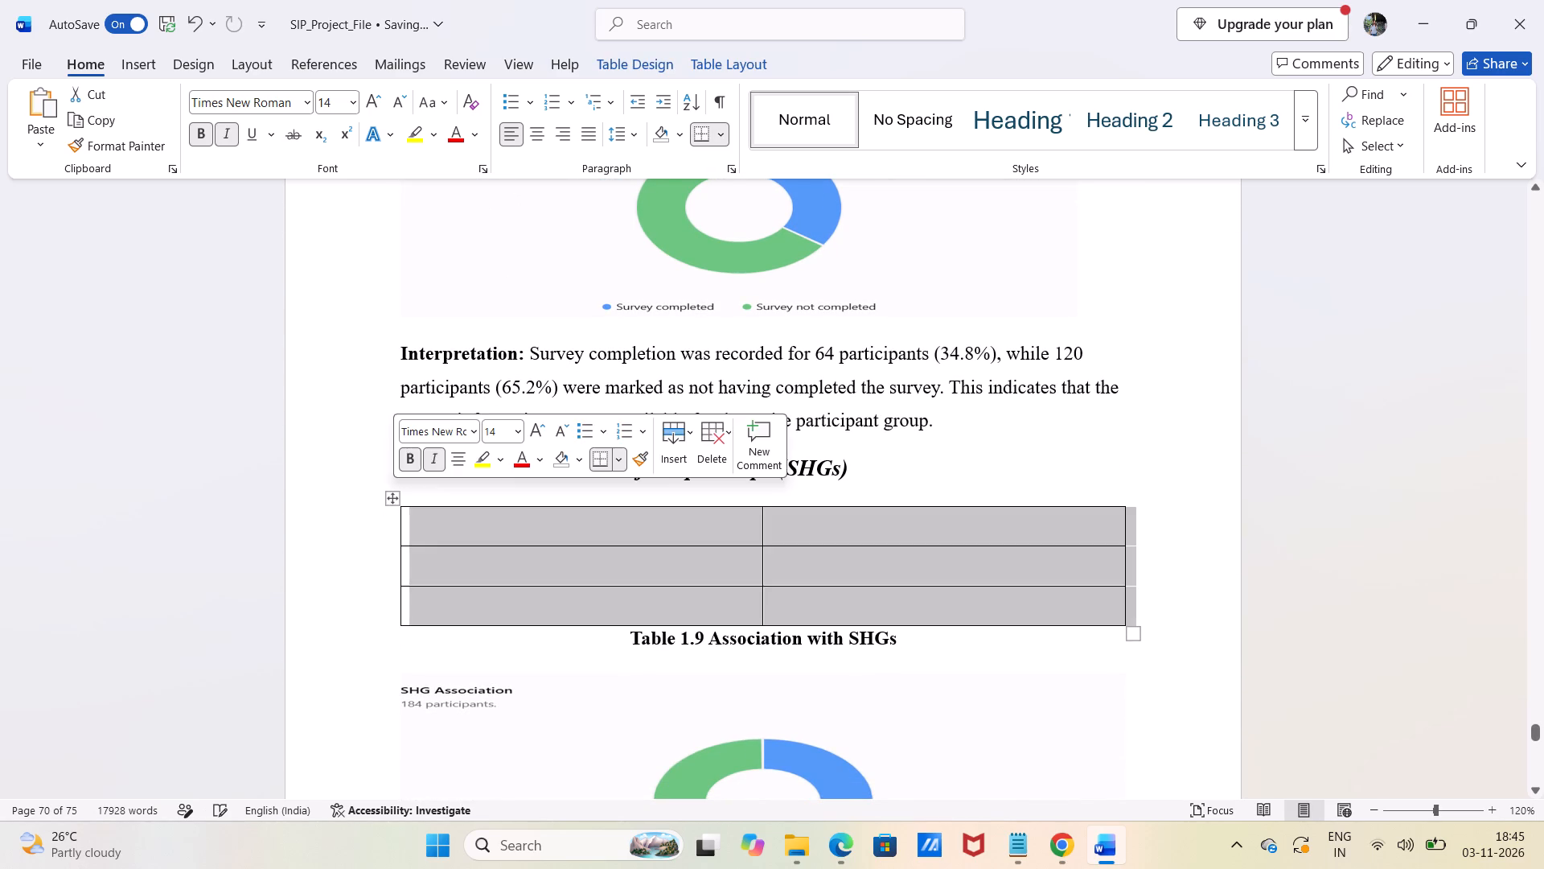
left_click(720, 452)
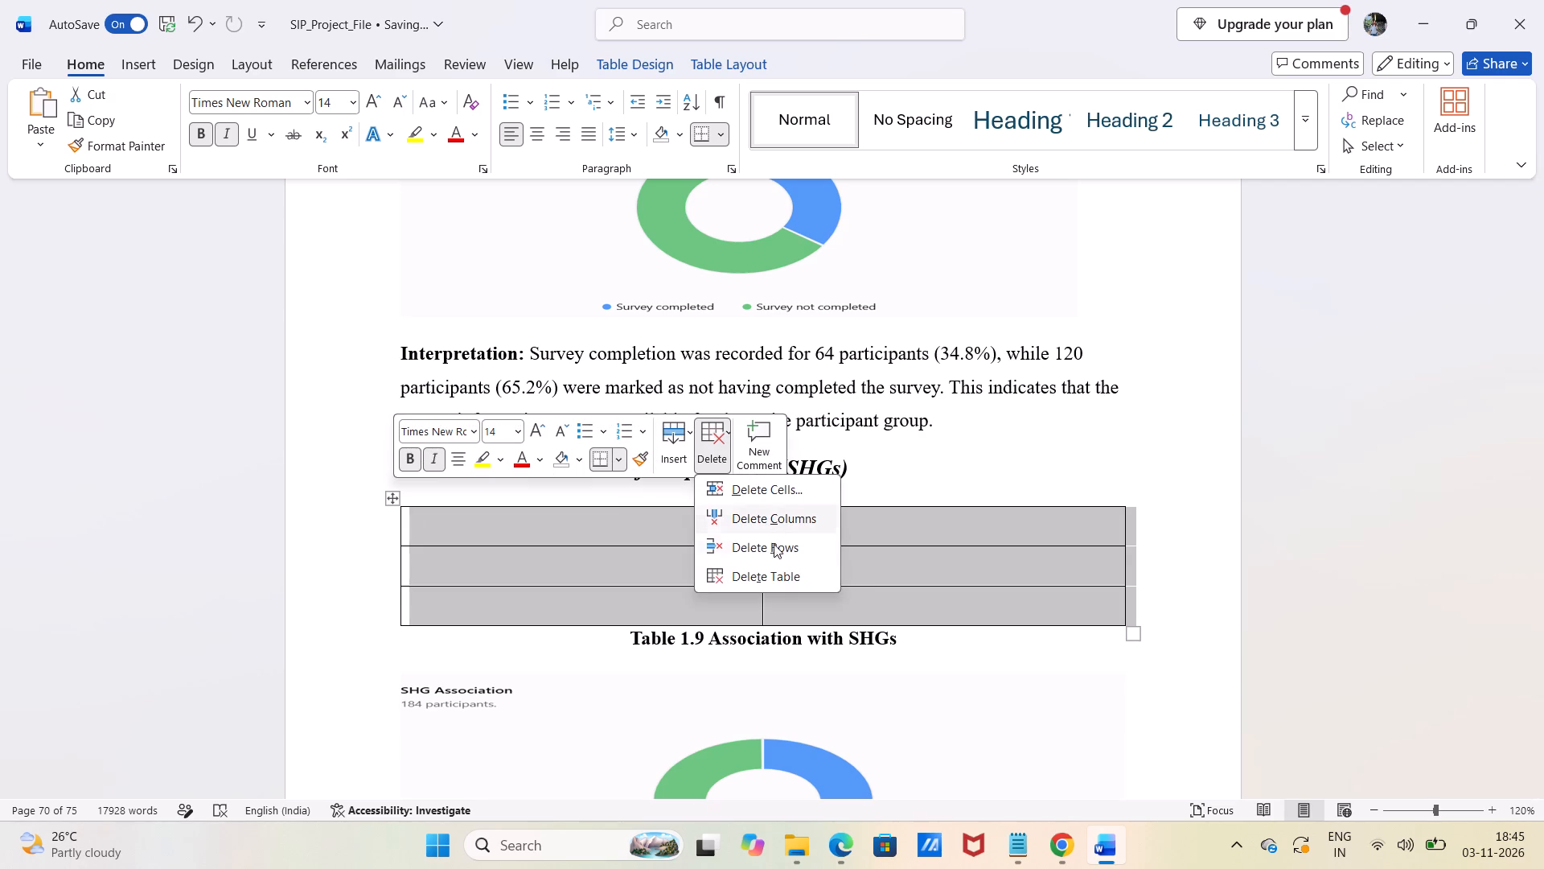
left_click(774, 574)
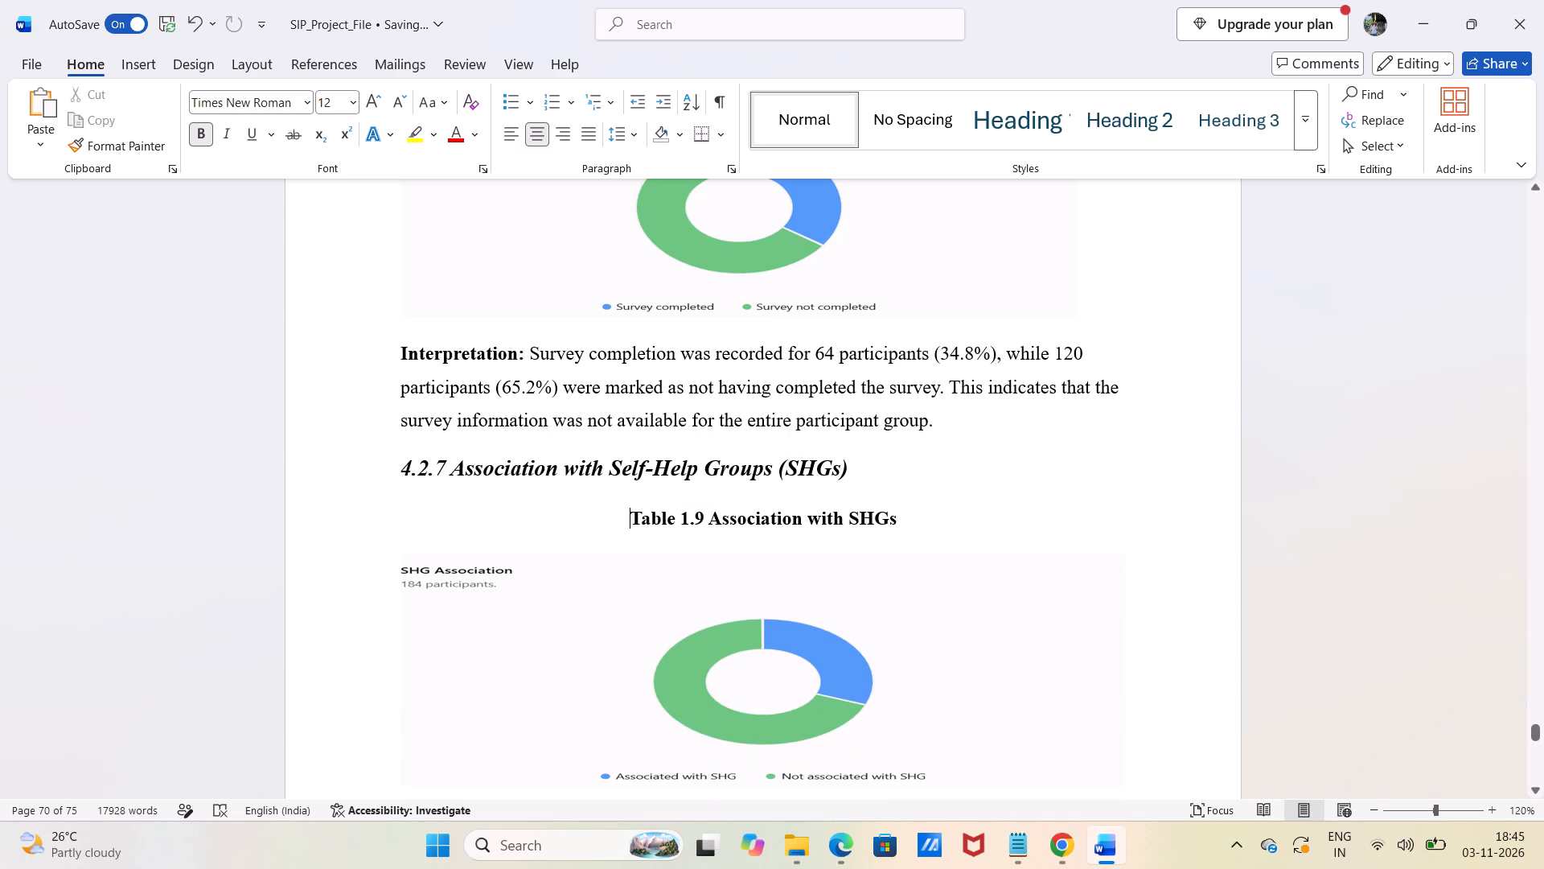
left_click_drag(630, 522, 938, 534)
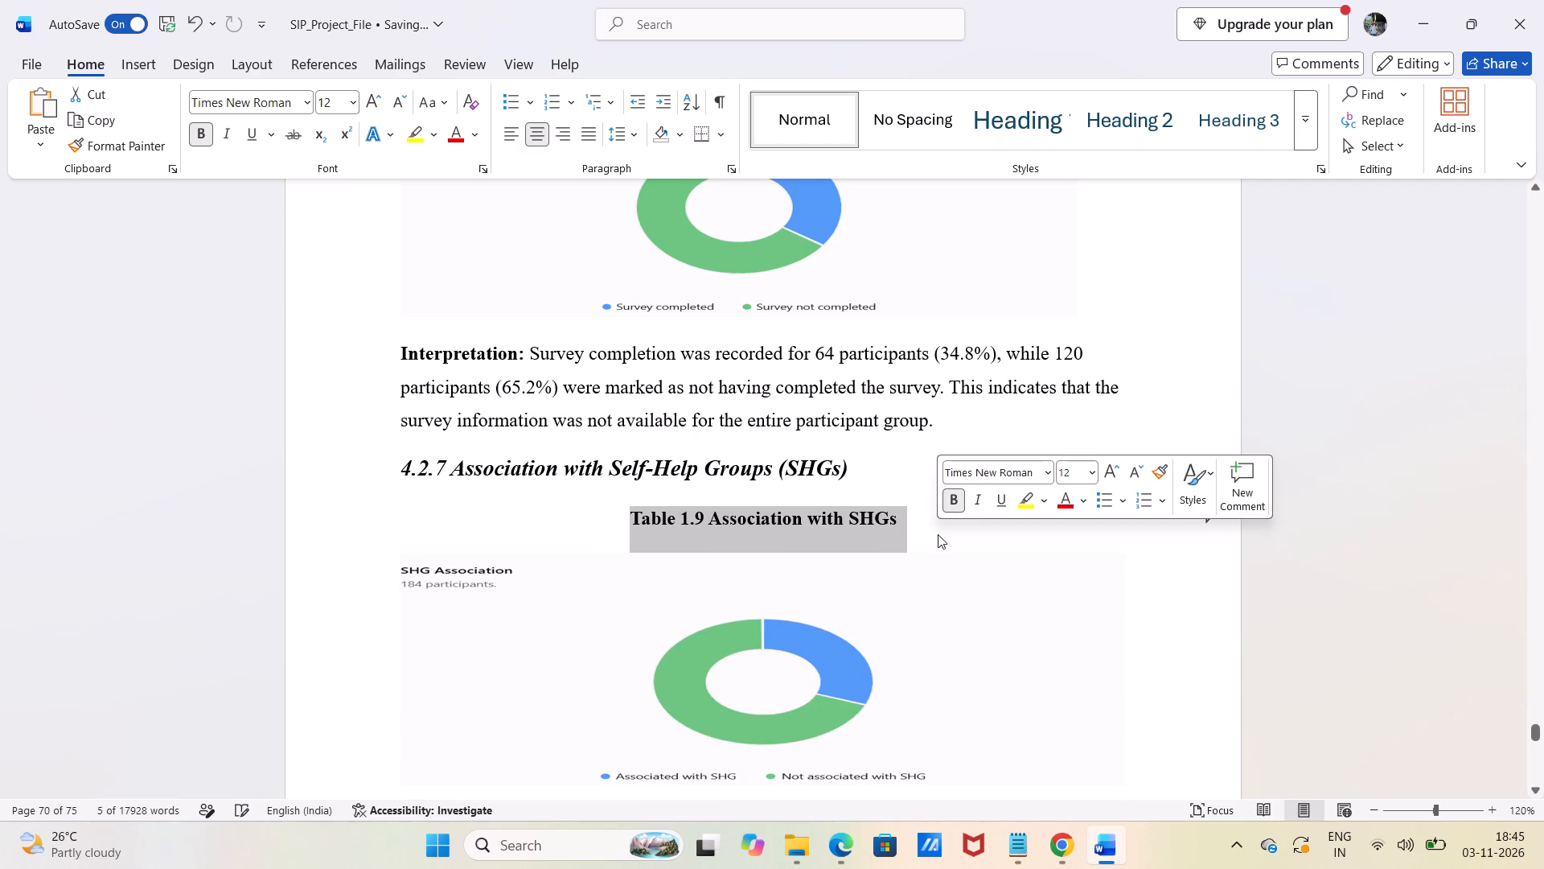
key("BackSpace")
Delete the empty table under 4.2.8 Bank Account Status together with its Table 1.10 Bank Account Status caption.
scroll(750, 560, "down", 2)
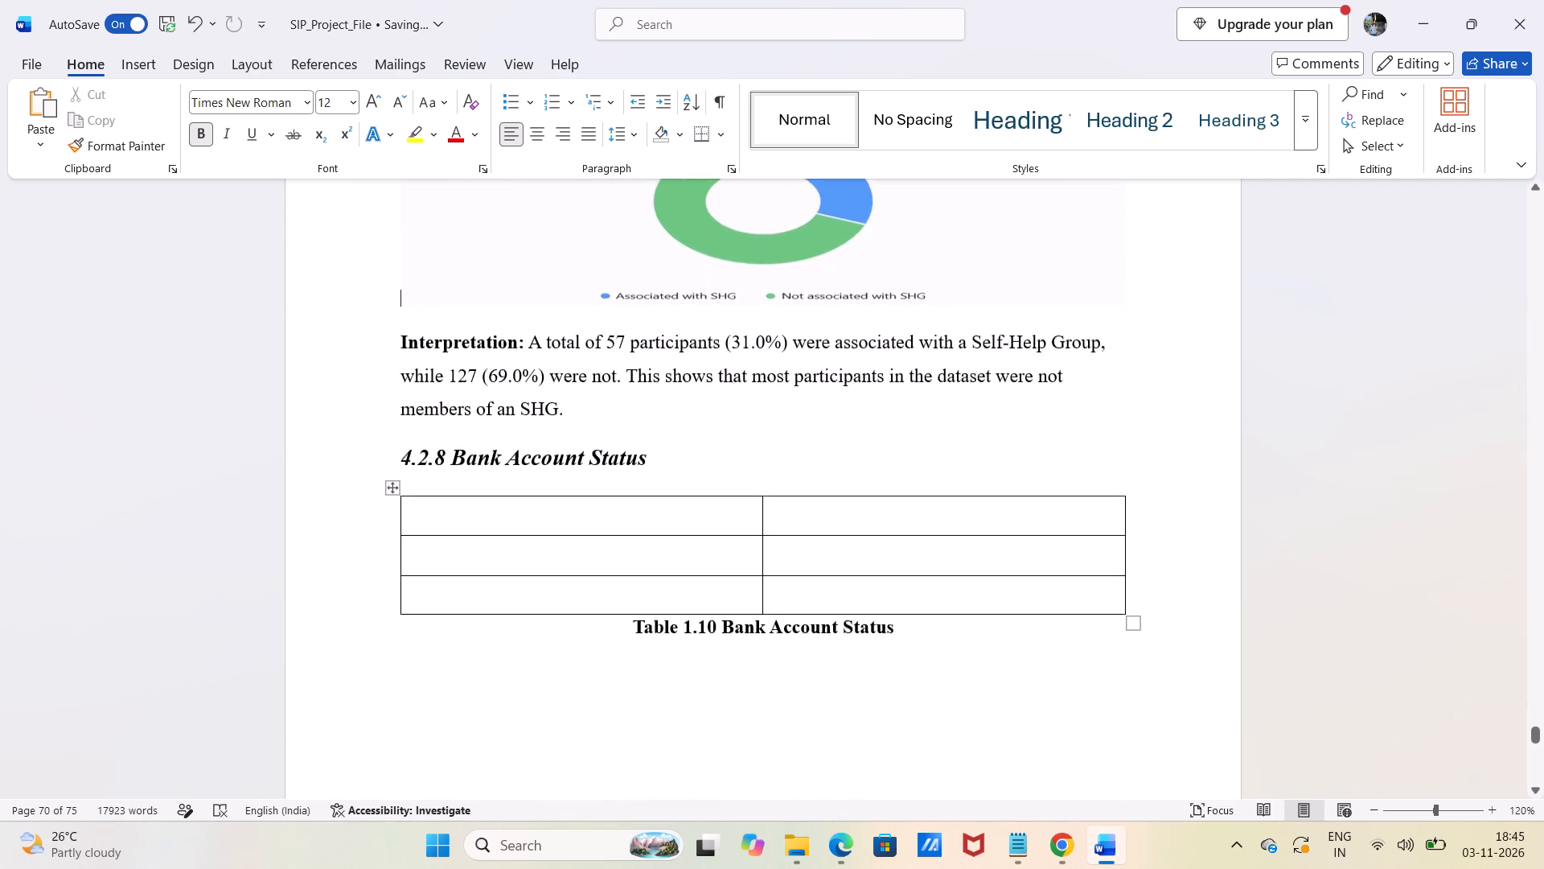
left_click(392, 481)
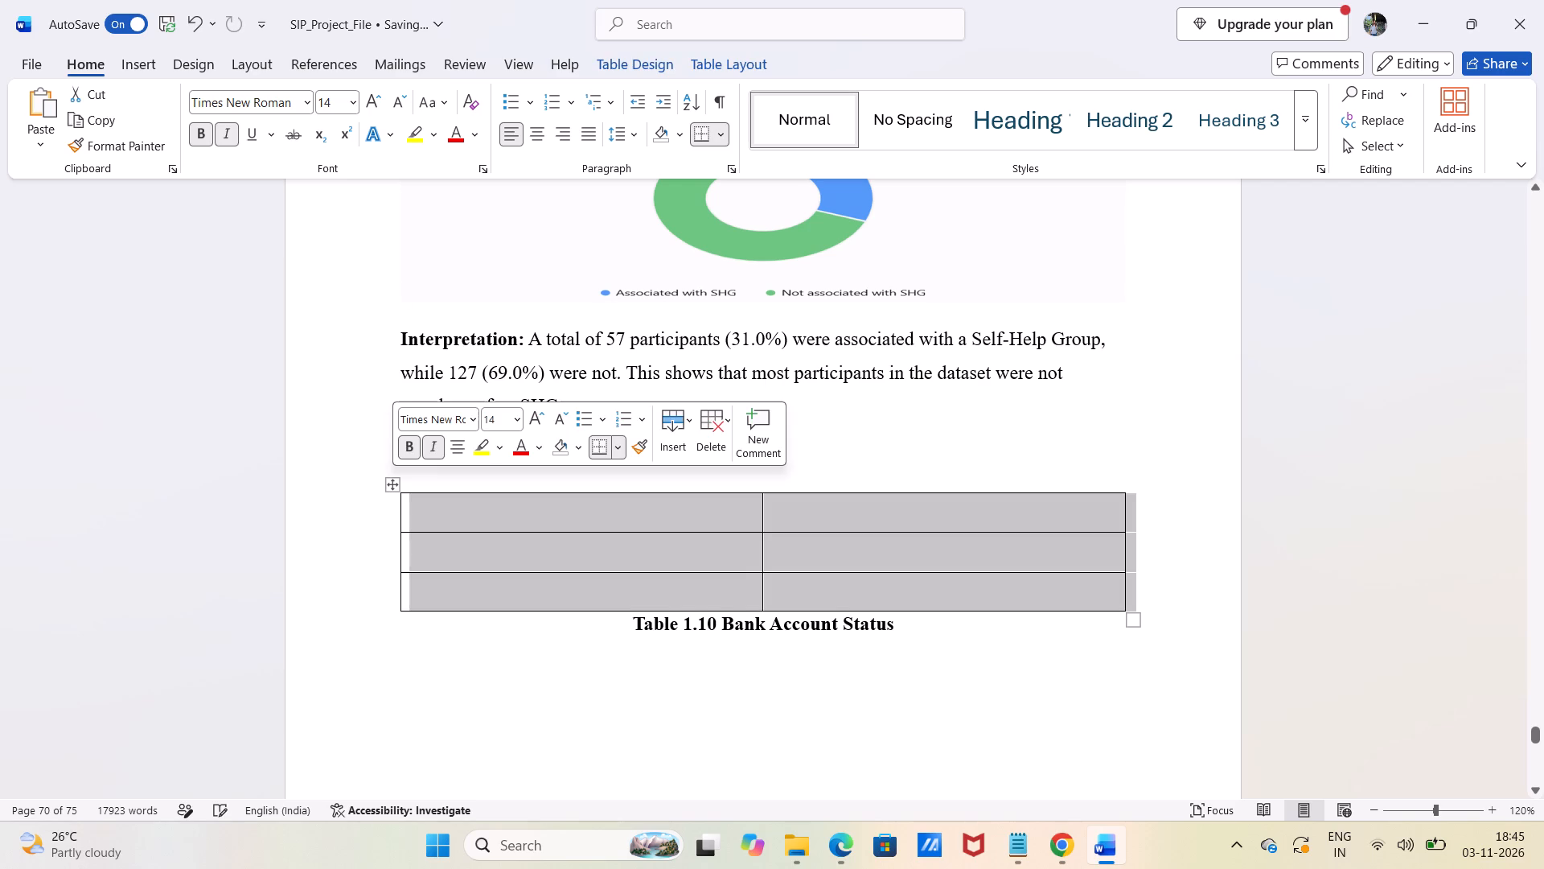
left_click(720, 434)
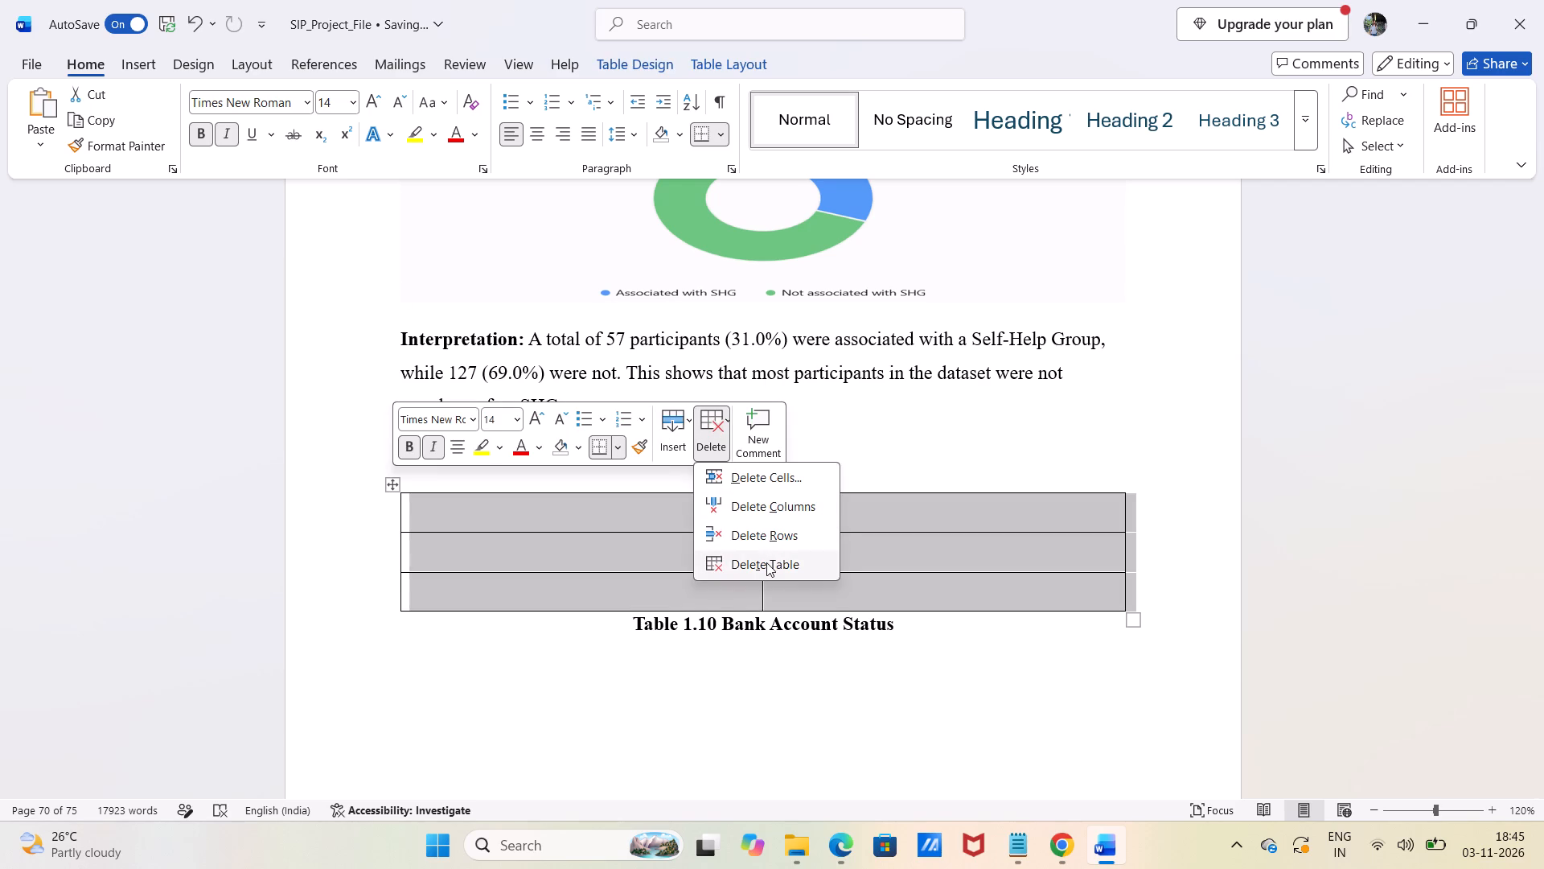
left_click(766, 562)
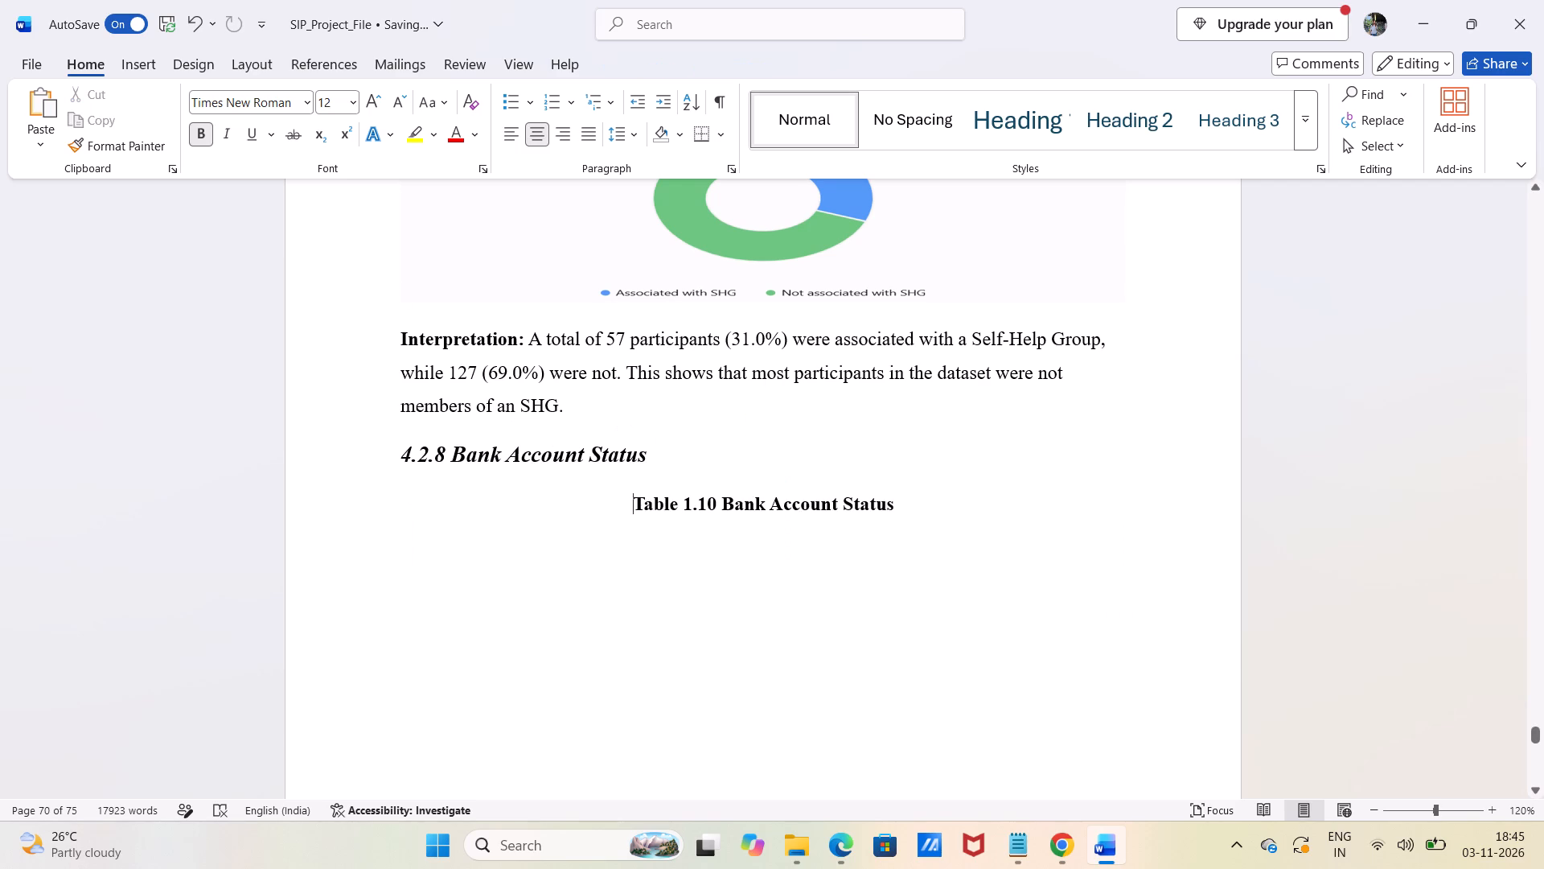
left_click_drag(628, 511, 897, 523)
key("BackSpace")
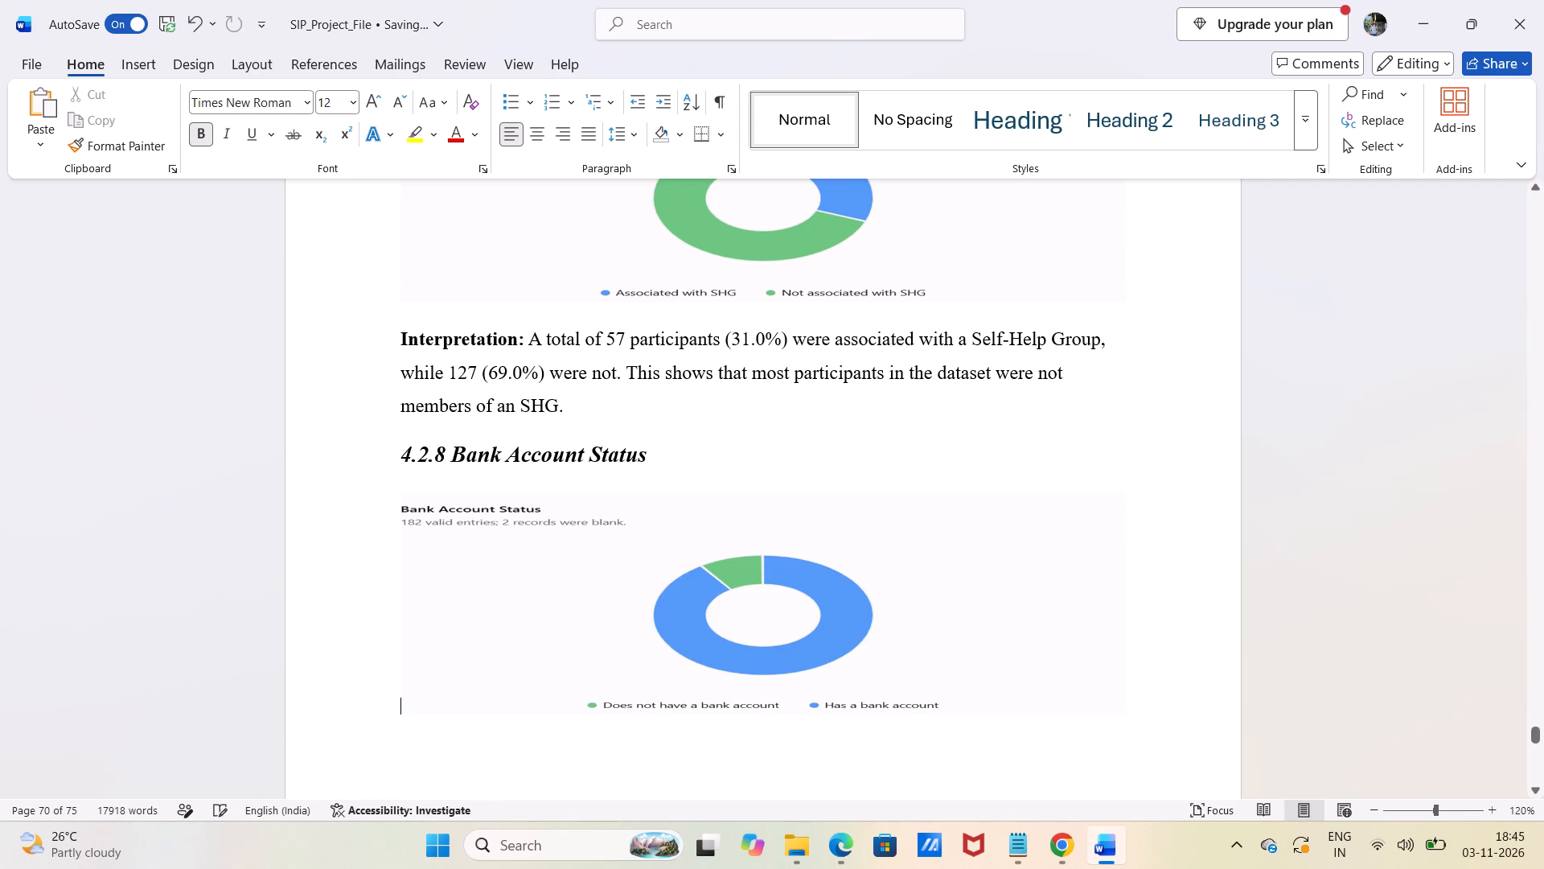
Remove the blank gap before the AiLaxmi interpretation above heading 4.4.3 so the paragraph sits directly below its chart.
scroll(897, 523, "down", 4)
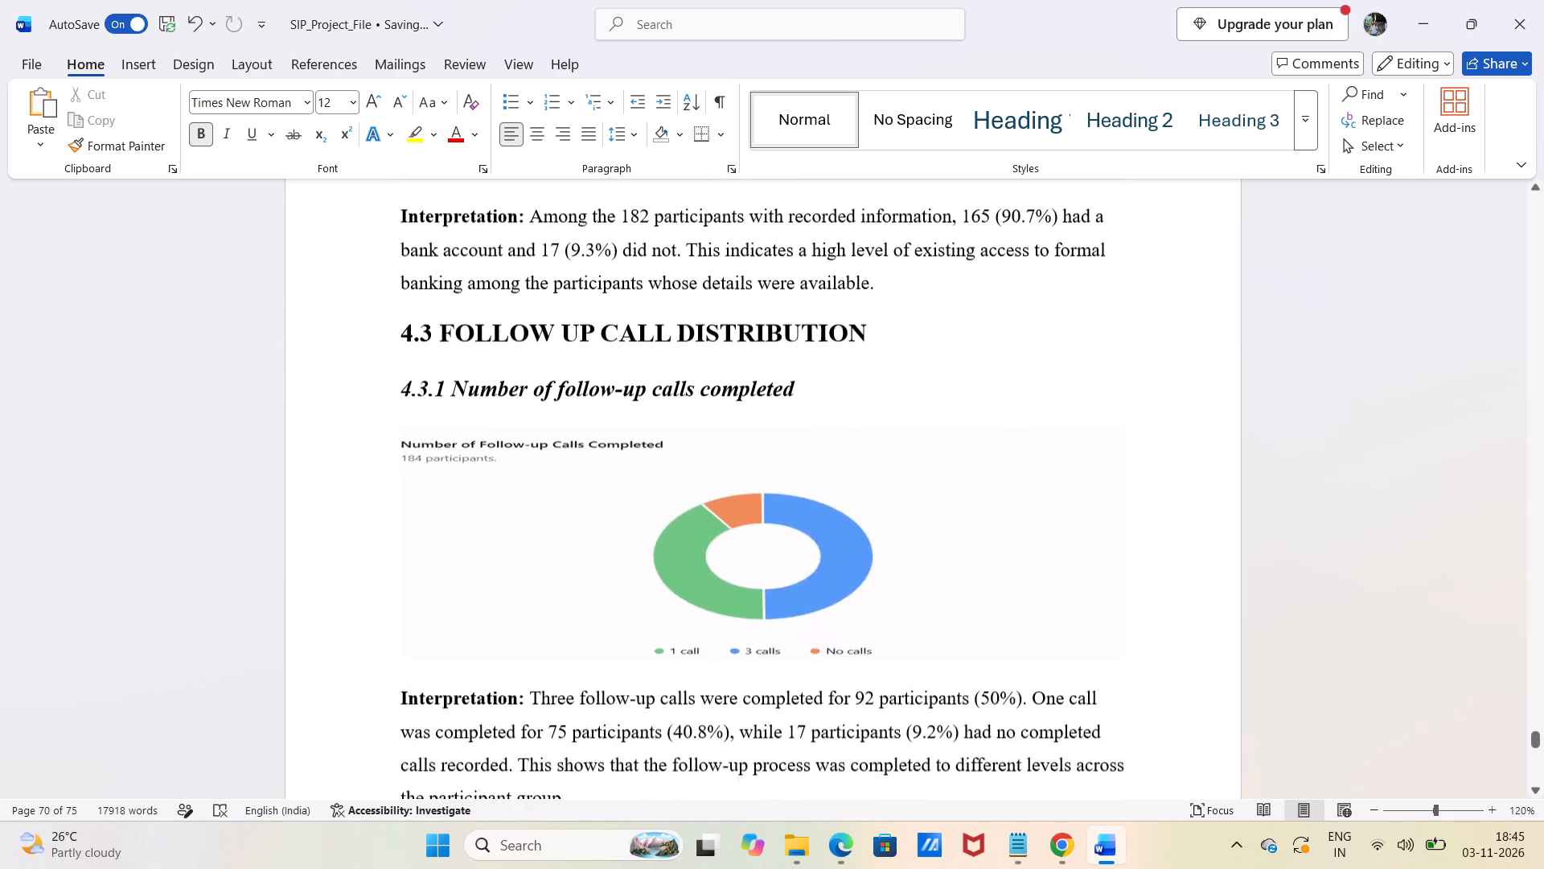
scroll(897, 523, "down", 5)
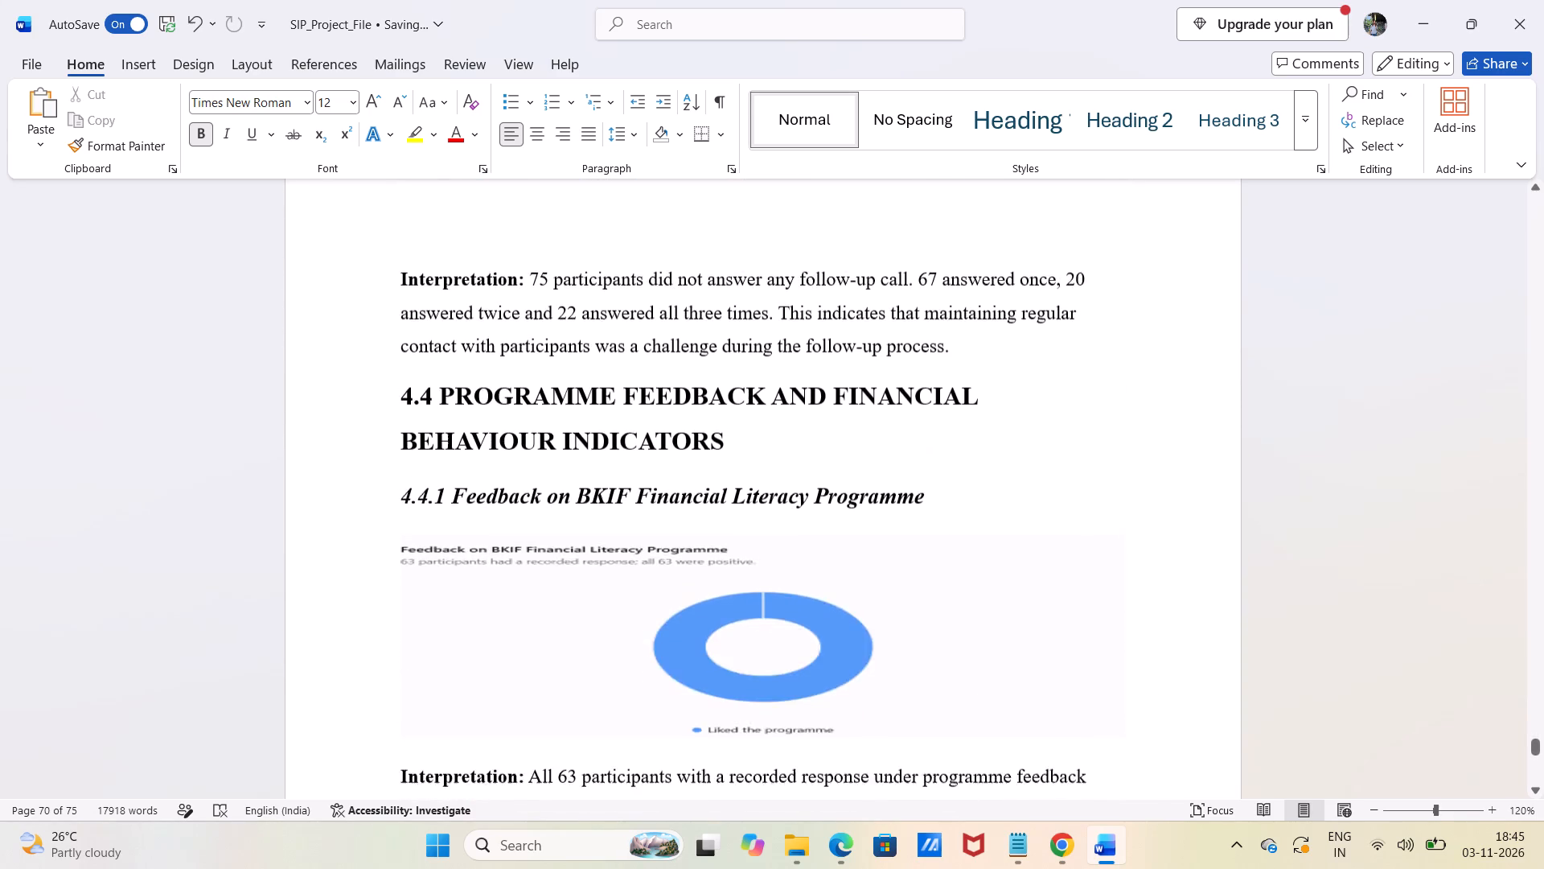
scroll(897, 523, "down", 3)
scroll(897, 523, "up", 1)
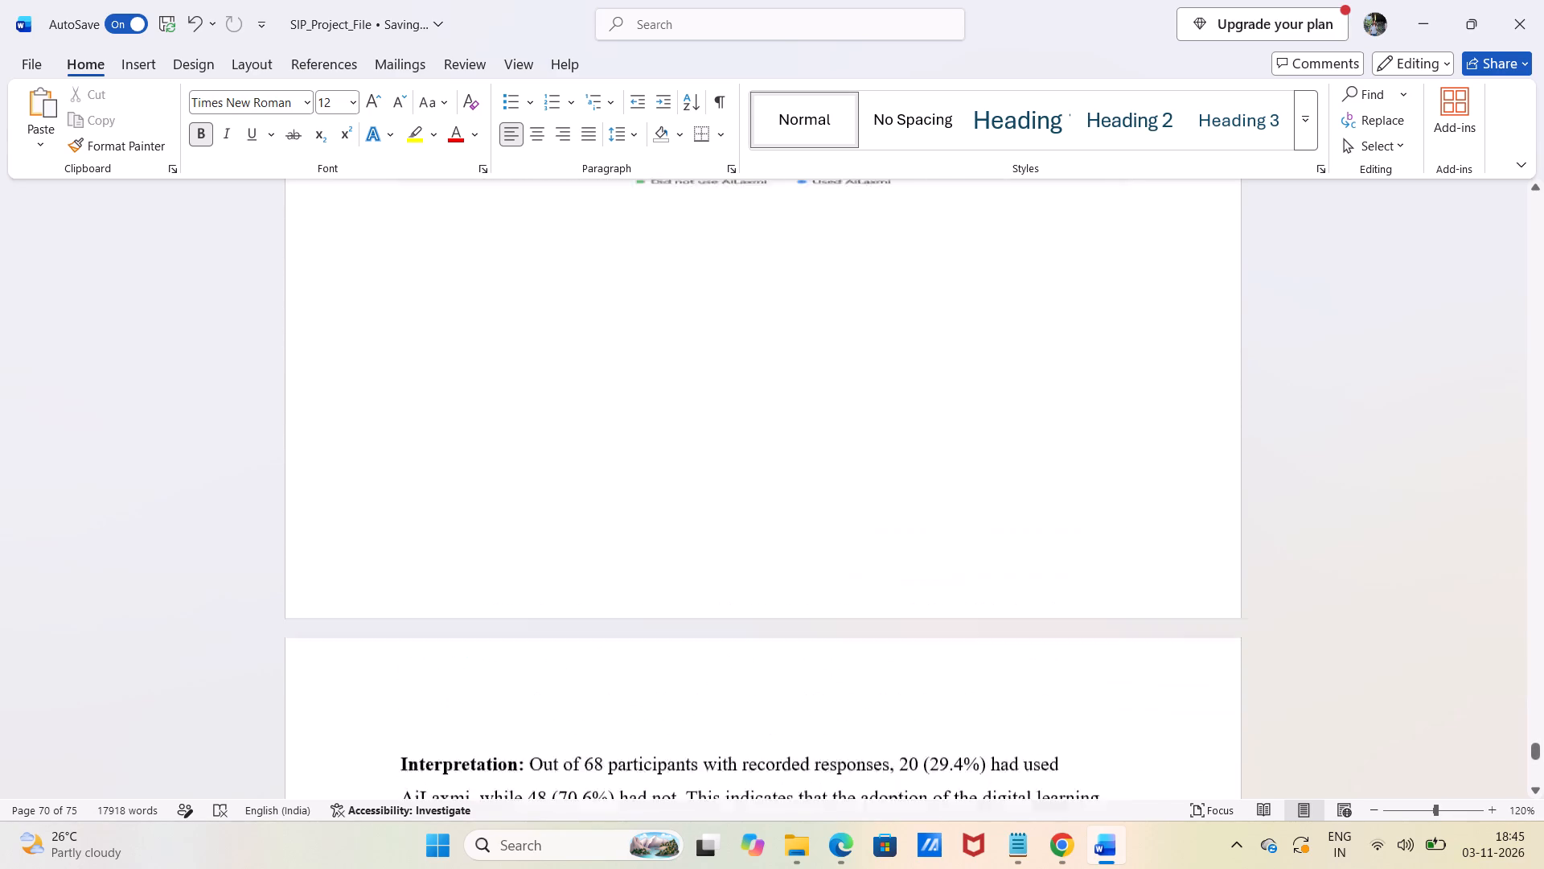
scroll(897, 523, "up", 1)
scroll(602, 600, "down", 1)
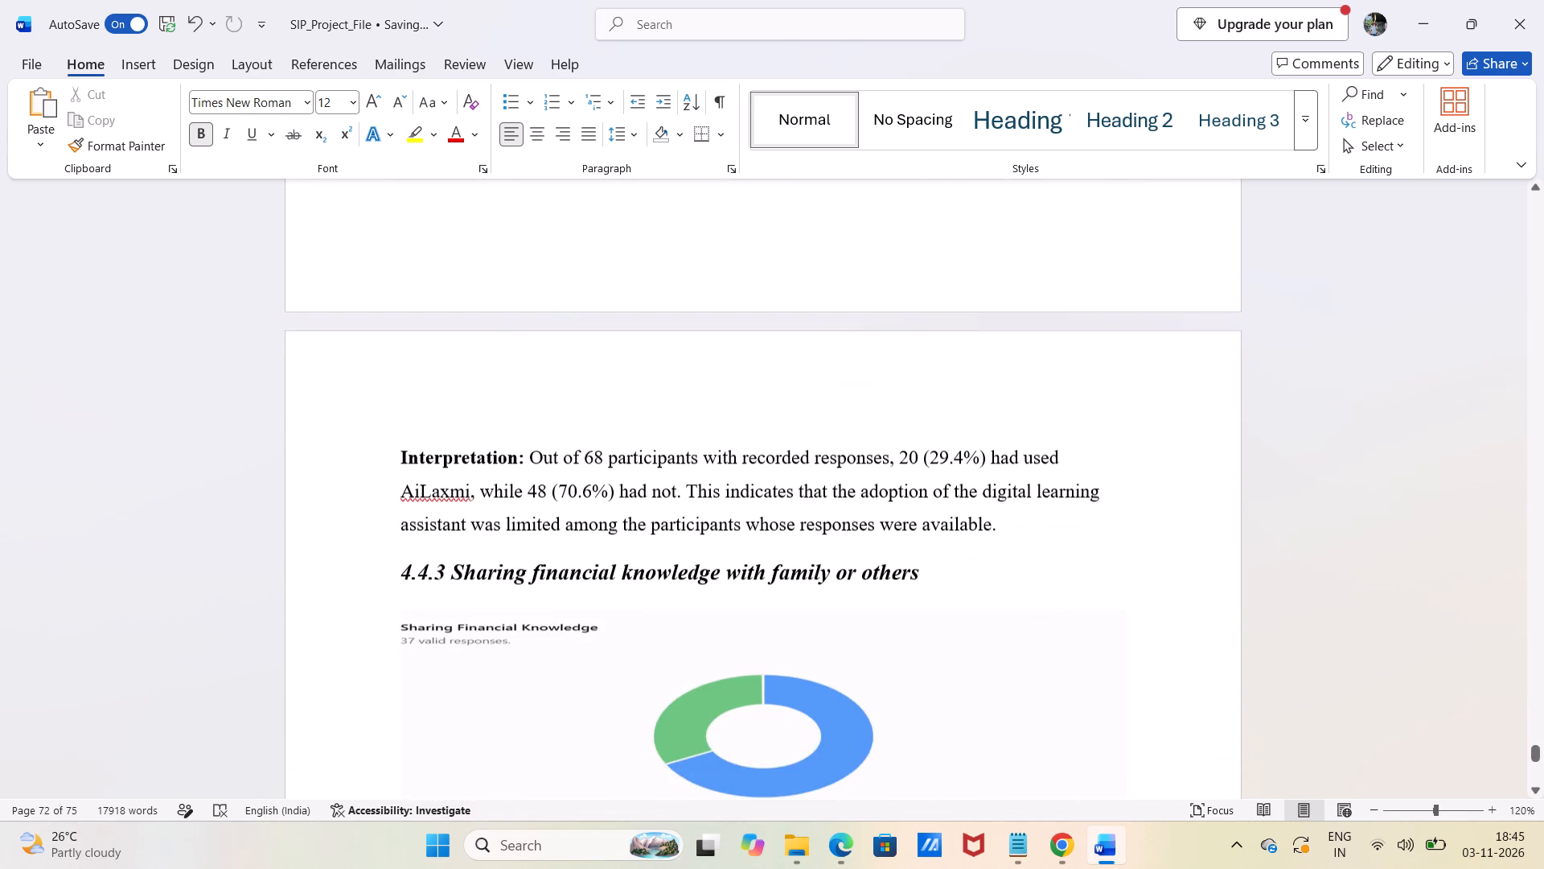
left_click(385, 452)
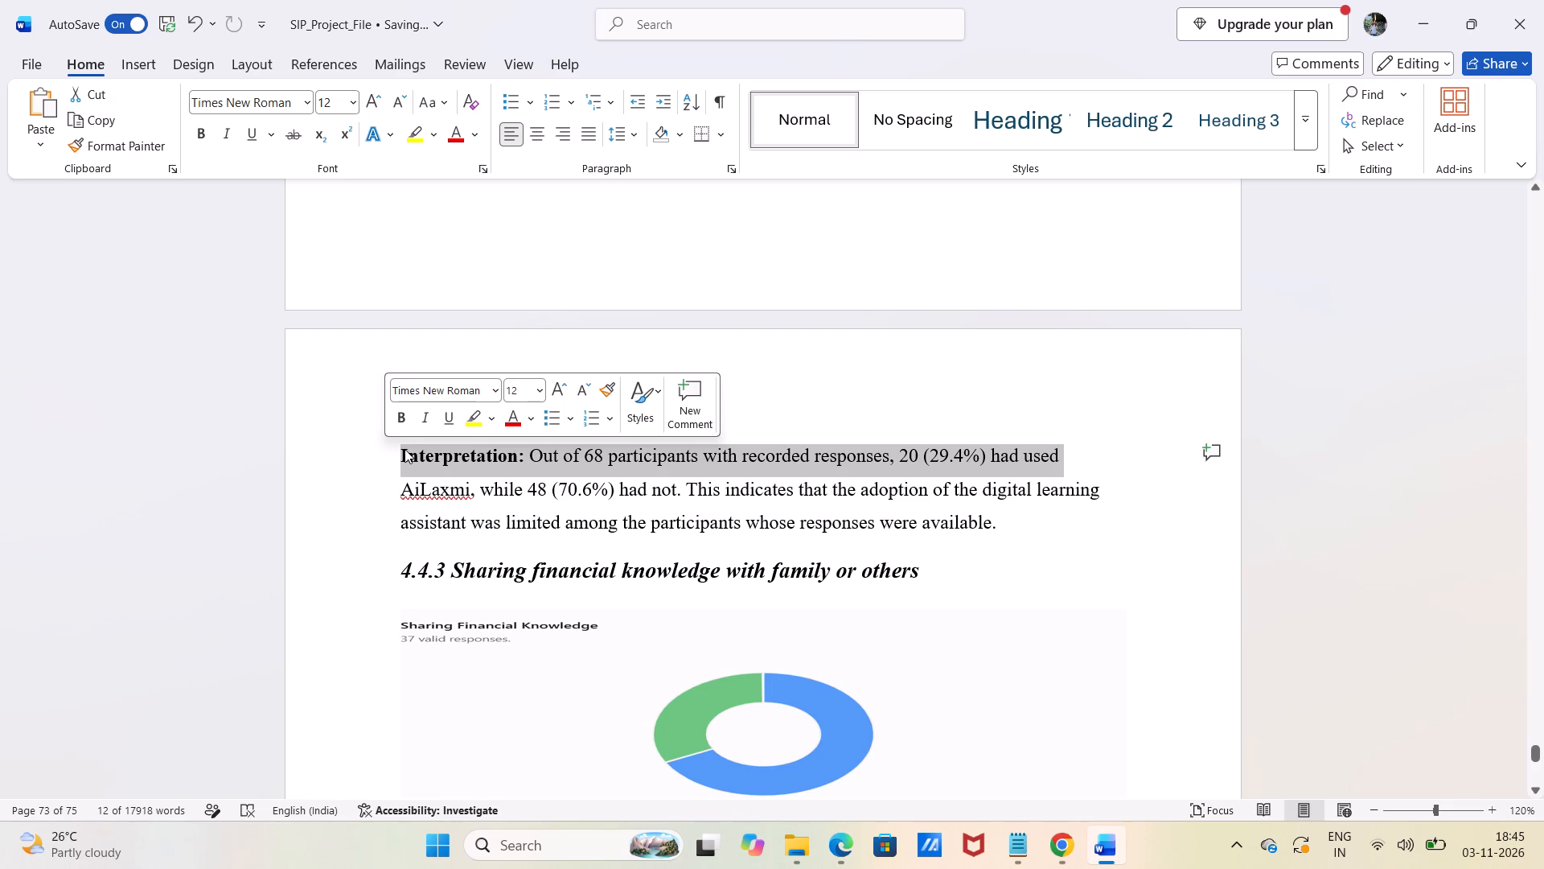
left_click(404, 451)
key("Left")
key("BackSpace")
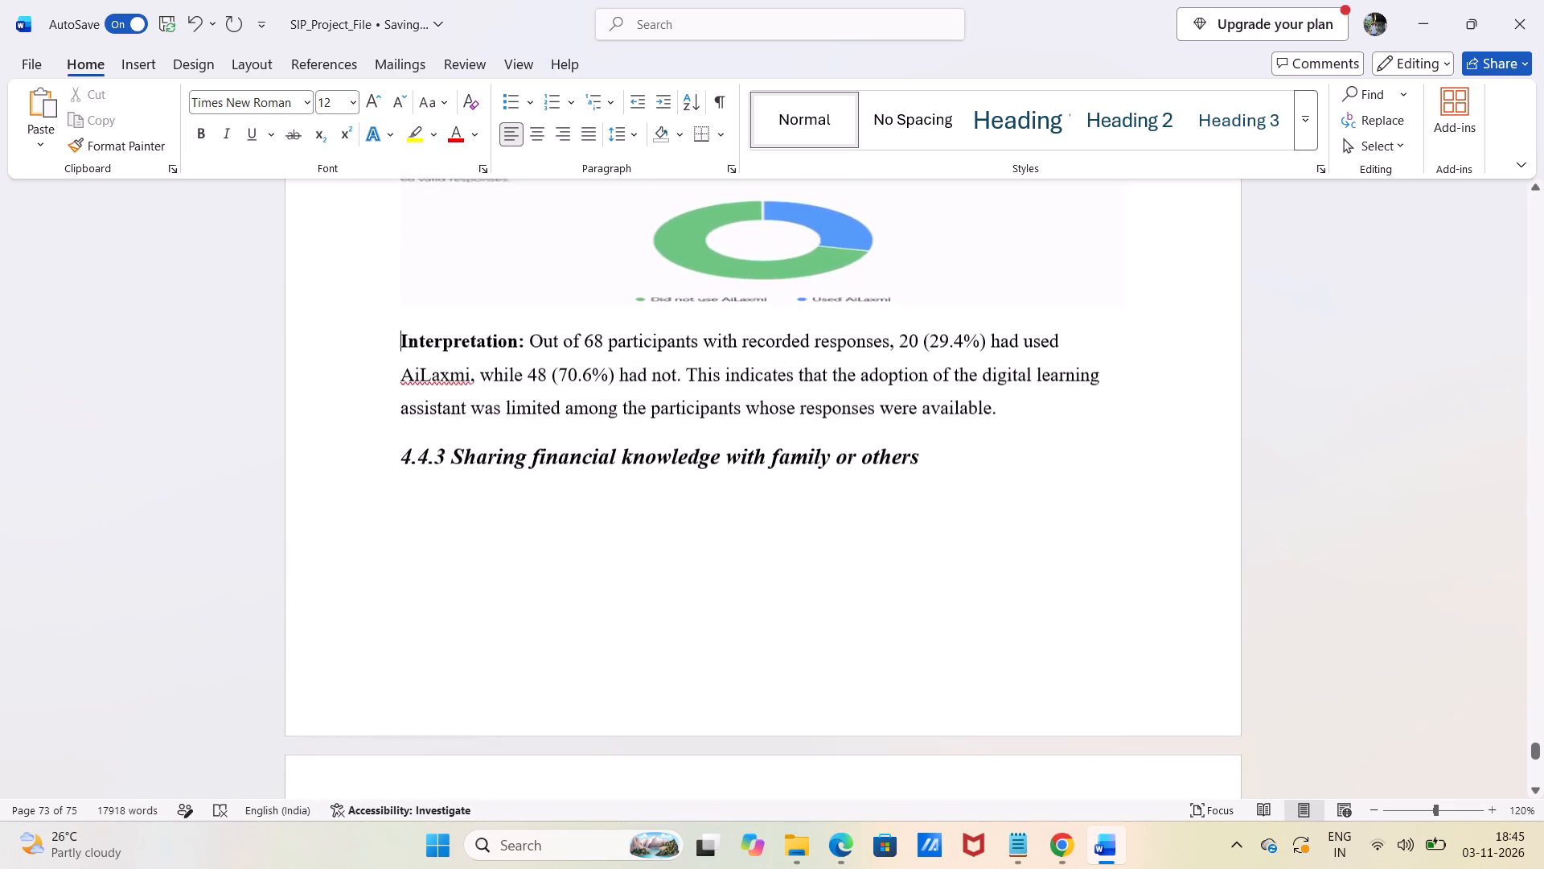
Set the font size to 48 on the blank last page after the final Chapter 4 interpretation.
scroll(404, 451, "down", 3)
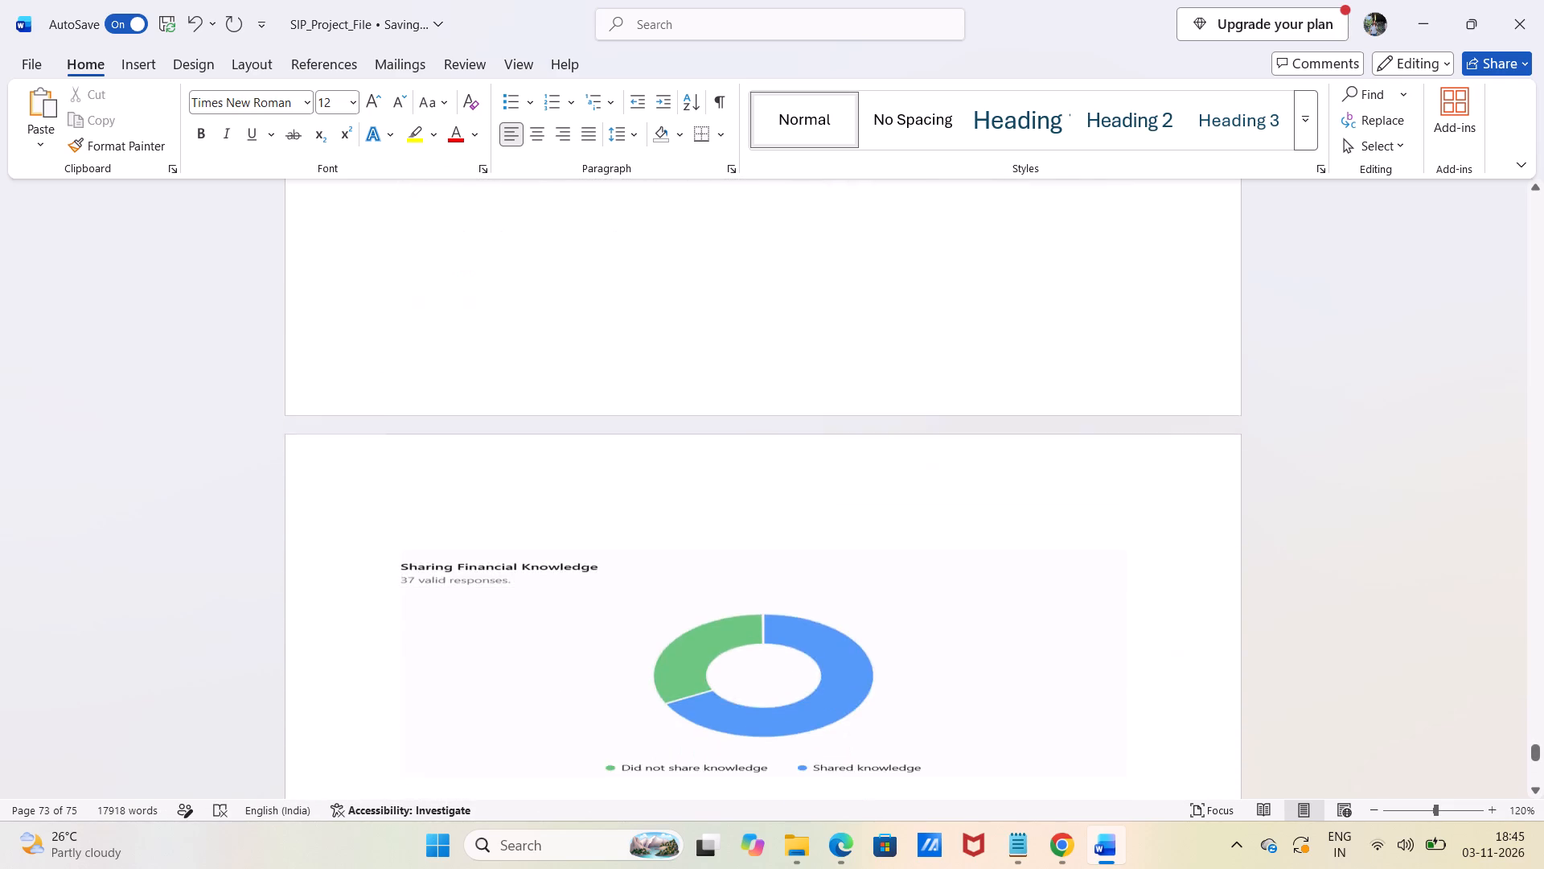
scroll(404, 451, "down", 4)
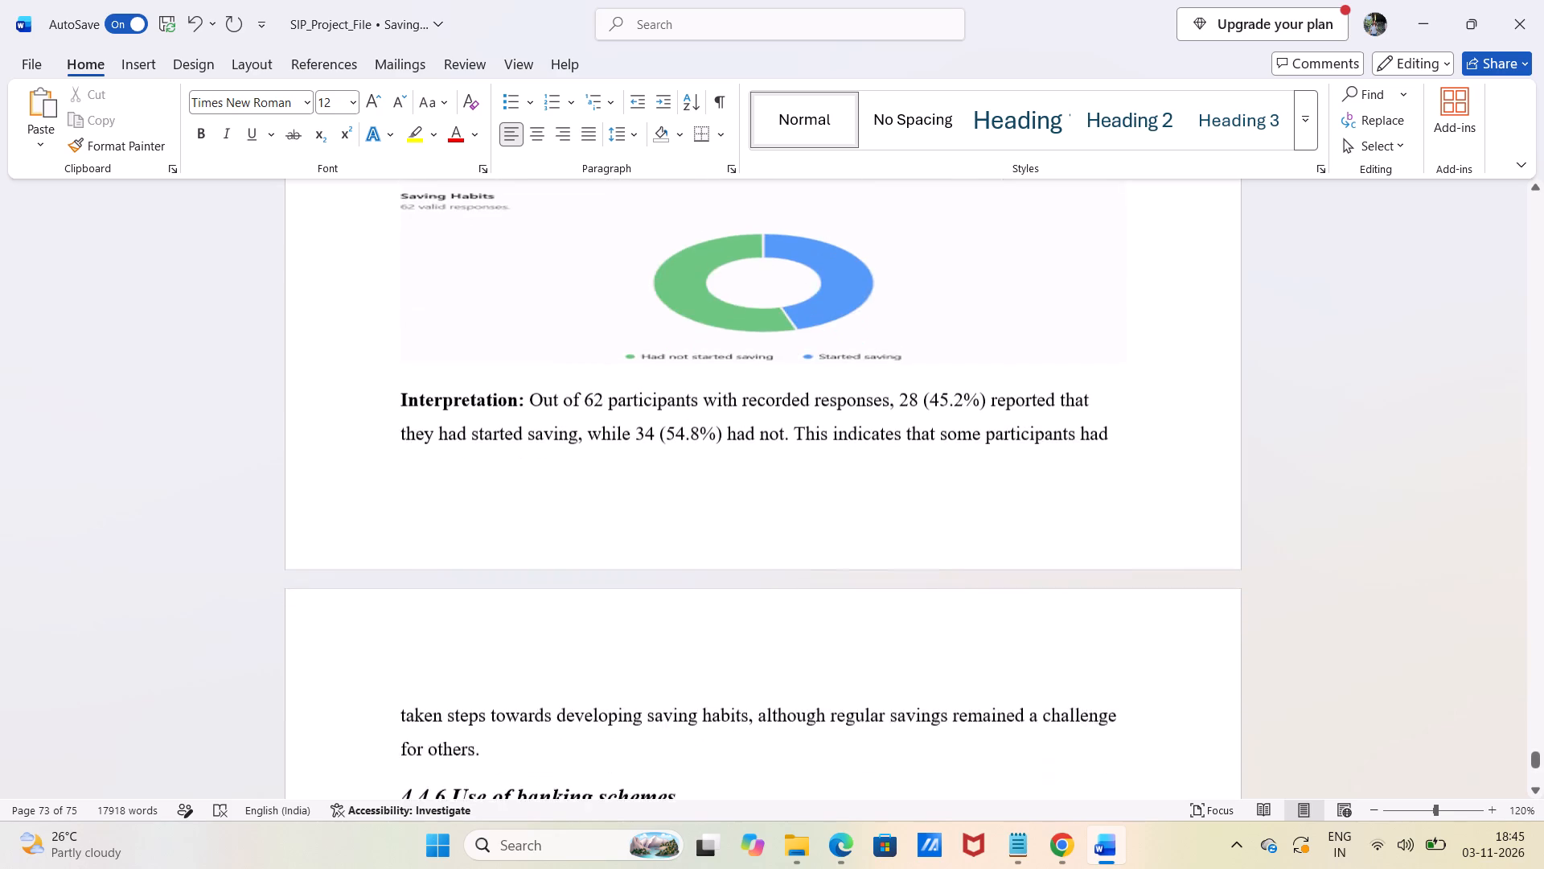
scroll(404, 451, "down", 4)
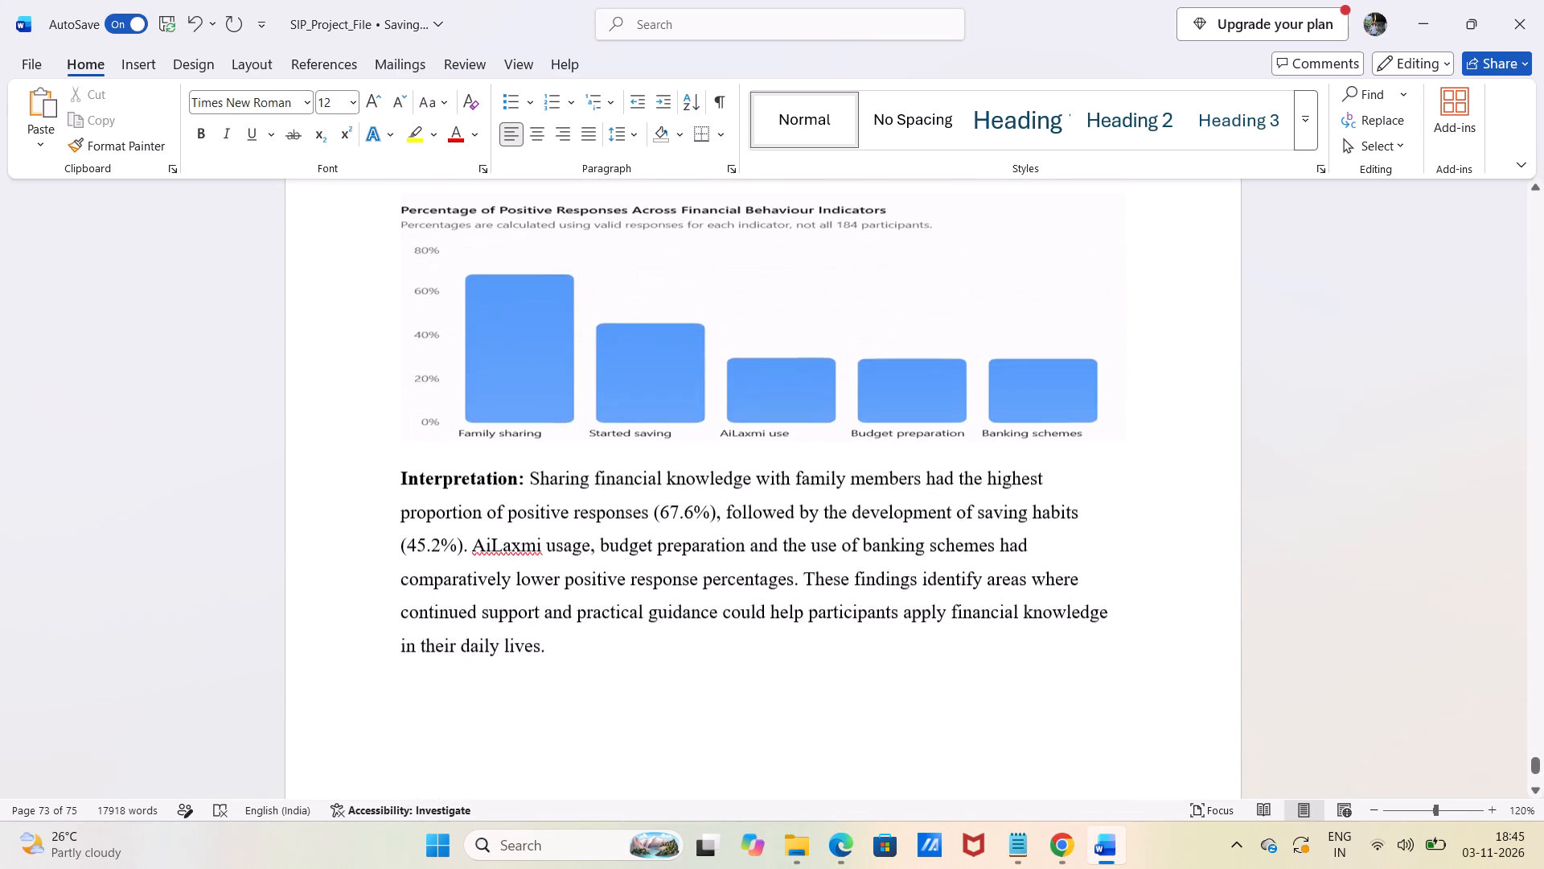
scroll(404, 451, "down", 2)
scroll(404, 451, "up", 1)
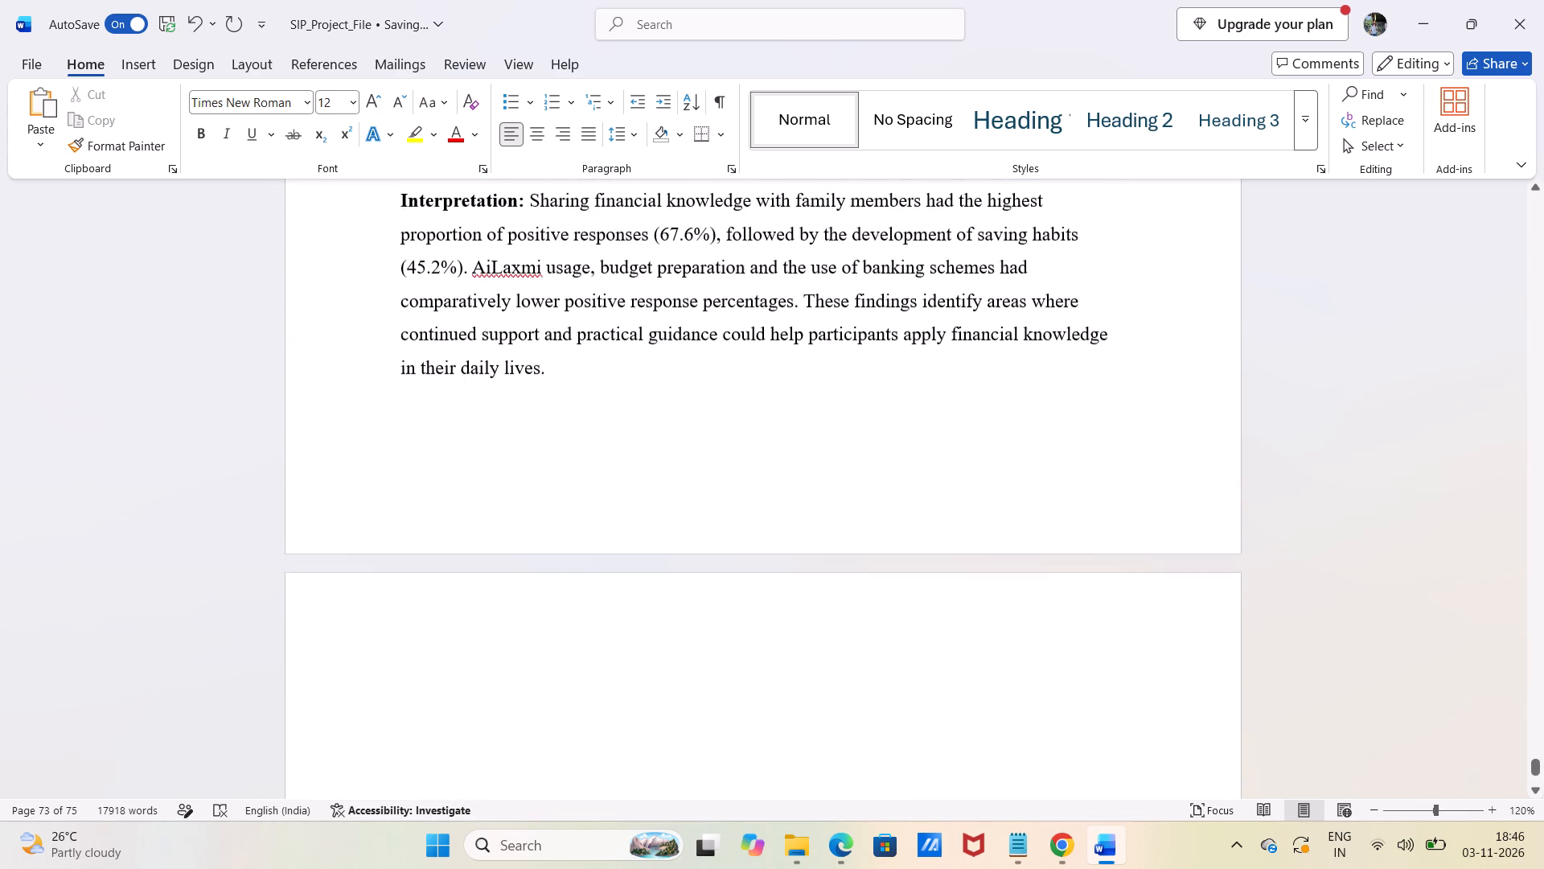
scroll(491, 509, "down", 1)
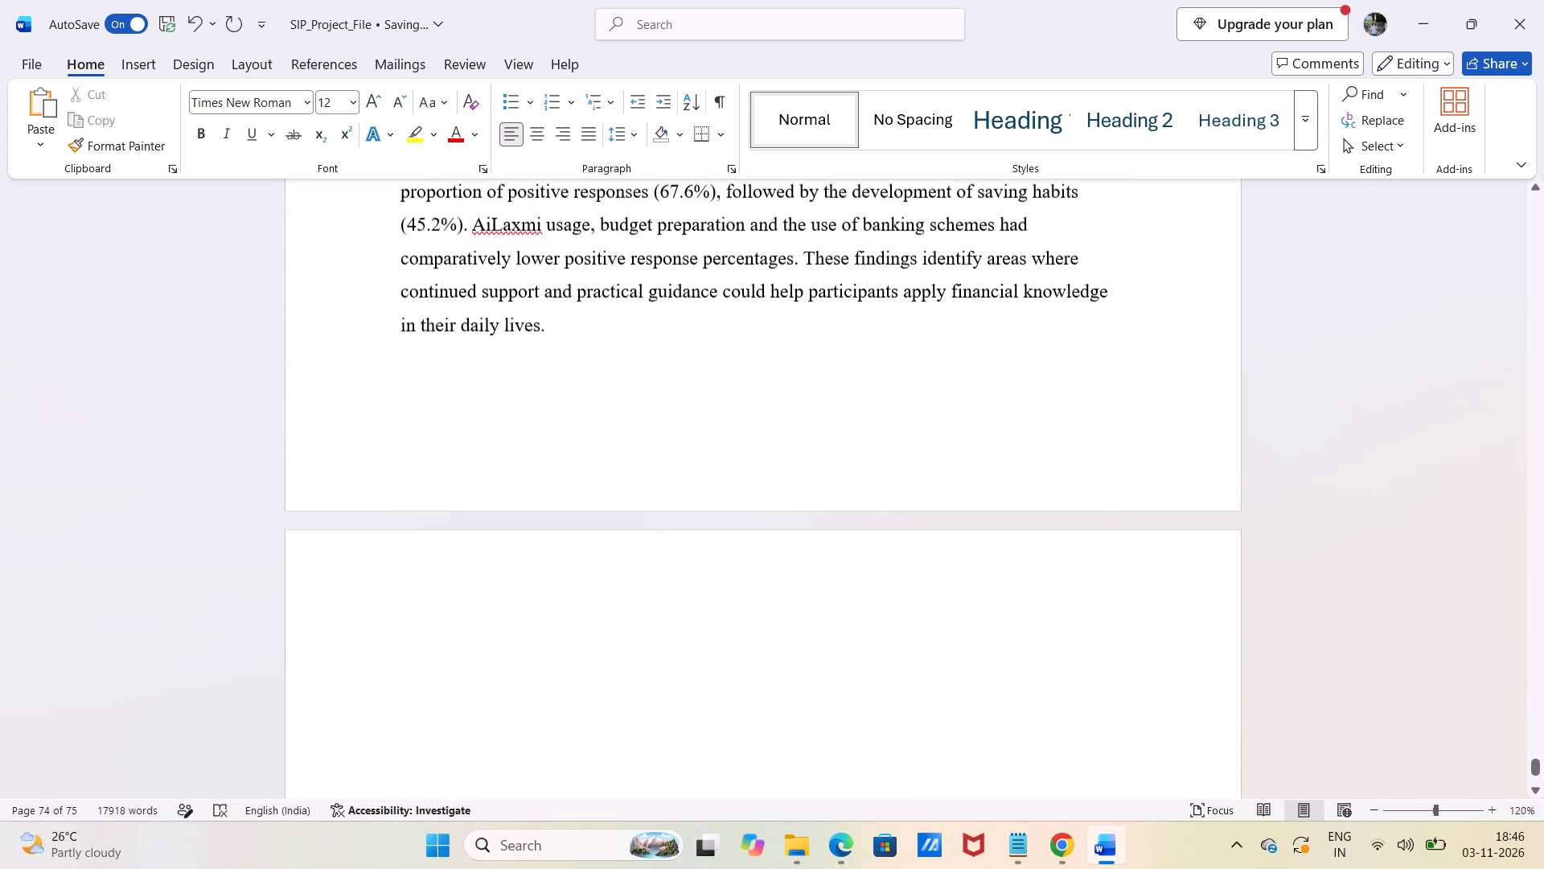
scroll(491, 509, "down", 1)
left_click(492, 535)
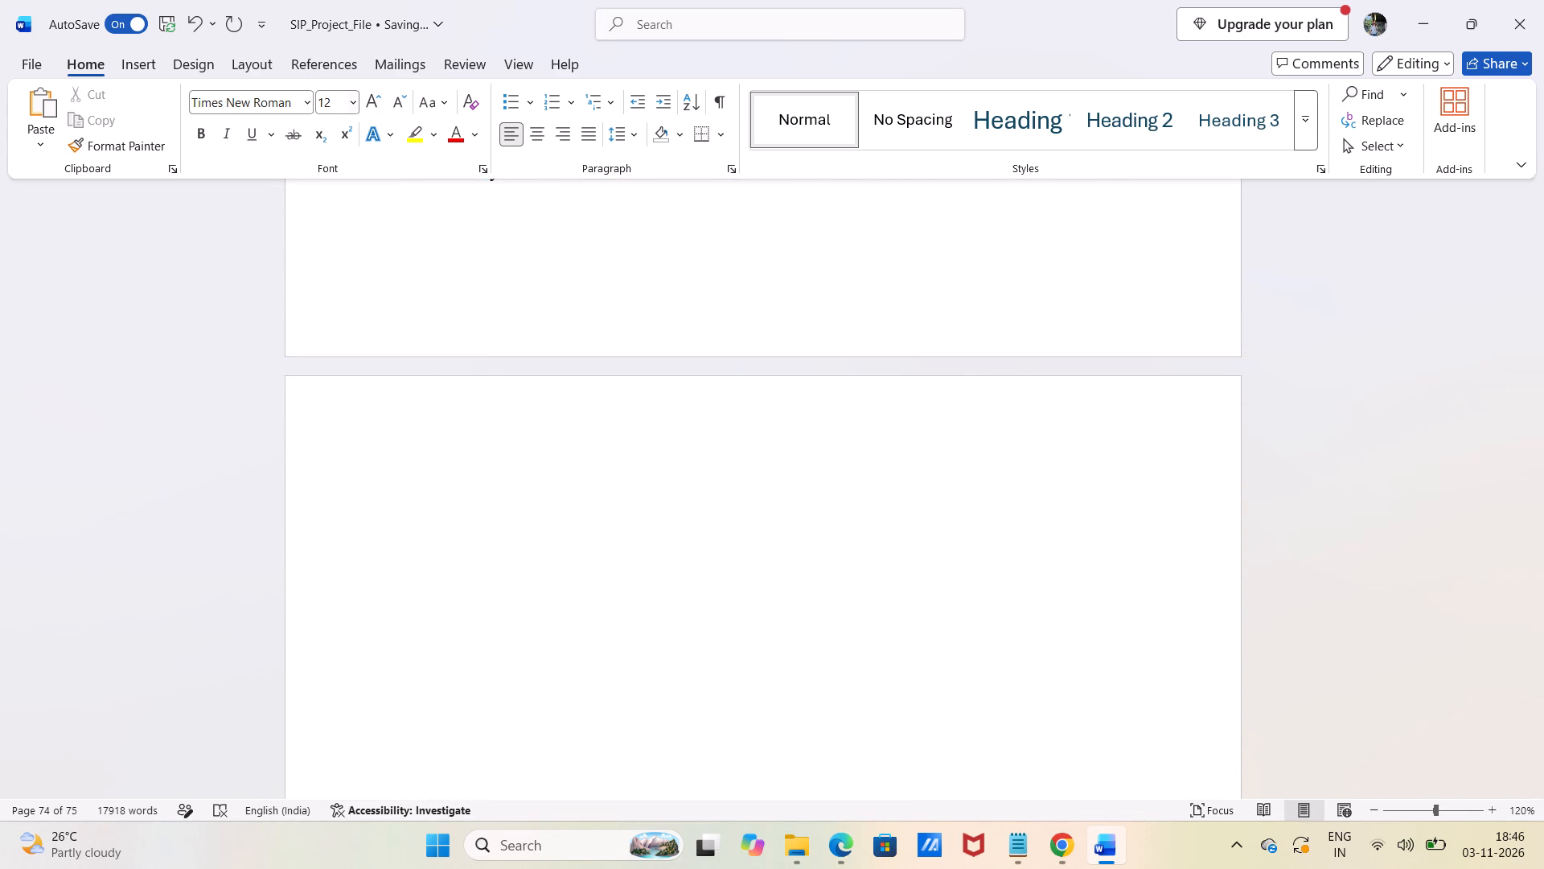
left_click(325, 103)
type("48")
key("Return")
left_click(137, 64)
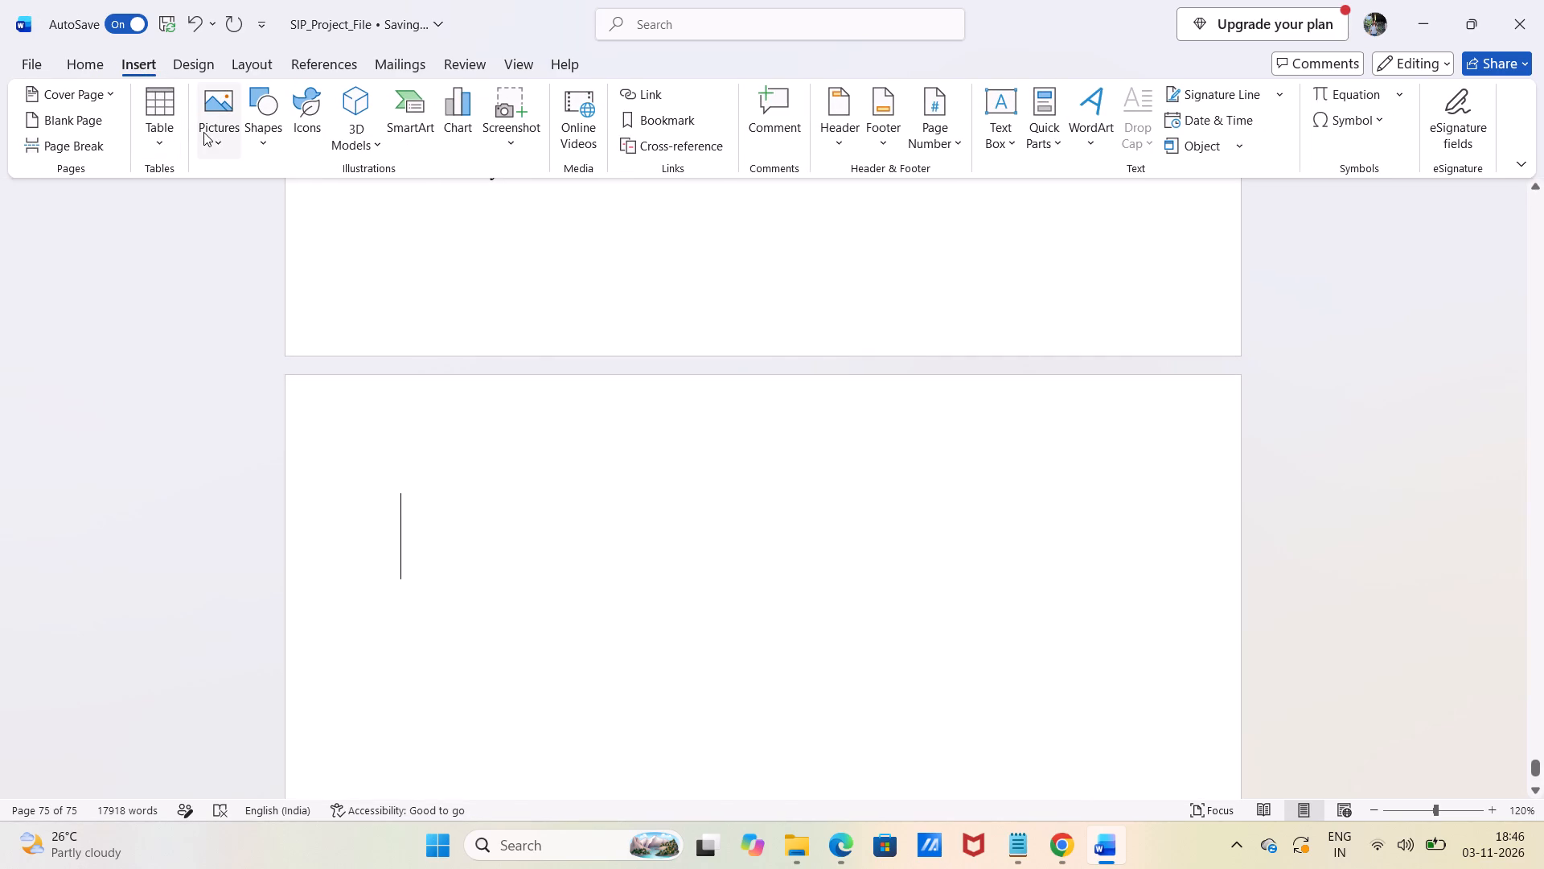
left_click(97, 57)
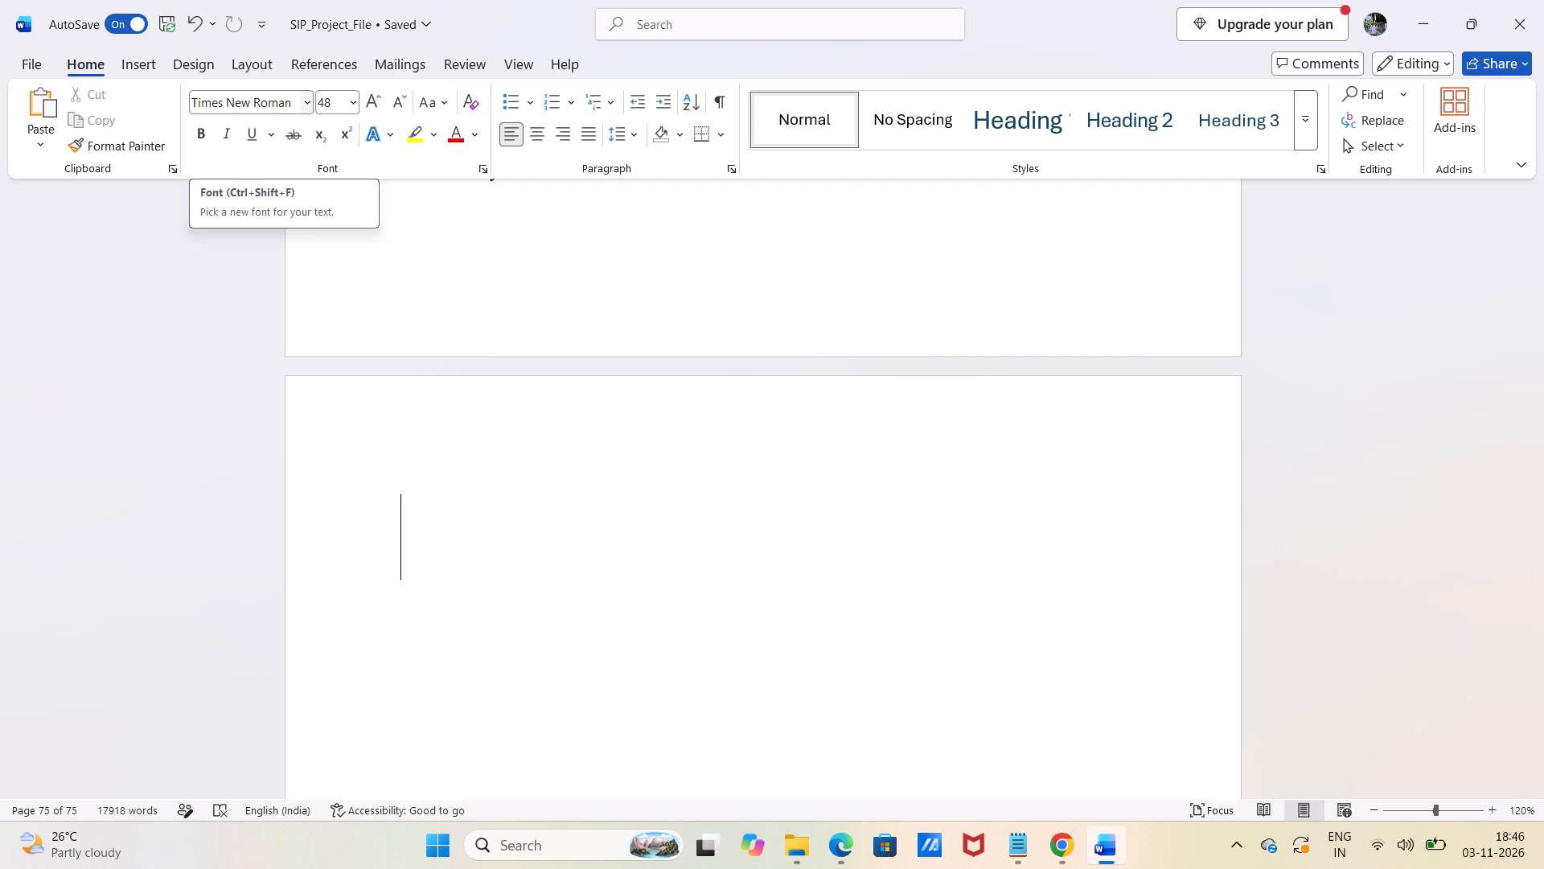
Insert page numbers centred at the bottom of every page using the Plain Number 2 style.
scroll(392, 303, "up", 9)
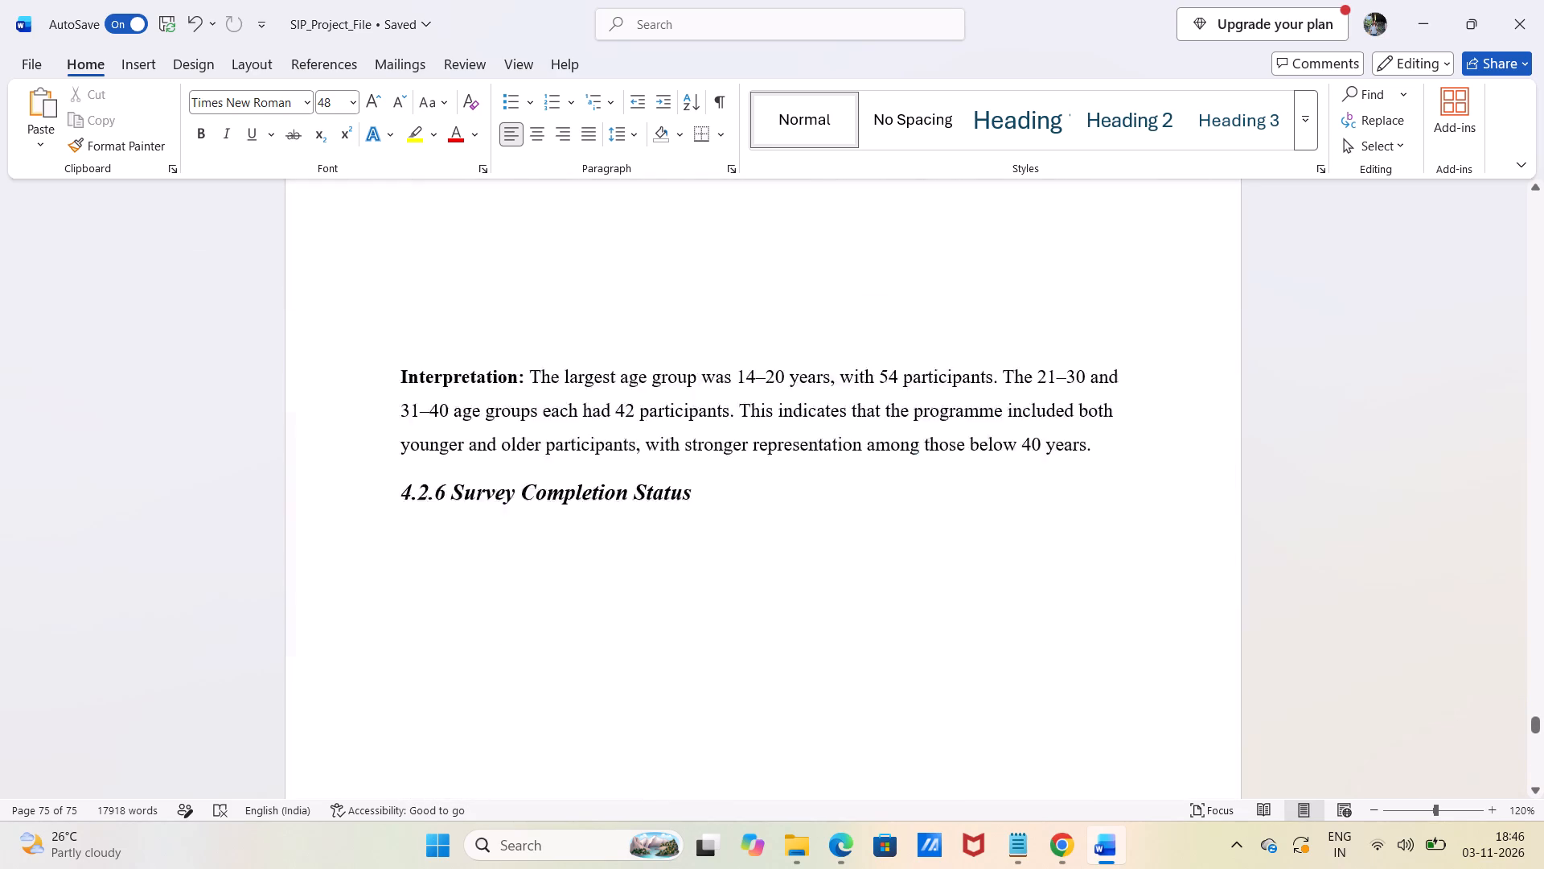
scroll(392, 303, "up", 18)
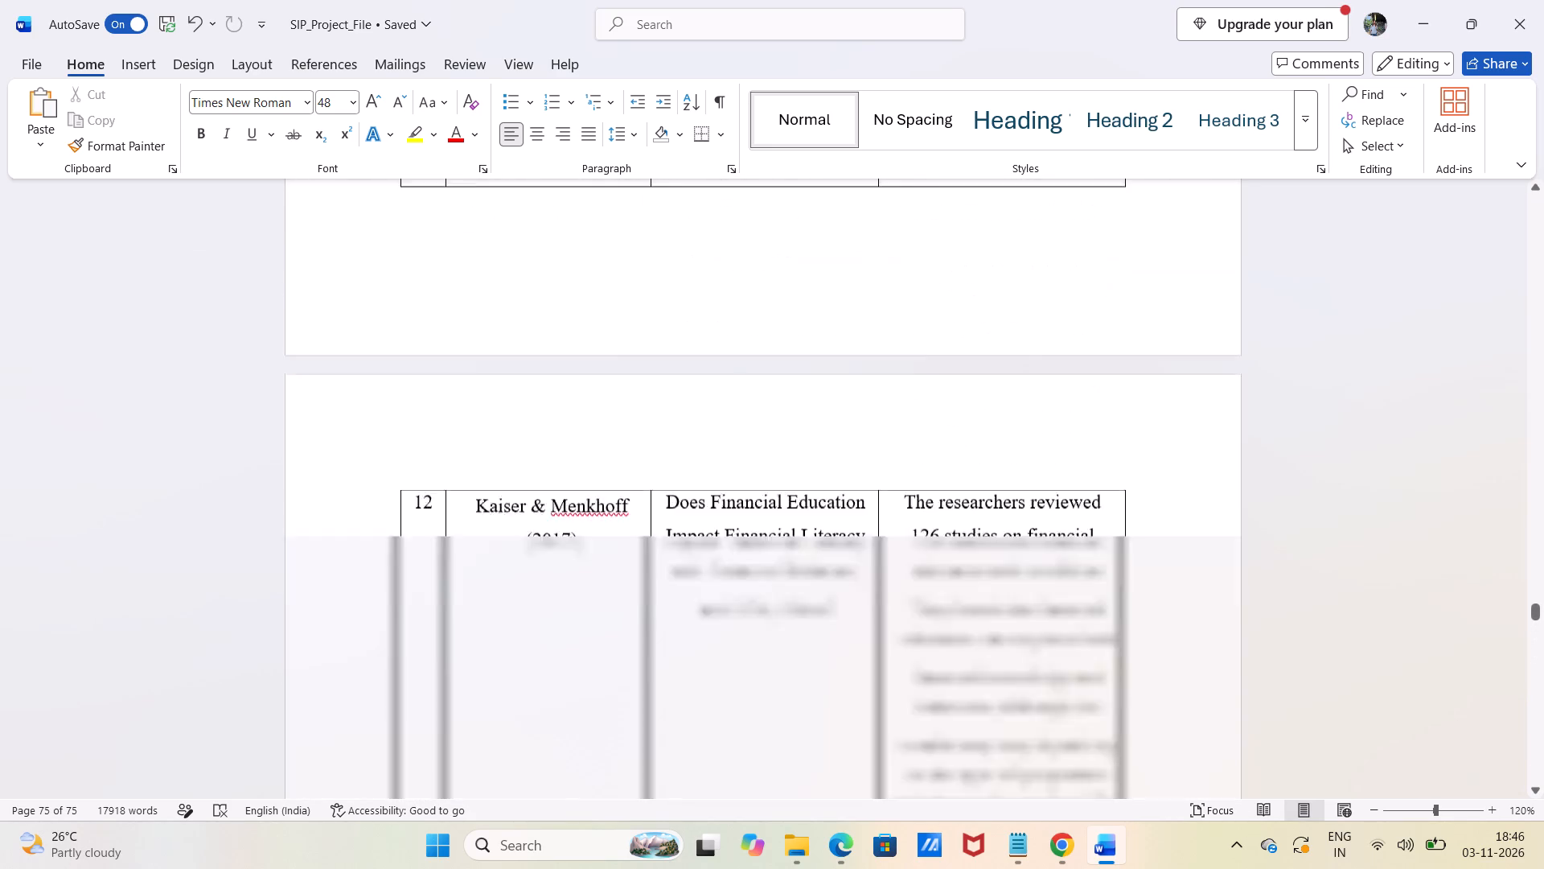
scroll(392, 303, "up", 19)
scroll(392, 303, "up", 5)
scroll(392, 303, "up", 20)
scroll(392, 303, "up", 14)
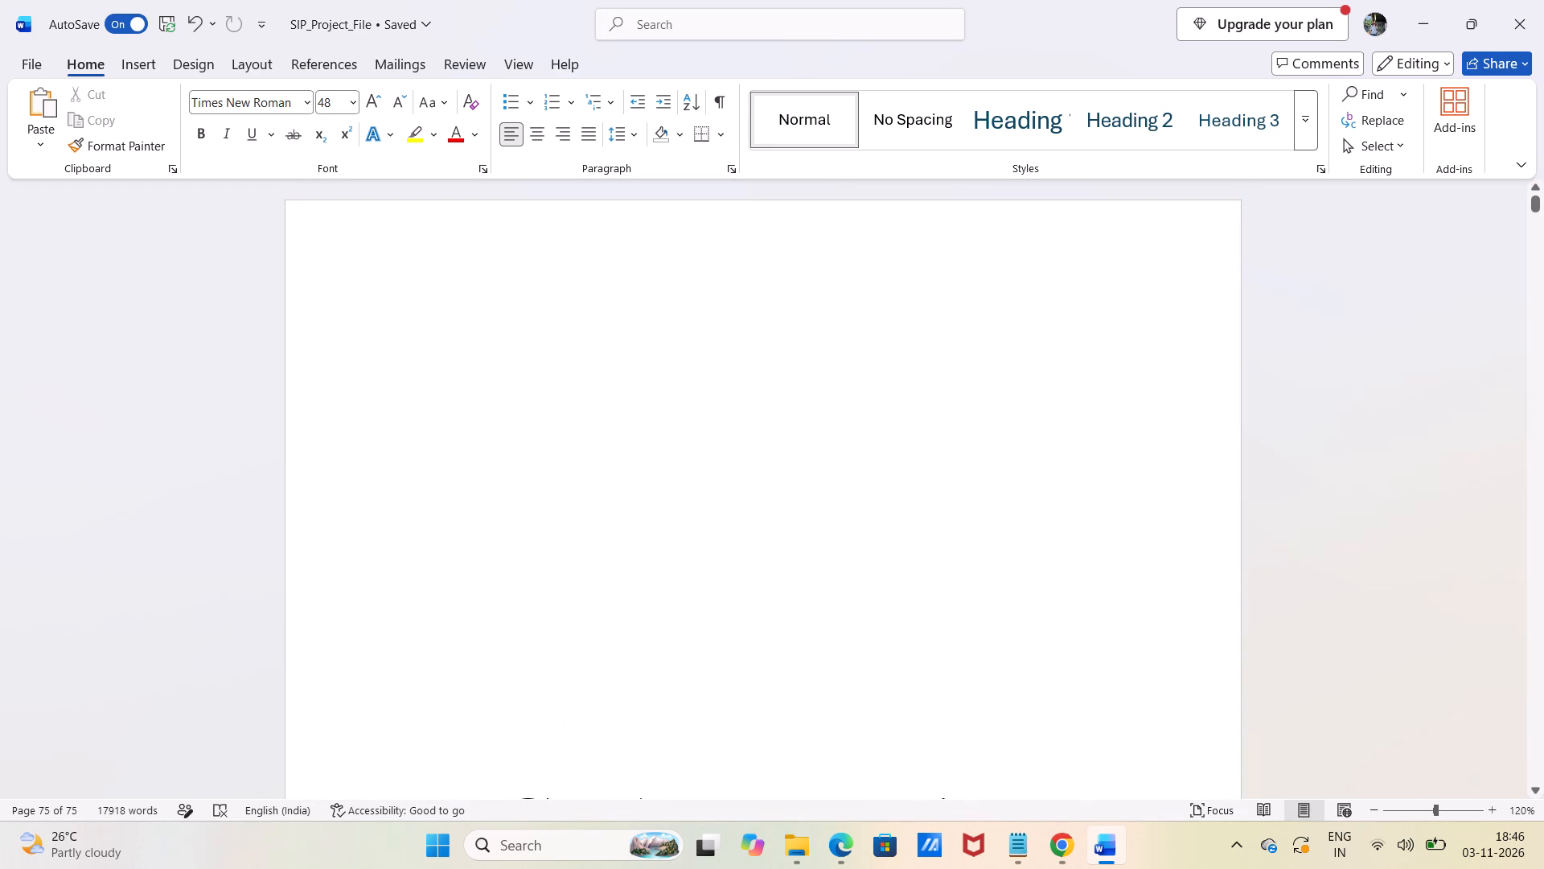
left_click(154, 64)
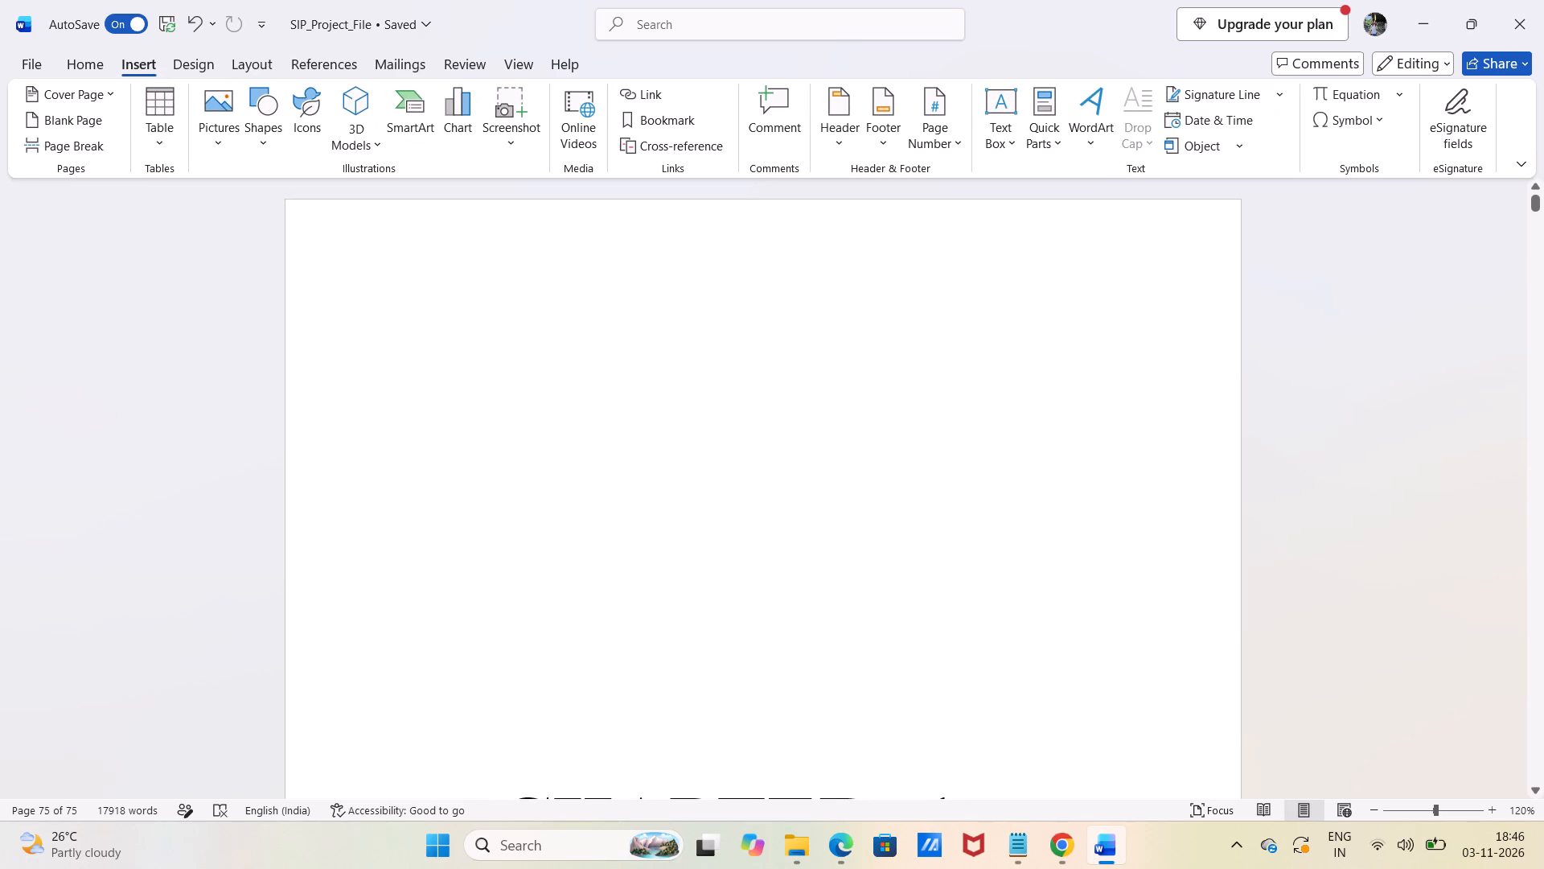
scroll(684, 454, "up", 3)
left_click(943, 130)
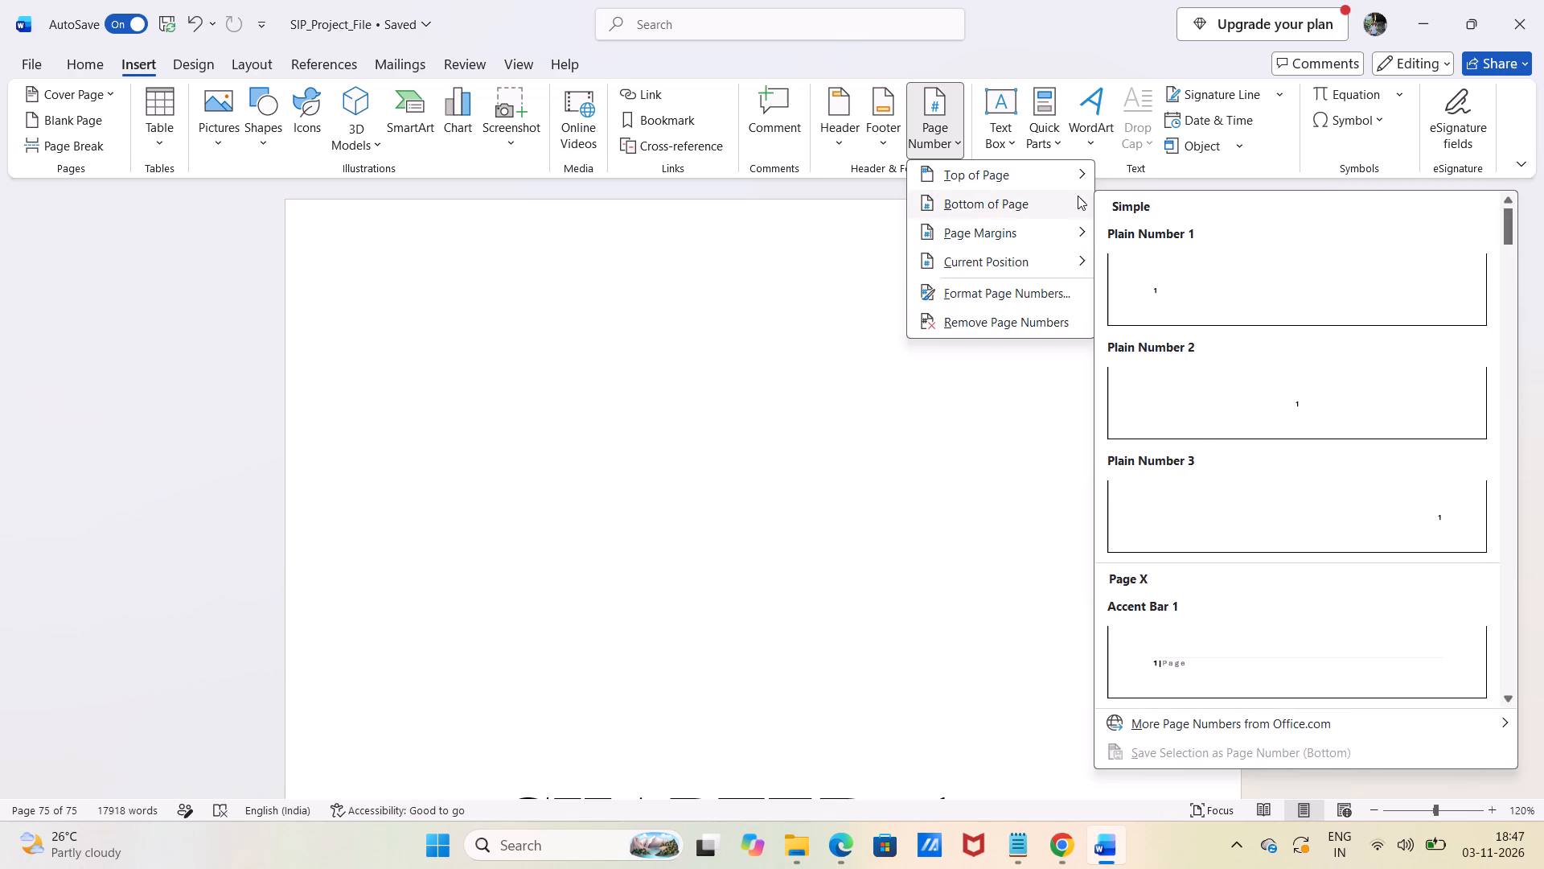
scroll(1189, 500, "down", 1)
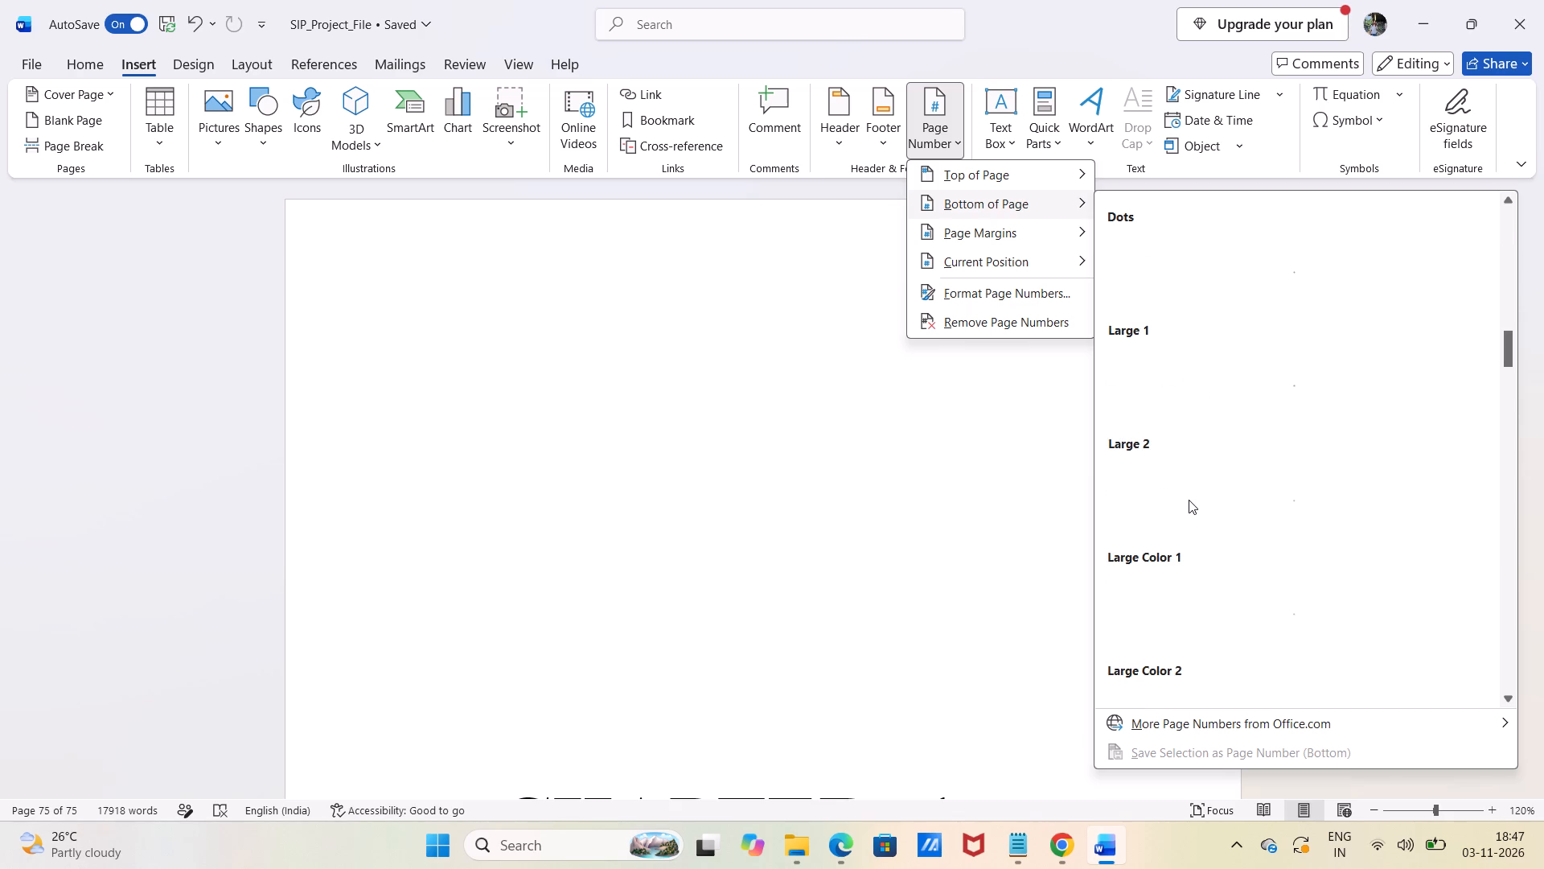
scroll(1189, 500, "up", 2)
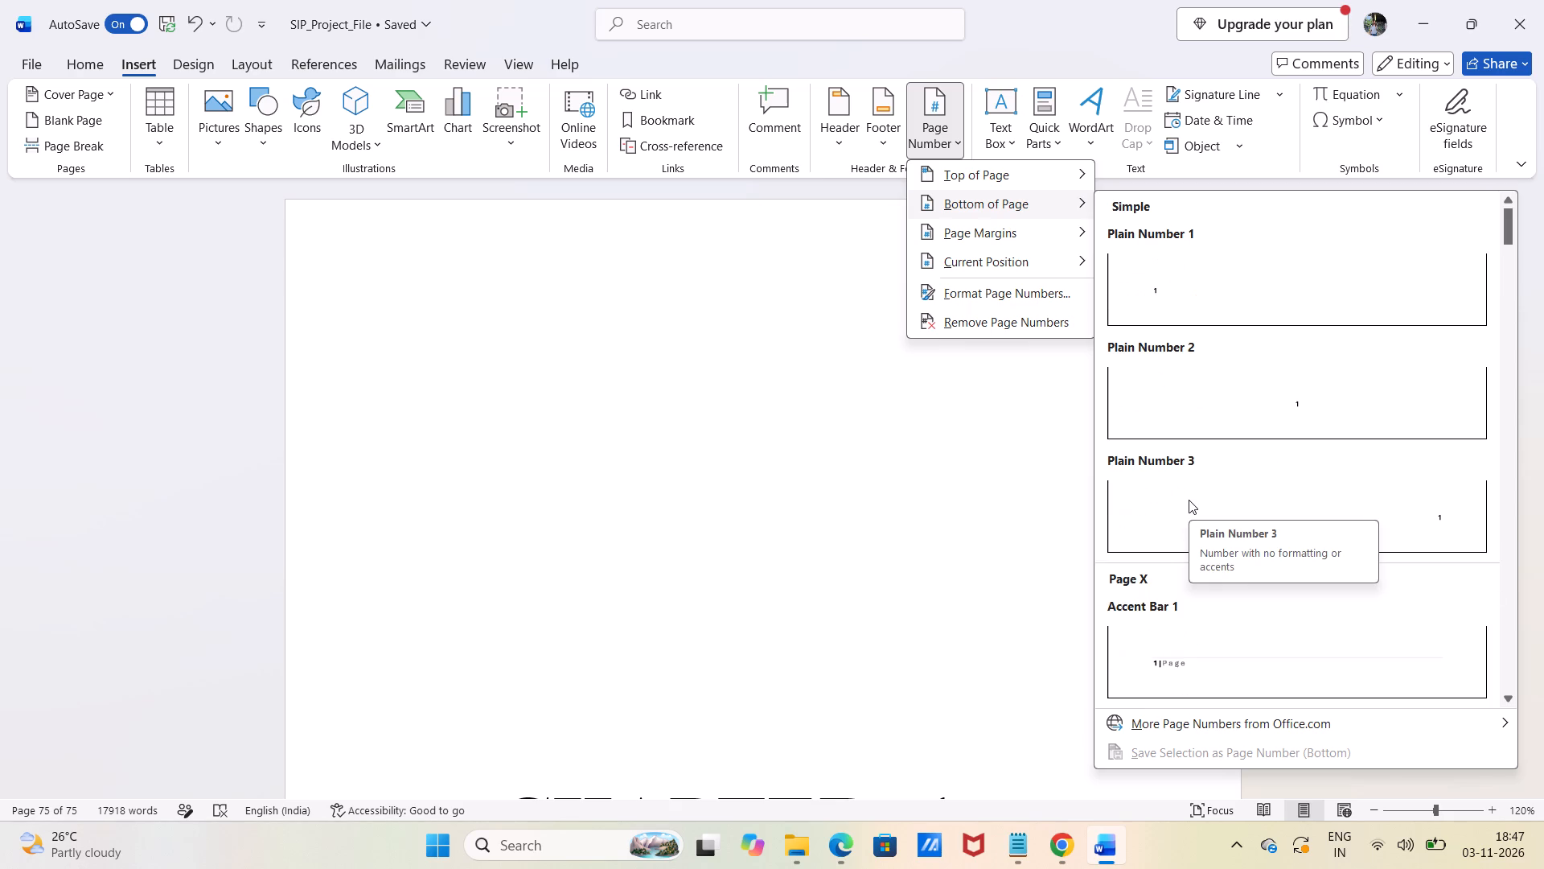
left_click(1197, 397)
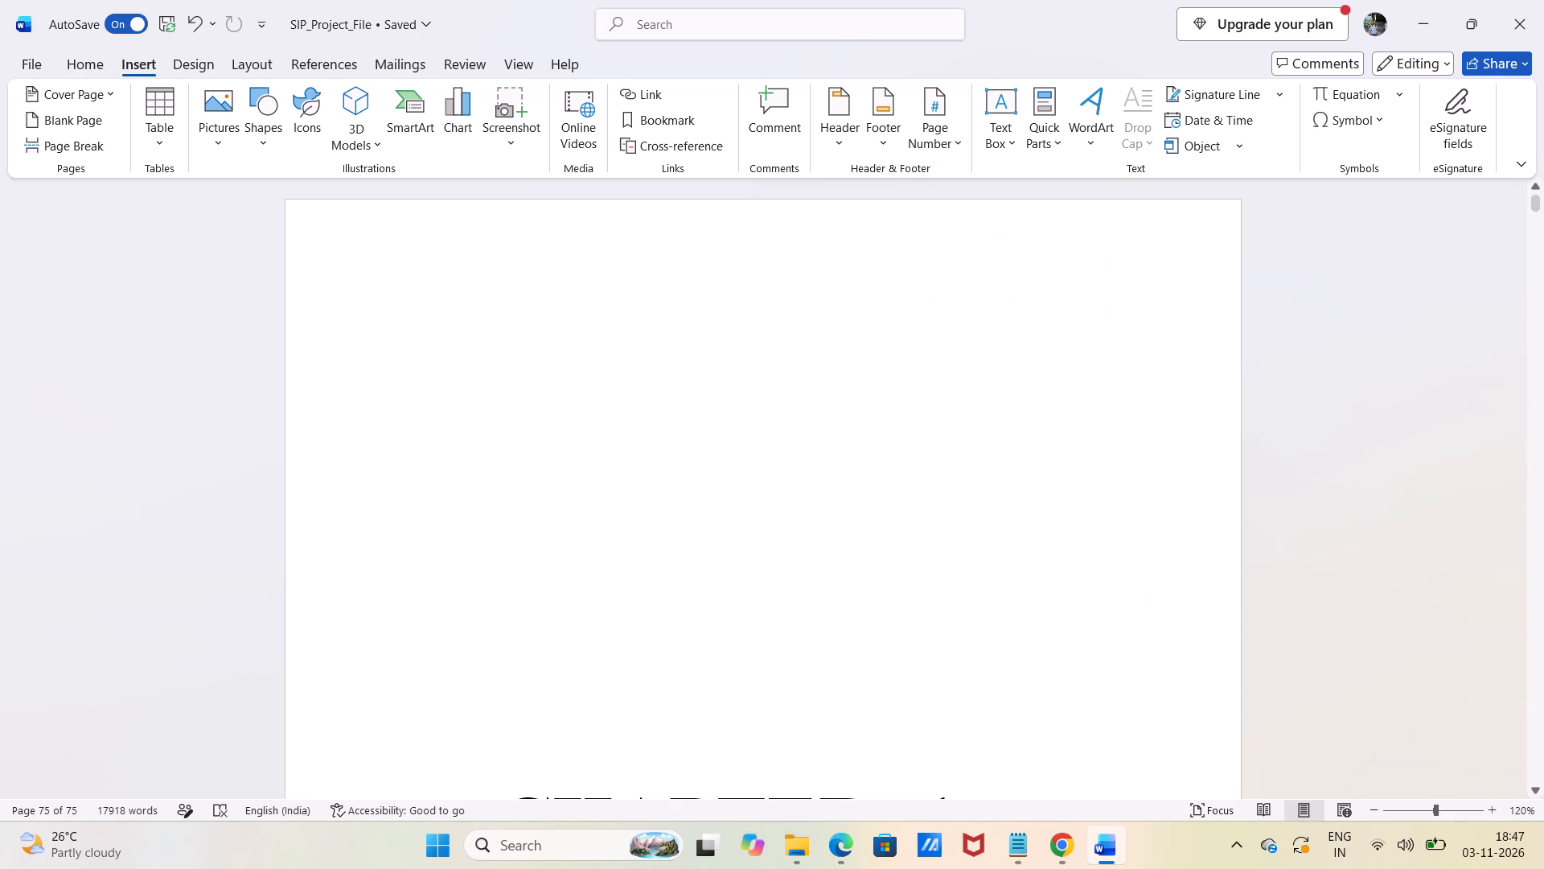
Check the footer page numbers from the Chapter 1 title page through to the last pages of the report.
scroll(894, 475, "up", 4)
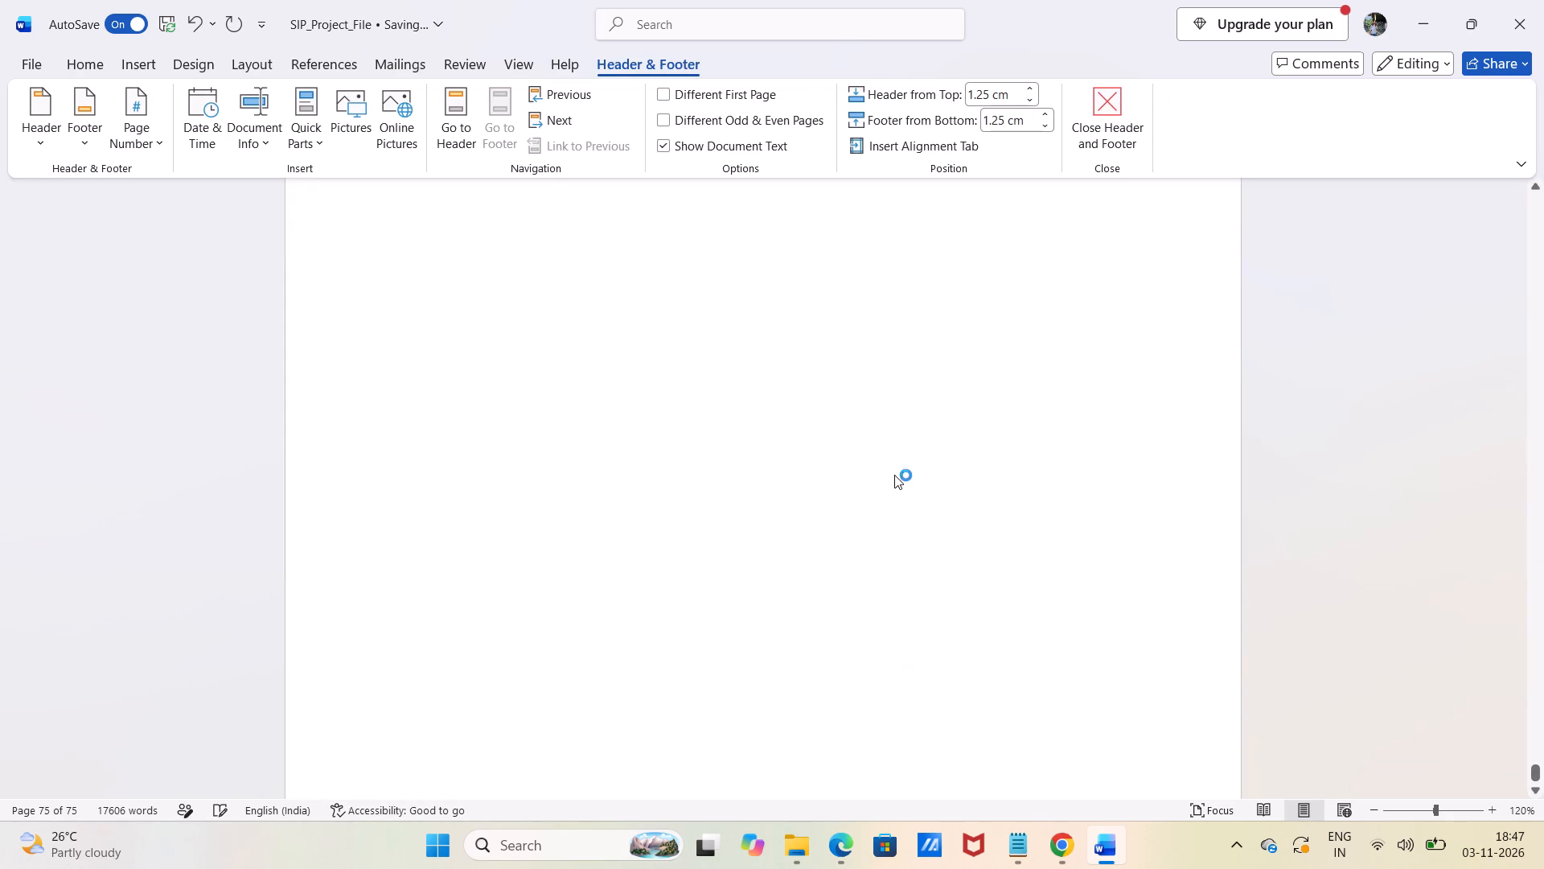
scroll(894, 475, "up", 2)
scroll(894, 475, "up", 20)
scroll(894, 475, "up", 6)
scroll(894, 475, "up", 20)
scroll(894, 475, "up", 17)
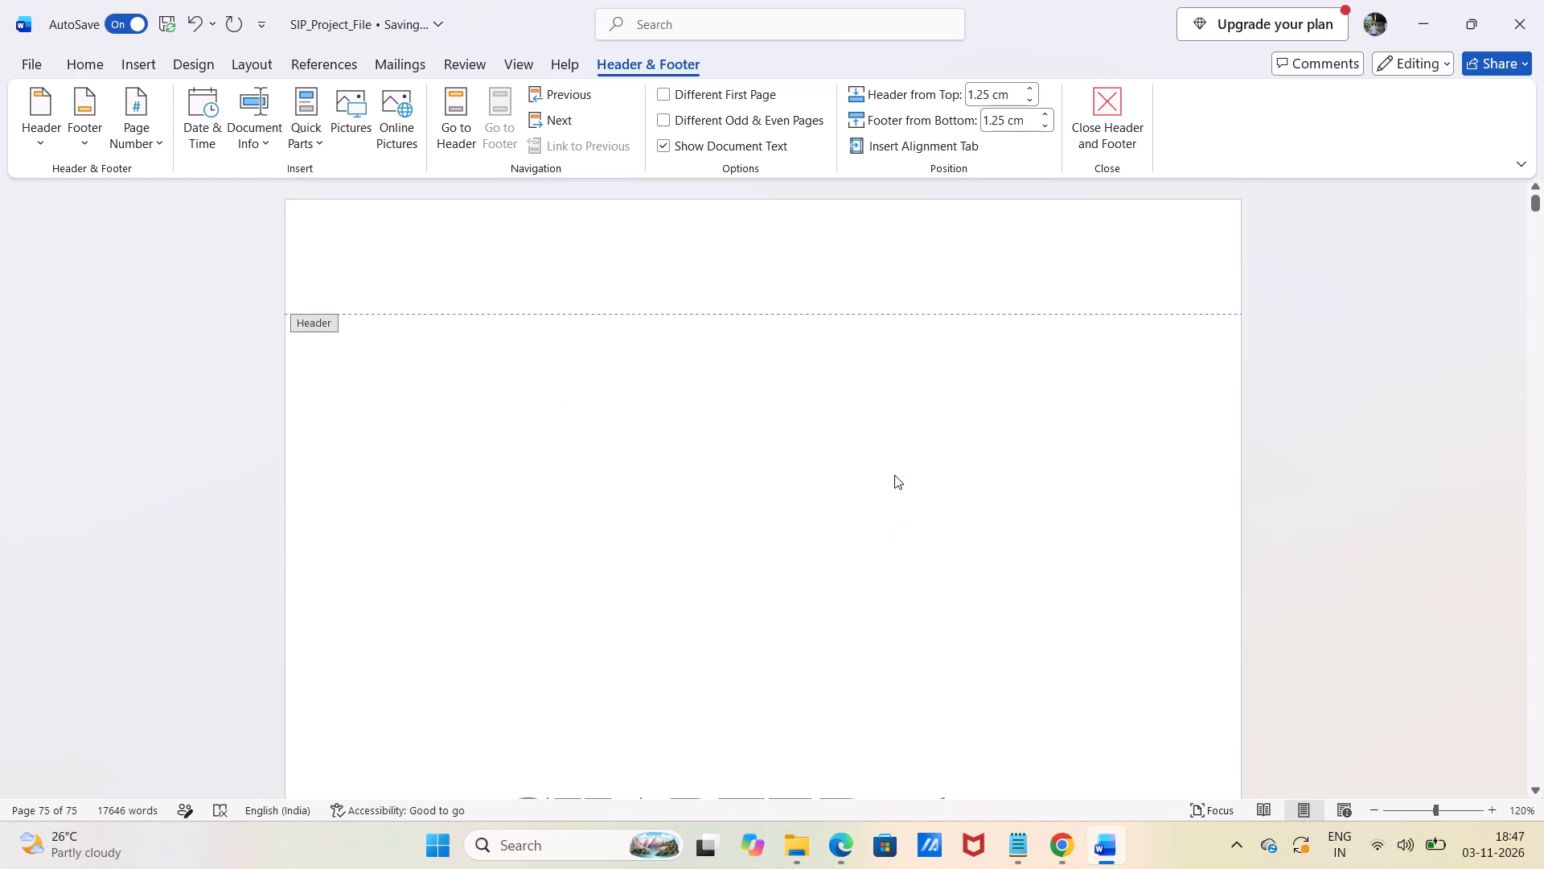
scroll(894, 475, "up", 6)
scroll(894, 475, "down", 4)
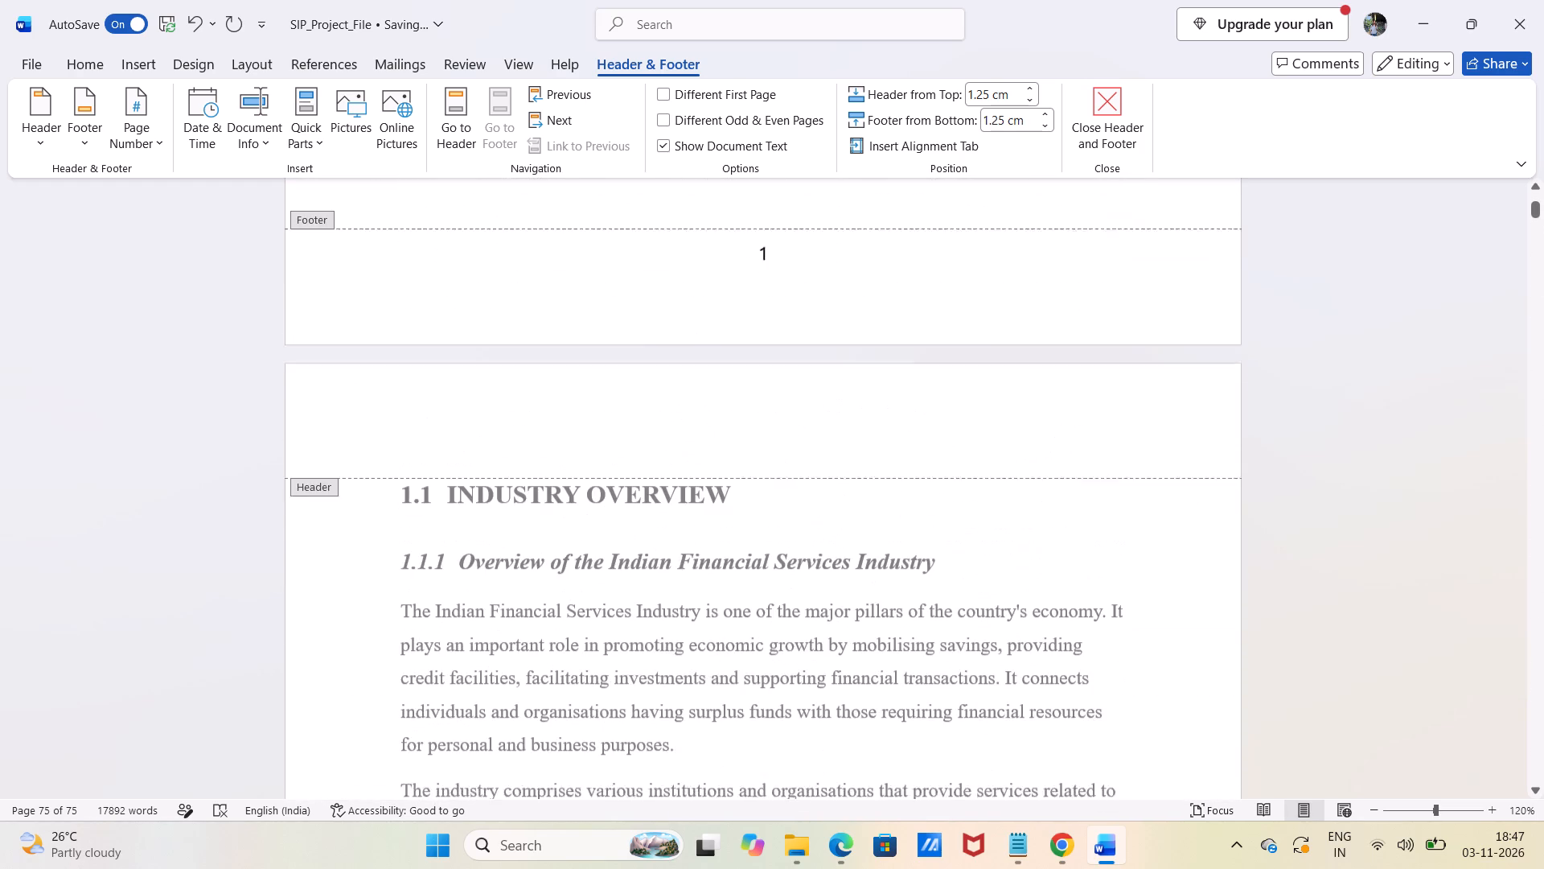
scroll(894, 475, "down", 4)
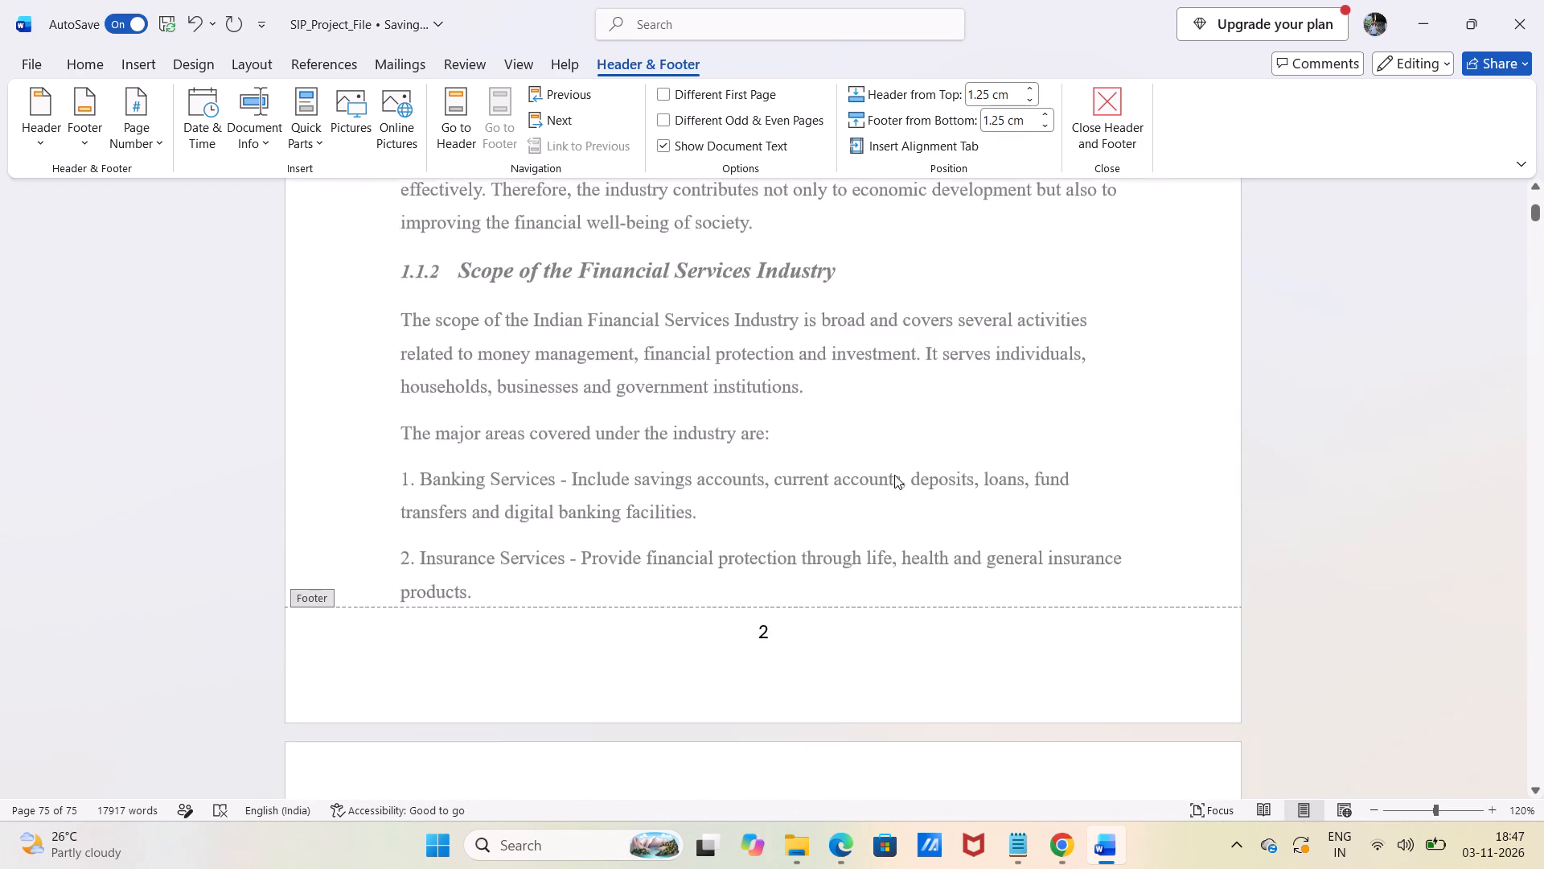
scroll(894, 475, "down", 8)
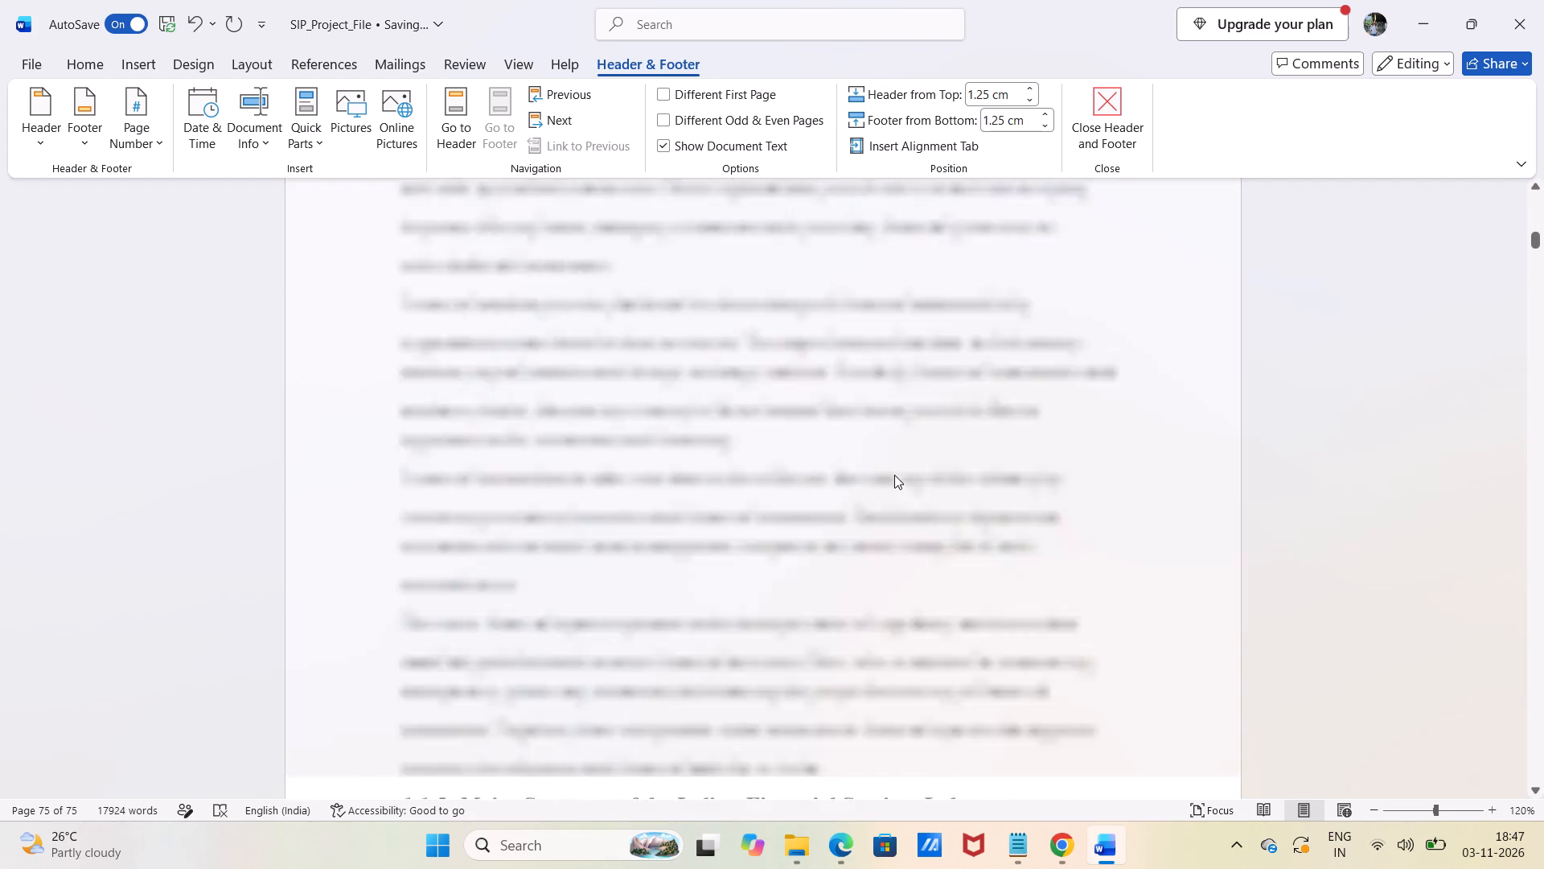
scroll(894, 475, "down", 8)
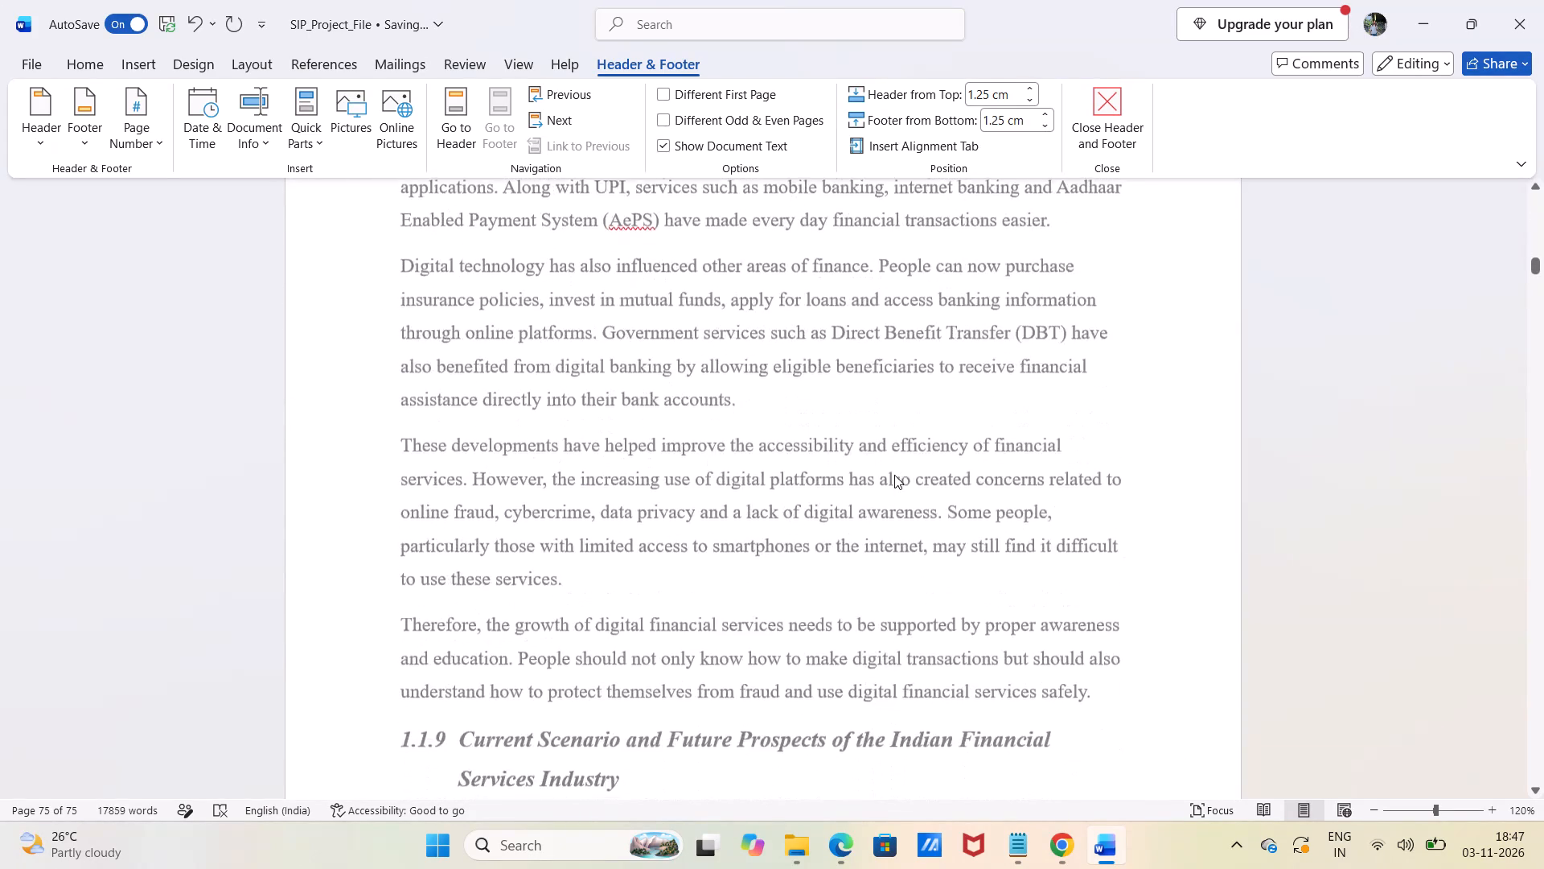
scroll(894, 475, "down", 4)
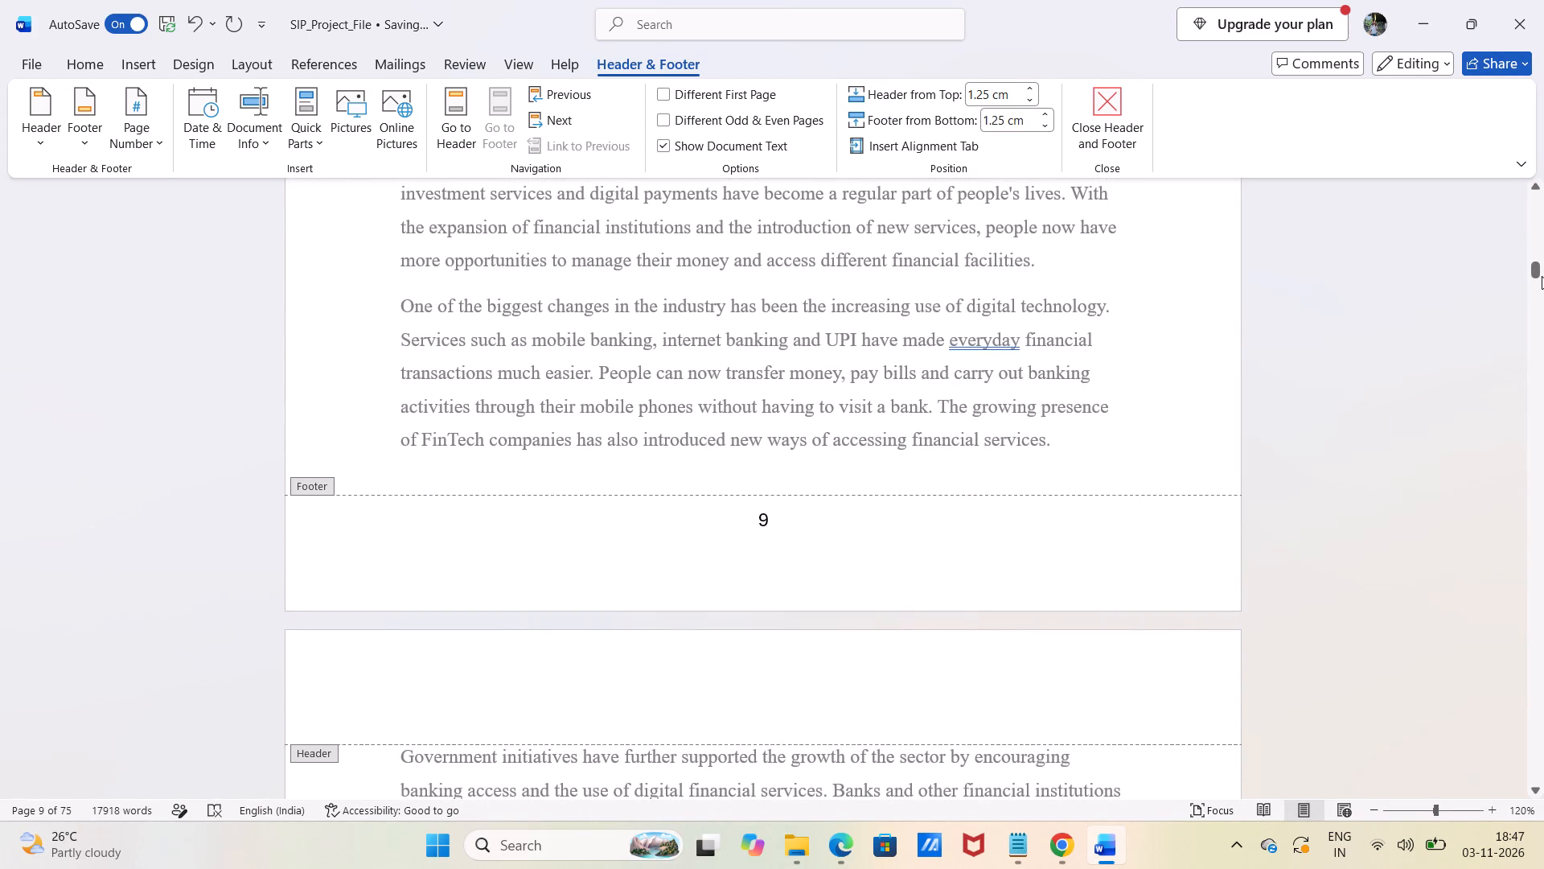
left_click_drag(1537, 266, 1509, 714)
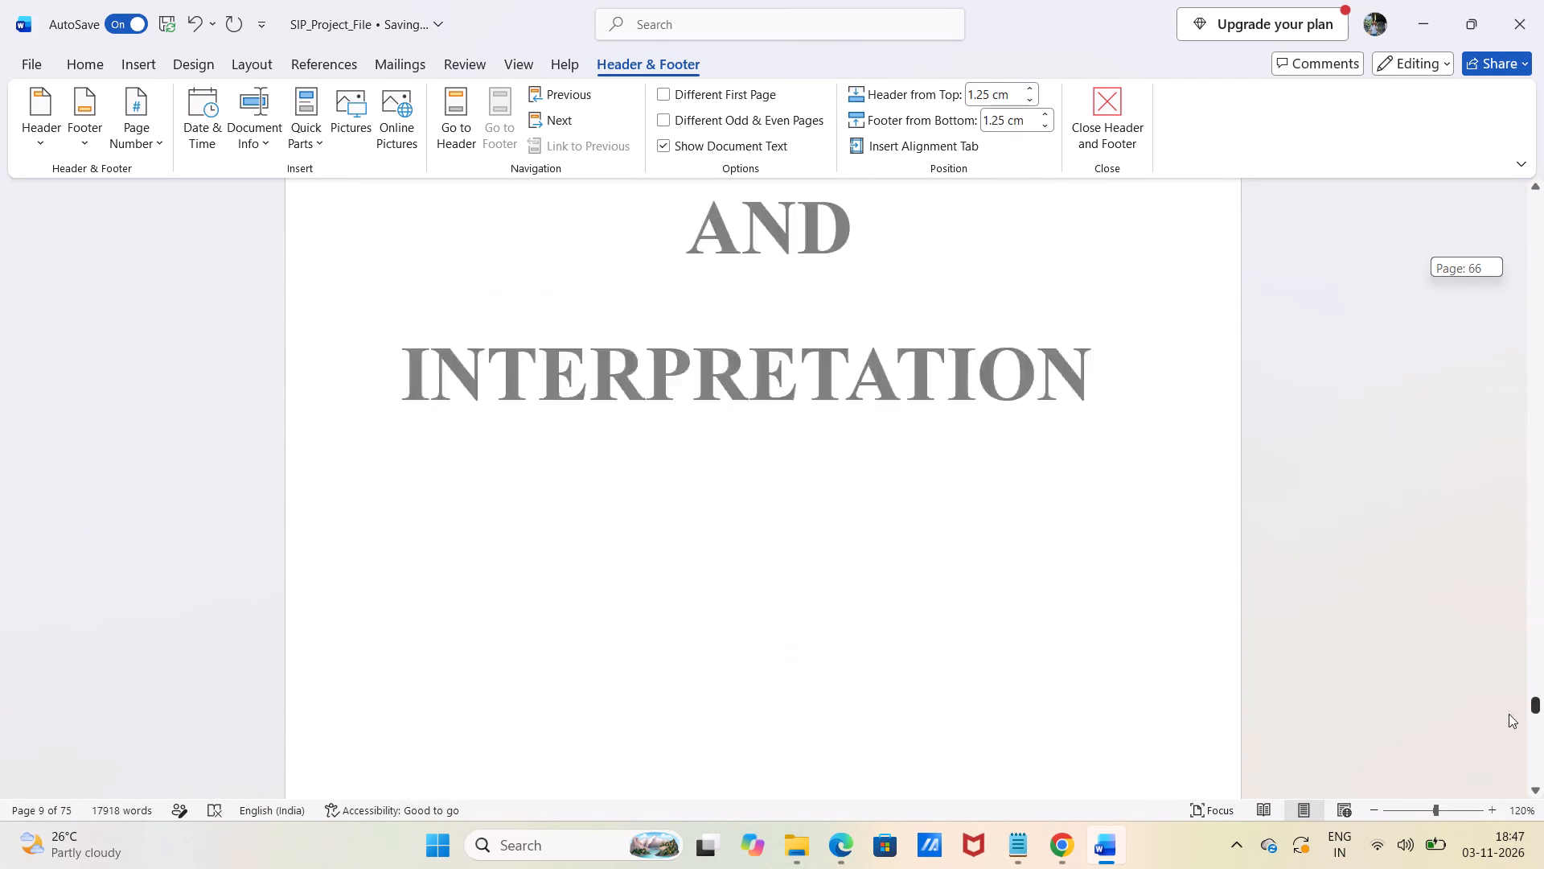
left_click_drag(1509, 714, 1509, 864)
scroll(894, 661, "up", 2)
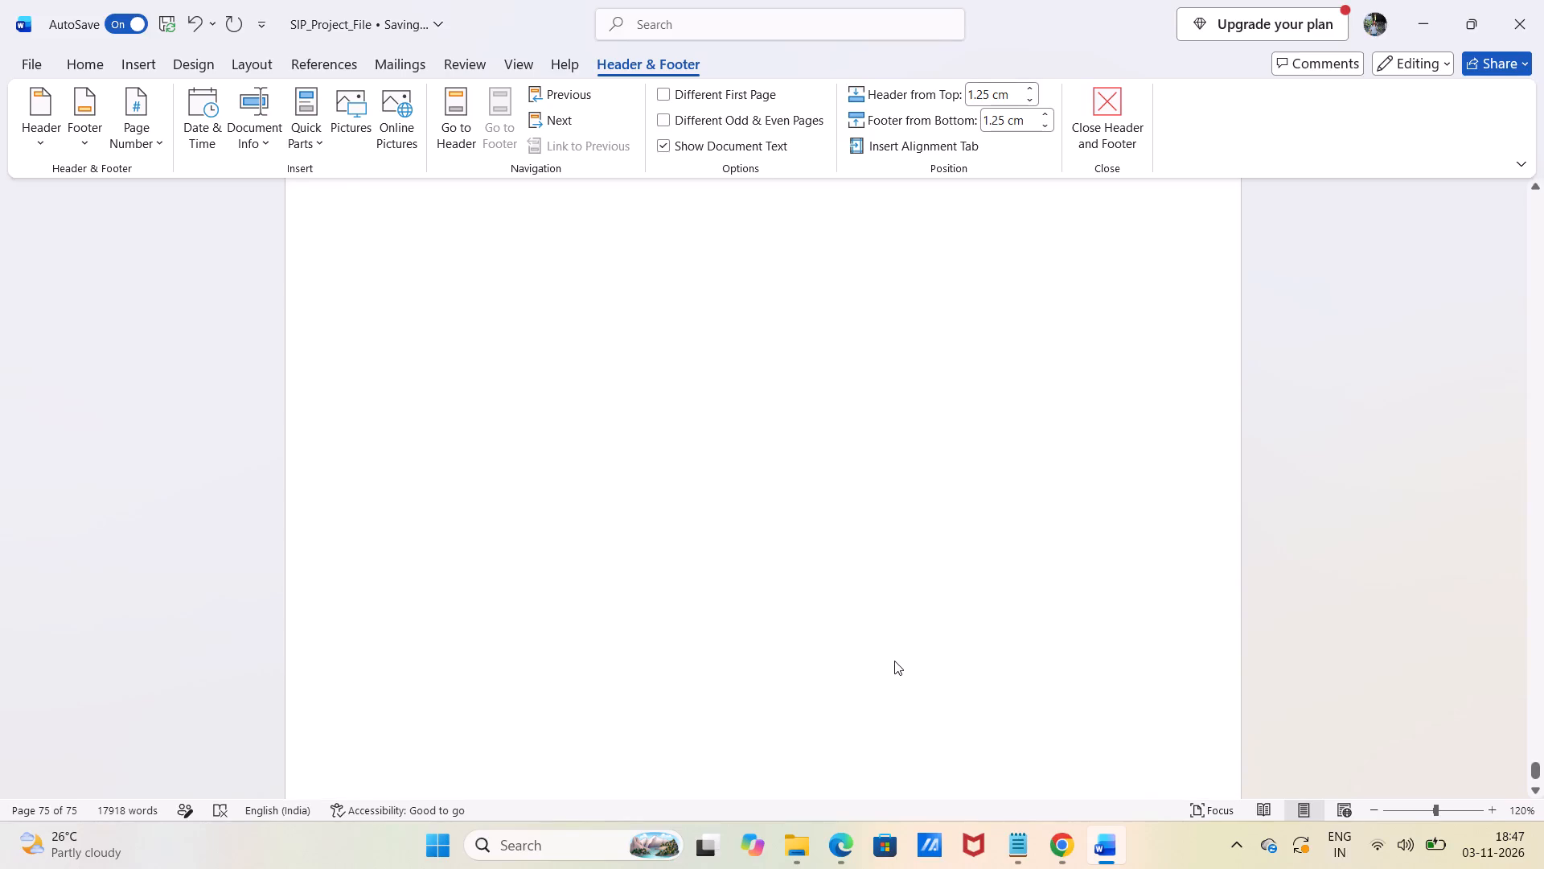
scroll(894, 661, "up", 3)
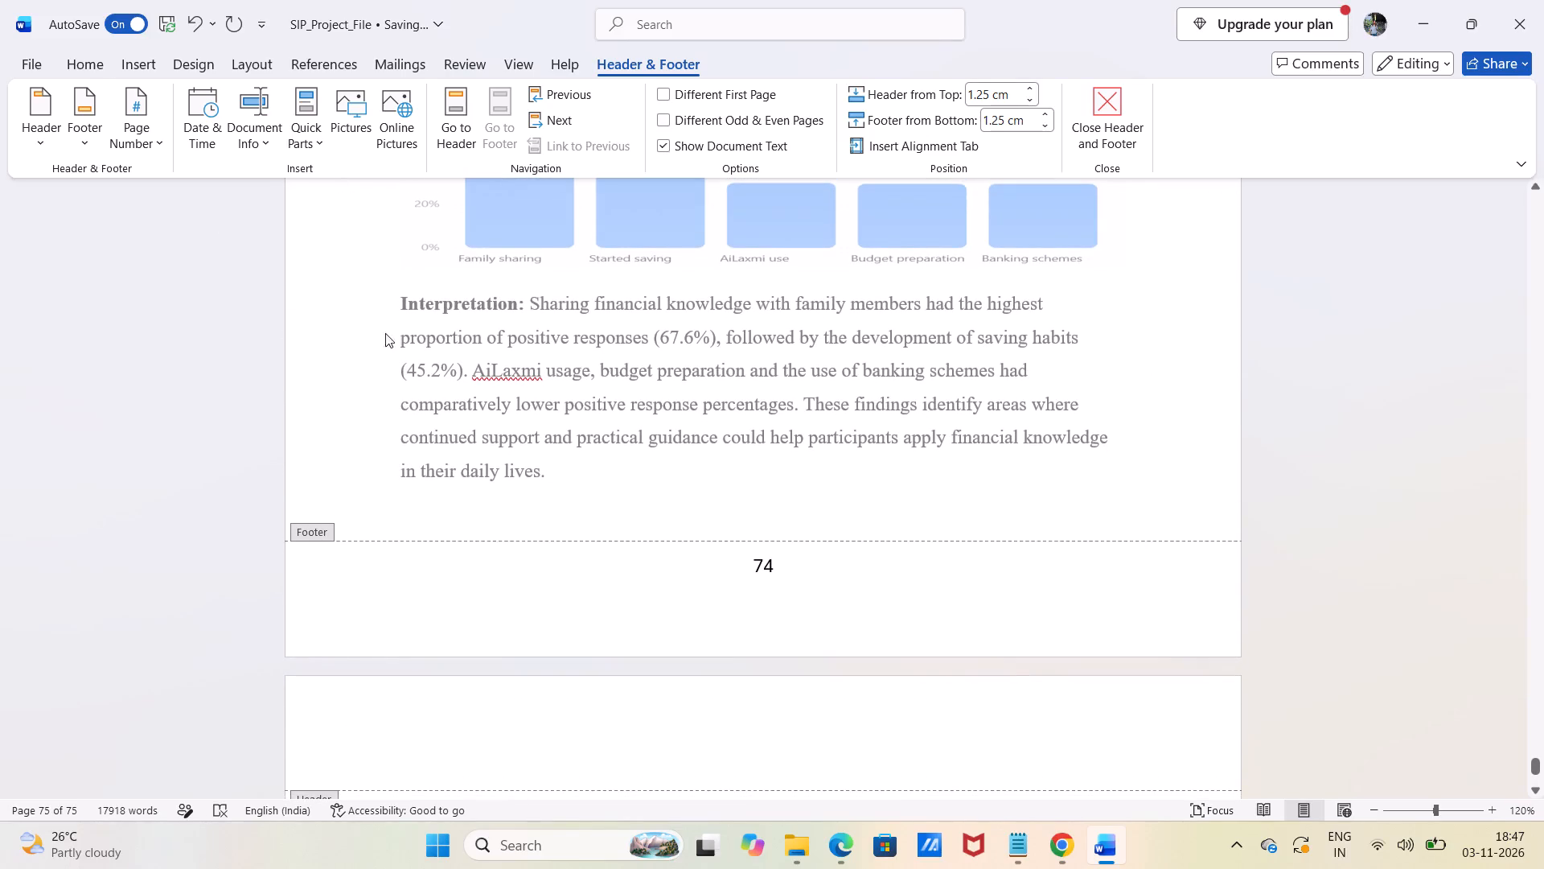
Save a copy of the report in the OneDrive Desktop folder as a Word Document named SIP_Project_File.
left_click(16, 52)
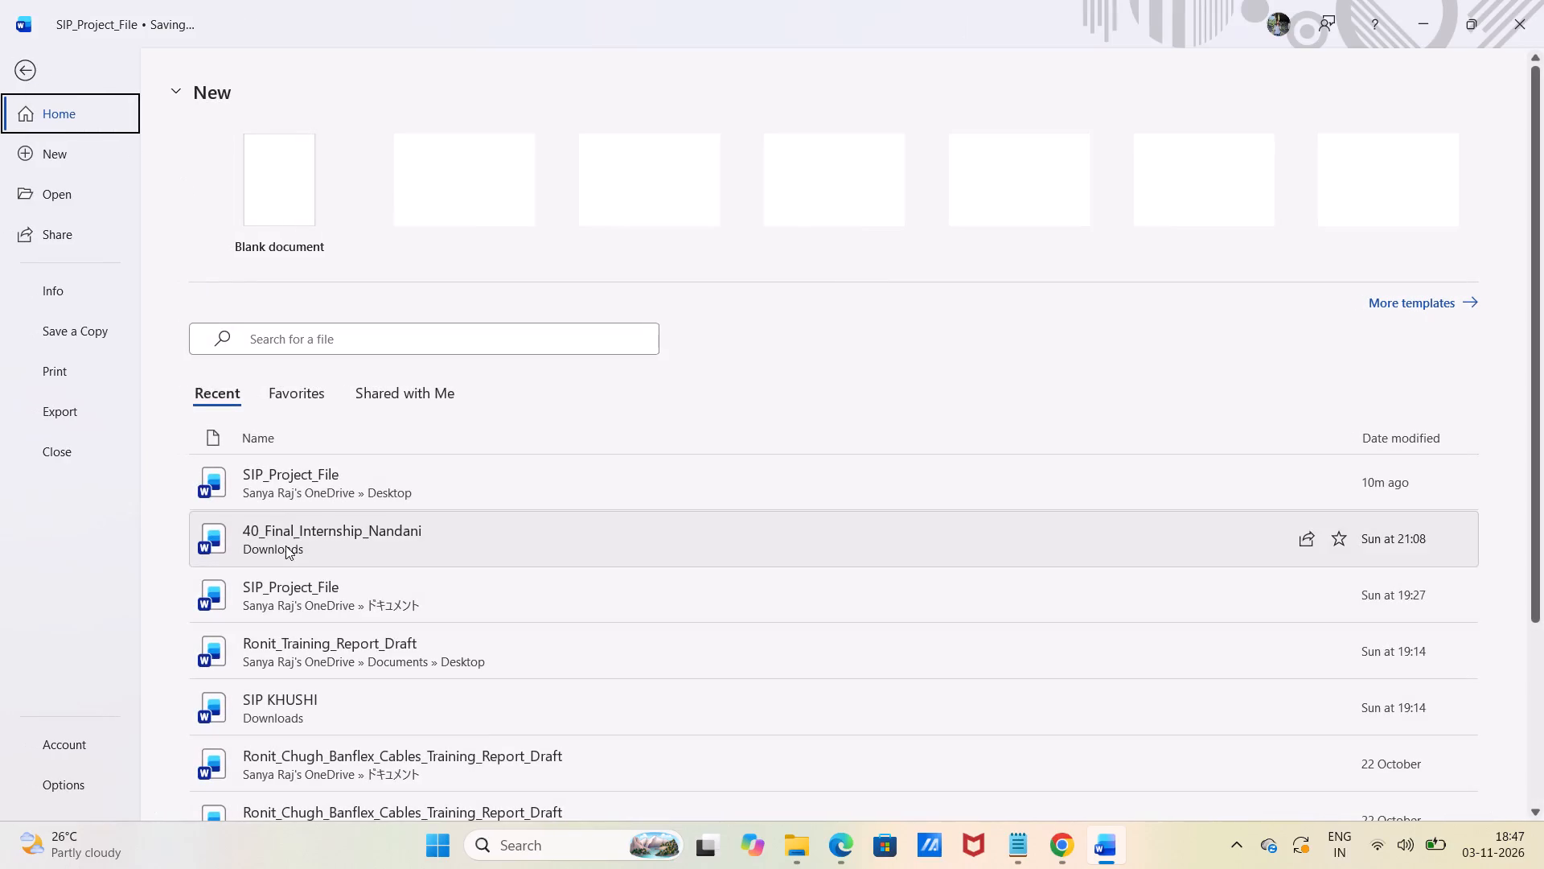
left_click(77, 332)
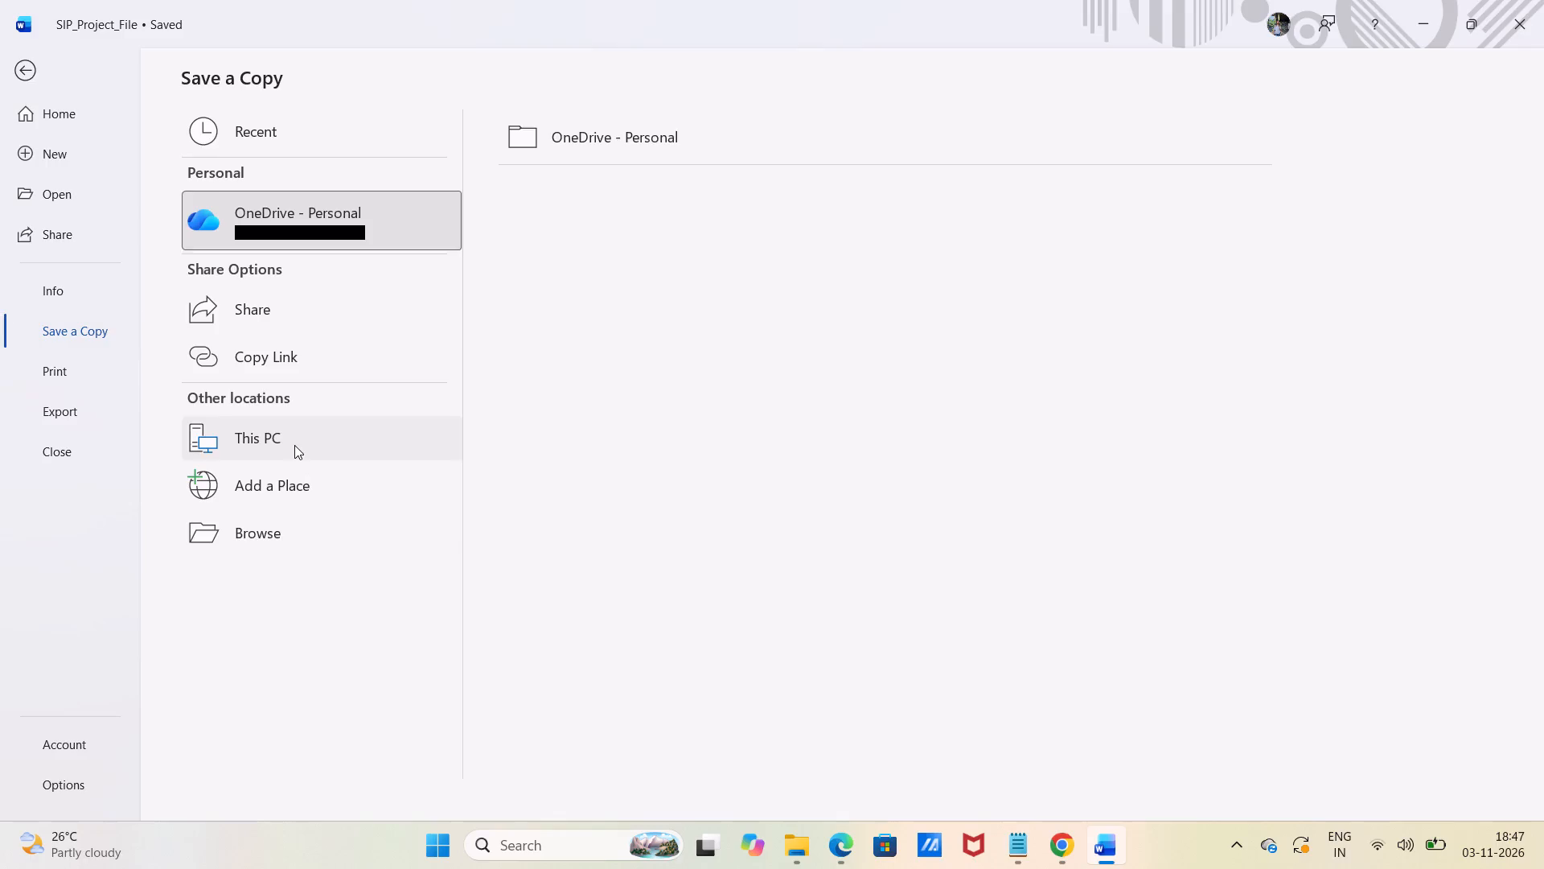
left_click(294, 445)
left_click(589, 344)
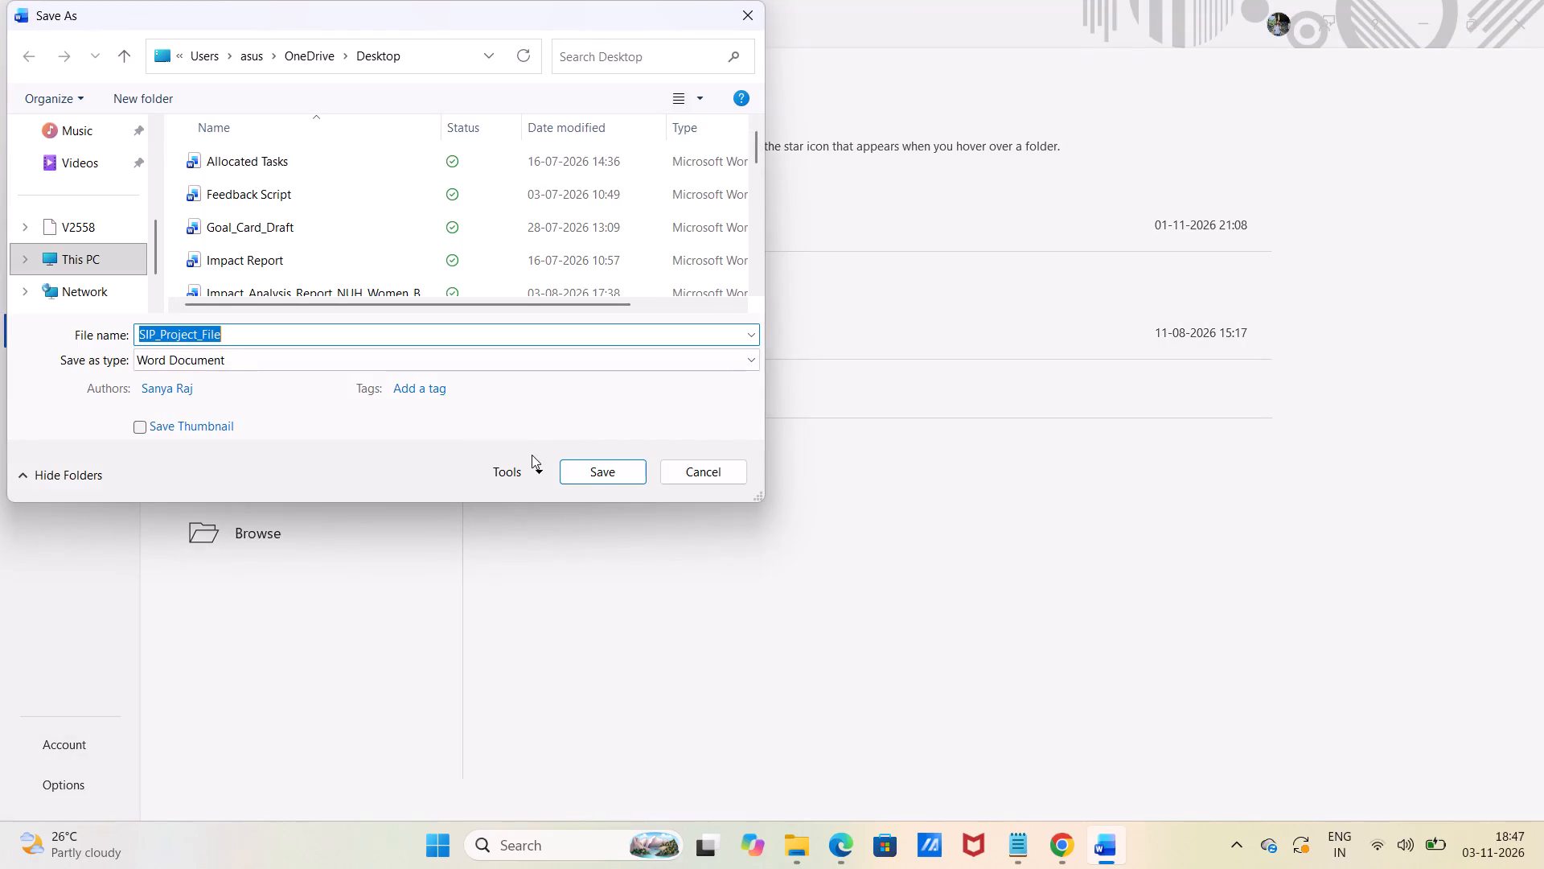
left_click(587, 467)
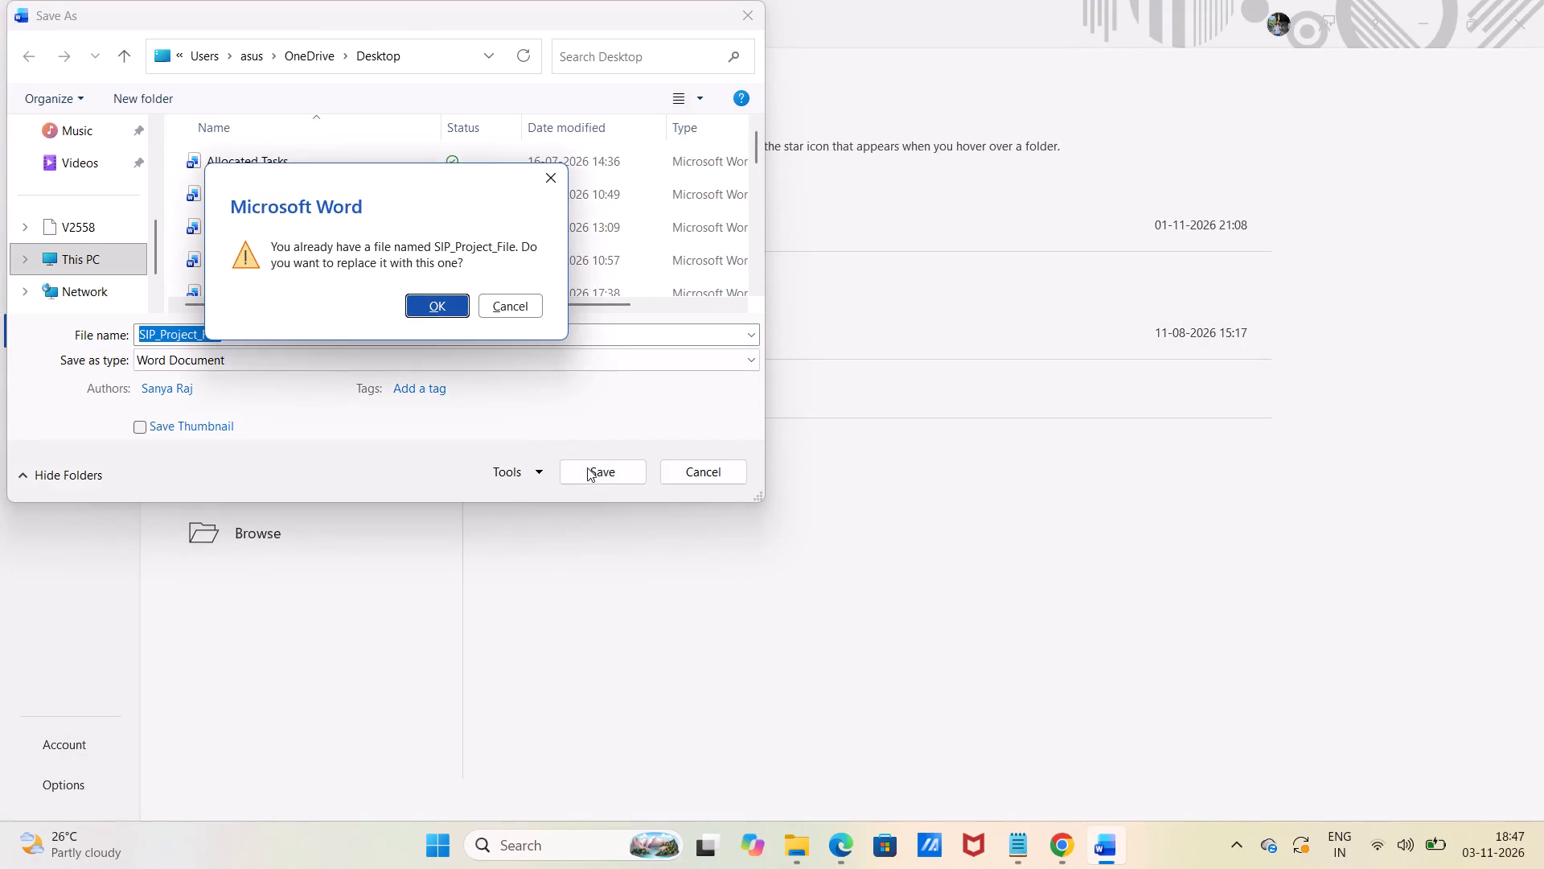
Replace the existing SIP_Project_File in the OneDrive Desktop folder with the current report.
left_click(434, 310)
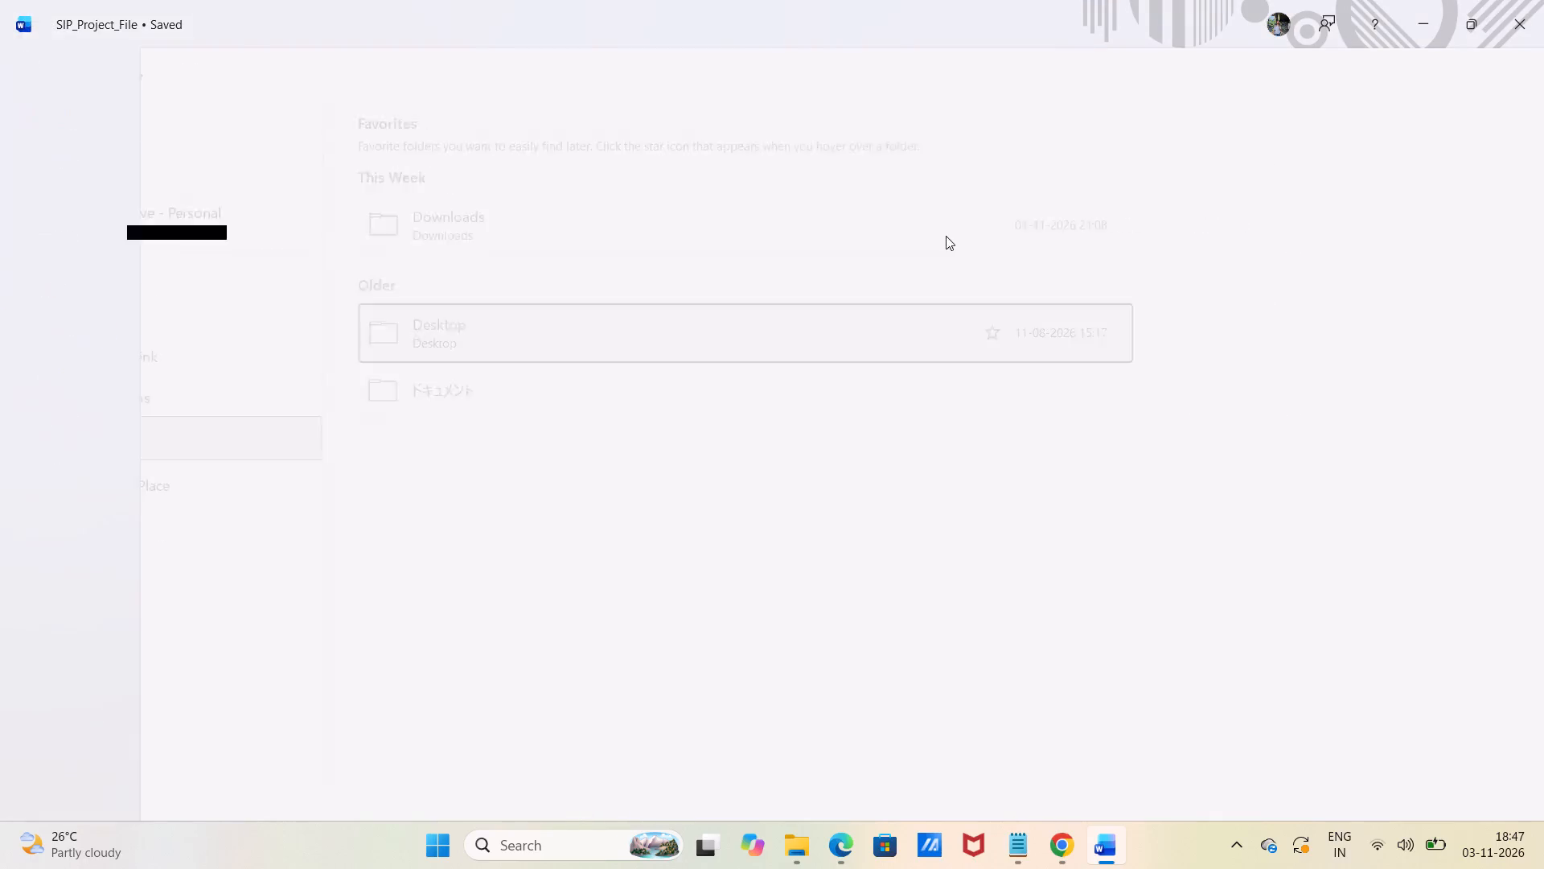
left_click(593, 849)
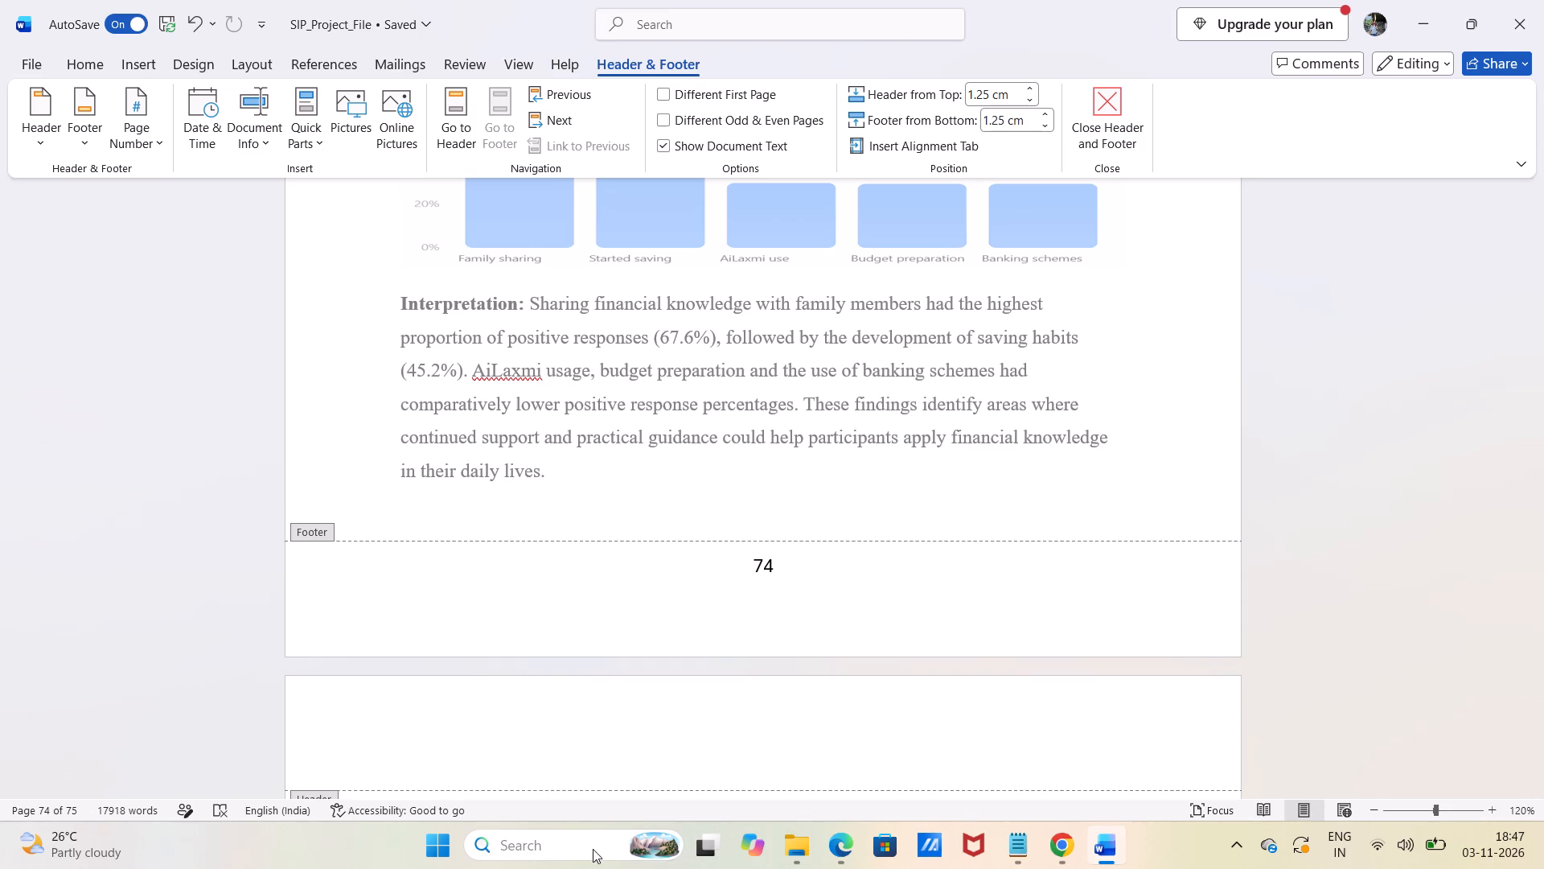
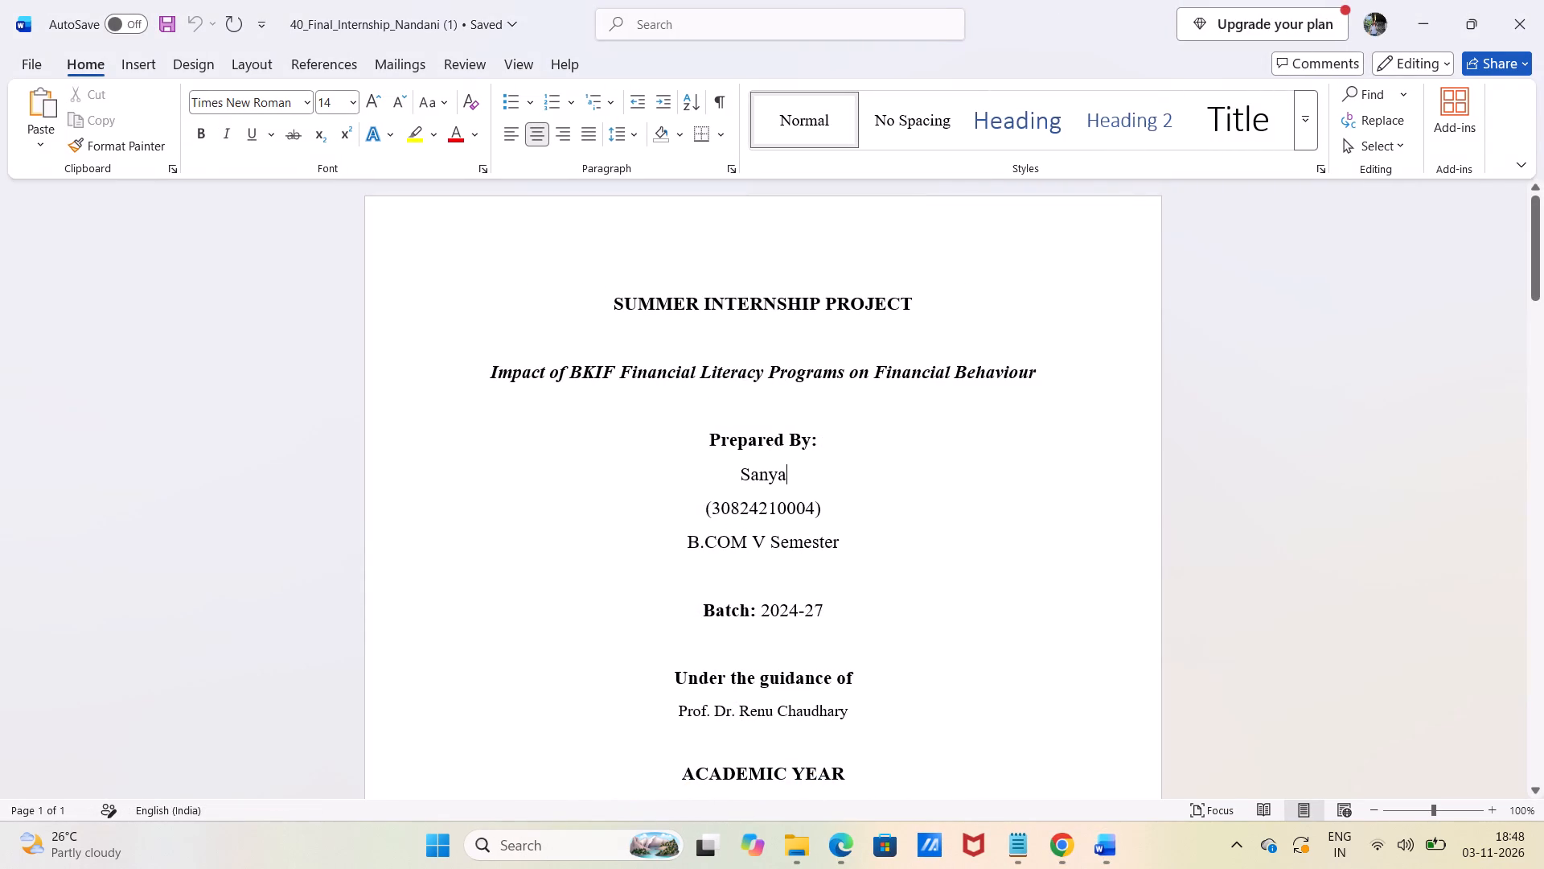
Add the surname after the student's first name under "Prepared By:" on the cover page.
key("space")
type("aj")
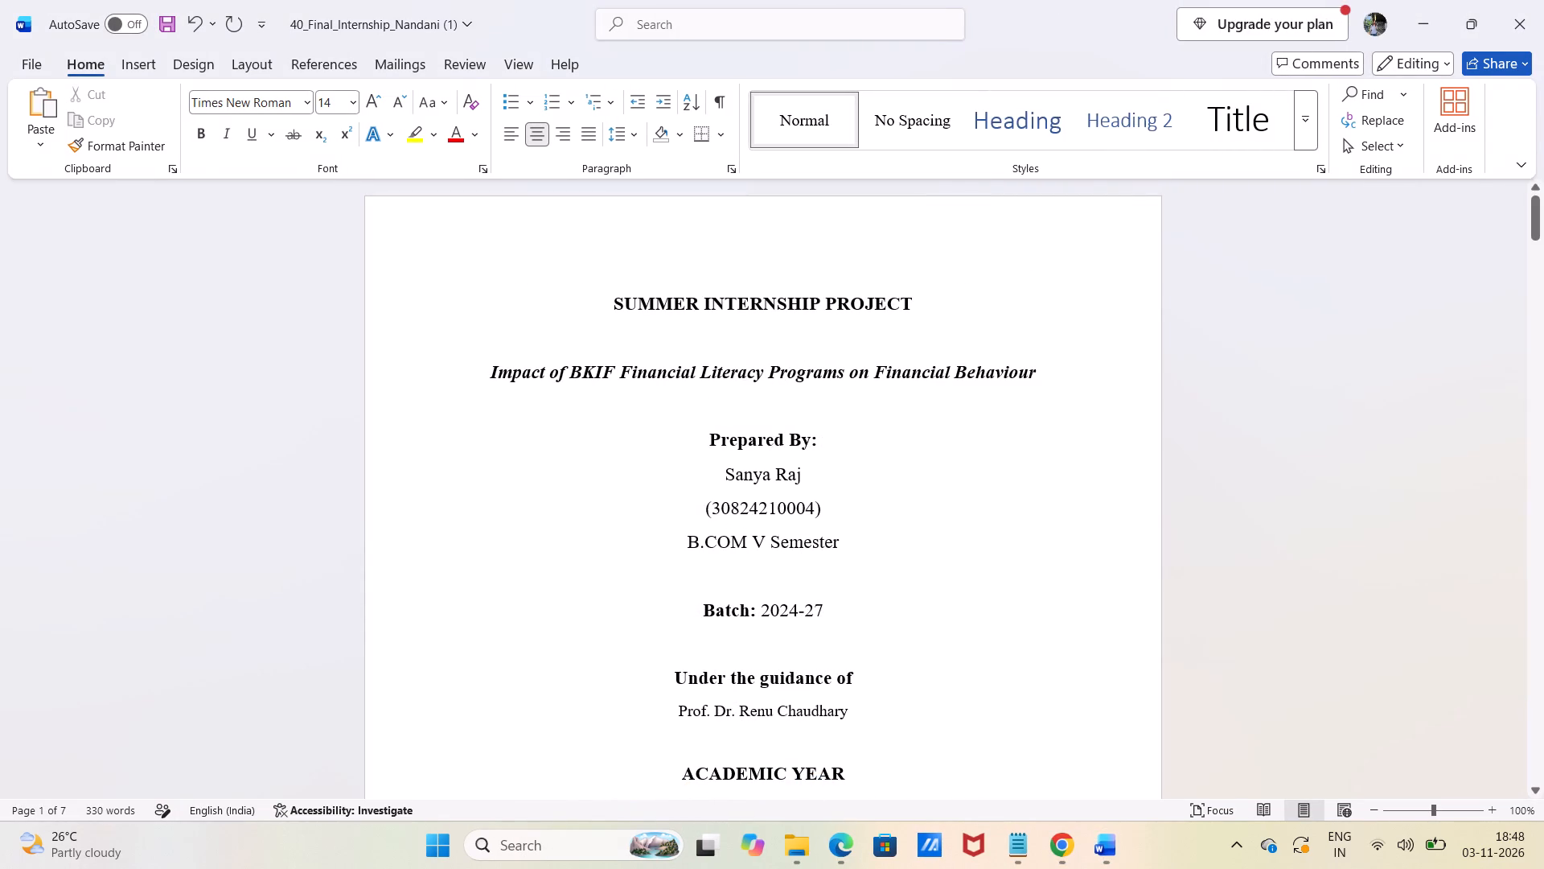
Correct the guide's surname under "Under the guidance of" on the cover page by replacing its first "a" with "o".
scroll(697, 522, "down", 1)
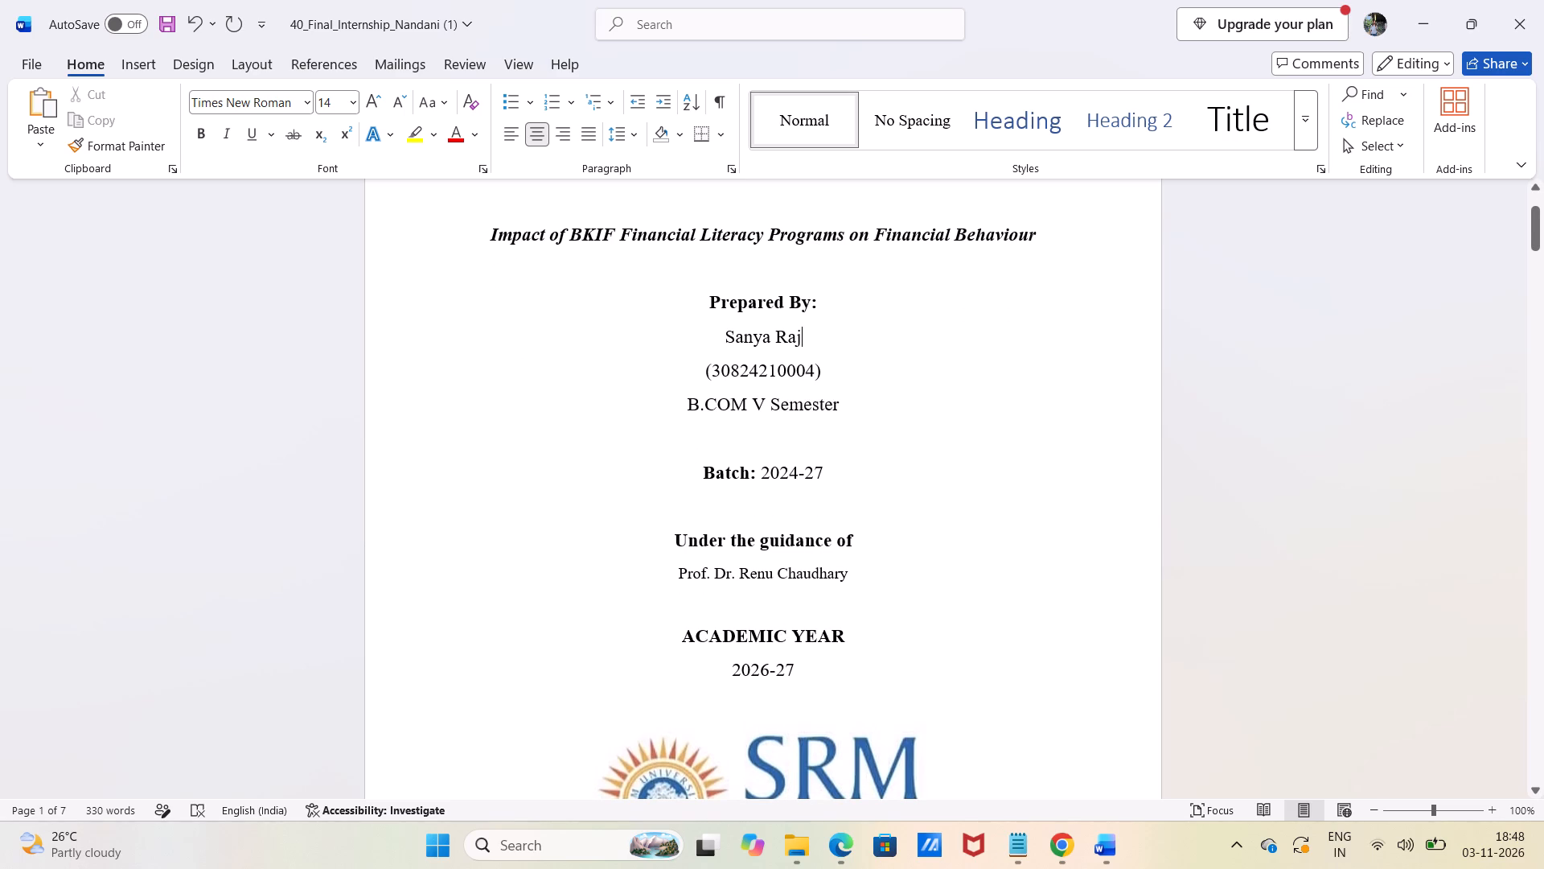
scroll(697, 522, "down", 2)
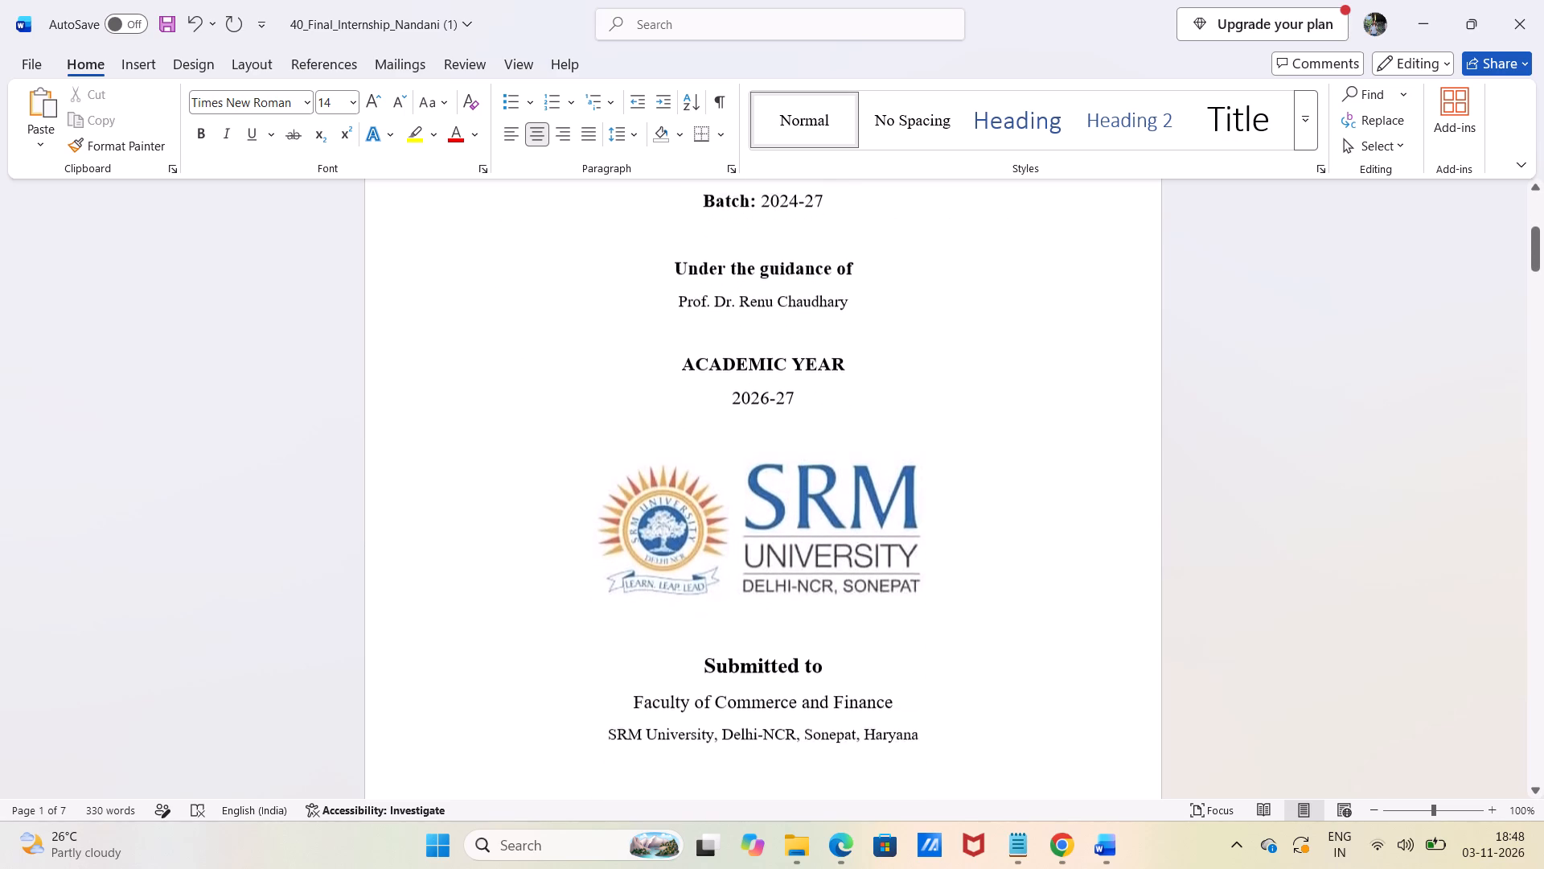
scroll(697, 522, "down", 1)
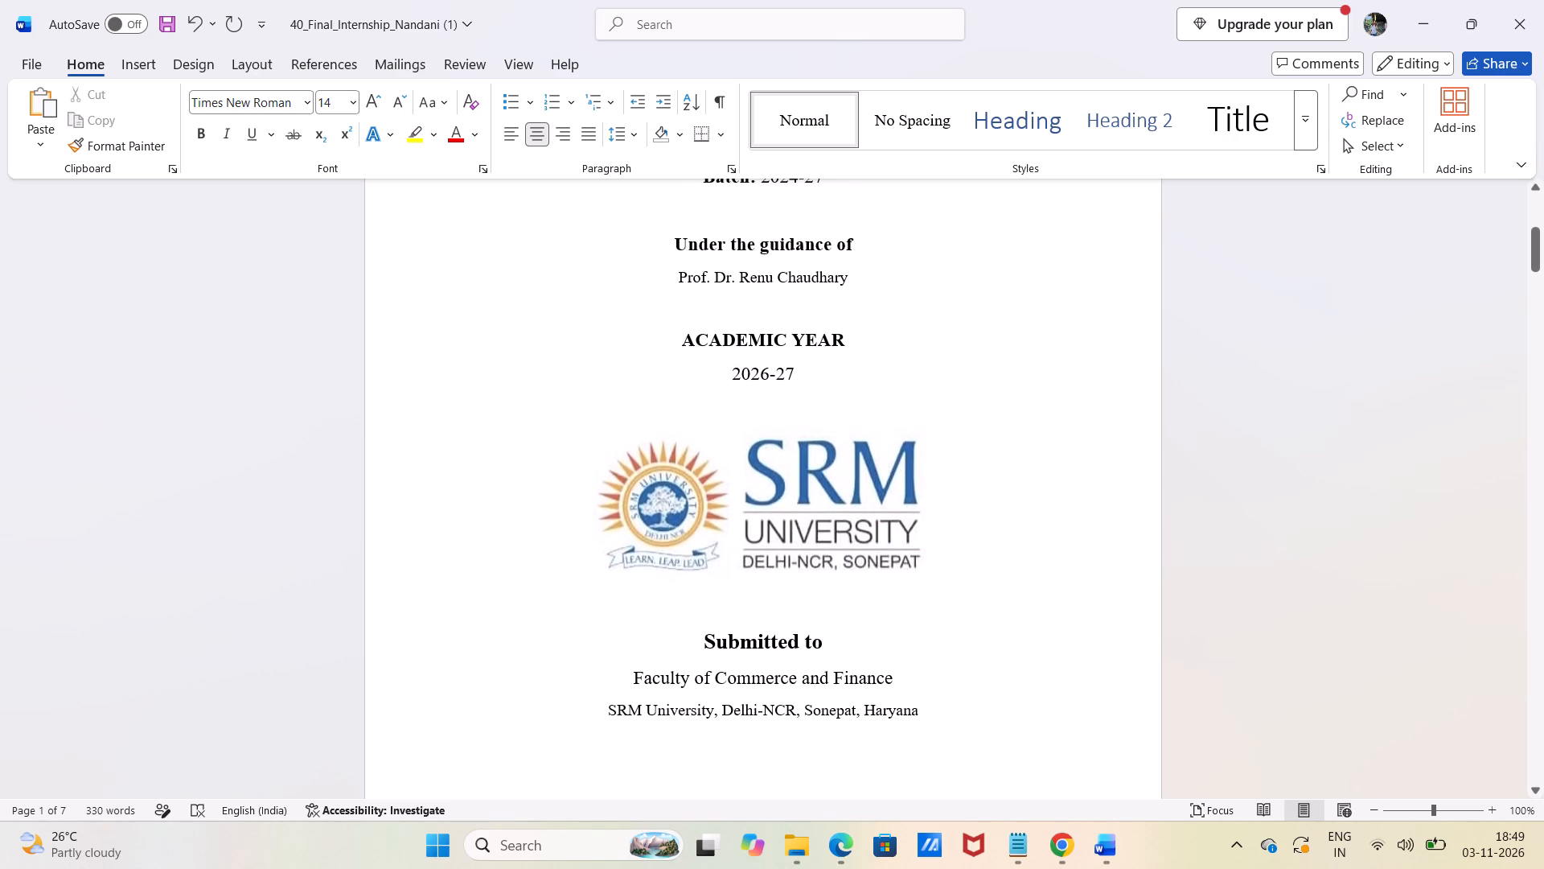
left_click(803, 274)
key("BackSpace")
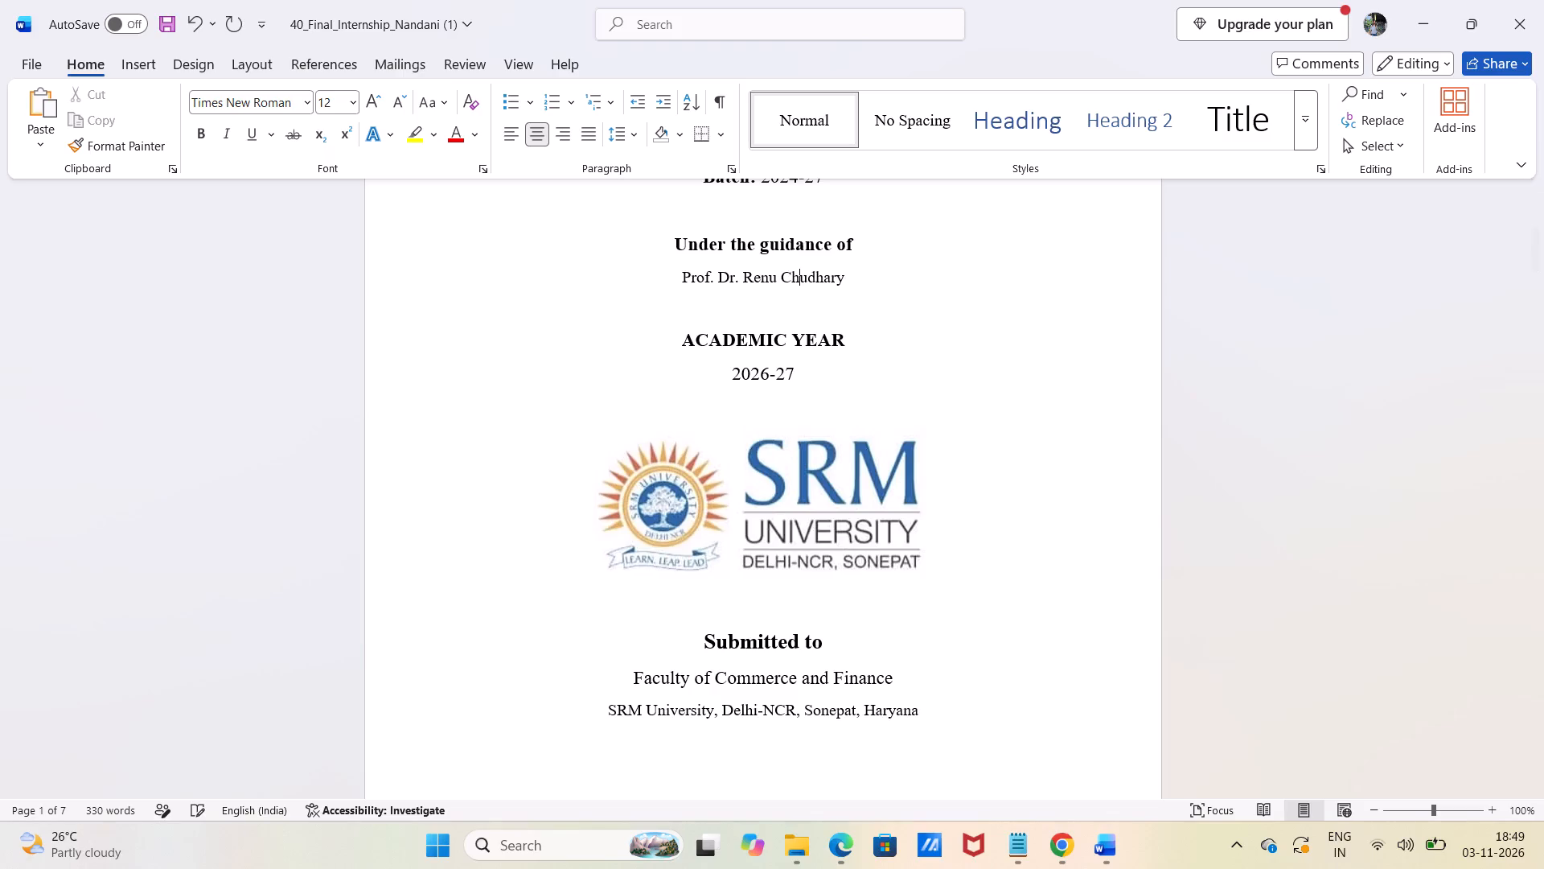
key("o")
Set the line spacing of the Student's Declaration body paragraph to 1.5.
scroll(771, 380, "down", 1)
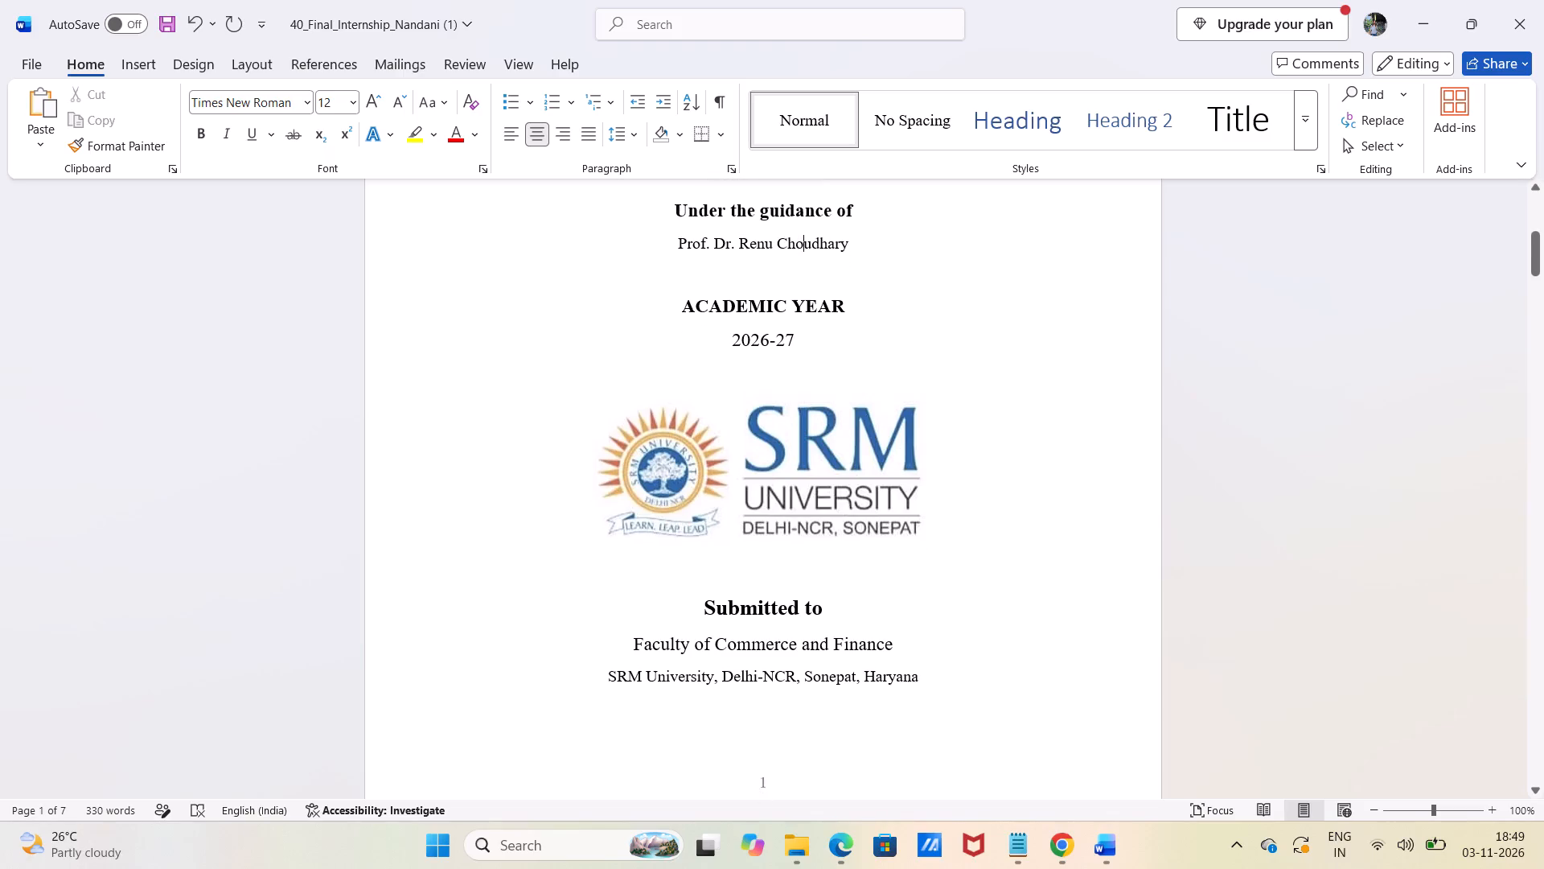
scroll(771, 380, "down", 4)
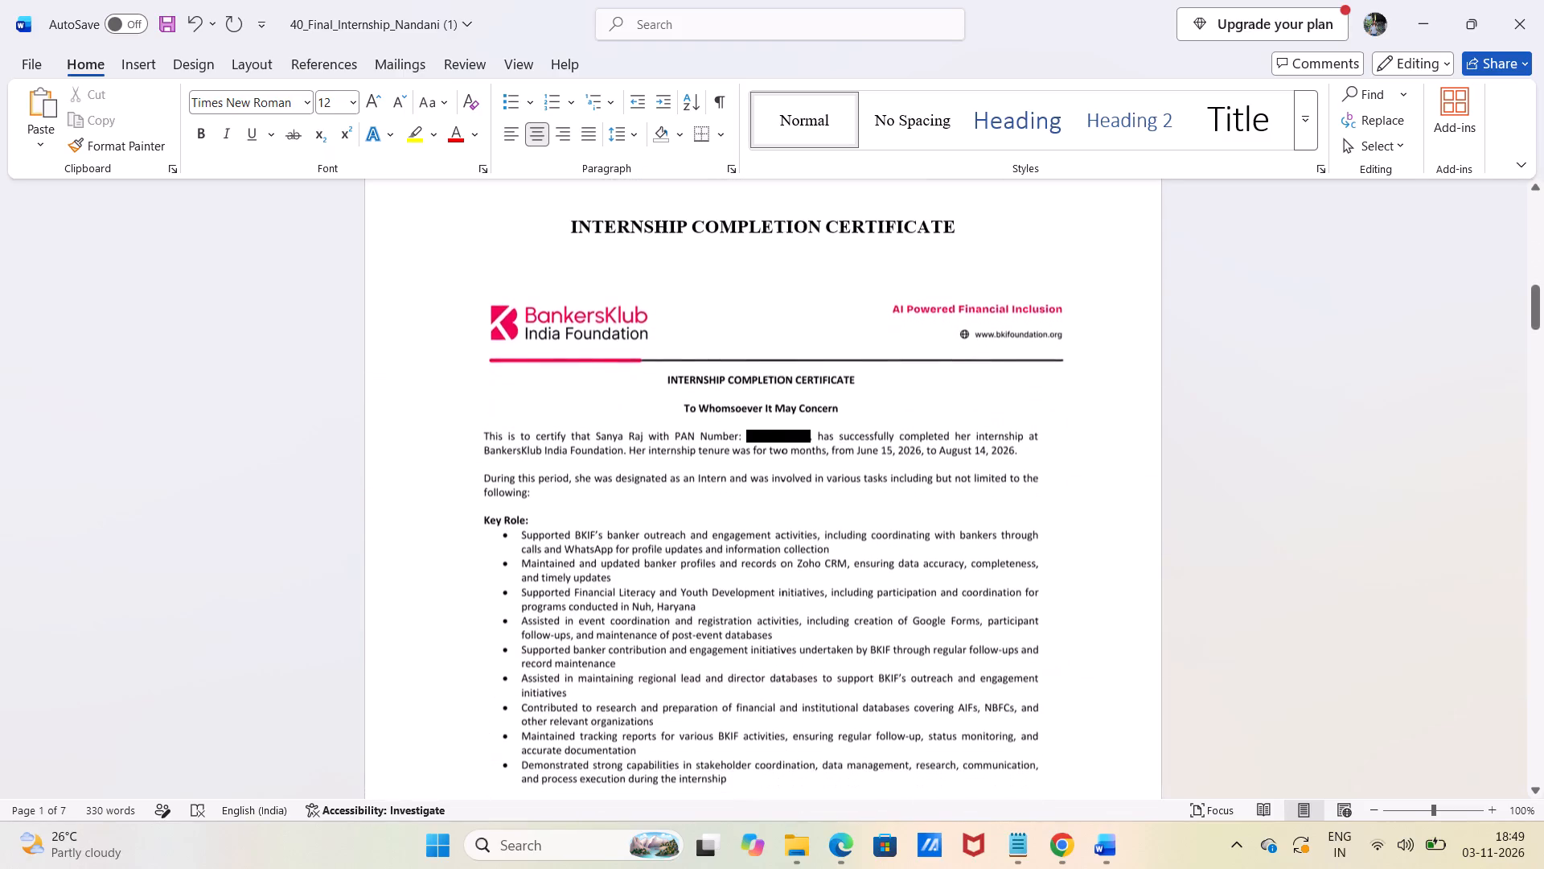
scroll(771, 380, "down", 5)
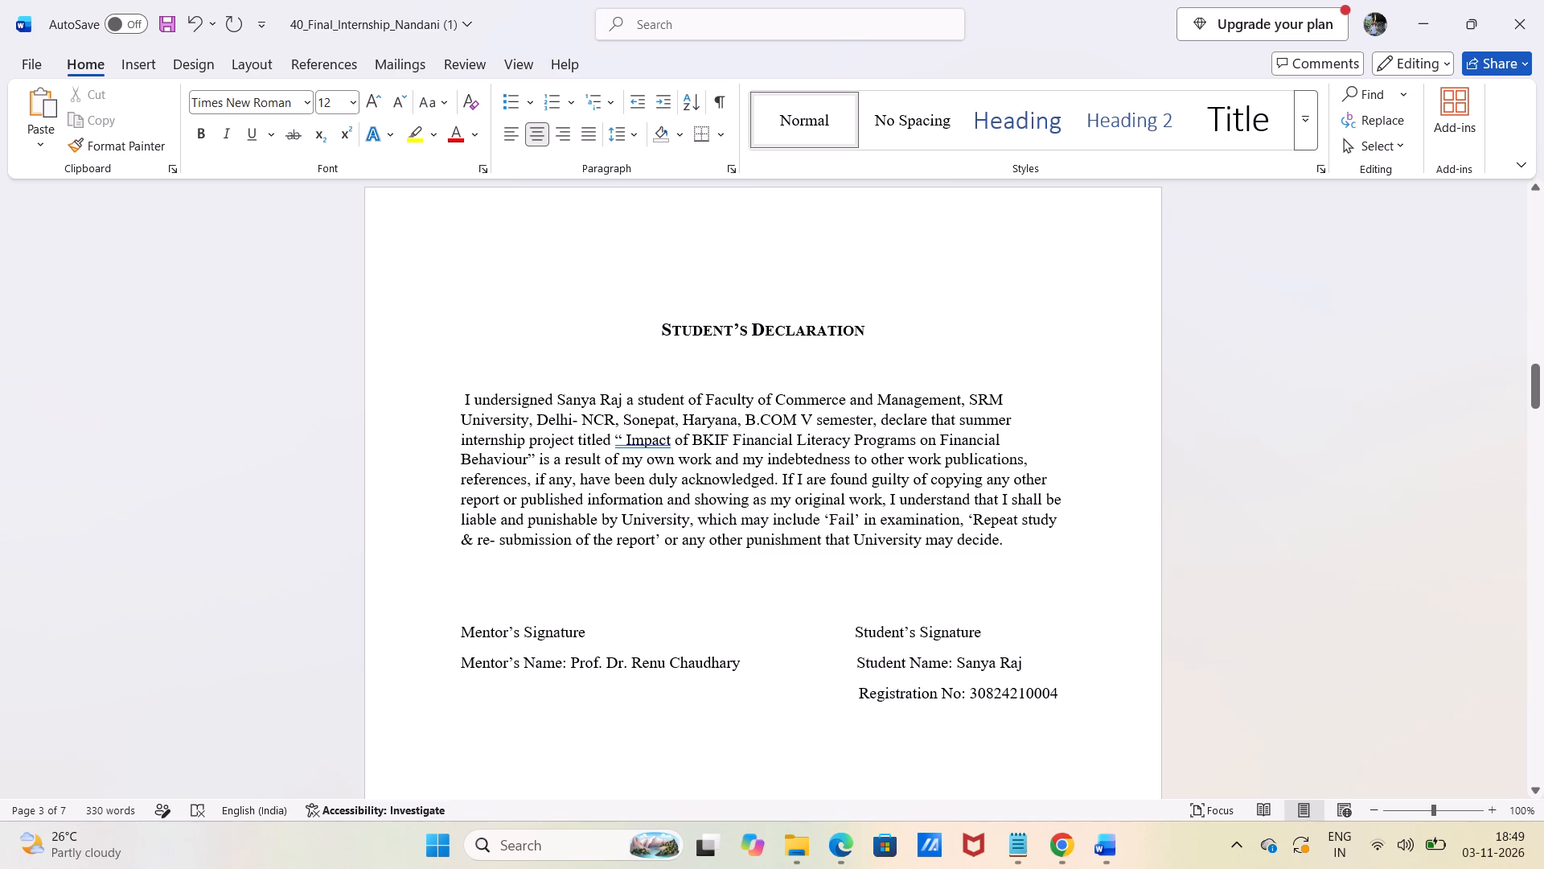
left_click_drag(462, 397, 999, 563)
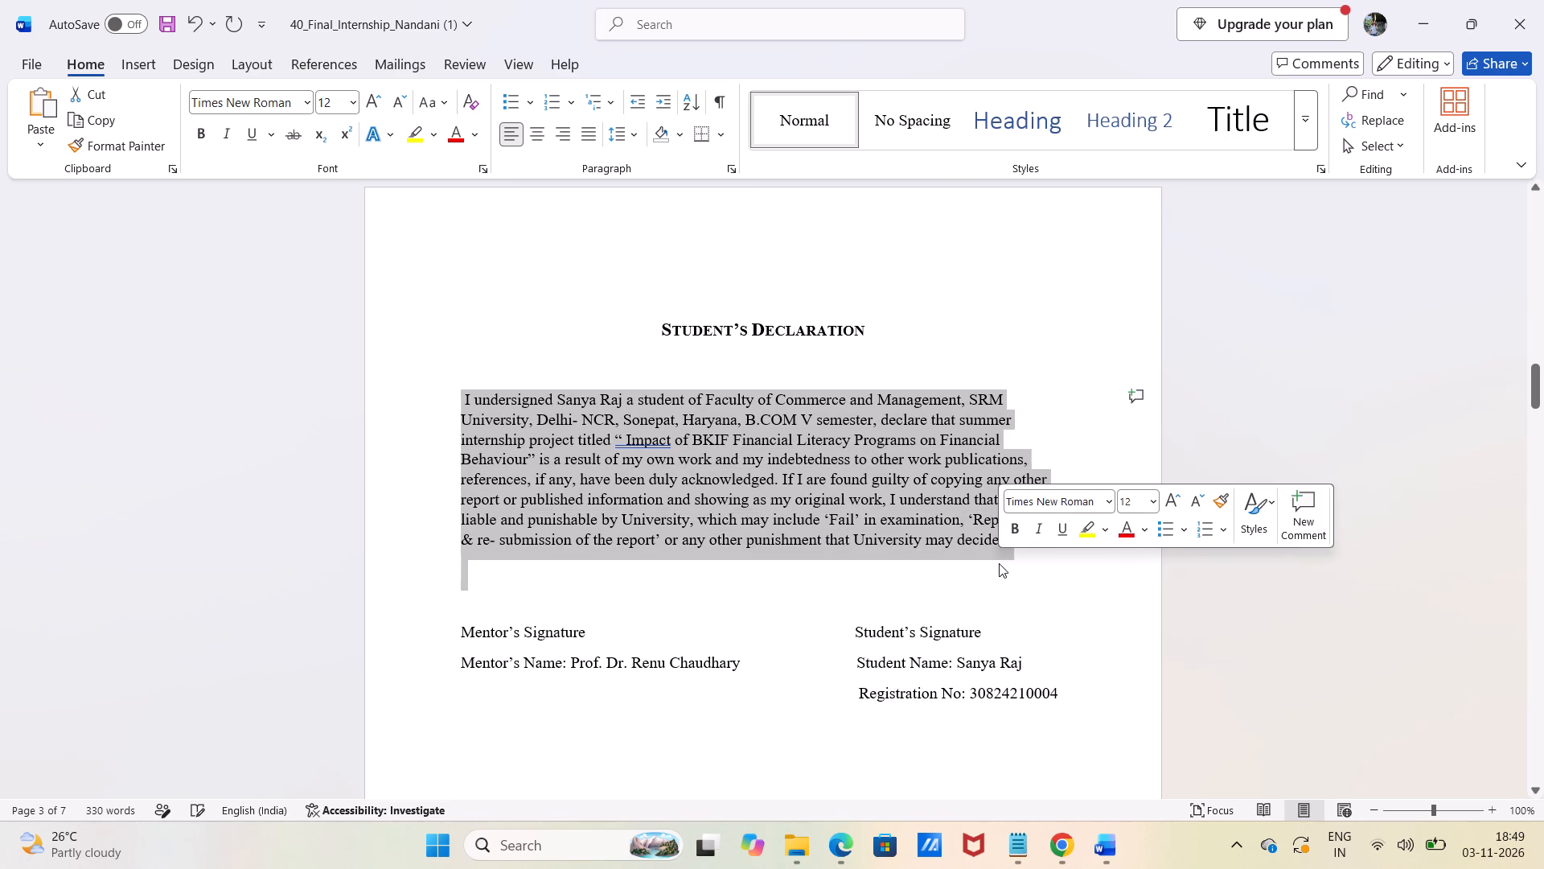
left_click(632, 141)
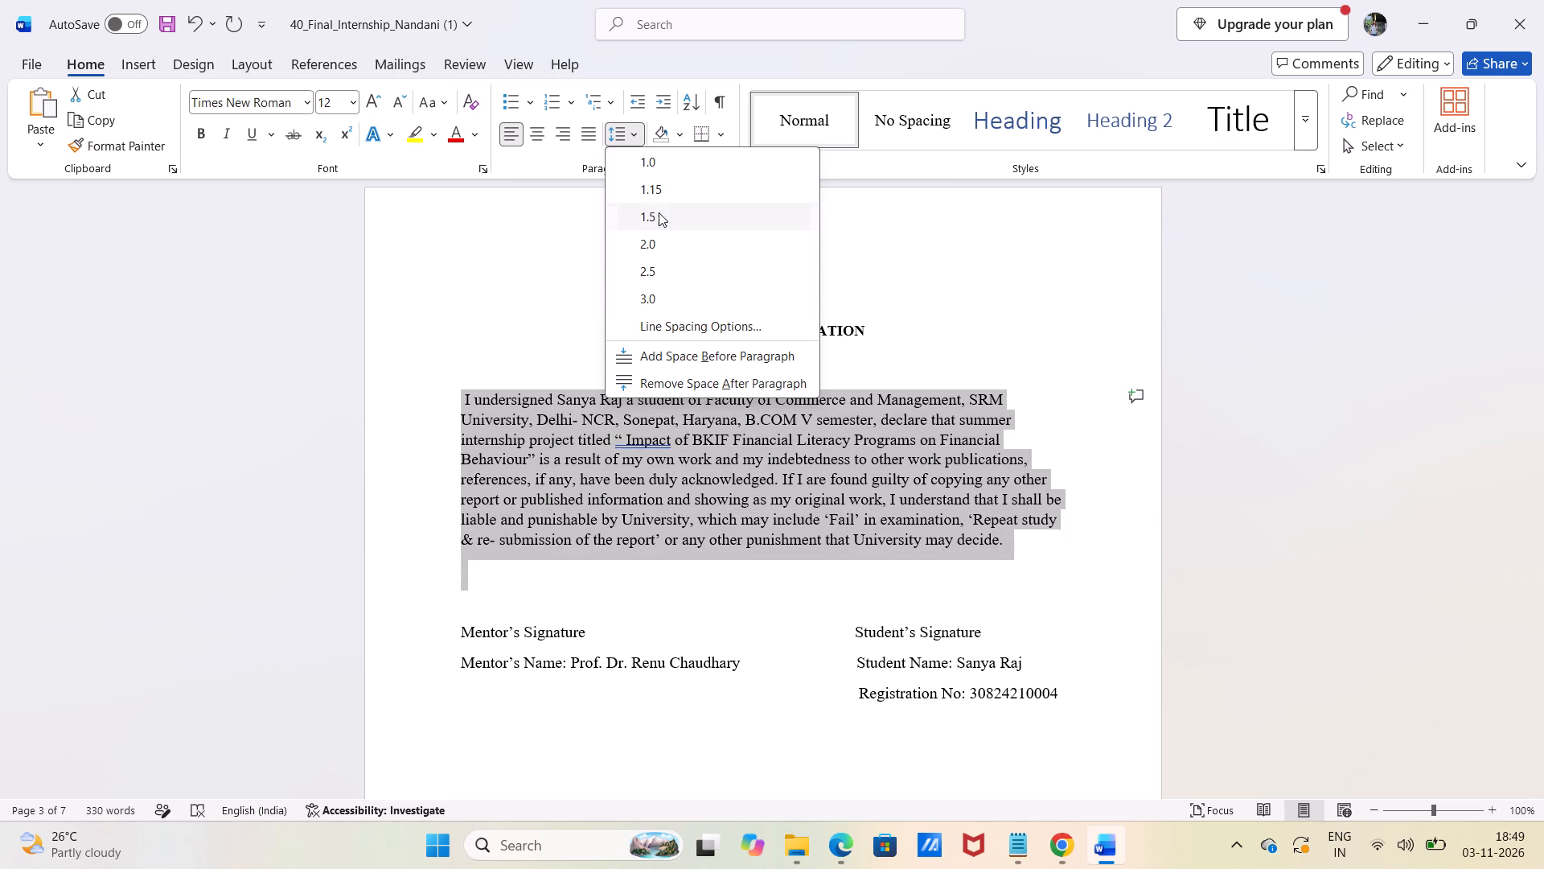
left_click(655, 212)
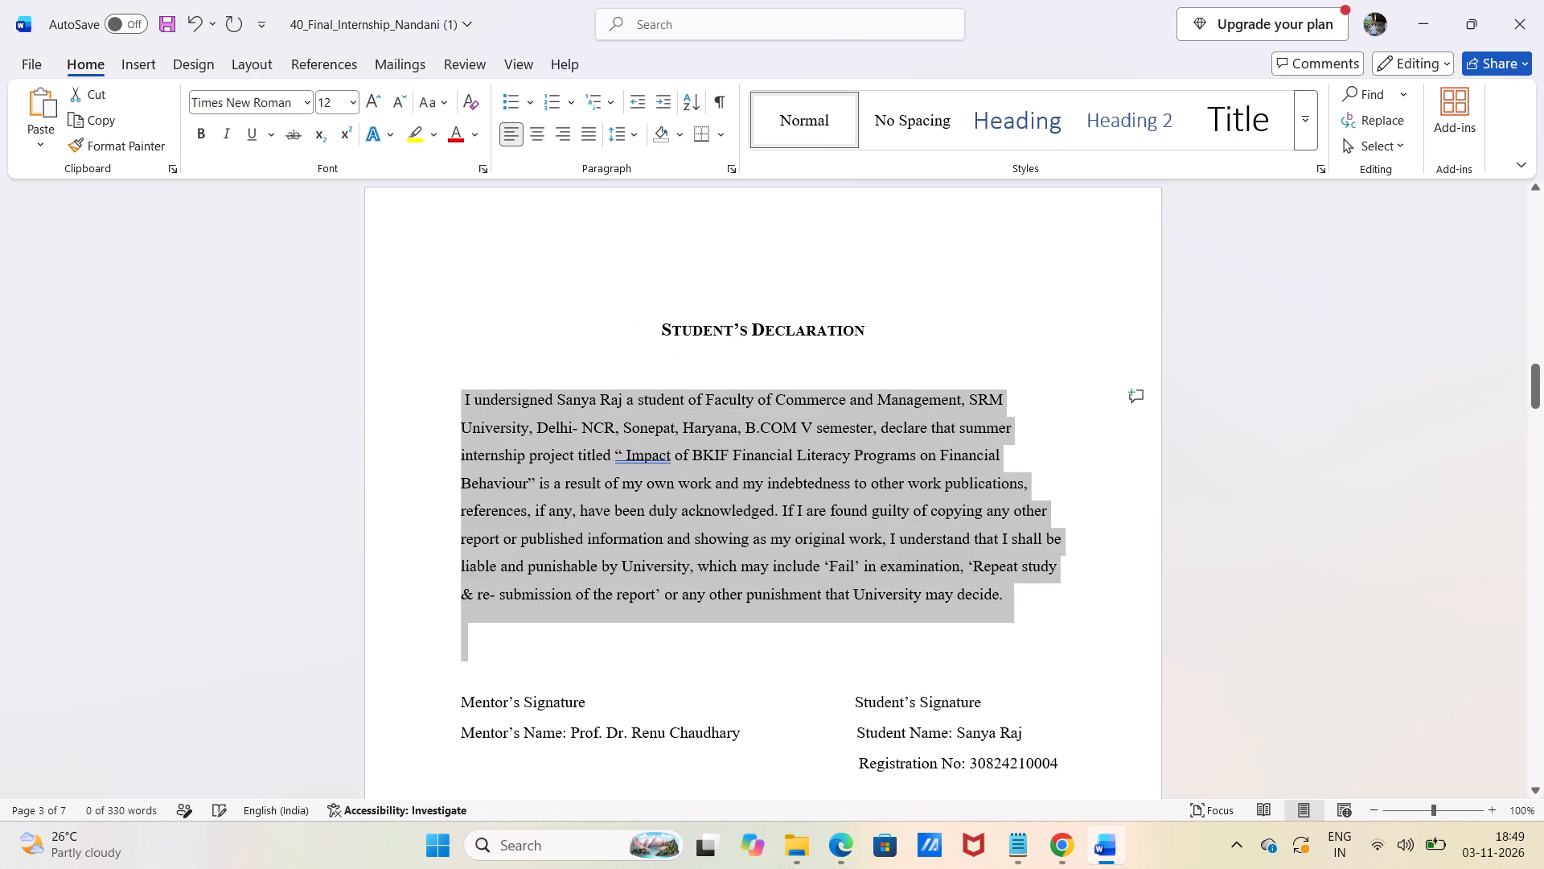
scroll(600, 434, "down", 1)
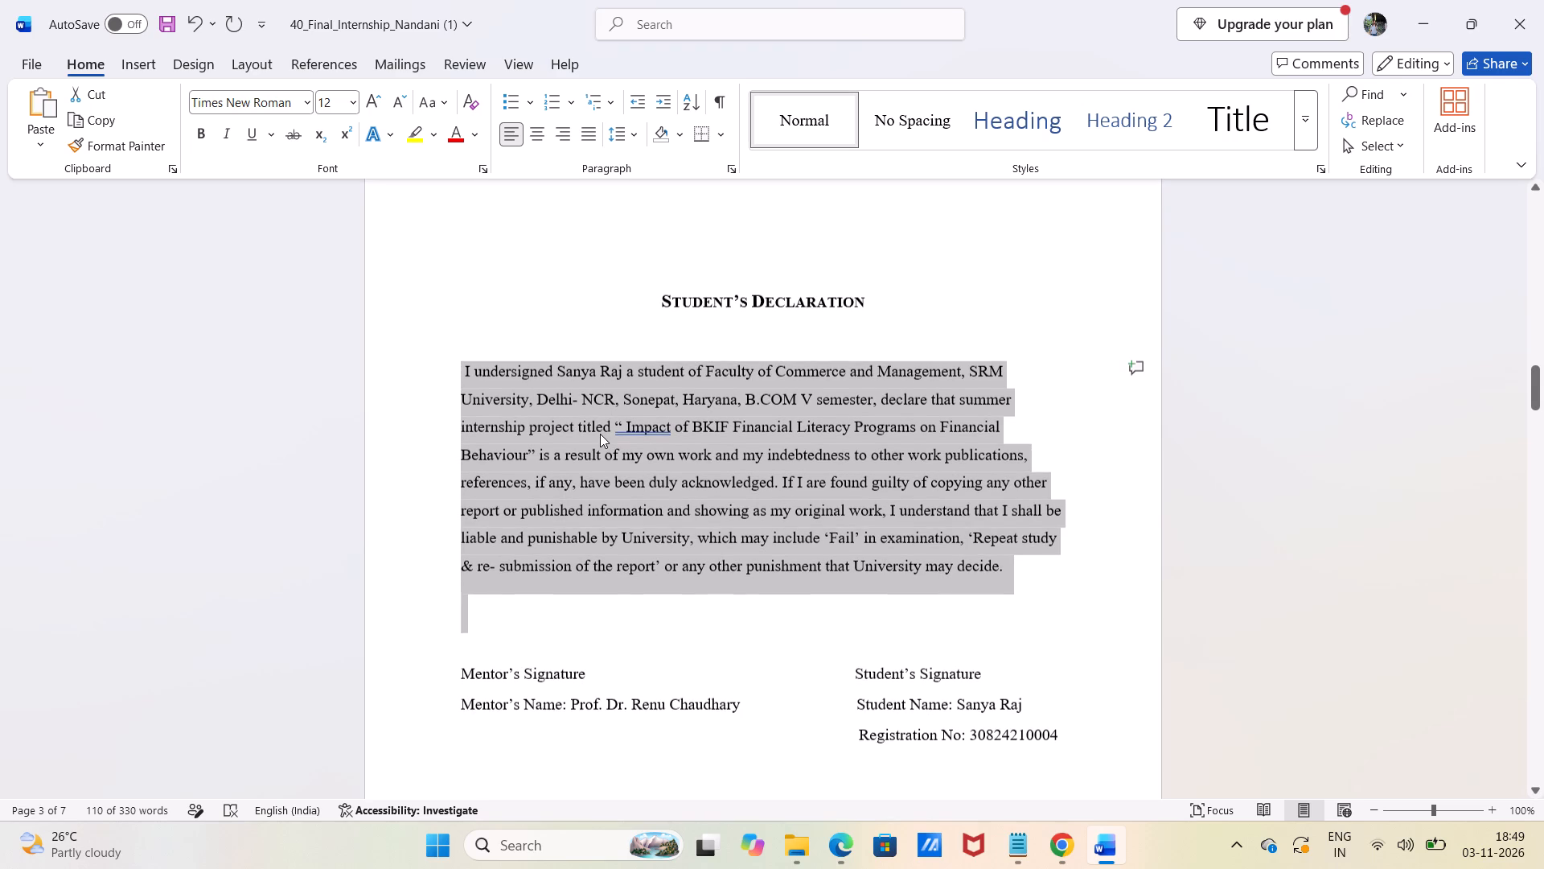
Review the signature block below the Student's Declaration and the entries and page numbers in the Table of Content.
scroll(600, 434, "down", 1)
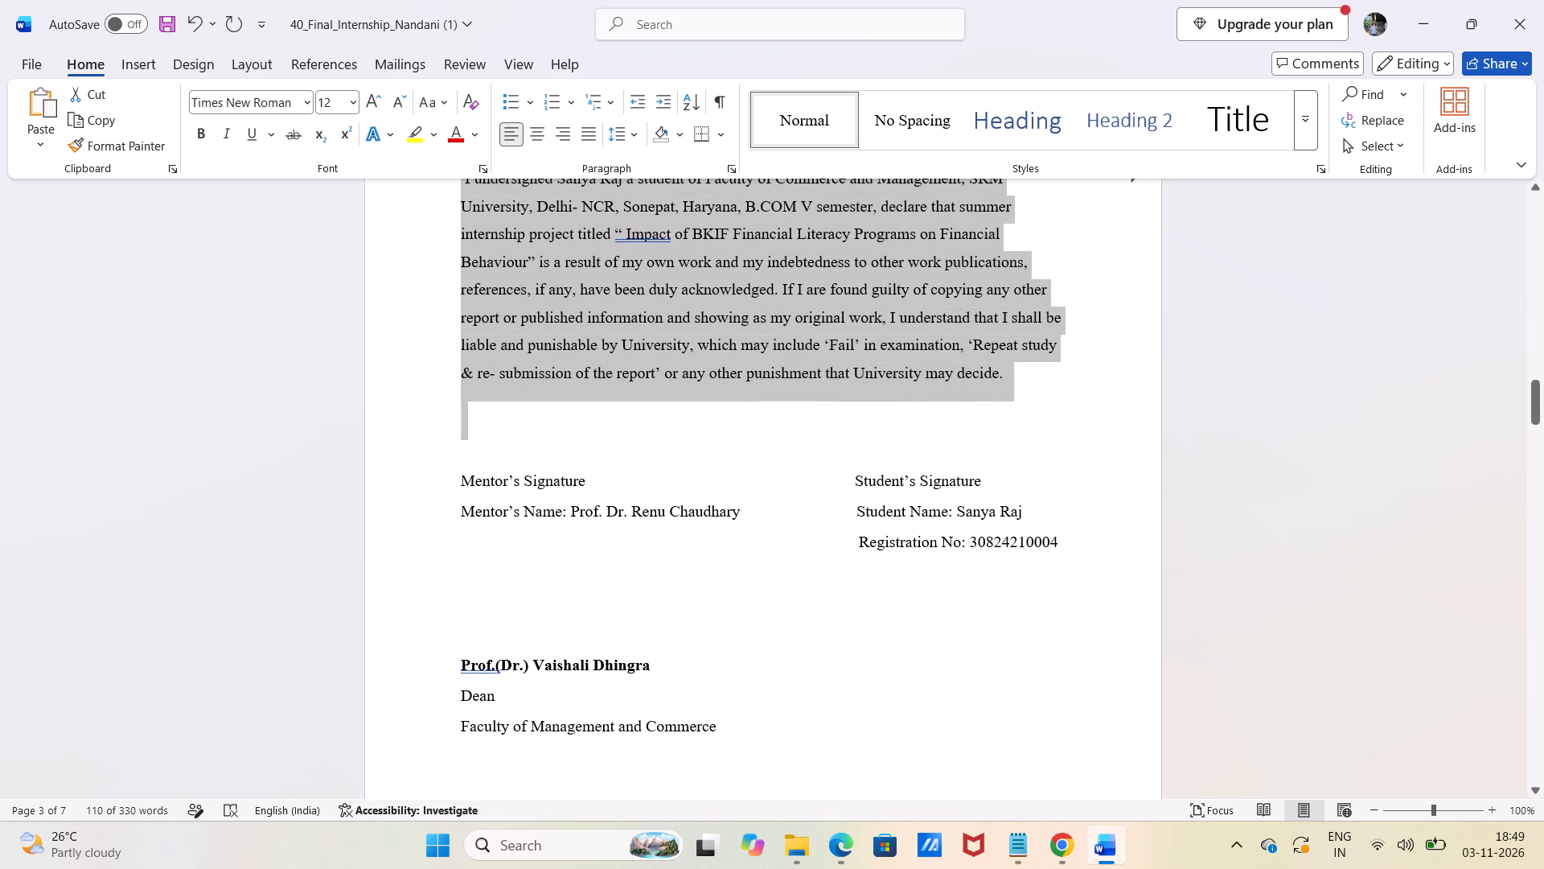
scroll(546, 604, "down", 3)
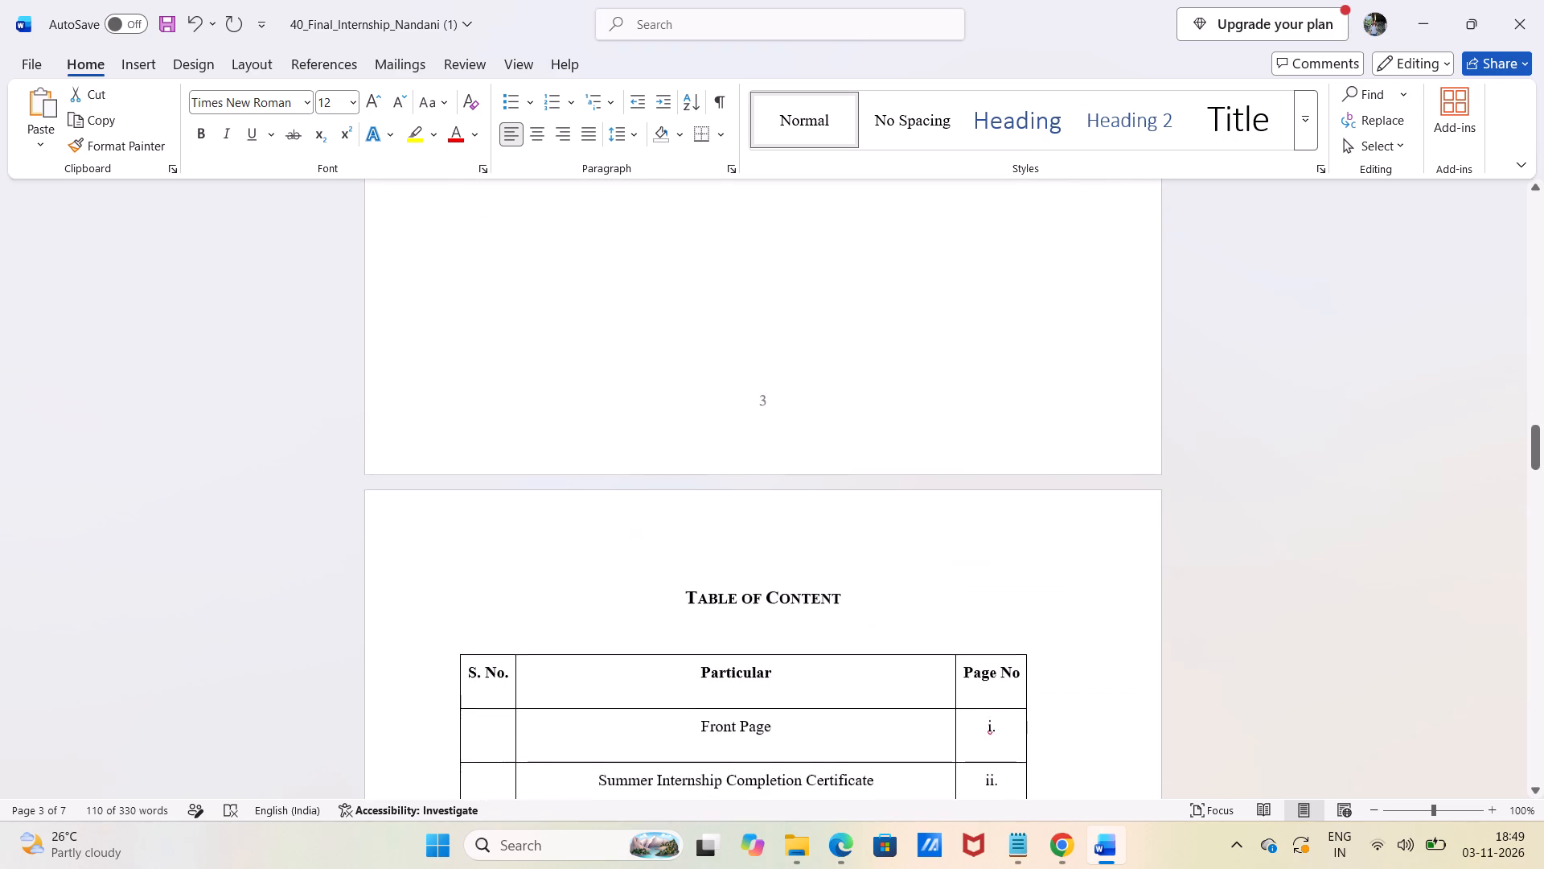
scroll(546, 604, "down", 3)
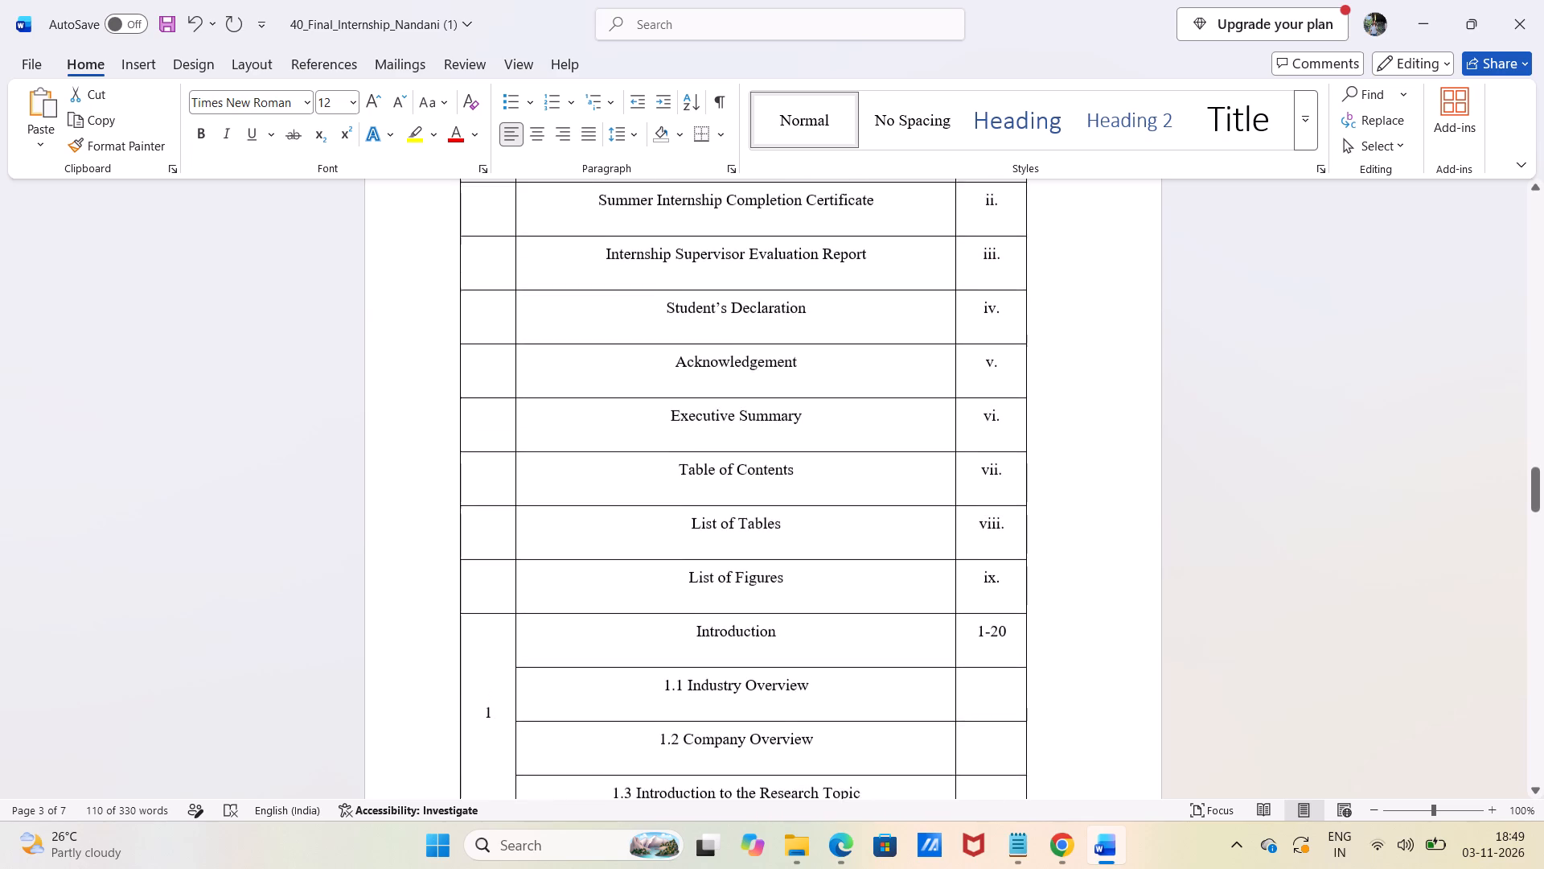
scroll(546, 604, "down", 1)
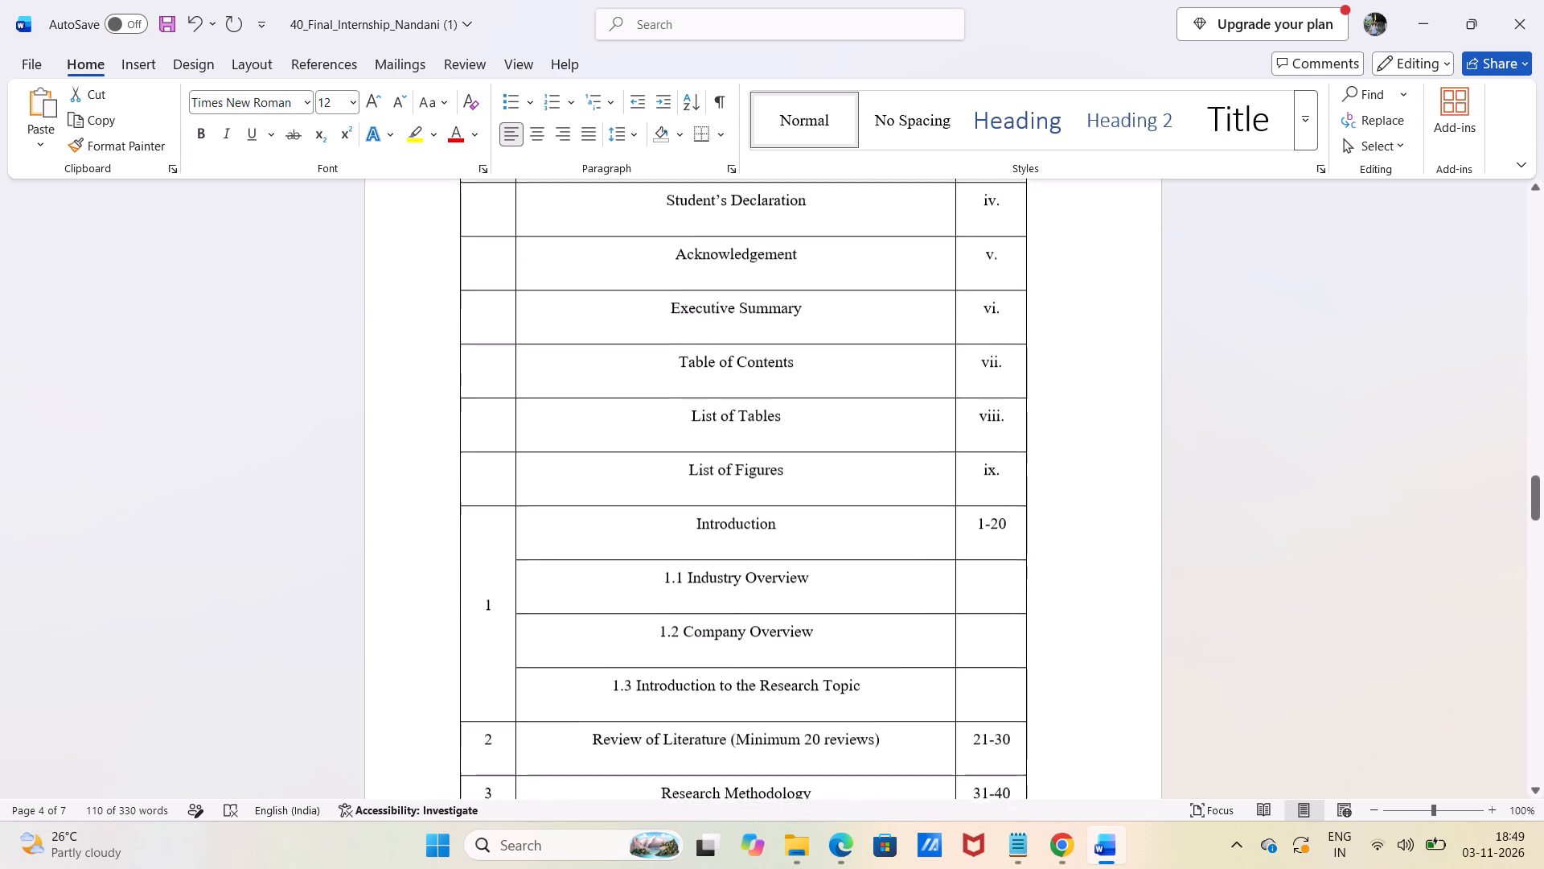
scroll(546, 604, "down", 1)
scroll(546, 604, "up", 1)
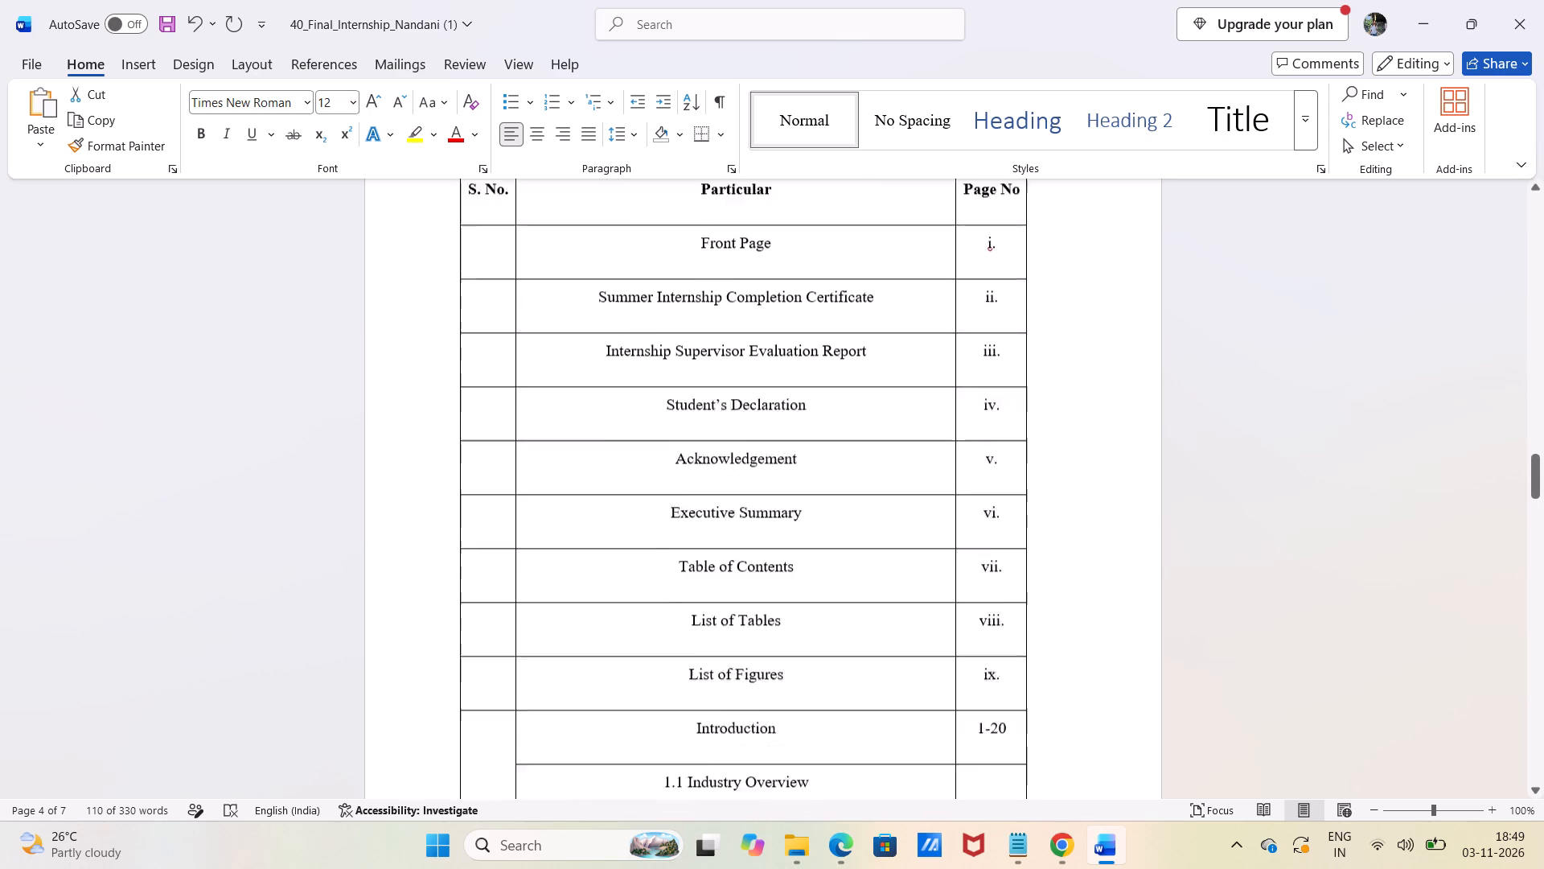
scroll(546, 604, "up", 2)
scroll(546, 604, "down", 1)
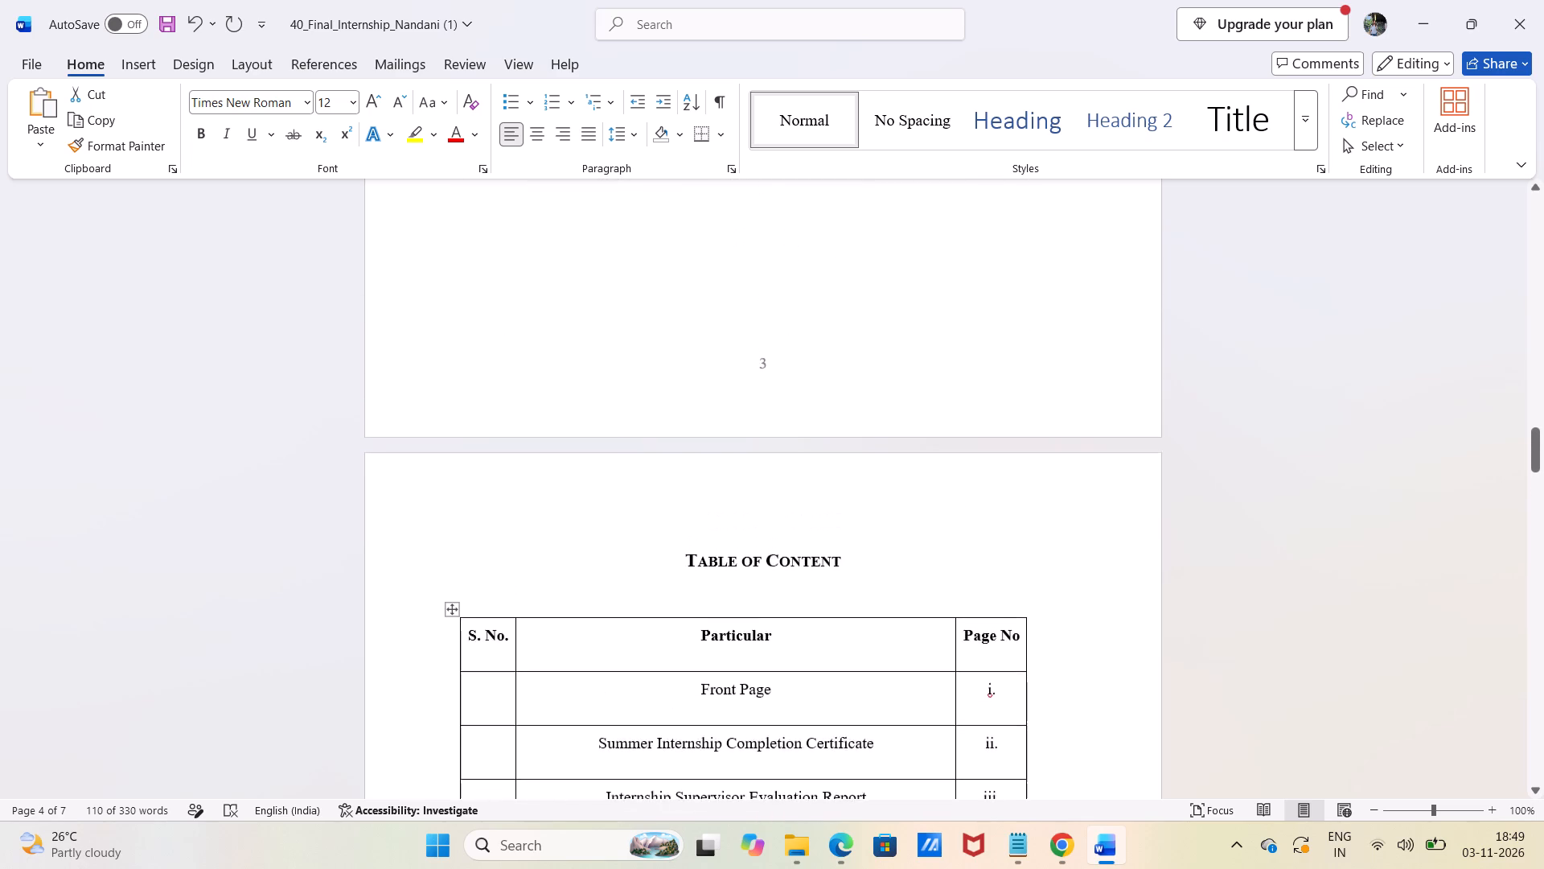
scroll(546, 604, "down", 1)
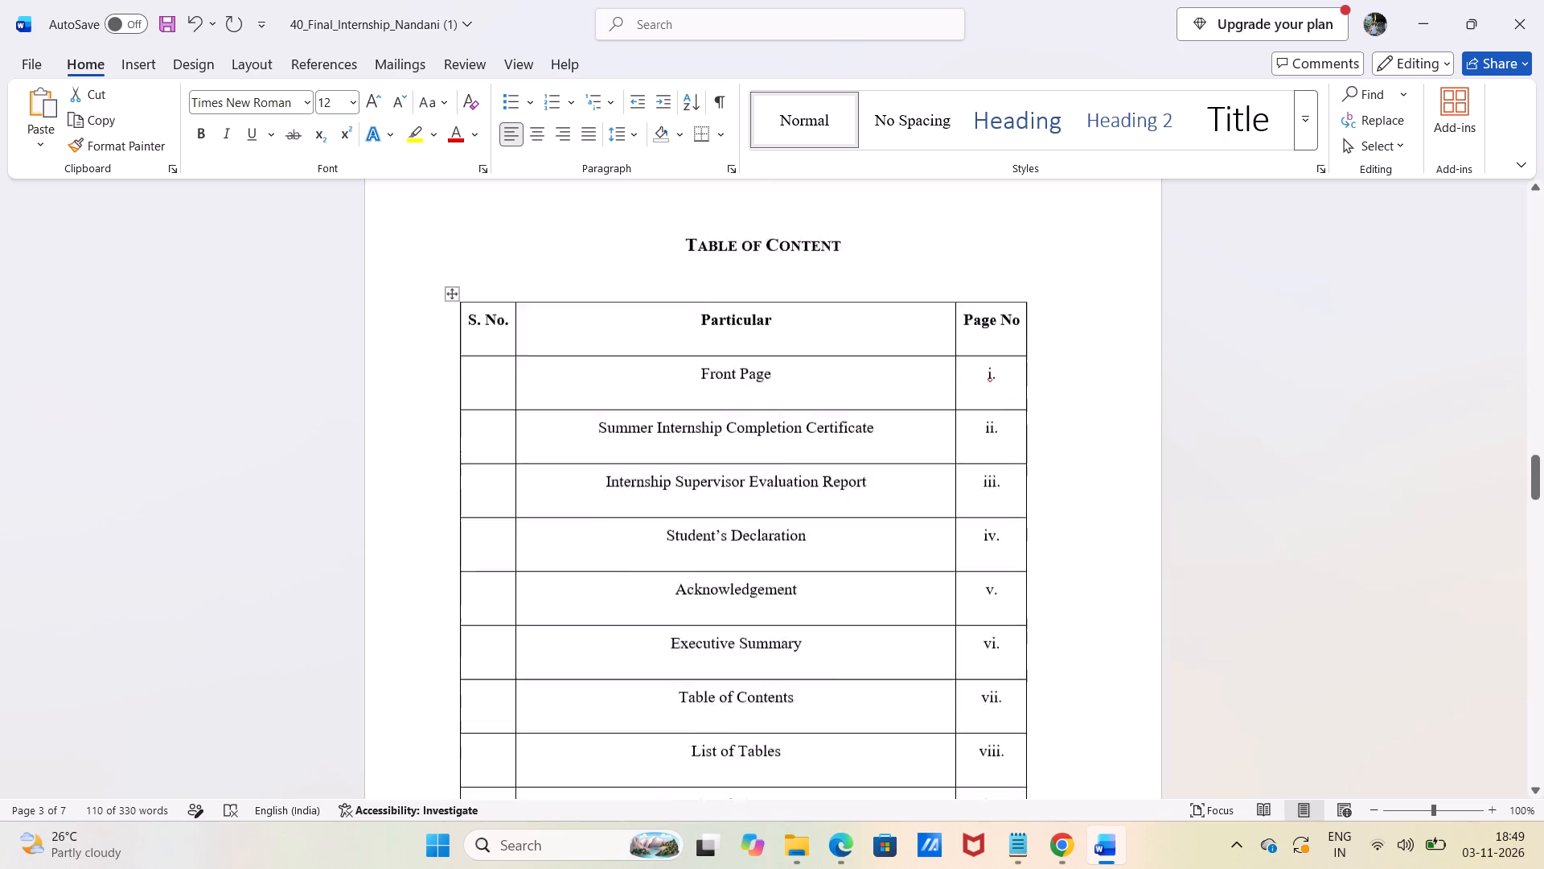
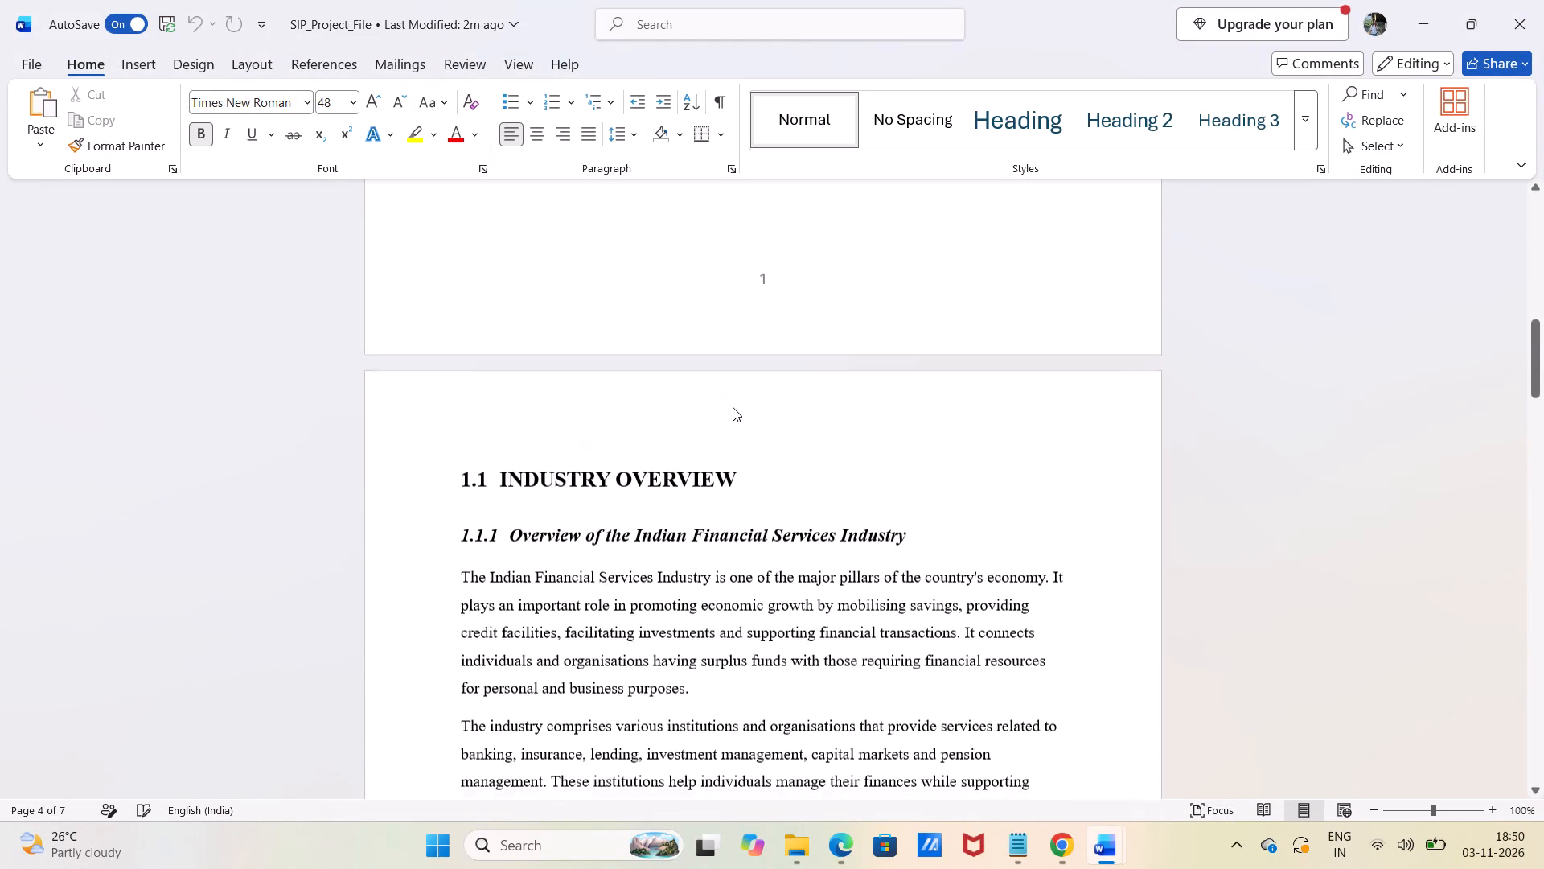
Review the report's body pages from section 1.1 Industry Overview through section 1.3.20 on the impact of financial literacy programmes.
scroll(733, 407, "down", 10)
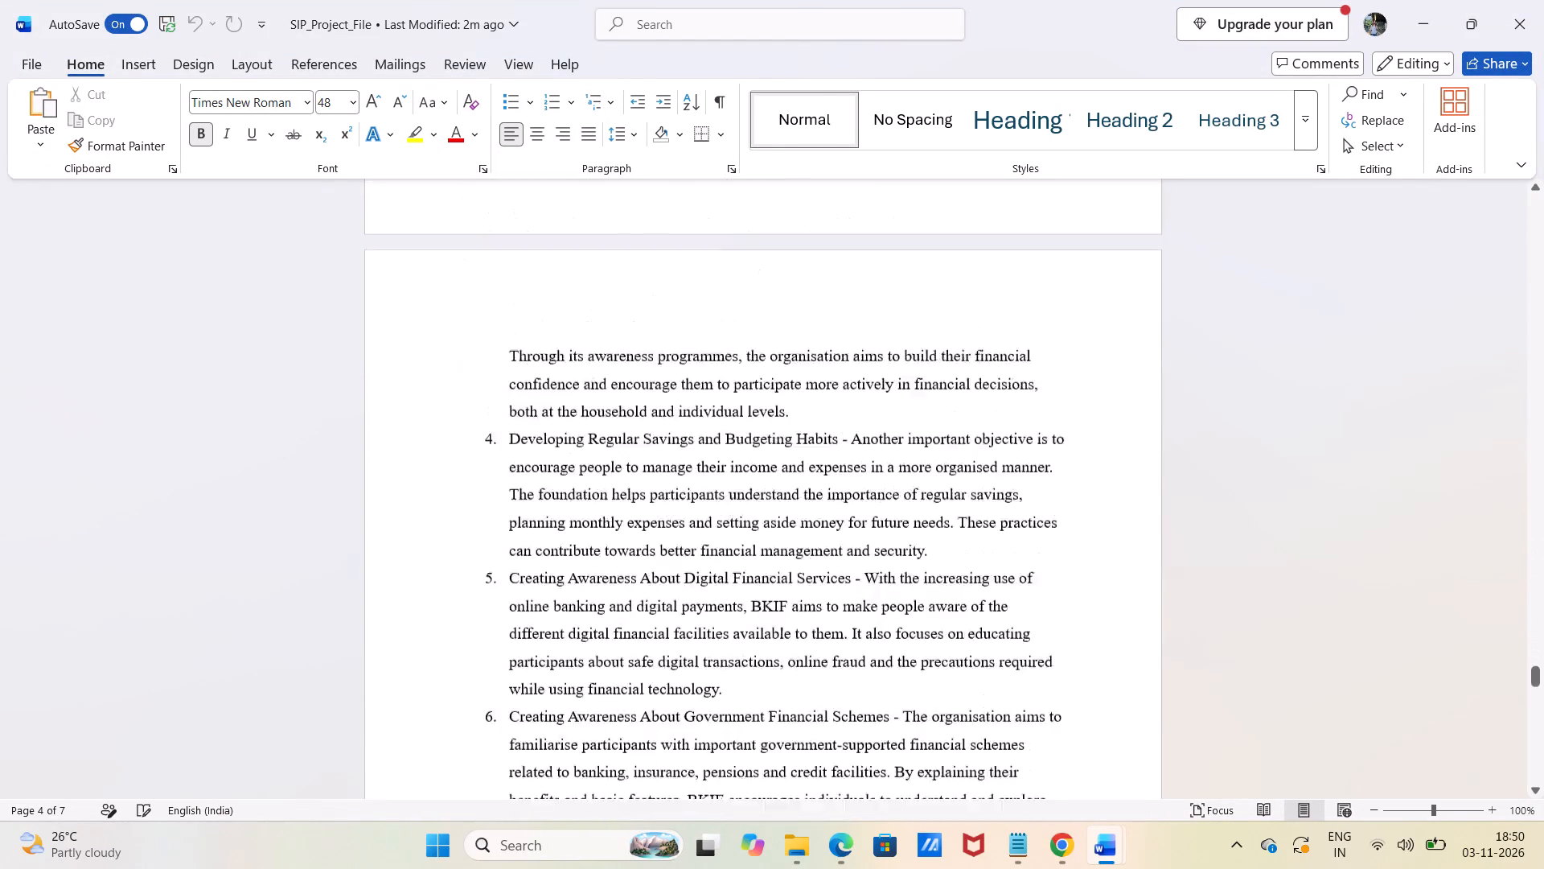
scroll(733, 407, "down", 10)
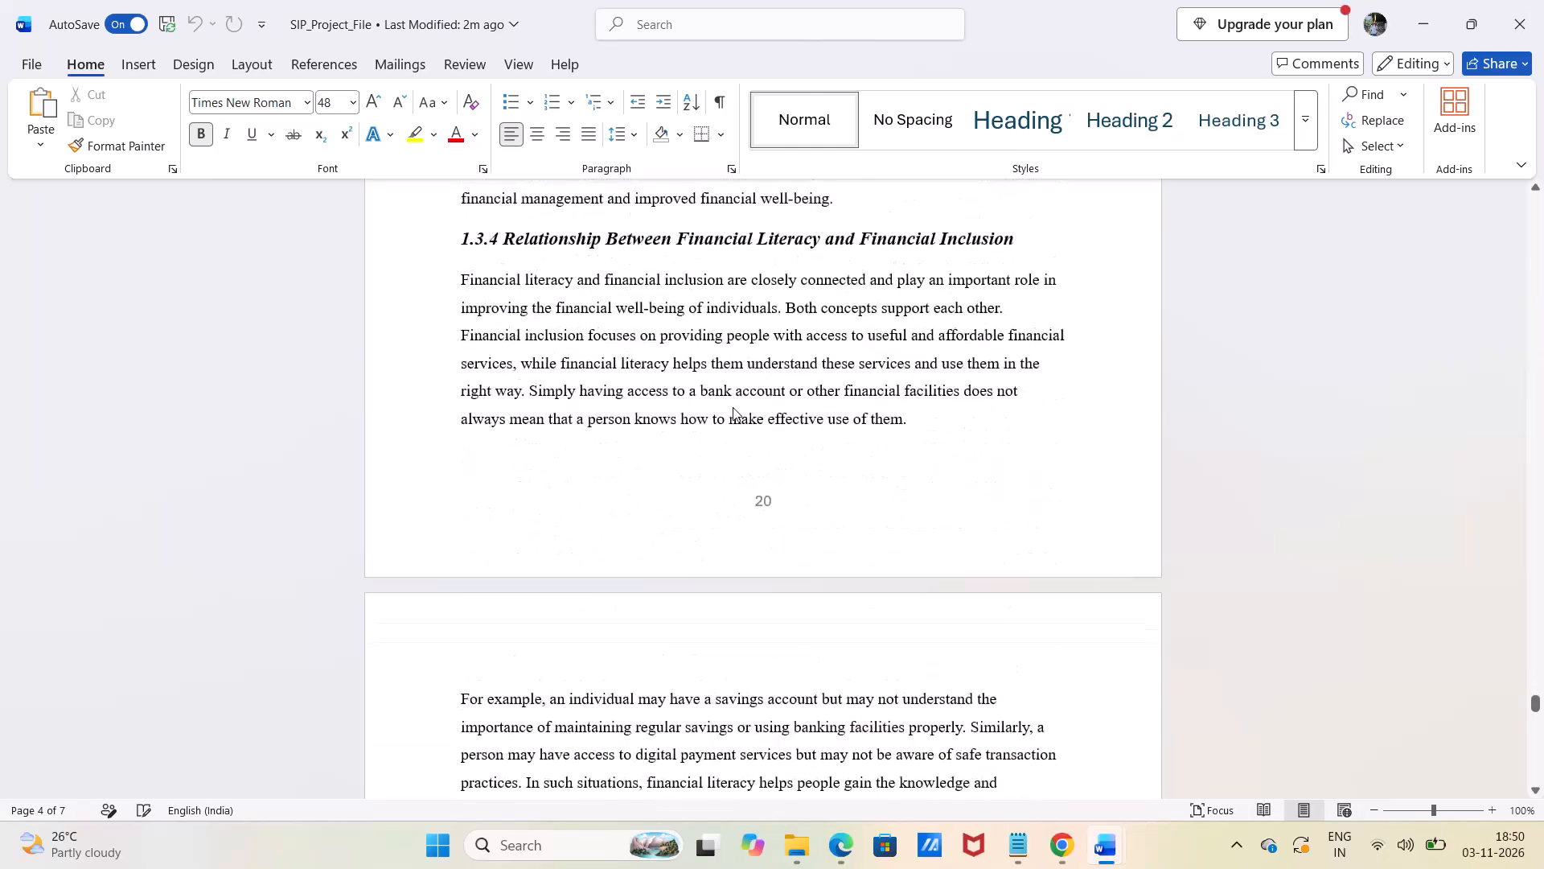
scroll(733, 407, "down", 10)
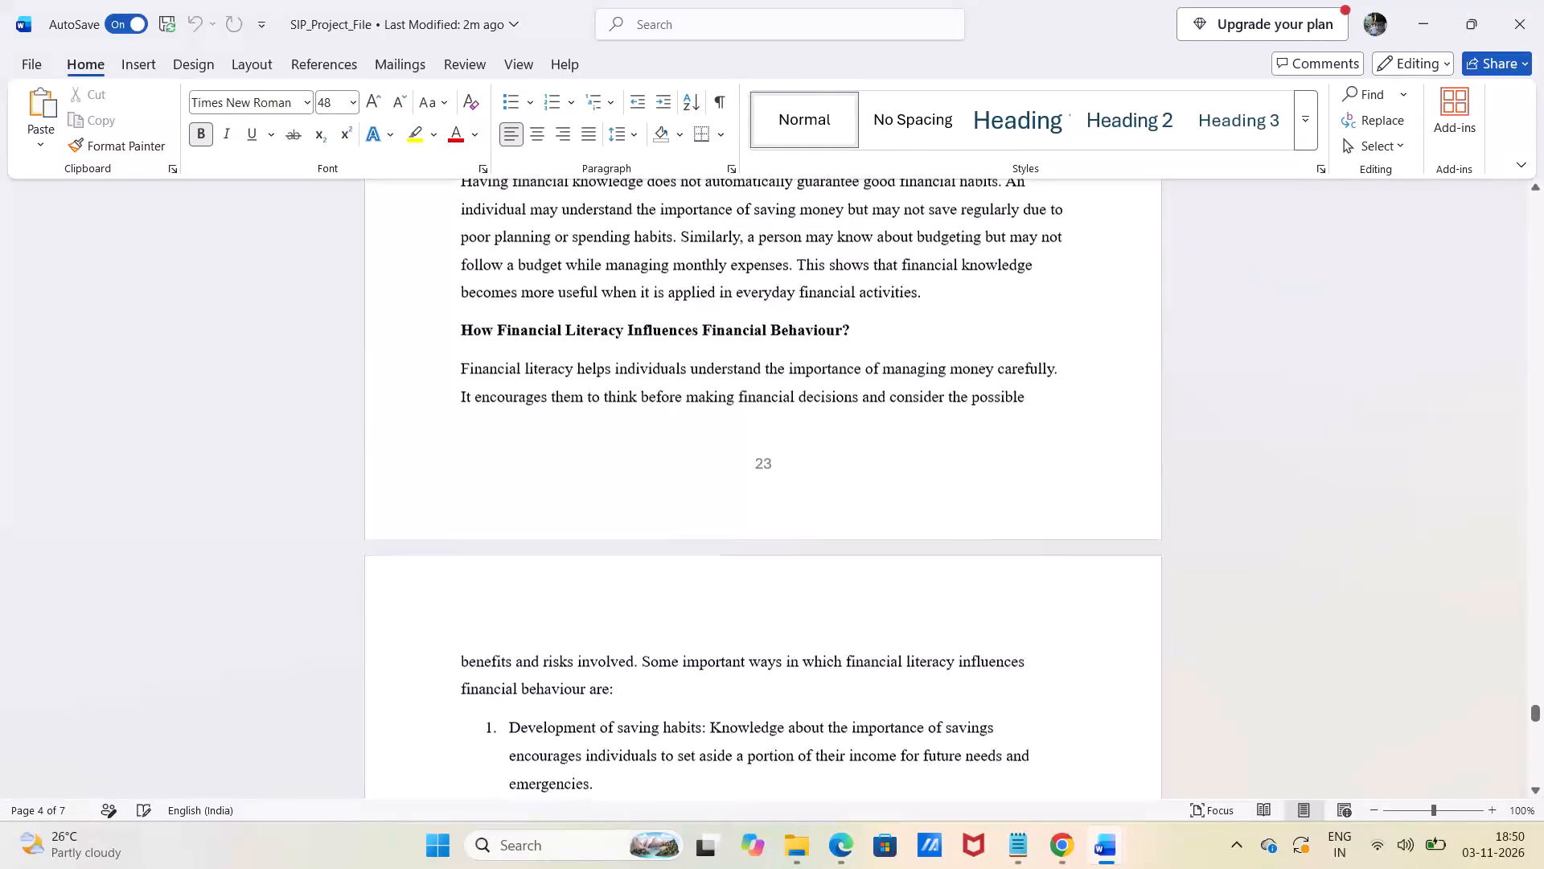
scroll(733, 407, "down", 10)
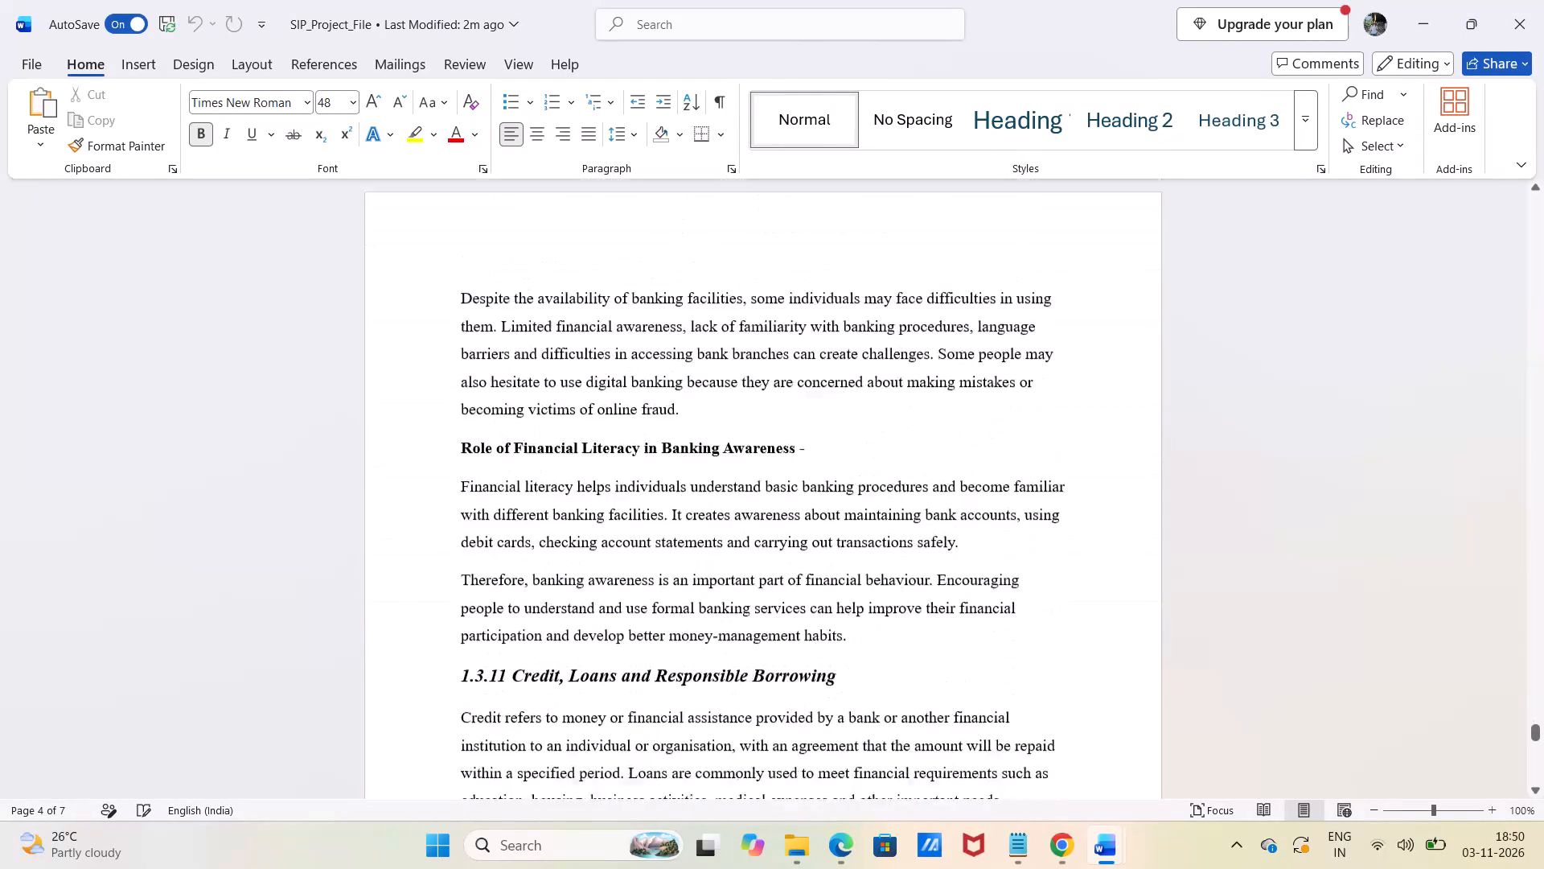
scroll(733, 407, "down", 10)
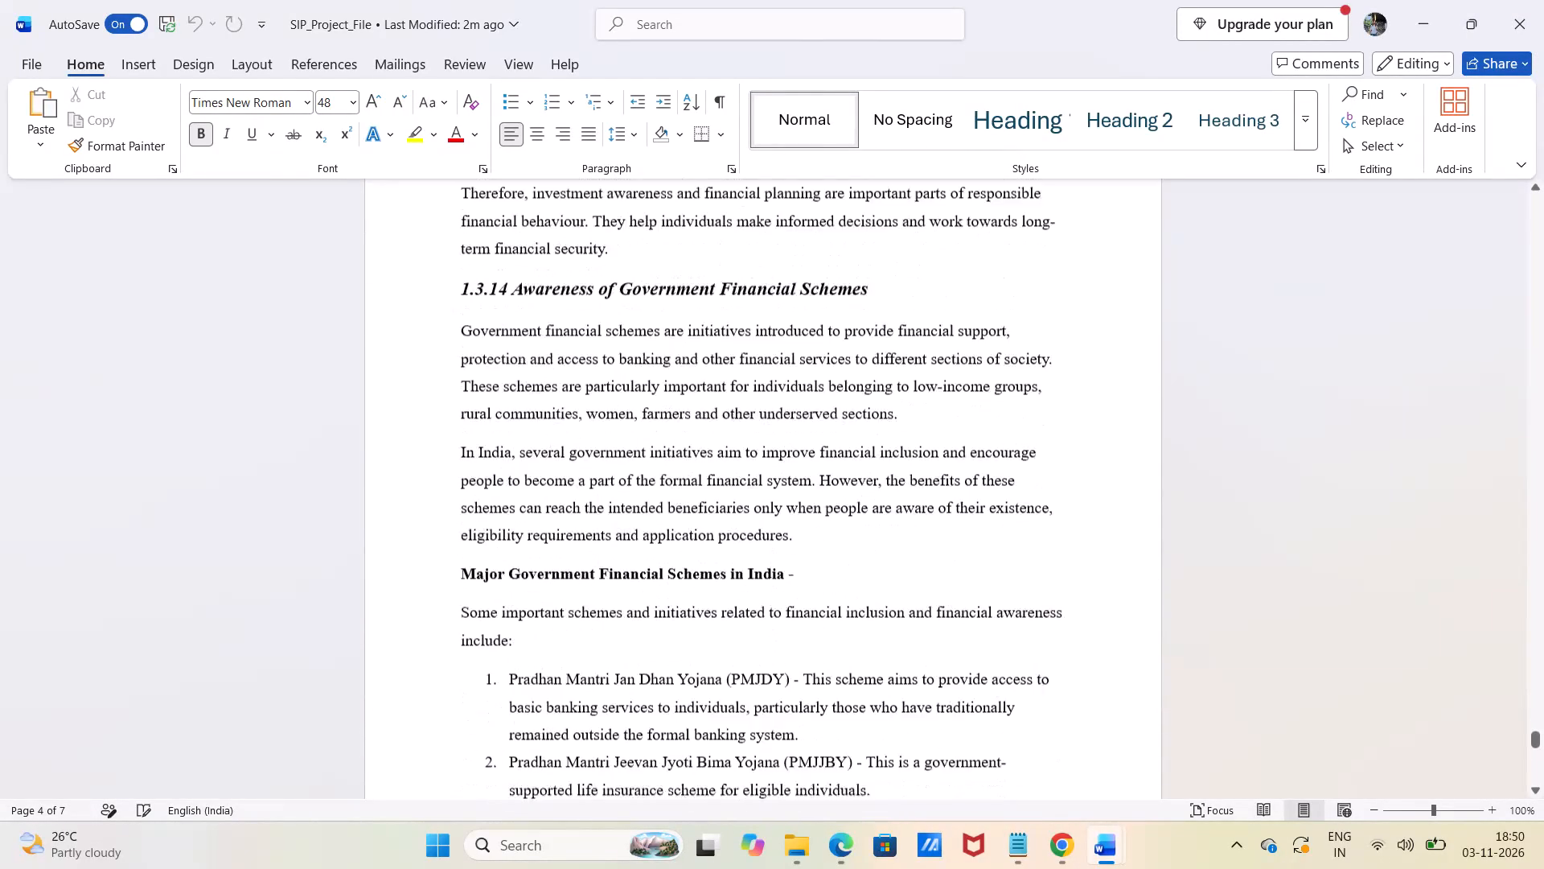
scroll(733, 407, "down", 10)
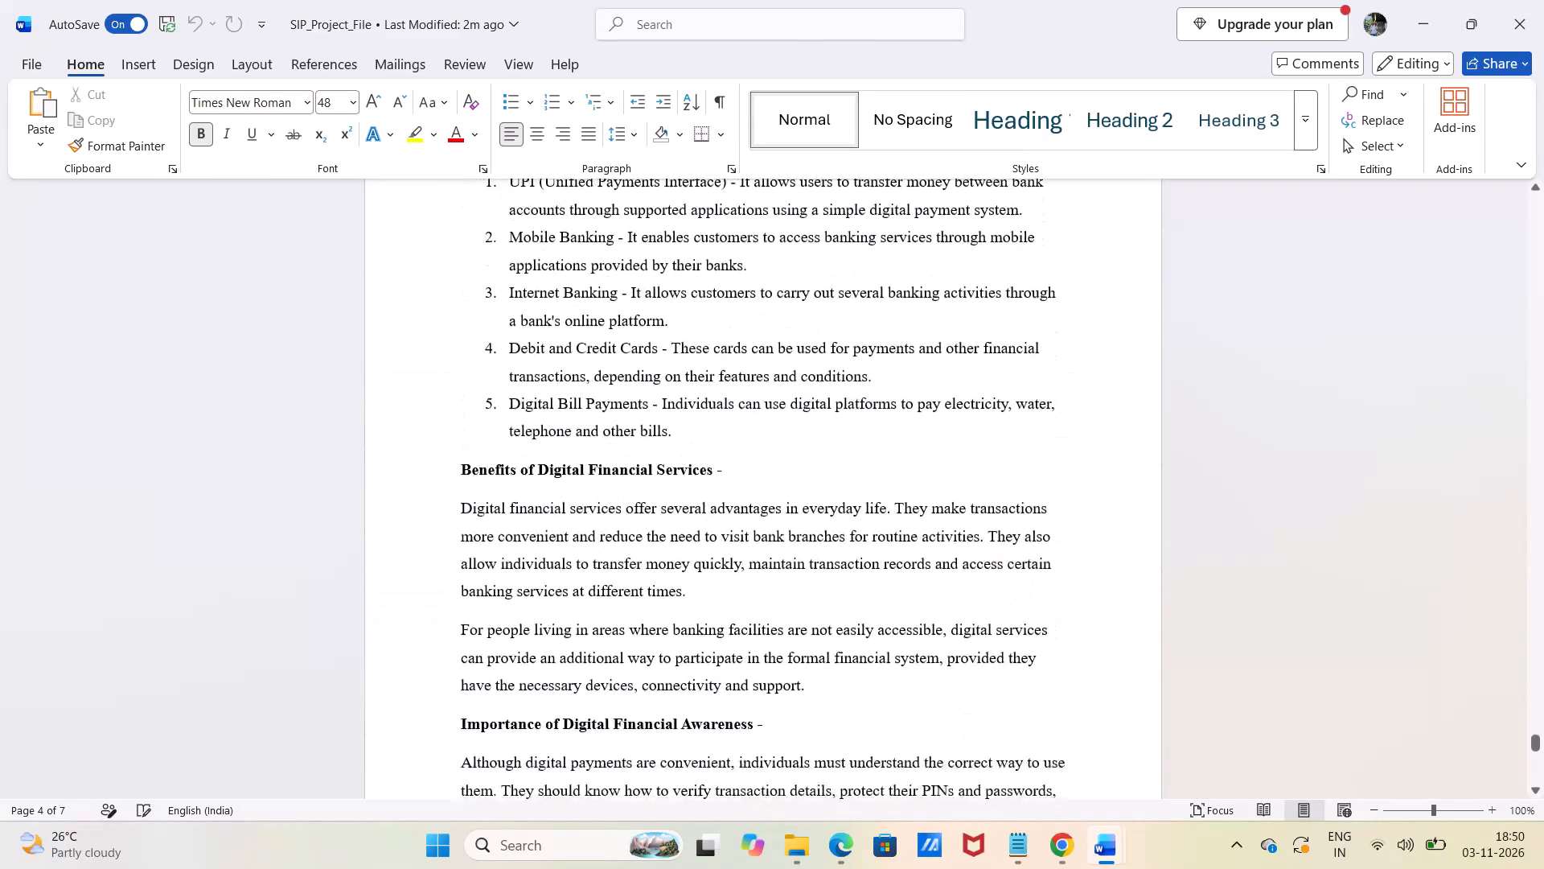
scroll(733, 407, "down", 10)
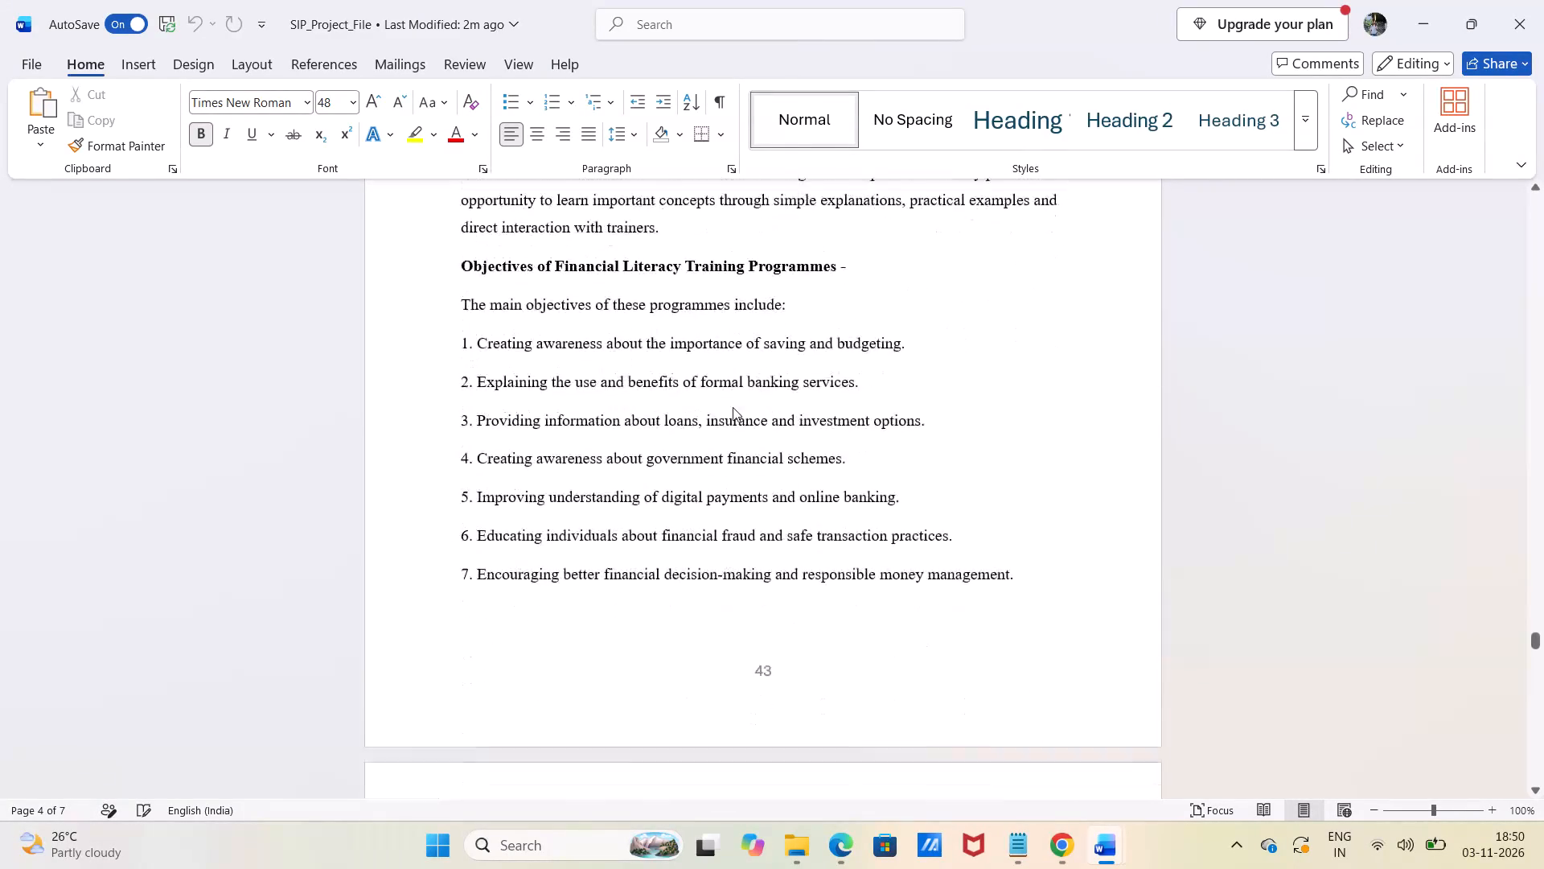
scroll(733, 407, "down", 10)
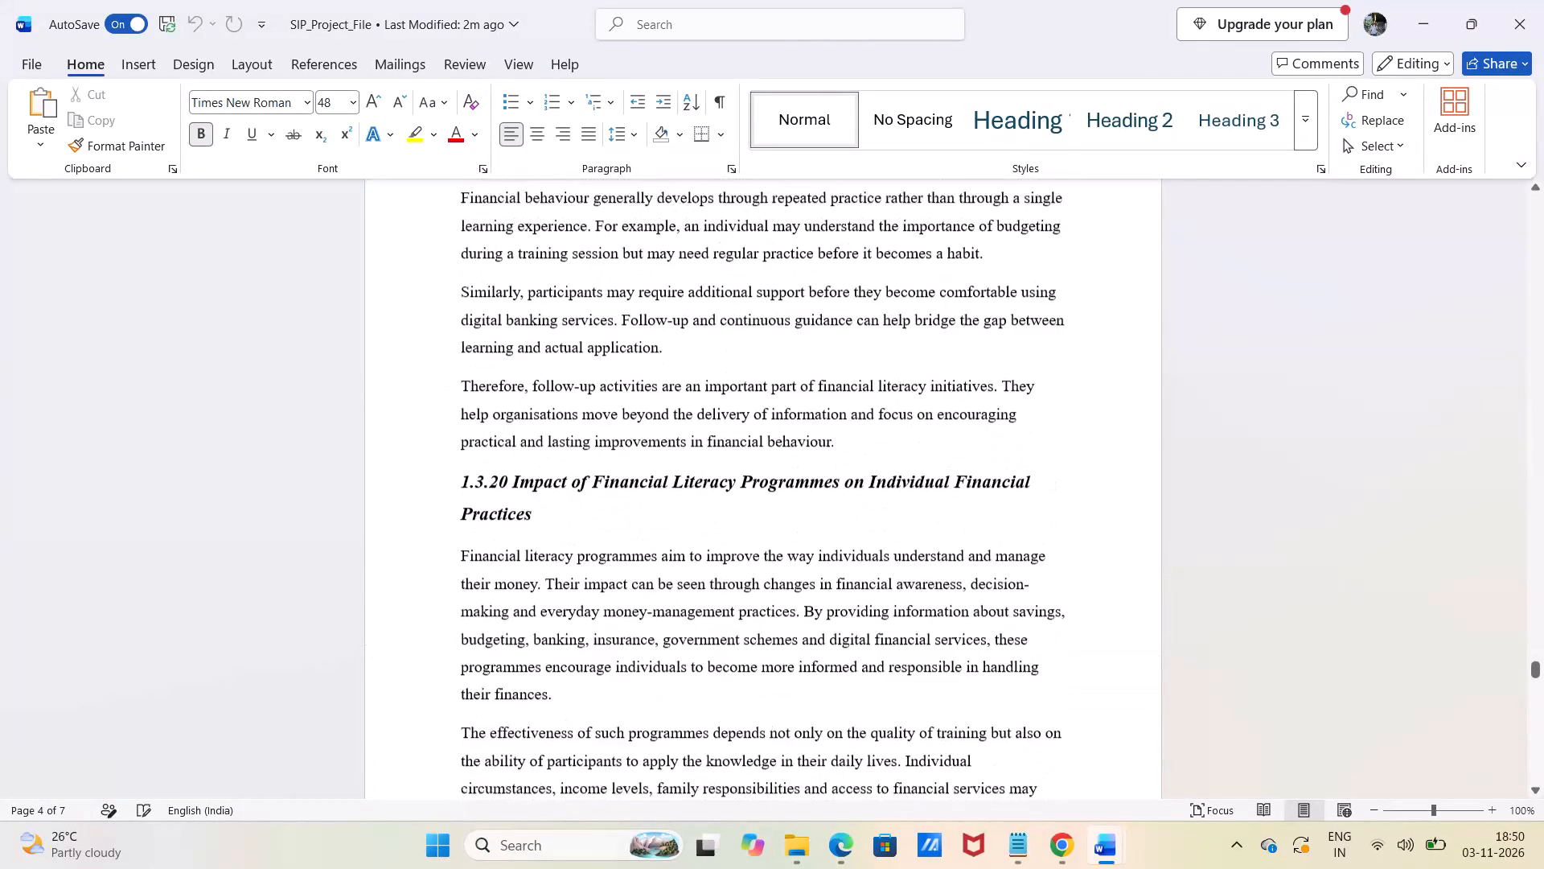
scroll(733, 407, "down", 6)
scroll(733, 407, "up", 1)
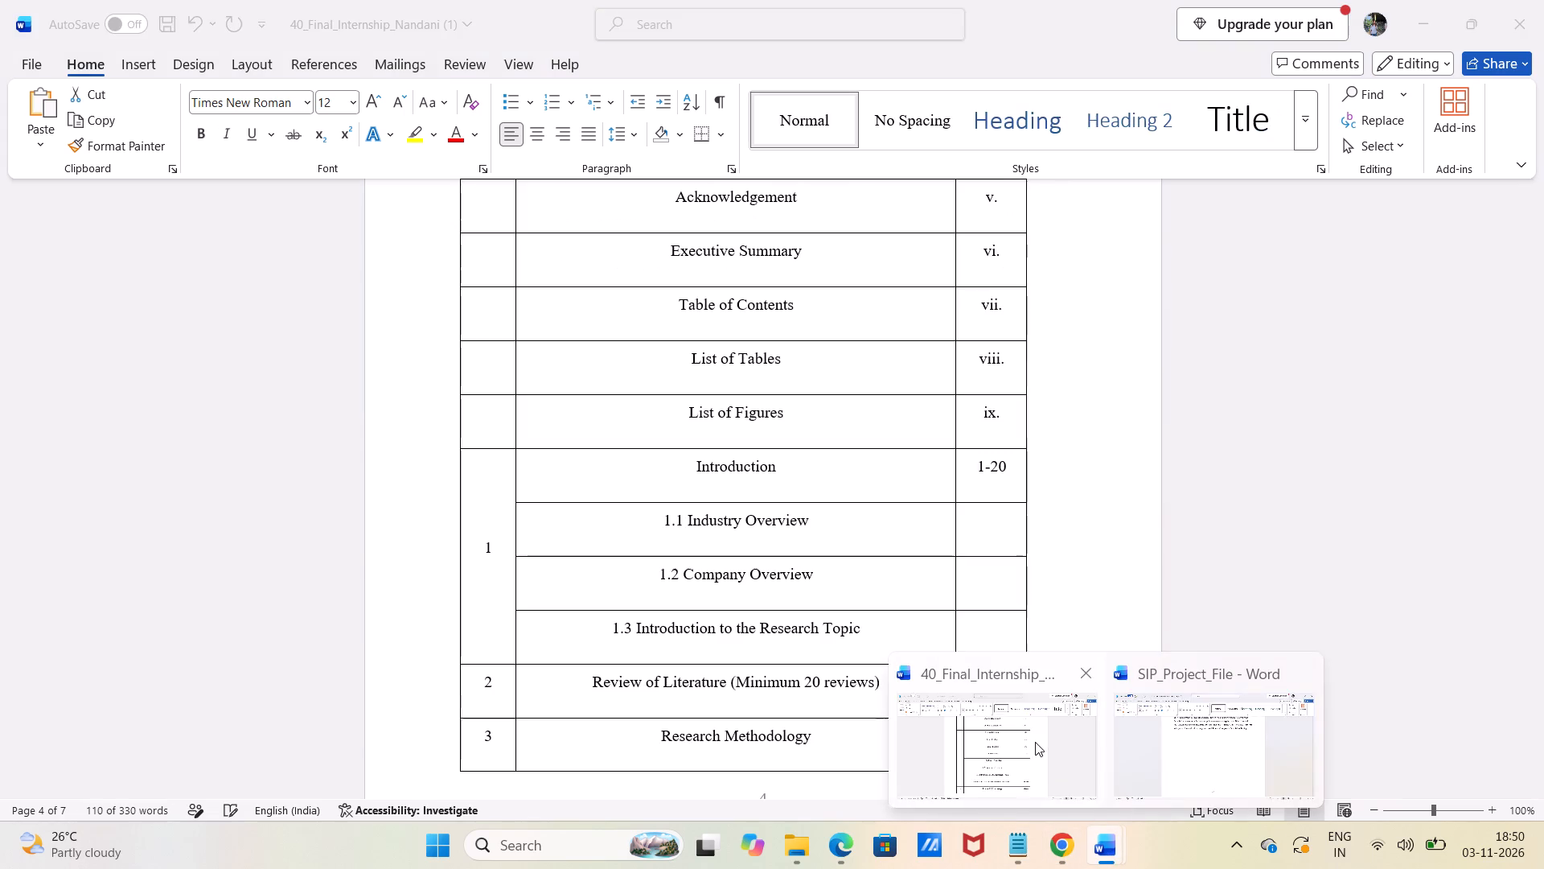
In the internship report's table of contents, set the page range of the Introduction row to 1-48.
left_click(1035, 742)
left_click(1009, 472)
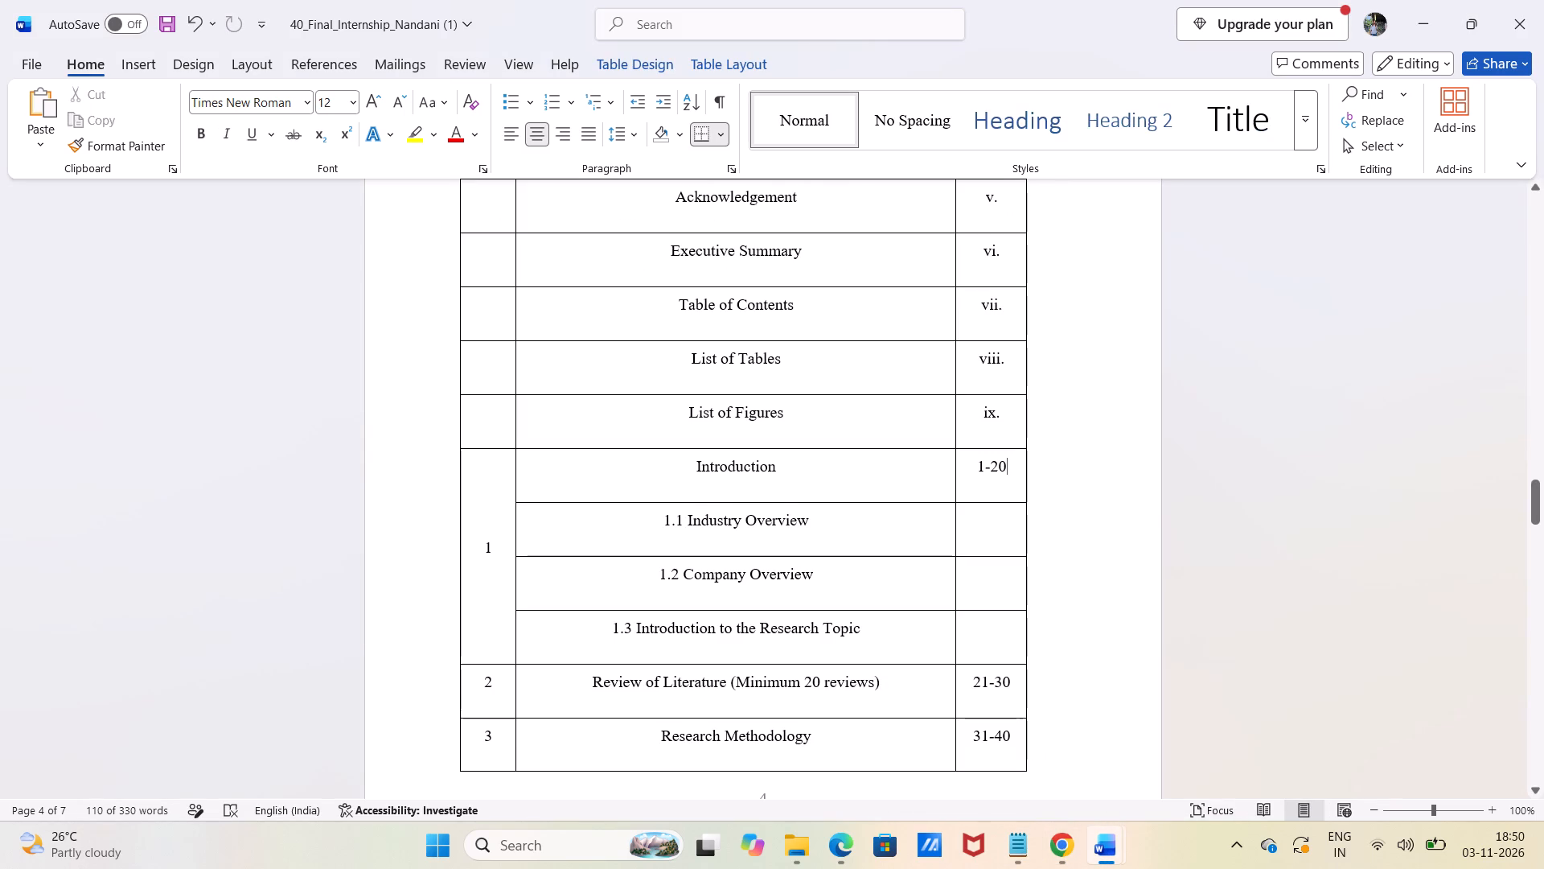
key("BackSpace")
key("BackSpace")
type("48")
Find where section 1.1 Industry Overview starts and ends in SIP_Project_File, and enter 2-10 as its page range in the contents table.
left_click(979, 530)
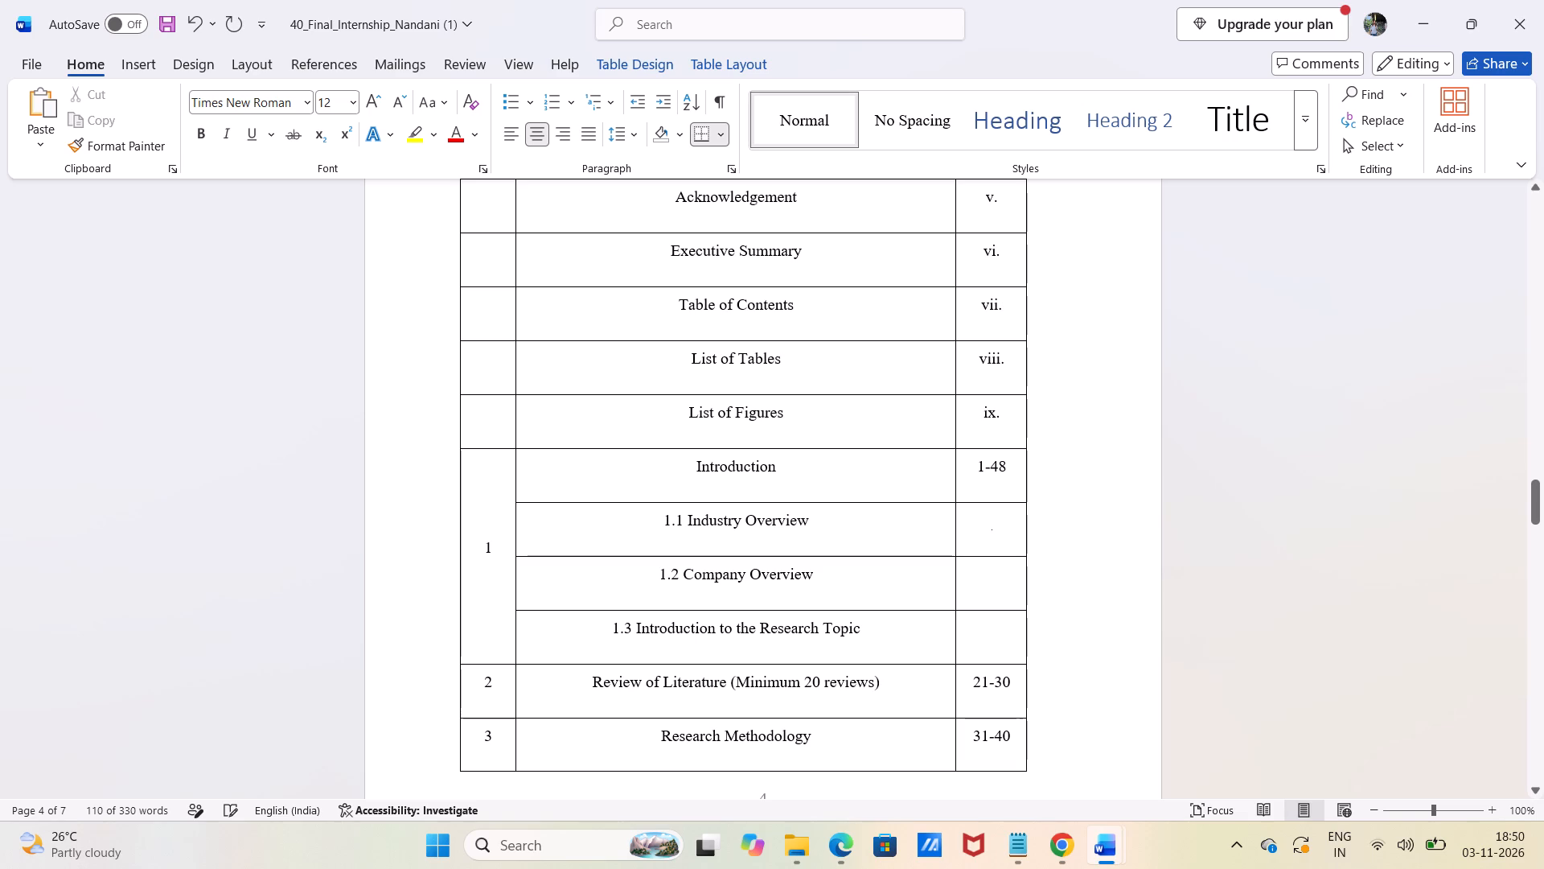
left_click(978, 533)
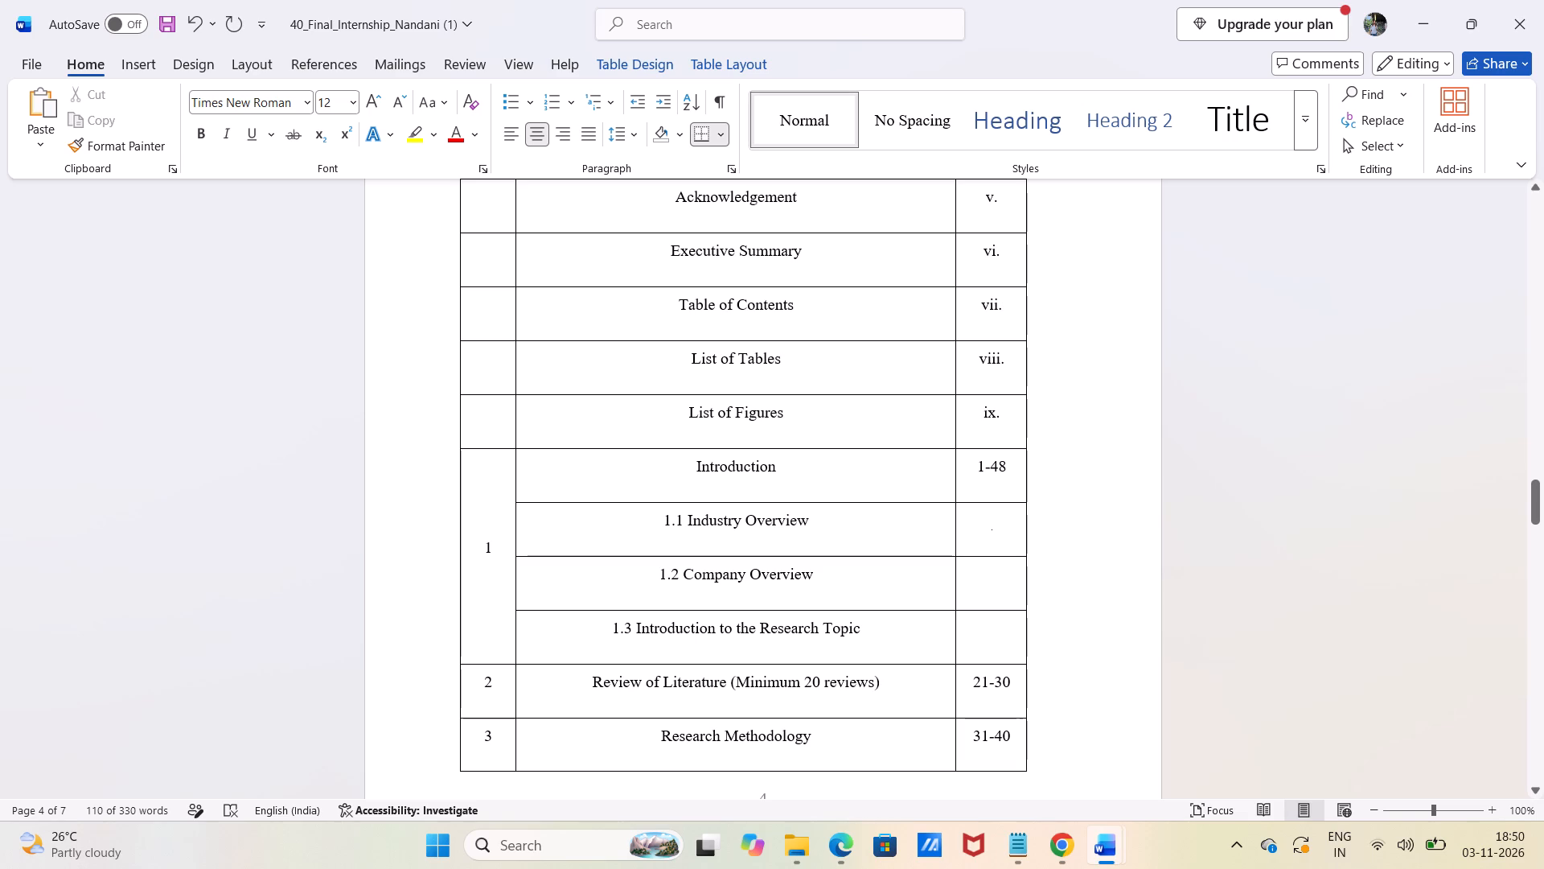
double_click(980, 527)
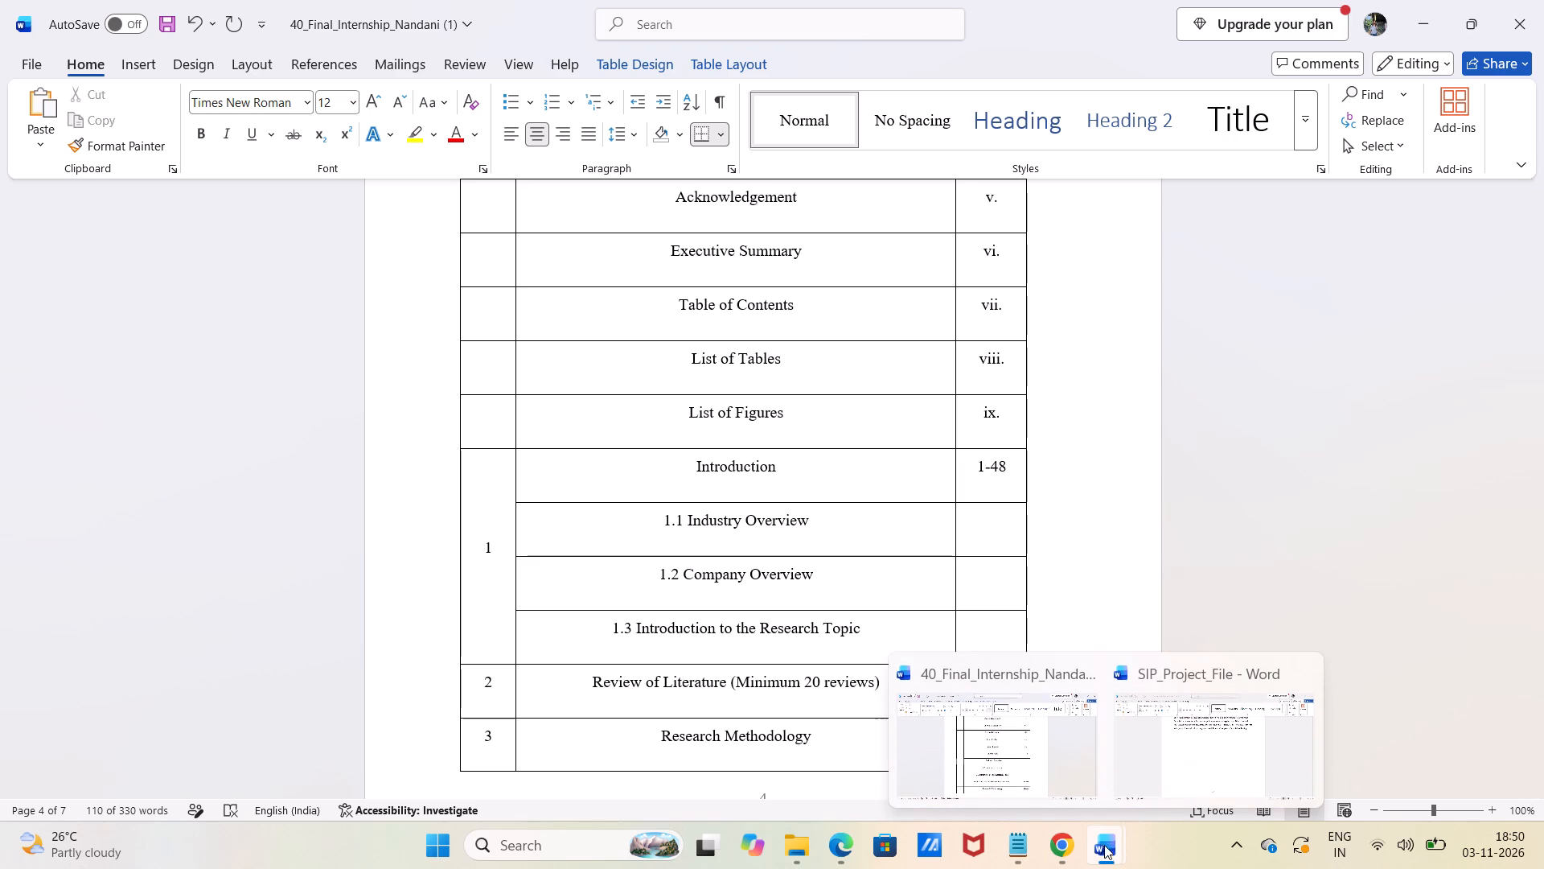
left_click(1180, 774)
scroll(829, 502, "up", 16)
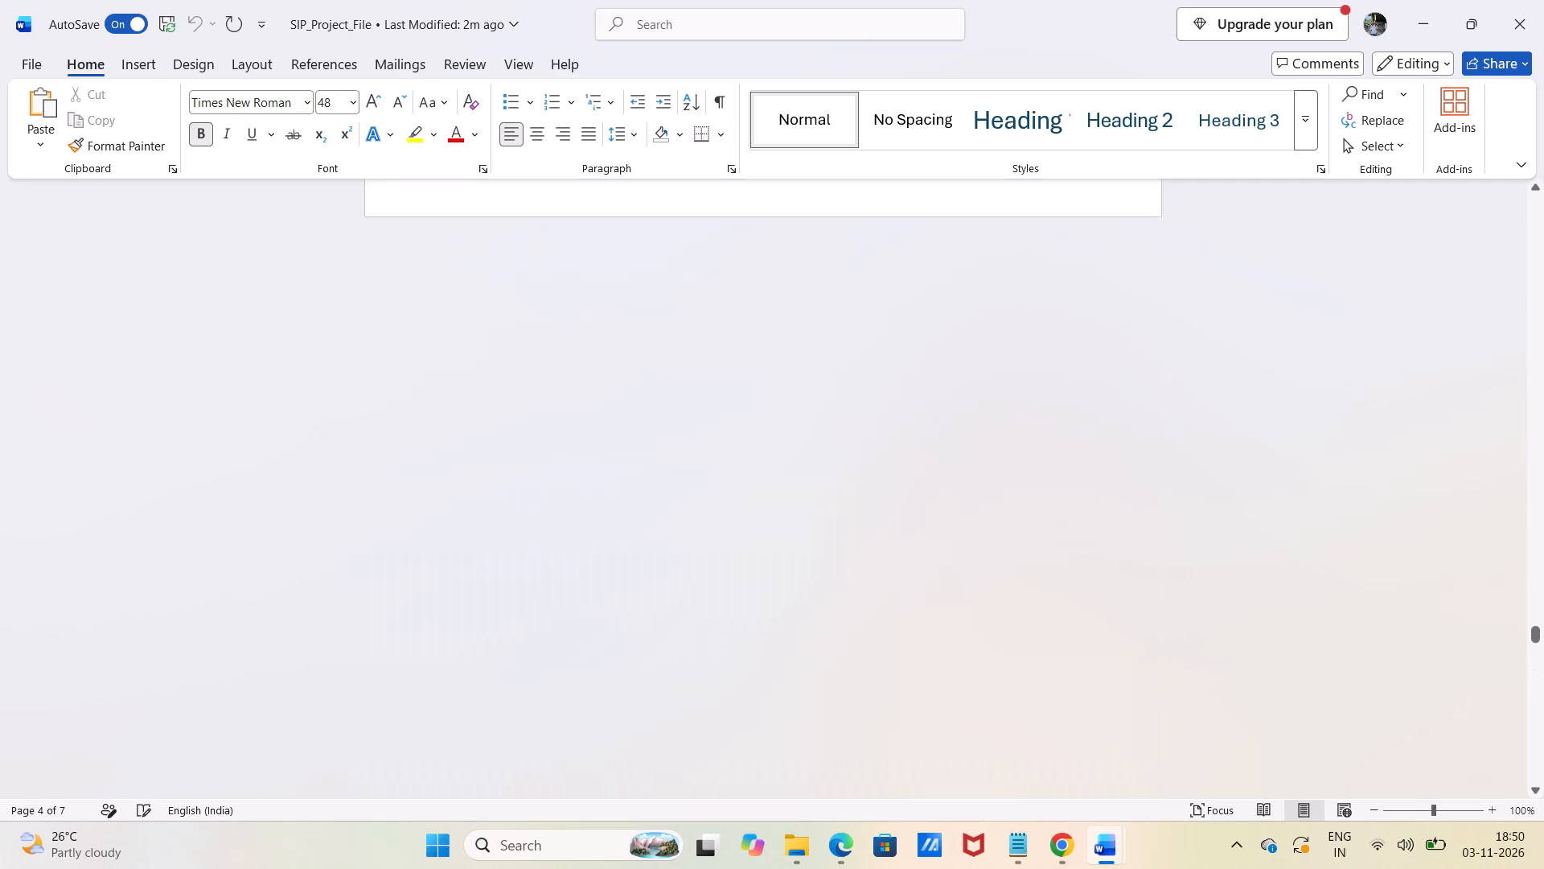
scroll(829, 502, "up", 20)
scroll(829, 502, "up", 3)
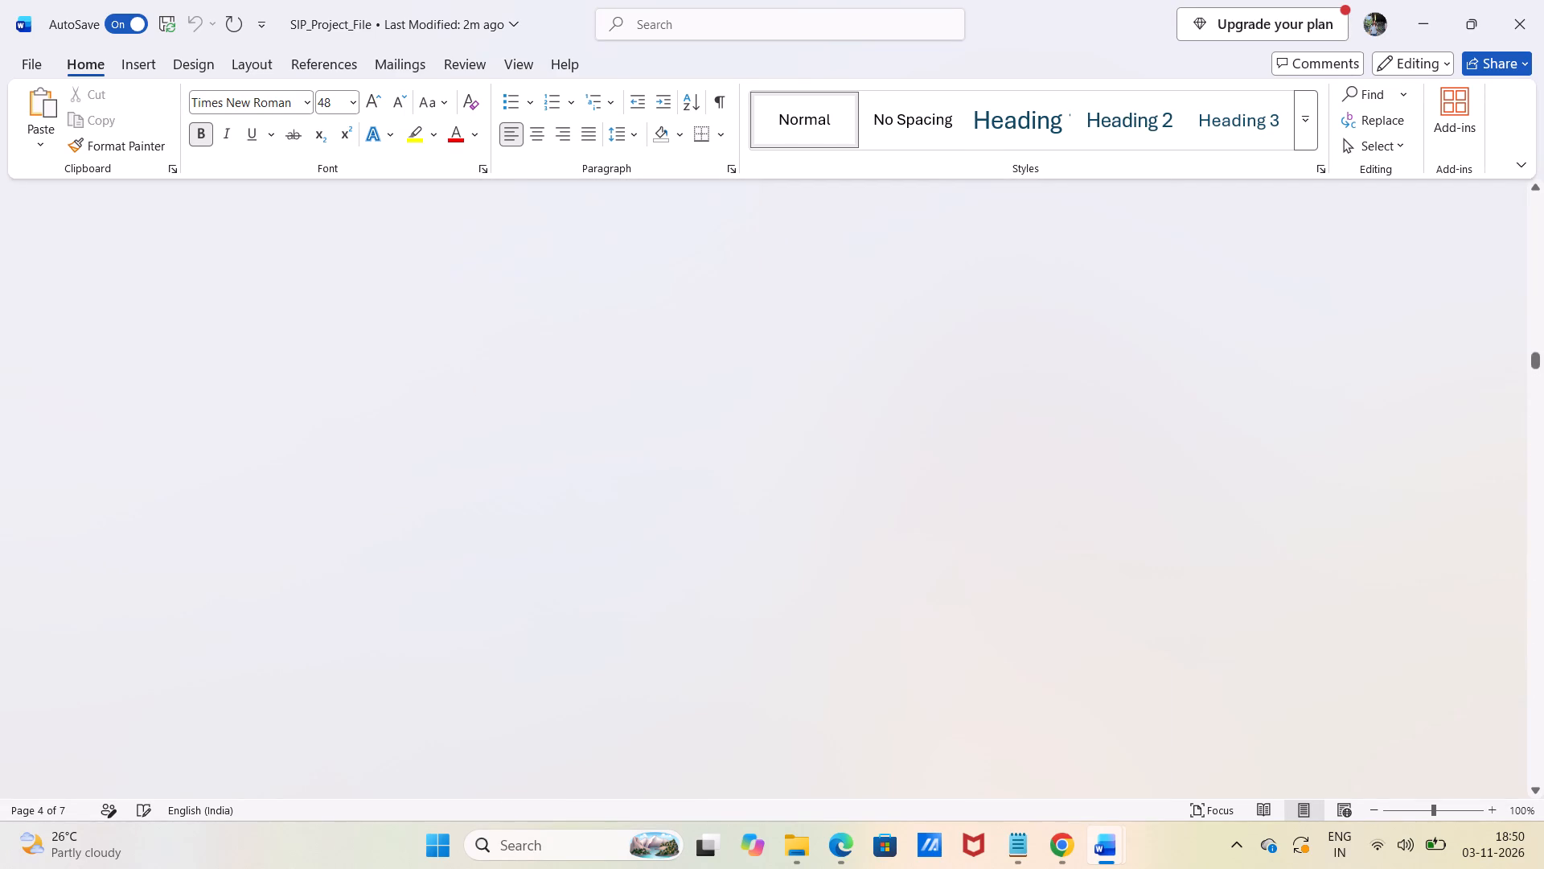
scroll(829, 502, "up", 20)
scroll(829, 502, "up", 3)
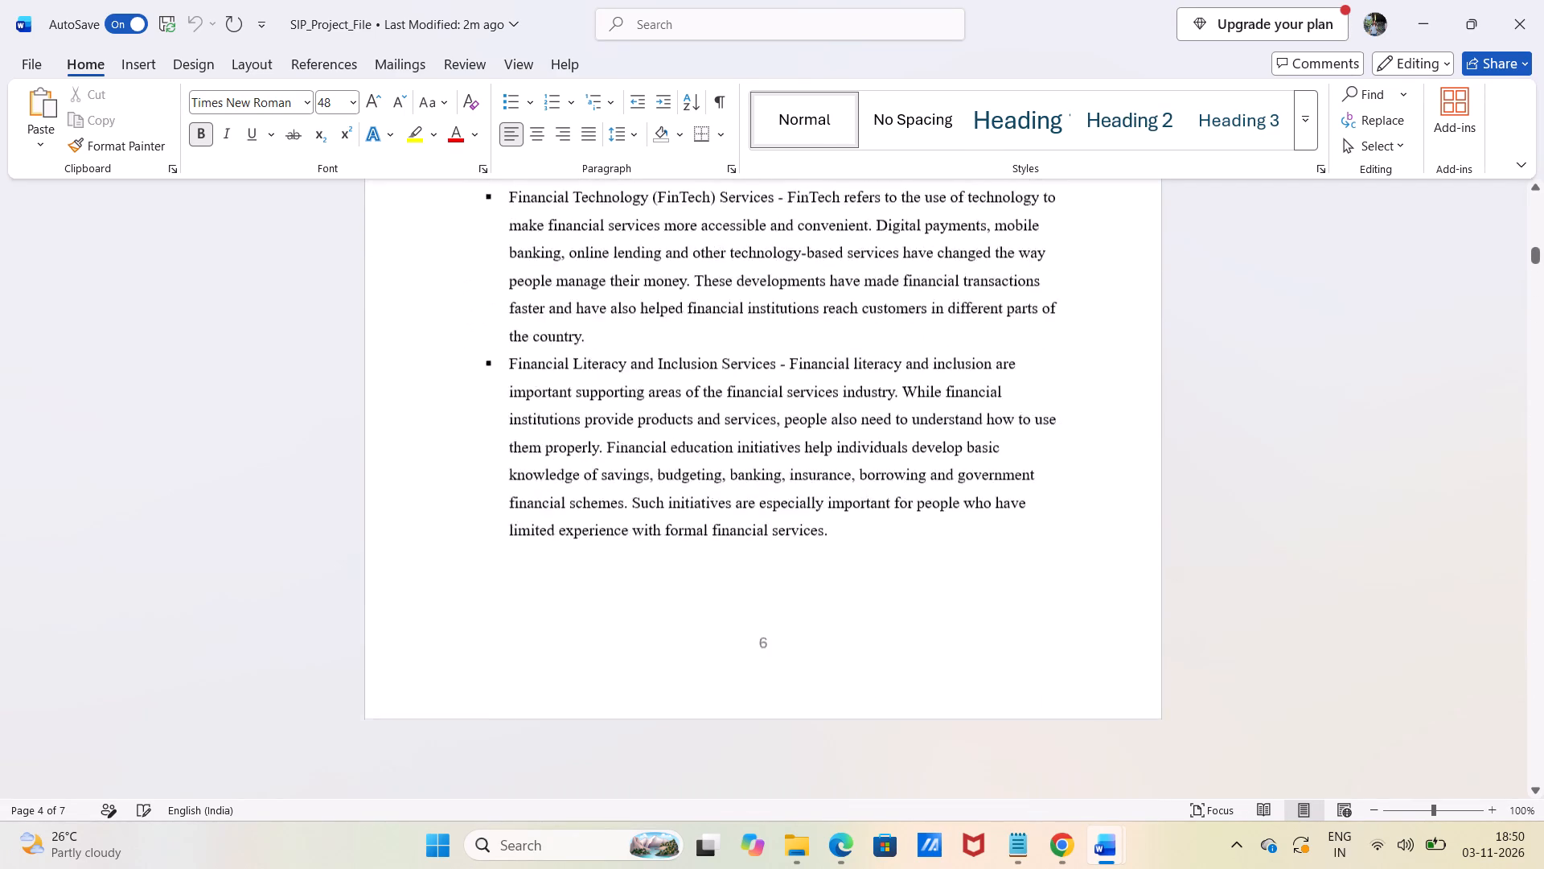
scroll(829, 502, "up", 20)
scroll(829, 502, "up", 3)
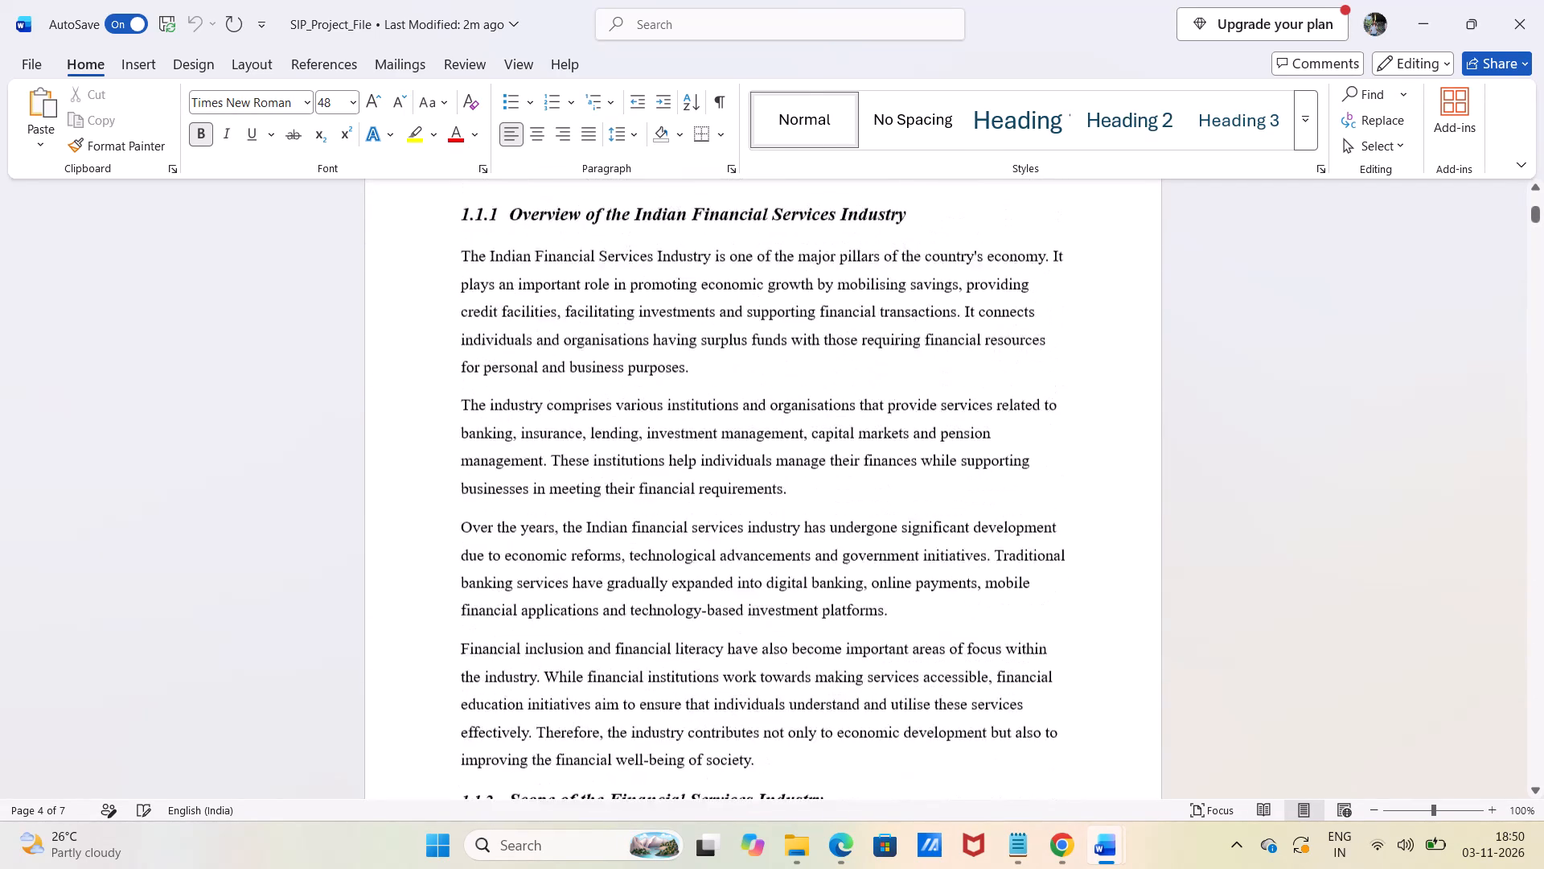
scroll(829, 502, "up", 5)
scroll(829, 502, "down", 1)
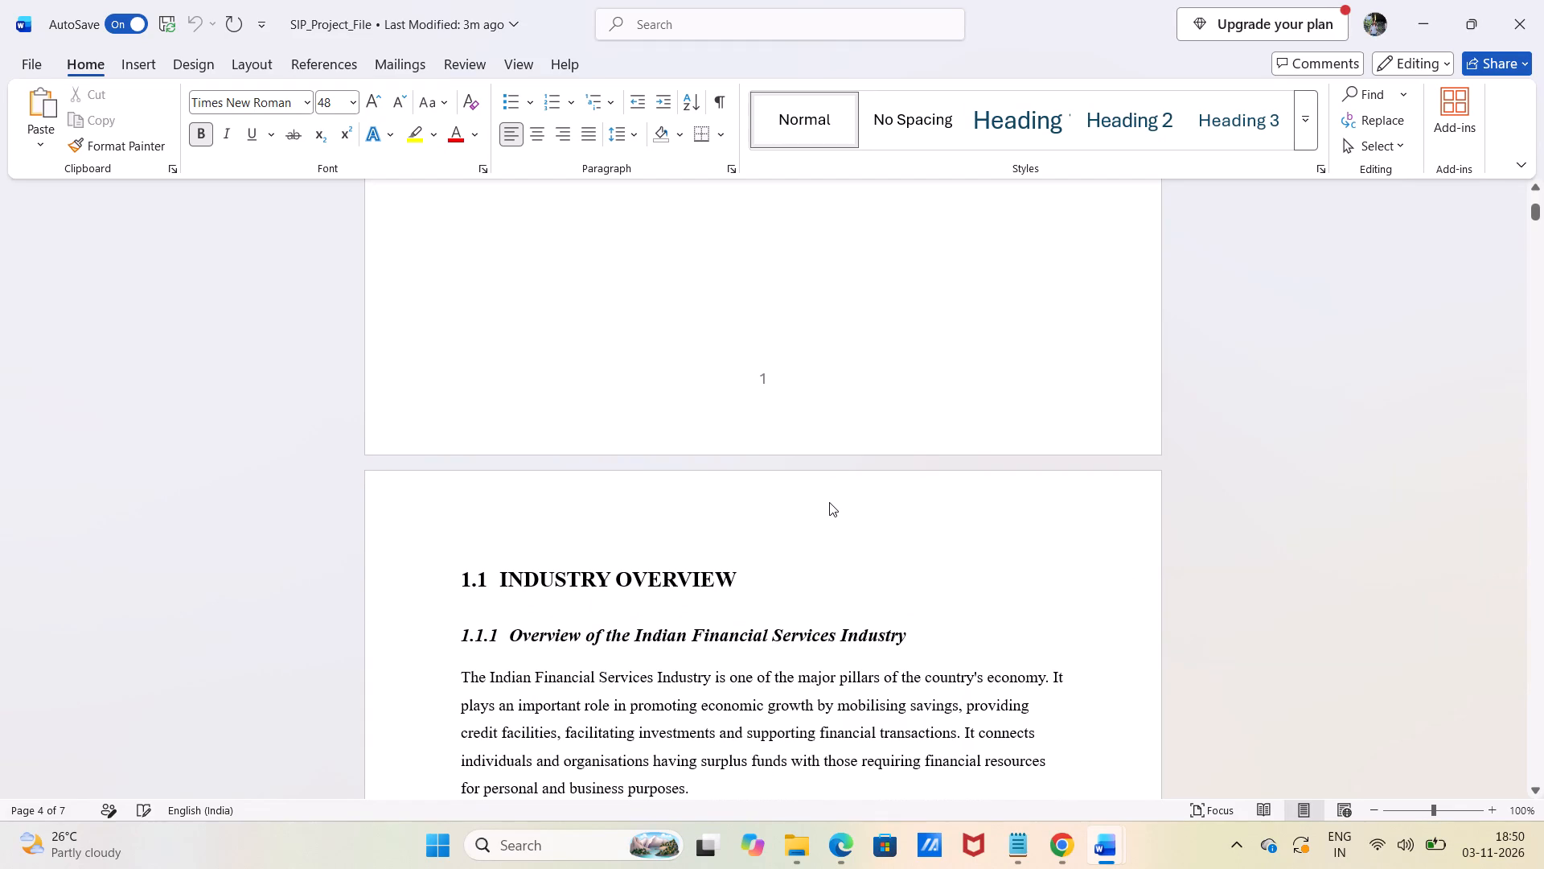
scroll(829, 502, "down", 1)
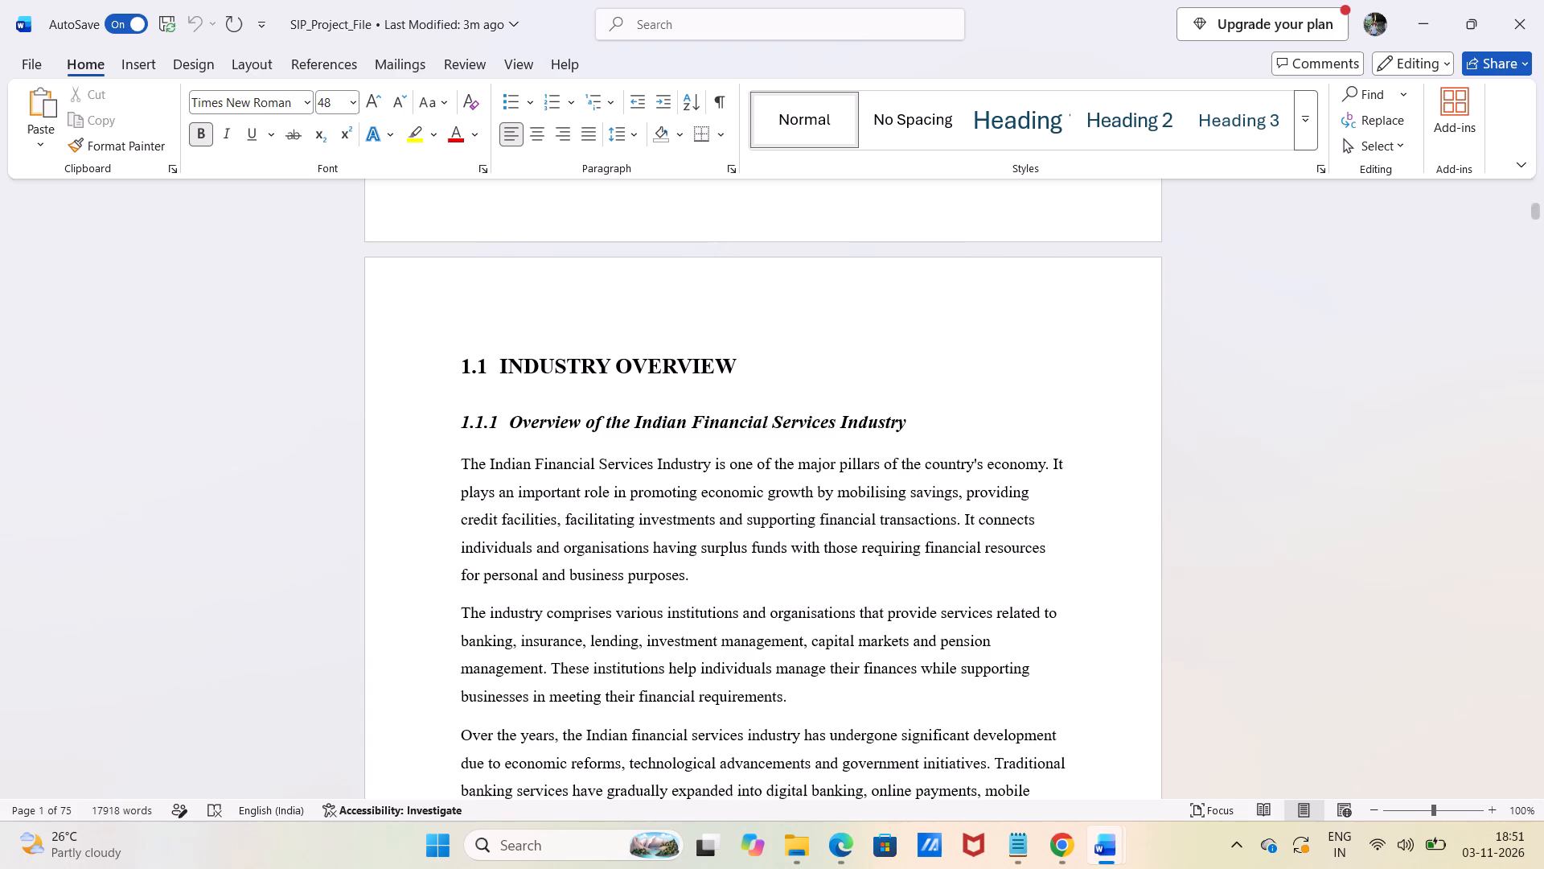
scroll(829, 502, "down", 8)
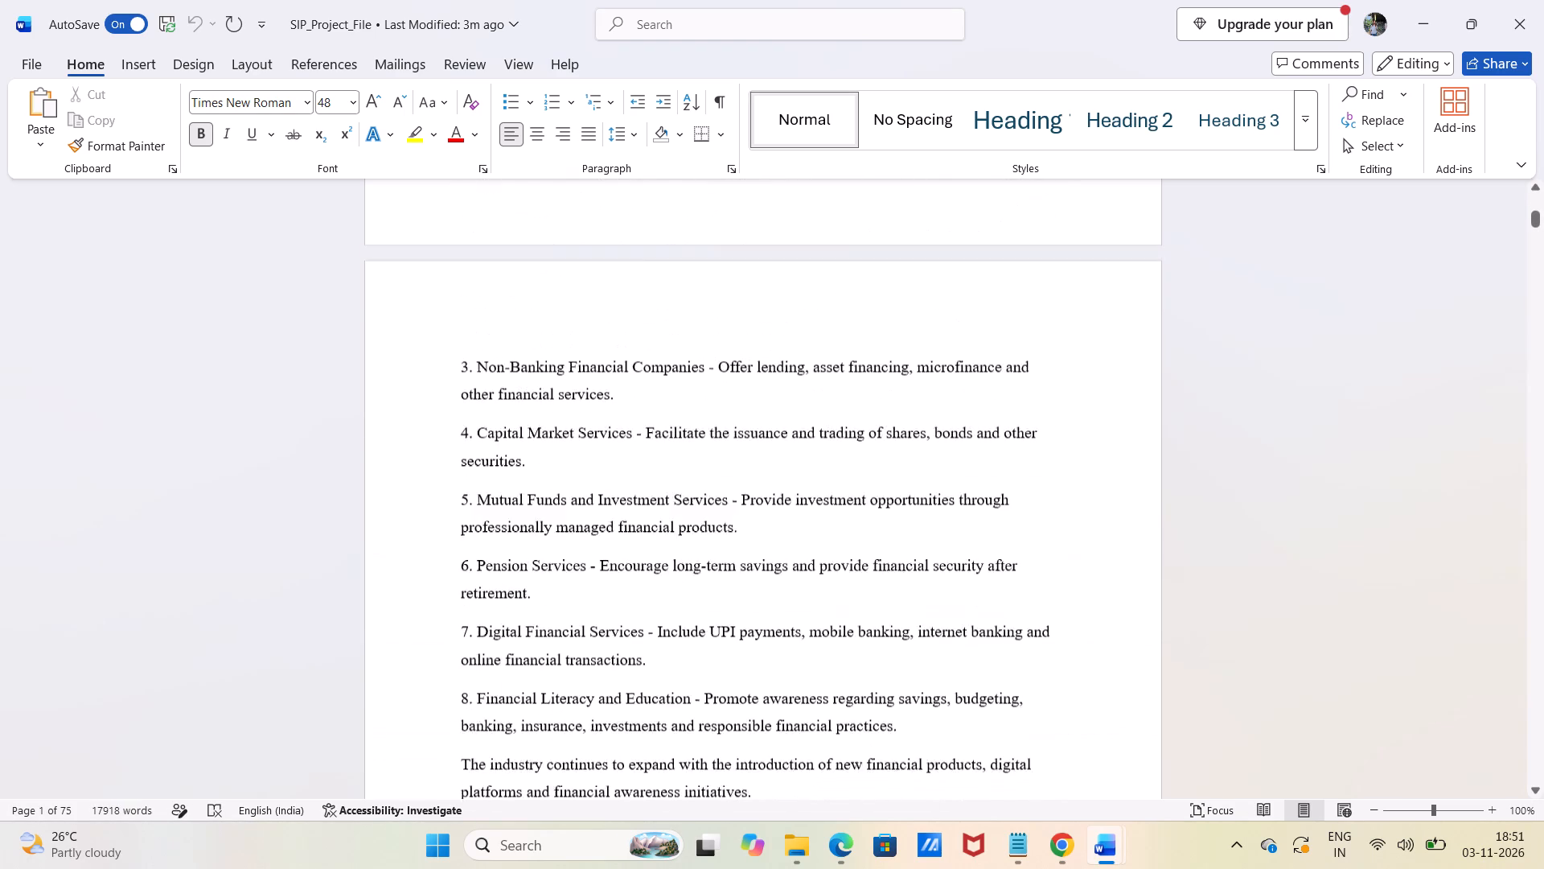
scroll(829, 502, "down", 8)
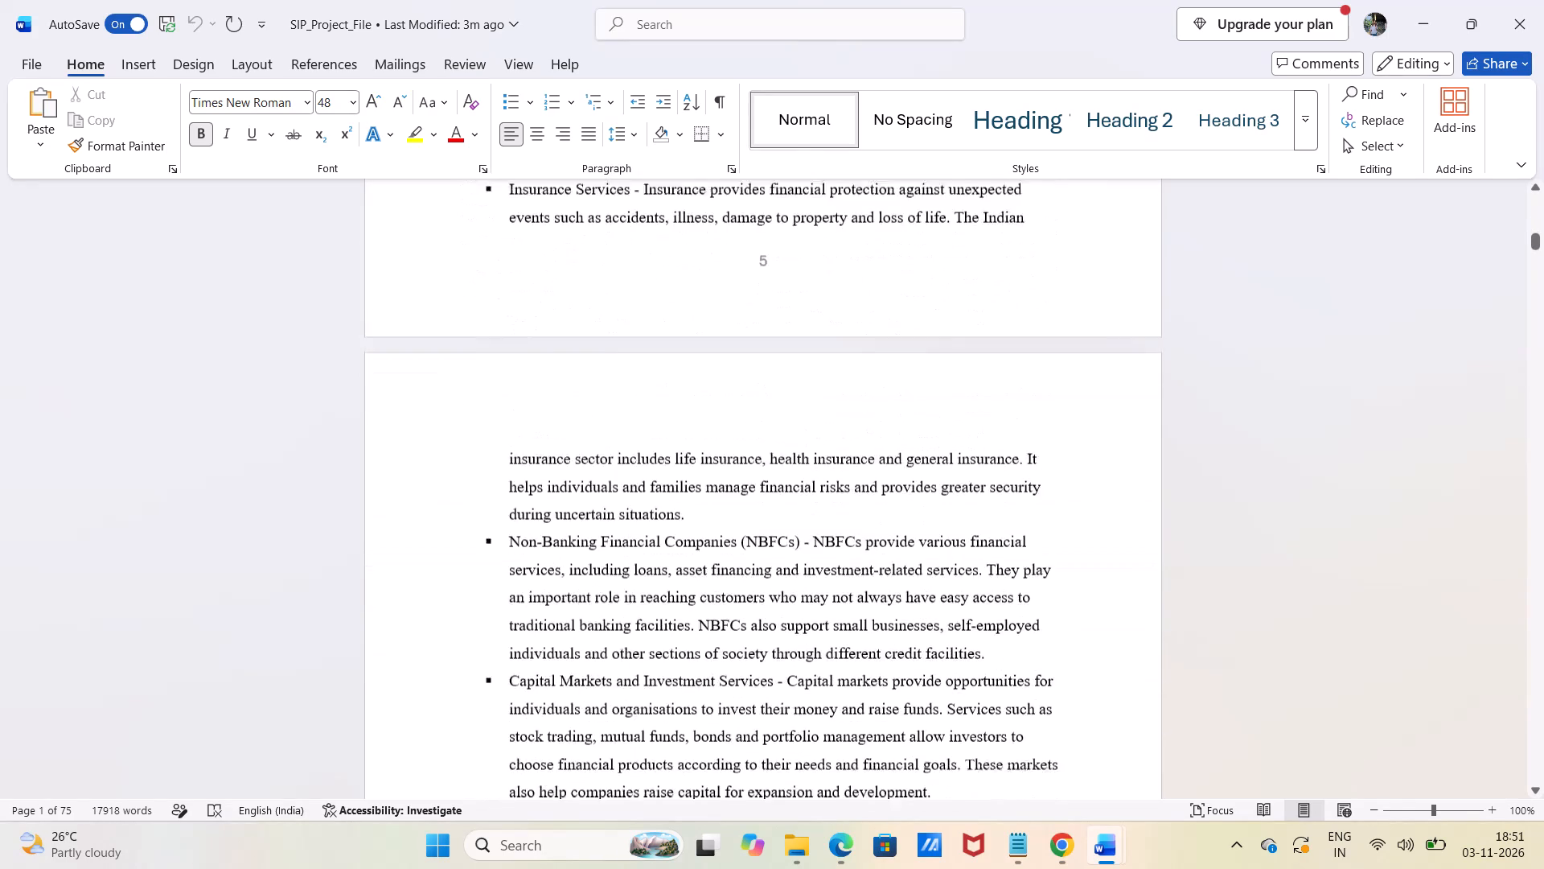
scroll(829, 502, "down", 8)
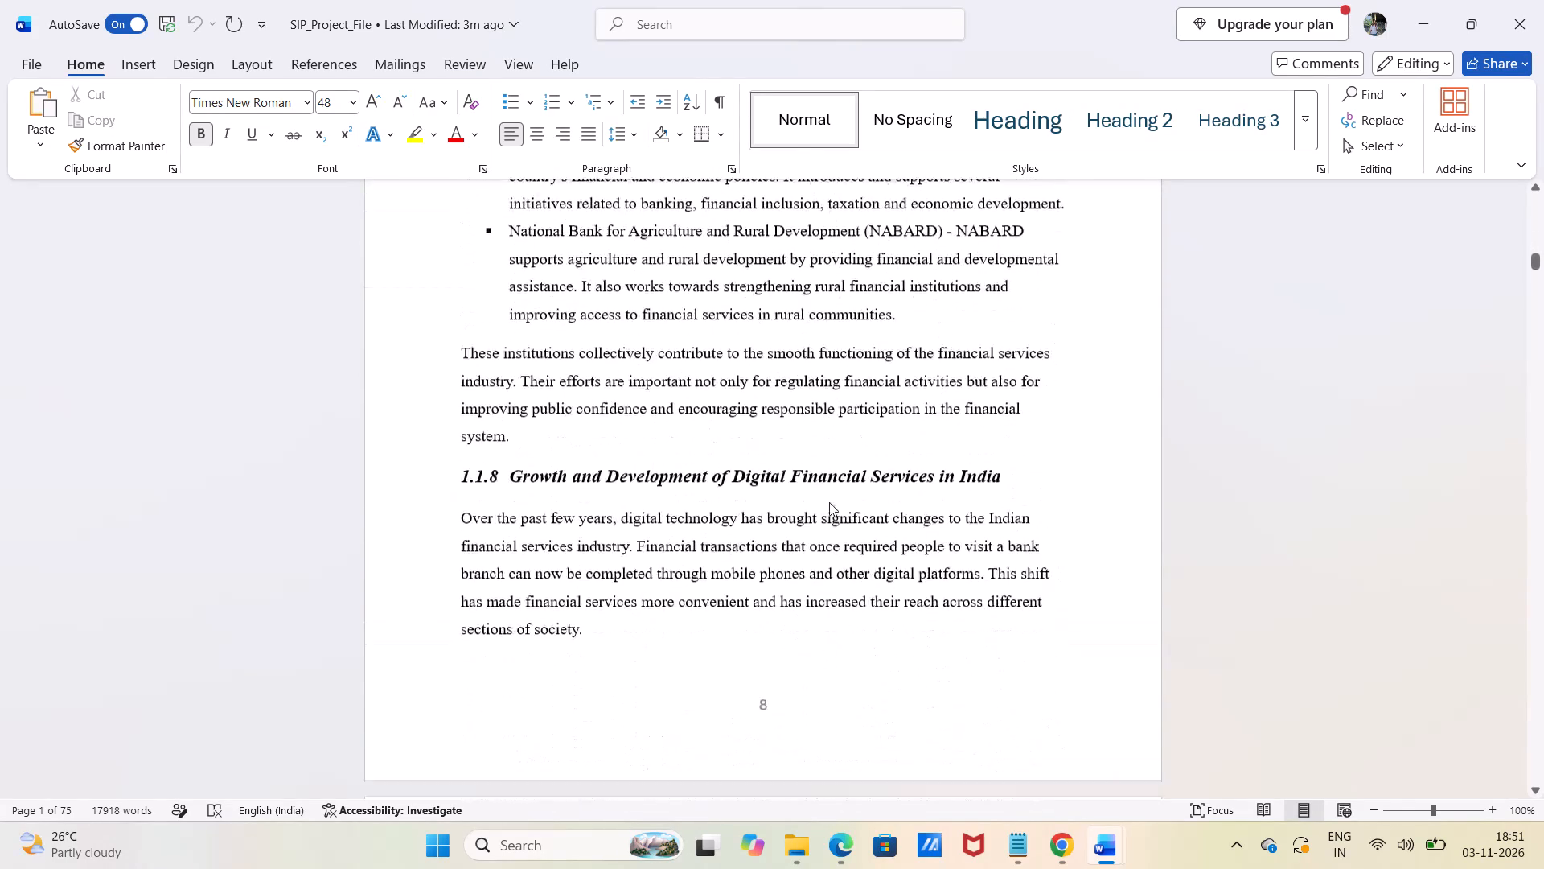
scroll(829, 502, "down", 3)
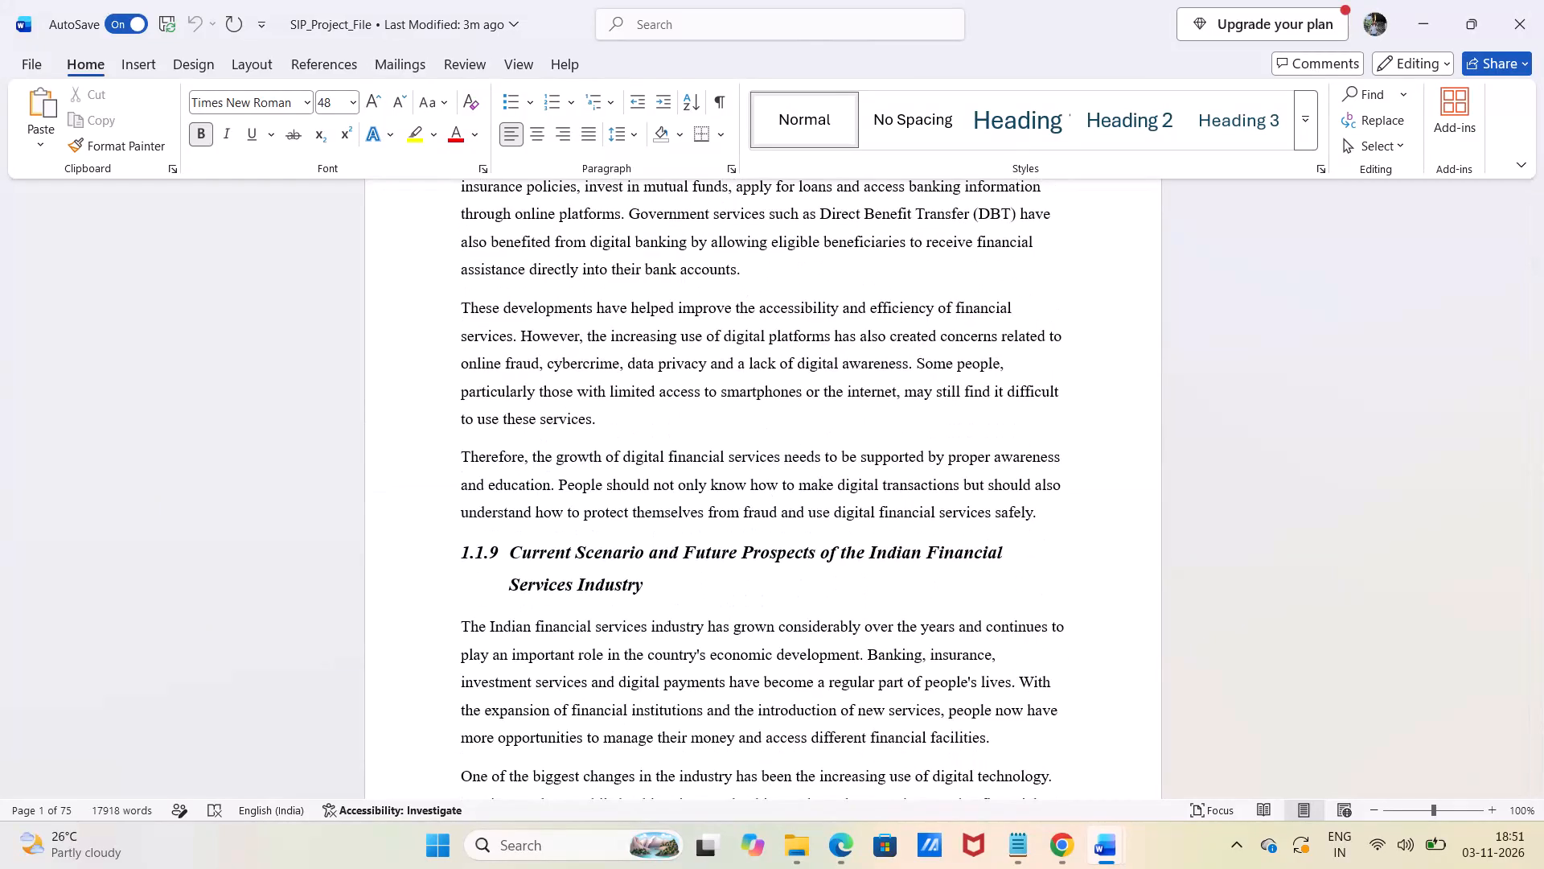
scroll(829, 502, "down", 3)
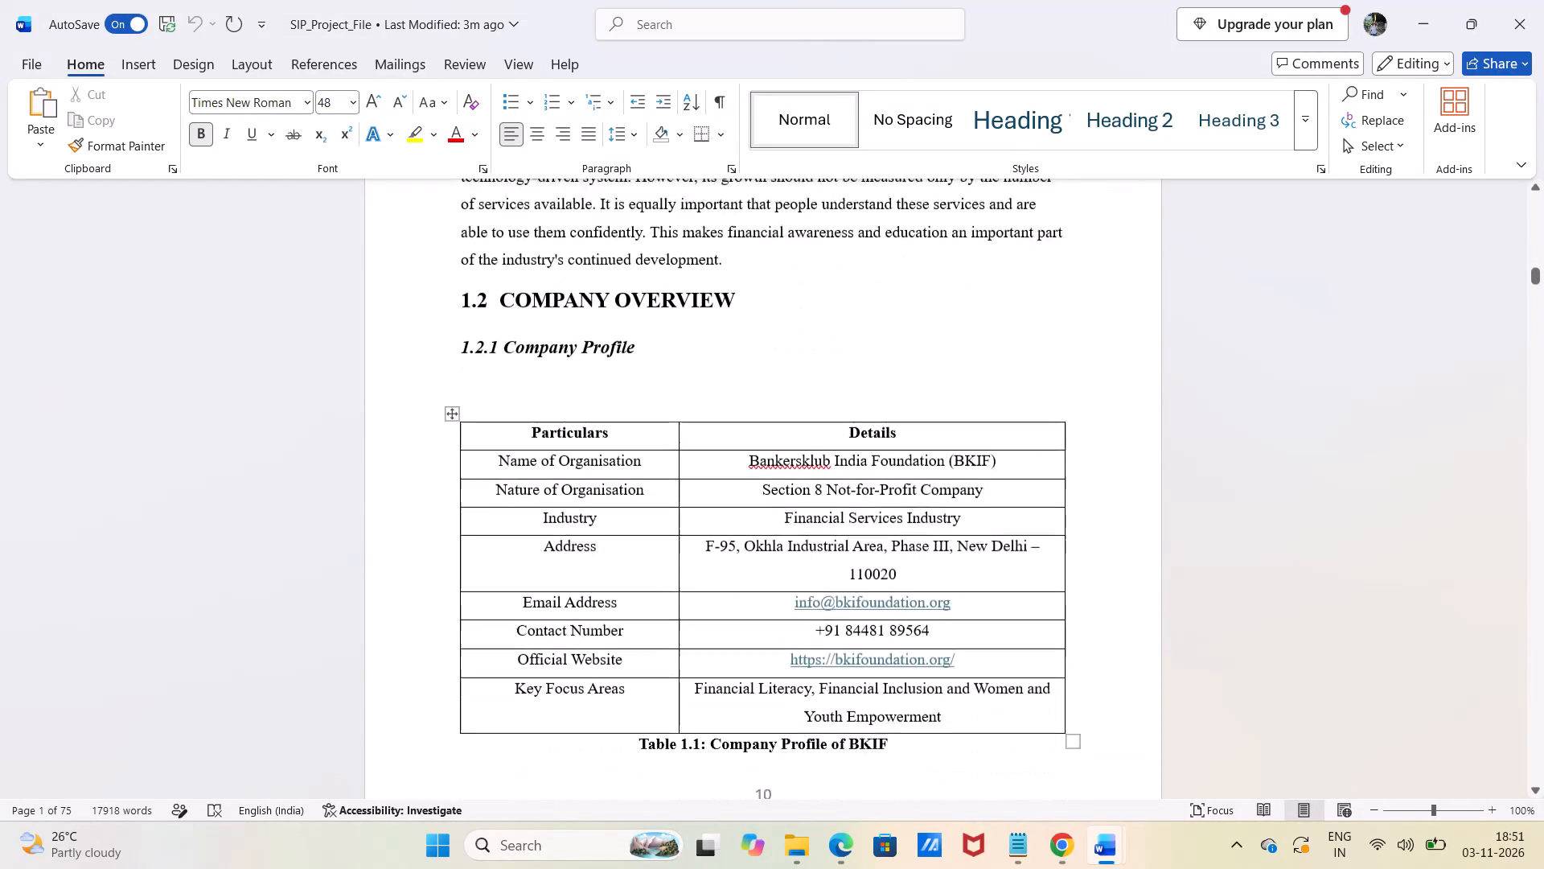
scroll(829, 502, "down", 3)
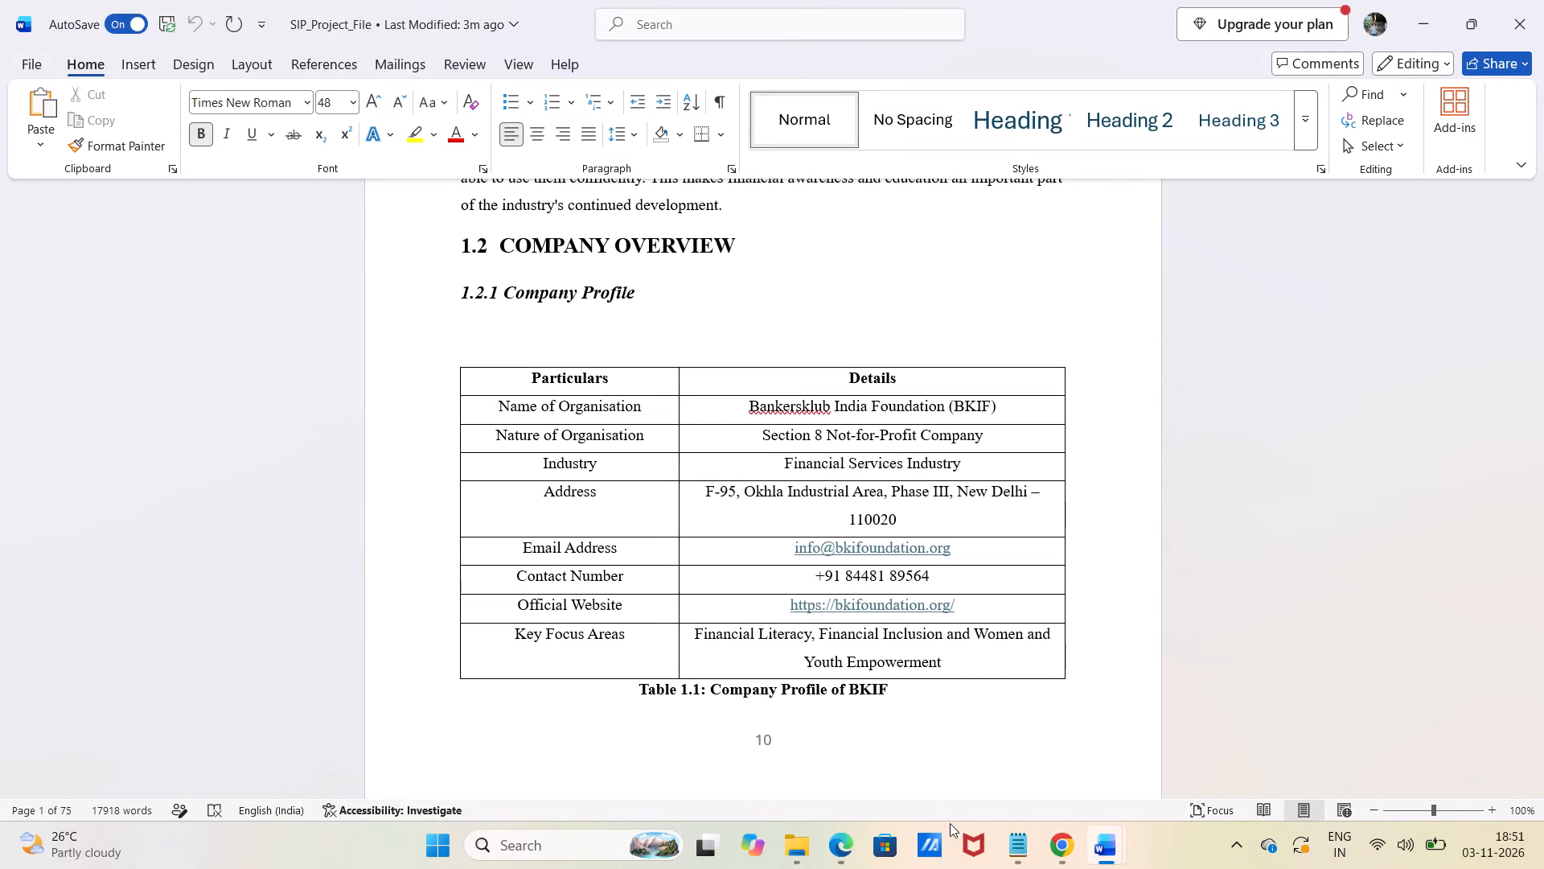
left_click(1015, 741)
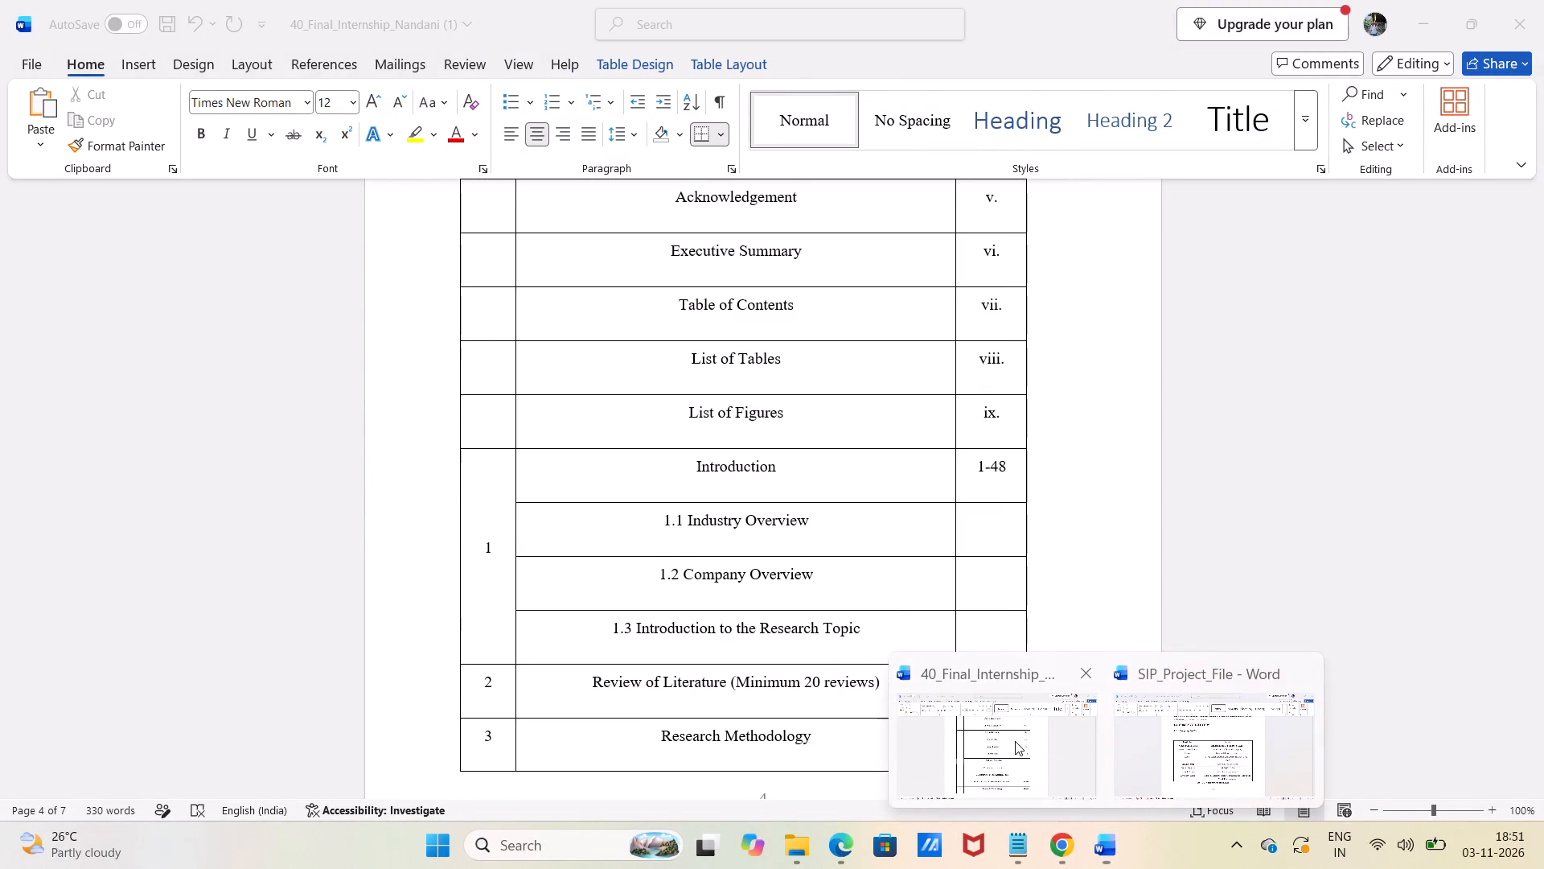
left_click(980, 534)
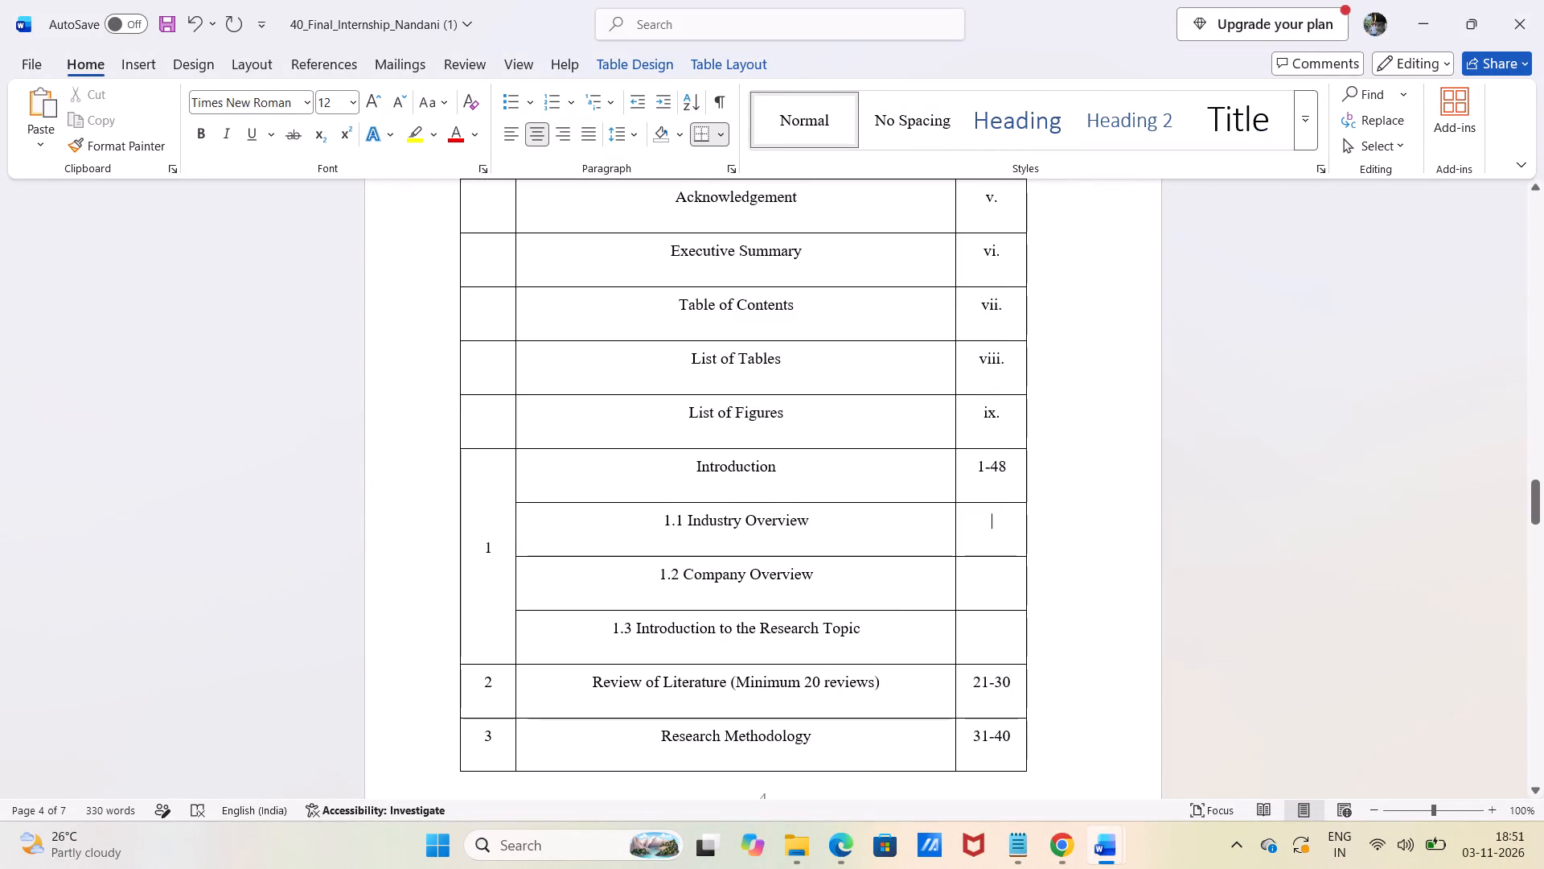
type("2-")
type("10")
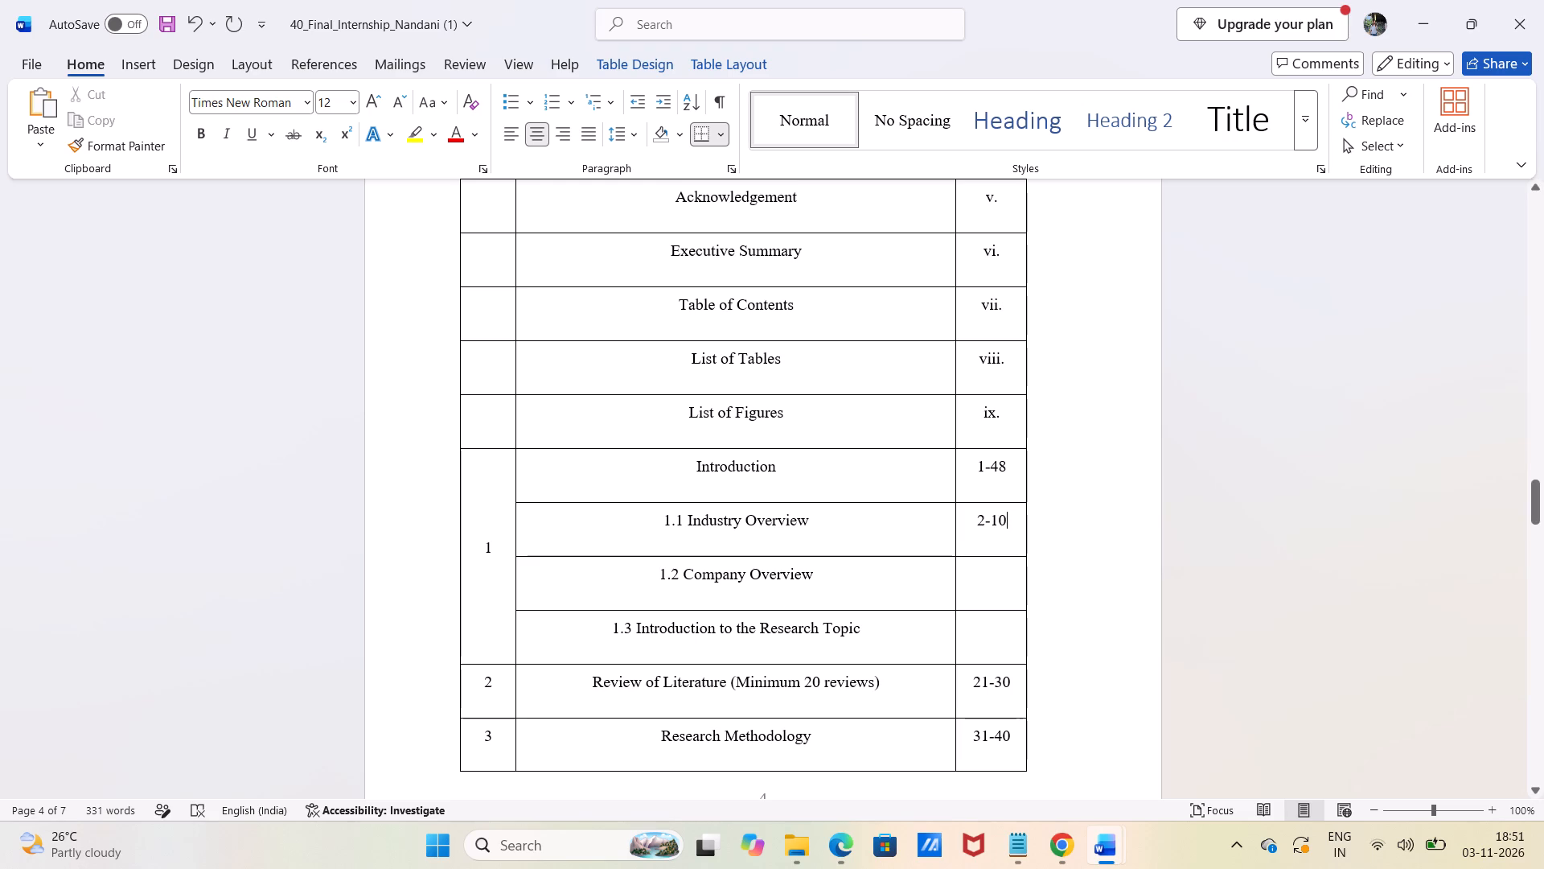
Enter 10-16 as the page range of 1.2 Company Overview, checking in SIP_Project_File where the section ends.
left_click(979, 586)
type("10-")
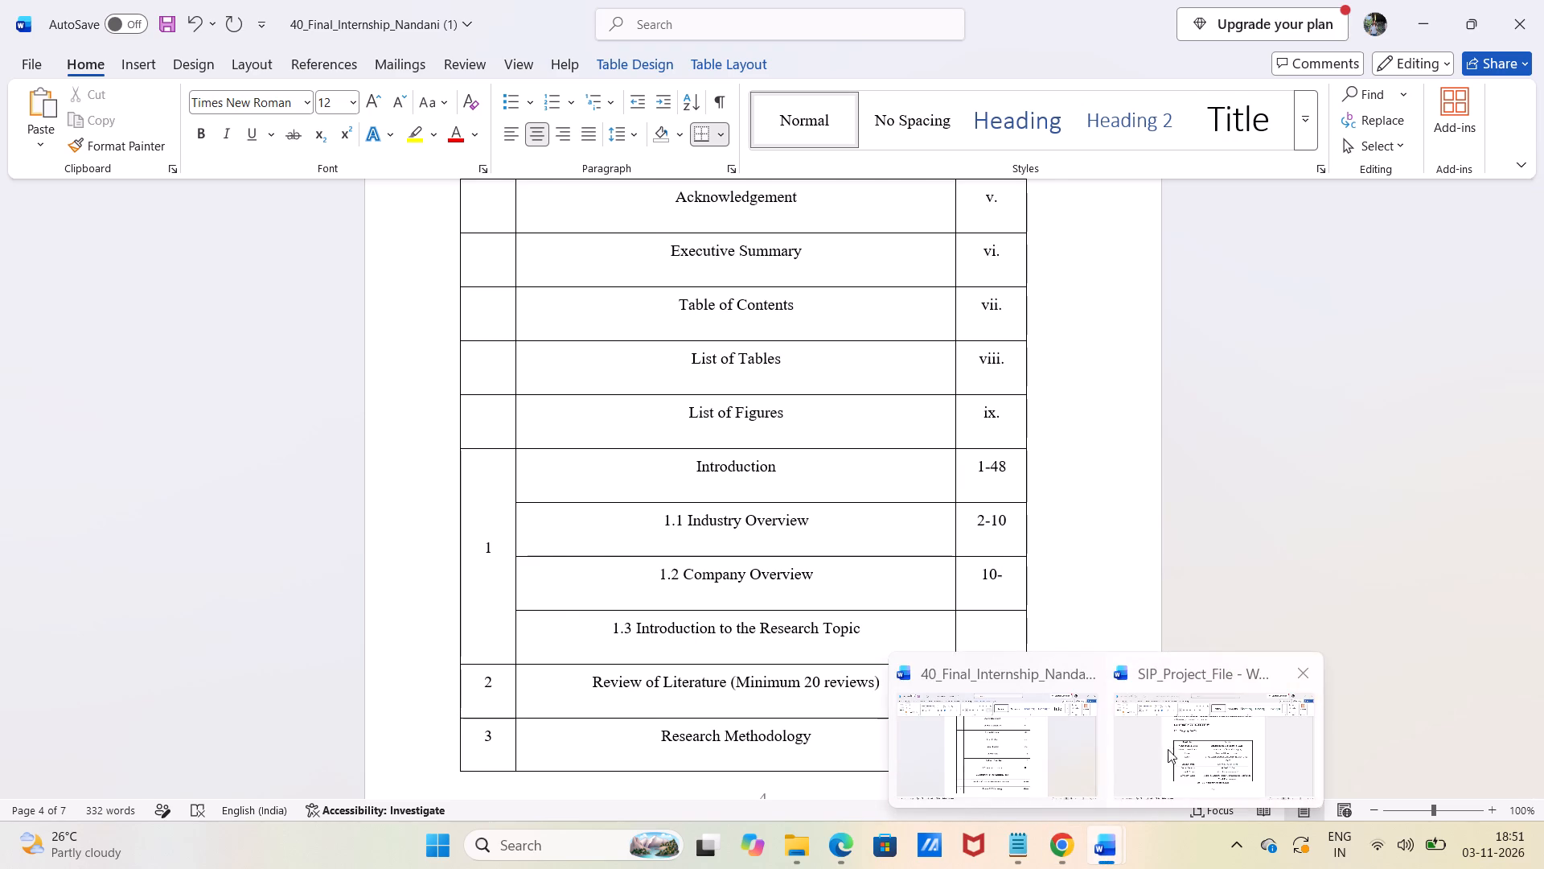
left_click(1176, 737)
scroll(969, 637, "down", 2)
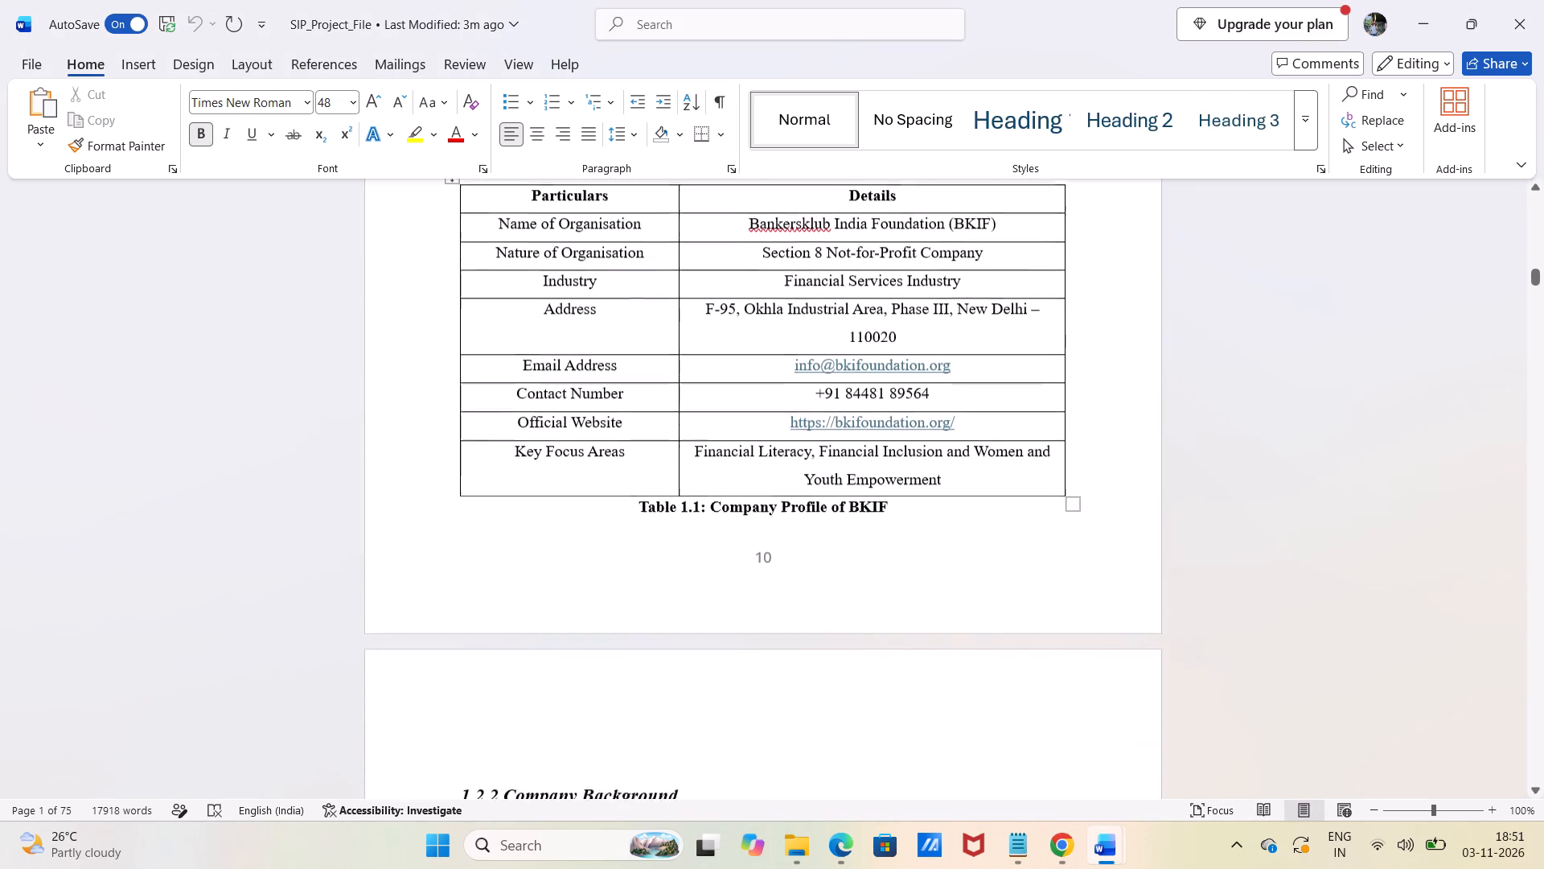
scroll(969, 637, "down", 6)
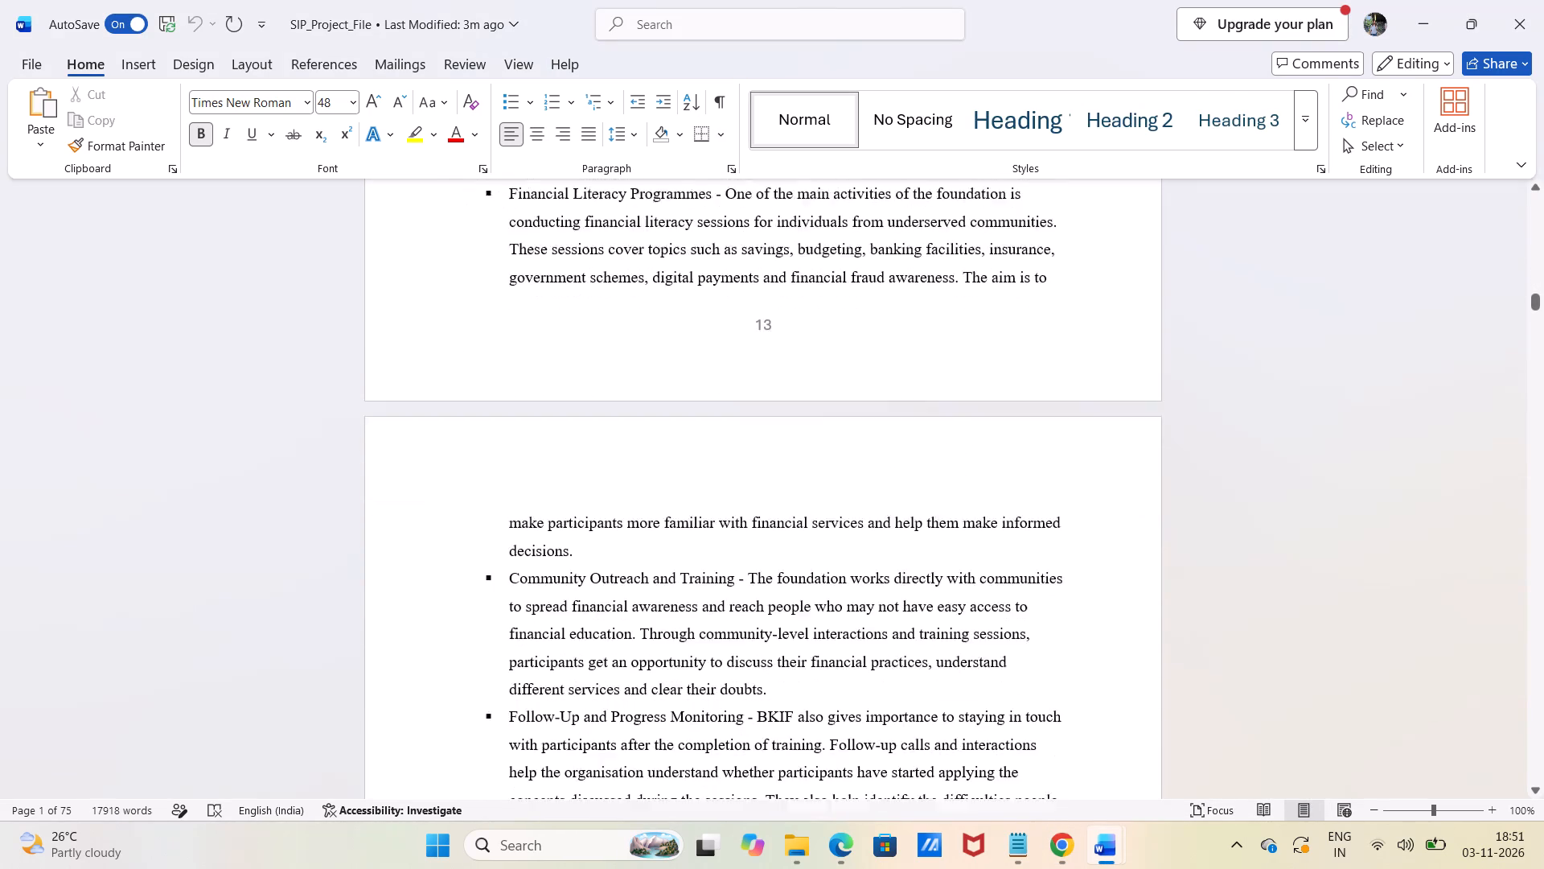
scroll(969, 637, "down", 6)
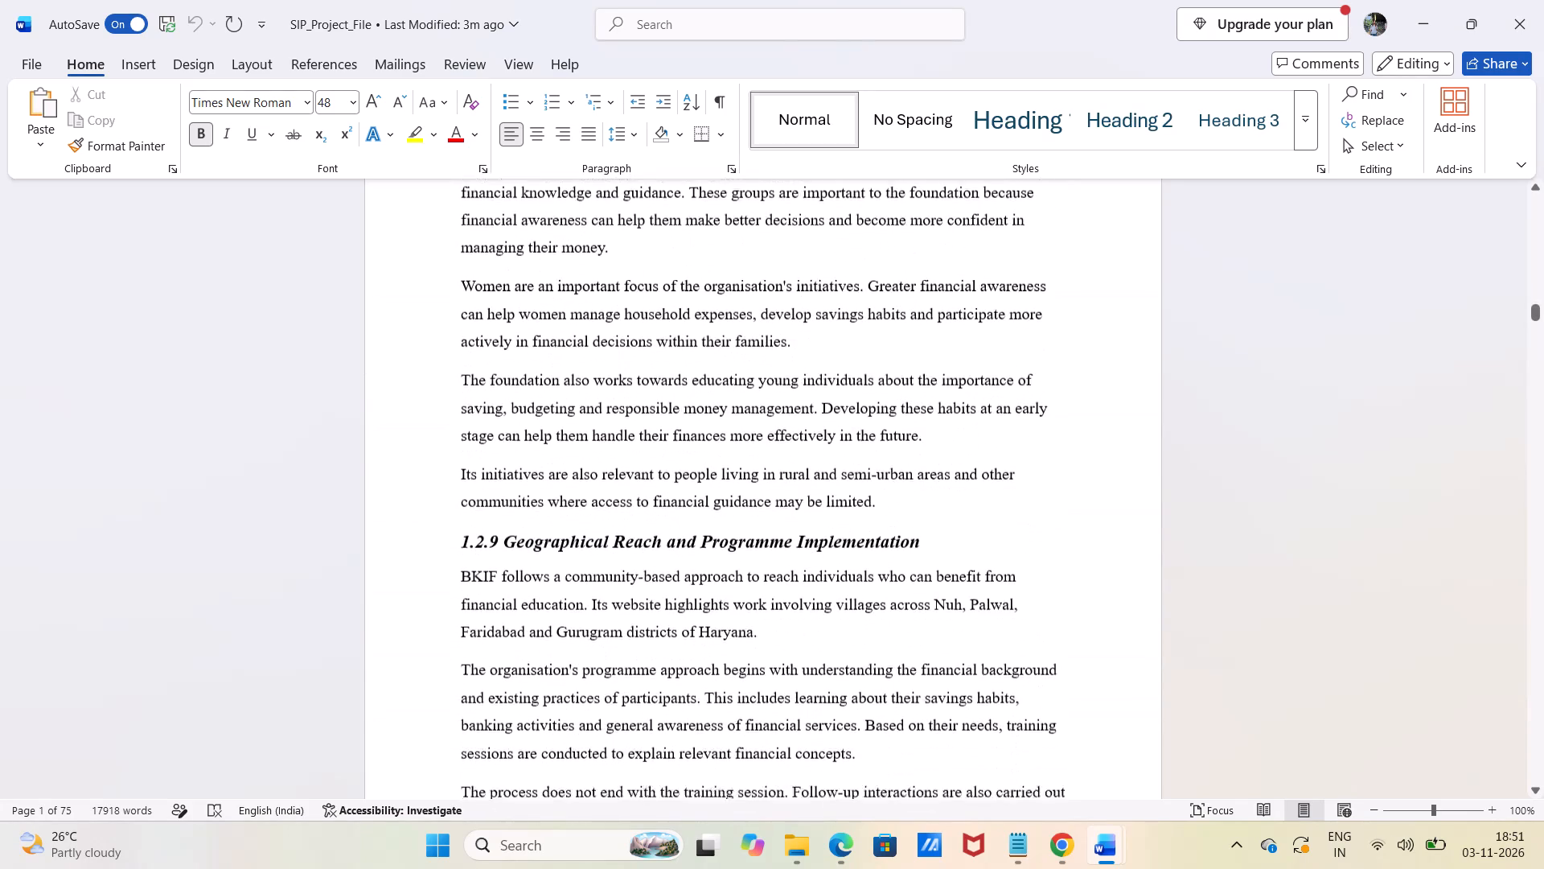
scroll(969, 637, "down", 6)
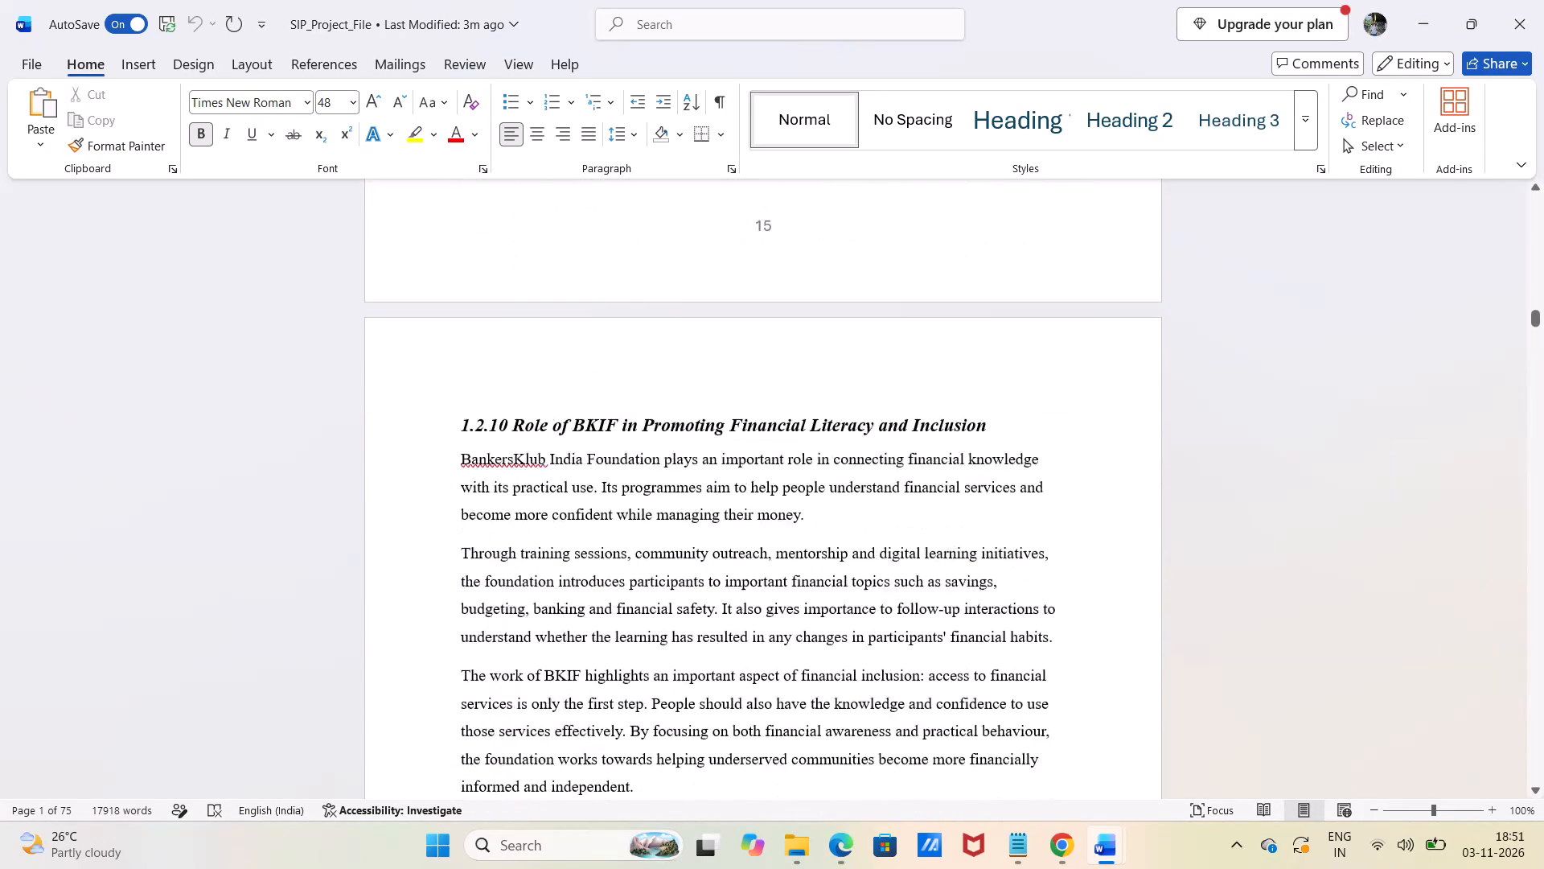
scroll(969, 637, "down", 6)
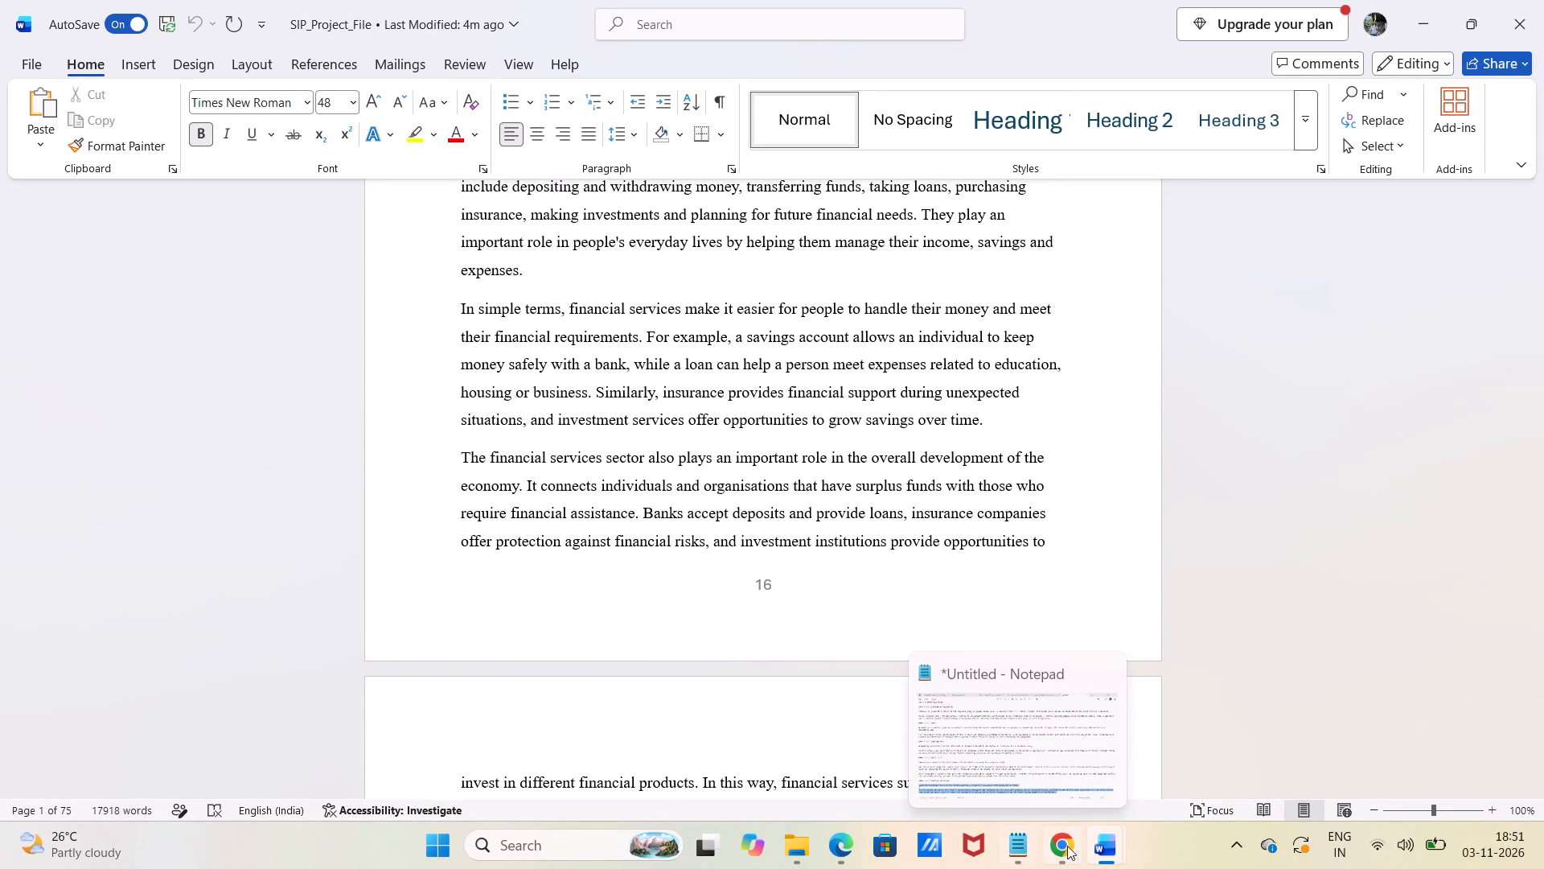
left_click(1041, 747)
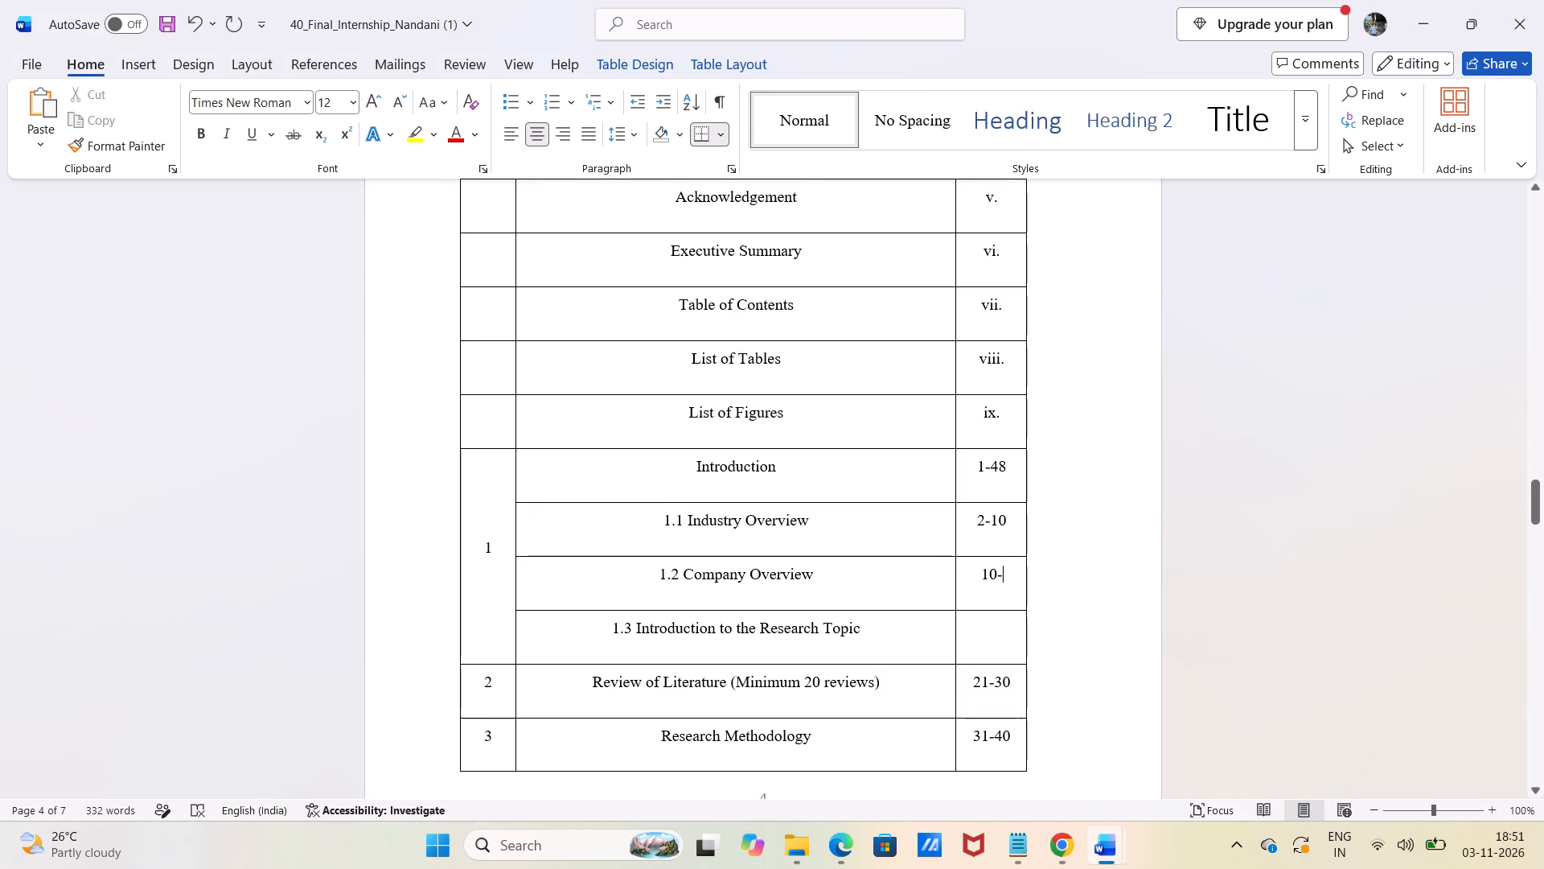
type("16")
Enter 16-48 as the page range of 1.3 Introduction to the Research Topic in the contents table.
key("Down")
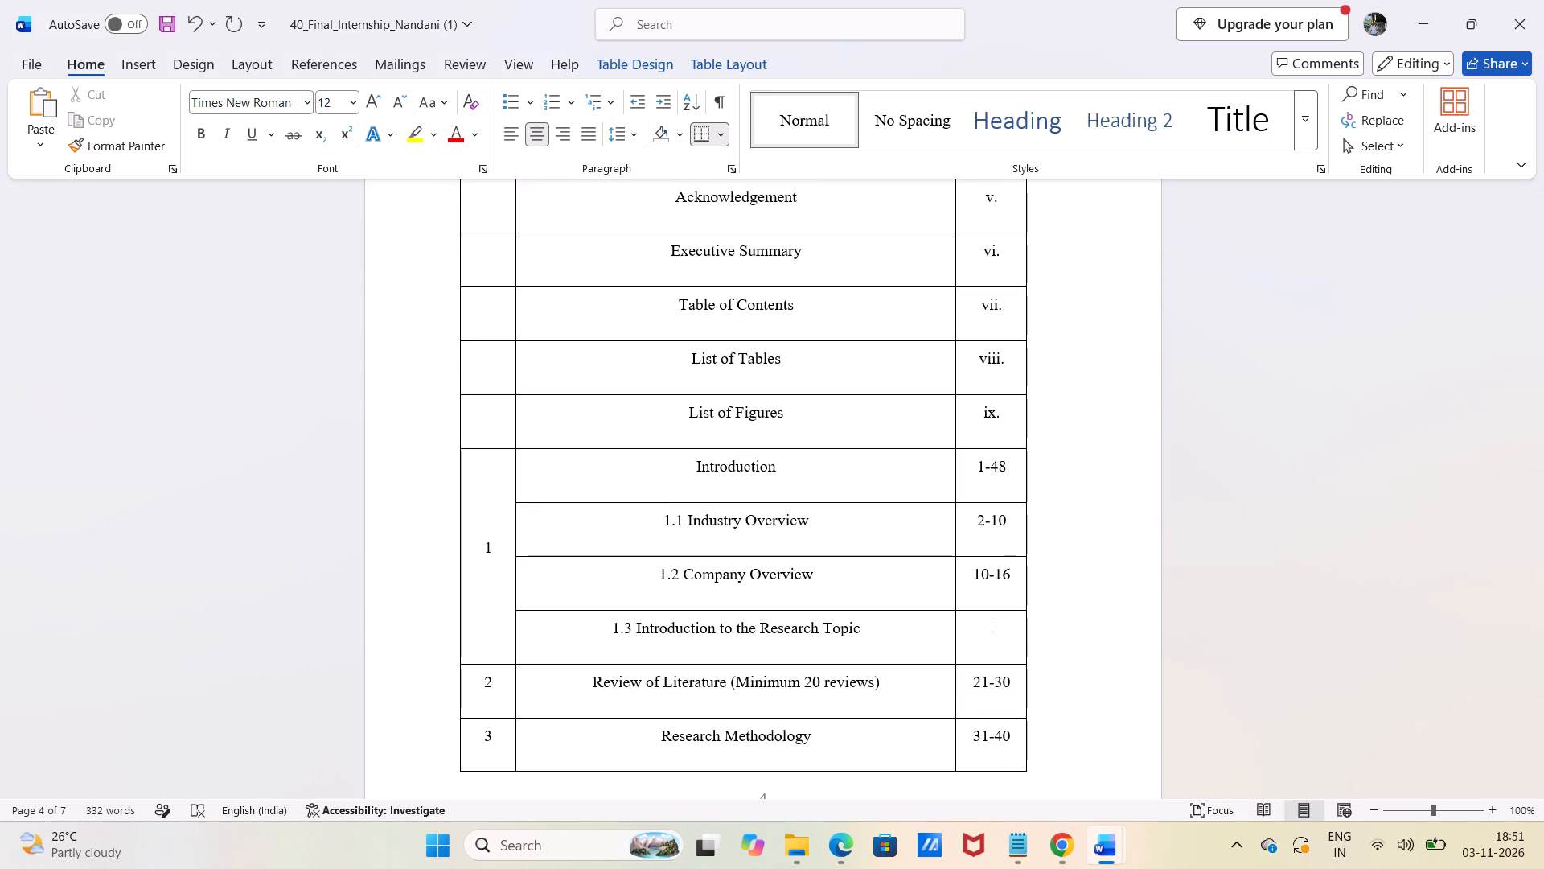
type("16-")
type("48")
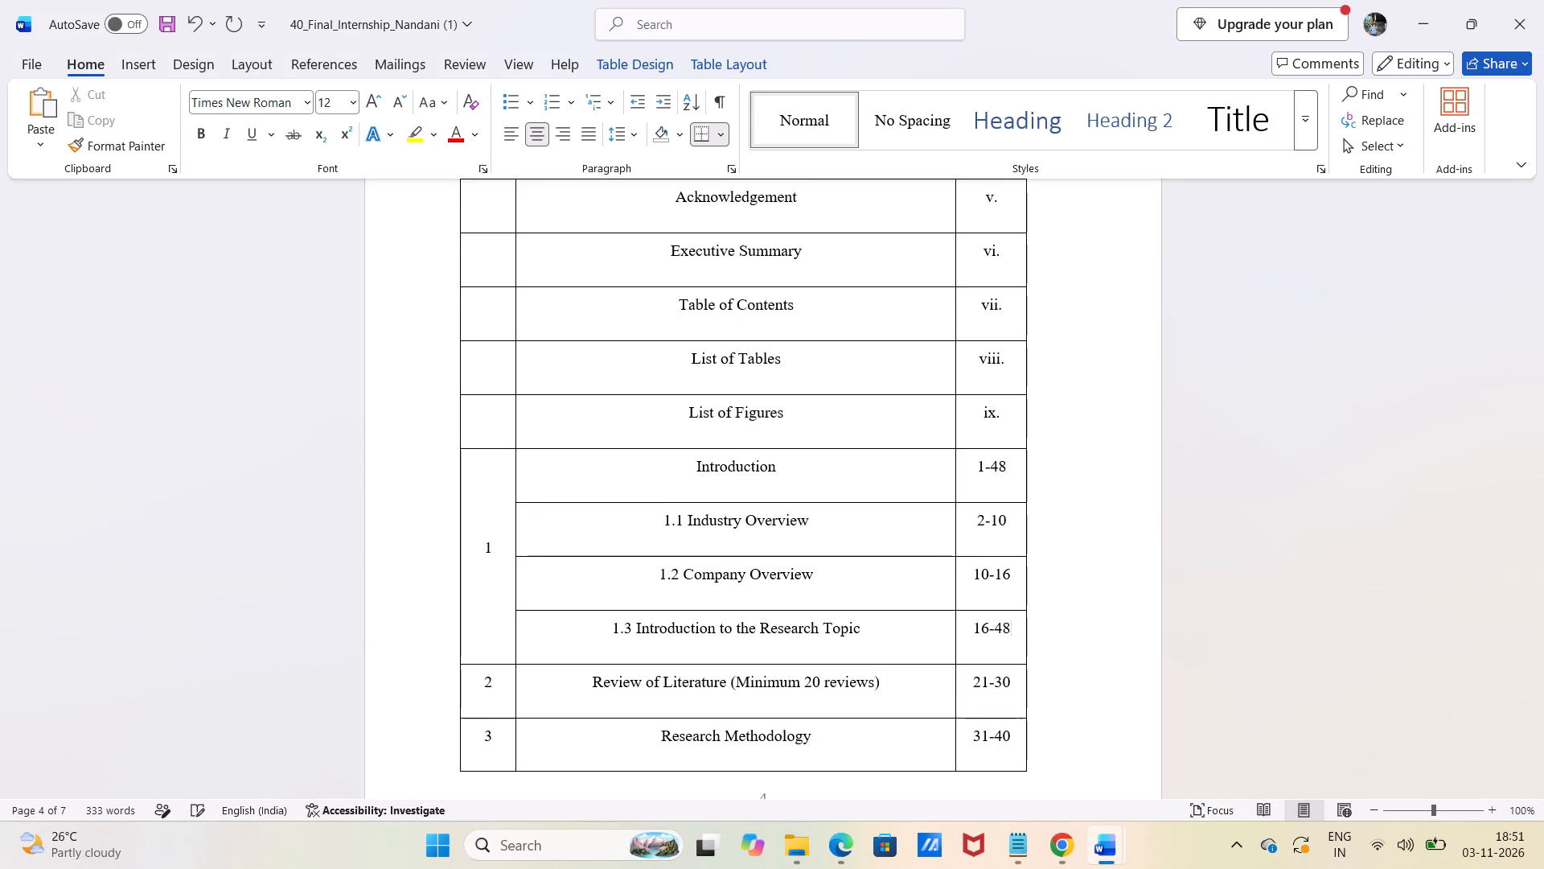
Clear the page range in the Review of Literature row of the contents table.
left_click(1010, 682)
key("BackSpace")
key("BackSpace")
key("BackSpace")
key("BackSpace")
key("BackSpace")
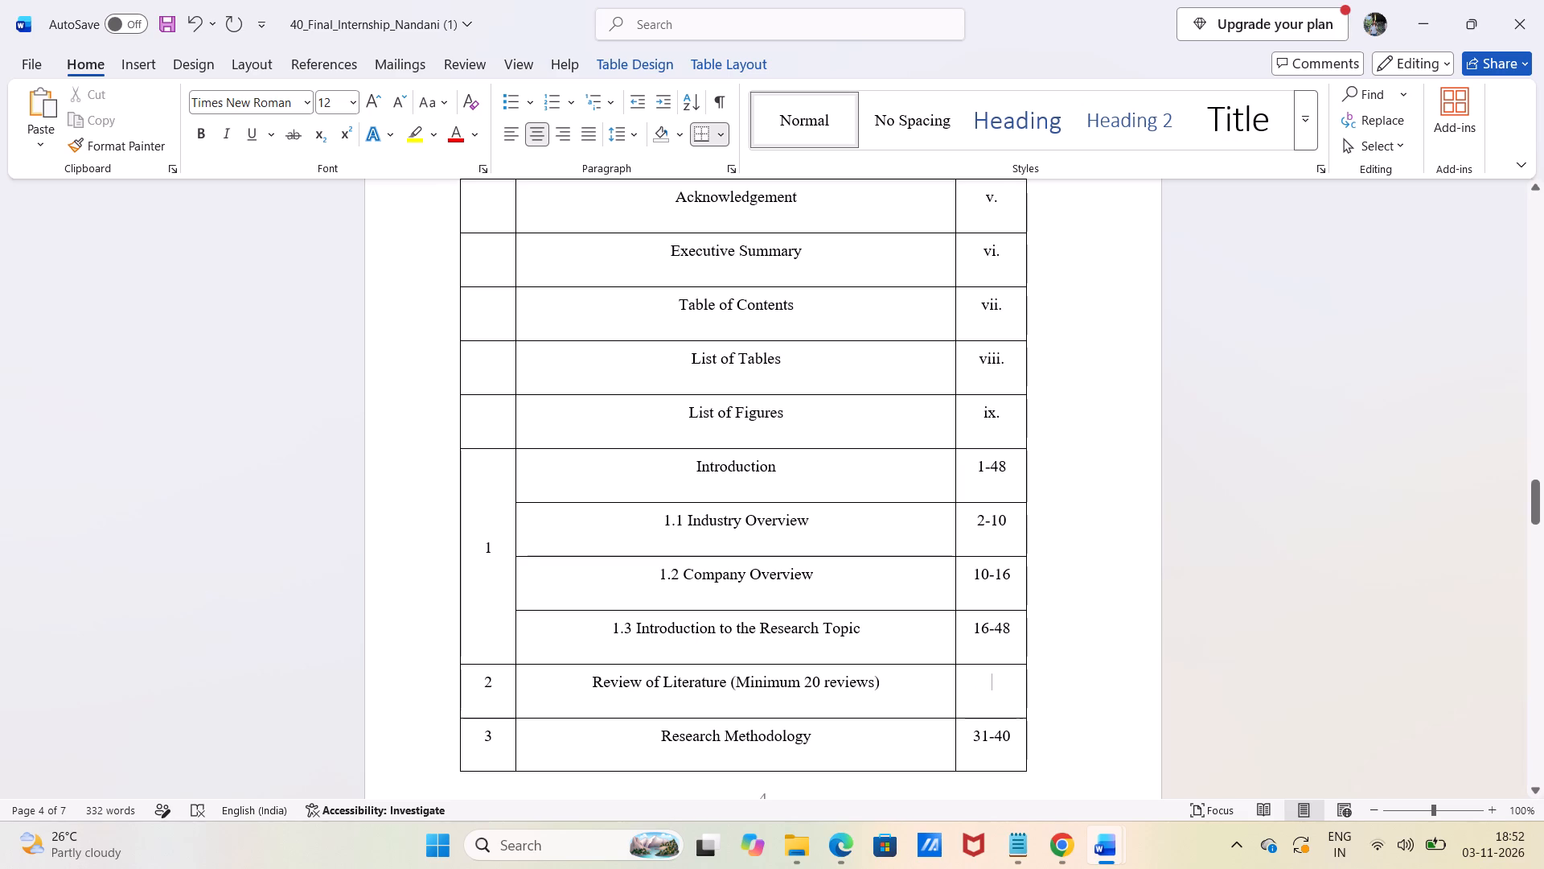
Delete "(Minimum 20 reviews)" from the chapter 2 title in the contents table, leaving "Review of Literature".
left_click(900, 691)
key("BackSpace")
key("BackSpace")
key("BackSpace")
key("BackSpace")
key("BackSpace")
key("BackSpace")
key("BackSpace")
key("BackSpace")
key("BackSpace")
key("BackSpace")
key("BackSpace")
key("BackSpace")
key("BackSpace")
key("BackSpace")
key("BackSpace")
key("BackSpace")
key("BackSpace")
key("BackSpace")
key("BackSpace")
key("BackSpace")
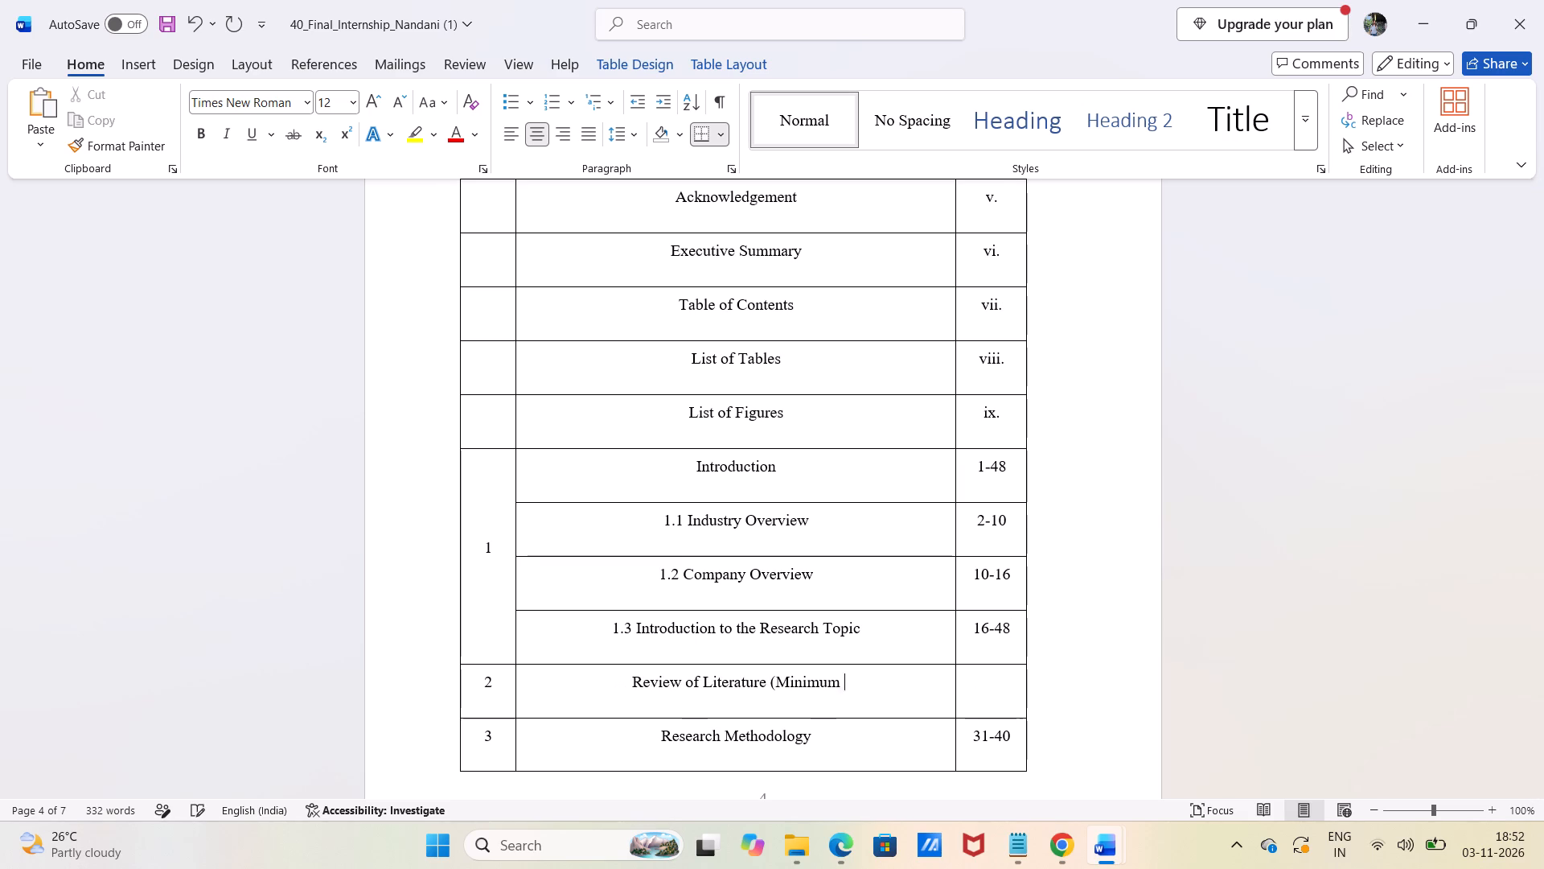
key("BackSpace")
key("BackSpace")
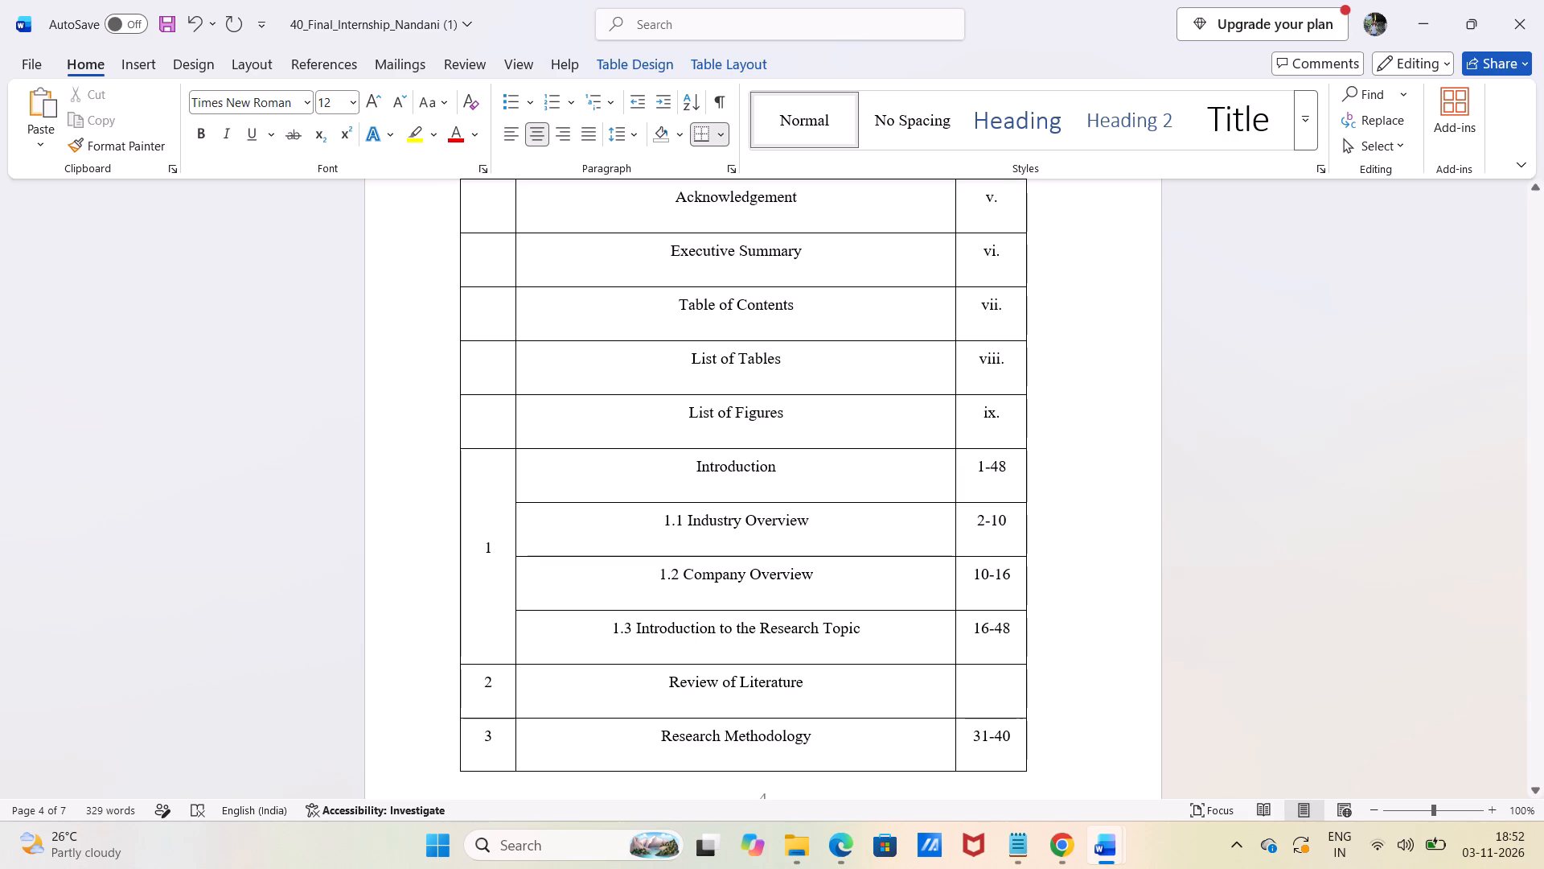
Look back over the Student's Declaration page and the contents table rows.
left_click(1000, 684)
scroll(778, 506, "up", 1)
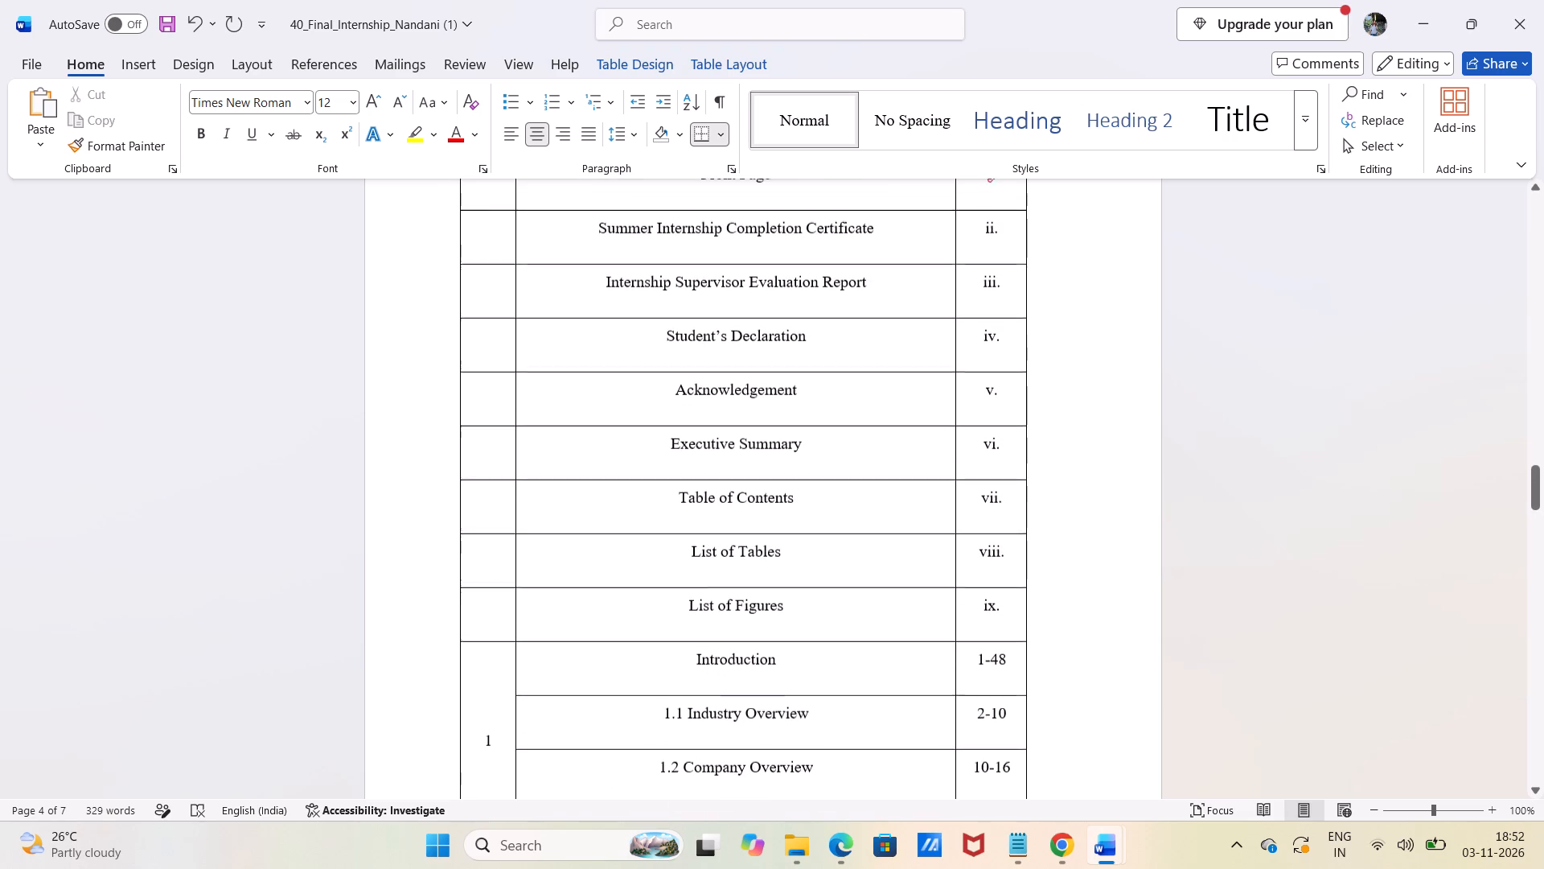
scroll(778, 506, "up", 1)
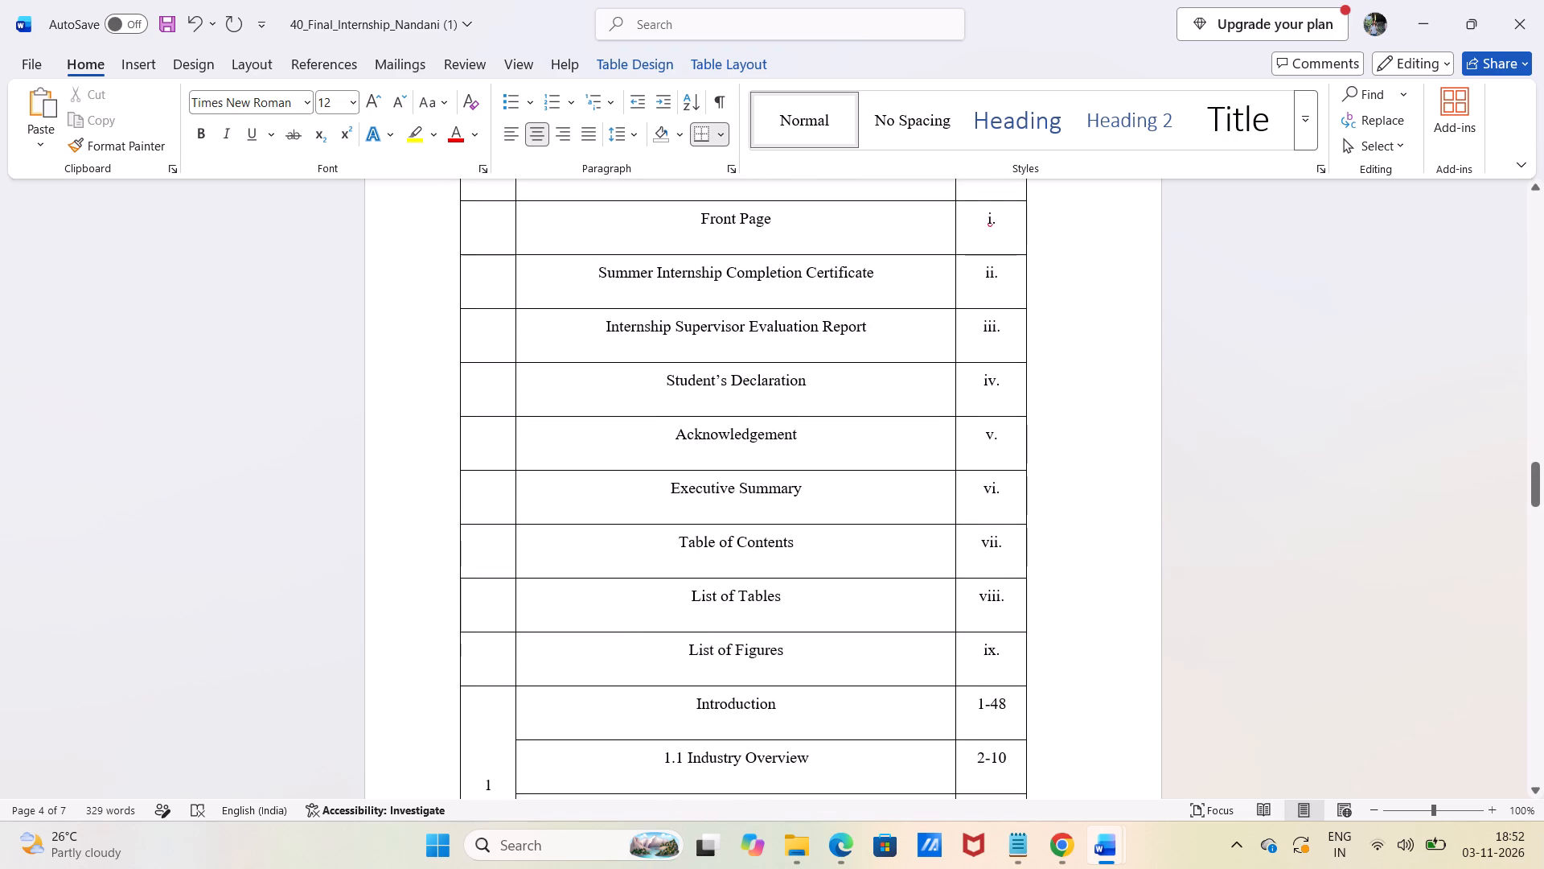
scroll(688, 435, "up", 4)
scroll(688, 435, "down", 1)
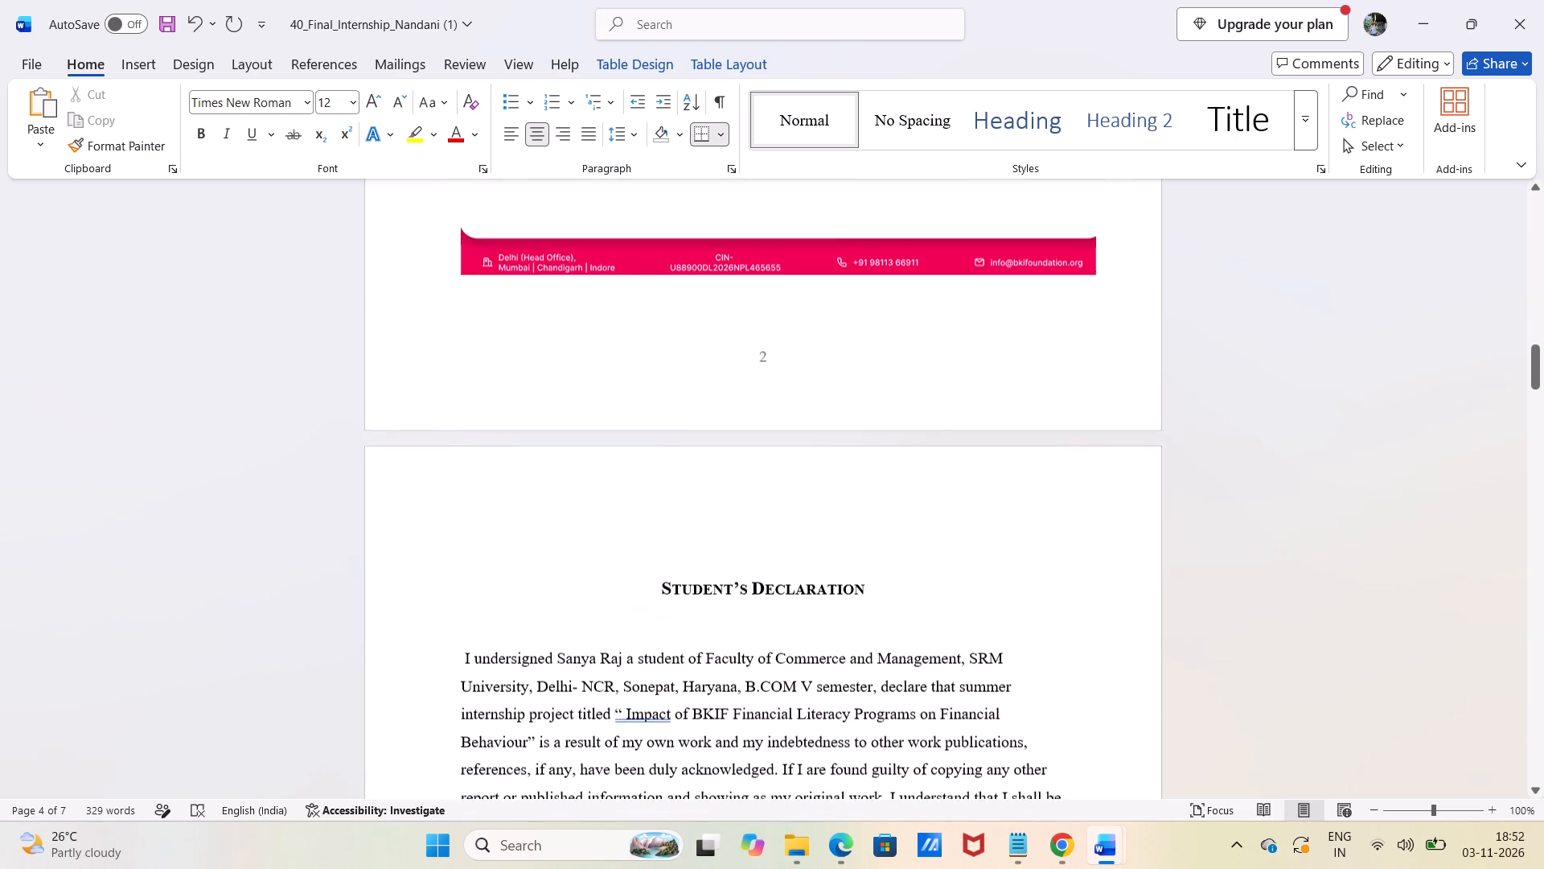
scroll(688, 435, "down", 3)
scroll(688, 435, "up", 1)
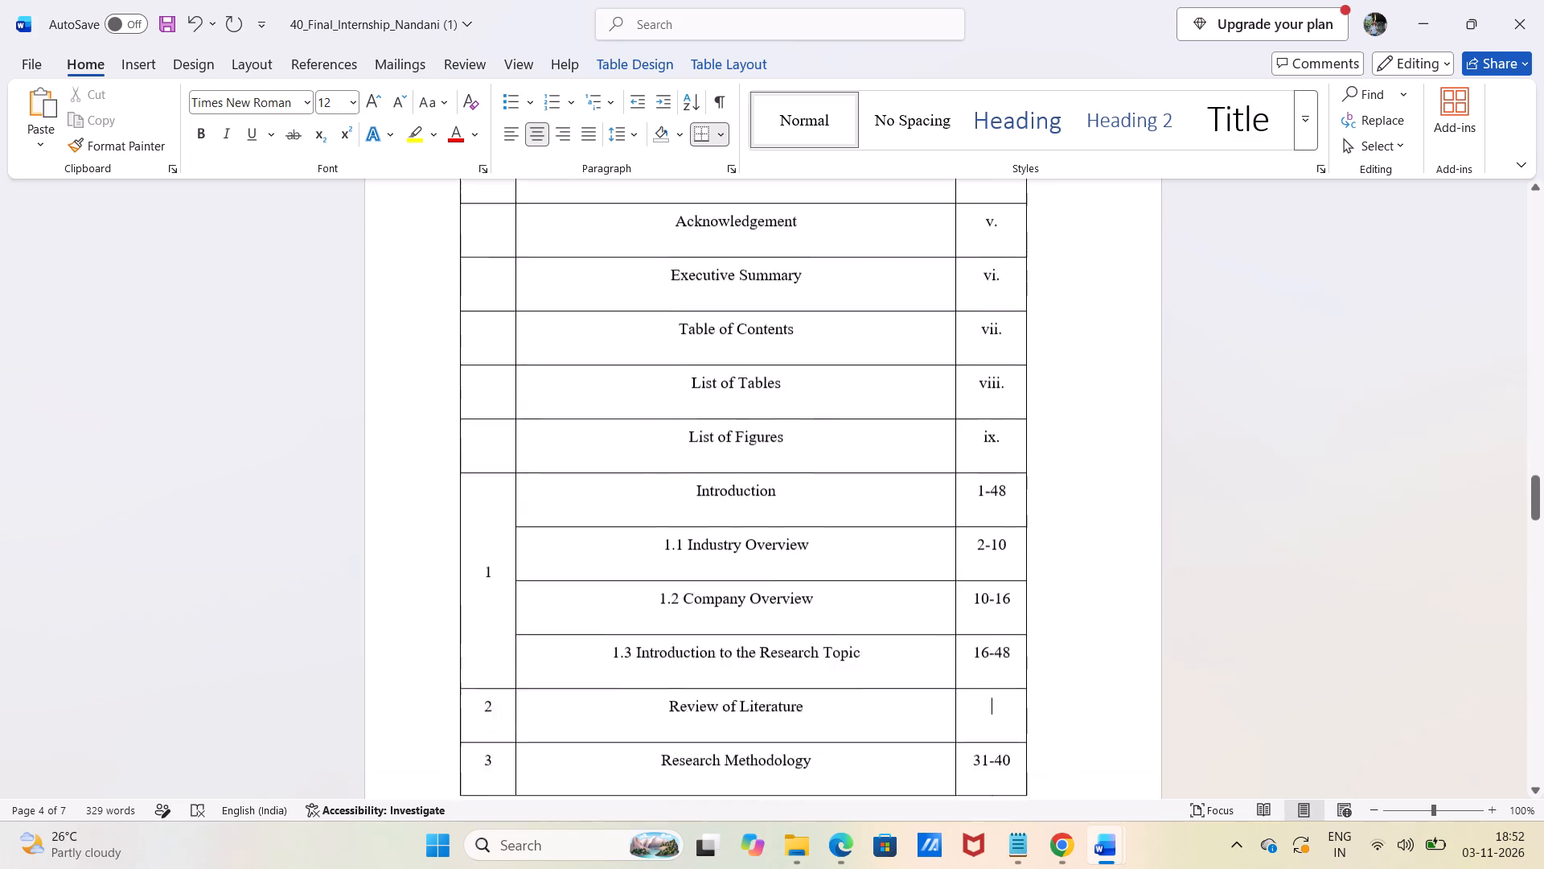
scroll(688, 435, "up", 1)
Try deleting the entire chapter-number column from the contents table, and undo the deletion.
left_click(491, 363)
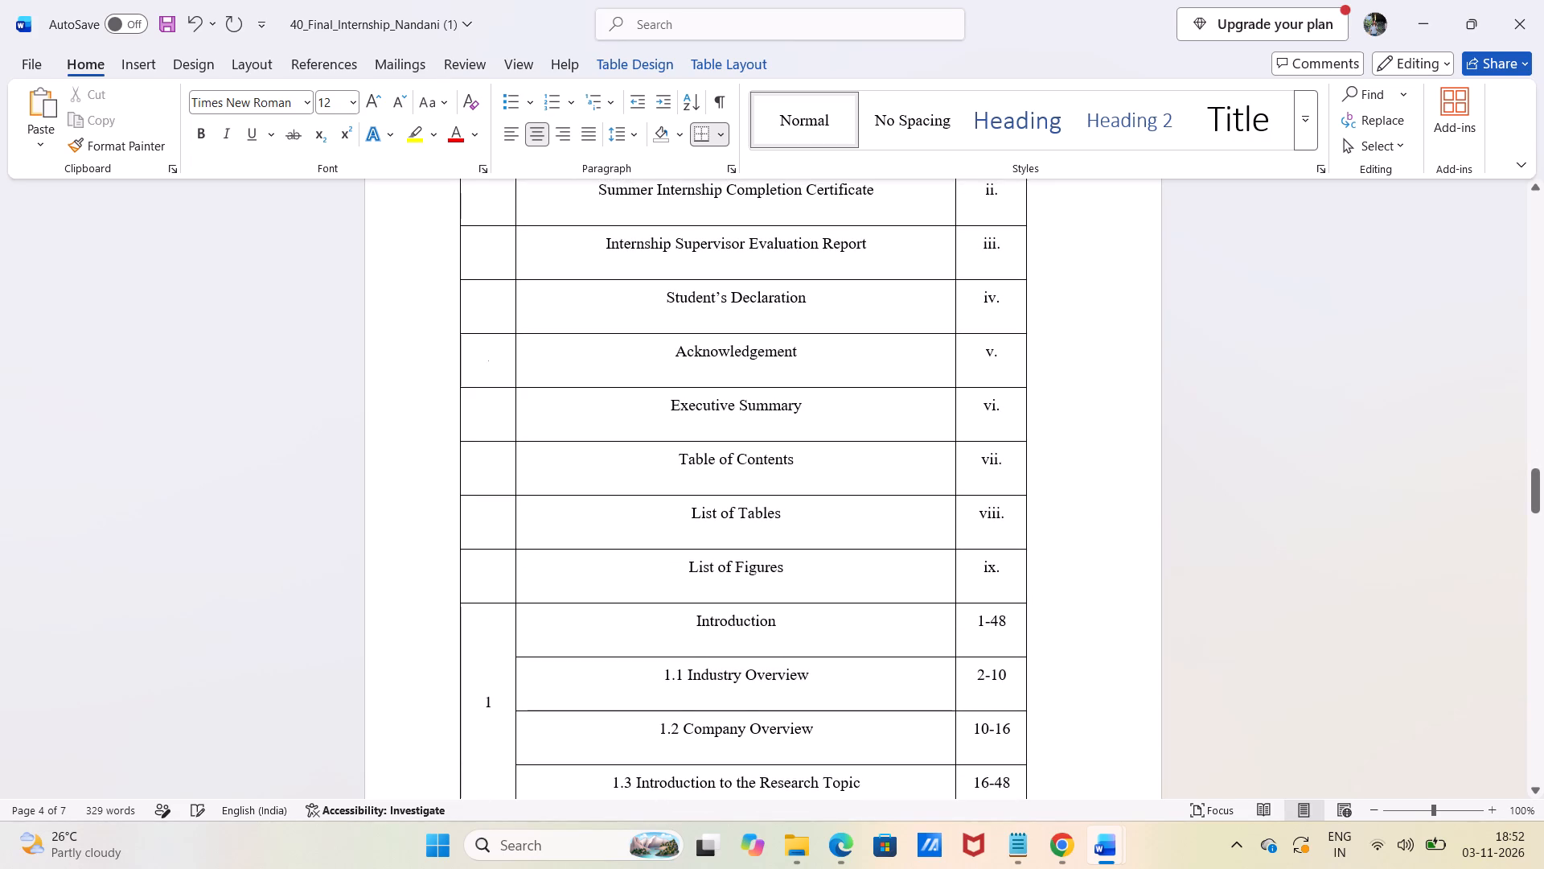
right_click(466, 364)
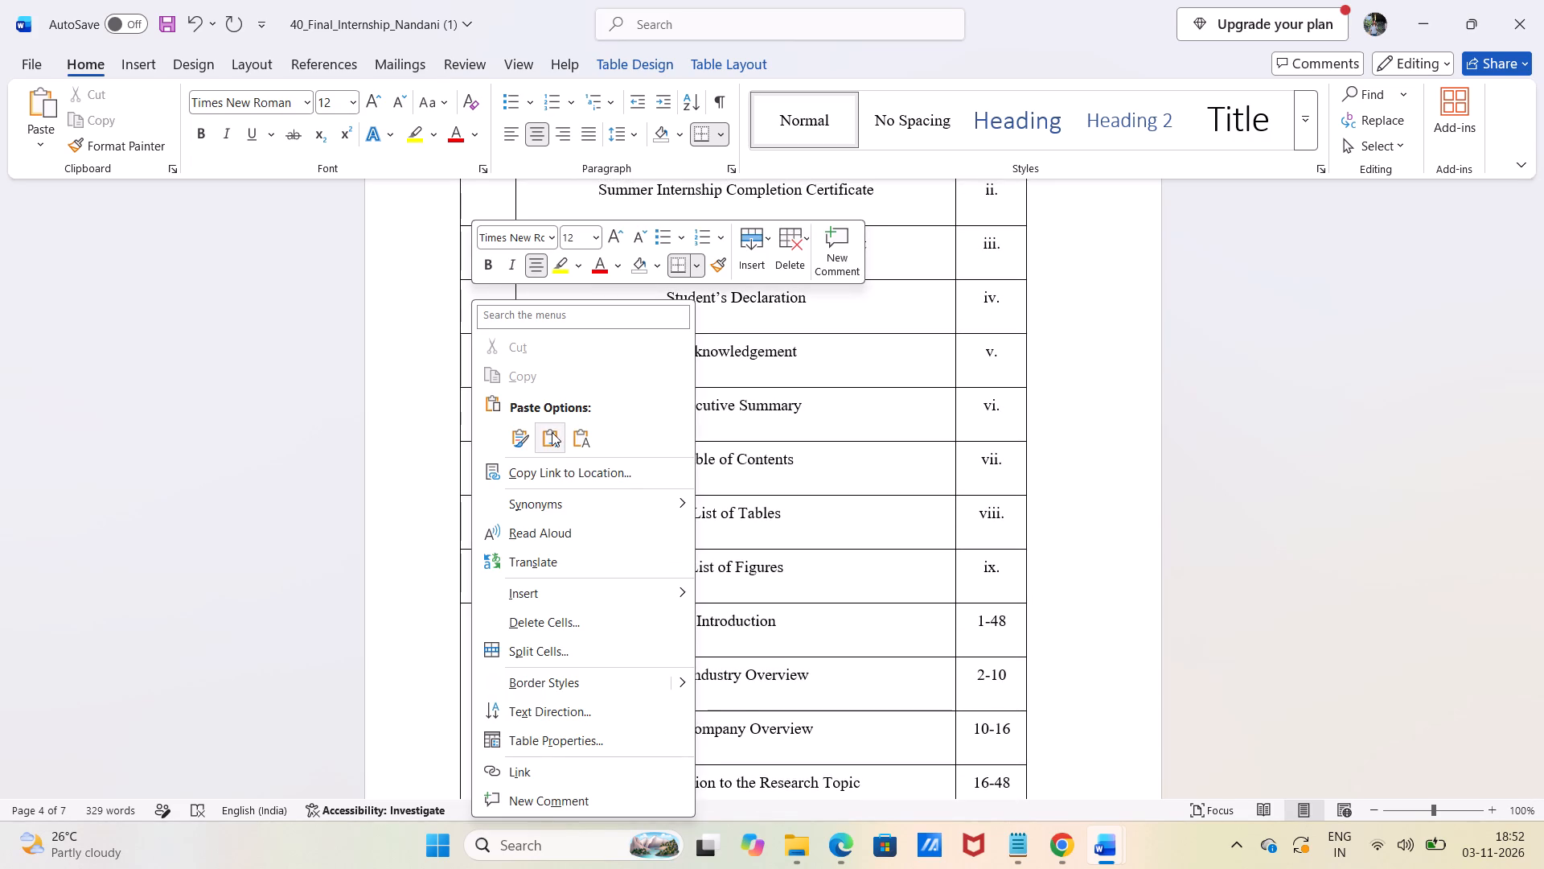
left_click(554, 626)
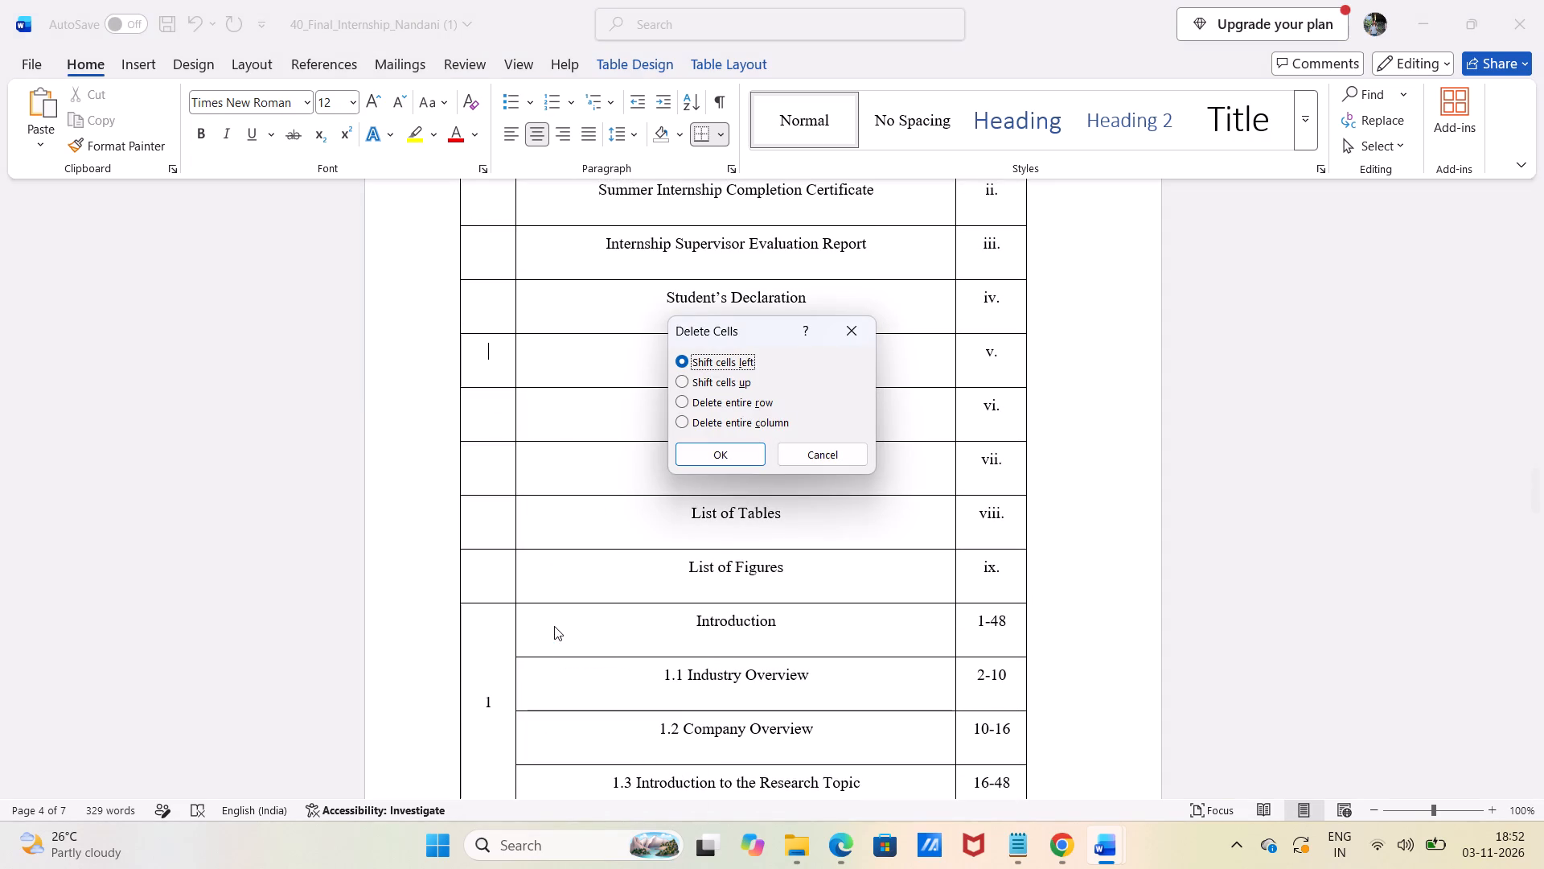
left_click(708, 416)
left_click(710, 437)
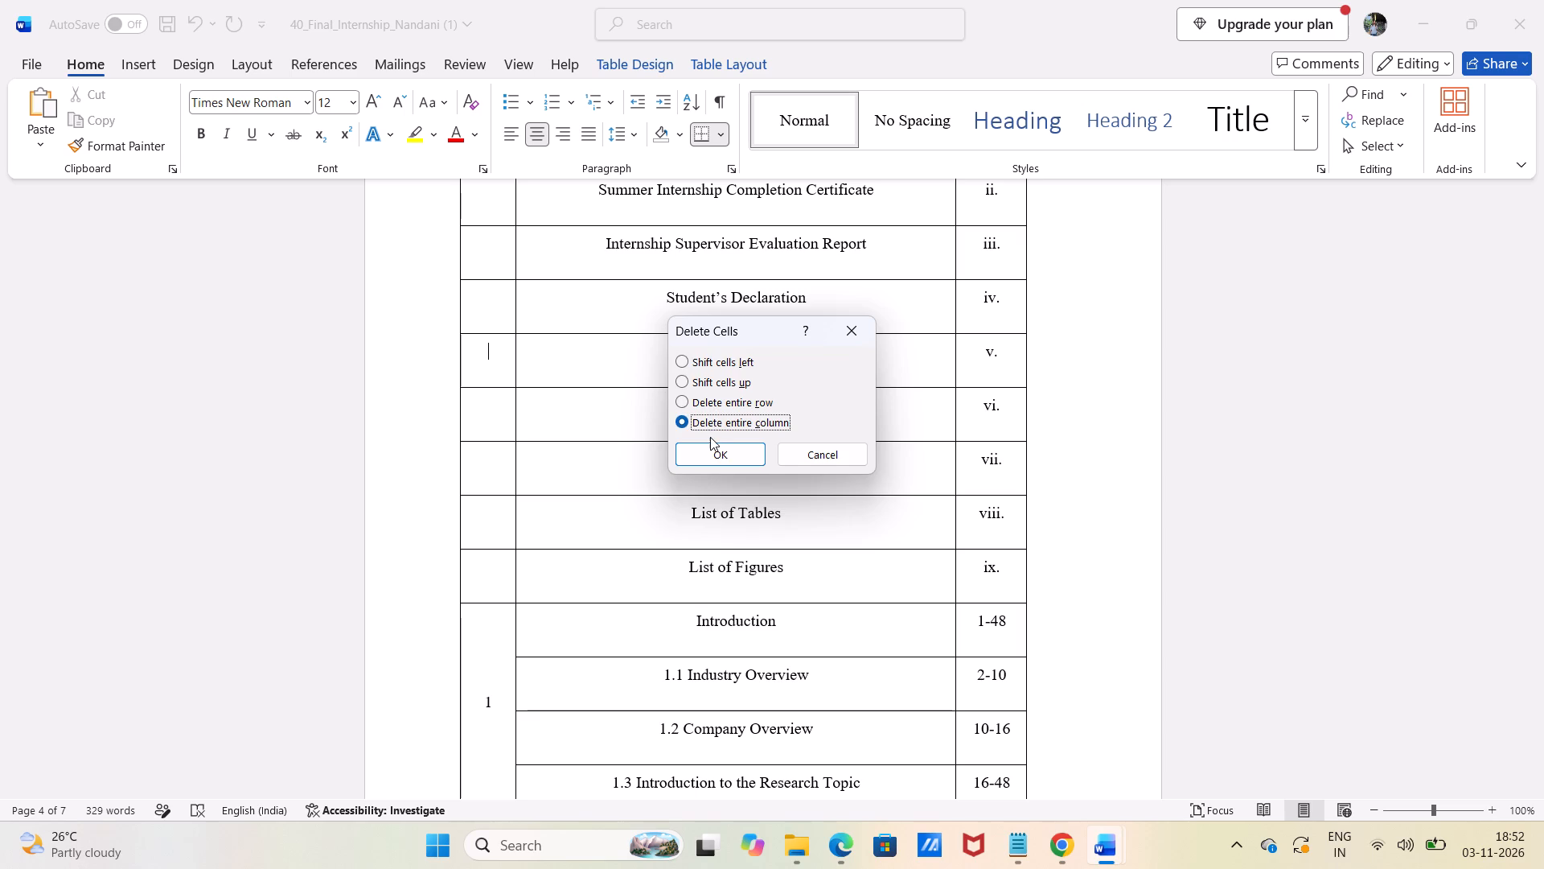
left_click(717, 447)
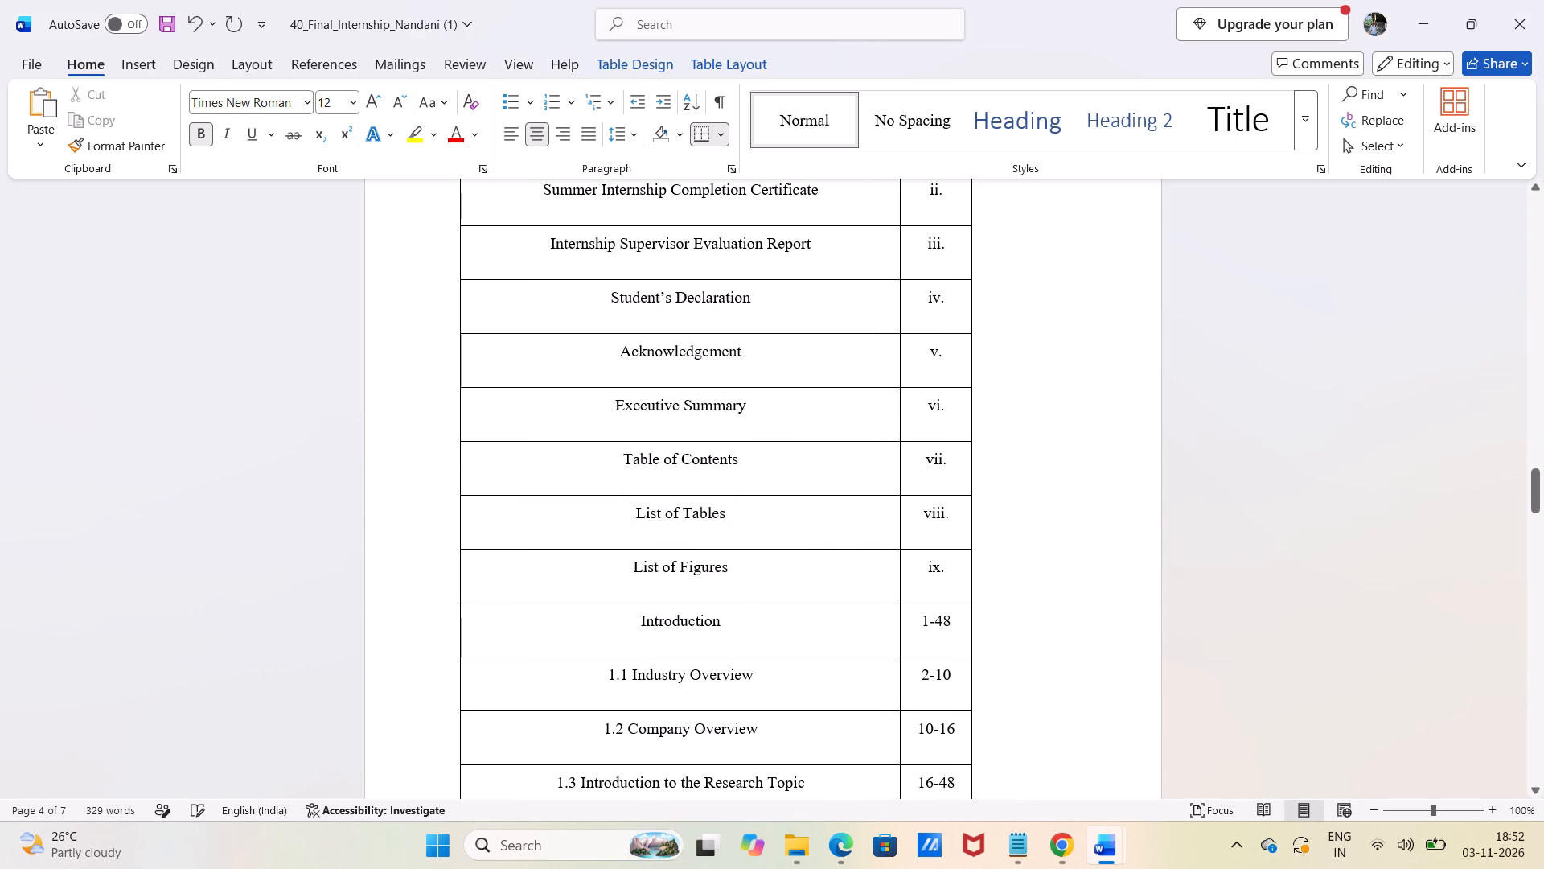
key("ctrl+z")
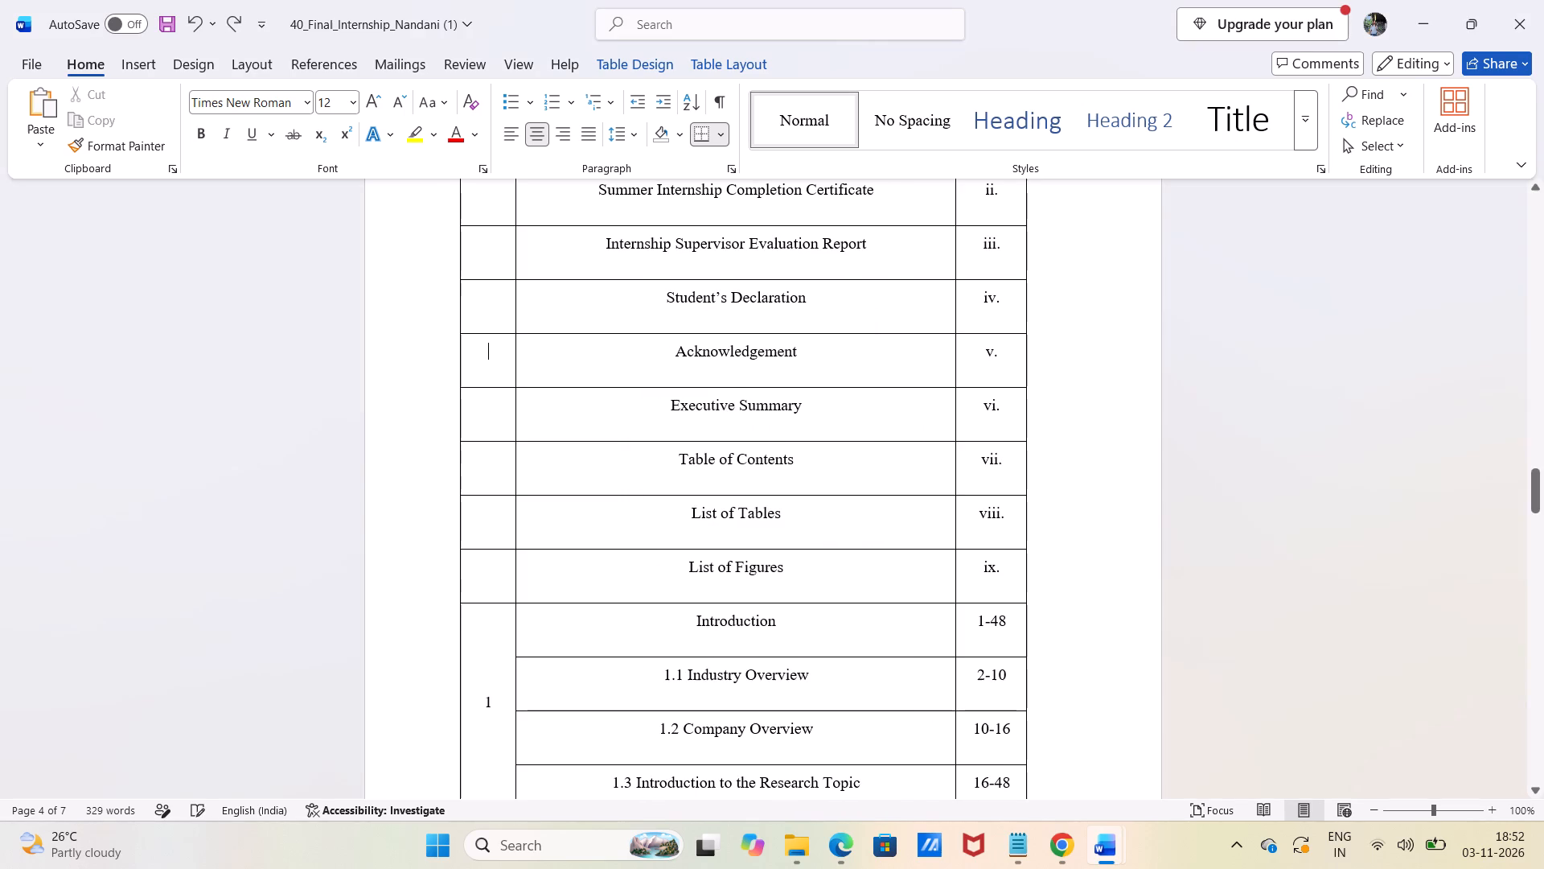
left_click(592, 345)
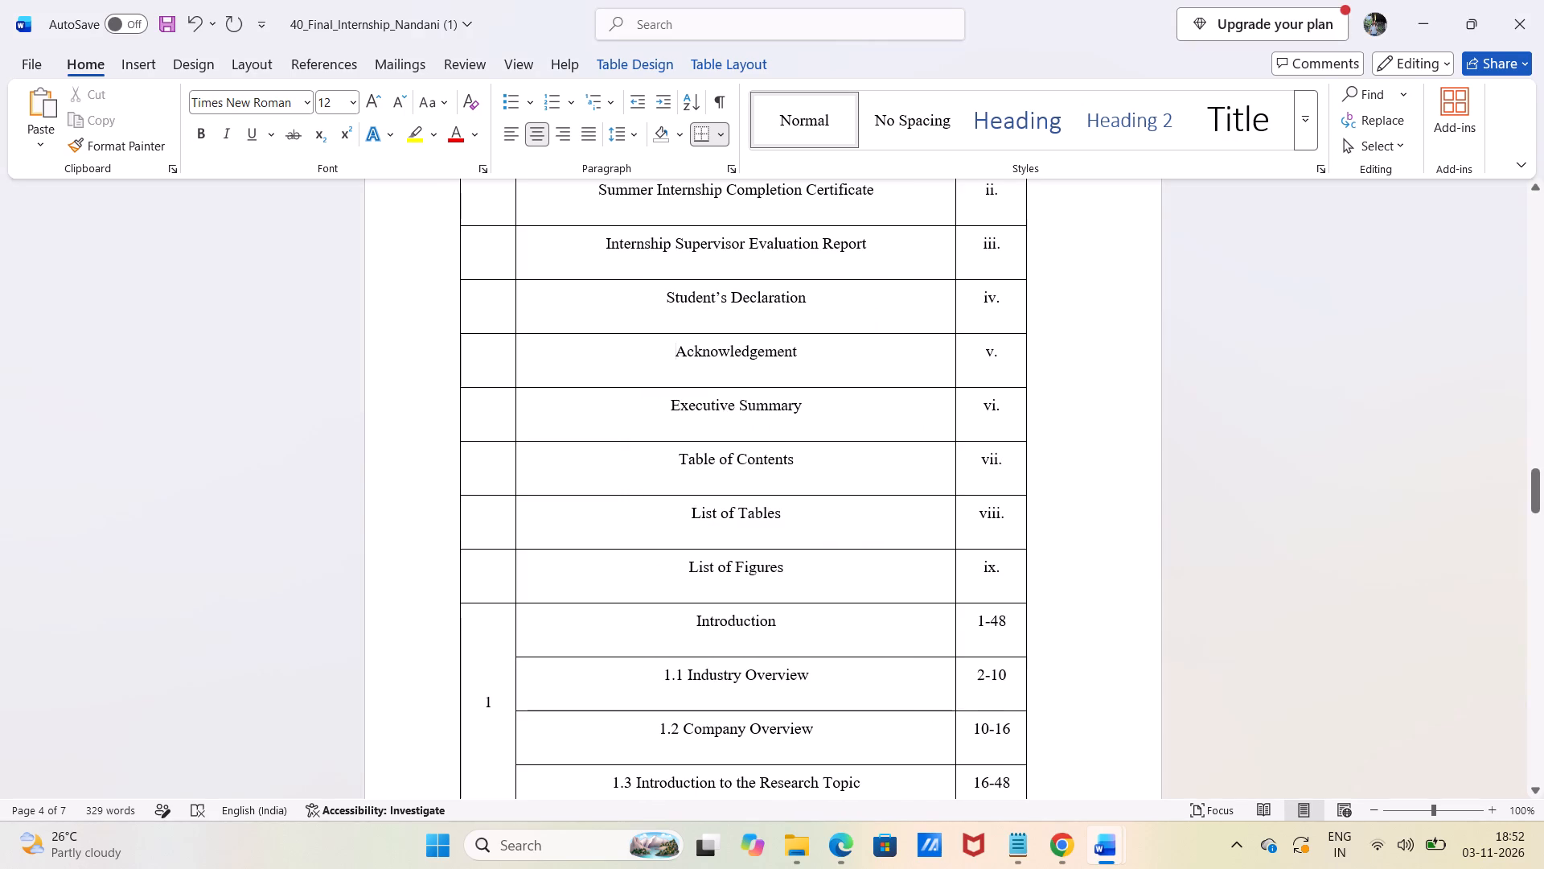
Switch to SIP_Project_File and enter the bold heading "CHAPTER - 5" on the blank last page.
scroll(598, 362, "down", 2)
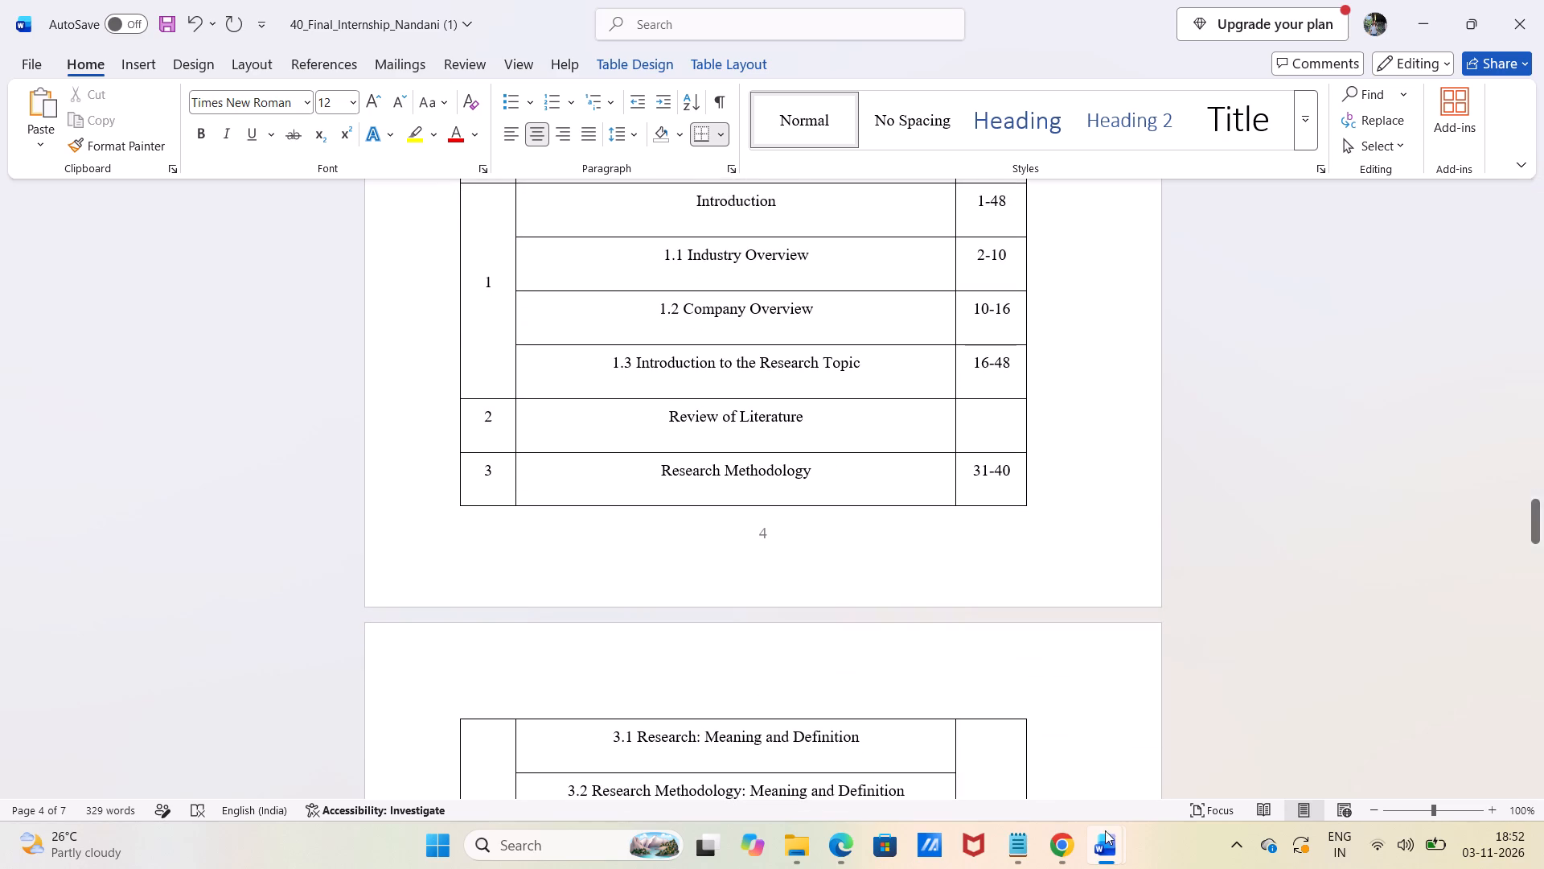
left_click(1164, 756)
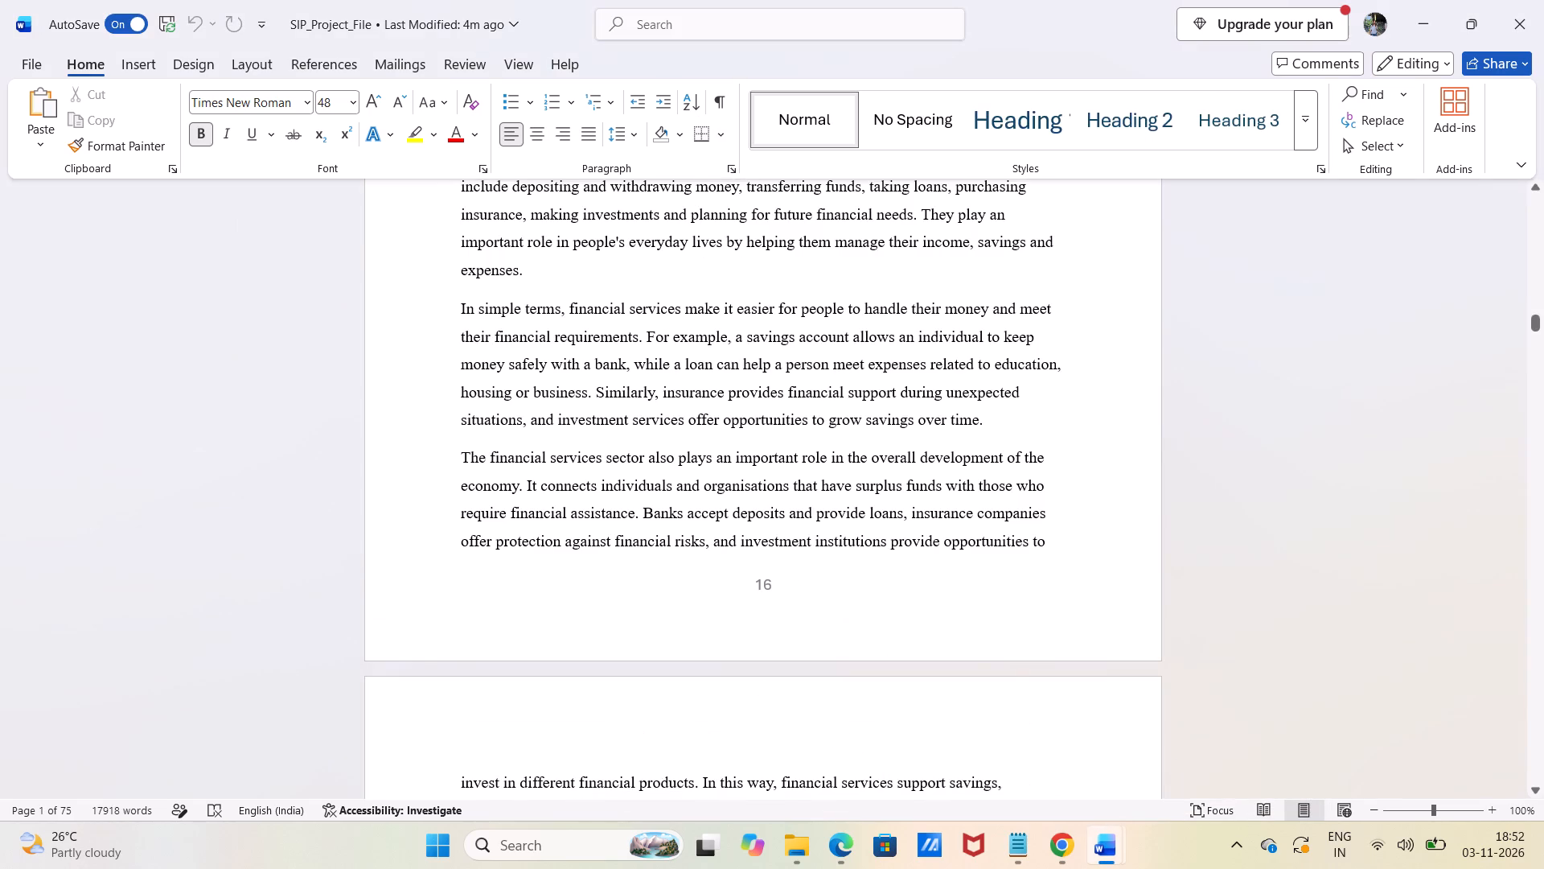
scroll(887, 554, "down", 20)
scroll(887, 554, "down", 1)
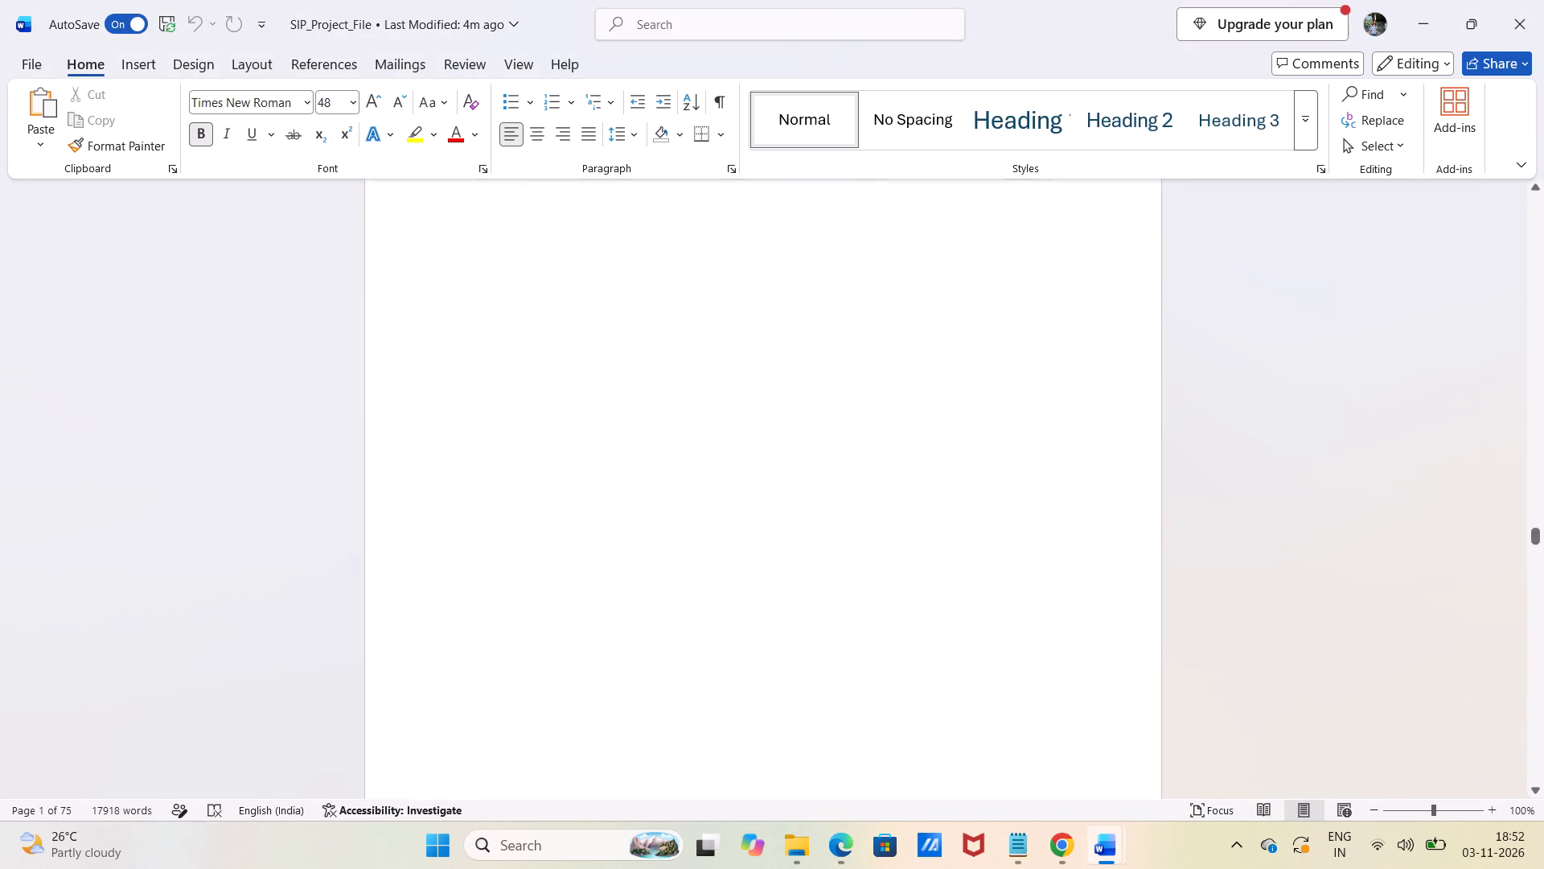
scroll(887, 554, "down", 20)
scroll(887, 554, "down", 6)
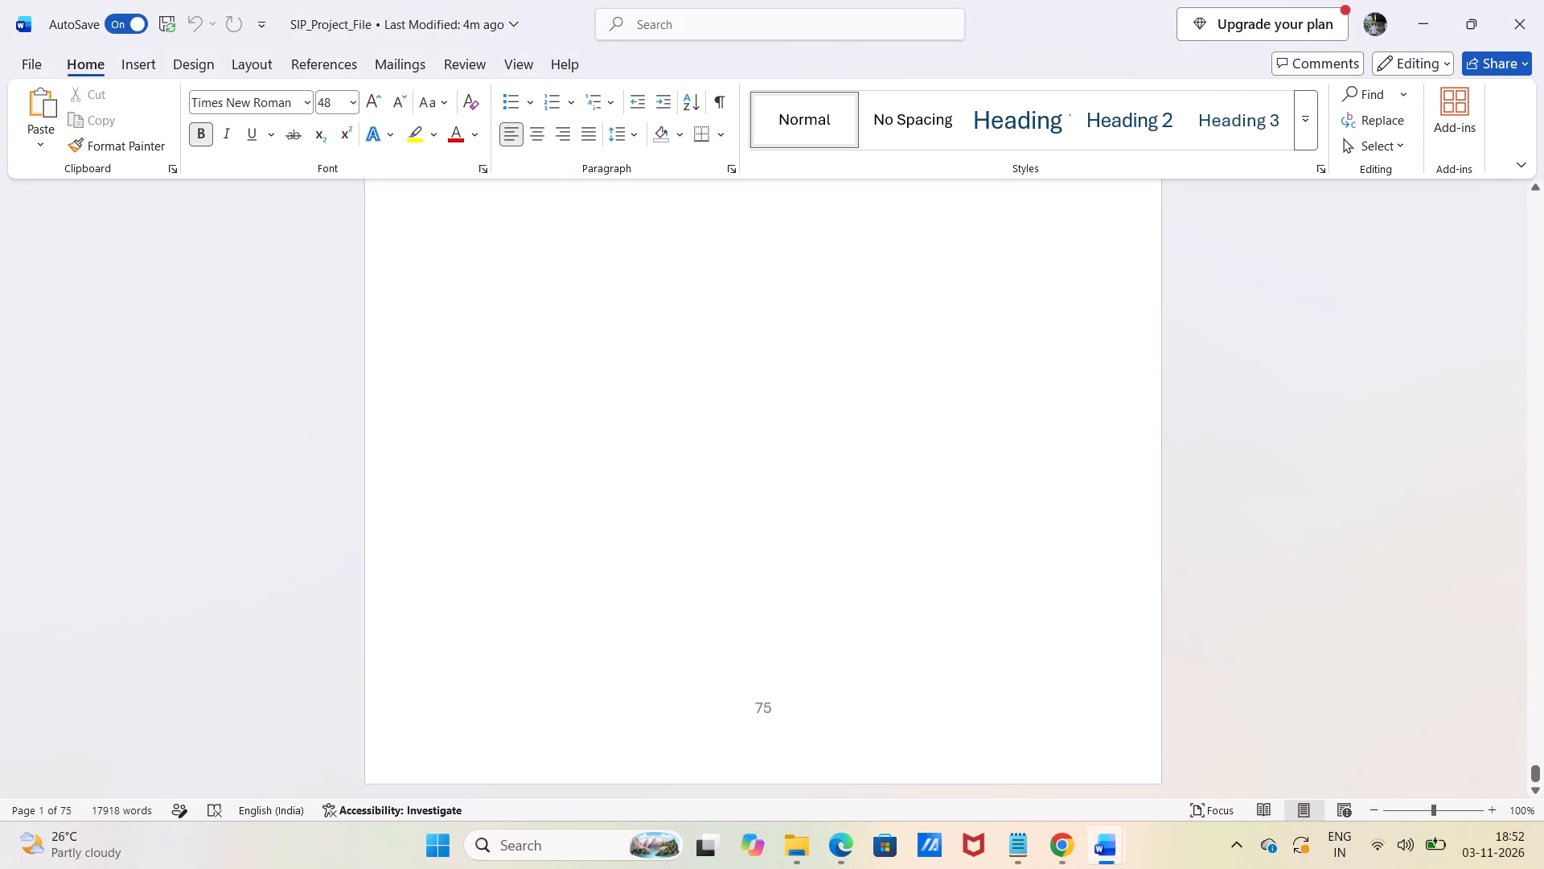
scroll(887, 554, "down", 7)
scroll(741, 640, "up", 4)
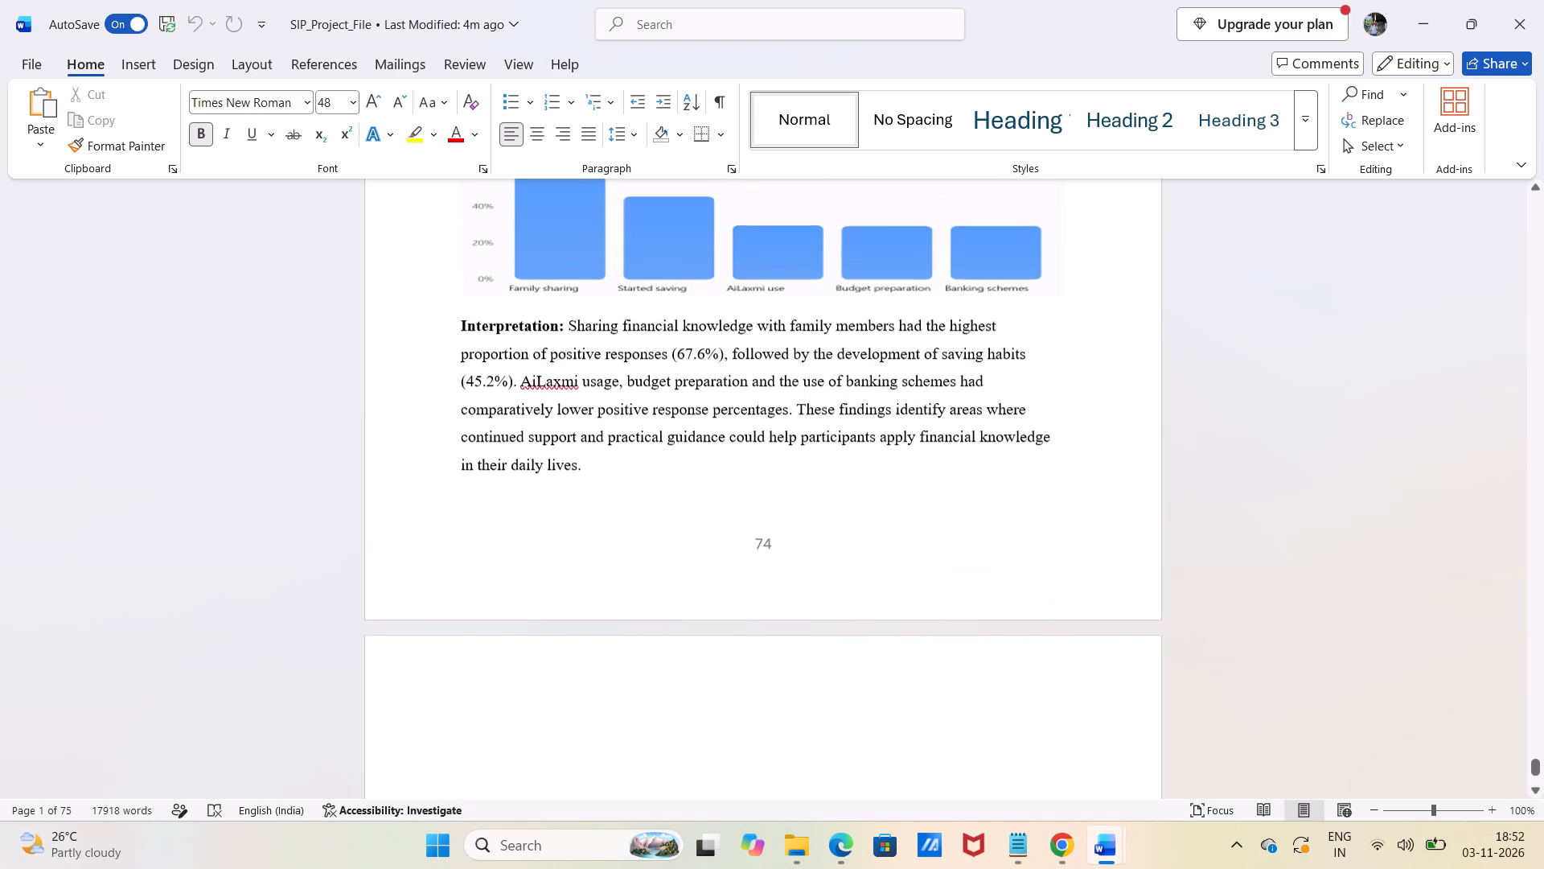
scroll(741, 640, "up", 3)
scroll(741, 640, "down", 1)
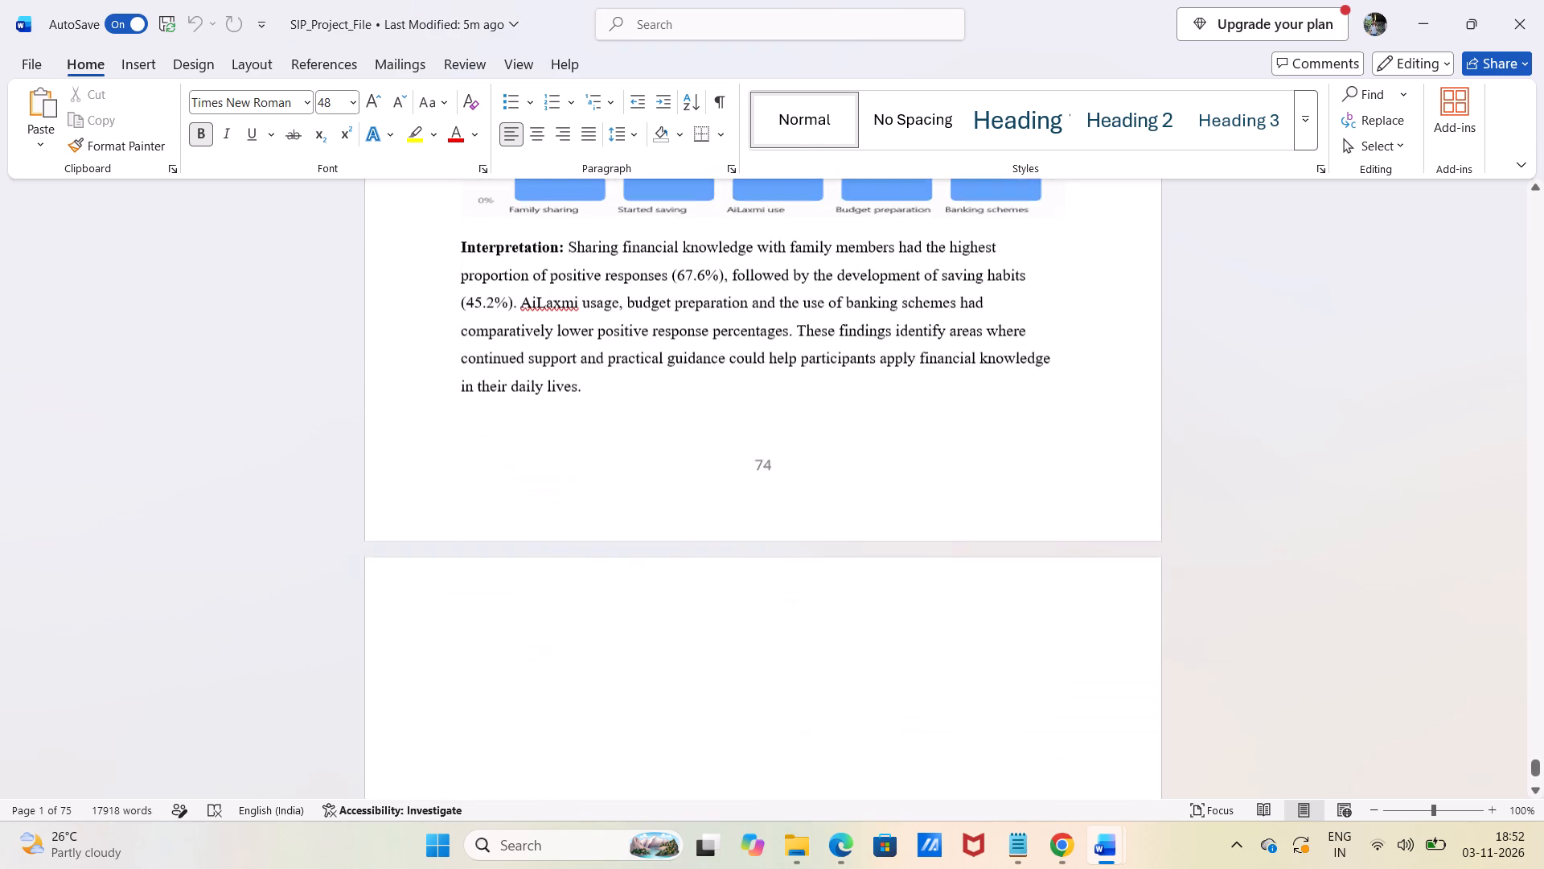
scroll(741, 640, "down", 2)
left_click(491, 364)
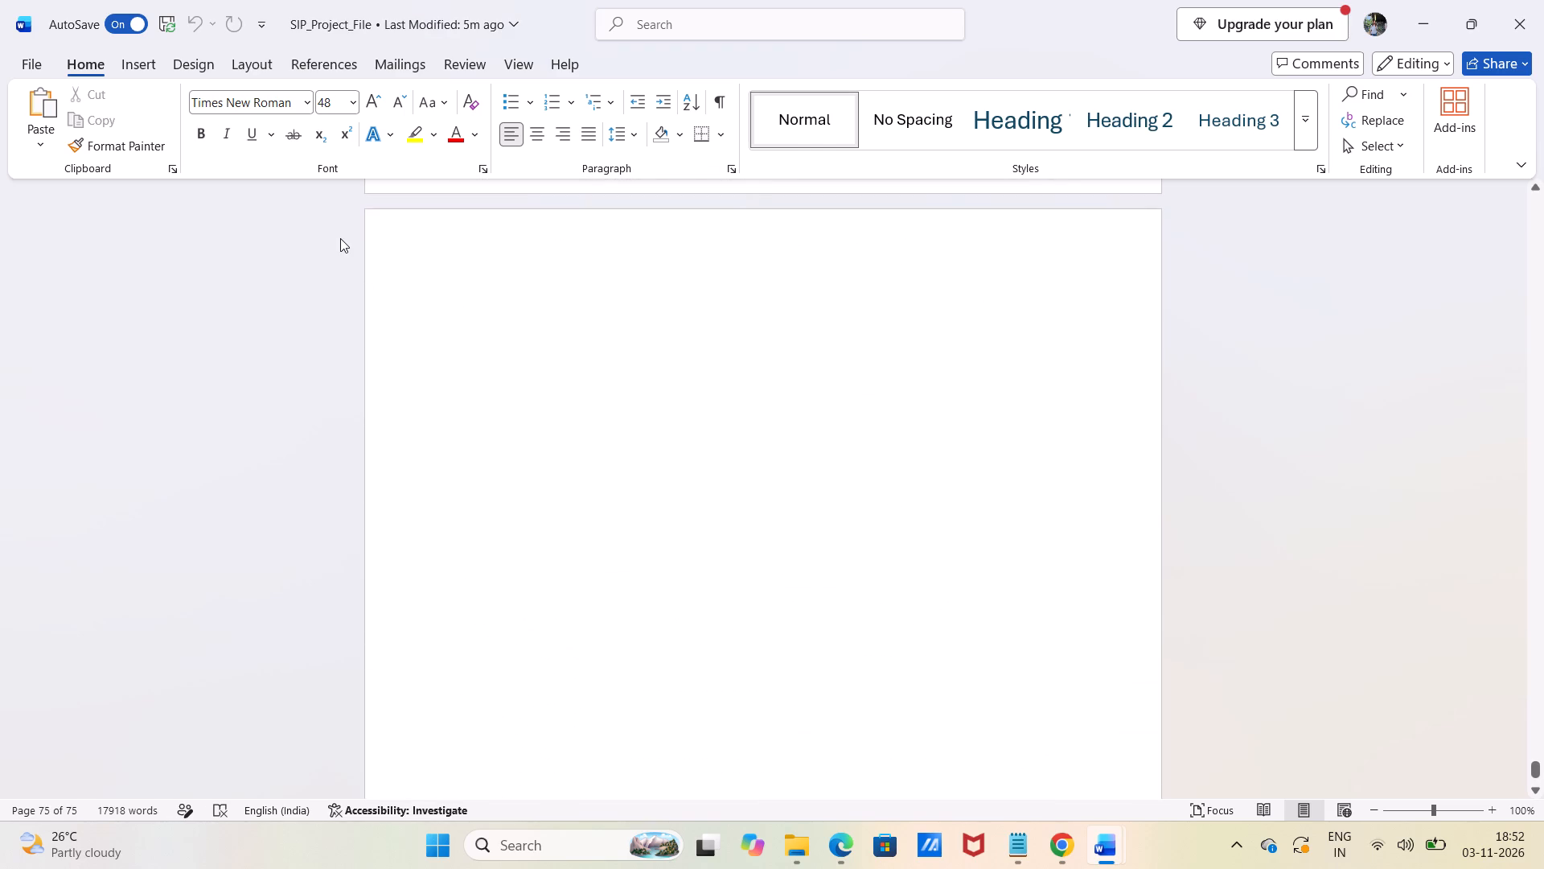
key("BackSpace")
key("BackSpace")
key("BackSpace")
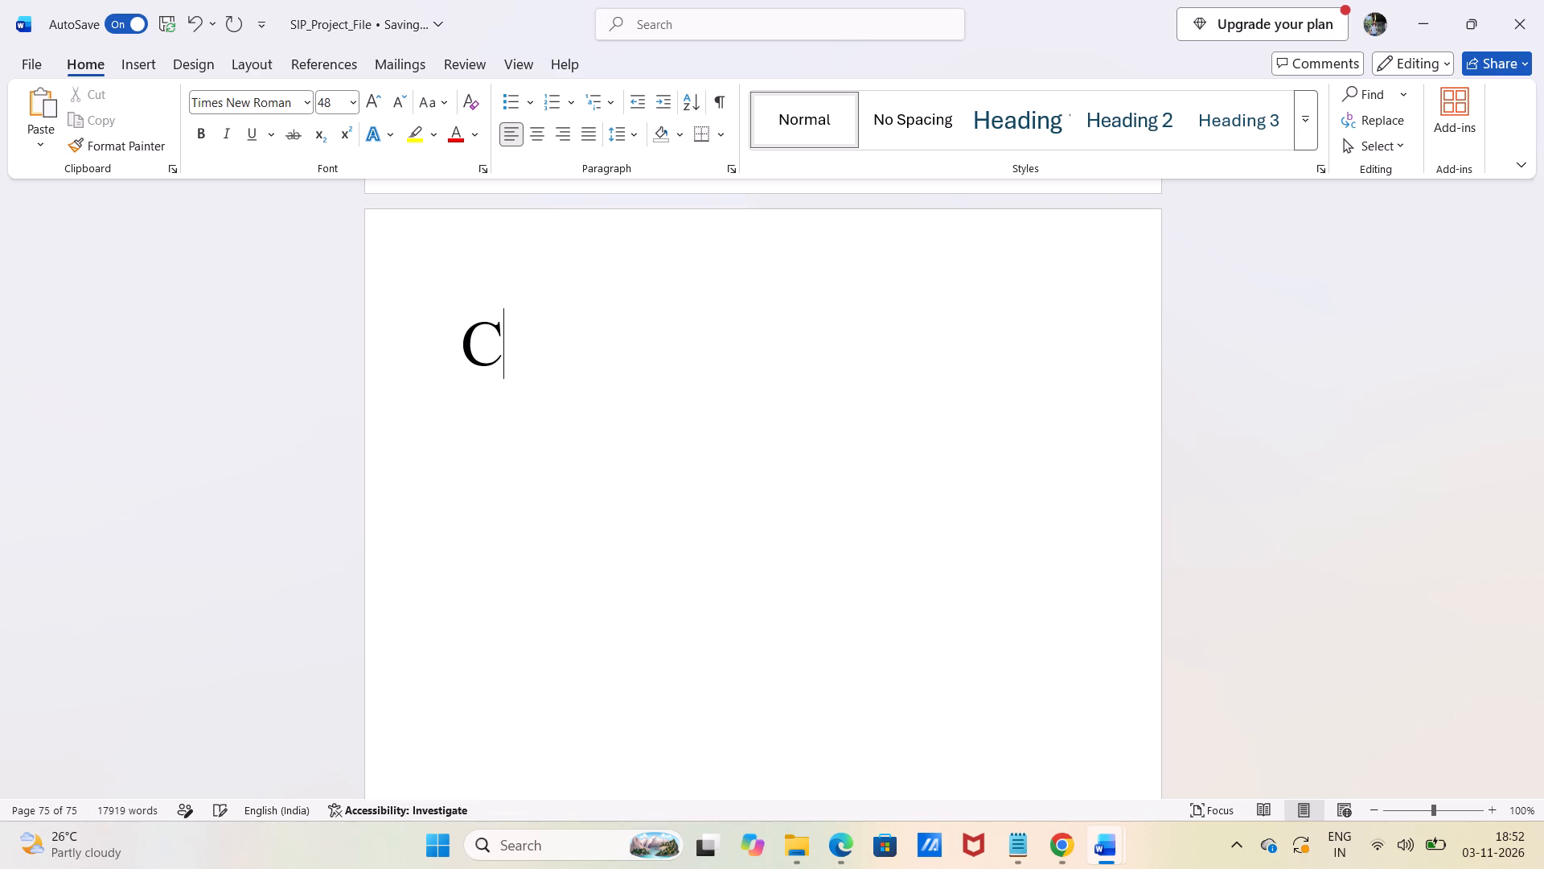
left_click(199, 137)
type("CHAPTER")
key("space")
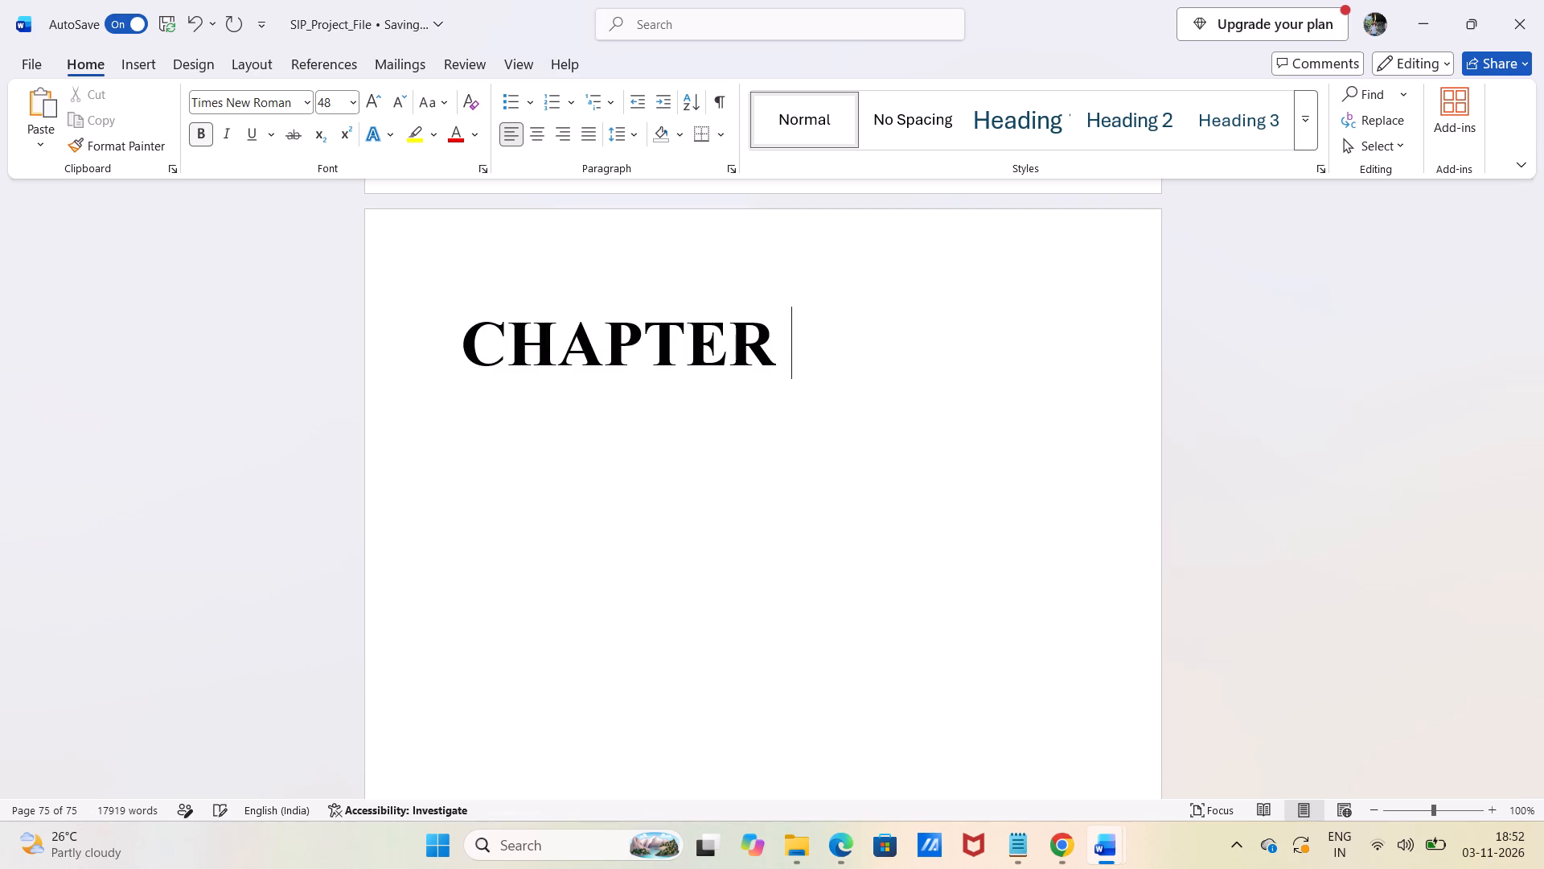
type("- 5")
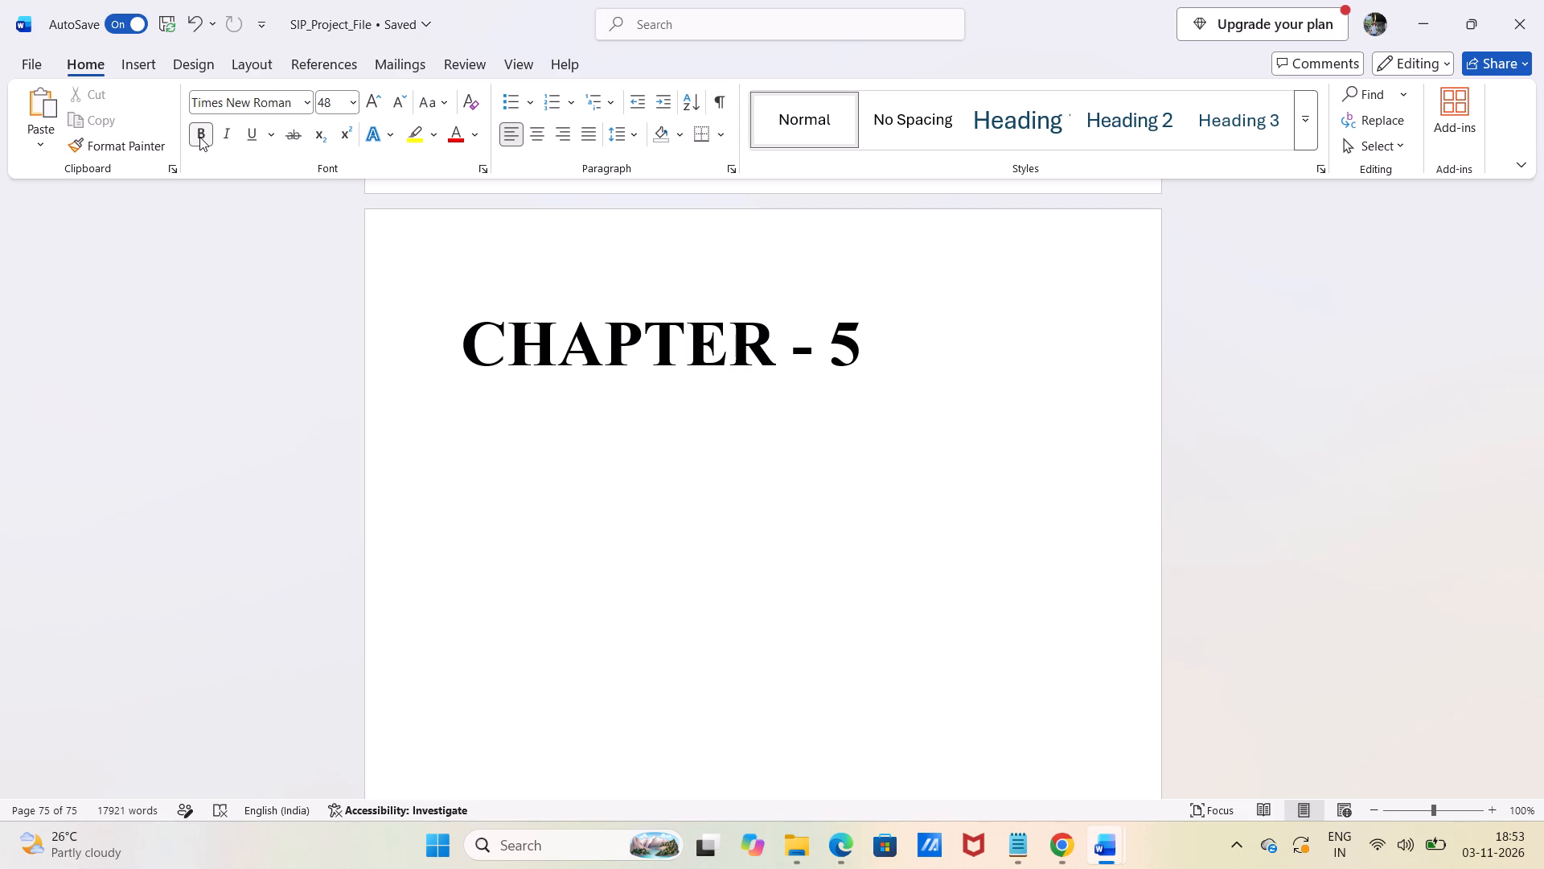
Move the "CHAPTER - 5" heading down by two blank lines and indent it with spaces towards the middle of the page.
left_click(446, 363)
left_click(482, 391)
key("space")
key("space")
key("space")
key("Return")
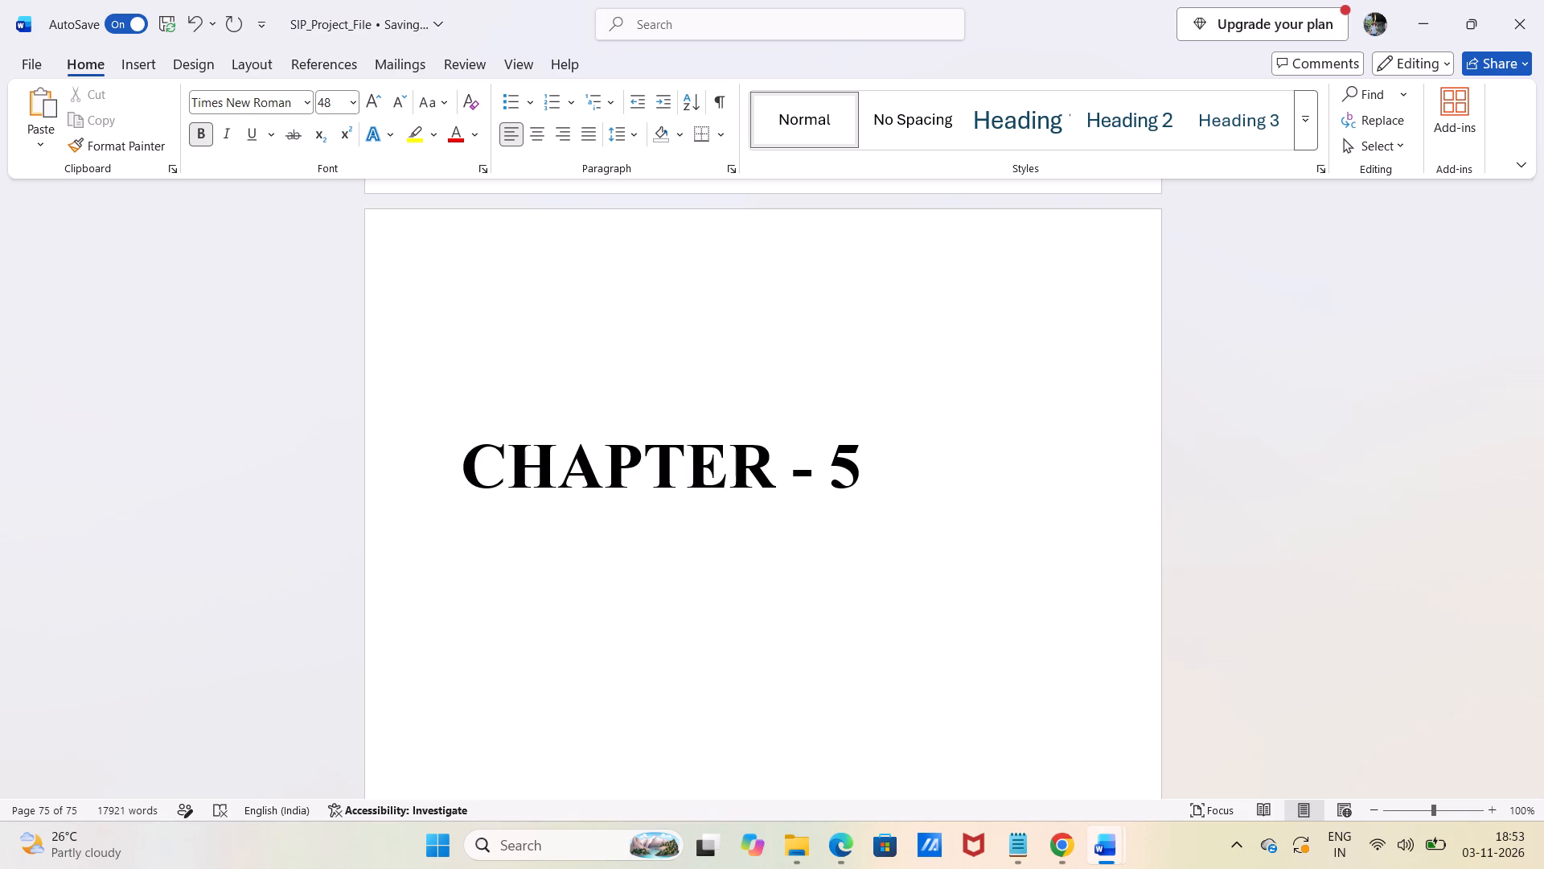
key("space")
key("space")
key("space")
key("space")
key("space")
key("Return")
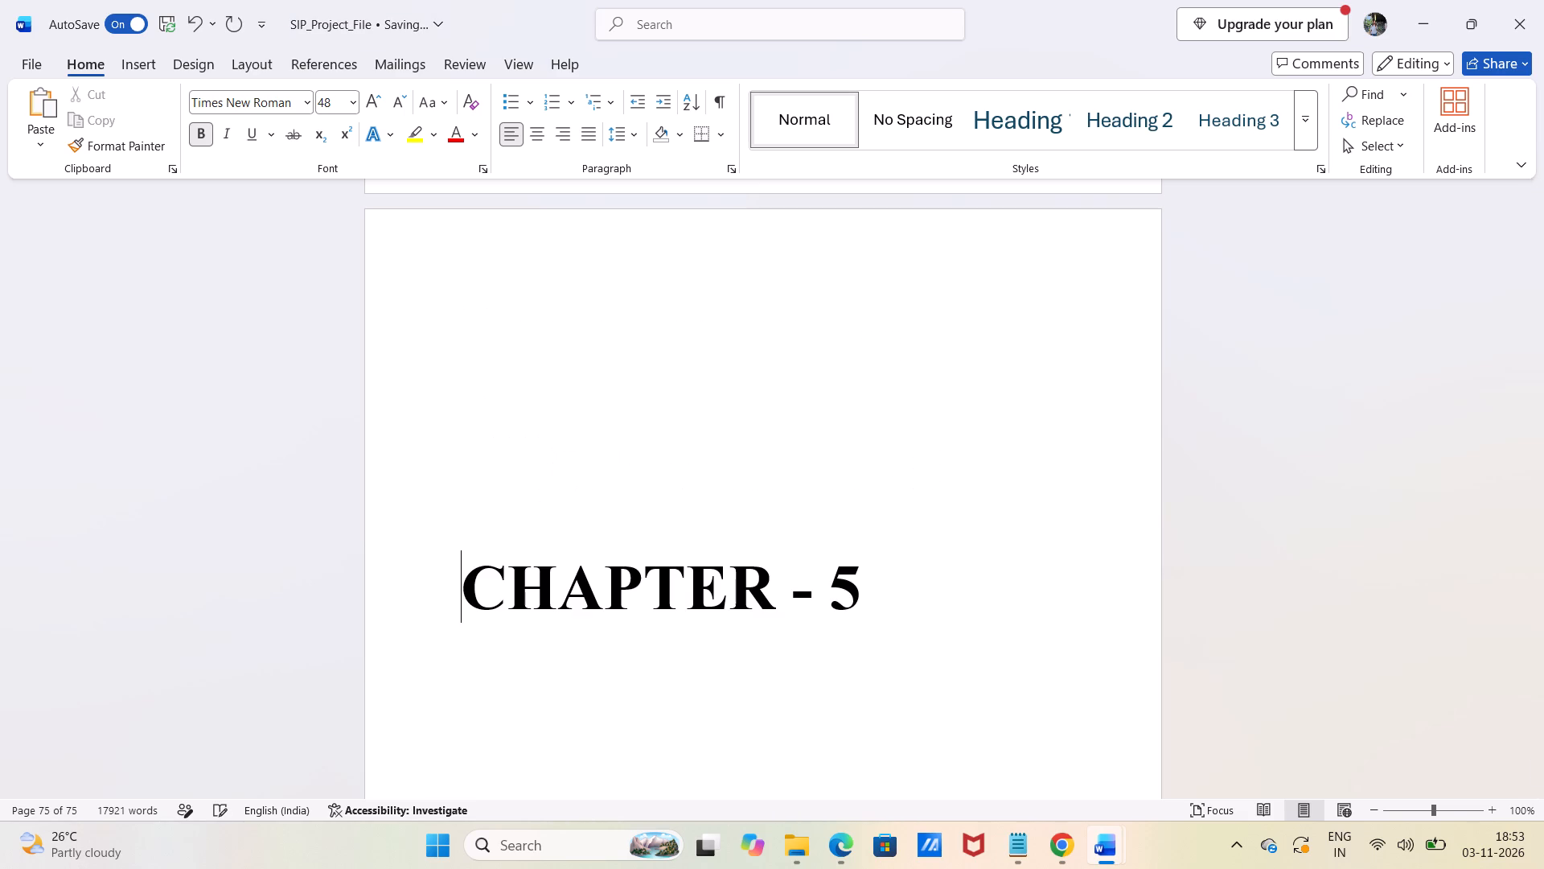
key("space")
key("space")
key("space")
key("space")
key("space")
key("space")
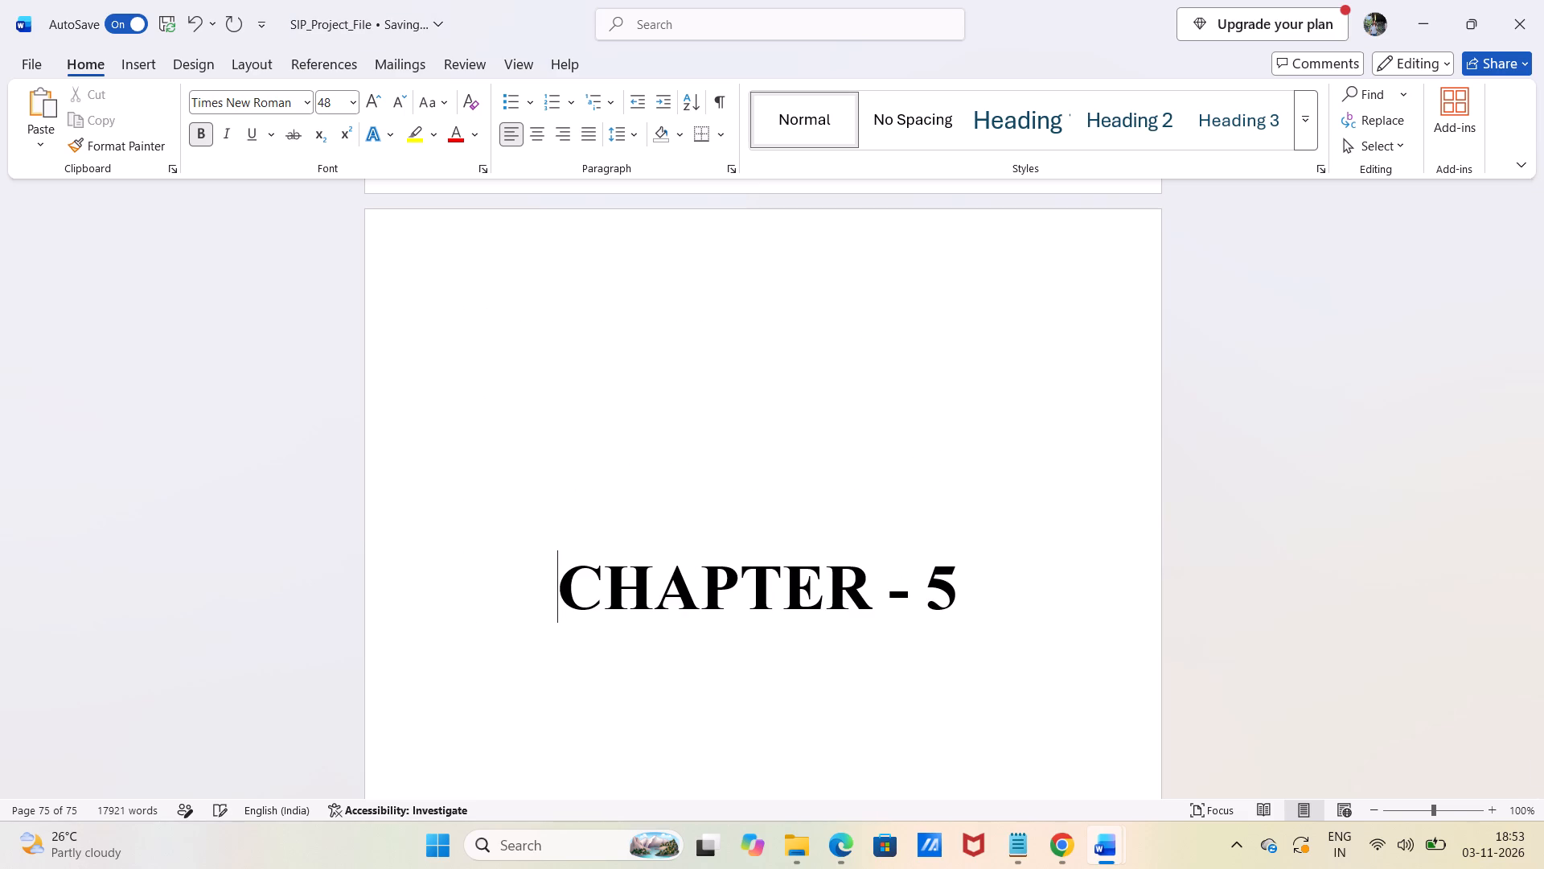
Add "FINDINGS" on a new line below the "CHAPTER - 5" heading.
scroll(474, 377, "down", 3)
left_click(982, 274)
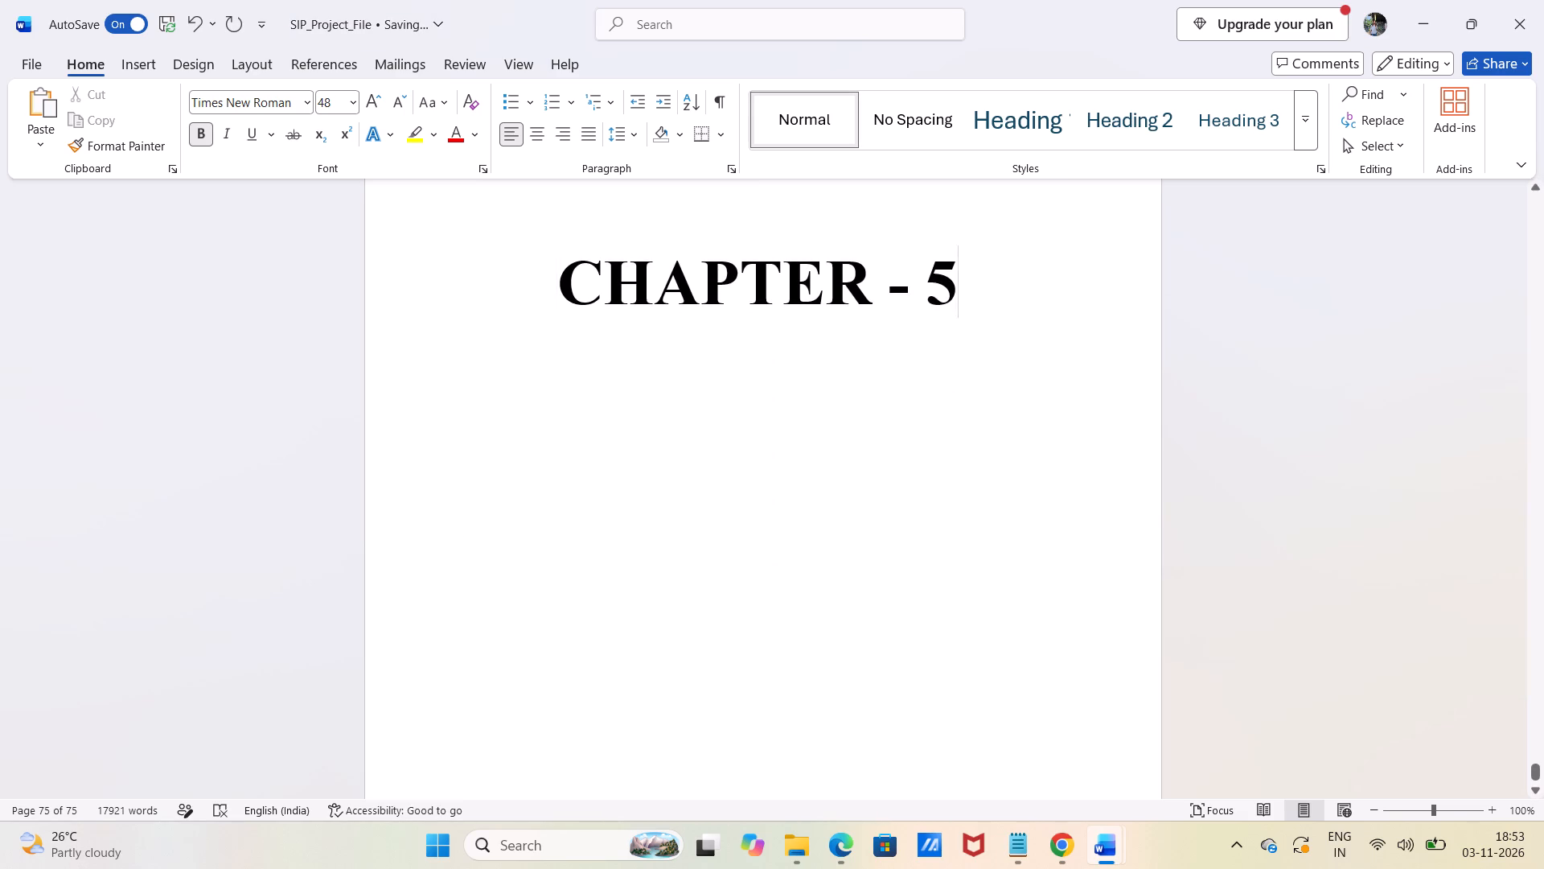
key("Return")
type("FINDINGS")
key("space")
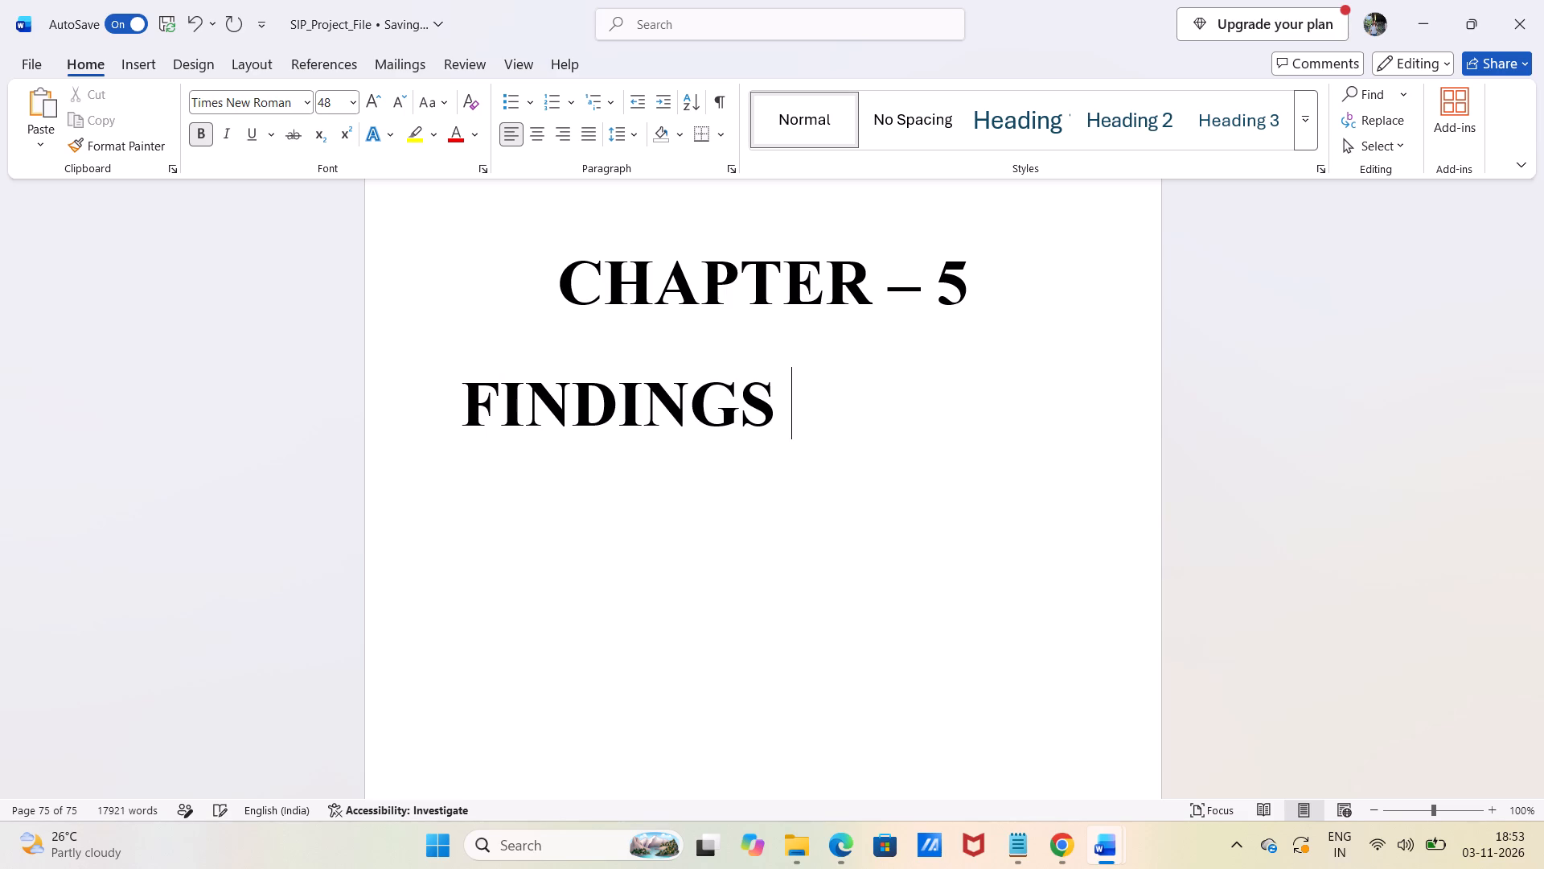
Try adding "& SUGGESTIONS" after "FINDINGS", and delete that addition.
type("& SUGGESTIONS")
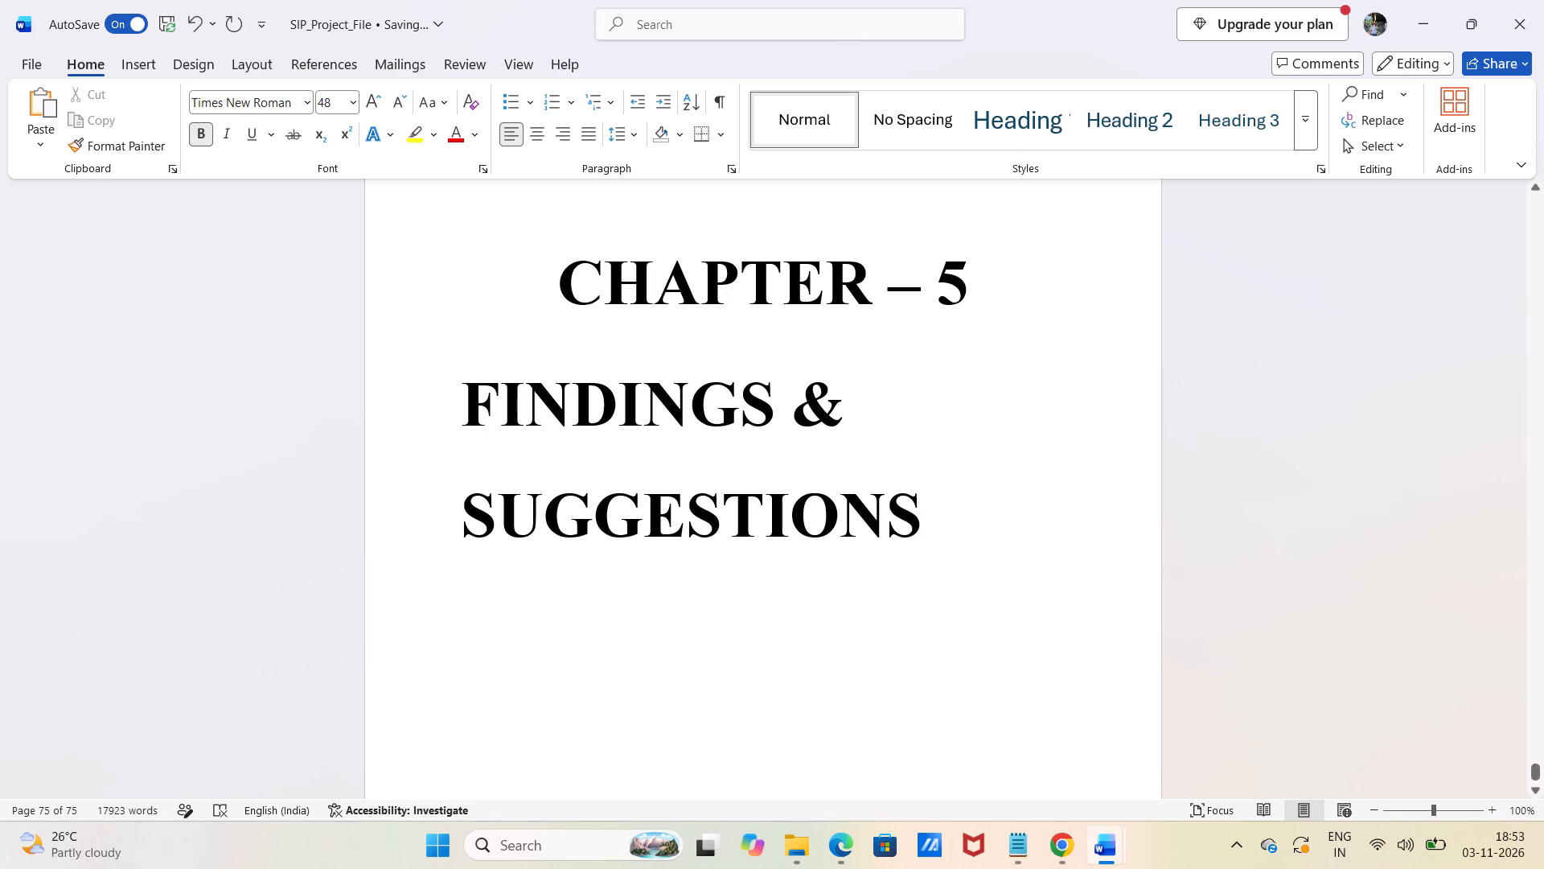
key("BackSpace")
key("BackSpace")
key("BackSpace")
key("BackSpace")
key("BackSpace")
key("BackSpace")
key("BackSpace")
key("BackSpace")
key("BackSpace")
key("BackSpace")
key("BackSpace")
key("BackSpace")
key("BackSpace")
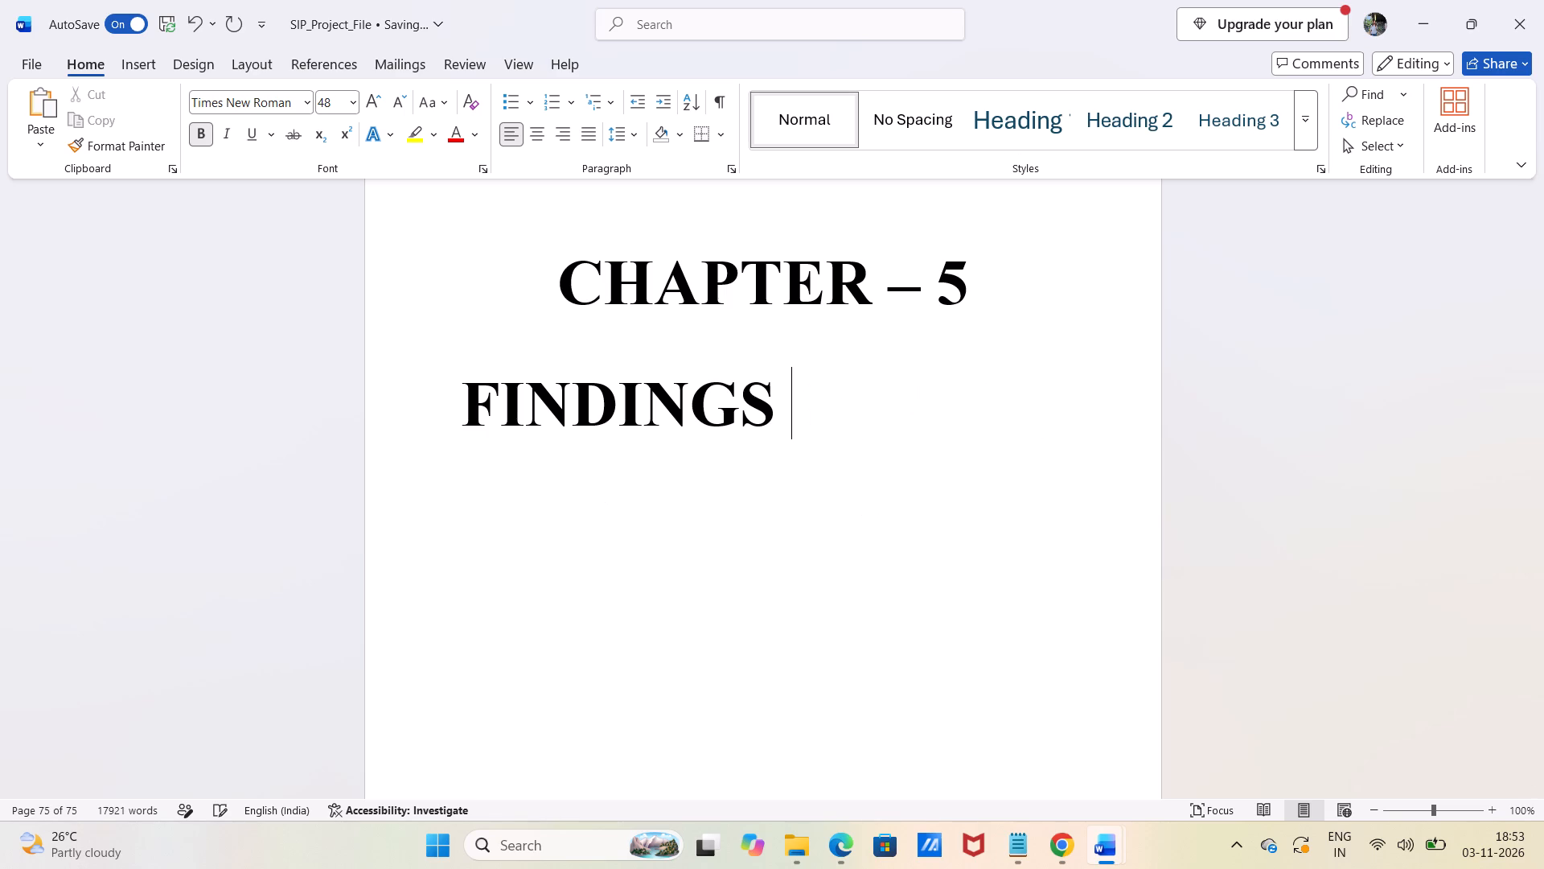
Add "&" after "FINDINGS" and indent the line with spaces so it sits centred under the chapter heading.
key("shift+ampersand")
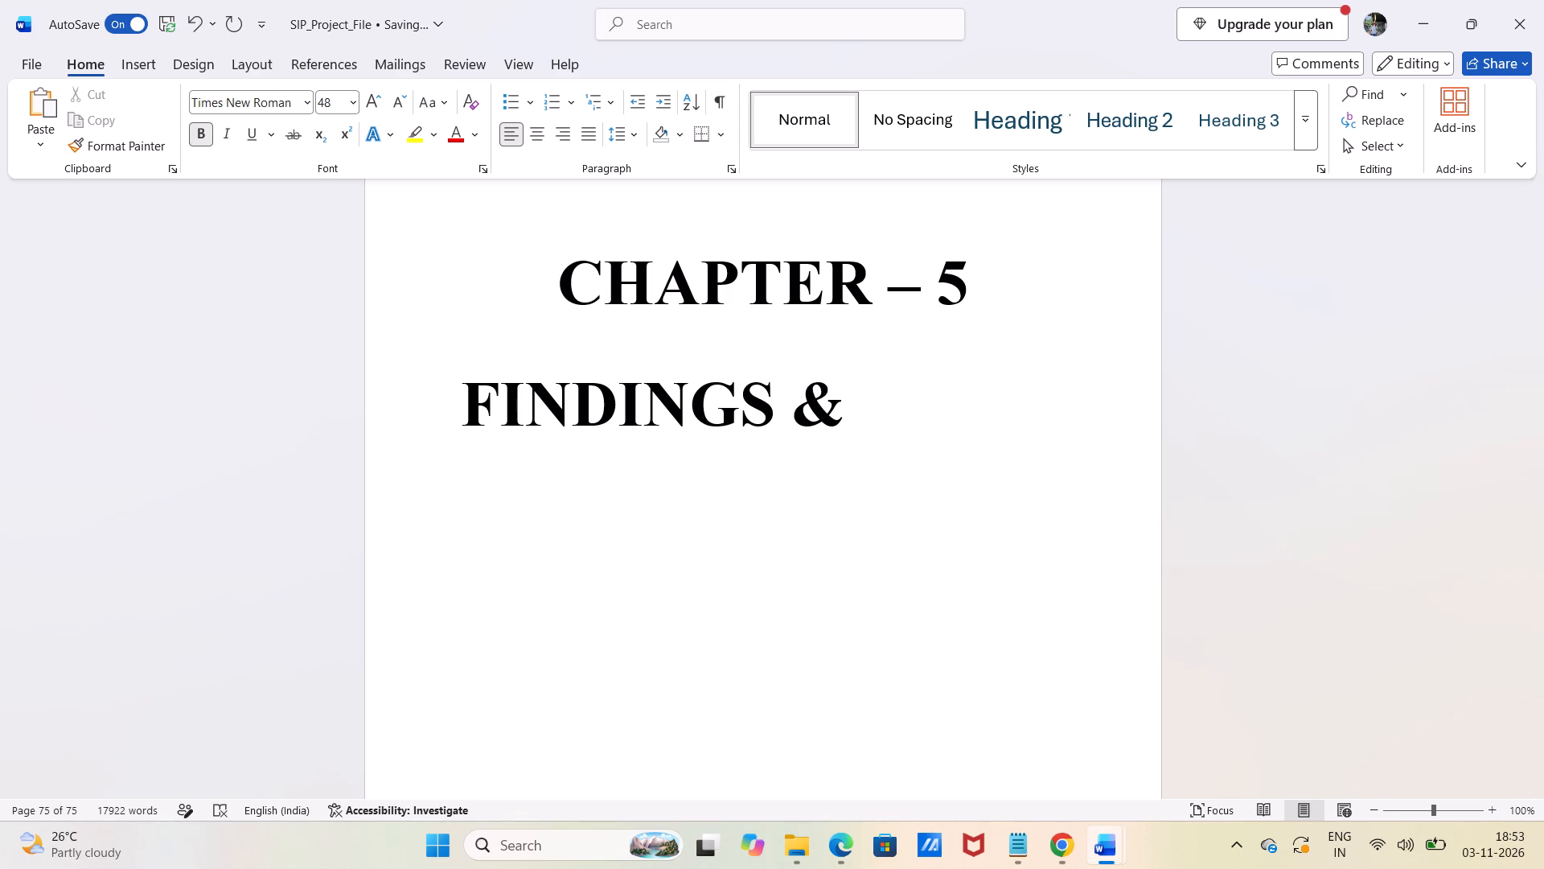
key("Left")
key("Left")
key("Left")
key("Left")
key("Left")
key("Left")
key("Left")
key("Left")
key("Left")
key("Left")
key("space")
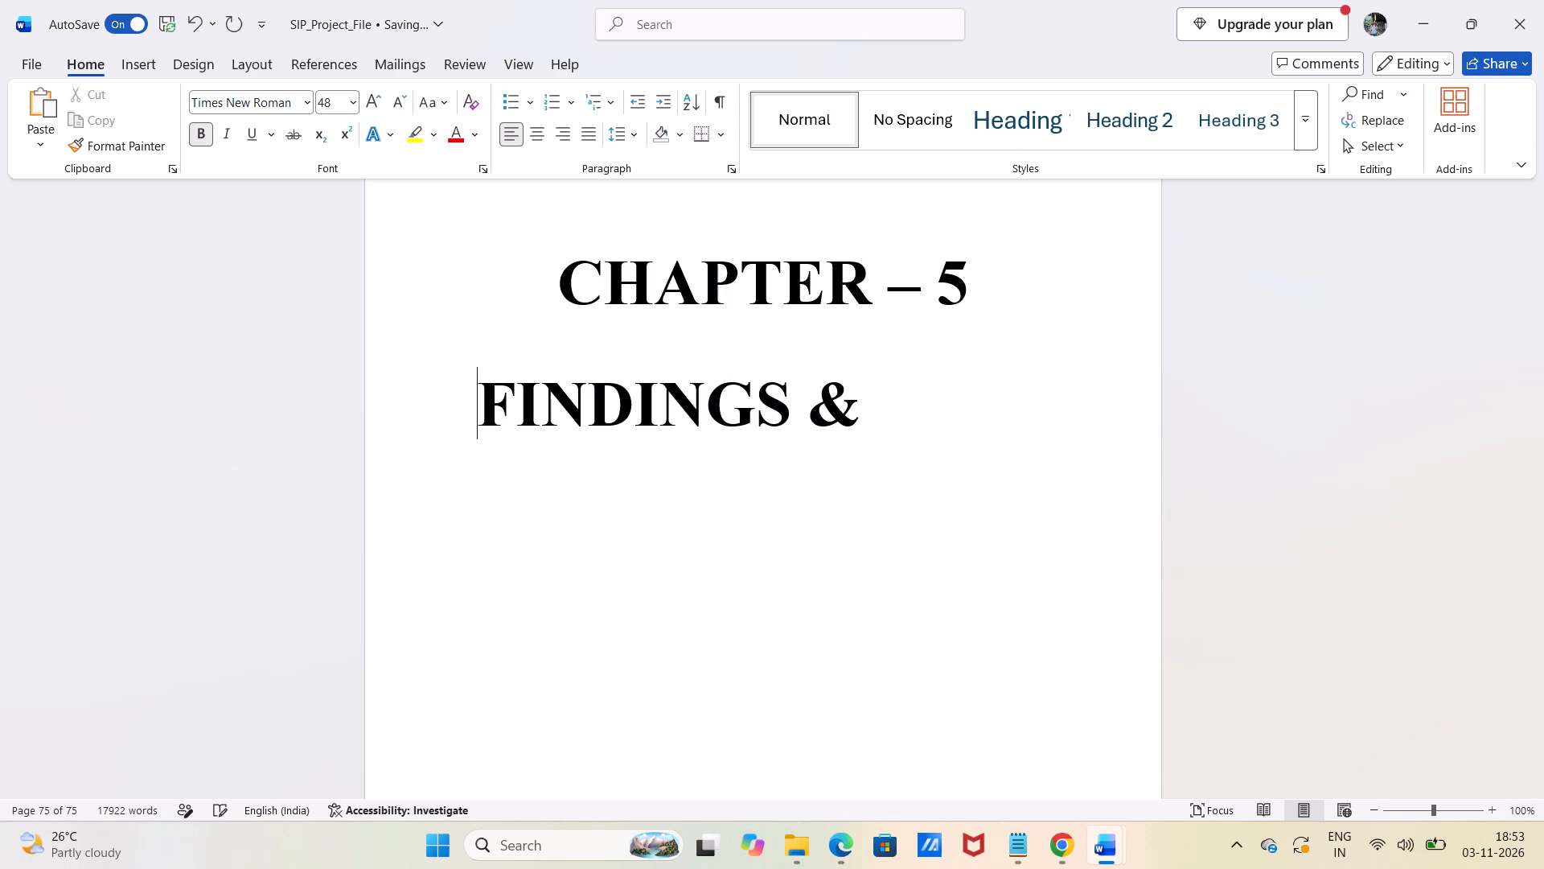
key("space")
key("space")
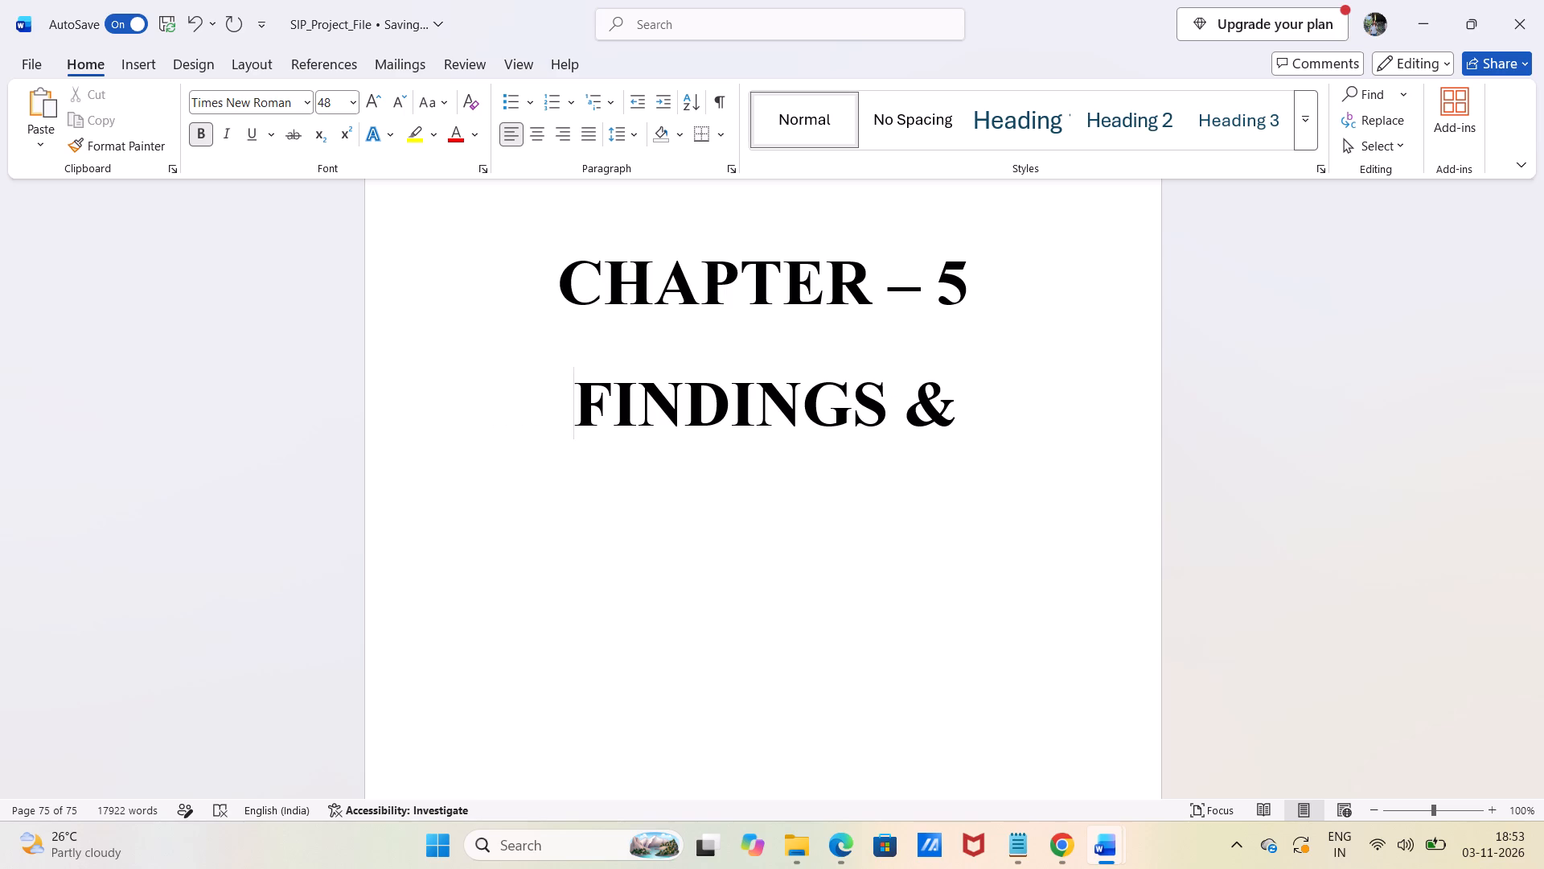
key("BackSpace")
key("space")
key("Right")
key("Right")
key("Right")
key("Right")
key("Right")
key("Right")
key("Right")
key("Right")
key("Right")
key("Right")
key("Right")
key("Right")
Add "SUGGESTIONS" on a new line below "FINDINGS &", indented with spaces.
key("Return")
key("space")
key("space")
key("space")
key("space")
key("space")
key("space")
key("space")
key("space")
type("SUGGESTIONS")
Reduce the indent before "SUGGESTIONS" by three spaces so the word sits centred under "FINDINGS &".
key("Left")
key("Left")
key("Left")
key("Left")
key("Left")
key("Left")
key("Left")
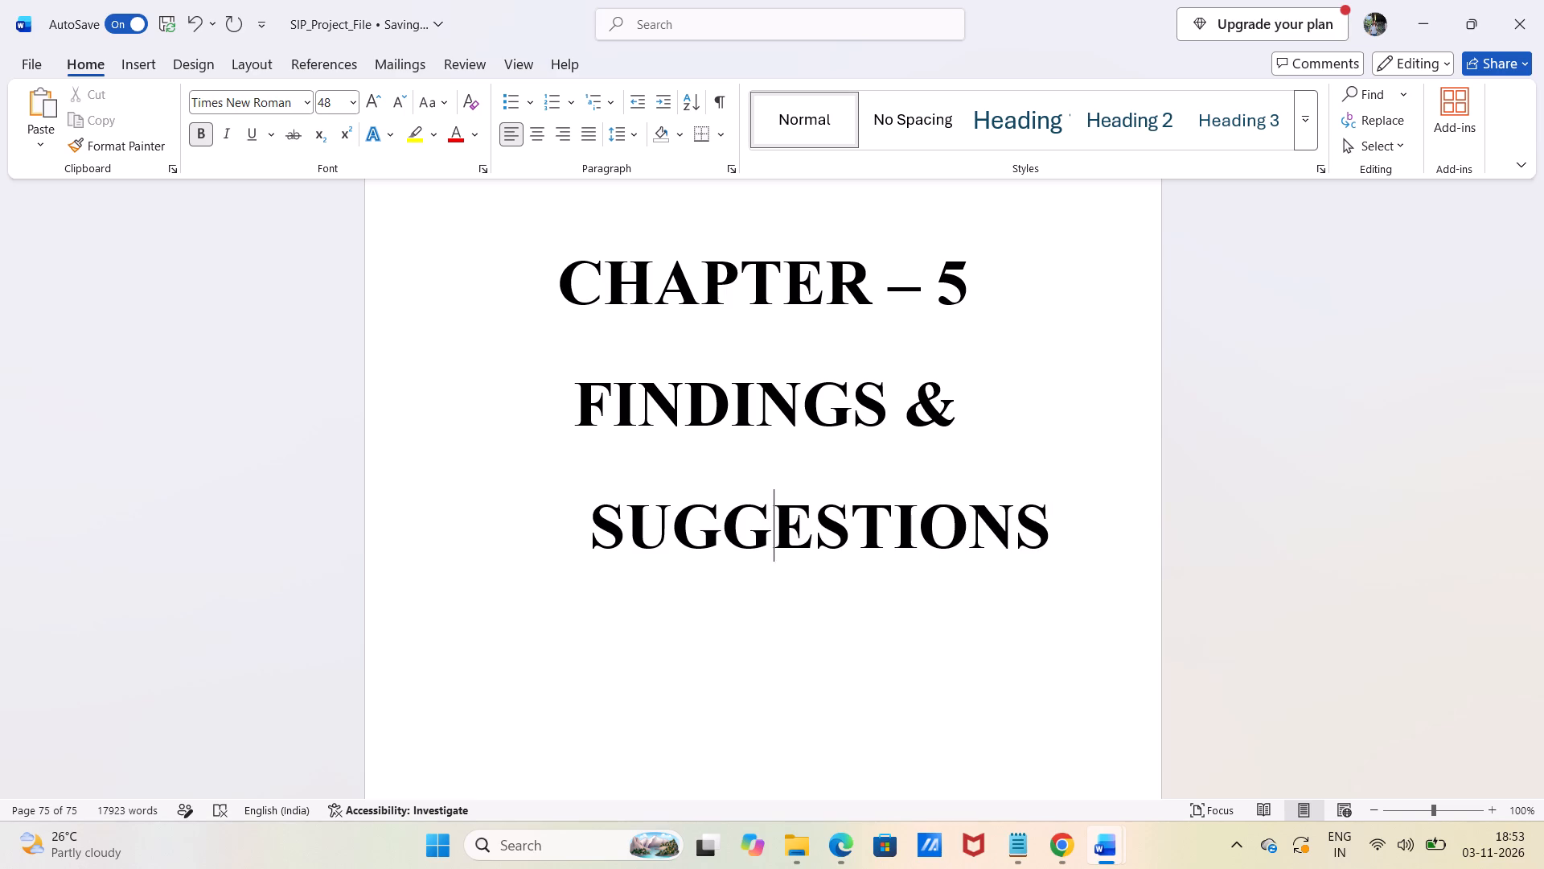
key("Left")
key("Left")
key("Left")
key("Left")
key("Return")
key("BackSpace")
key("BackSpace")
key("BackSpace")
key("BackSpace")
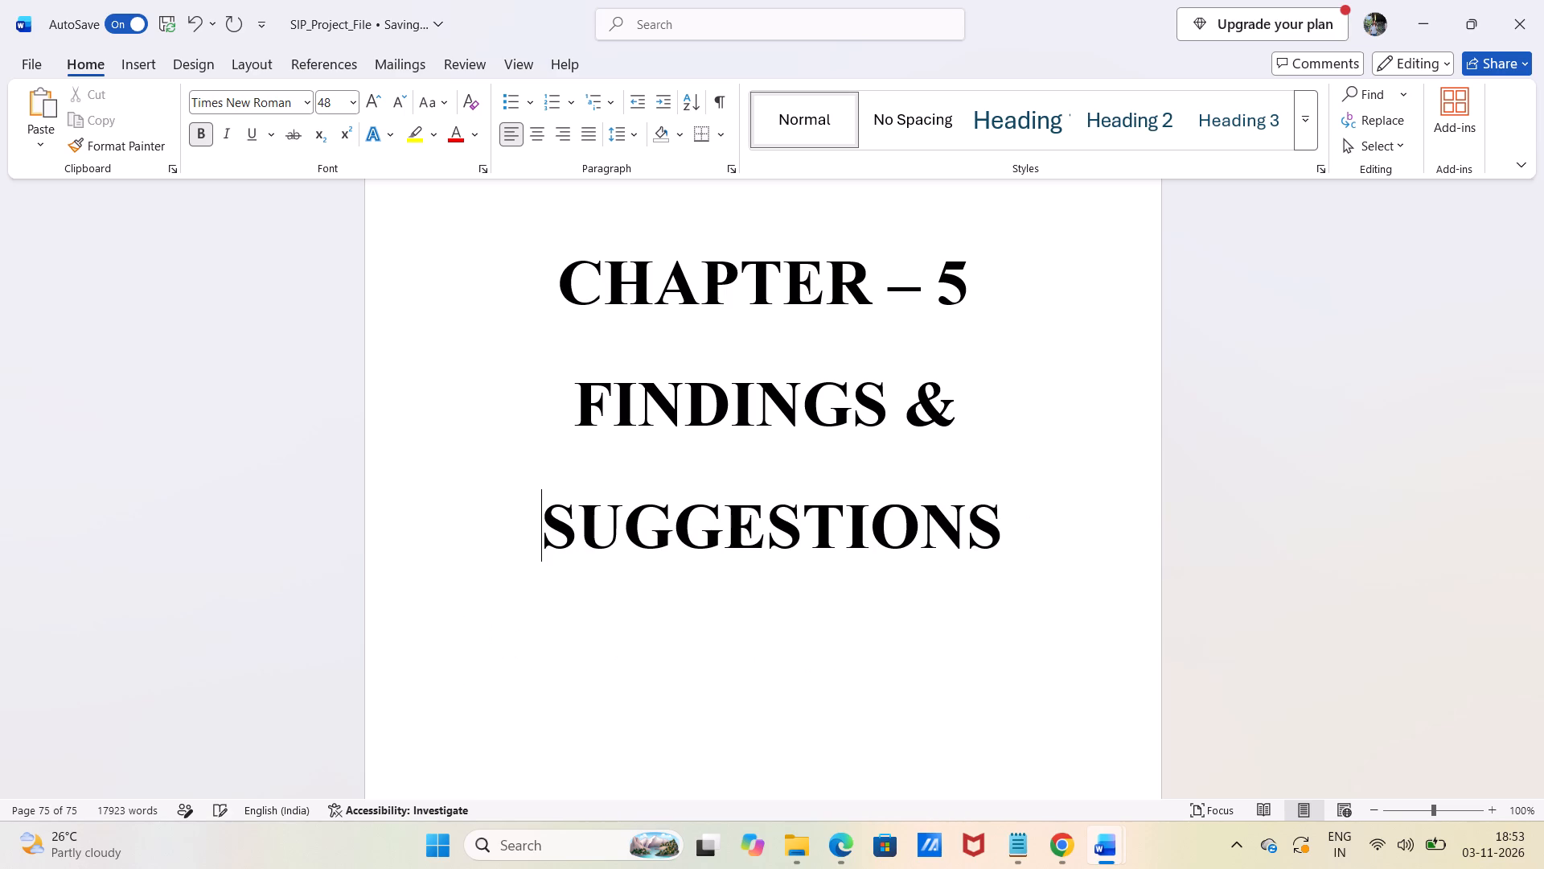
Add a blank line after "SUGGESTIONS" and insert a page break to start a new page.
scroll(948, 586, "down", 2)
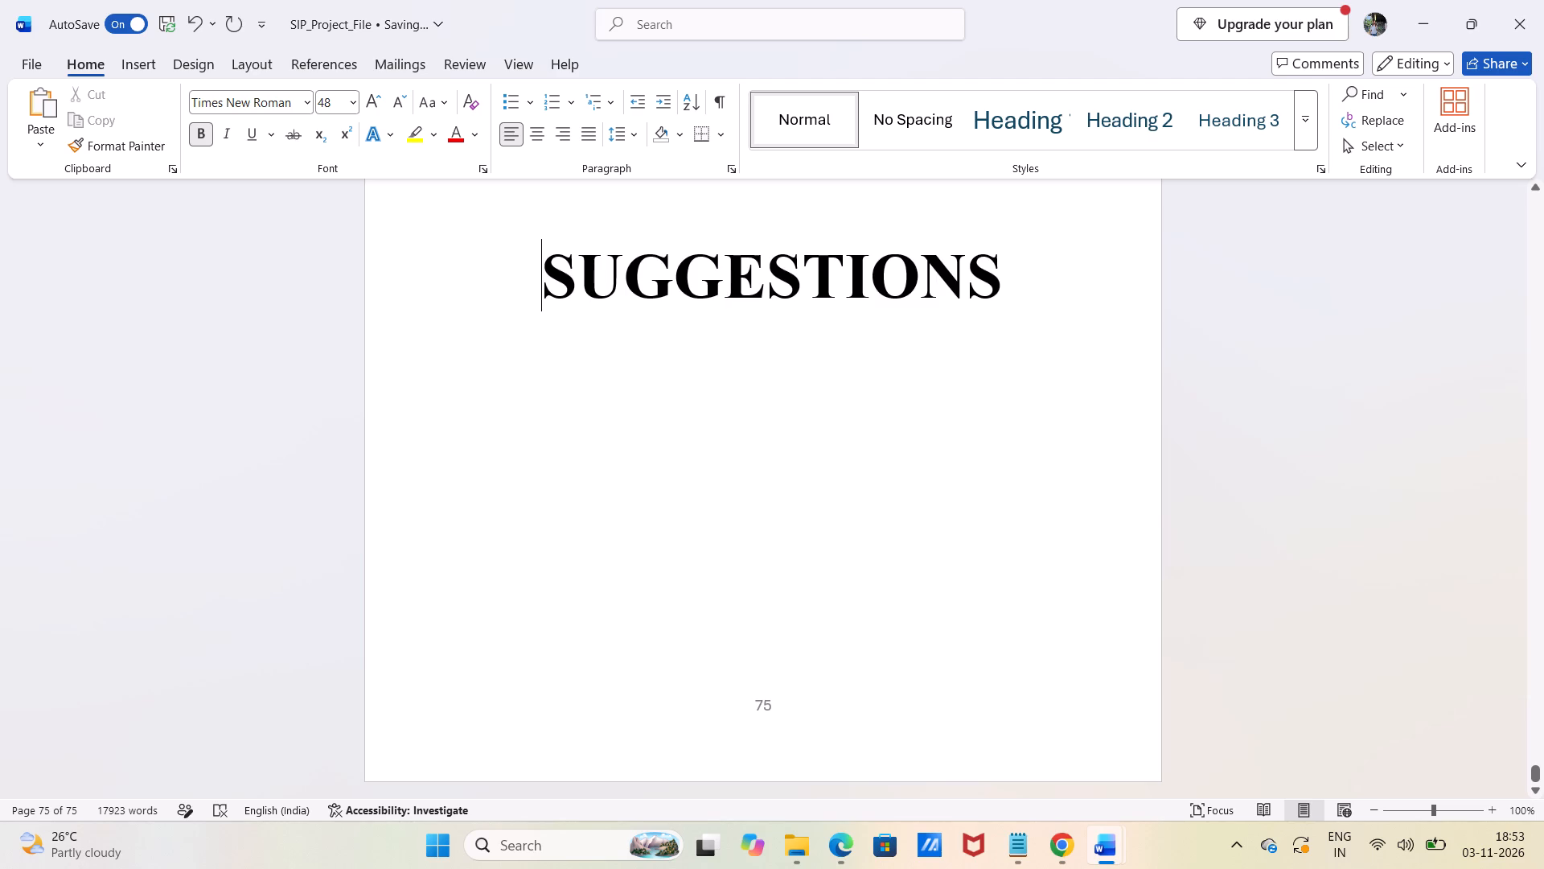
scroll(948, 586, "down", 1)
left_click(927, 583)
left_click(1037, 280)
key("Return")
key("ctrl+Return")
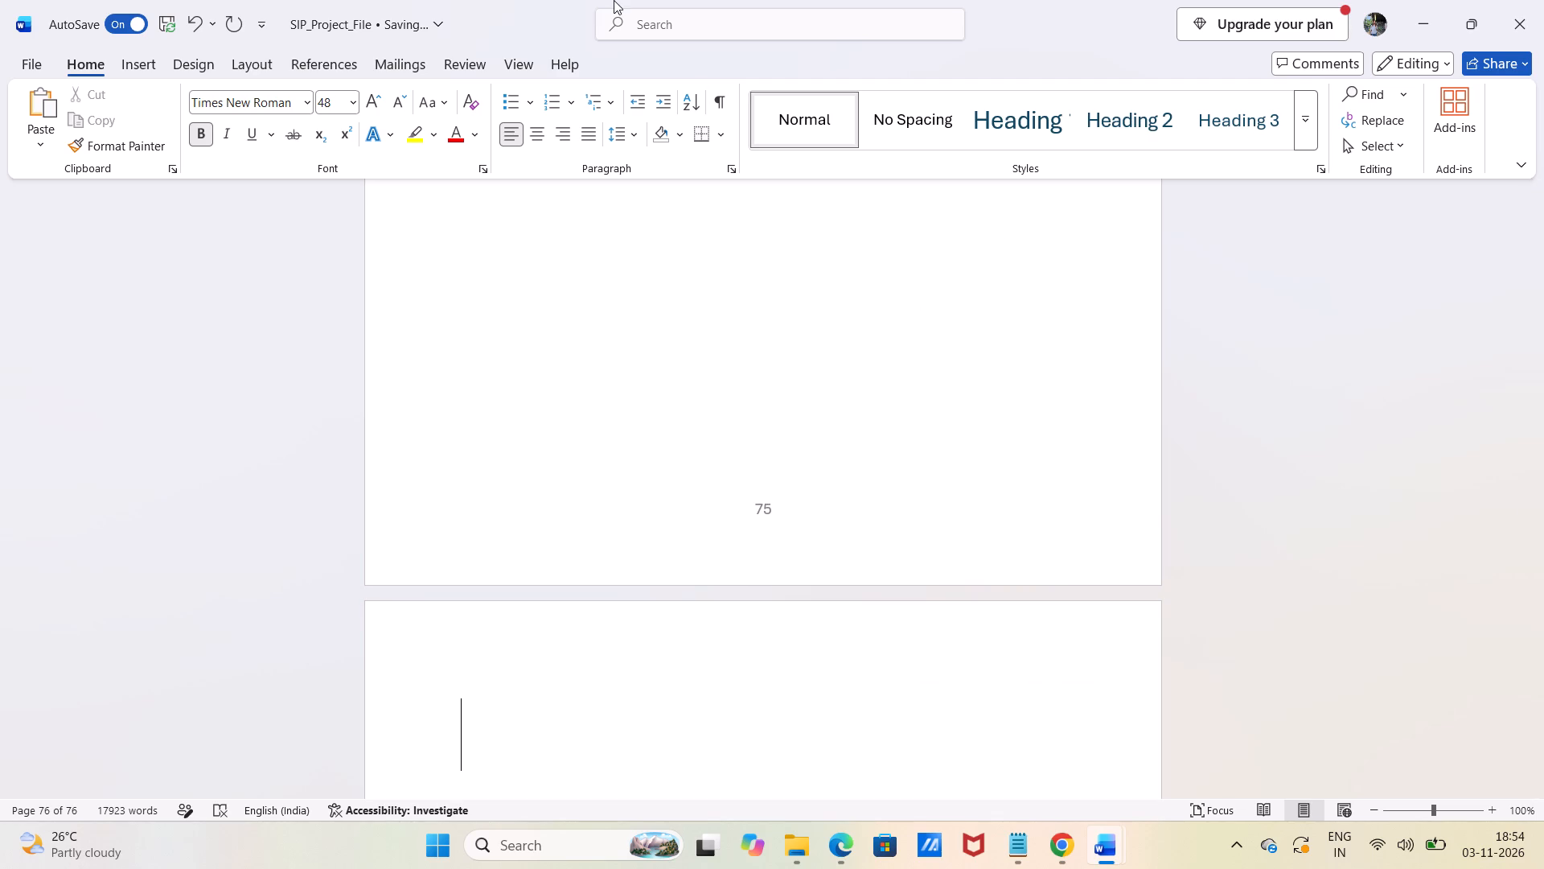
Set the font size to 16 on the new page and start the section heading with "5.".
left_click(332, 103)
type("16")
key("Return")
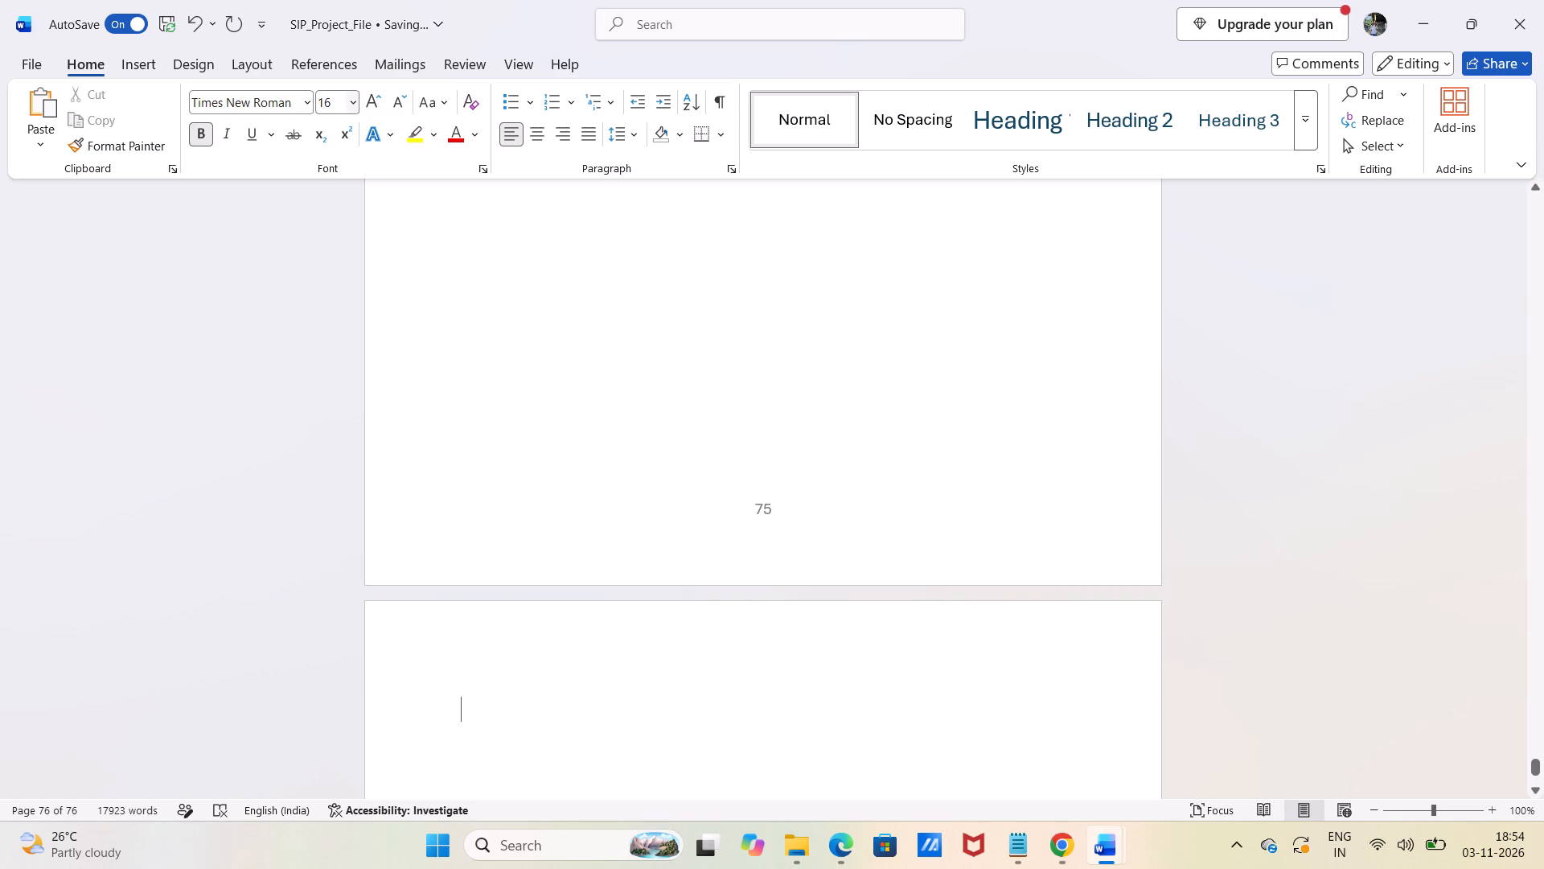
type("5.")
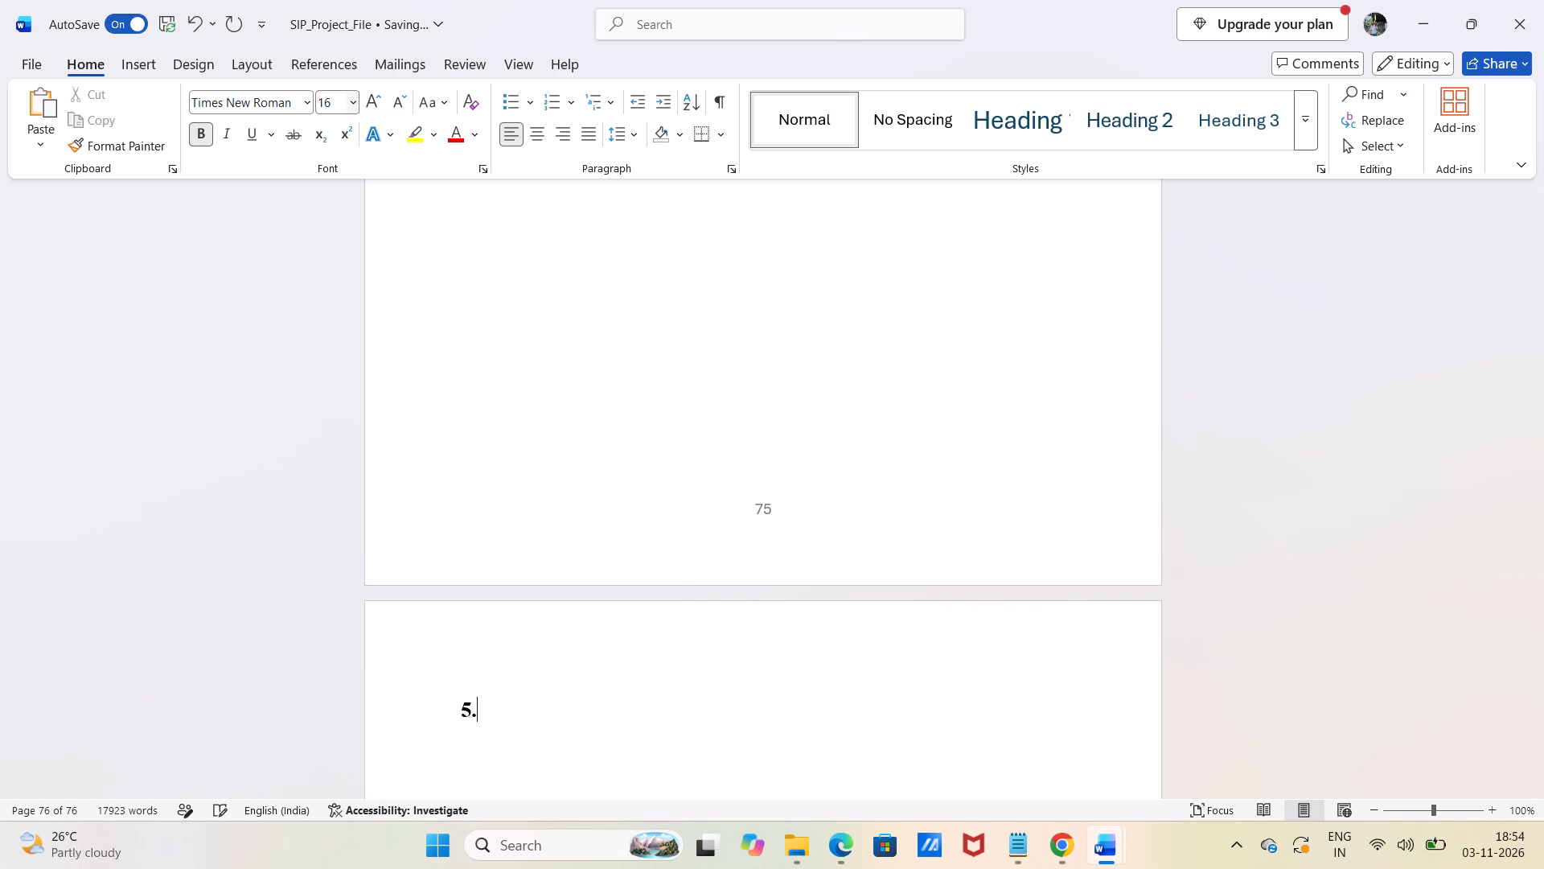
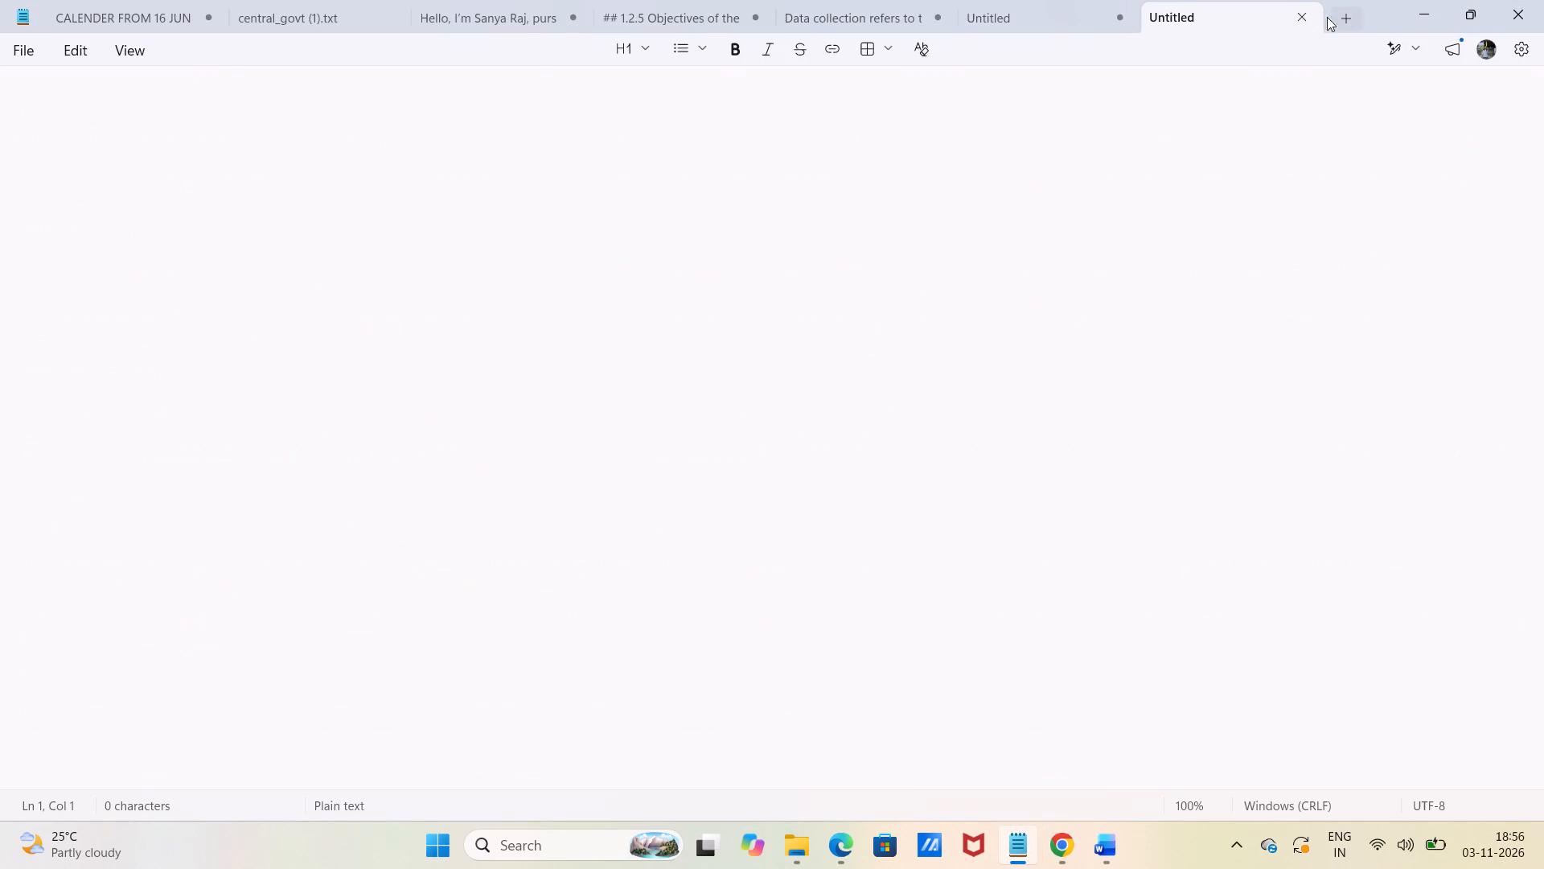
key("ctrl+v")
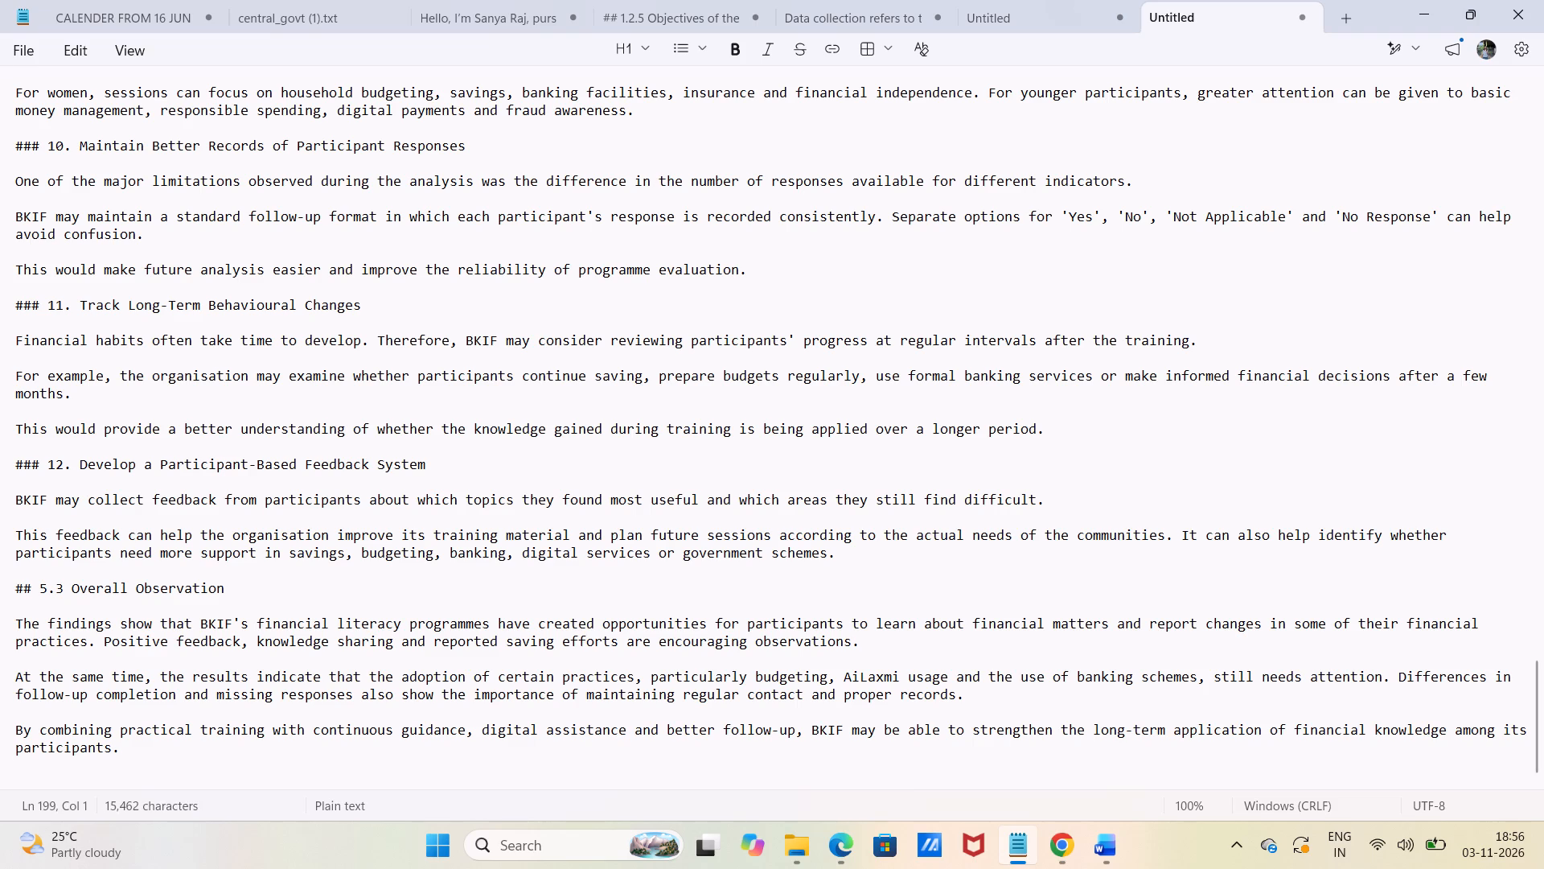
Copy the heading "5.1 Major Findings of the Study" from the pasted Notepad text, without its hash marks.
scroll(207, 251, "up", 19)
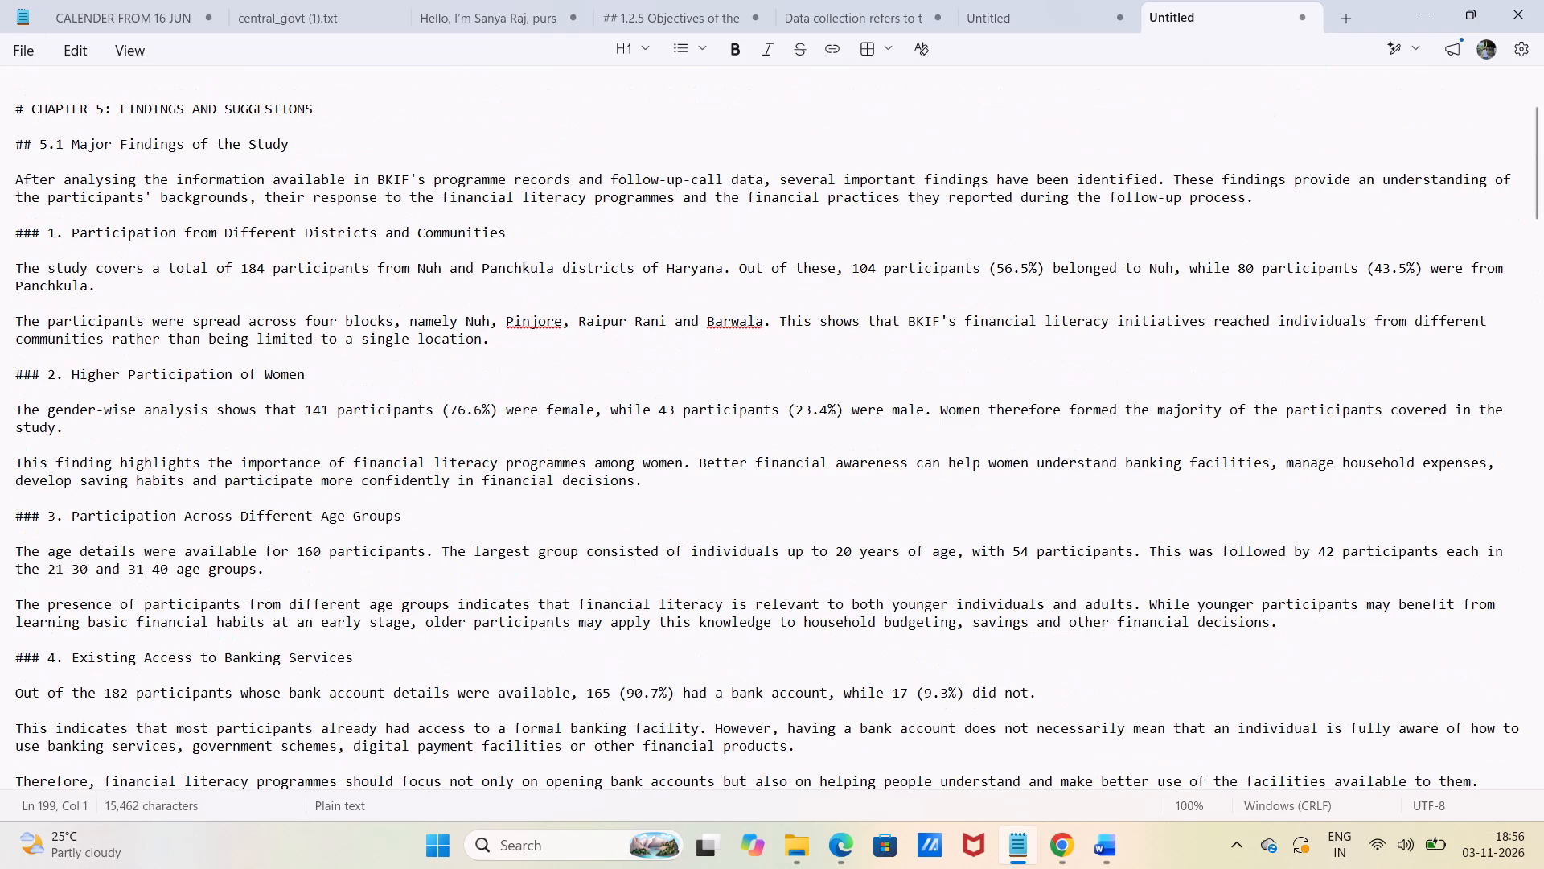
left_click_drag(37, 141, 289, 162)
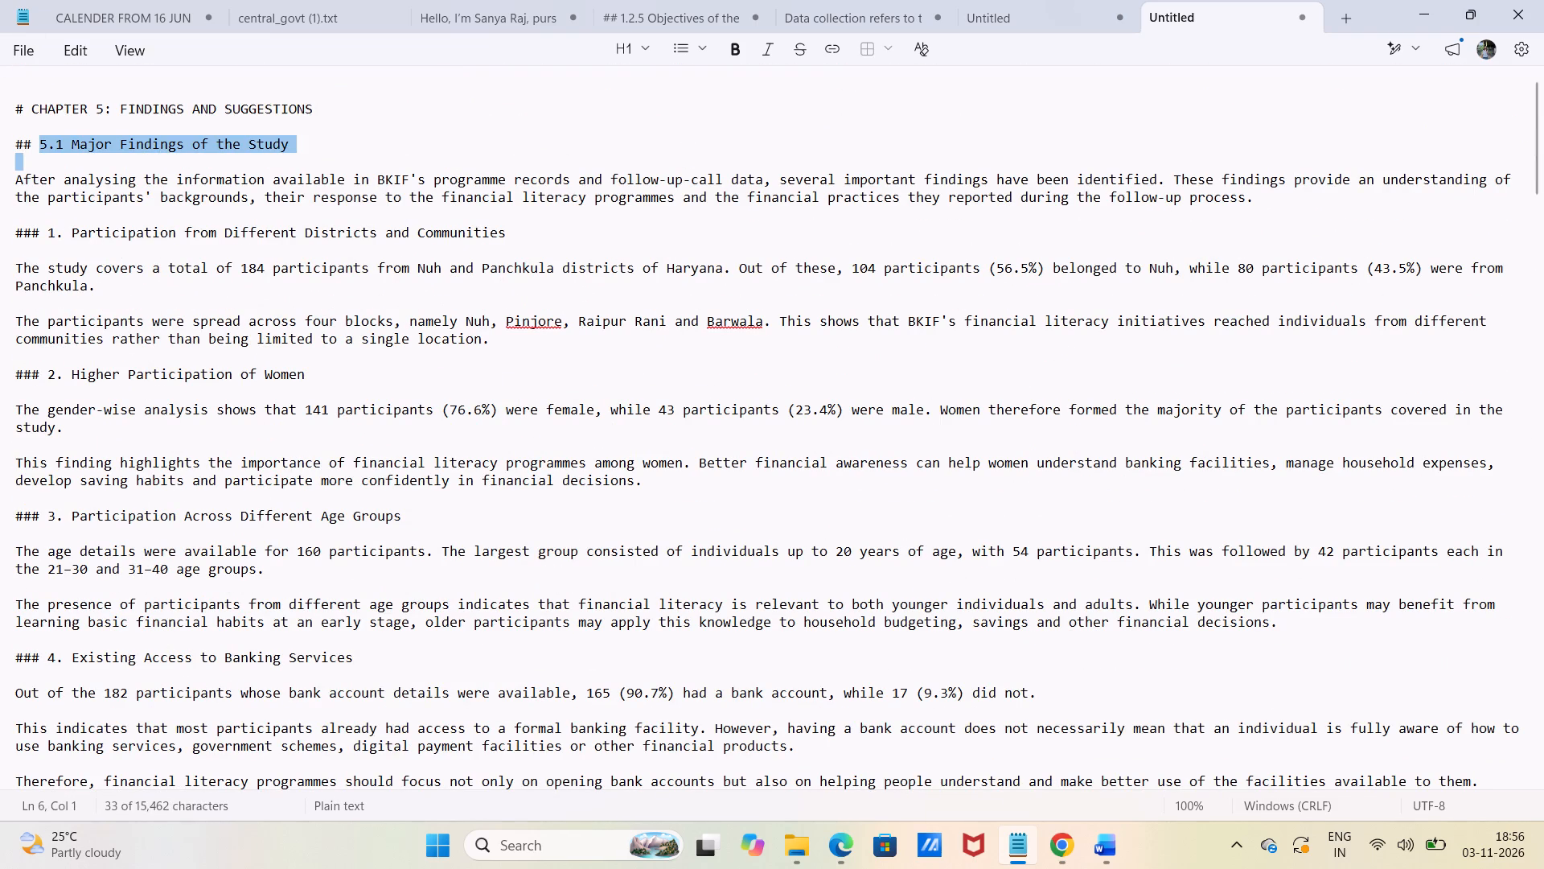
left_click_drag(289, 162, 286, 142)
key("ctrl+c")
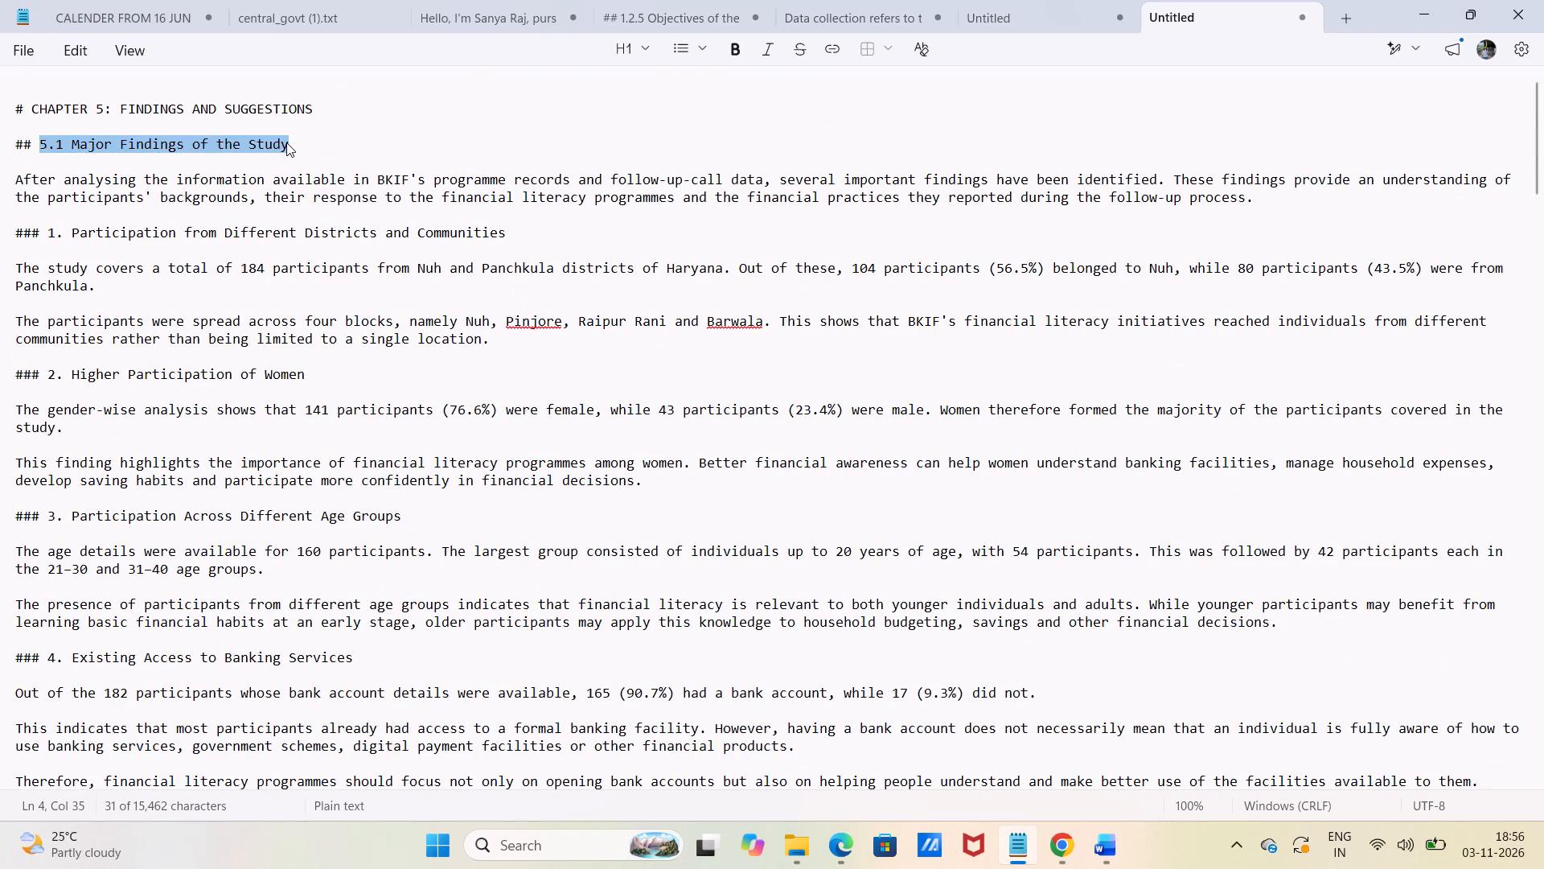
Switch to Word and close the 40_Final_Internship document without saving its changes, leaving SIP_Project_File open.
left_click(1090, 850)
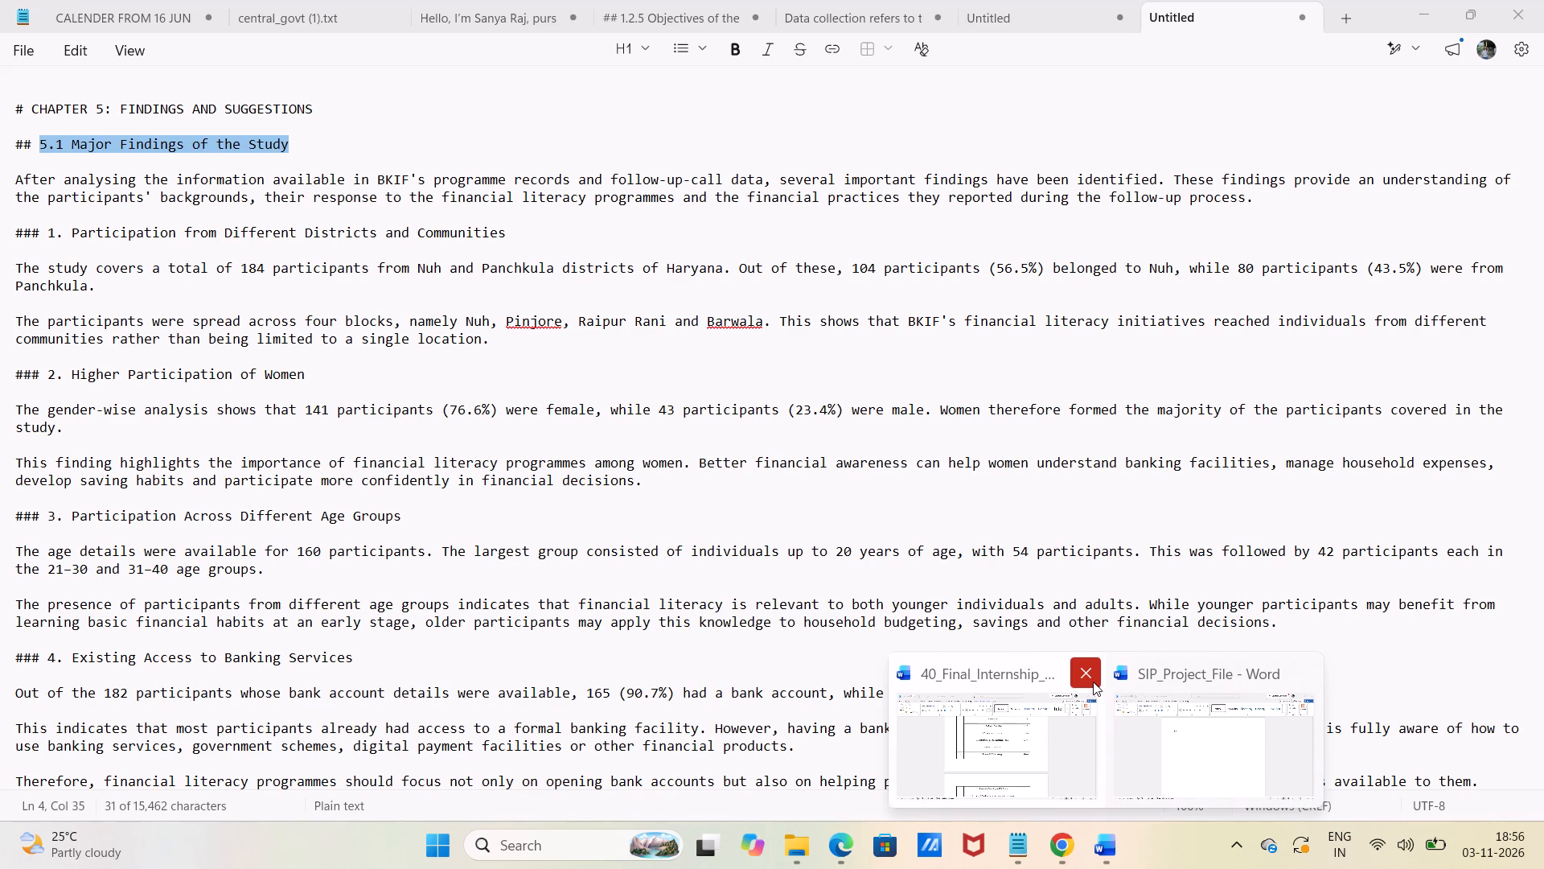
left_click(1093, 682)
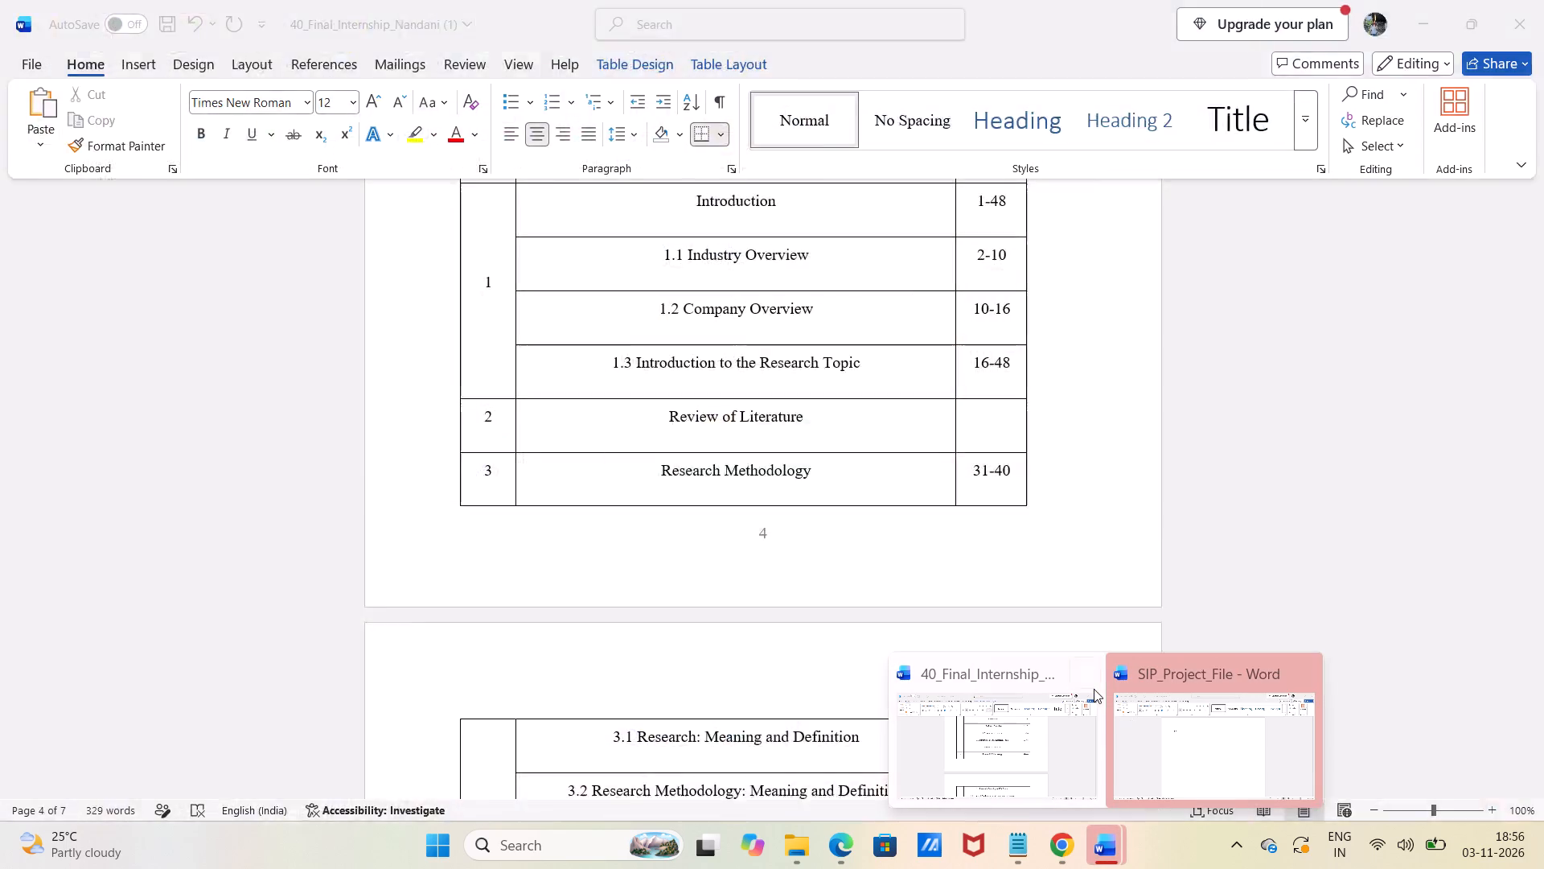
left_click(1087, 670)
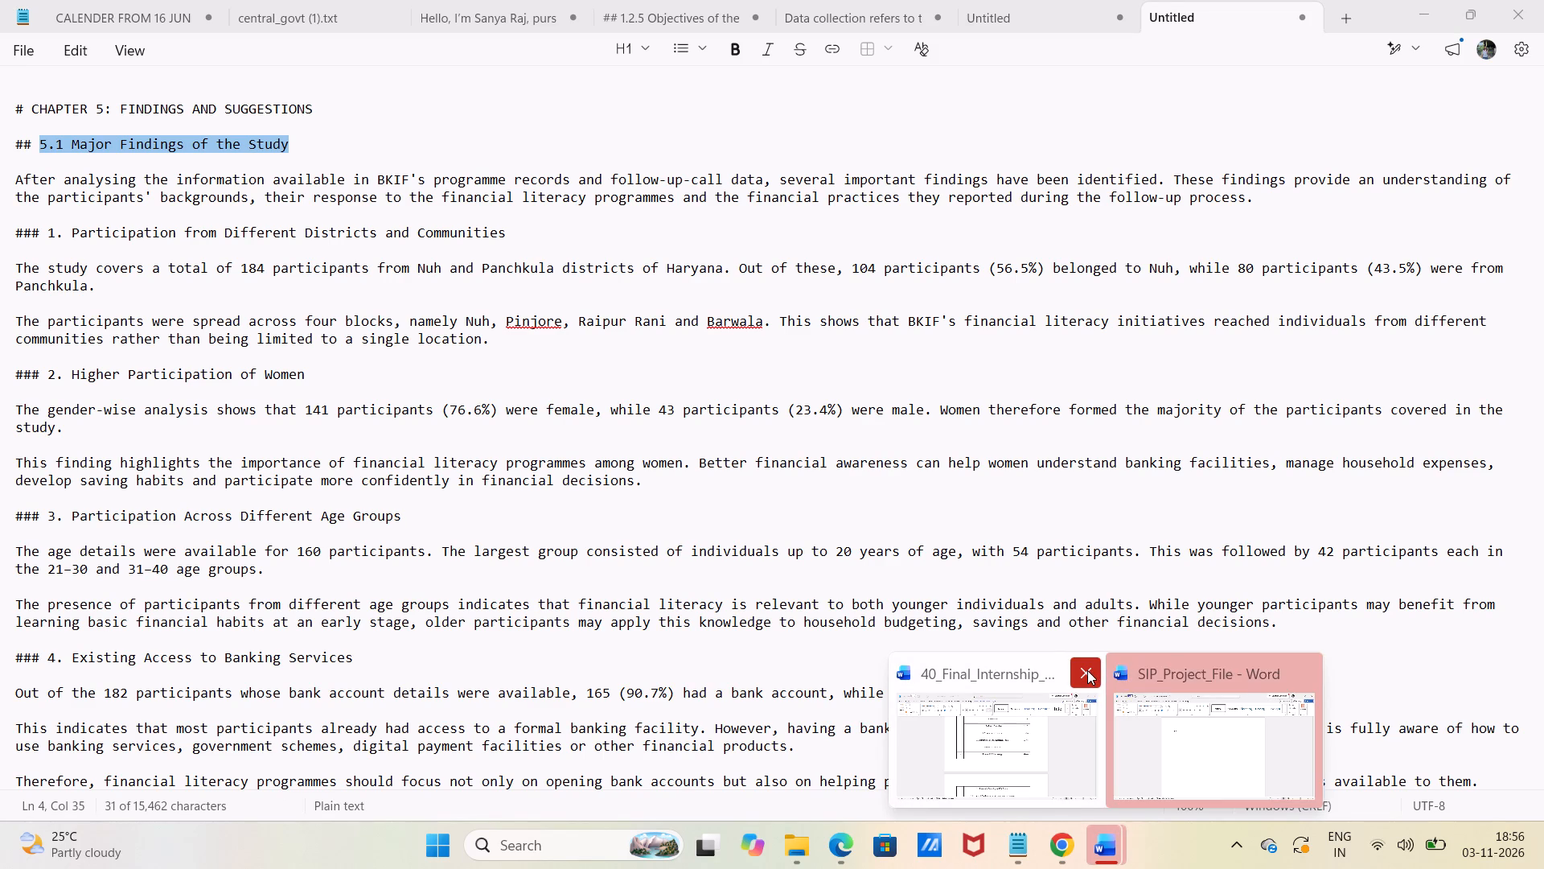
left_click(1201, 745)
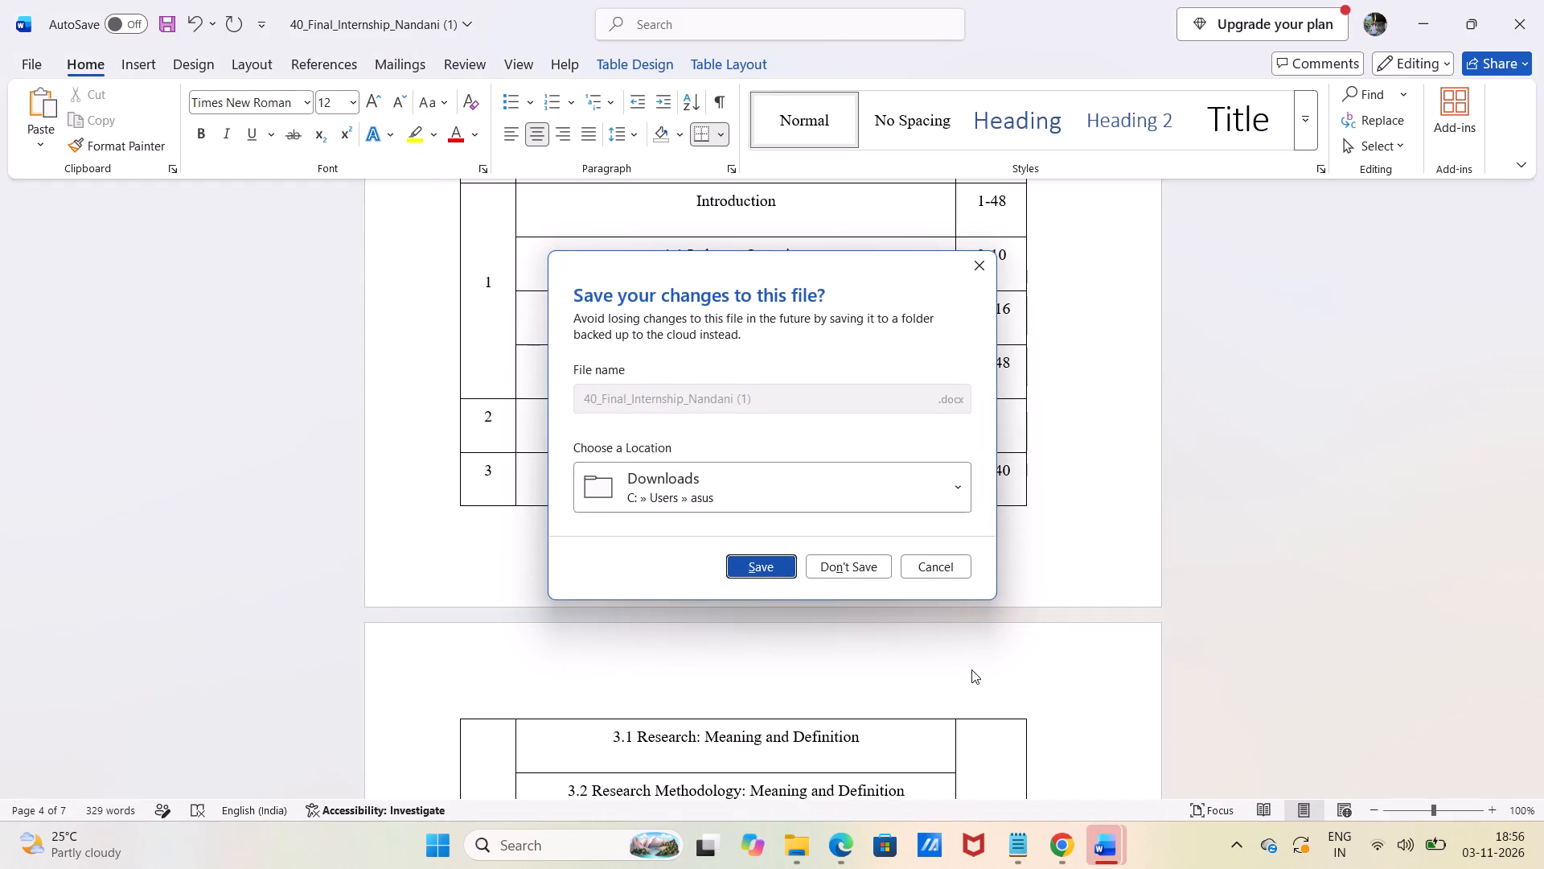
left_click(848, 569)
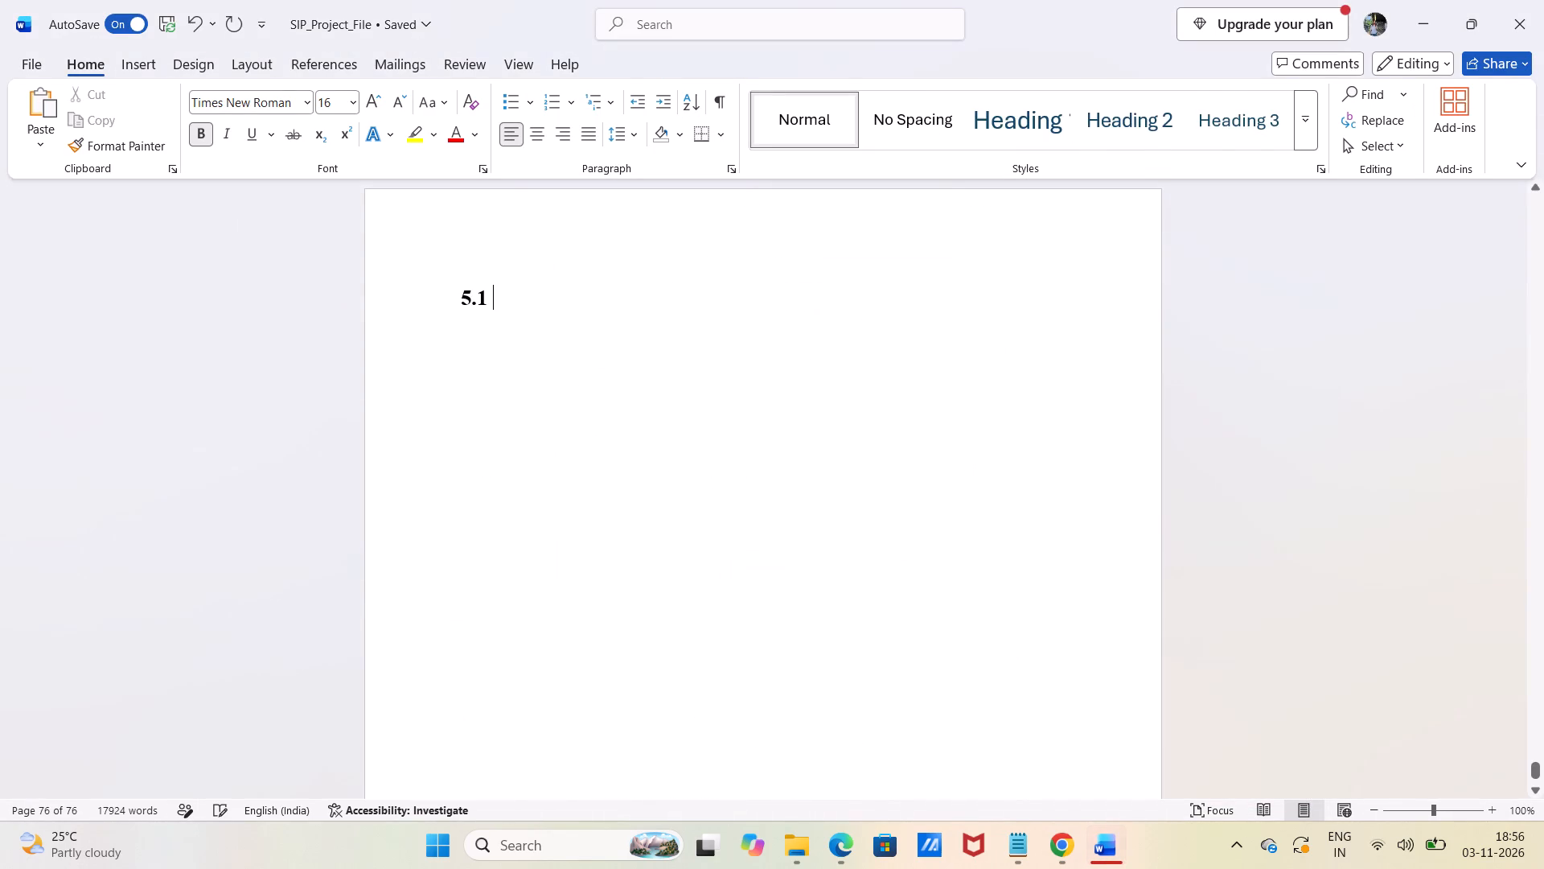
Paste the copied heading after the existing 5.1 in SIP_Project_File and delete the duplicate section number.
key("ctrl+v")
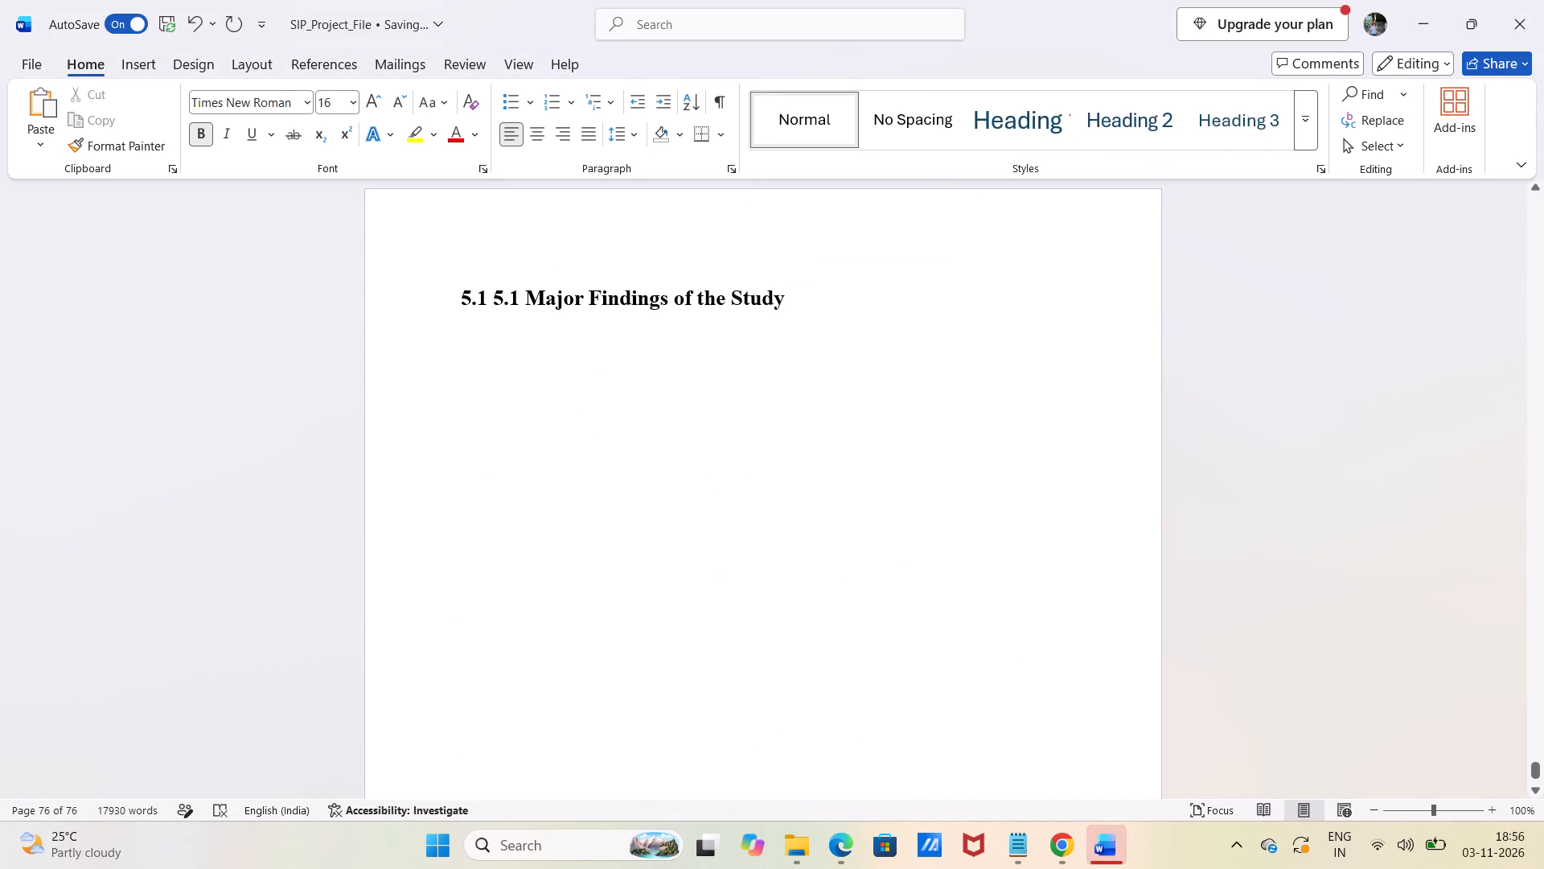
left_click(525, 298)
key("BackSpace")
key("BackSpace")
key("BackSpace")
key("BackSpace")
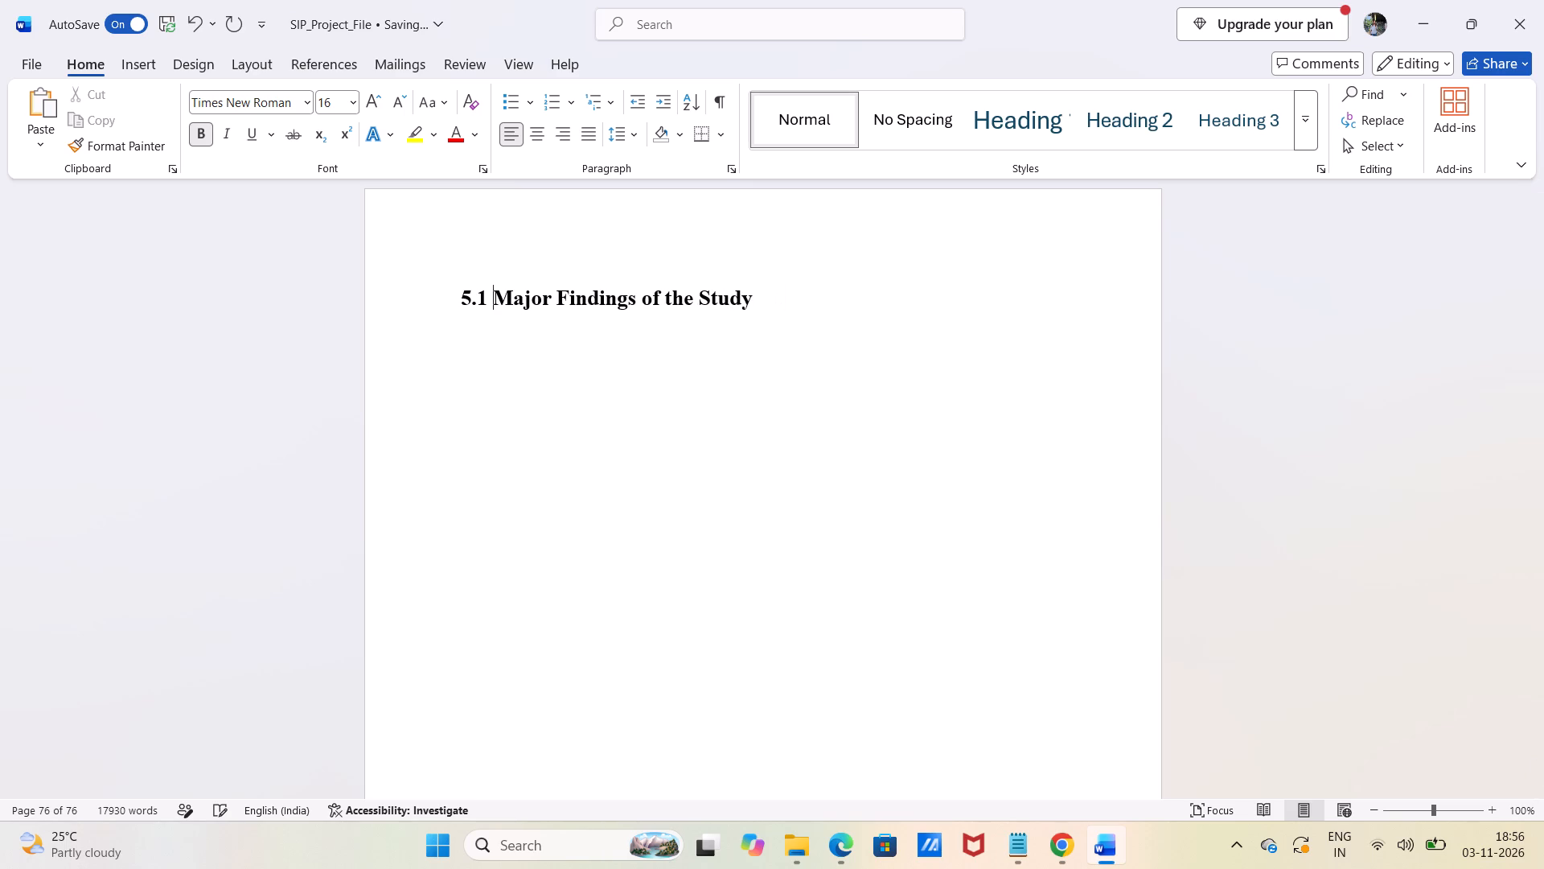
Change the heading text "Major Findings of the Study" to uppercase.
left_click_drag(494, 297, 624, 297)
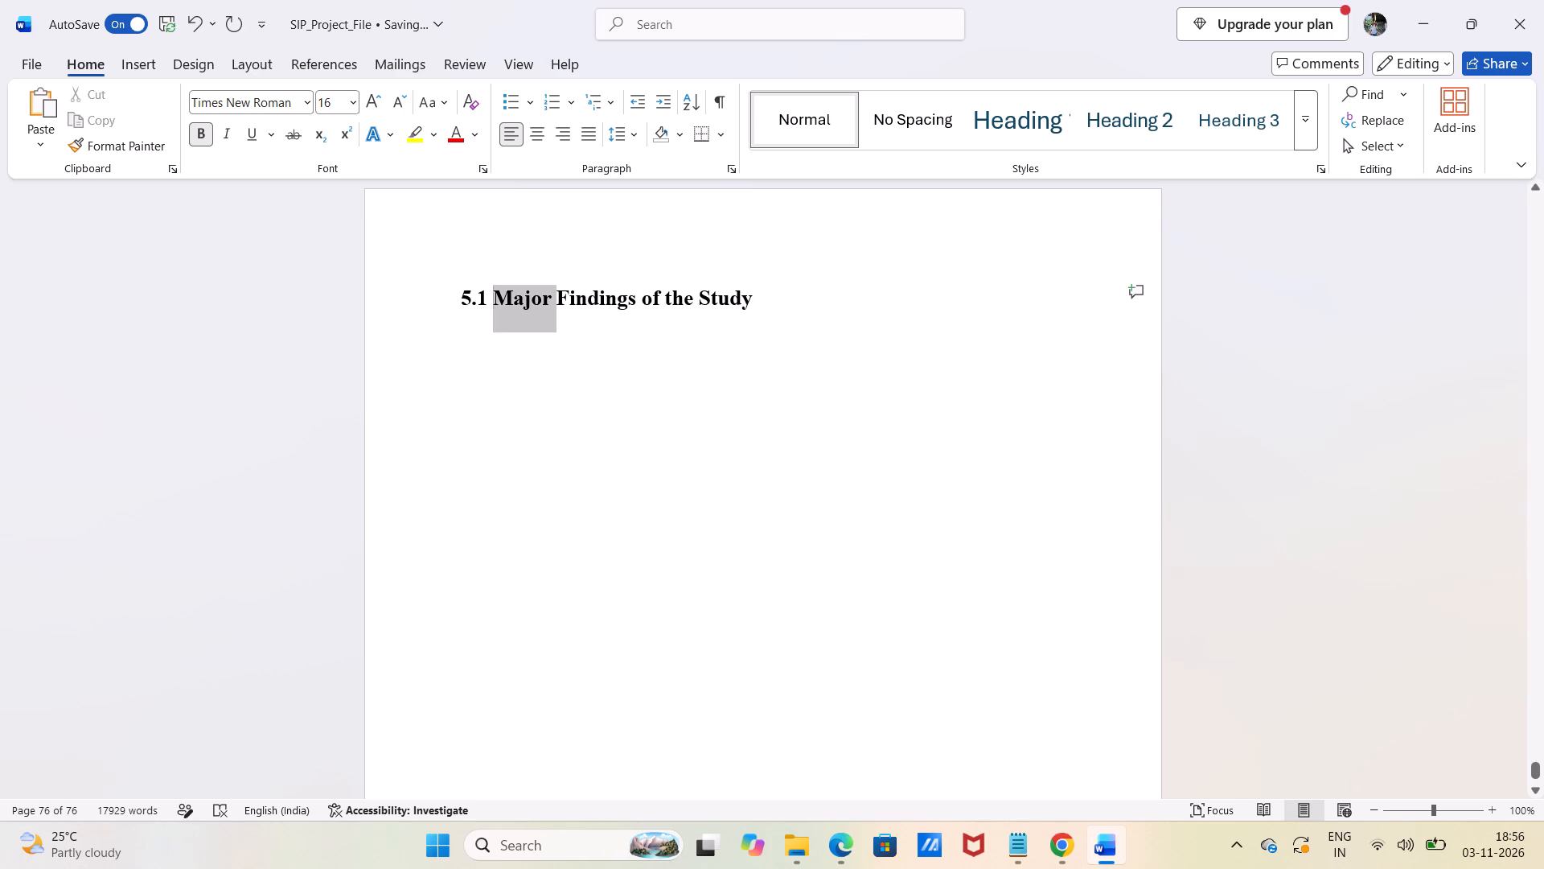
left_click_drag(624, 297, 760, 302)
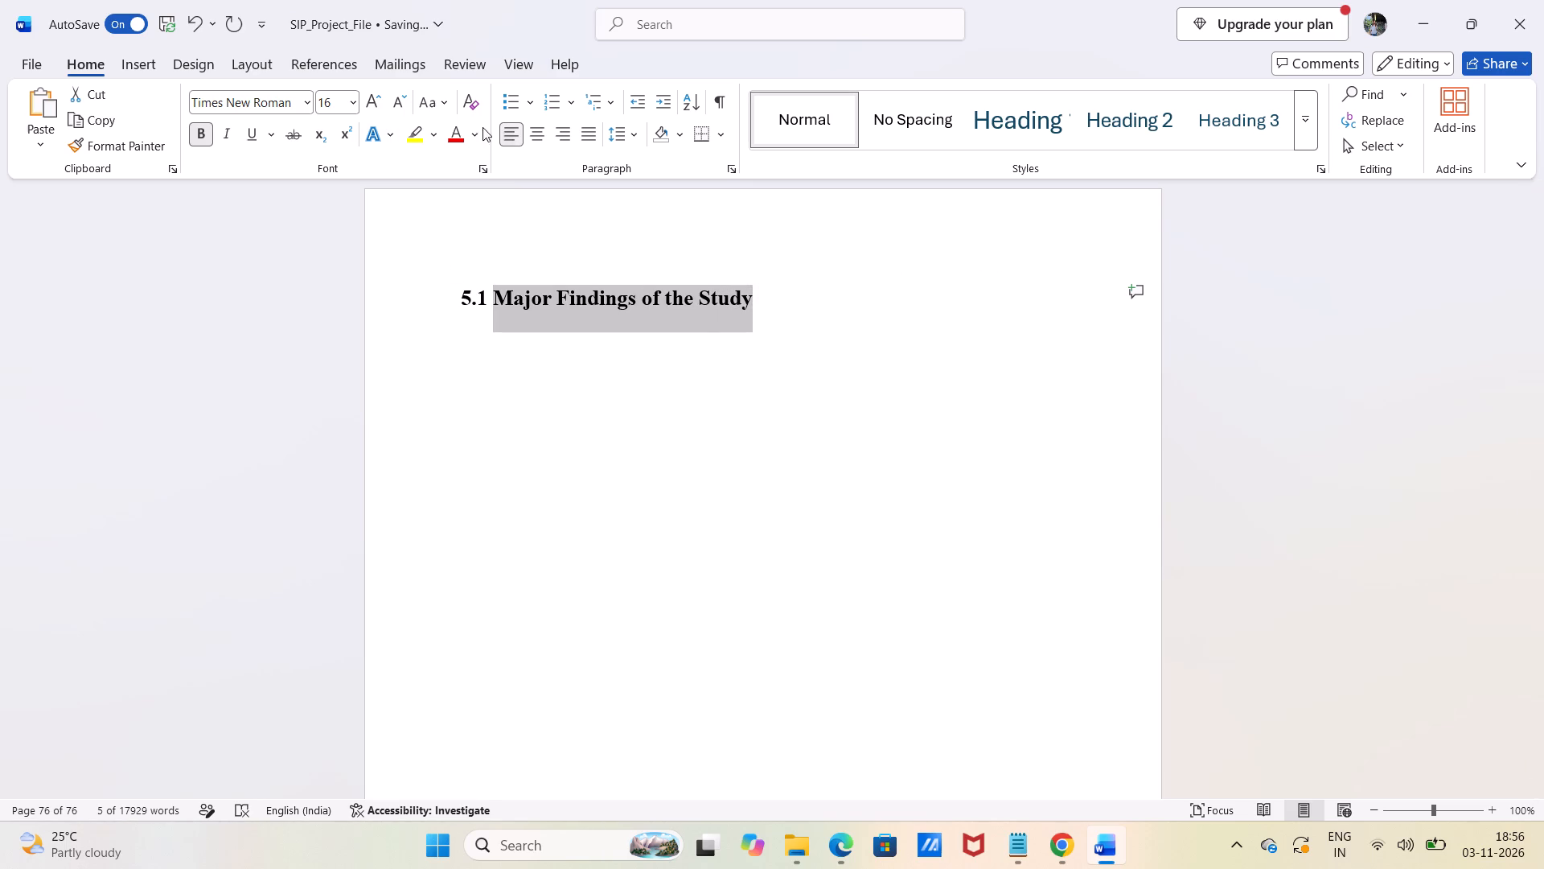
left_click(439, 100)
left_click(495, 177)
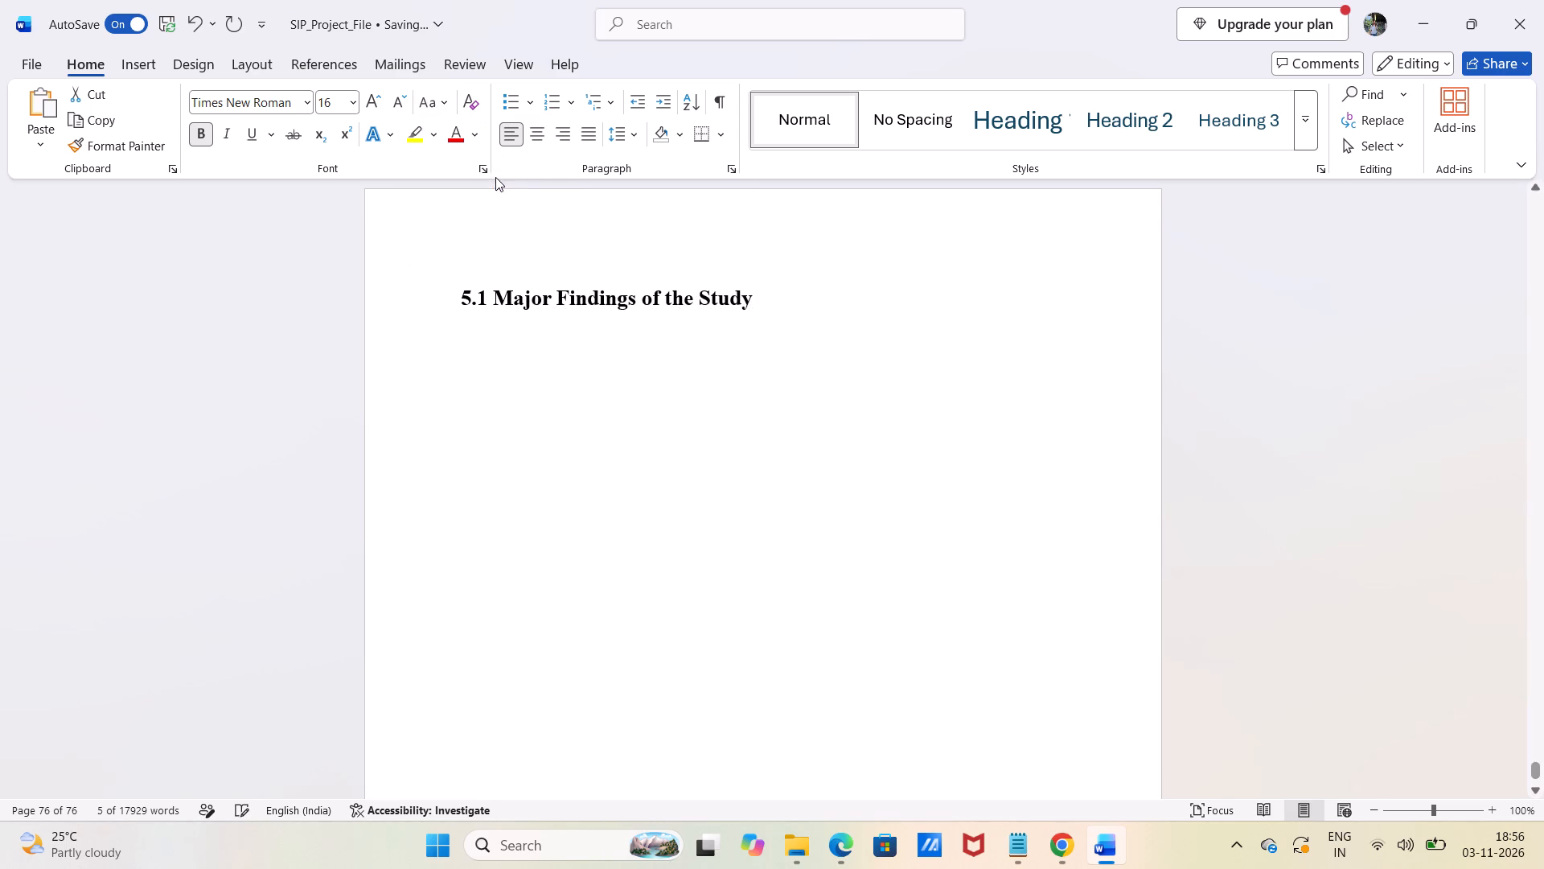
left_click(867, 328)
Start an unnumbered body paragraph below the 5.1 heading with the font size set to 12 and bold turned off.
key("Return")
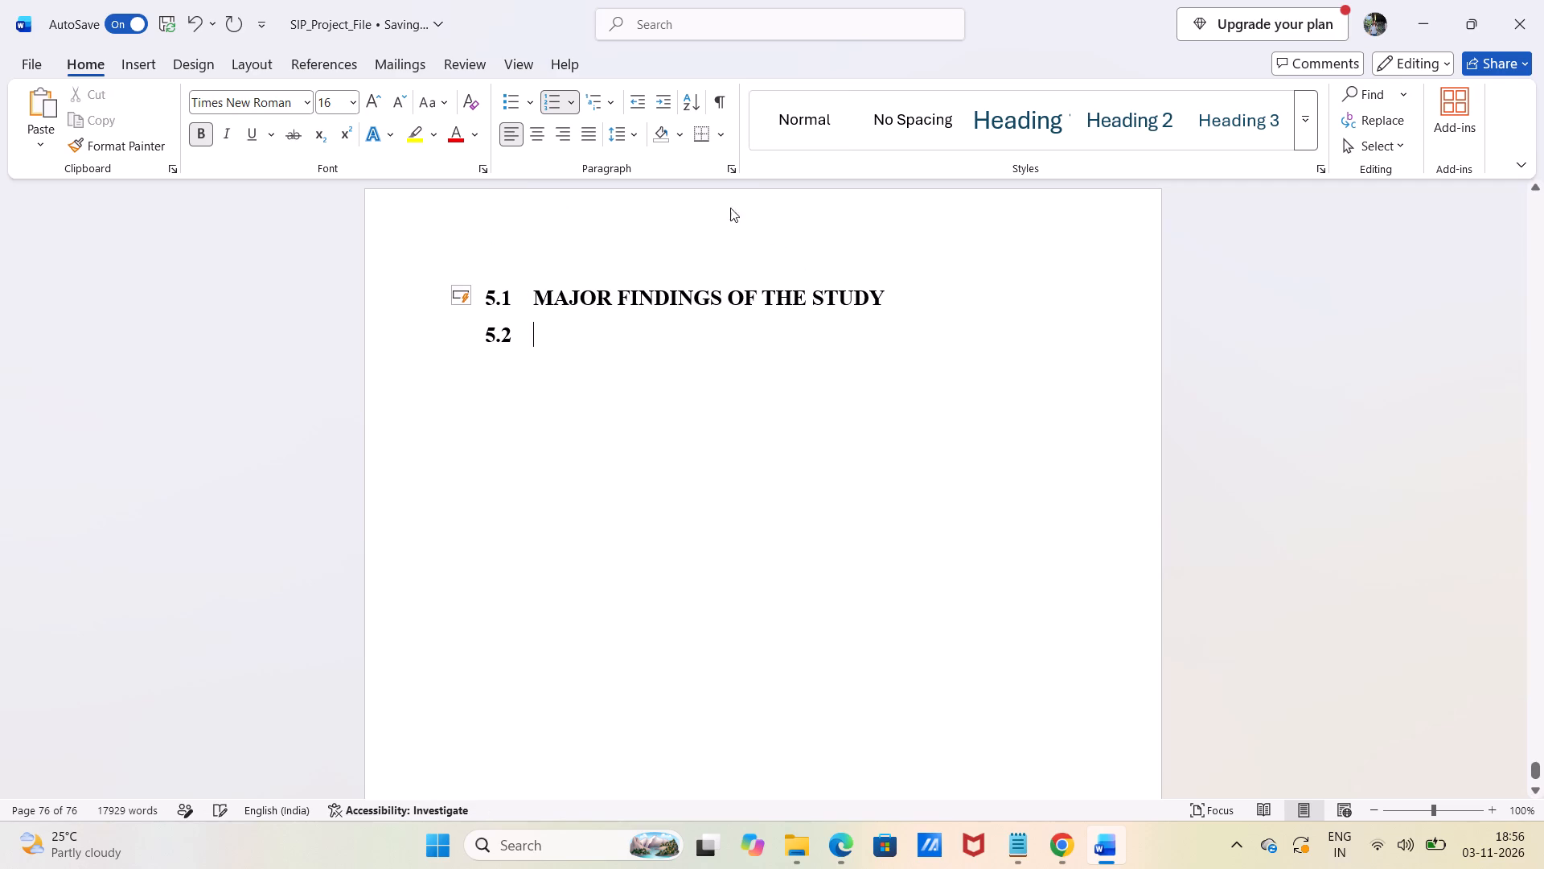
key("BackSpace")
key("BackSpace")
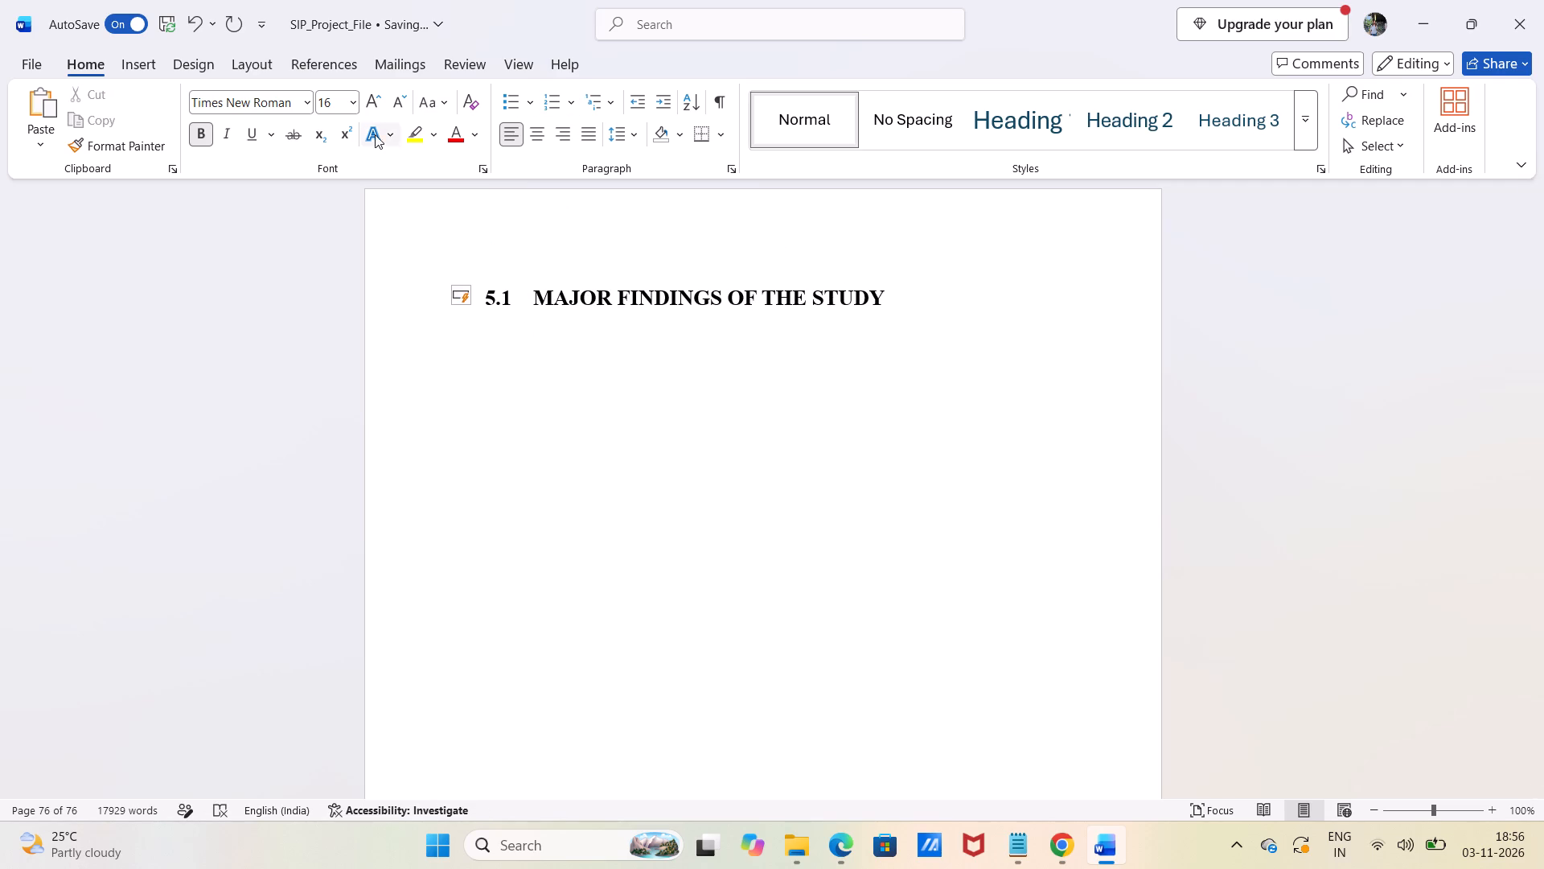
left_click(330, 104)
type("12")
key("Return")
left_click(195, 121)
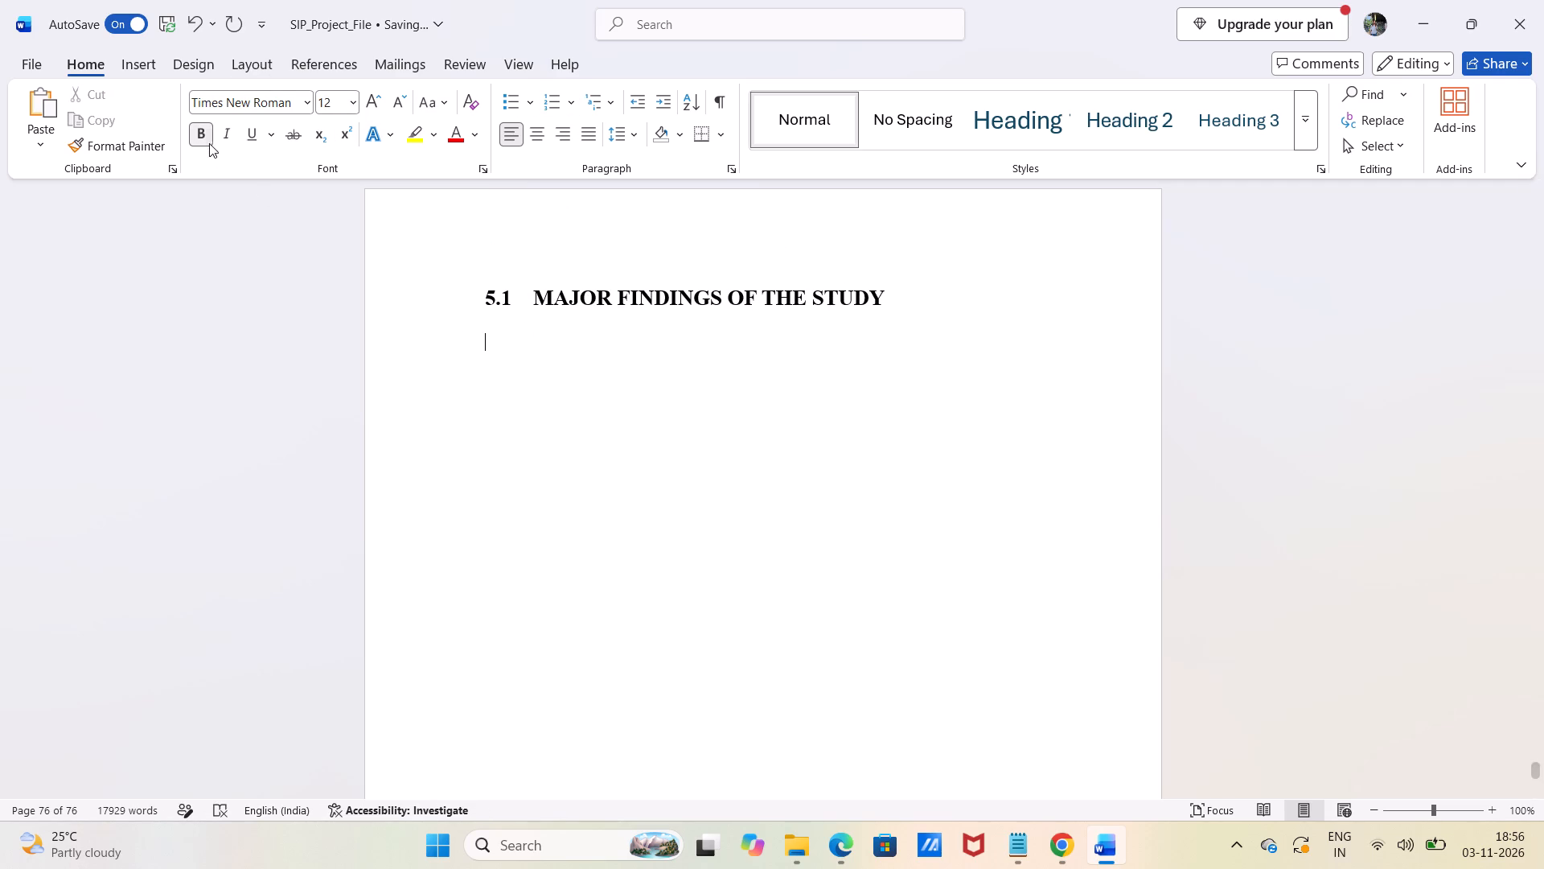
left_click(201, 134)
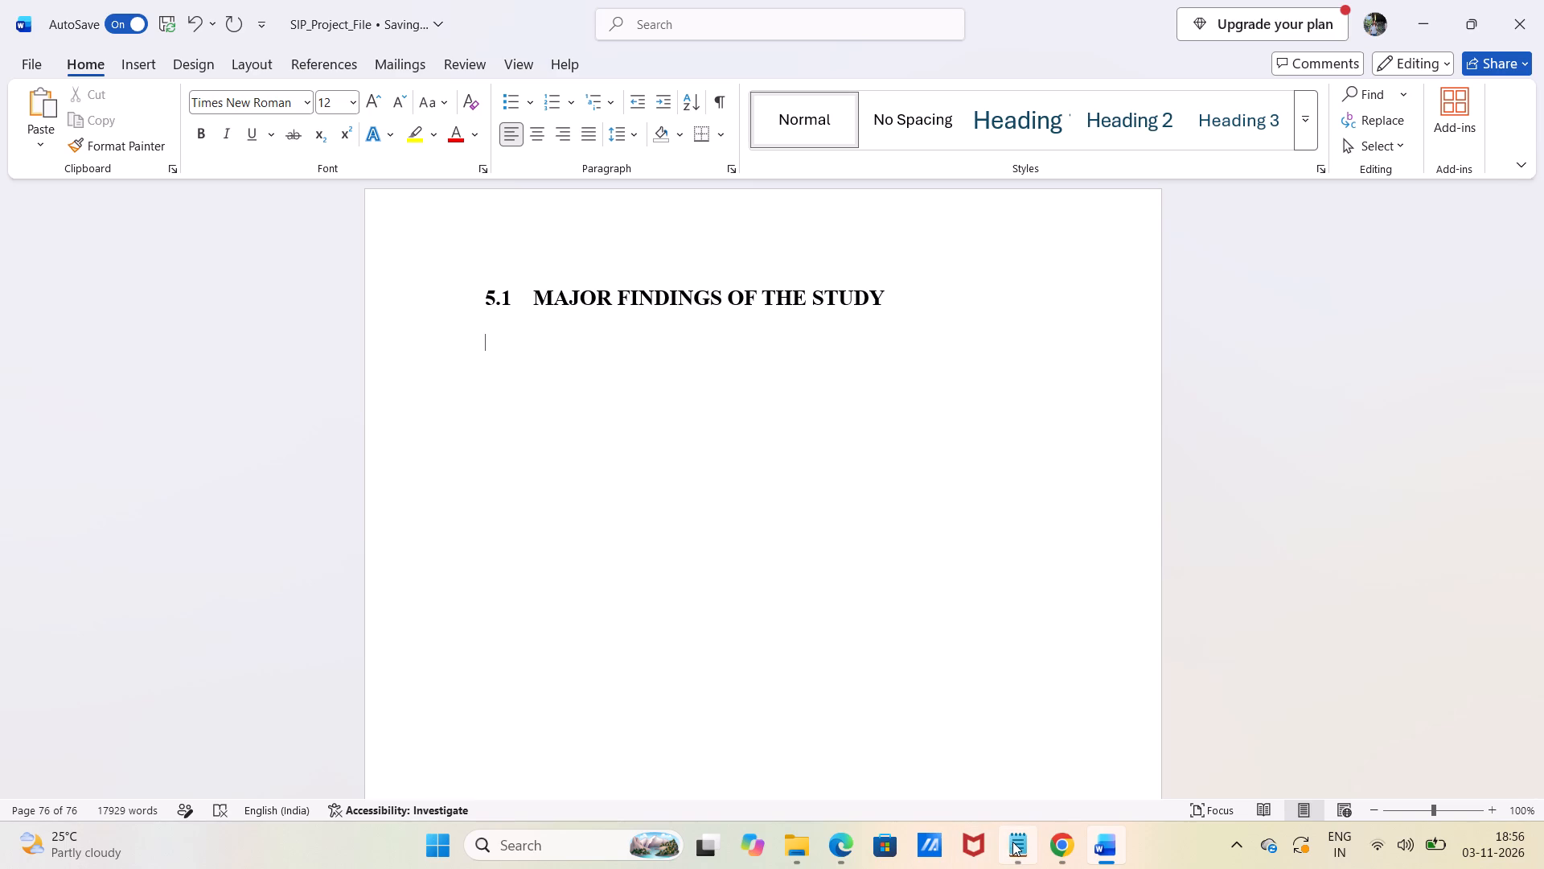
Copy the introductory paragraph of section 5.1 from Notepad and paste it below the heading in the Word report.
left_click(1013, 842)
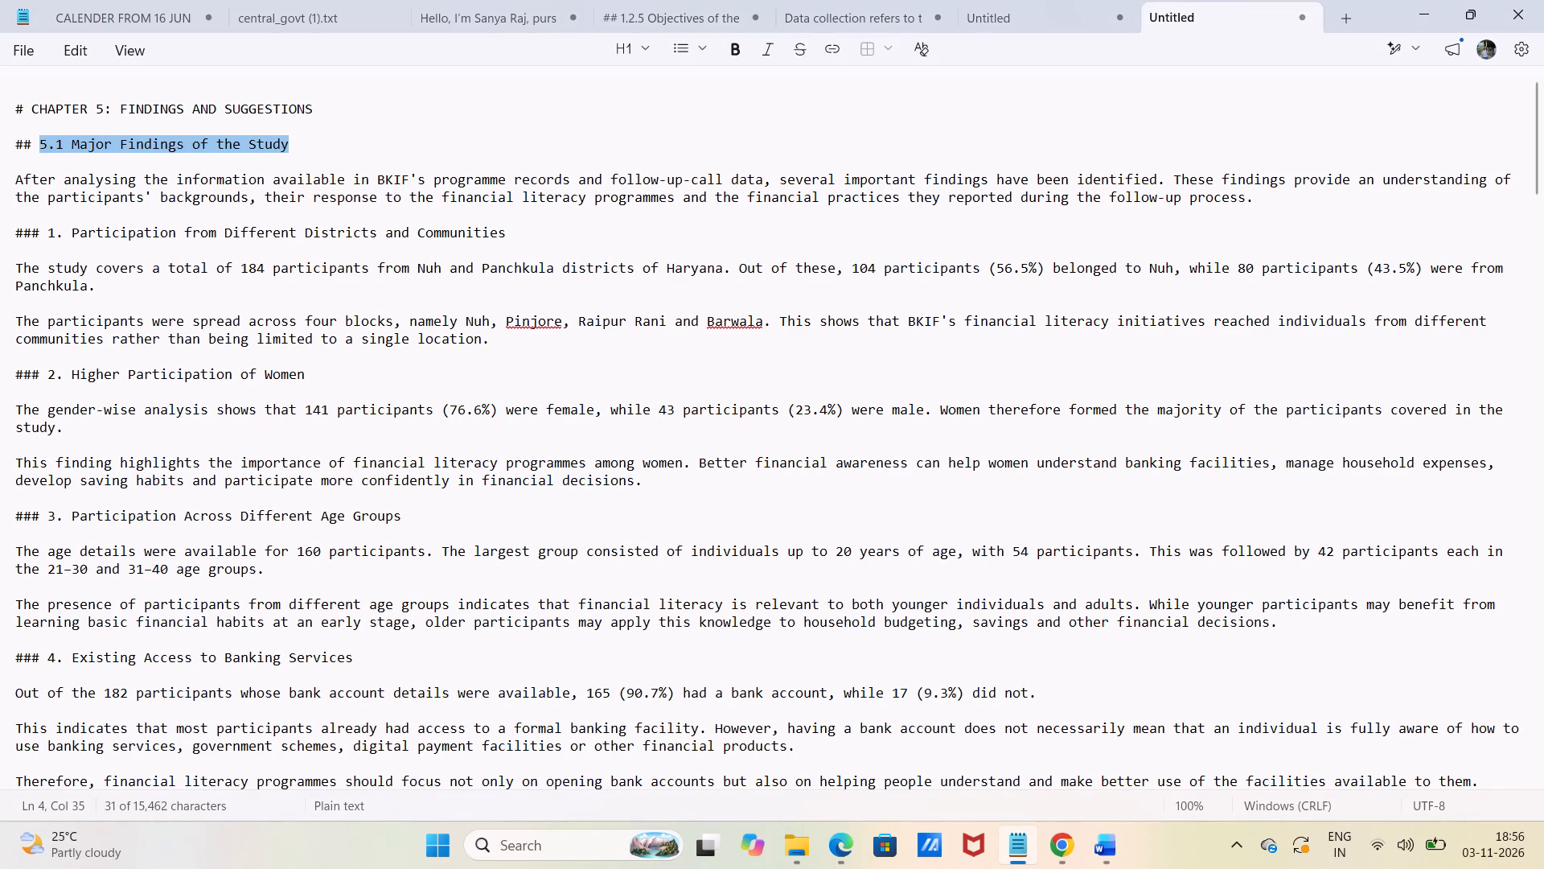
left_click_drag(15, 176, 727, 216)
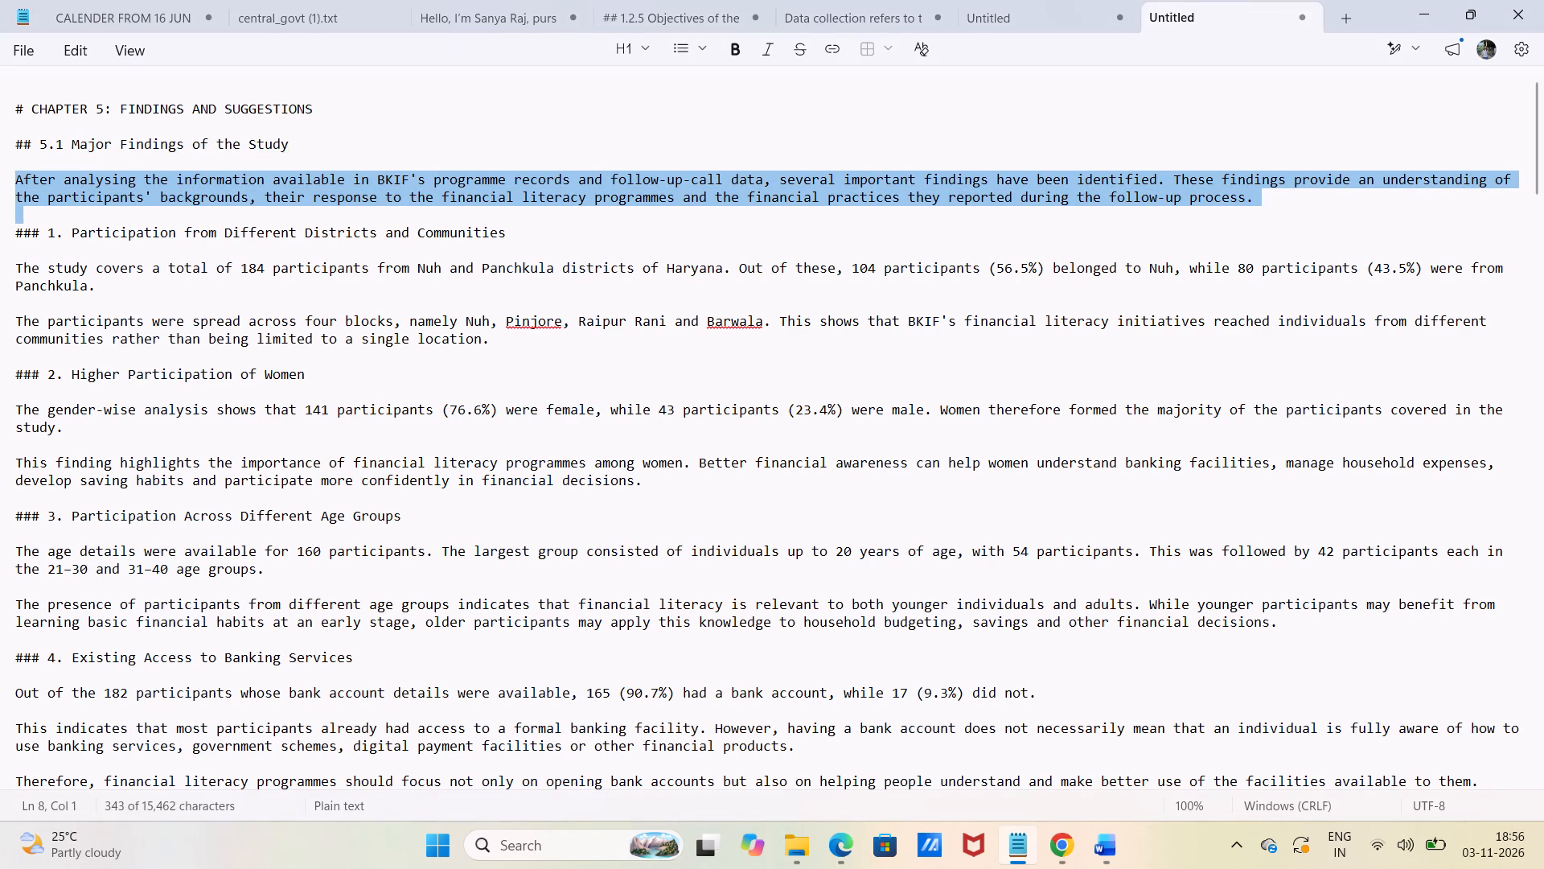
left_click_drag(727, 216, 750, 216)
key("ctrl+c")
left_click(1104, 827)
key("ctrl+v")
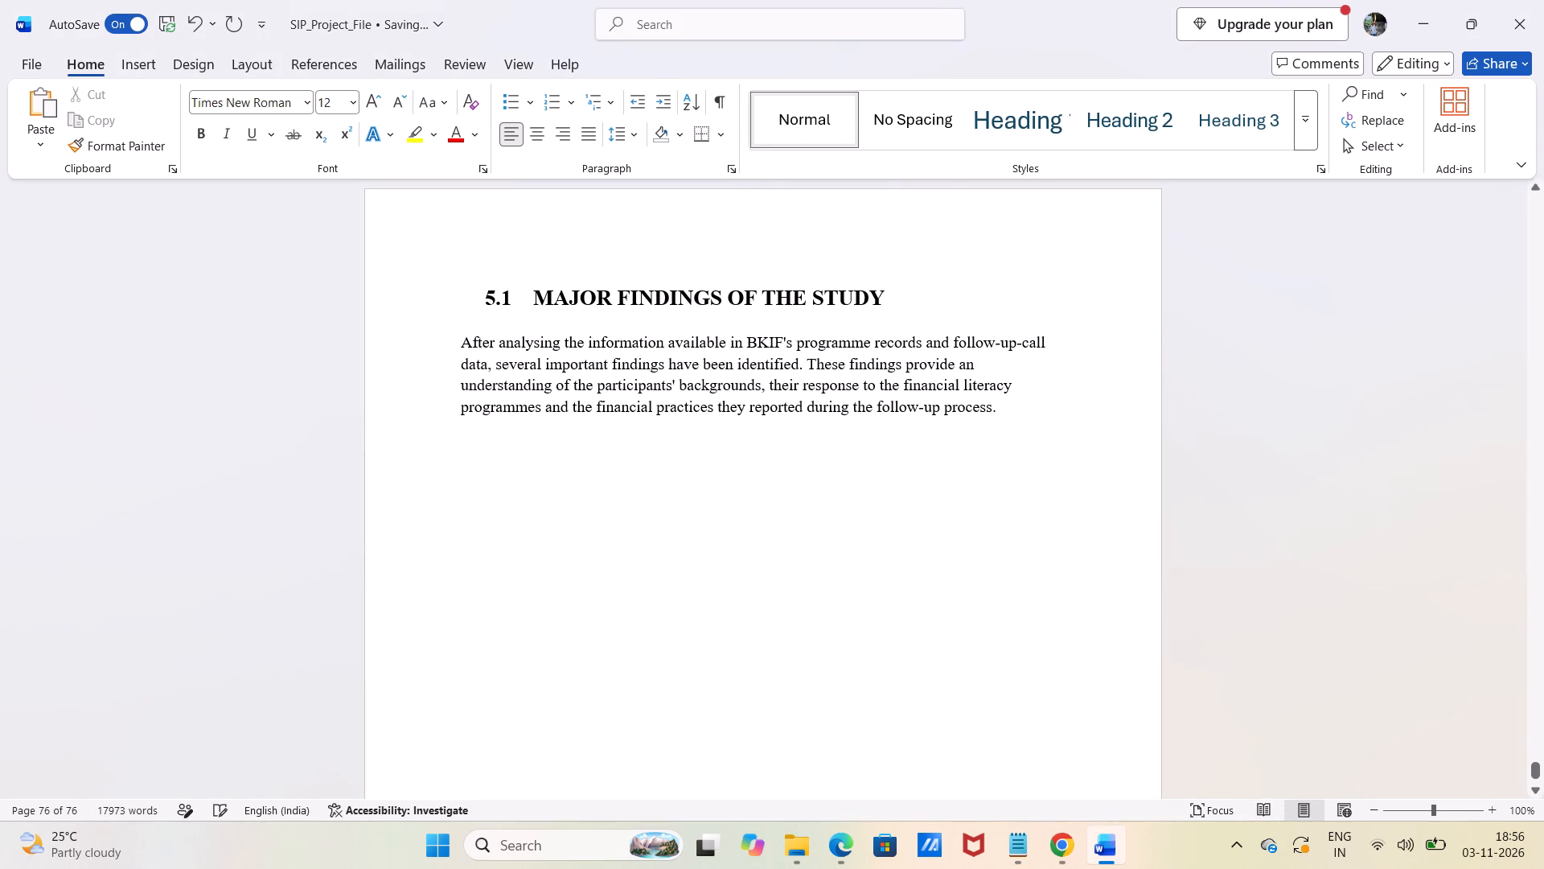
Set the line spacing of the section 5.1 introductory paragraph to 1.5.
left_click_drag(458, 344, 881, 420)
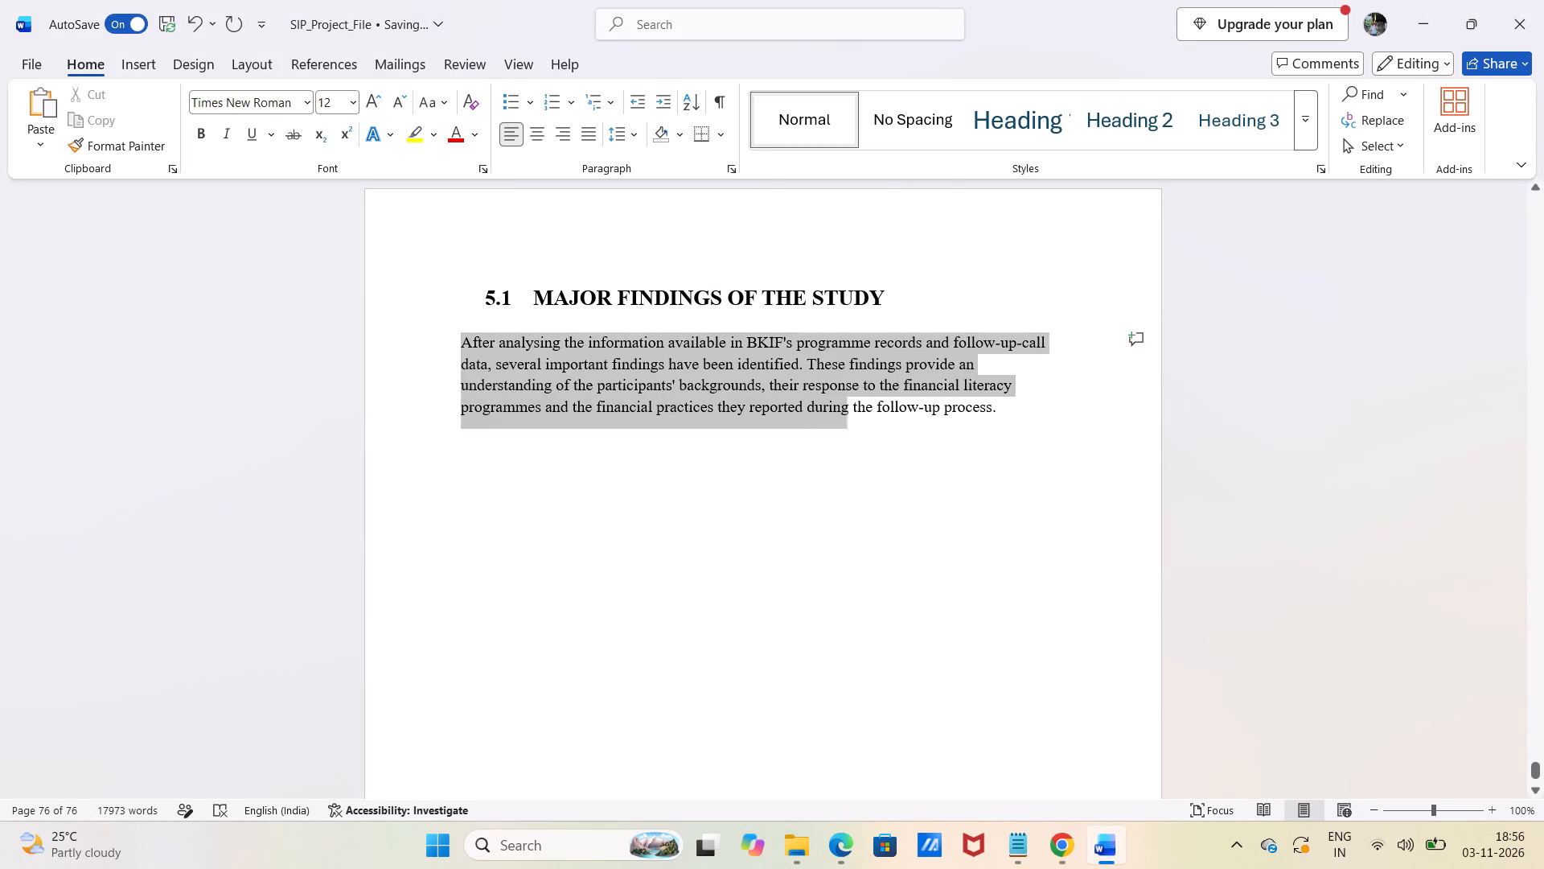
left_click_drag(881, 420, 991, 427)
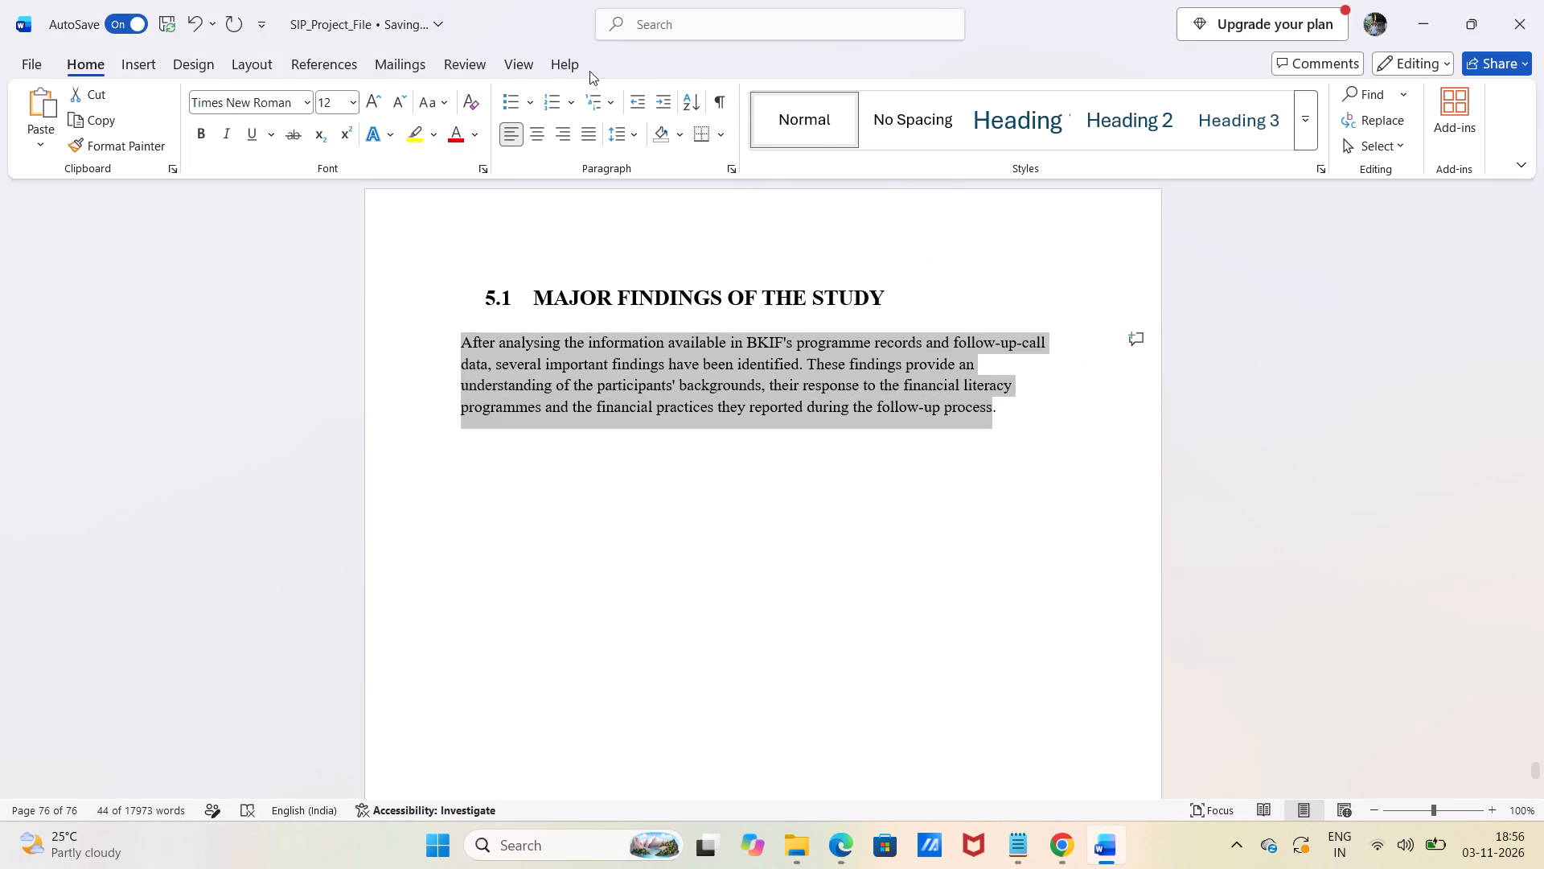
left_click(626, 138)
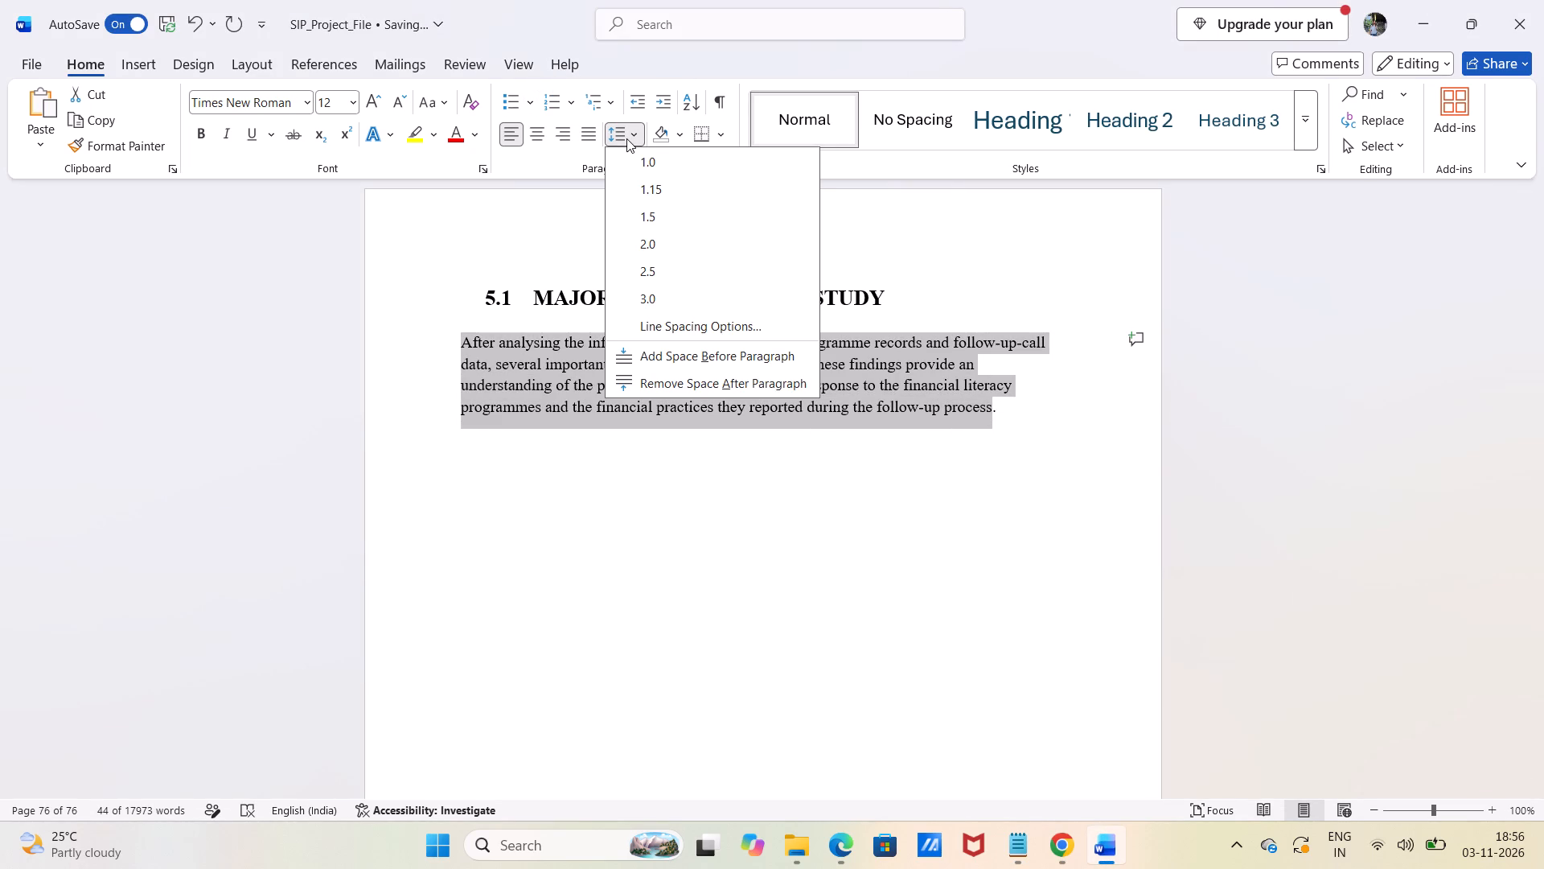
left_click(638, 212)
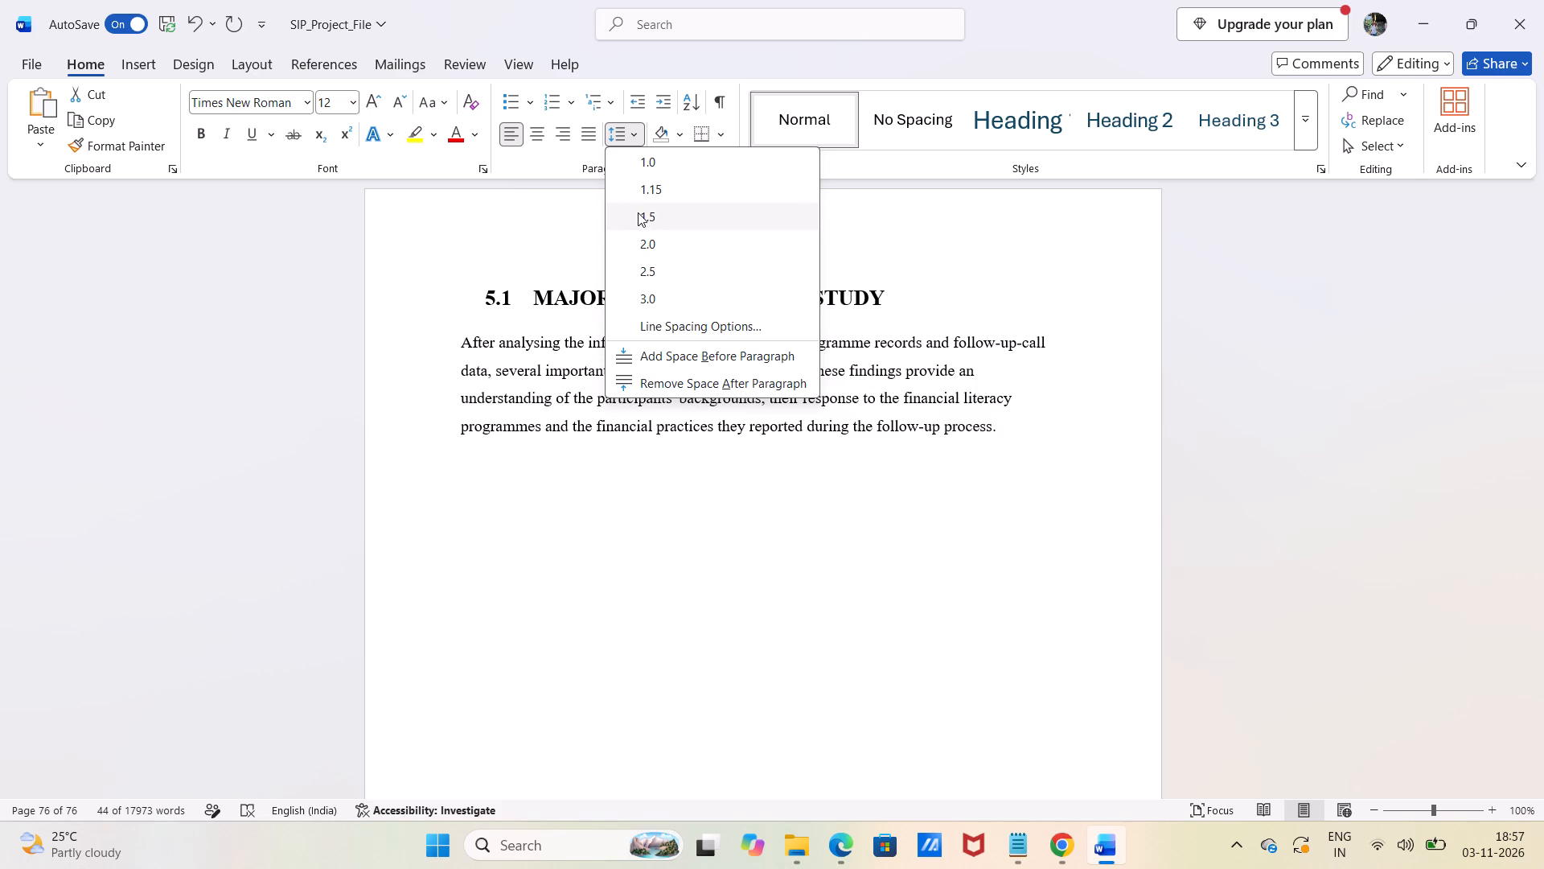
left_click(638, 212)
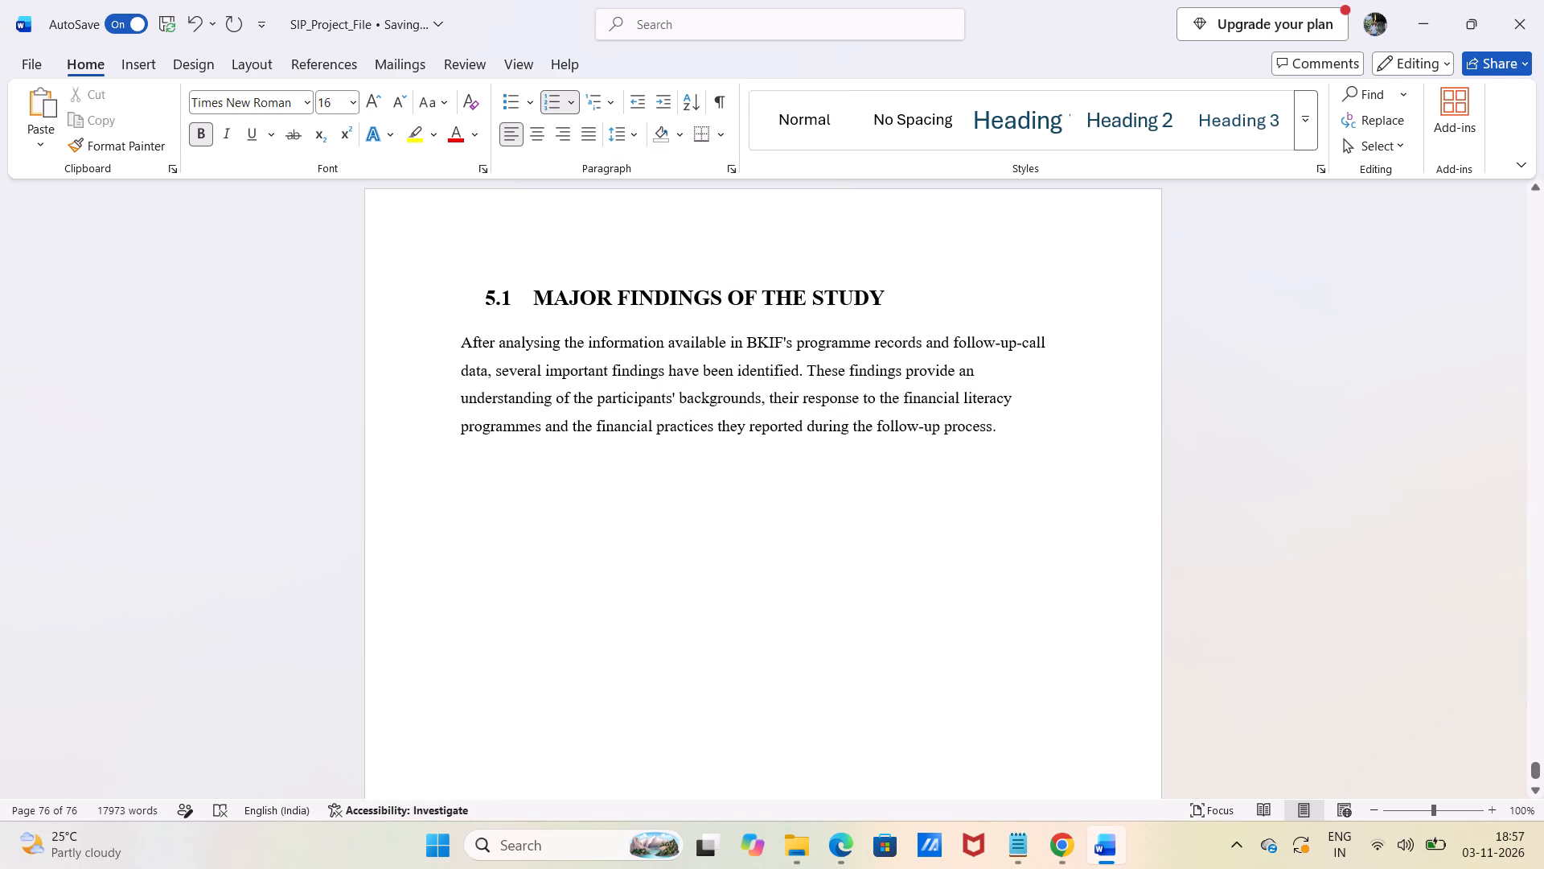
left_click(1010, 437)
scroll(739, 529, "down", 1)
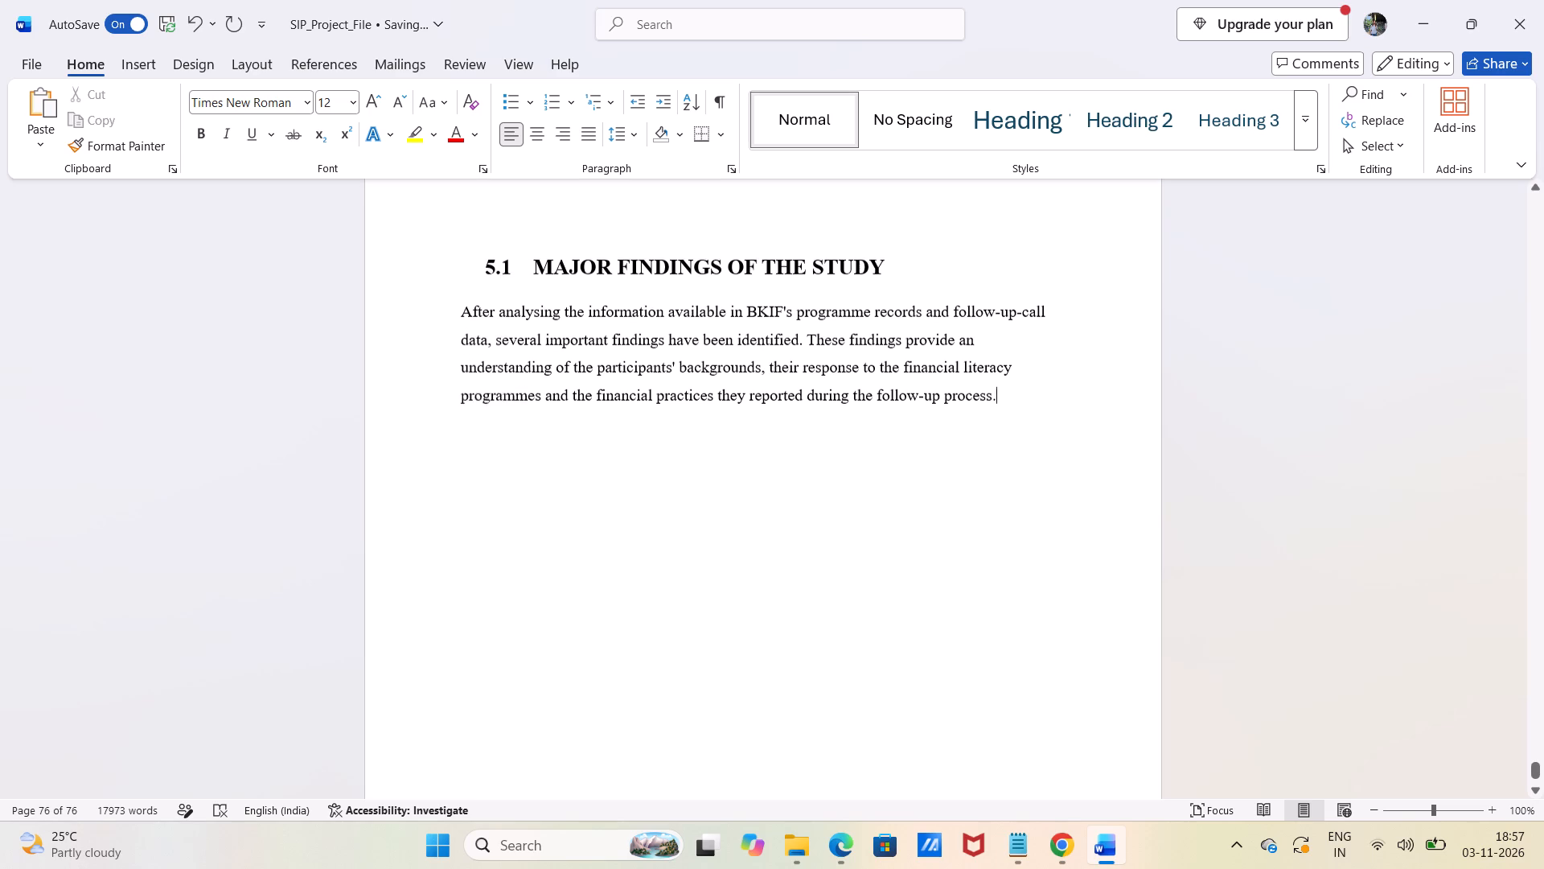
Copy findings 1 to 14 of section 5.1 from Notepad and paste them on a new line below the introductory paragraph in the Word report.
scroll(739, 529, "down", 1)
key("Return")
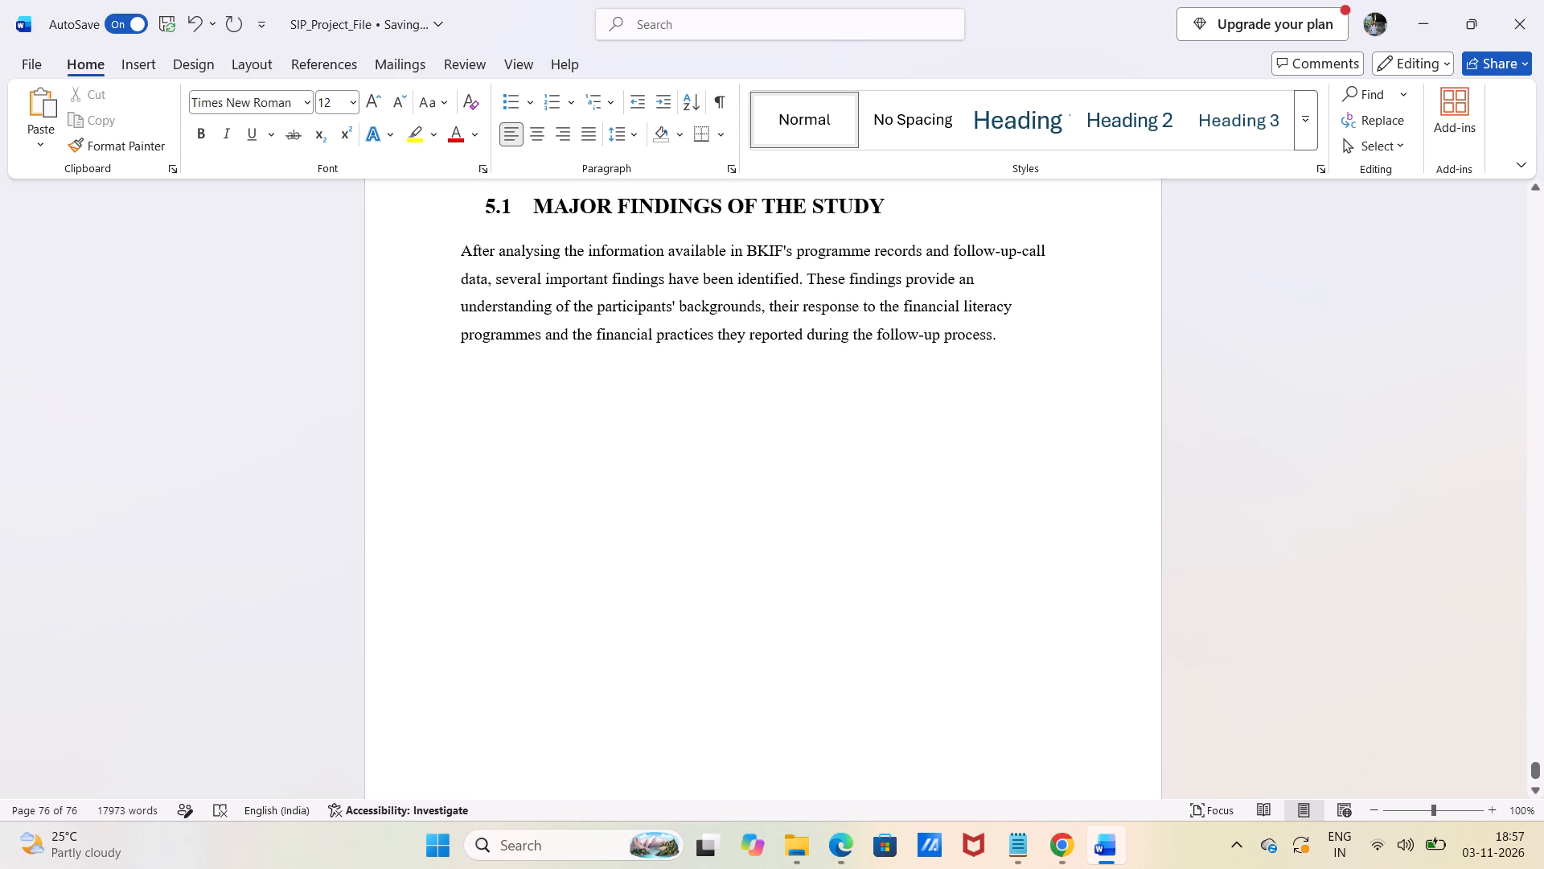
left_click(1017, 844)
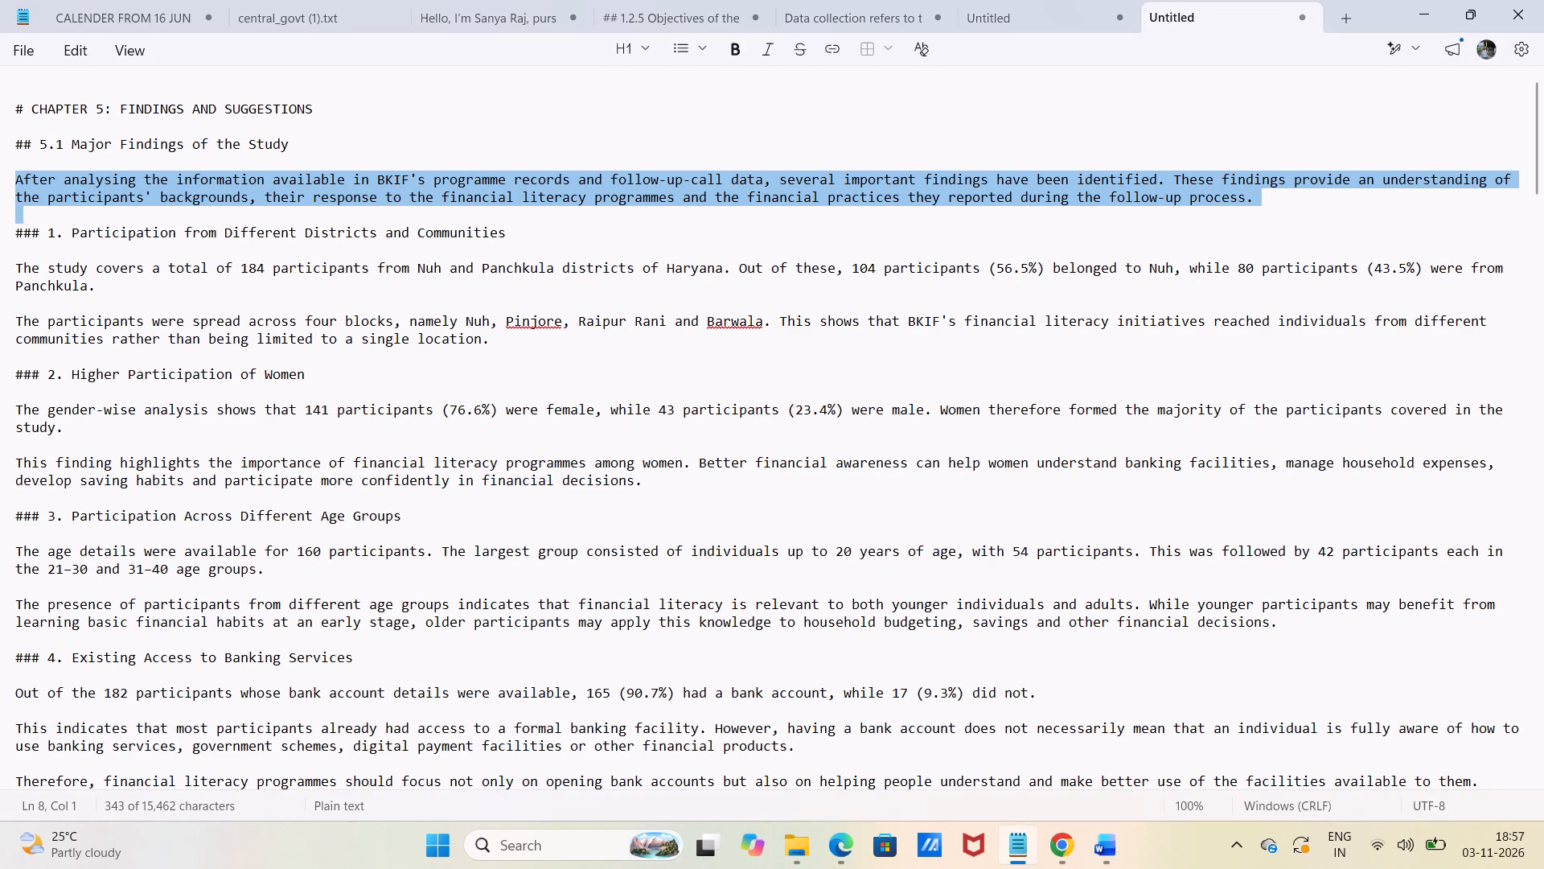
left_click_drag(52, 236, 318, 456)
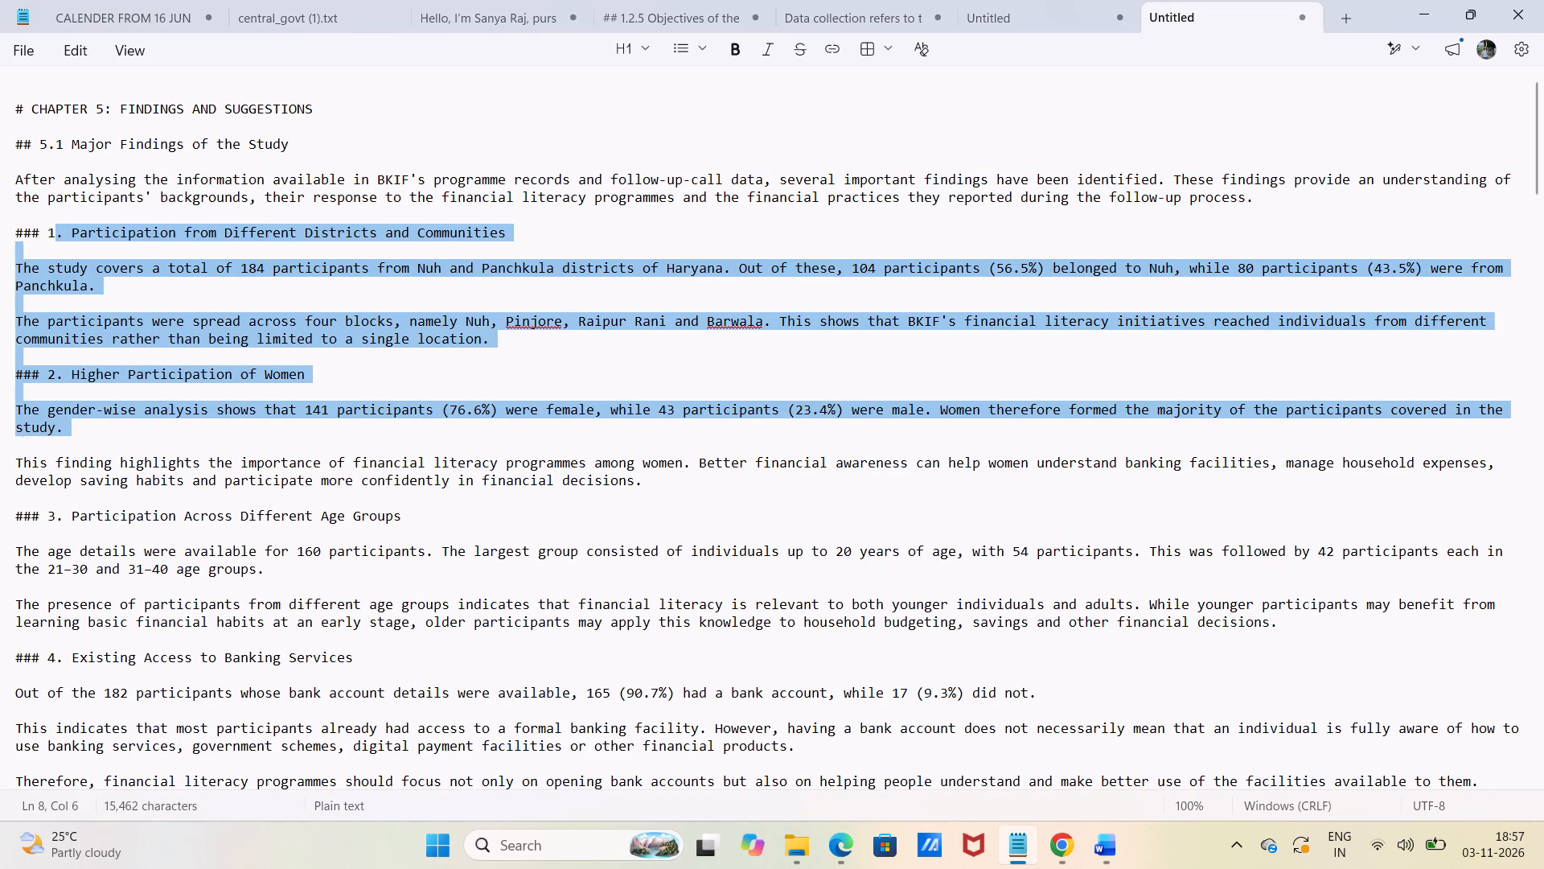
left_click_drag(318, 456, 392, 729)
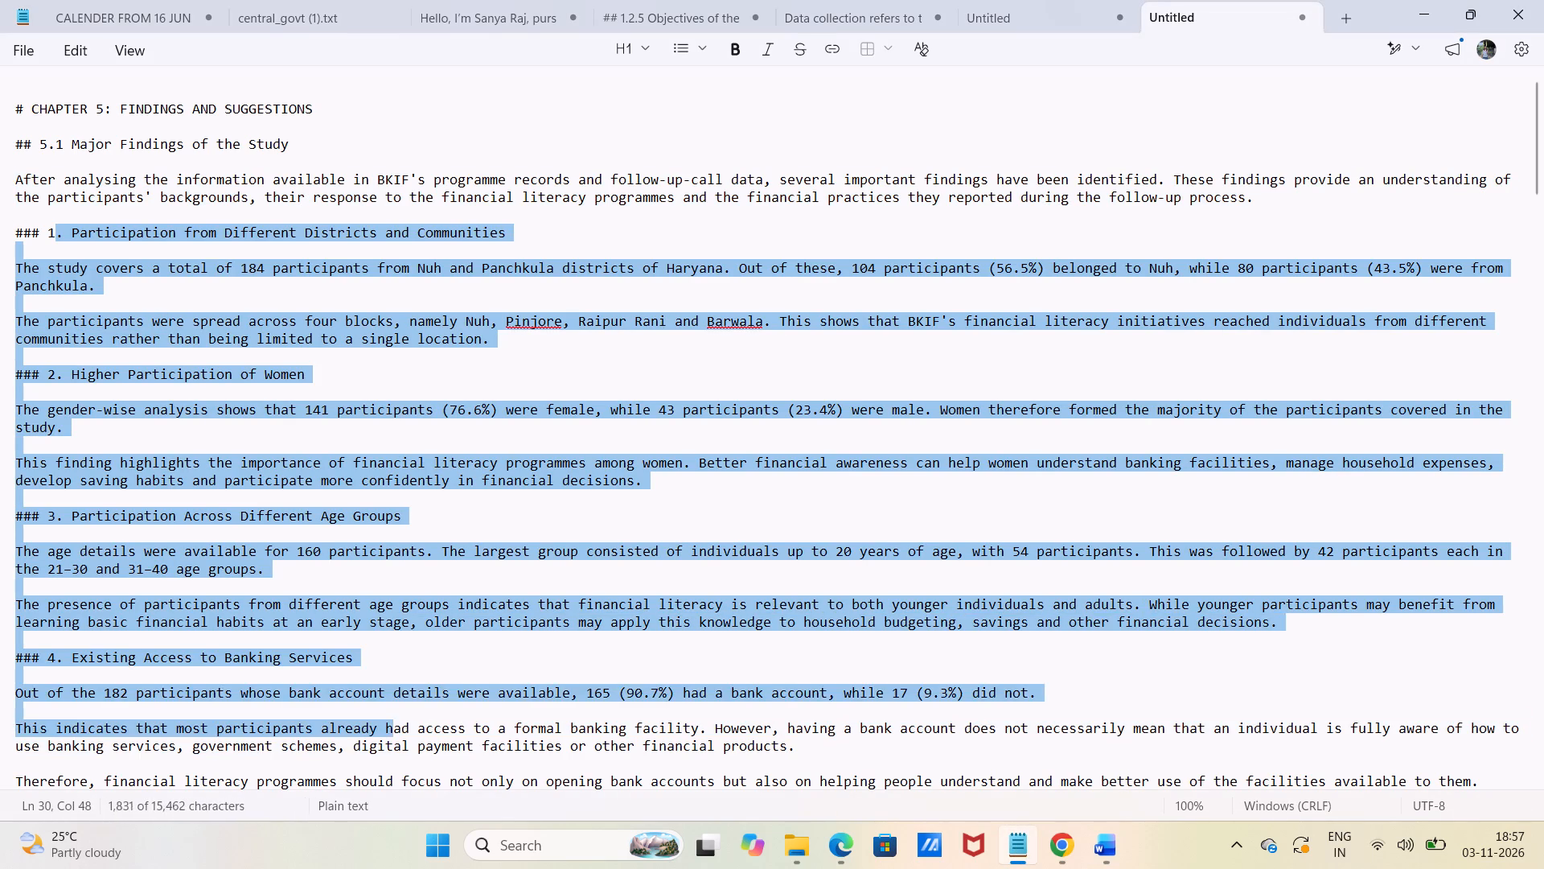
left_click_drag(392, 729, 394, 744)
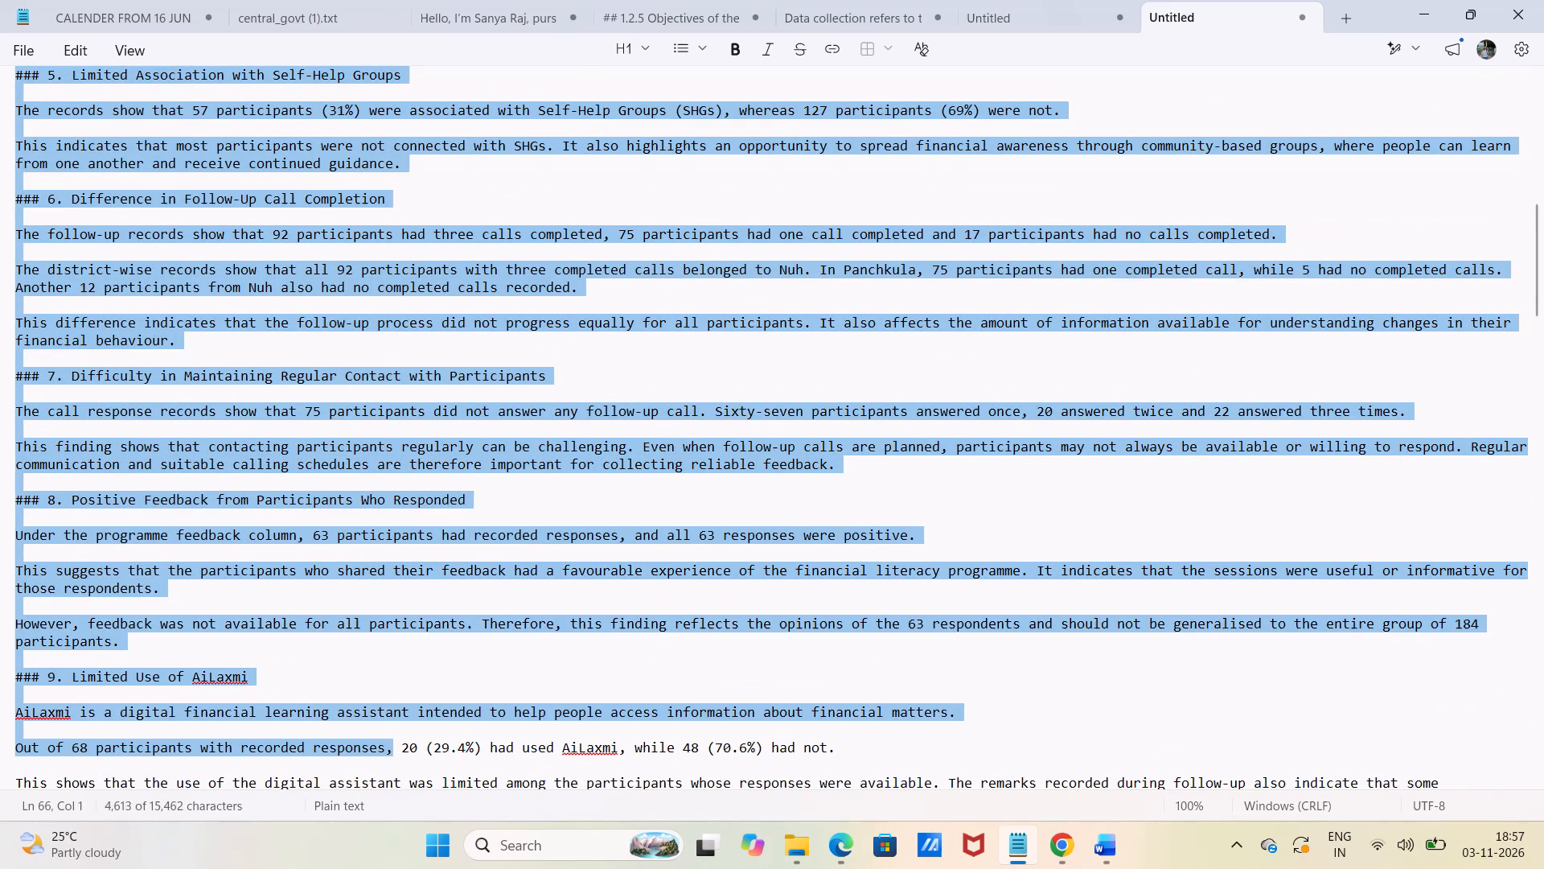
left_click_drag(394, 744, 441, 608)
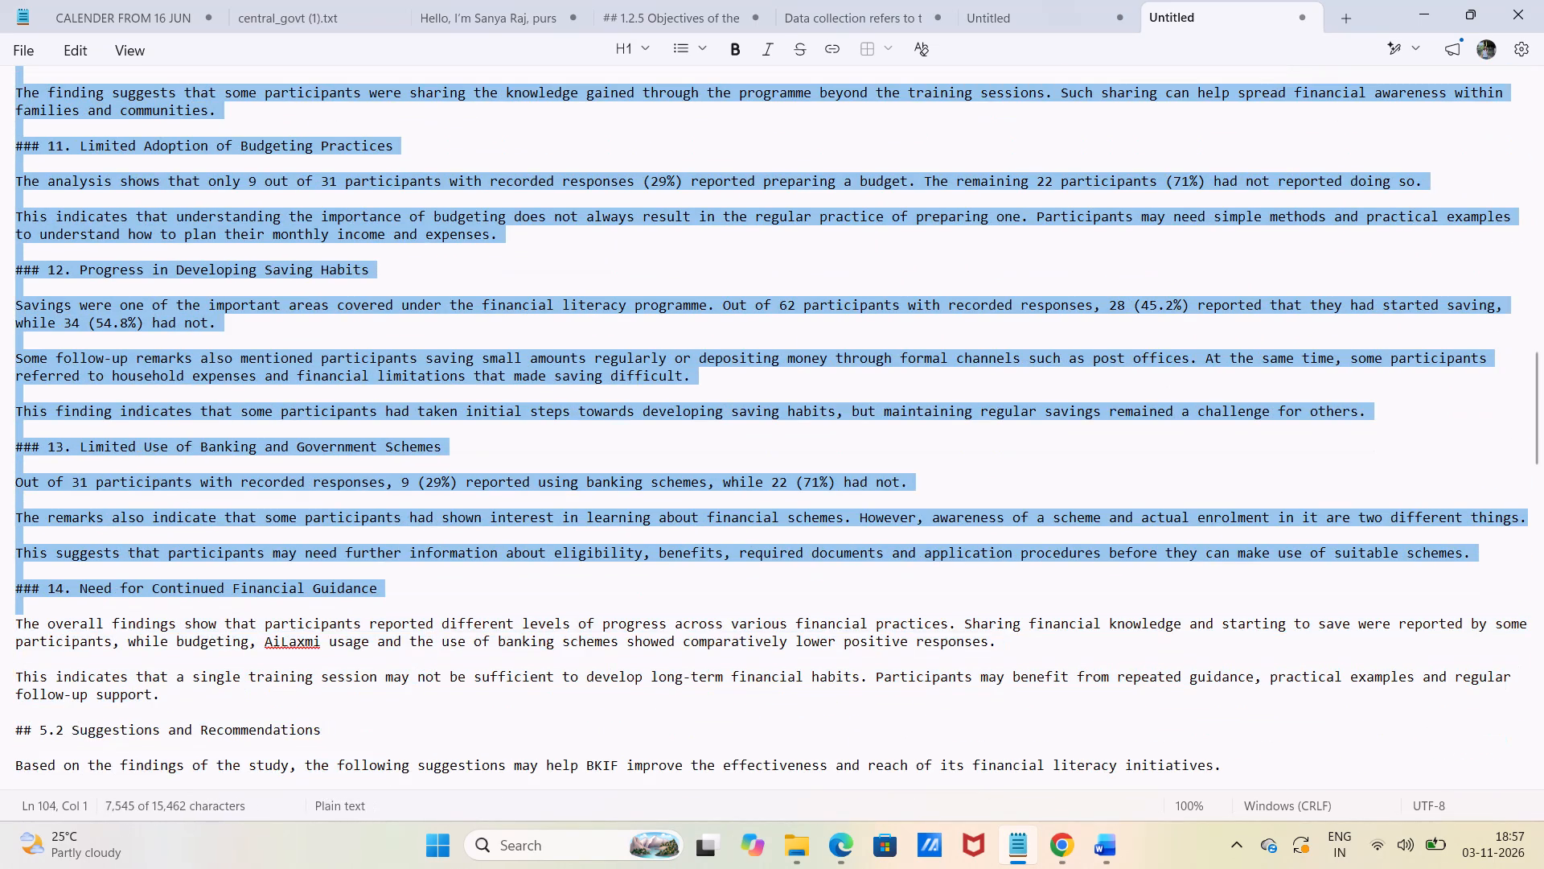
left_click_drag(441, 608, 430, 698)
key("ctrl+c")
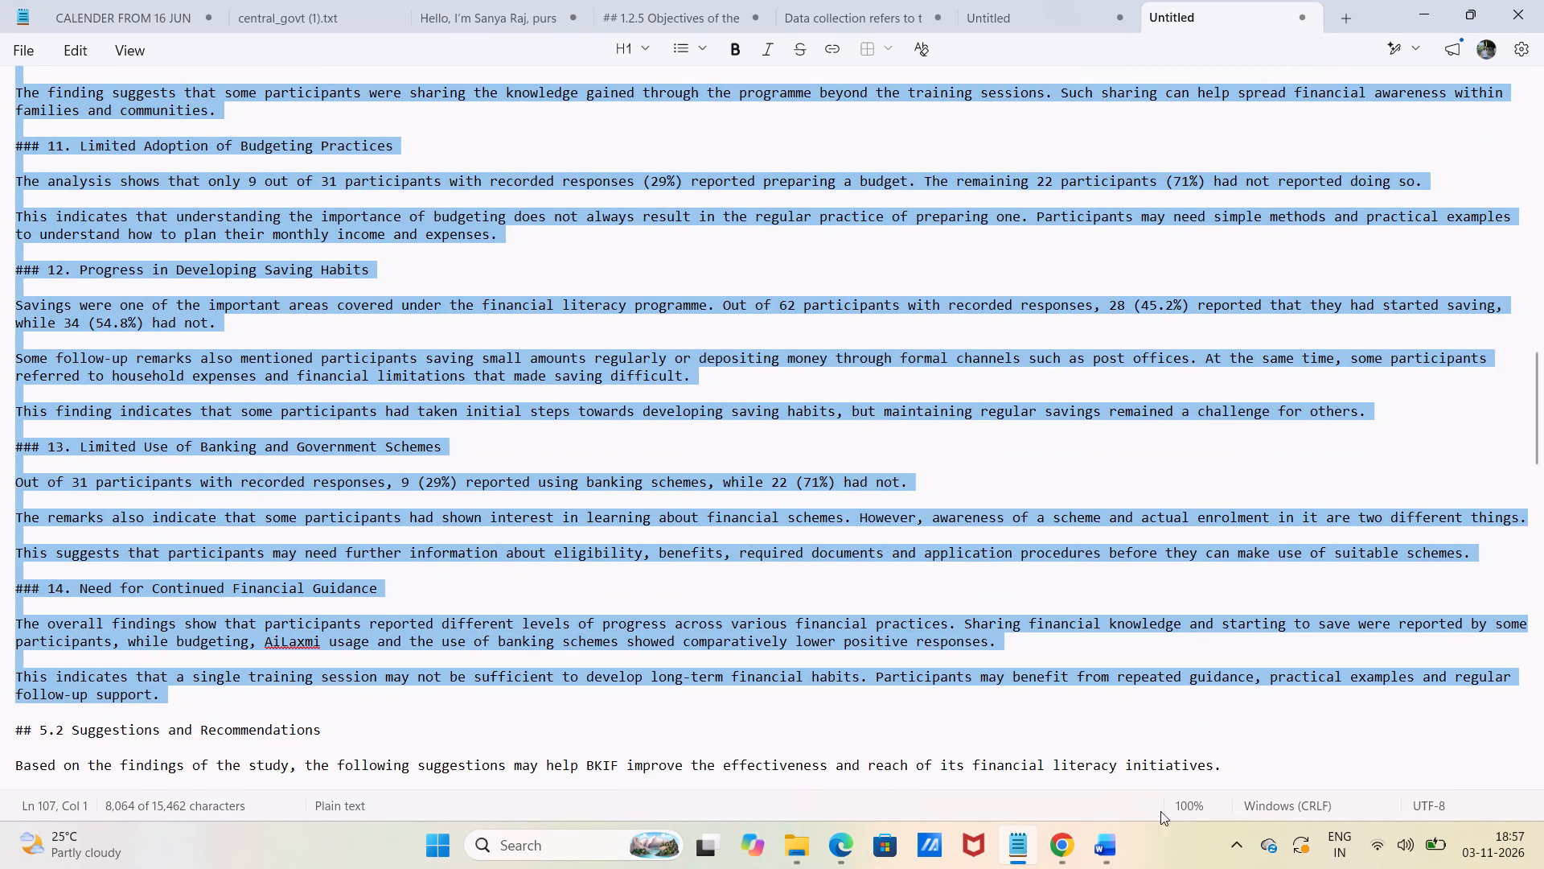
left_click(1097, 847)
key("ctrl+v")
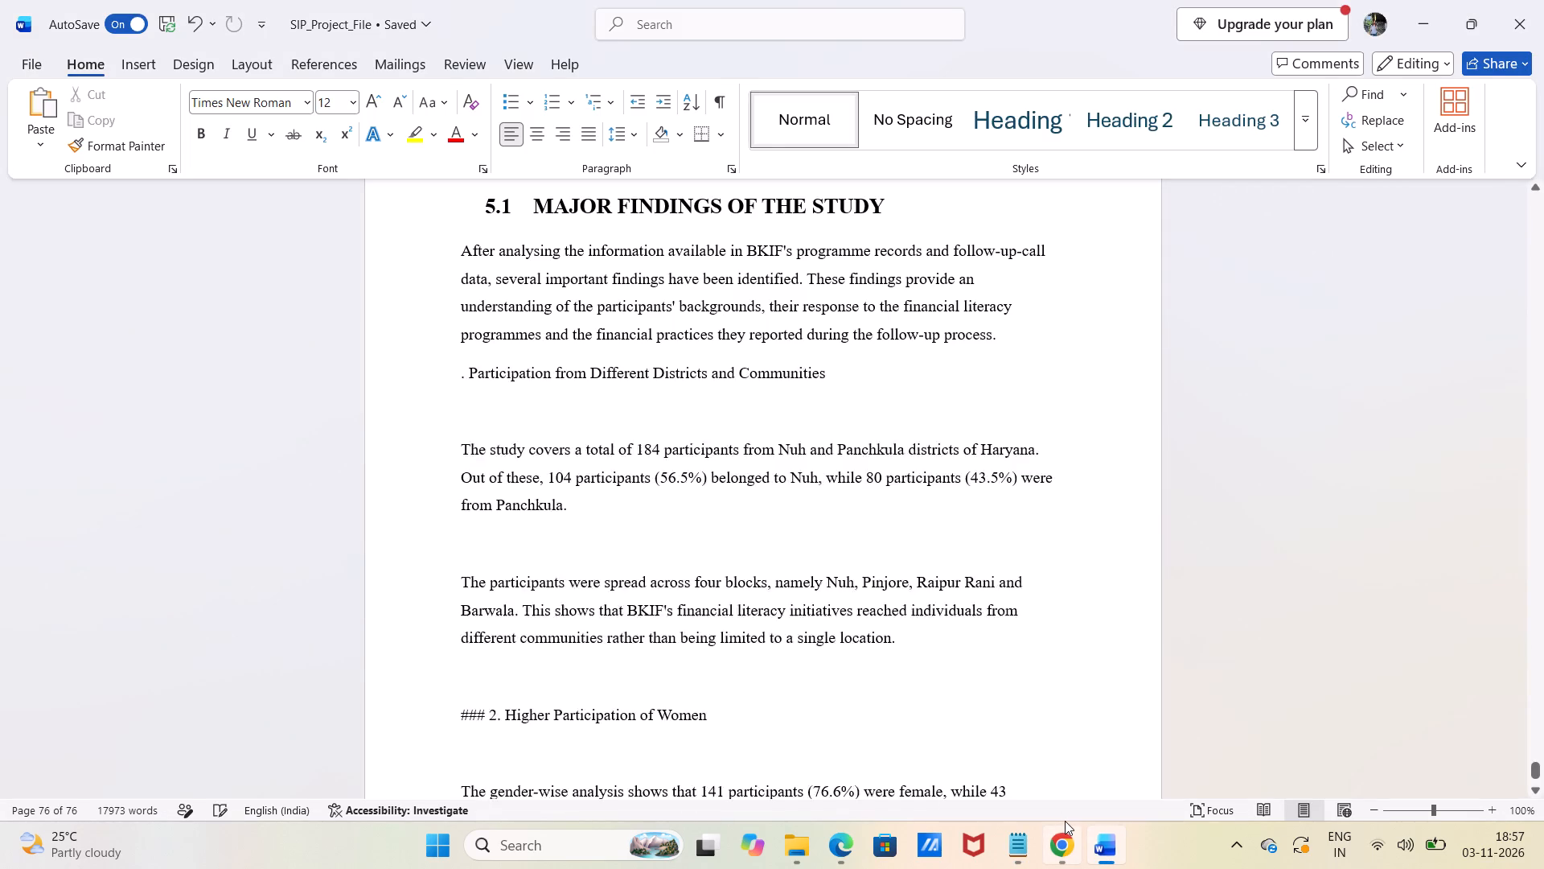
Fix the first finding's heading to read "1. Participation from Different Districts and Communities -" as plain text without automatic list formatting.
scroll(679, 581, "up", 2)
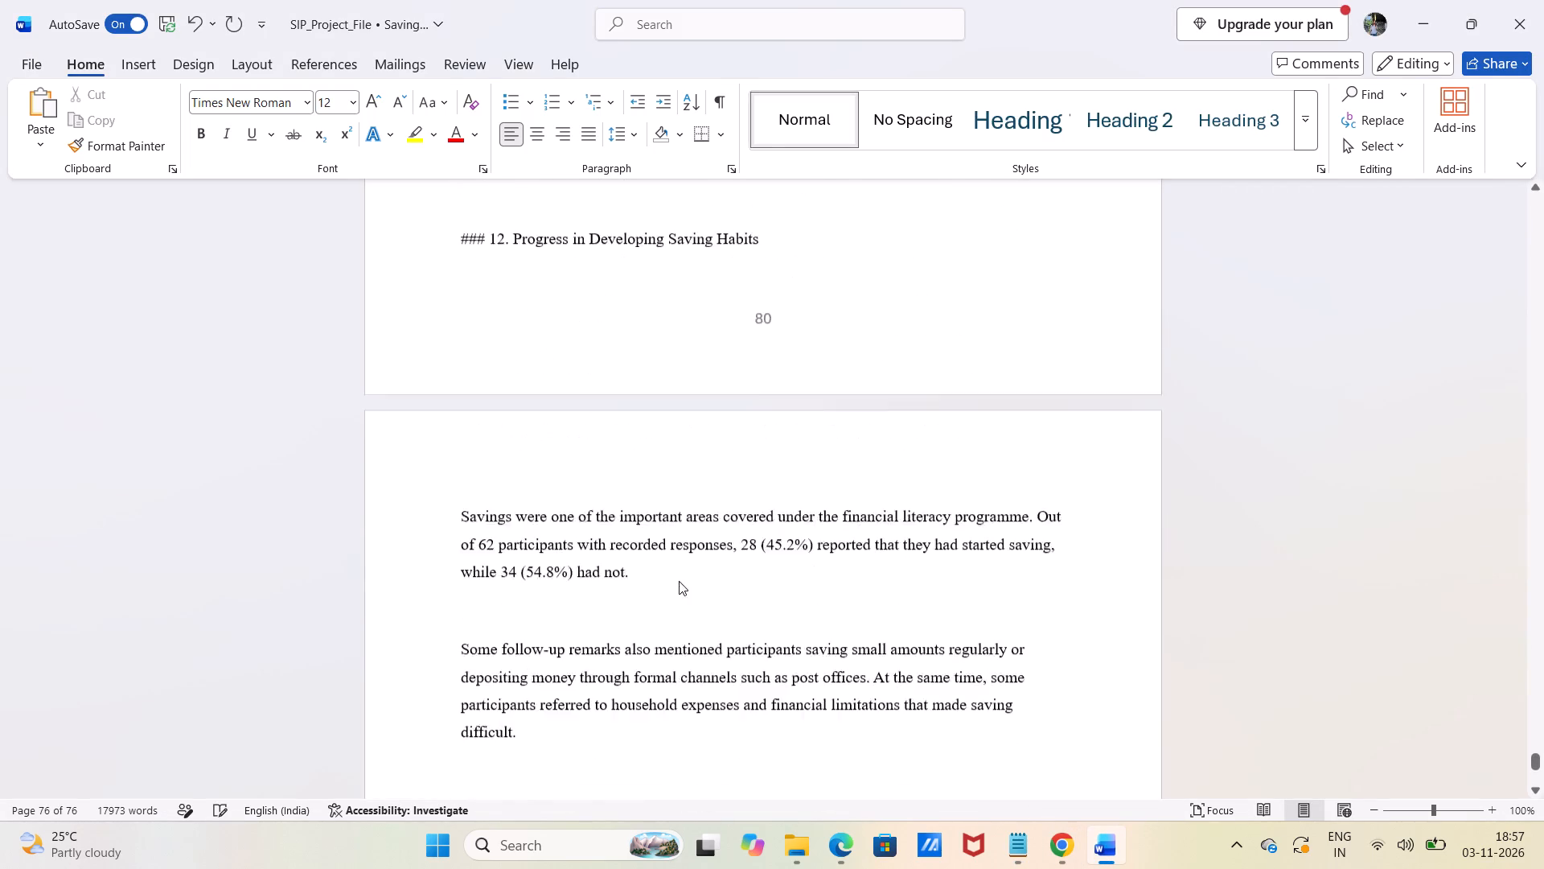
scroll(679, 581, "up", 6)
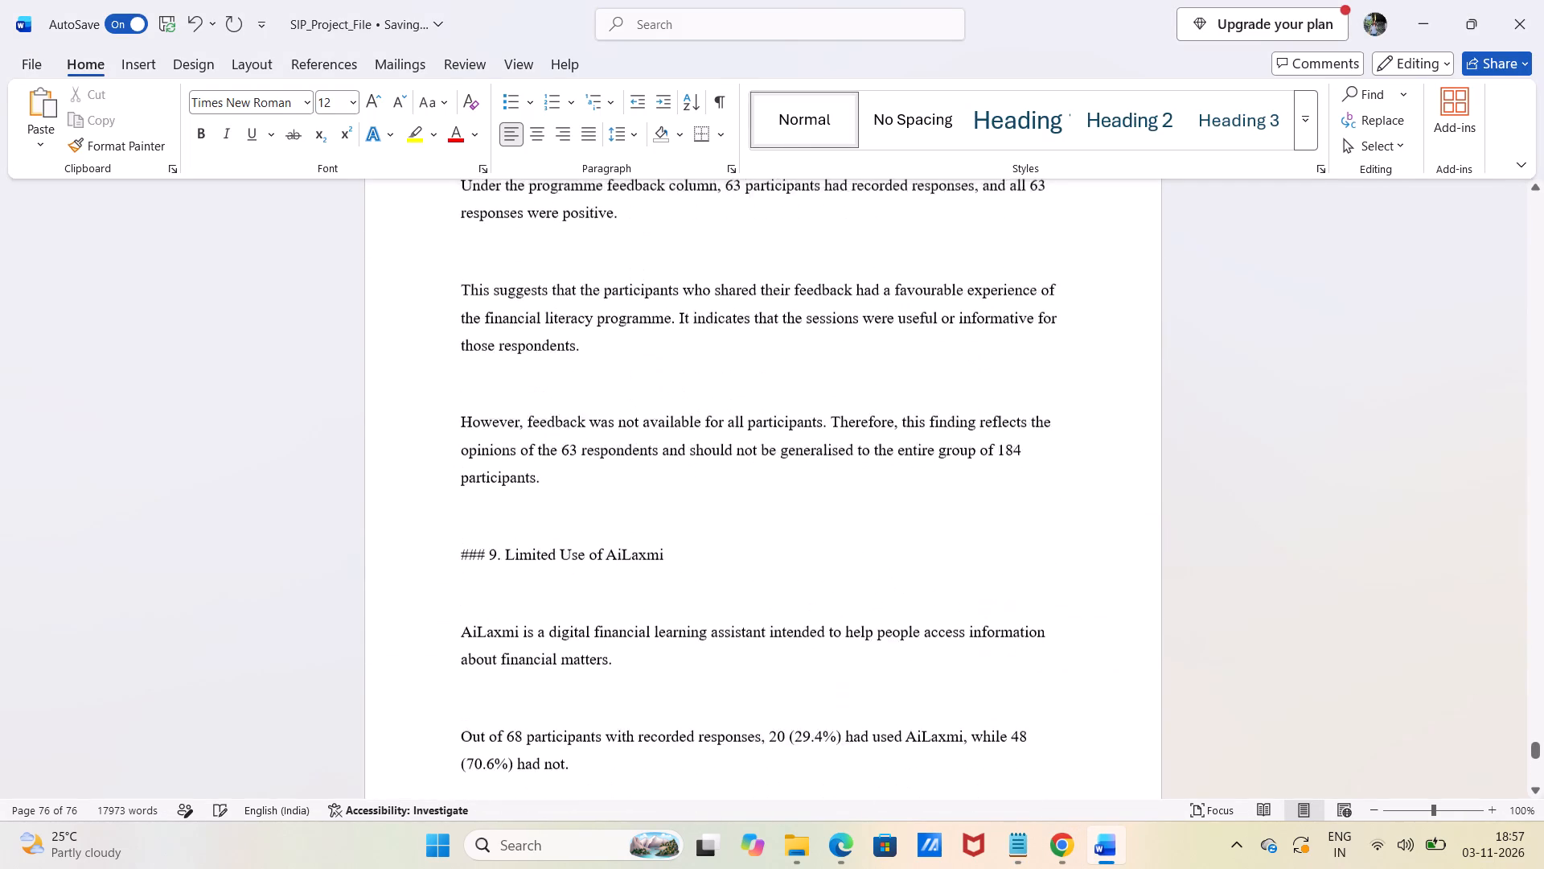
scroll(679, 581, "up", 6)
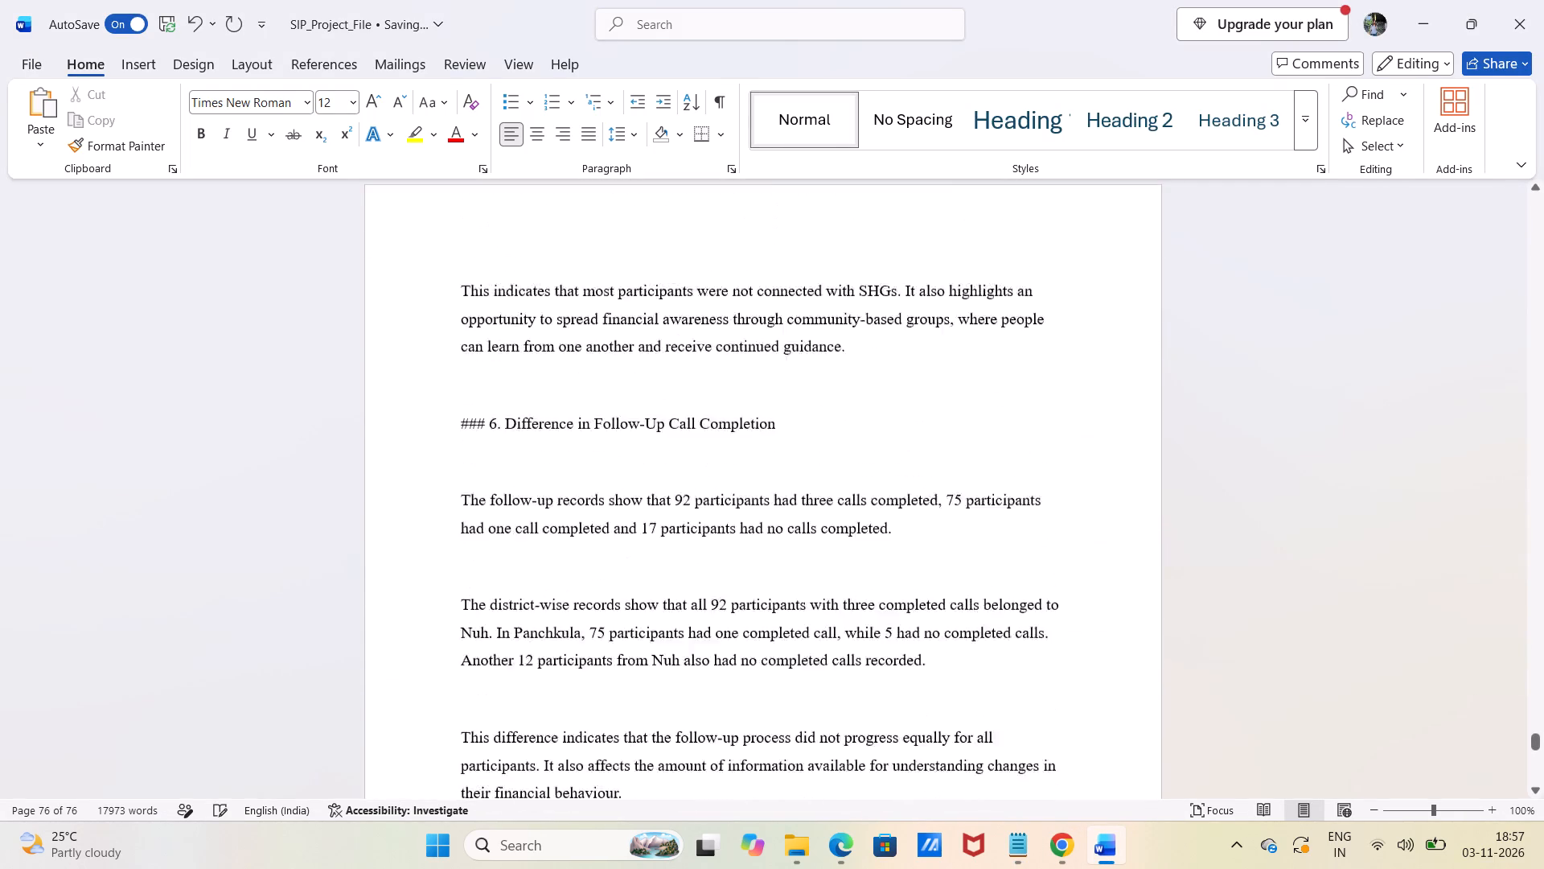
scroll(679, 581, "up", 6)
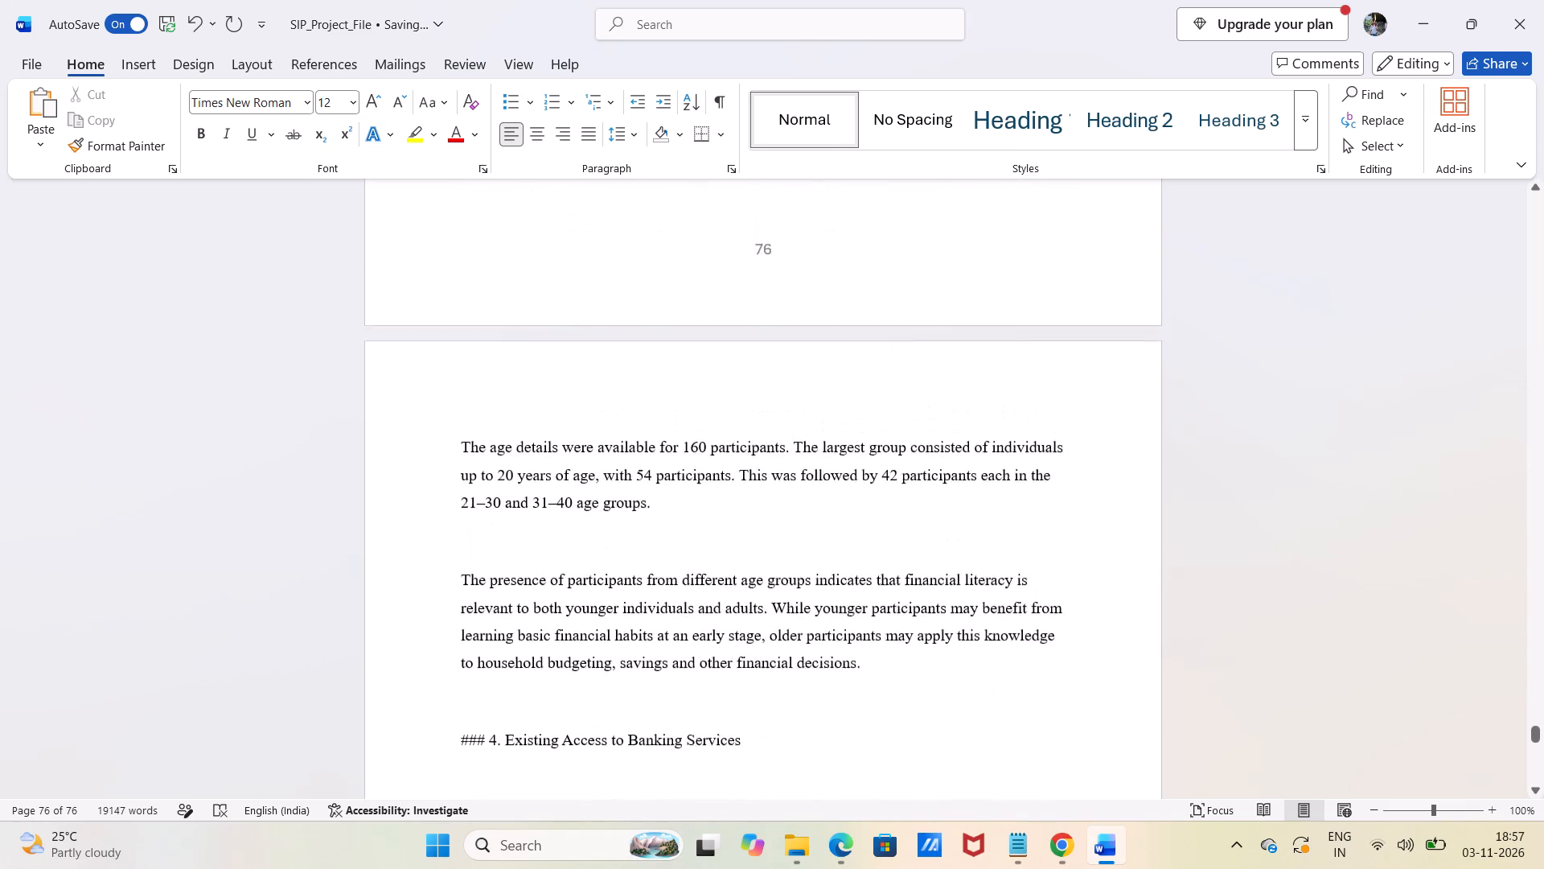
scroll(679, 581, "up", 6)
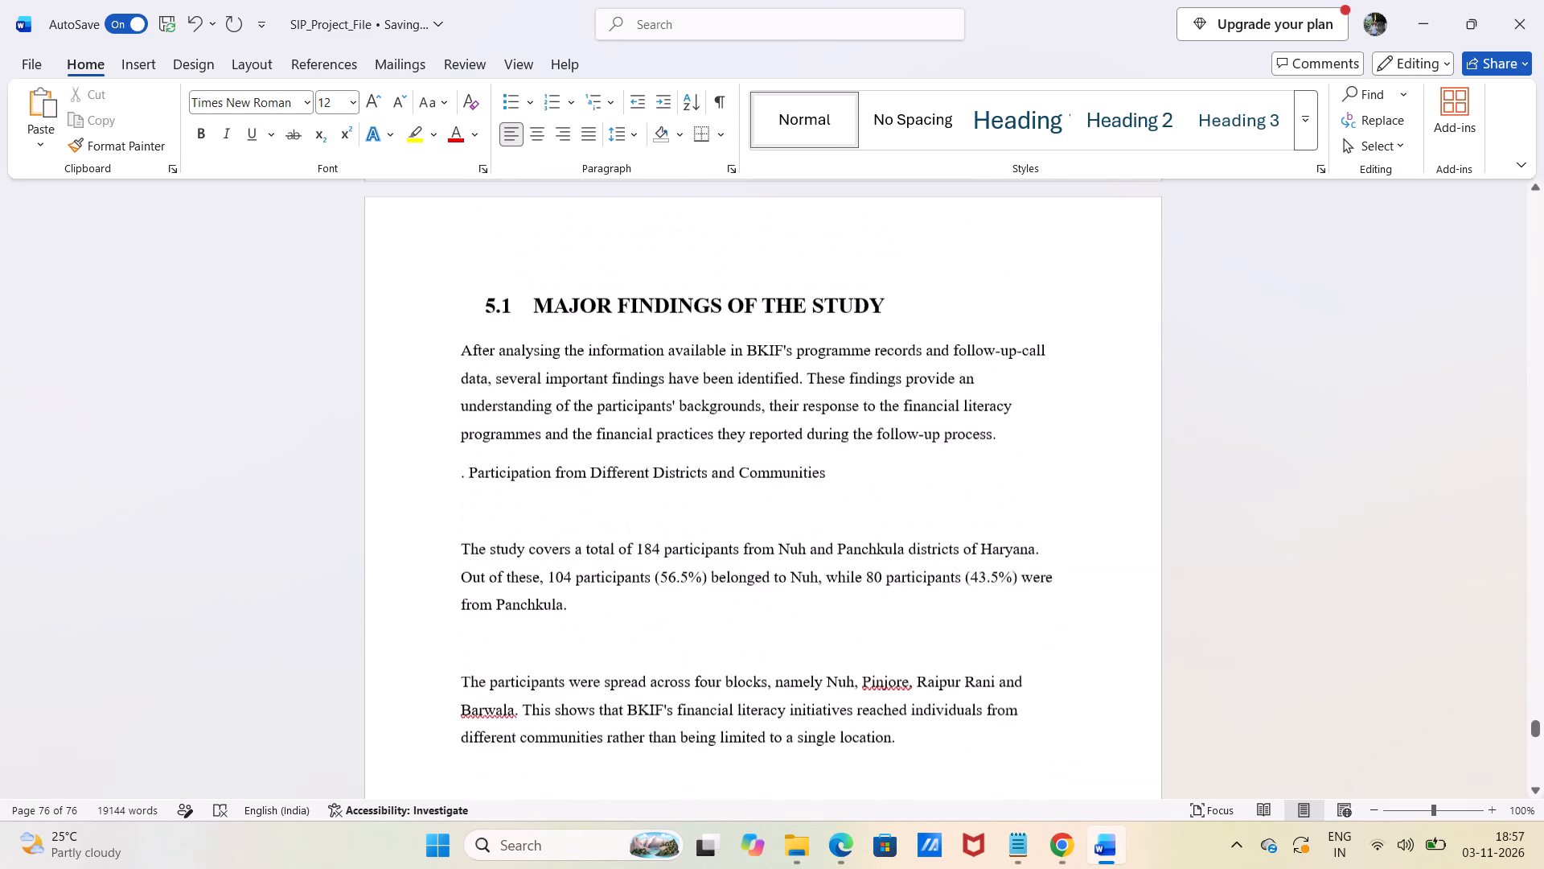
scroll(679, 581, "up", 1)
left_click(466, 573)
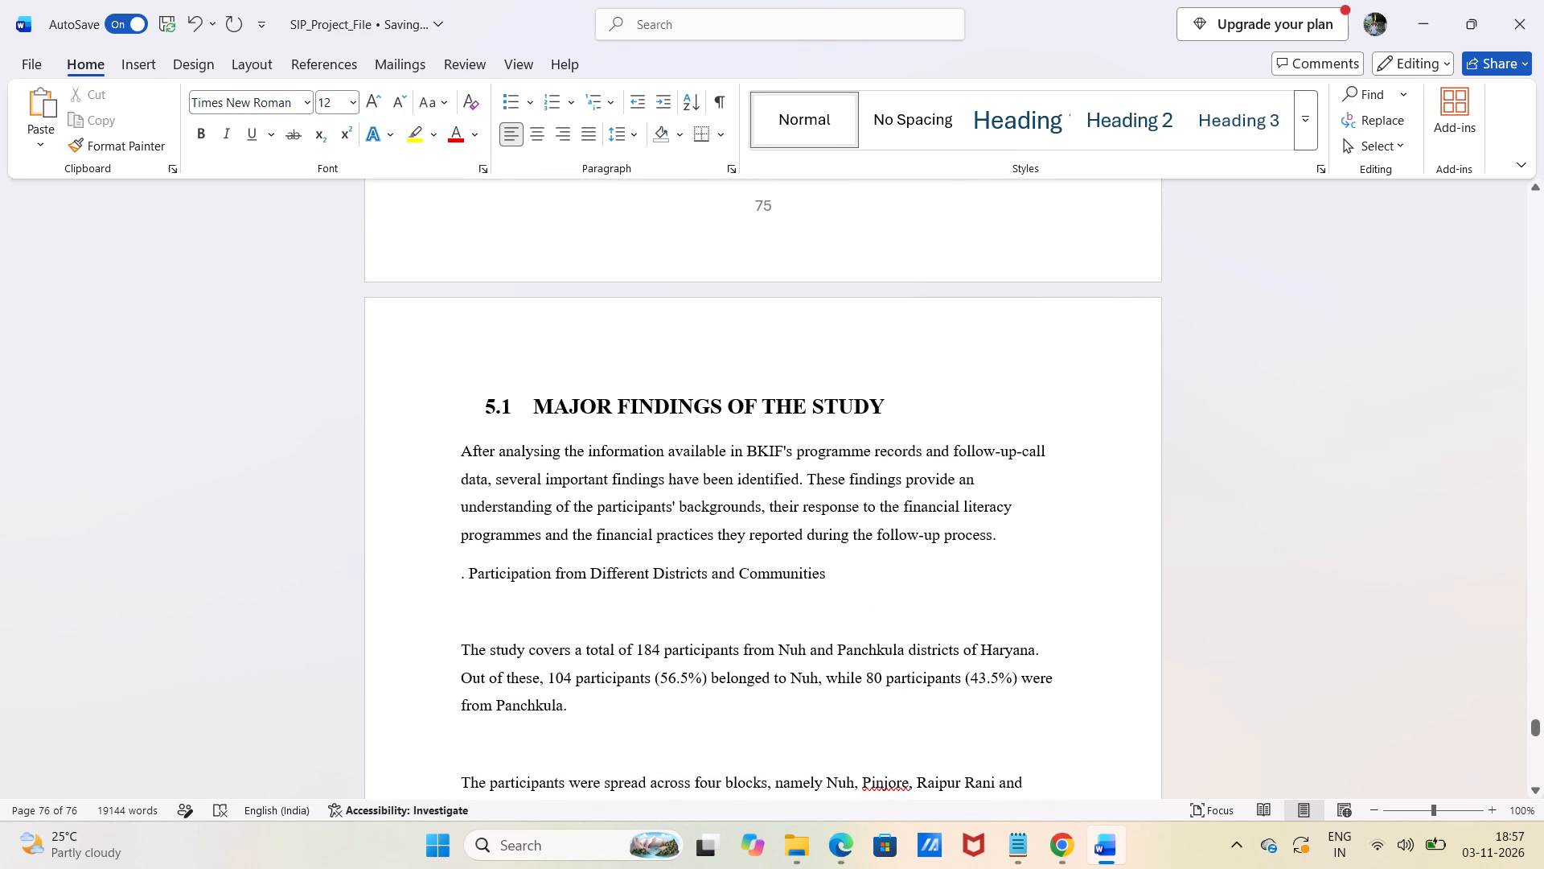
key("BackSpace")
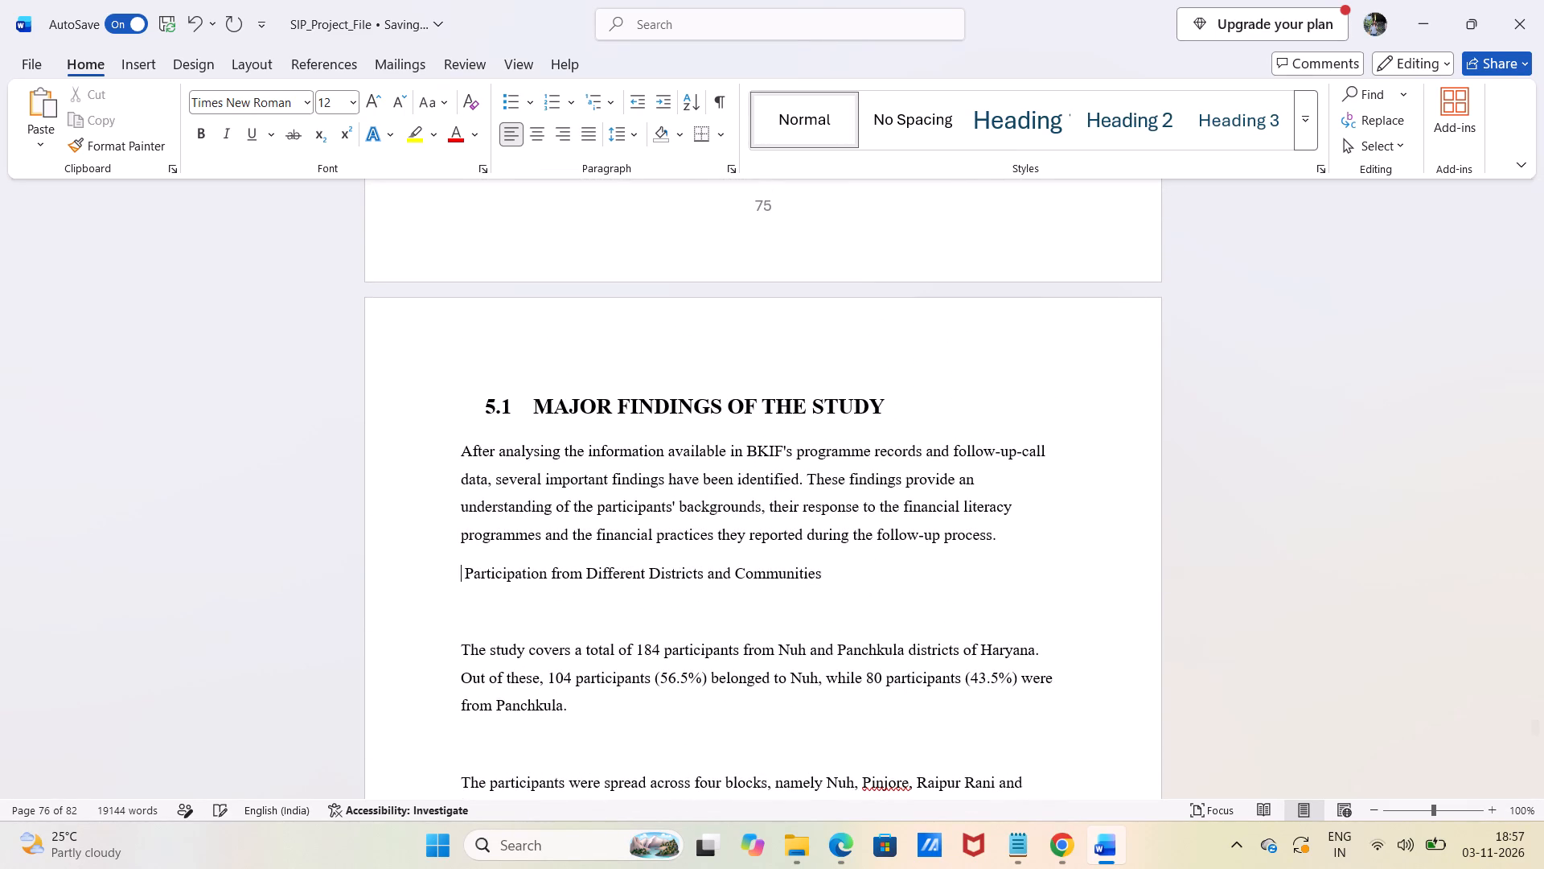
type("1.")
key("space")
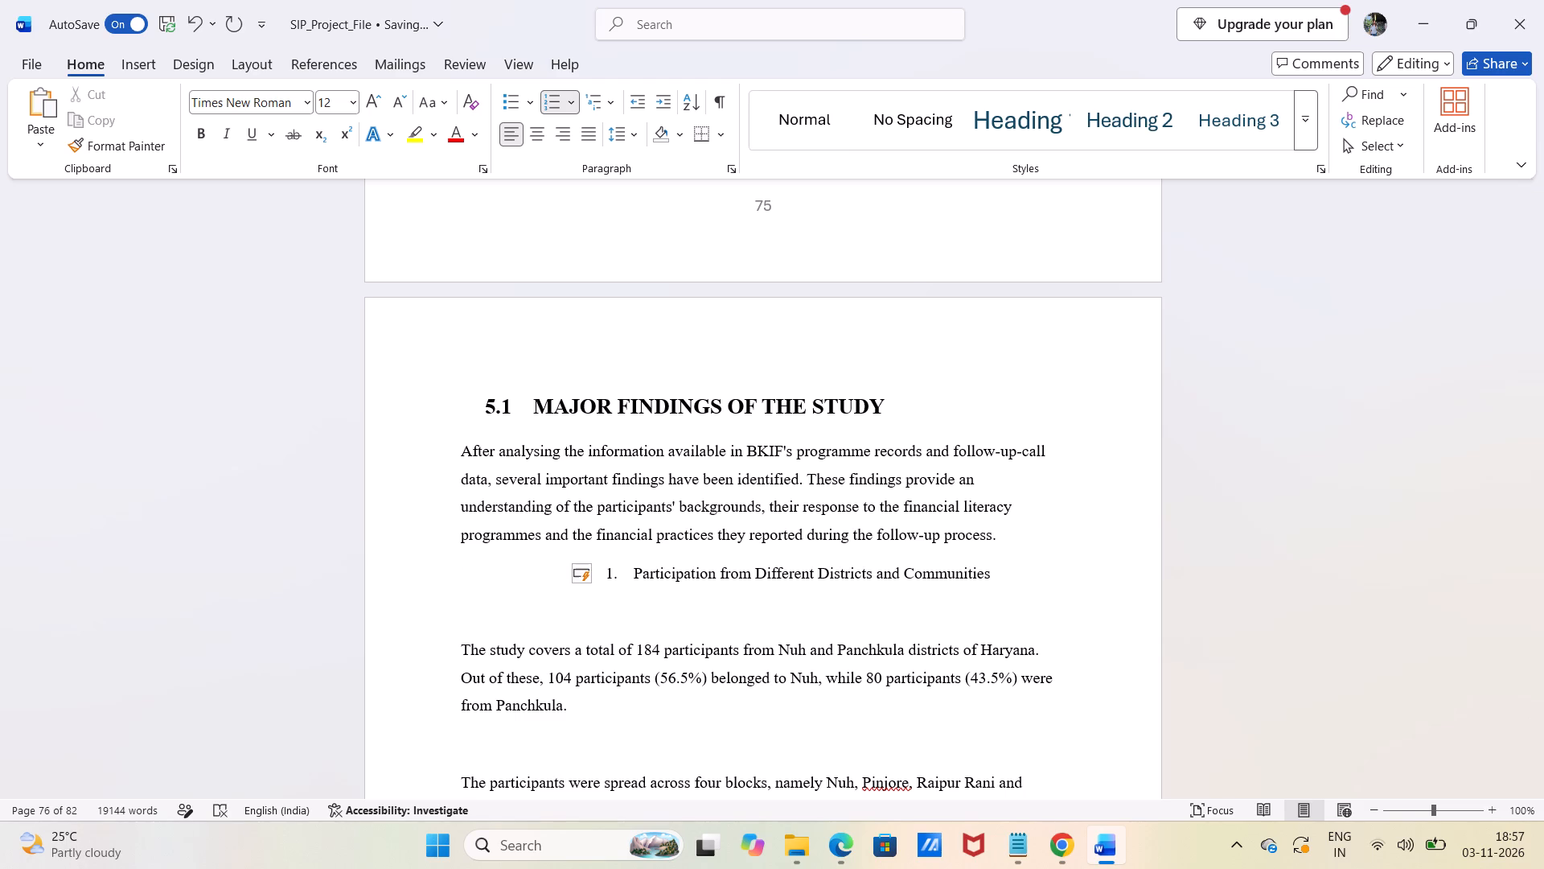
key("BackSpace")
key("BackSpace")
type("1.")
left_click(855, 580)
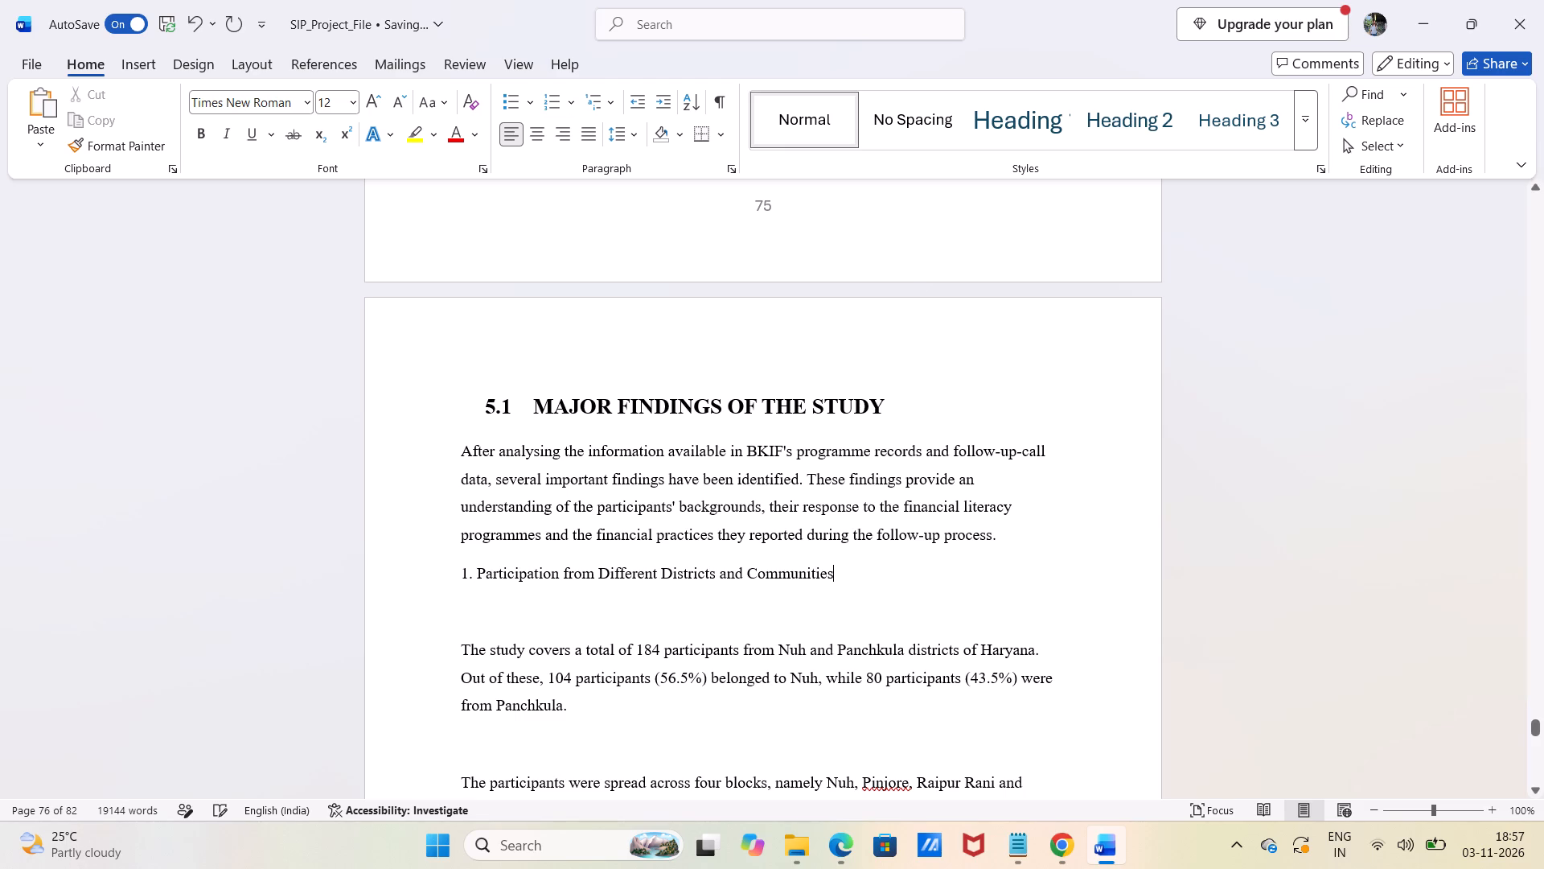
key("space")
type("-")
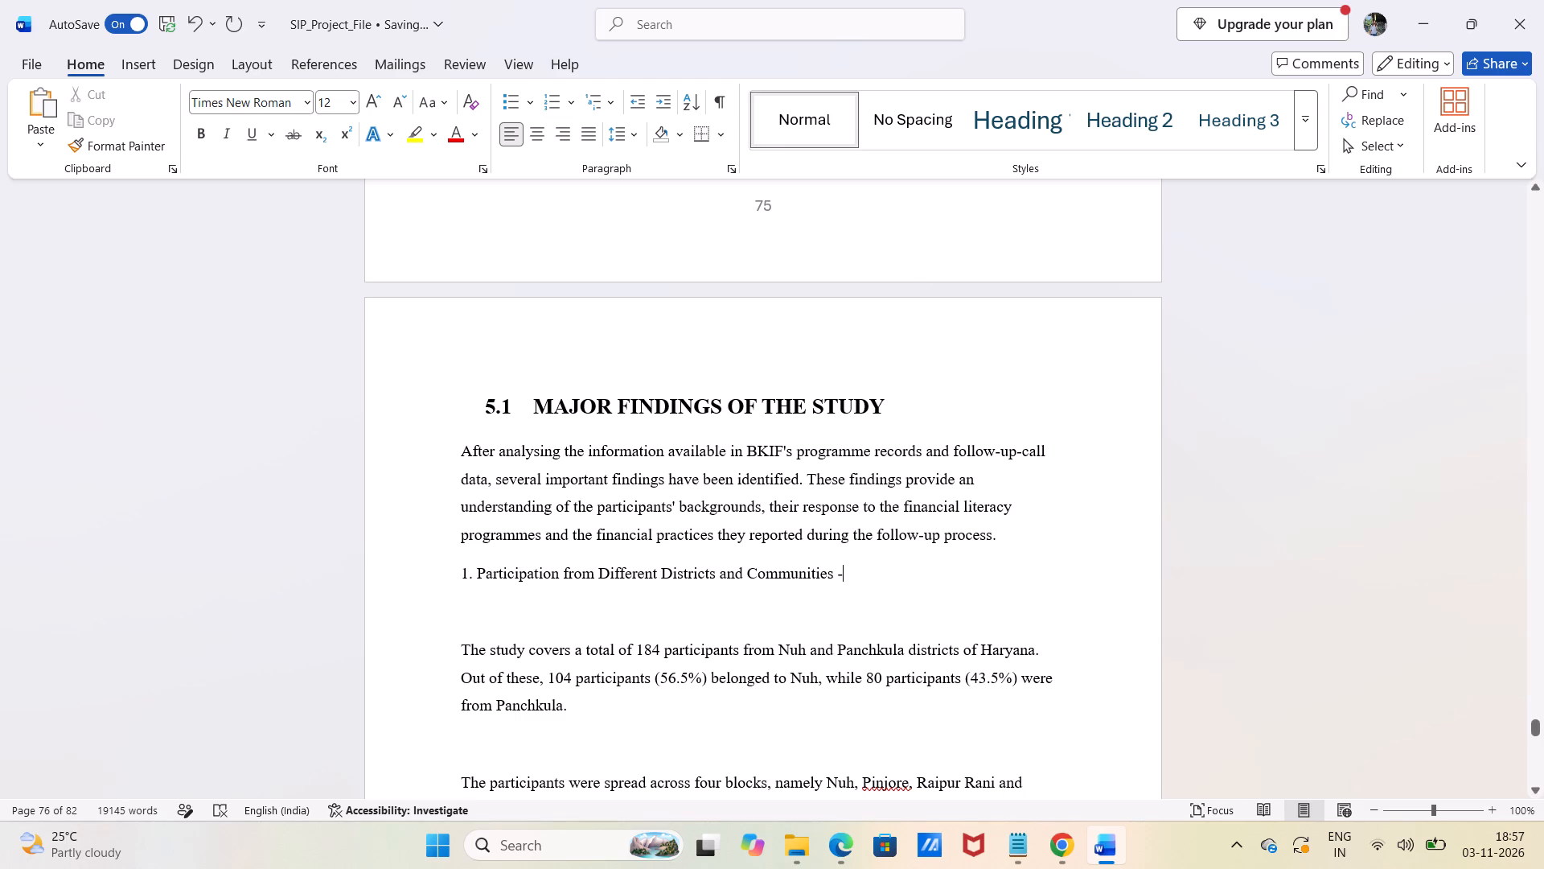
Remove the blank lines below the finding 1 heading, between its two paragraphs and before the finding 2 heading.
left_click(496, 612)
key("BackSpace")
key("Down")
key("Down")
key("Down")
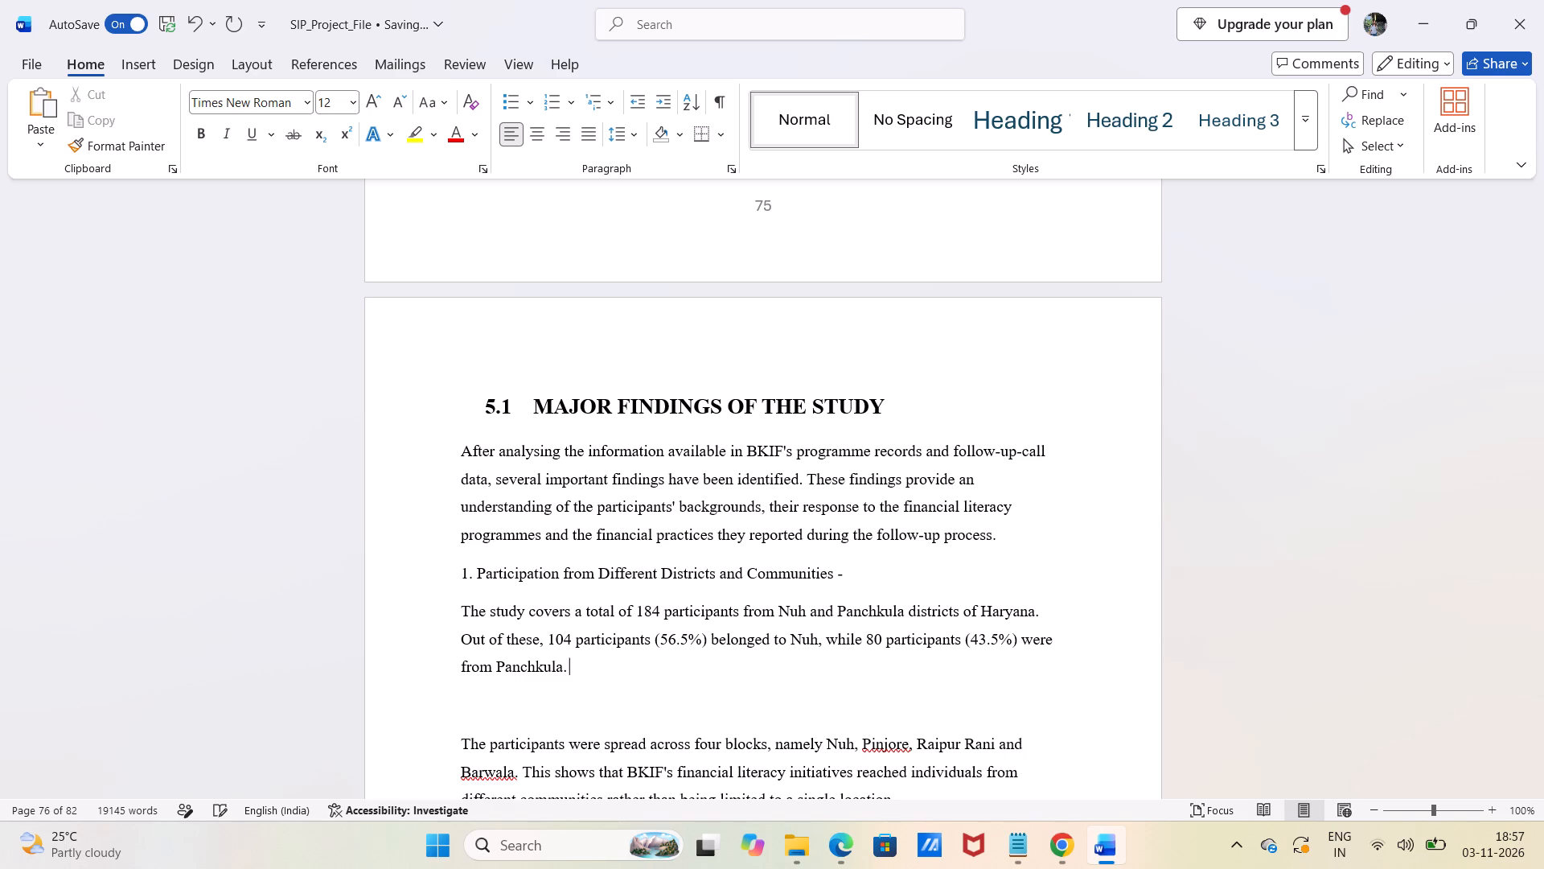
key("Down")
key("BackSpace")
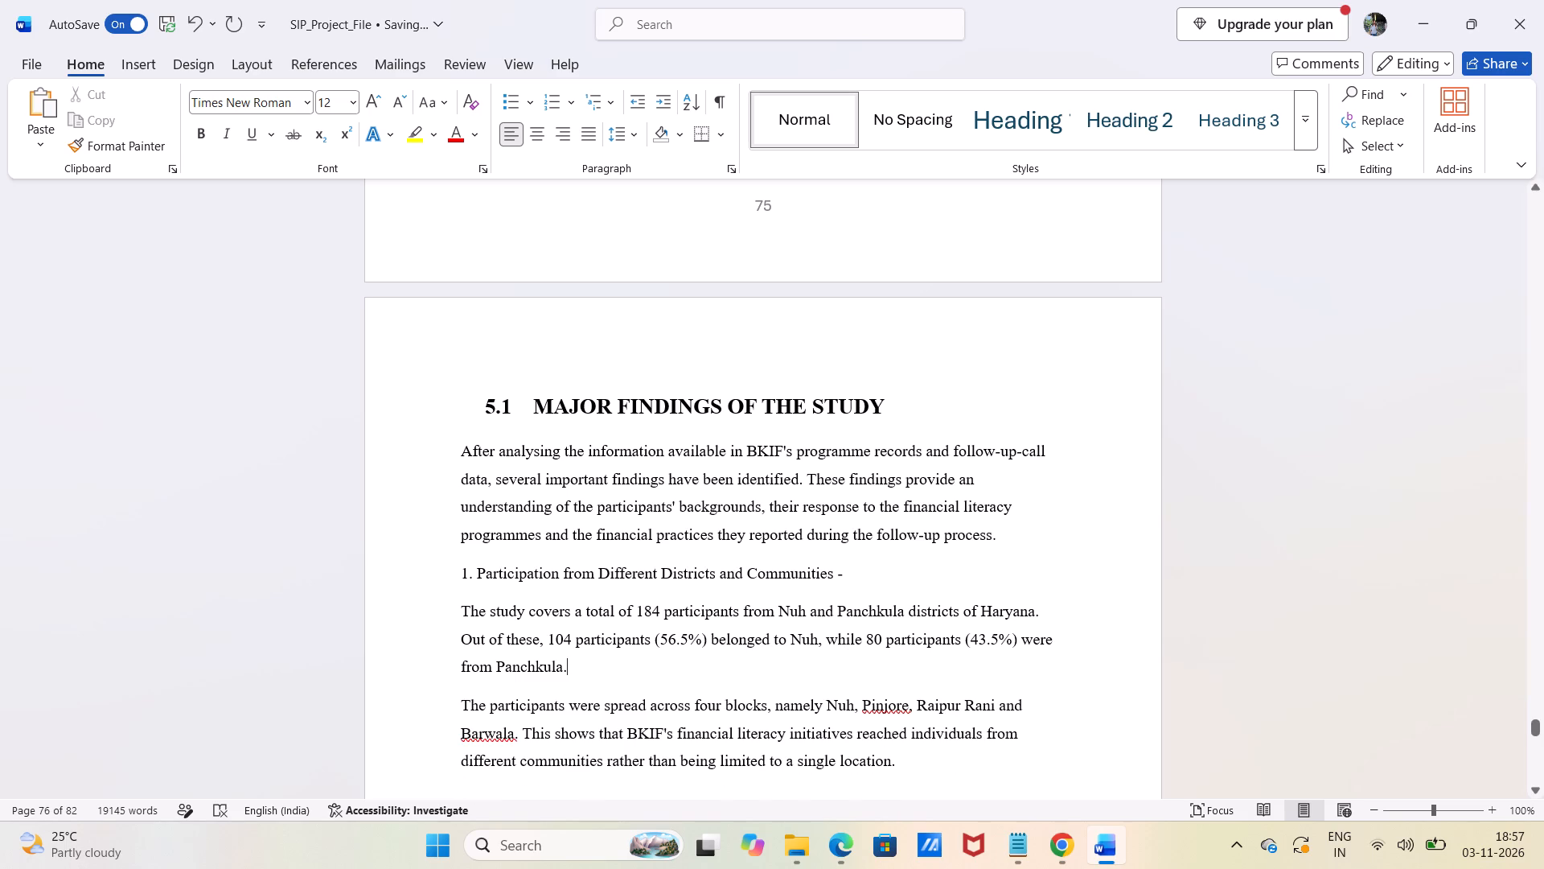
scroll(571, 694, "down", 2)
left_click(509, 644)
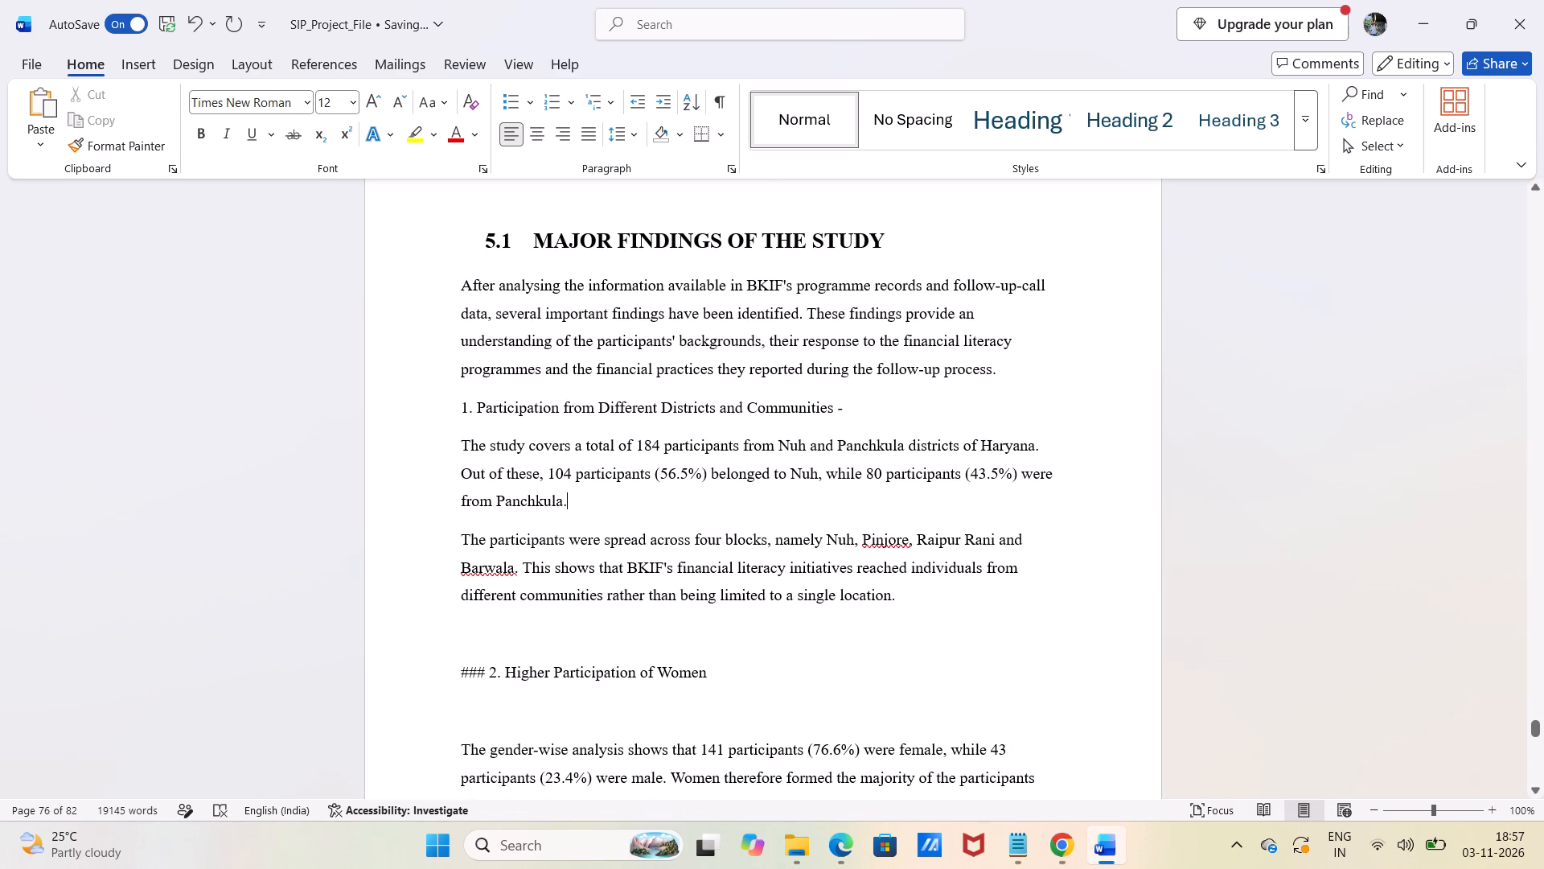
key("BackSpace")
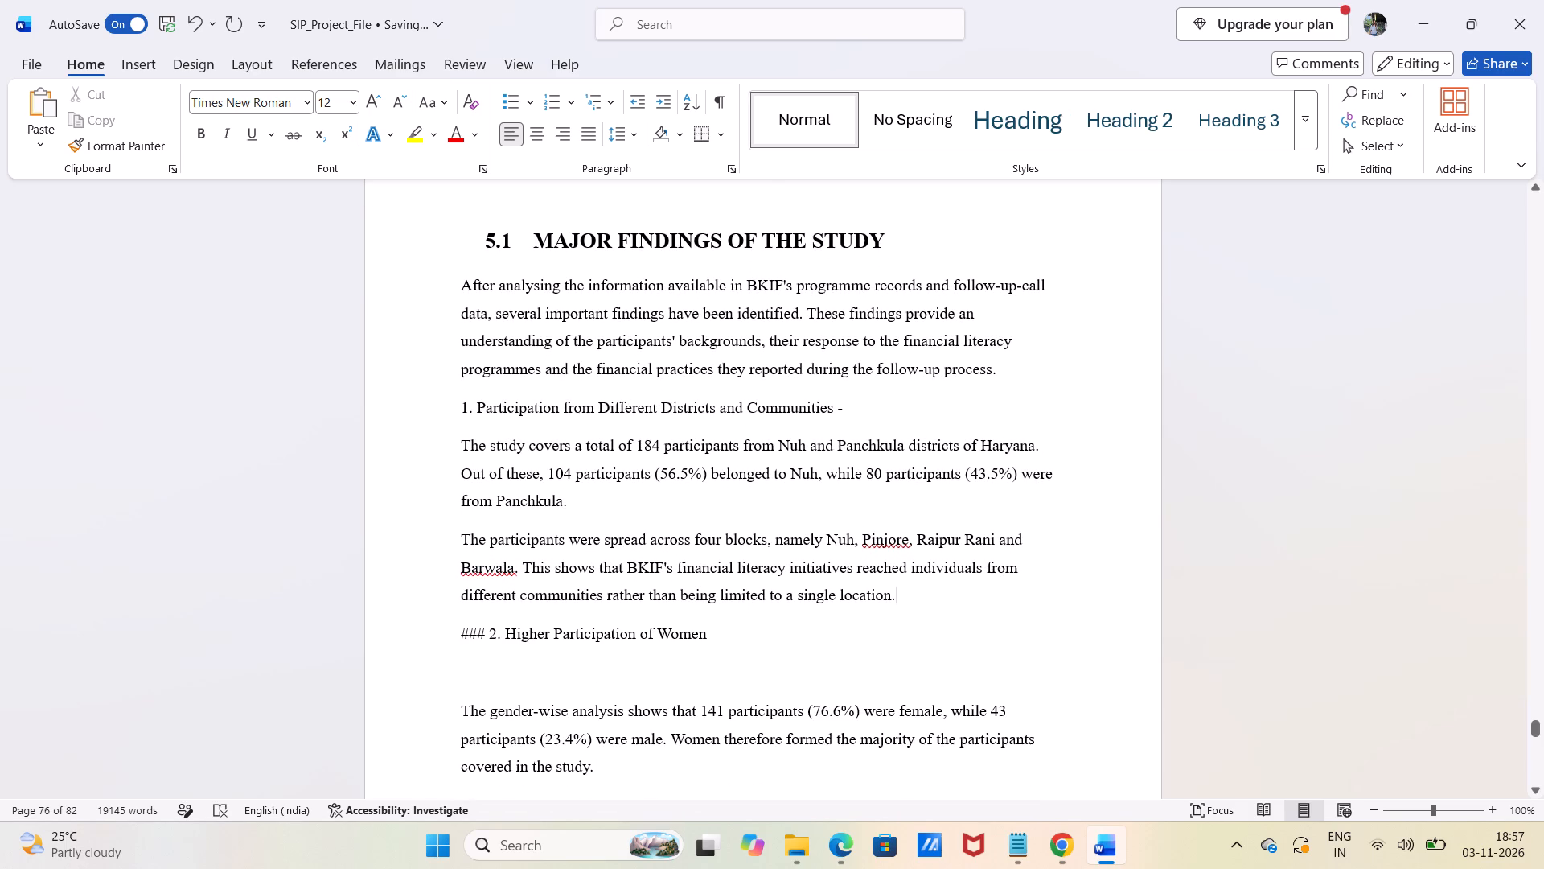
Strip the "###" marks from the finding 2 heading and end it with a dash: "2. Higher Participation of Women -".
left_click(490, 633)
key("BackSpace")
key("BackSpace")
key("BackSpace")
key("BackSpace")
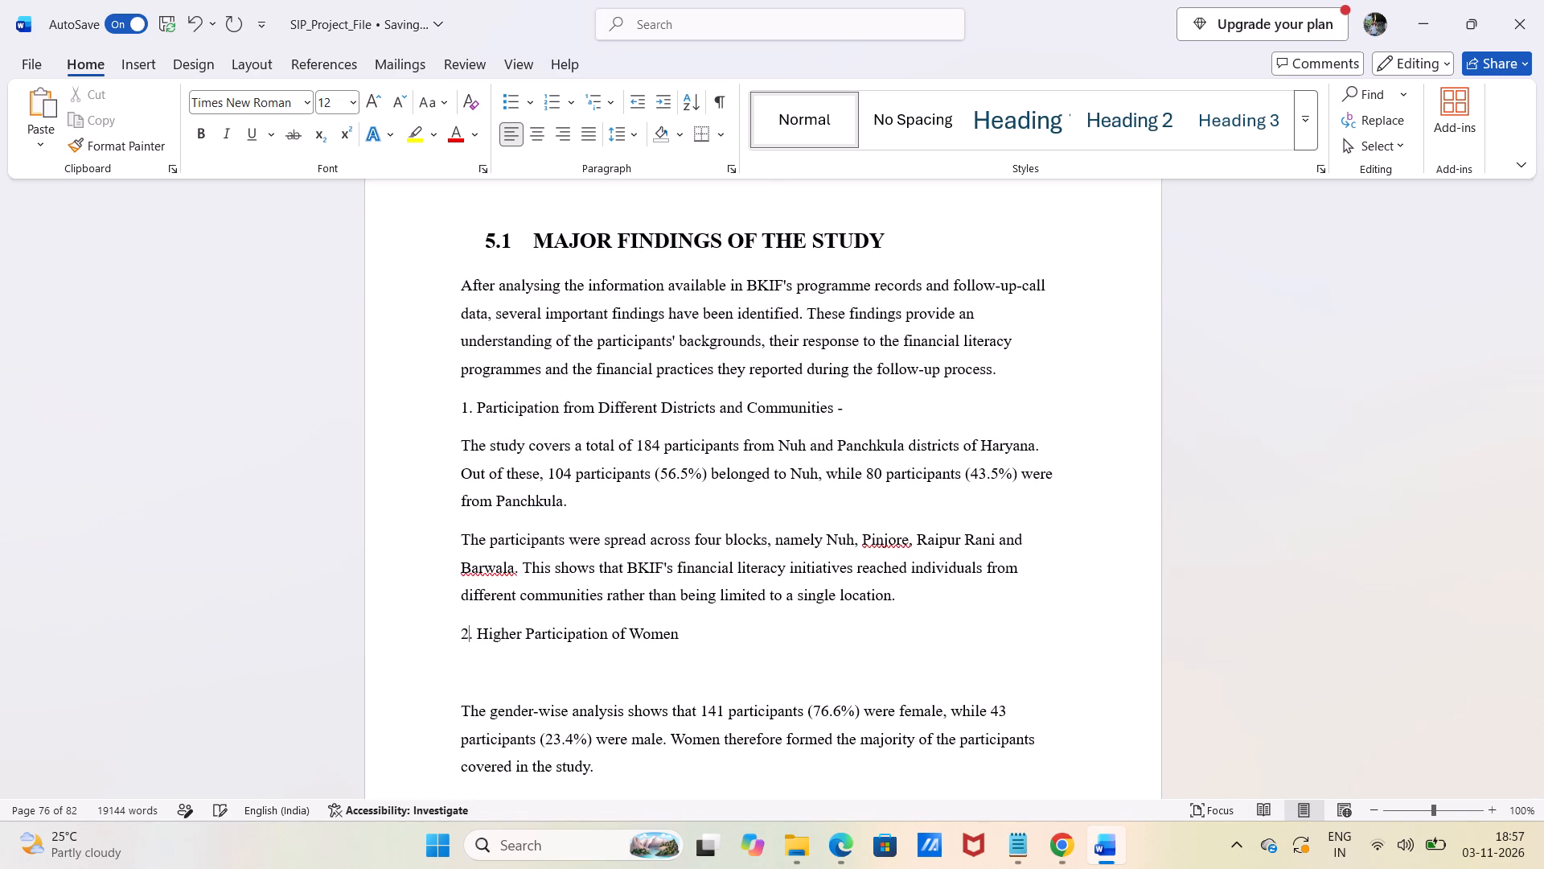
left_click(696, 627)
key("space")
type("-")
Remove the blank lines below the finding 2 heading, between its two paragraphs and before the finding 3 heading.
left_click(565, 682)
key("BackSpace")
scroll(528, 706, "down", 1)
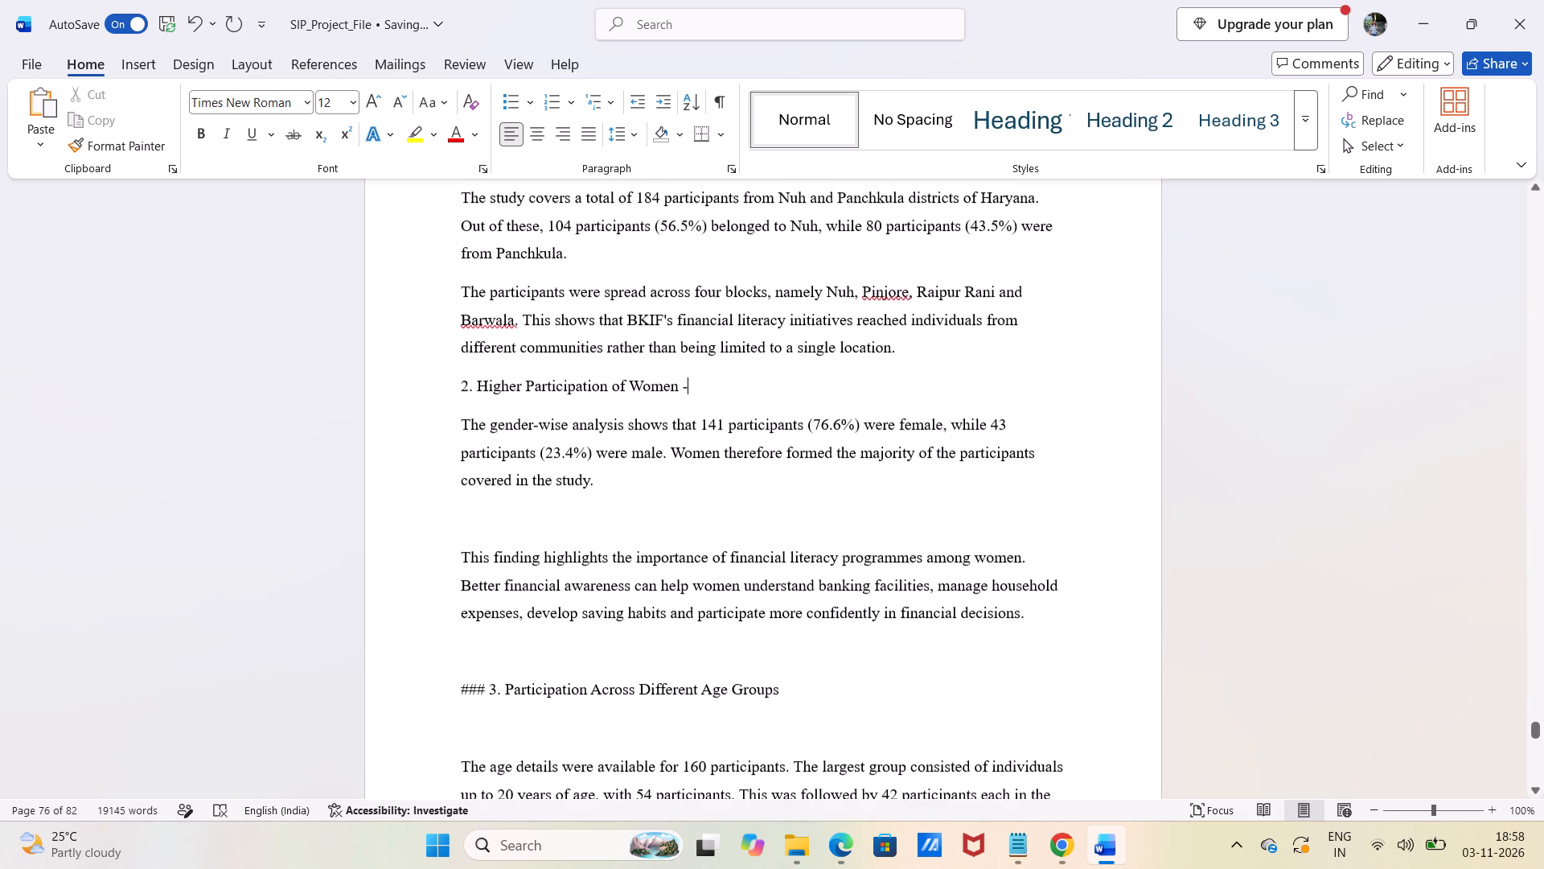
left_click(501, 523)
key("BackSpace")
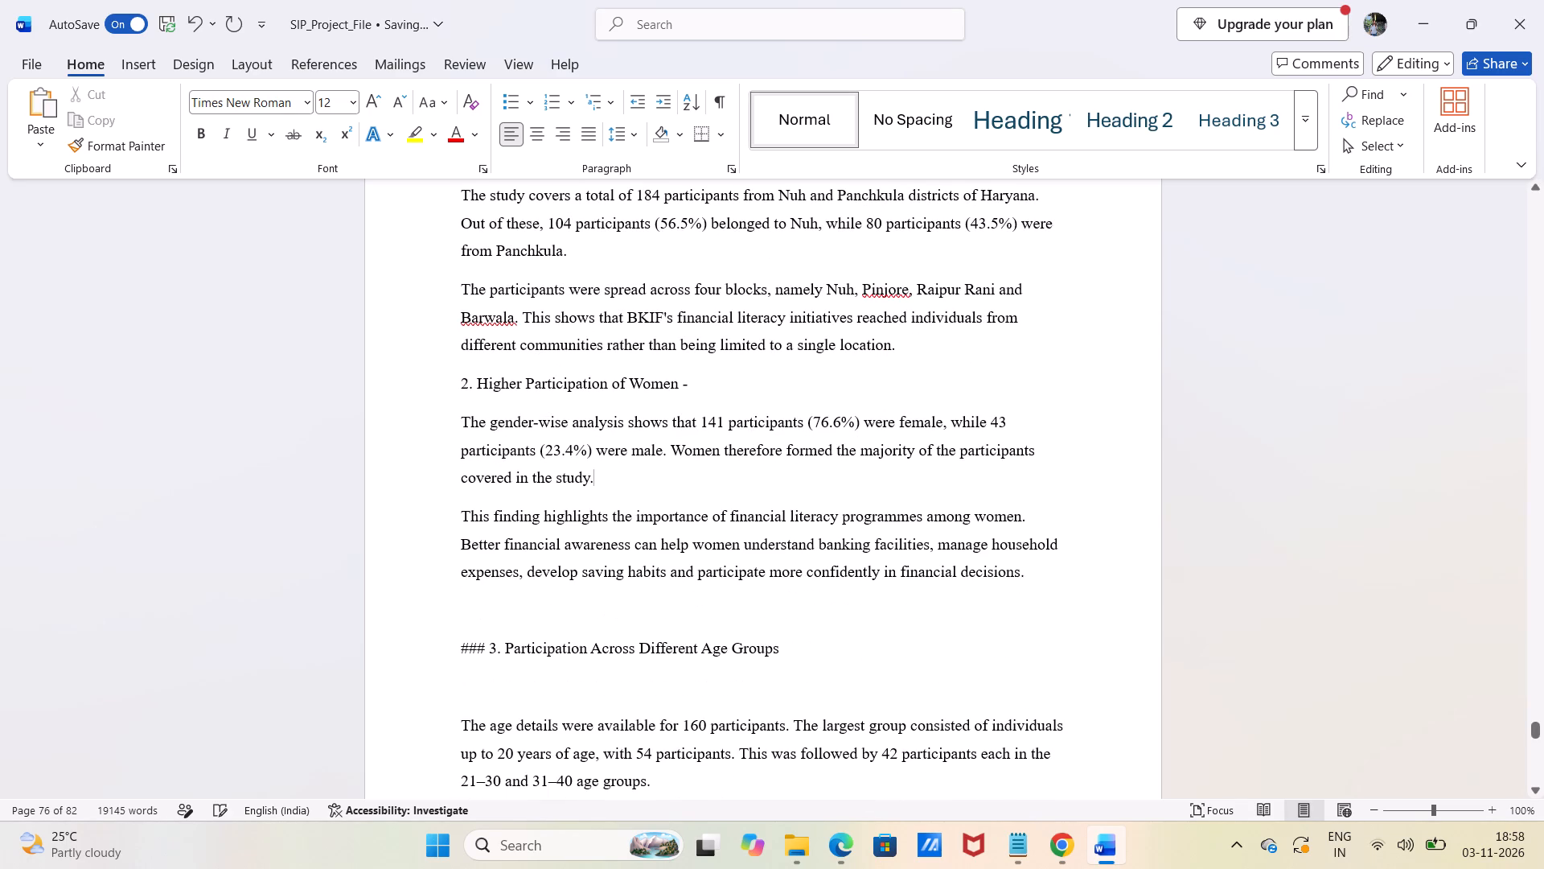
left_click(482, 620)
key("BackSpace")
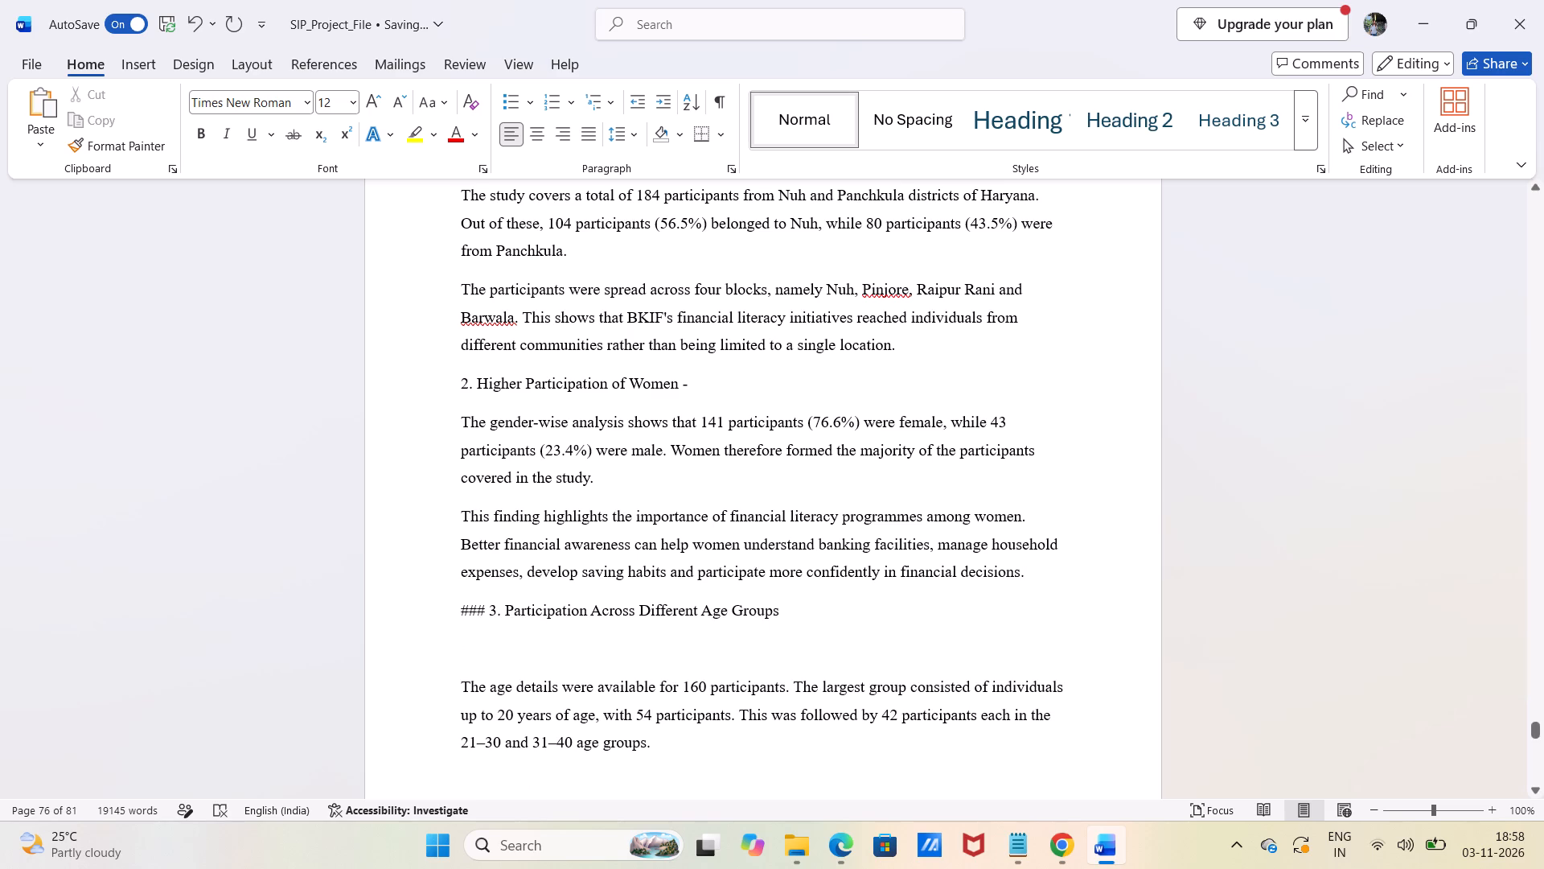
Strip the "###" marks from the finding 3 heading and end it with a dash: "3. Participation Across Different Age Groups -".
left_click(490, 616)
key("BackSpace")
key("BackSpace")
key("BackSpace")
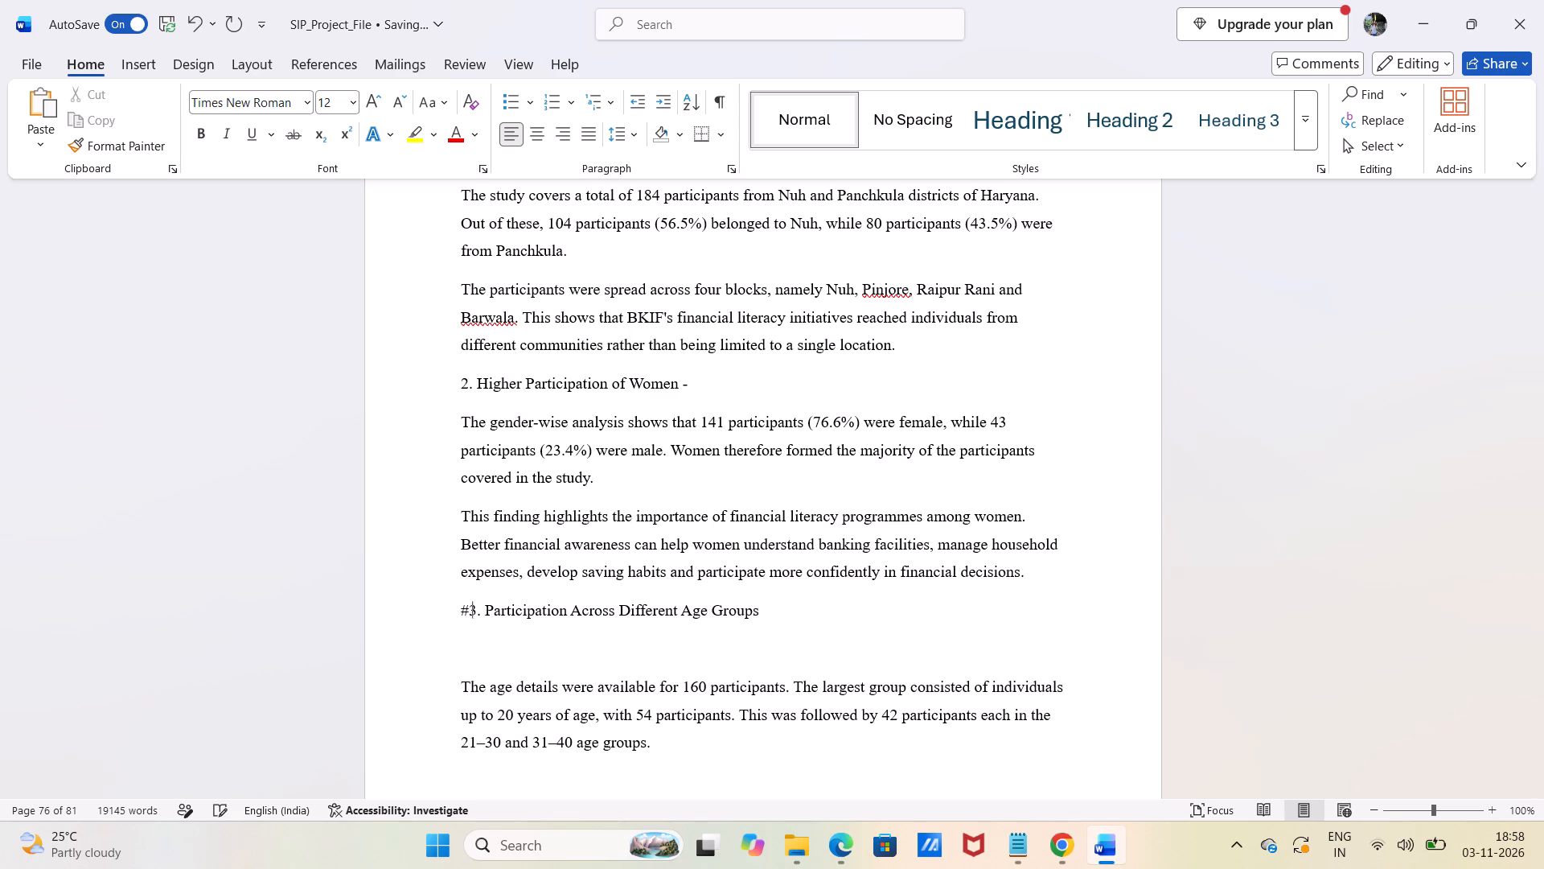
key("BackSpace")
left_click(774, 613)
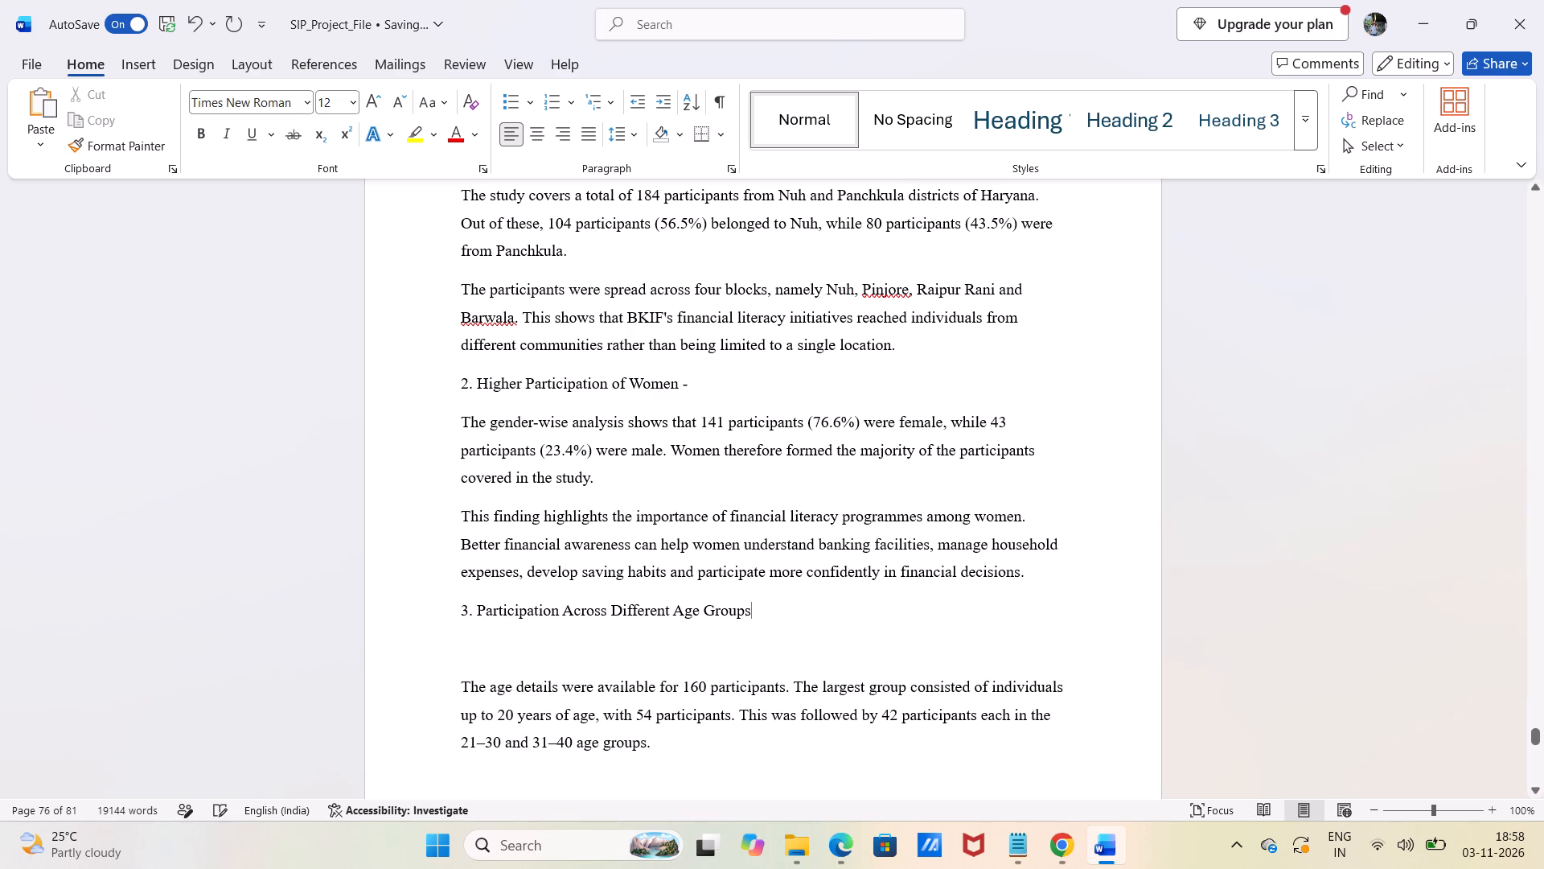
key("space")
key("minus")
Remove the blank lines below the finding 3 heading, between its two paragraphs and before the finding 4 heading.
key("Down")
key("BackSpace")
left_click(511, 732)
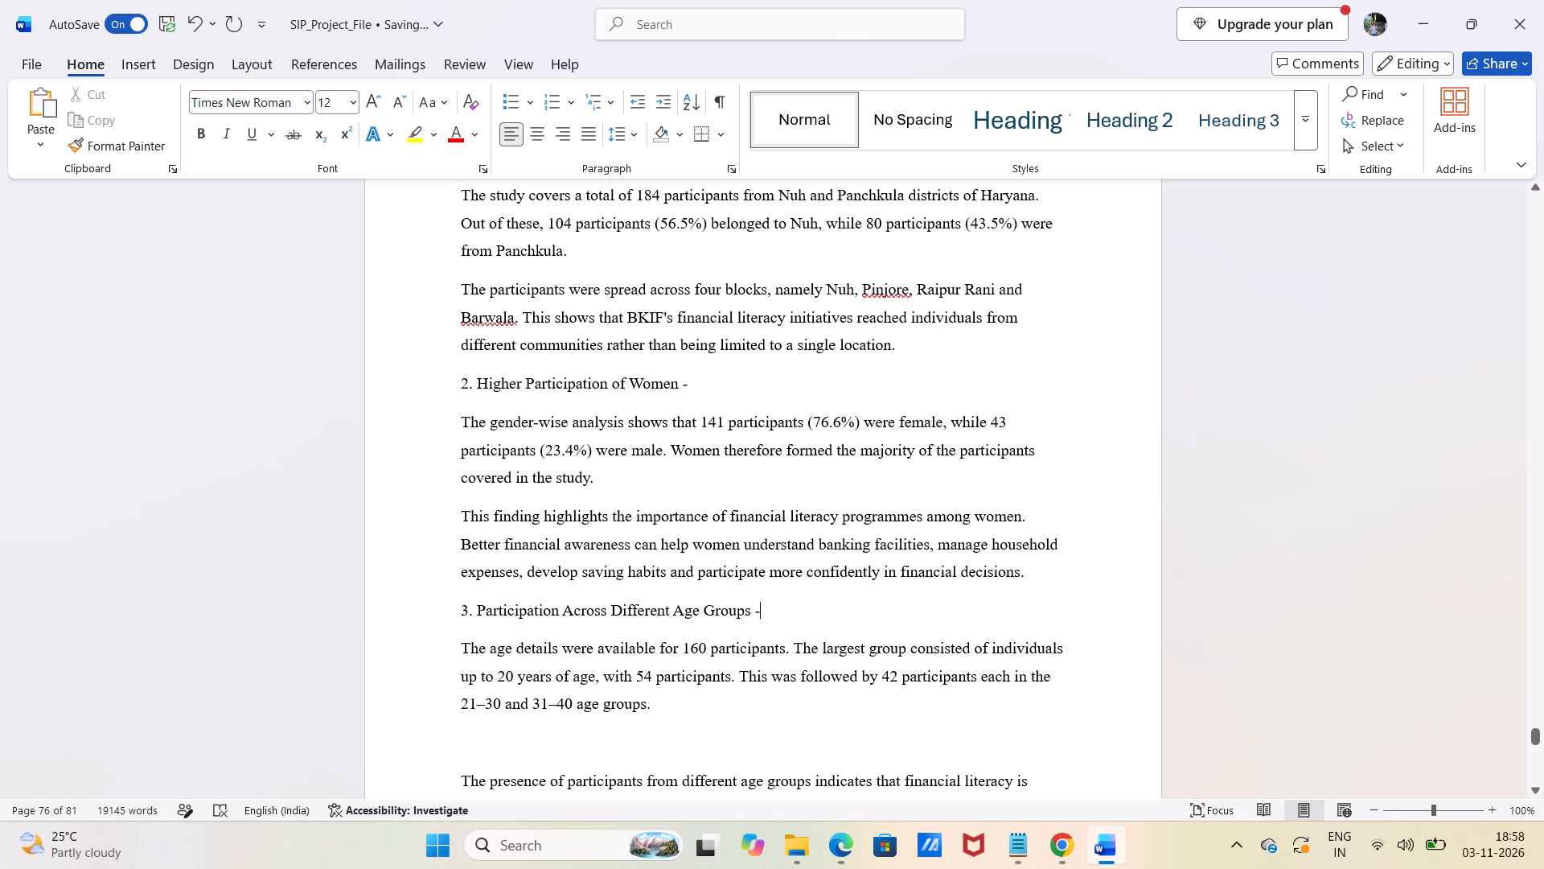
key("BackSpace")
scroll(511, 732, "down", 1)
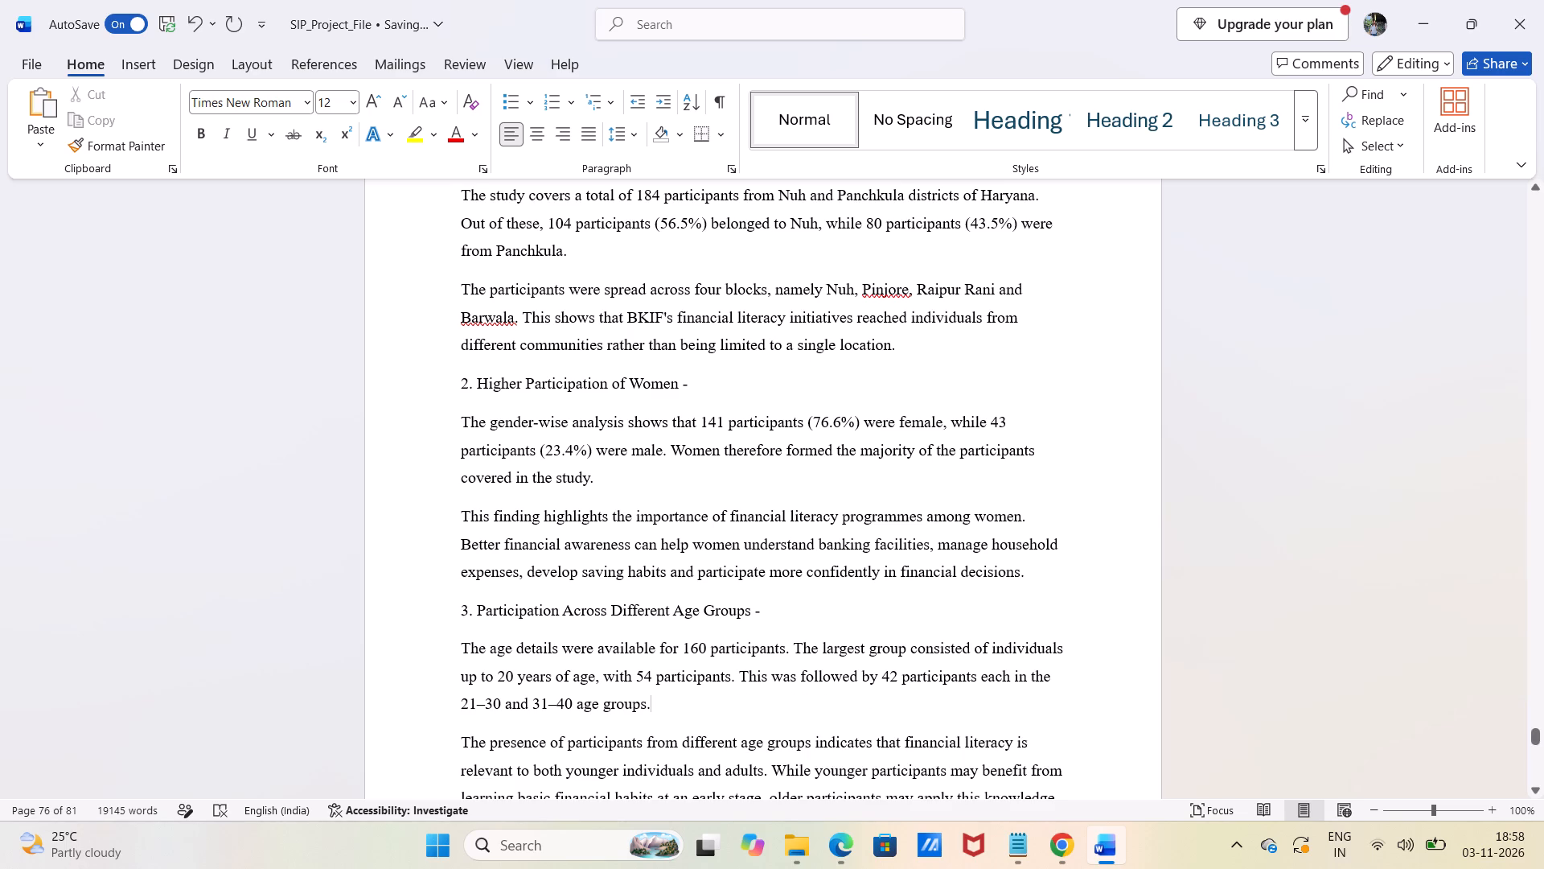
scroll(589, 716, "down", 2)
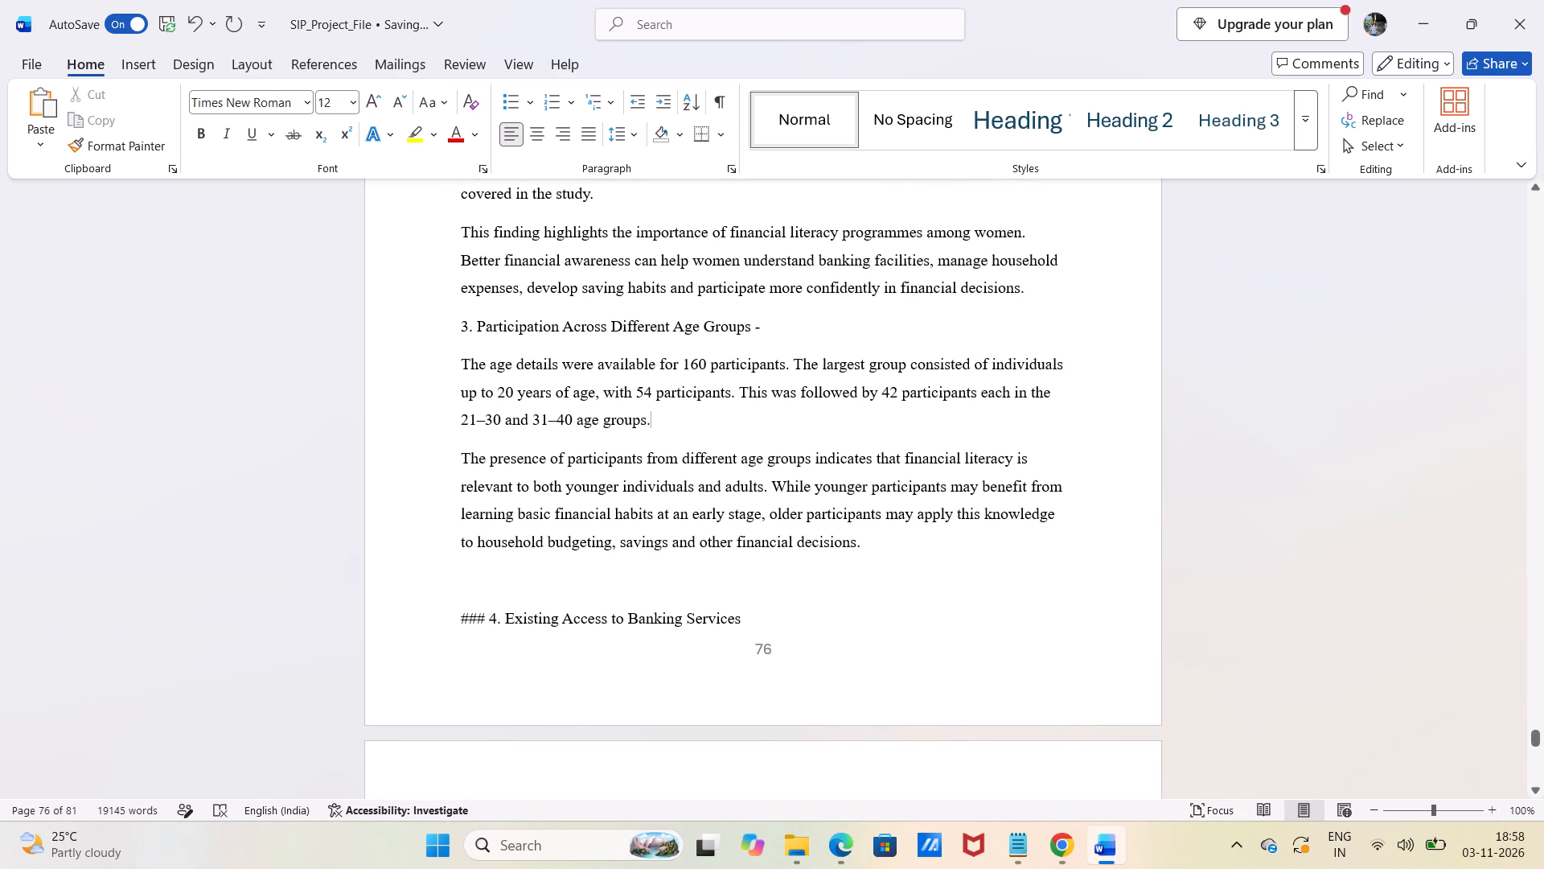
left_click(487, 591)
key("BackSpace")
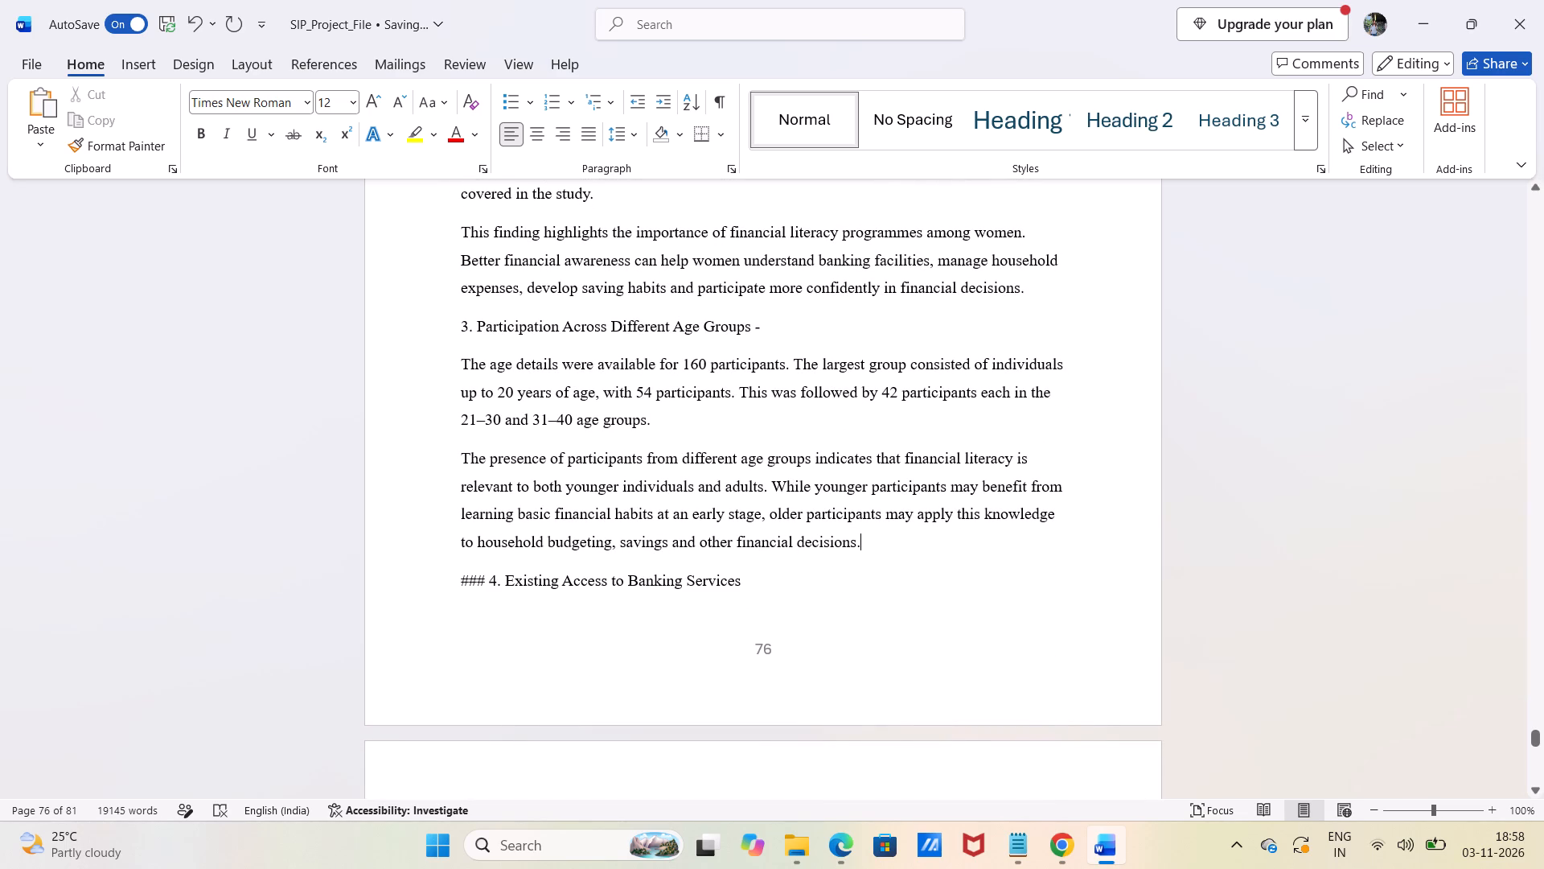
Strip the "###" marks from the finding 4 heading and end it with a dash: "4. Existing Access to Banking Services -".
left_click(801, 597)
key("space")
type("-")
left_click(490, 579)
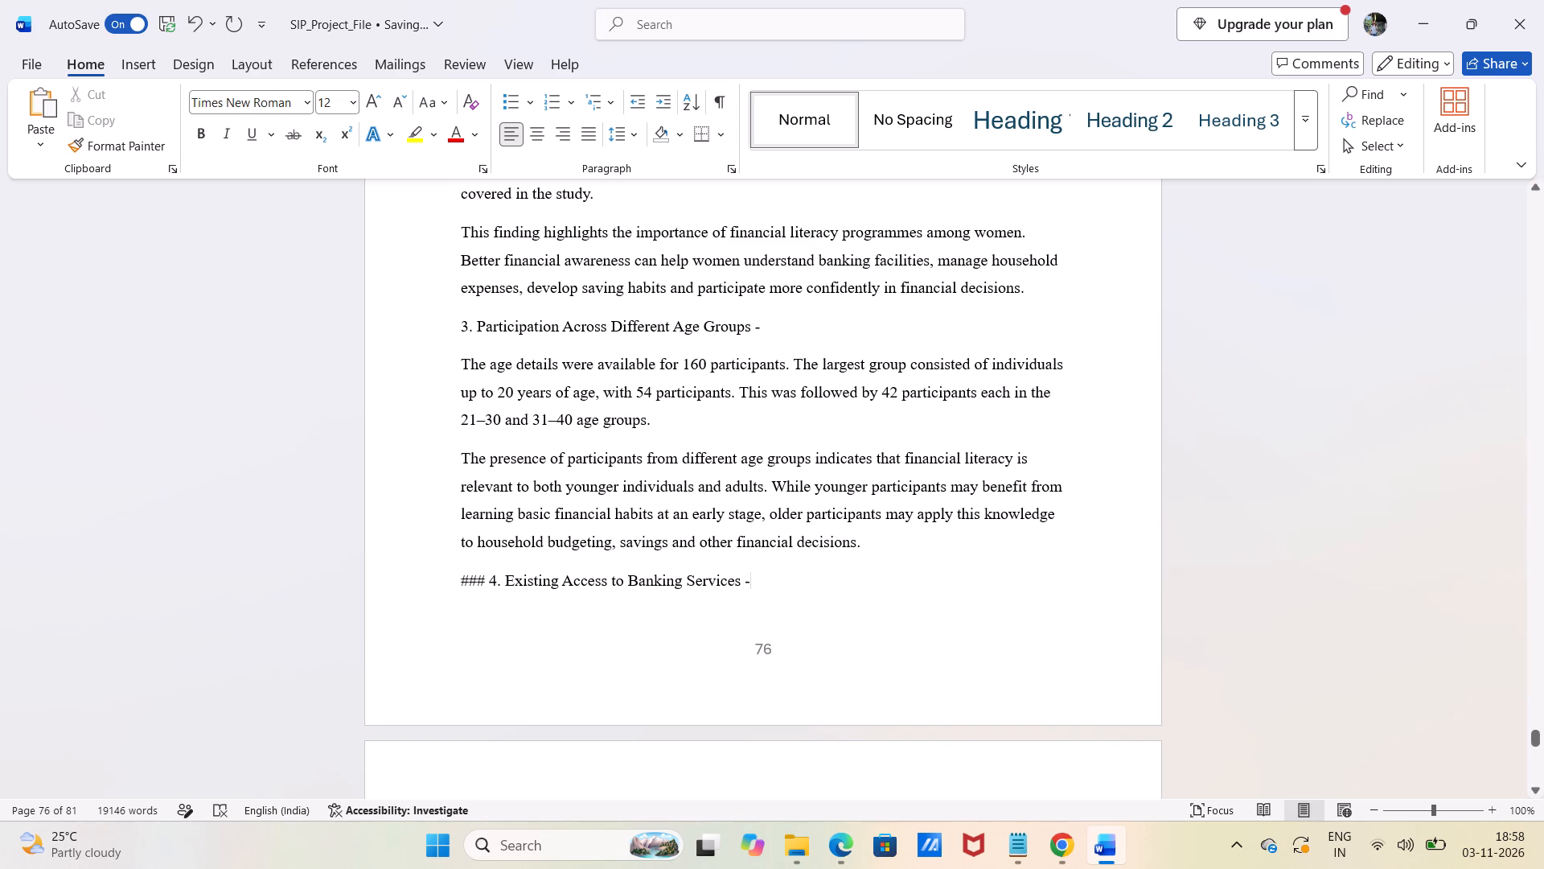
key("BackSpace")
key("BackSpace")
key("BackSpace")
key("BackSpace")
Remove the blank lines between the three paragraphs of finding 4.
scroll(490, 579, "down", 1)
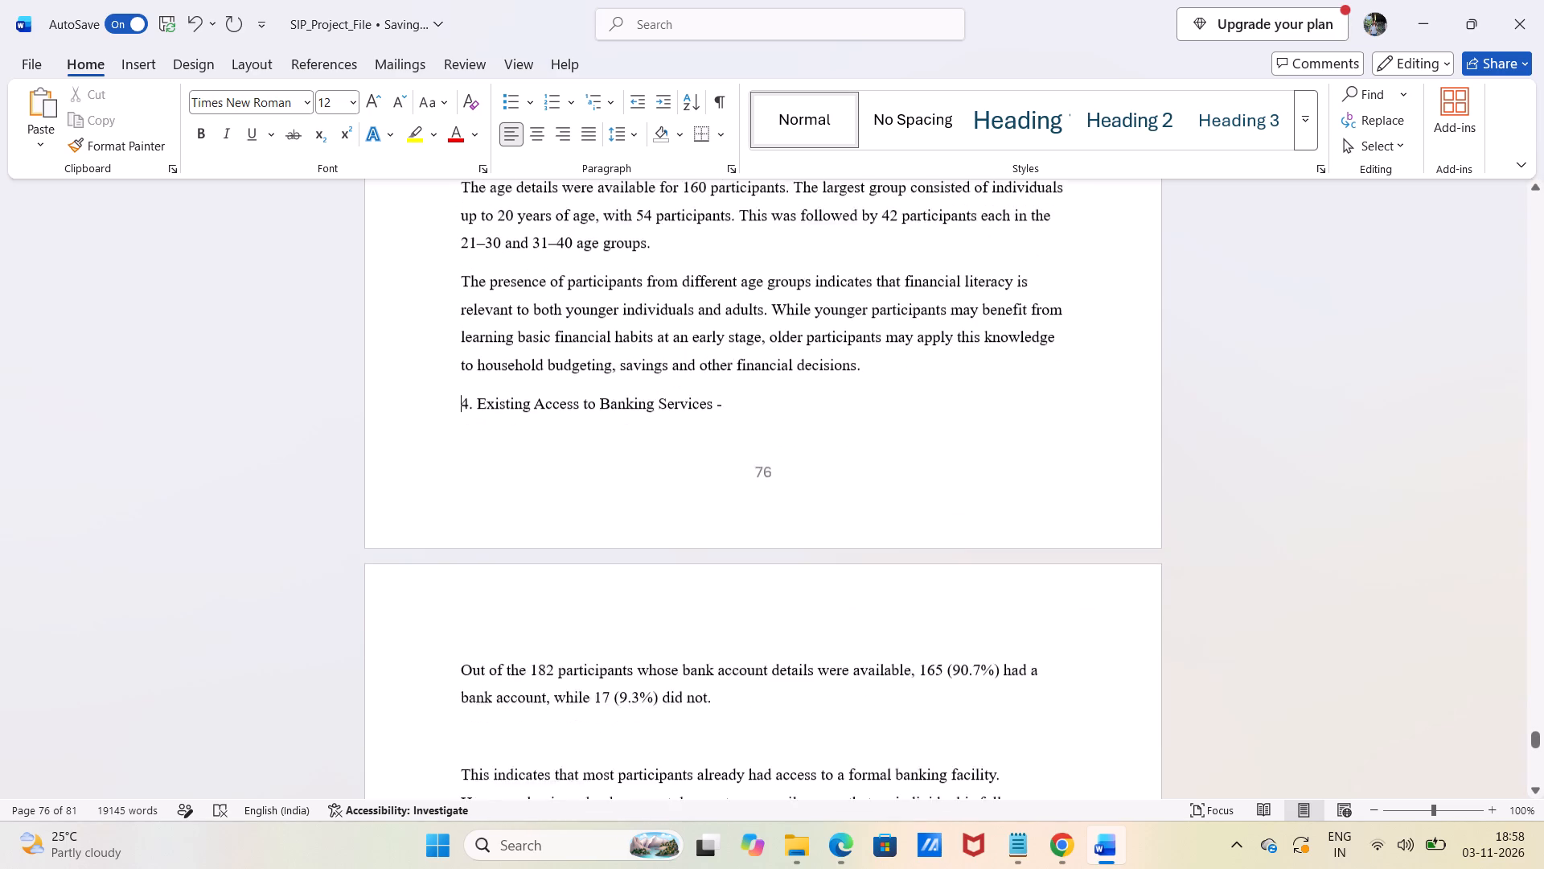
scroll(490, 579, "down", 1)
left_click(486, 686)
key("BackSpace")
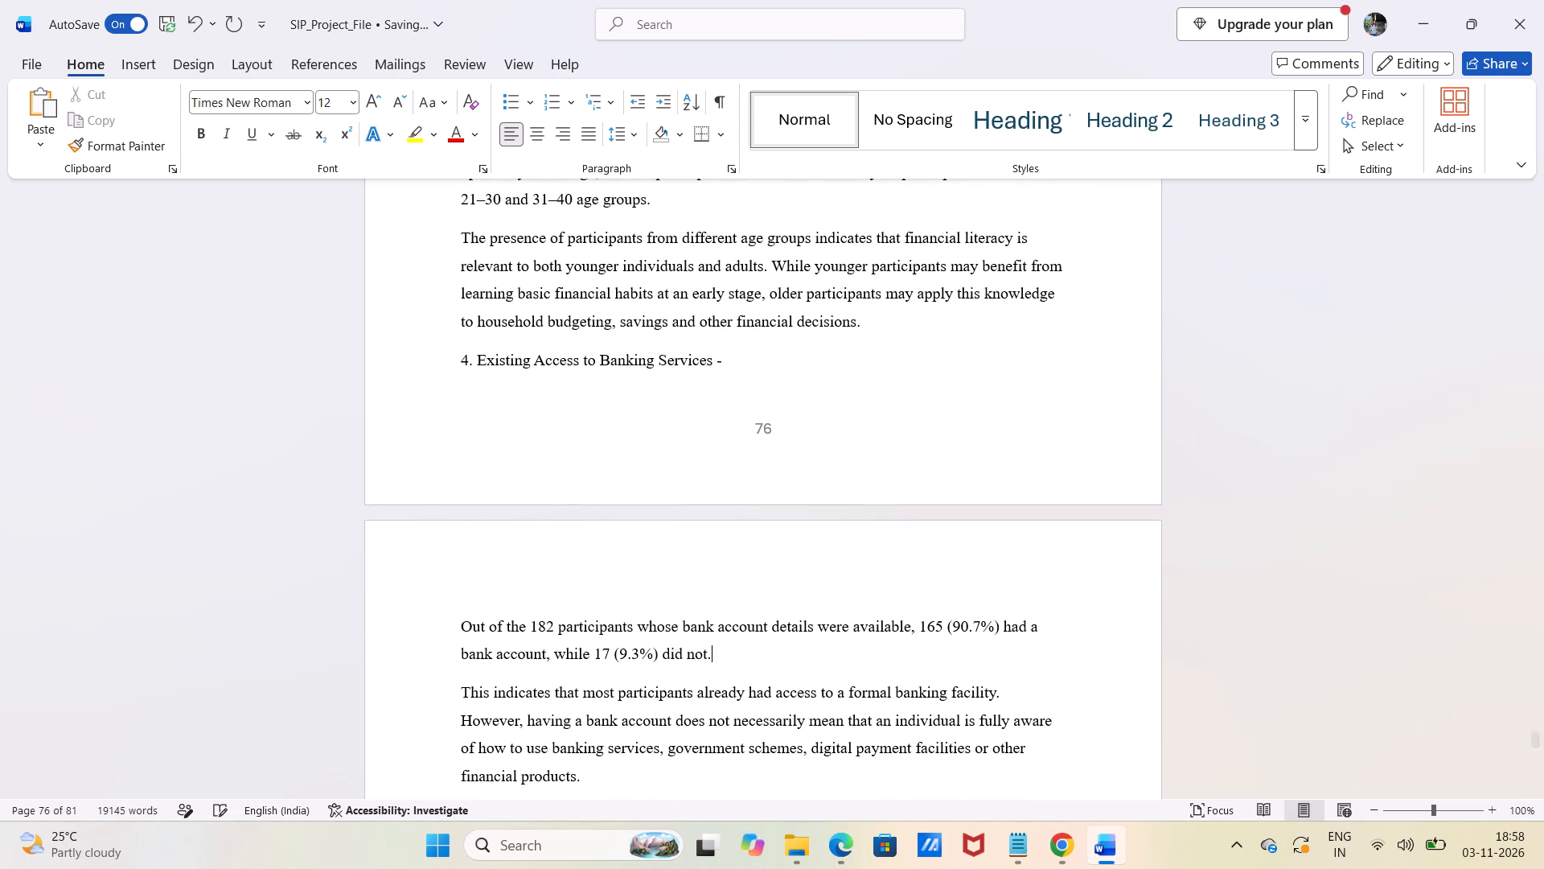
scroll(486, 686, "down", 2)
left_click(470, 499)
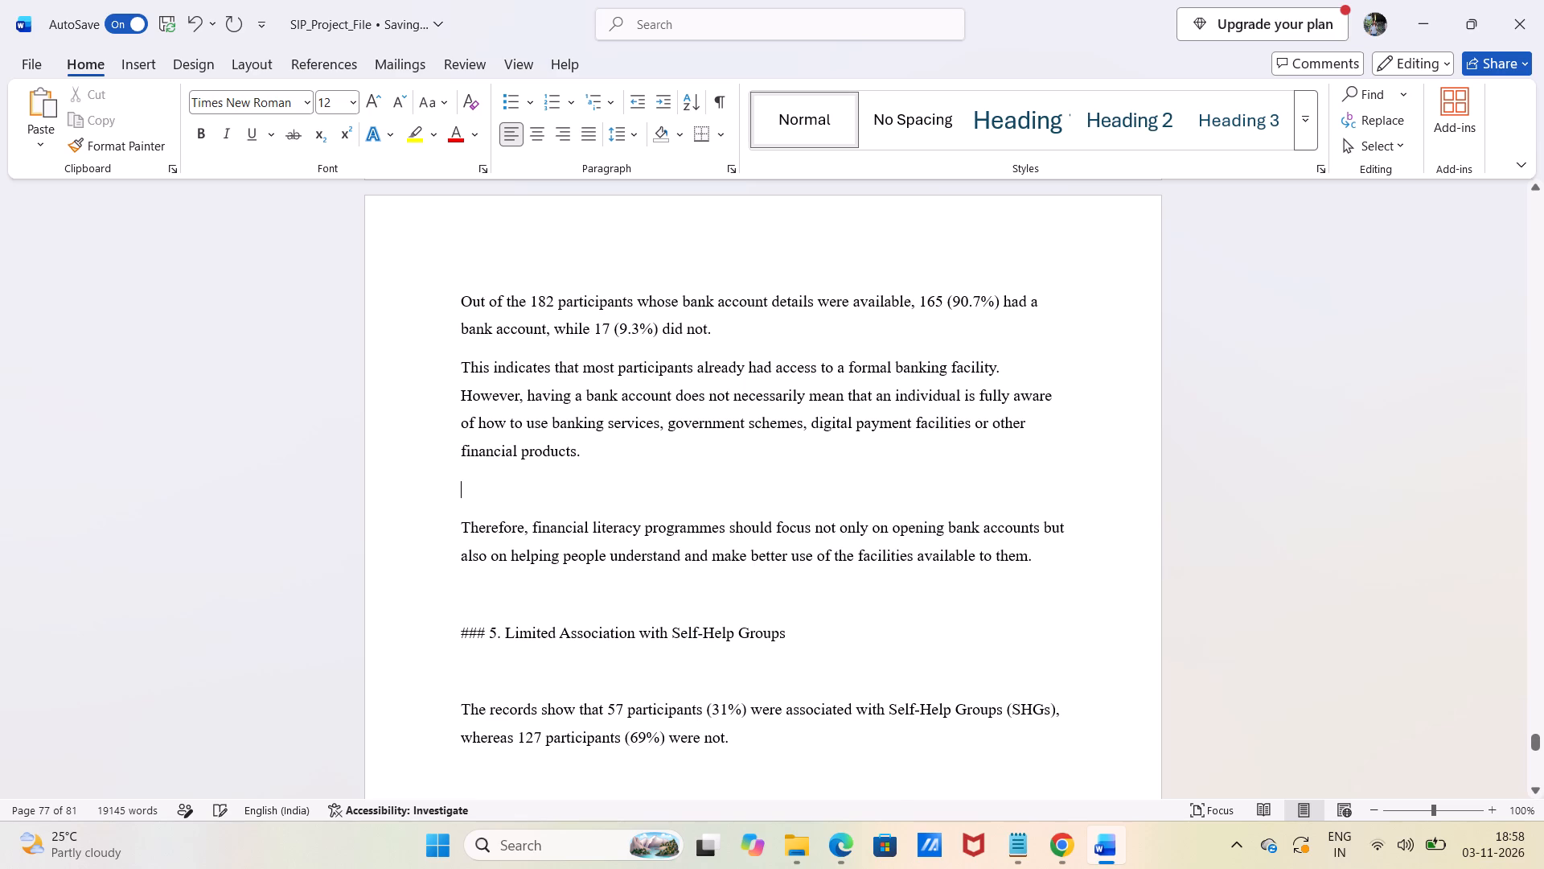
key("BackSpace")
Clear the "###" marks and the blank line before the finding 5 heading, ending it with a dash: "5. Limited Association with Self-Help Groups -".
left_click(492, 595)
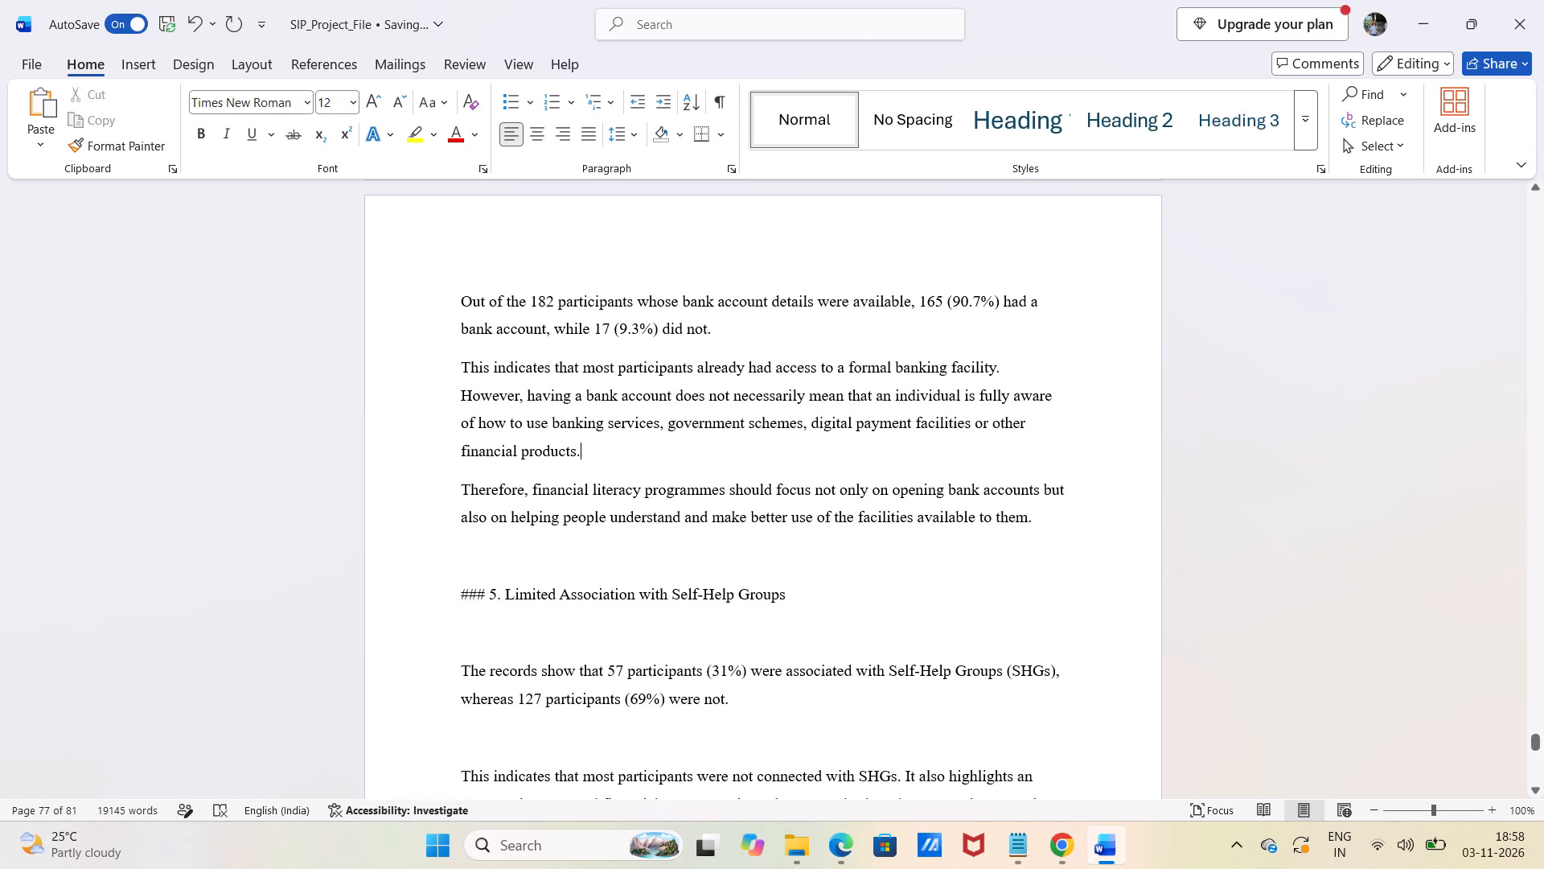
key("BackSpace")
key("BackSpace")
key("BackSpace")
key("BackSpace")
key("BackSpace")
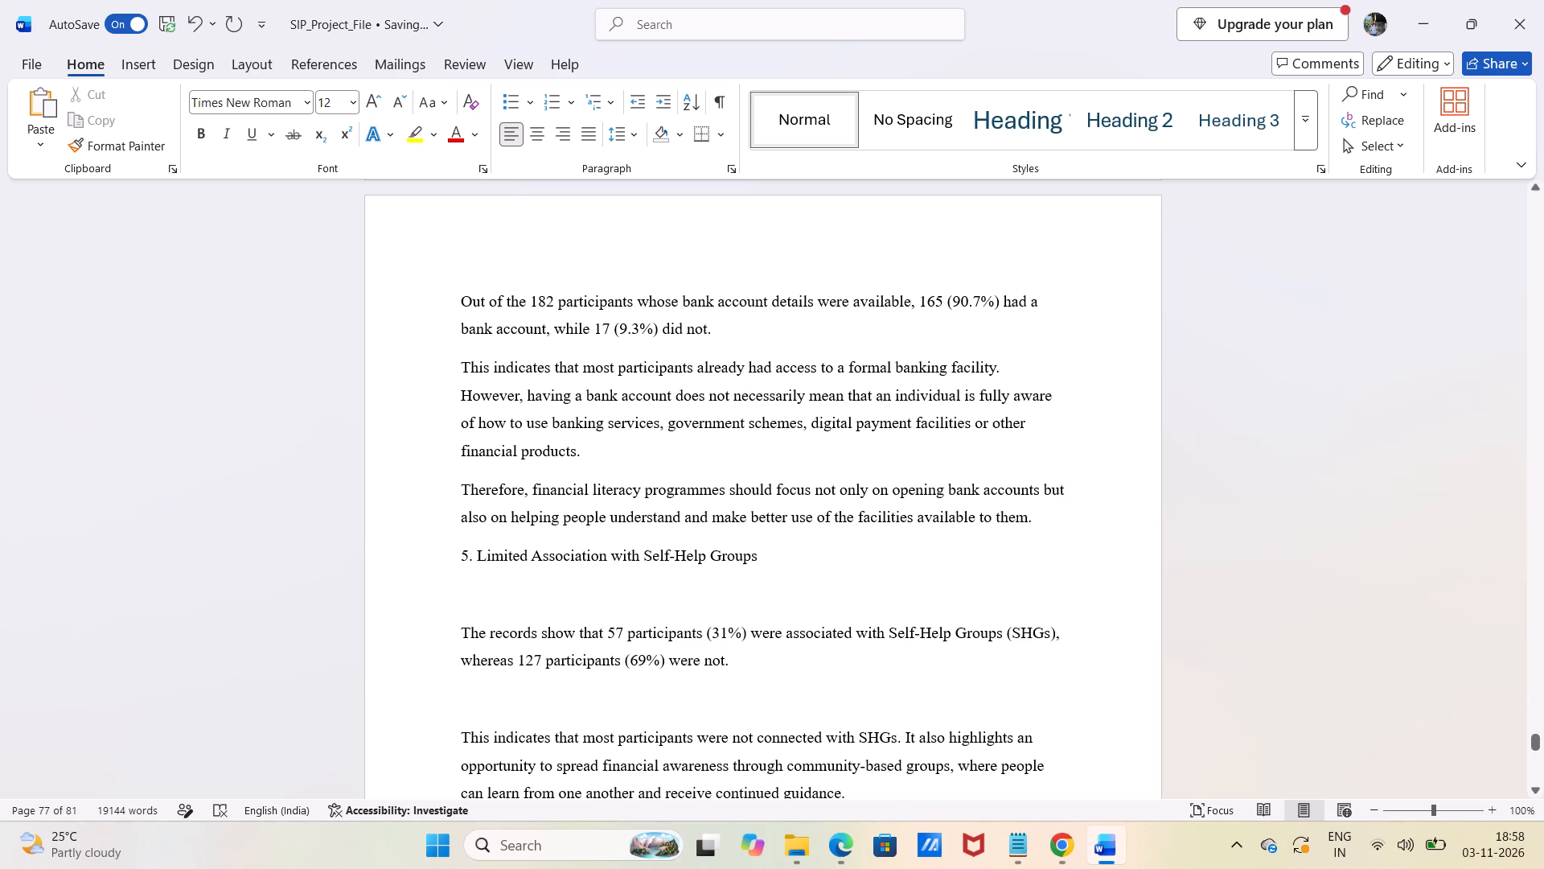
left_click(783, 551)
key("space")
type("-")
Remove the blank lines below the finding 5 heading, between its two paragraphs and before the finding 6 heading.
left_click(634, 582)
key("BackSpace")
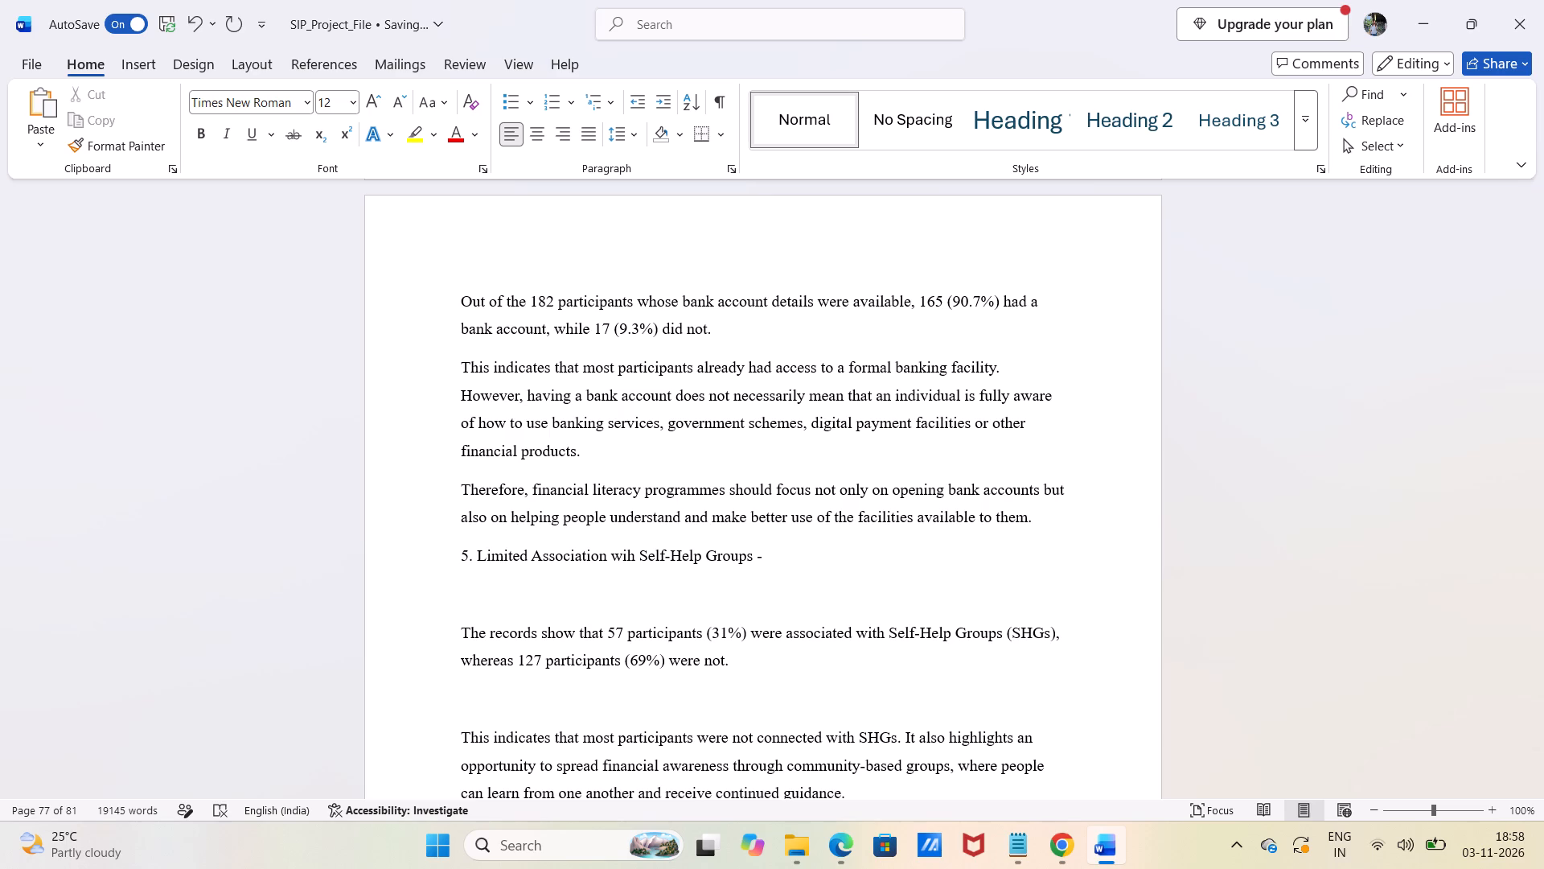
left_click(597, 587)
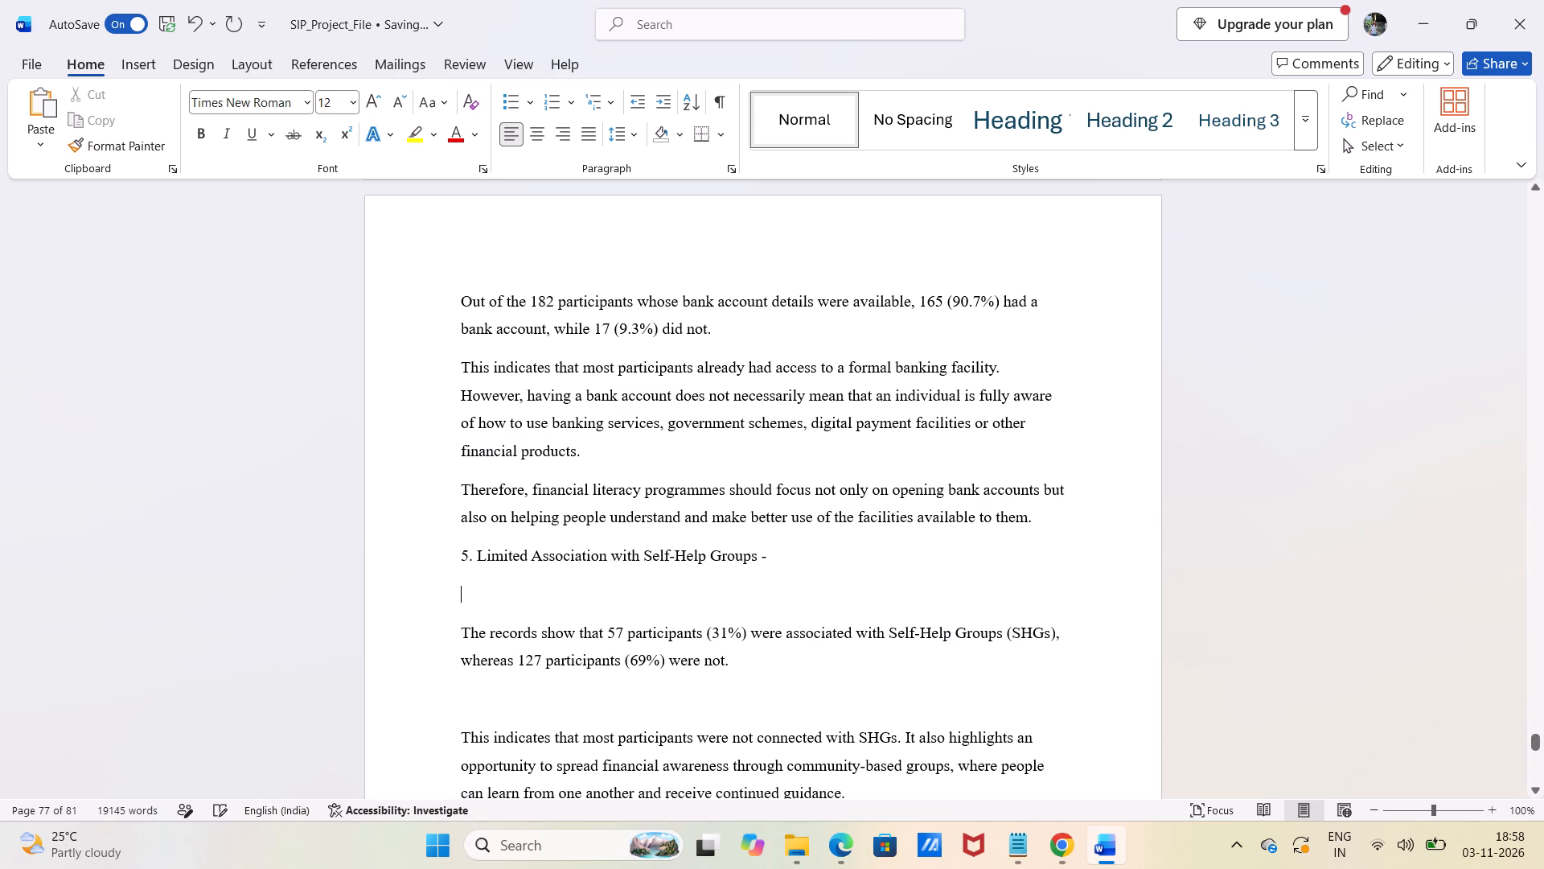
key("BackSpace")
left_click(474, 669)
key("BackSpace")
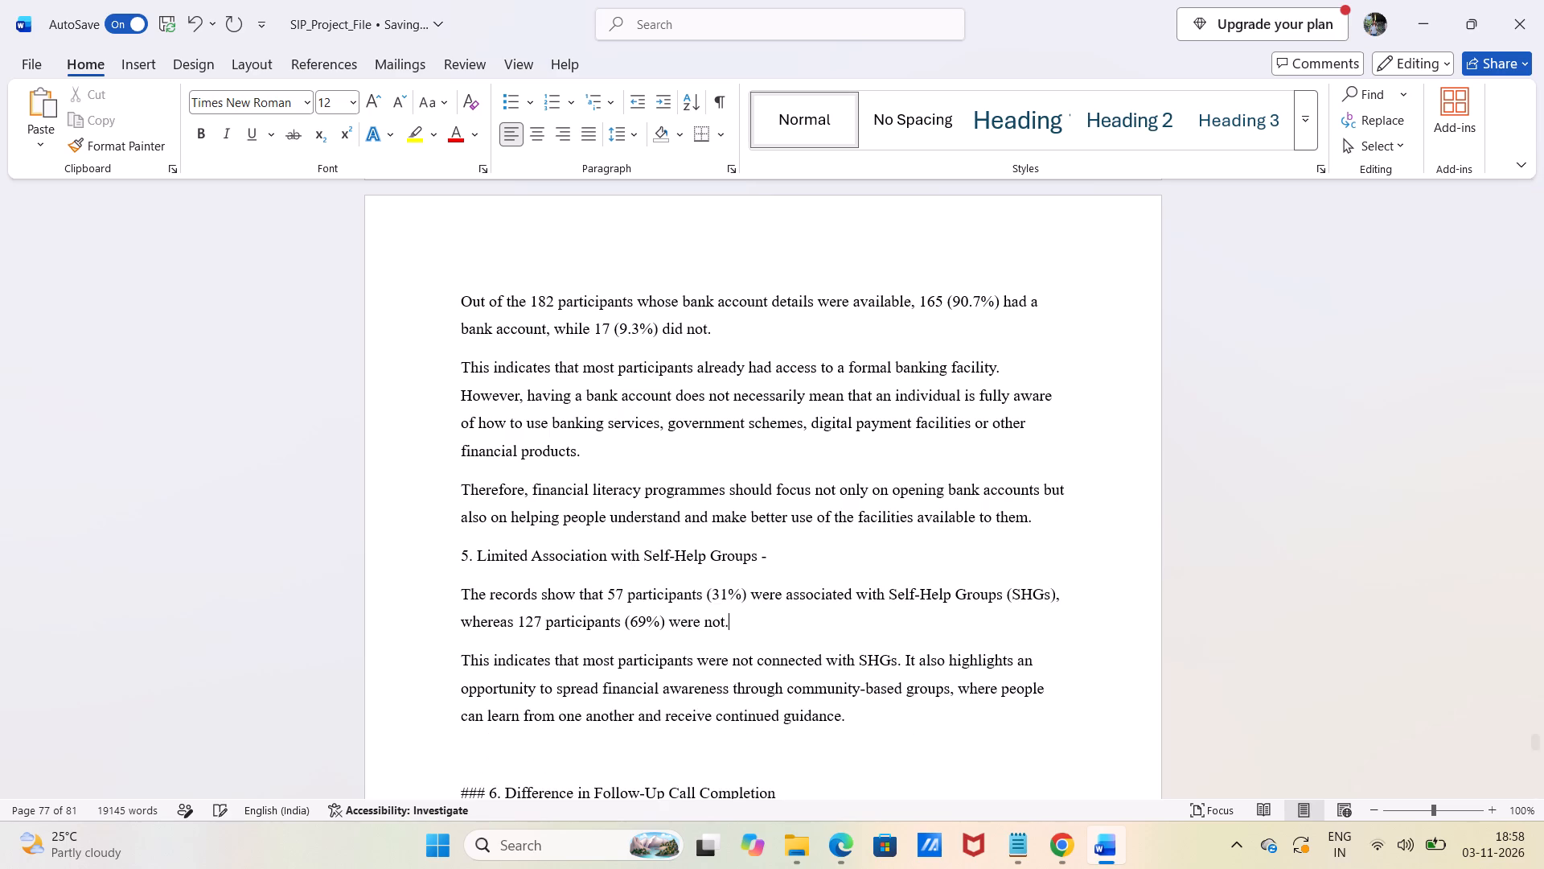
scroll(474, 669, "down", 1)
left_click(479, 519)
key("BackSpace")
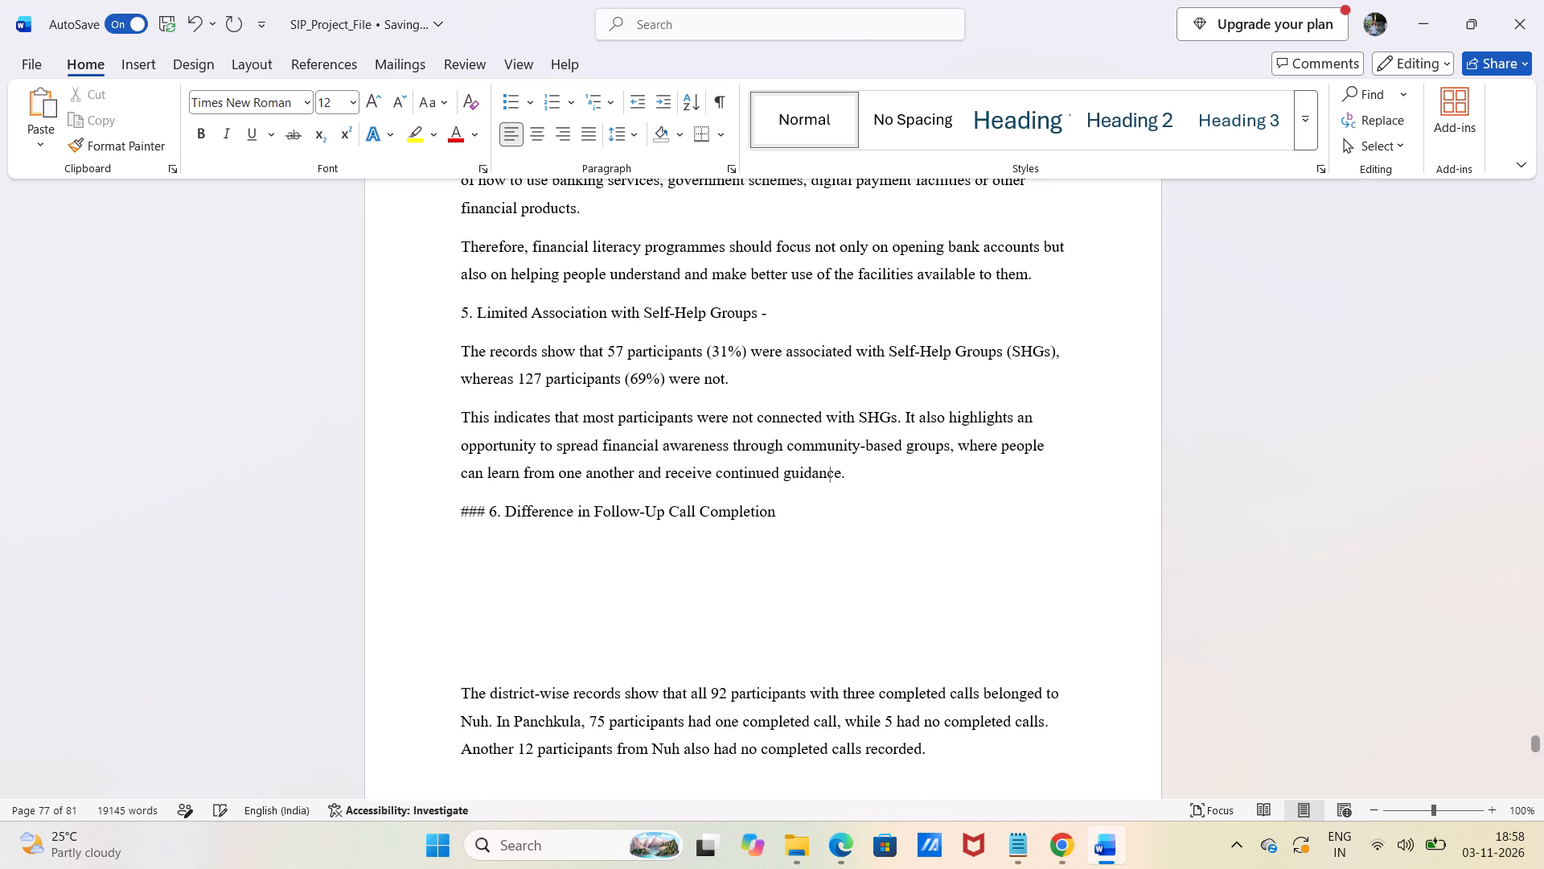
Strip the "###" marks from the finding 6 heading and end it with a dash: "6. Difference in Follow-Up Call Completion -".
left_click(490, 512)
key("BackSpace")
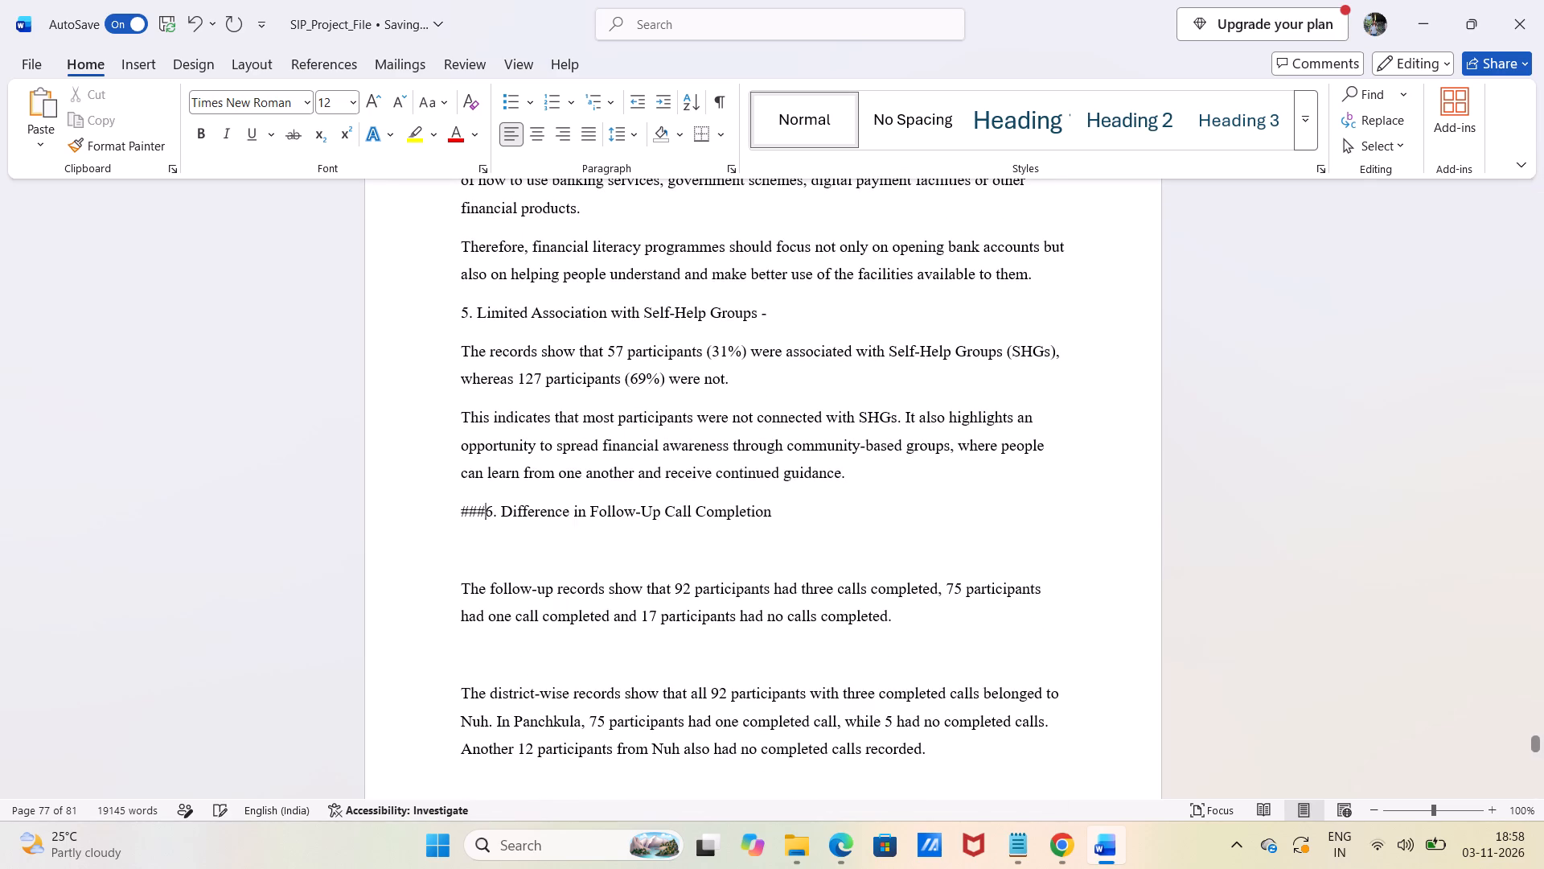
key("BackSpace")
key("BackSpace")
key("BackSpace")
left_click(764, 518)
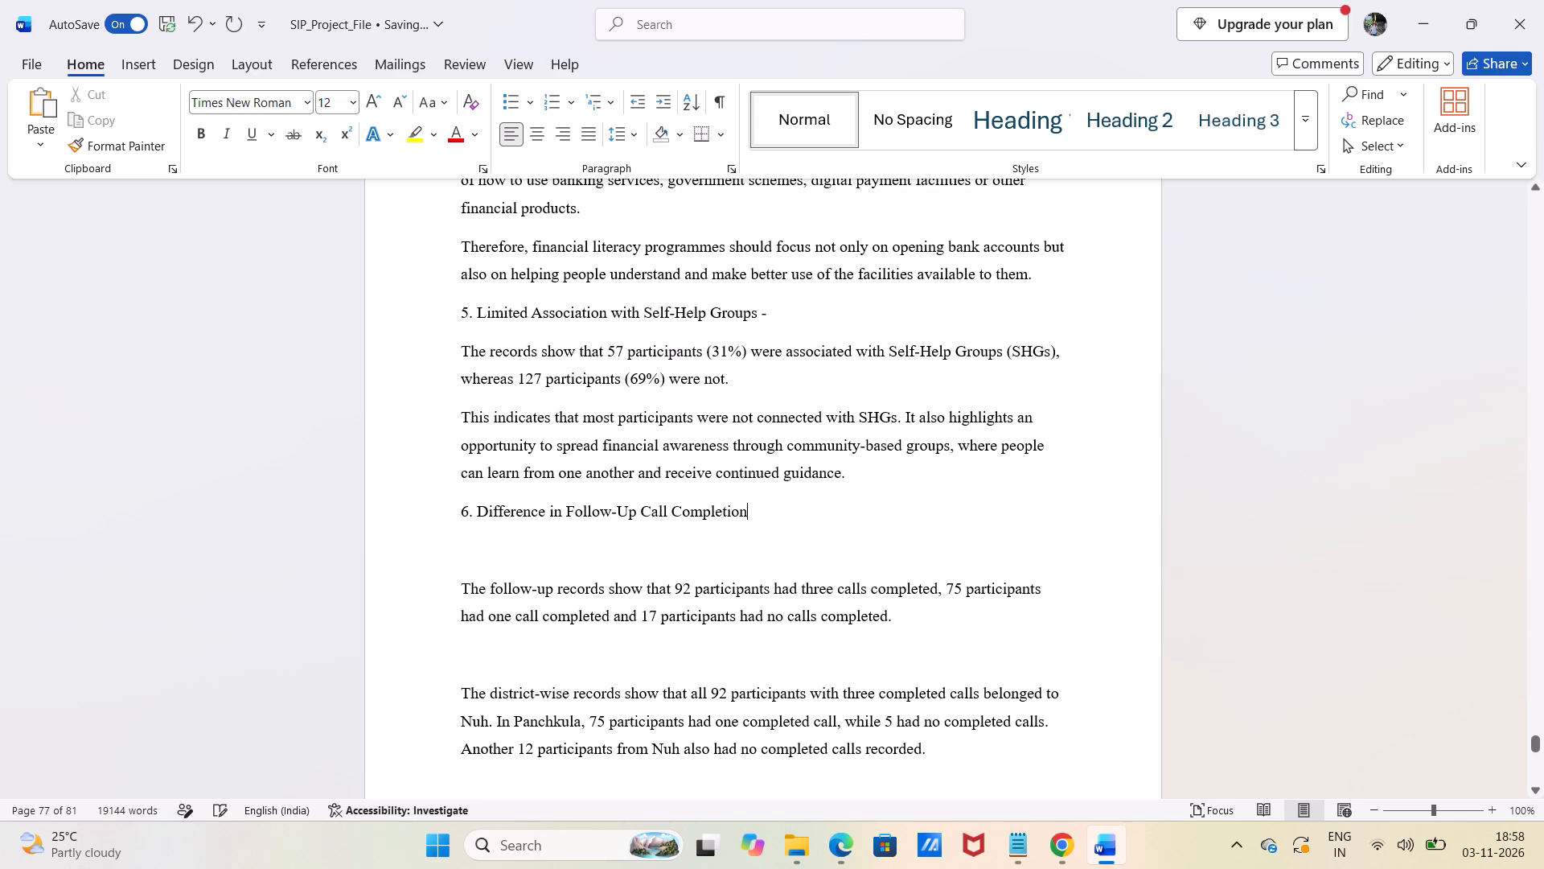
key("space")
type("-")
Remove the blank lines below the finding 6 heading, between its three paragraphs and before the finding 7 heading.
key("Down")
key("BackSpace")
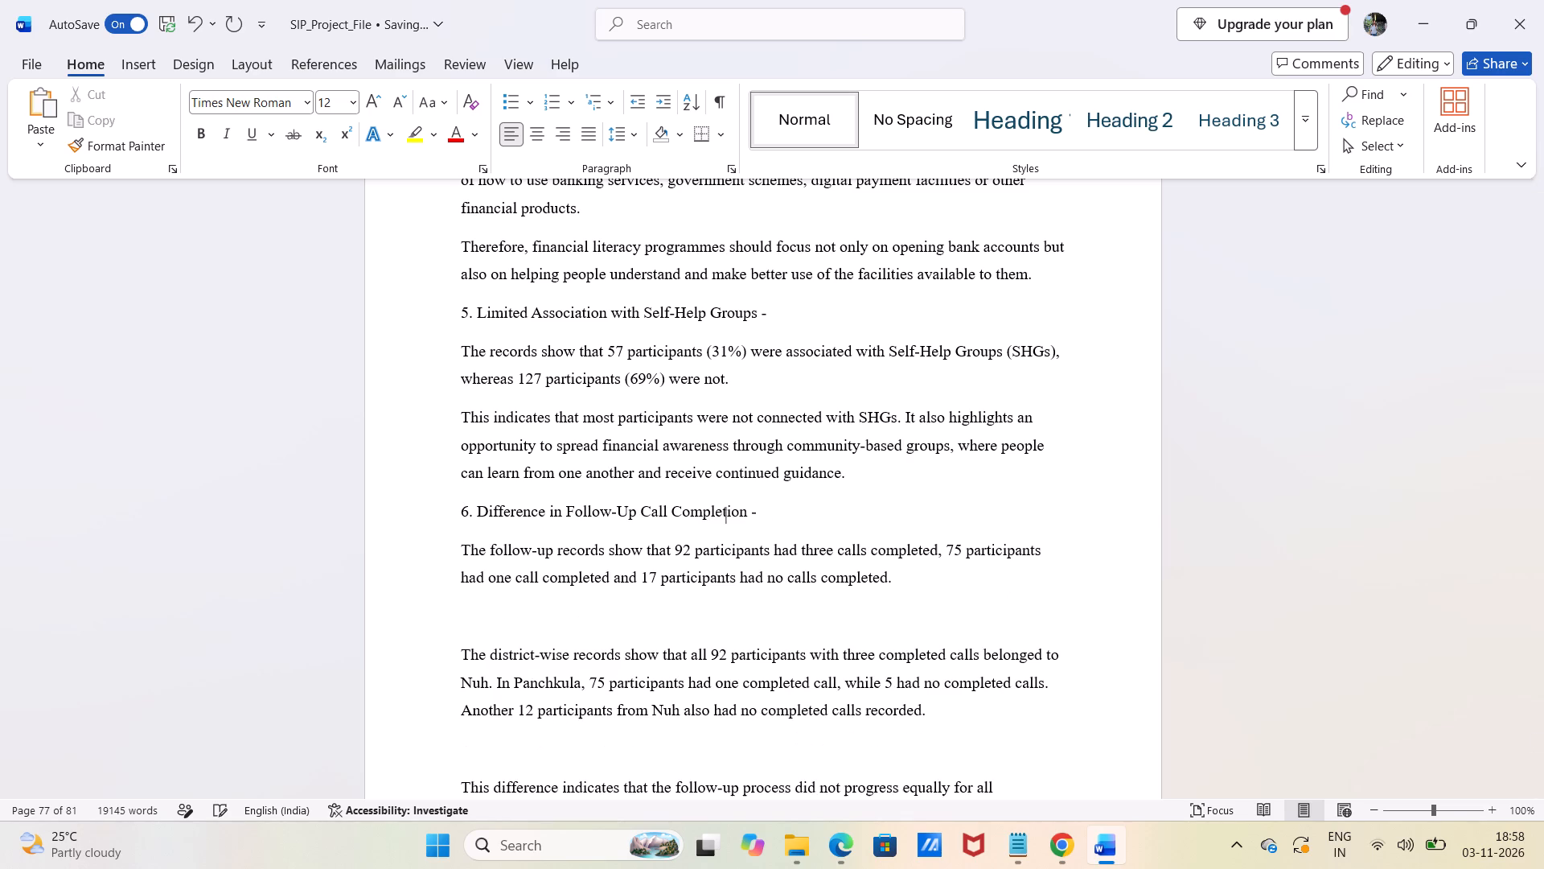
left_click(557, 610)
key("BackSpace")
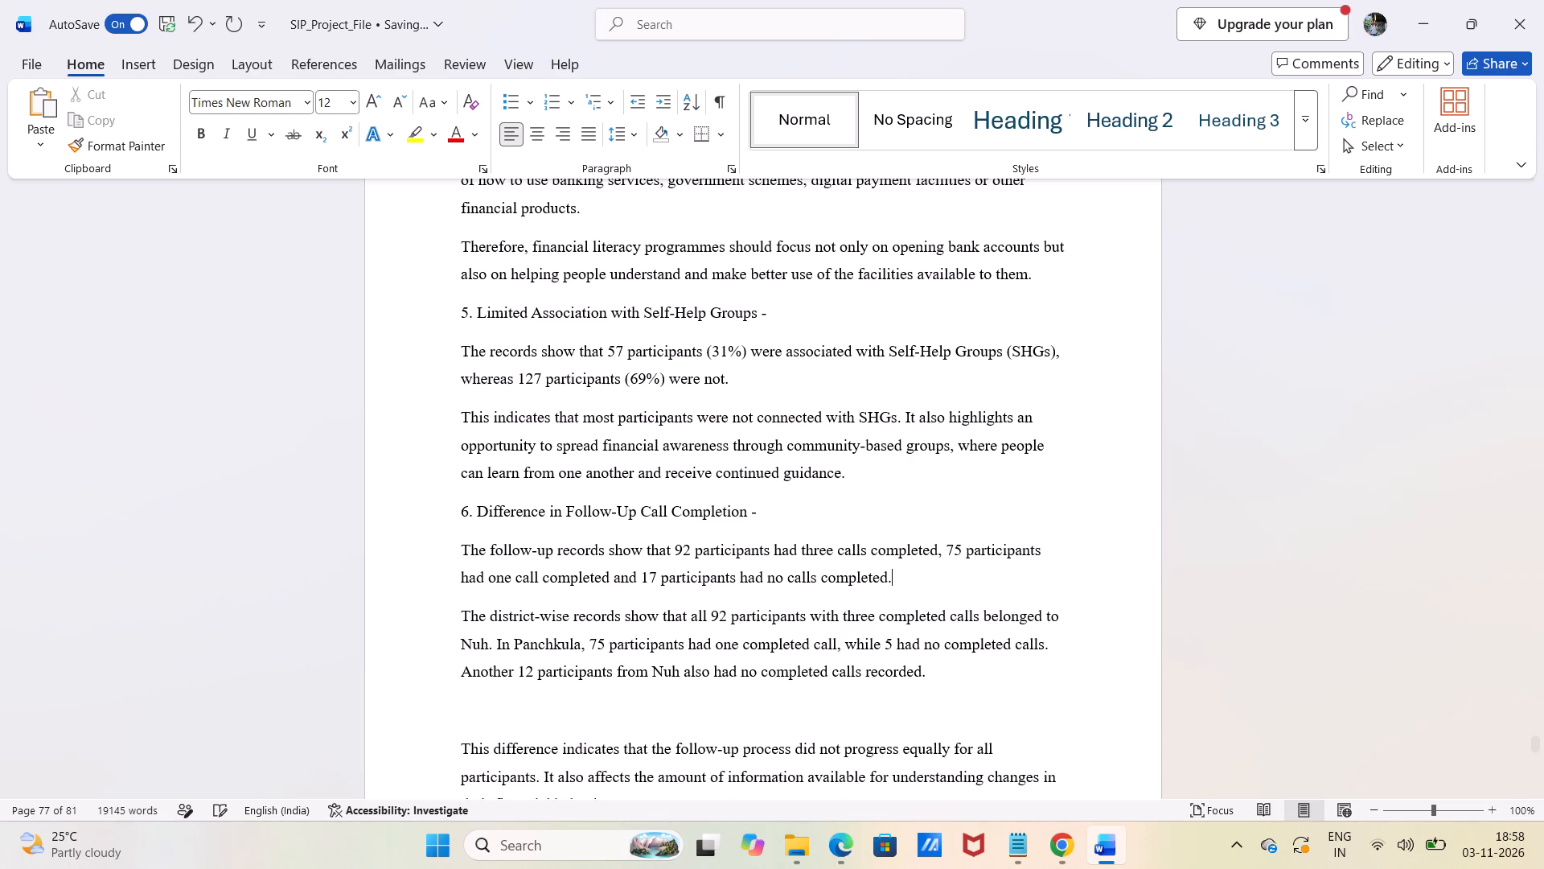
left_click(470, 712)
key("BackSpace")
scroll(470, 712, "down", 2)
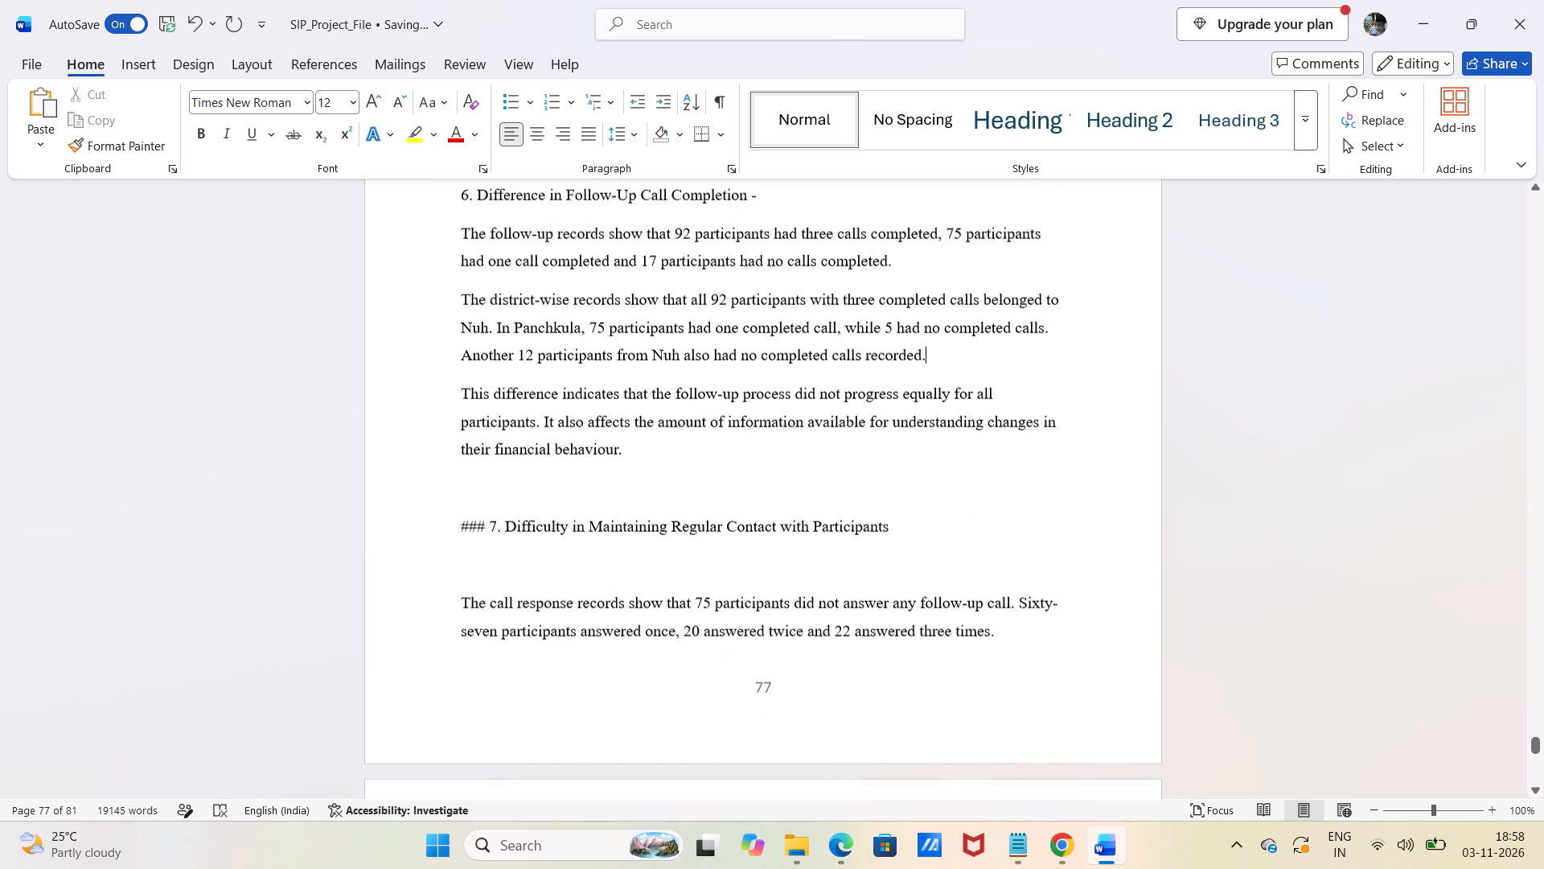
left_click(475, 466)
key("BackSpace")
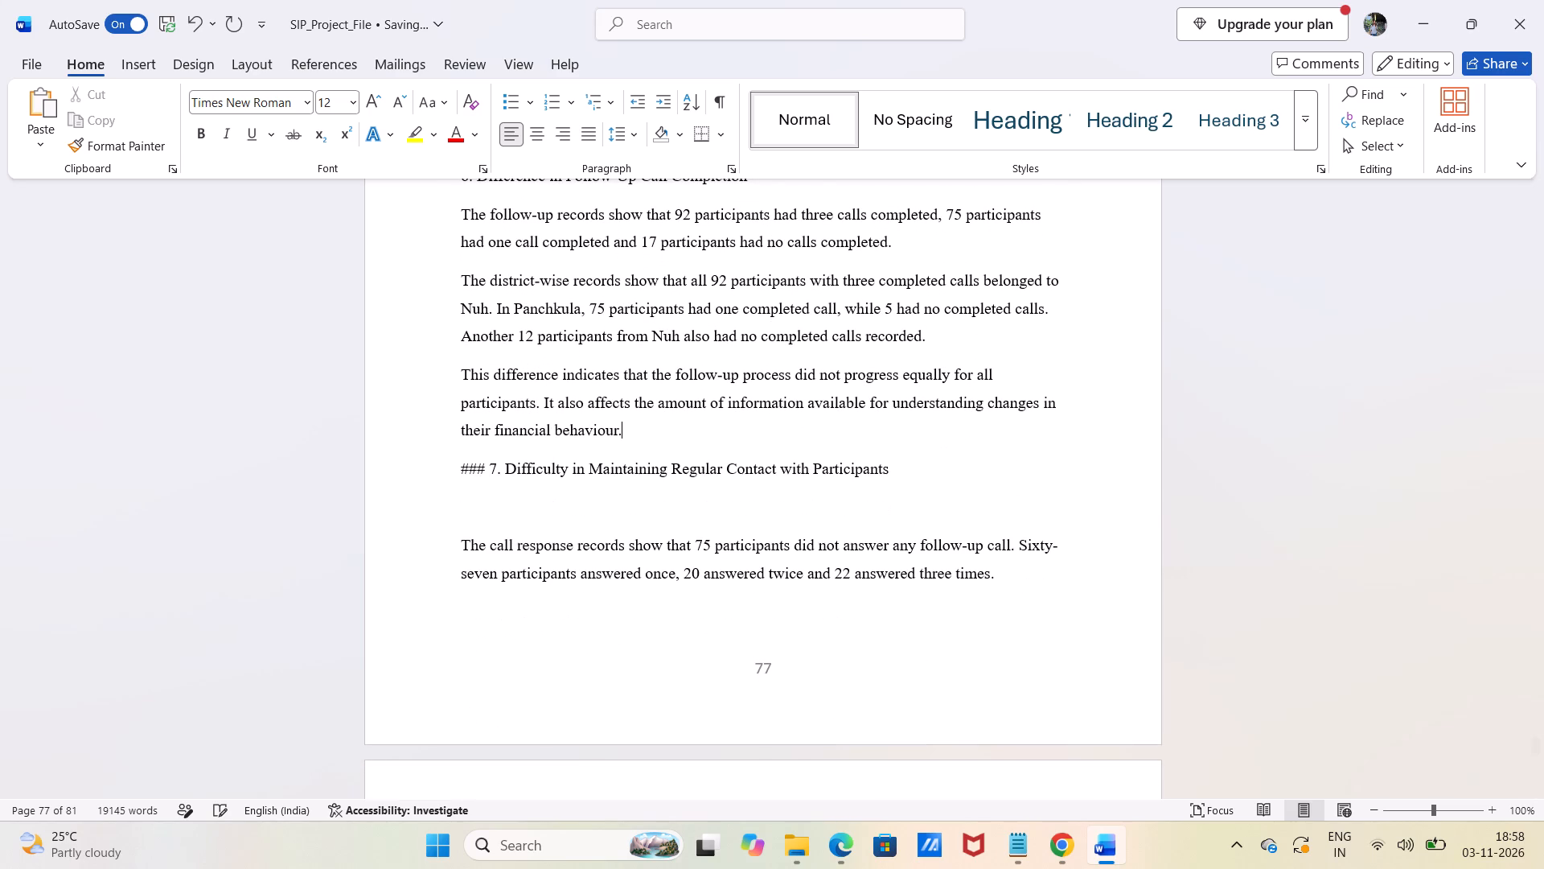
Strip the "###" marks from the finding 7 heading and end it with a dash: "7. Difficulty in Maintaining Regular Contact with Participants -".
left_click(489, 465)
key("BackSpace")
key("BackSpace")
key("BackSpace")
key("BackSpace")
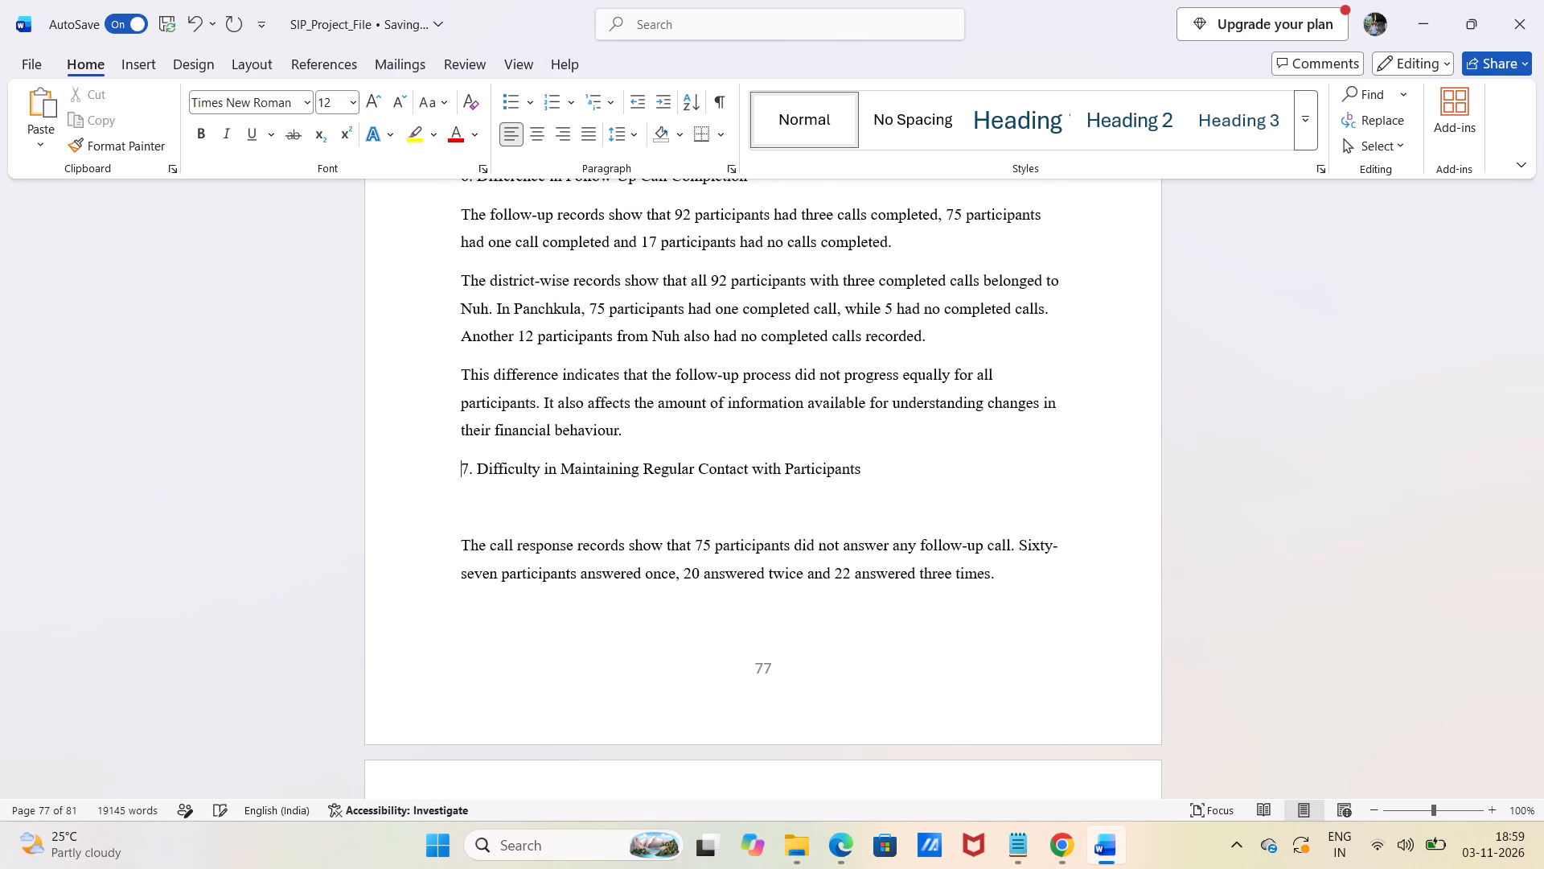
left_click(949, 474)
key("space")
type("-")
Remove the blank lines below the finding 7 heading, between its paragraphs and before the finding 8 heading.
key("Down")
key("BackSpace")
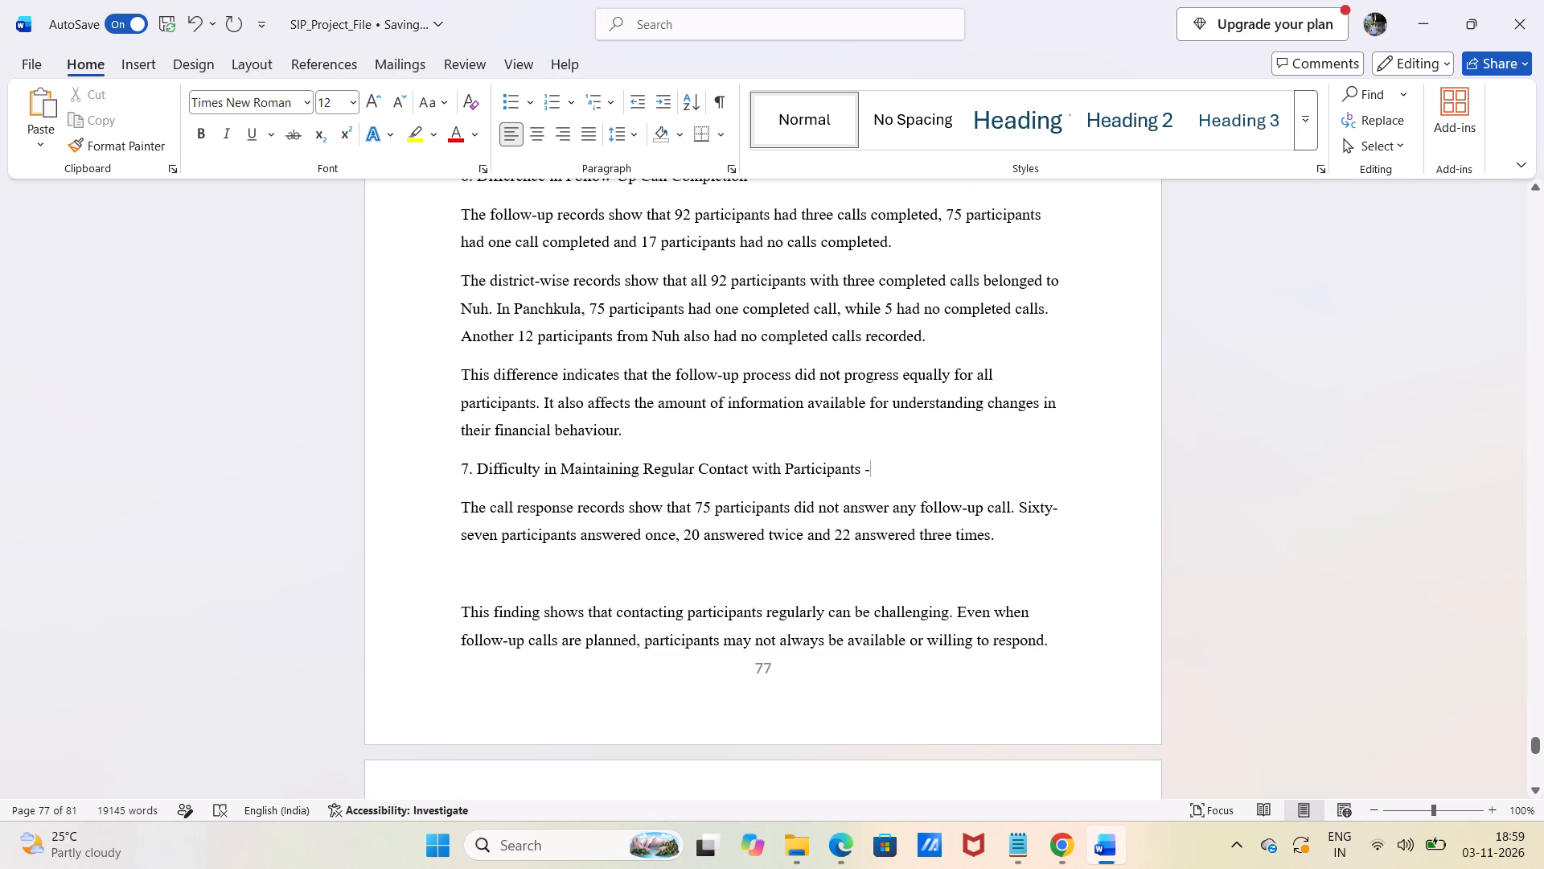
left_click(540, 566)
key("BackSpace")
scroll(540, 566, "down", 2)
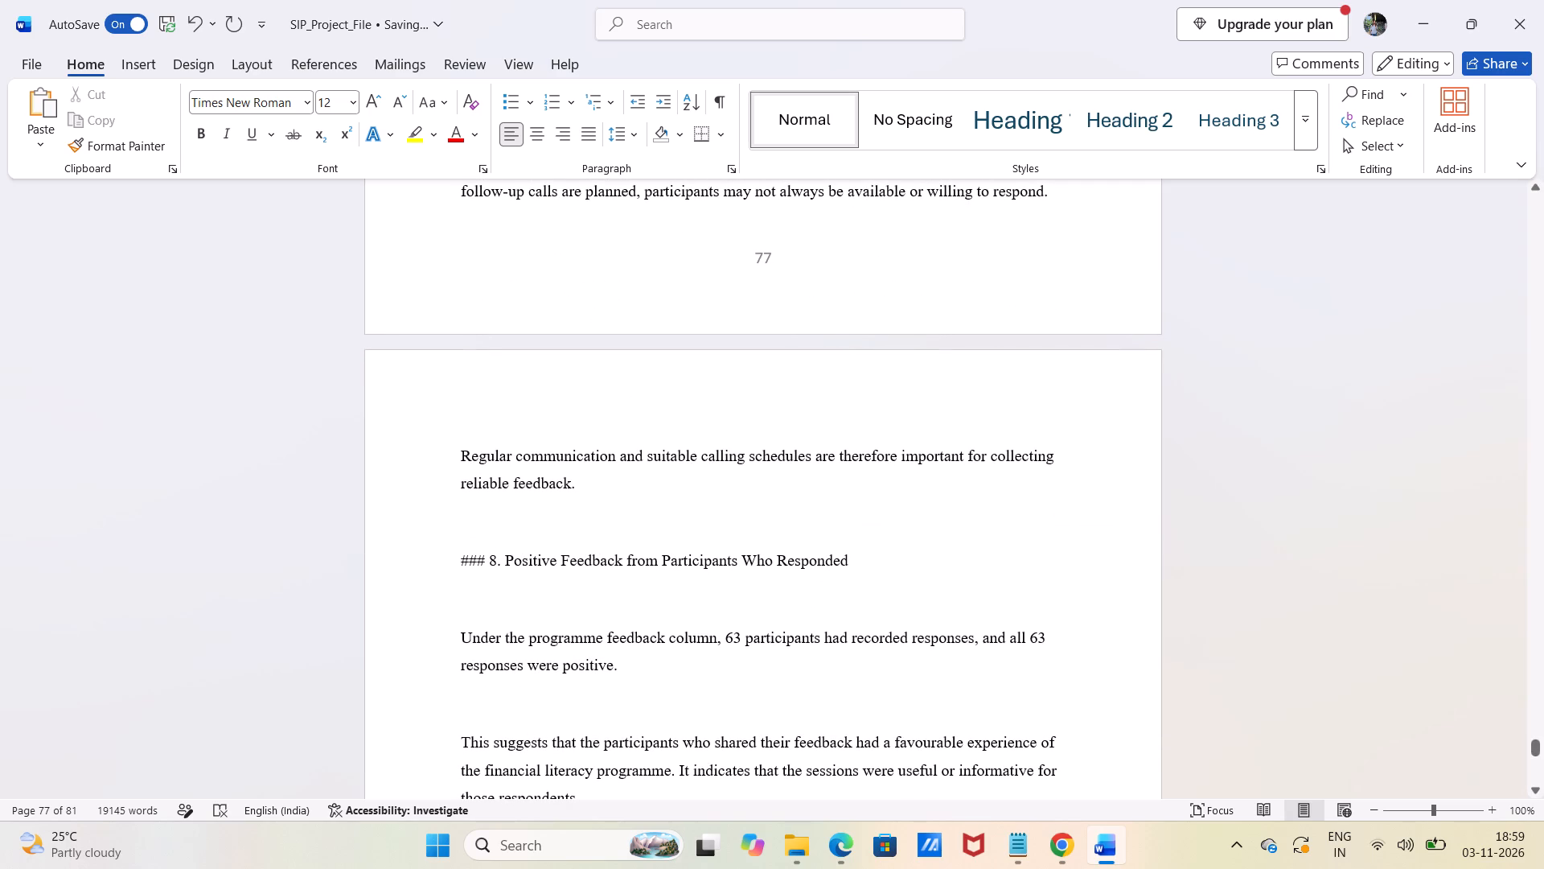
left_click(491, 537)
key("BackSpace")
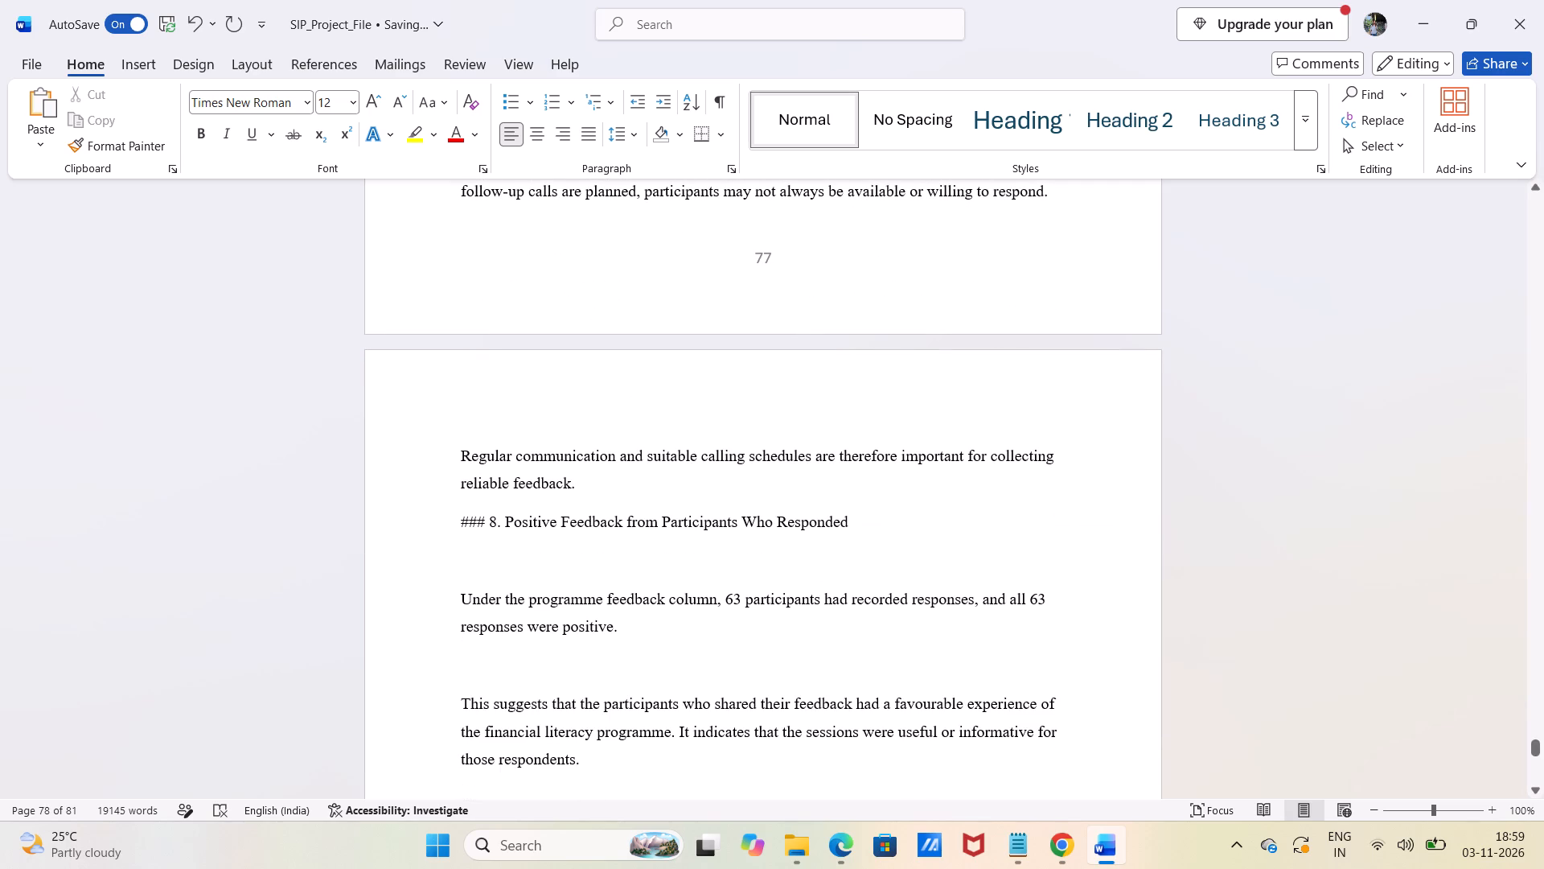
Strip the "###" marks from the finding 8 heading and end it with a dash: "8. Positive Feedback from Participants Who Responded -".
left_click(490, 518)
key("BackSpace")
key("BackSpace")
key("BackSpace")
key("BackSpace")
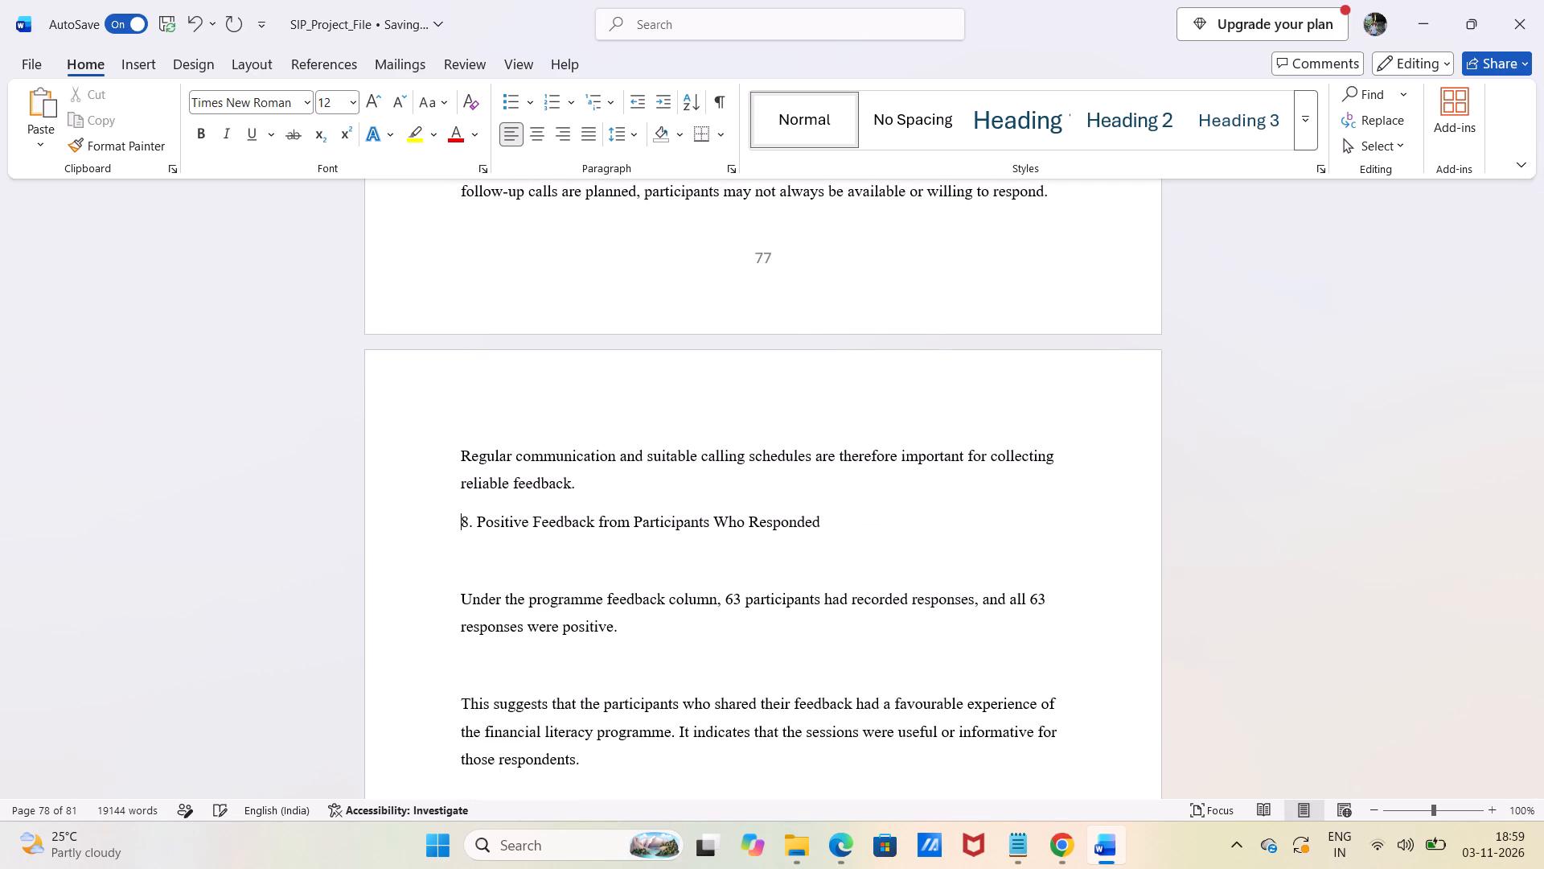
key("BackSpace")
key("Return")
left_click(822, 524)
key("space")
type("-")
Remove the blank lines below the finding 8 heading and between its three paragraphs.
key("Down")
key("BackSpace")
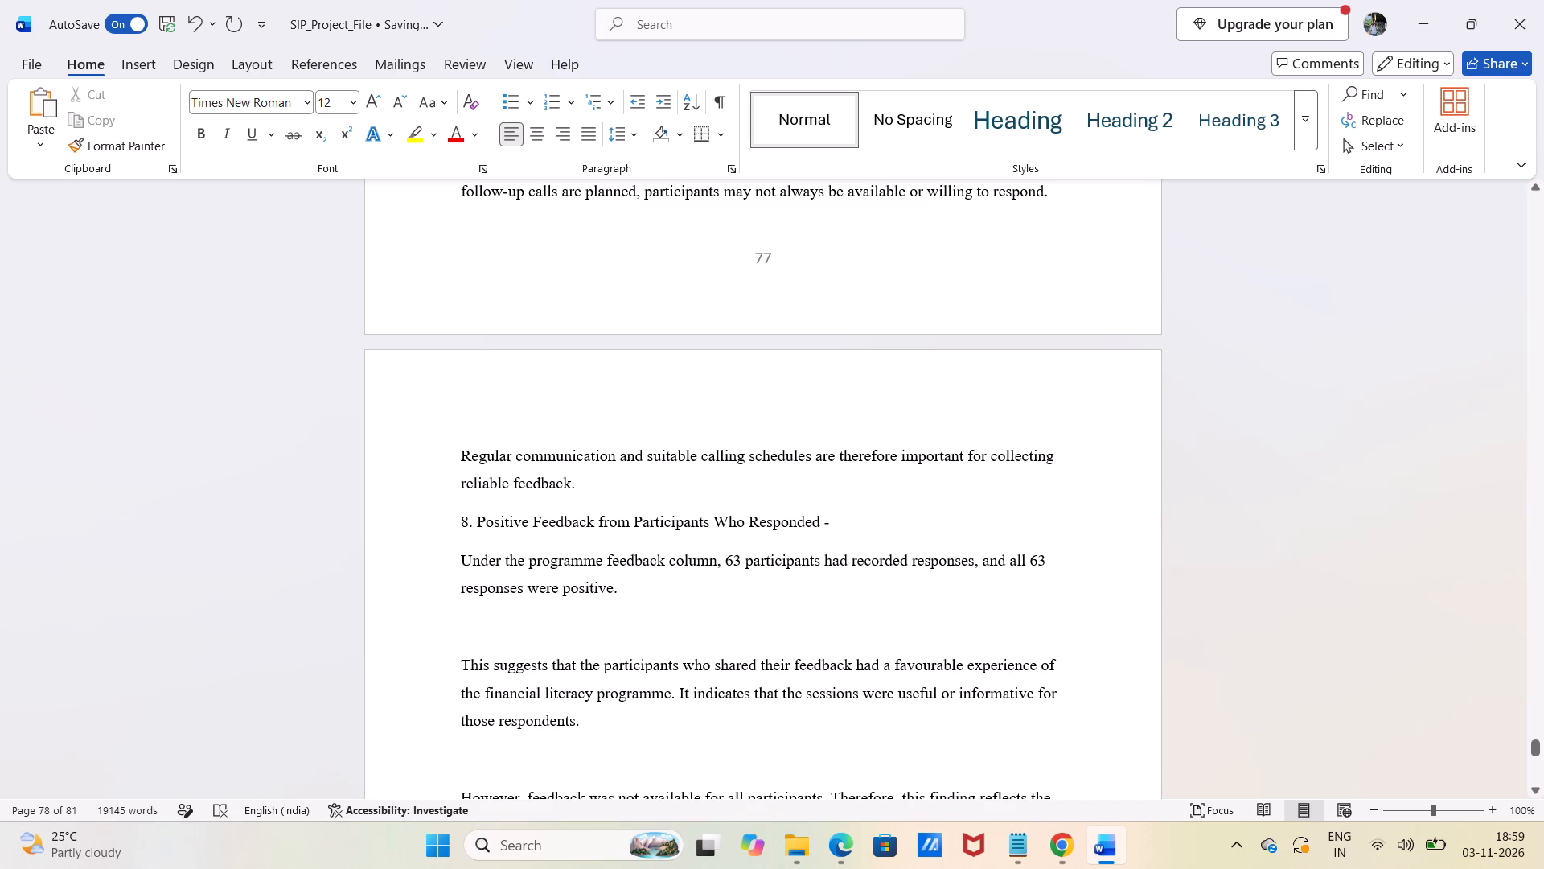
left_click(577, 632)
key("BackSpace")
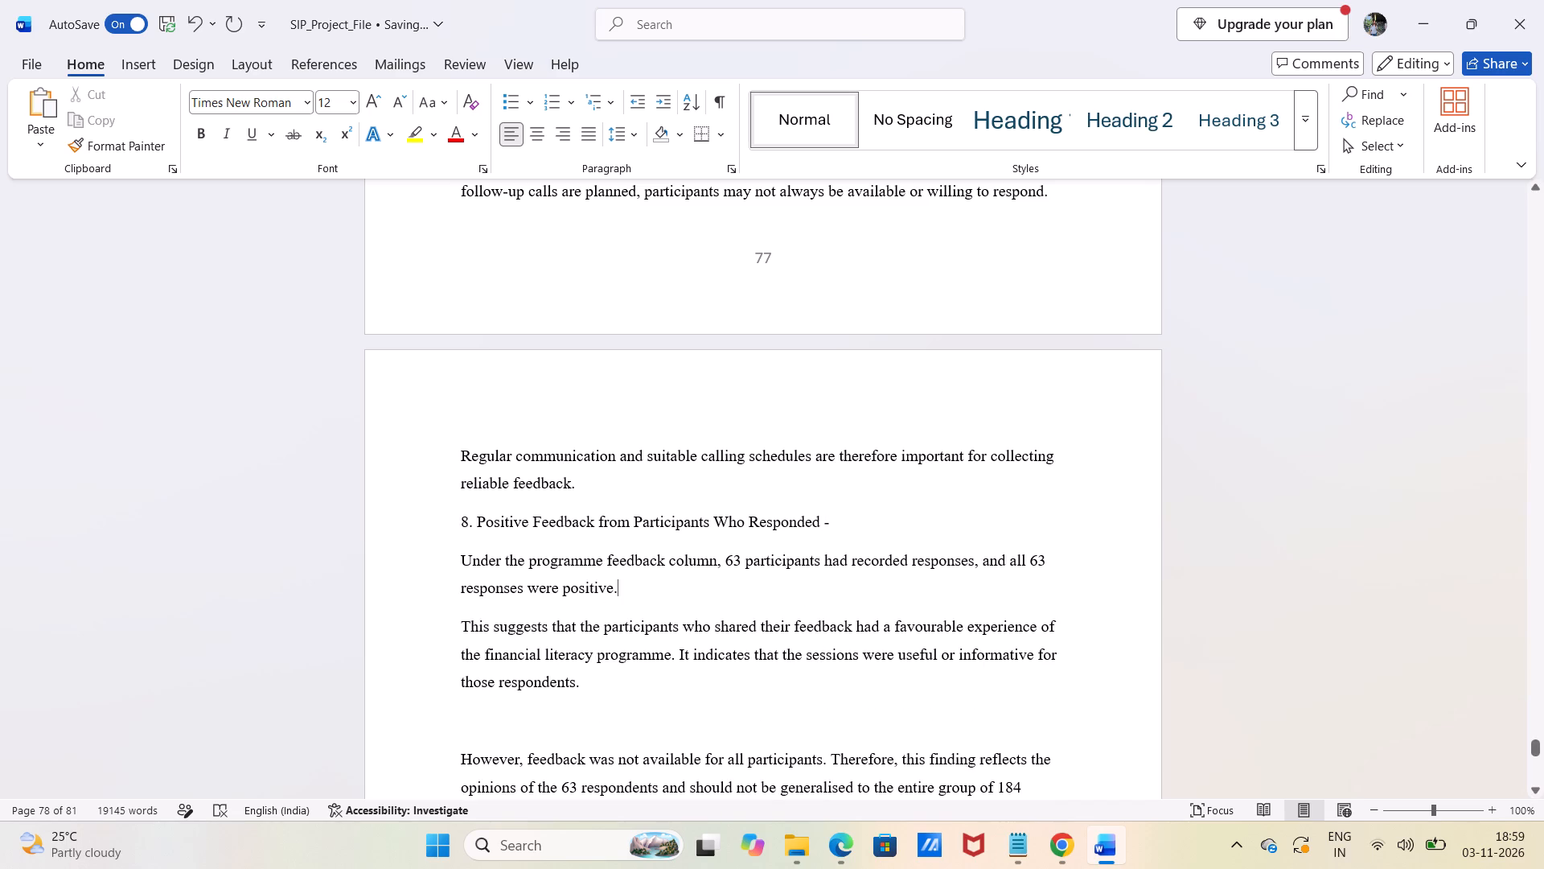
left_click(498, 723)
key("BackSpace")
Clear the "###" marks and the blank line before the finding 9 heading, ending it with a dash: "9. Limited Use of AiLaxmi -".
scroll(498, 723, "down", 1)
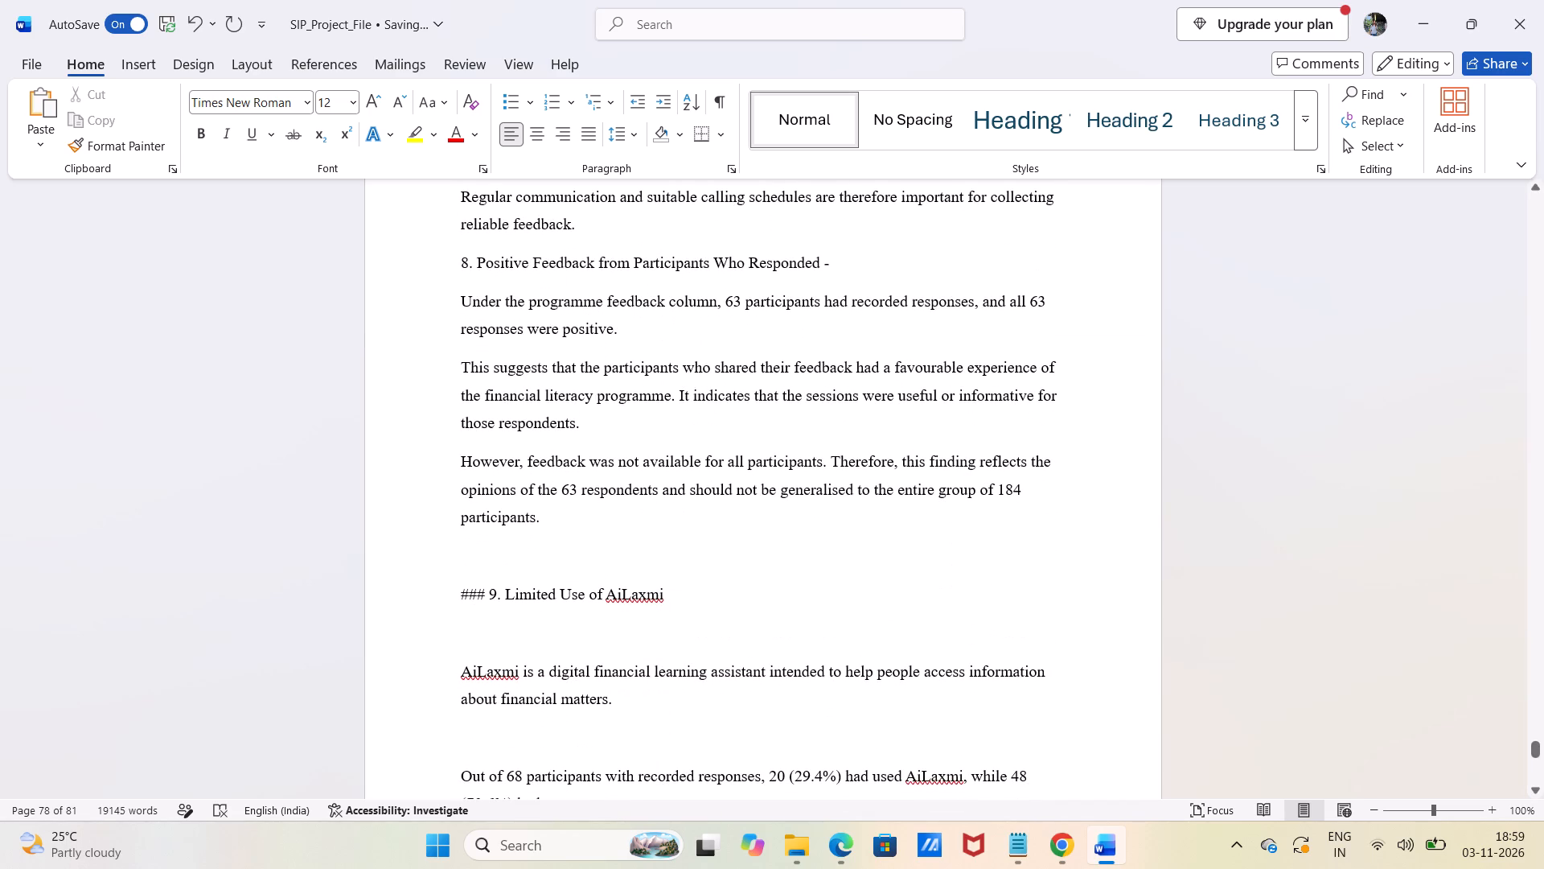
left_click(489, 595)
key("BackSpace")
key("BackSpace")
key("BackSpace")
key("BackSpace")
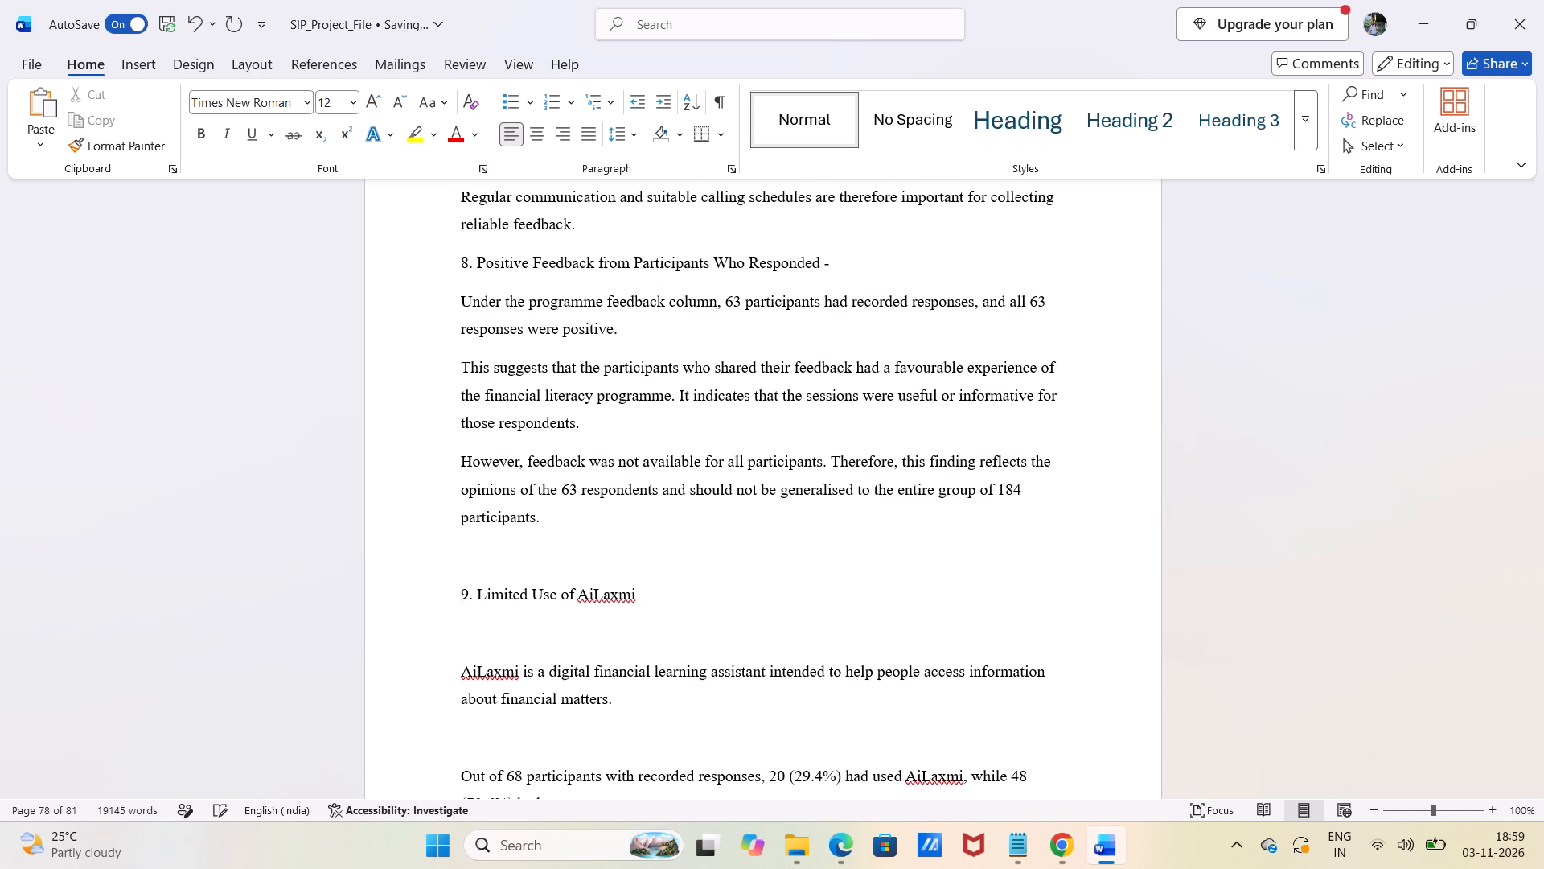
key("BackSpace")
left_click(682, 550)
key("space")
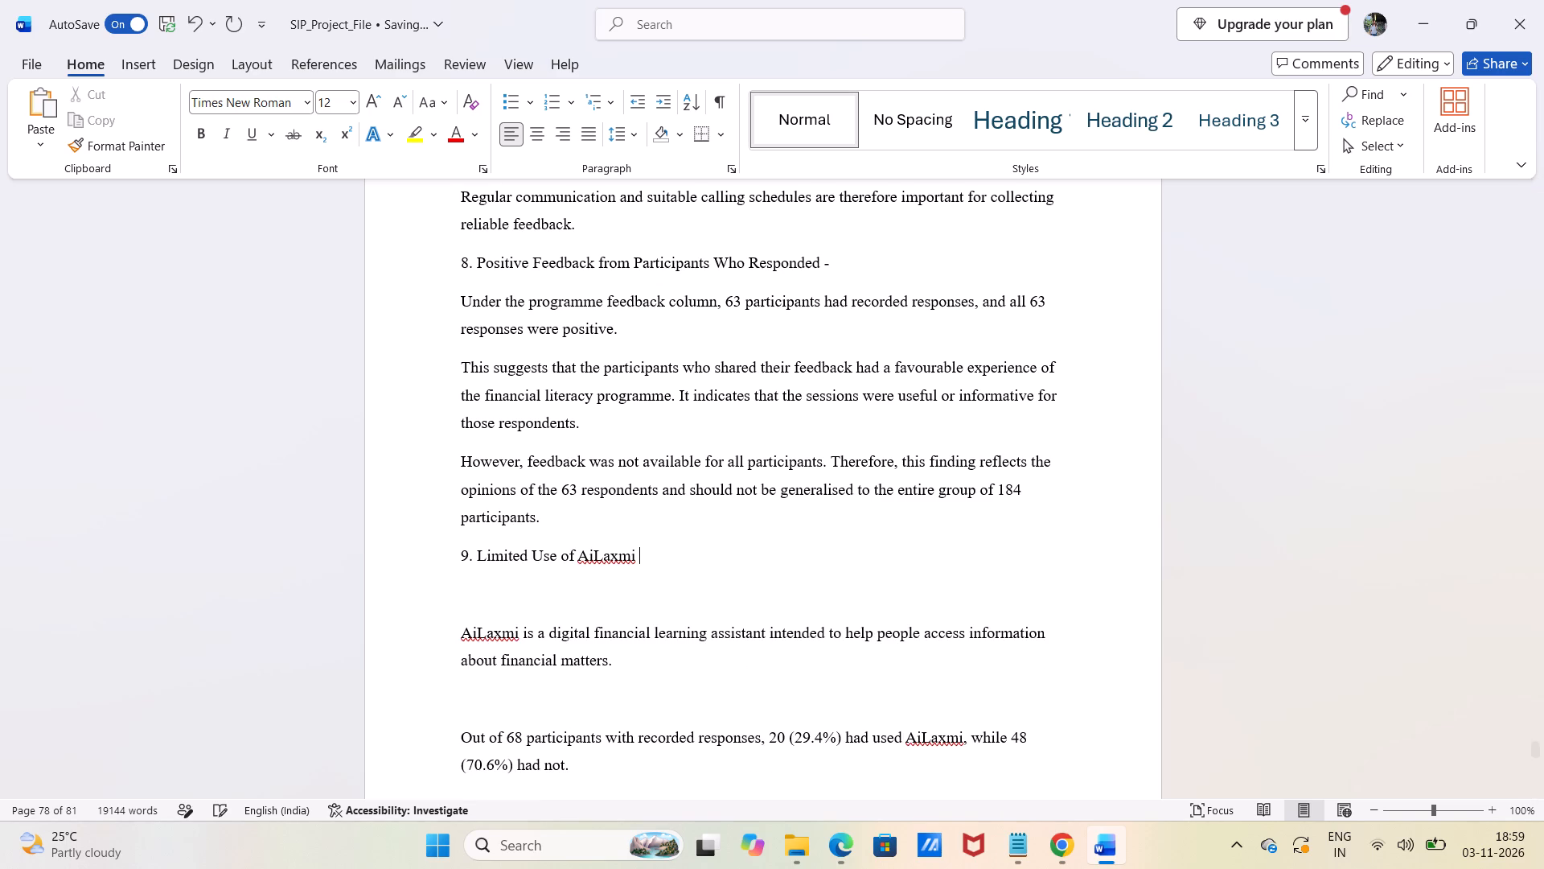
type("-")
Remove the blank lines below the finding 9 heading, between its four paragraphs and before the finding 10 heading.
key("Down")
key("BackSpace")
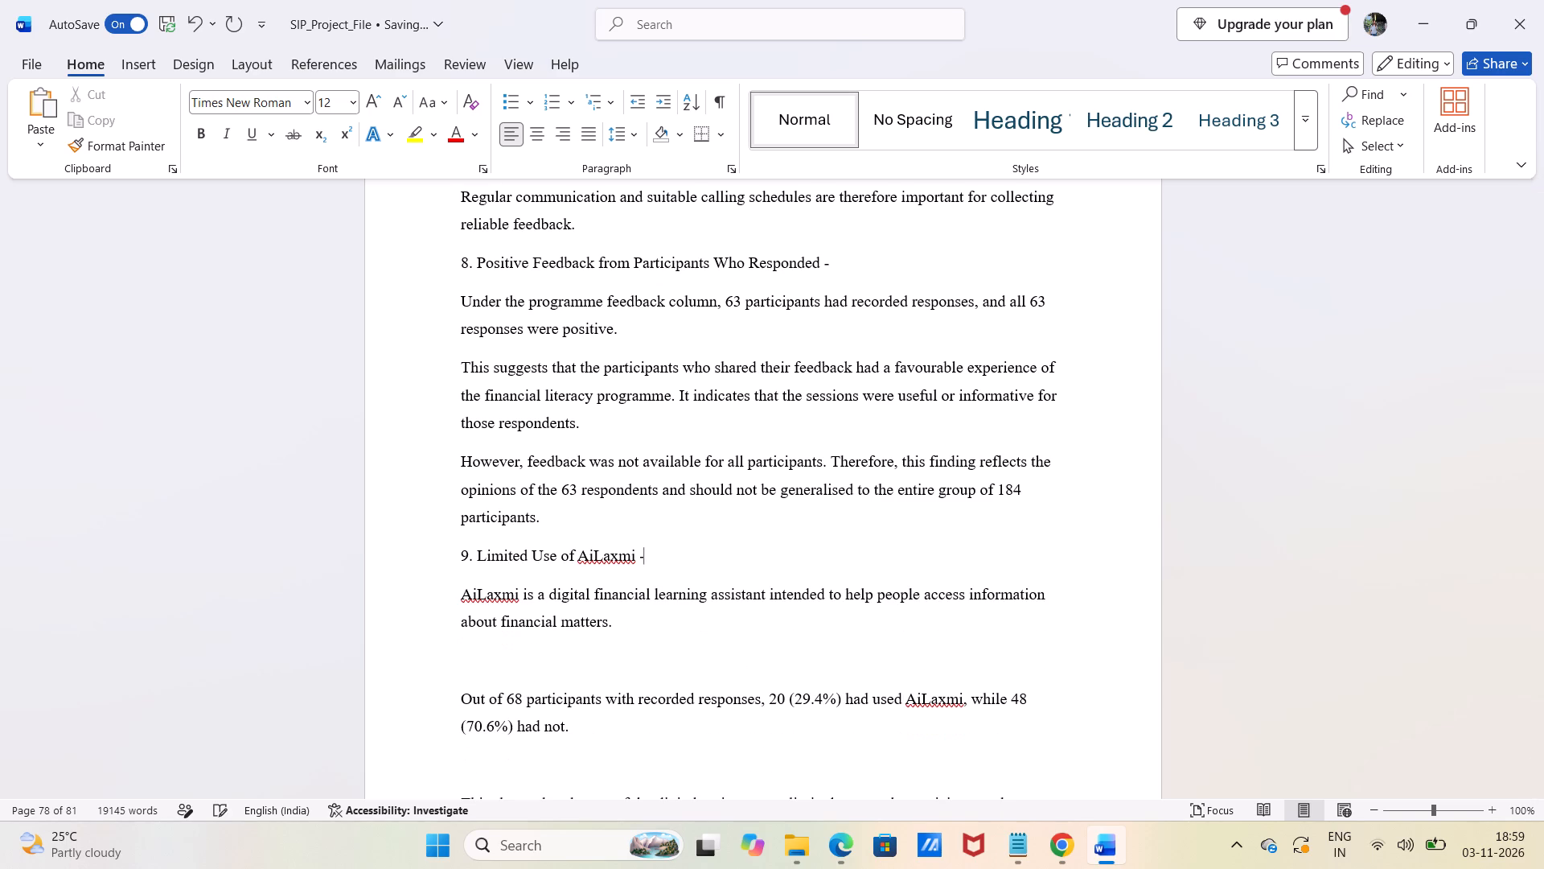
left_click(577, 668)
key("BackSpace")
scroll(577, 668, "down", 1)
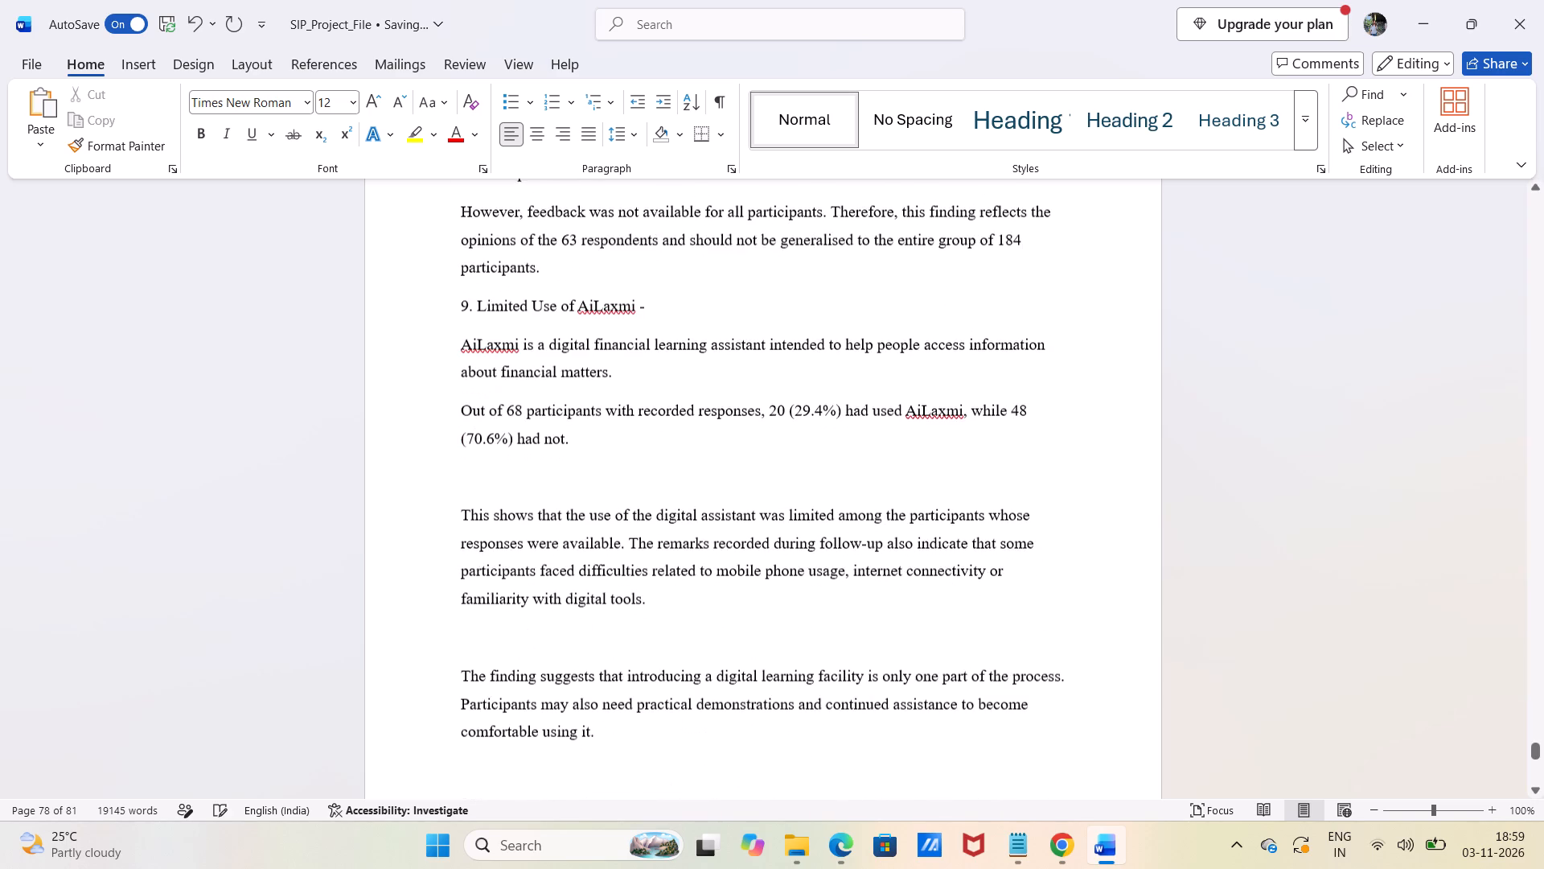
left_click(478, 472)
key("BackSpace")
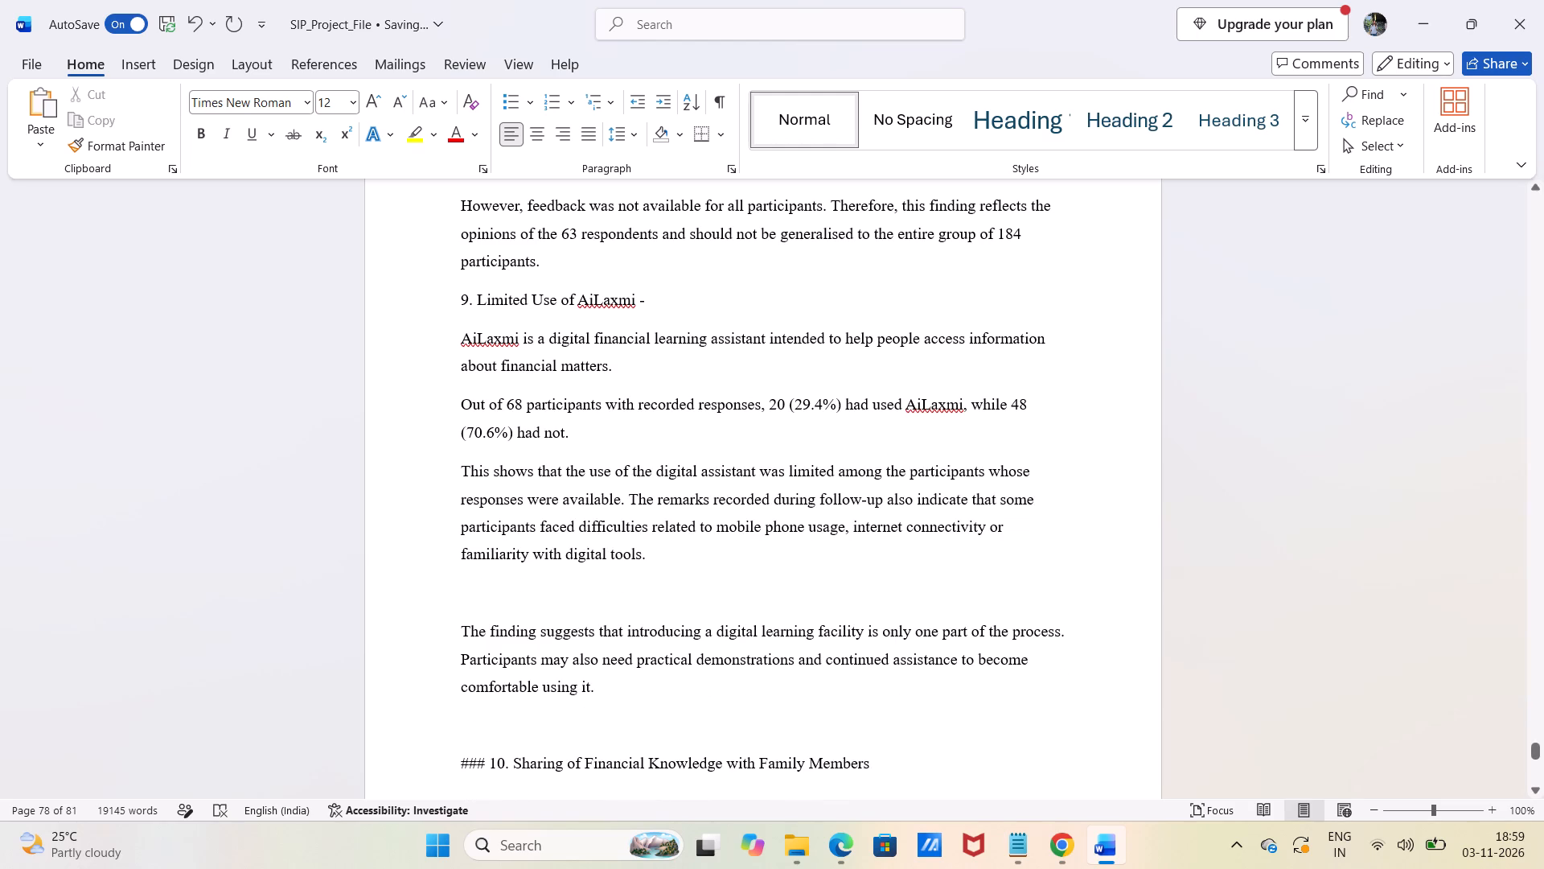
left_click(485, 585)
key("BackSpace")
left_click(481, 691)
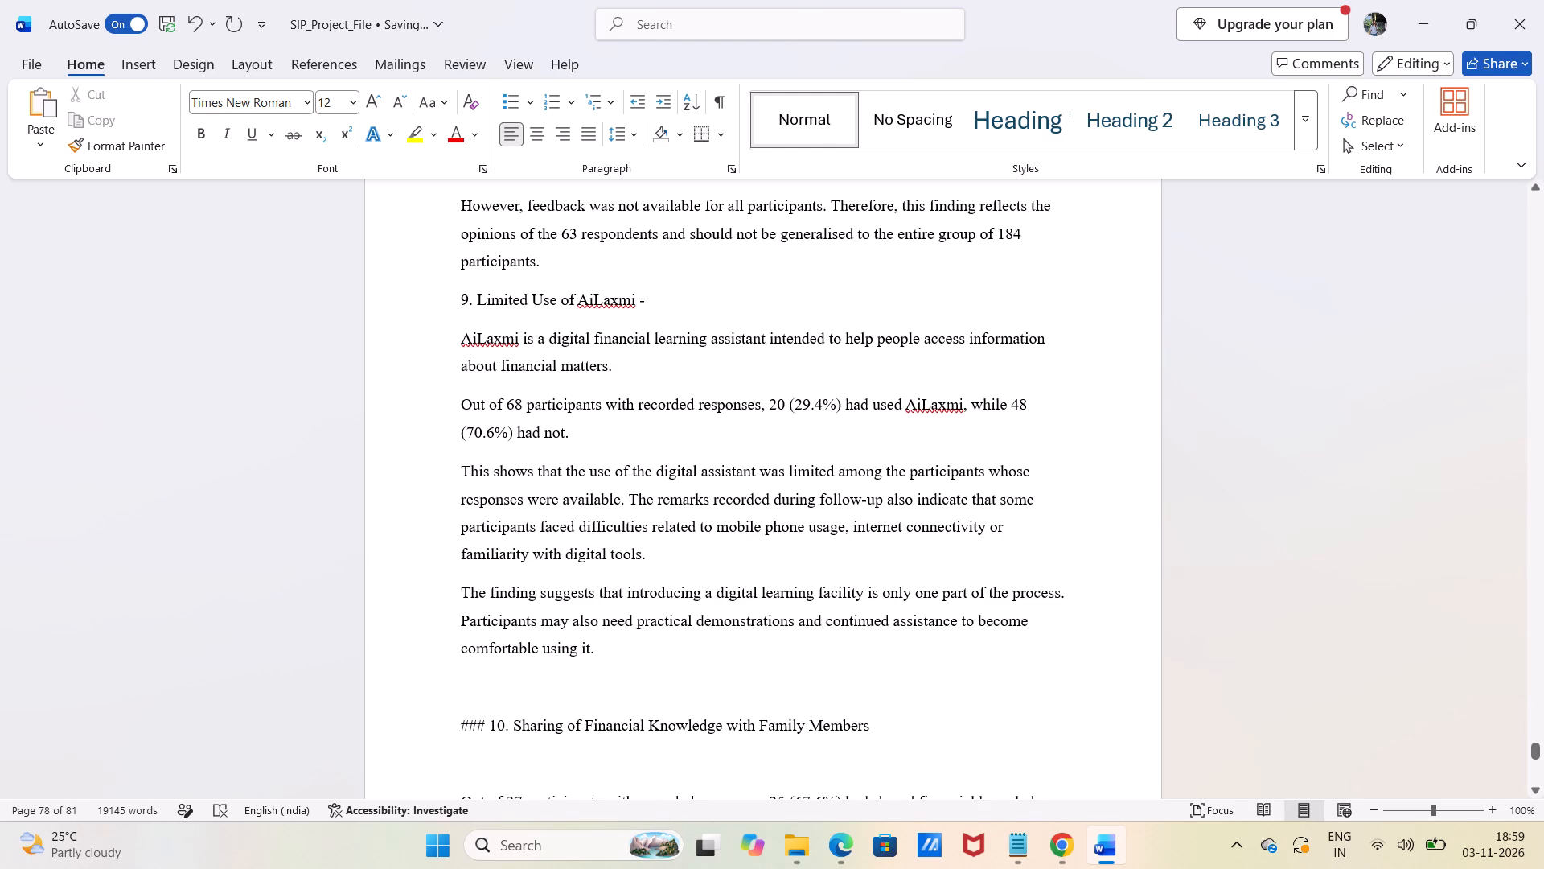
key("BackSpace")
Strip the "###" marks from the finding 10 heading and end it with a dash: "10. Sharing of Financial Knowledge with Family Members -".
left_click(494, 689)
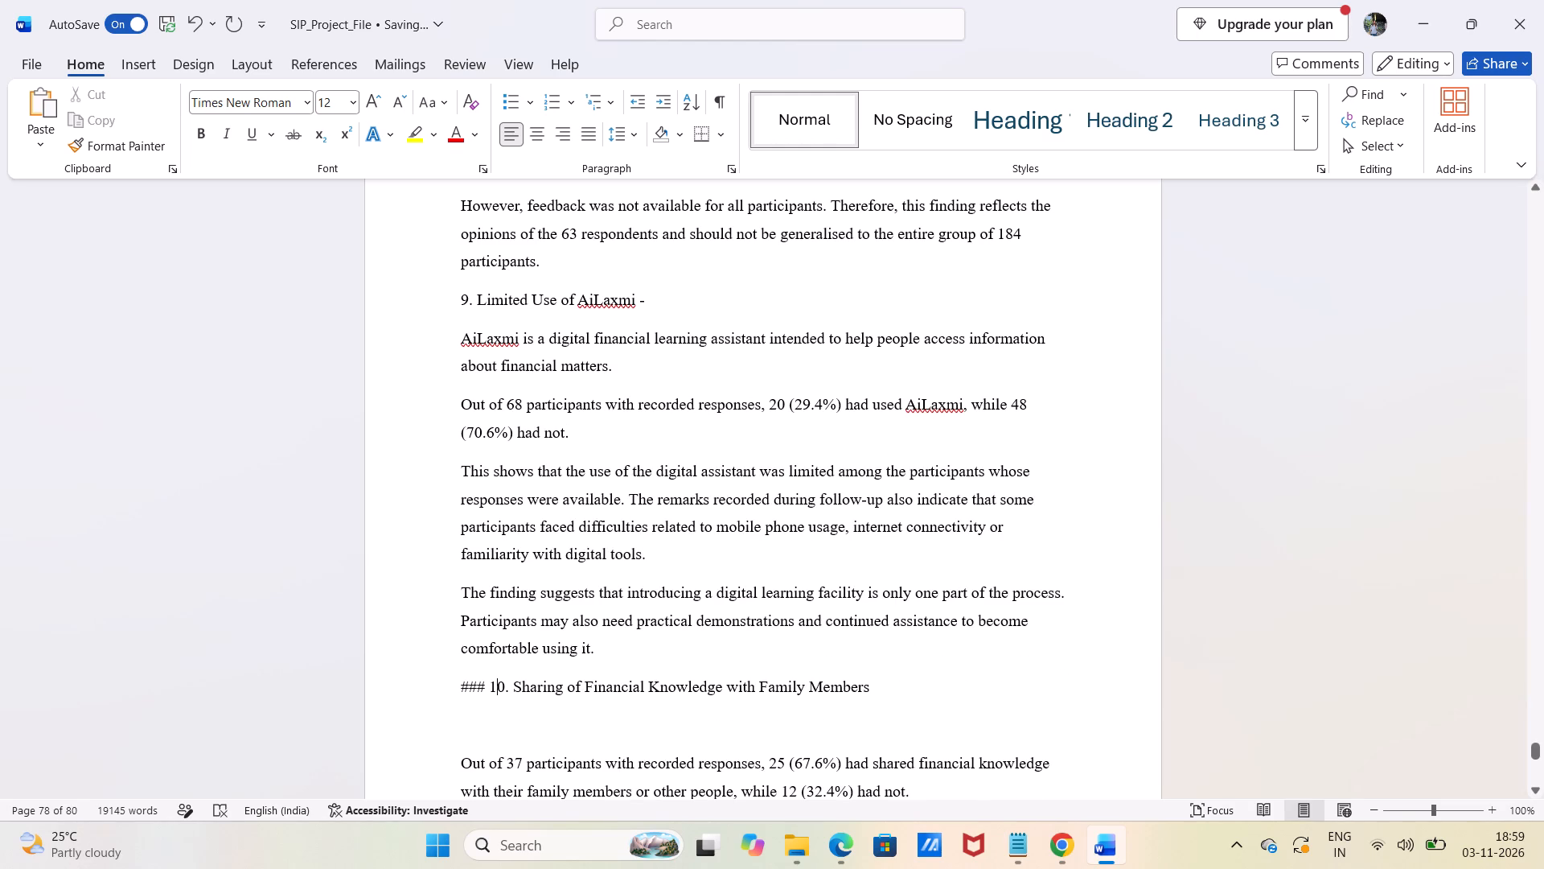
key("Left")
key("BackSpace")
key("BackSpace")
key("BackSpace")
key("BackSpace")
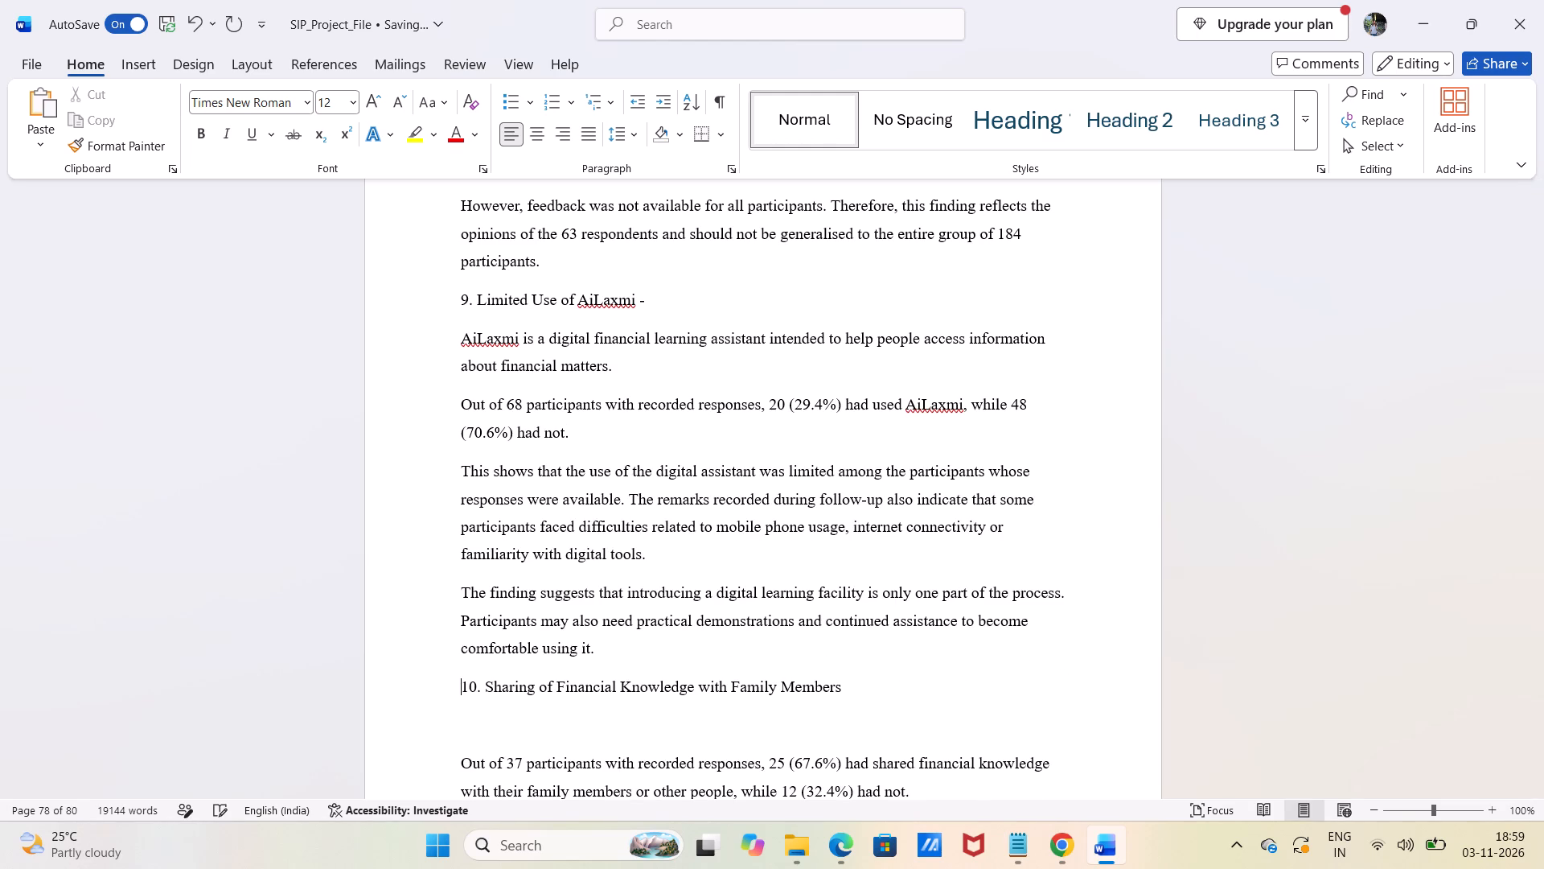
left_click(877, 683)
key("space")
type("-")
Remove the blank lines below the finding 10 heading and between its three paragraphs, including the one at the page break.
key("Down")
key("BackSpace")
scroll(877, 683, "down", 1)
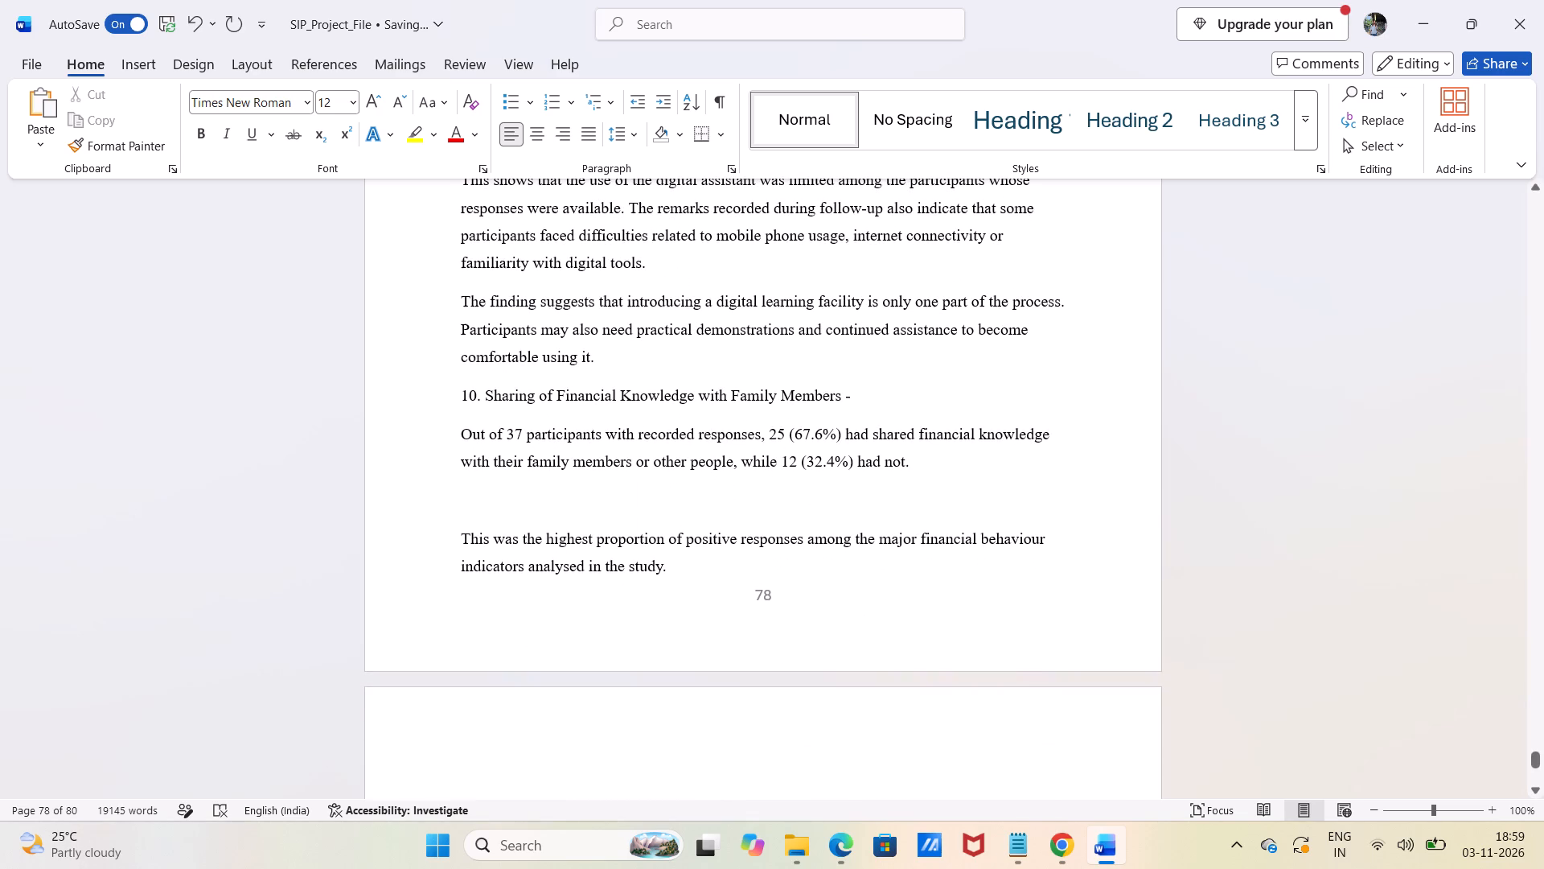
left_click(681, 517)
key("BackSpace")
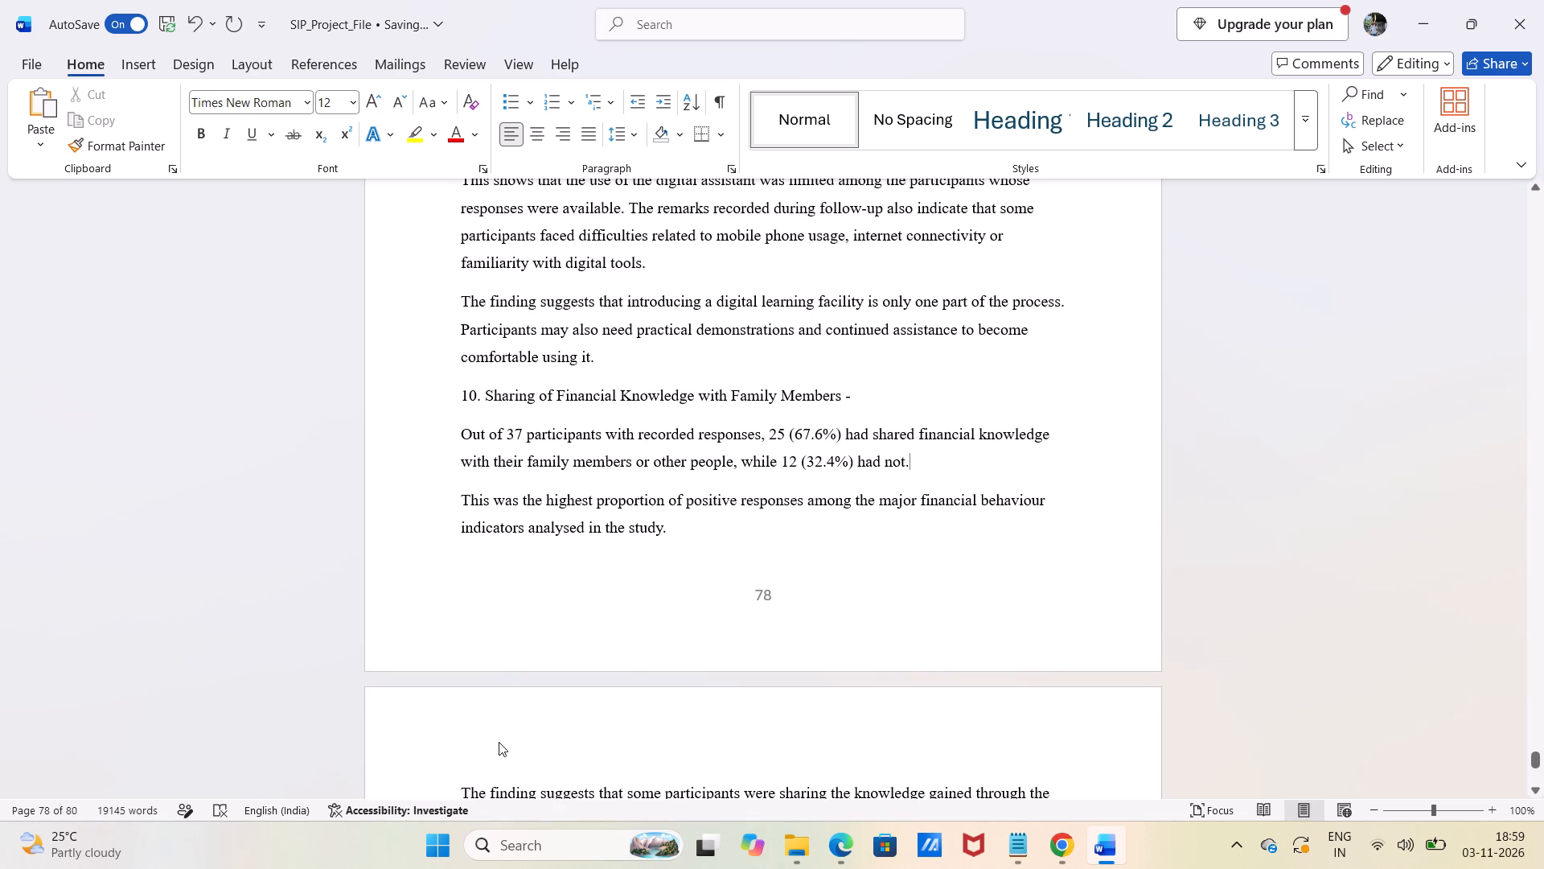
left_click(487, 747)
scroll(487, 747, "down", 1)
key("Left")
key("Left")
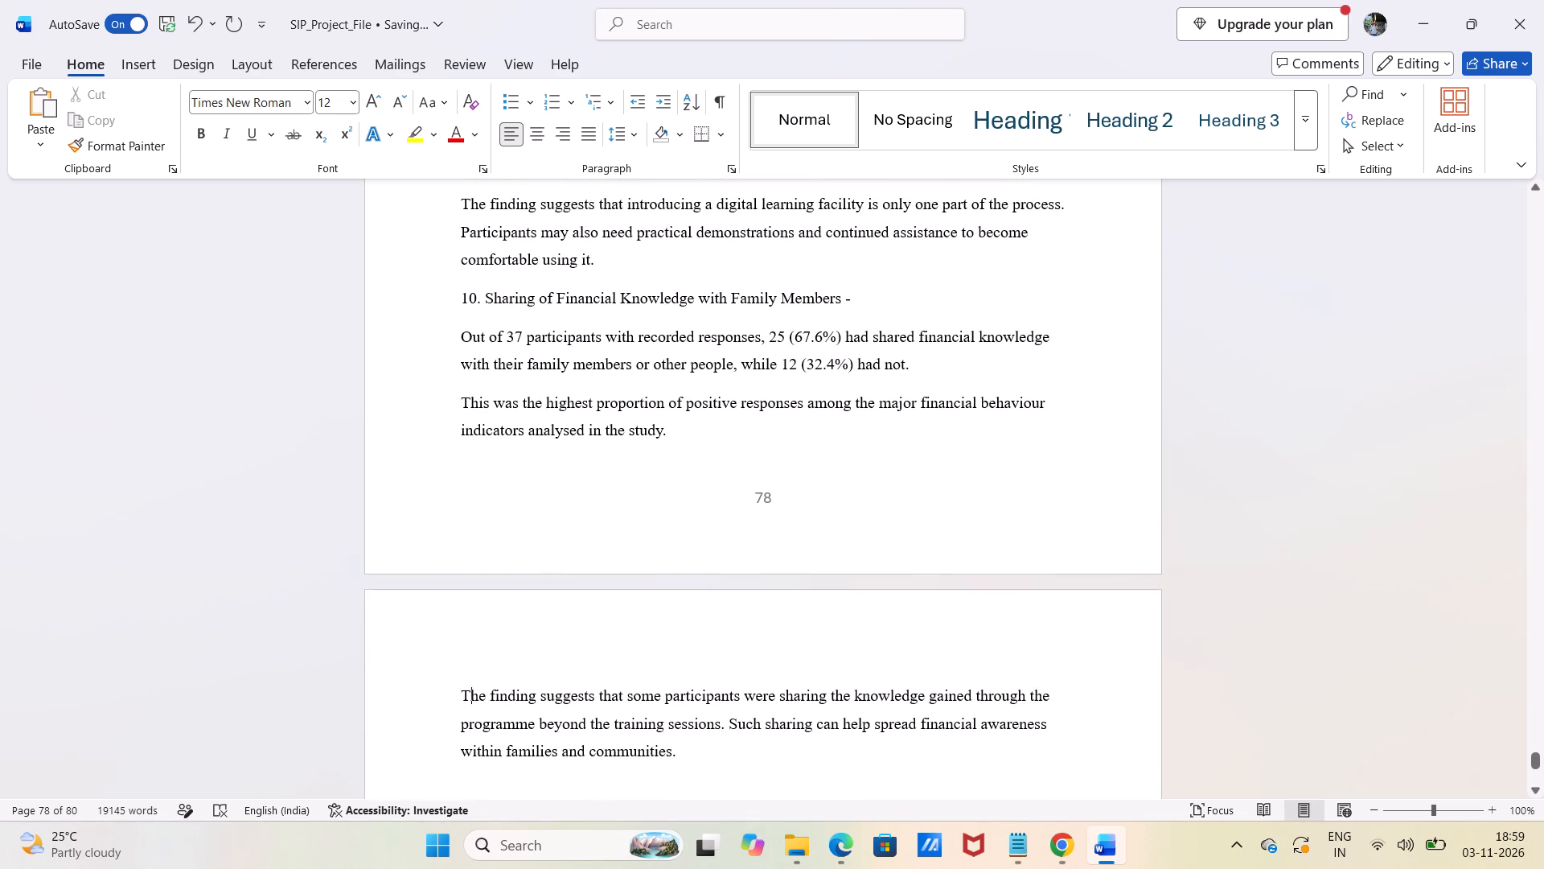
key("Left")
key("BackSpace")
Clear the "###" marks and the blank line before the finding 11 heading, ending it with a dash: "11. Limited Adoption of Budgeting Practices -".
scroll(487, 747, "down", 1)
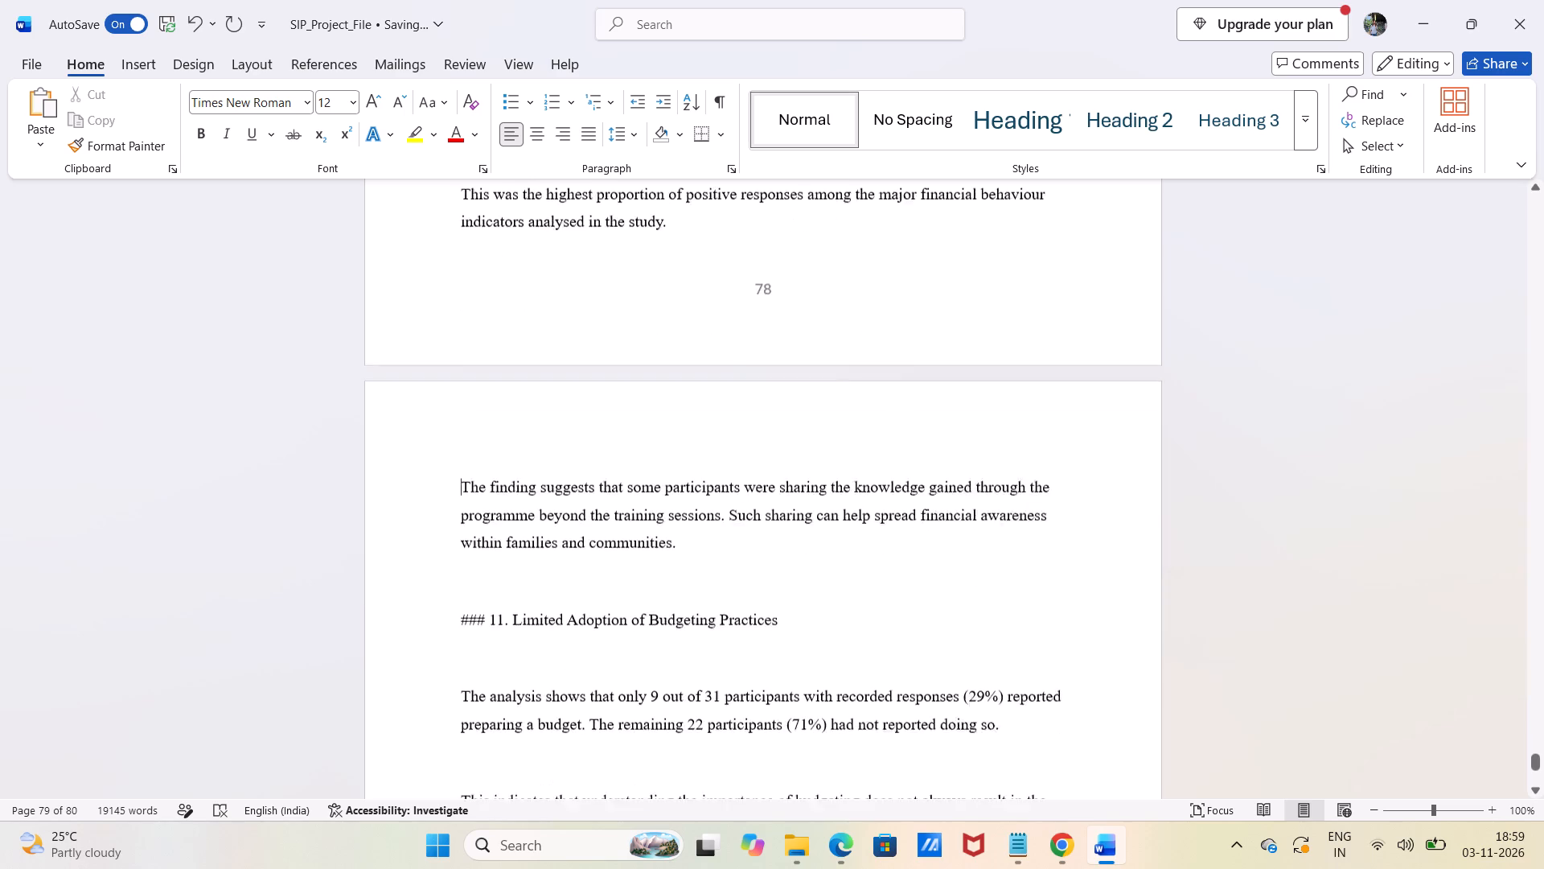
scroll(487, 747, "down", 1)
left_click(491, 531)
key("BackSpace")
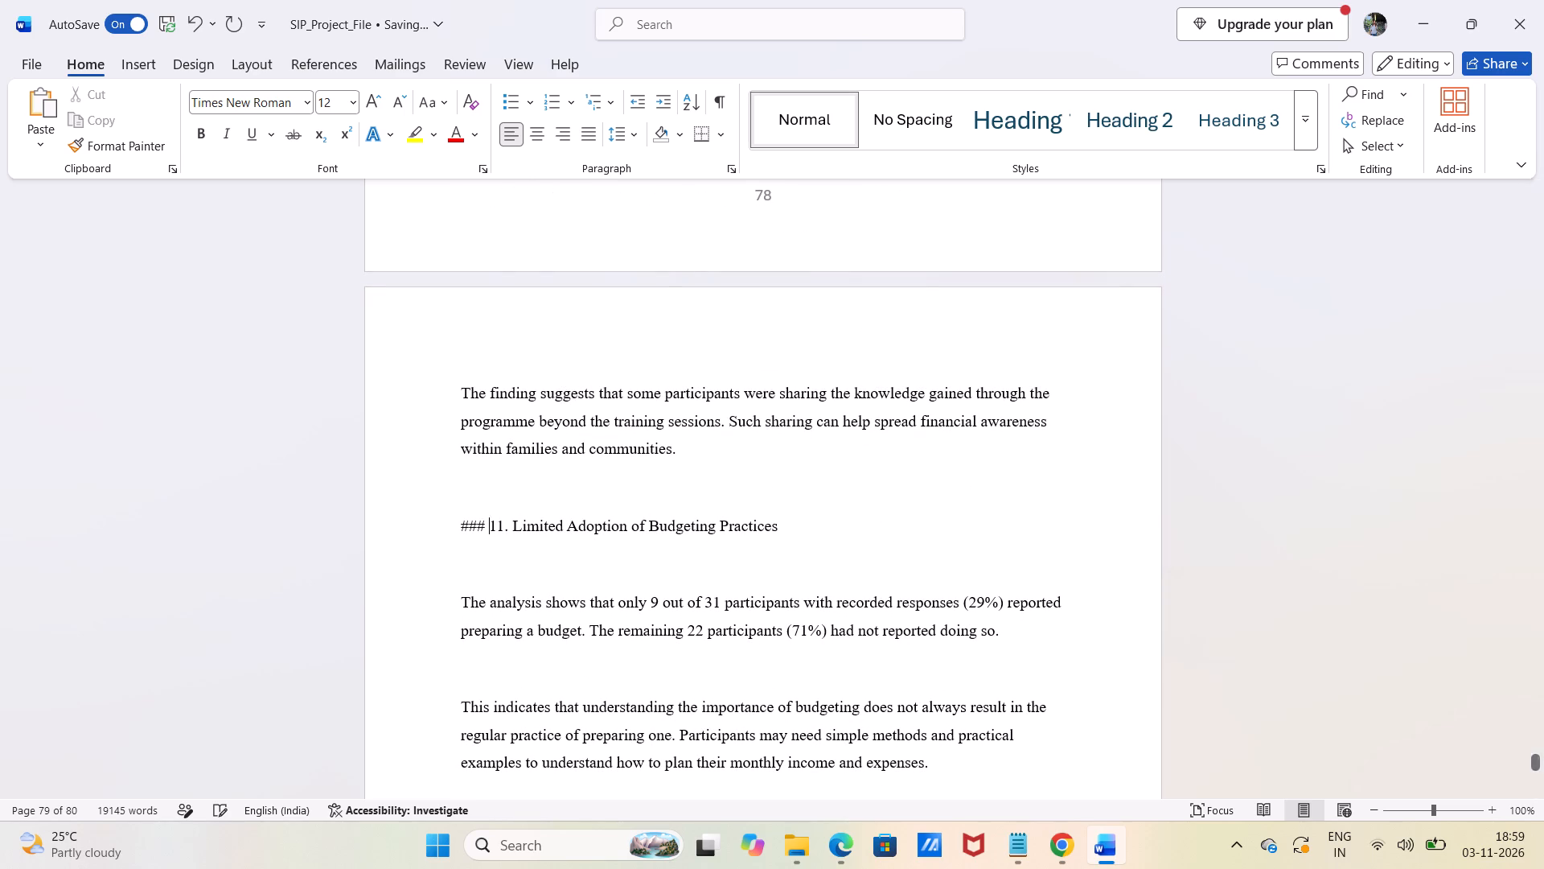
key("BackSpace")
key("BackSpace")
key("BackSpace")
key("BackSpace")
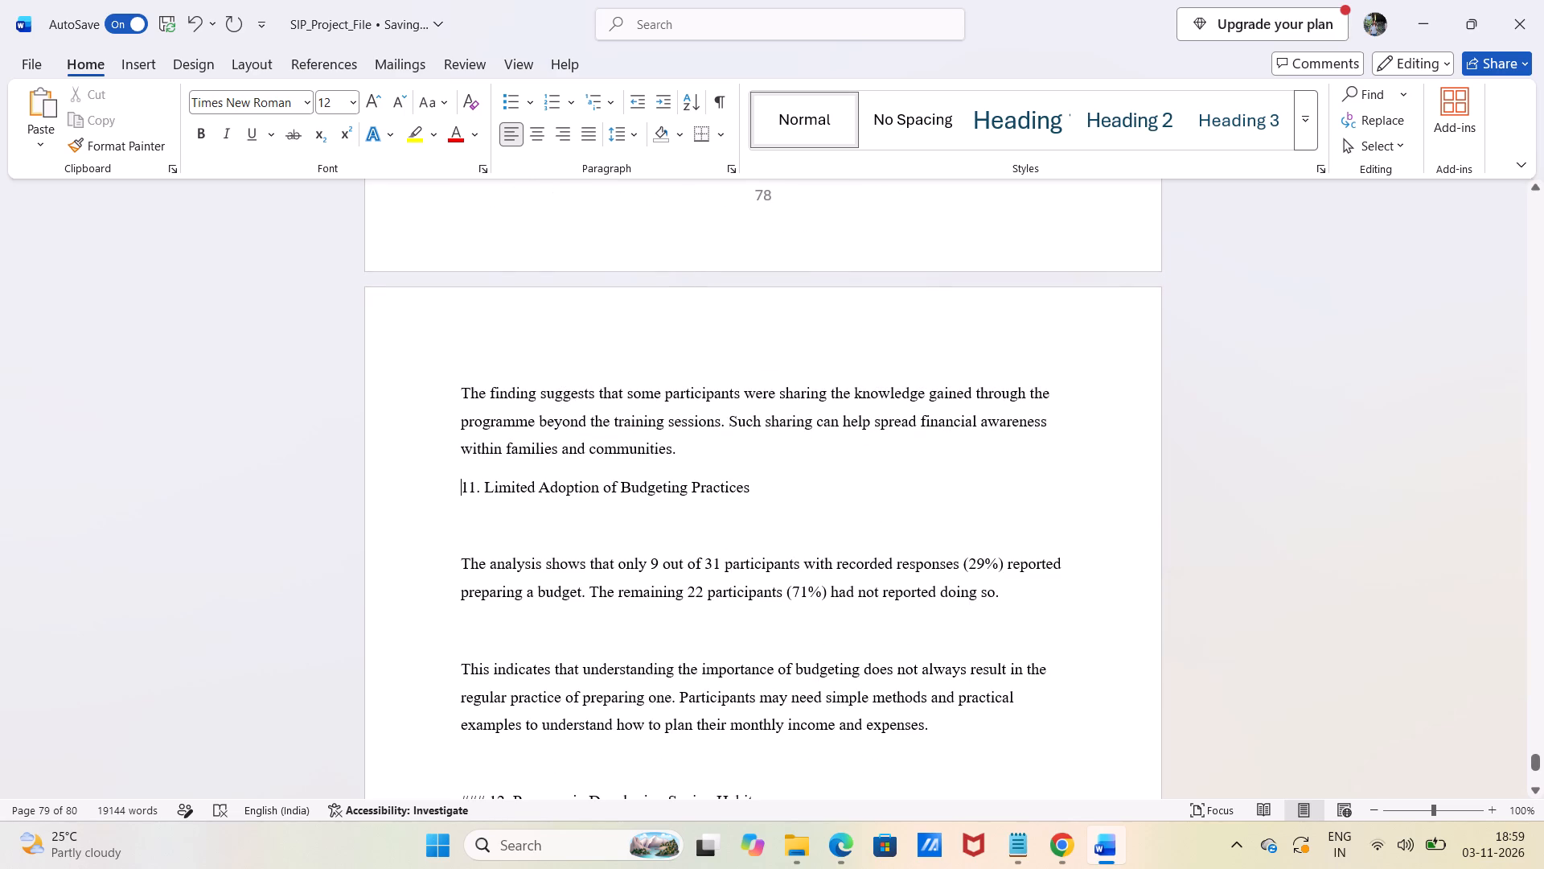
left_click(773, 500)
key("space")
type("-")
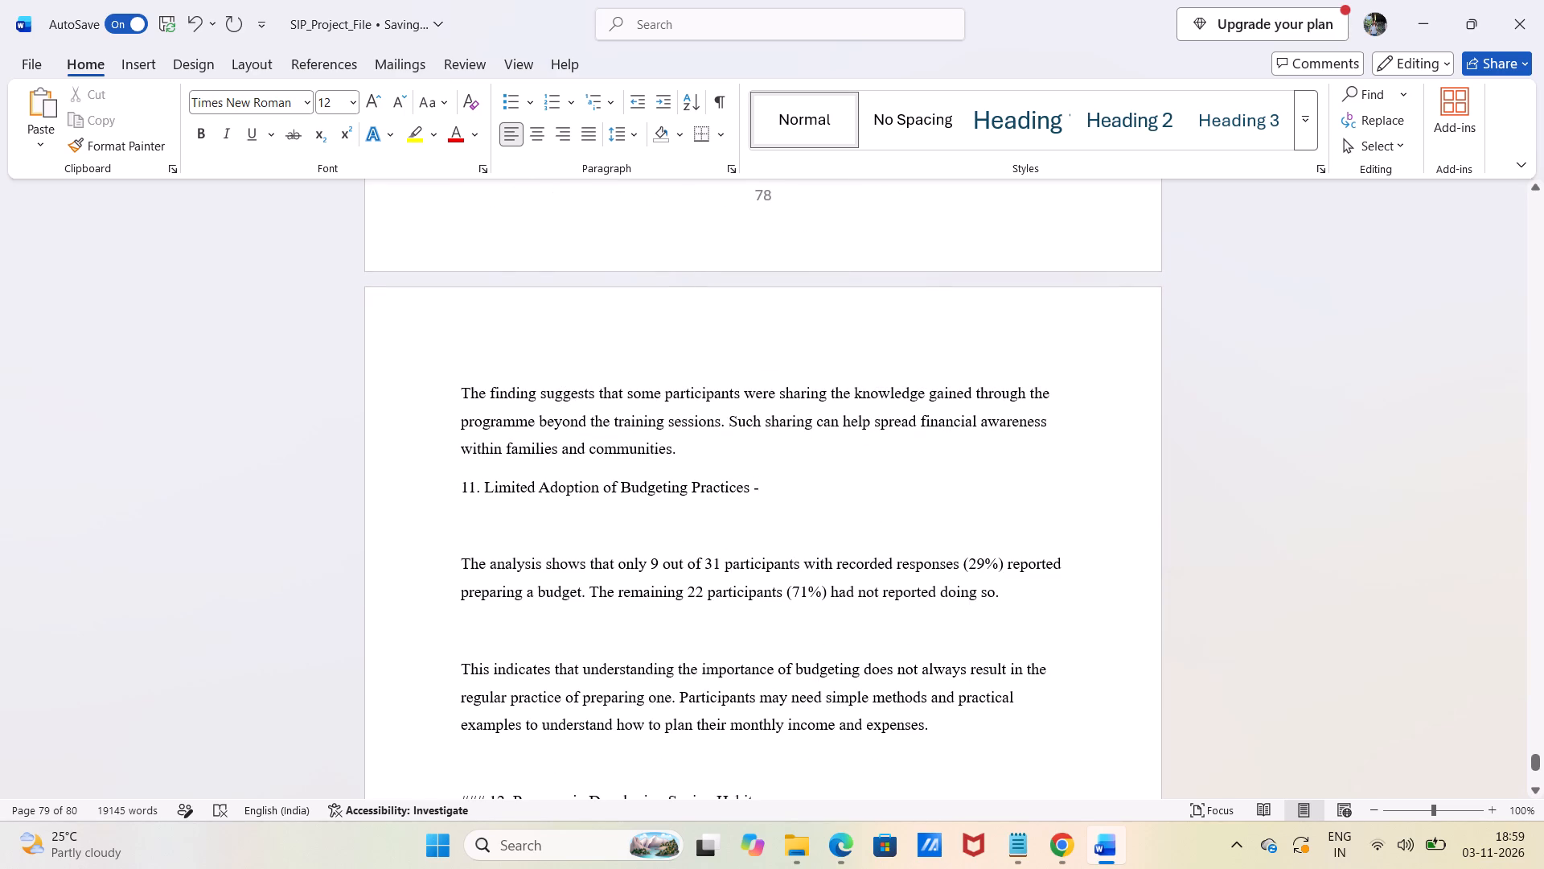
Remove the blank lines below the finding 11 heading and between its two paragraphs.
left_click(678, 531)
key("BackSpace")
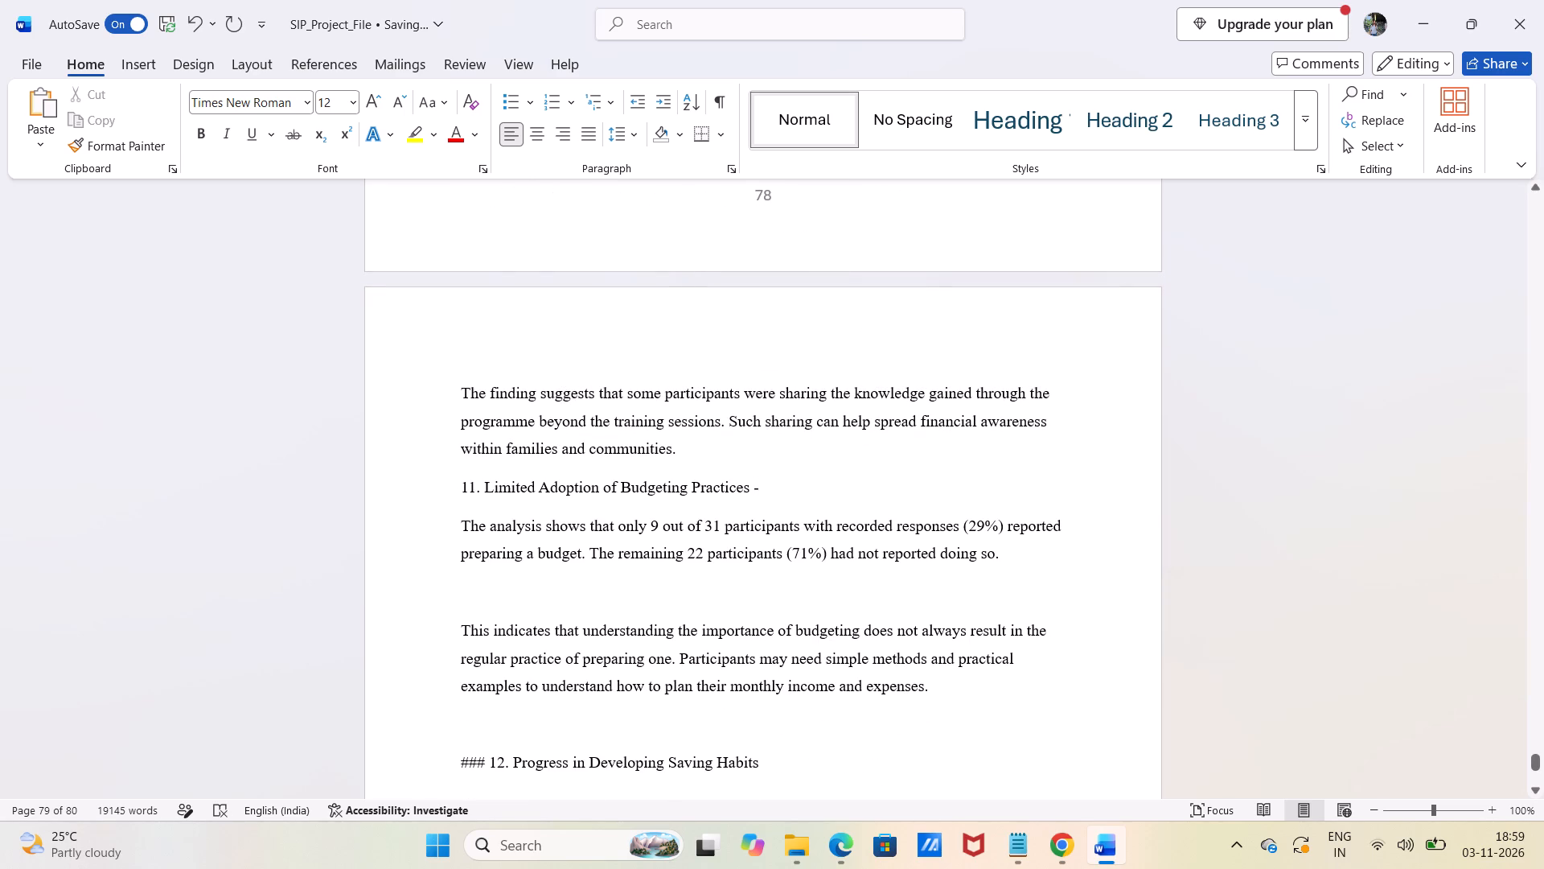
left_click(525, 586)
key("BackSpace")
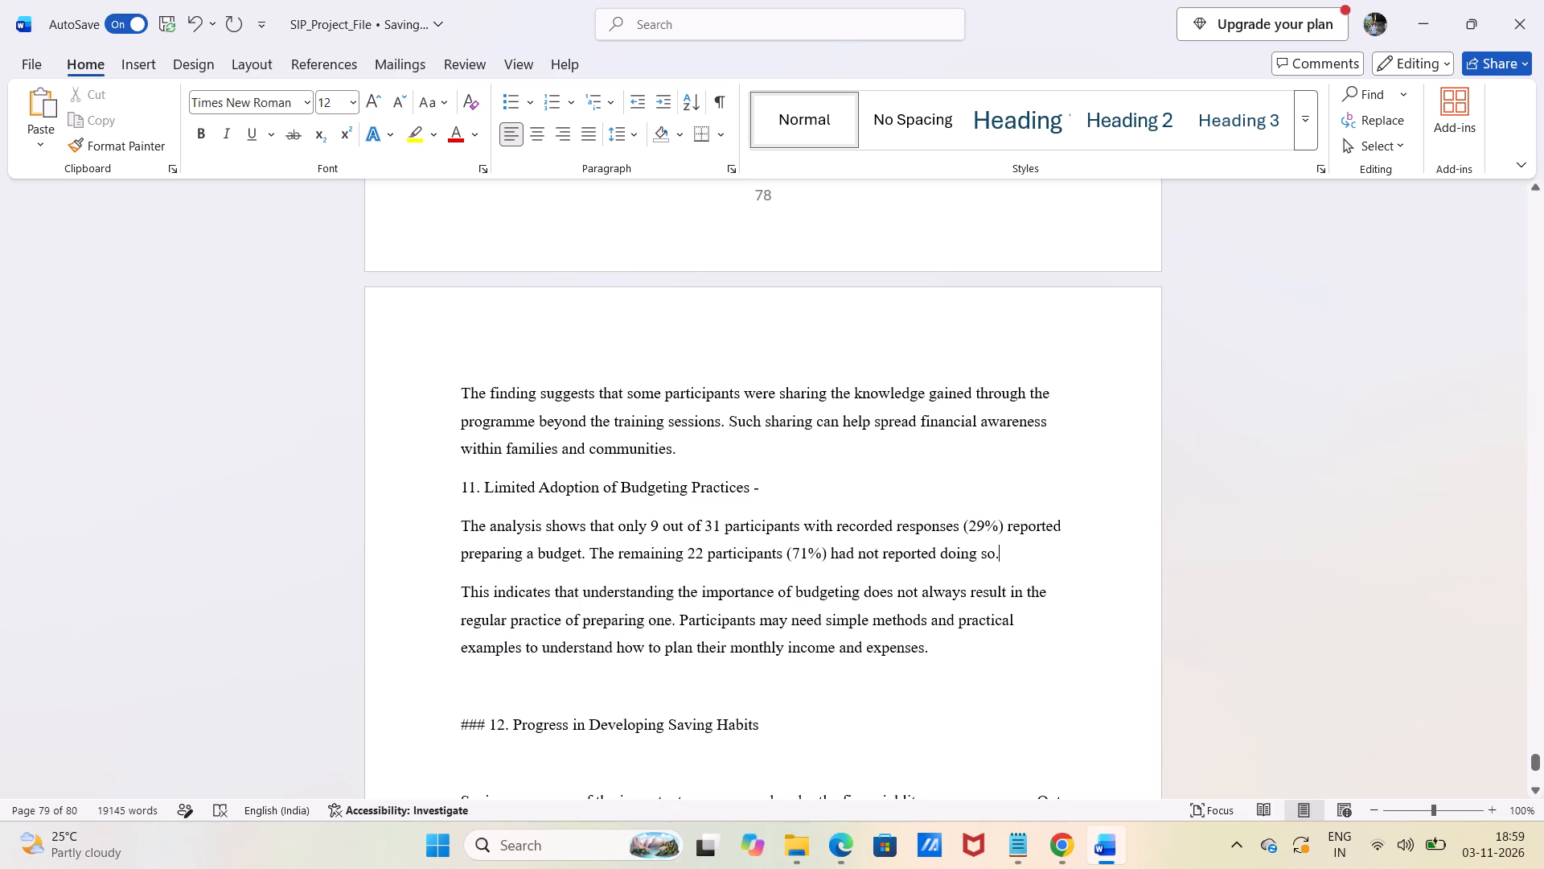
Clear the "###" marks and the blank line before the finding 12 heading, ending it with a dash: "12. Progress in Developing Saving Habits -".
left_click(487, 729)
key("BackSpace")
key("BackSpace")
key("BackSpace")
key("BackSpace")
key("BackSpace")
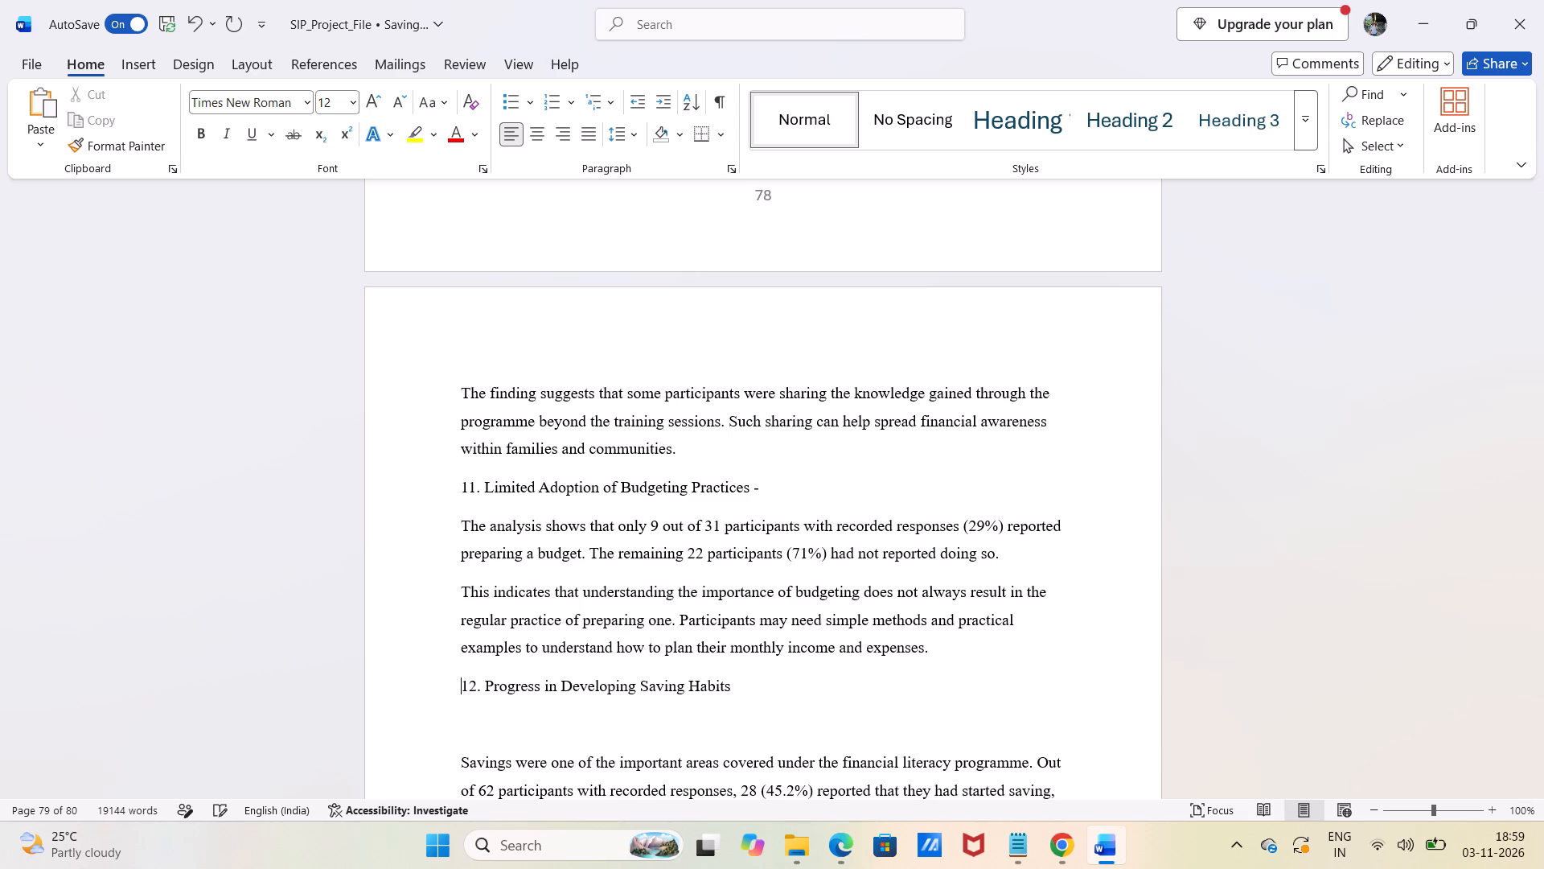
left_click(751, 677)
key("space")
type("-")
Remove the blank lines below the finding 12 heading and between its three paragraphs.
left_click(566, 710)
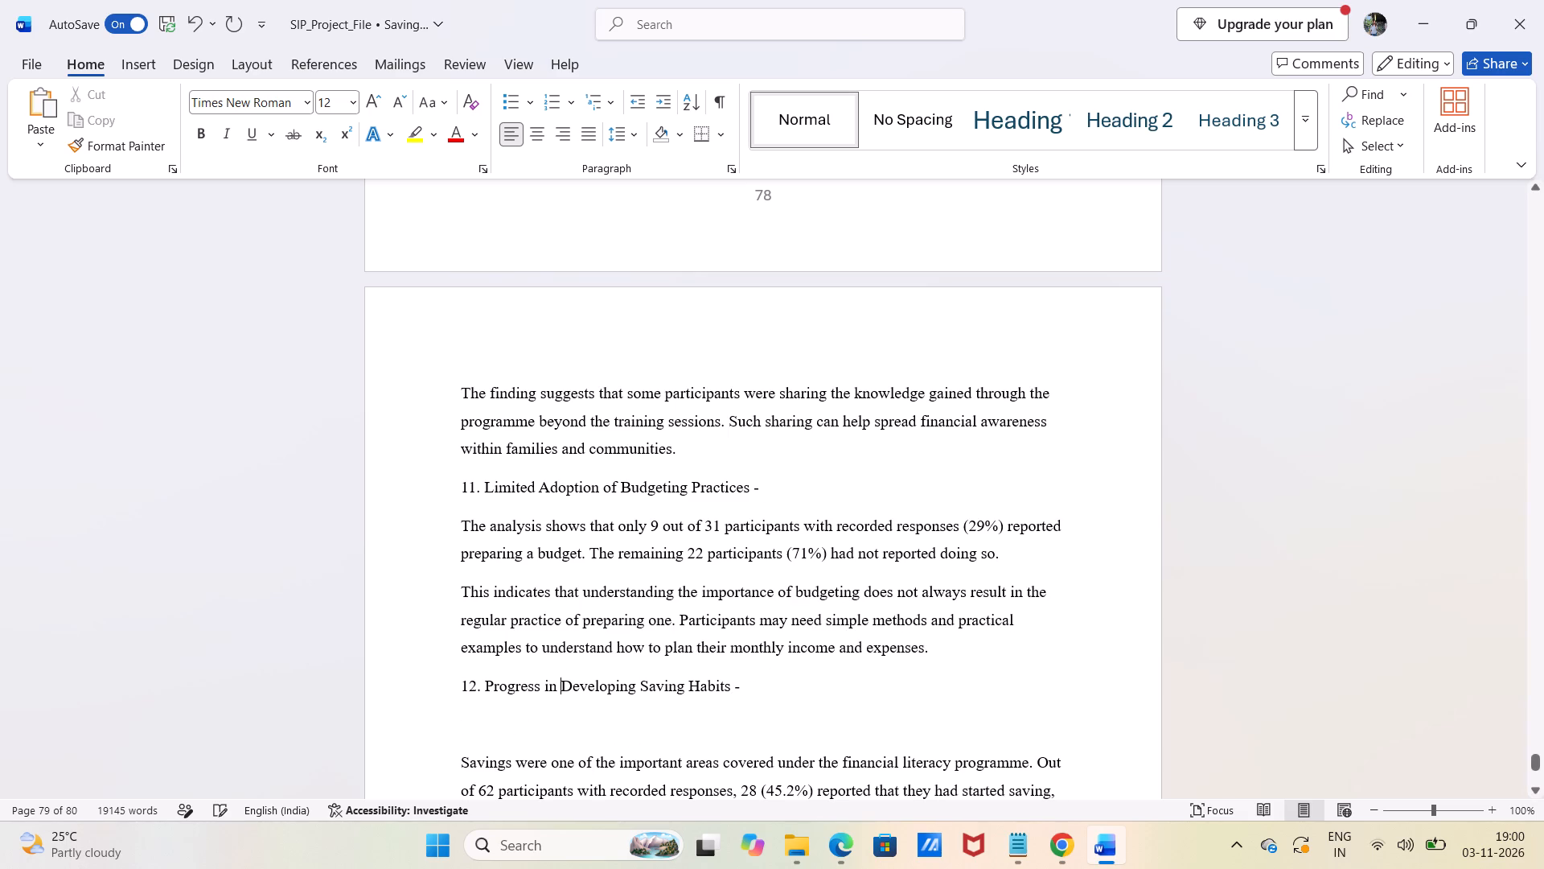
left_click(554, 714)
left_click(503, 722)
key("BackSpace")
scroll(503, 722, "down", 1)
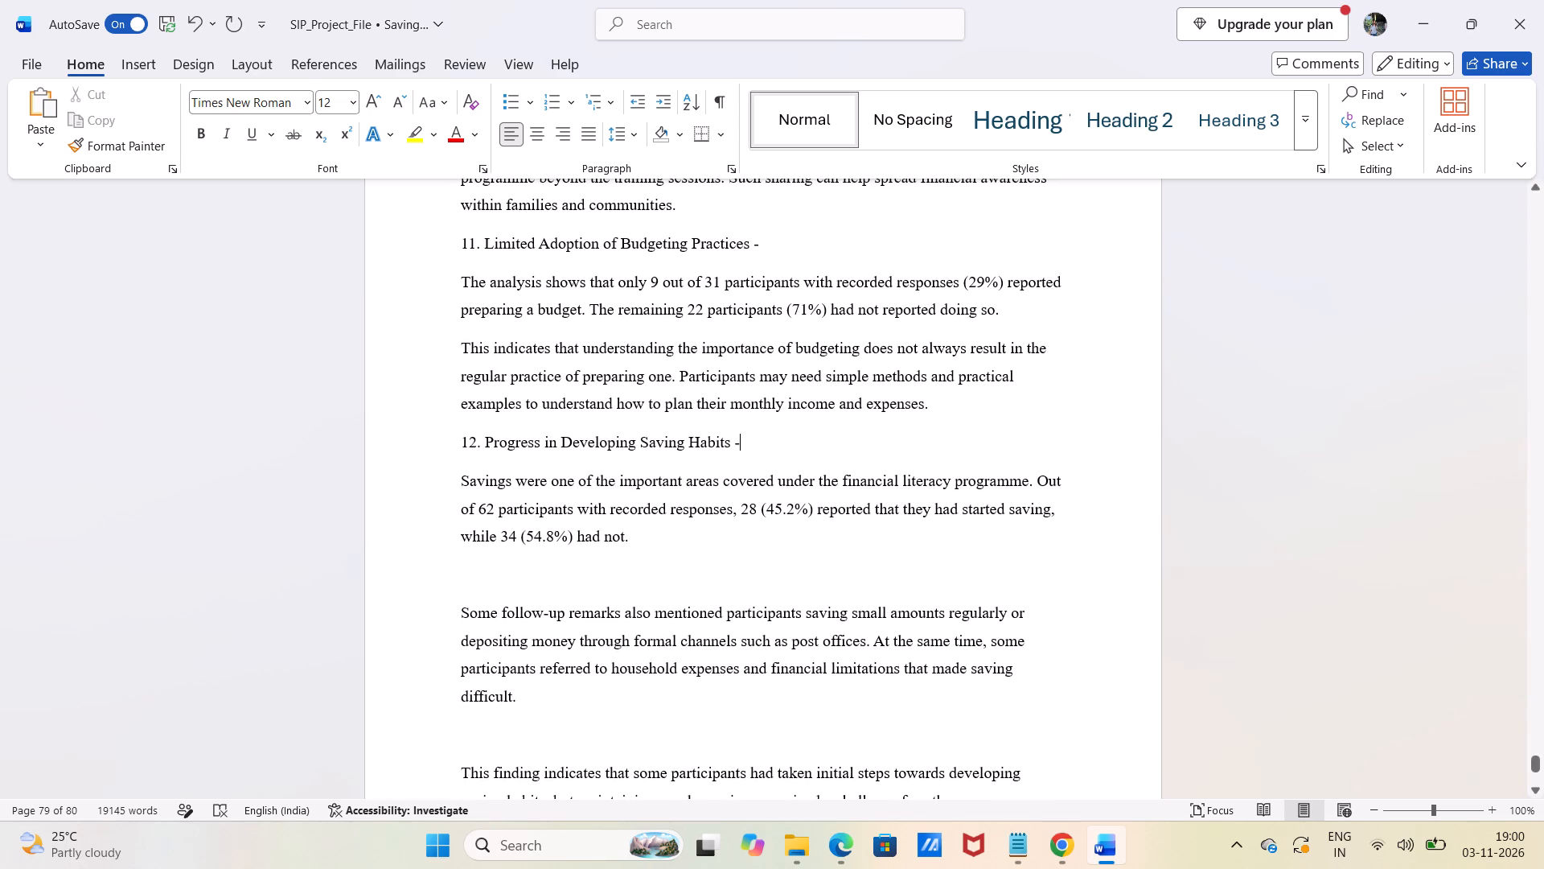
left_click(484, 580)
key("BackSpace")
left_click(487, 706)
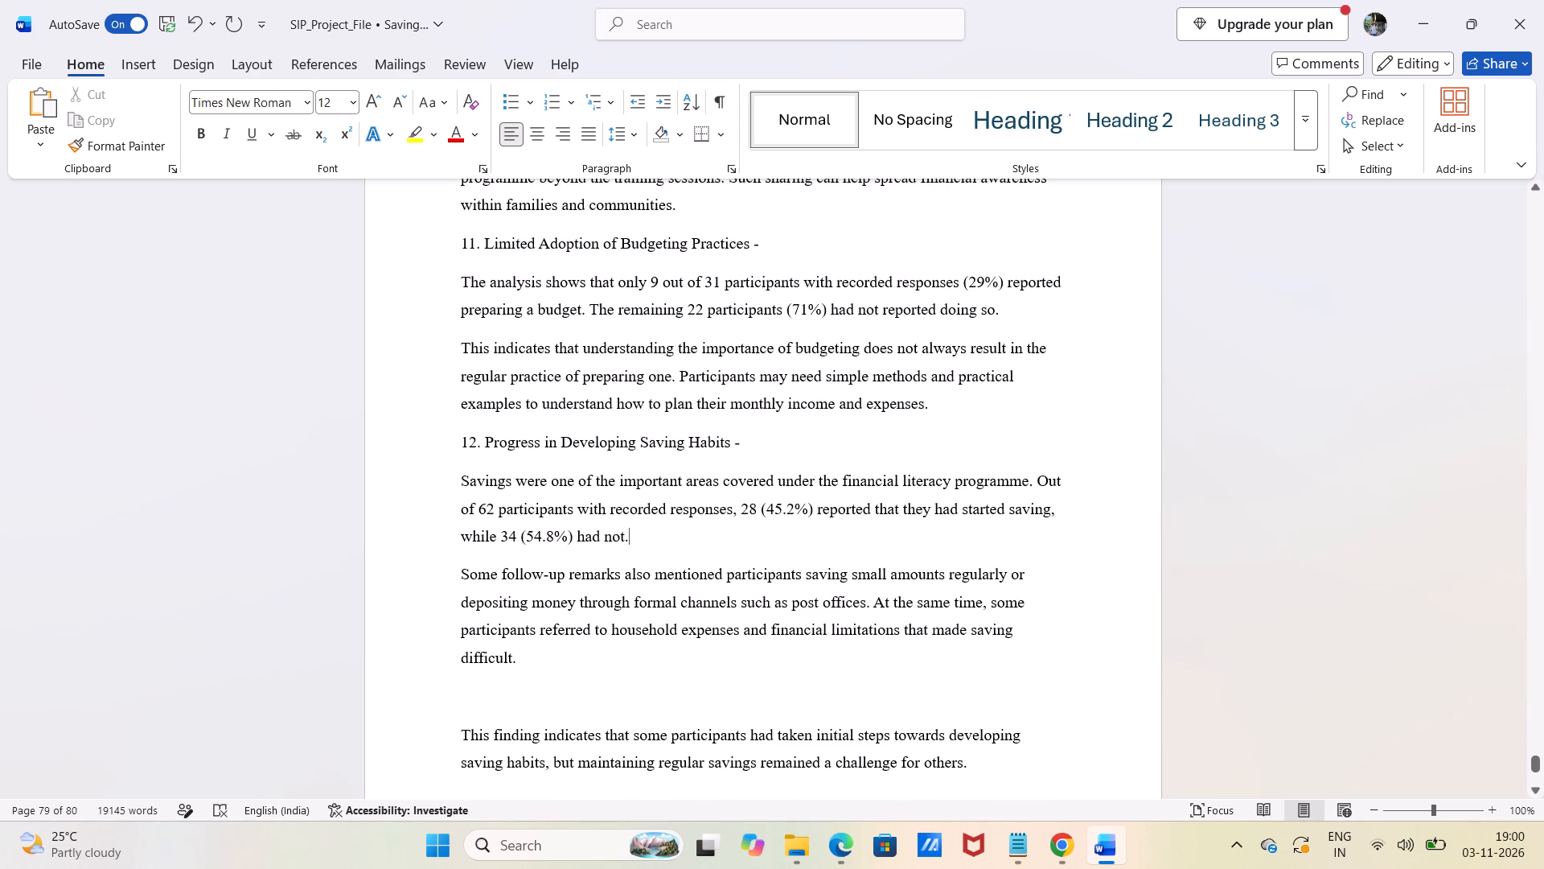
key("BackSpace")
Clear the "###" marks and the blank line before the finding 13 heading, ending it with a dash: "13. Limited Use of Banking and Government Schemes -".
scroll(487, 706, "down", 2)
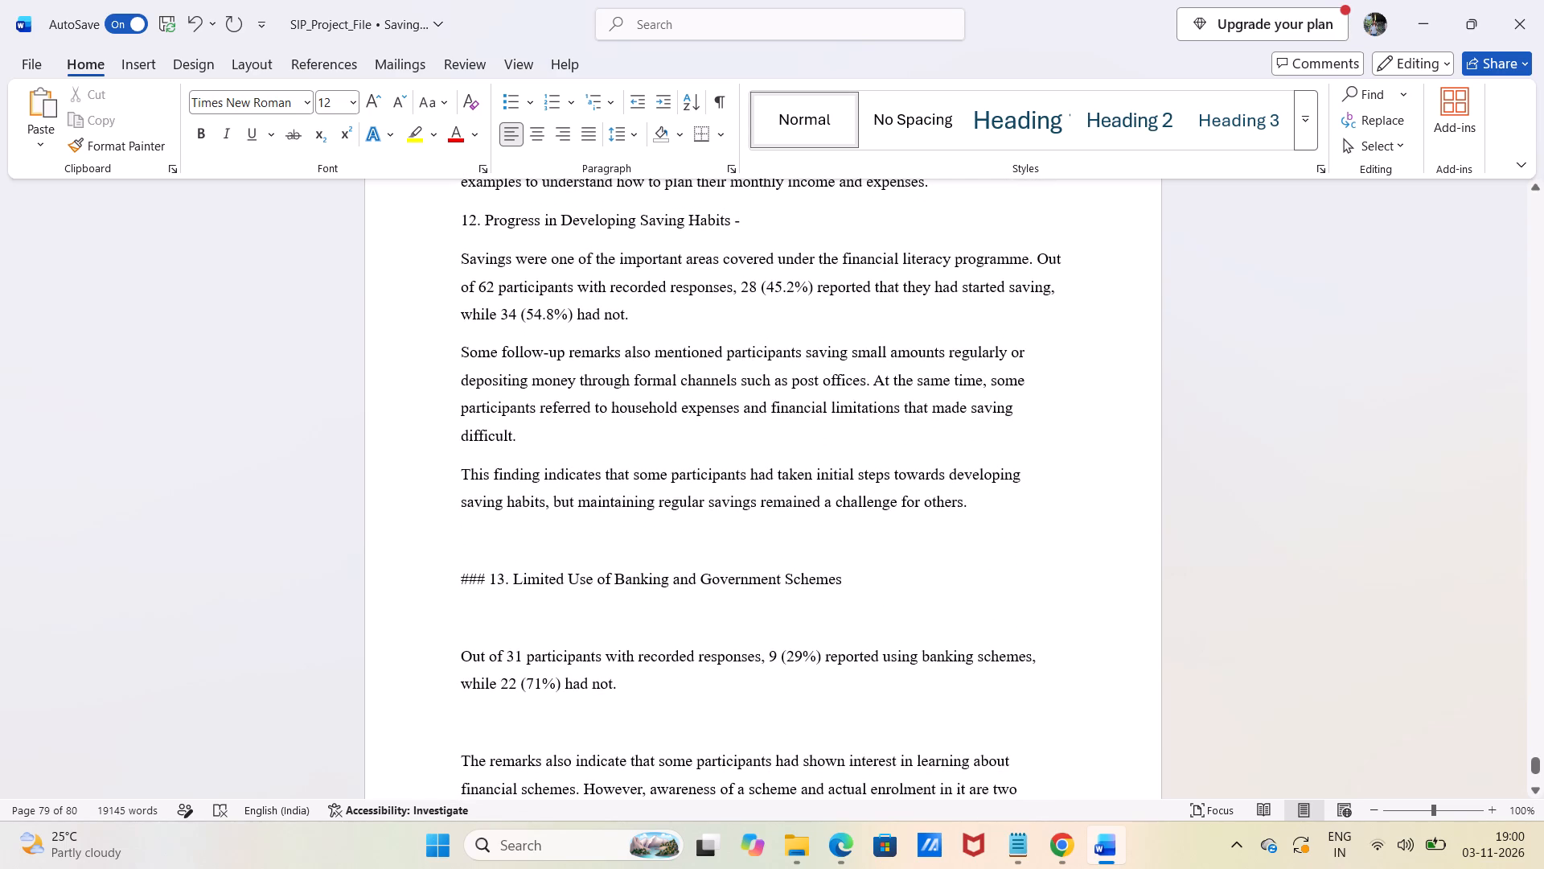
left_click(488, 581)
key("BackSpace")
key("BackSpace")
key("BackSpace")
key("BackSpace")
key("BackSpace")
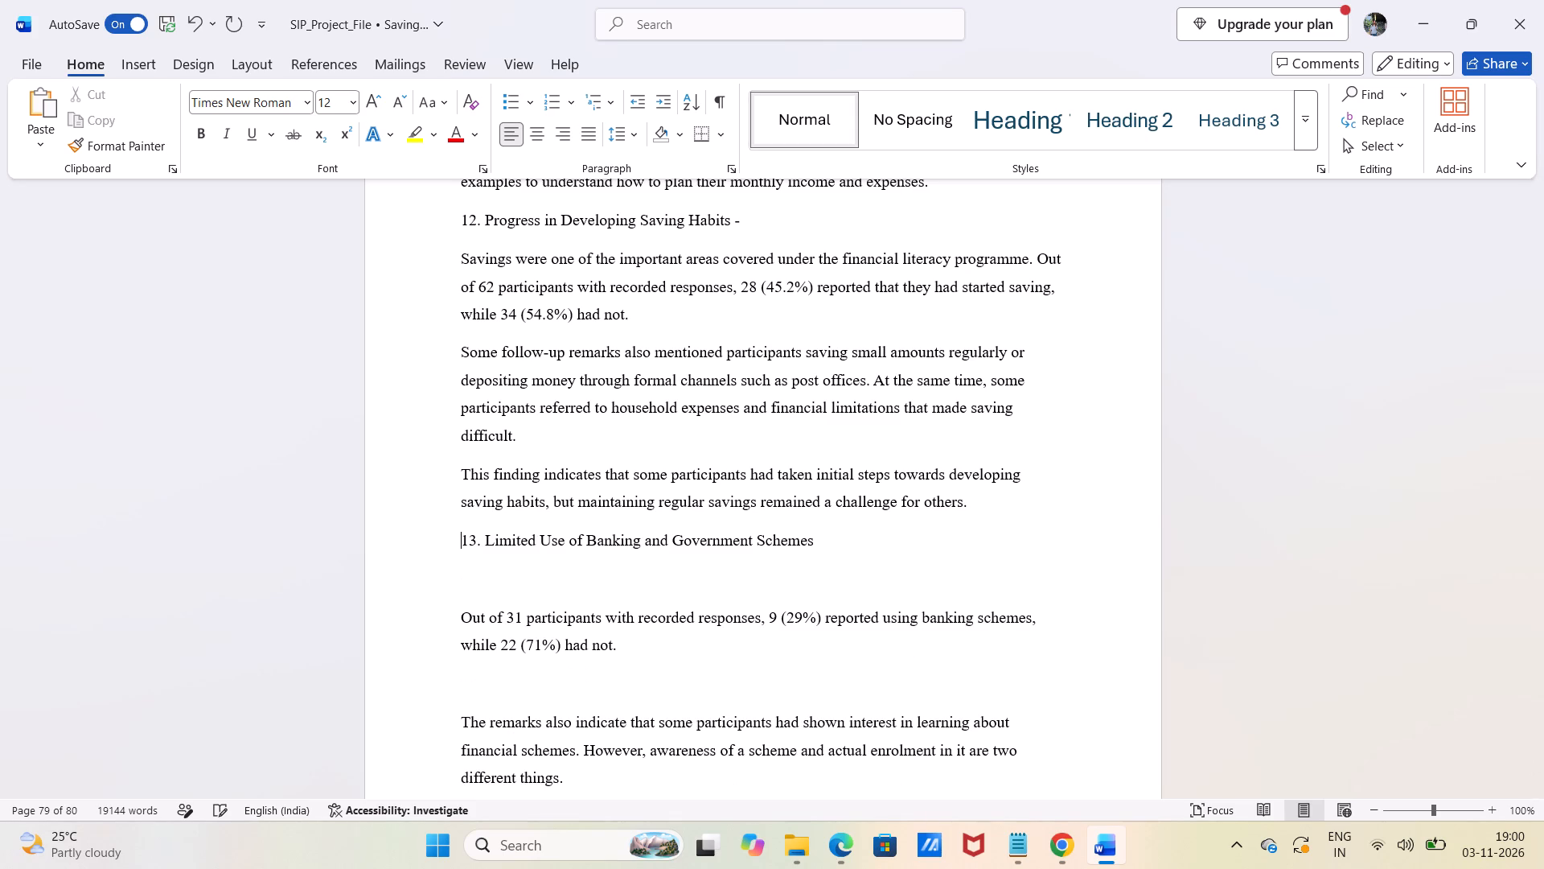
left_click(834, 540)
key("space")
type("-")
Remove the blank lines below the finding 13 heading and between its three paragraphs.
left_click(602, 575)
key("BackSpace")
left_click(475, 646)
key("BackSpace")
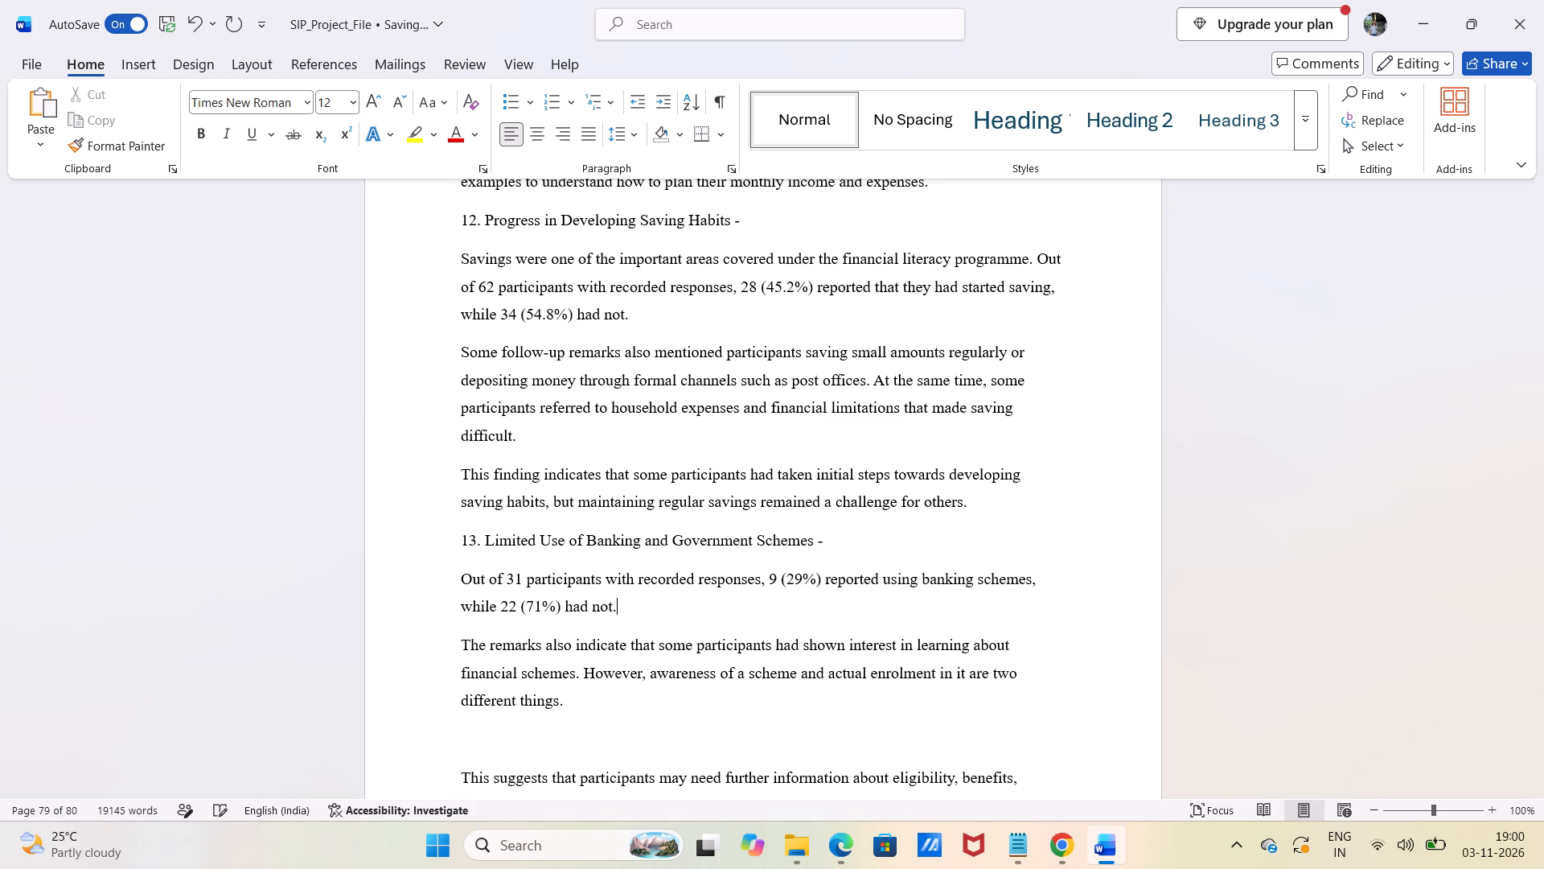
left_click(500, 735)
key("BackSpace")
Strip the "###" marks from the finding 14 heading and end it with a dash: "14. Need for Continued Financial Guidance -".
scroll(500, 735, "down", 1)
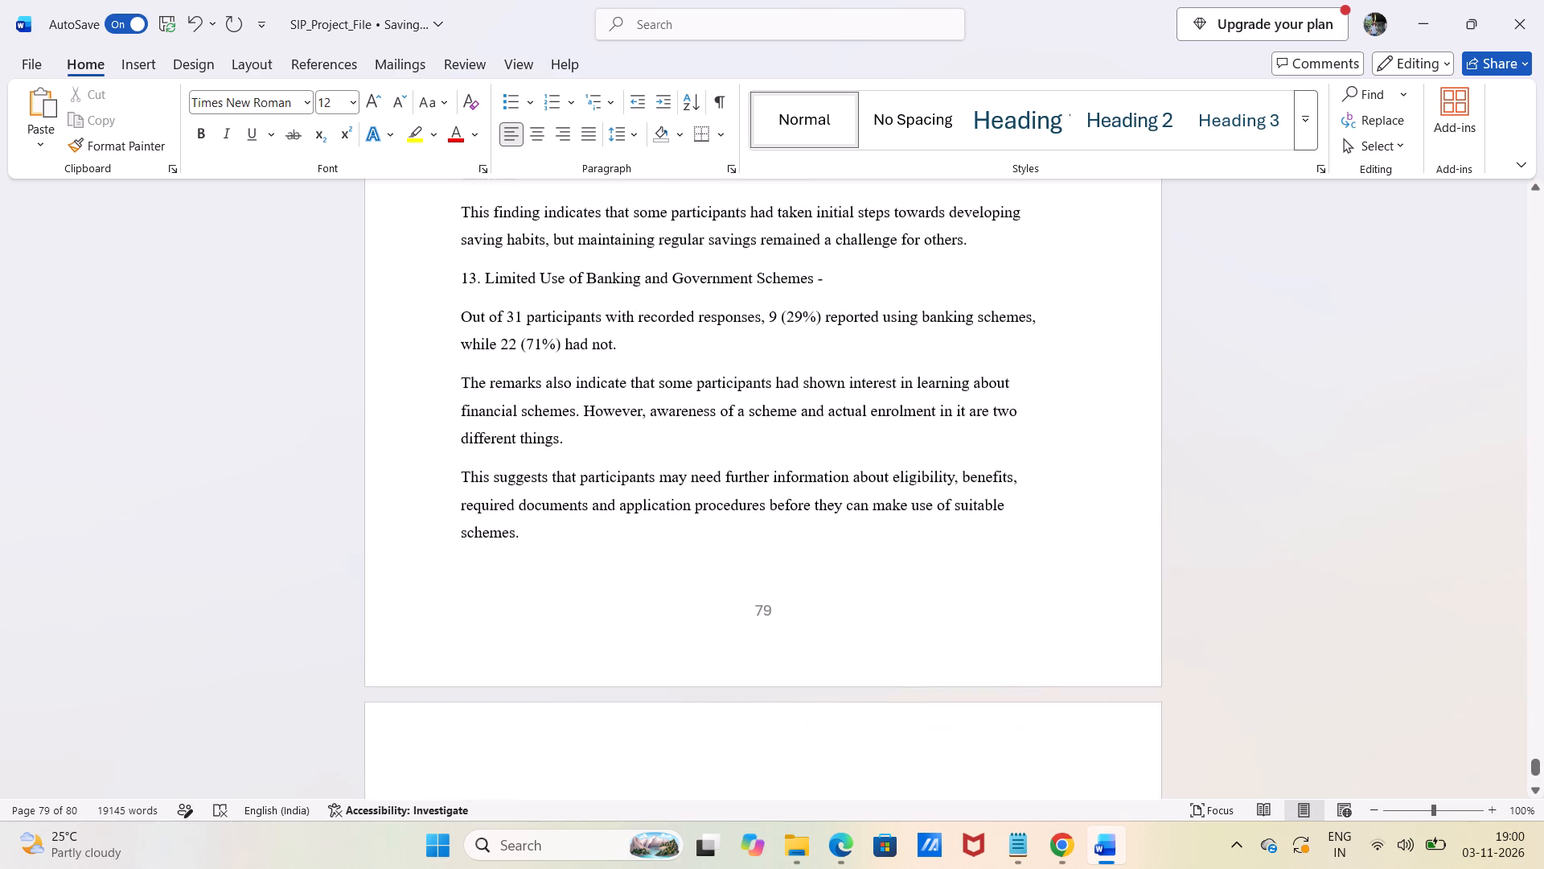
scroll(487, 616, "down", 1)
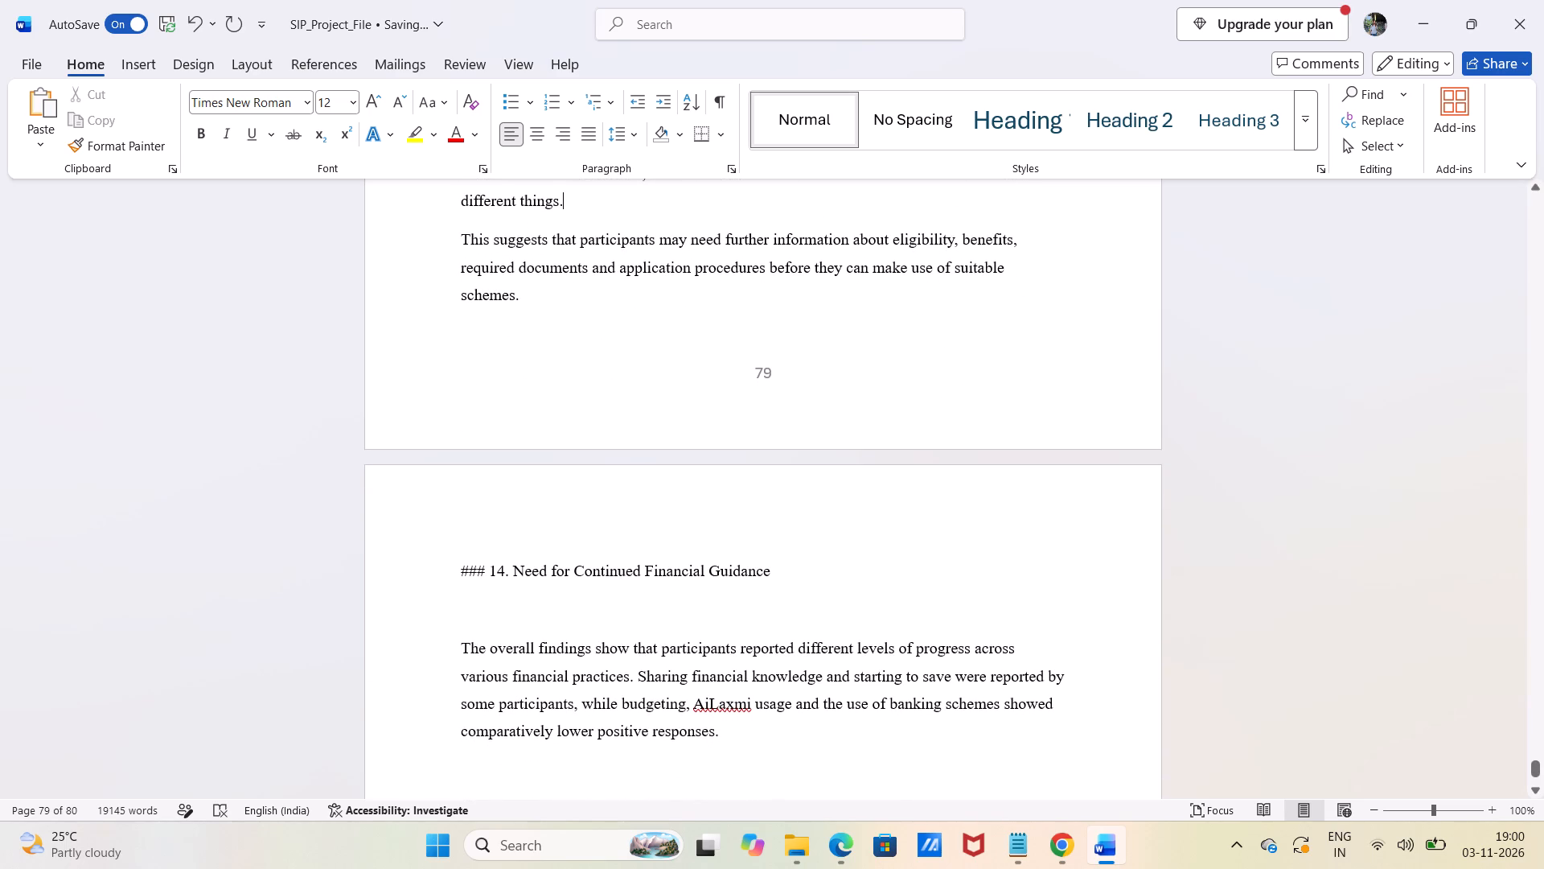
left_click(488, 575)
key("BackSpace")
key("BackSpace")
key("BackSpace")
key("BackSpace")
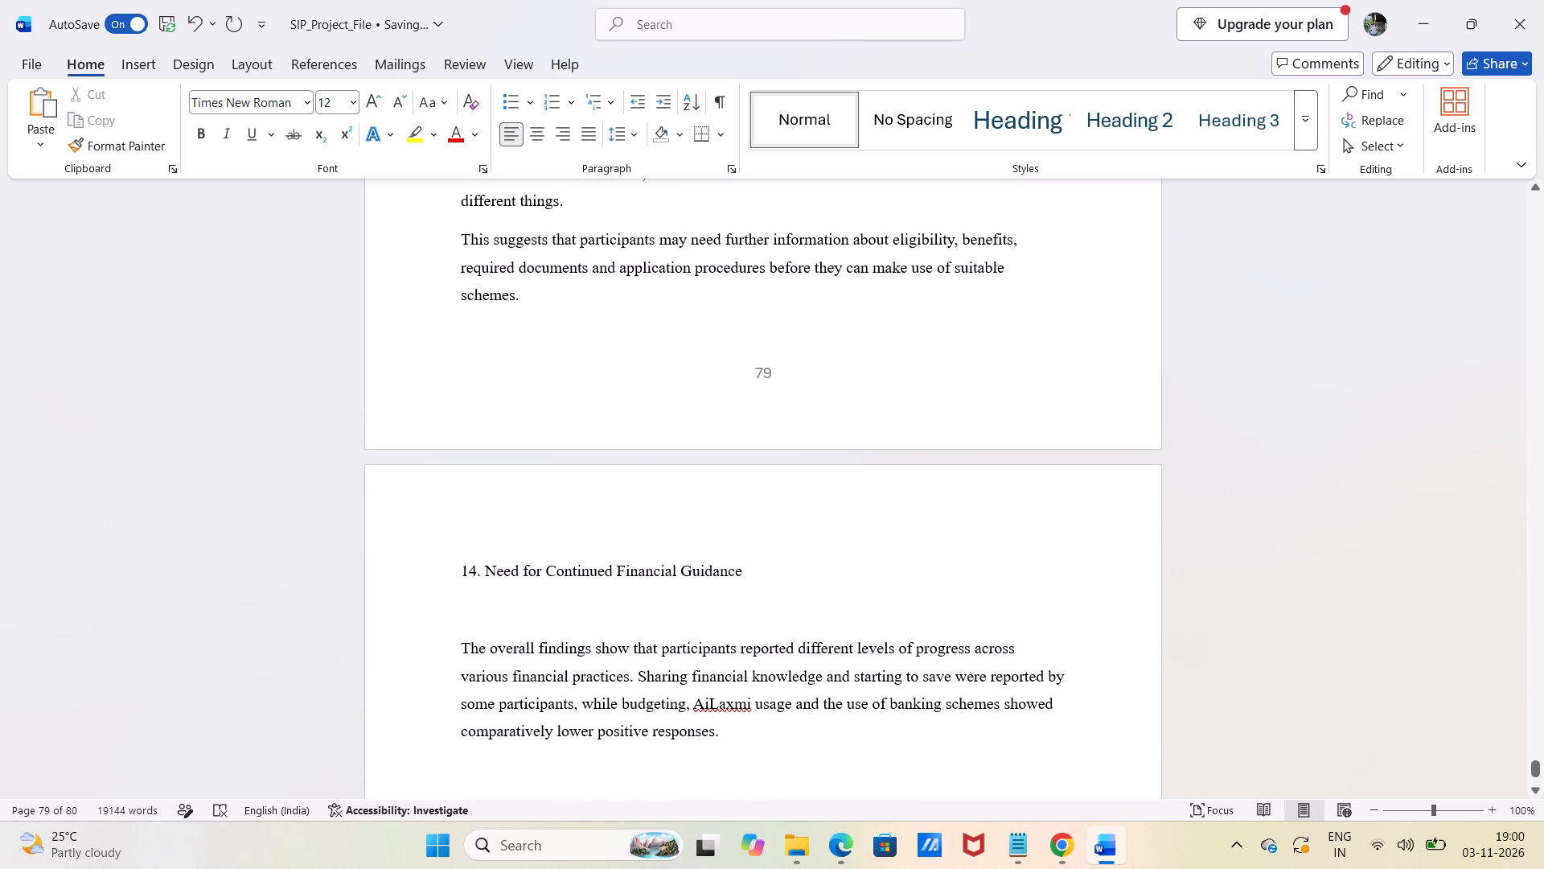
left_click(780, 579)
key("space")
type("-")
Remove the blank lines below the finding 14 heading and between its two paragraphs.
key("Down")
key("BackSpace")
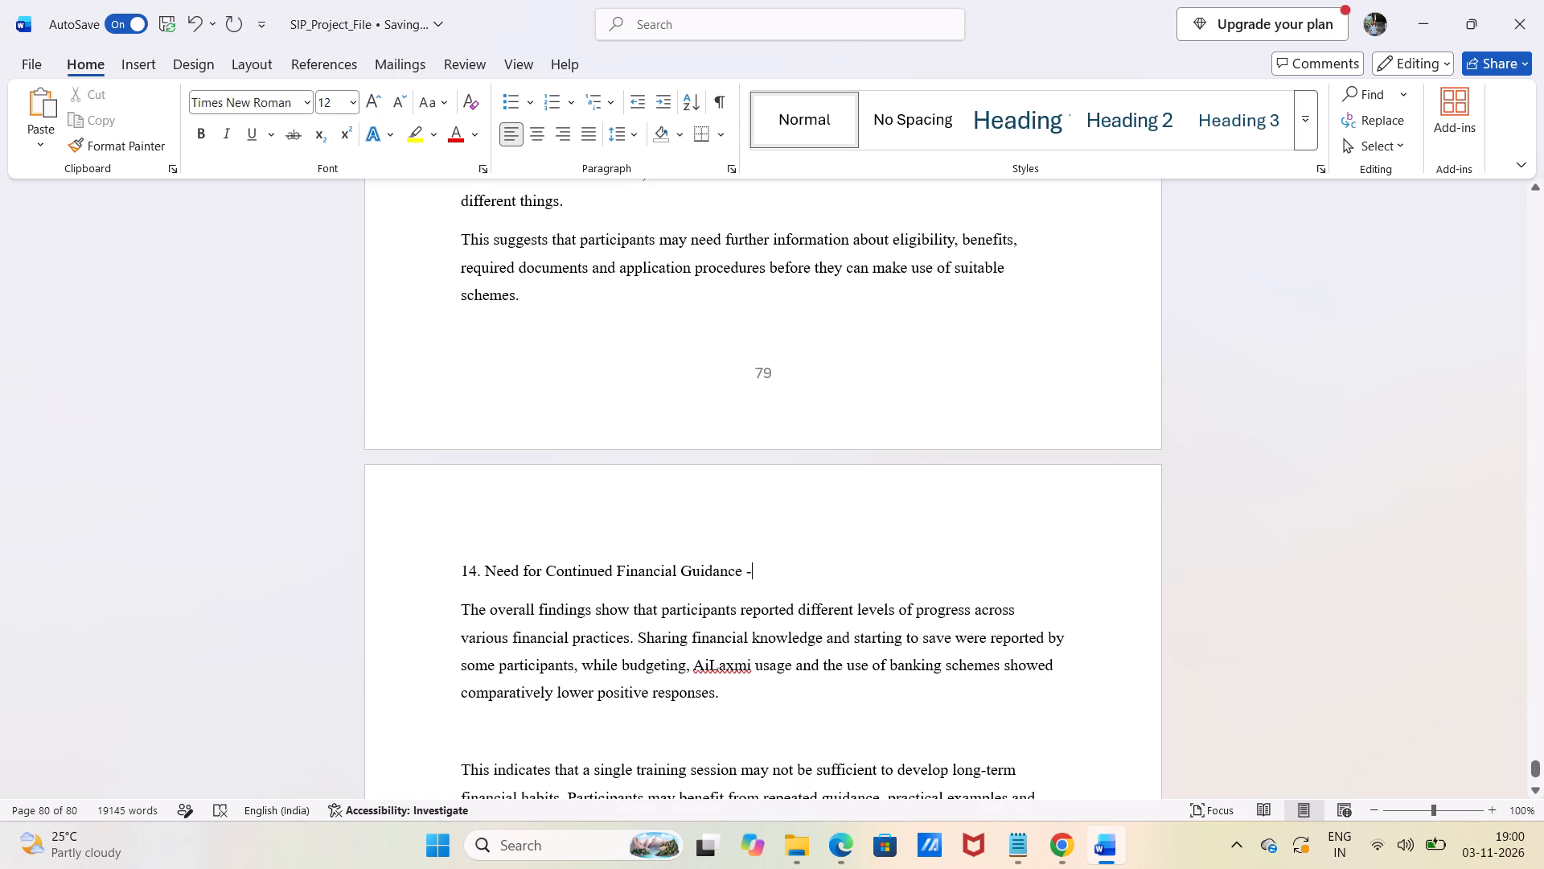
left_click(583, 719)
key("Down")
key("BackSpace")
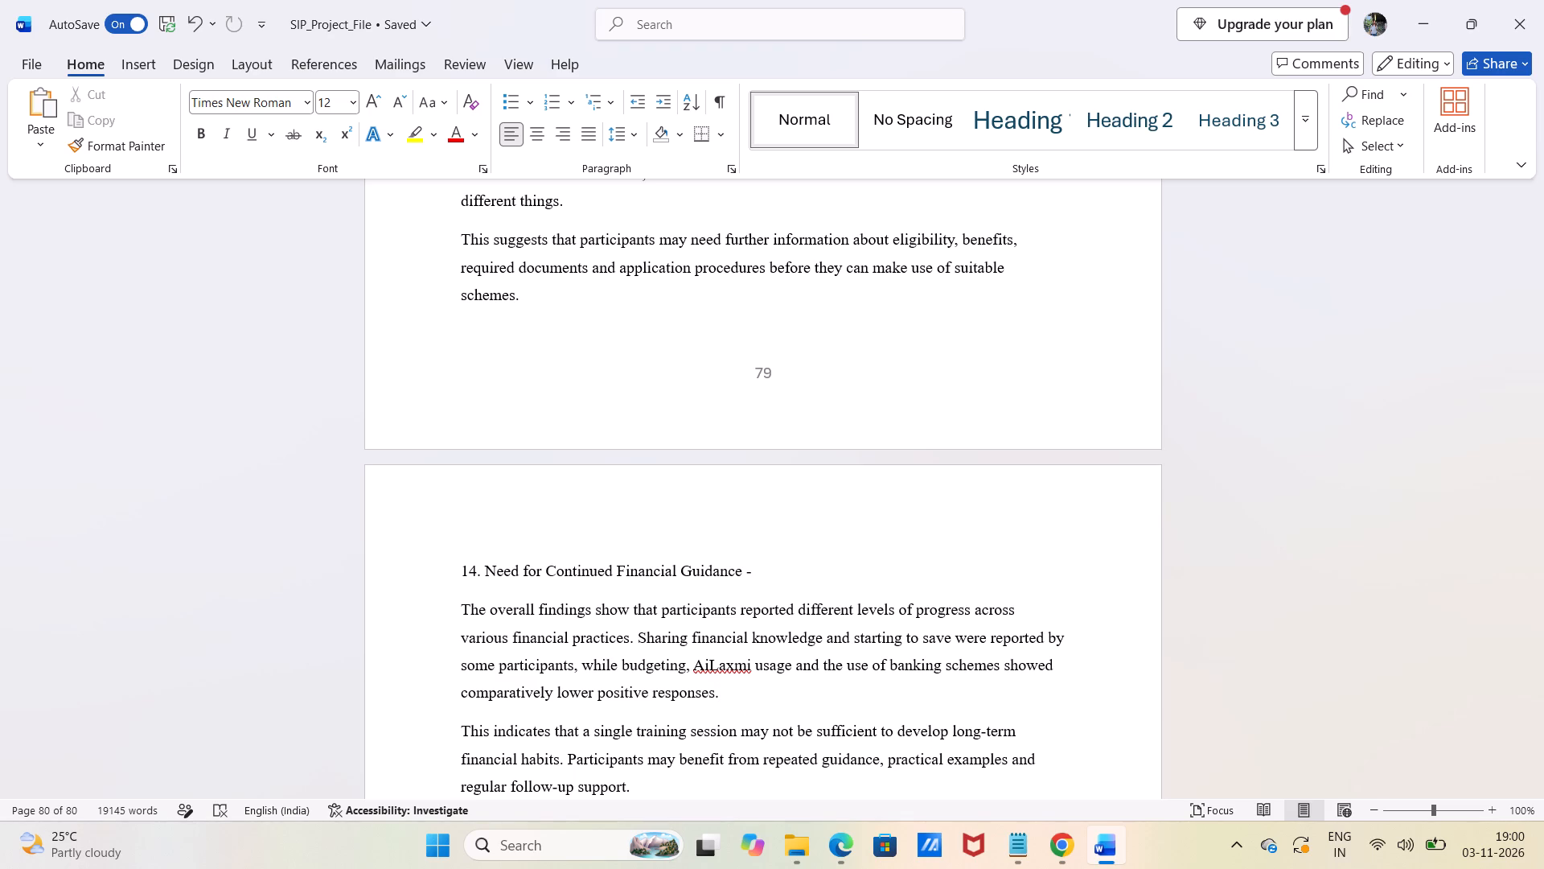
Look over the cleaned-up findings from the end of finding 14 back to the 5.1 Major Findings of the Study heading.
scroll(583, 719, "down", 1)
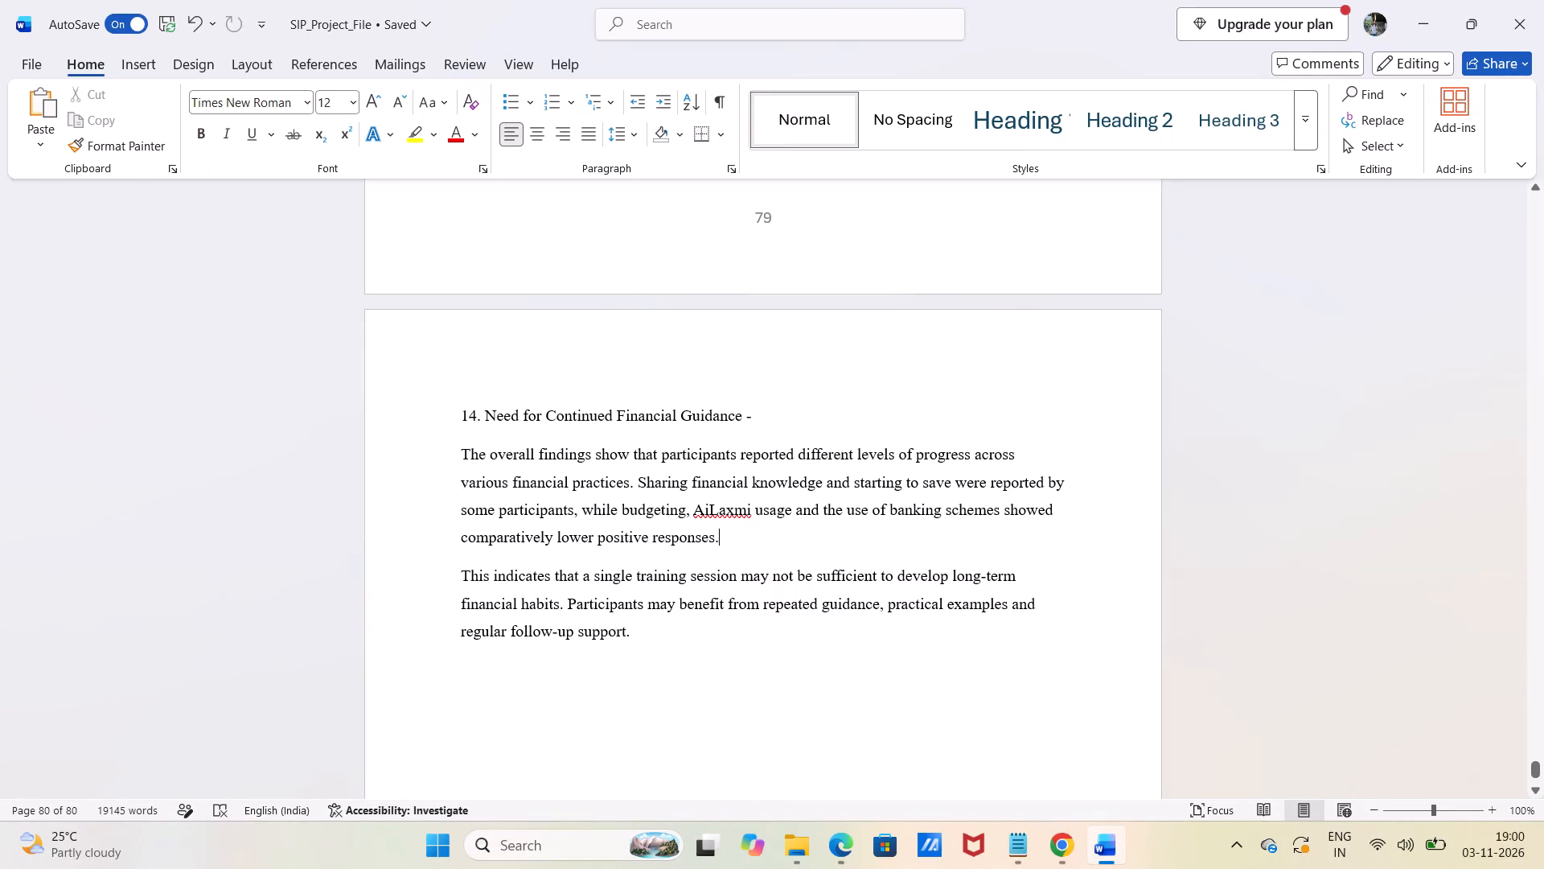
scroll(568, 670, "down", 1)
left_click(652, 304)
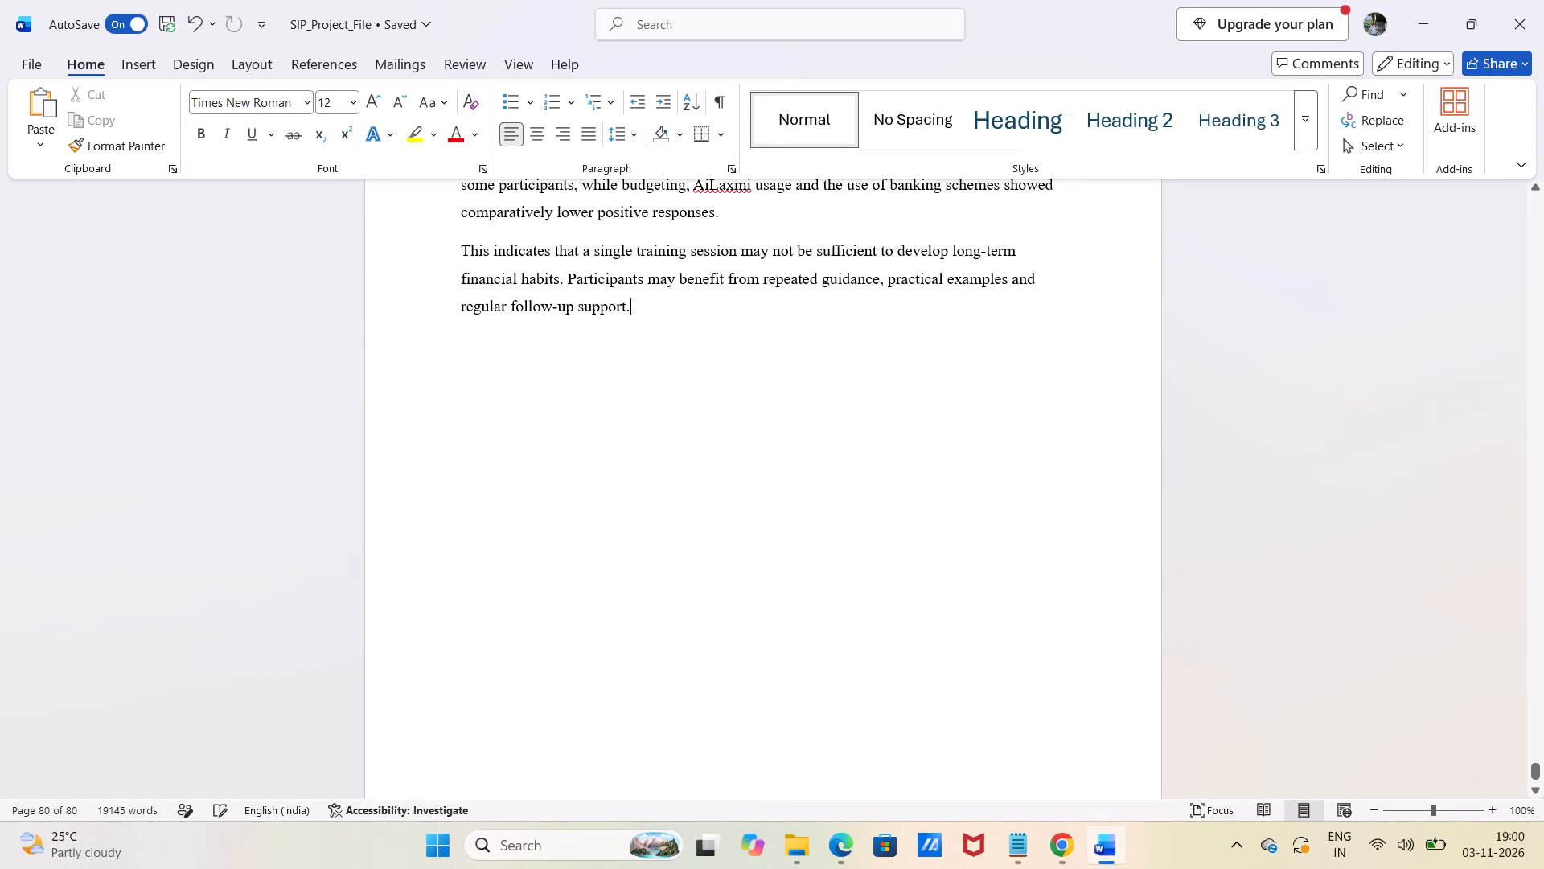
scroll(612, 352, "up", 5)
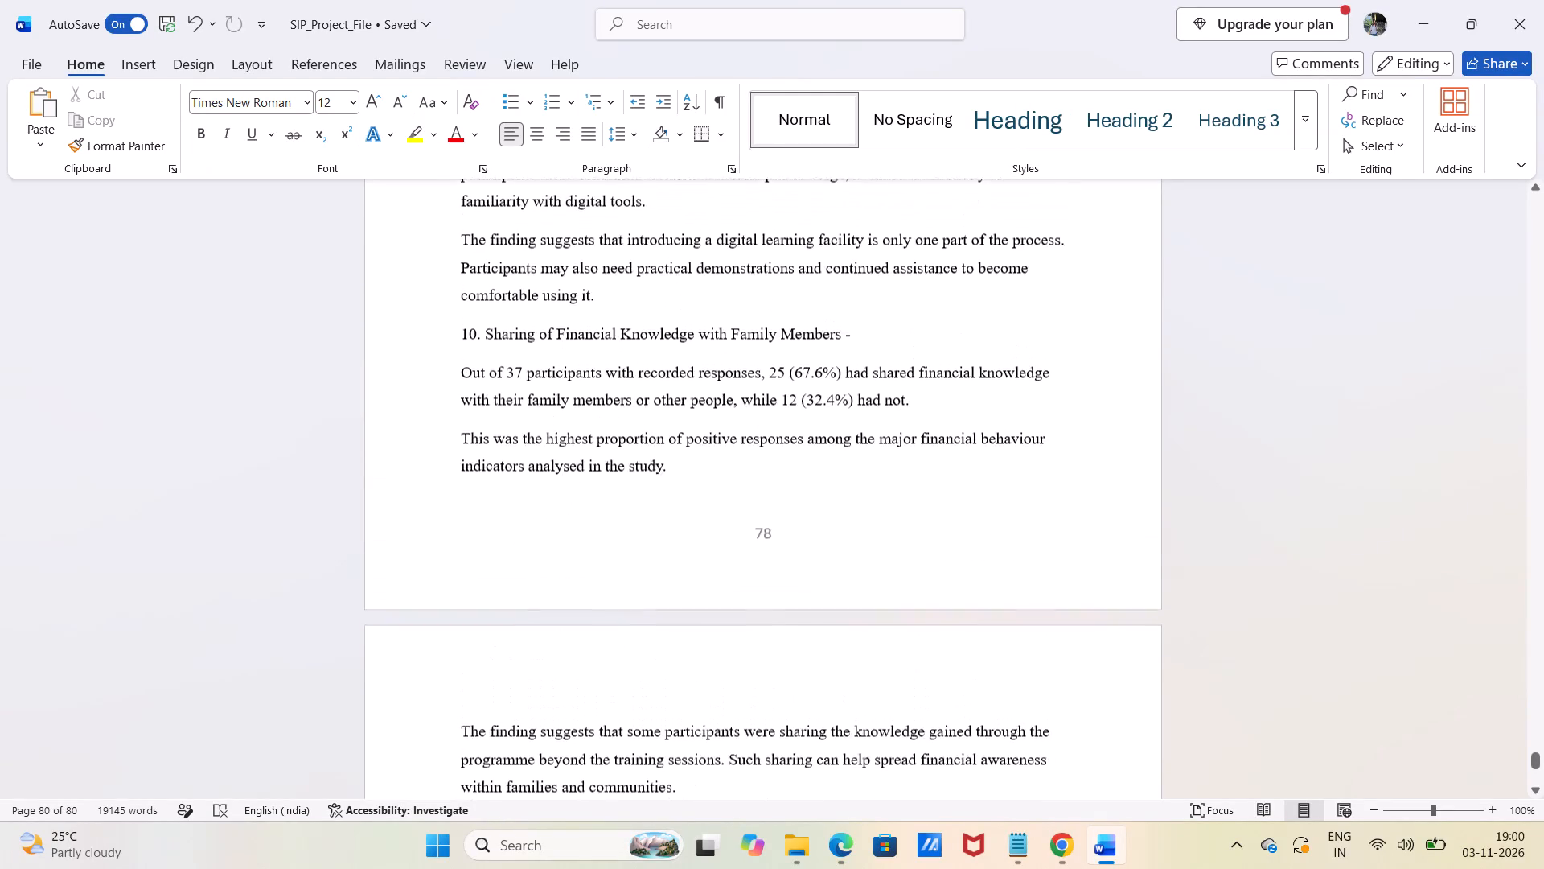
scroll(612, 352, "up", 6)
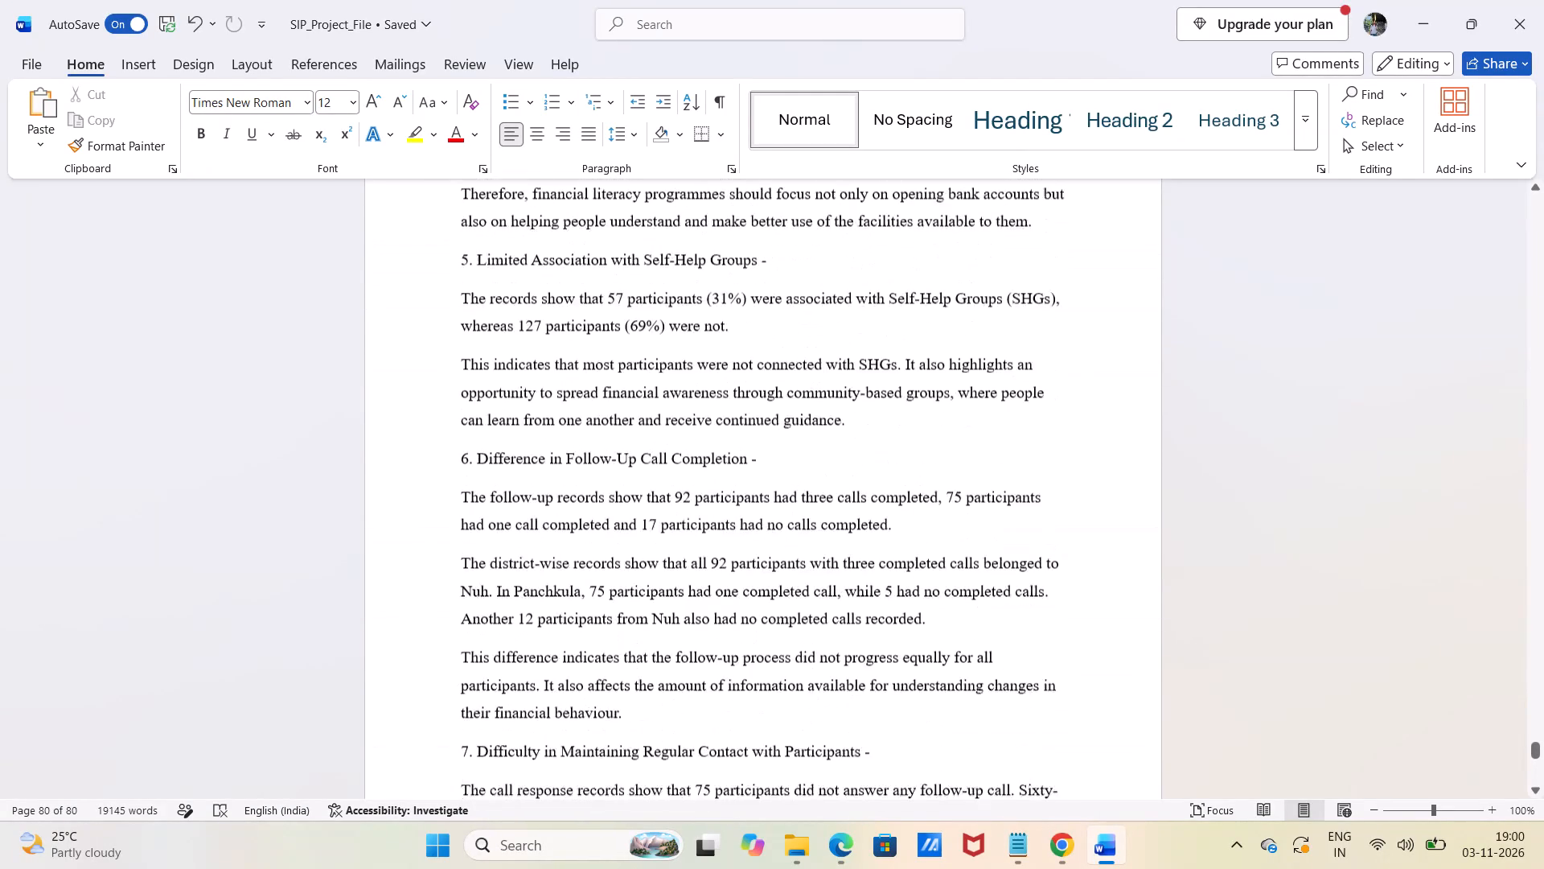
scroll(612, 352, "up", 3)
scroll(566, 470, "down", 1)
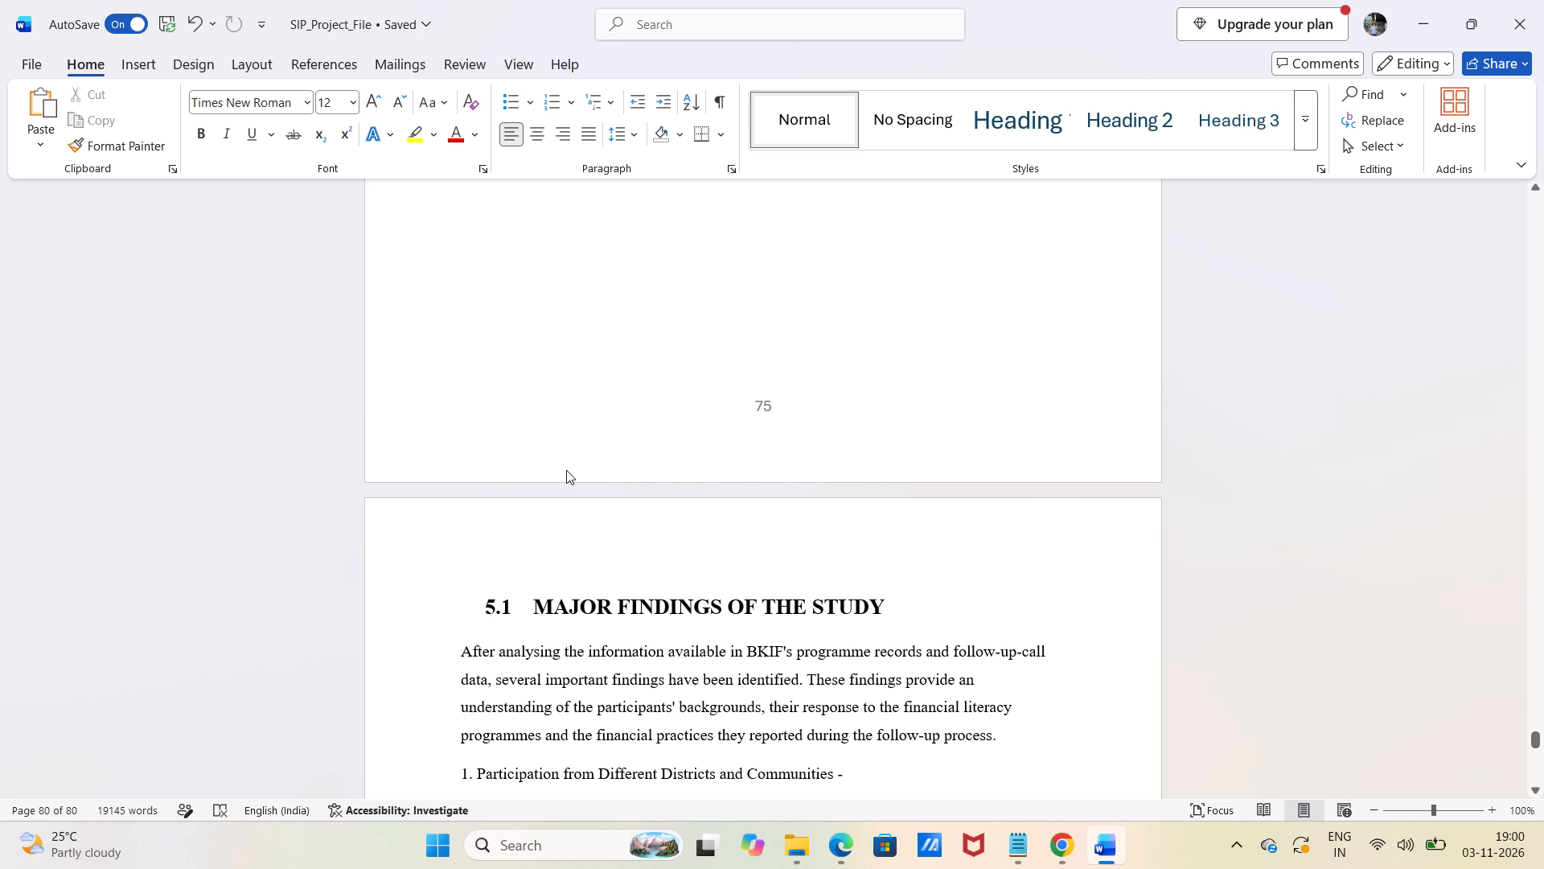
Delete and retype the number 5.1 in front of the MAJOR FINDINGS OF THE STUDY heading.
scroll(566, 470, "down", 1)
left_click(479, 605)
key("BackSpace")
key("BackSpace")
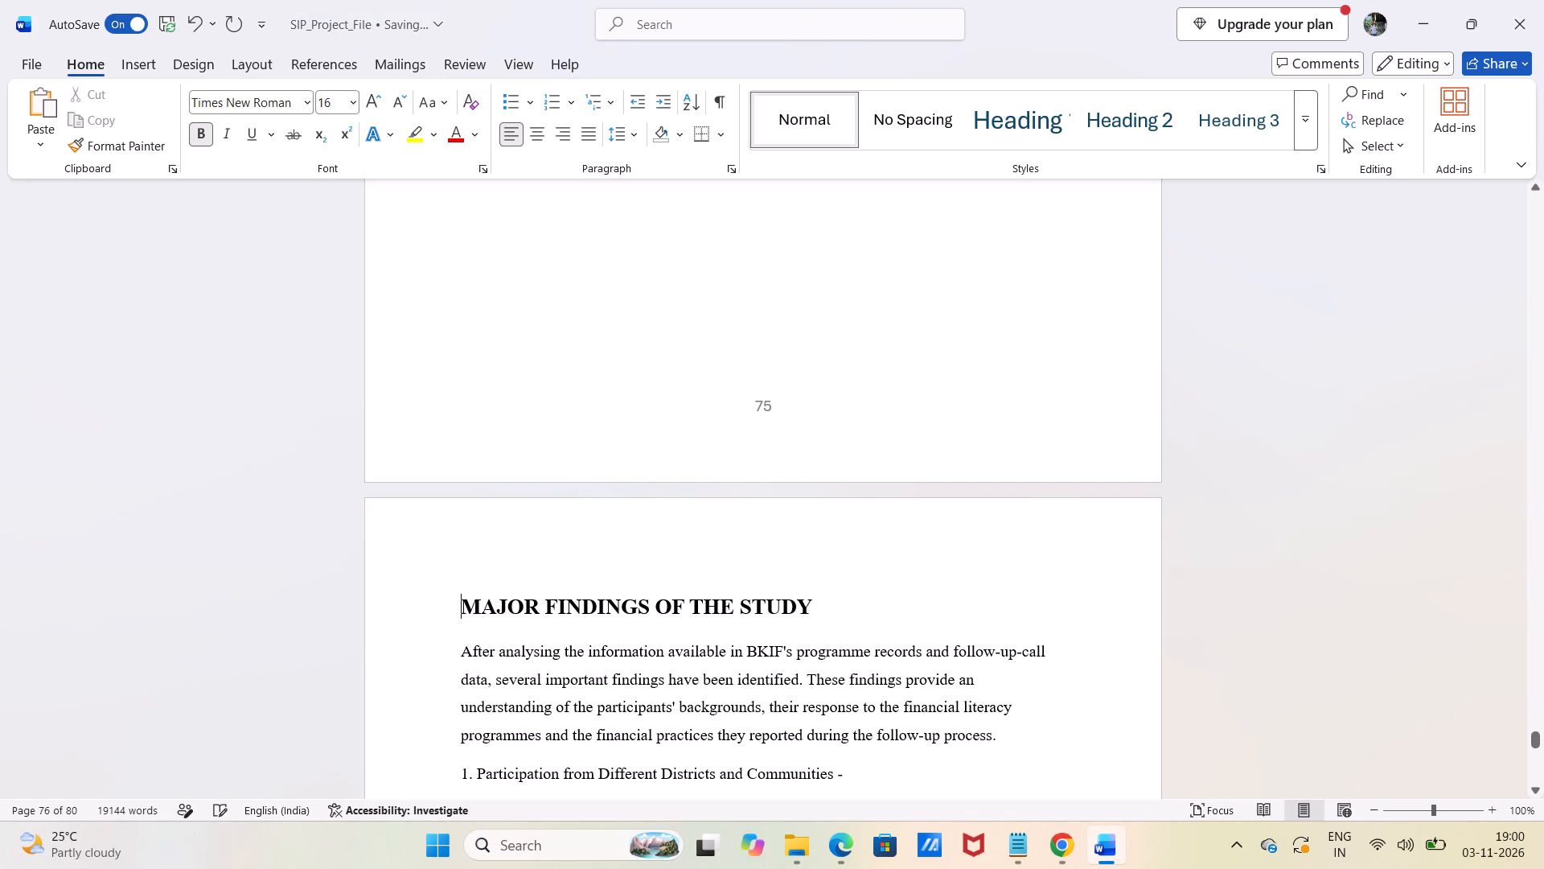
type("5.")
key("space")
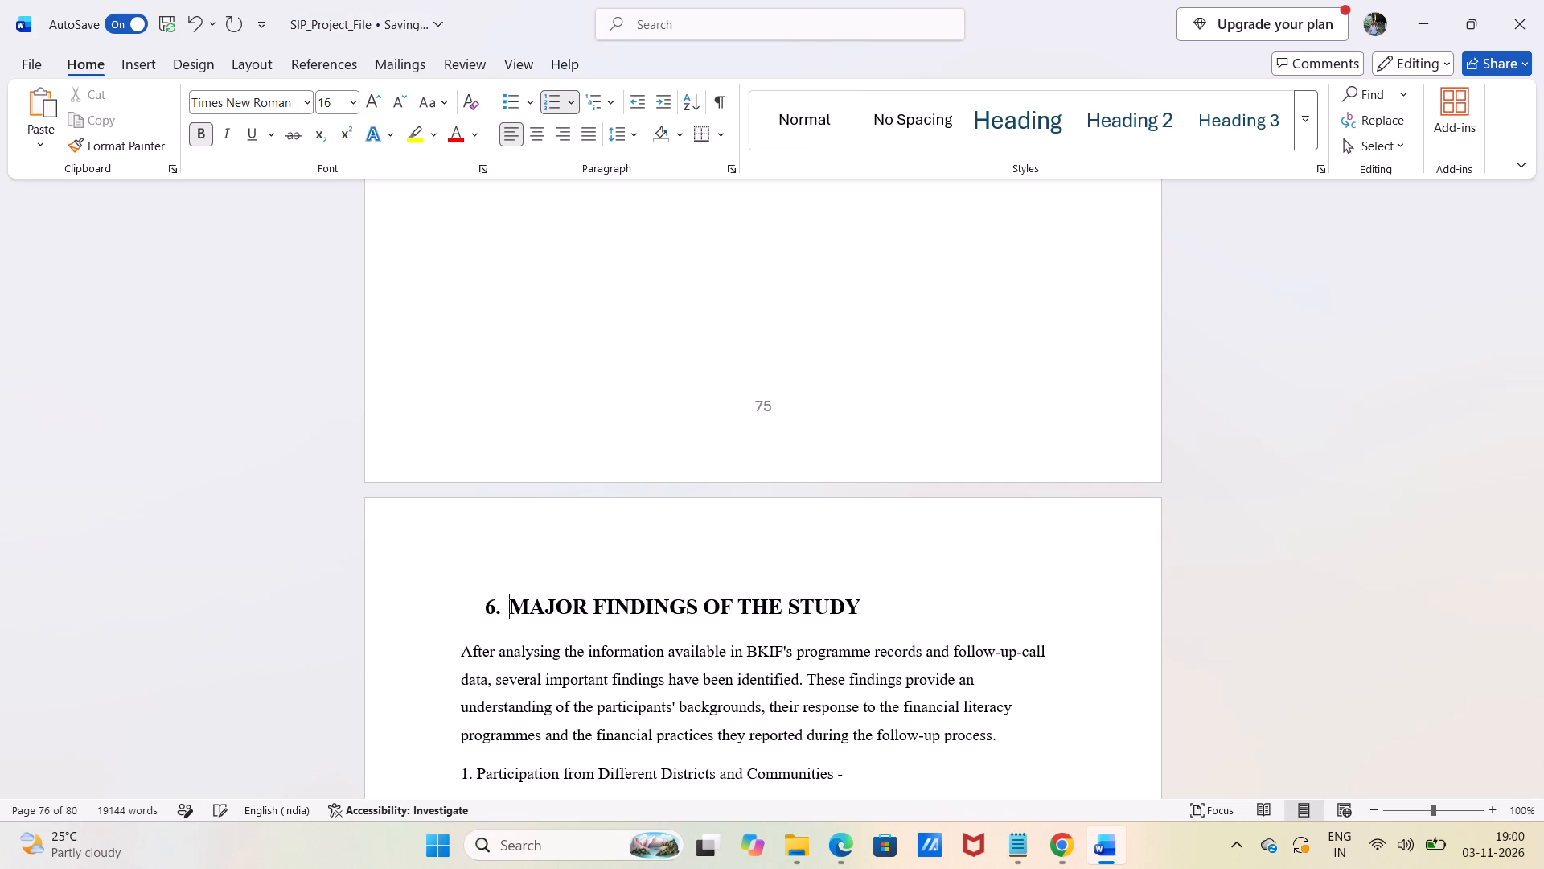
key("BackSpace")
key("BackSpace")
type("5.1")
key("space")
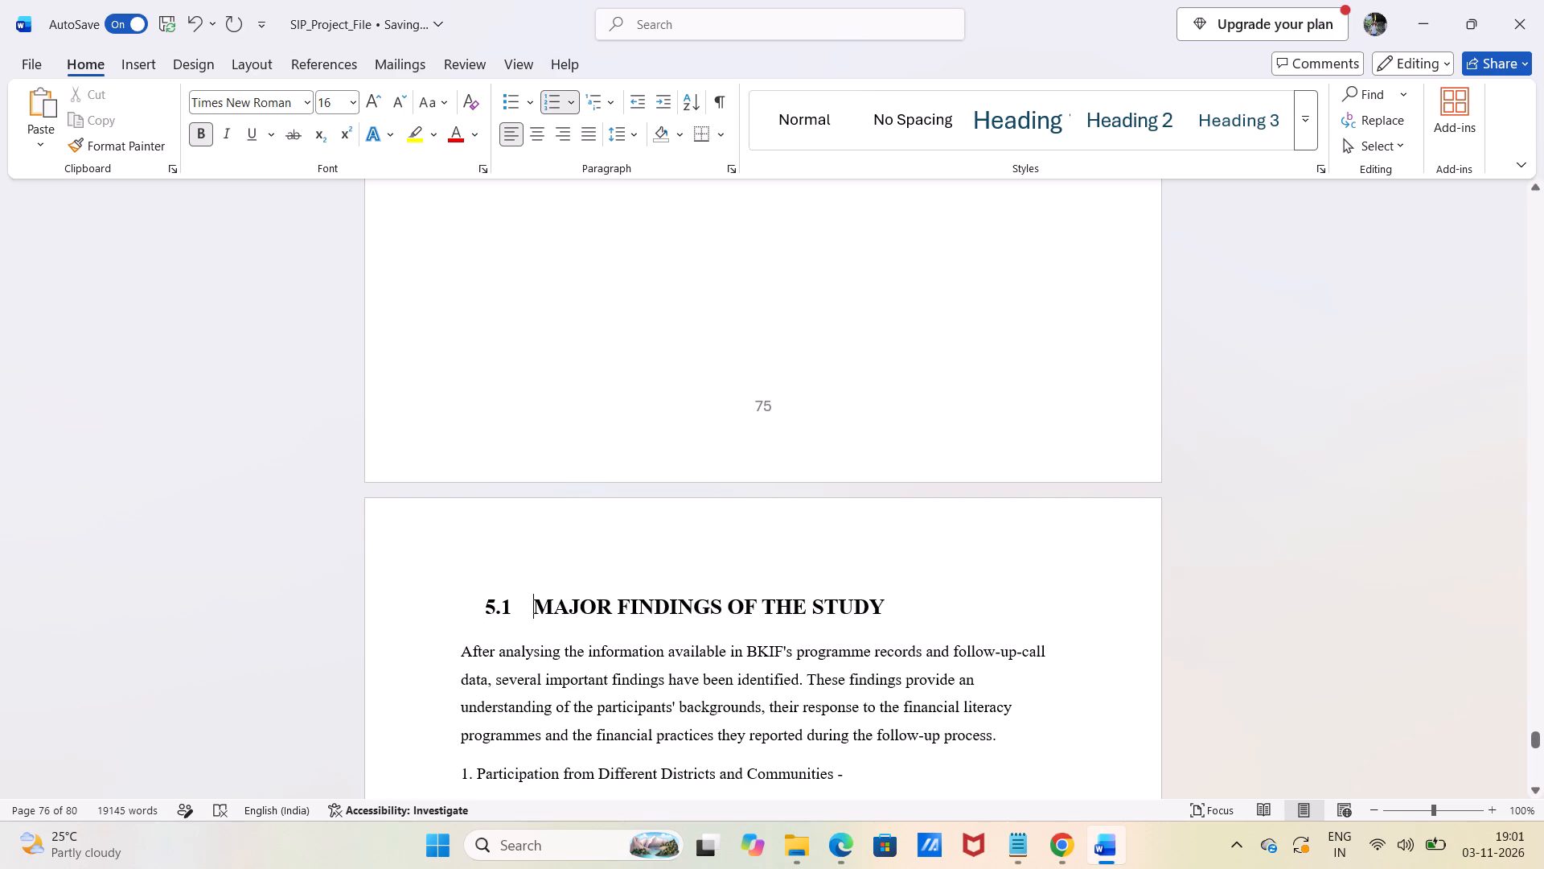
Copy the MAJOR FINDINGS OF THE STUDY heading text and paste it on a new line below the last paragraph of finding 14.
left_click_drag(527, 604, 906, 612)
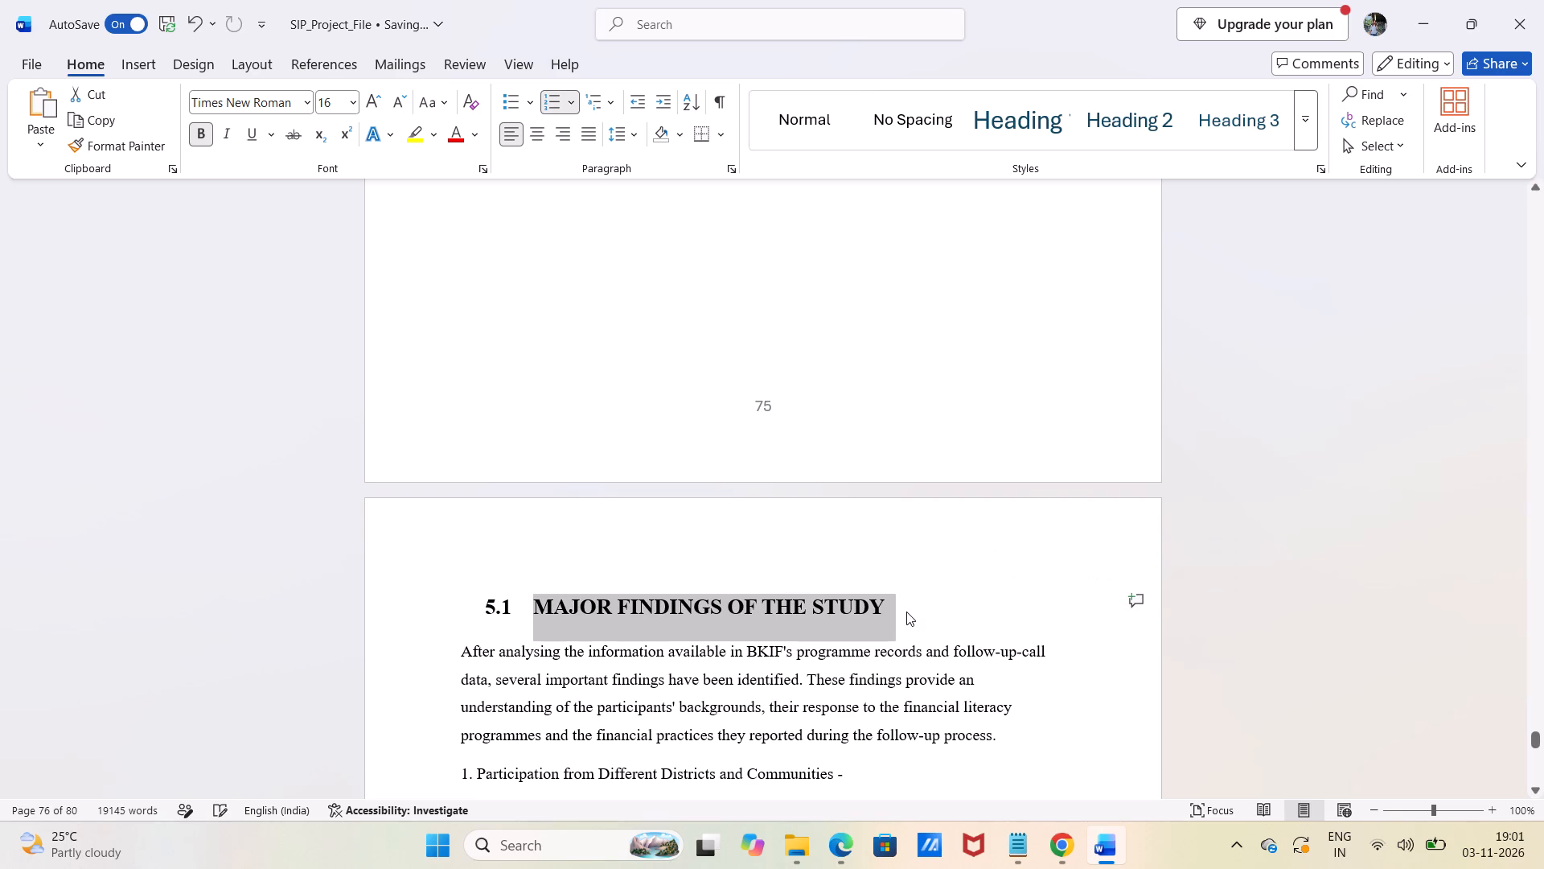
key("ctrl+c")
scroll(661, 566, "up", 1)
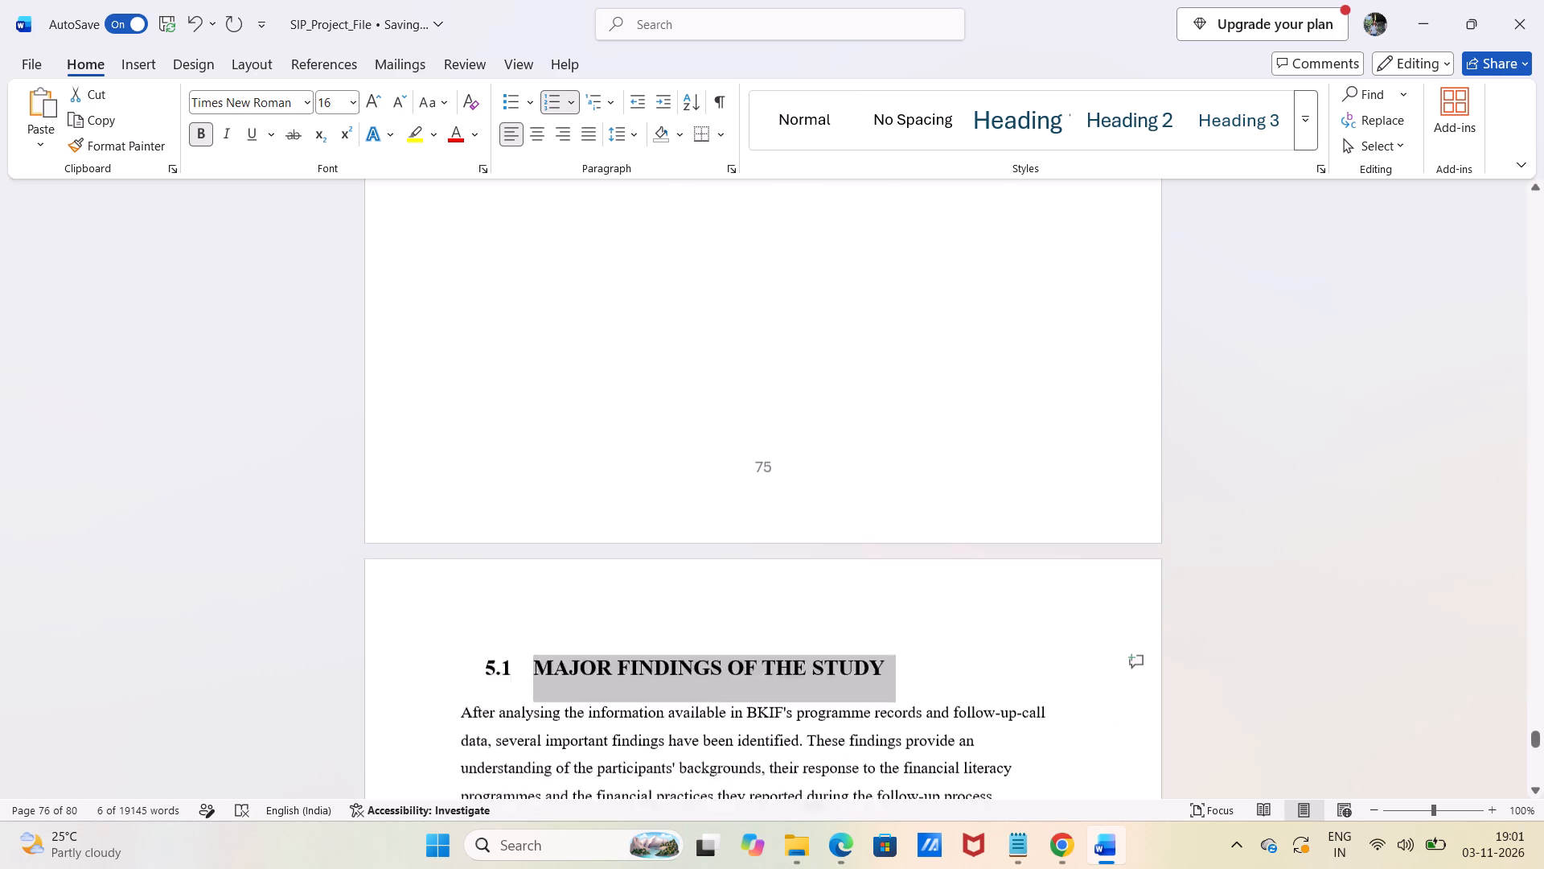
scroll(661, 566, "up", 1)
scroll(661, 566, "down", 2)
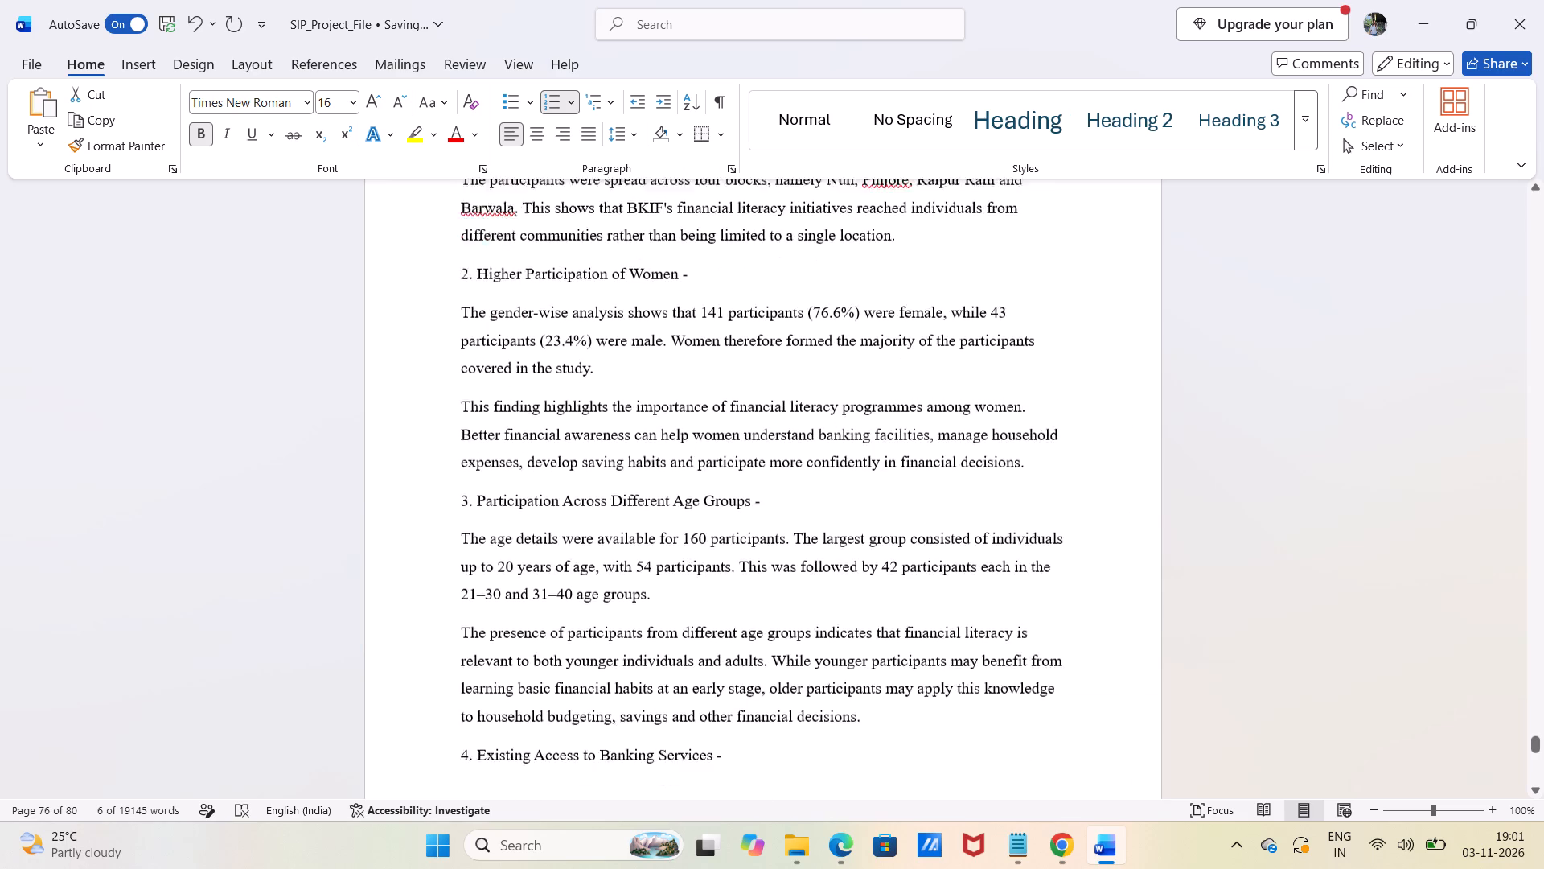
scroll(661, 566, "down", 1)
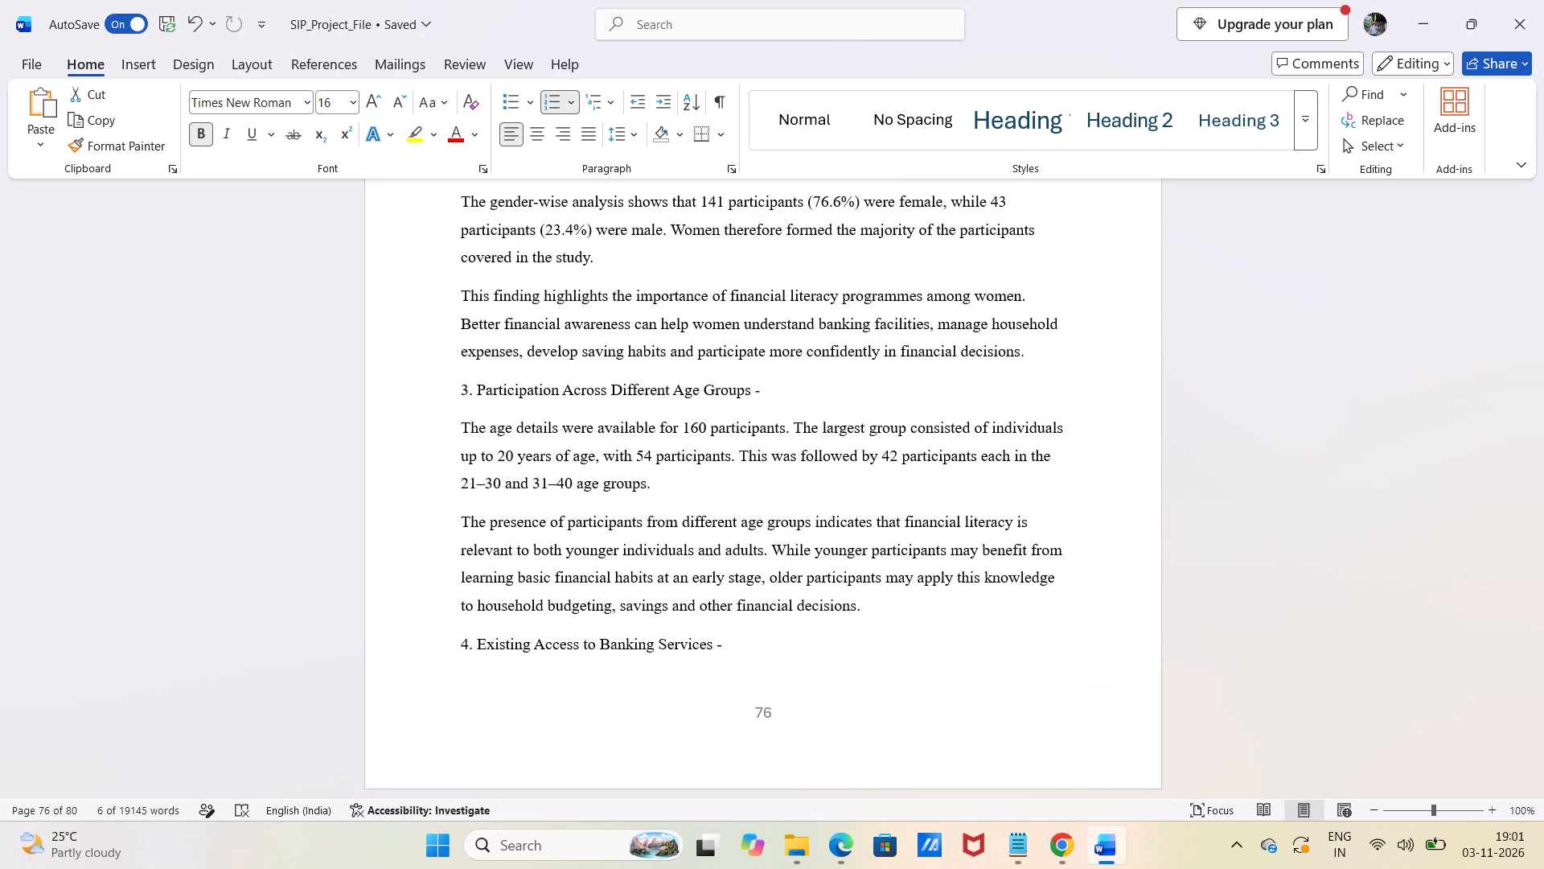
scroll(721, 571, "down", 7)
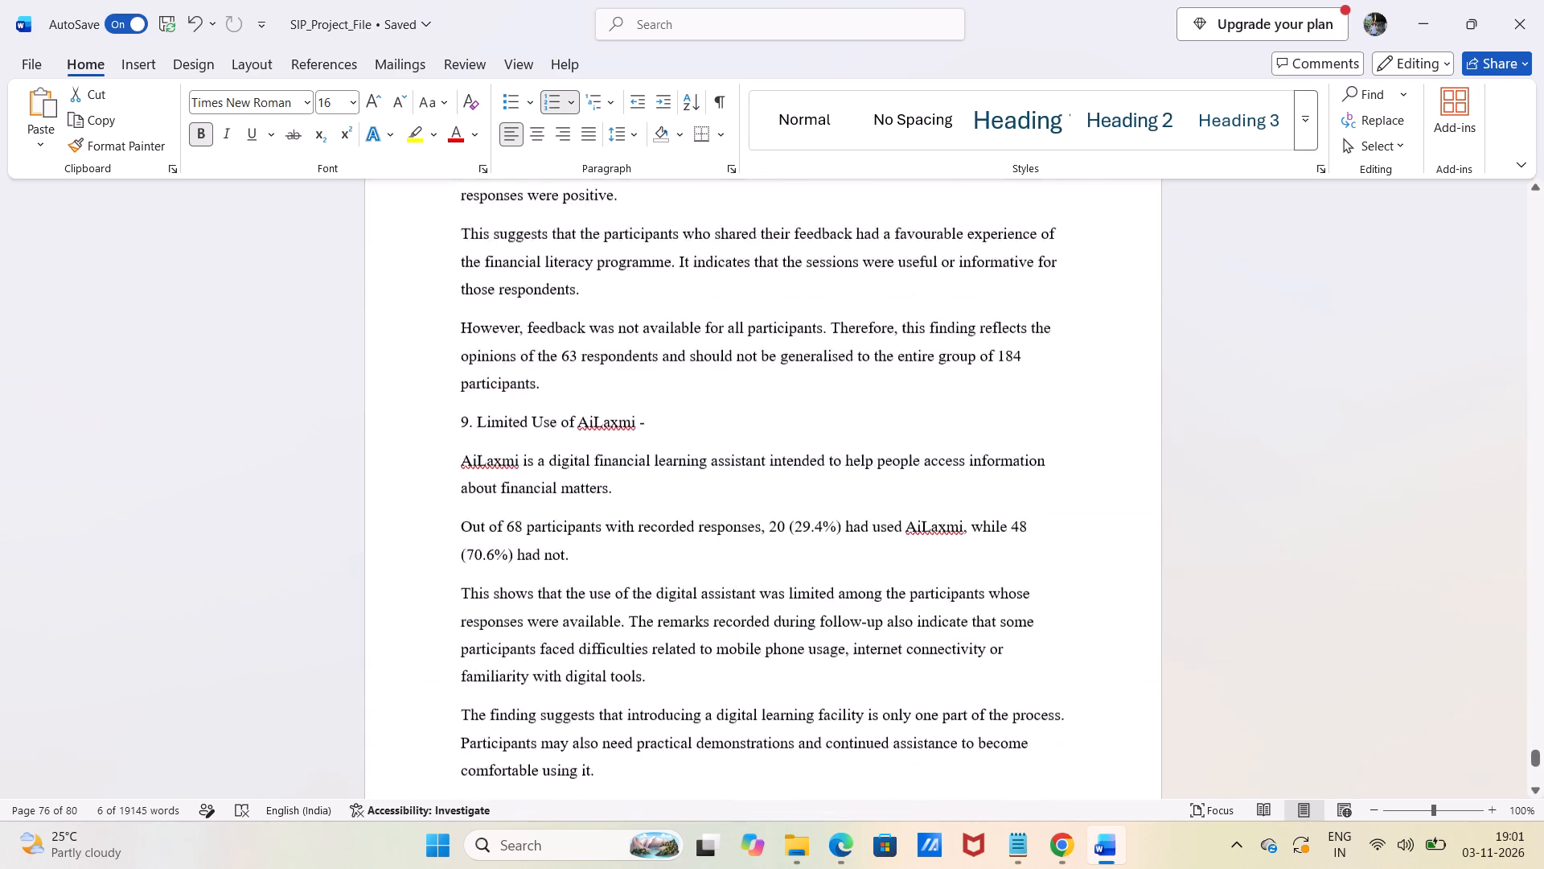
scroll(721, 571, "down", 7)
scroll(721, 571, "up", 2)
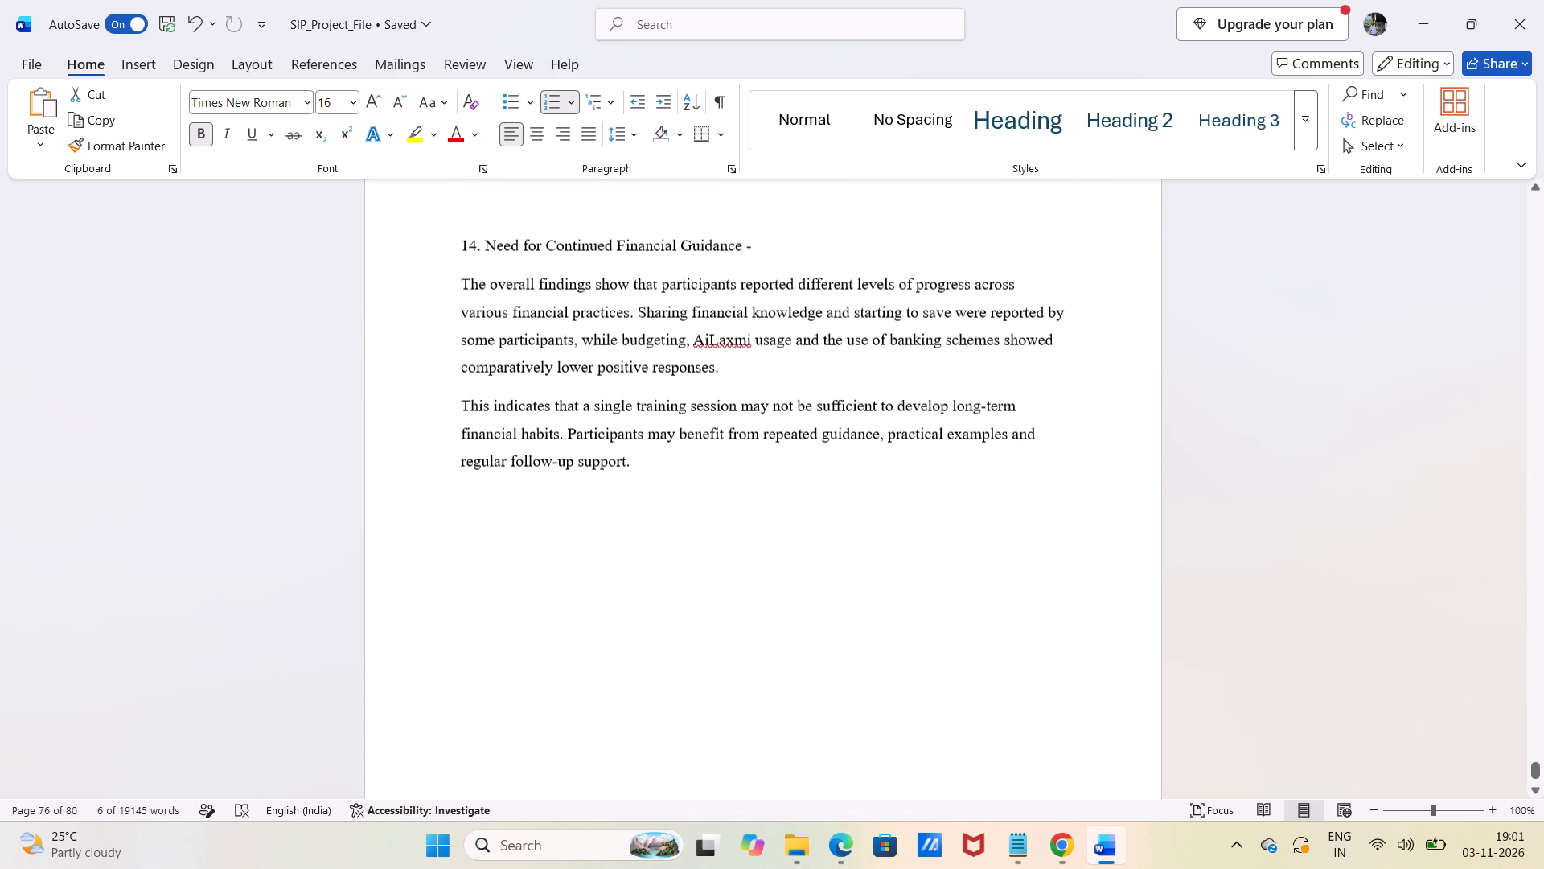
left_click(660, 475)
key("Return")
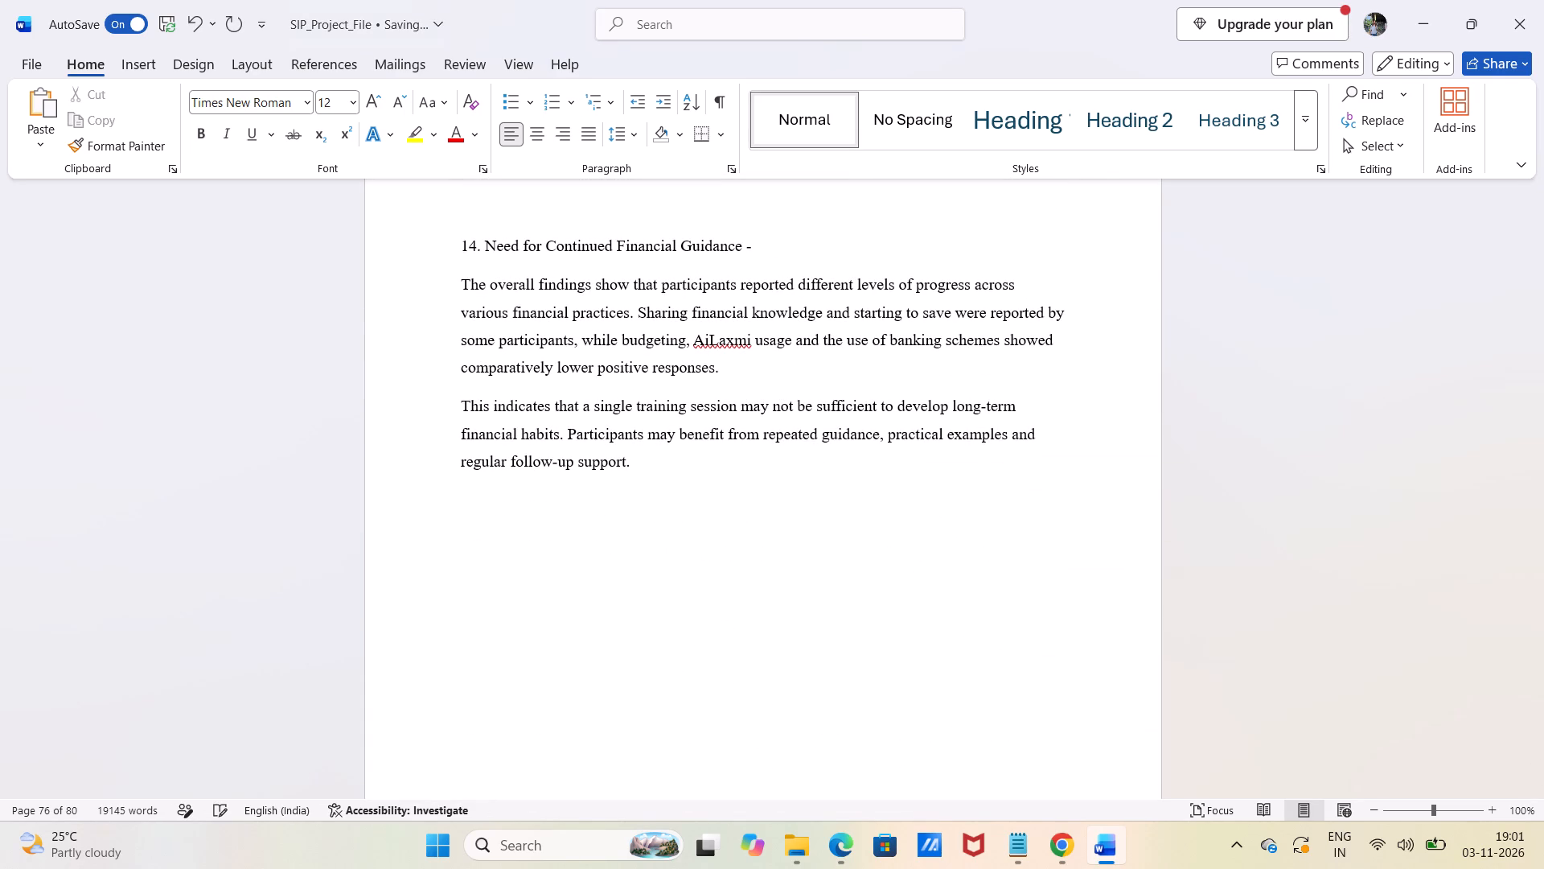
key("ctrl+v")
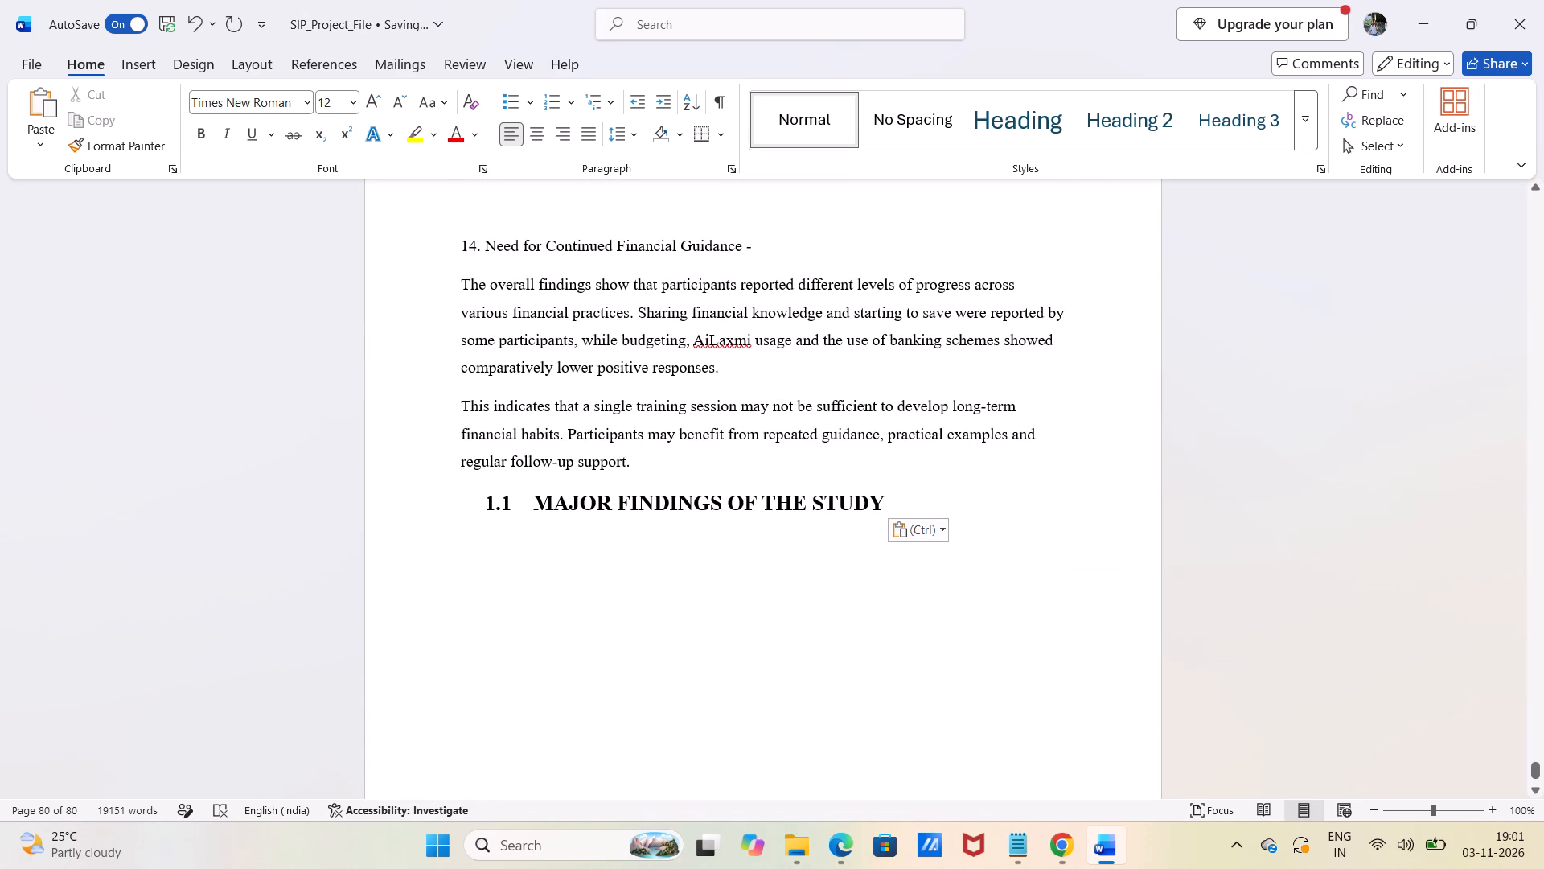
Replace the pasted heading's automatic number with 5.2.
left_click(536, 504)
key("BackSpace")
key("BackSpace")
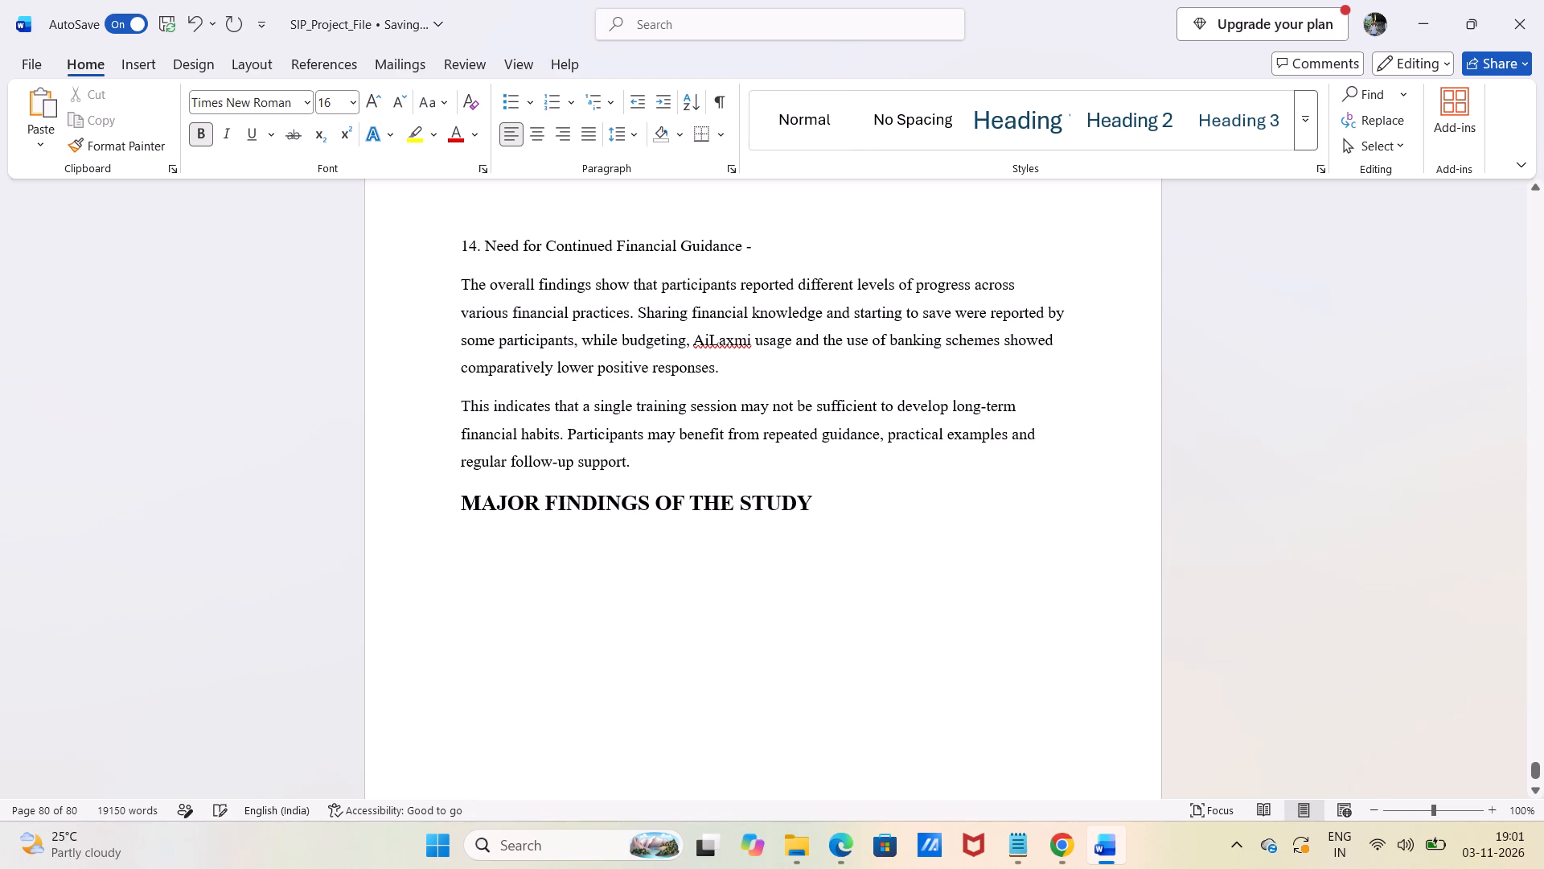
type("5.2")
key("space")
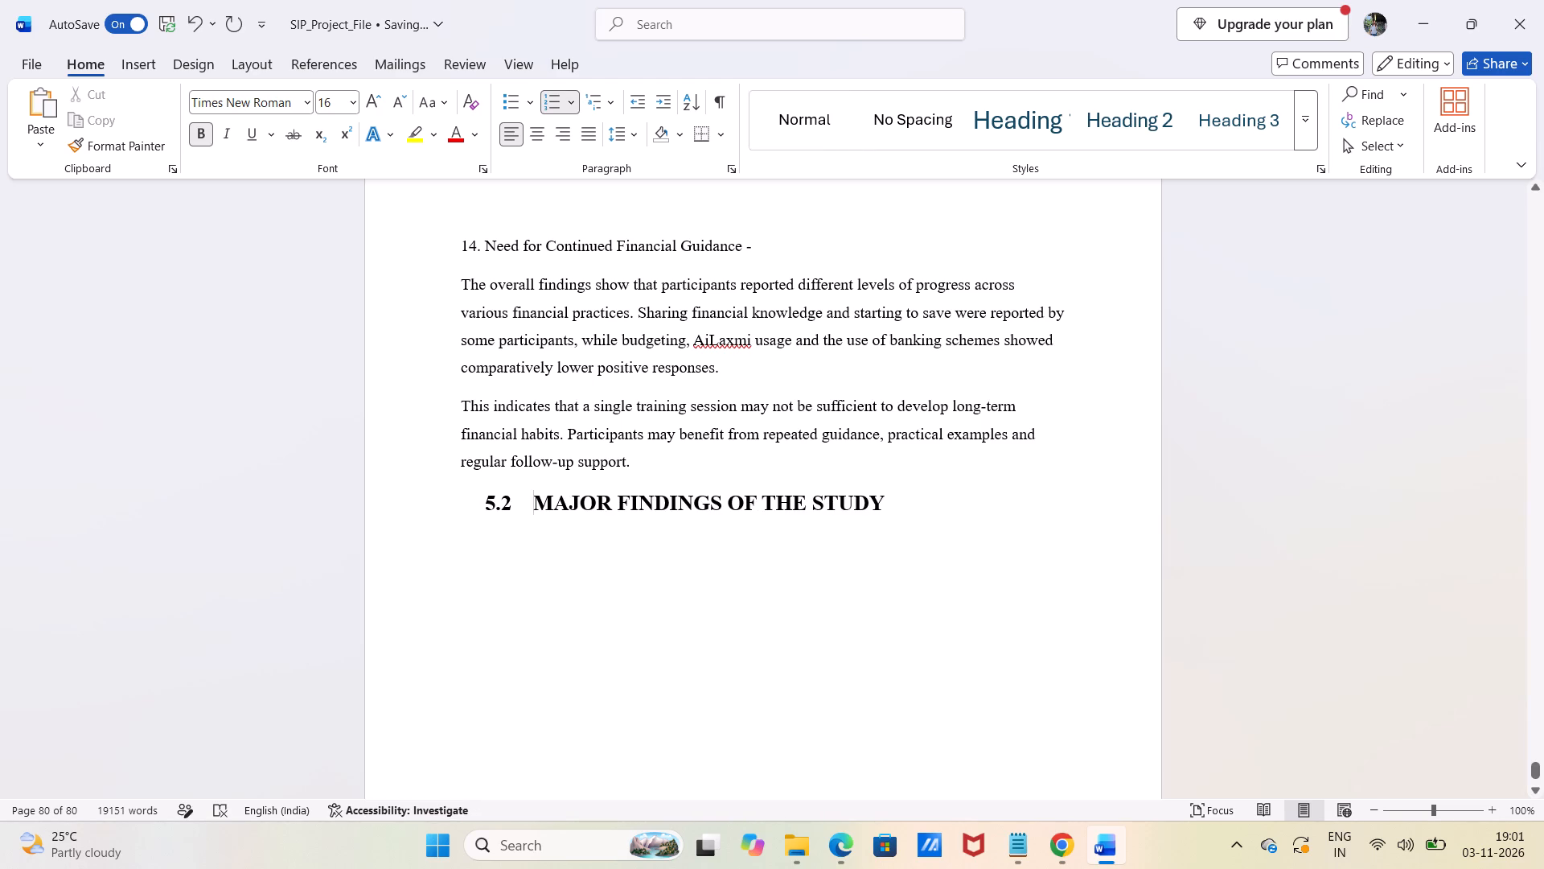
Copy "5.2 Suggestions and Recommendations" from the Notepad draft and paste it over the duplicated heading below finding 14 in the Word report.
left_click(1006, 847)
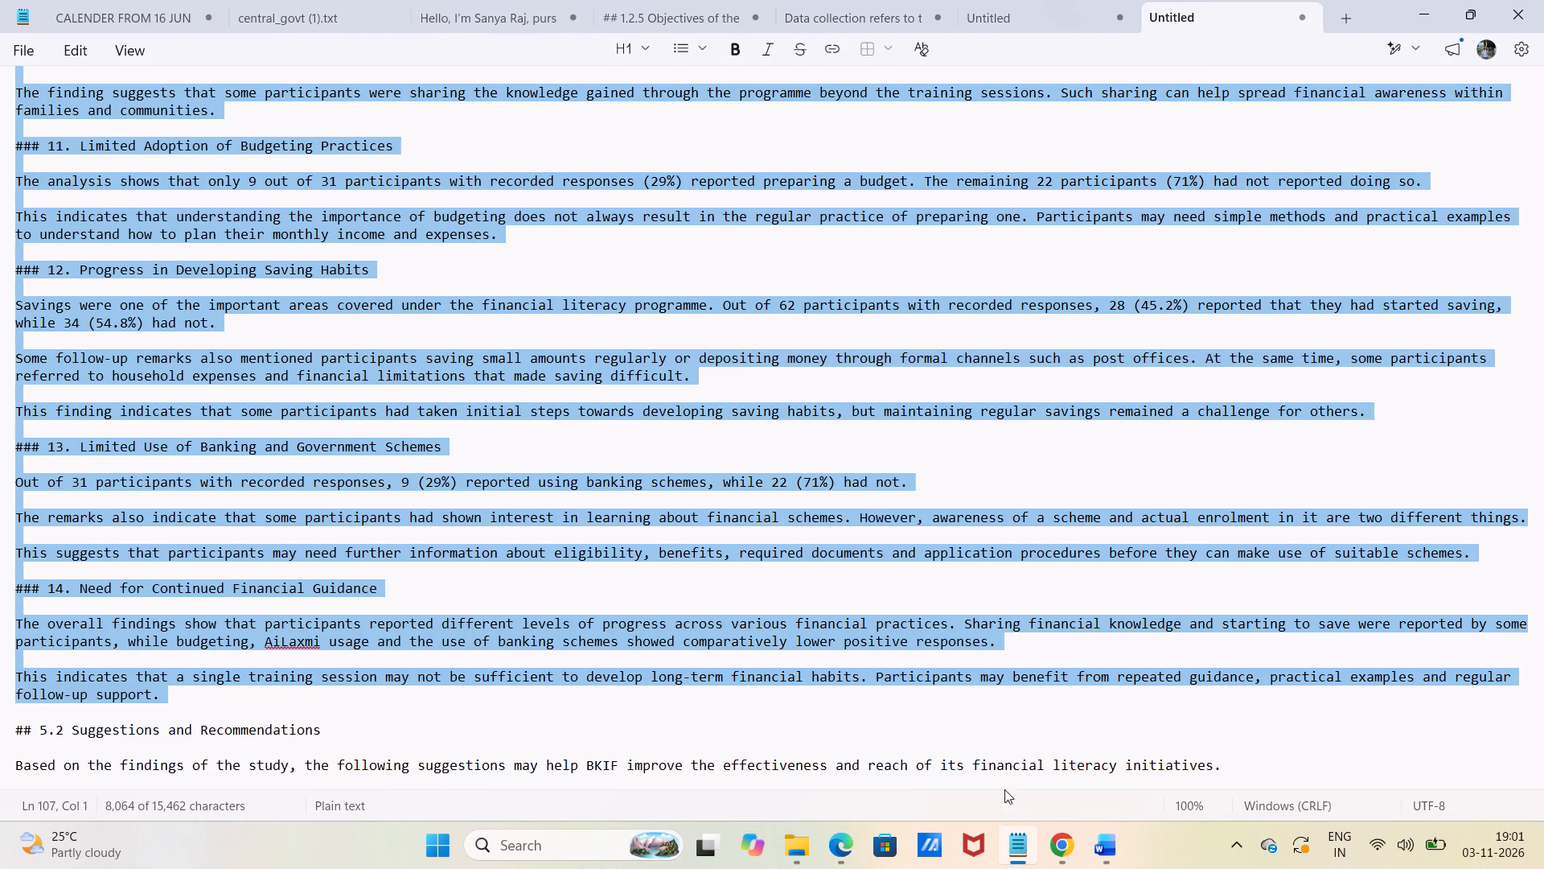
scroll(1012, 758, "down", 1)
scroll(835, 673, "down", 2)
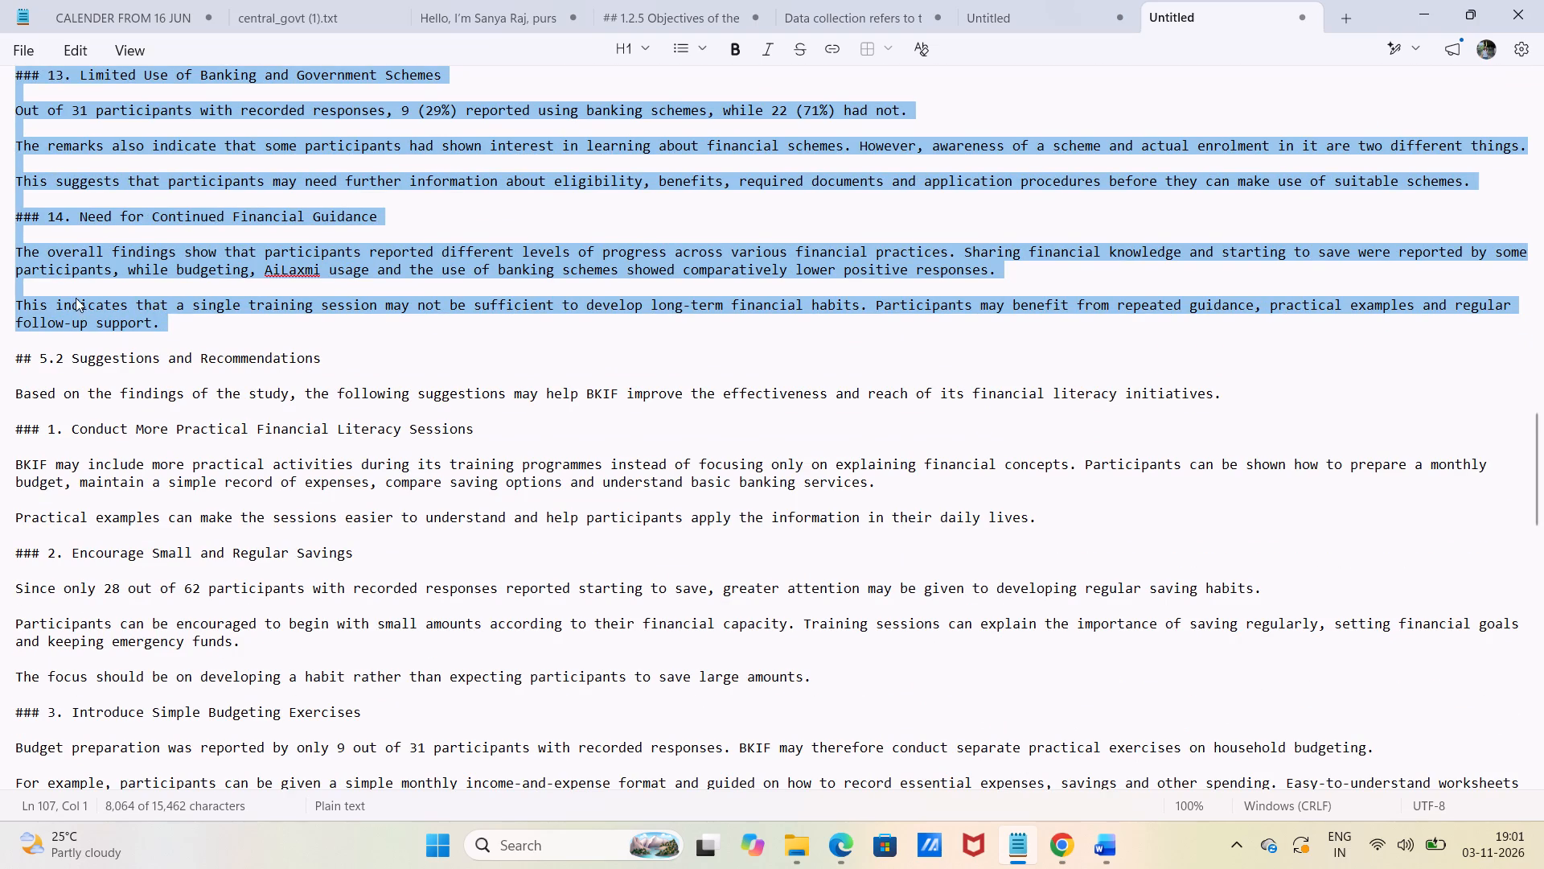
left_click_drag(41, 358, 318, 360)
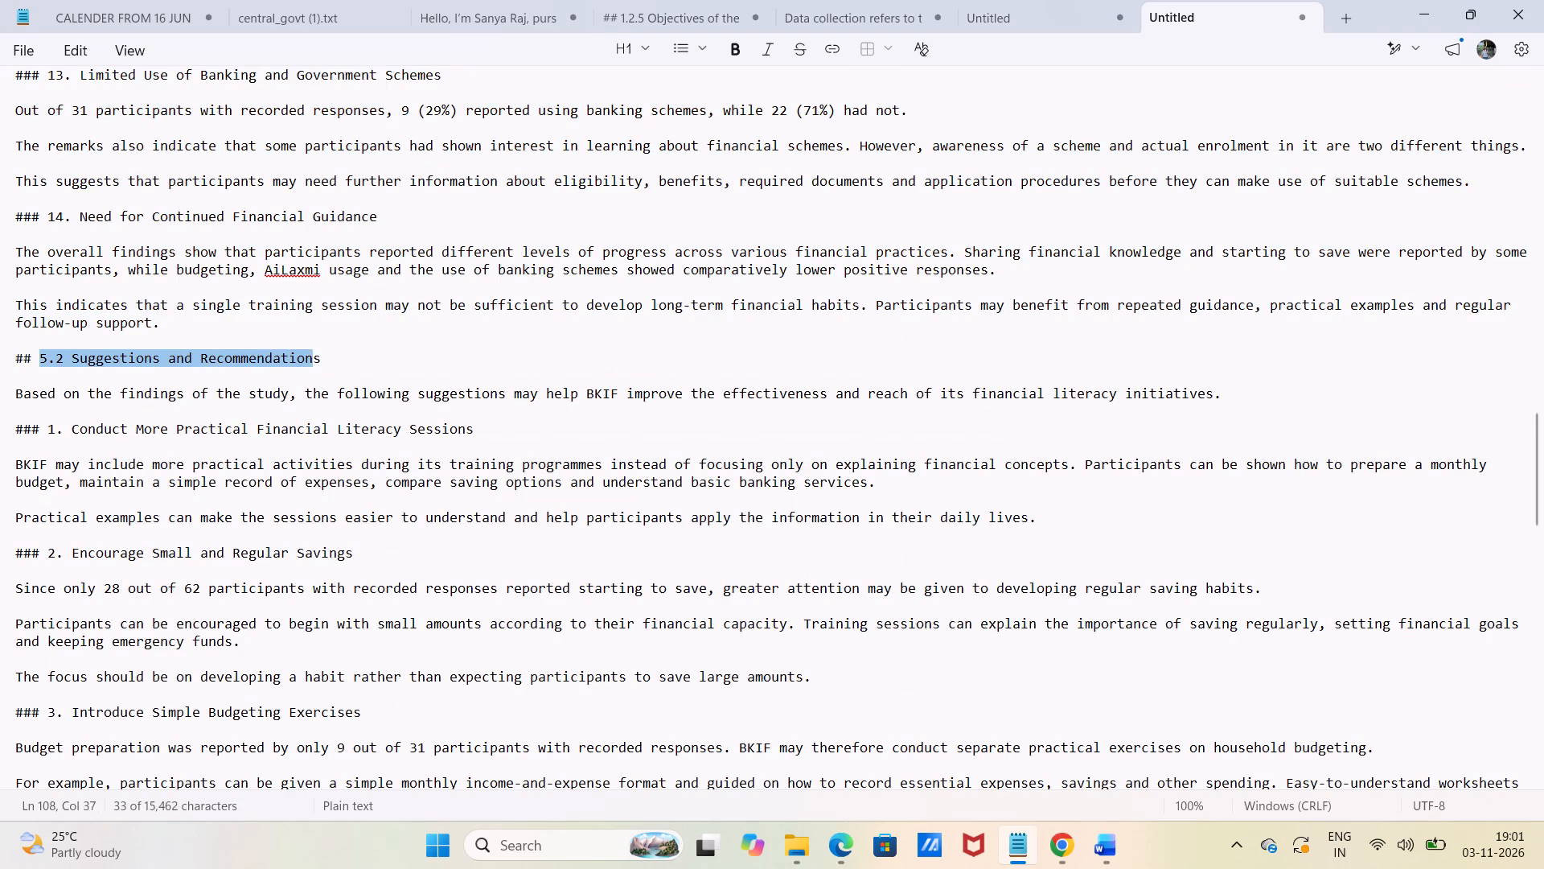
left_click_drag(318, 360, 338, 362)
key("ctrl+c")
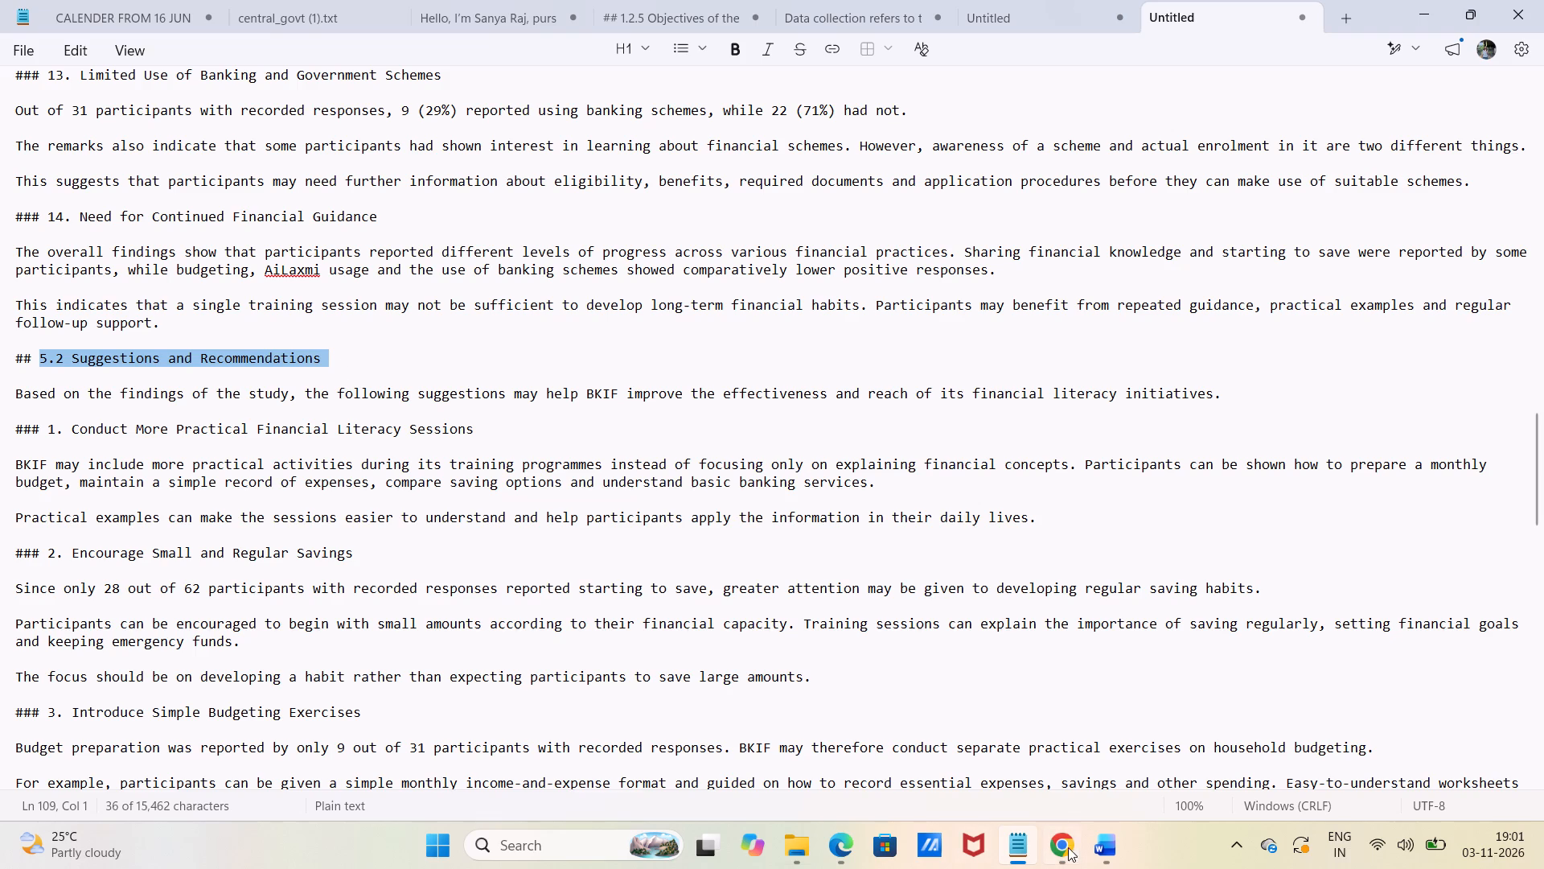
left_click(1098, 838)
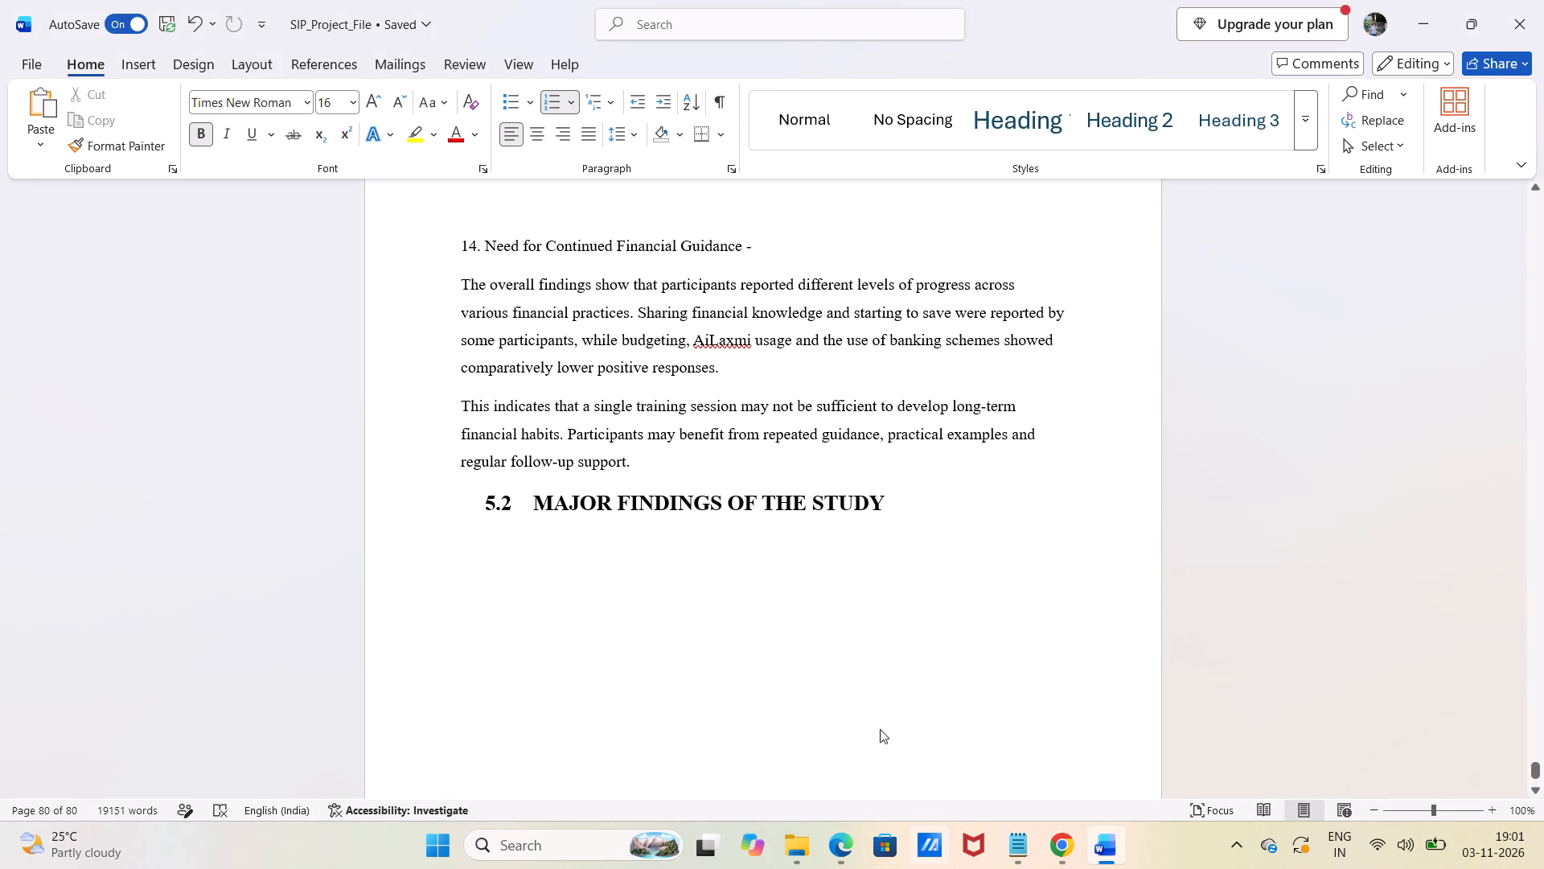
left_click_drag(537, 507, 873, 521)
key("ctrl+v")
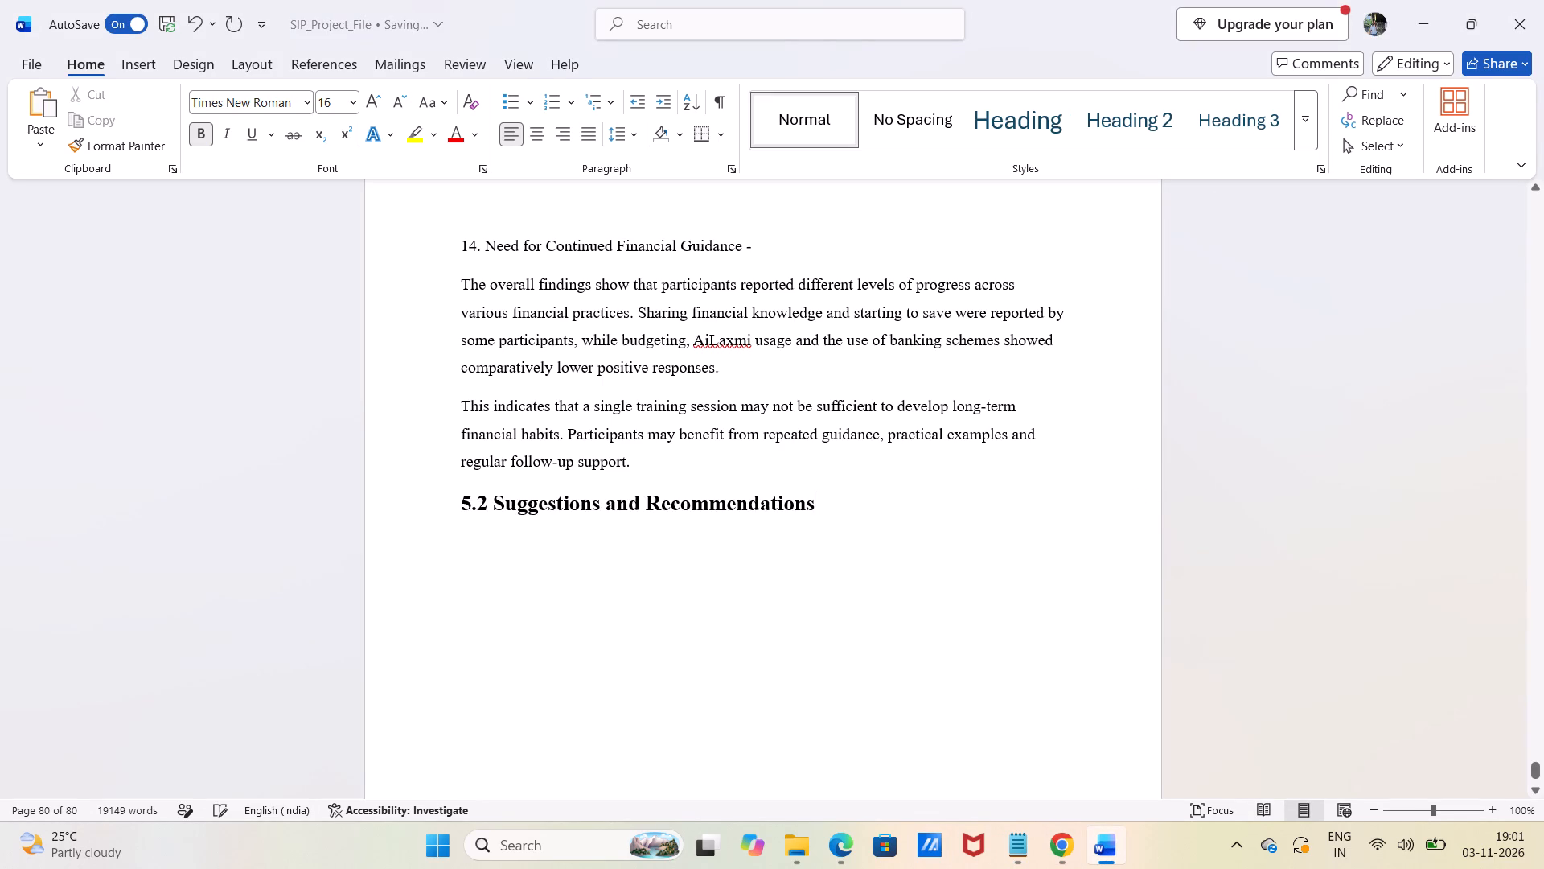
Change the words "Suggestions and Recommendations" in the 5.2 heading to uppercase.
left_click_drag(496, 501, 737, 486)
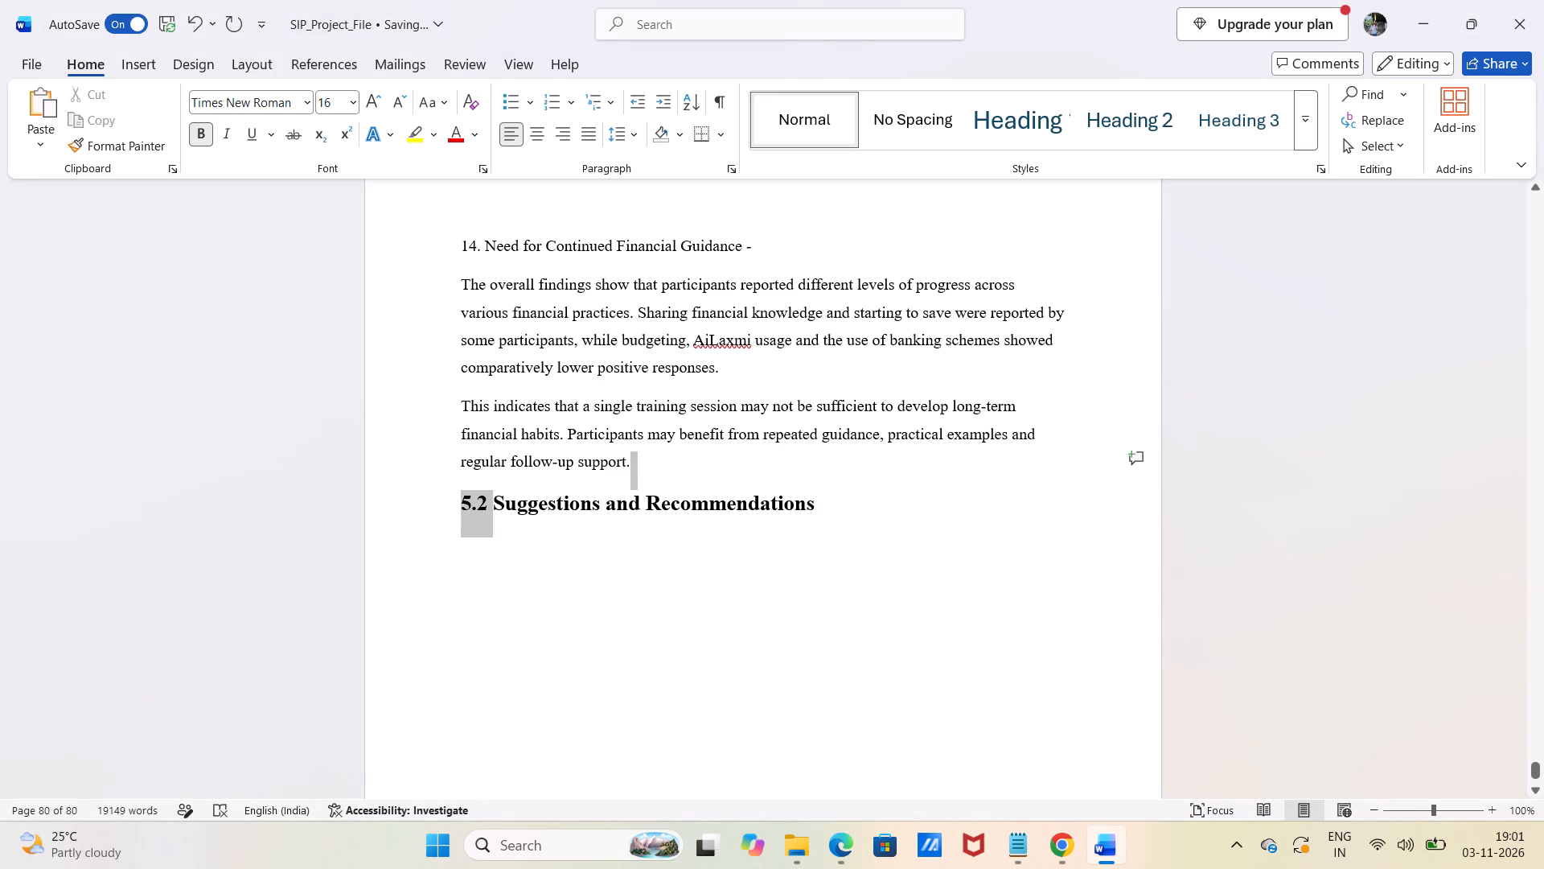
left_click_drag(737, 486, 821, 505)
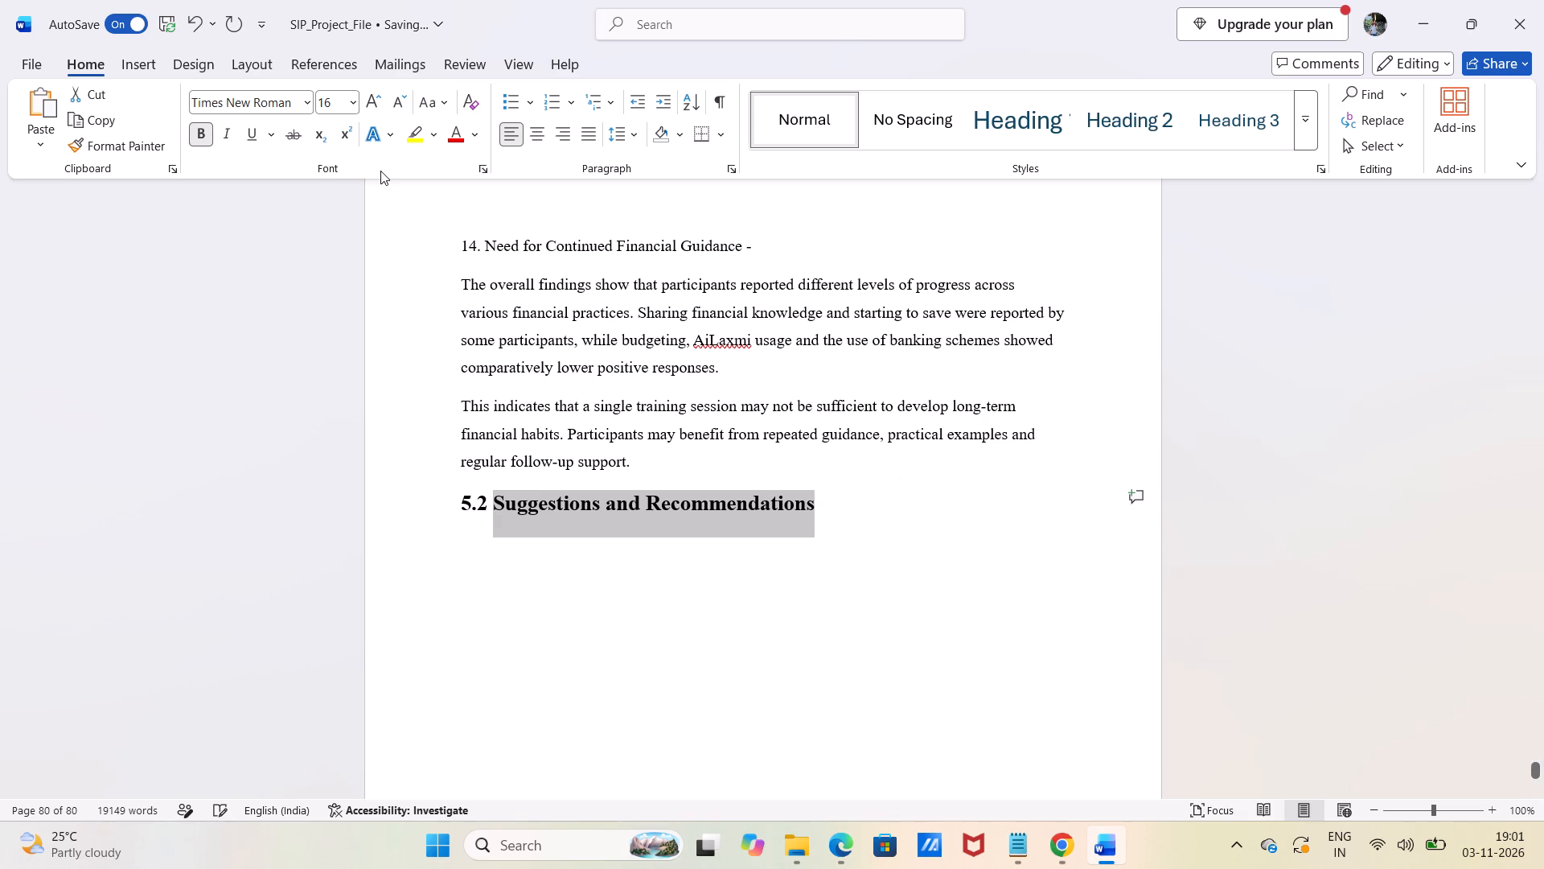
left_click(434, 97)
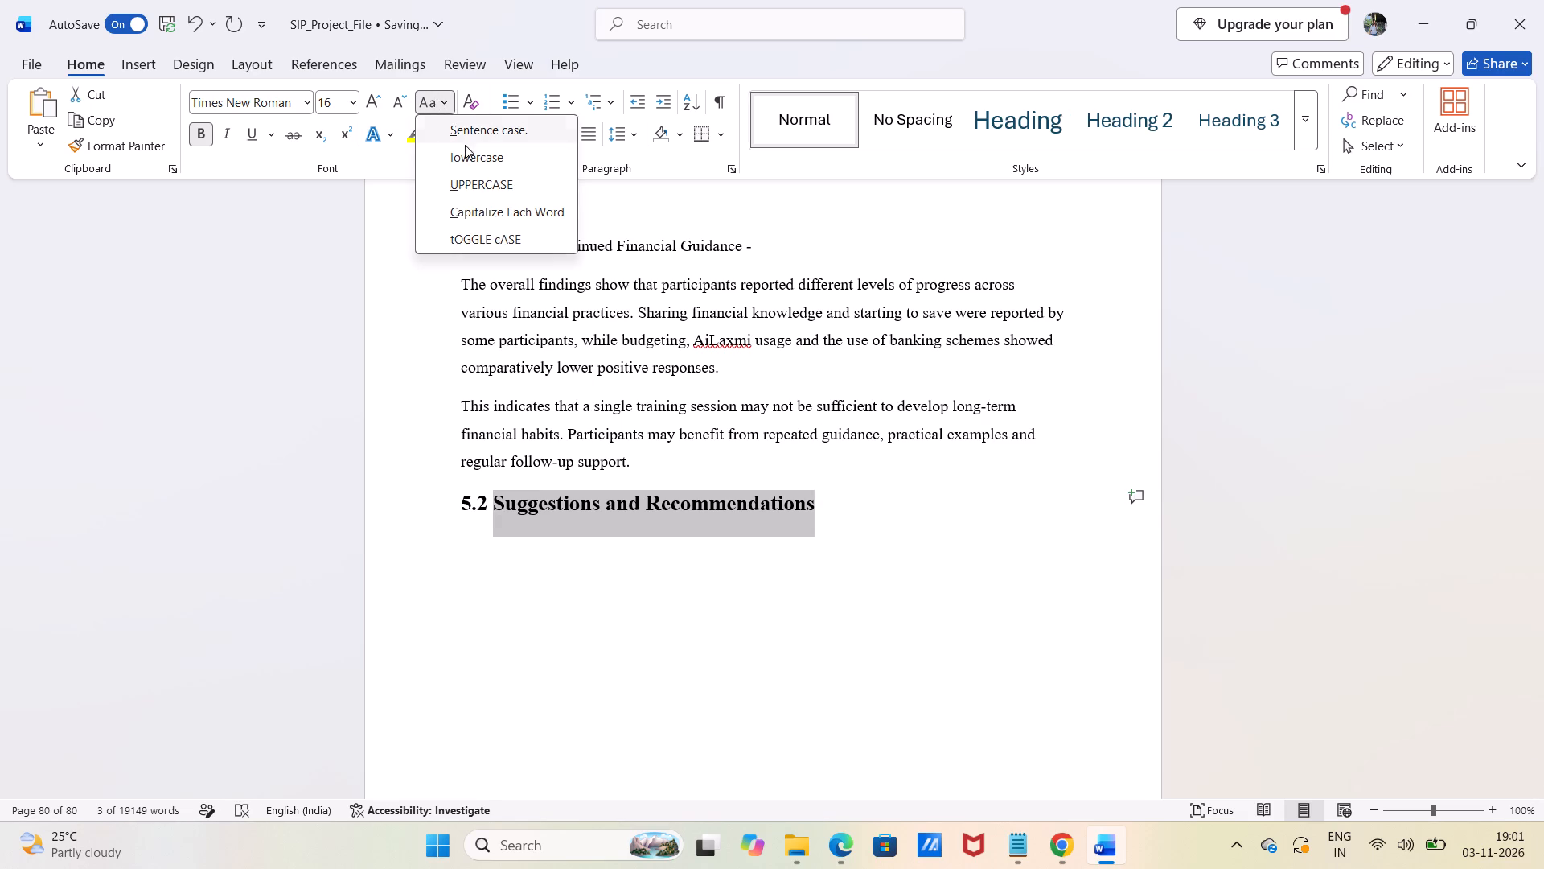
left_click(485, 178)
left_click(265, 584)
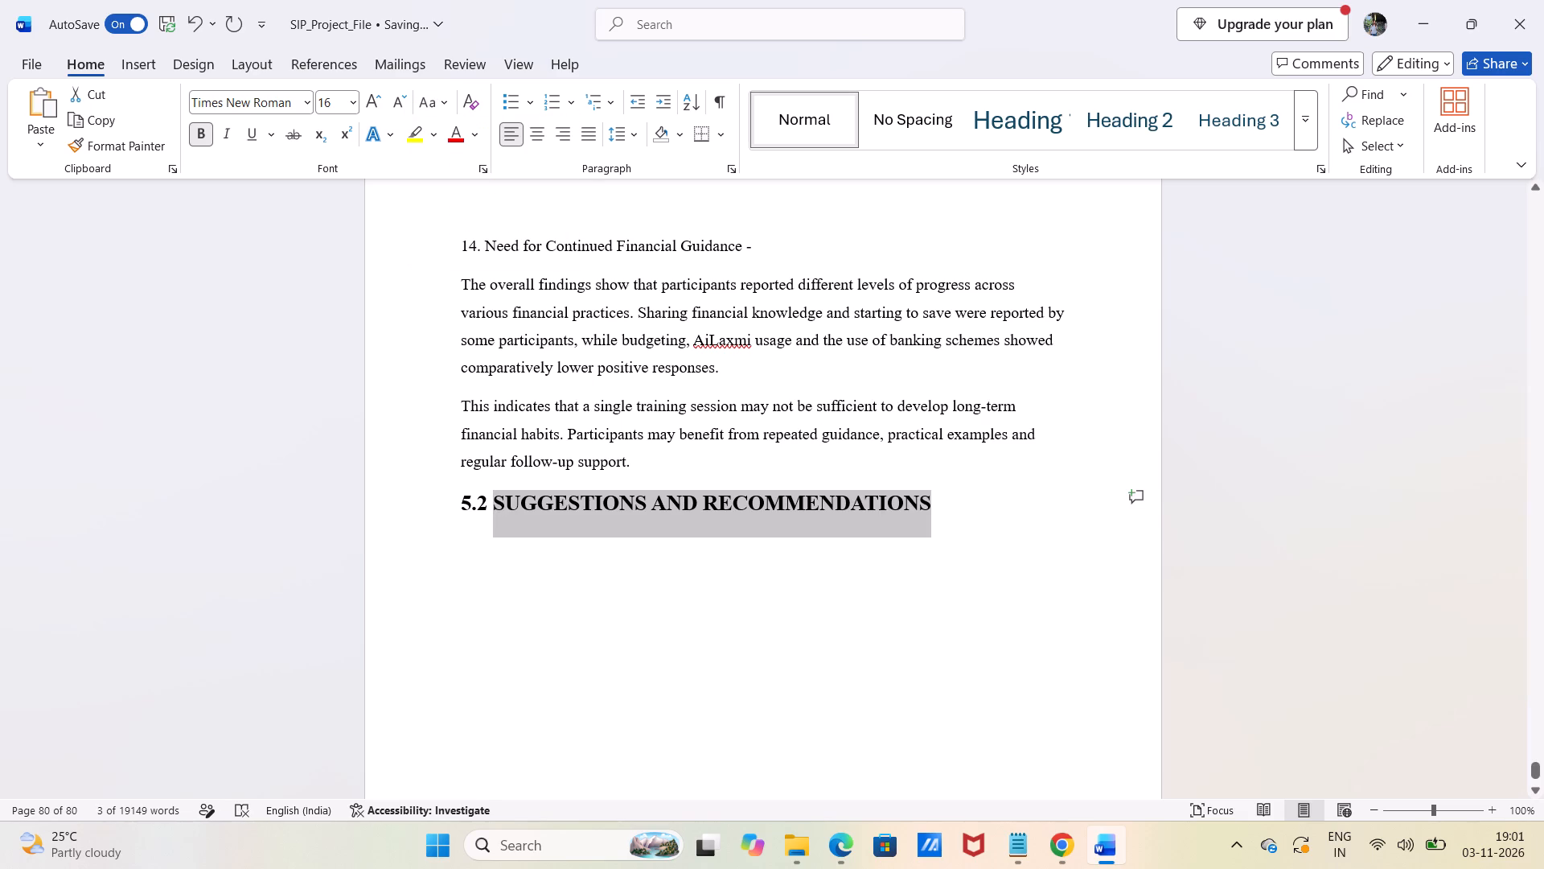
left_click(244, 669)
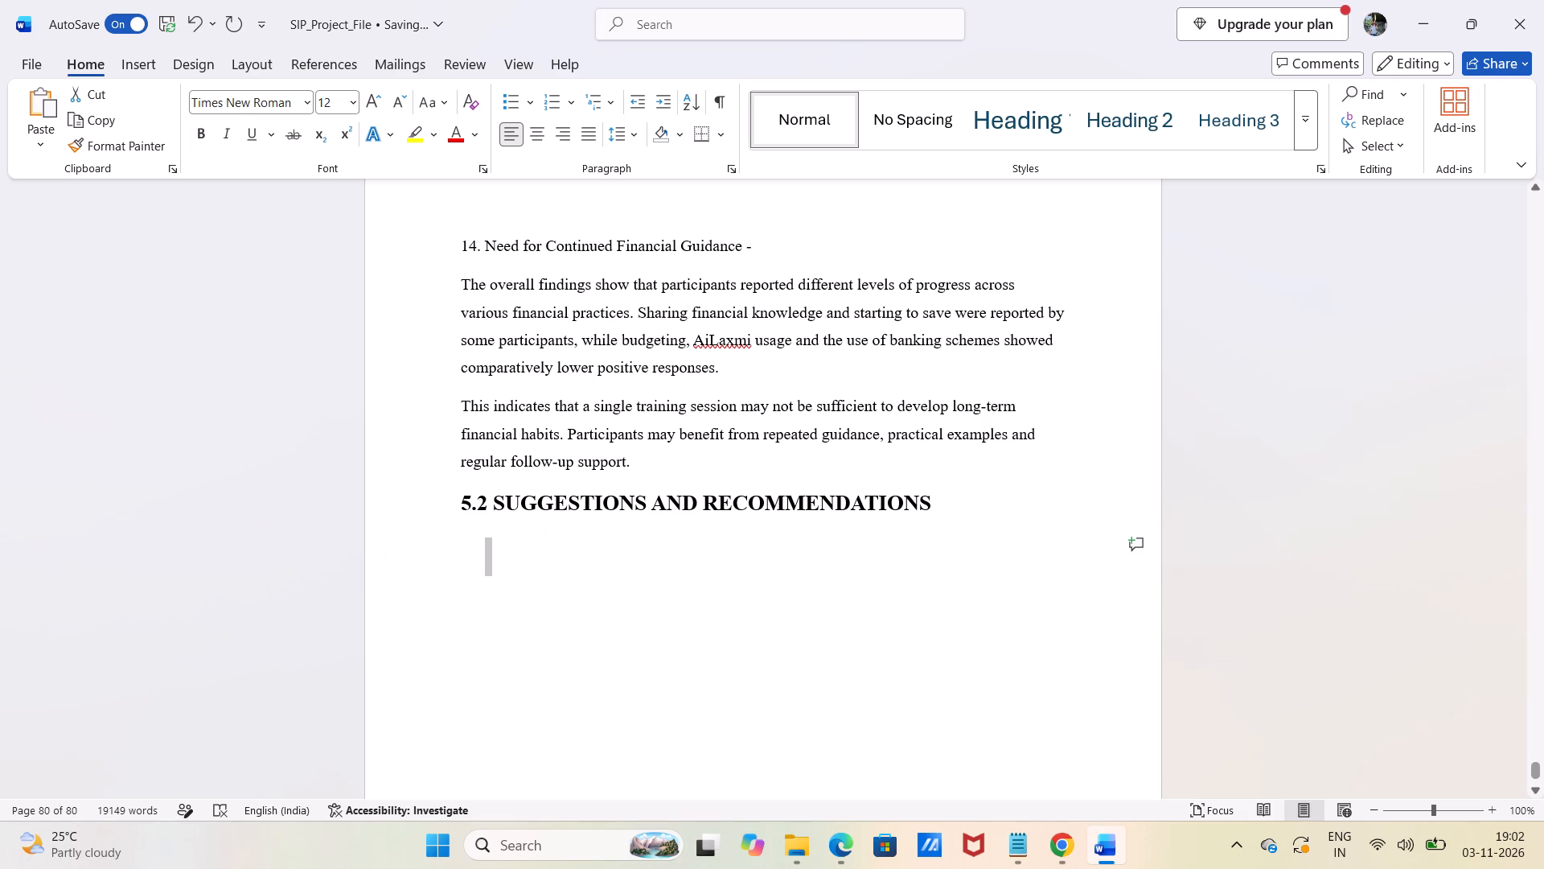
Retype the number 5.2 in front of SUGGESTIONS AND RECOMMENDATIONS, followed by two spaces.
left_click(491, 504)
key("BackSpace")
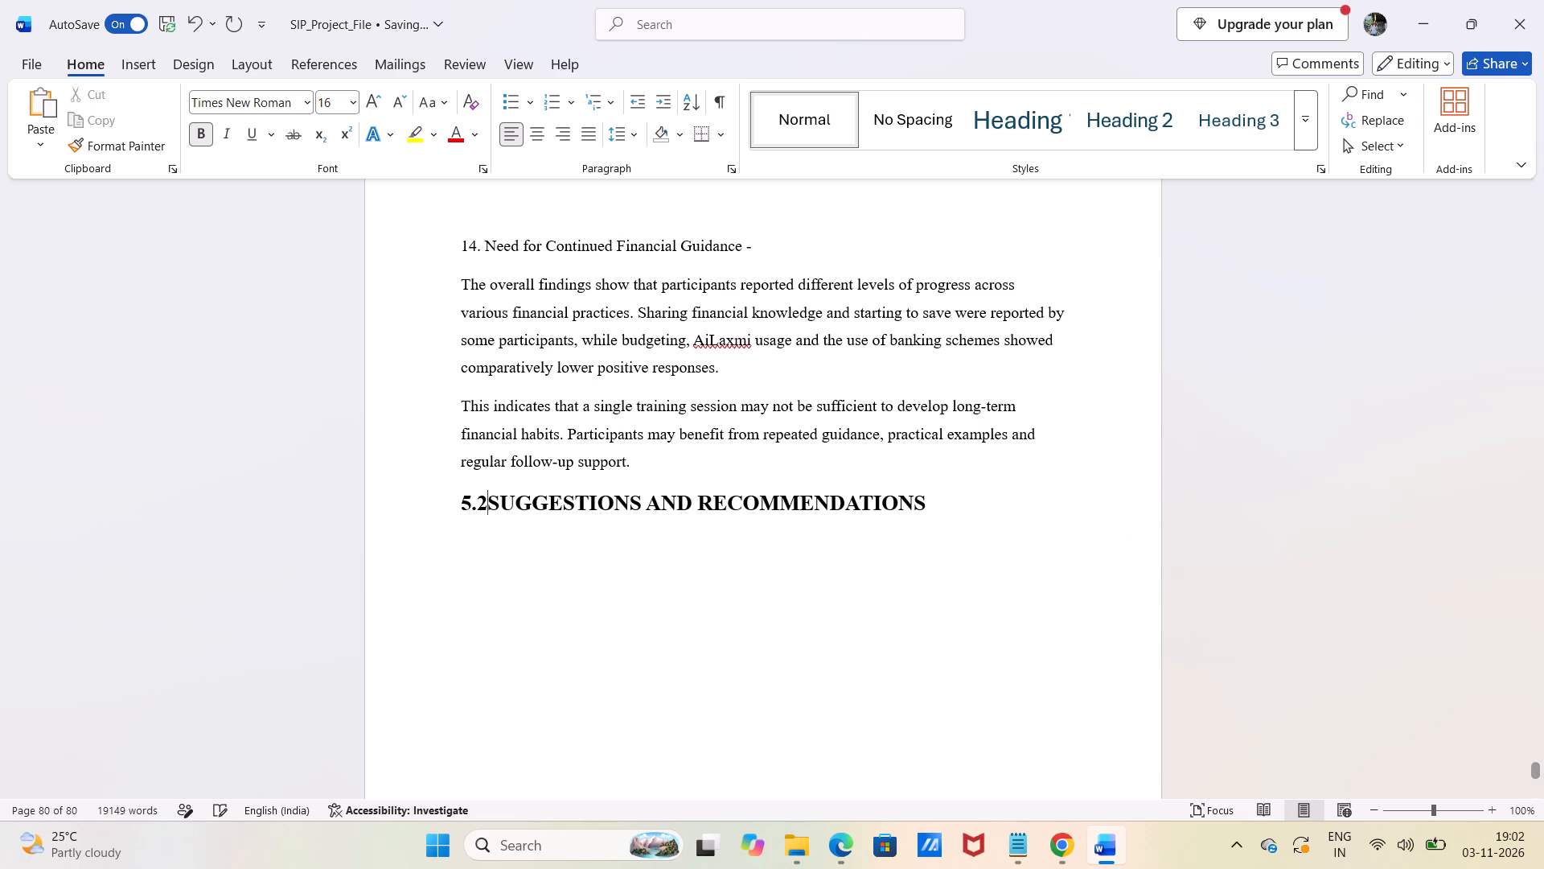
key("BackSpace")
key("BackSpace")
key("BackSpace")
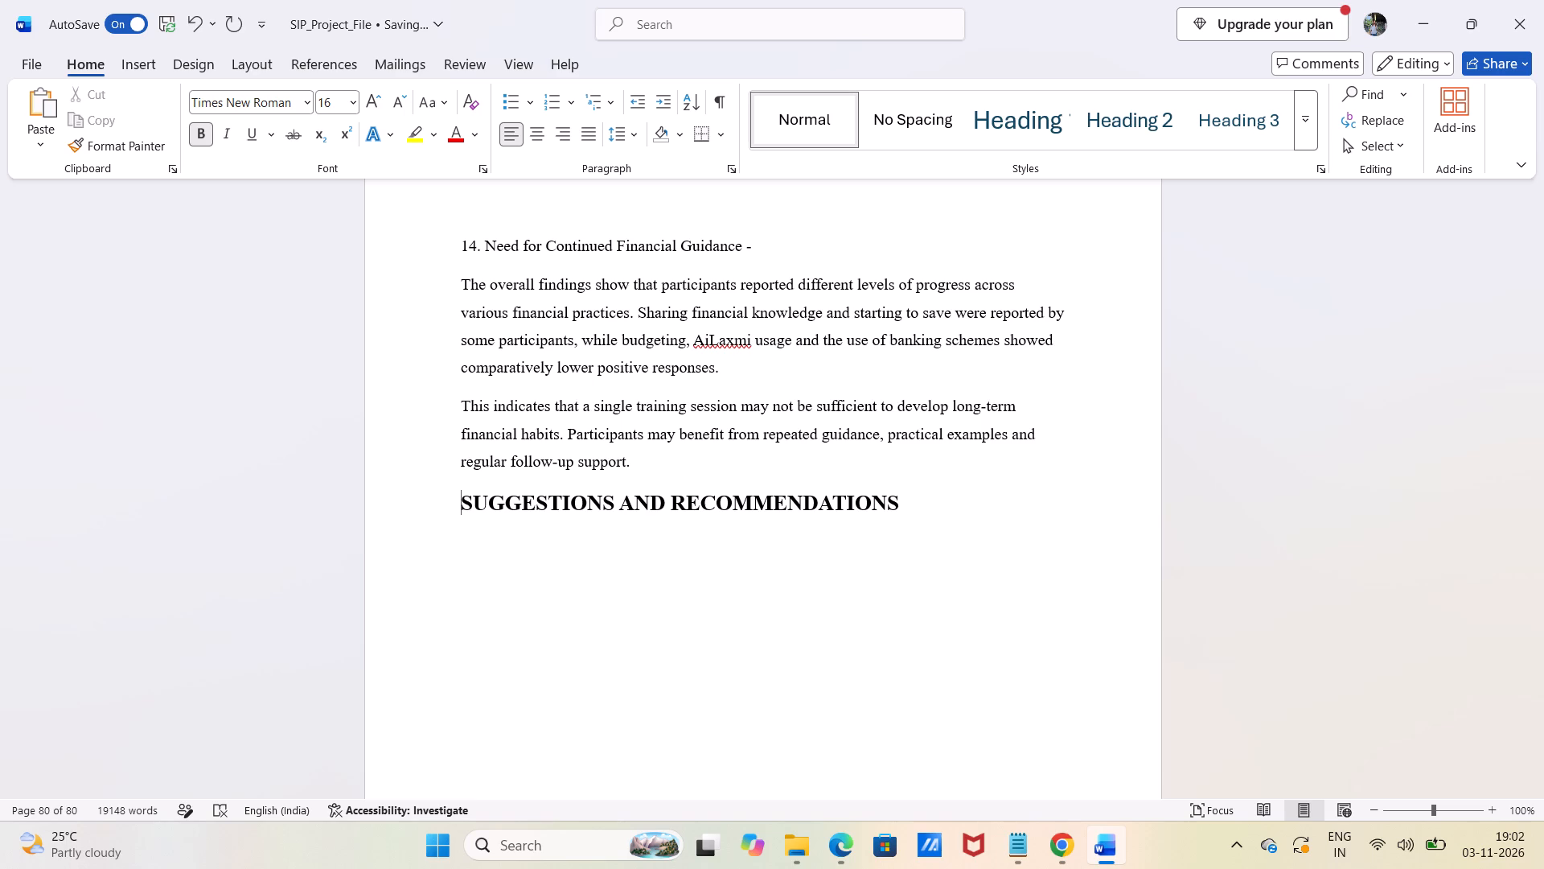
type("5.2")
key("space")
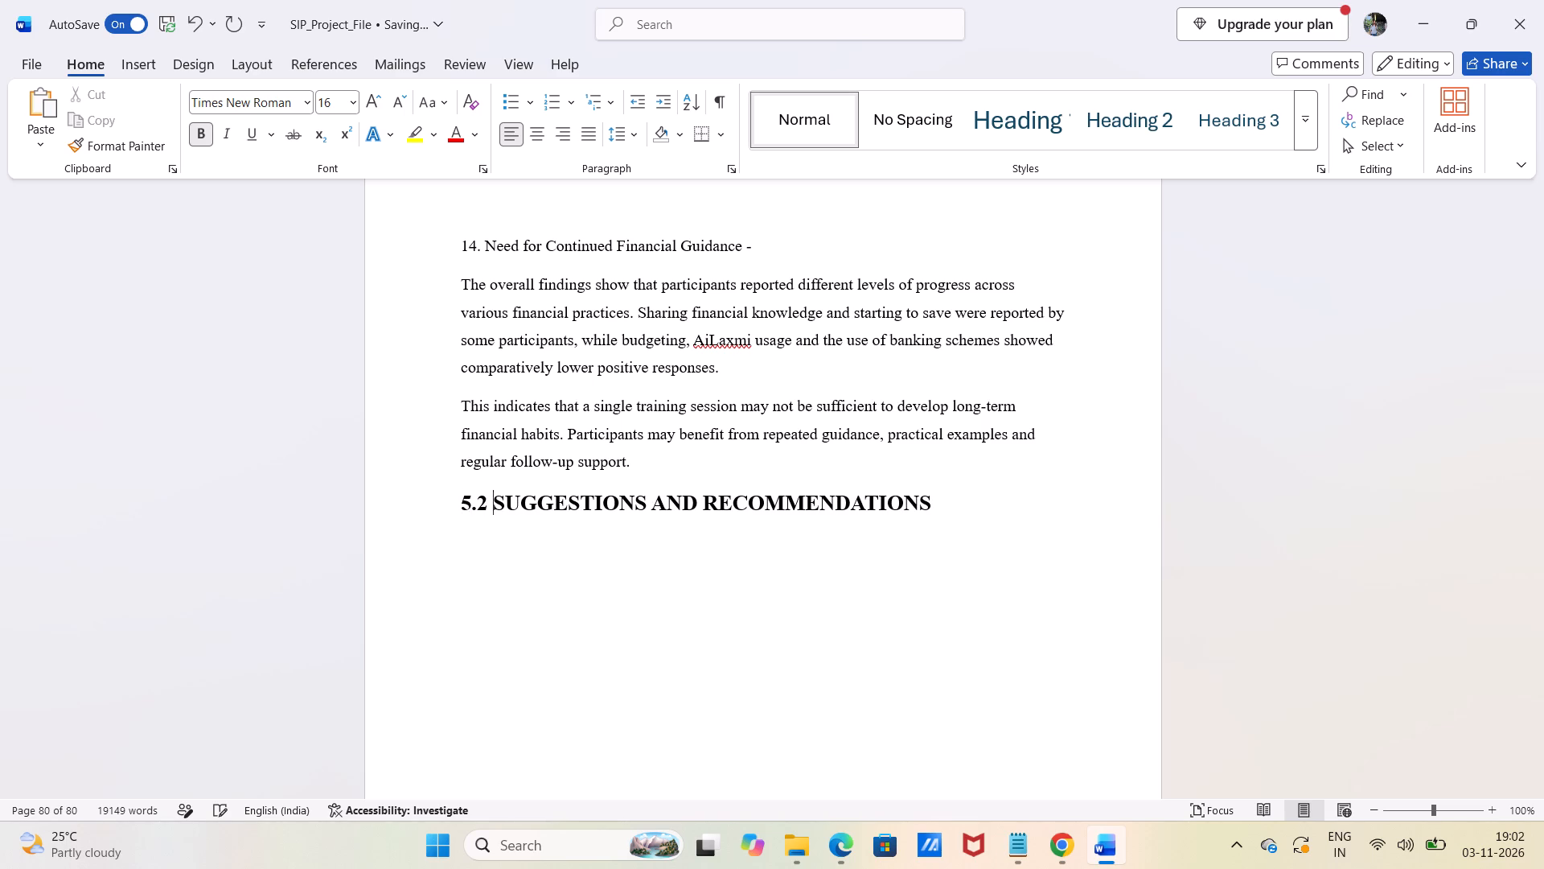
key("space")
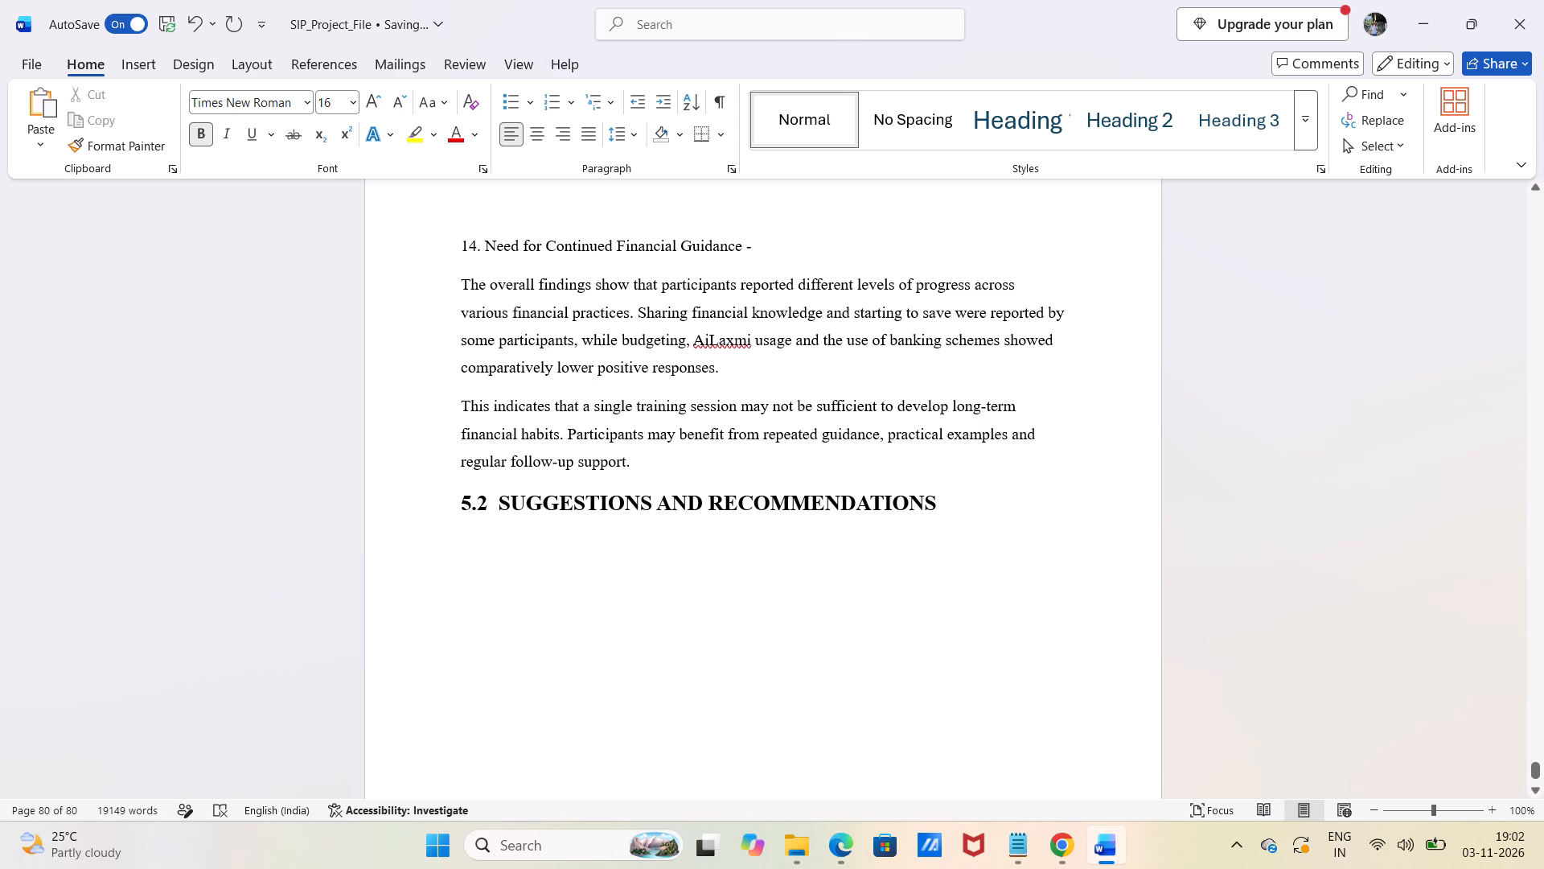
Indent the 5.2 SUGGESTIONS AND RECOMMENDATIONS heading with four leading spaces.
left_click(458, 500)
key("space")
key("space")
key("space")
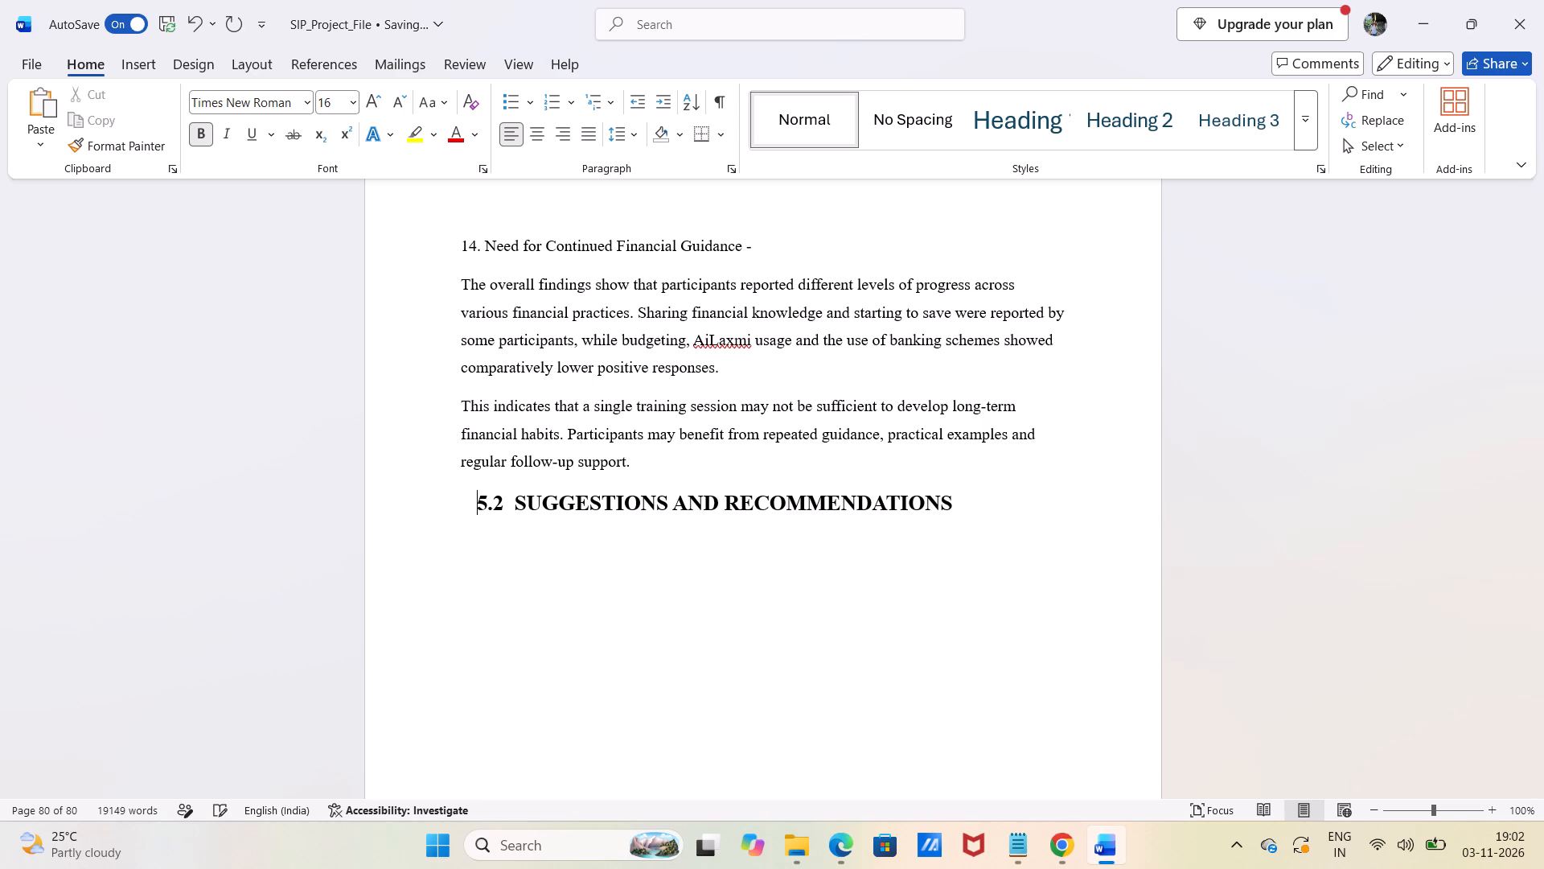
key("space")
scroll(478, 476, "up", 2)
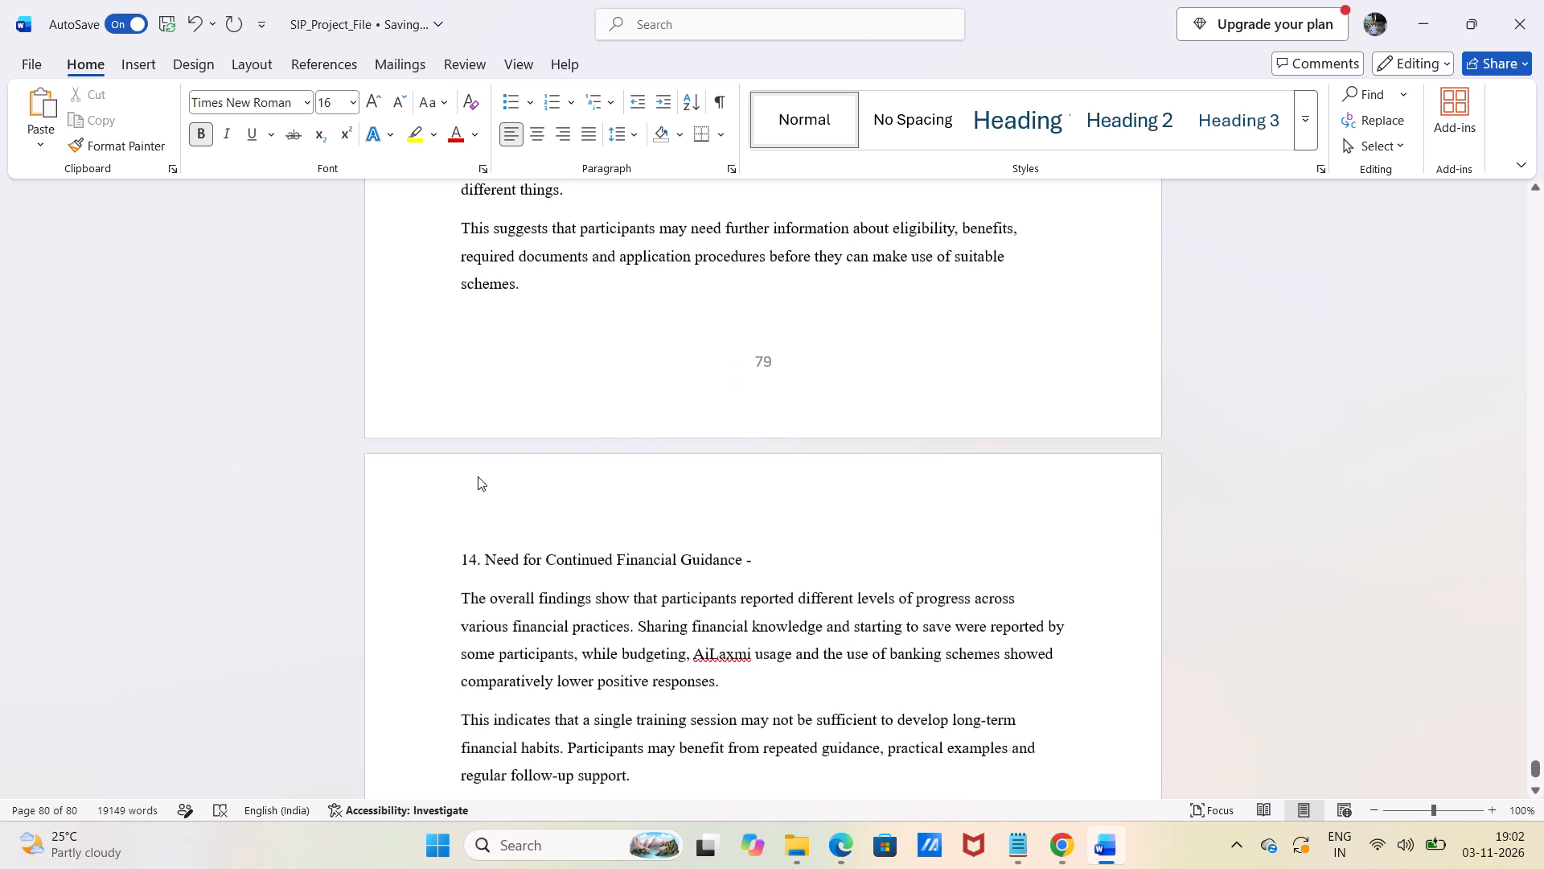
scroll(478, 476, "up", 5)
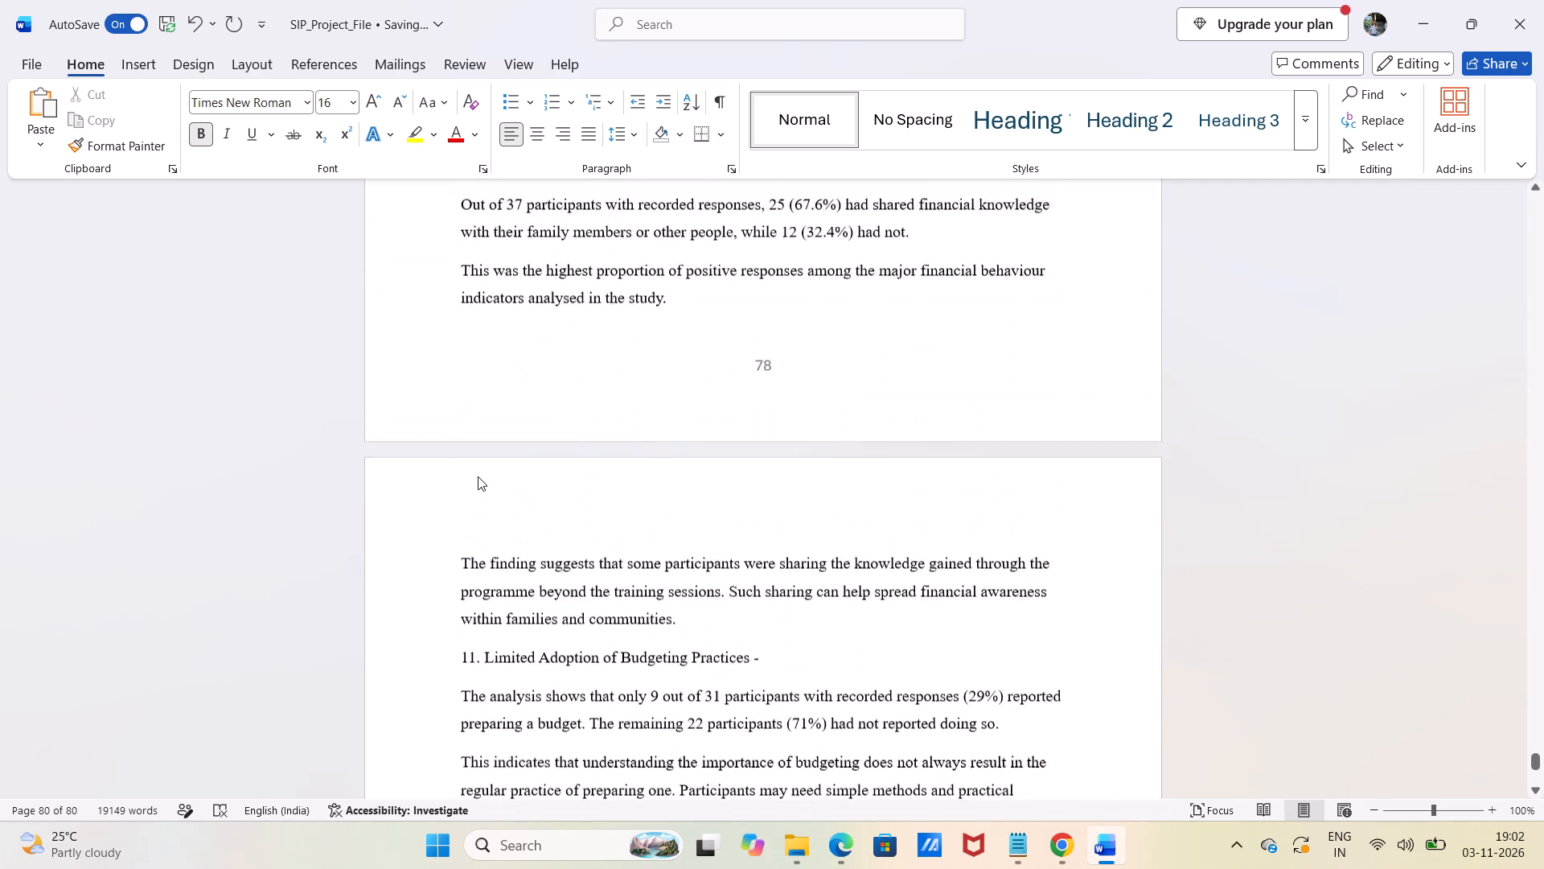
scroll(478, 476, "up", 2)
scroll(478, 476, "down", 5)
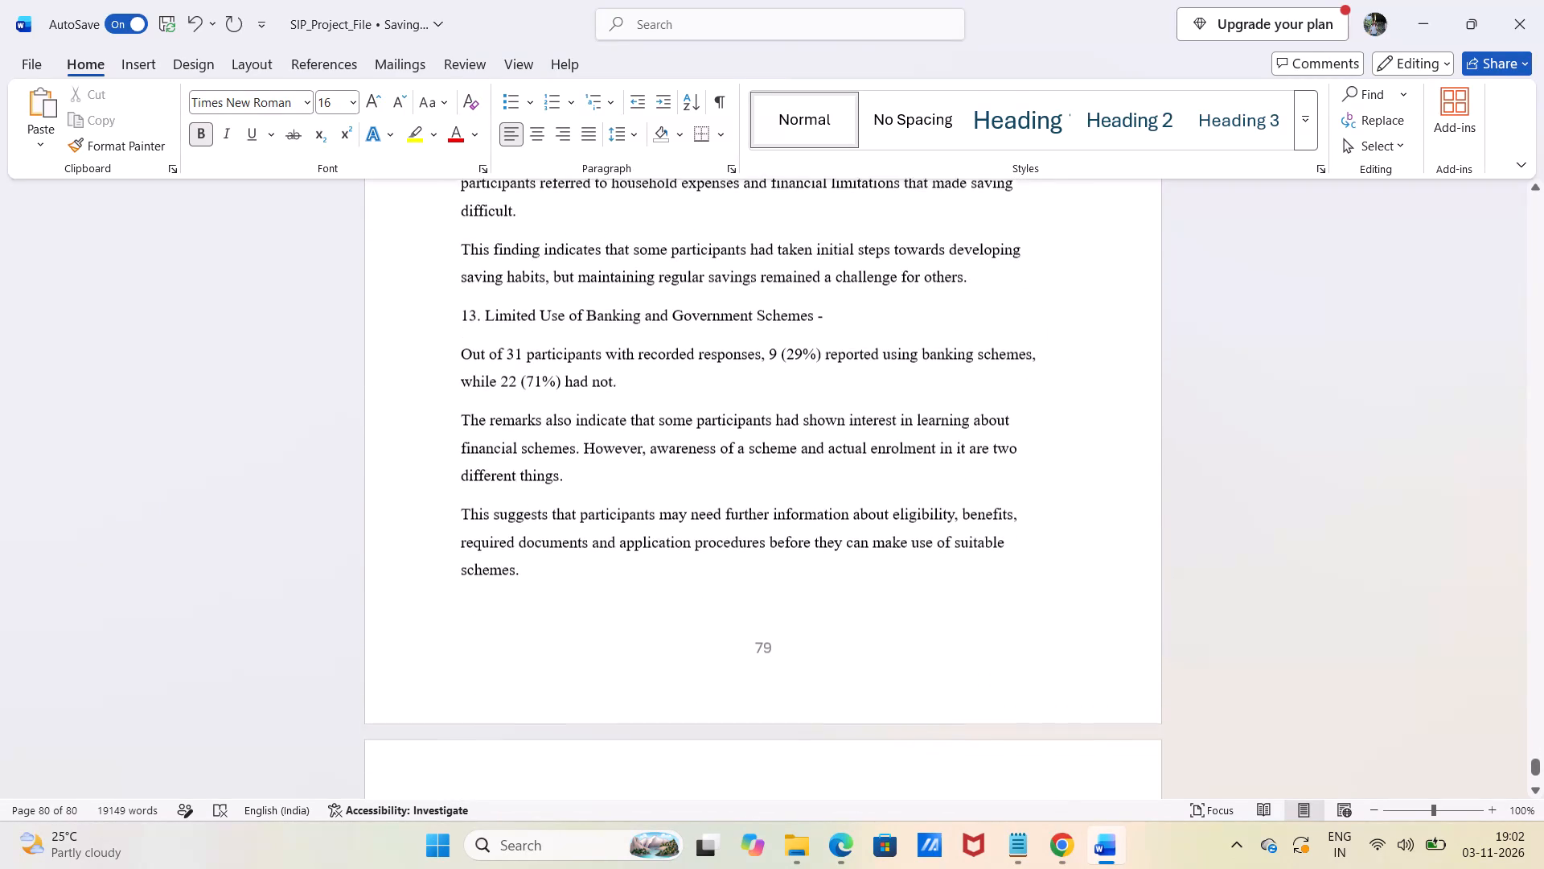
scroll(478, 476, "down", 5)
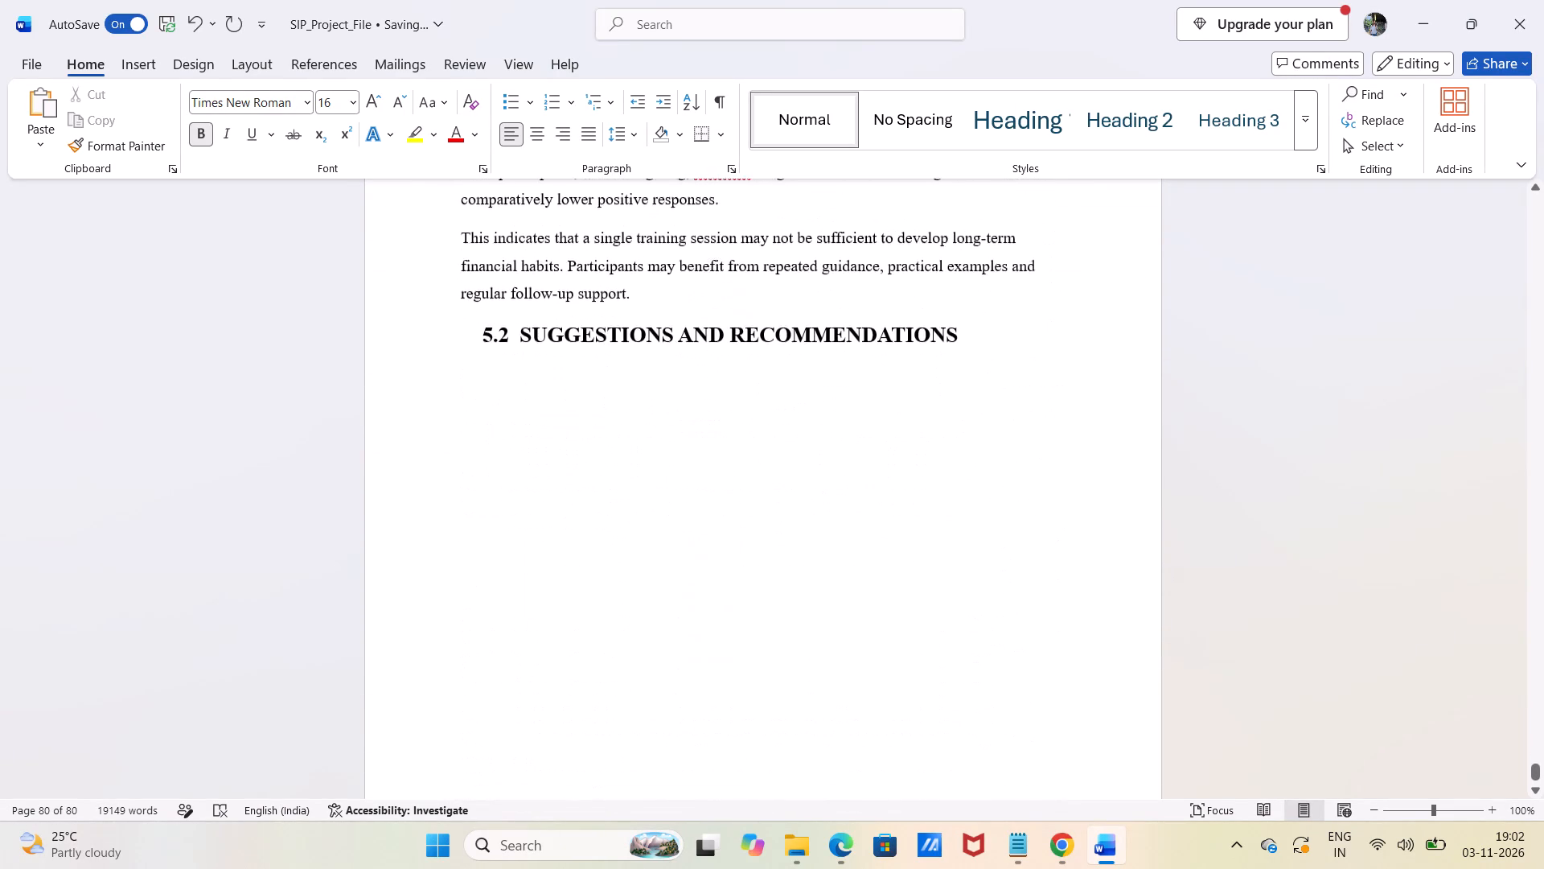
Start a plain, unnumbered paragraph below the 5.2 SUGGESTIONS AND RECOMMENDATIONS heading.
left_click(987, 321)
key("Return")
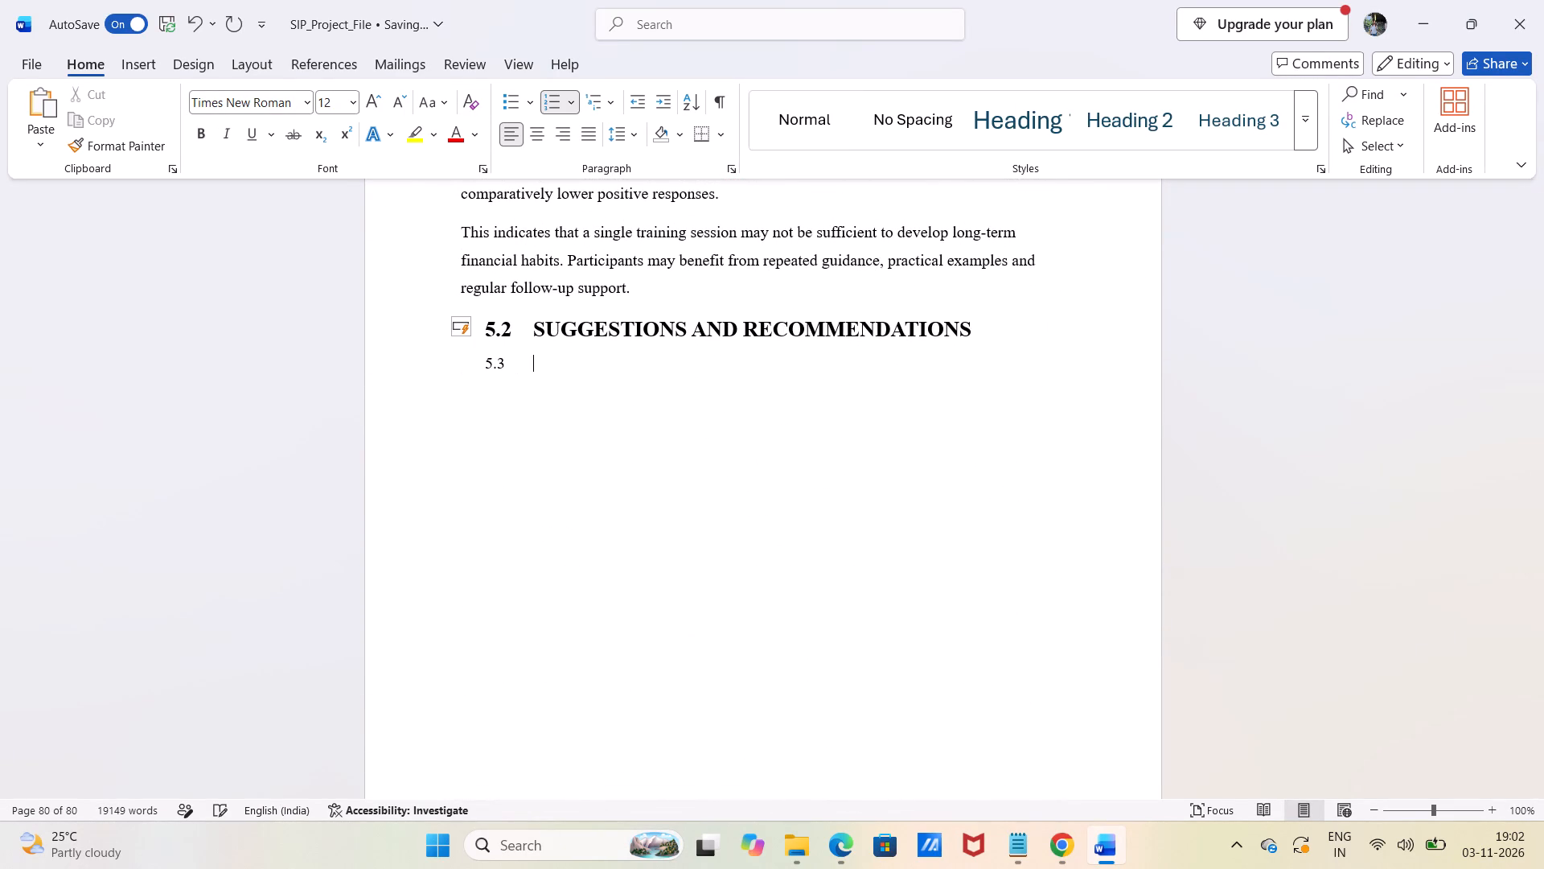
key("BackSpace")
key("BackSpace")
key("BackSpace")
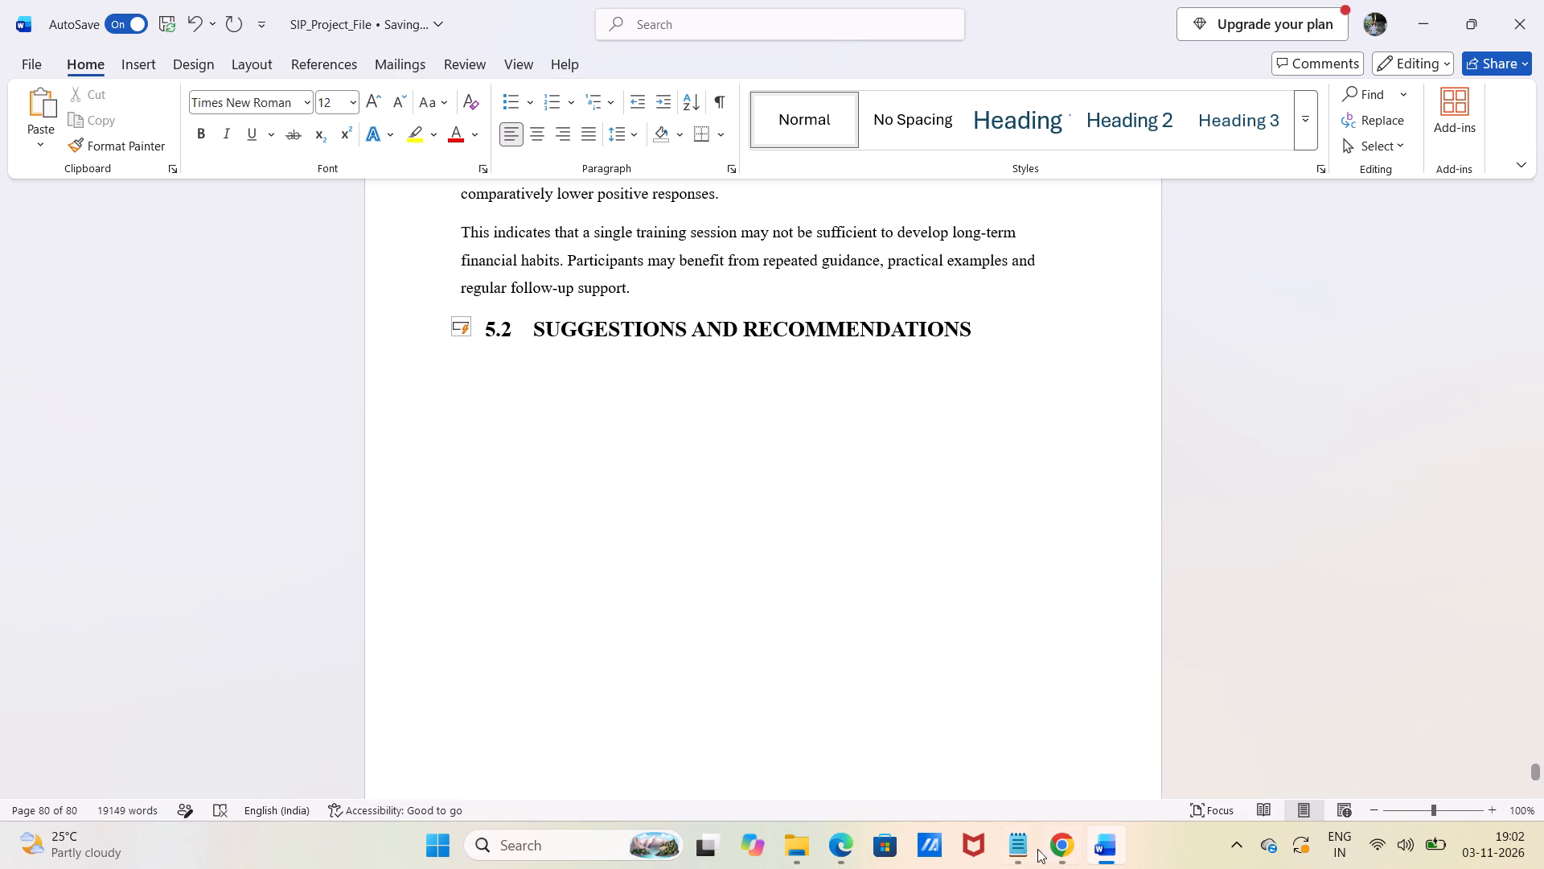
Copy the section 5.2 body, from "Based on the findings" through suggestion 12, from the Notepad draft and paste it under the Word report's 5.2 heading.
left_click(1020, 863)
scroll(482, 490, "down", 1)
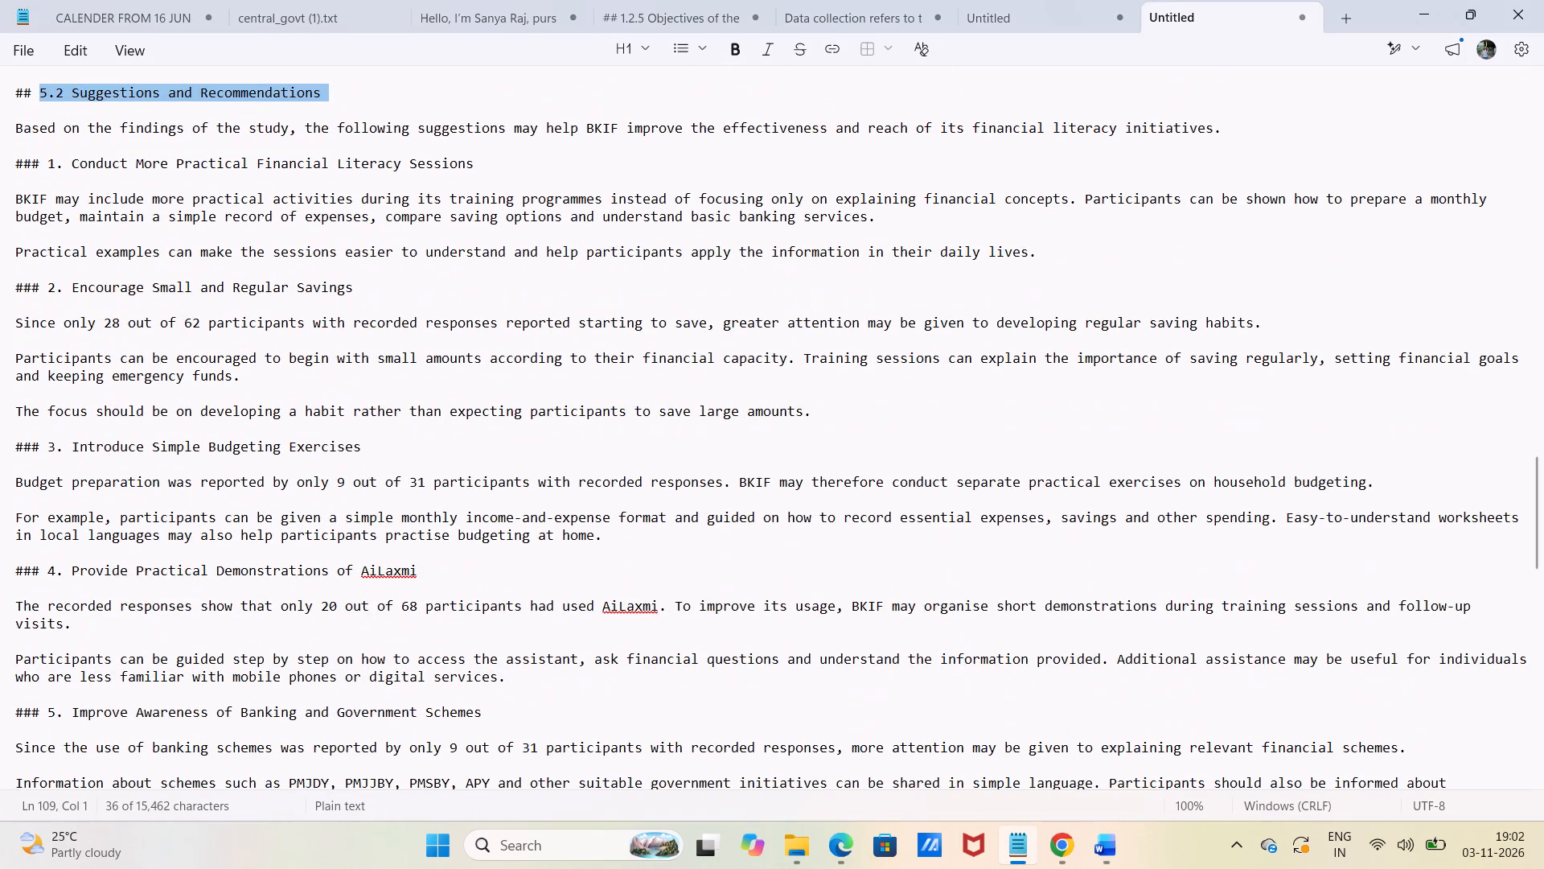
left_click_drag(17, 125, 286, 436)
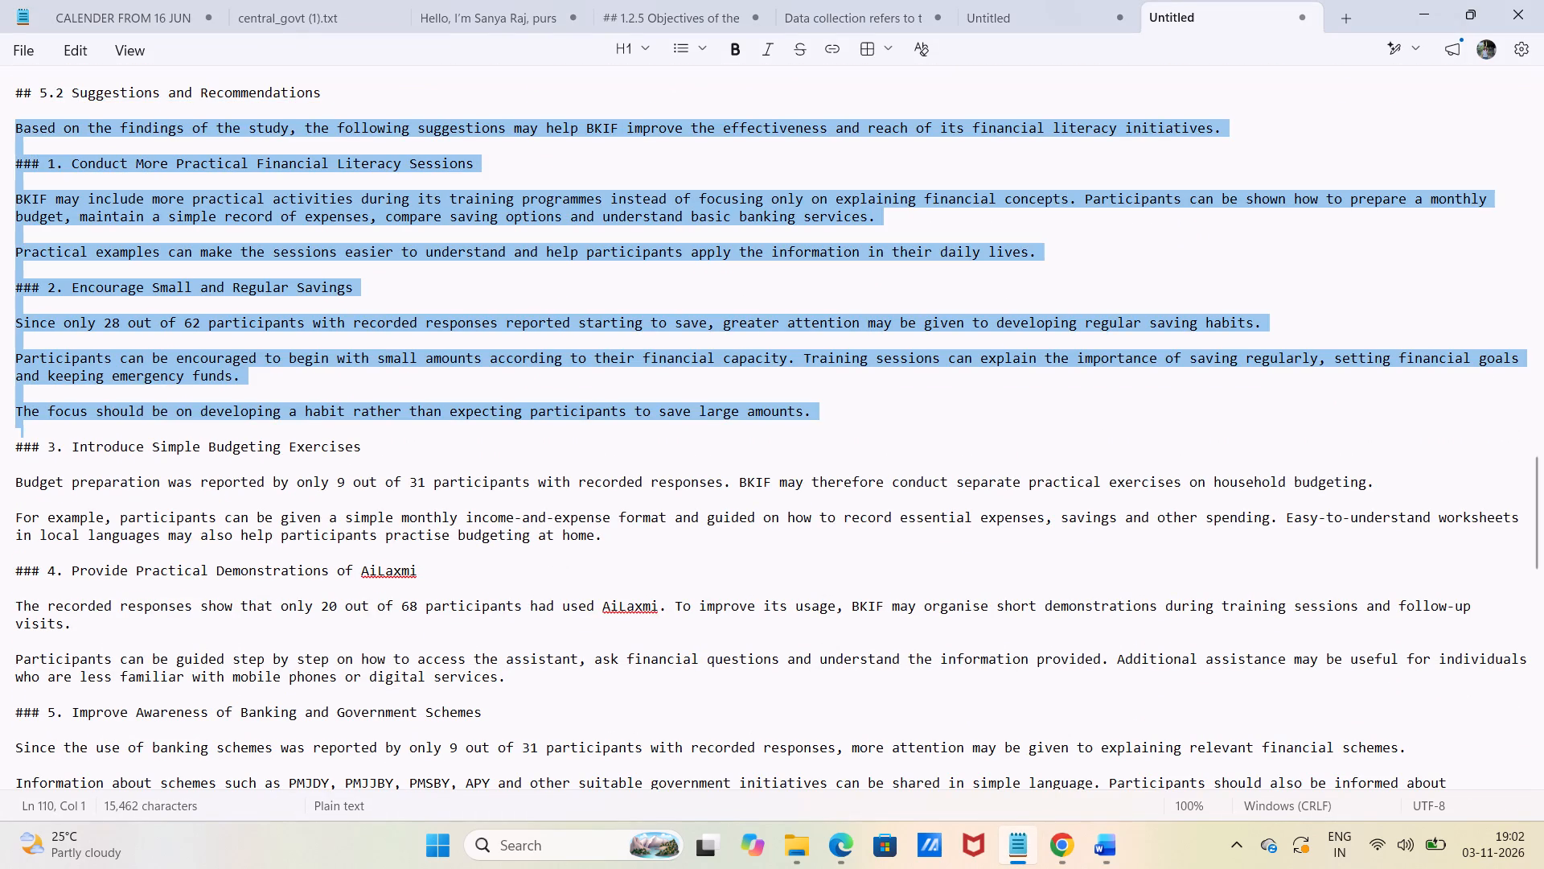
left_click_drag(286, 436, 347, 601)
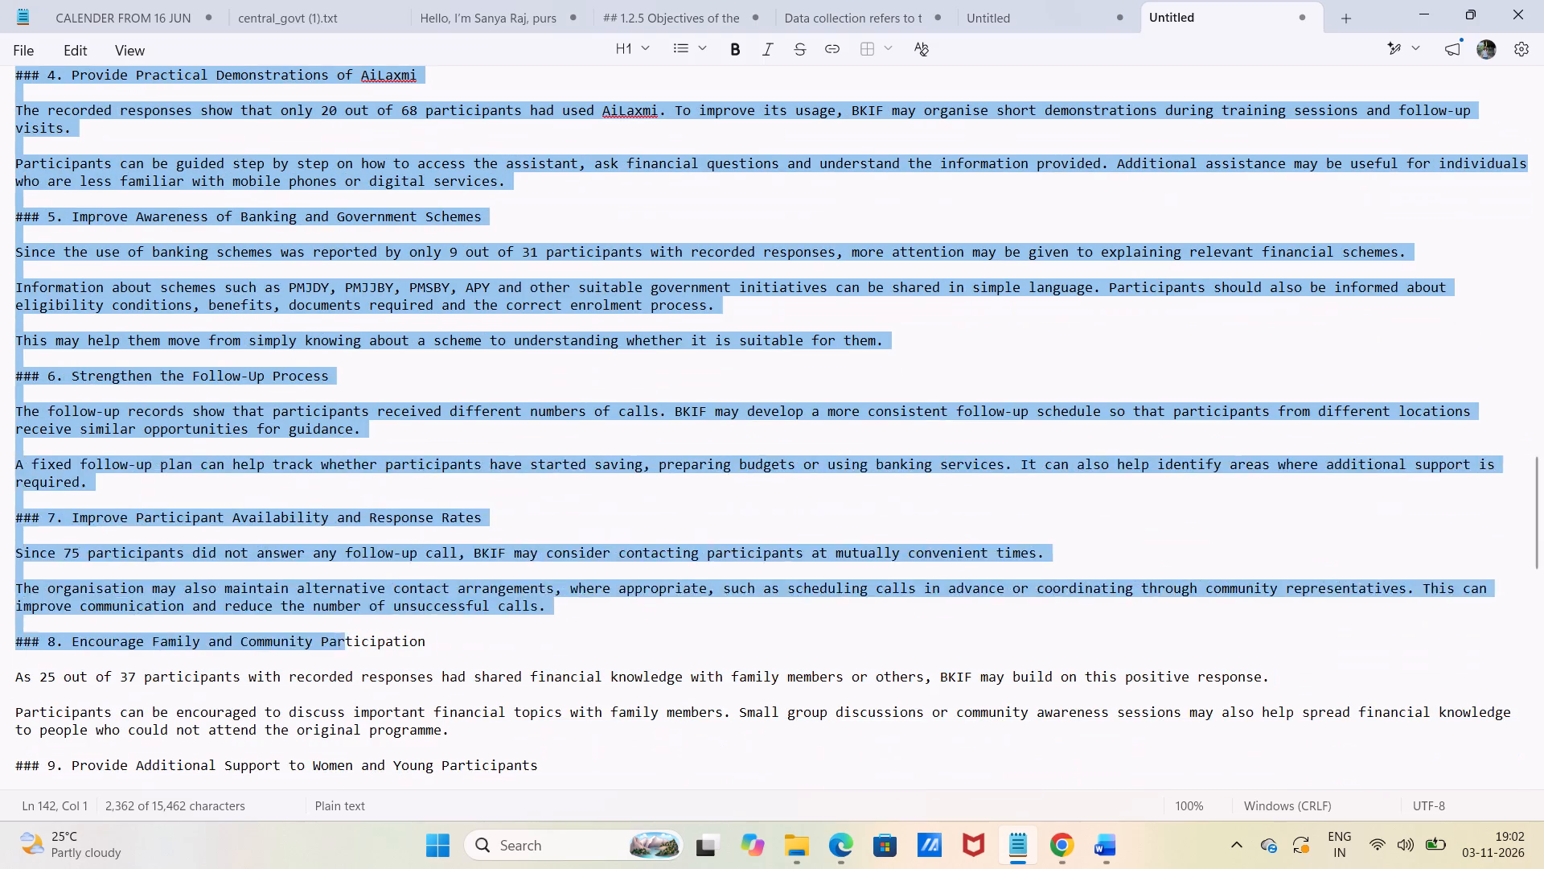
left_click_drag(347, 601, 391, 809)
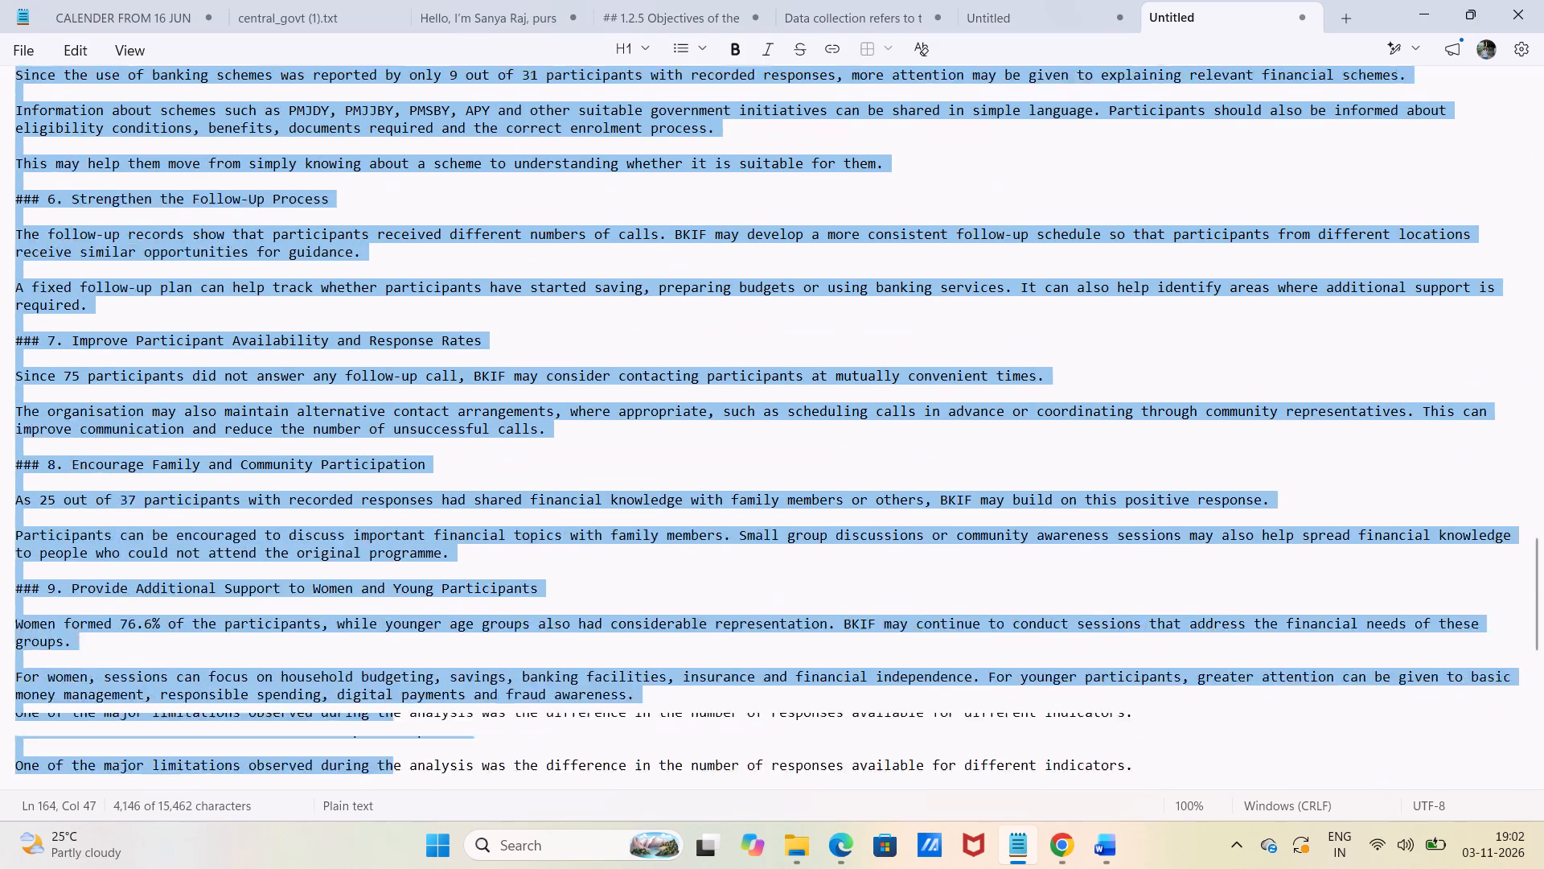
left_click_drag(391, 809, 385, 671)
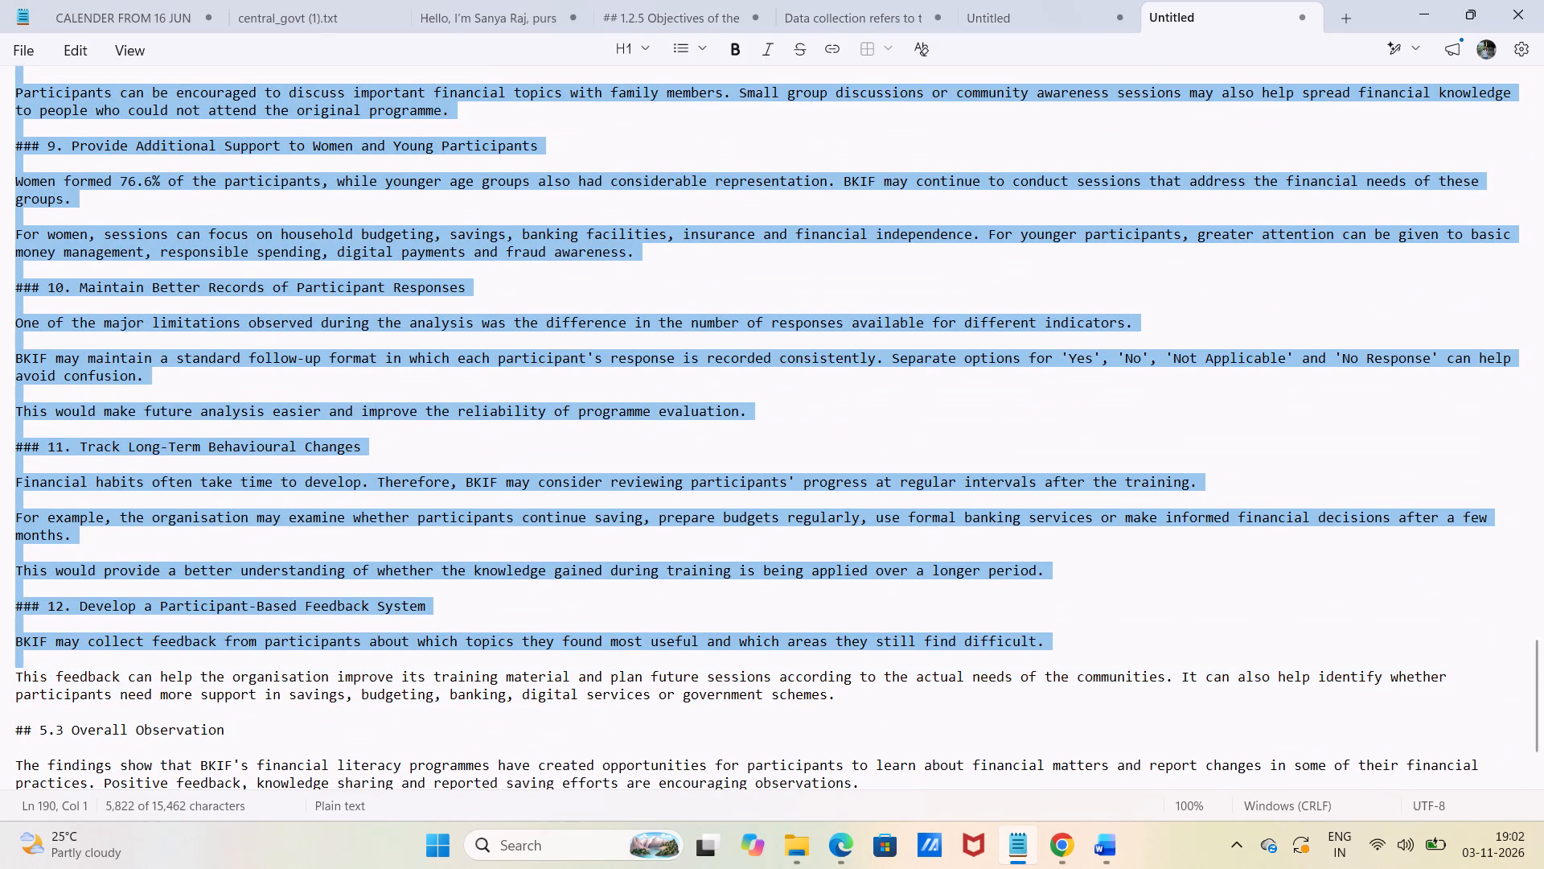
left_click_drag(385, 671, 882, 689)
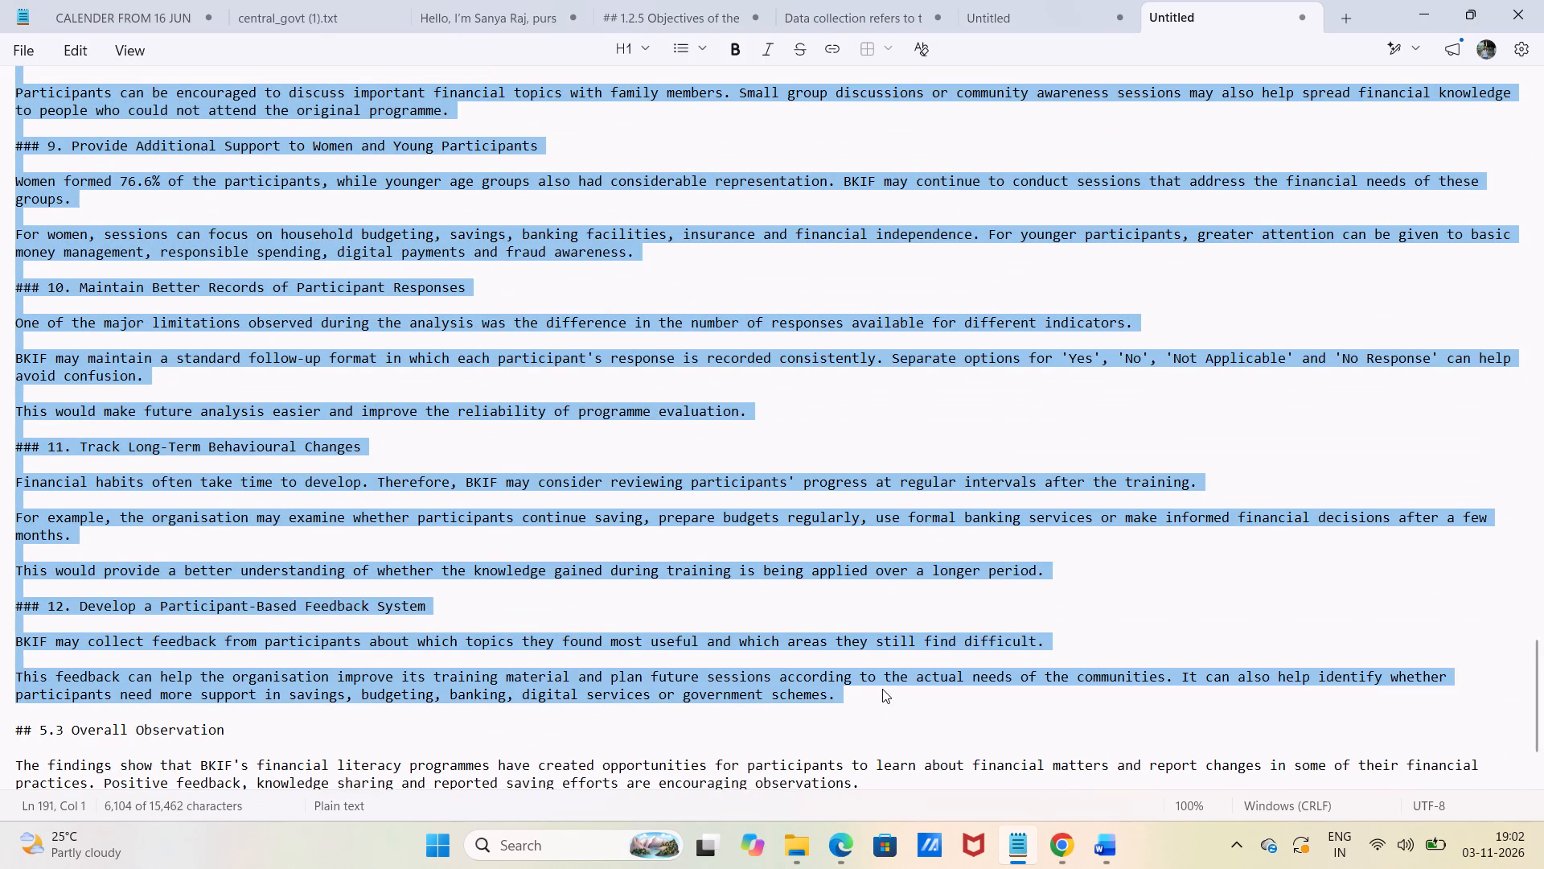
scroll(182, 535, "down", 3)
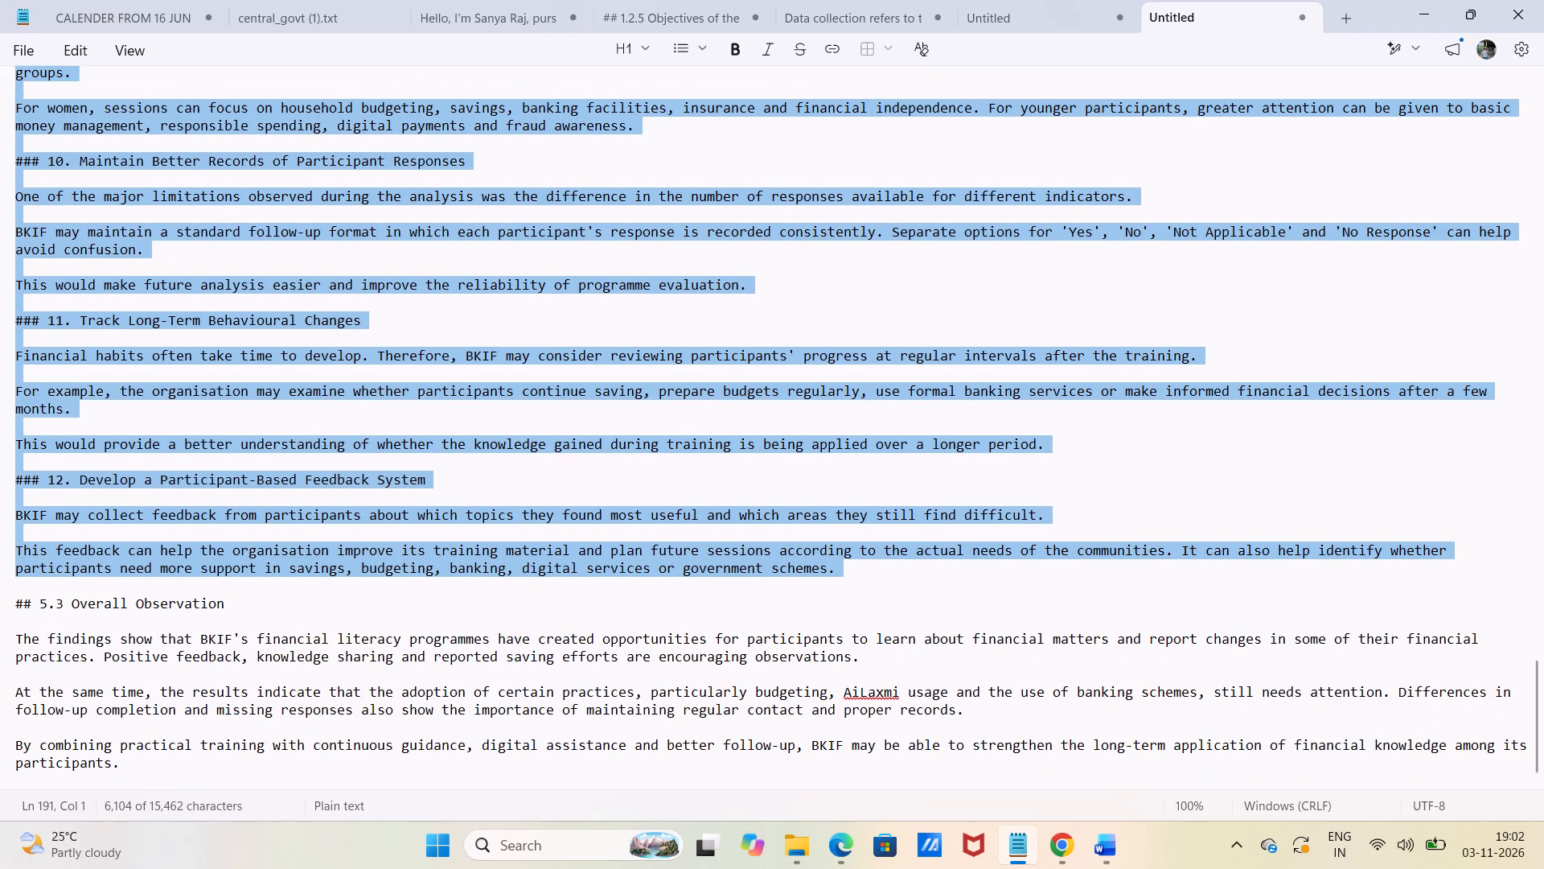
key("ctrl+c")
left_click(1050, 849)
left_click(1098, 842)
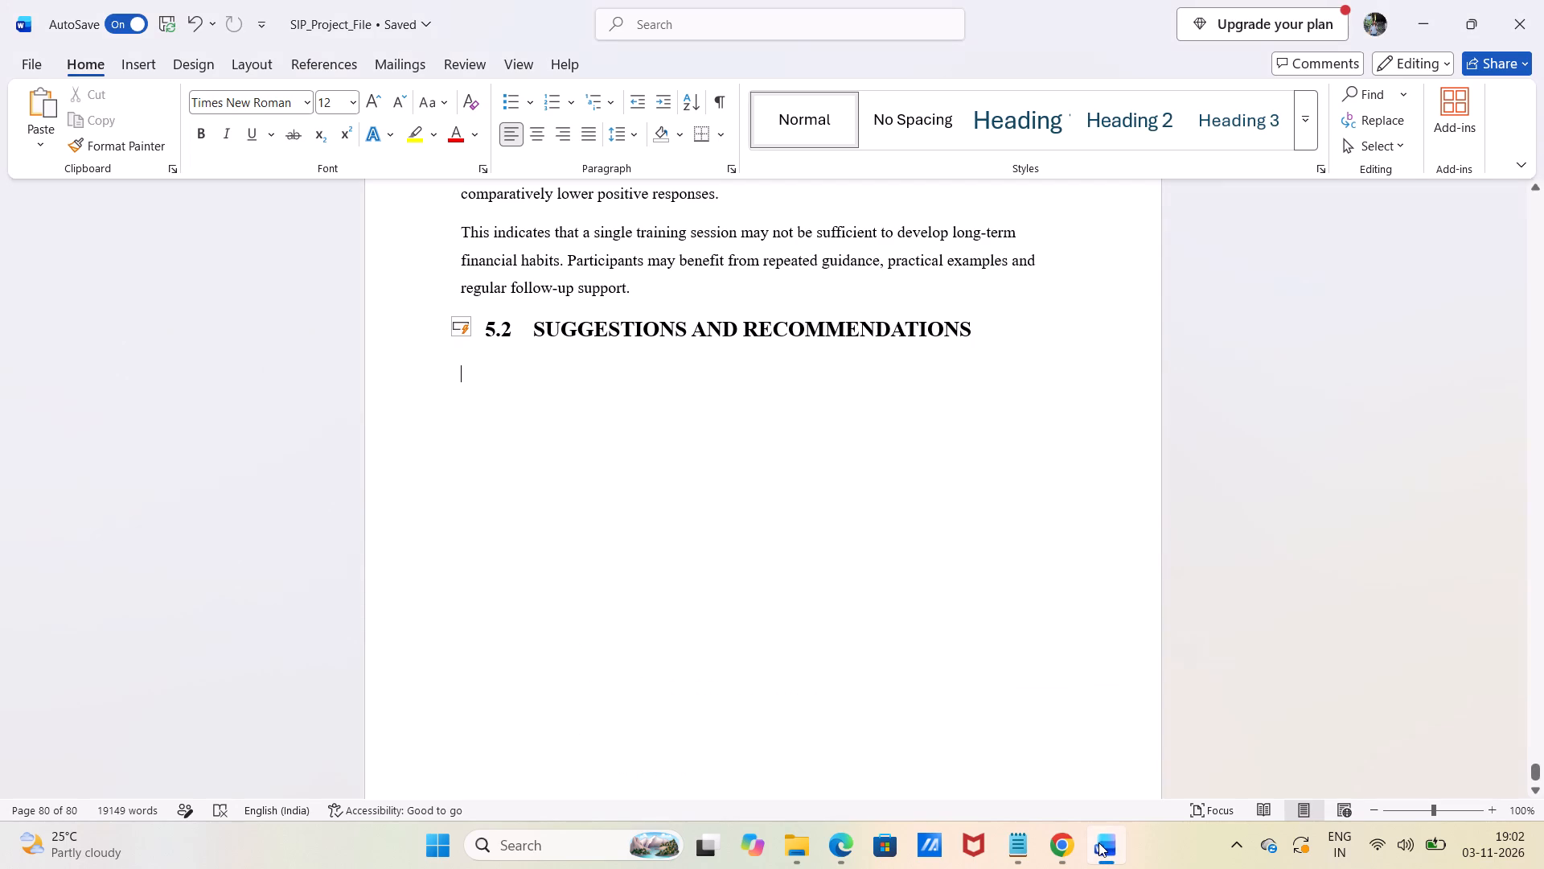
key("ctrl+v")
Remove the blank line above "Conduct More Practical Financial Literacy Sessions" and delete the ### marker before its number 1.
scroll(840, 430, "up", 1)
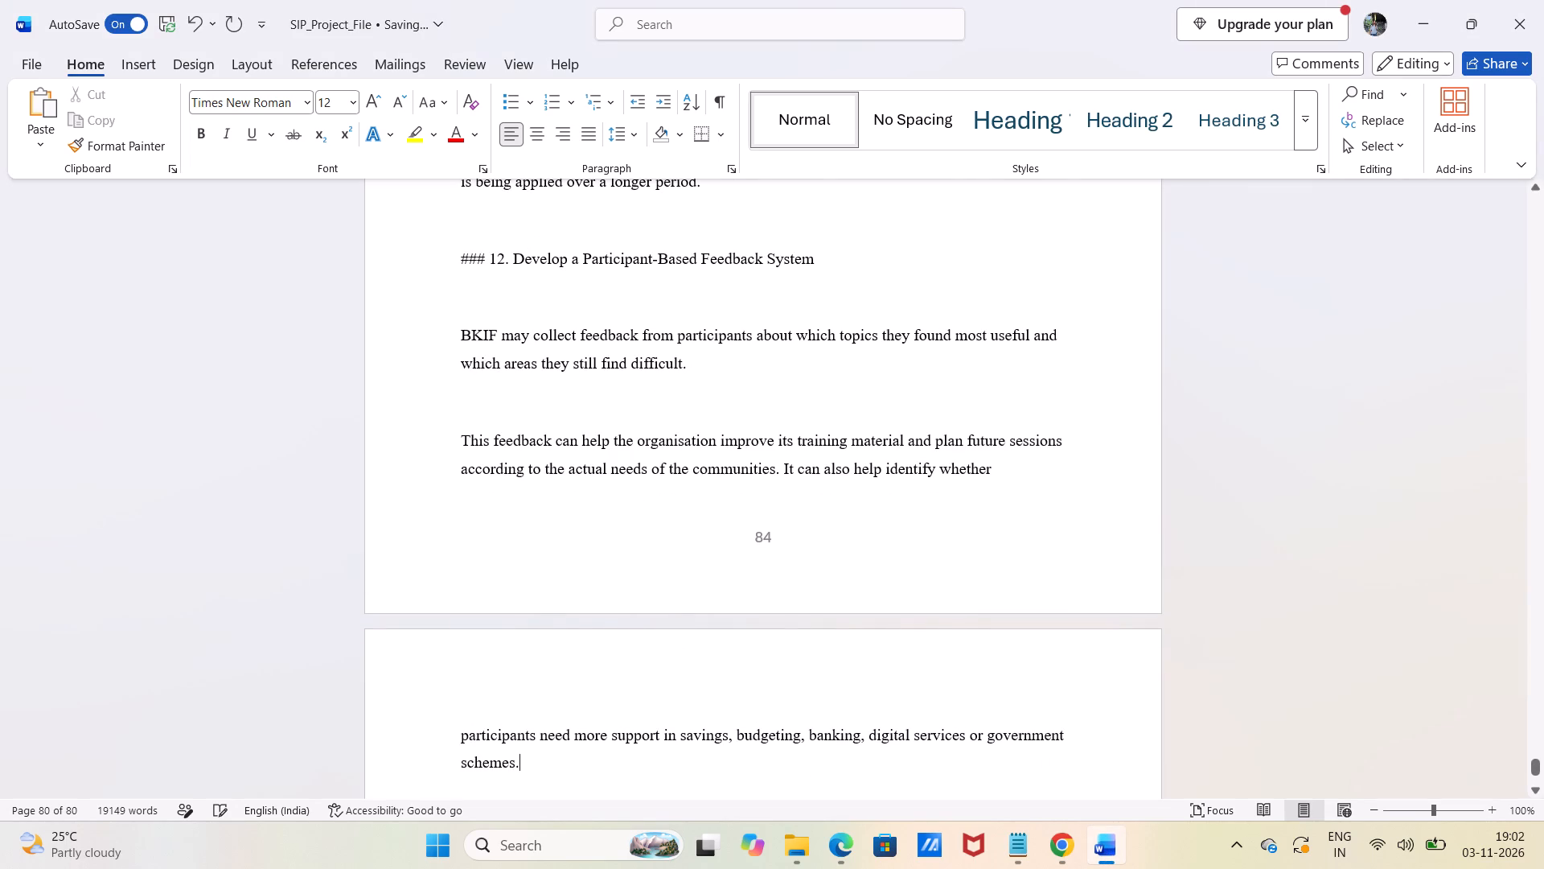
scroll(840, 430, "up", 6)
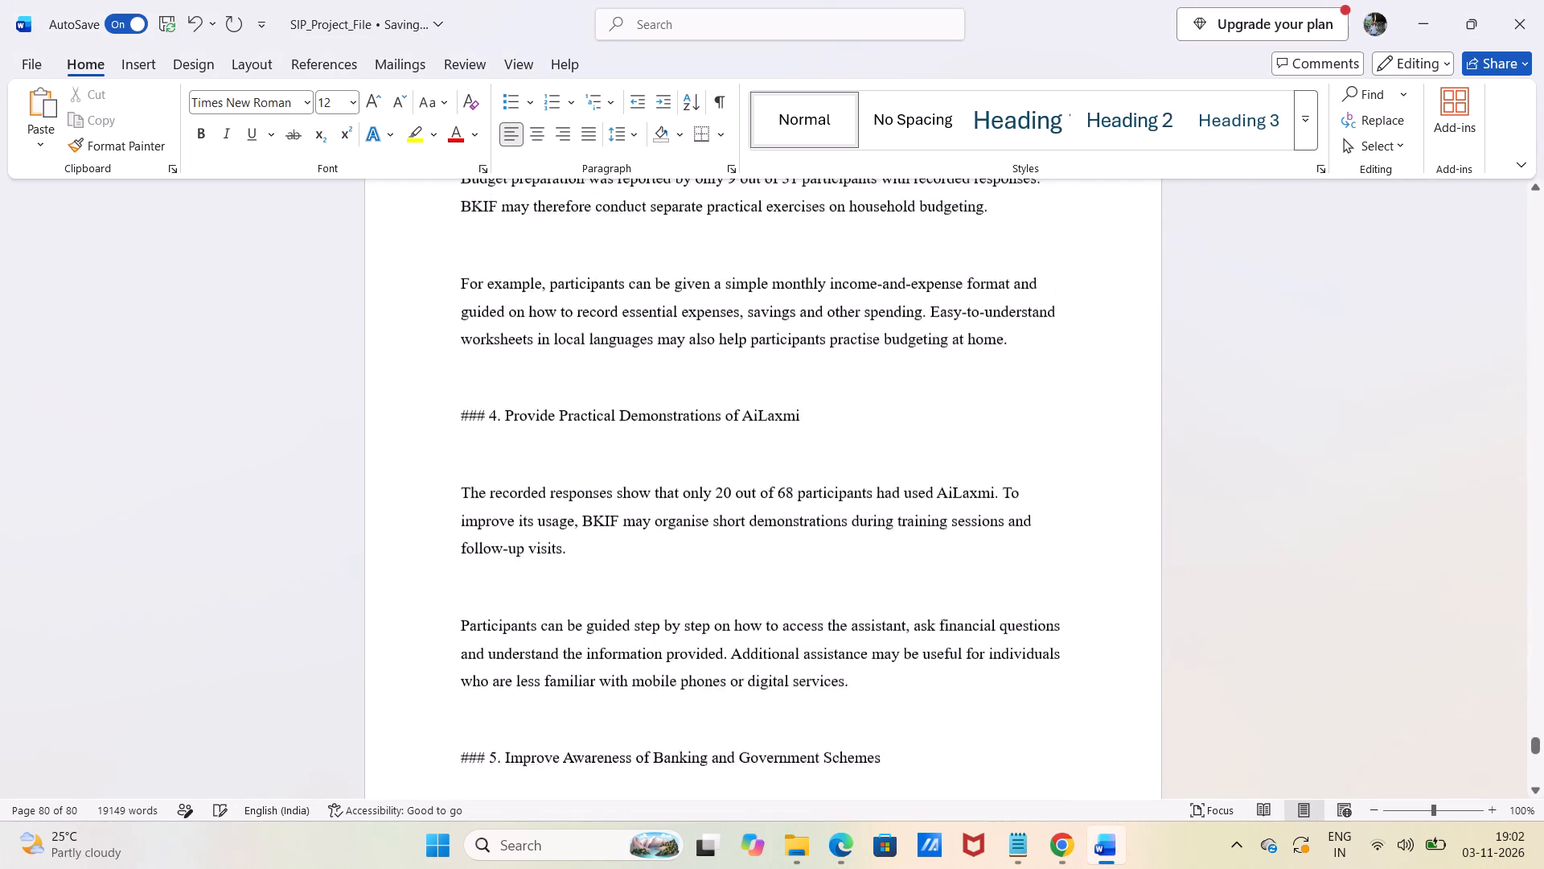
scroll(840, 430, "up", 6)
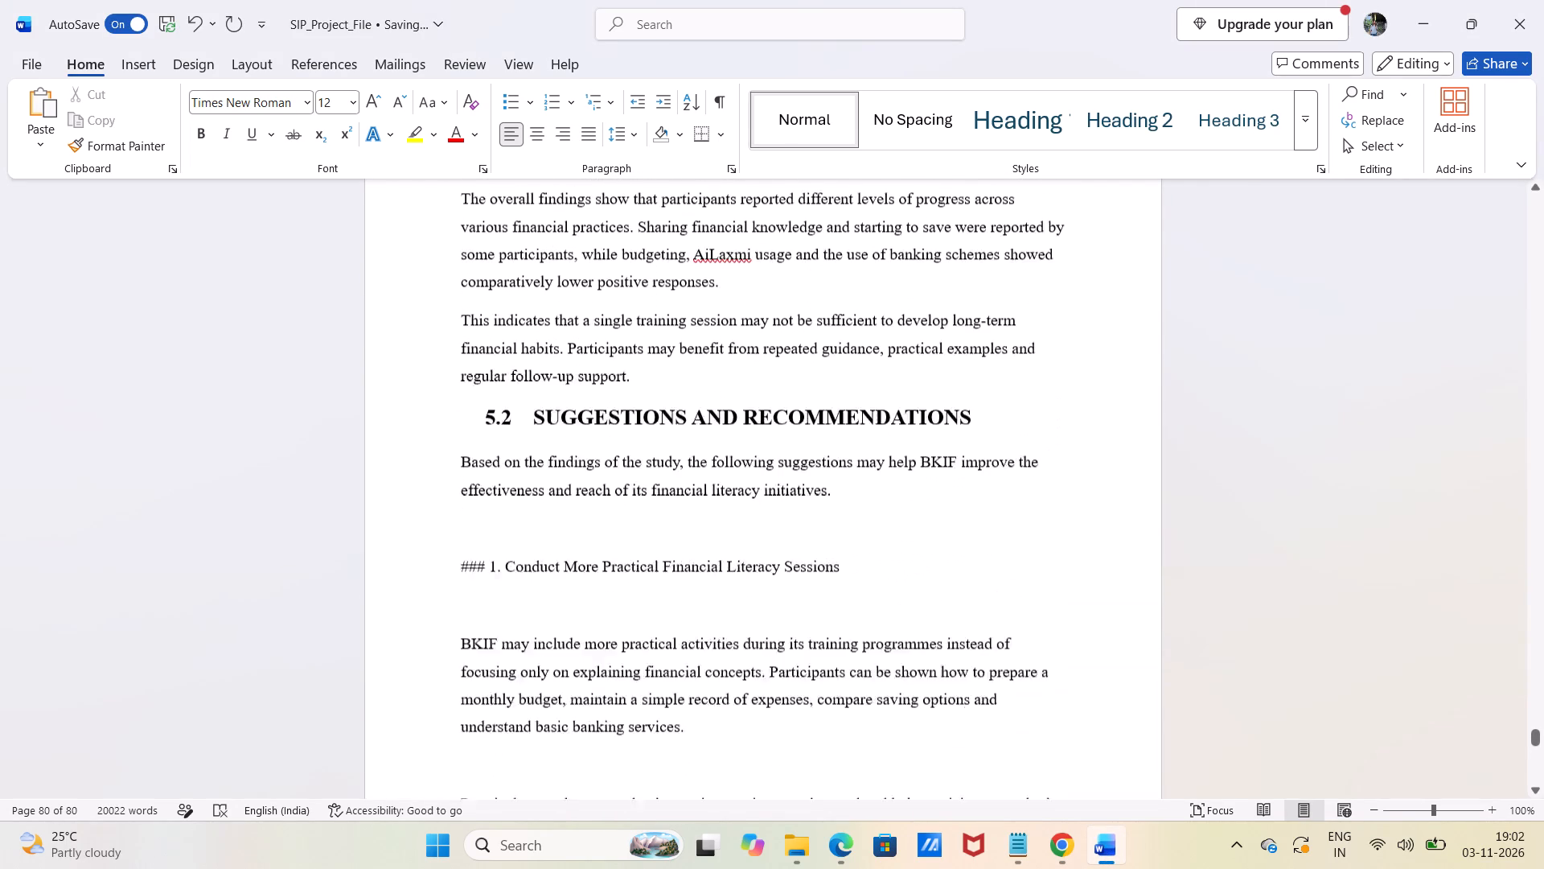
scroll(840, 430, "up", 1)
left_click(533, 632)
key("BackSpace")
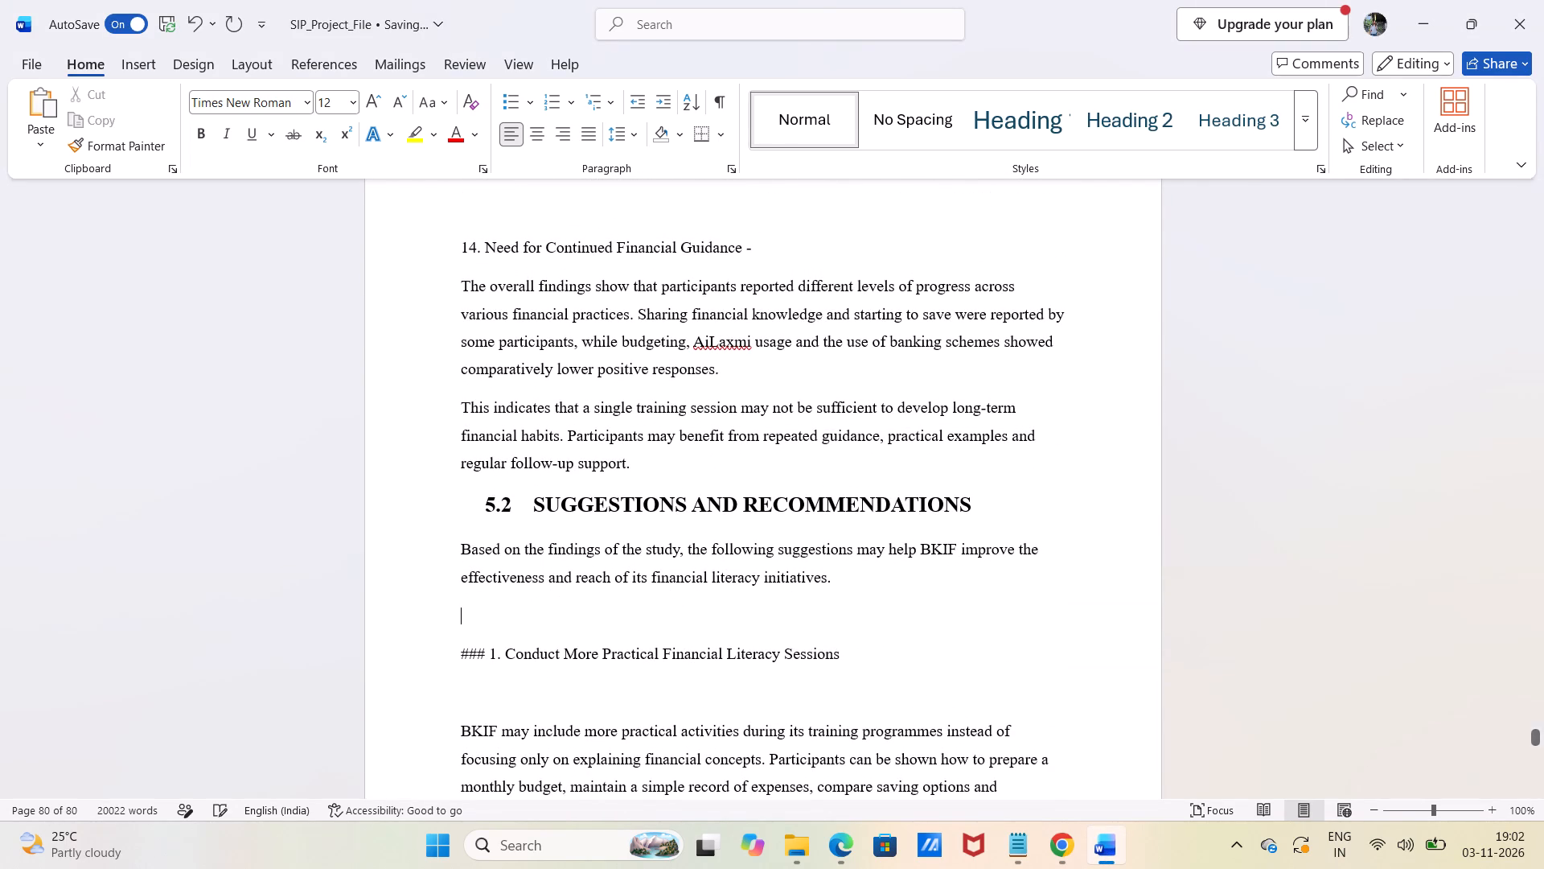
left_click(487, 621)
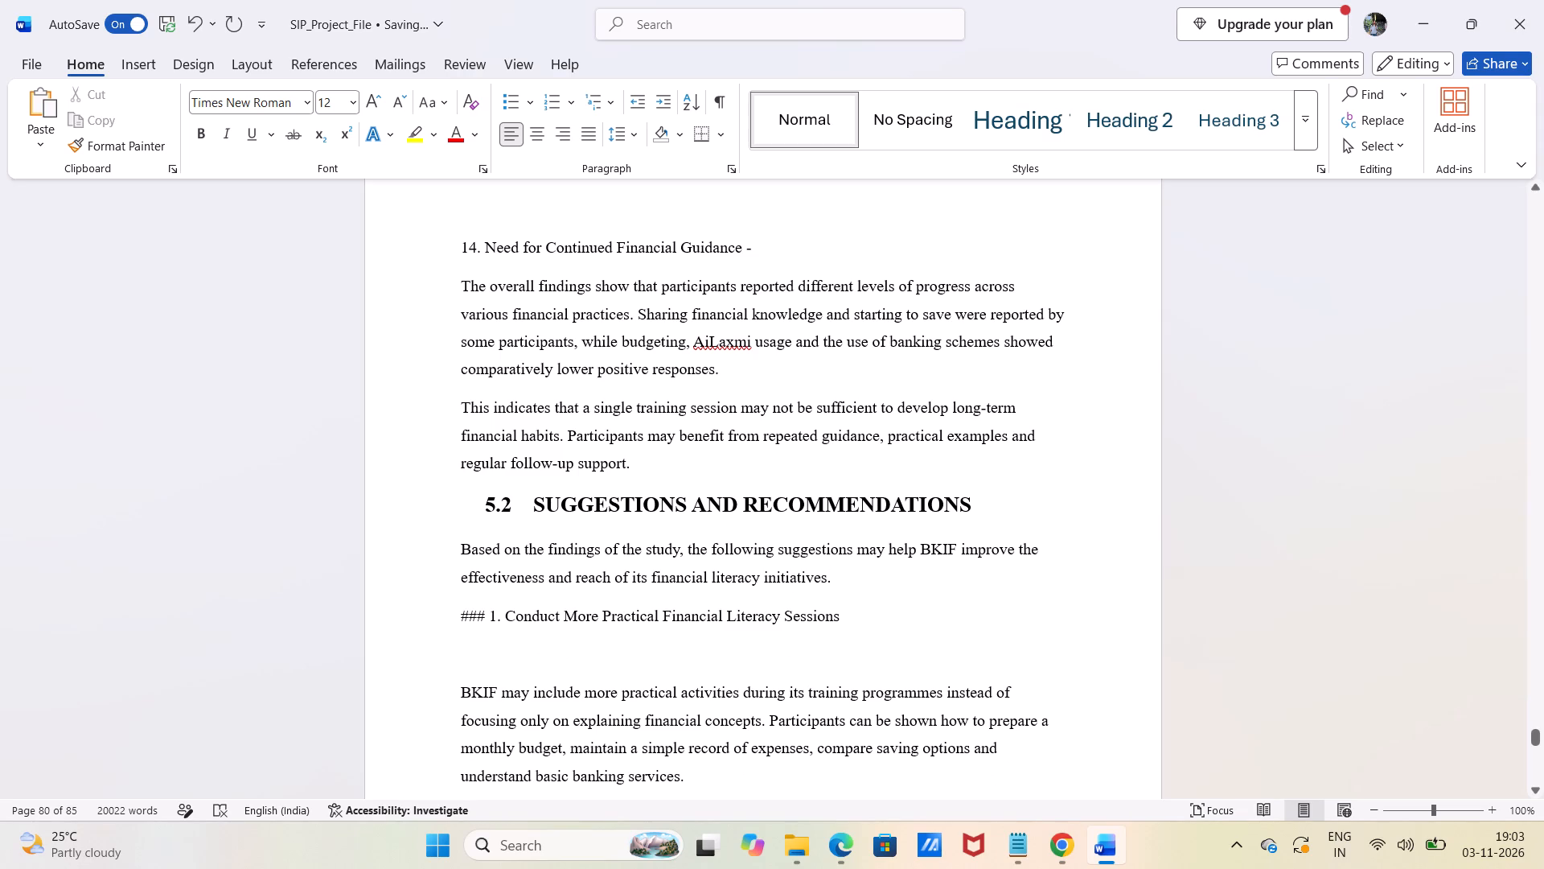
key("BackSpace")
key("BackSpace")
key("BackSpace")
key("BackSpace")
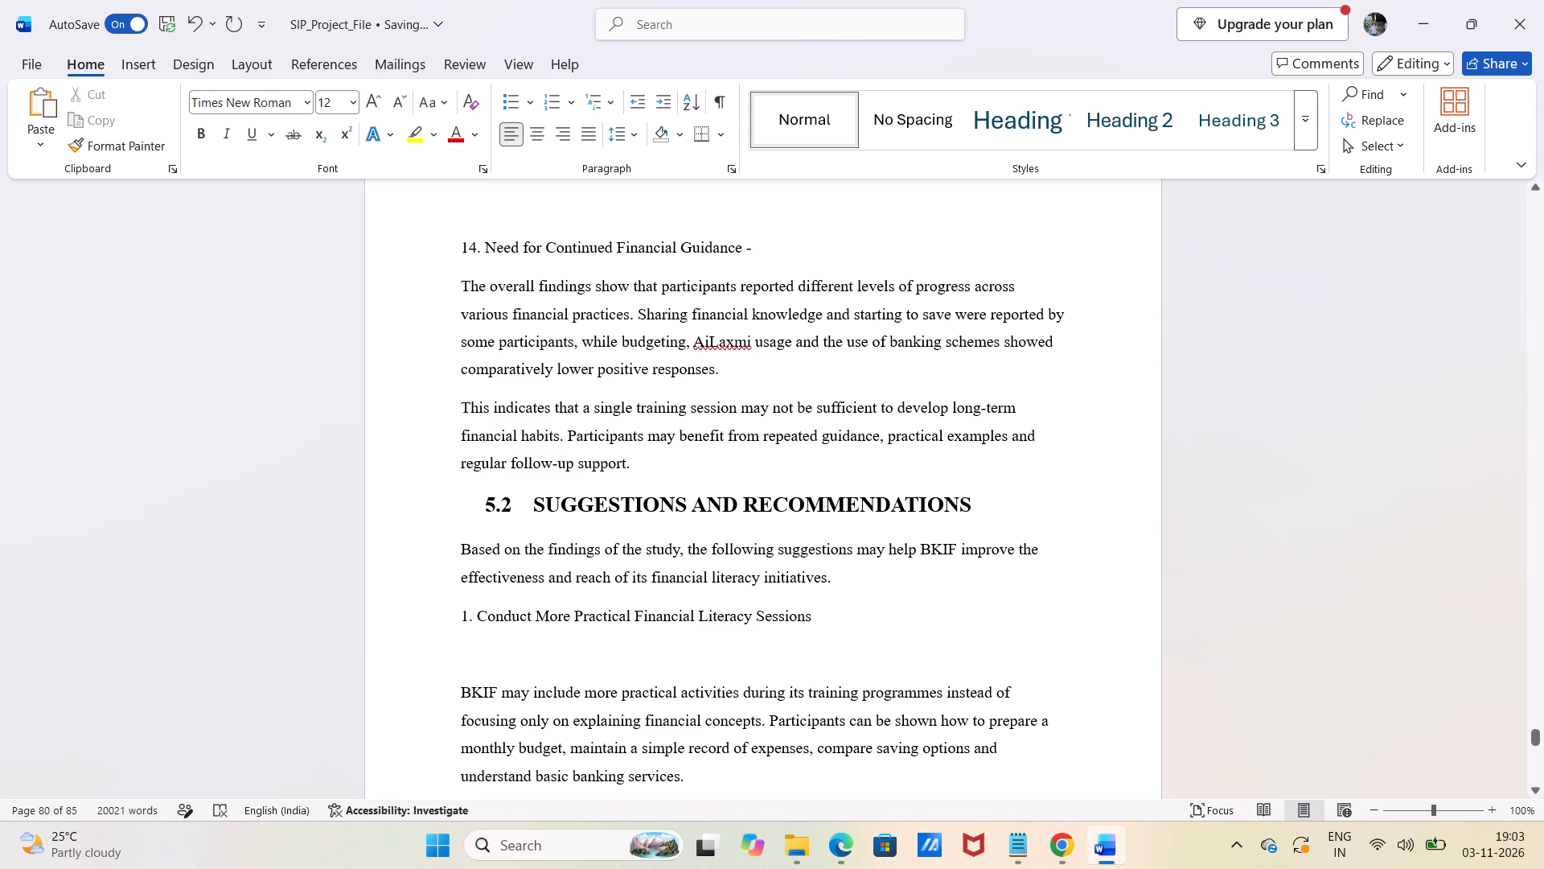
Append " -" to the suggestion 1 heading and remove the blank lines below it and between its two paragraphs.
left_click(855, 624)
key("space")
type("-")
key("Down")
key("BackSpace")
scroll(855, 624, "down", 1)
left_click(555, 461)
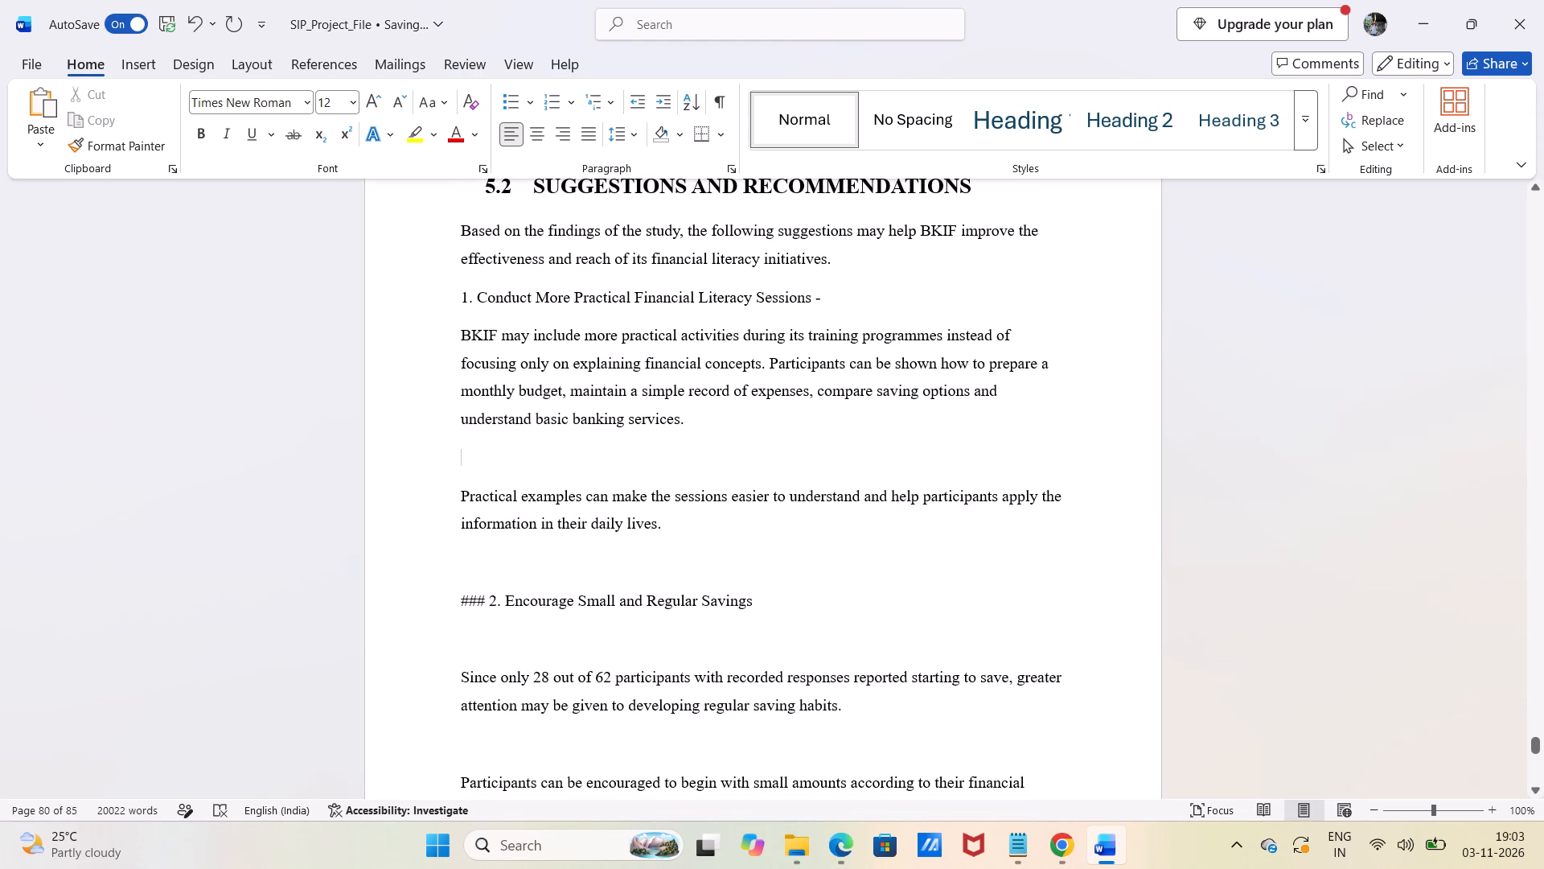
key("BackSpace")
Remove the blank line above "Encourage Small and Regular Savings" and delete the ### marker before its number 2.
left_click(467, 536)
key("BackSpace")
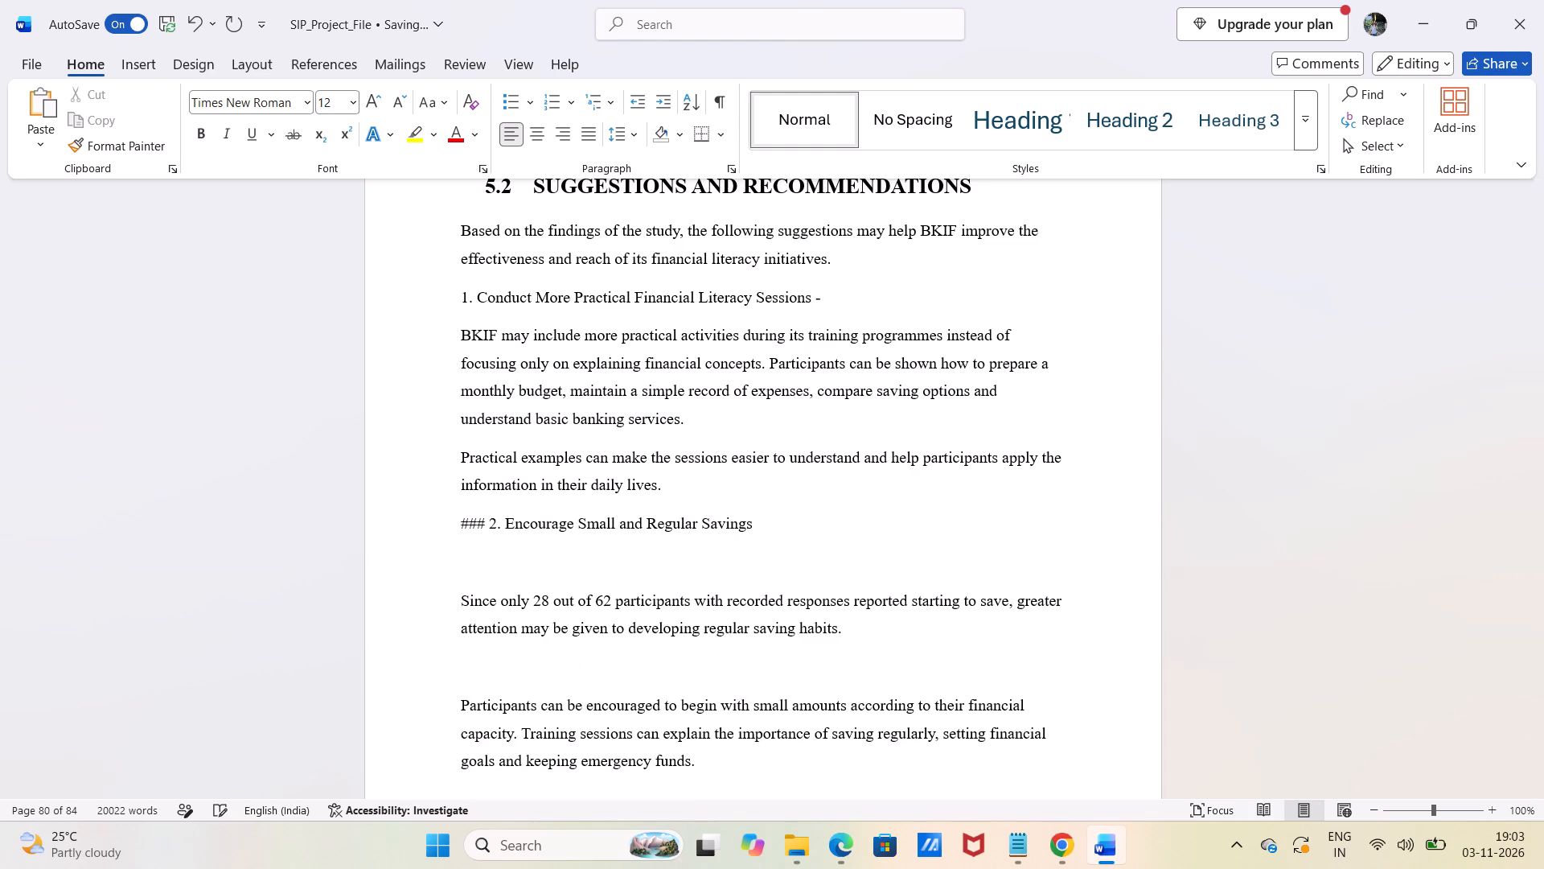
left_click(488, 528)
key("BackSpace")
key("BackSpace")
key("BackSpace")
key("BackSpace")
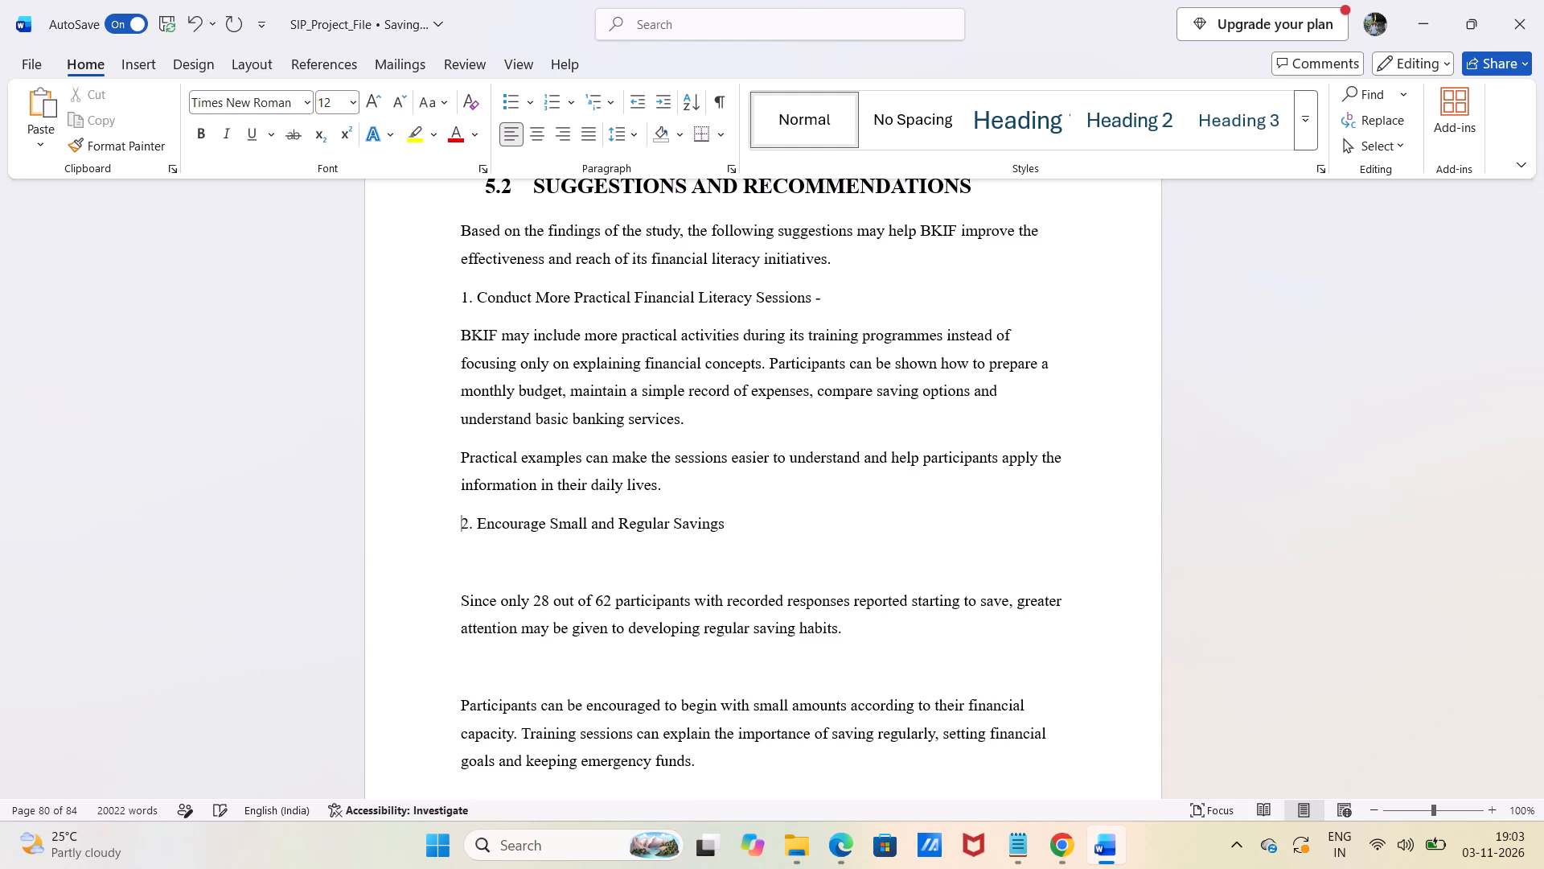
Append " -" to the suggestion 2 heading and remove the blank lines below it and between its three paragraphs.
left_click(762, 526)
key("space")
type("-")
key("Down")
key("BackSpace")
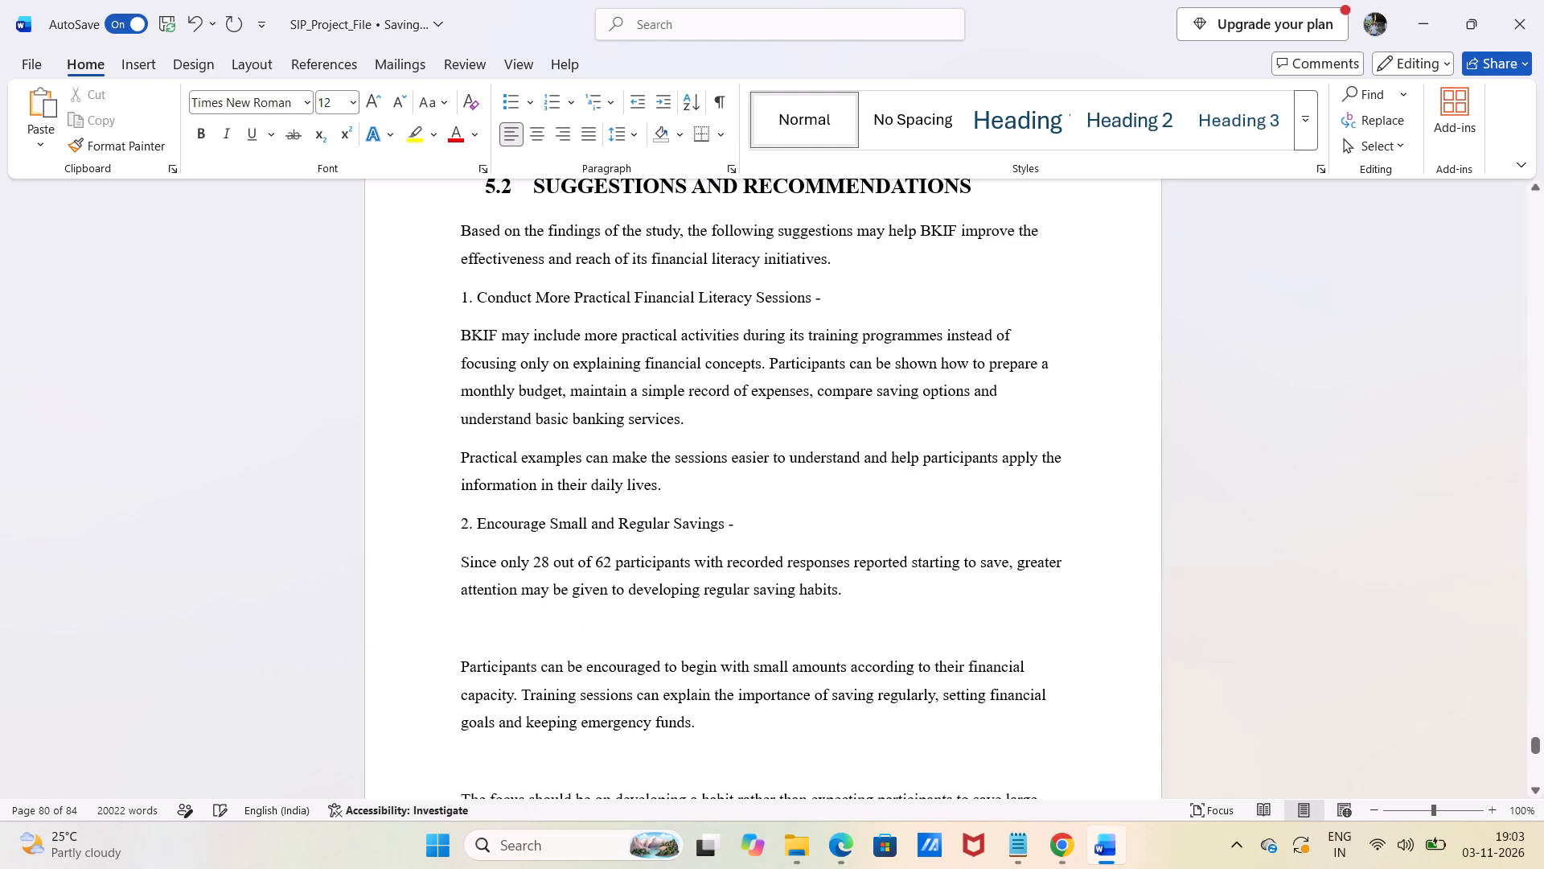
left_click(528, 630)
key("BackSpace")
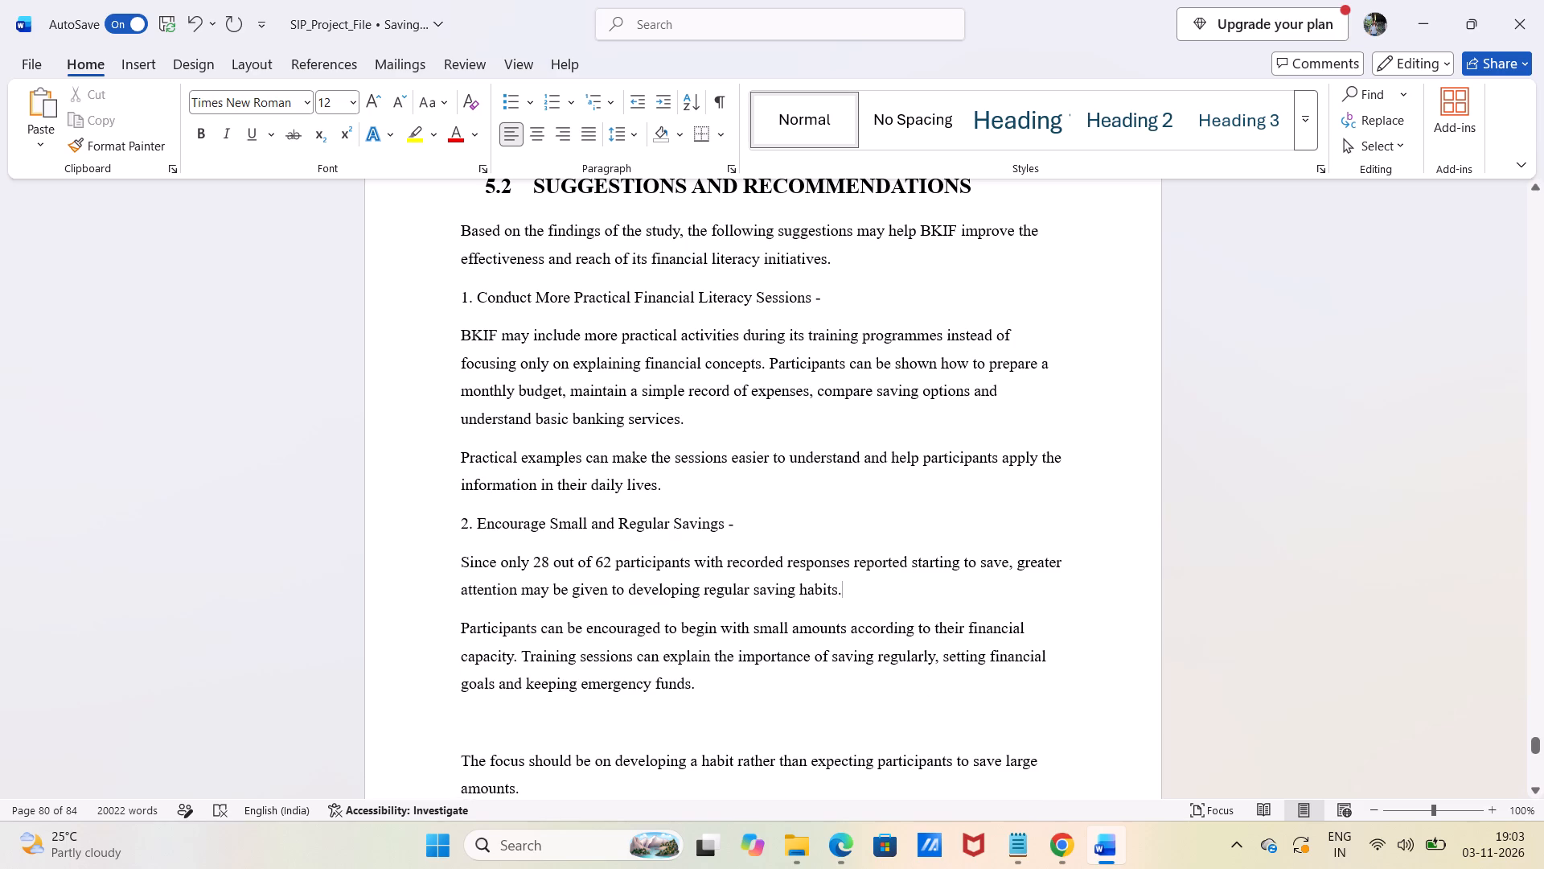
left_click(482, 715)
key("BackSpace")
Delete the ### marker before "3. Introduce Simple Budgeting Exercises" and the blank line above that heading.
scroll(482, 715, "down", 1)
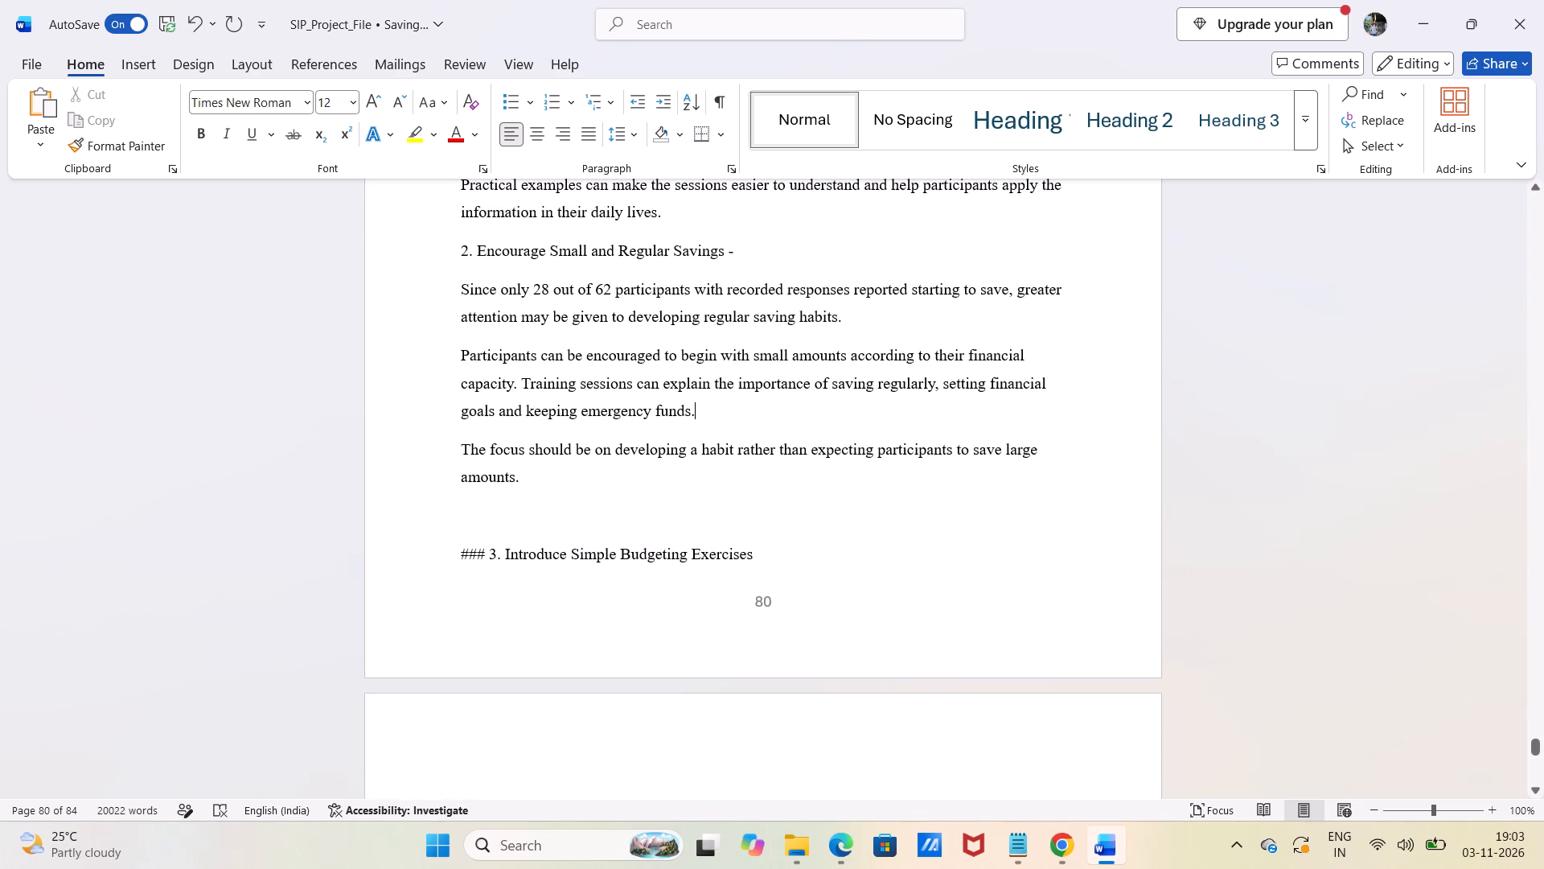
left_click(490, 555)
type("+++")
key("BackSpace")
key("BackSpace")
key("BackSpace")
key("BackSpace")
key("BackSpace")
key("BackSpace")
key("BackSpace")
key("BackSpace")
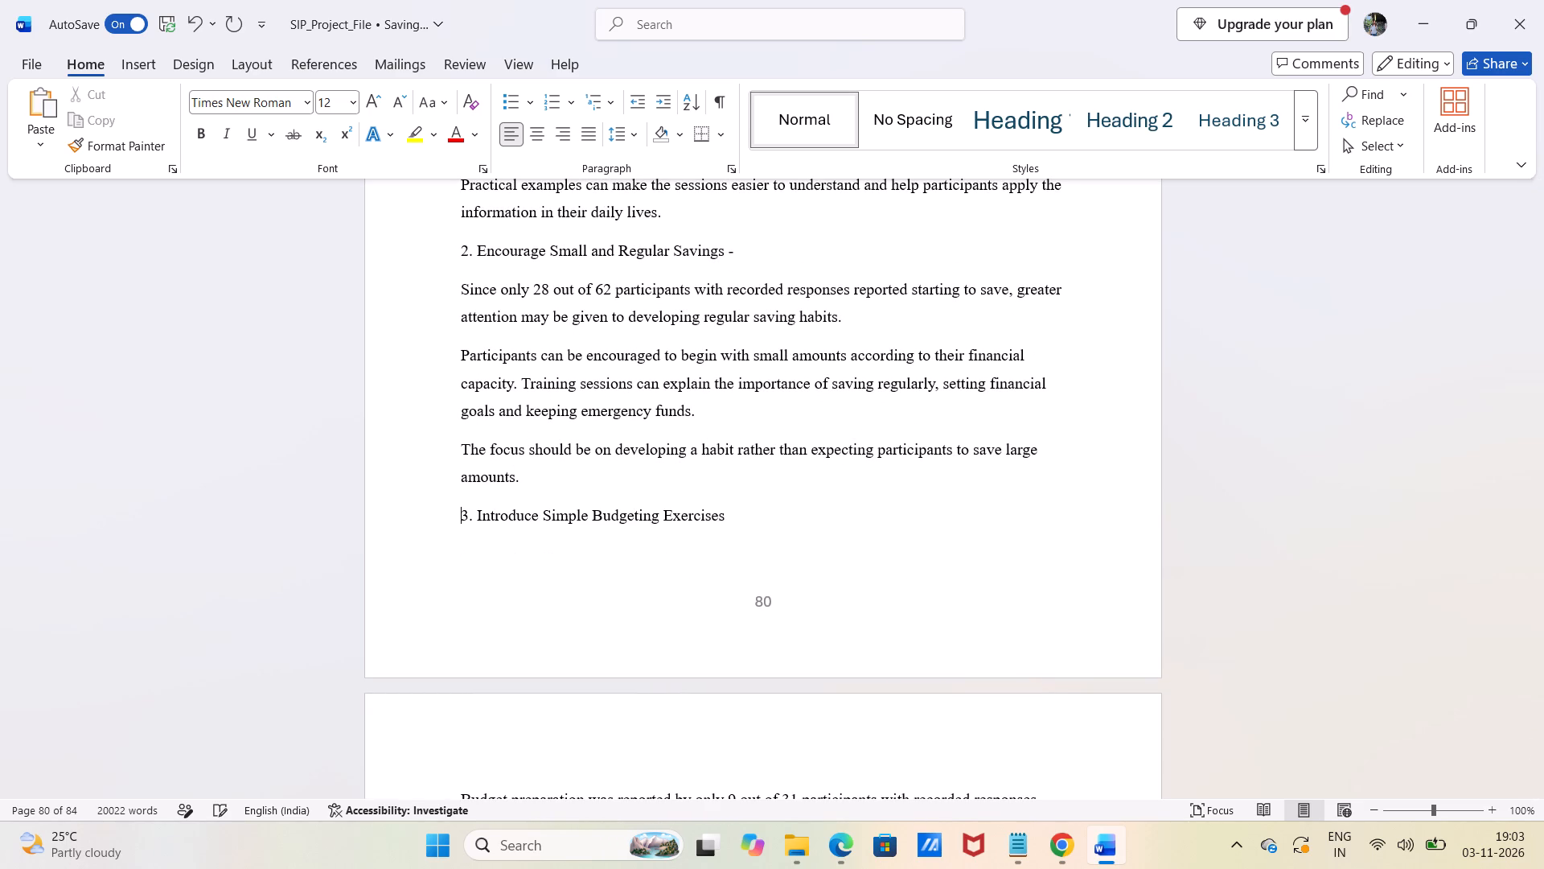
Append " -" to the suggestion 3 heading and remove the blank line between its two paragraphs.
left_click(766, 517)
key("space")
type("-")
scroll(670, 620, "down", 1)
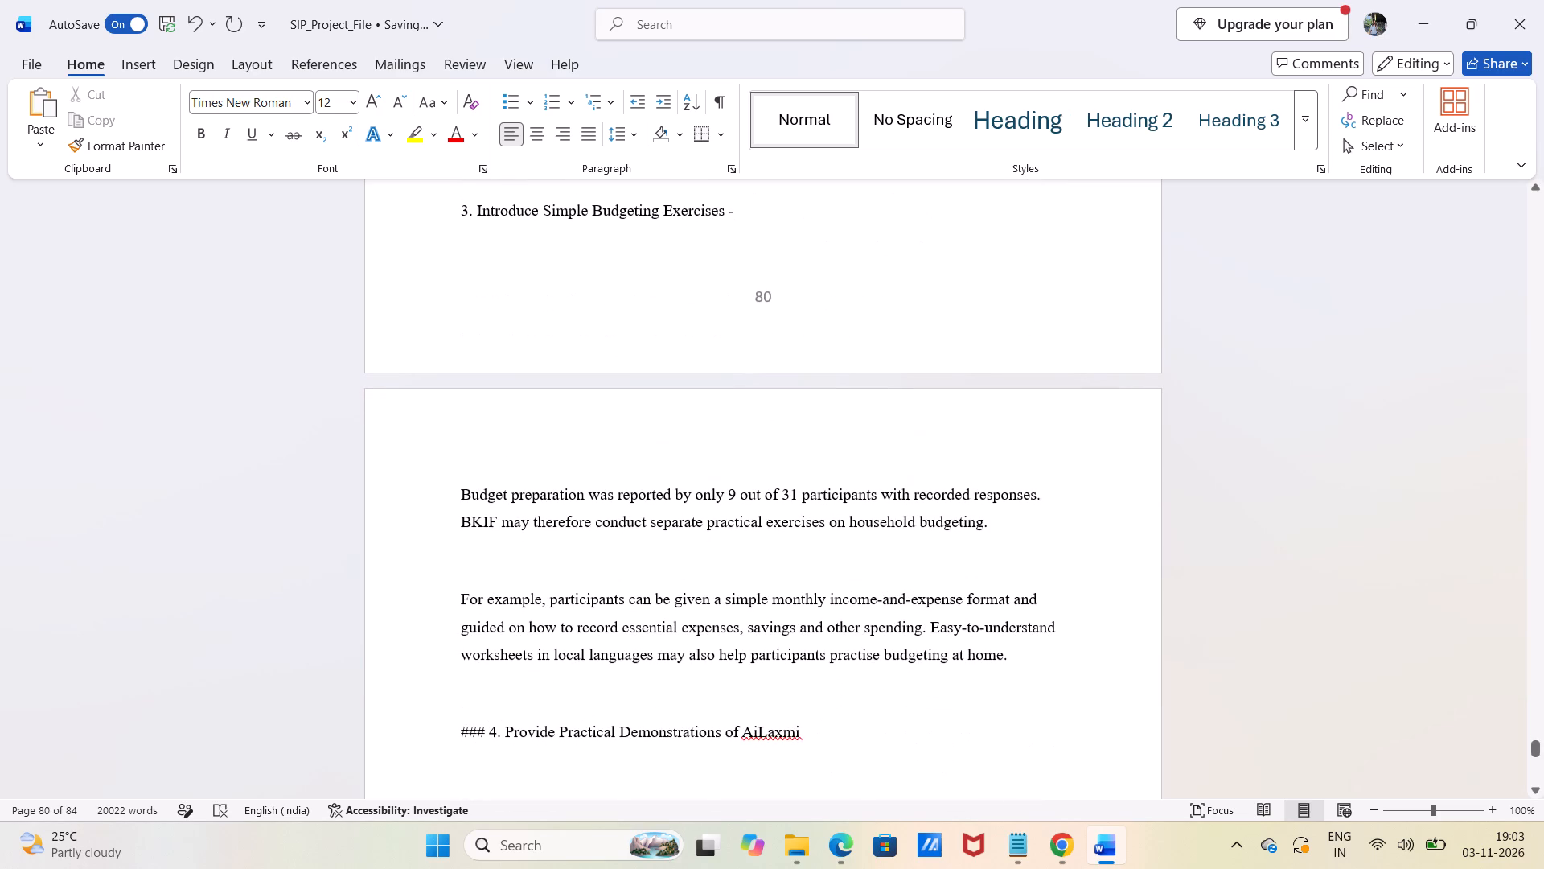
left_click(492, 574)
key("BackSpace")
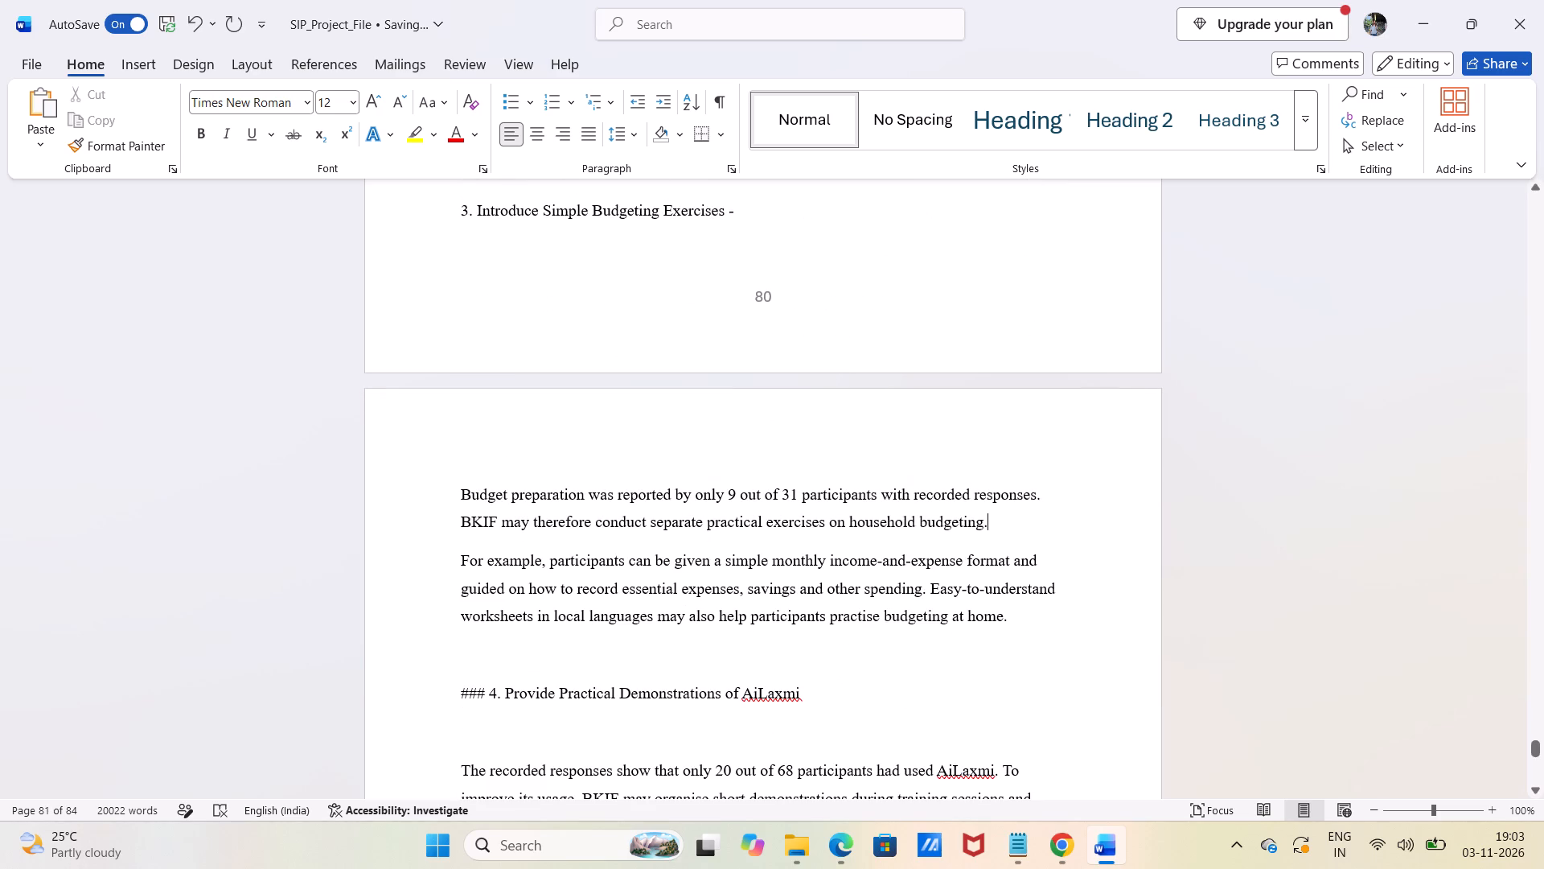
Delete the ### marker before "4. Provide Practical Demonstrations of AiLaxmi" and the blank line above that heading.
left_click(493, 691)
key("Left")
key("BackSpace")
key("BackSpace")
key("BackSpace")
key("BackSpace")
key("BackSpace")
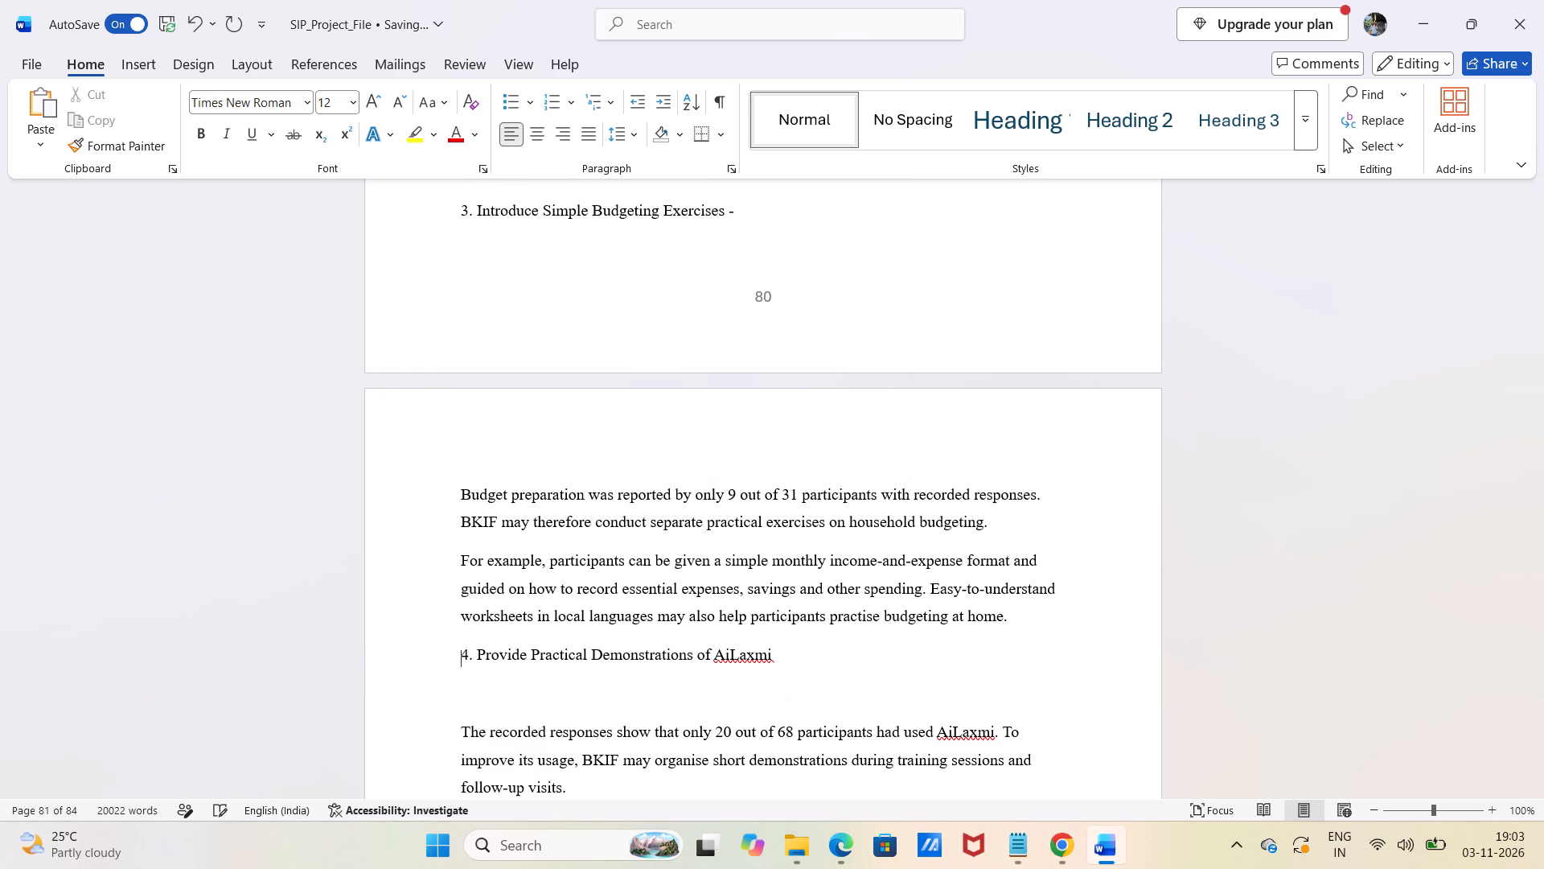
Append " -" to the suggestion 4 heading and remove the blank lines below it and between its two paragraphs.
left_click(816, 661)
key("space")
type("-")
key("Down")
key("BackSpace")
scroll(816, 661, "down", 1)
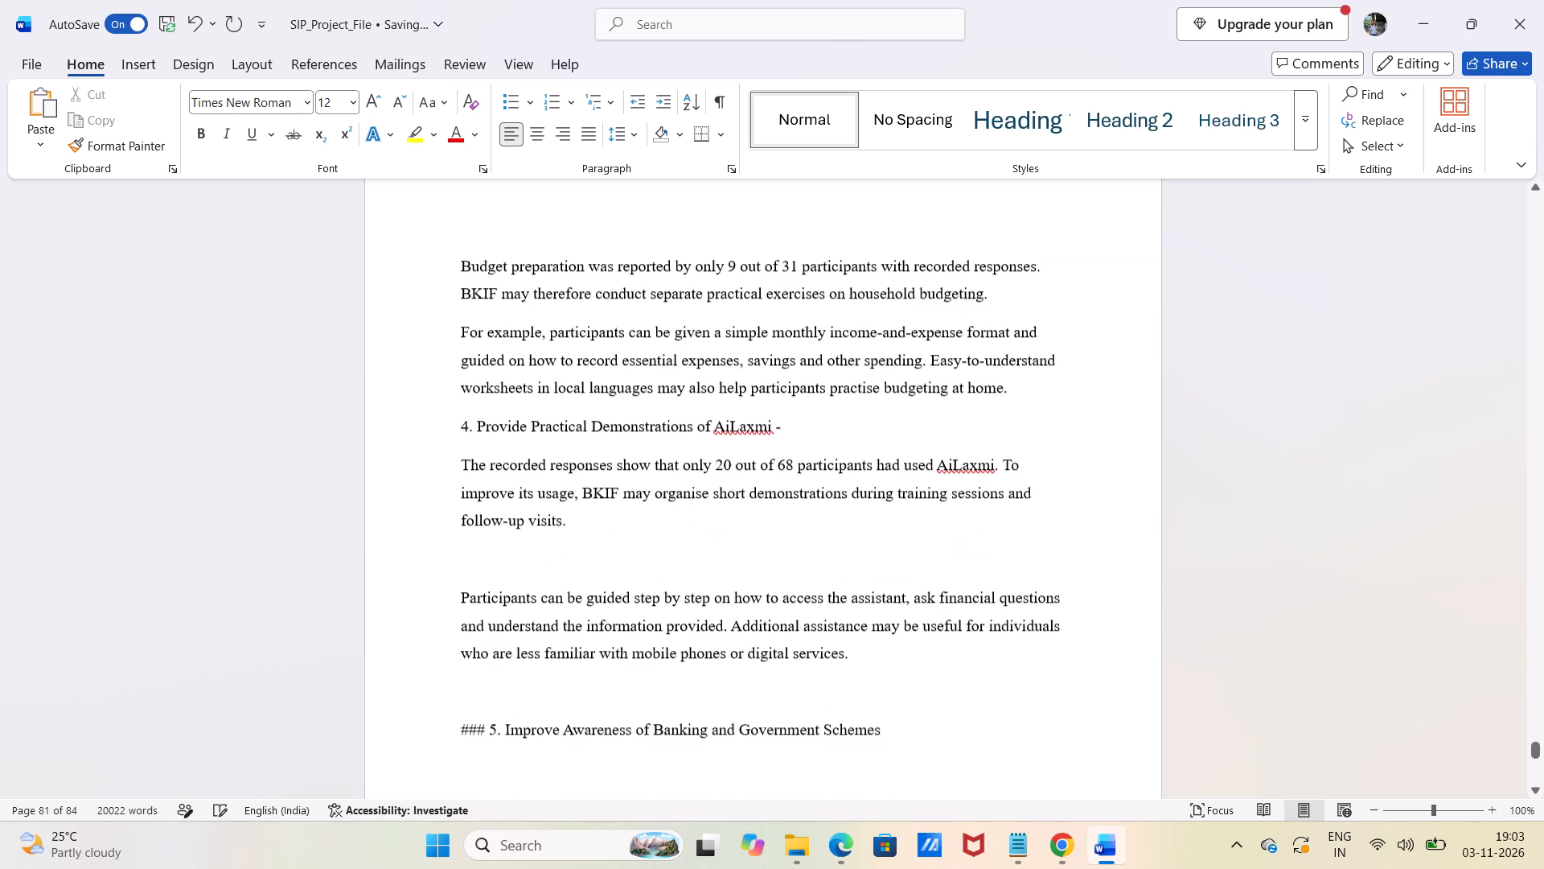
left_click(540, 521)
key("BackSpace")
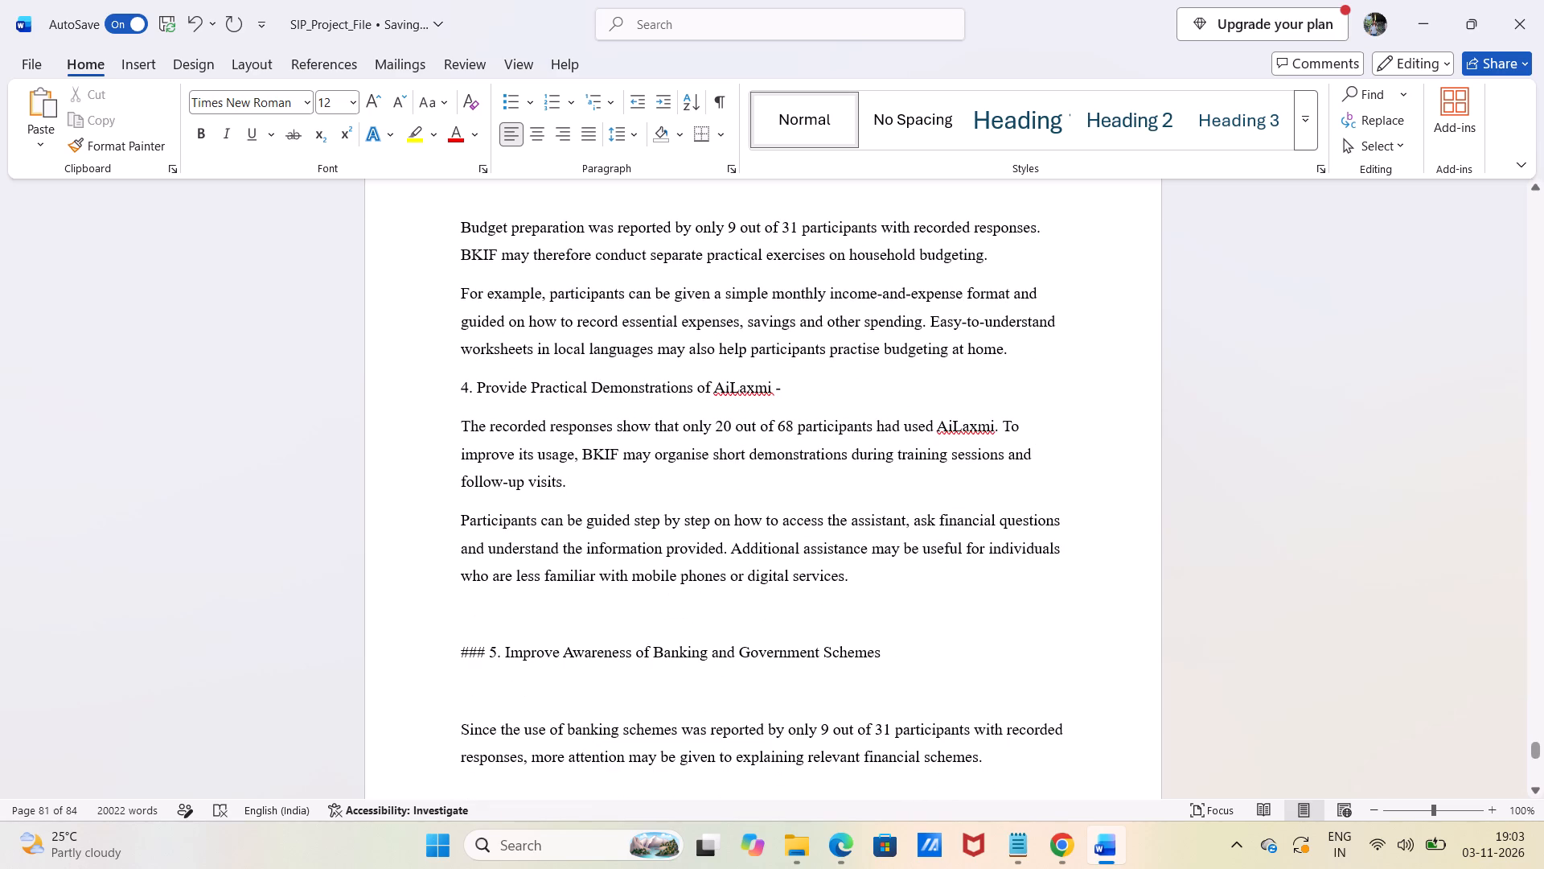
Remove the blank line above "Improve Awareness of Banking and Government Schemes" and delete the ### marker before its number 5.
left_click(475, 639)
key("BackSpace")
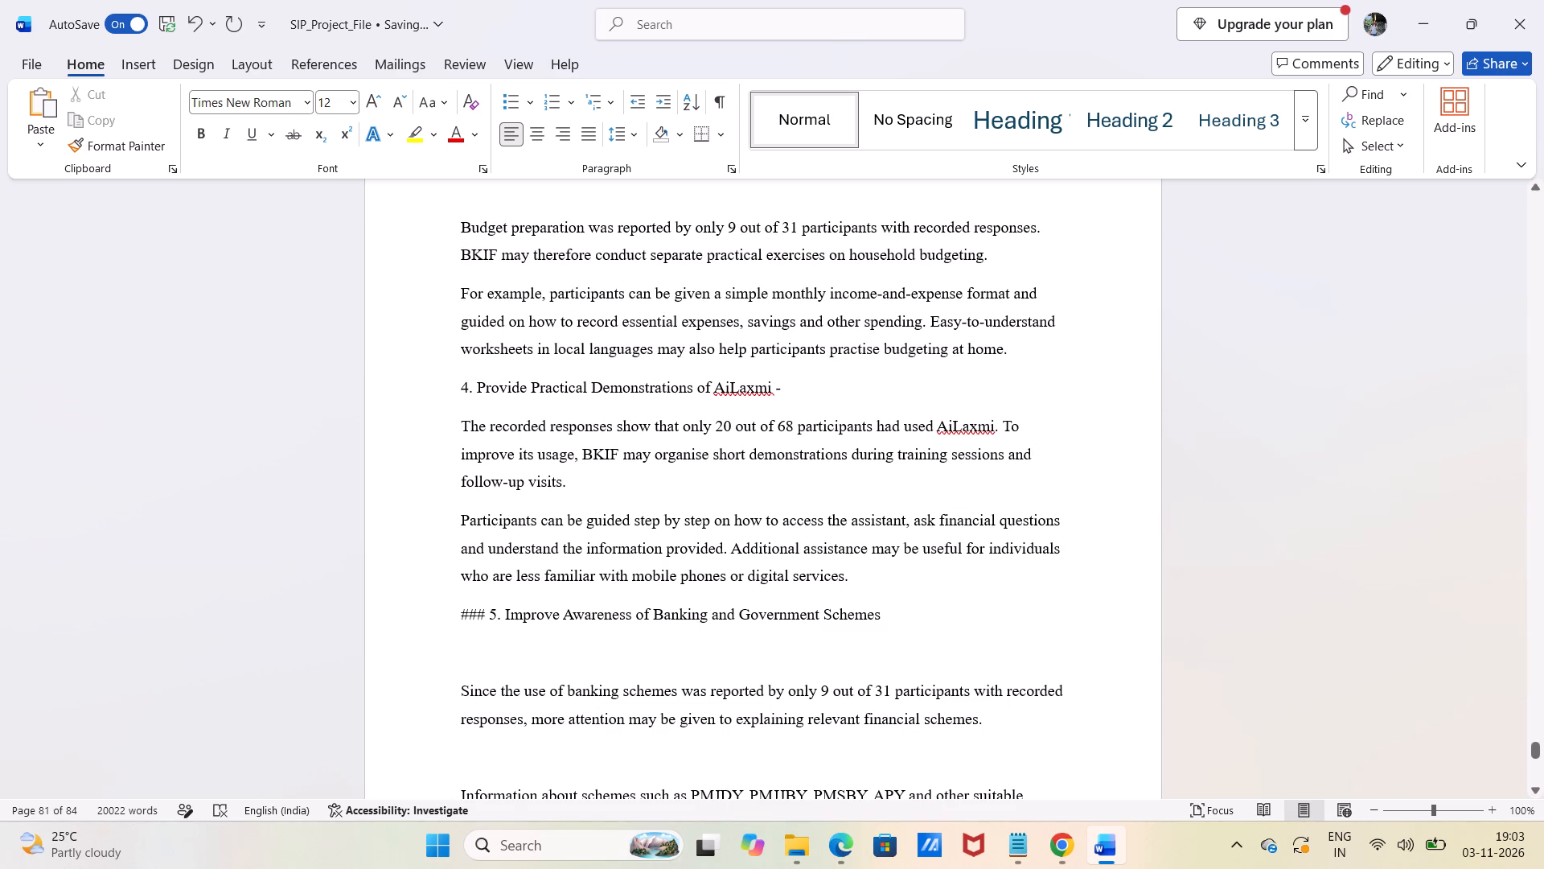
left_click(490, 611)
key("BackSpace")
key("BackSpace")
key("BackSpace")
key("BackSpace")
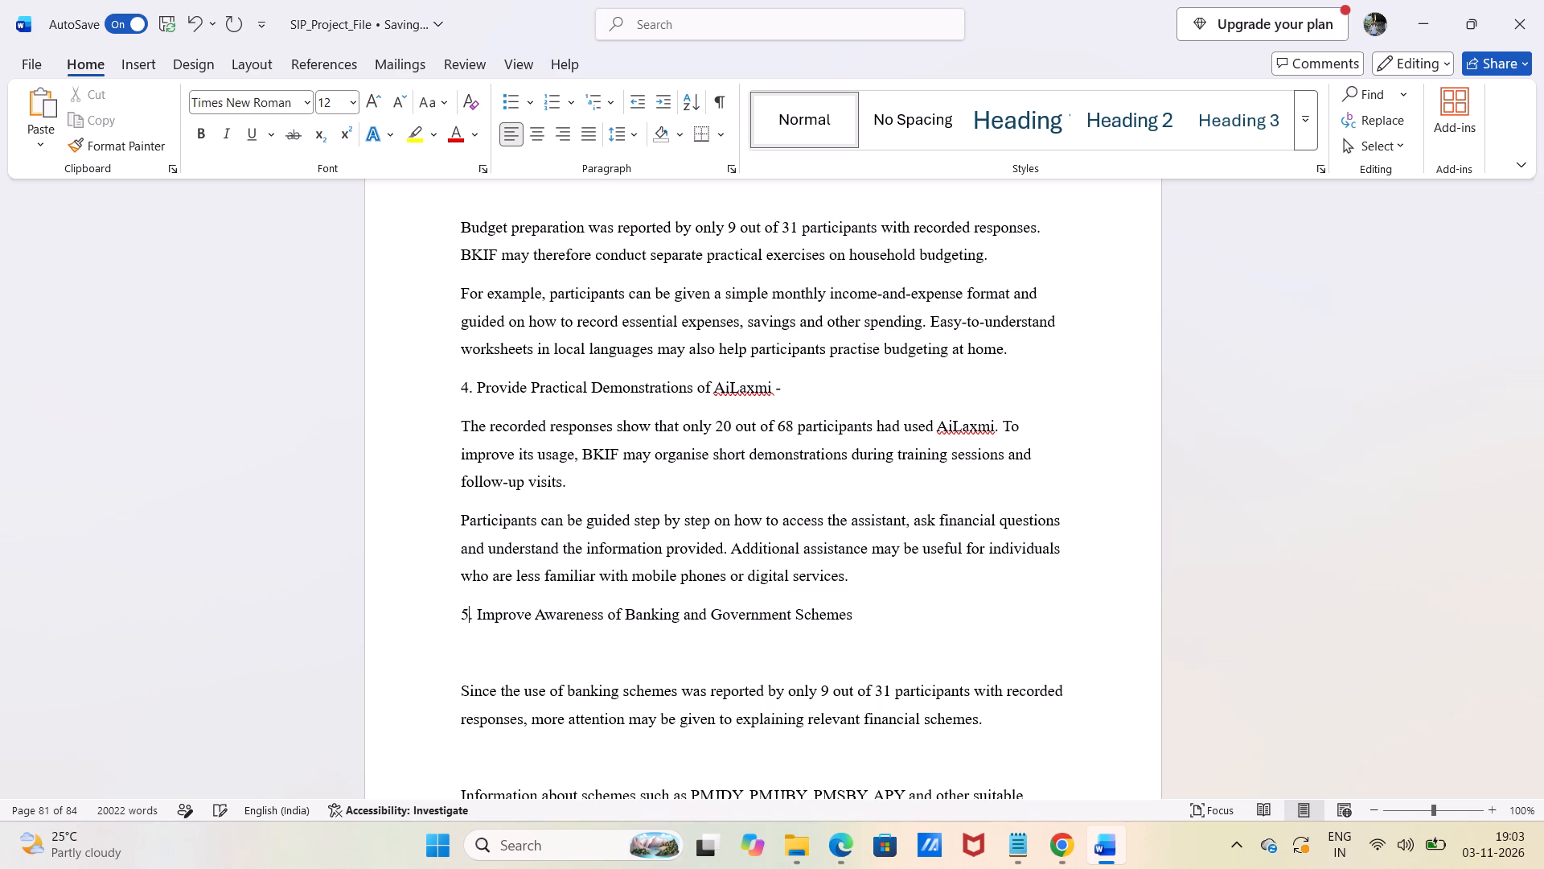
Append " -" to the suggestion 5 heading and remove the blank lines below it and between its three paragraphs.
left_click(877, 620)
key("space")
type("-")
left_click(621, 658)
key("BackSpace")
left_click(520, 729)
key("BackSpace")
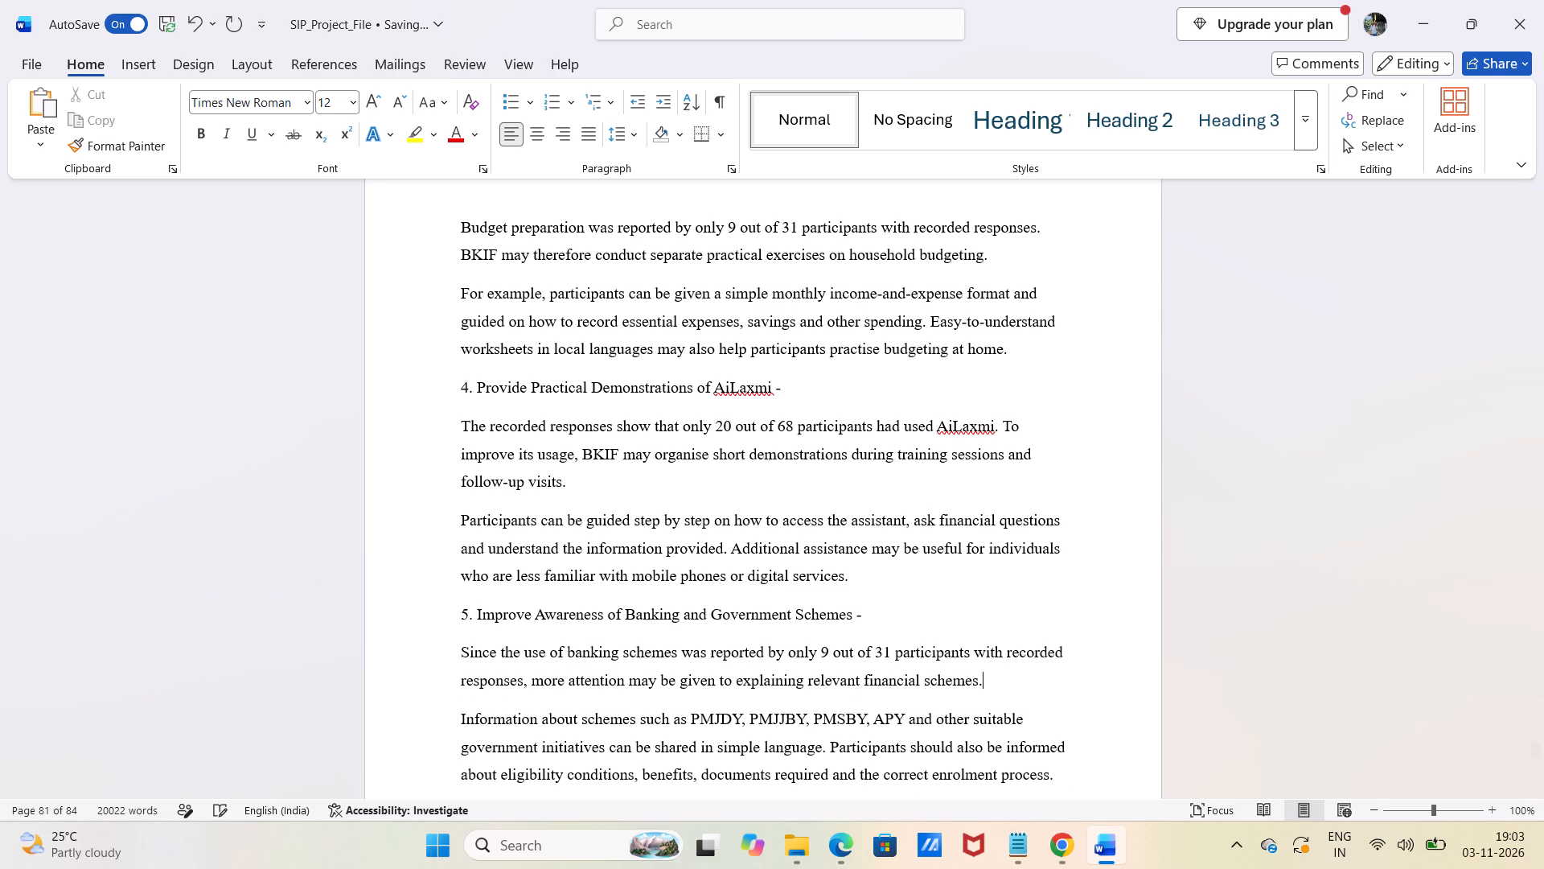
scroll(520, 729, "down", 1)
left_click(491, 595)
key("BackSpace")
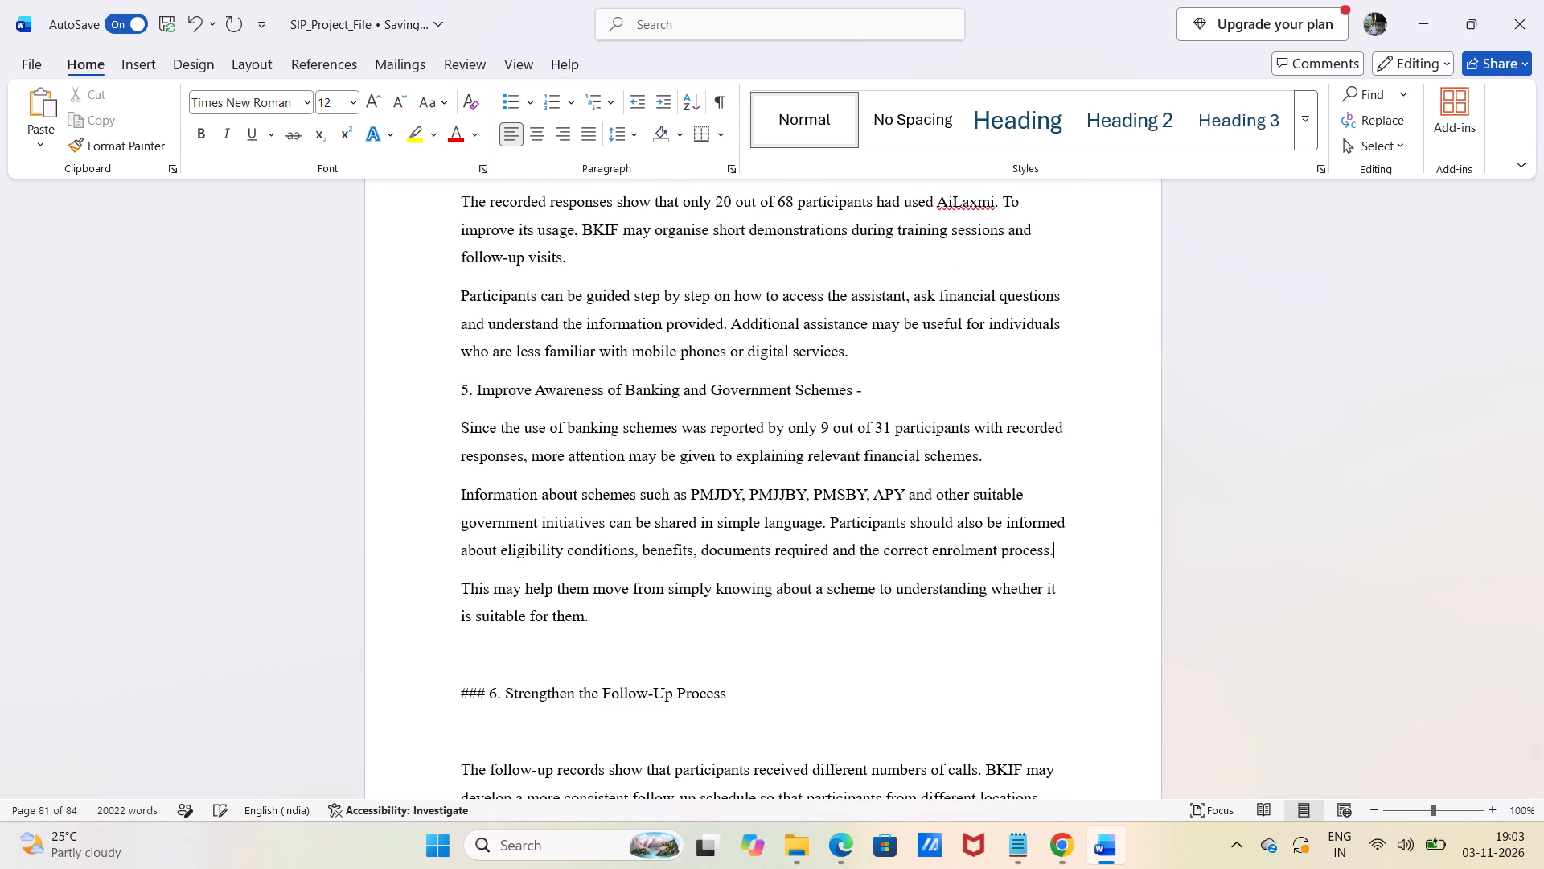
Delete the ### marker before "6. Strengthen the Follow-Up Process" and the blank line above that heading.
left_click(487, 694)
key("BackSpace")
key("BackSpace")
key("BackSpace")
key("BackSpace")
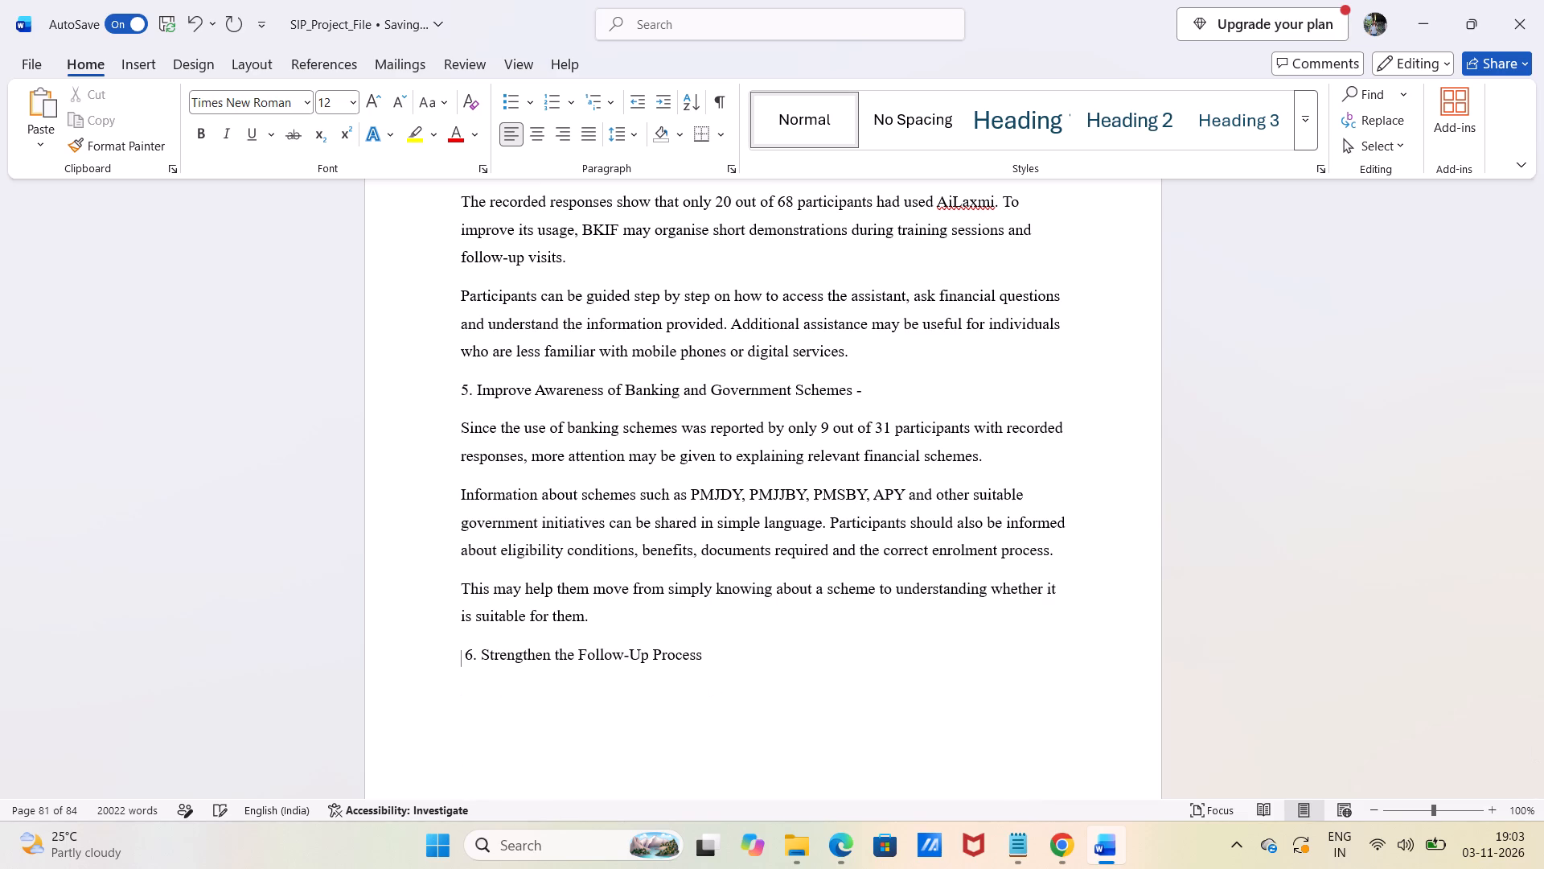
Append " -" to the suggestion 6 heading and remove the blank lines below it and between its two paragraphs.
left_click(741, 664)
key("space")
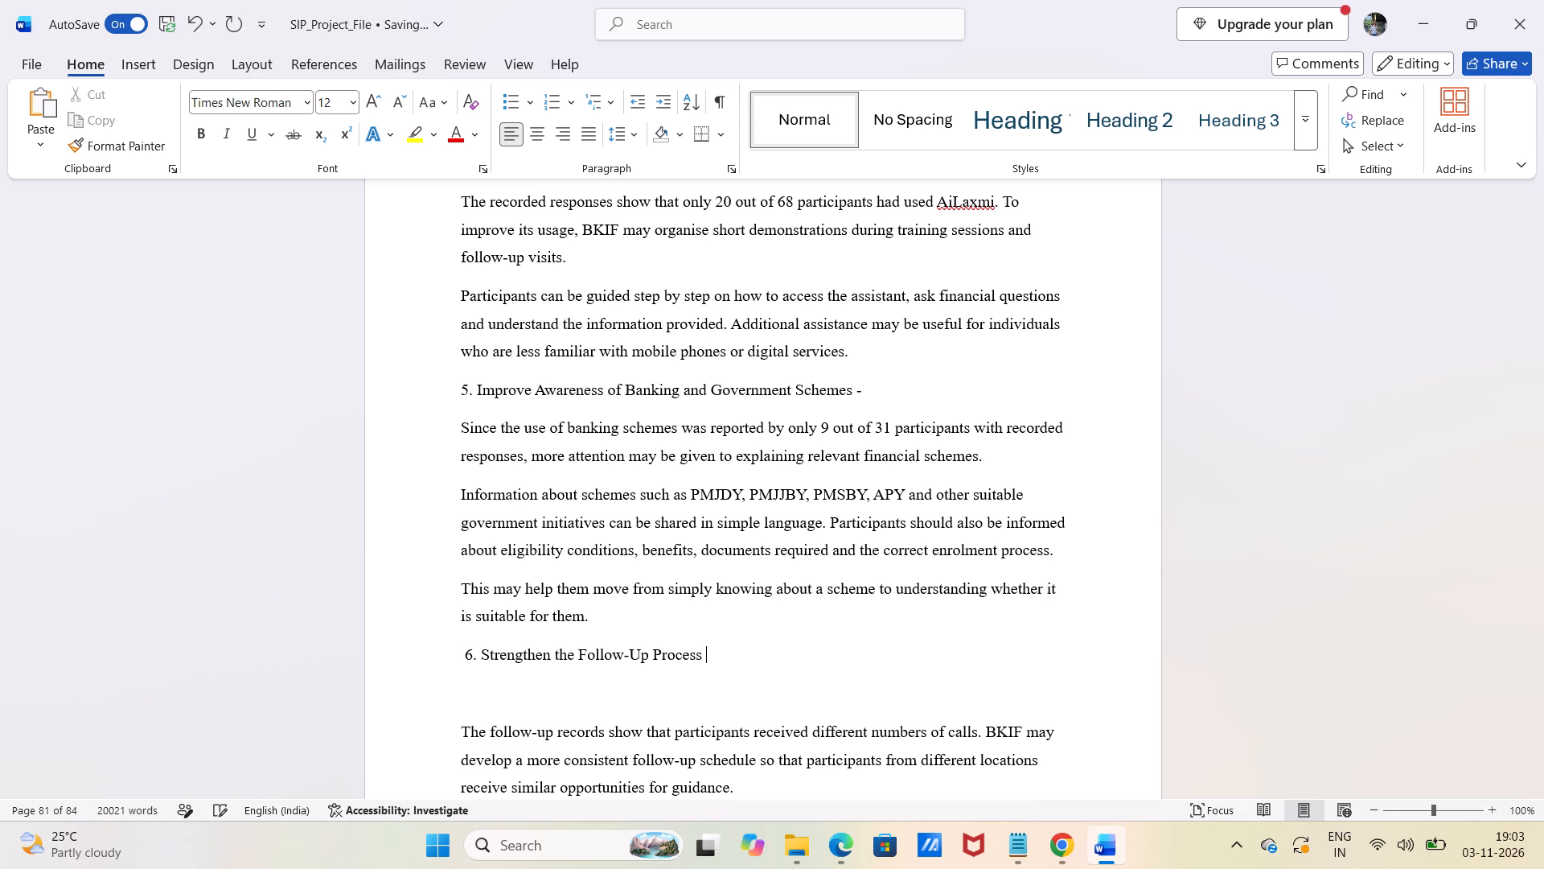
key("minus")
left_click(466, 689)
key("BackSpace")
scroll(466, 689, "down", 1)
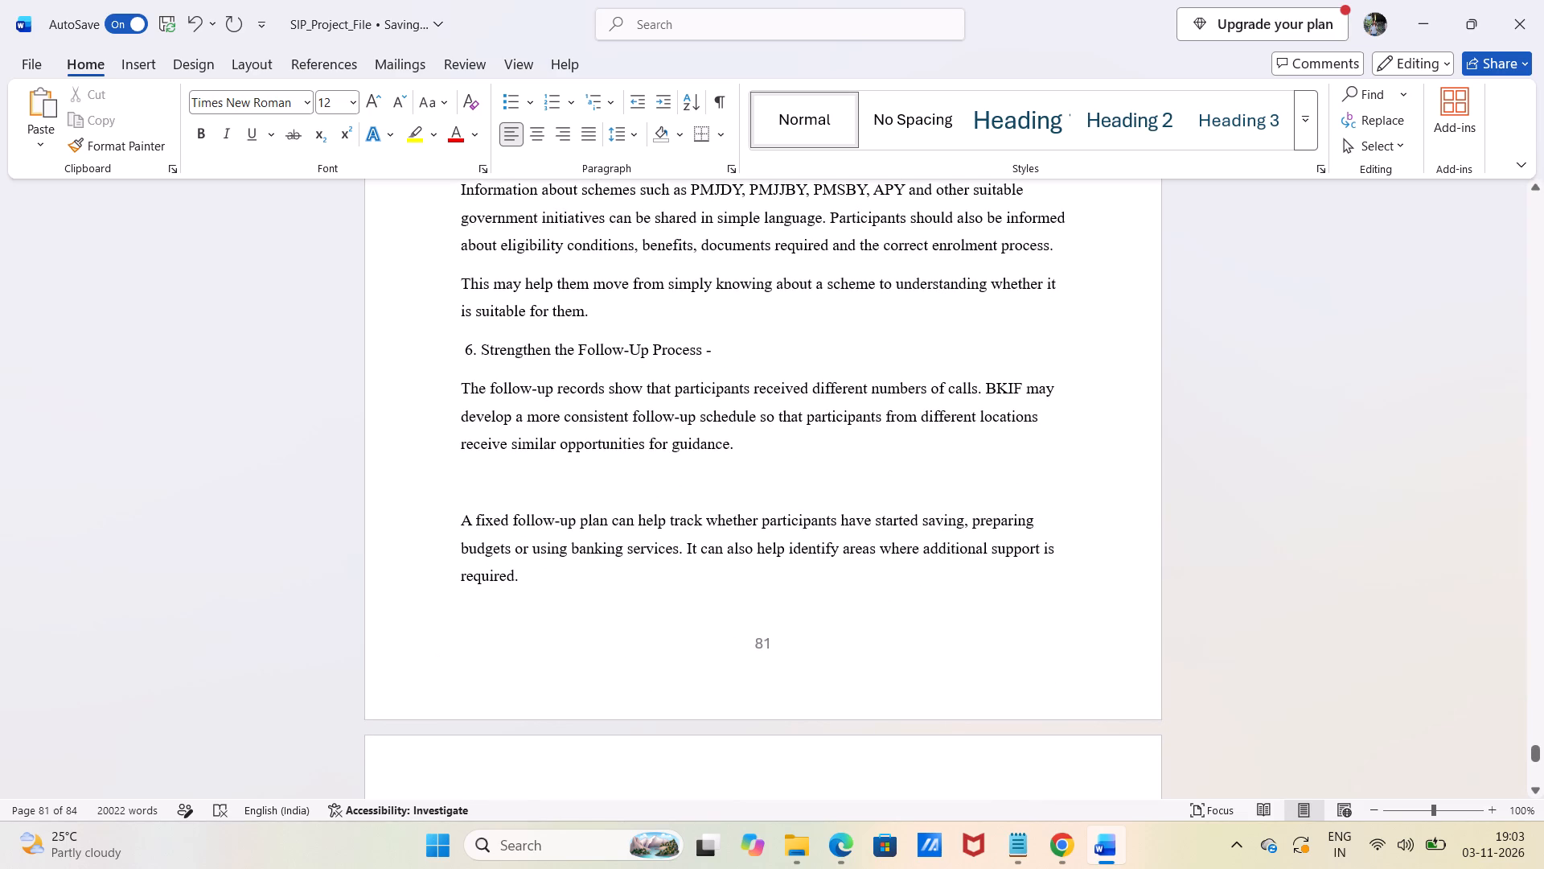
left_click(478, 481)
key("BackSpace")
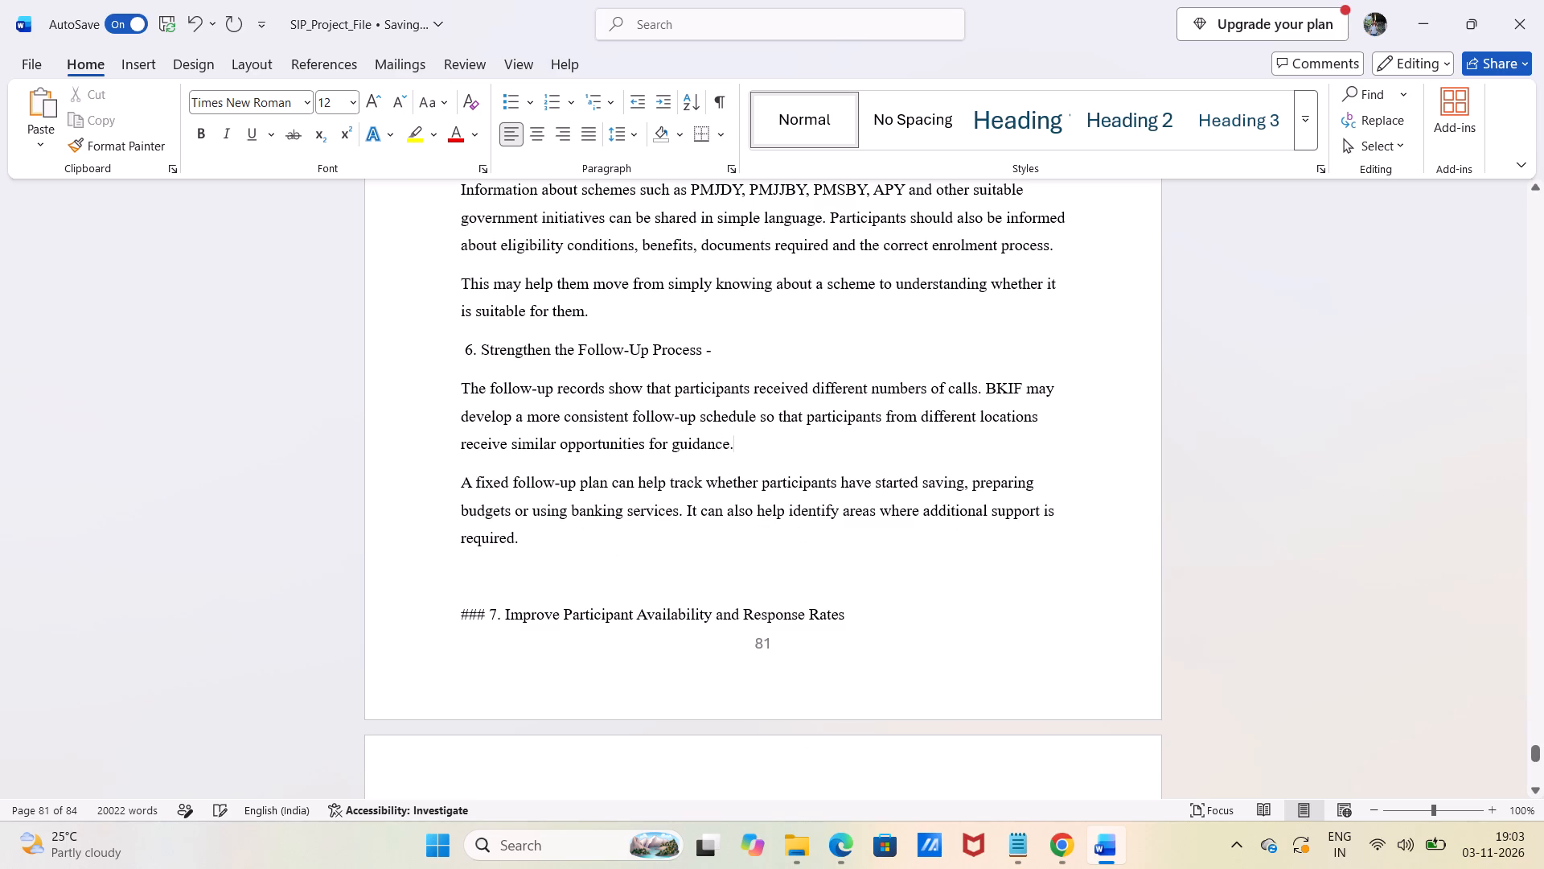
Delete the ### marker before "7. Improve Participant Availability and Response Rates" and the blank line above that heading.
left_click(488, 612)
key("BackSpace")
key("BackSpace")
key("BackSpace")
key("BackSpace")
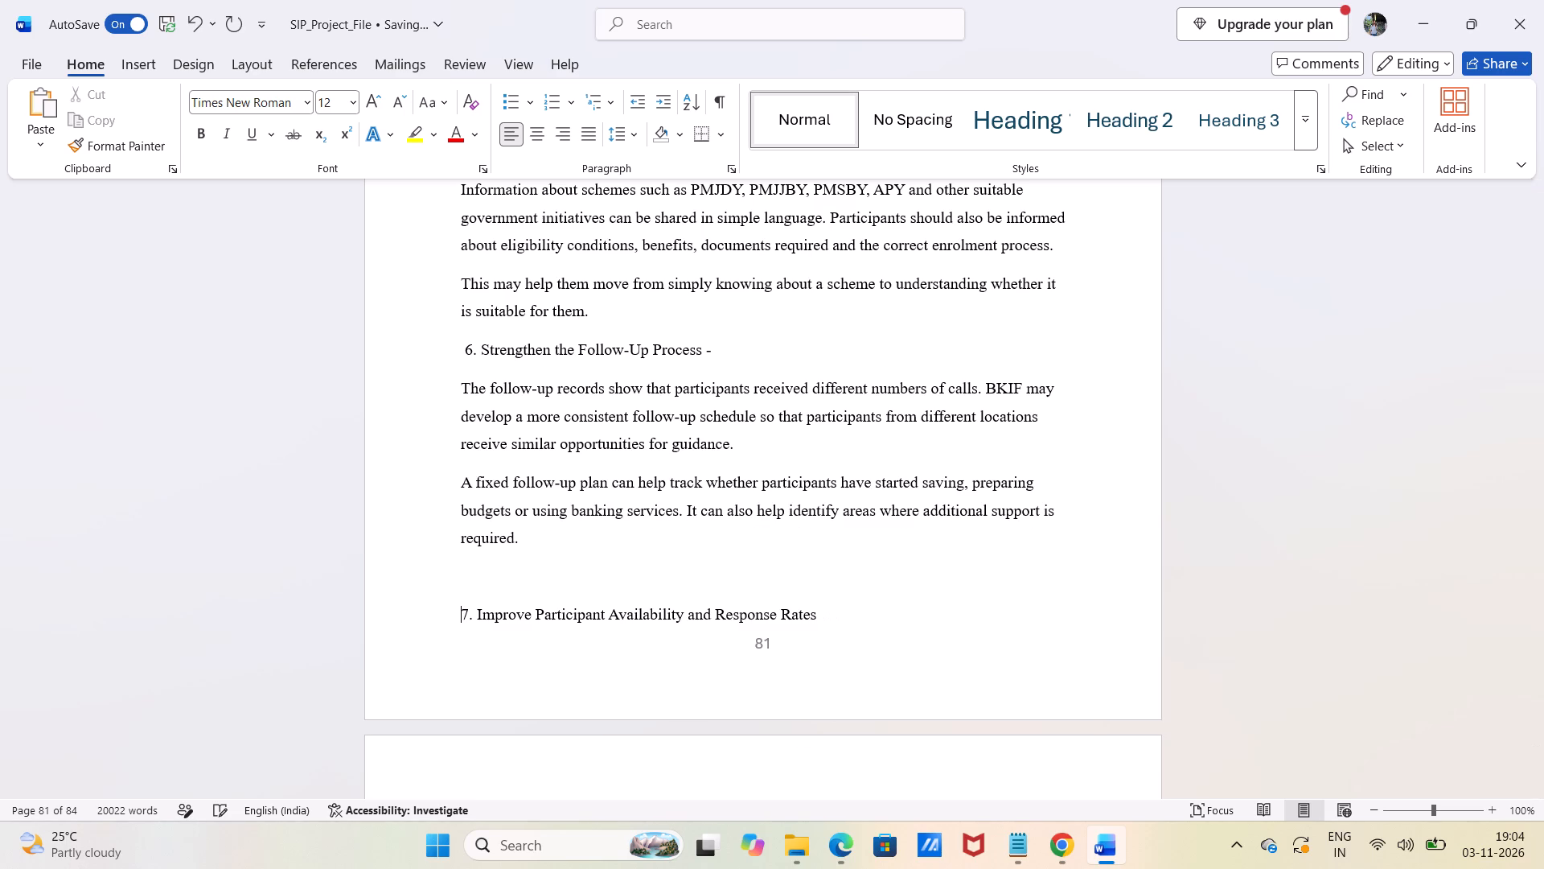
key("BackSpace")
Append " -" to the suggestion 7 heading and remove the blank line between its two paragraphs.
left_click(868, 582)
key("space")
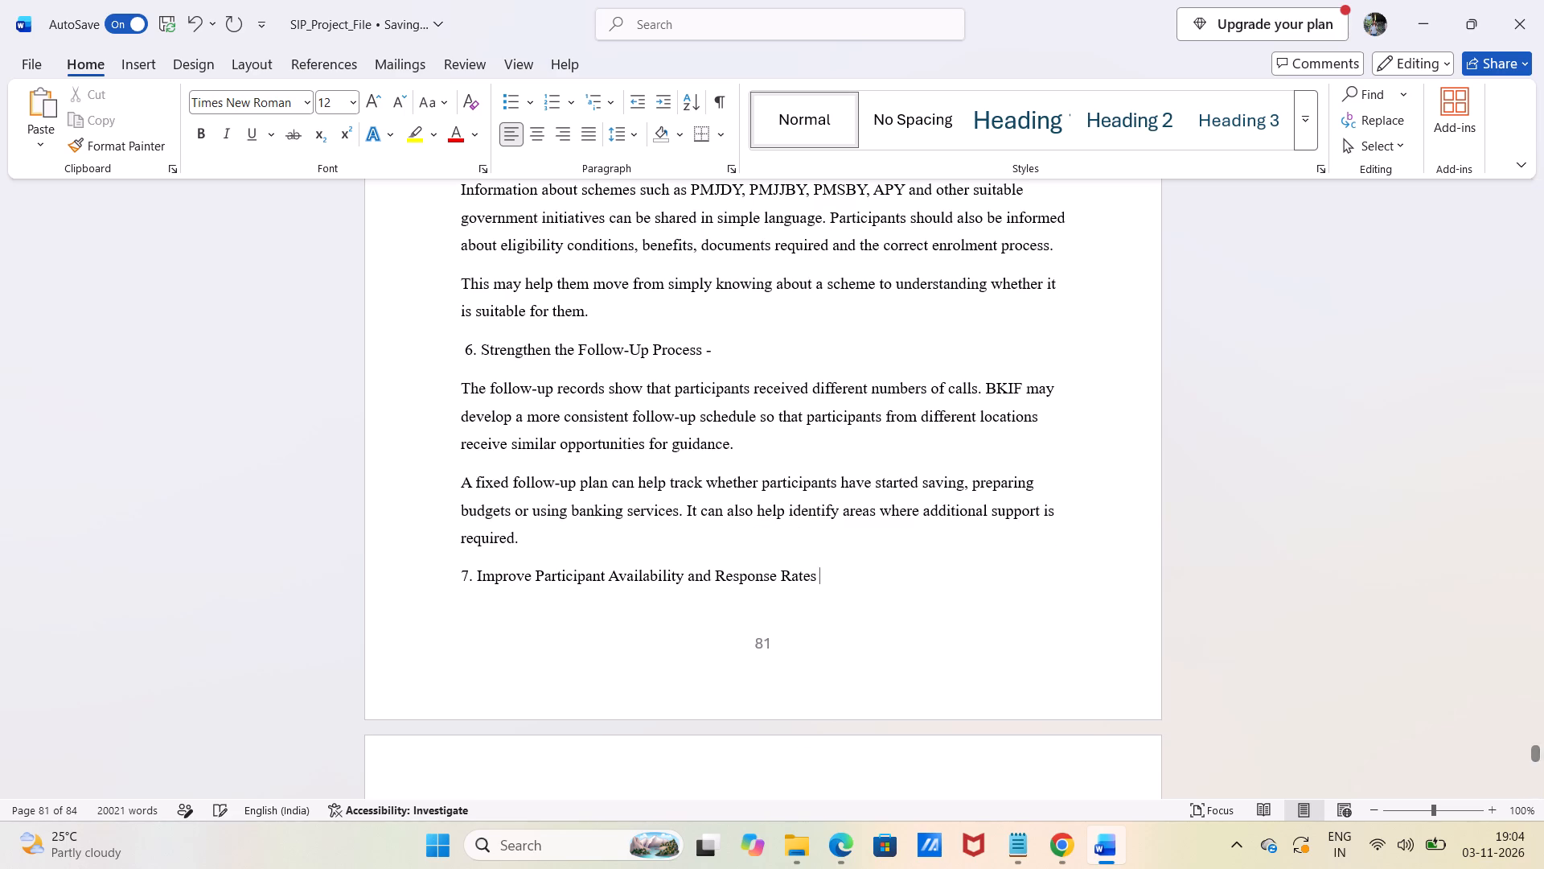
type("-")
scroll(865, 581, "down", 1)
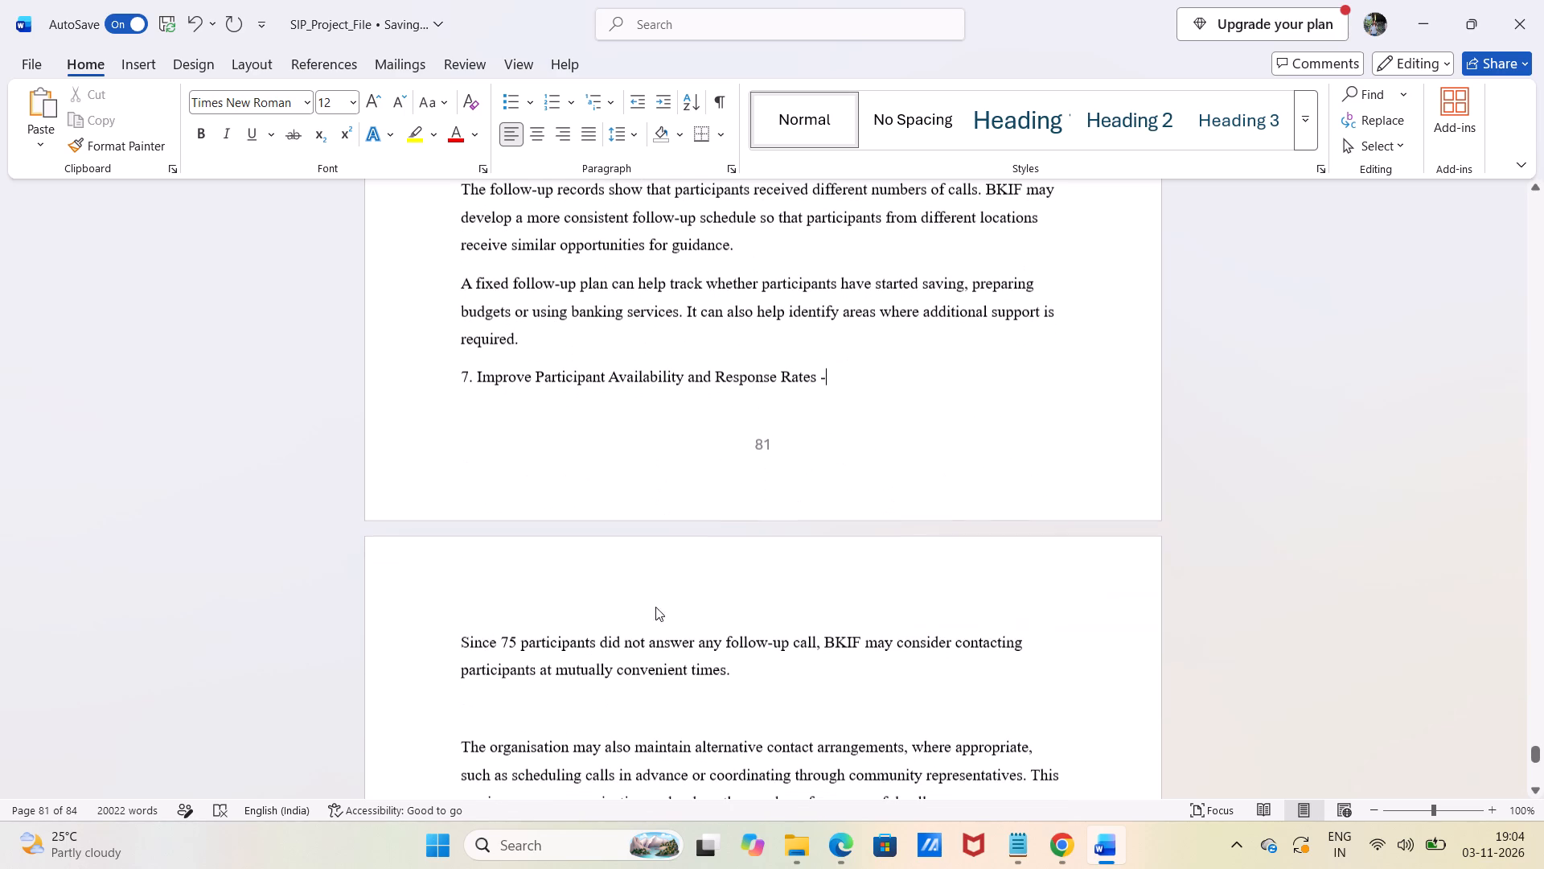
left_click(504, 718)
key("BackSpace")
Remove the blank line above "Encourage Family and Community Participation" and delete the ### marker before its number 8.
scroll(504, 718, "down", 1)
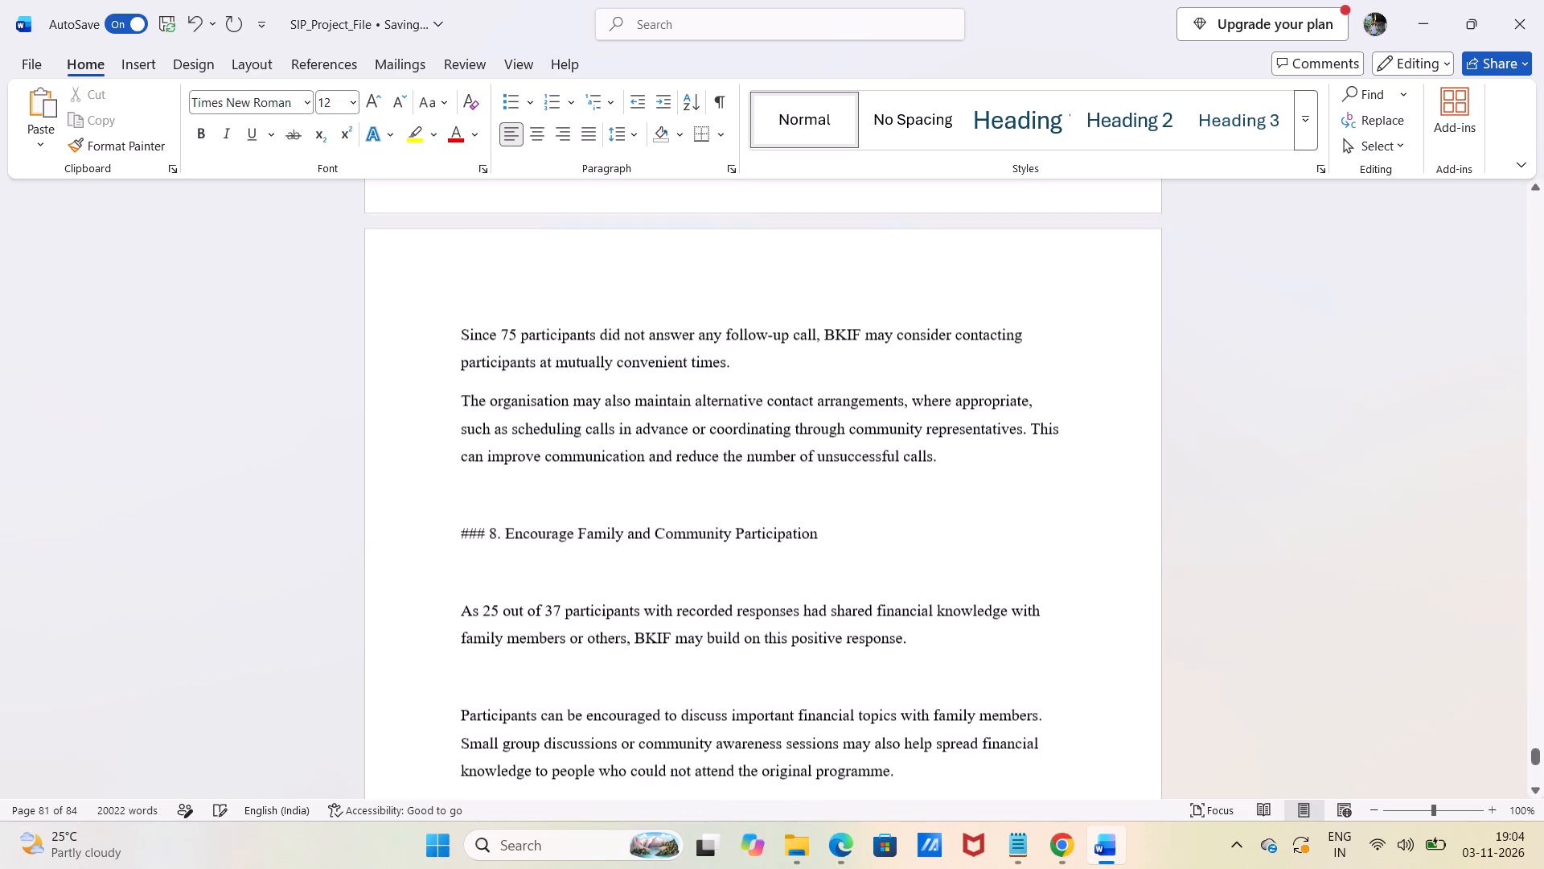
left_click(492, 472)
key("BackSpace")
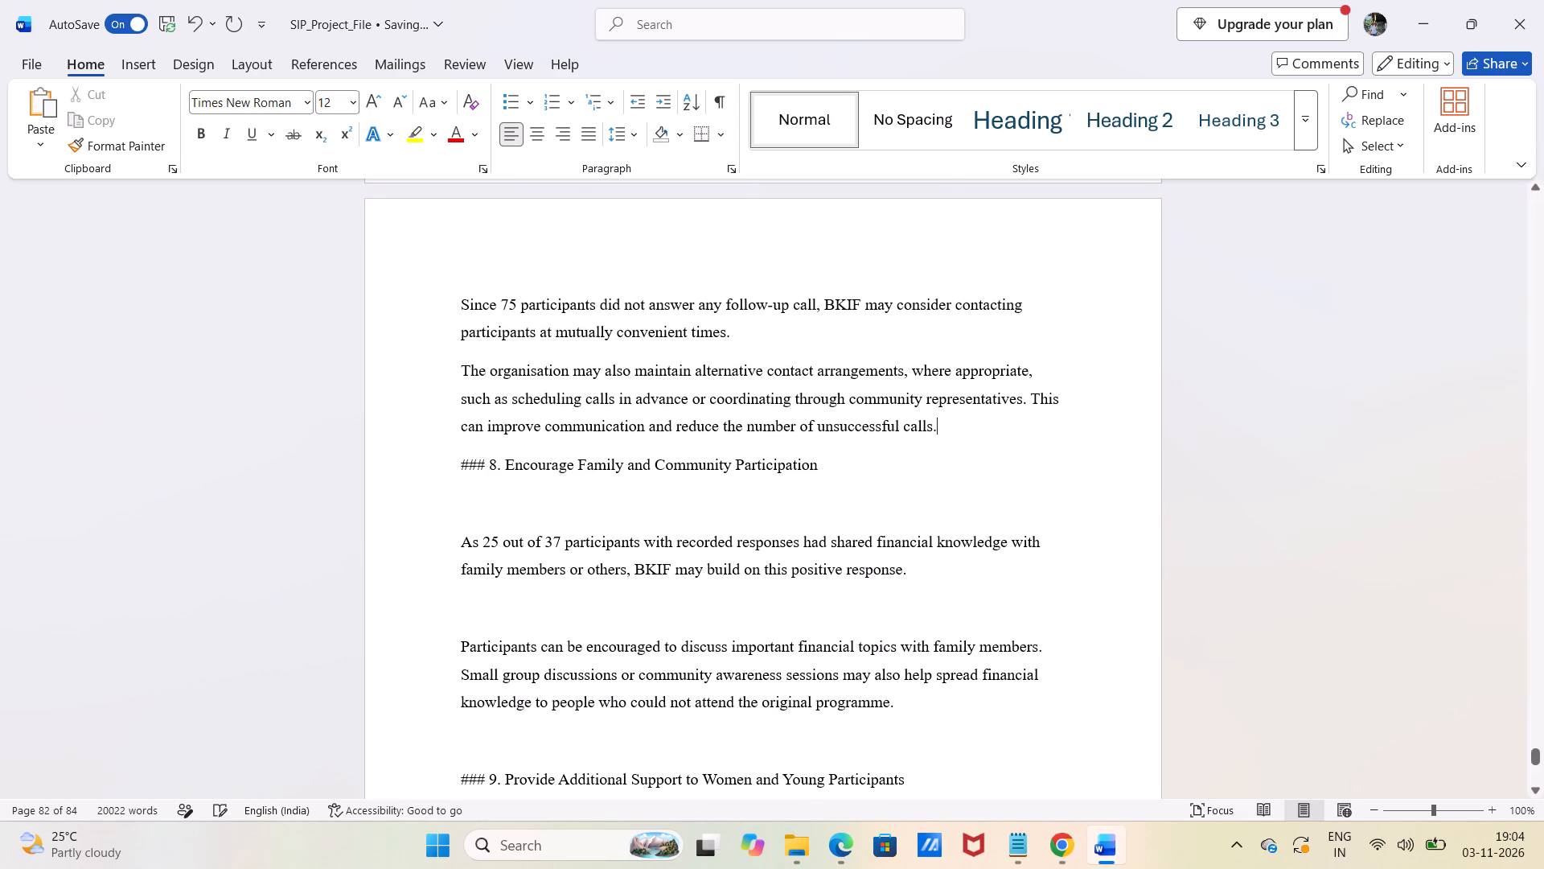
left_click(491, 463)
key("BackSpace")
key("BackSpace")
key("BackSpace")
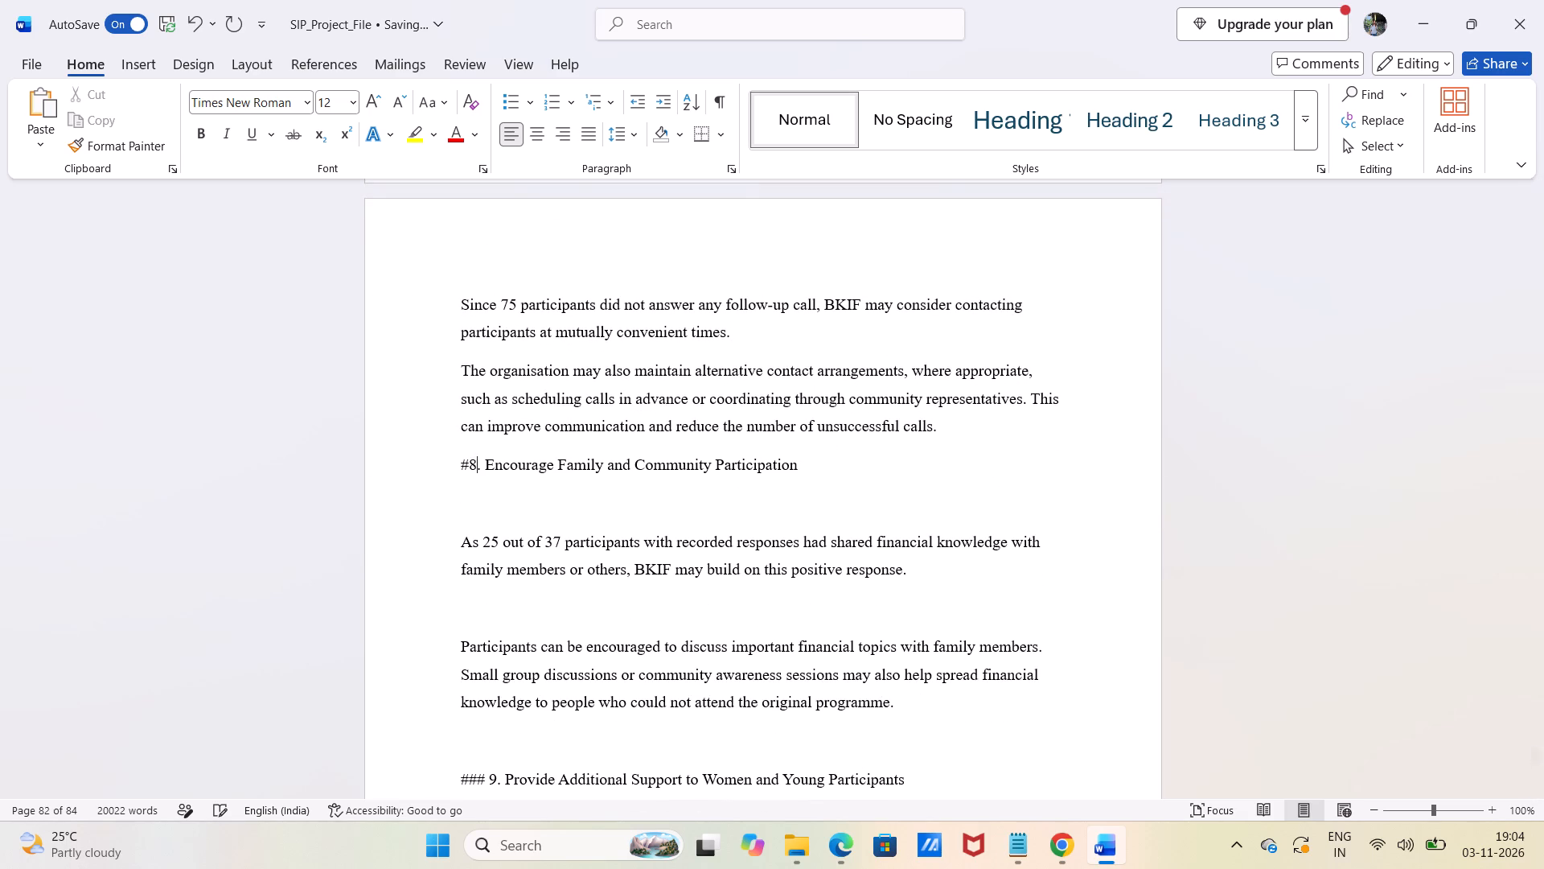
key("BackSpace")
Append " -" to the suggestion 8 heading and remove the blank lines below it and between its two paragraphs.
left_click(831, 477)
key("space")
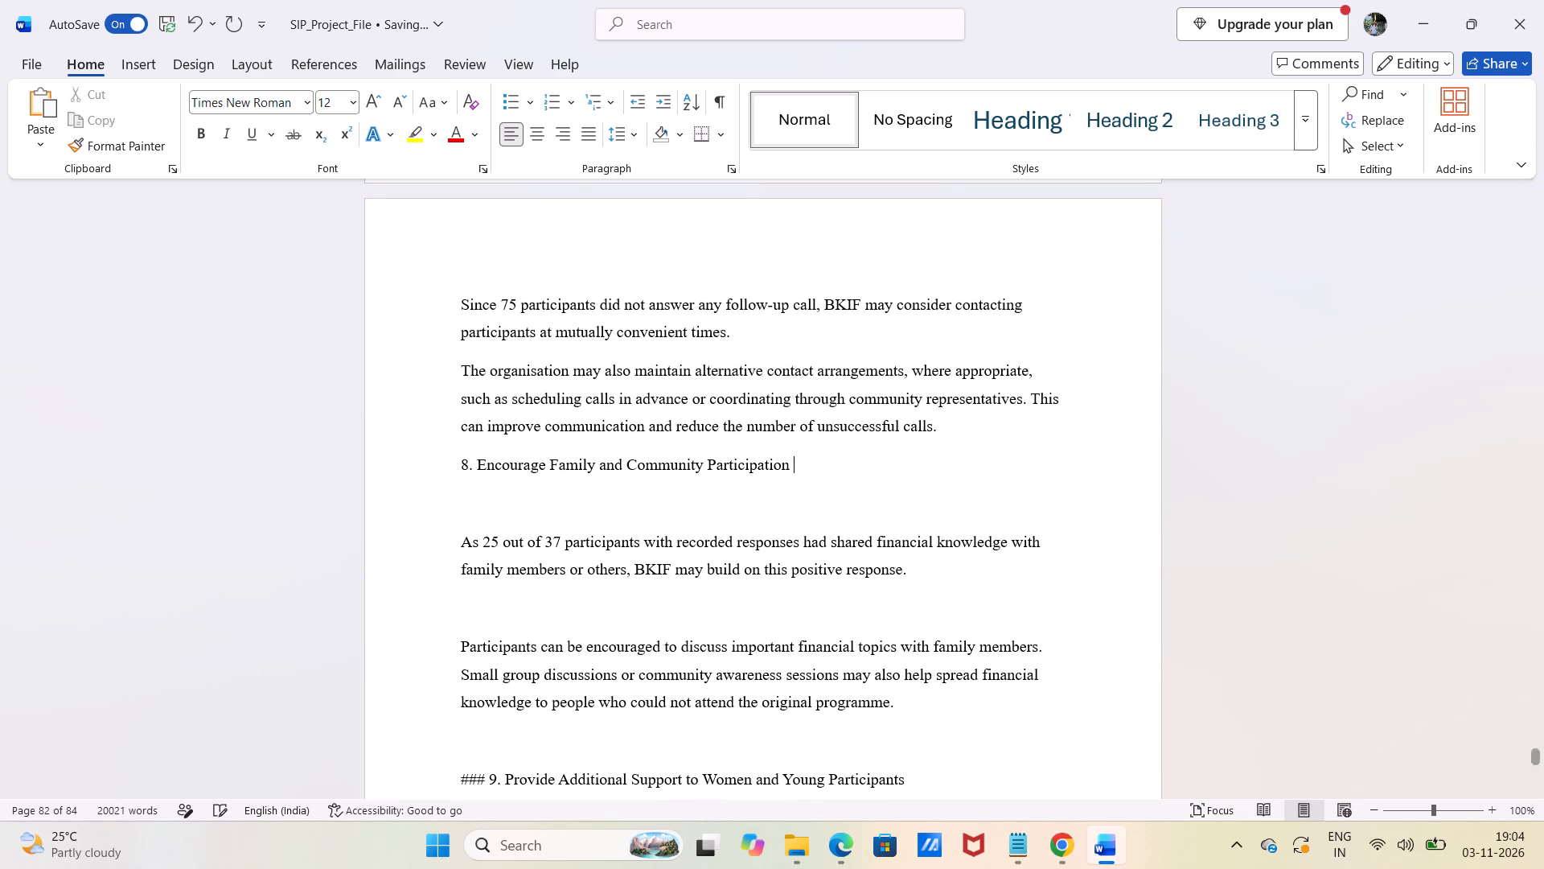
type("-")
left_click(618, 503)
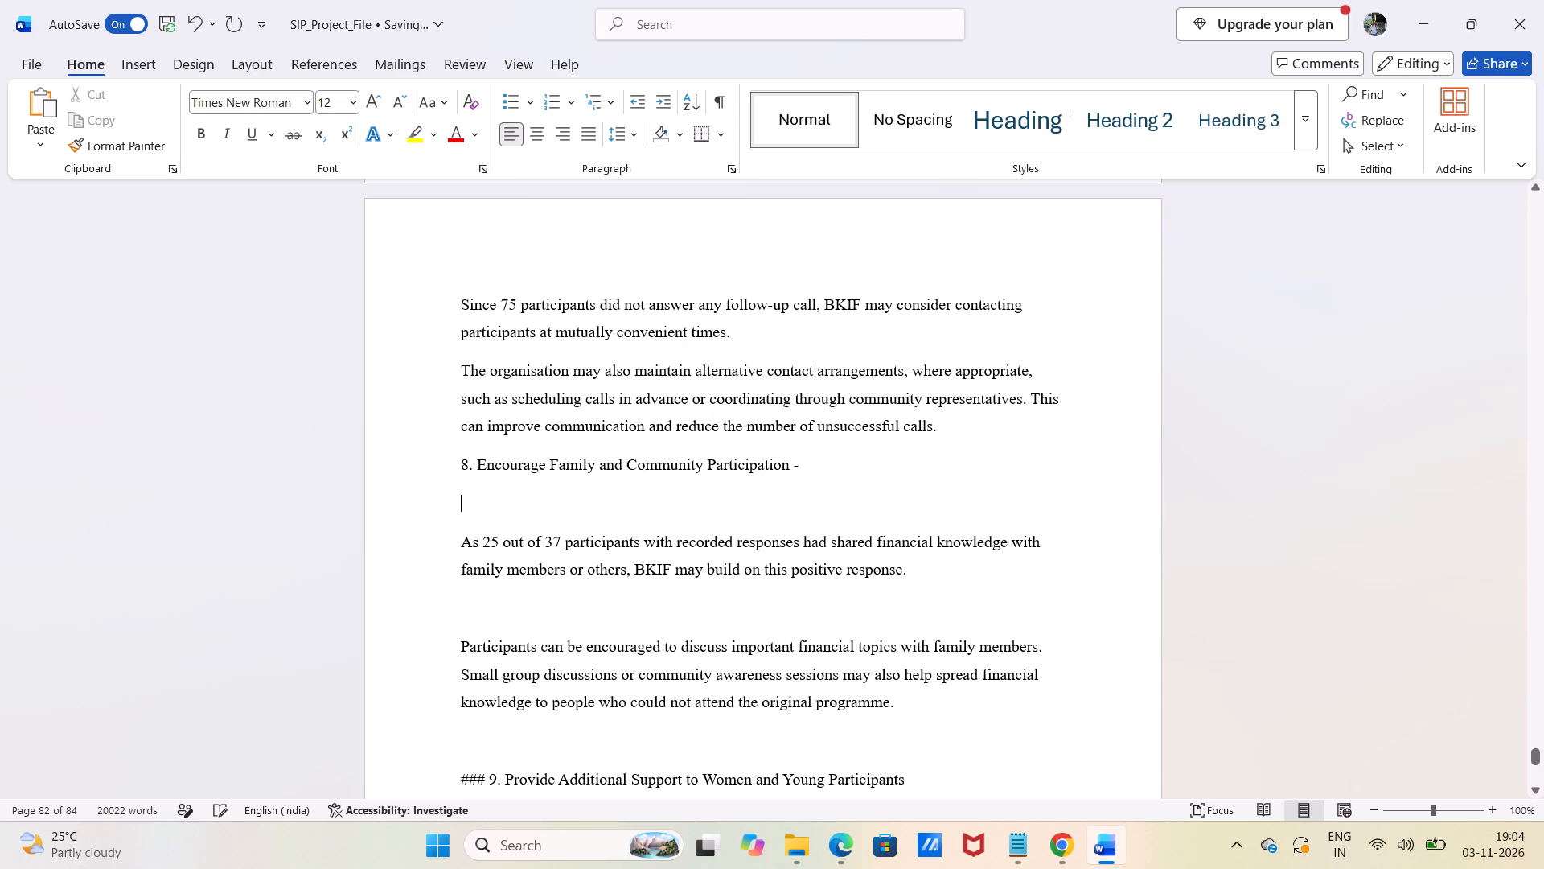
key("BackSpace")
left_click(482, 558)
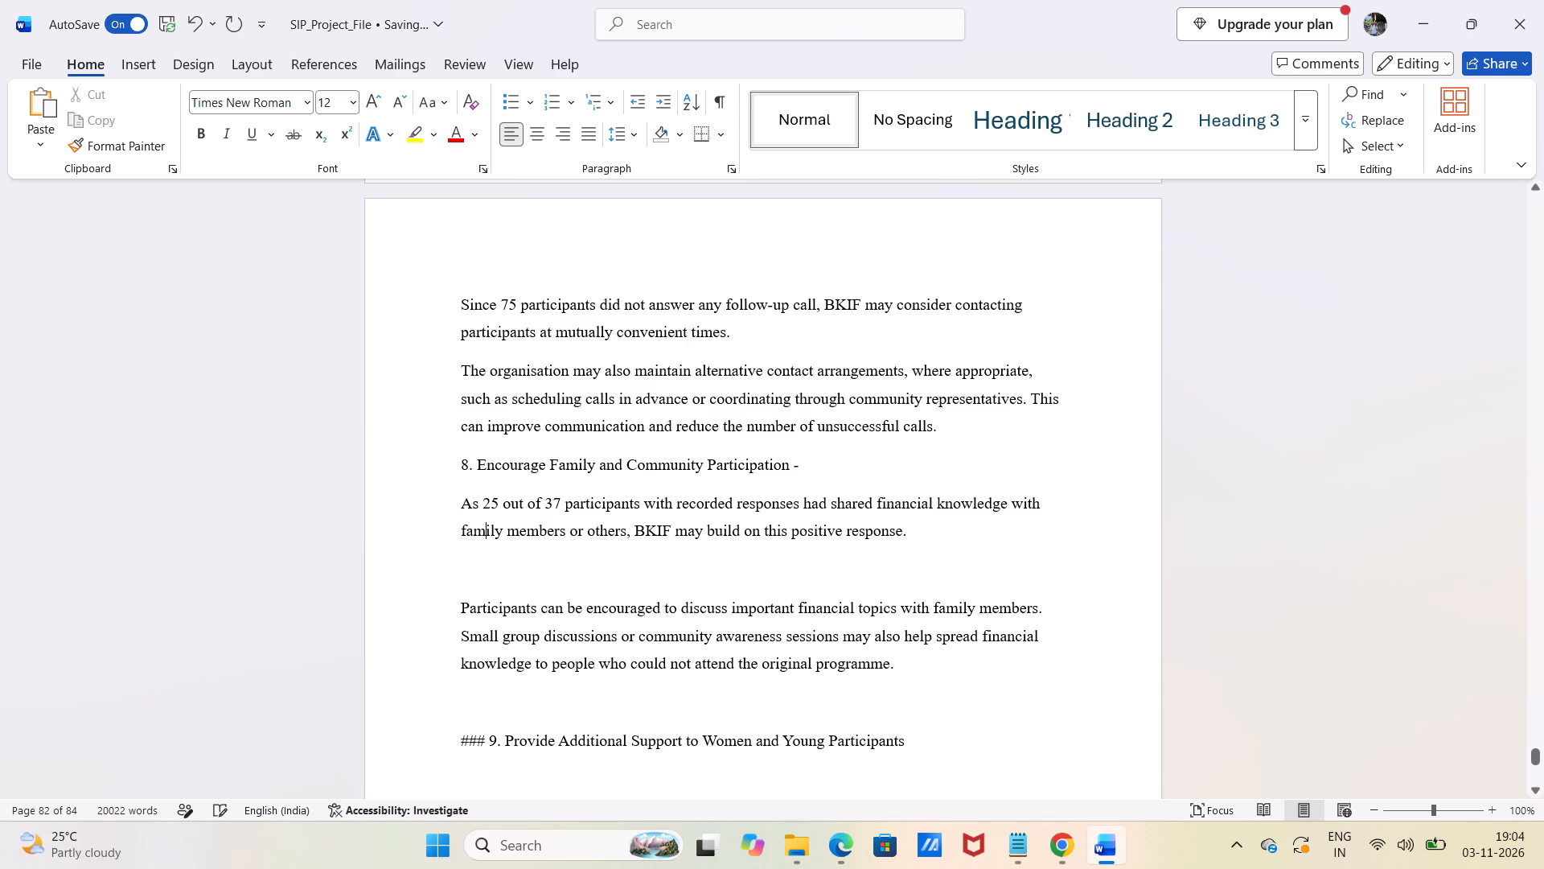
left_click(465, 575)
key("BackSpace")
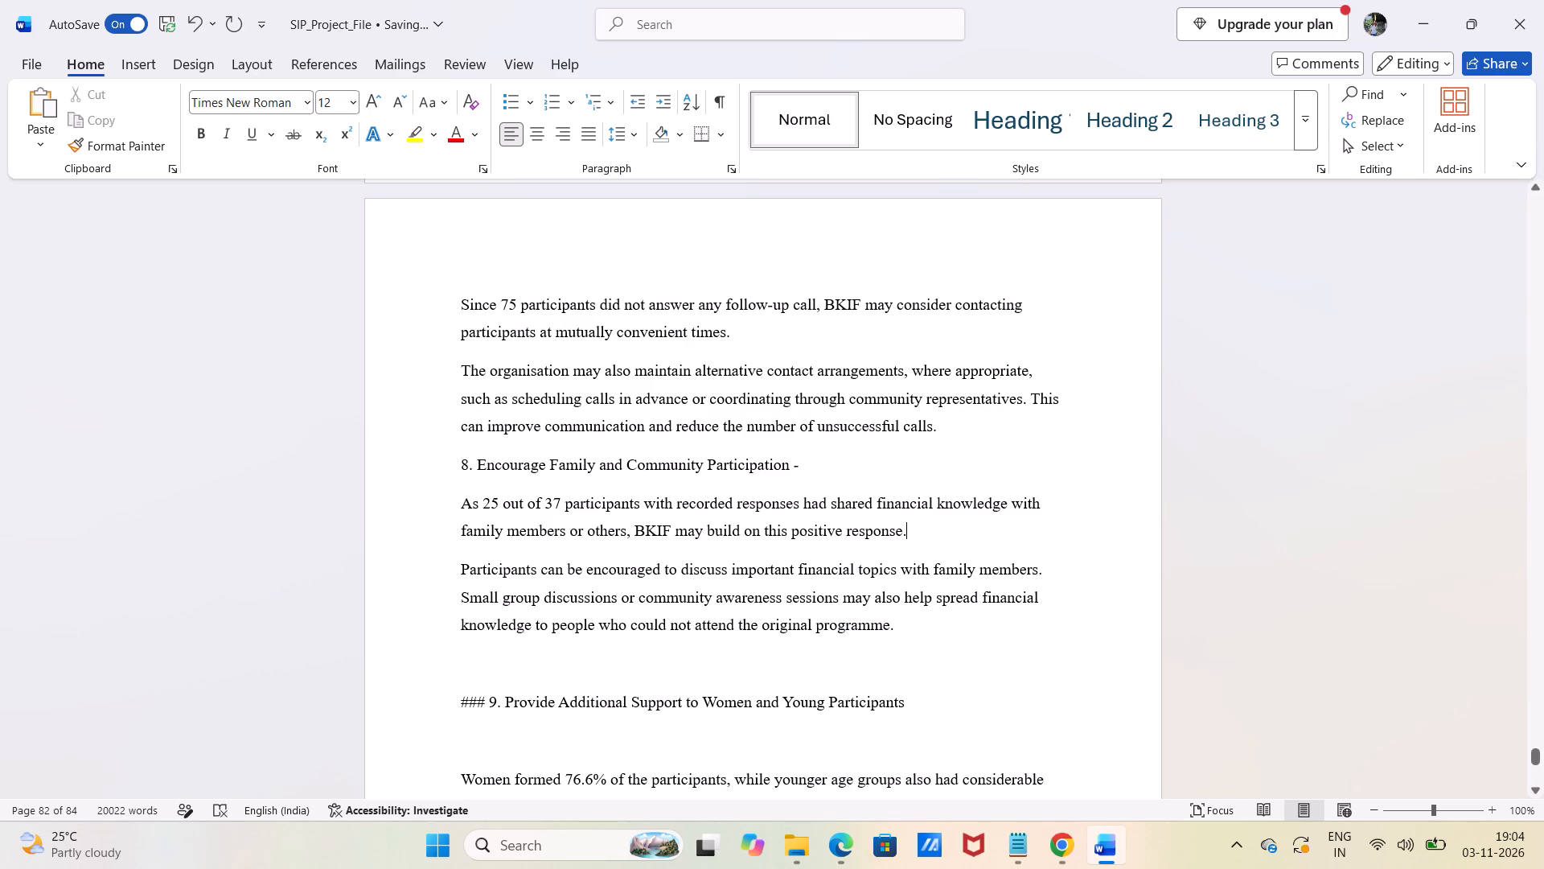
Delete the ### marker before "9. Provide Additional Support to Women and Young Participants" and the blank line above that heading.
left_click(491, 703)
key("BackSpace")
key("BackSpace")
key("BackSpace")
key("BackSpace")
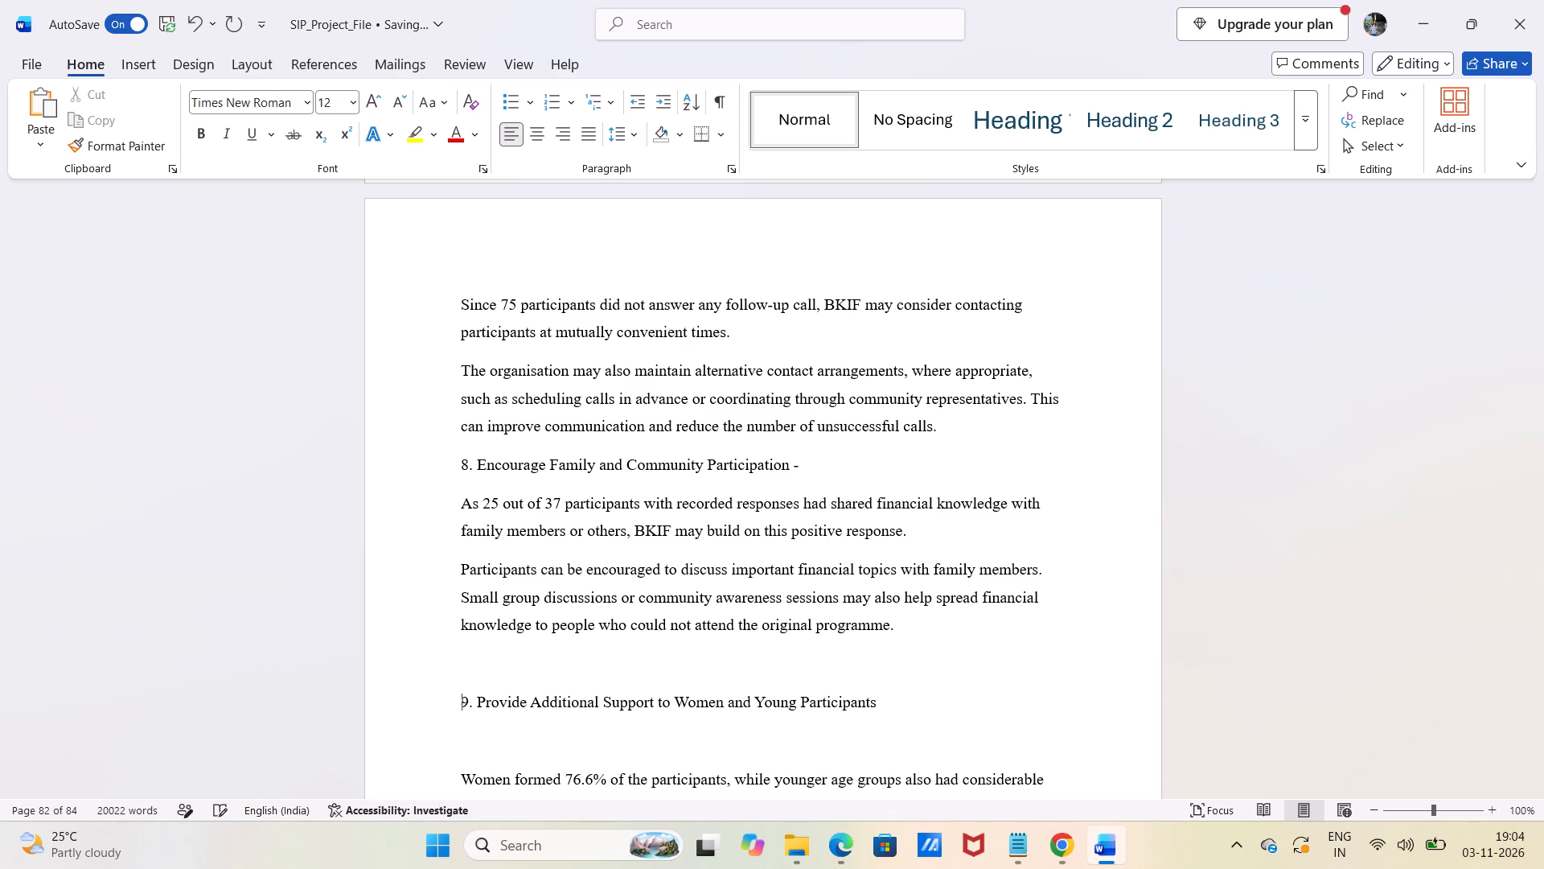
key("BackSpace")
Append " -" to the suggestion 9 heading and remove the blank lines below it and between its two paragraphs.
left_click(914, 668)
key("space")
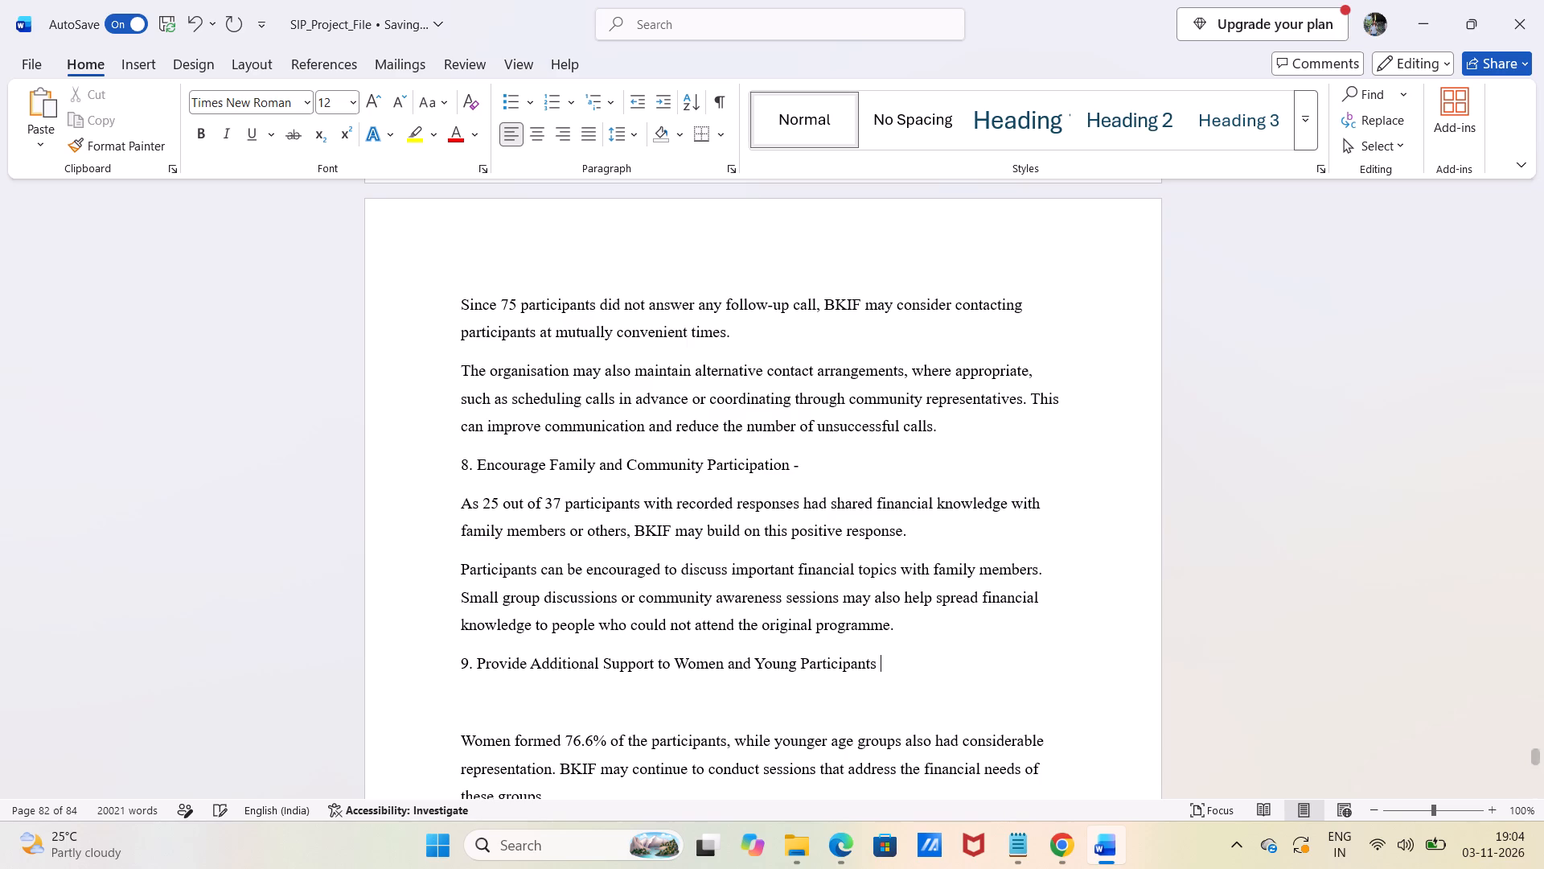
type("-")
left_click(581, 715)
key("BackSpace")
scroll(581, 715, "down", 1)
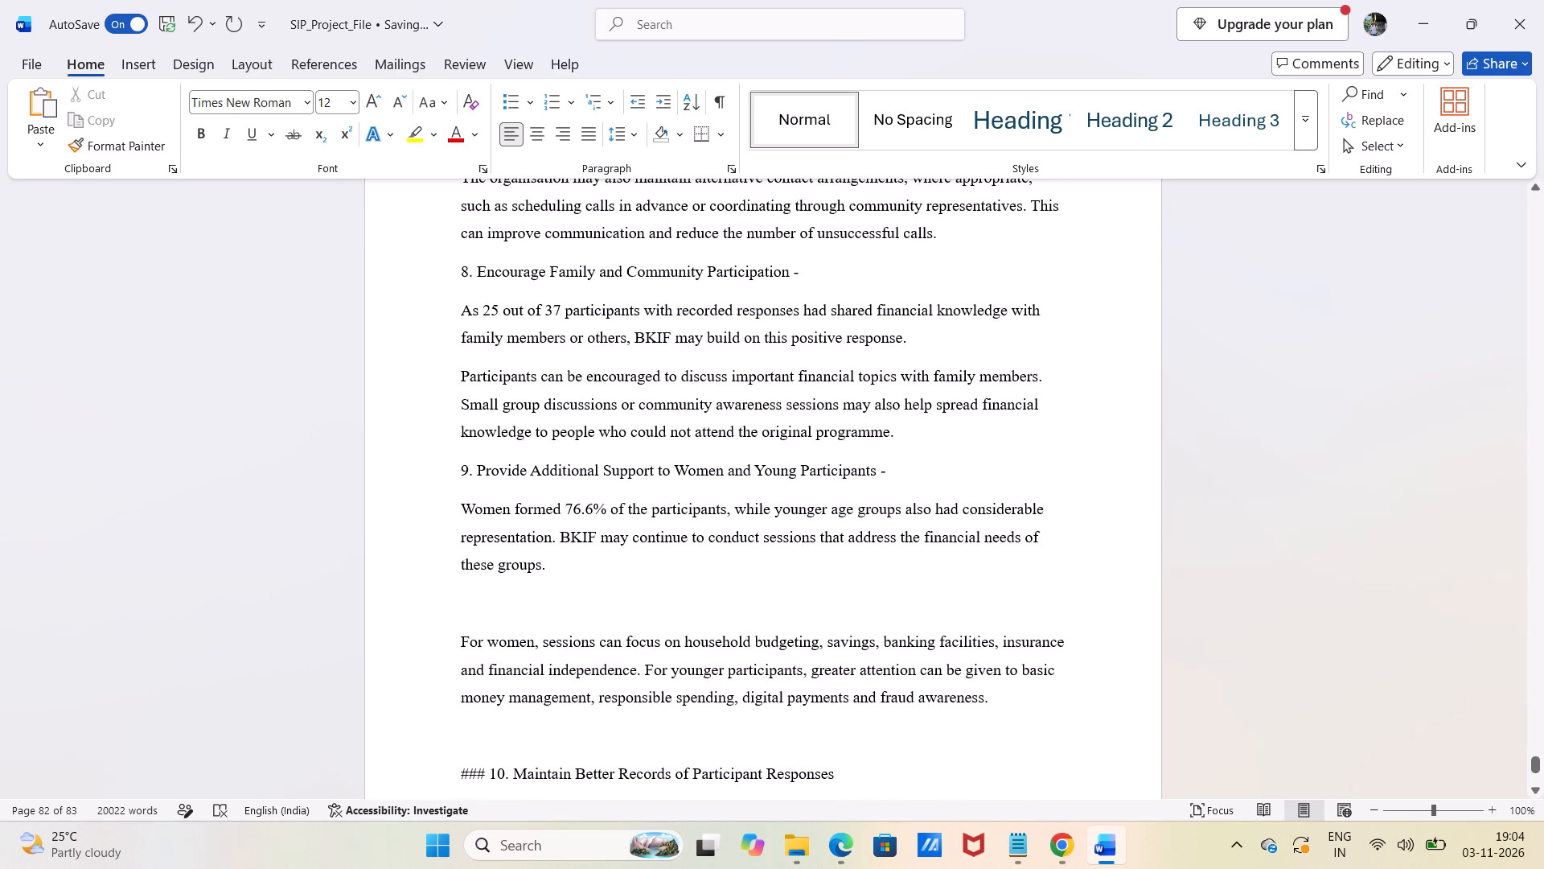
left_click(471, 612)
key("BackSpace")
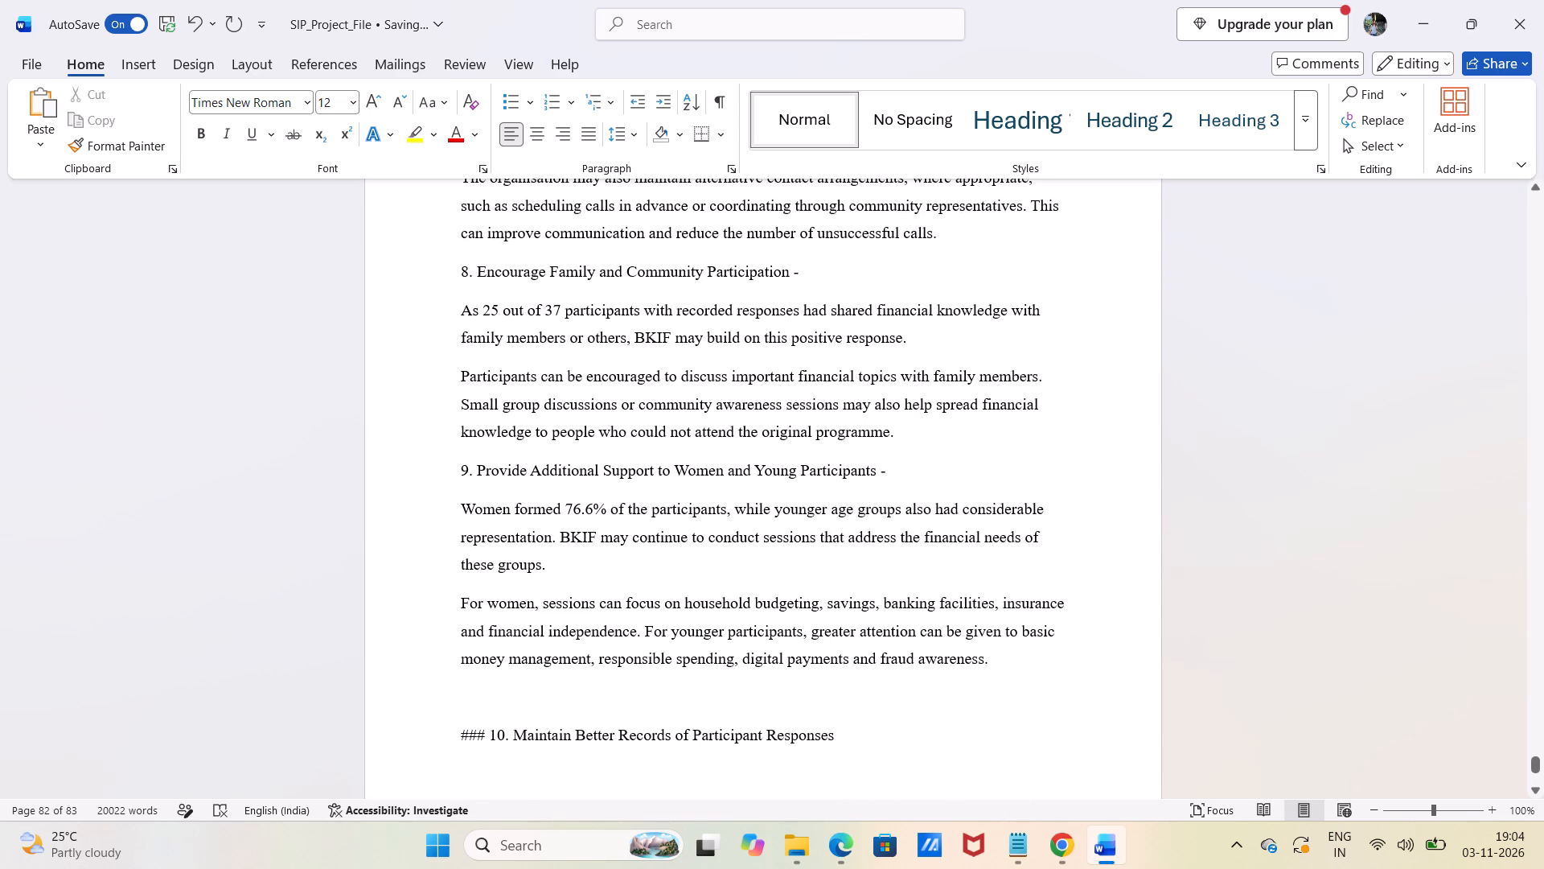
Delete the ### marker before "10. Maintain Better Records of Participant Responses" and the blank line above that heading.
left_click(487, 733)
key("BackSpace")
key("BackSpace")
key("BackSpace")
key("BackSpace")
key("BackSpace")
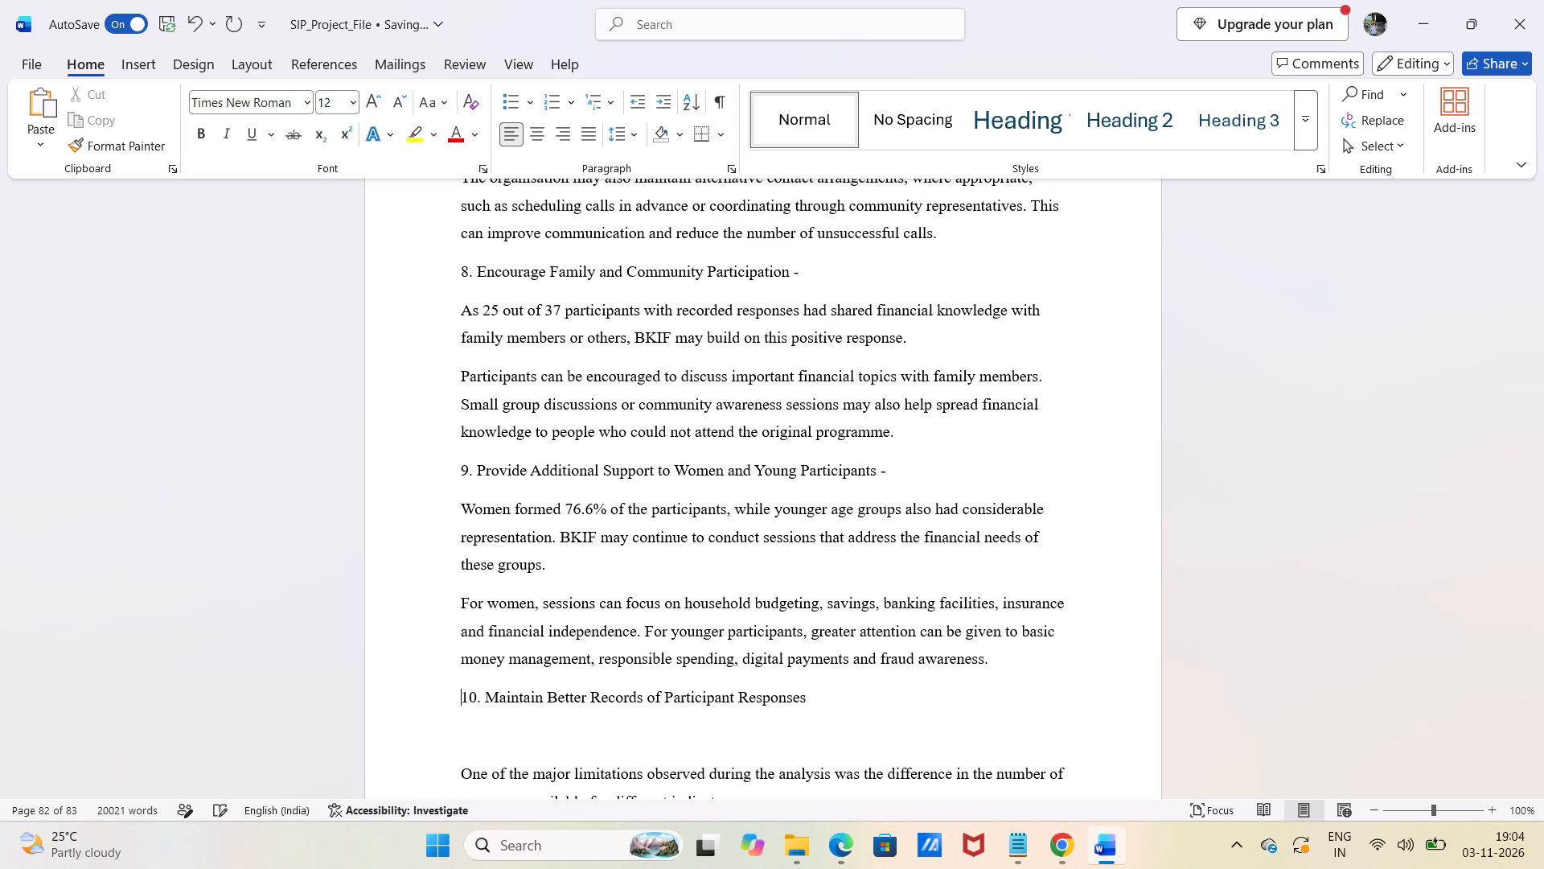
Append " -" to the suggestion 10 heading and remove the blank lines below it and between its three paragraphs.
left_click(859, 702)
key("space")
key("minus")
left_click(553, 739)
key("BackSpace")
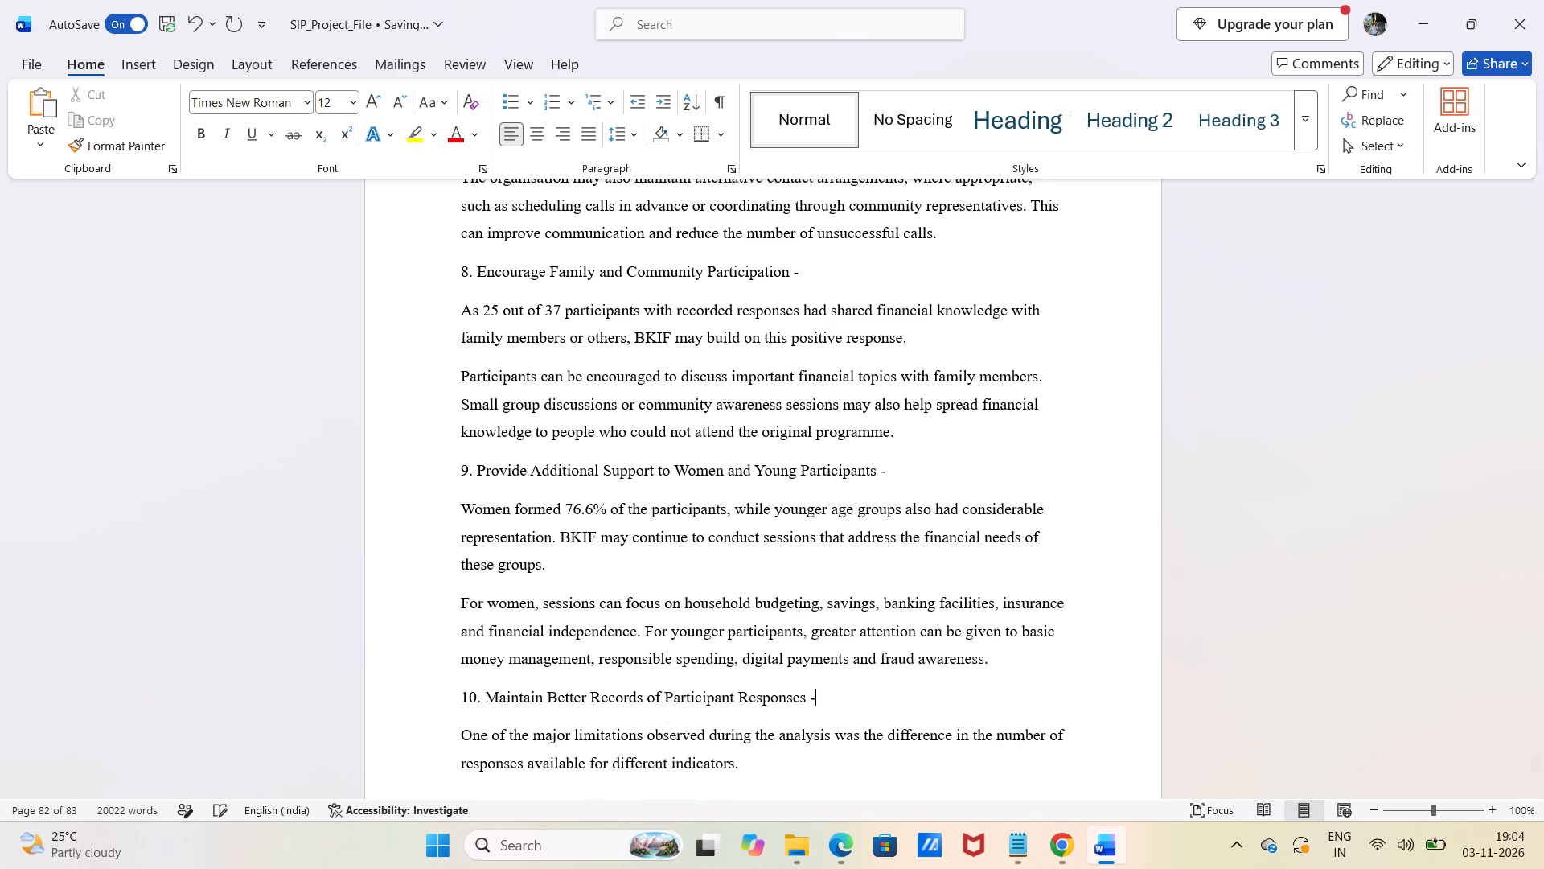
scroll(553, 739, "down", 1)
left_click(481, 454)
key("BackSpace")
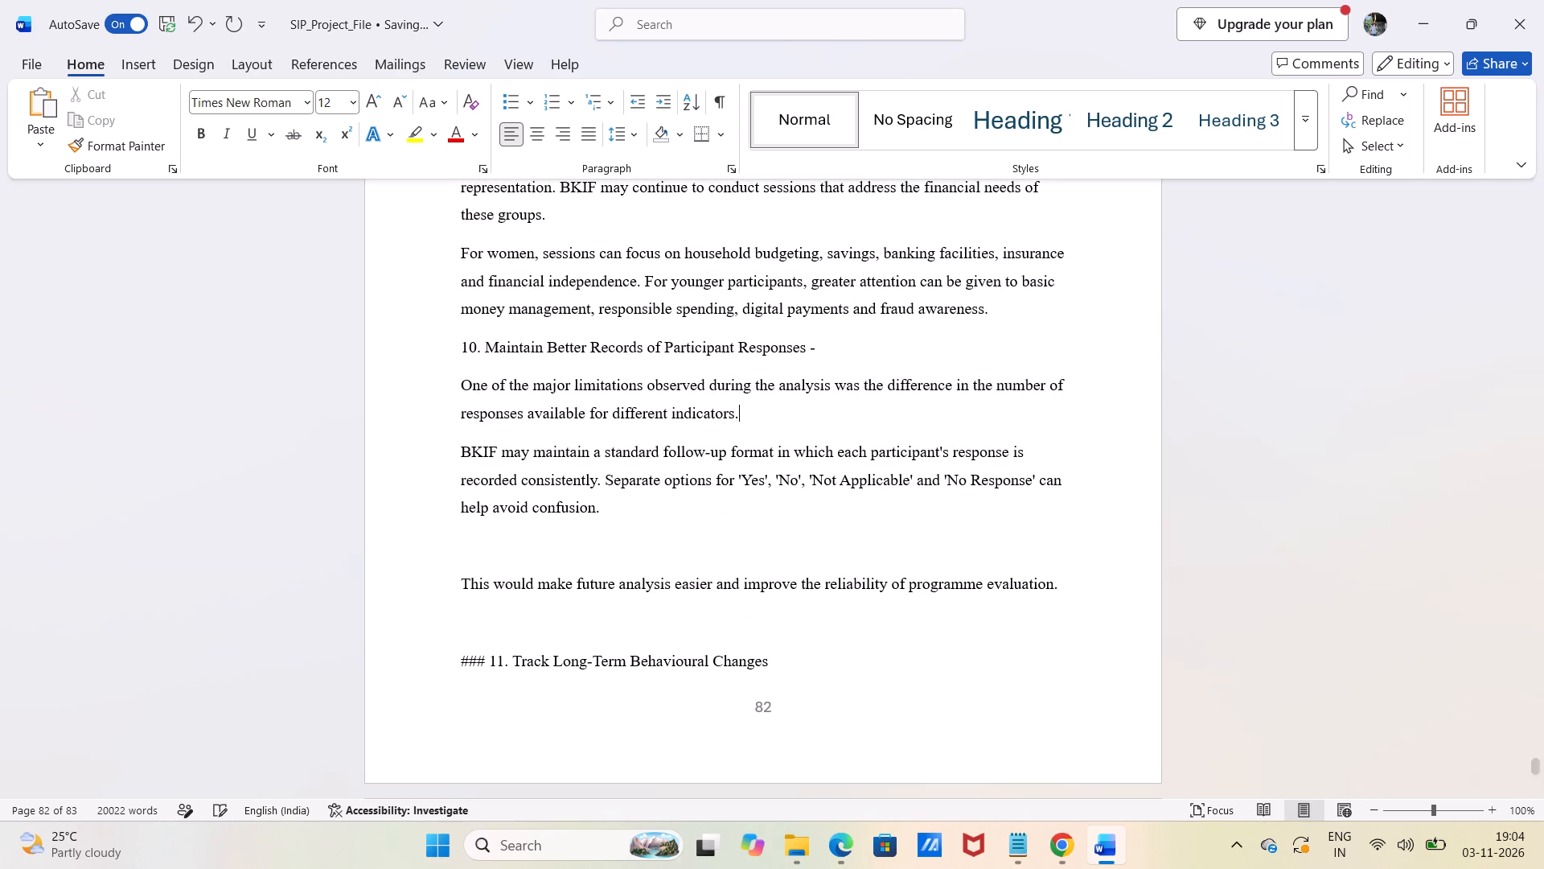
left_click(471, 537)
key("BackSpace")
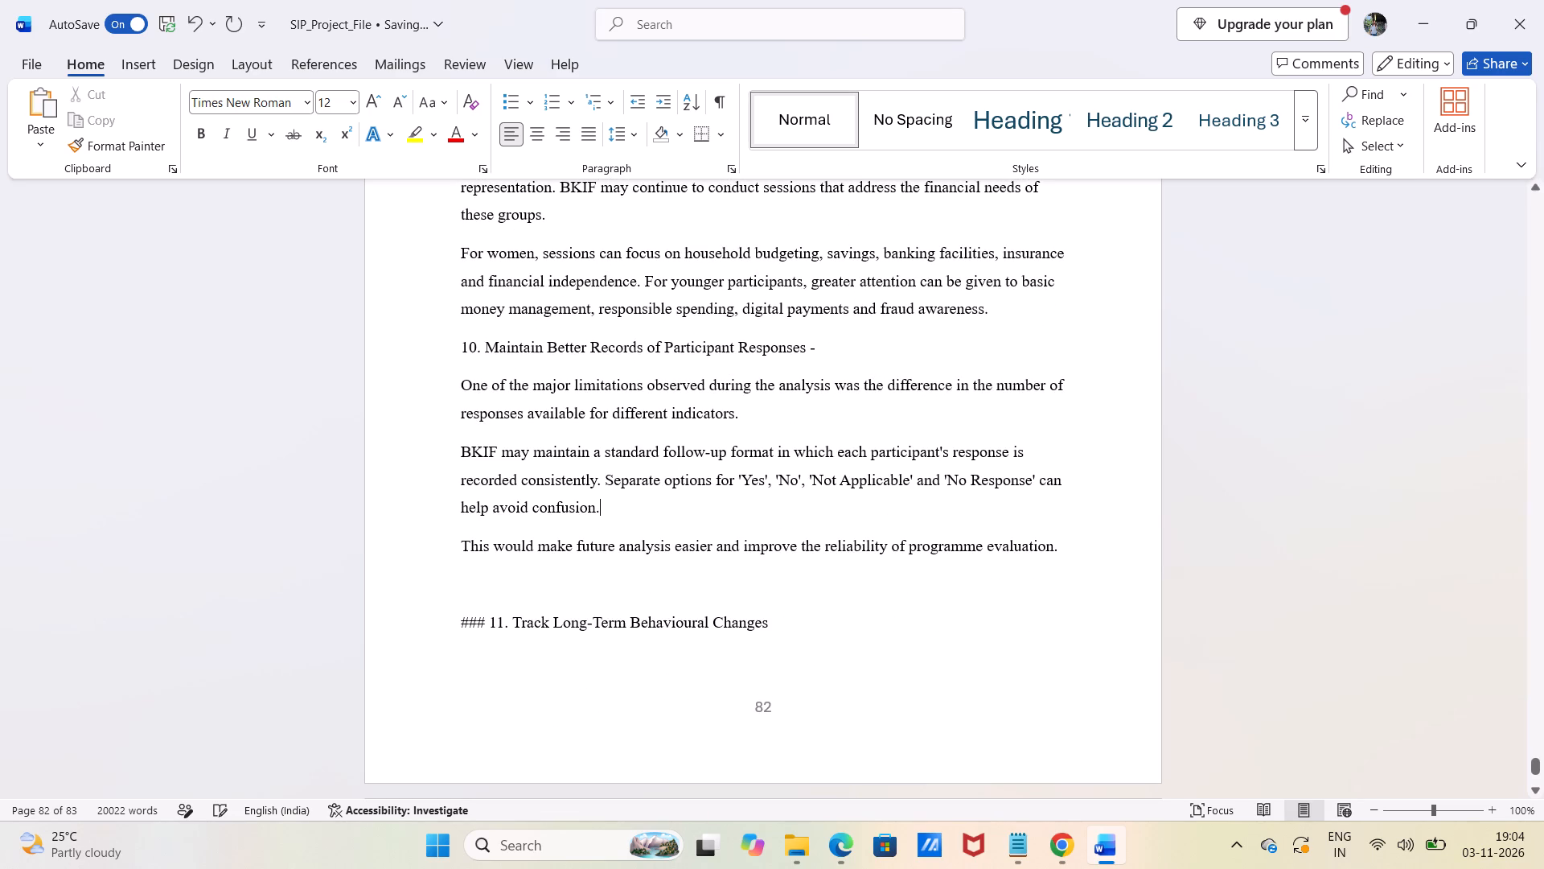
Delete the ### marker before "11. Track Long-Term Behavioural Changes" and the blank line above that heading.
left_click(491, 631)
key("BackSpace")
key("BackSpace")
key("BackSpace")
key("BackSpace")
key("BackSpace")
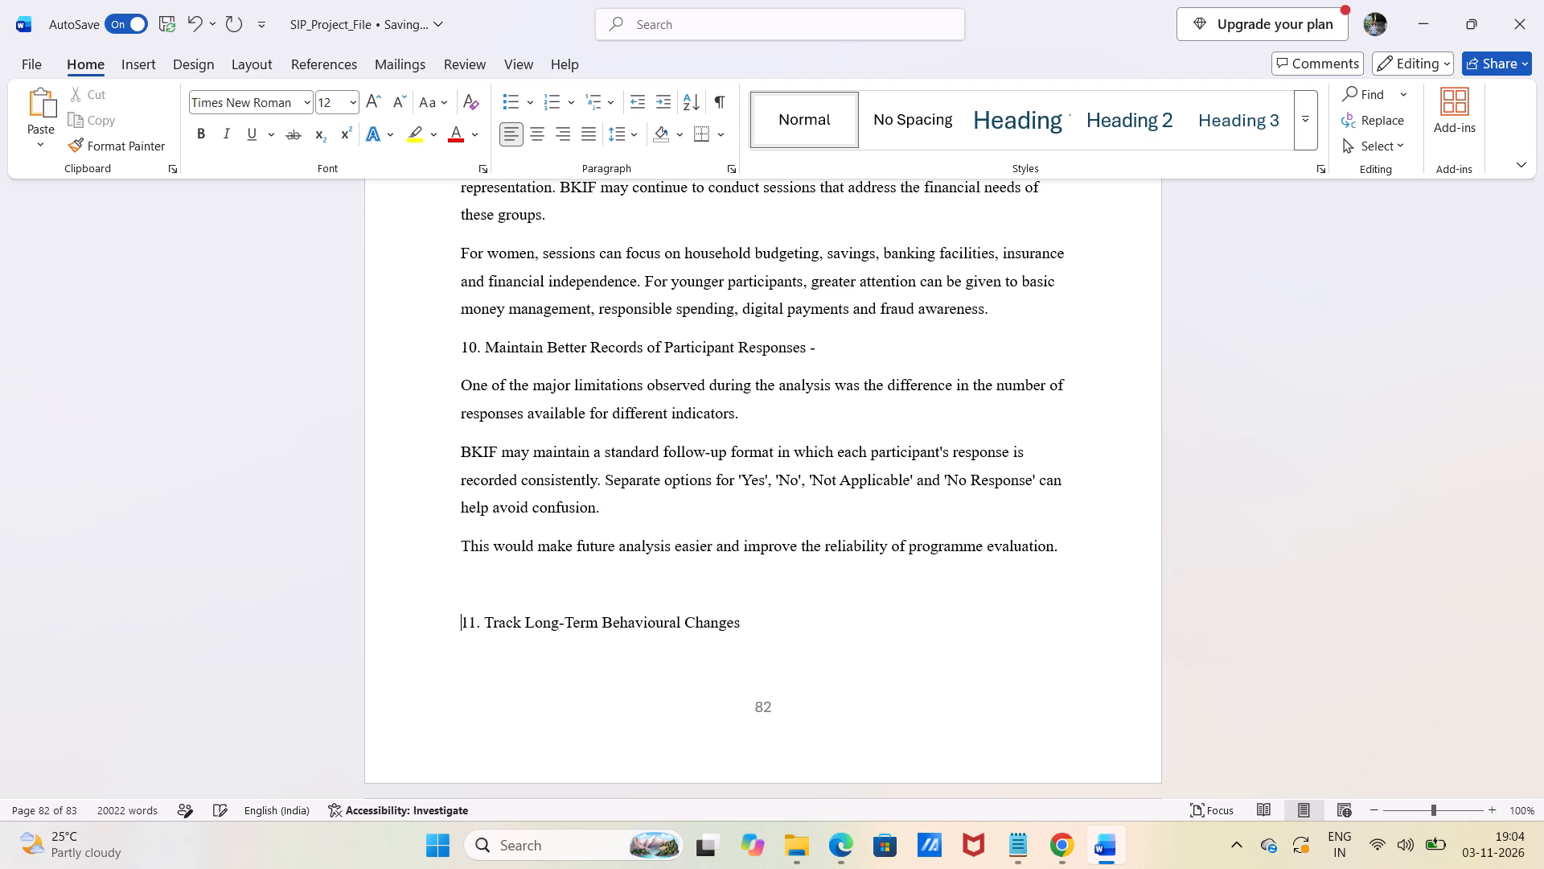
Append " -" to the suggestion 11 heading and remove the blank lines between its three paragraphs.
left_click(776, 587)
key("space")
type("-")
scroll(776, 587, "down", 2)
left_click(521, 662)
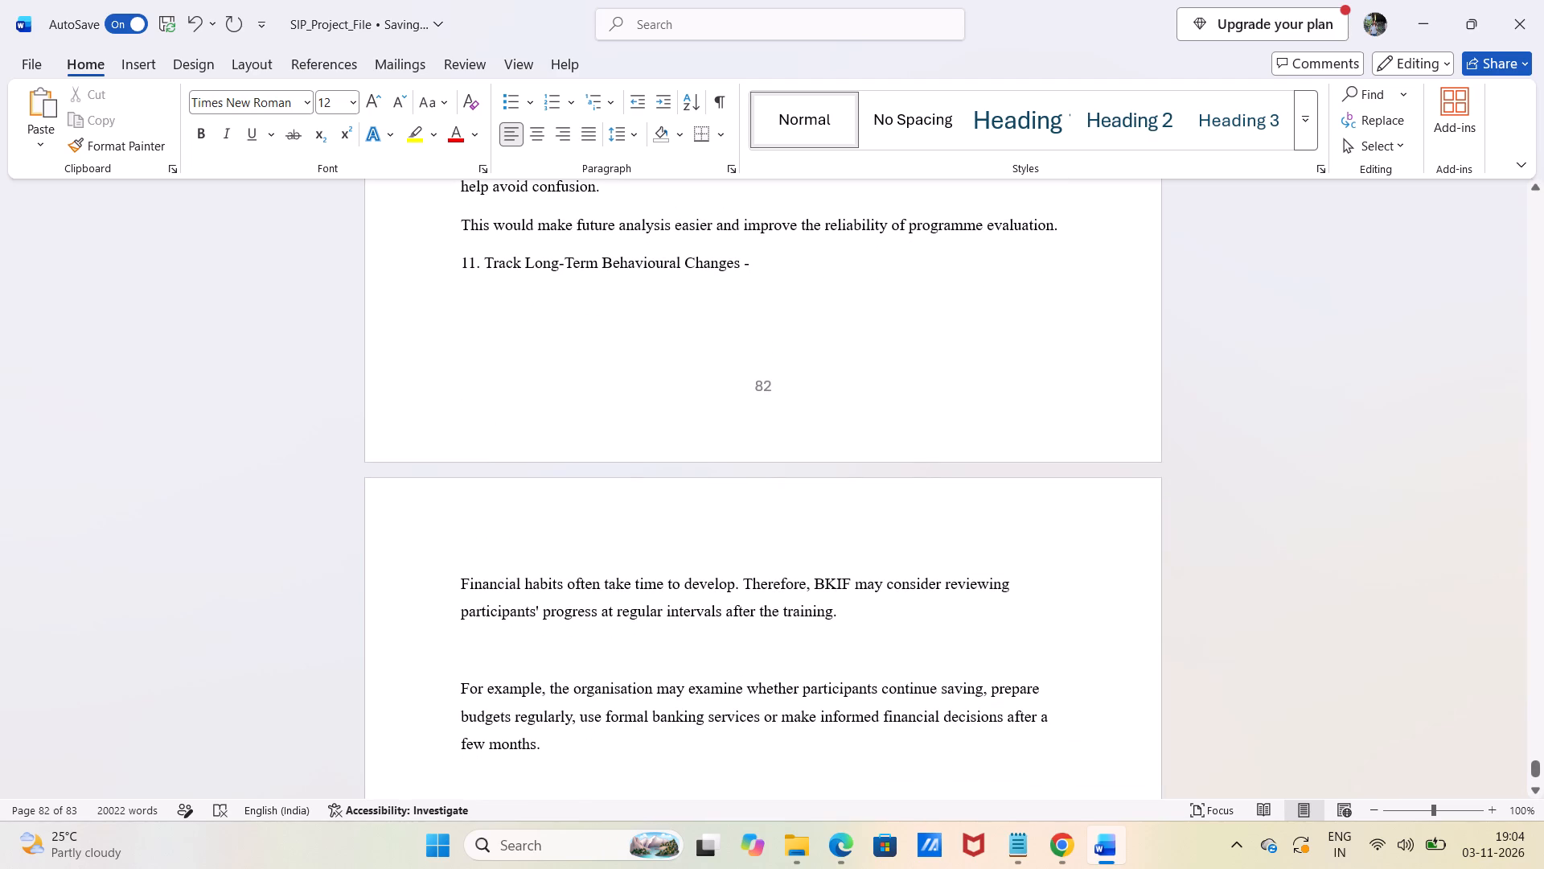
key("BackSpace")
scroll(521, 662, "down", 1)
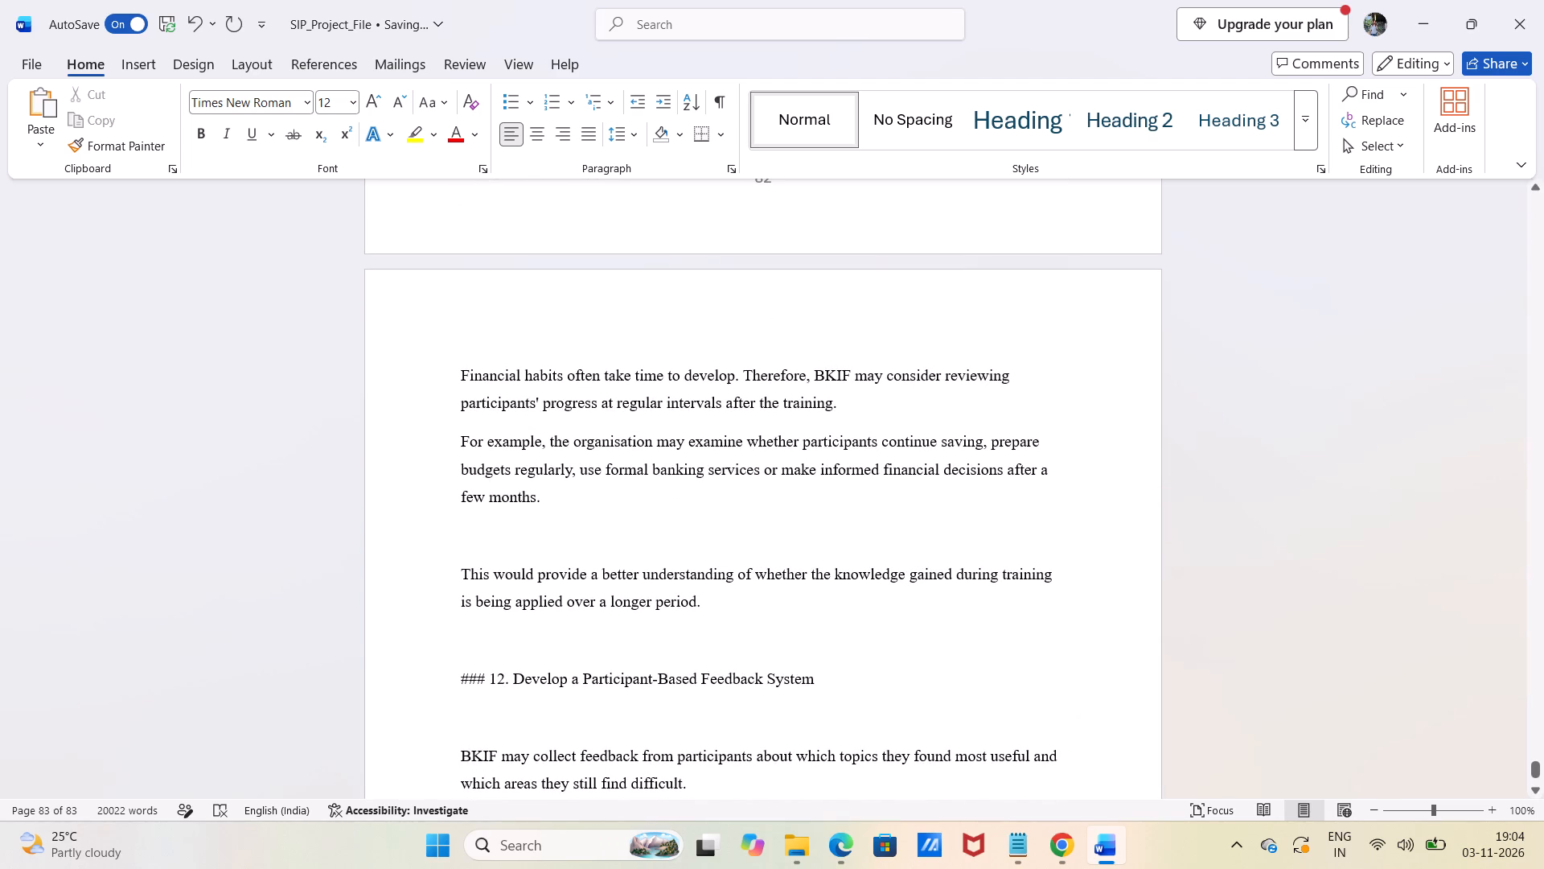
left_click(481, 534)
key("BackSpace")
Delete the ### marker before "12. Develop a Participant-Based Feedback System" and the blank line above that heading.
left_click(490, 649)
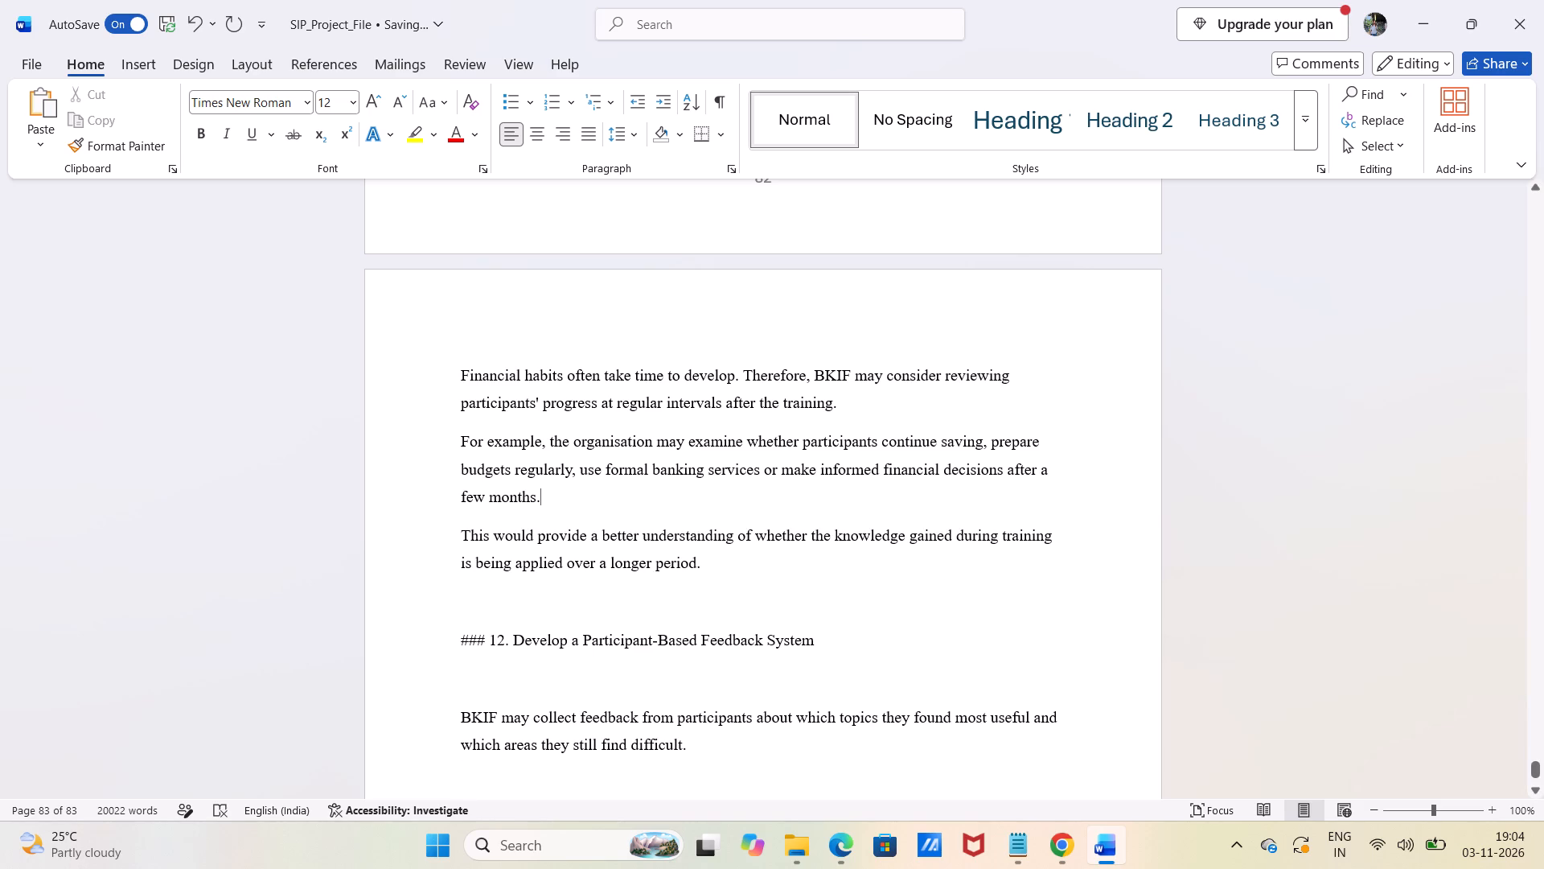
key("BackSpace")
key("BackSpace")
key("BackSpace")
key("BackSpace")
key("BackSpace")
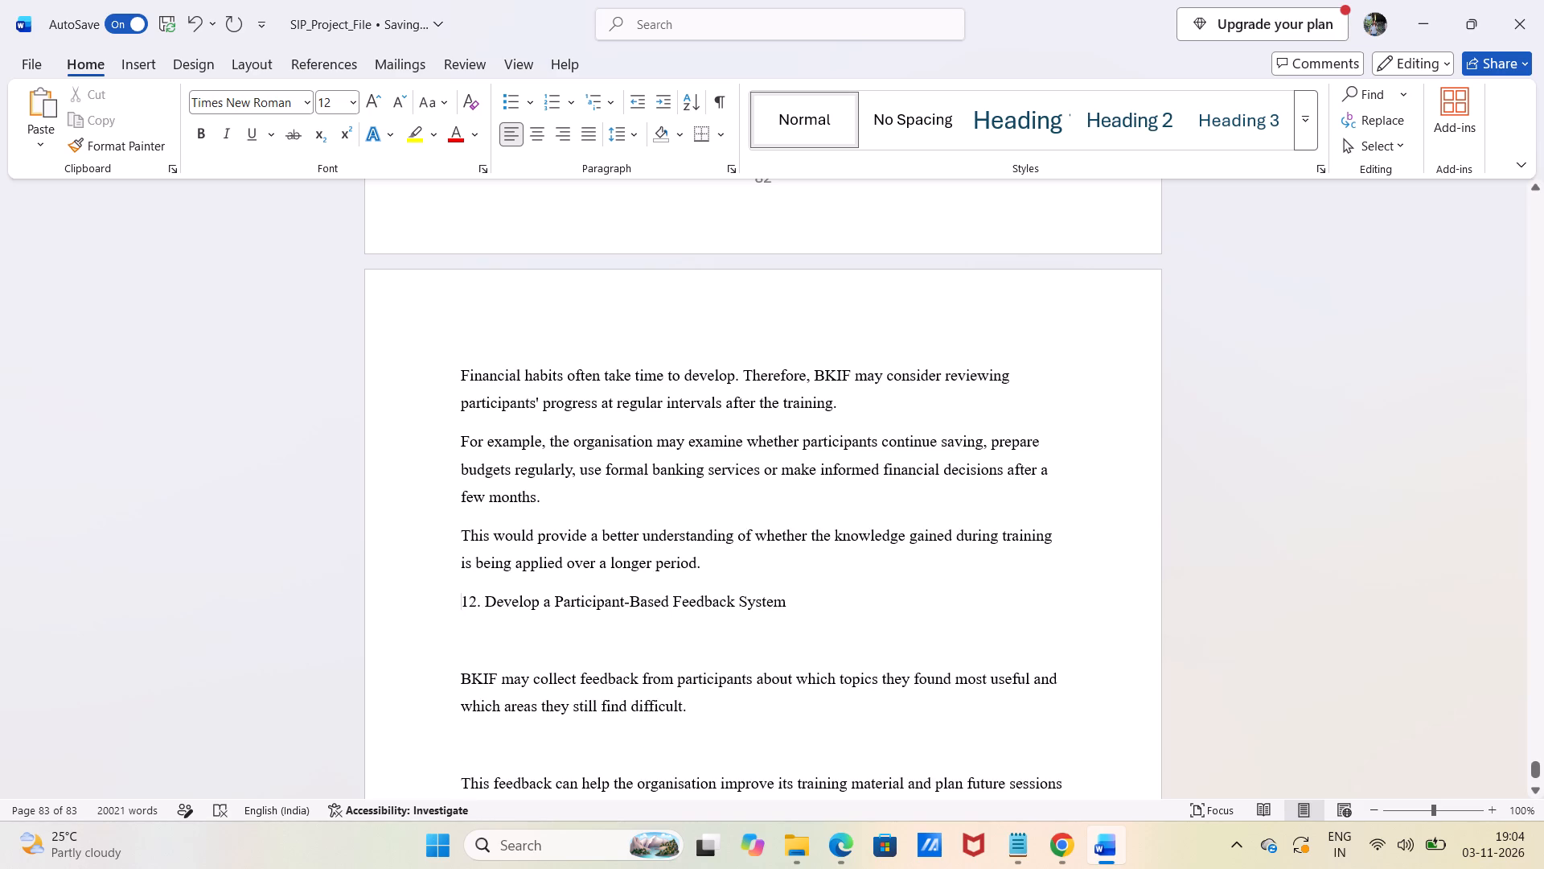
Append " -" to the suggestion 12 heading, "Develop a Participant-Based Feedback System".
left_click(845, 613)
key("space")
type("-")
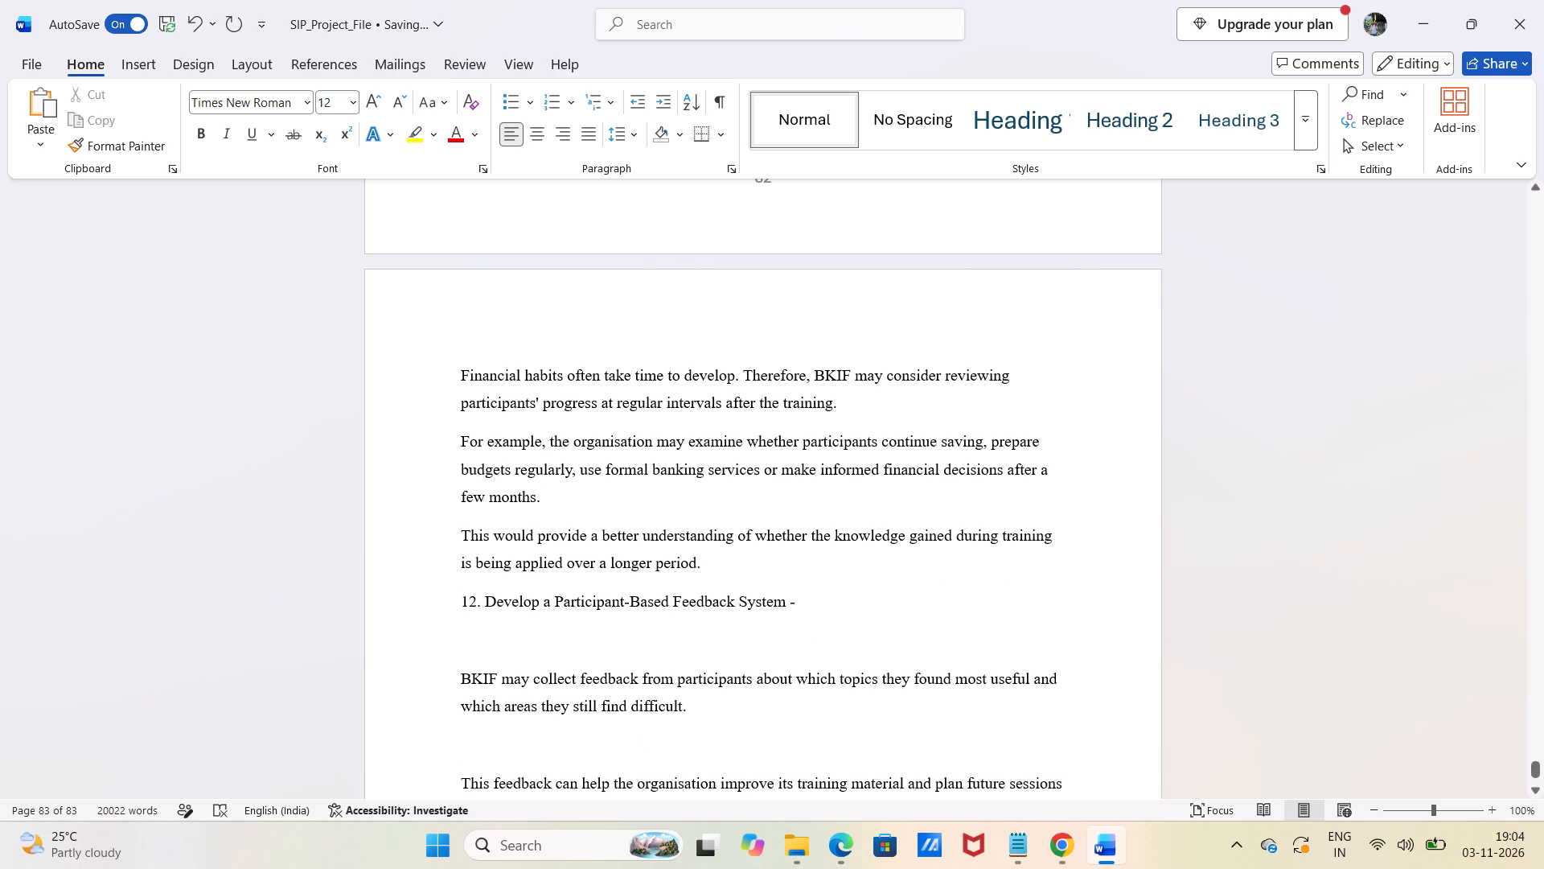
Remove the blank lines below the suggestion 12 heading and between its two paragraphs.
left_click(605, 642)
key("BackSpace")
left_click(534, 717)
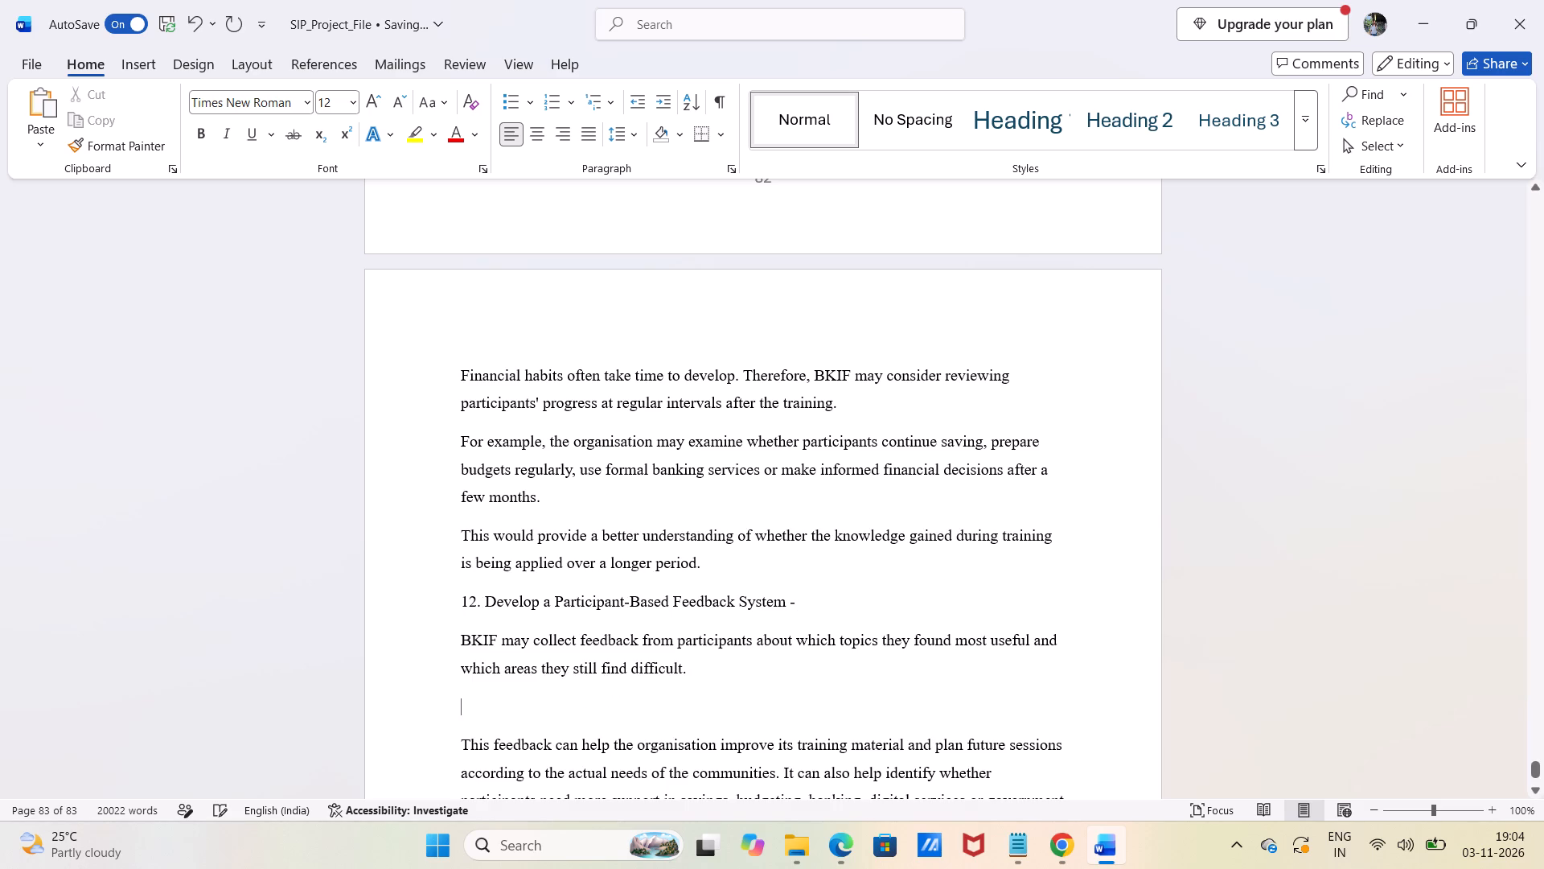
key("BackSpace")
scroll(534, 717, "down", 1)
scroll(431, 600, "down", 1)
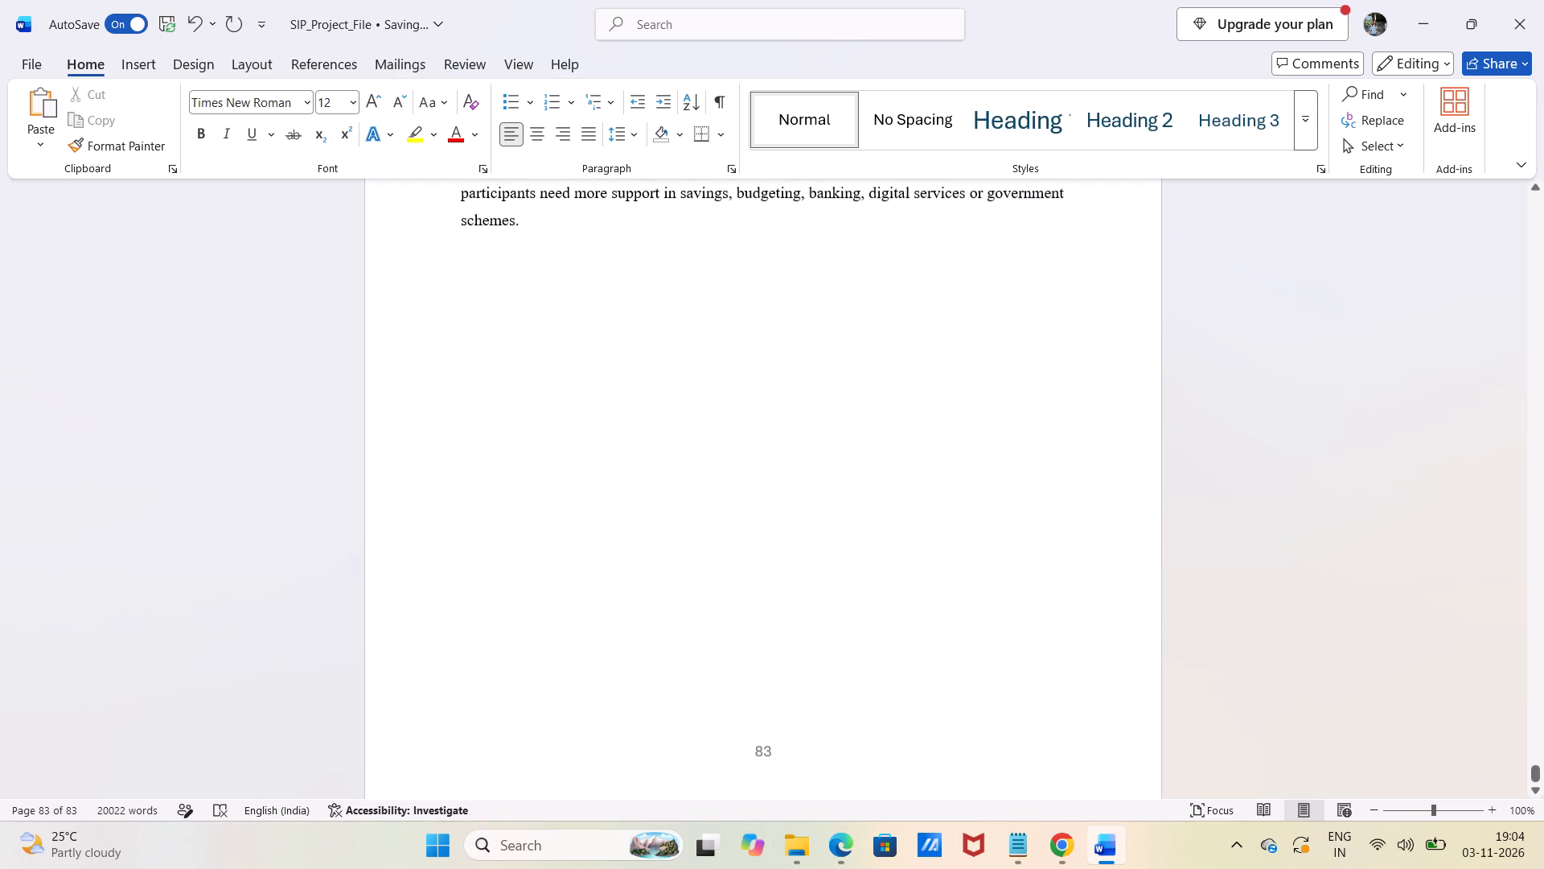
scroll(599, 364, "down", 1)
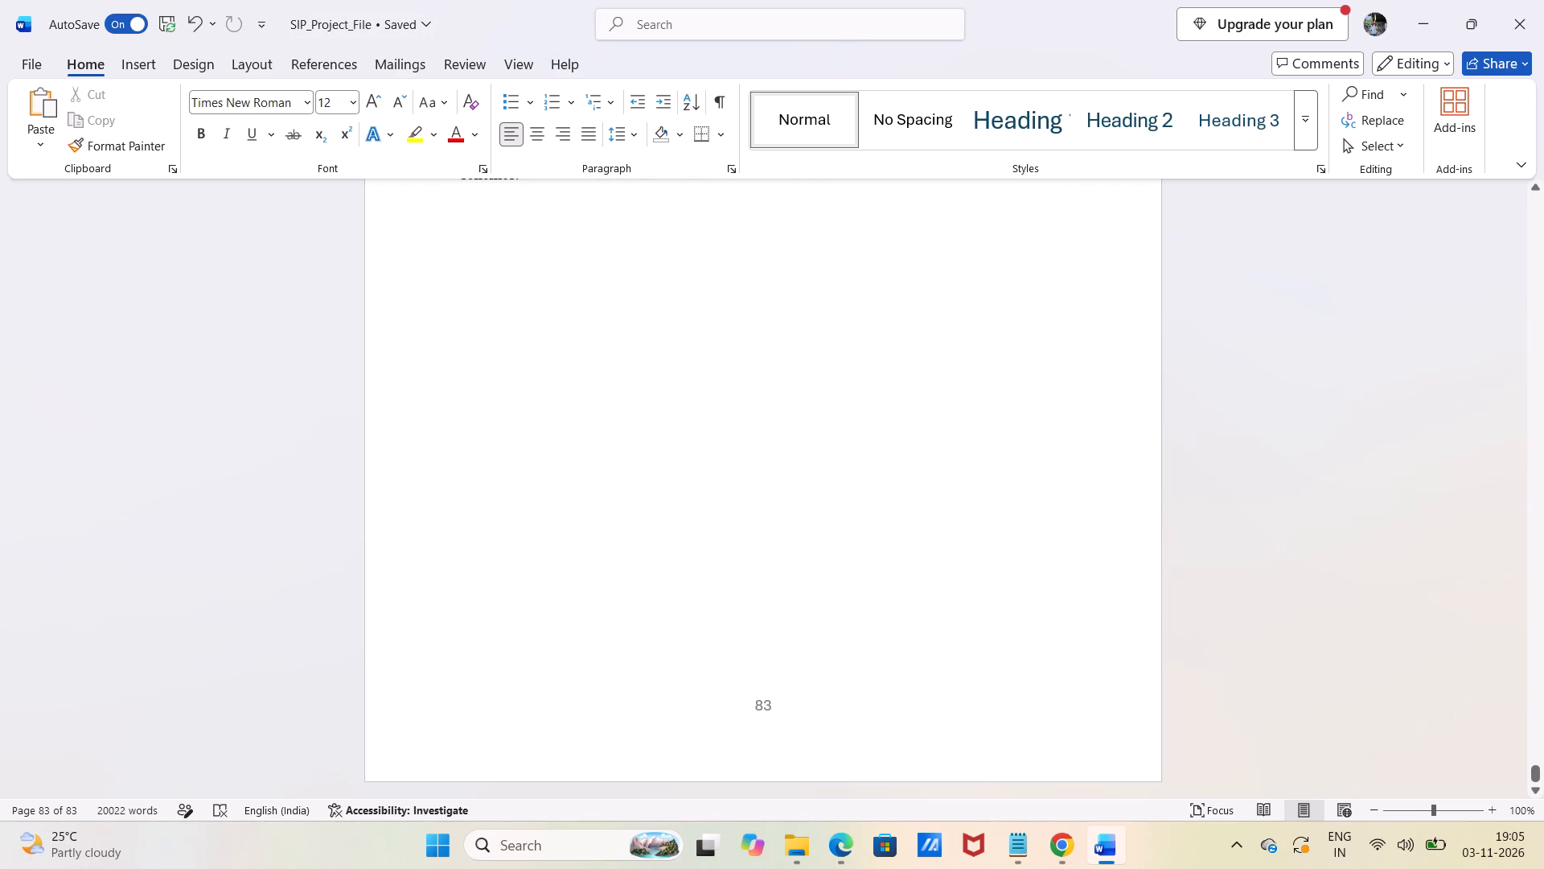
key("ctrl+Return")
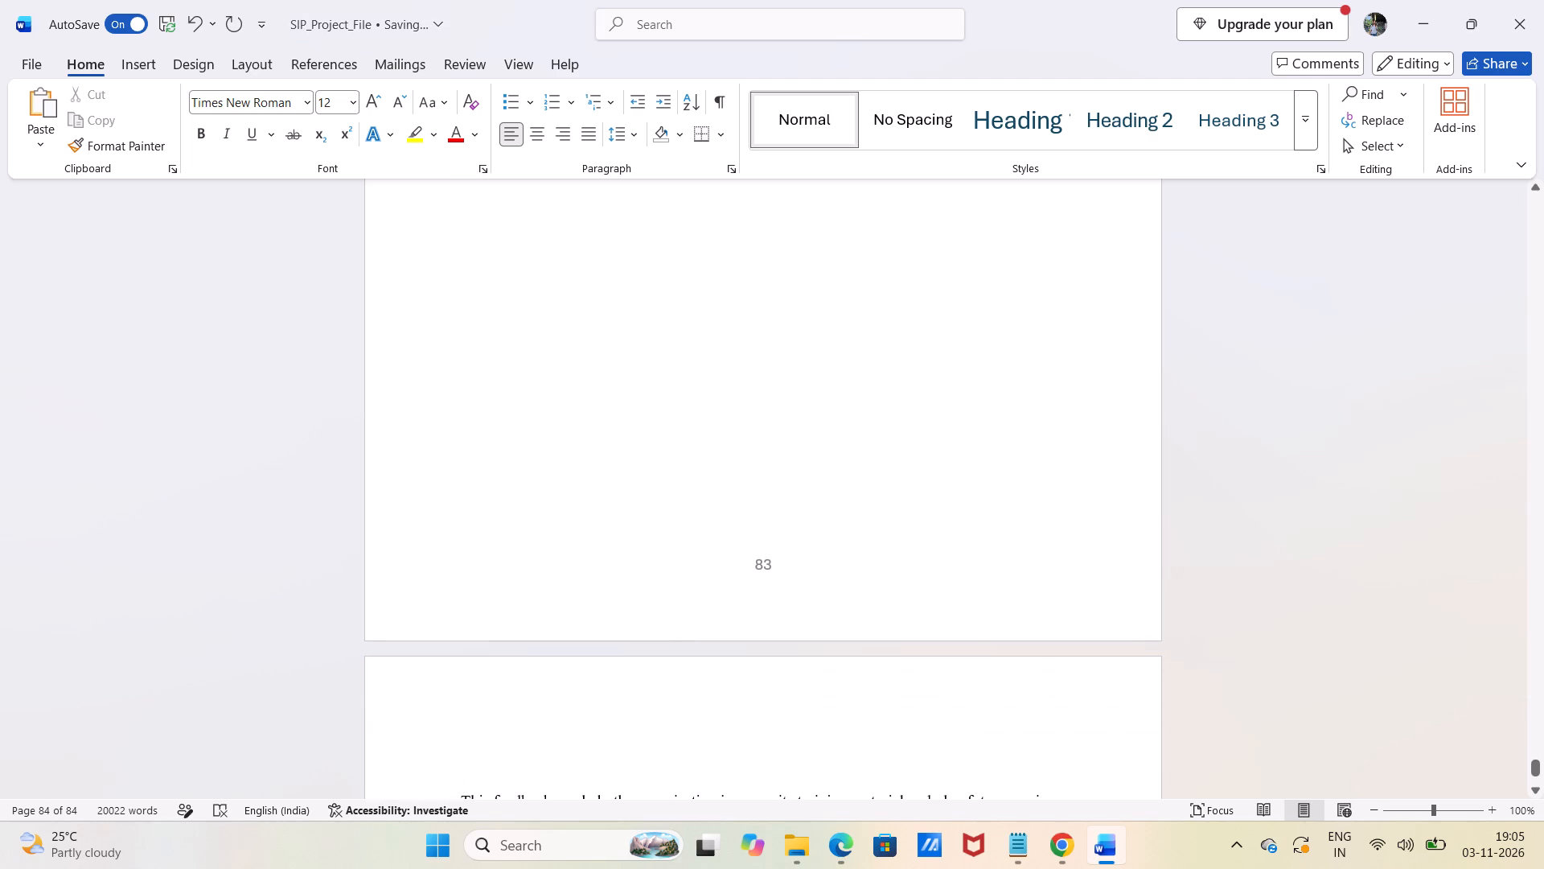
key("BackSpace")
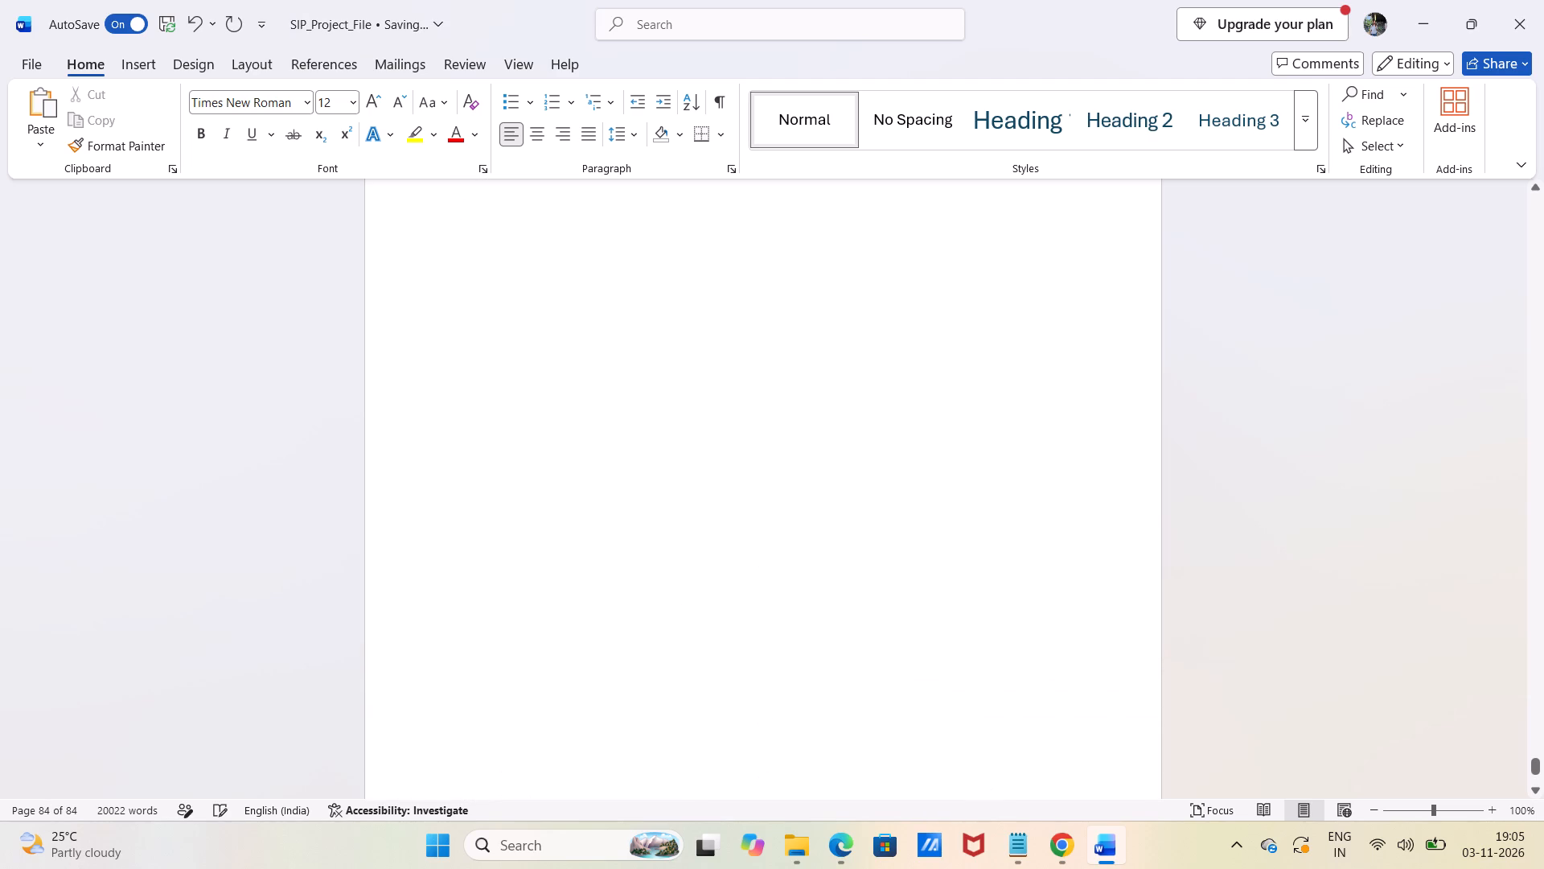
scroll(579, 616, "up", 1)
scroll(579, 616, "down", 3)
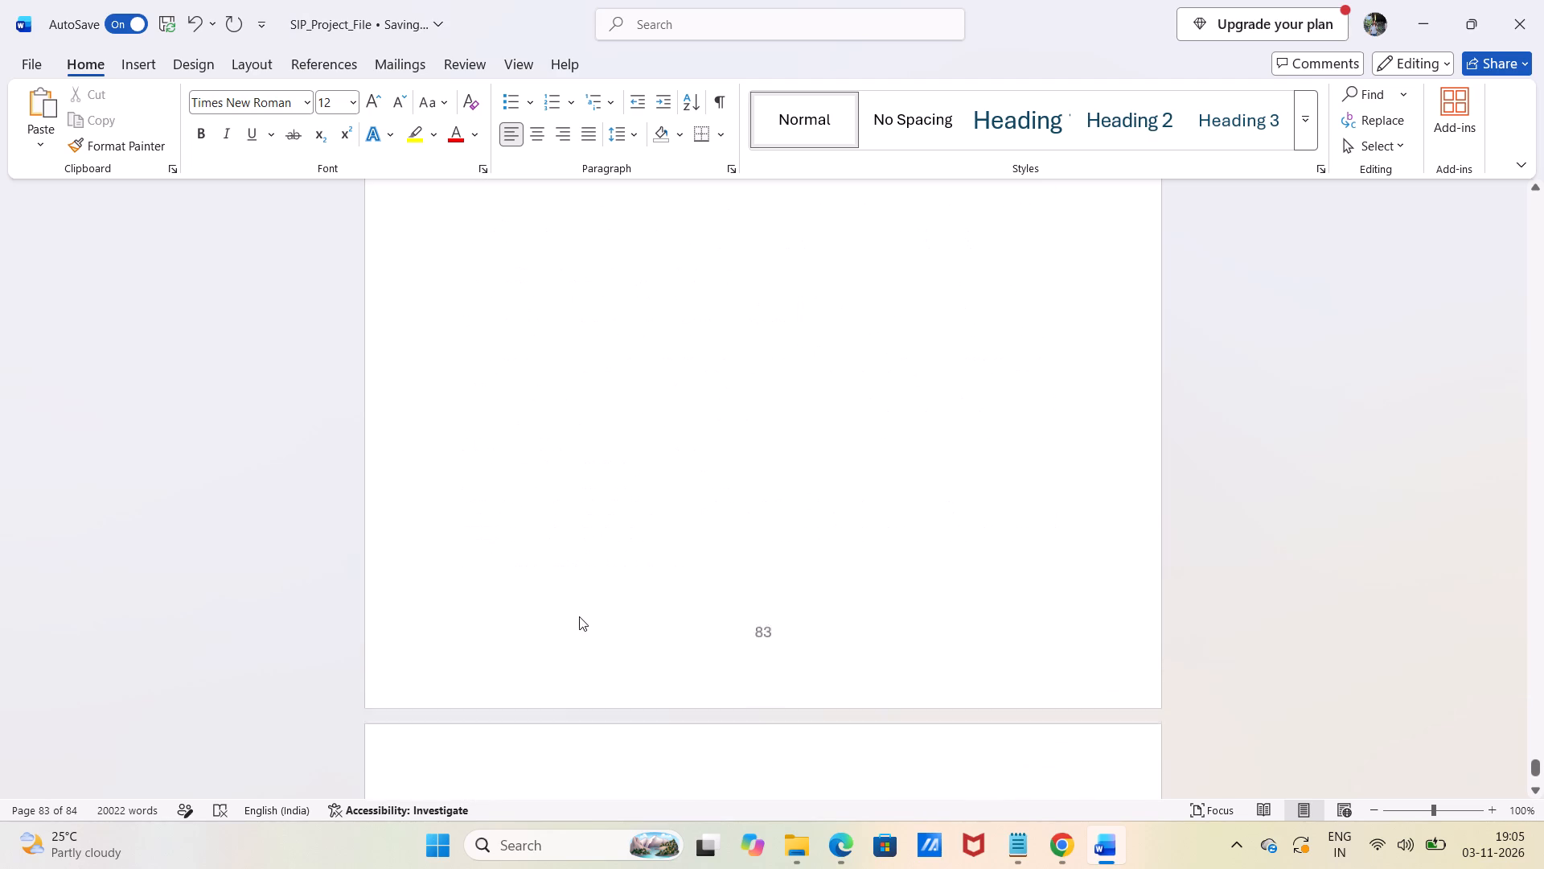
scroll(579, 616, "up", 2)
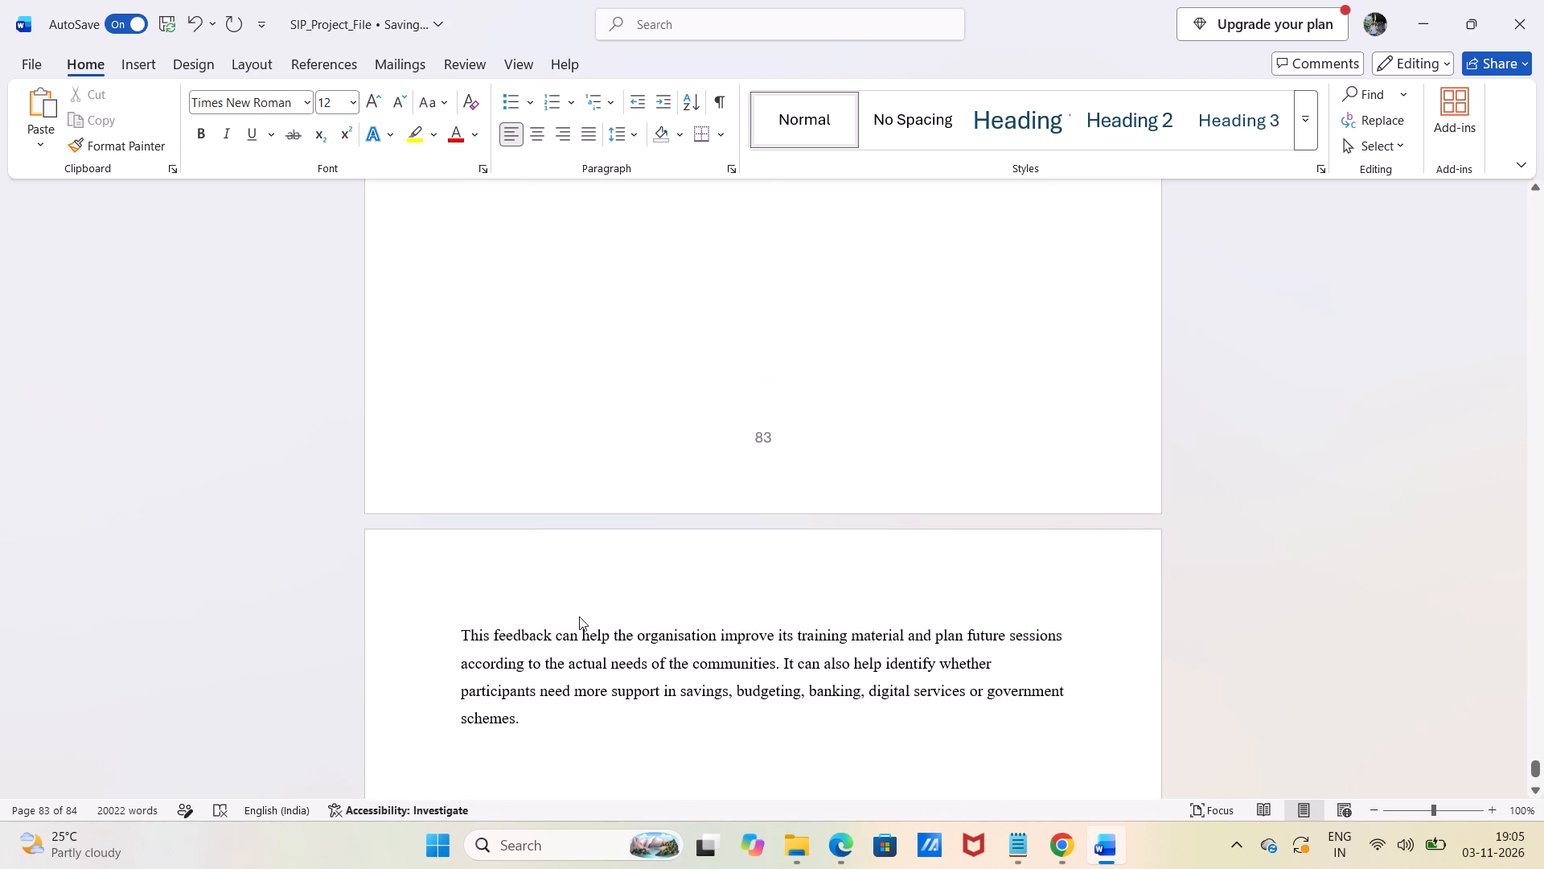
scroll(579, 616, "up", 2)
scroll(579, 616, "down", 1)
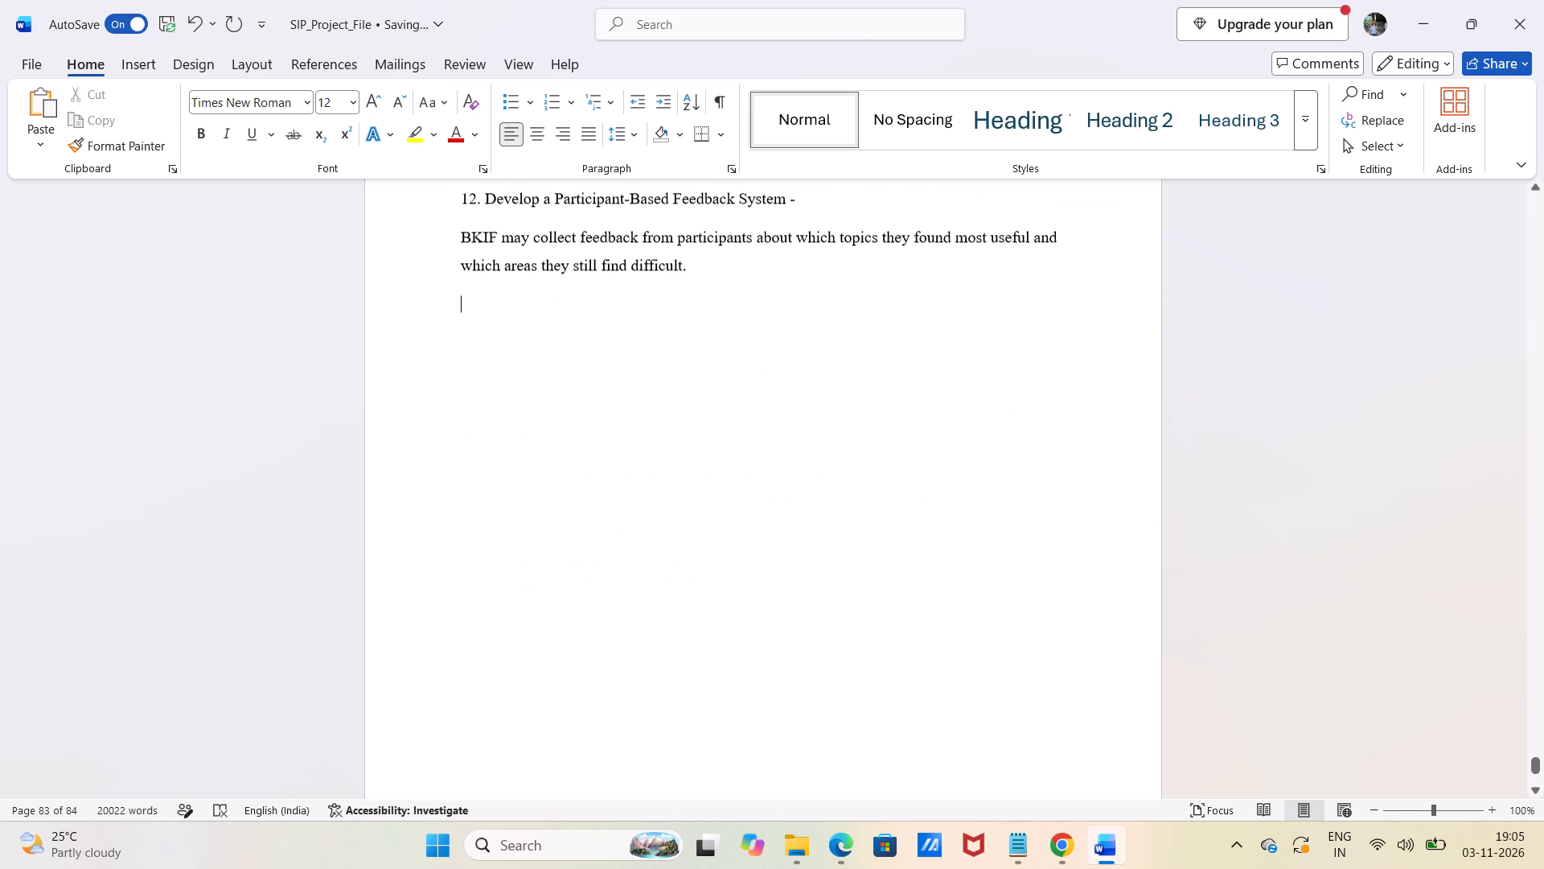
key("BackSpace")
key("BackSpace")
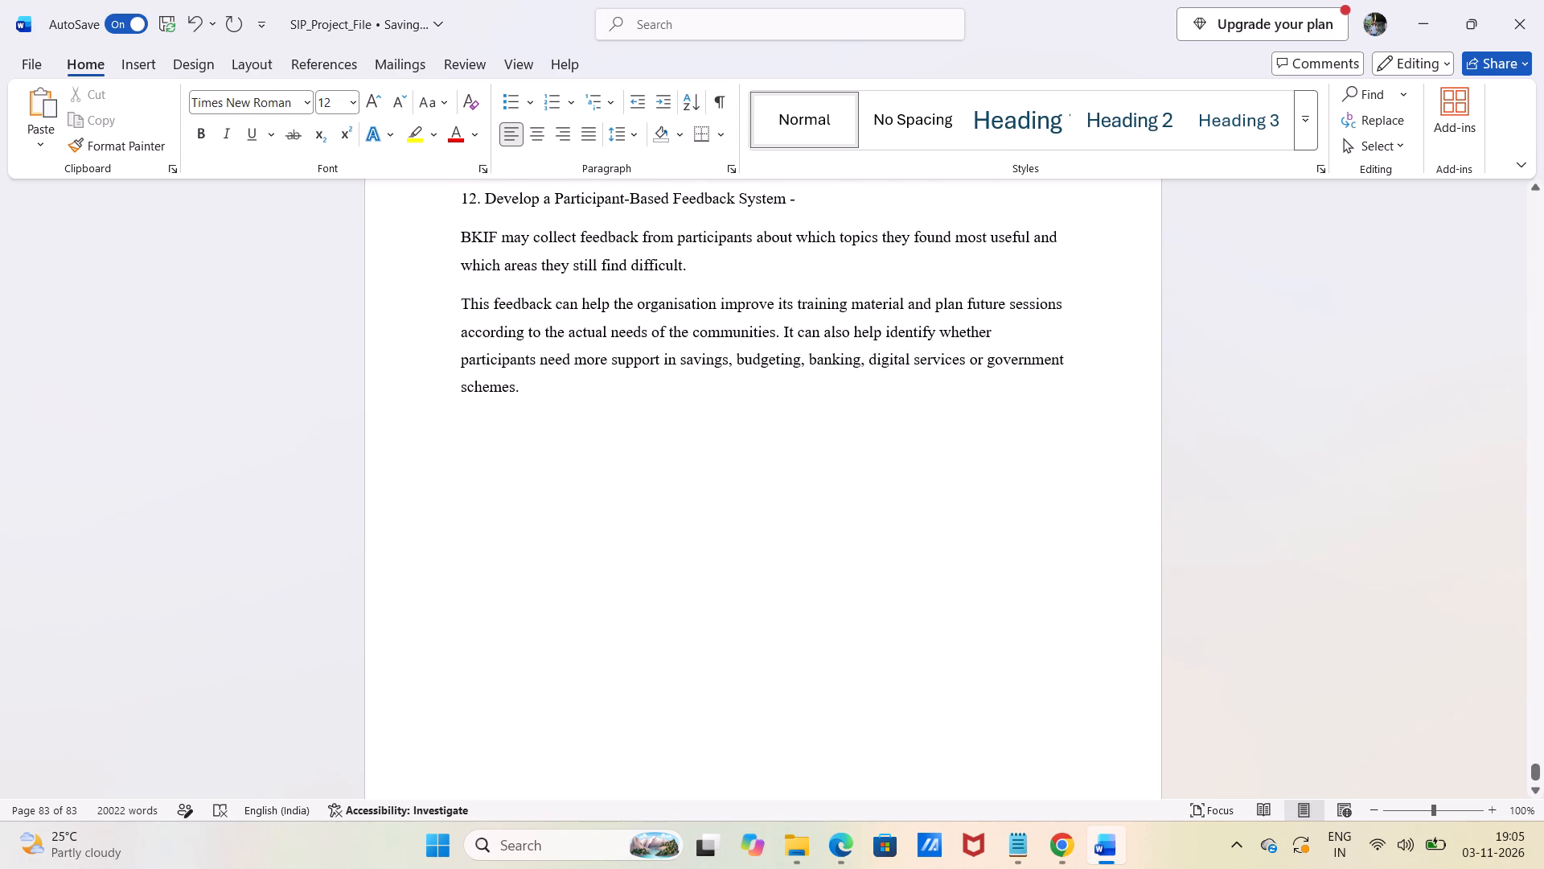
Add three blank lines after suggestion 12's final paragraph, ending in "schemes.", and insert a page break.
left_click(559, 390)
key("Return")
key("Return")
key("Return")
scroll(559, 390, "down", 2)
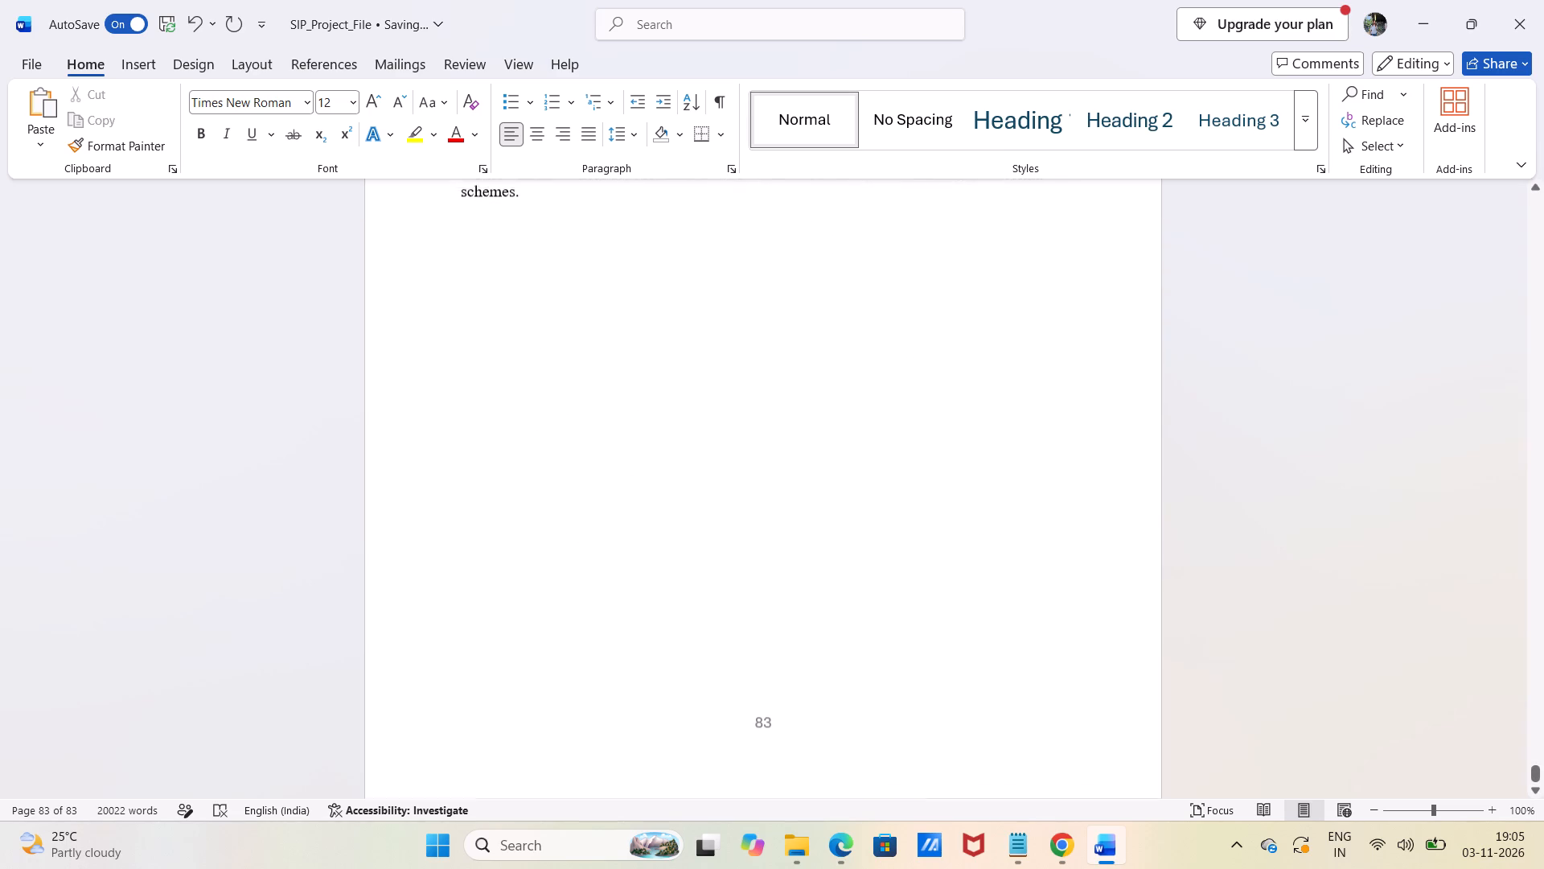
key("ctrl+Return")
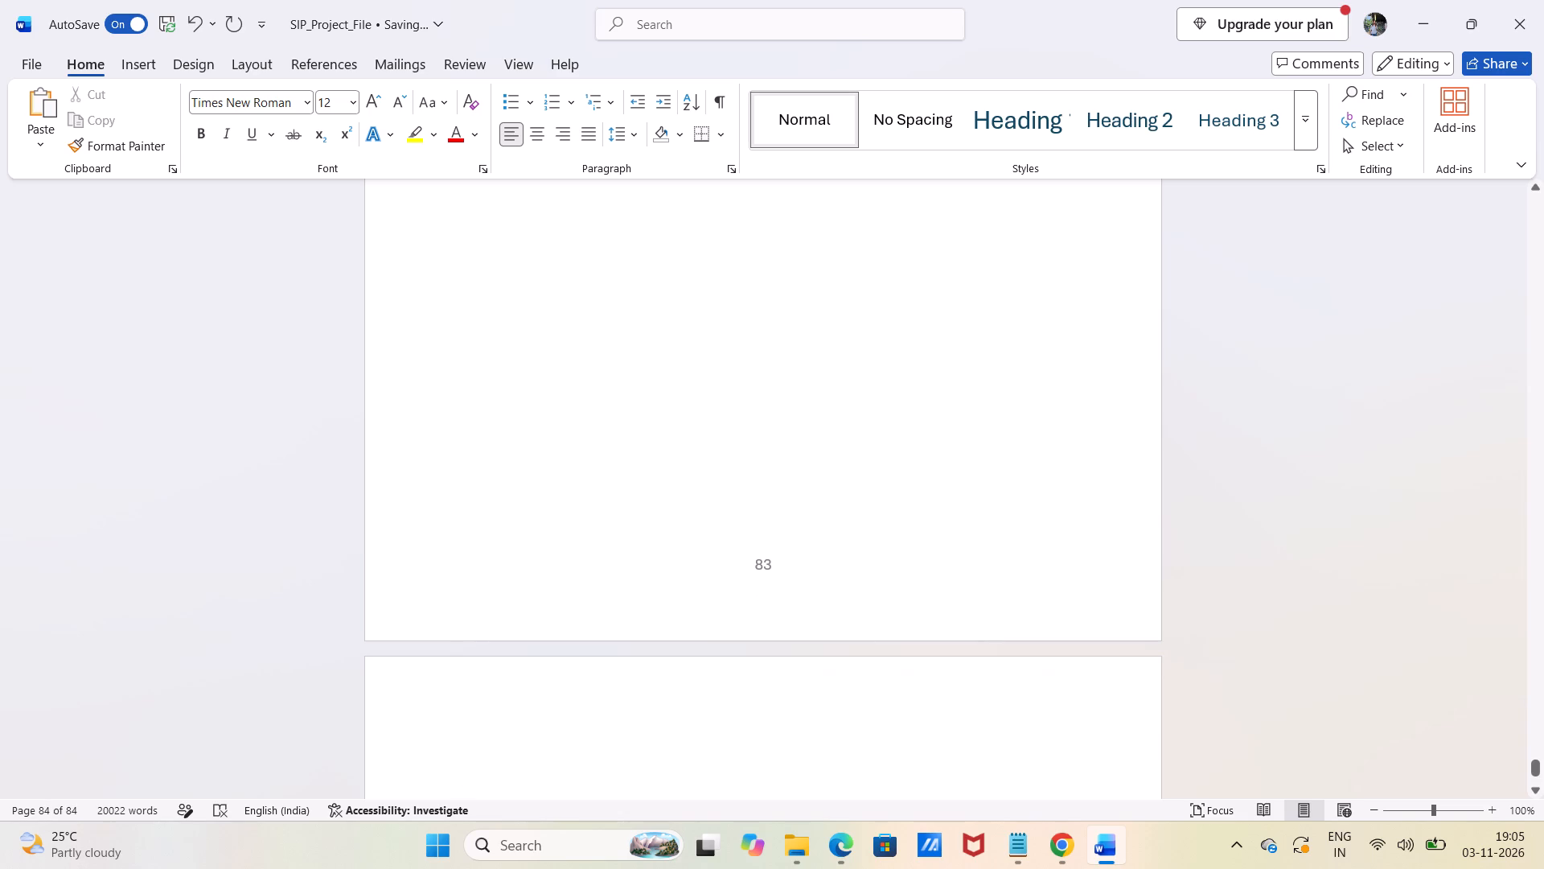
Enter the chapter title "CHAPTER - 6" in 48-point bold at the start of the new page.
left_click(321, 106)
type("48")
key("Return")
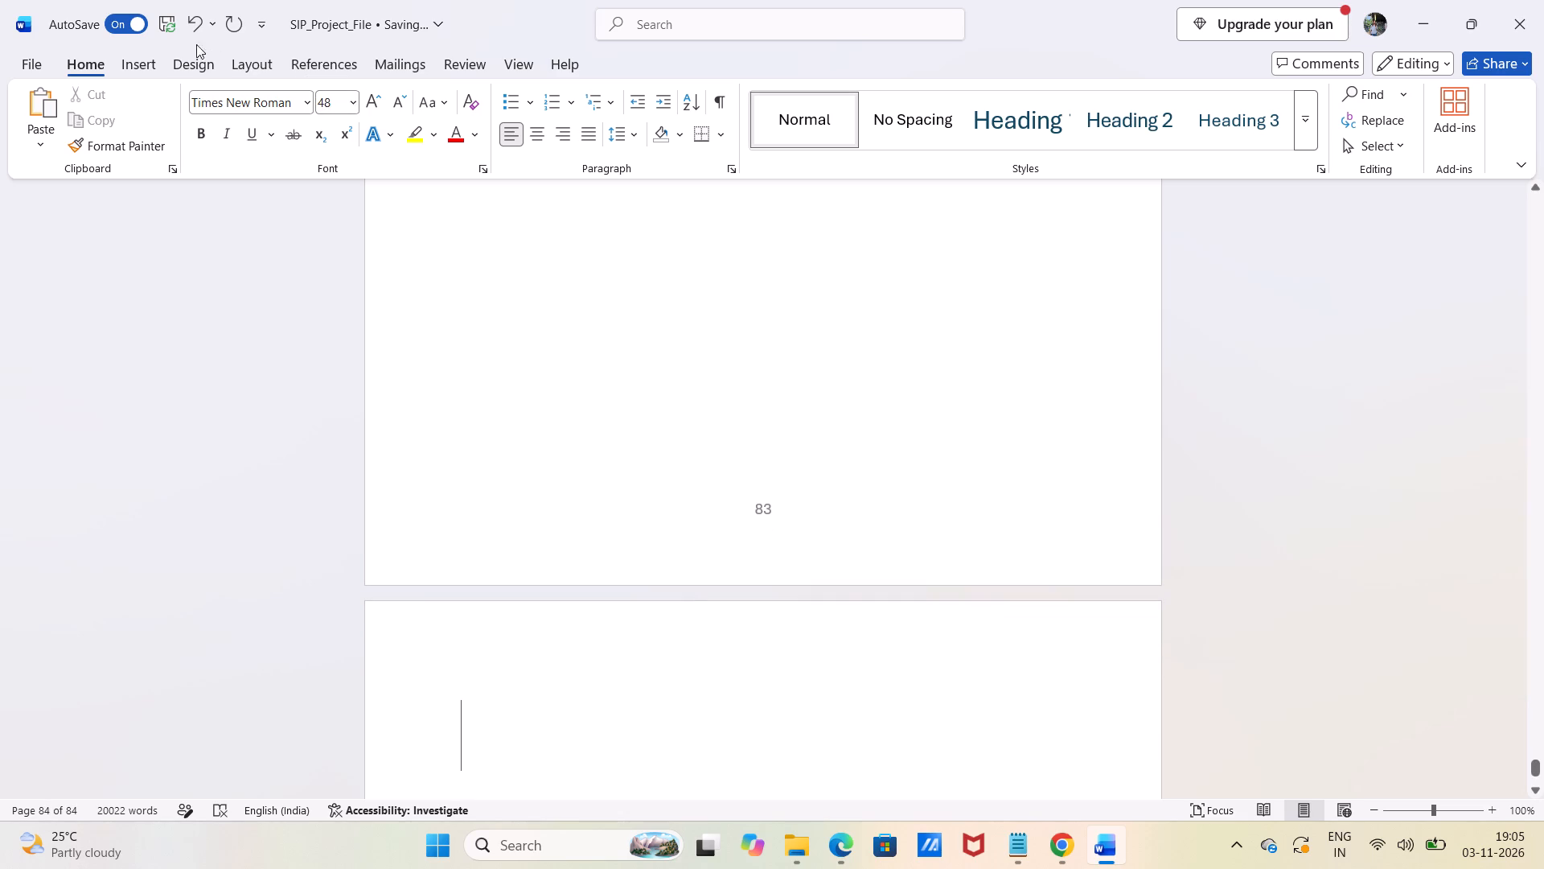
left_click(206, 135)
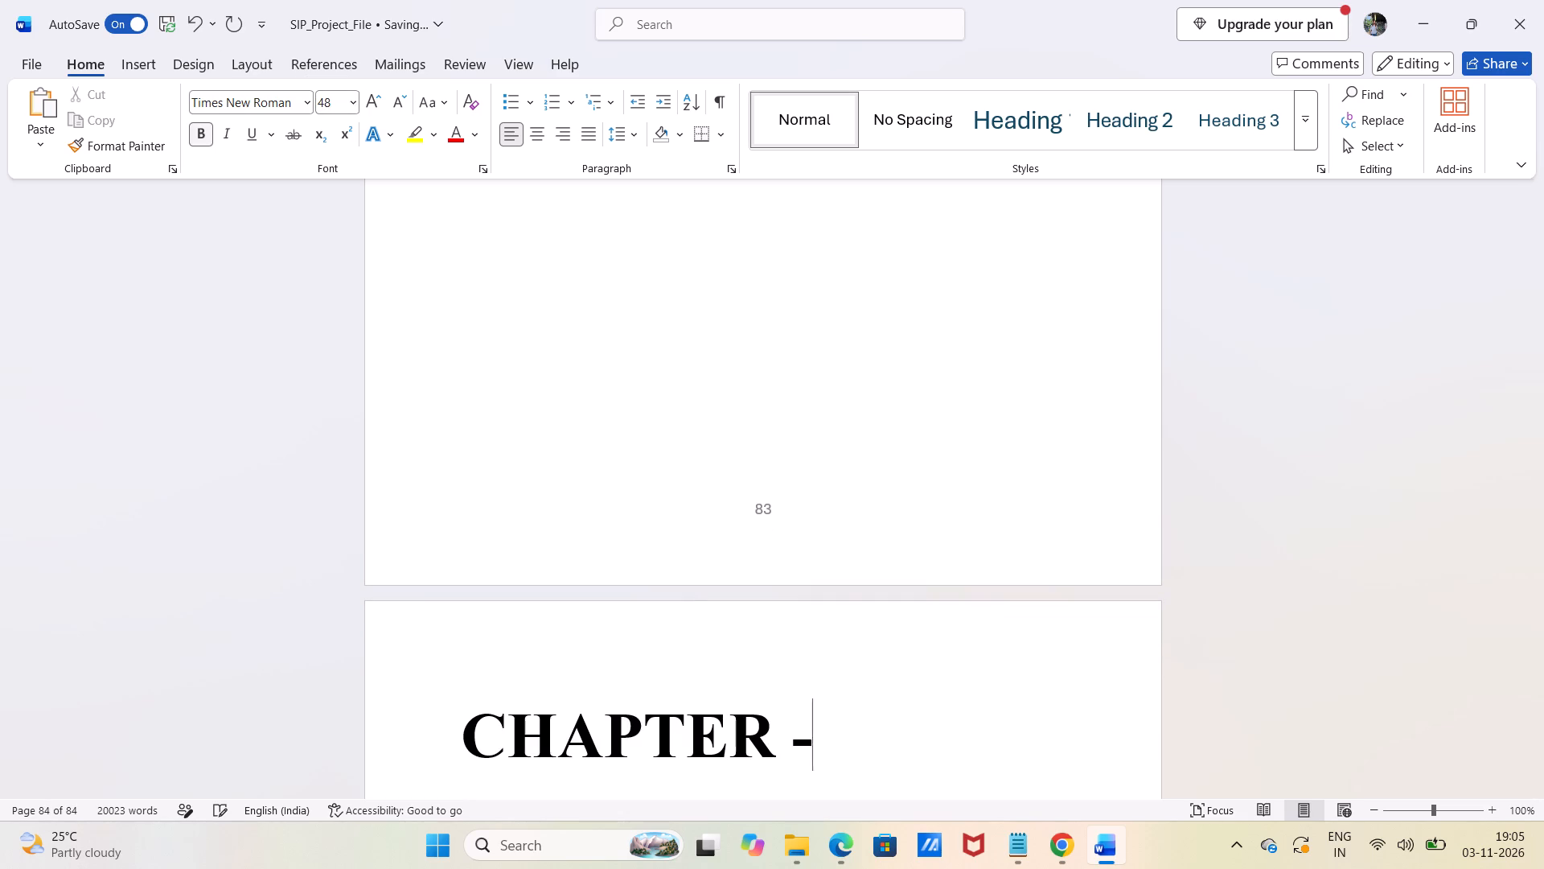
key("6")
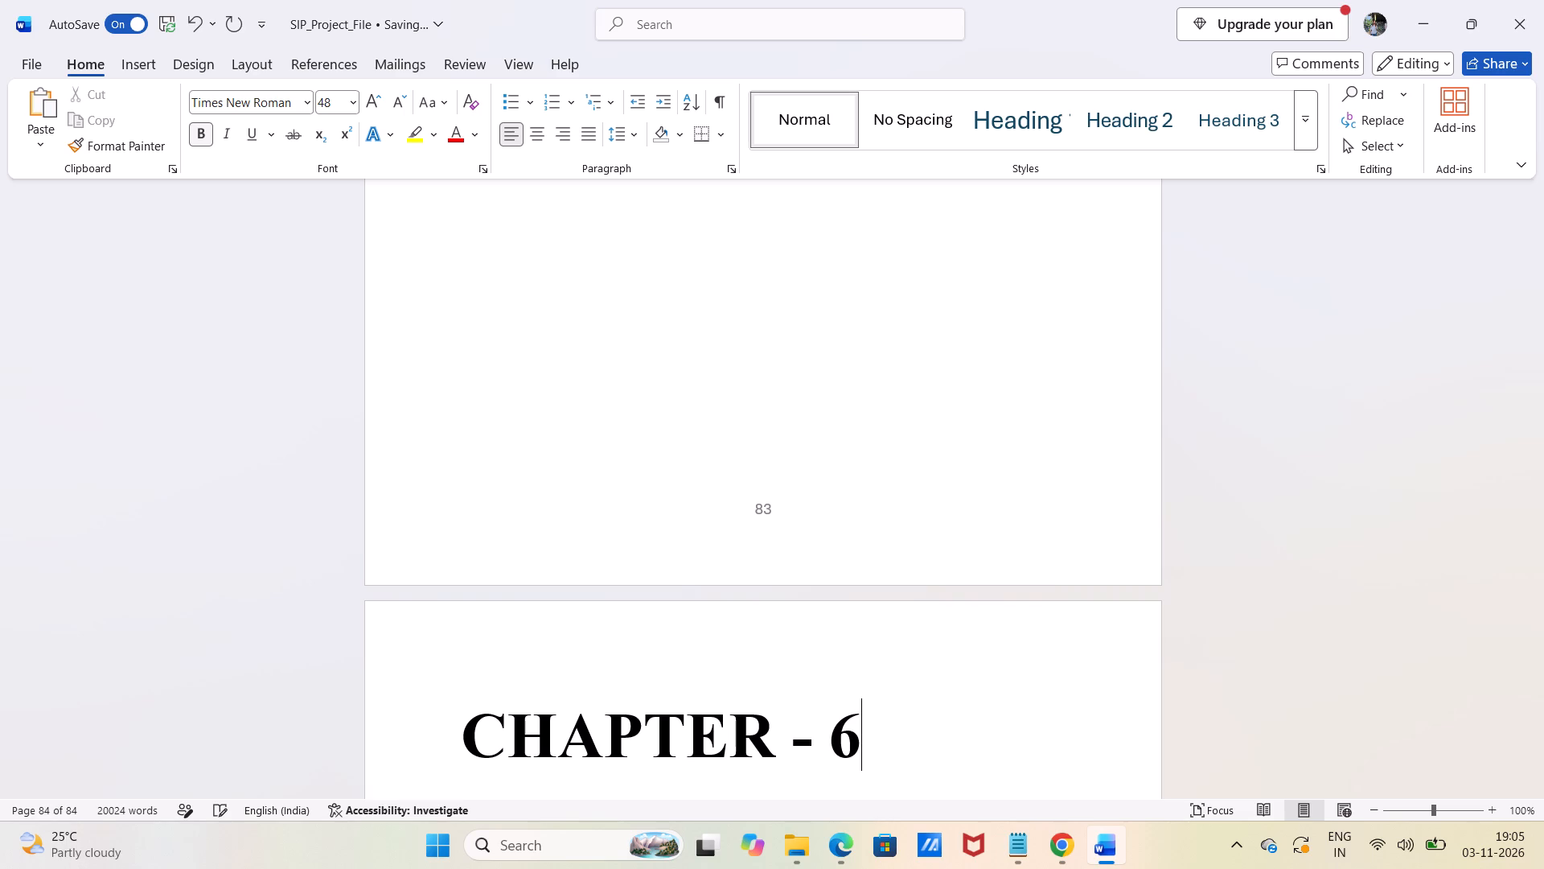
Move the "CHAPTER - 6" title down by two blank lines and centre it on its line with leading spaces.
scroll(58, 95, "down", 2)
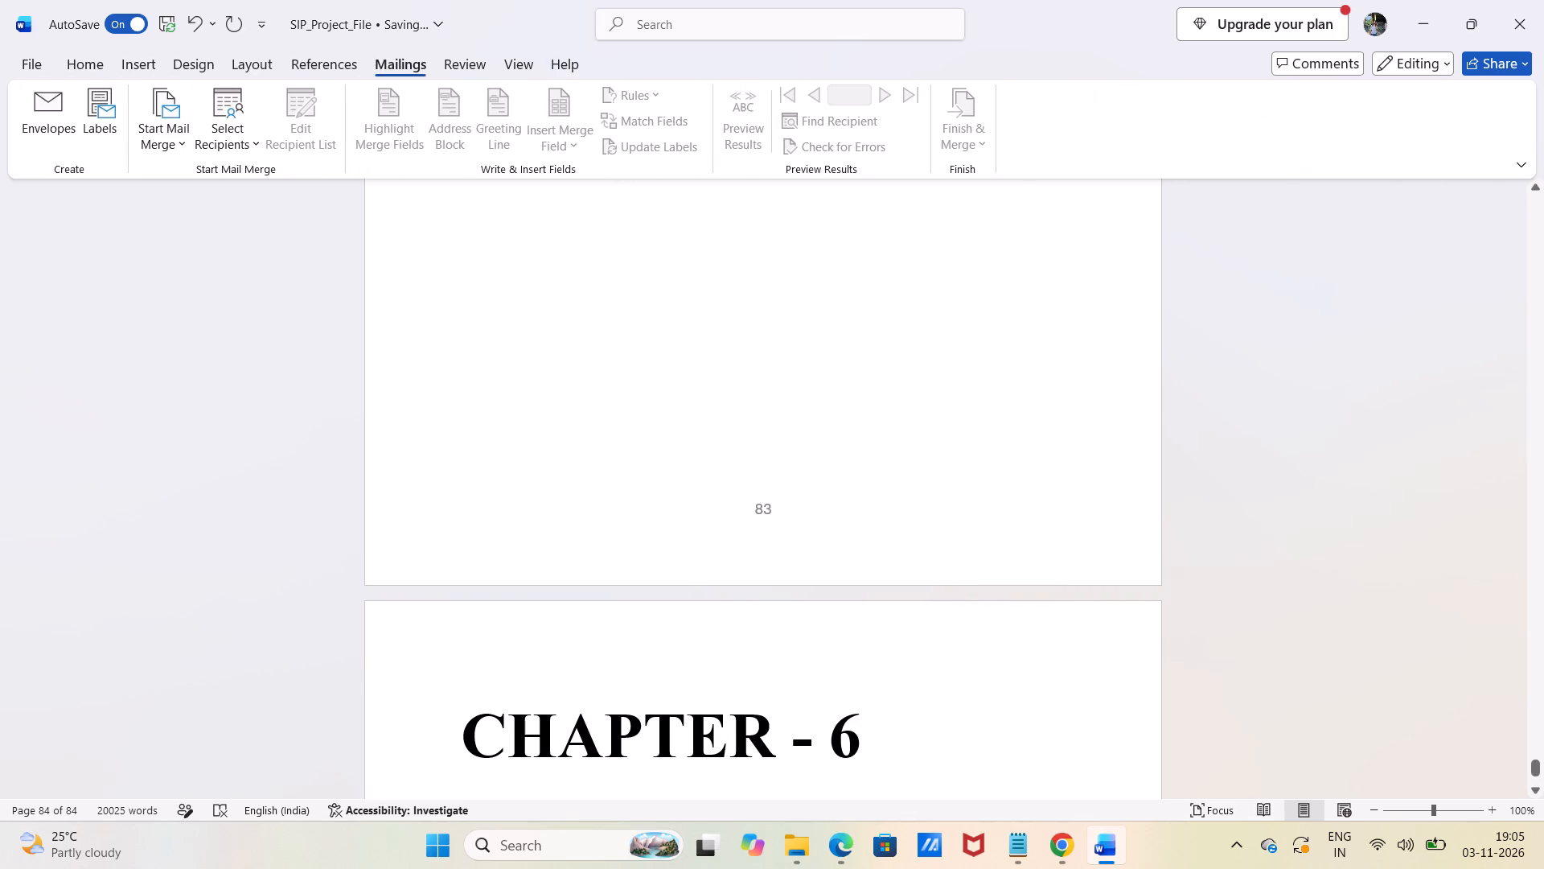
scroll(511, 580, "down", 1)
left_click(456, 406)
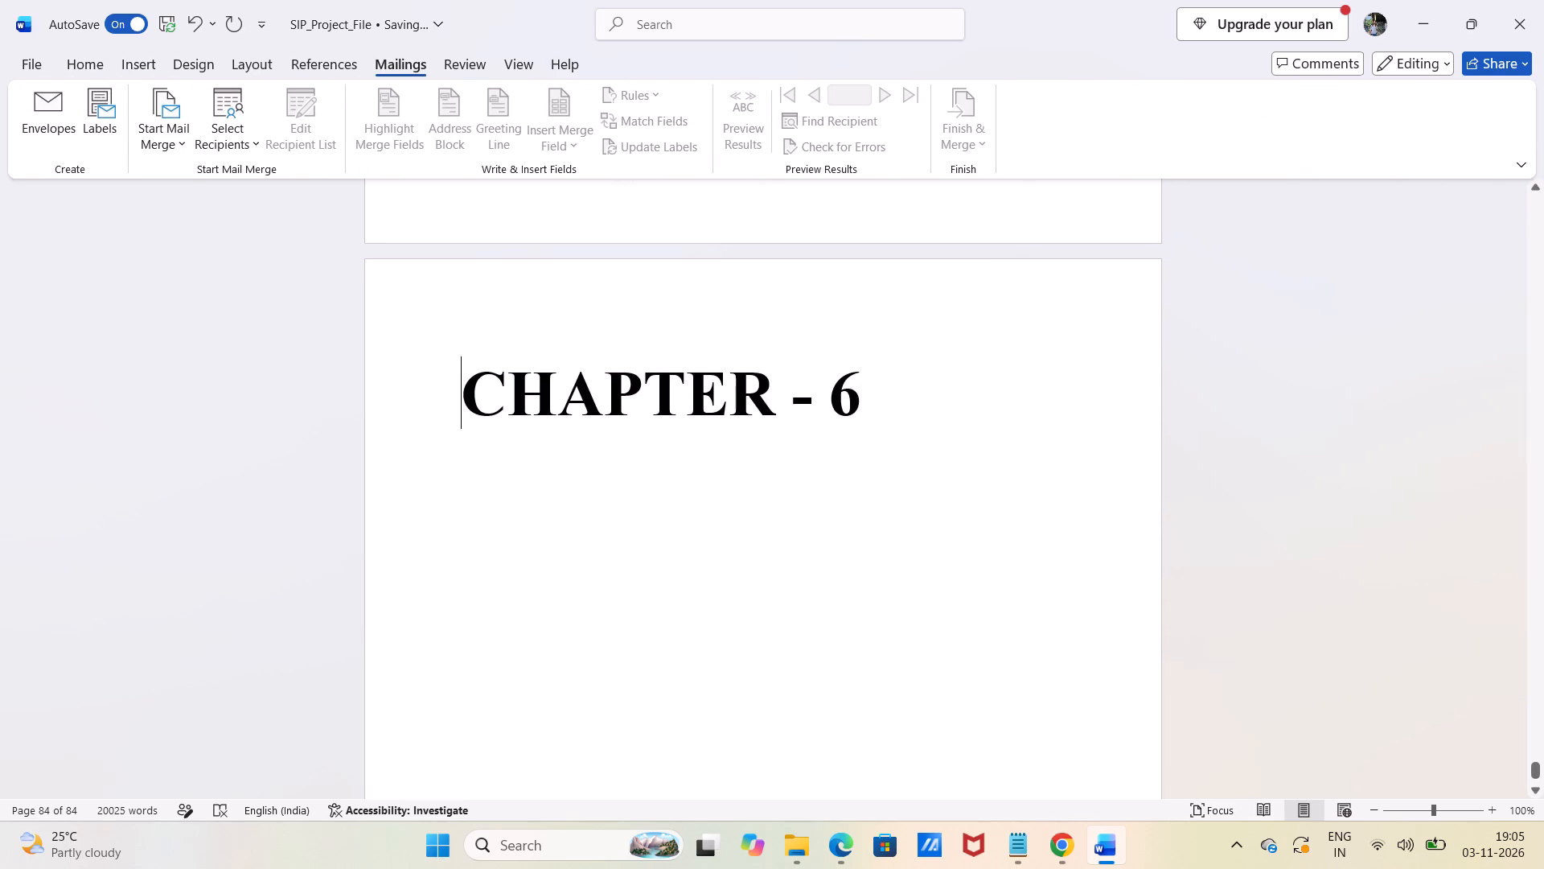
key("space")
key("space")
key("space")
key("space")
key("space")
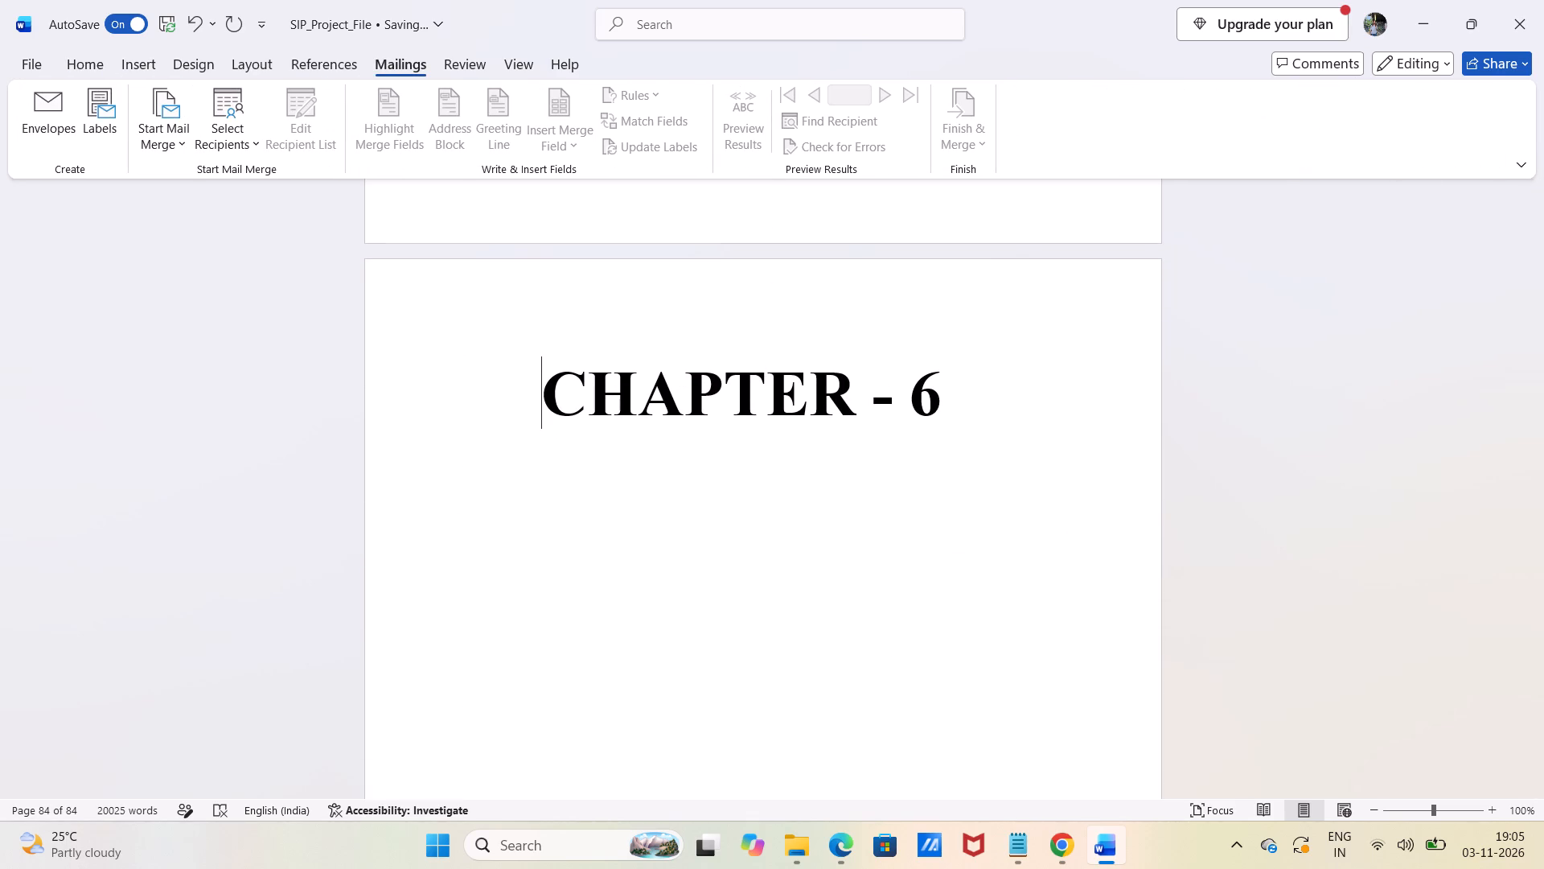
key("BackSpace")
key("space")
key("space")
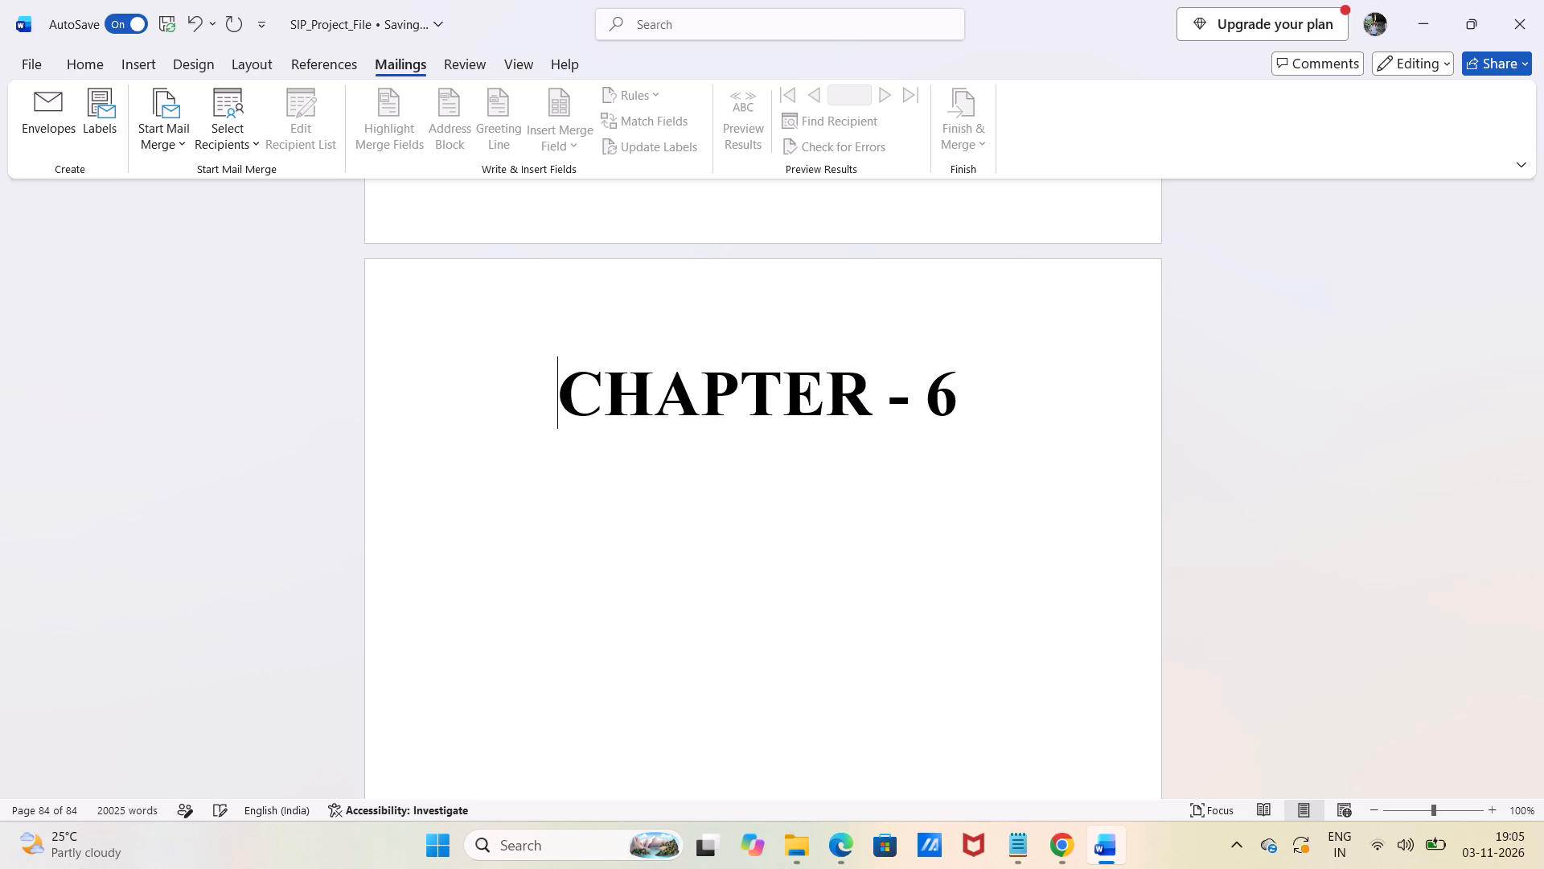
key("Return")
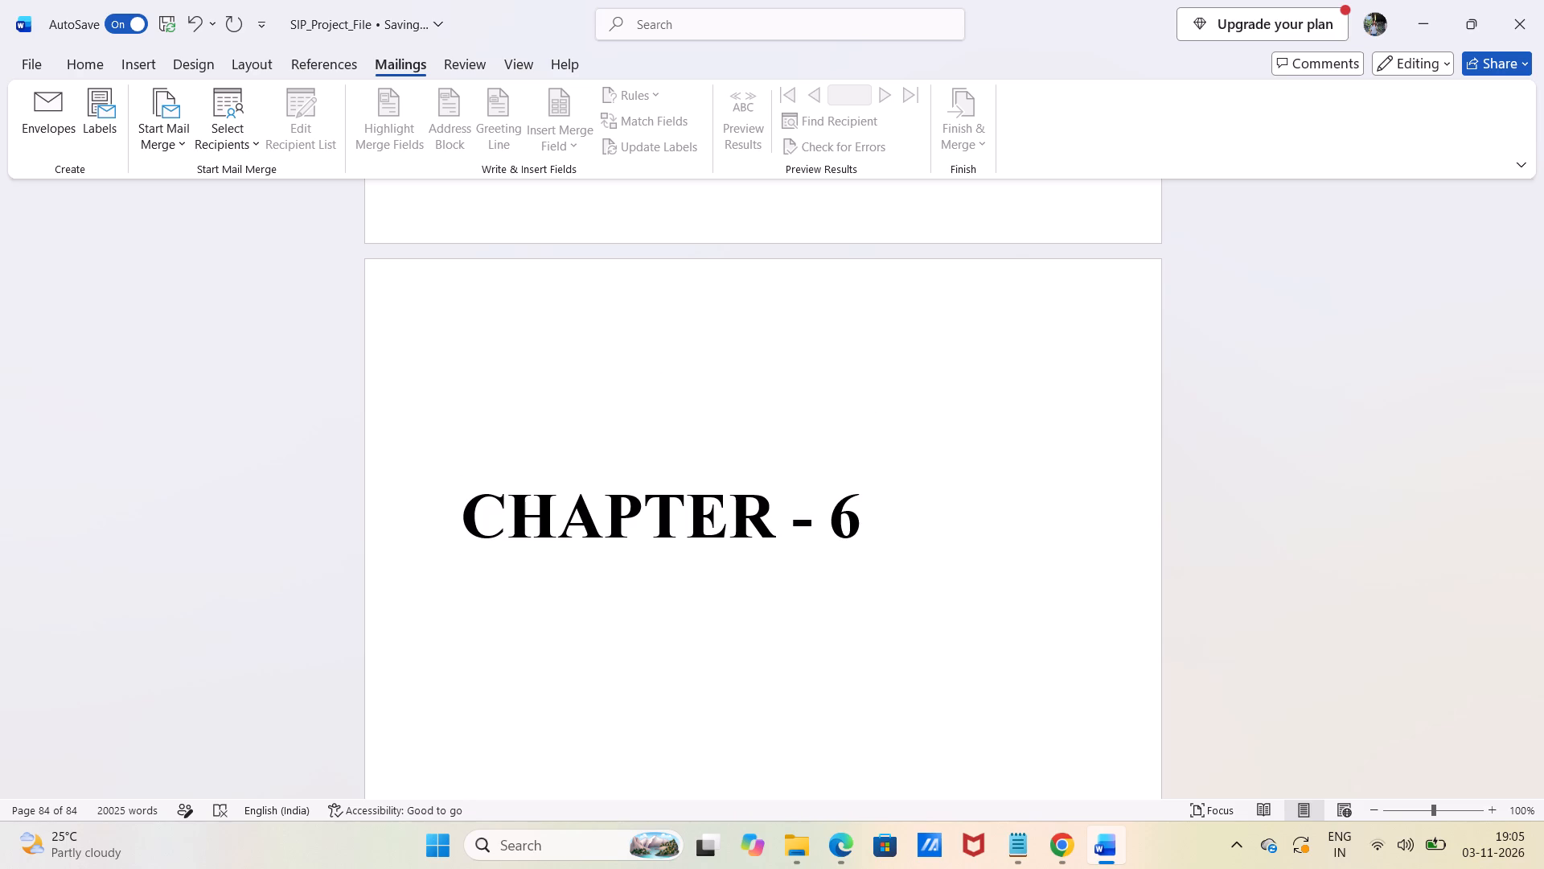
key("Return")
key("Return")
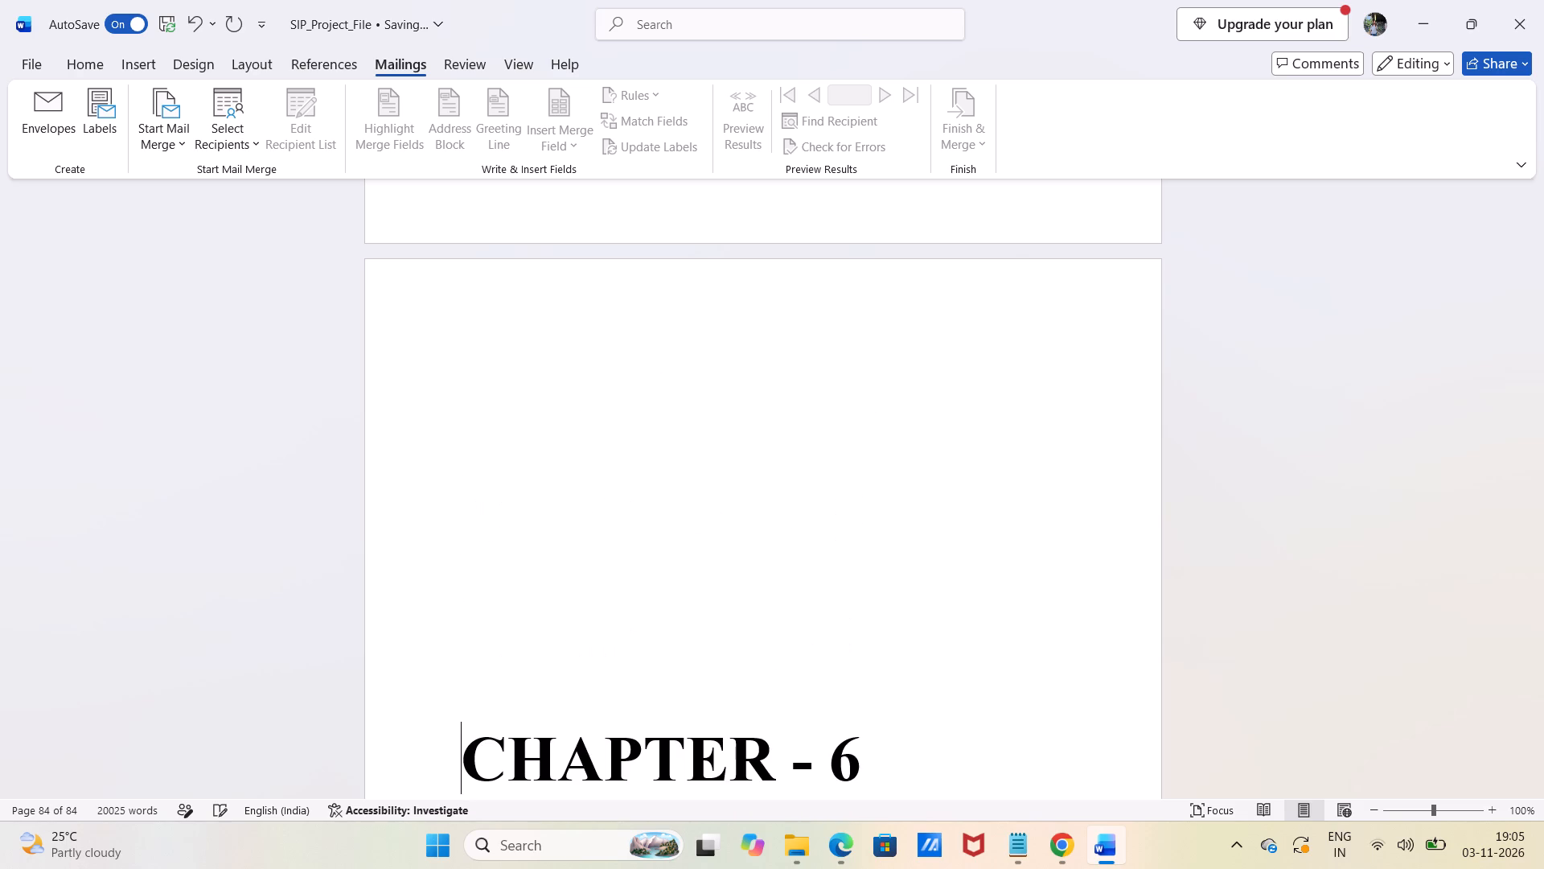
key("BackSpace")
key("space")
key("space")
key("space")
key("space")
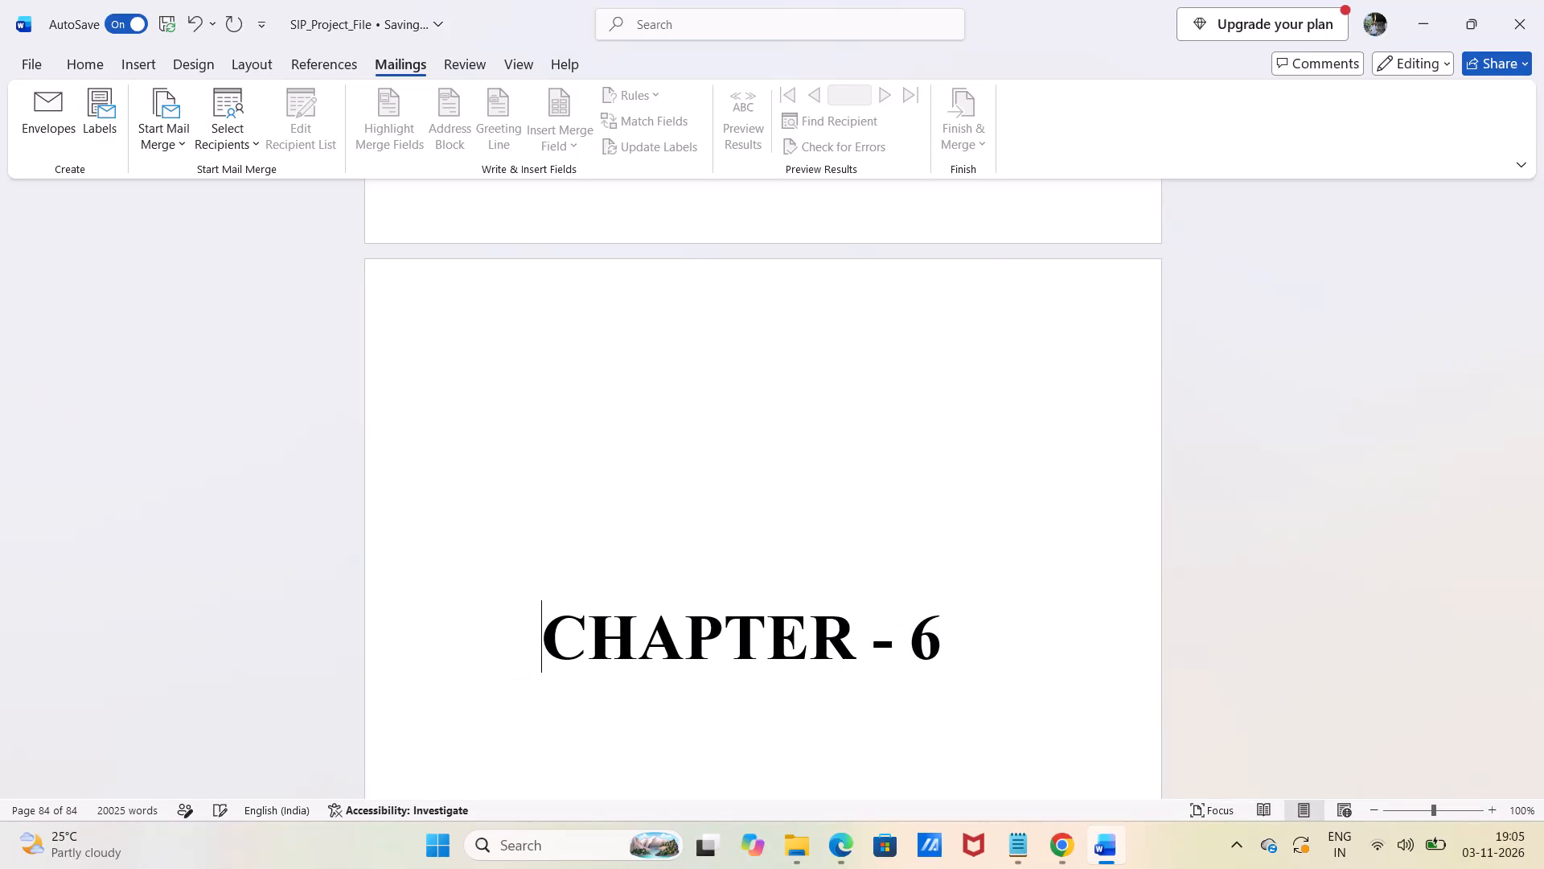
scroll(478, 413, "down", 1)
key("space")
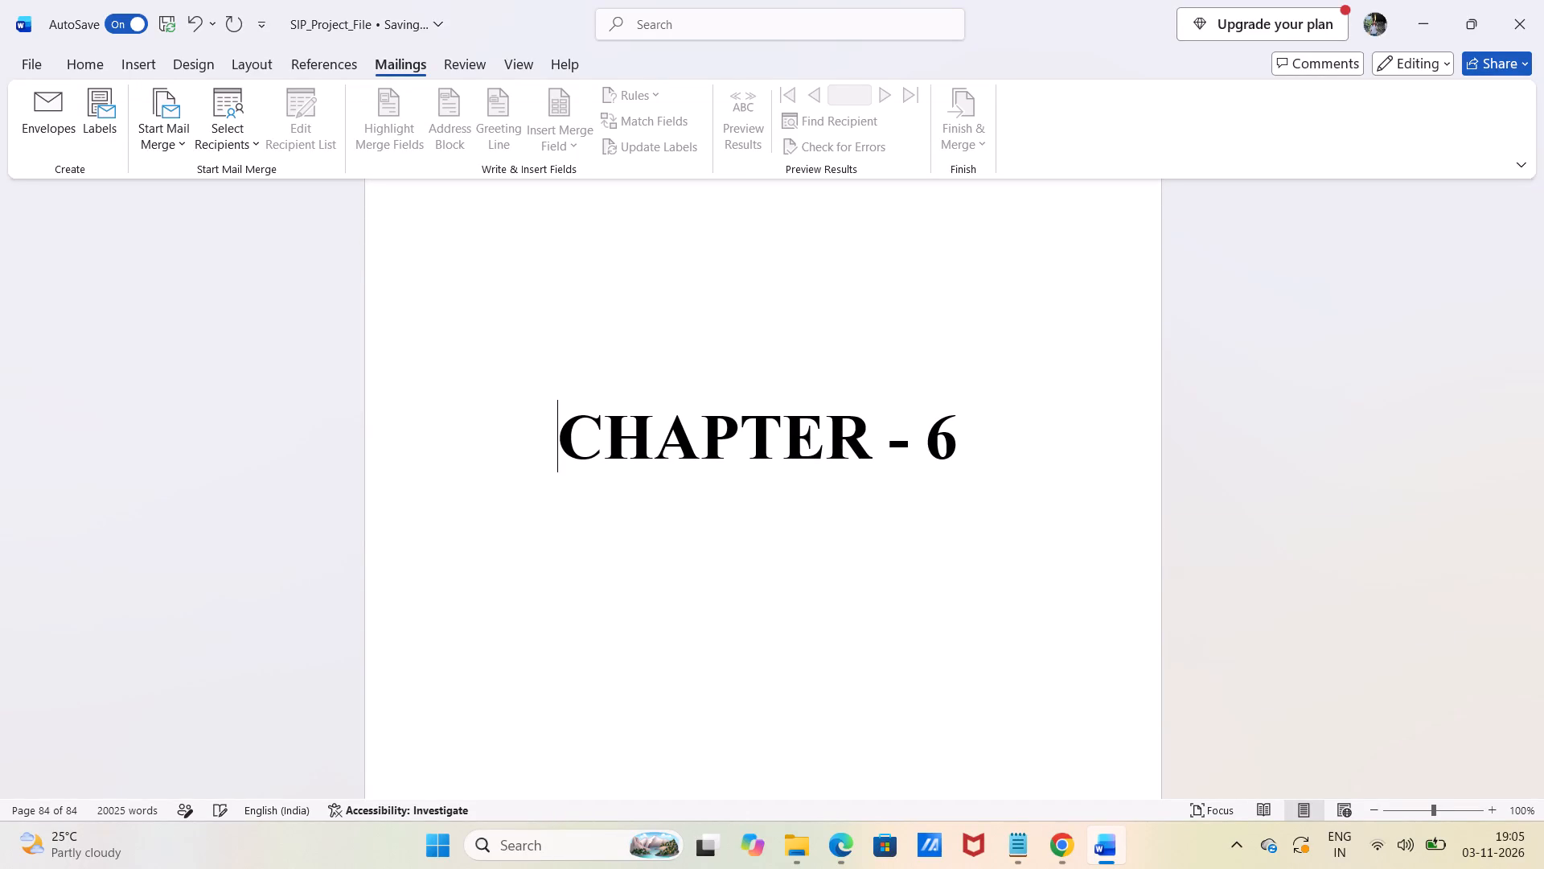
key("Return")
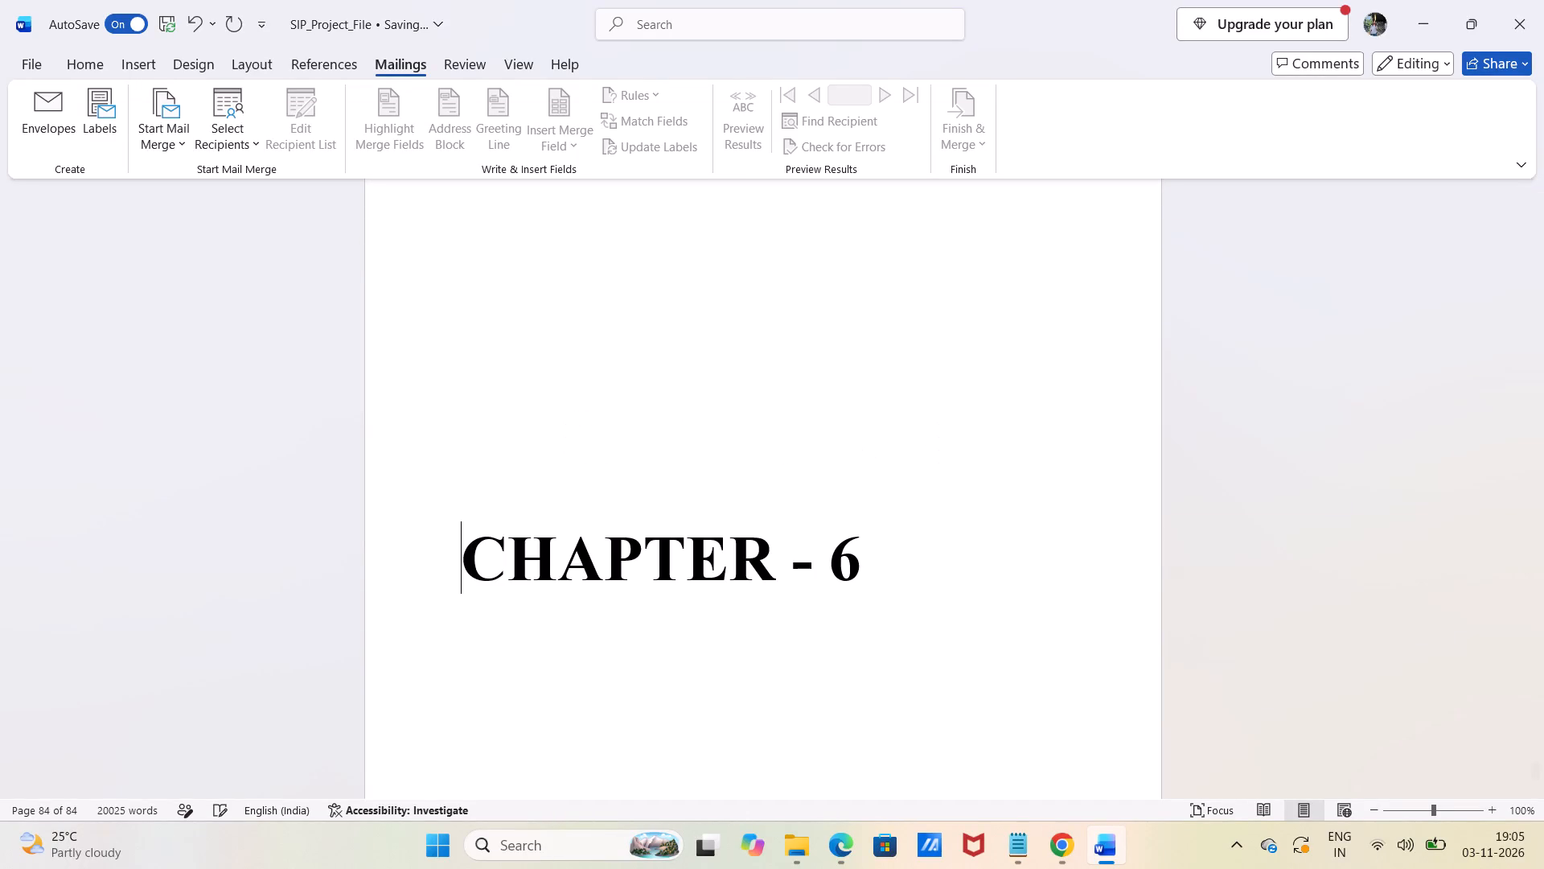
key("BackSpace")
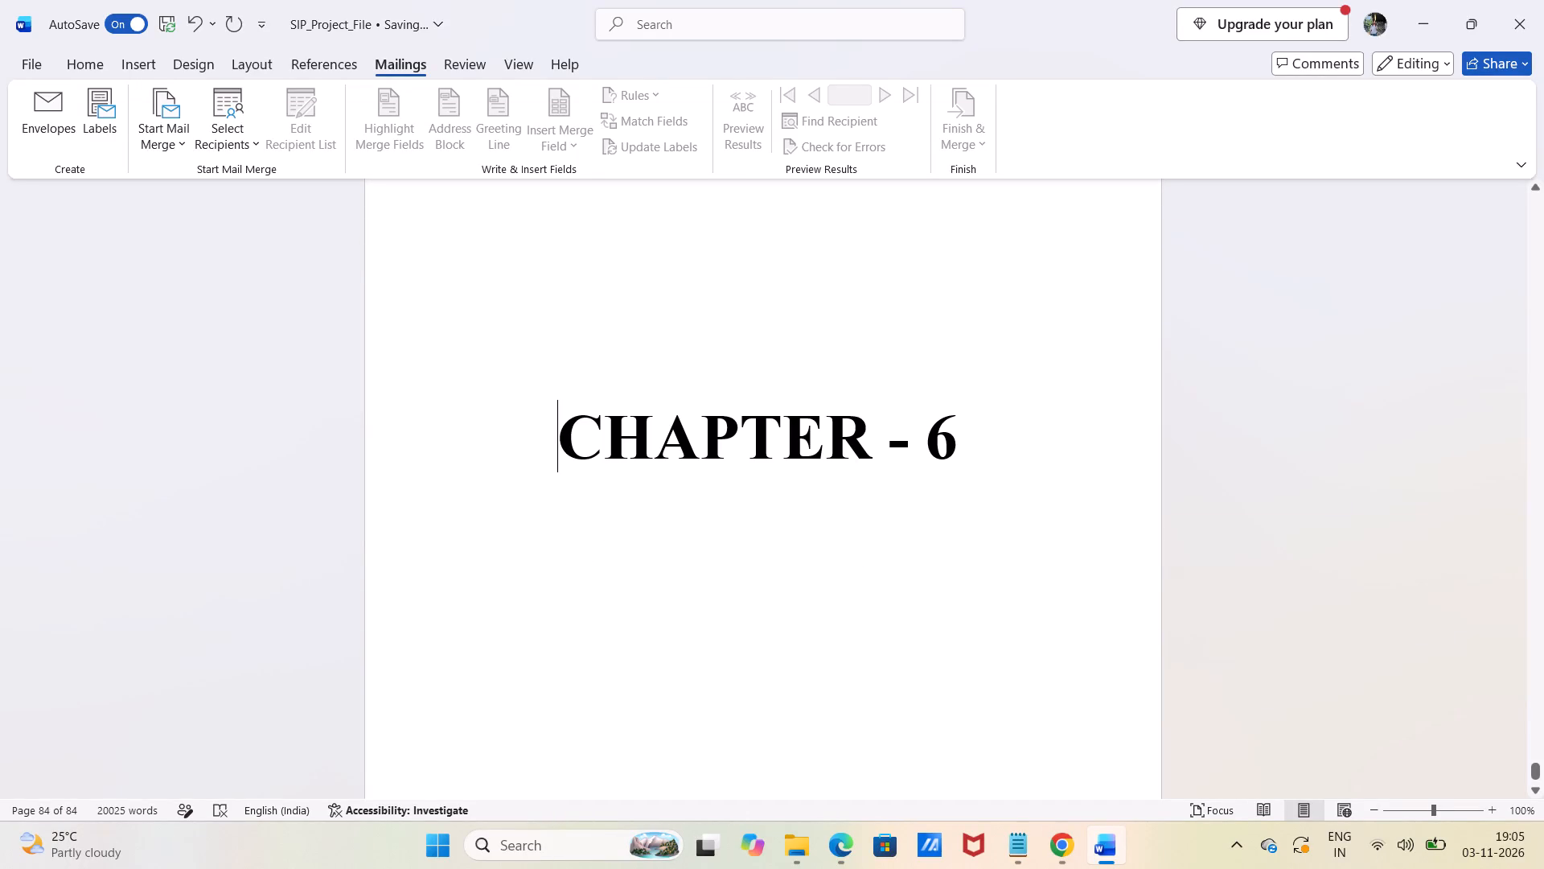
Add the word "CONCLUSION" on a new line below the CHAPTER – 6 title.
left_click(986, 423)
key("Return")
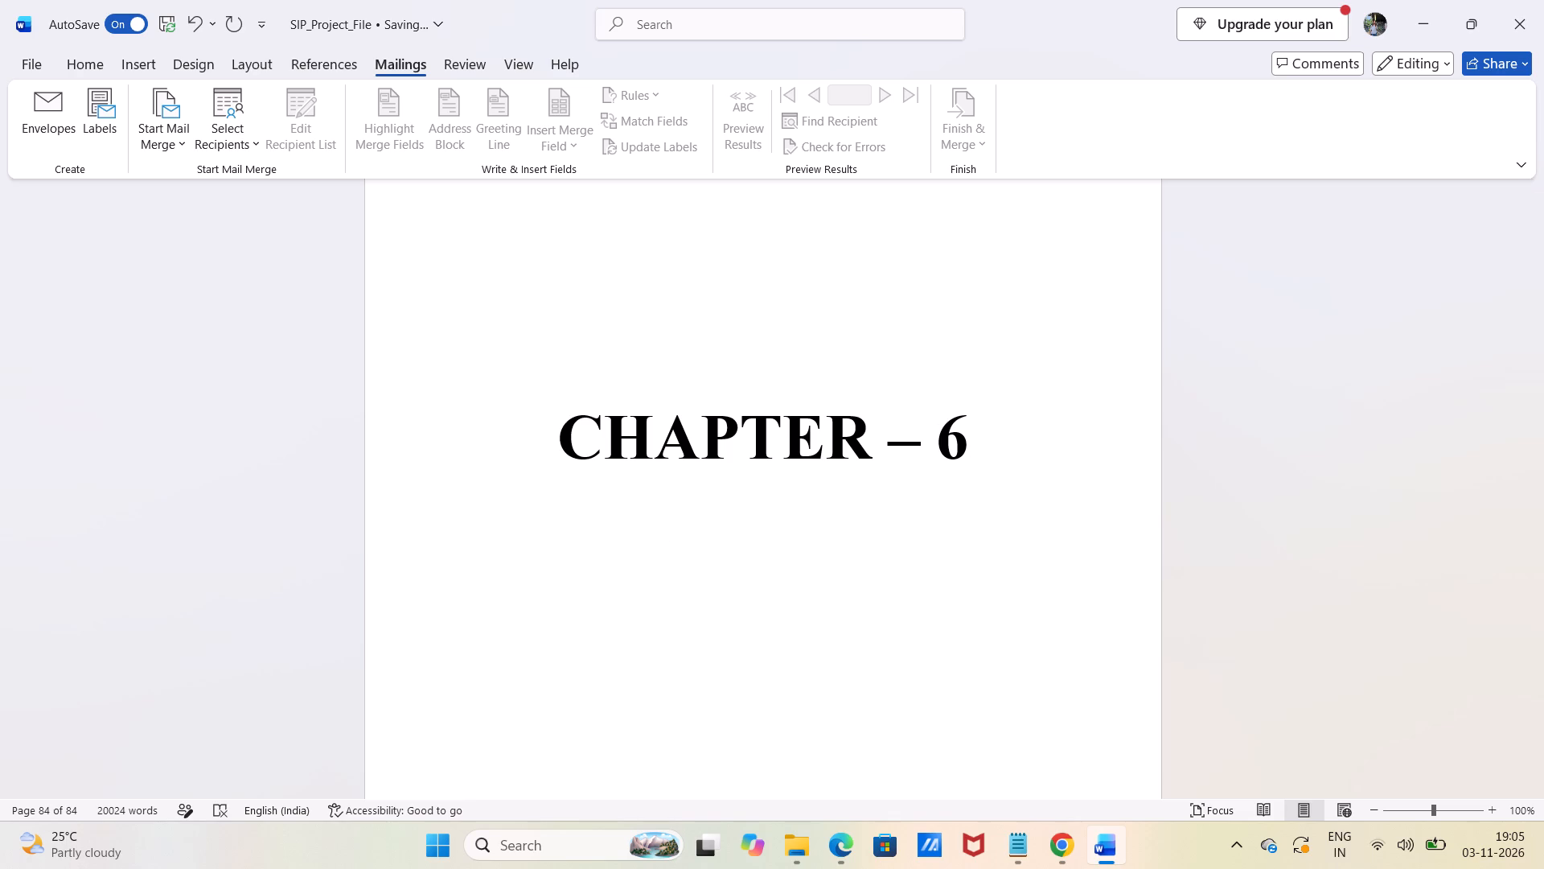
type("CONCLUI")
key("BackSpace")
type("SION")
Indent "CONCLUSION" with six leading spaces so it lines up with the start of the CHAPTER – 6 line.
key("Left")
key("Left")
key("Left")
key("Left")
key("Left")
key("Left")
key("Left")
key("Left")
key("Left")
key("Left")
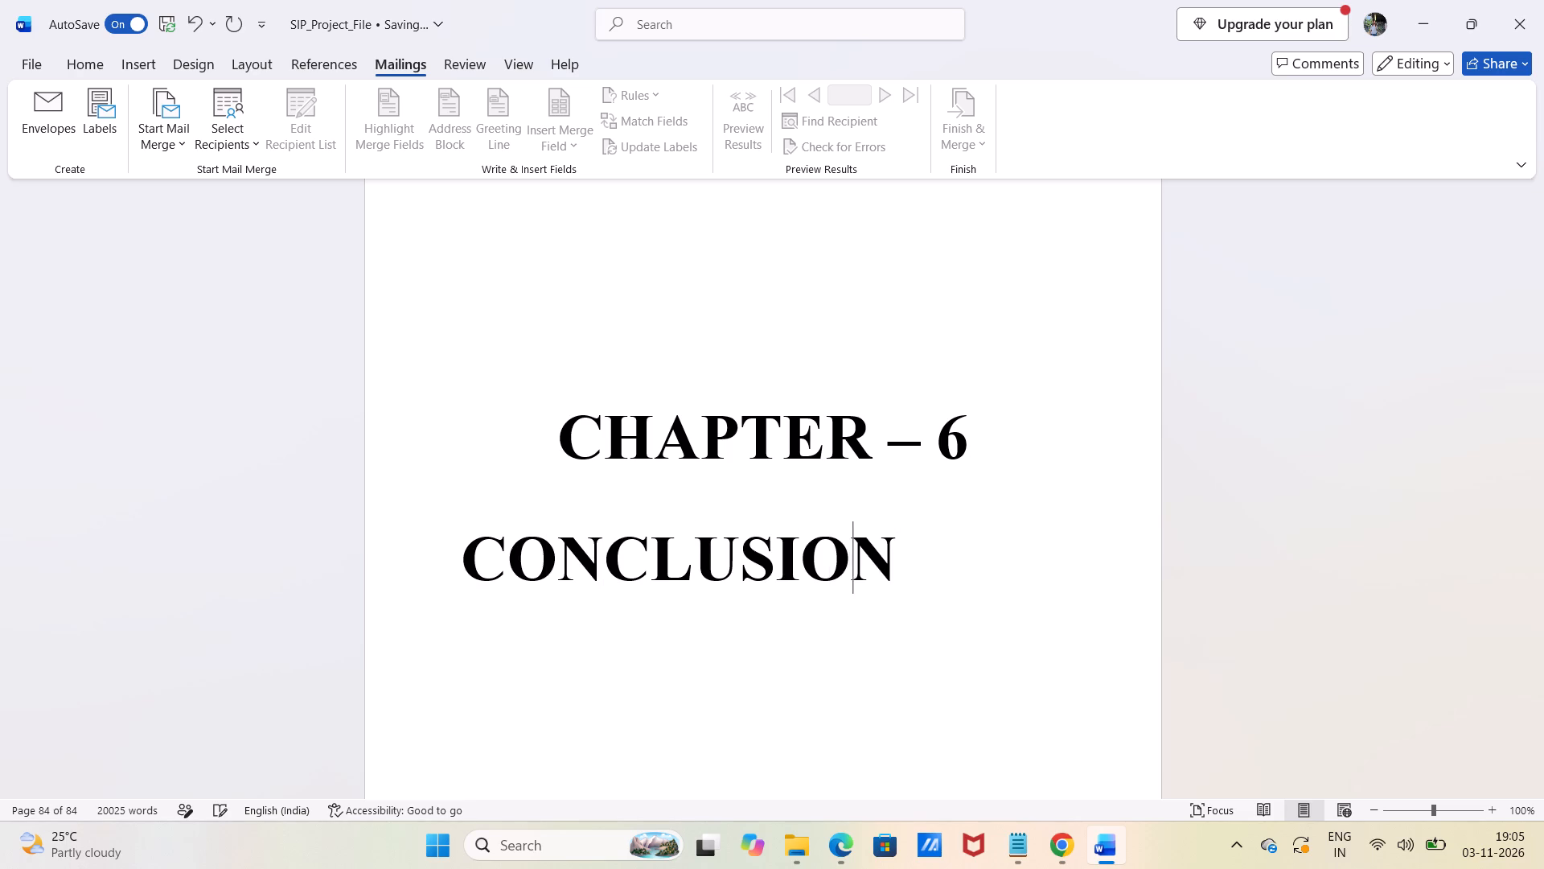
key("space")
key("space")
key("space")
key("space")
key("space")
key("space")
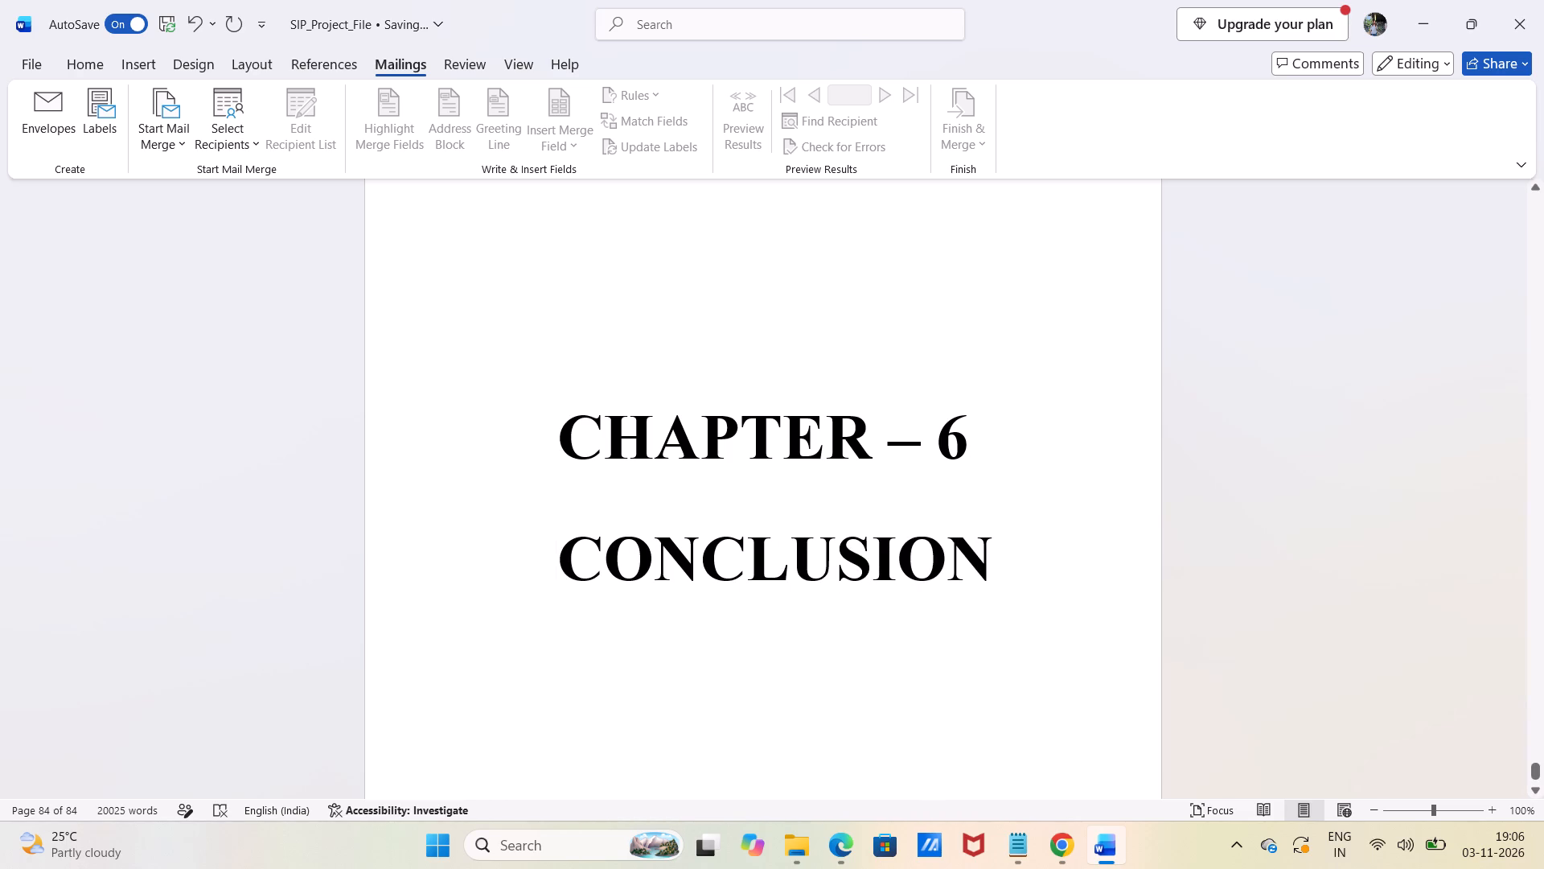
Add a new line after "CONCLUSION" and insert a page break.
left_click(998, 549)
key("Return")
key("ctrl+Return")
Enter the bold 16-point heading "6.1 CONCLUSION" on the new page, with an empty unnumbered line below it.
left_click(93, 62)
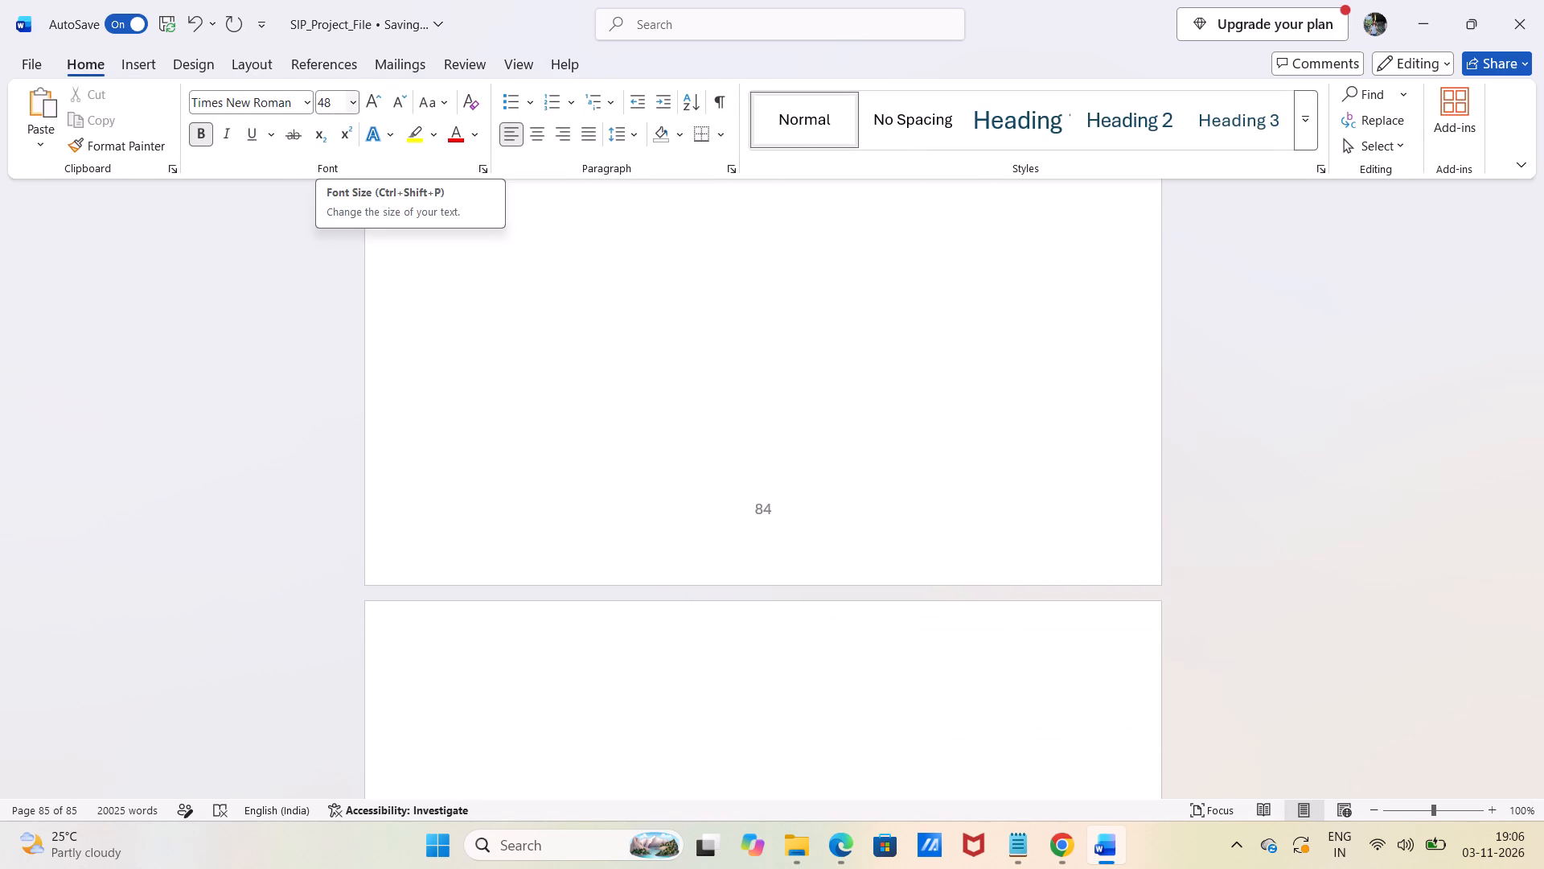
left_click(327, 102)
type("16")
key("Return")
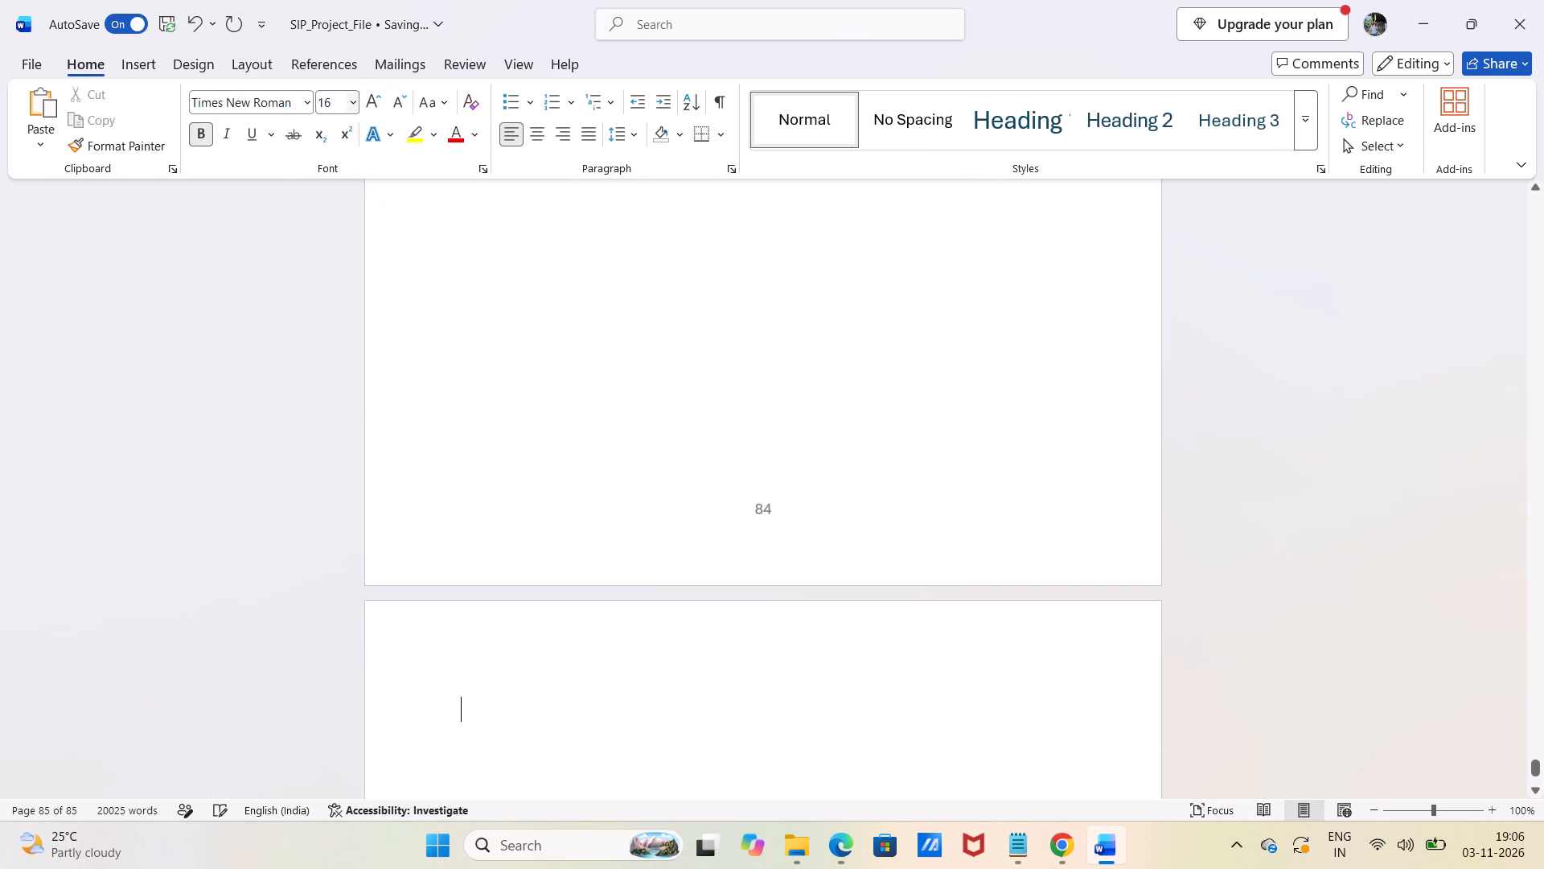
type("6.1 CONCLUSION")
key("Return")
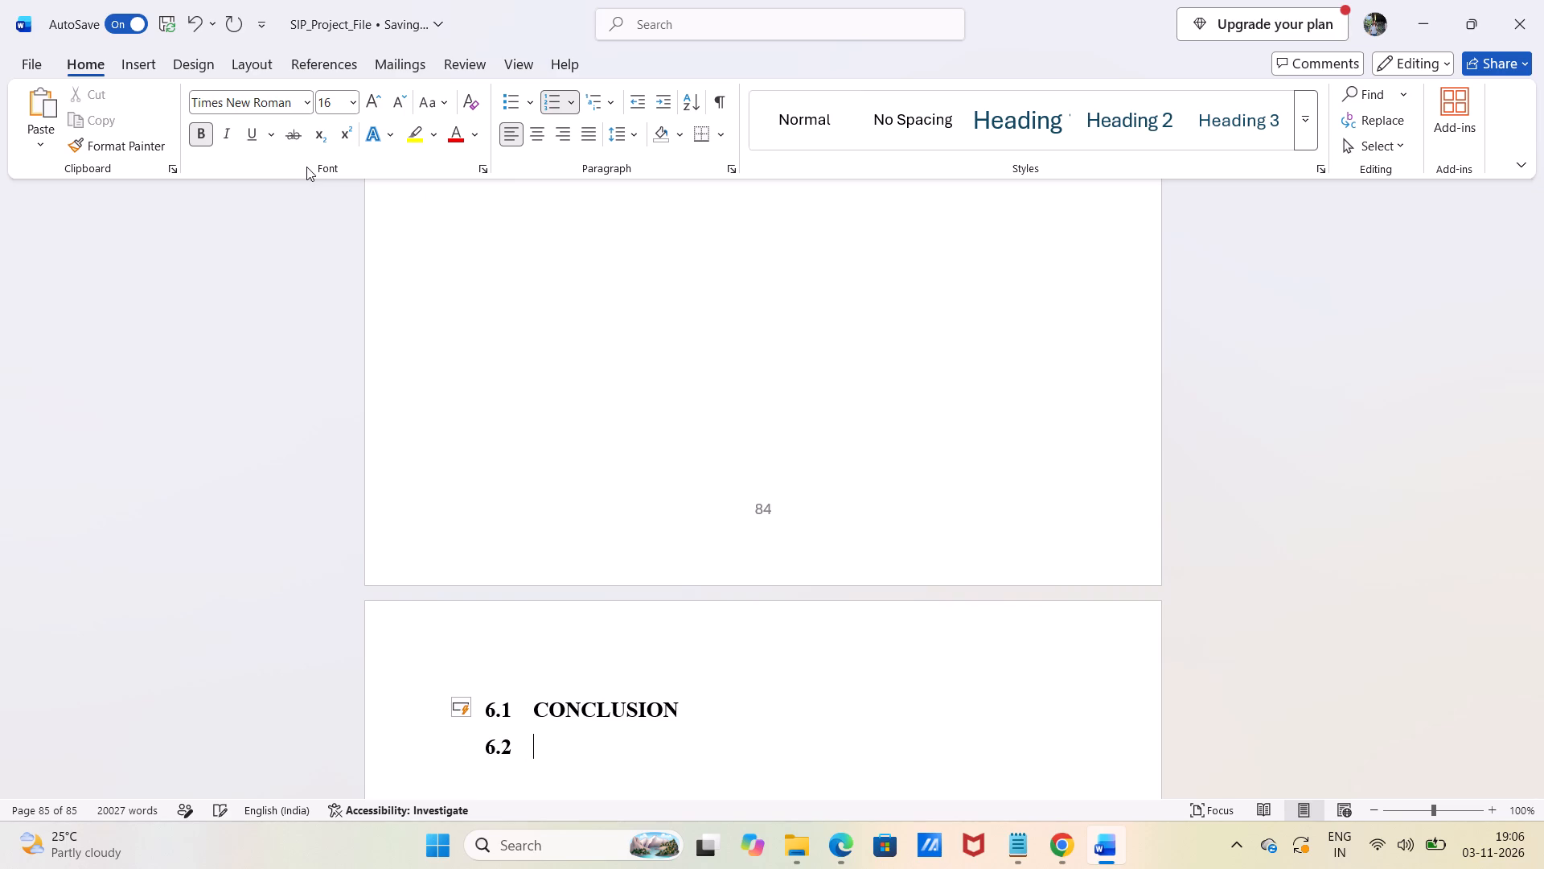
key("BackSpace")
key("BackSpace")
key("BackSpace")
Set the empty line below the 6.1 CONCLUSION heading to 12-point, non-bold text.
left_click(331, 99)
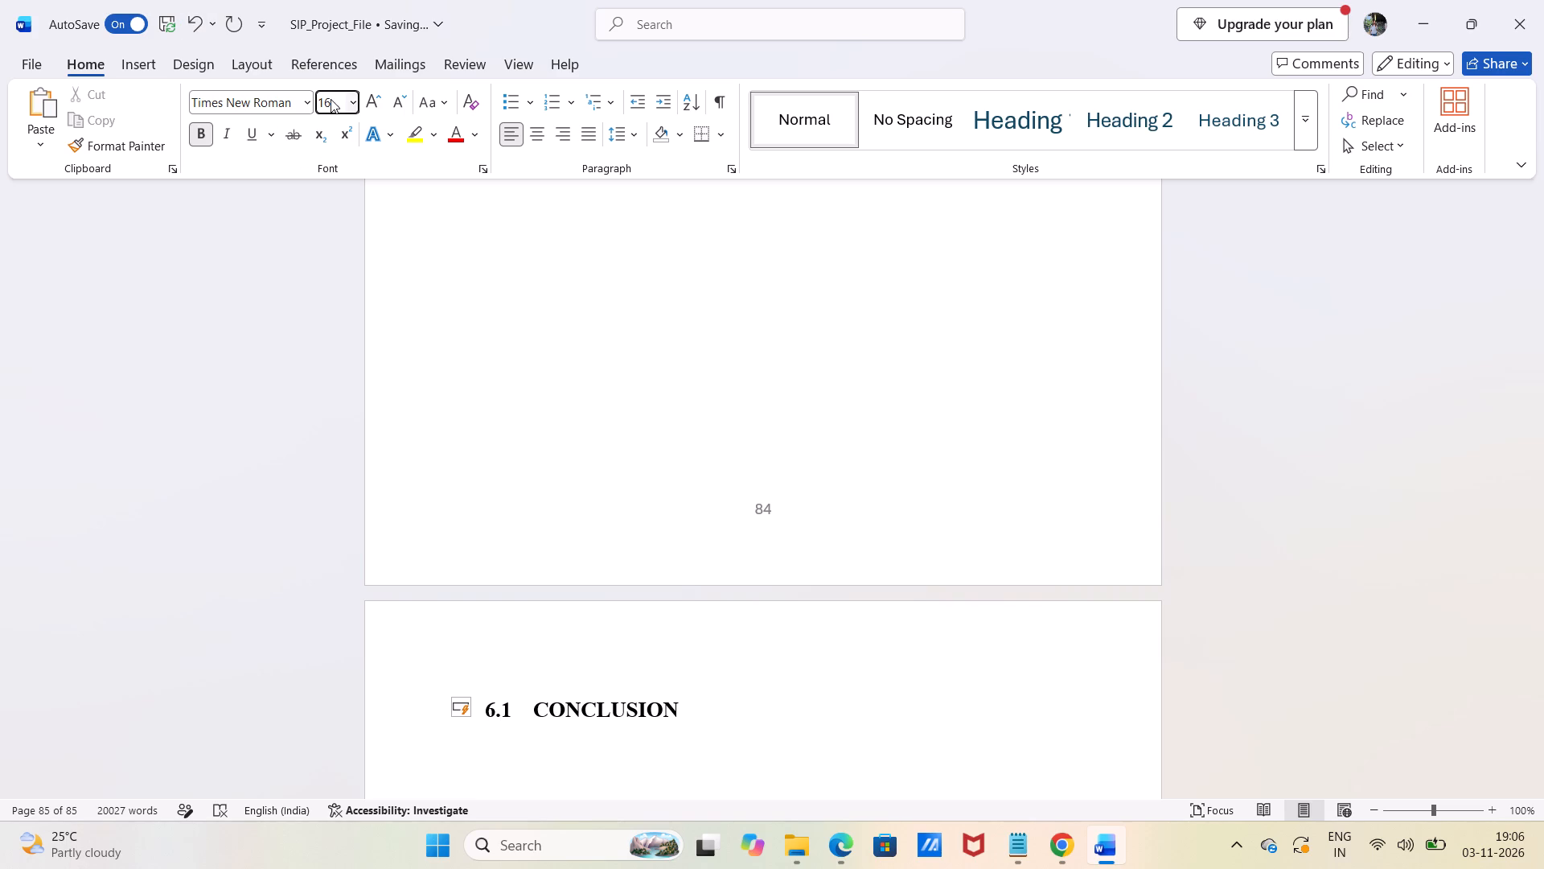
type("12")
key("Return")
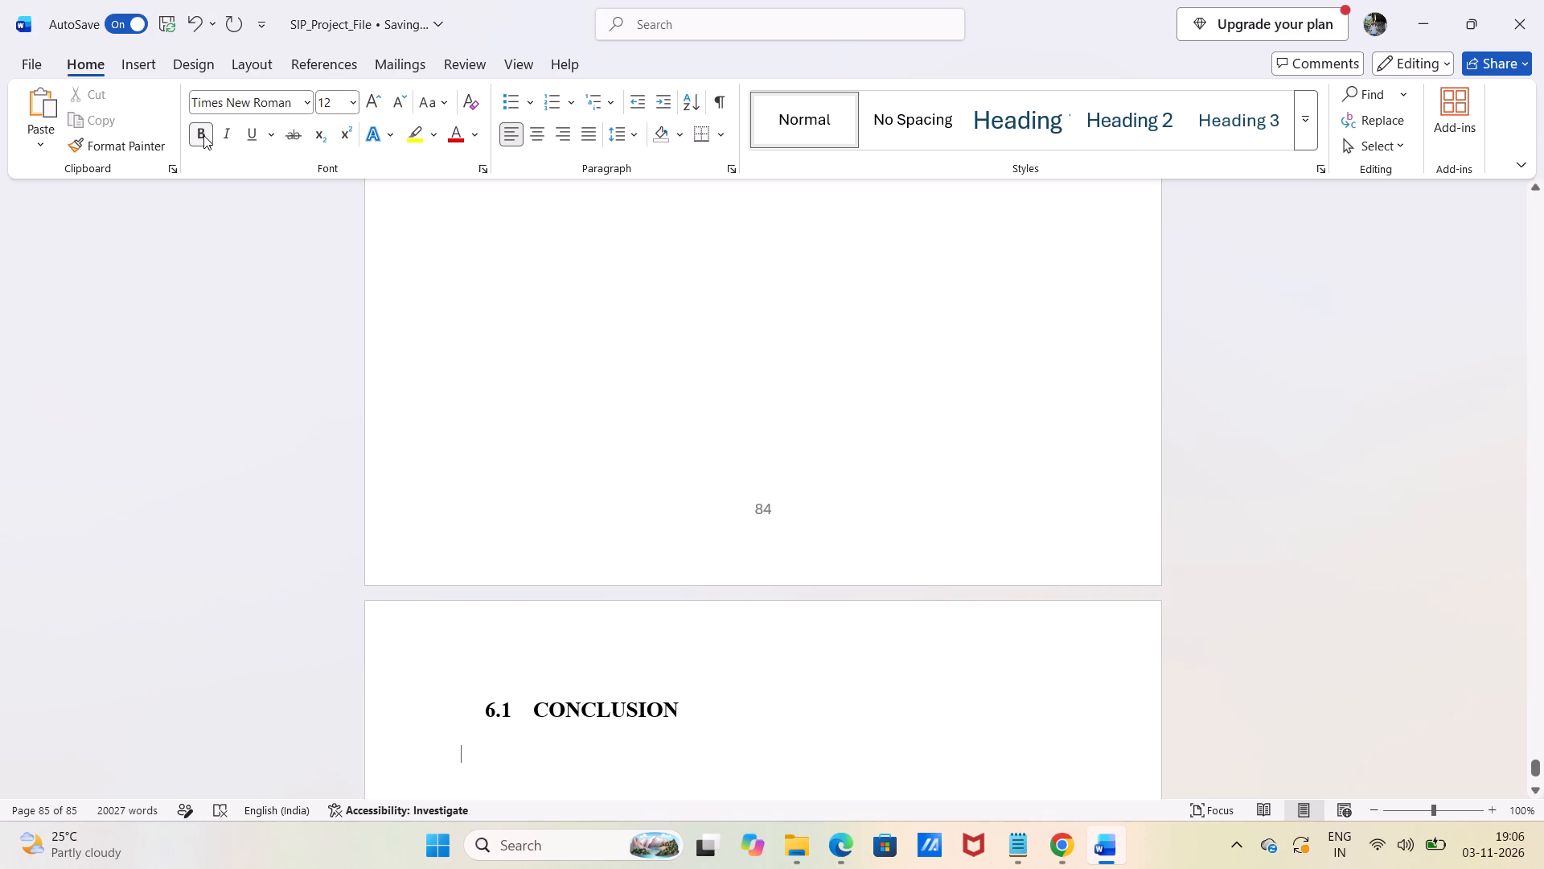
left_click(203, 135)
left_click(1066, 854)
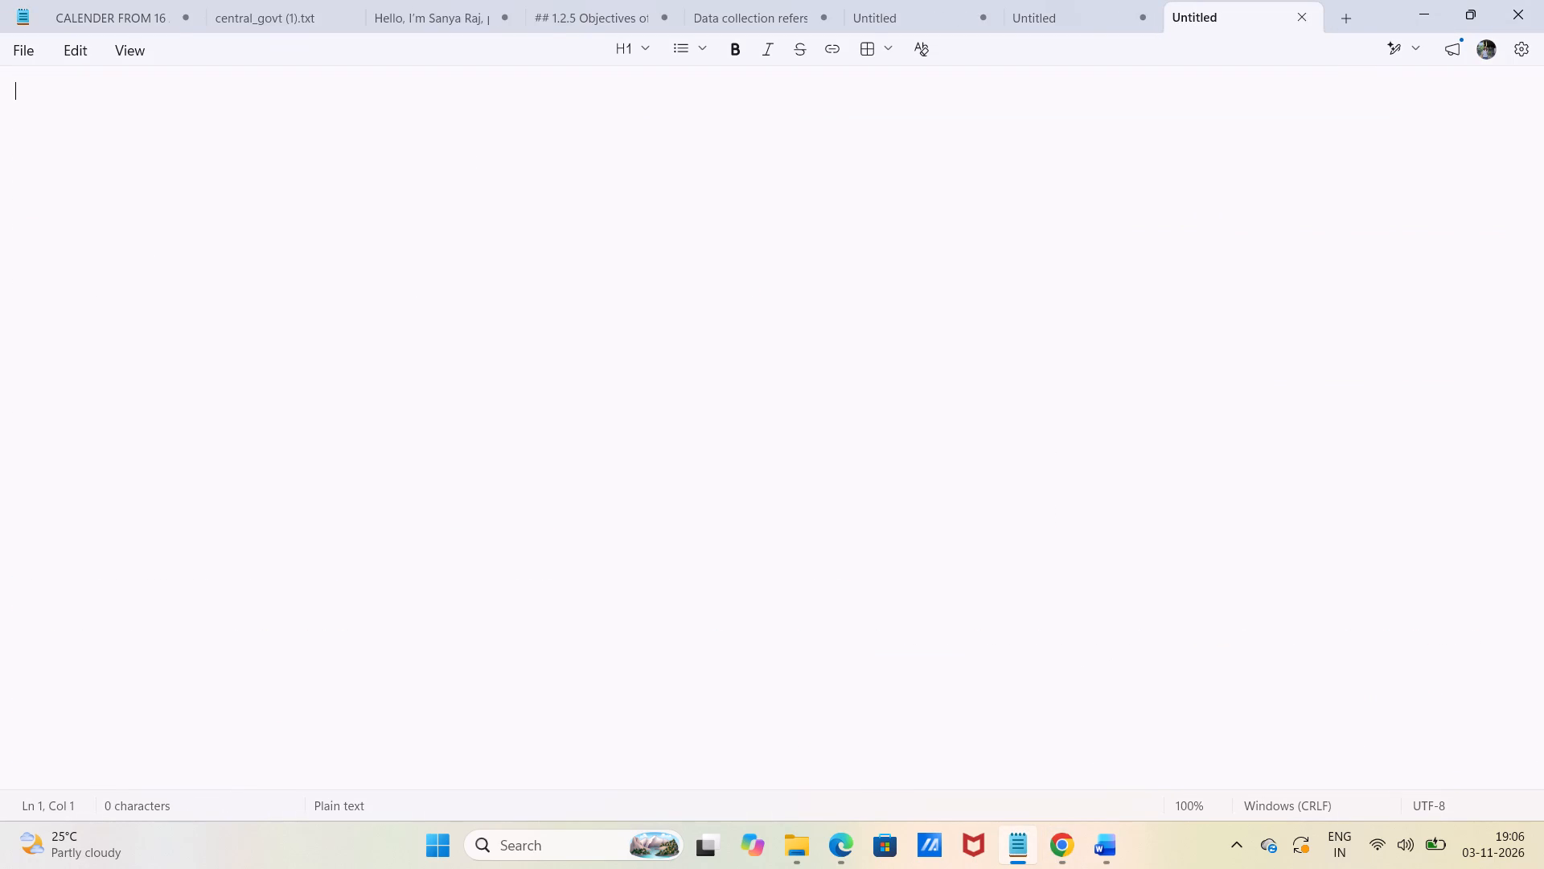
left_click(470, 197)
key("ctrl+v")
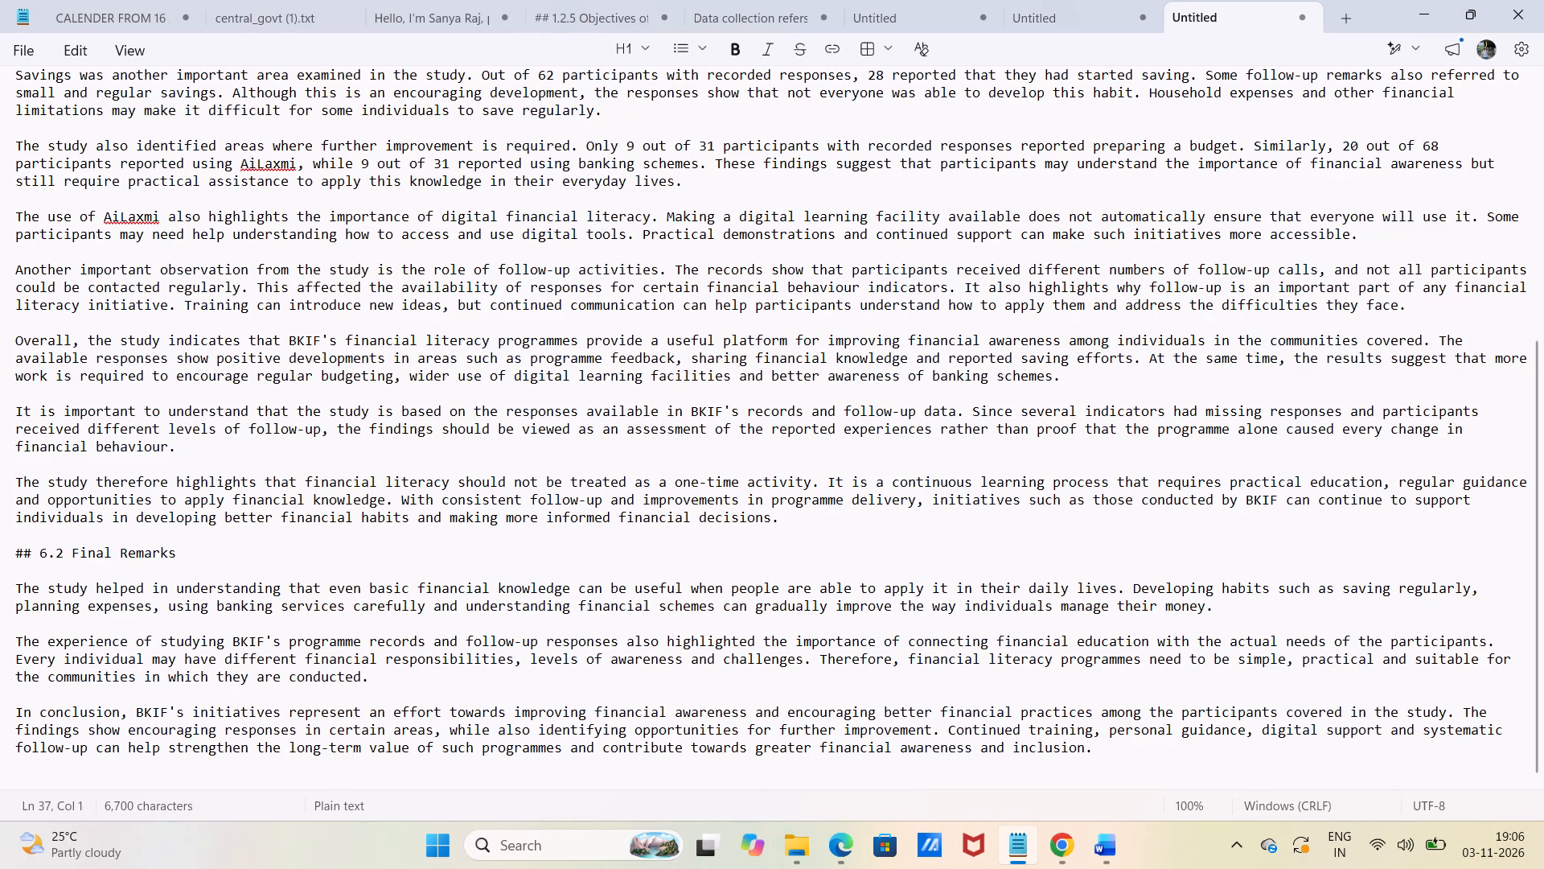
Copy everything after the "## 6.1 Conclusion" line and paste it below the 6.1 CONCLUSION heading in the Word report.
scroll(97, 368, "up", 13)
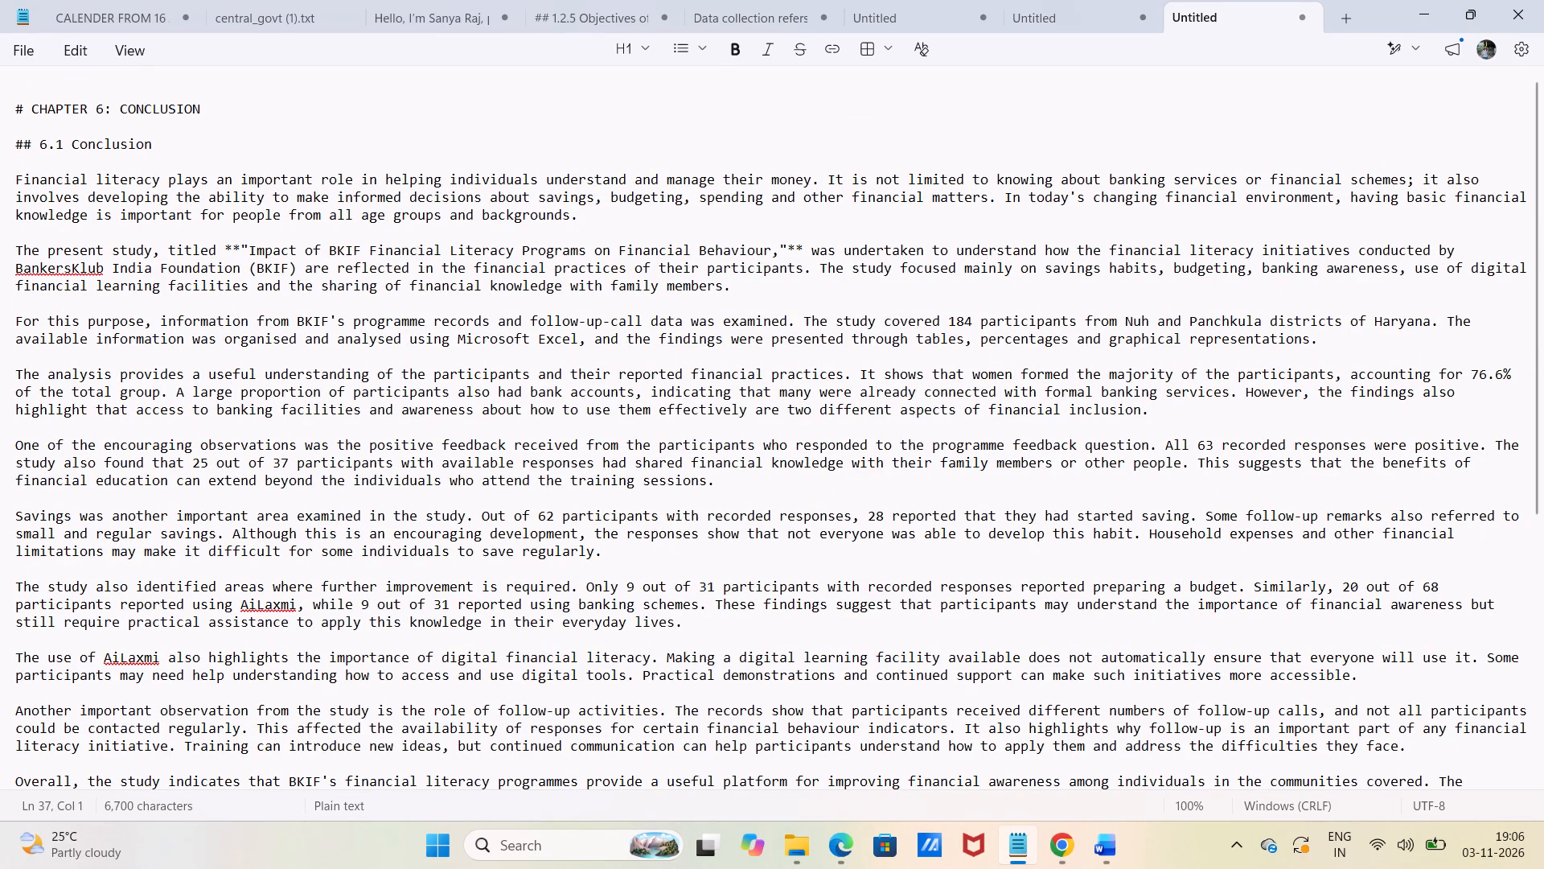
left_click_drag(15, 179, 373, 826)
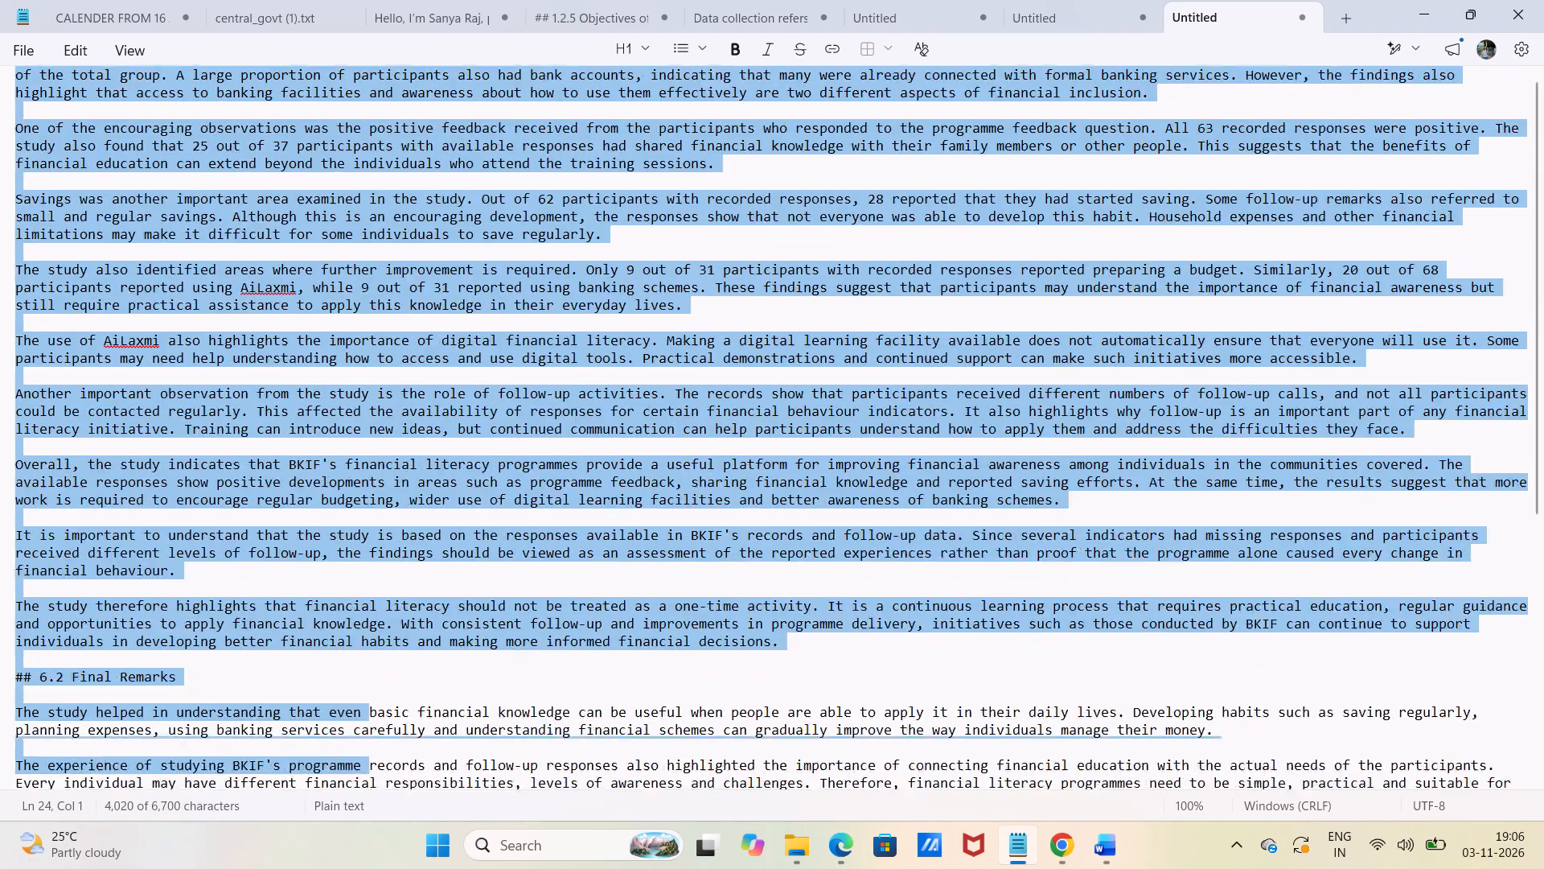
left_click_drag(373, 826, 596, 729)
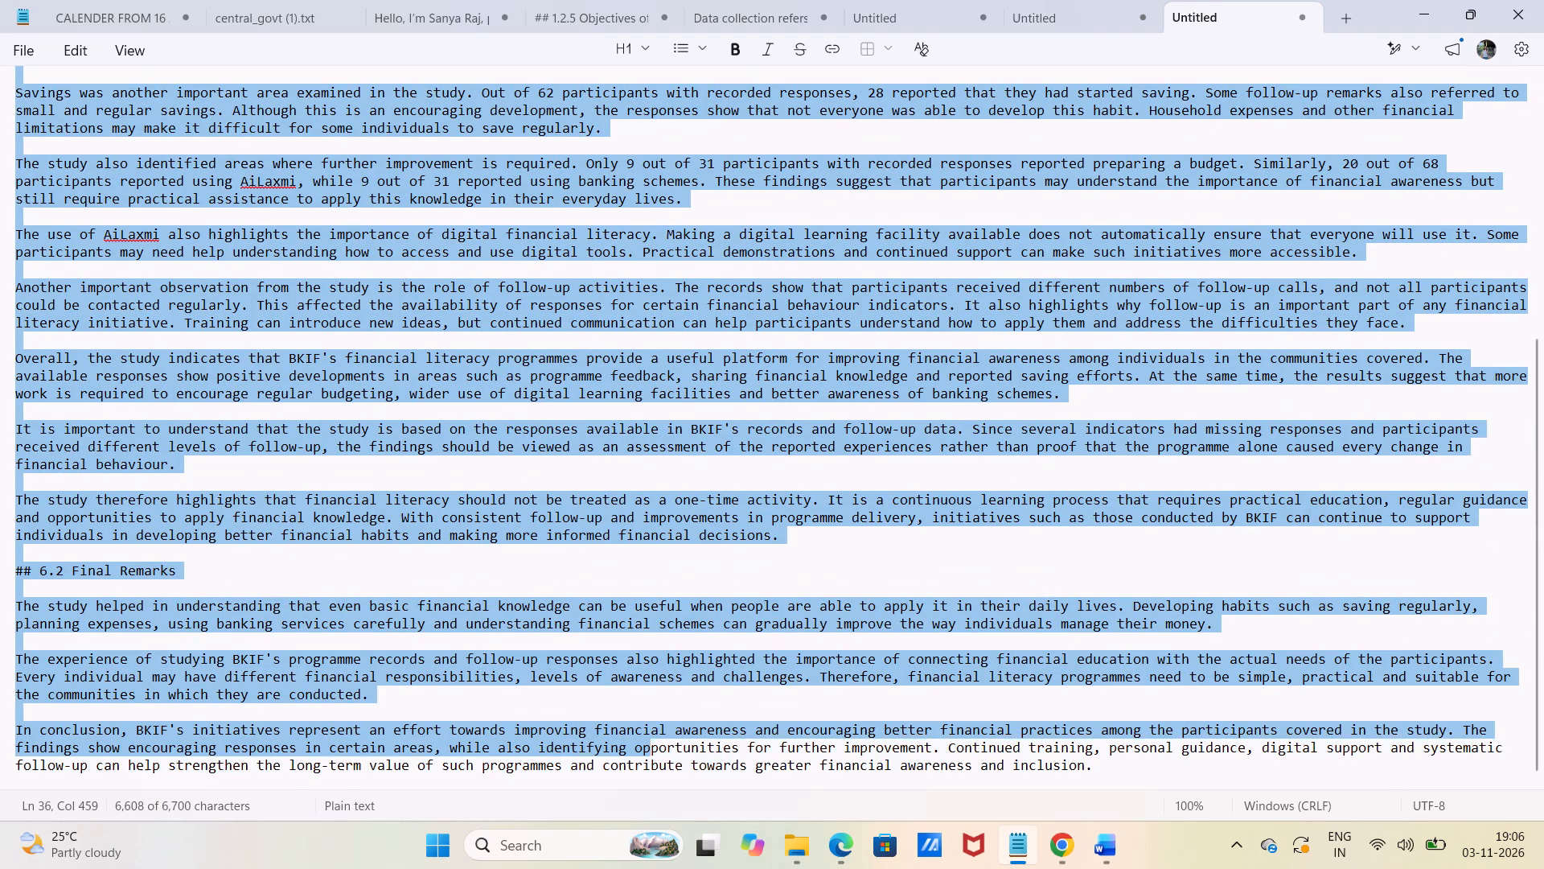
left_click_drag(596, 729, 1016, 741)
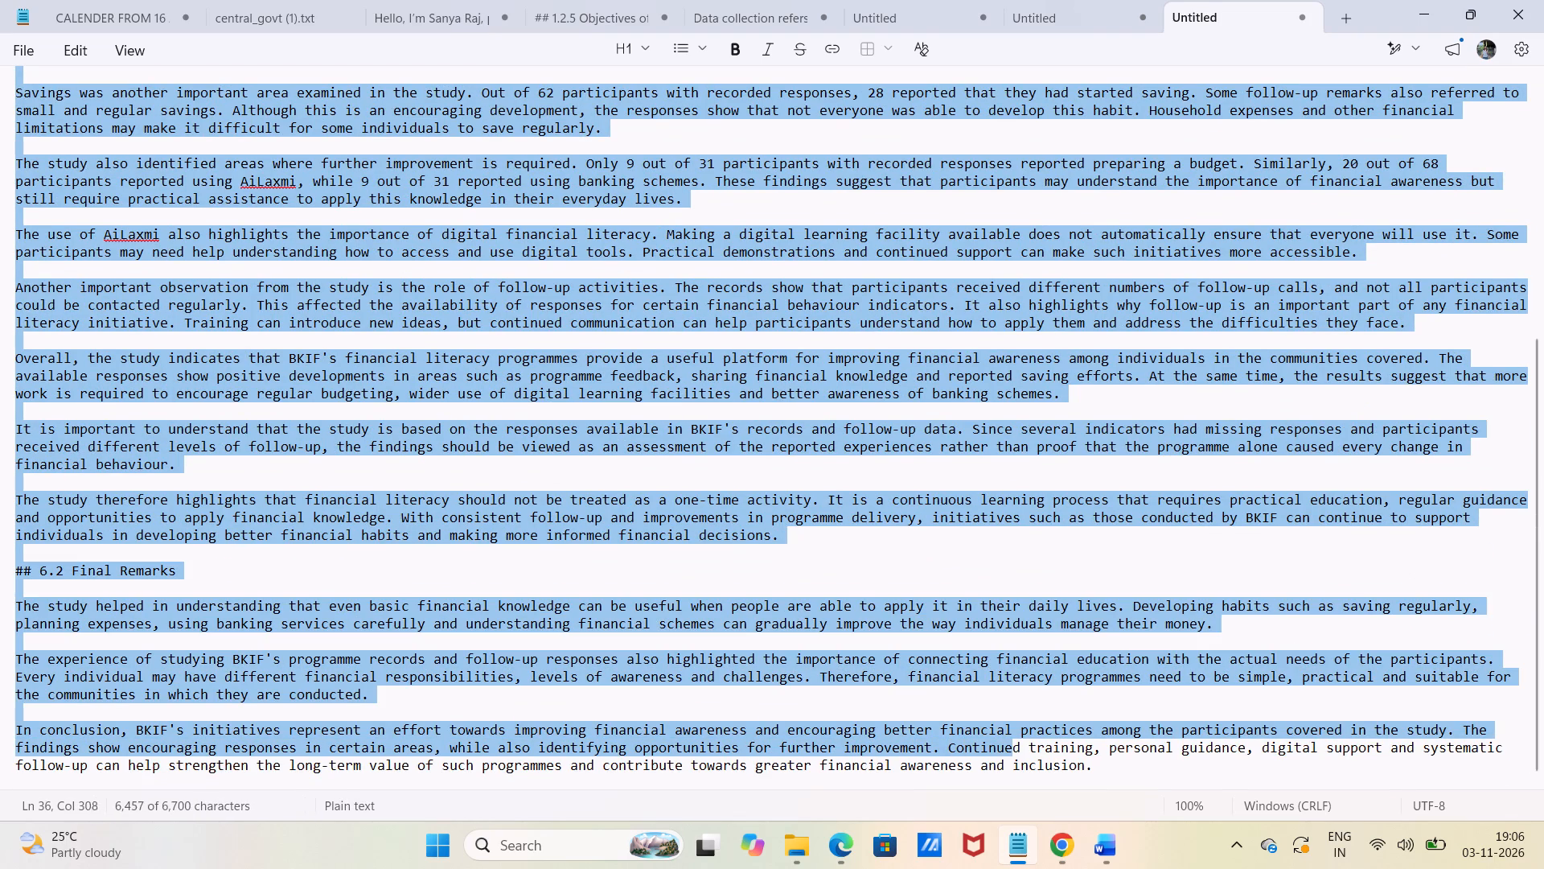
left_click_drag(1016, 741, 1194, 766)
key("ctrl+c")
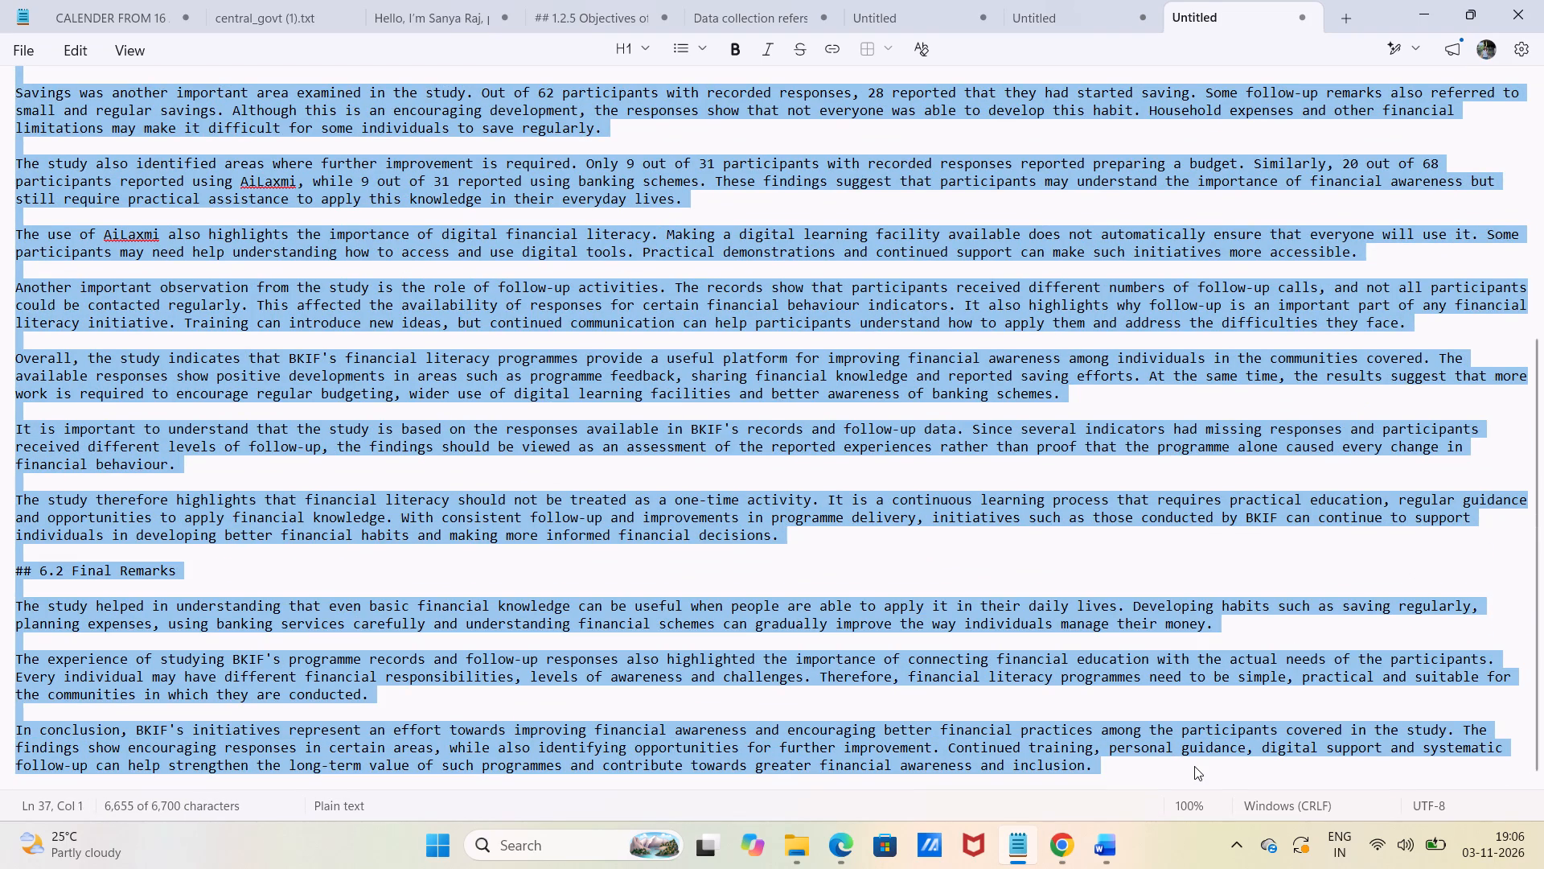
left_click(1100, 843)
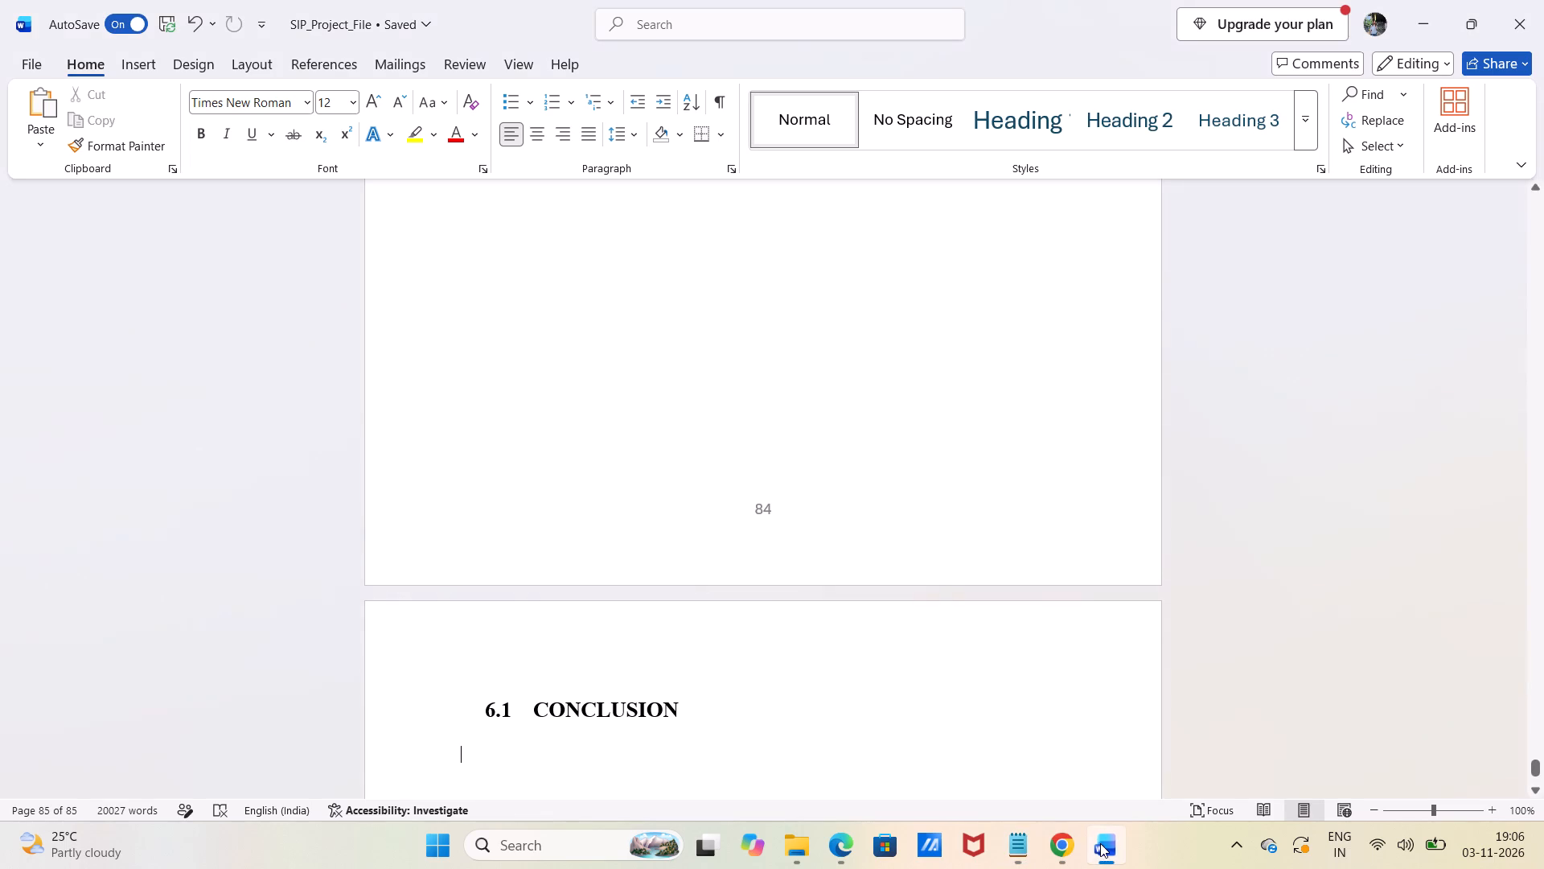
scroll(942, 868, "down", 2)
scroll(576, 723, "down", 1)
key("ctrl+v")
Delete the empty line between the first section 6.1 paragraph and "The present study, titled".
scroll(554, 467, "up", 1)
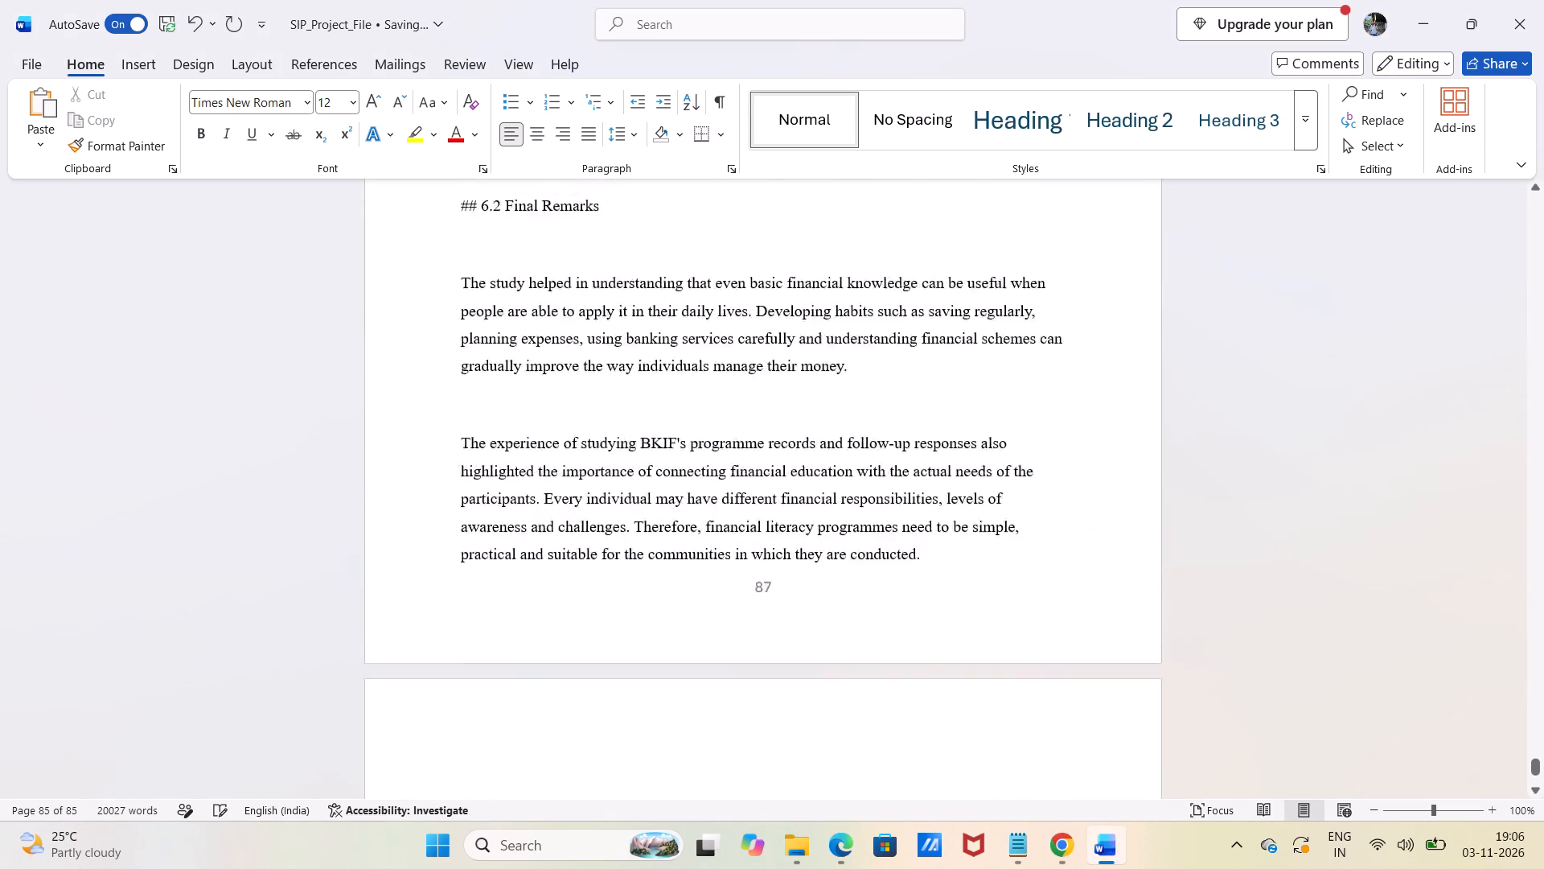
scroll(554, 467, "up", 5)
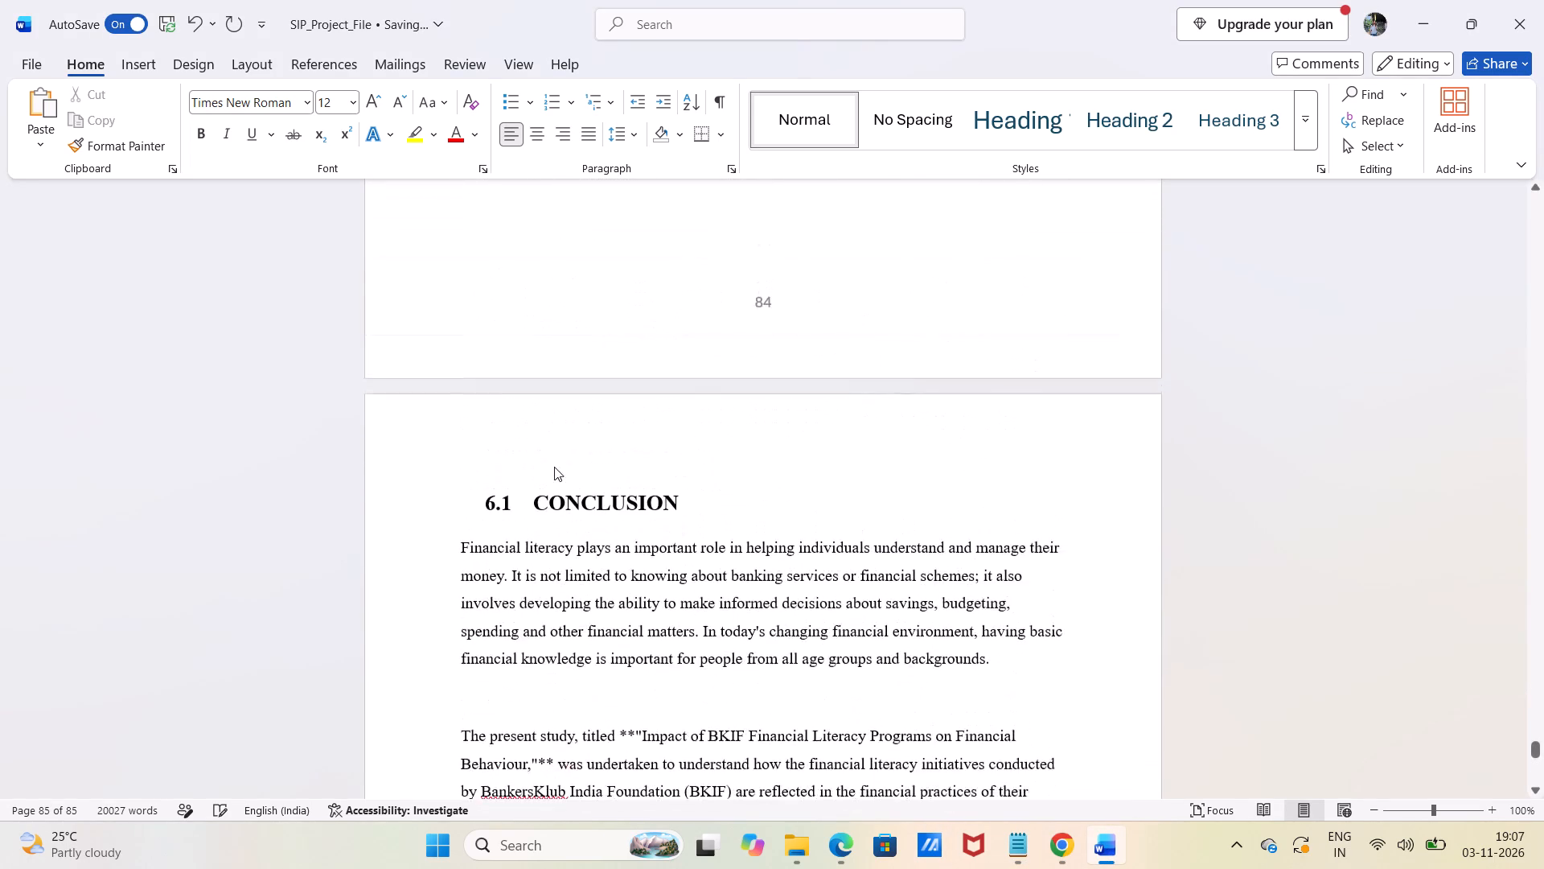
left_click(511, 605)
key("BackSpace")
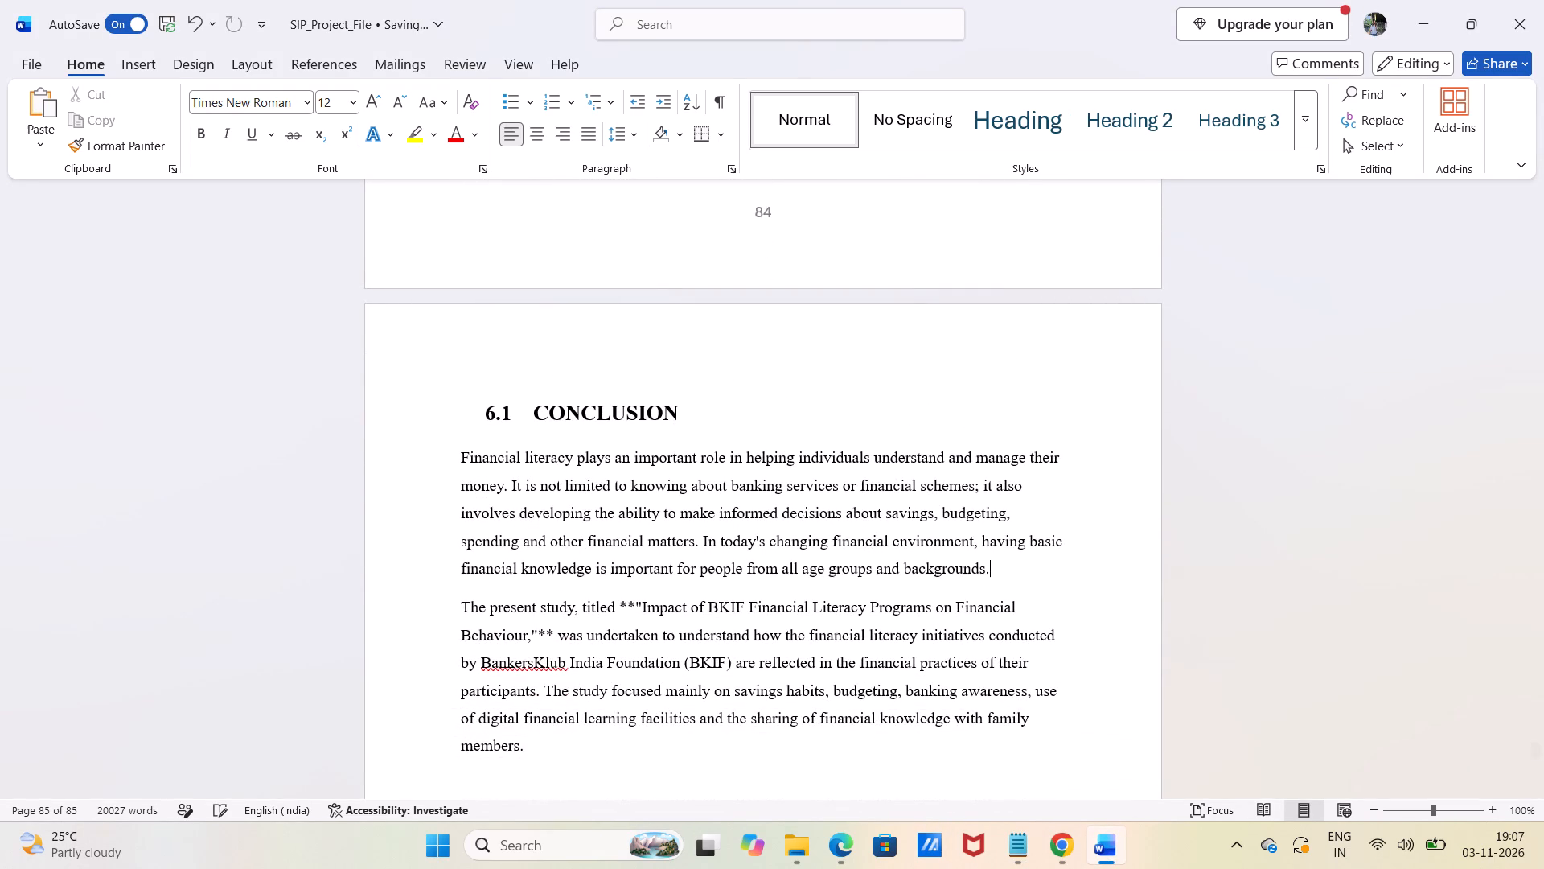
Remove the double asterisks before and after the quoted title "Impact of BKIF Financial Literacy Programs on Financial Behaviour,".
left_click(634, 604)
key("BackSpace")
key("BackSpace")
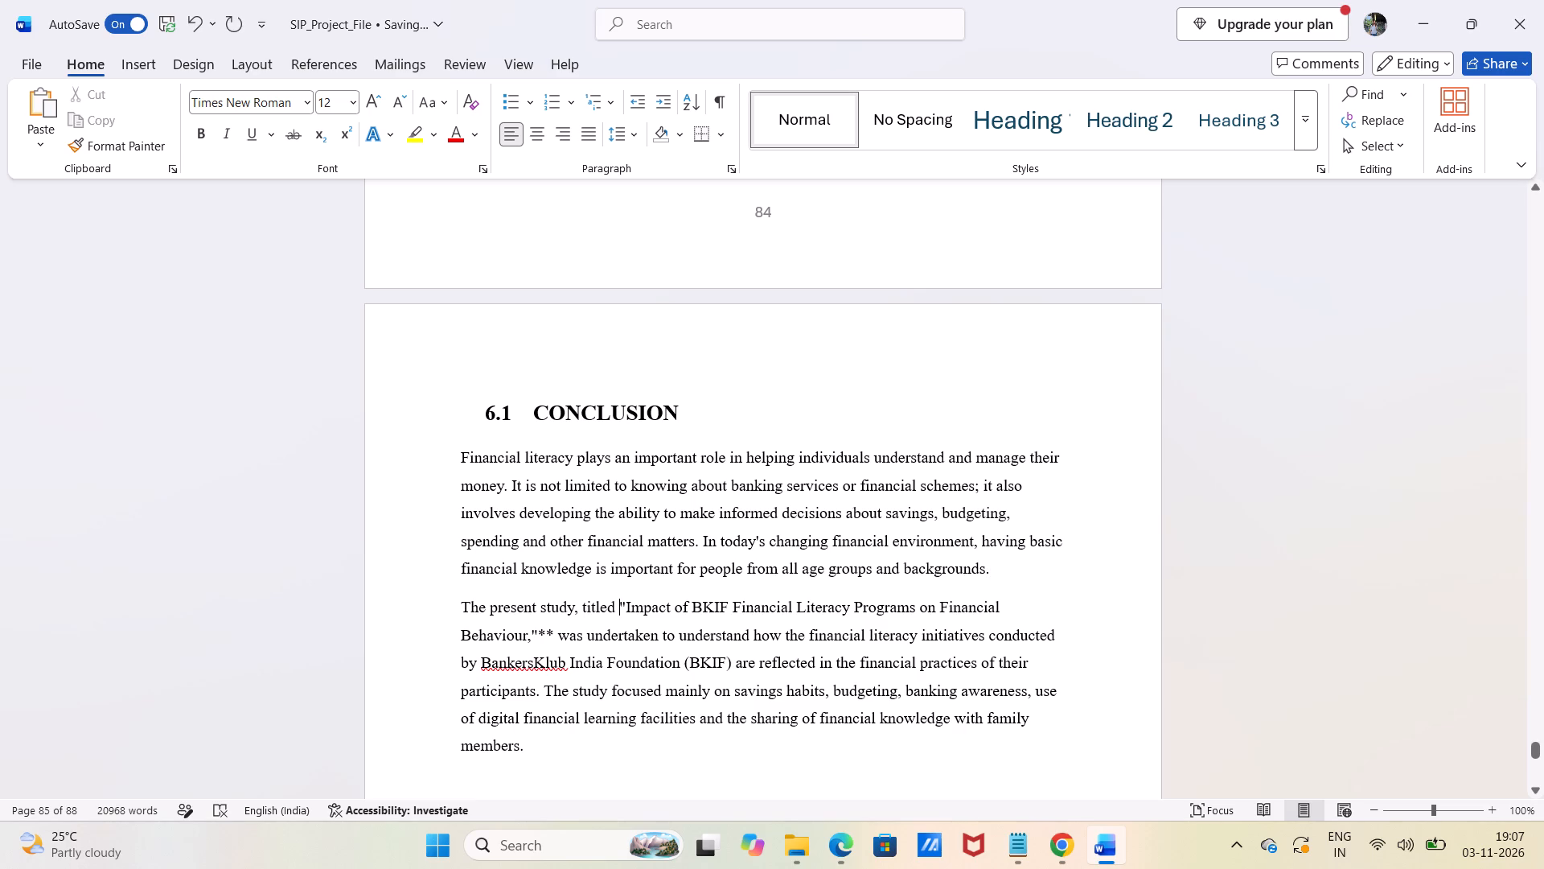
left_click(551, 632)
key("BackSpace")
key("BackSpace")
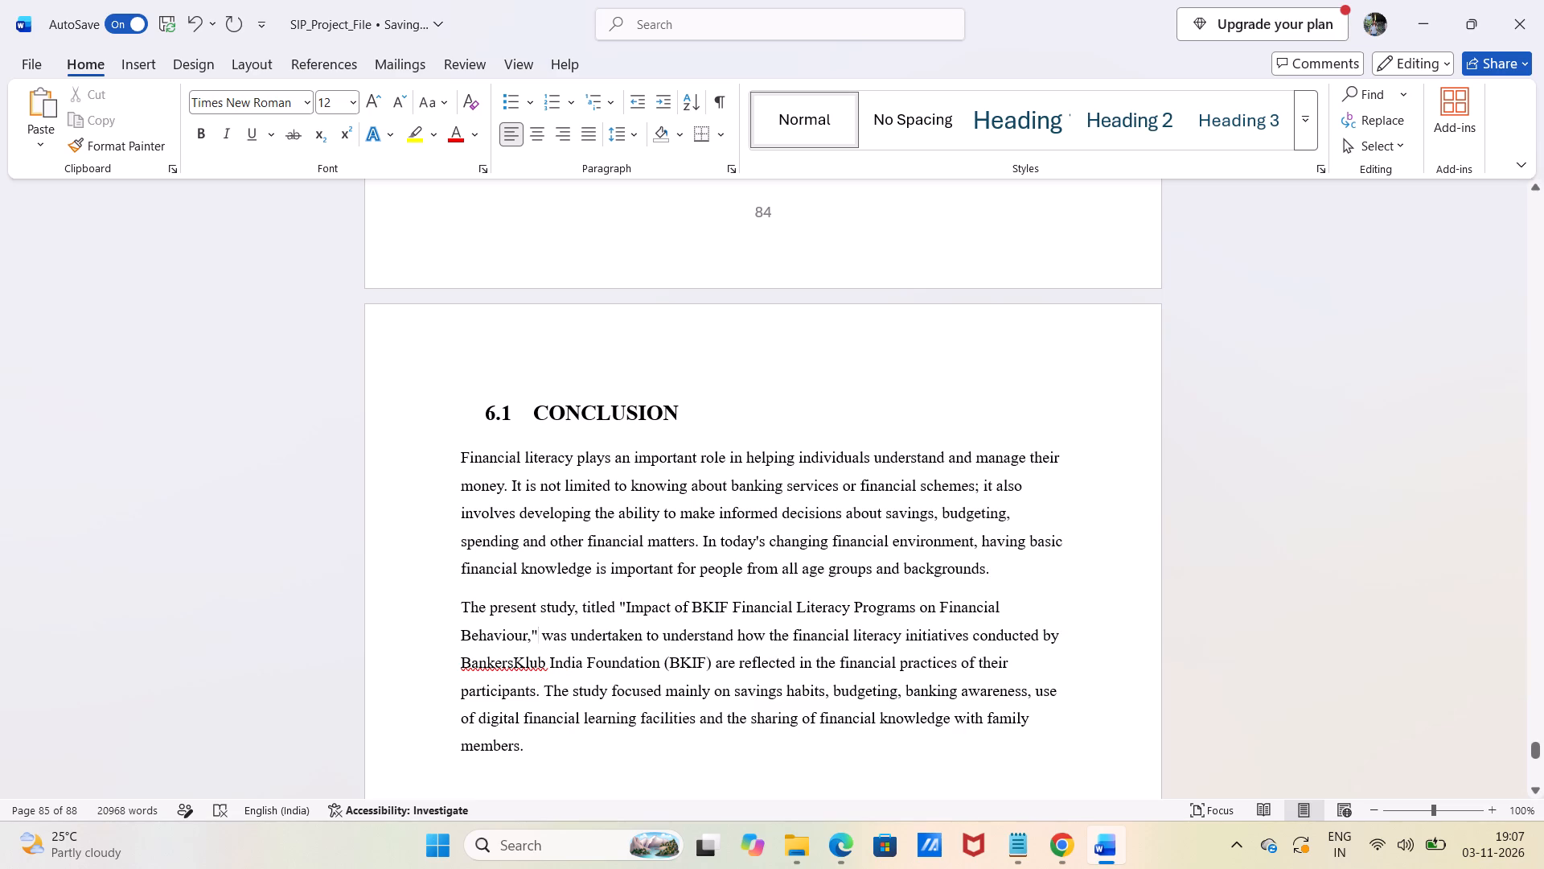
Delete the empty lines between the section 6.1 paragraphs from "The present study" through "Savings was another important area".
scroll(656, 563, "down", 2)
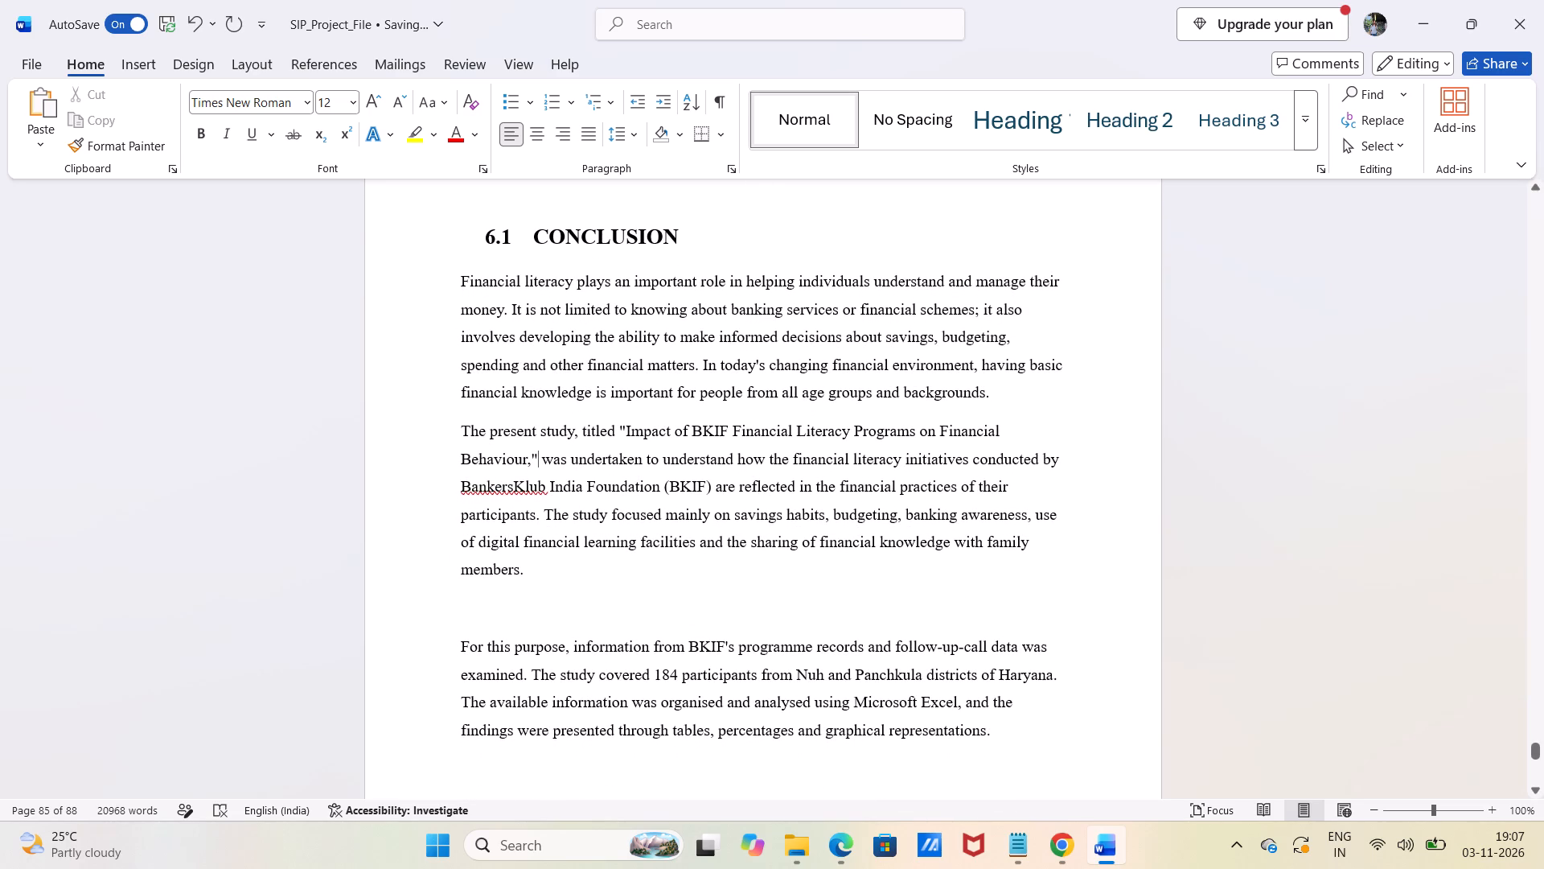
left_click(519, 610)
key("BackSpace")
scroll(519, 610, "down", 1)
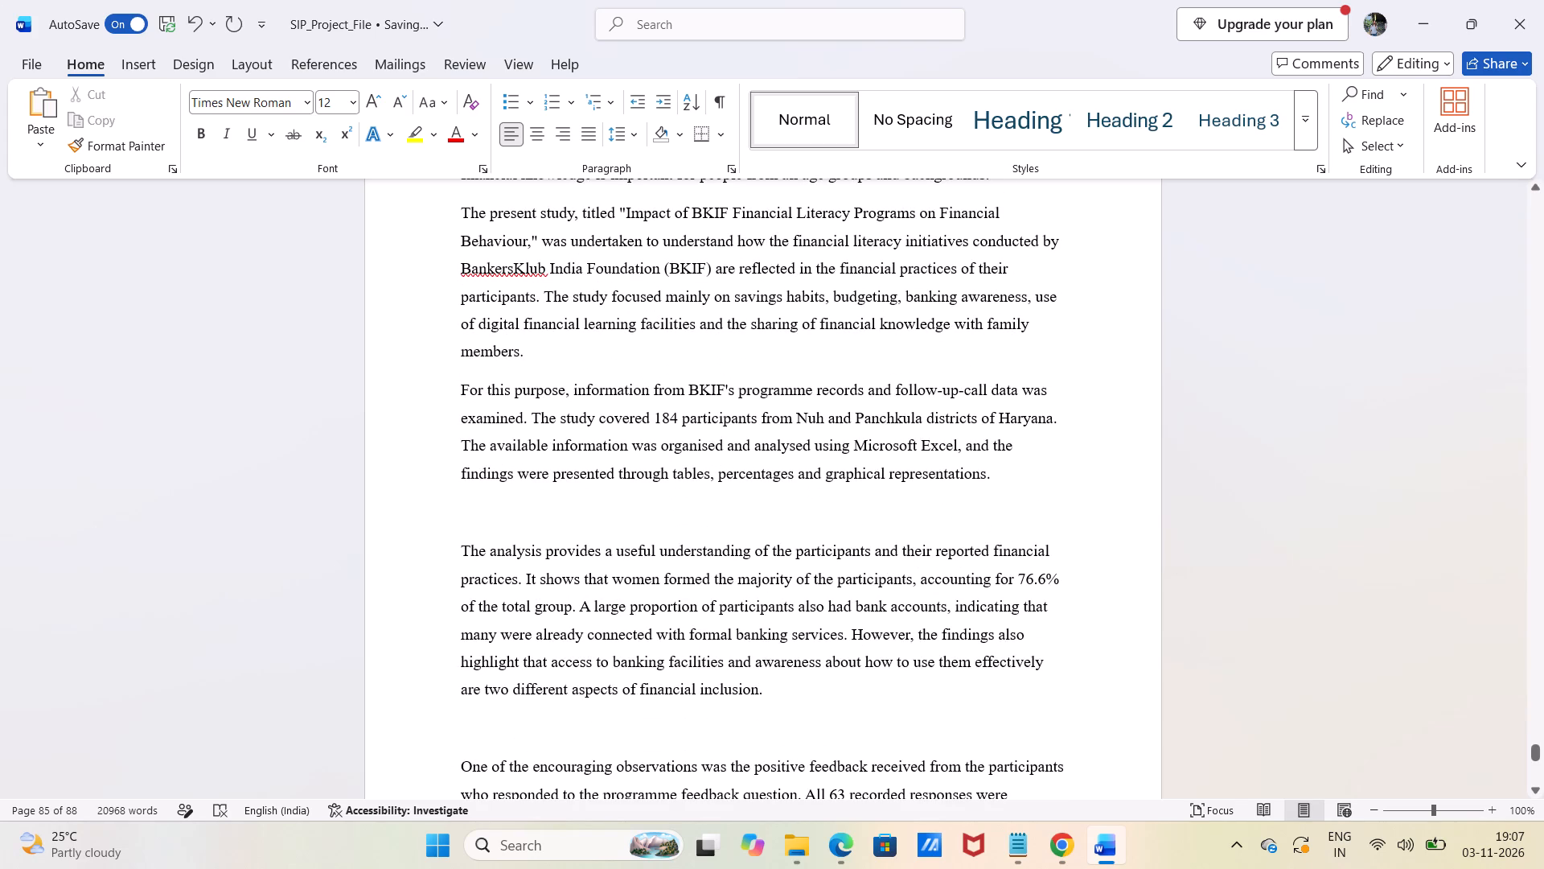
left_click(478, 512)
key("BackSpace")
left_click(483, 685)
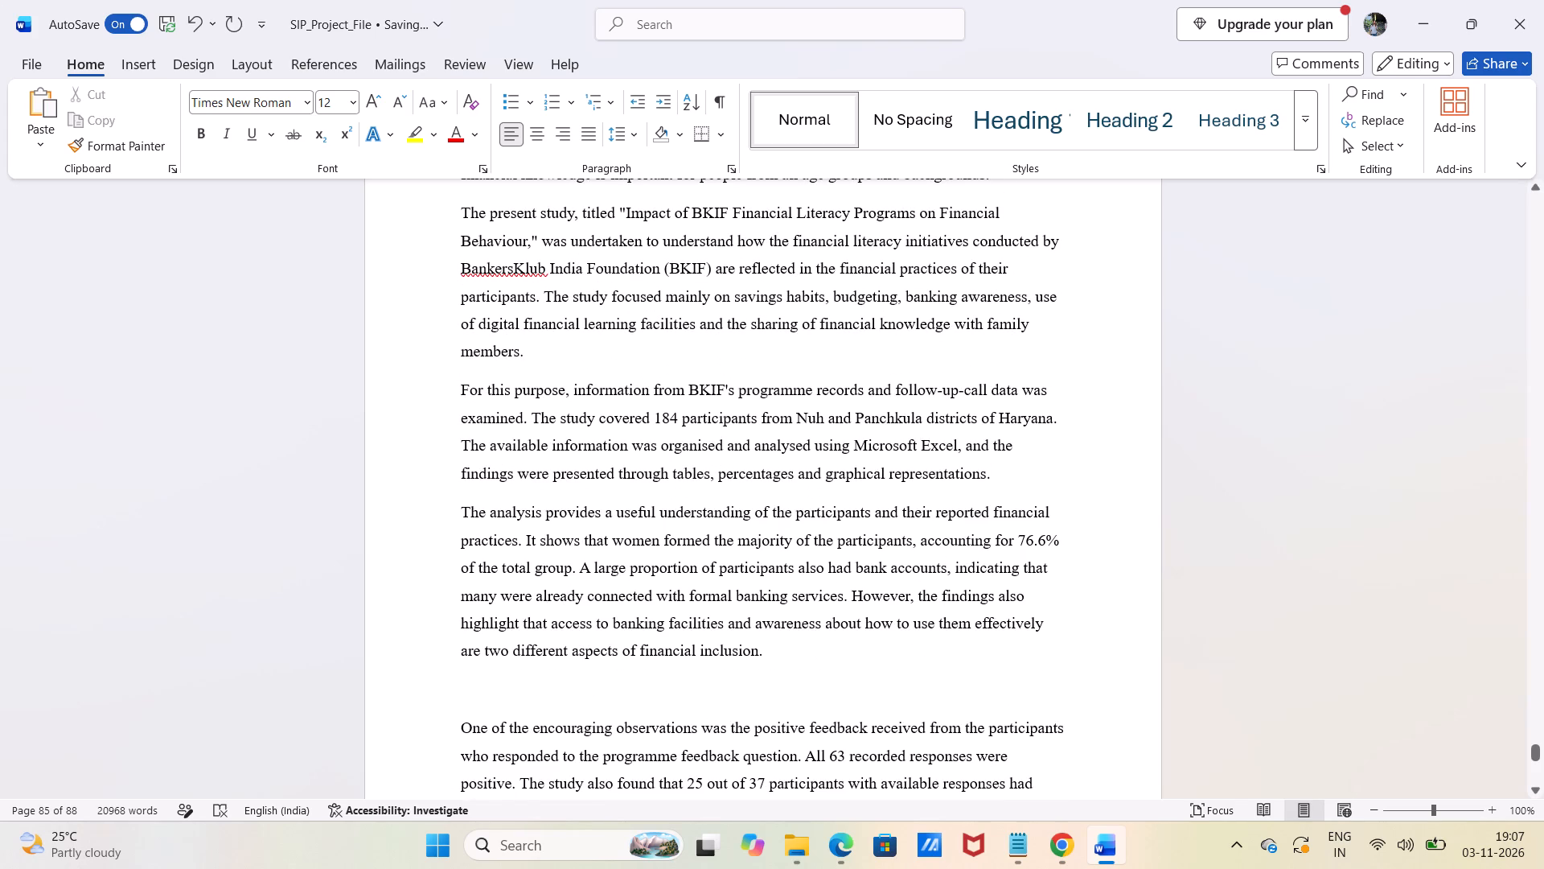
key("BackSpace")
scroll(483, 685, "down", 2)
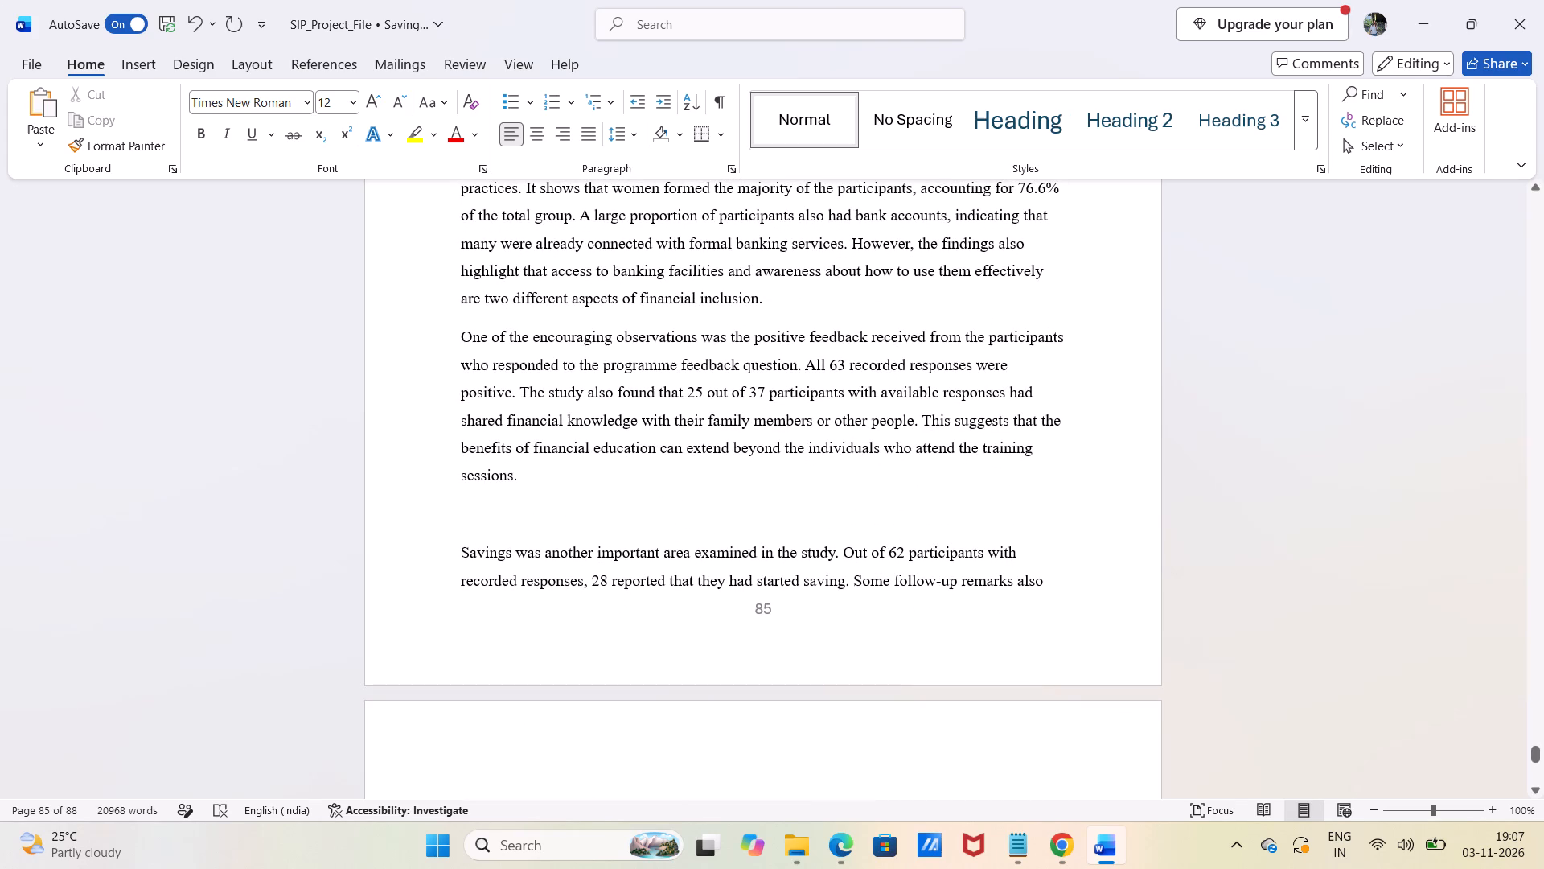
left_click(466, 516)
key("BackSpace")
scroll(466, 516, "down", 2)
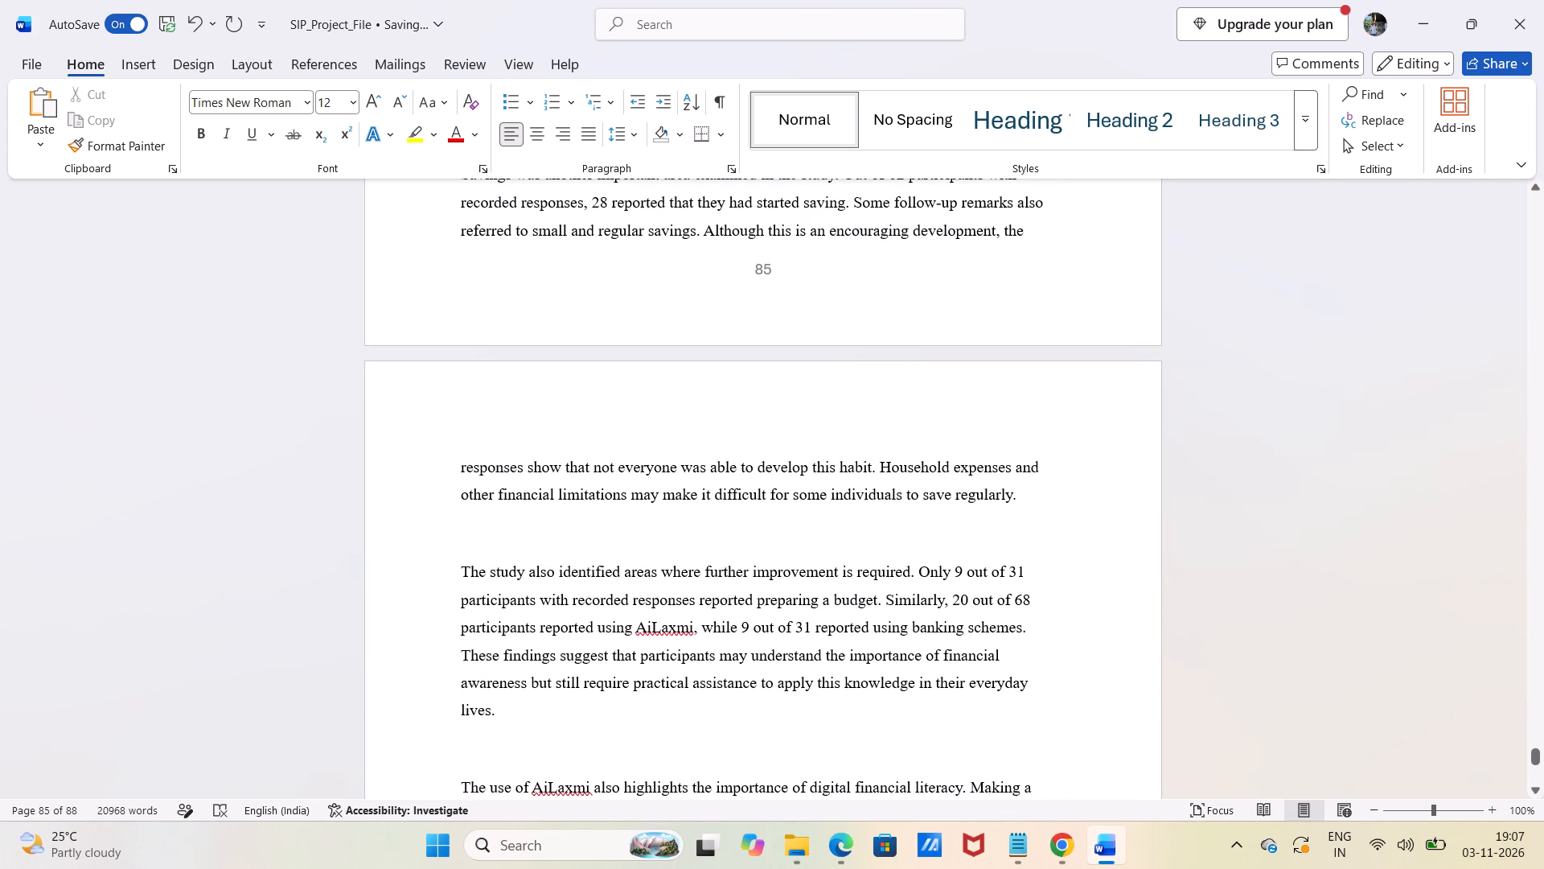
Delete the empty lines between the section 6.1 paragraphs from "Savings was another important area" through "It is important to understand".
left_click(491, 537)
key("BackSpace")
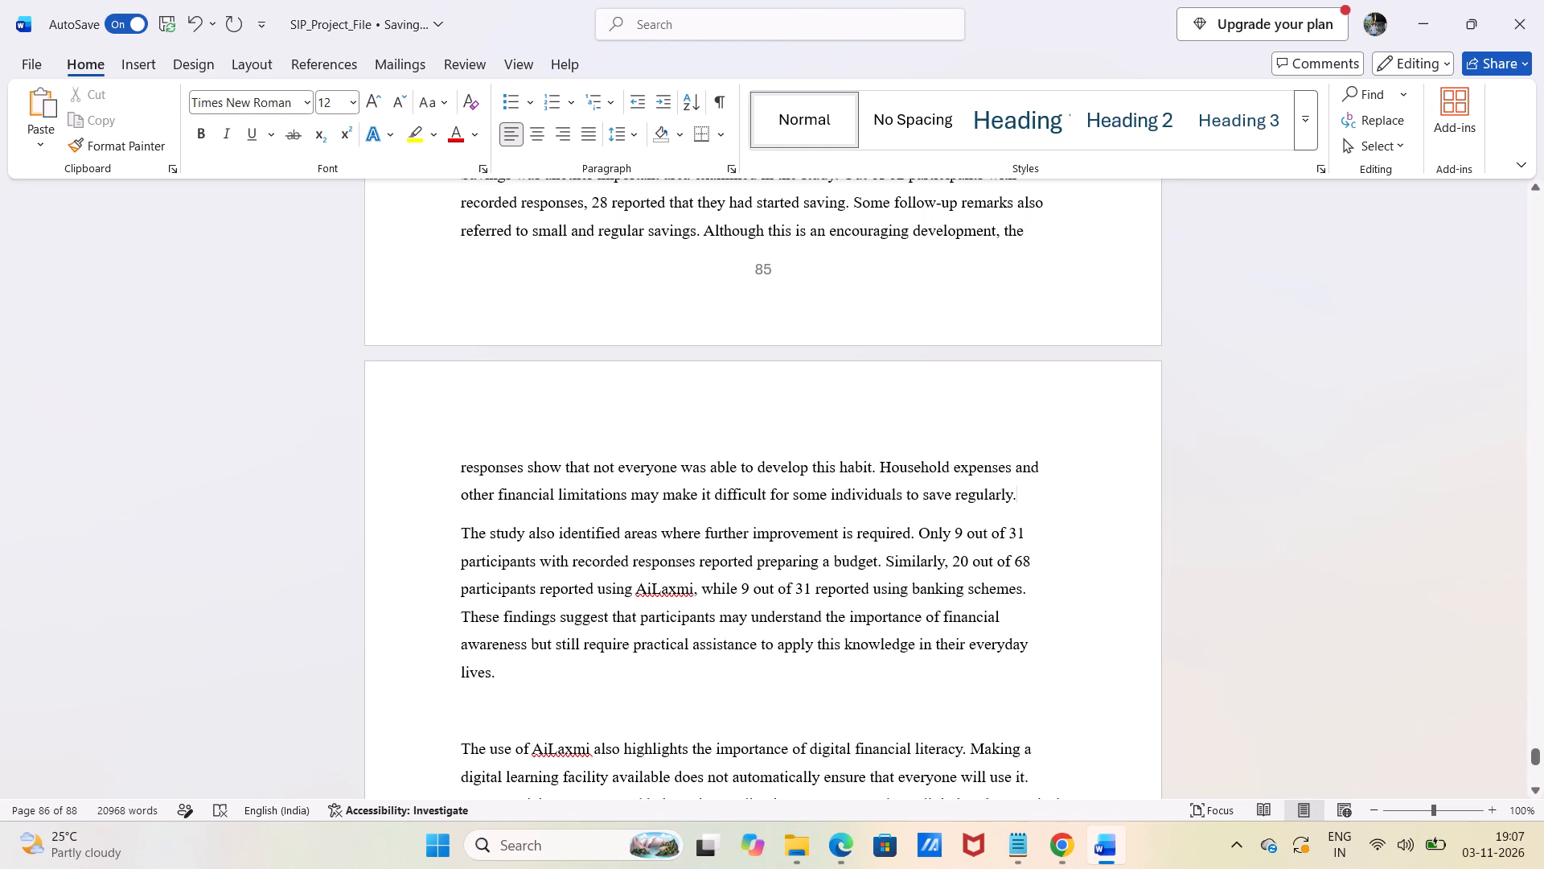
left_click(484, 720)
key("BackSpace")
scroll(484, 720, "down", 1)
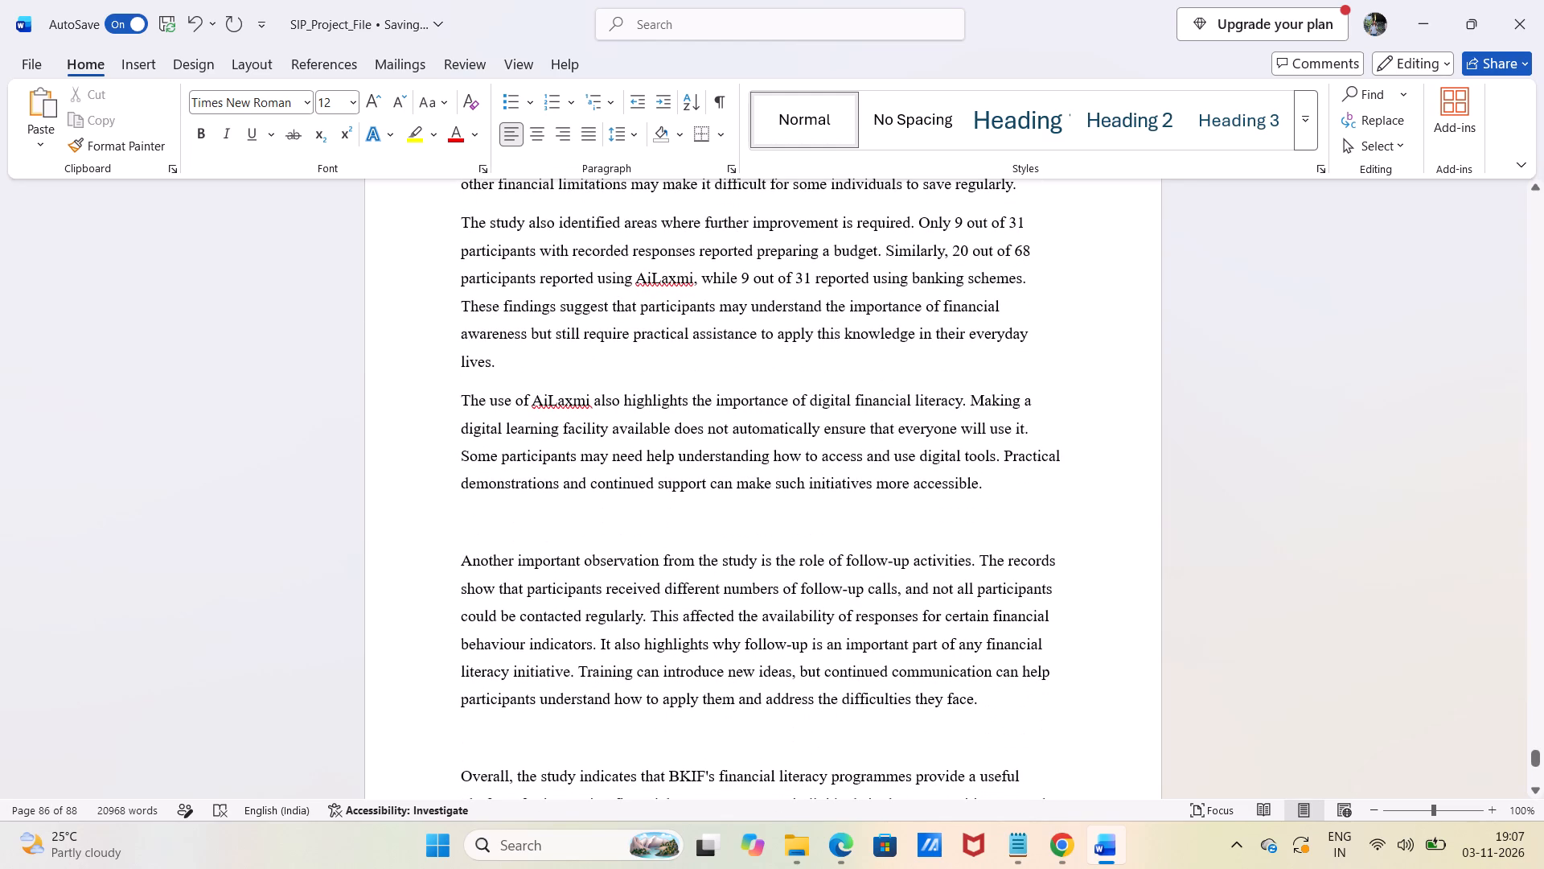
left_click(488, 516)
key("BackSpace")
scroll(488, 516, "down", 1)
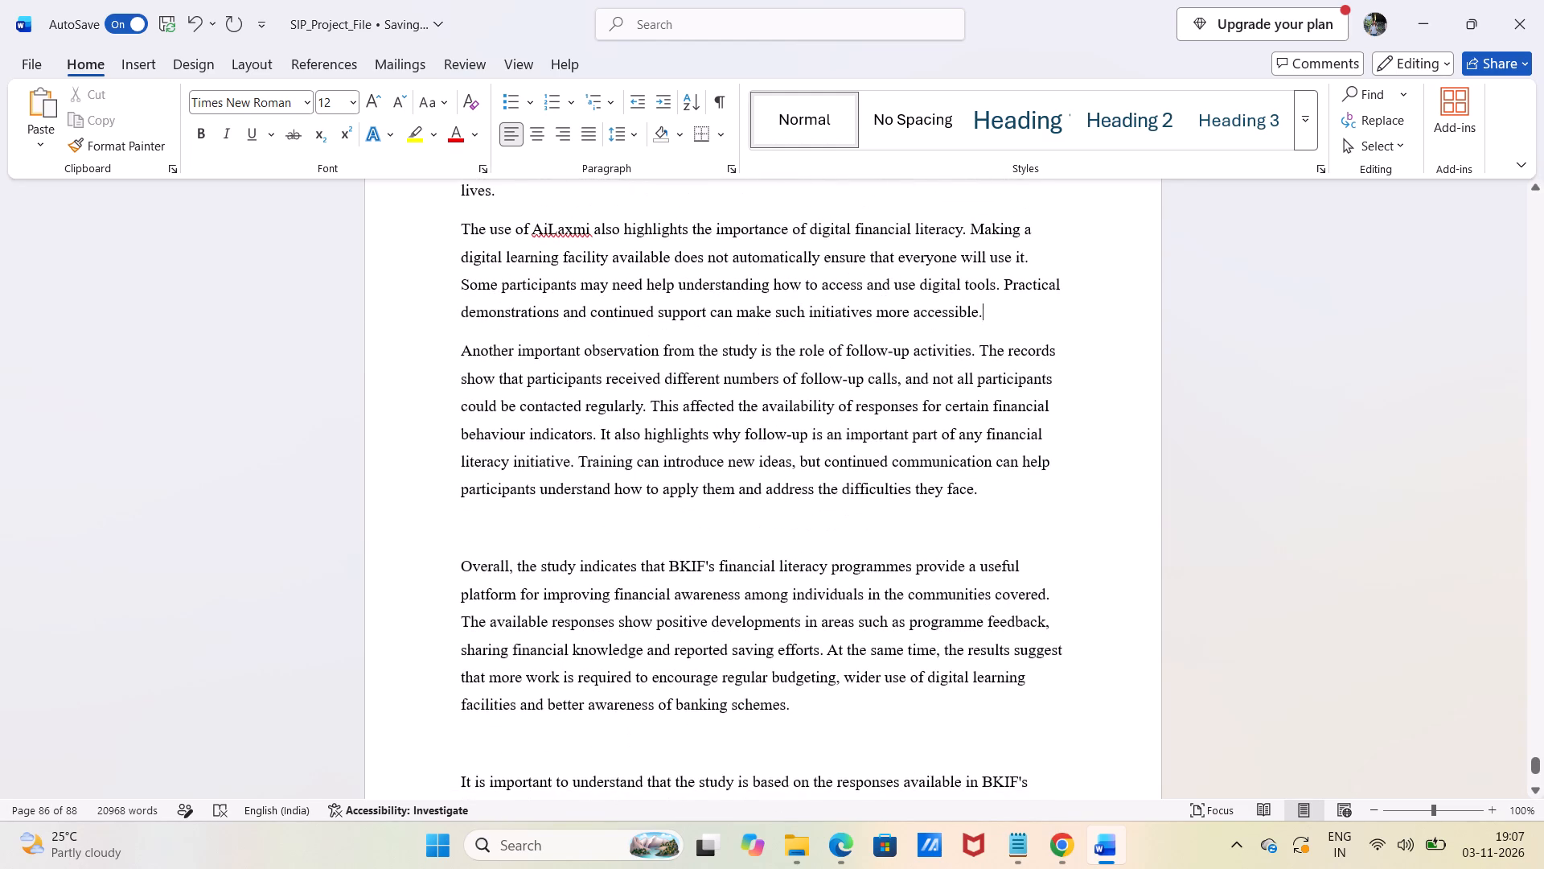
left_click(476, 542)
key("BackSpace")
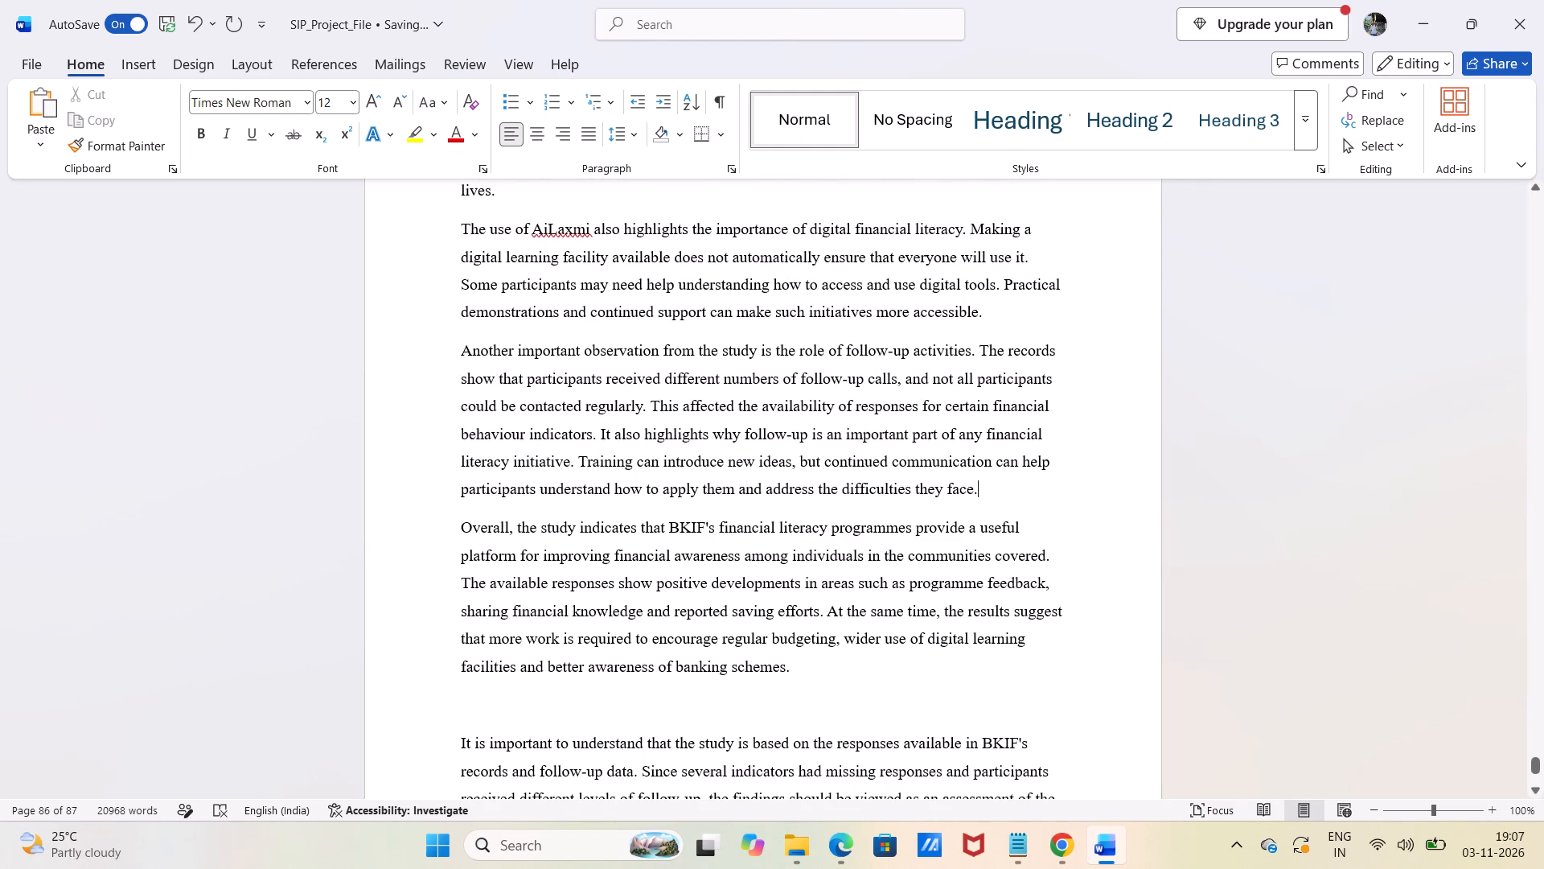
left_click(468, 715)
key("BackSpace")
Delete the empty line above "6.2 Final Remarks" and remove the "##" marker in front of that heading.
scroll(468, 715, "down", 1)
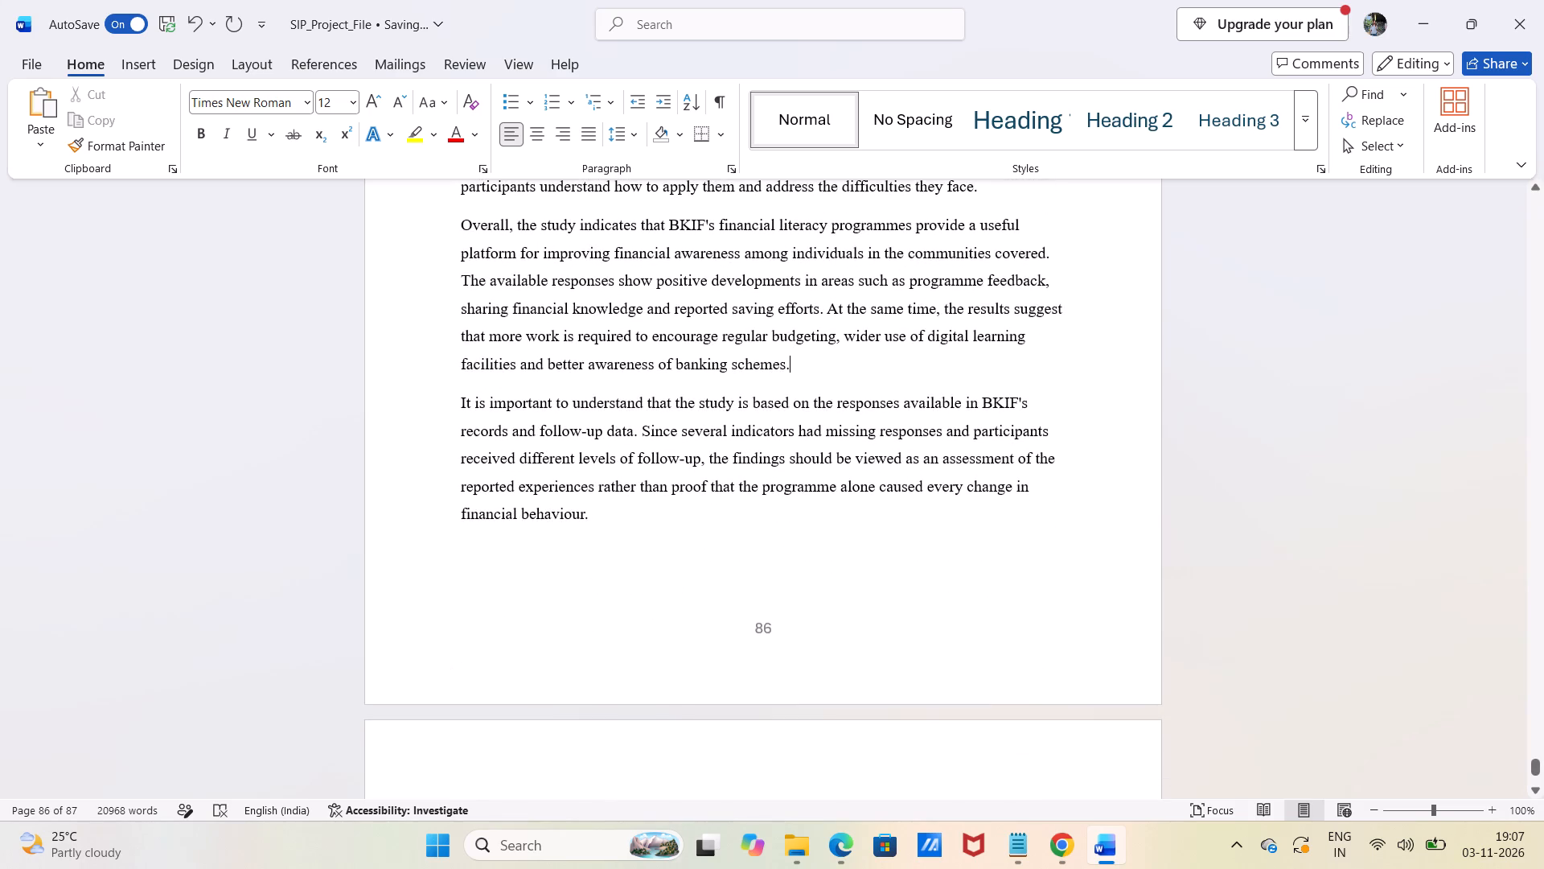
scroll(433, 560, "down", 2)
left_click(480, 681)
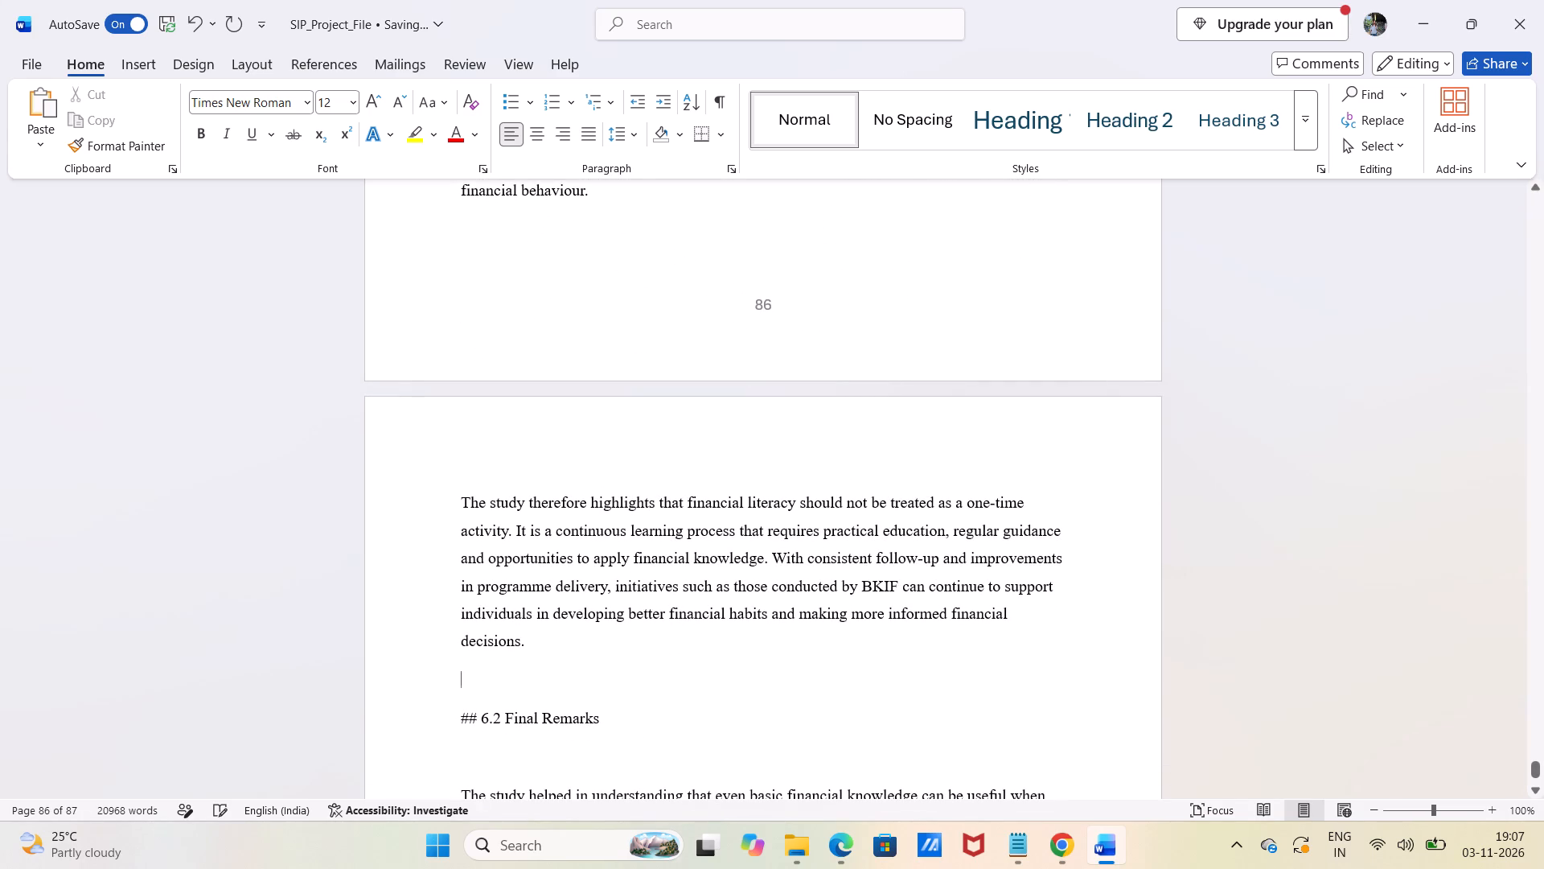
key("BackSpace")
left_click(479, 687)
key("BackSpace")
key("BackSpace")
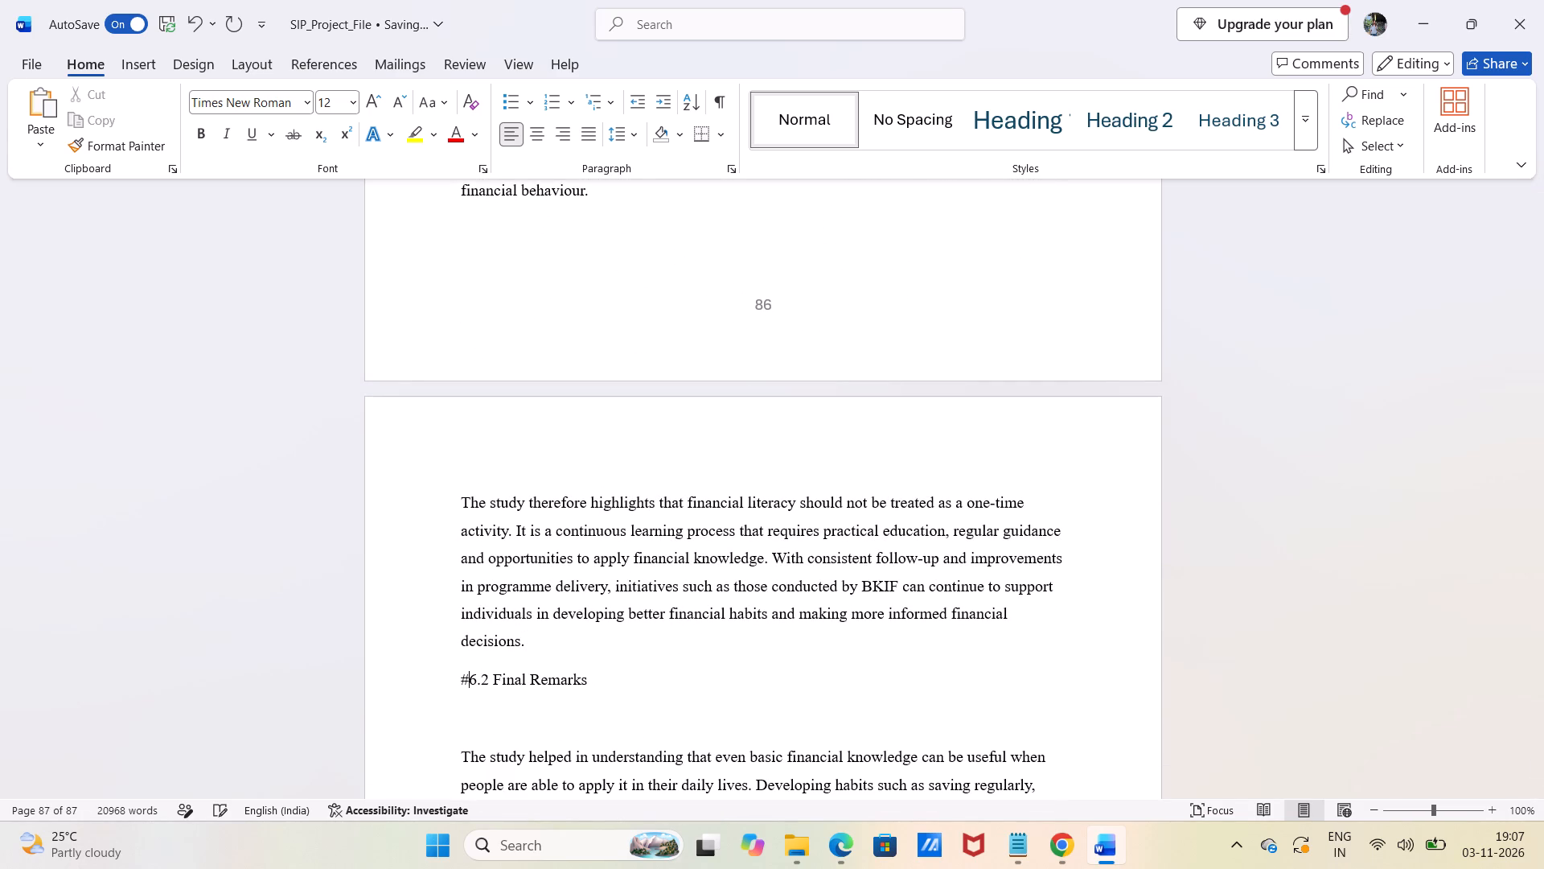
key("BackSpace")
Format the "6.2 Final Remarks" heading as bold, 16 pt and uppercase.
left_click_drag(450, 675, 614, 691)
left_click(631, 655)
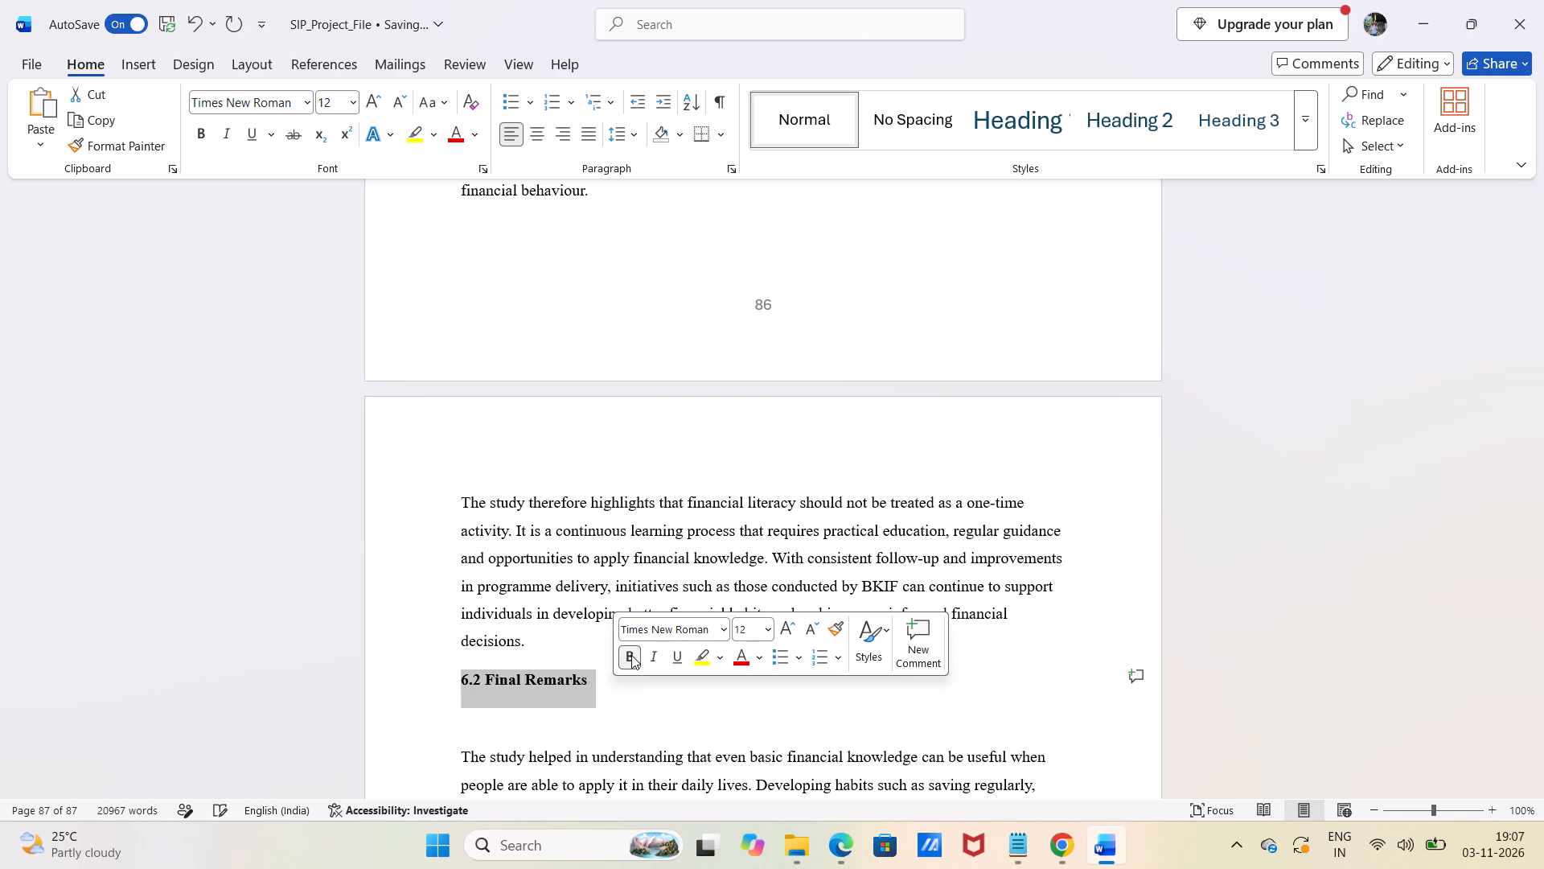
left_click(740, 626)
type("16")
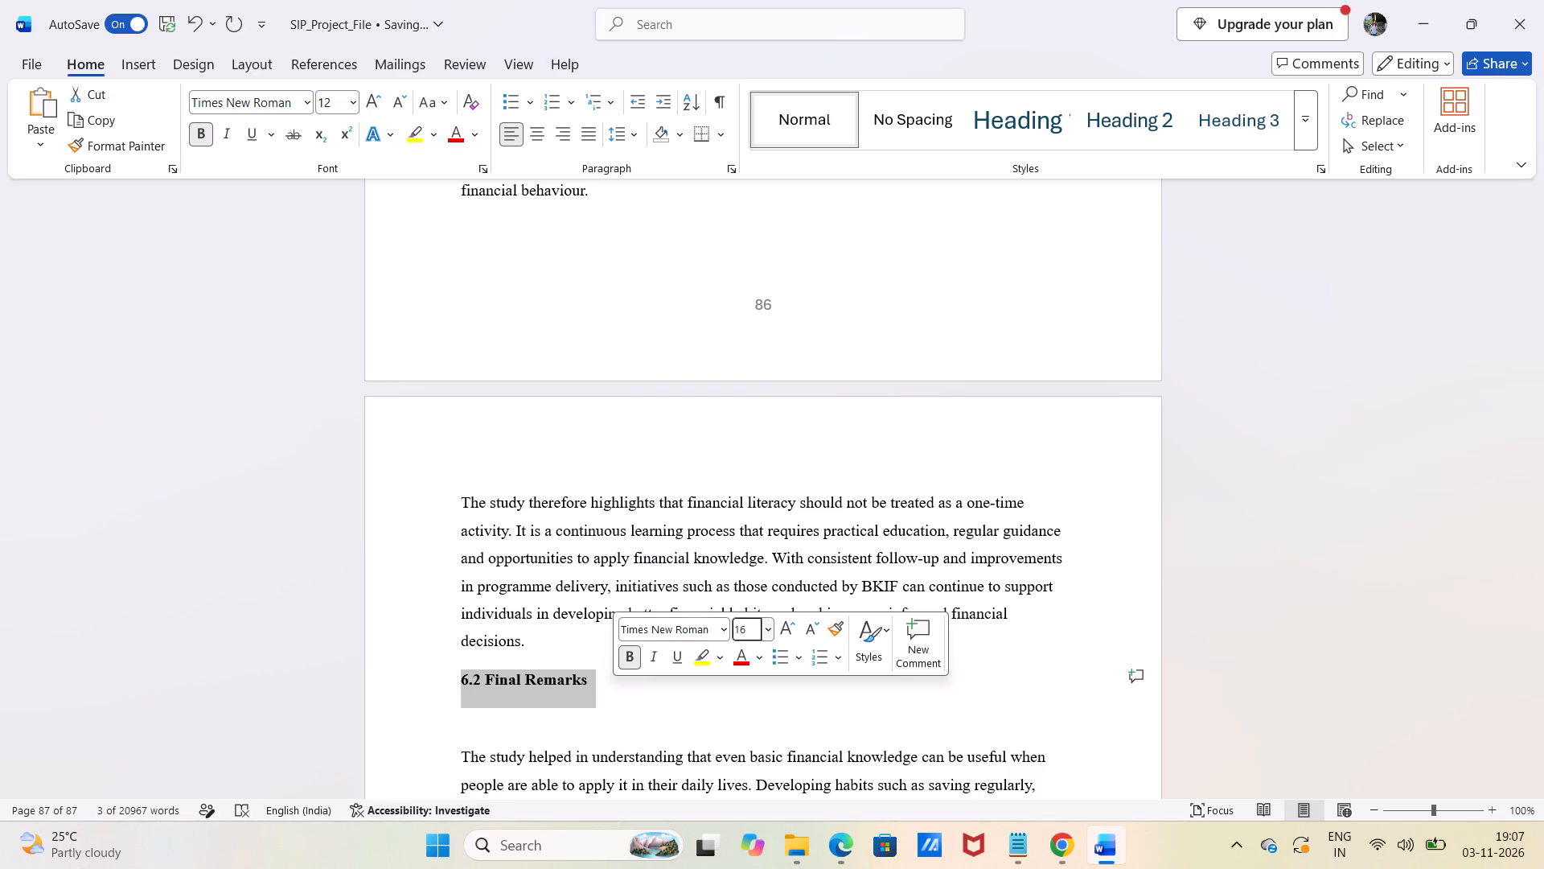
key("Return")
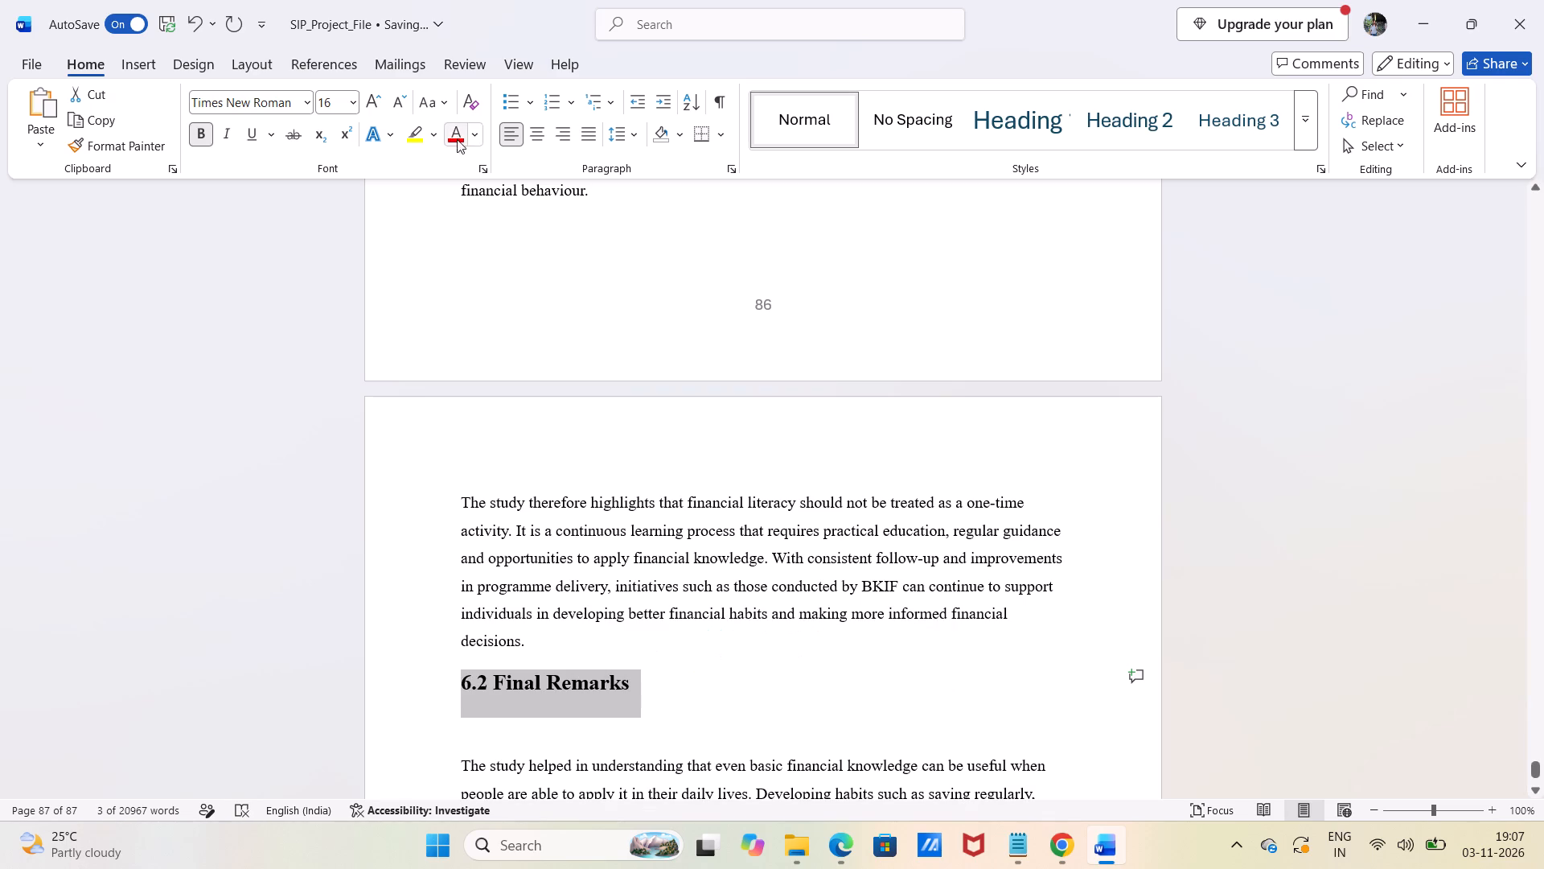
left_click(447, 99)
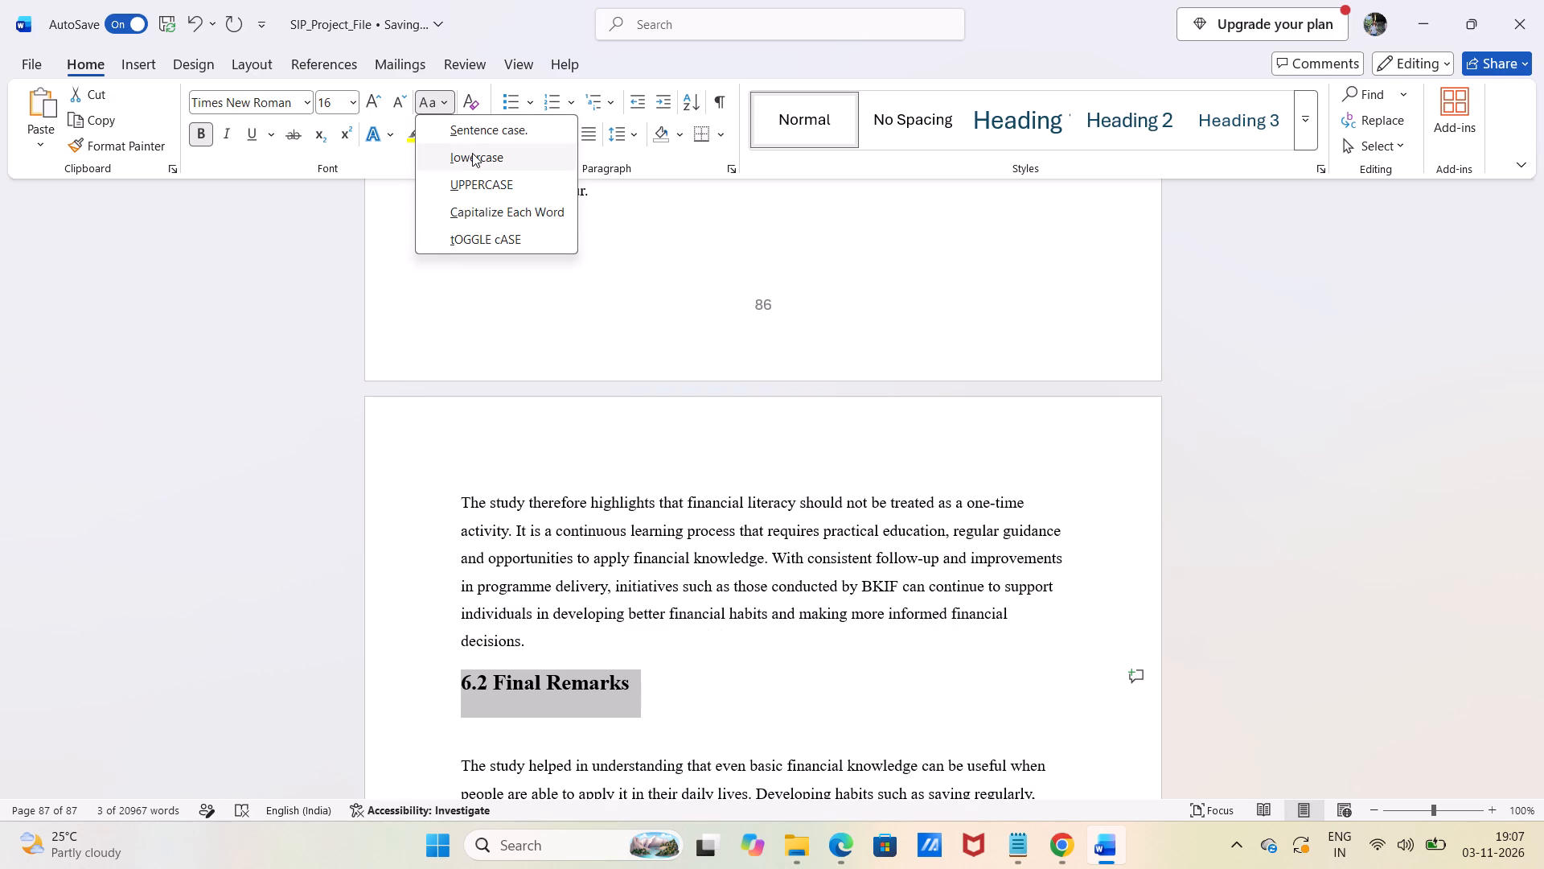
left_click(475, 177)
left_click(289, 546)
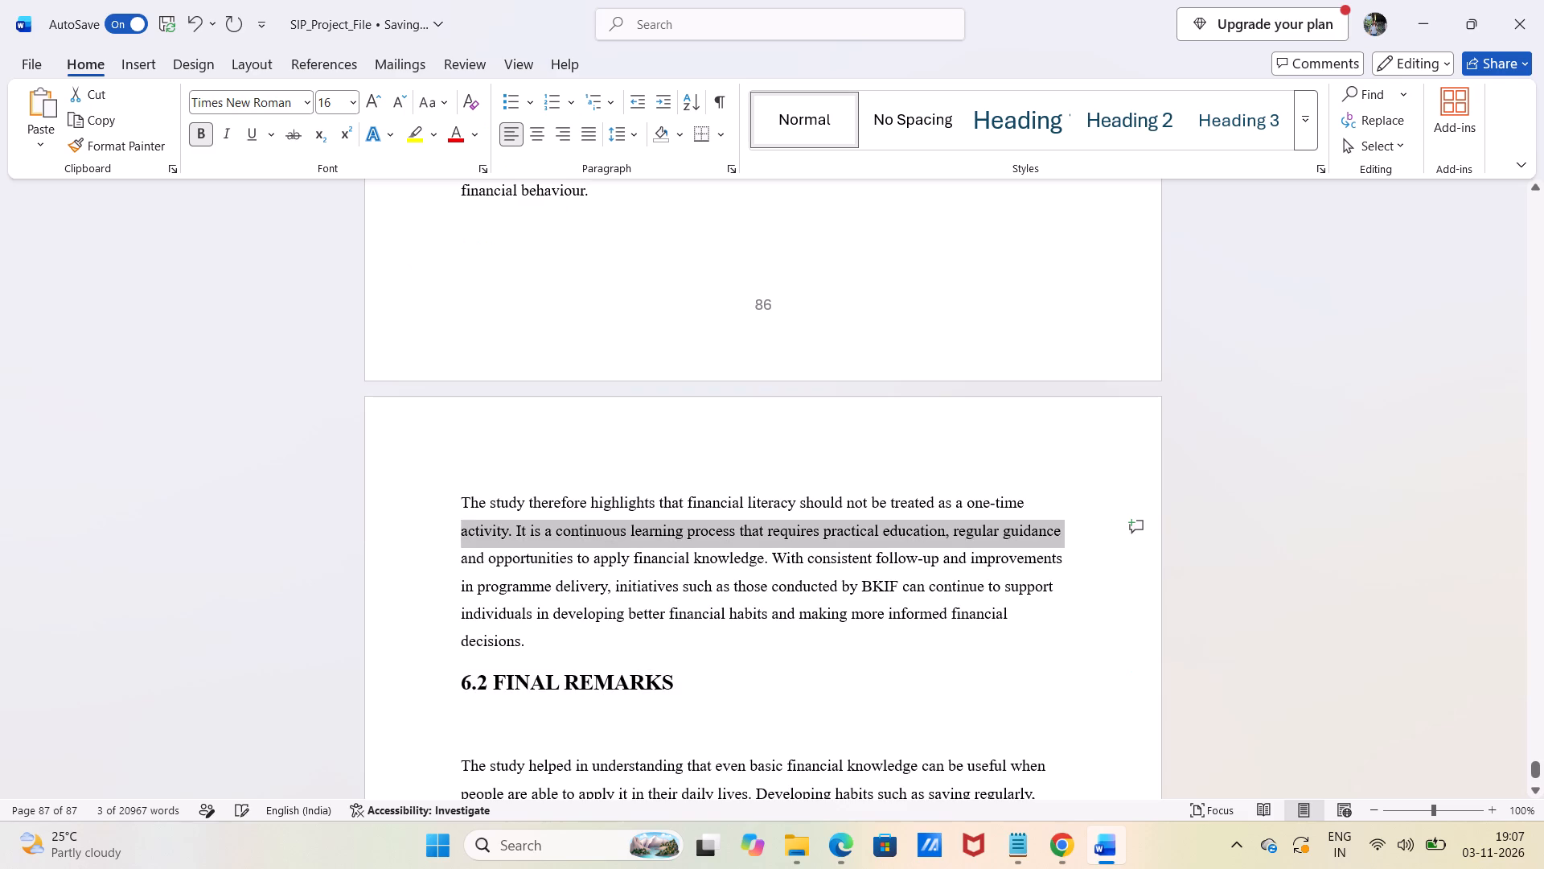
Delete the empty lines below the 6.2 heading and between the section's three paragraphs.
scroll(289, 546, "down", 1)
left_click(501, 401)
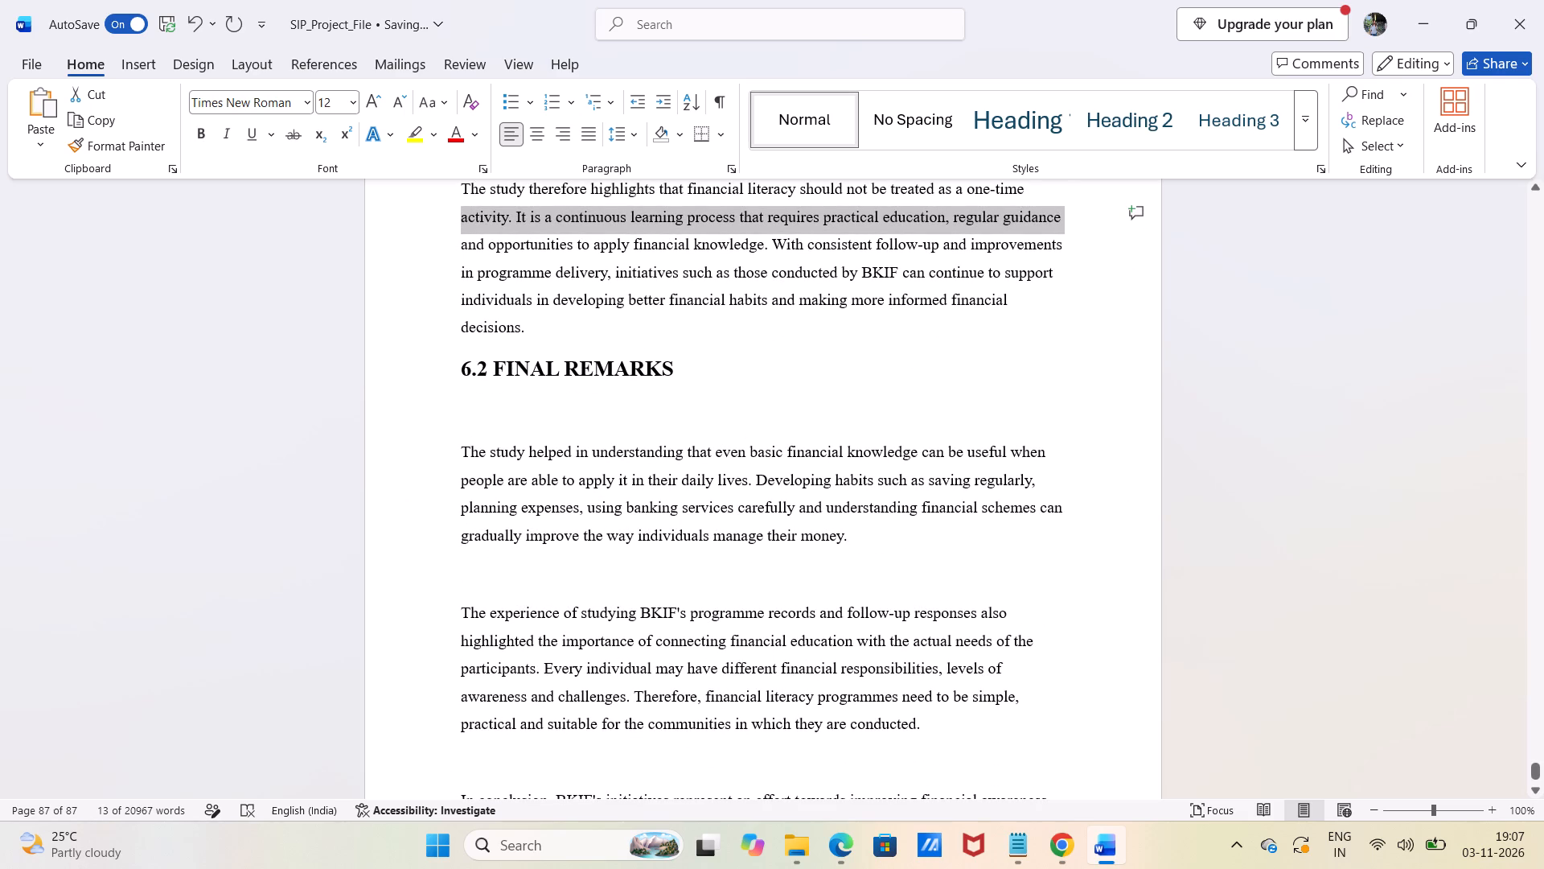
key("Down")
key("BackSpace")
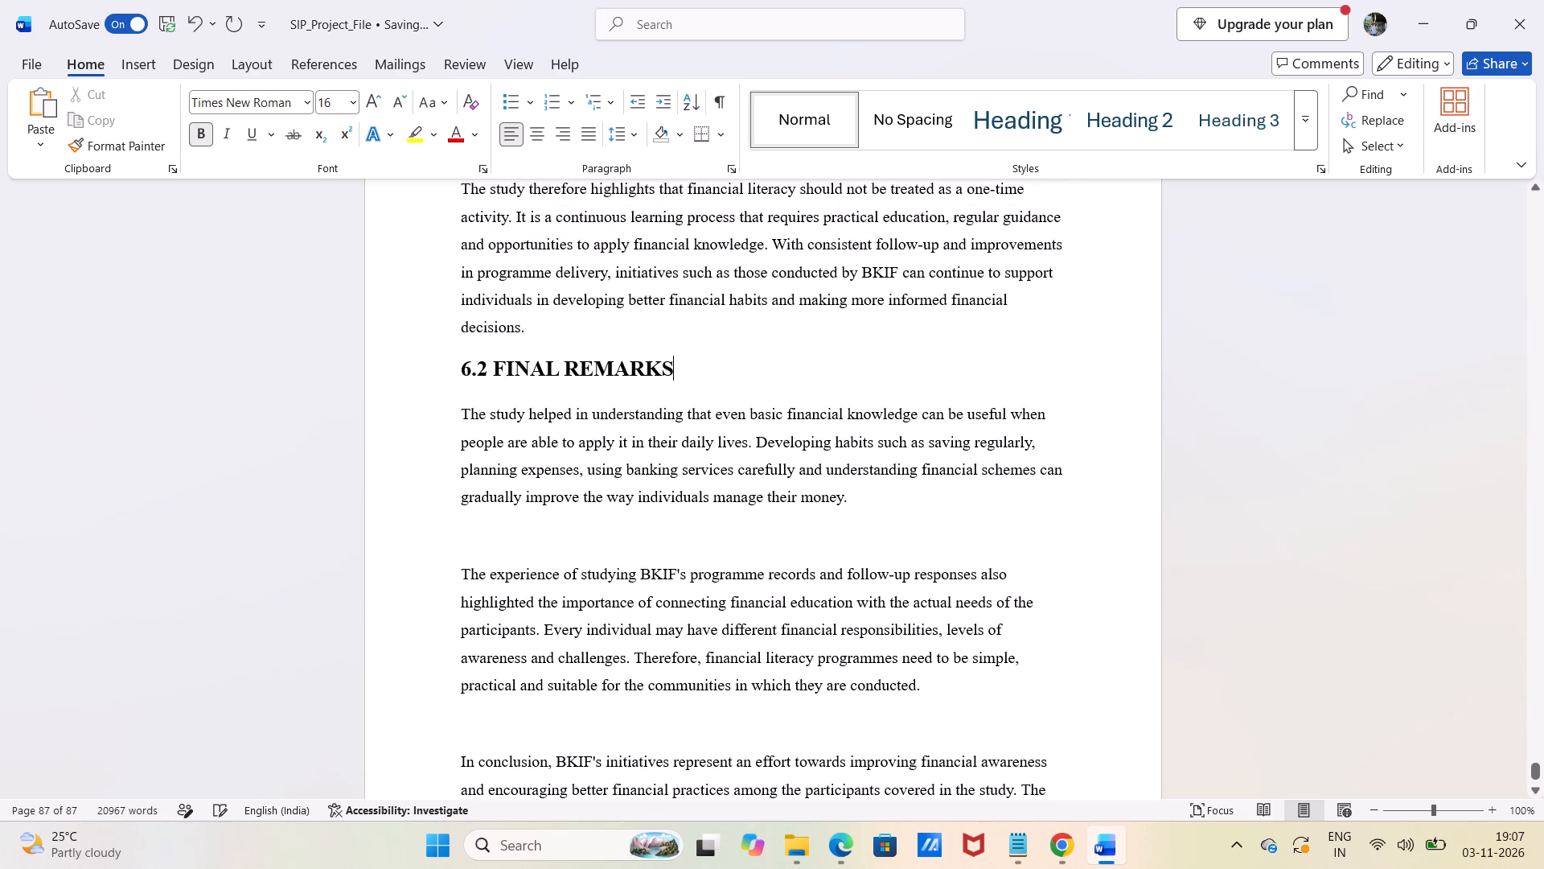
left_click(486, 539)
key("BackSpace")
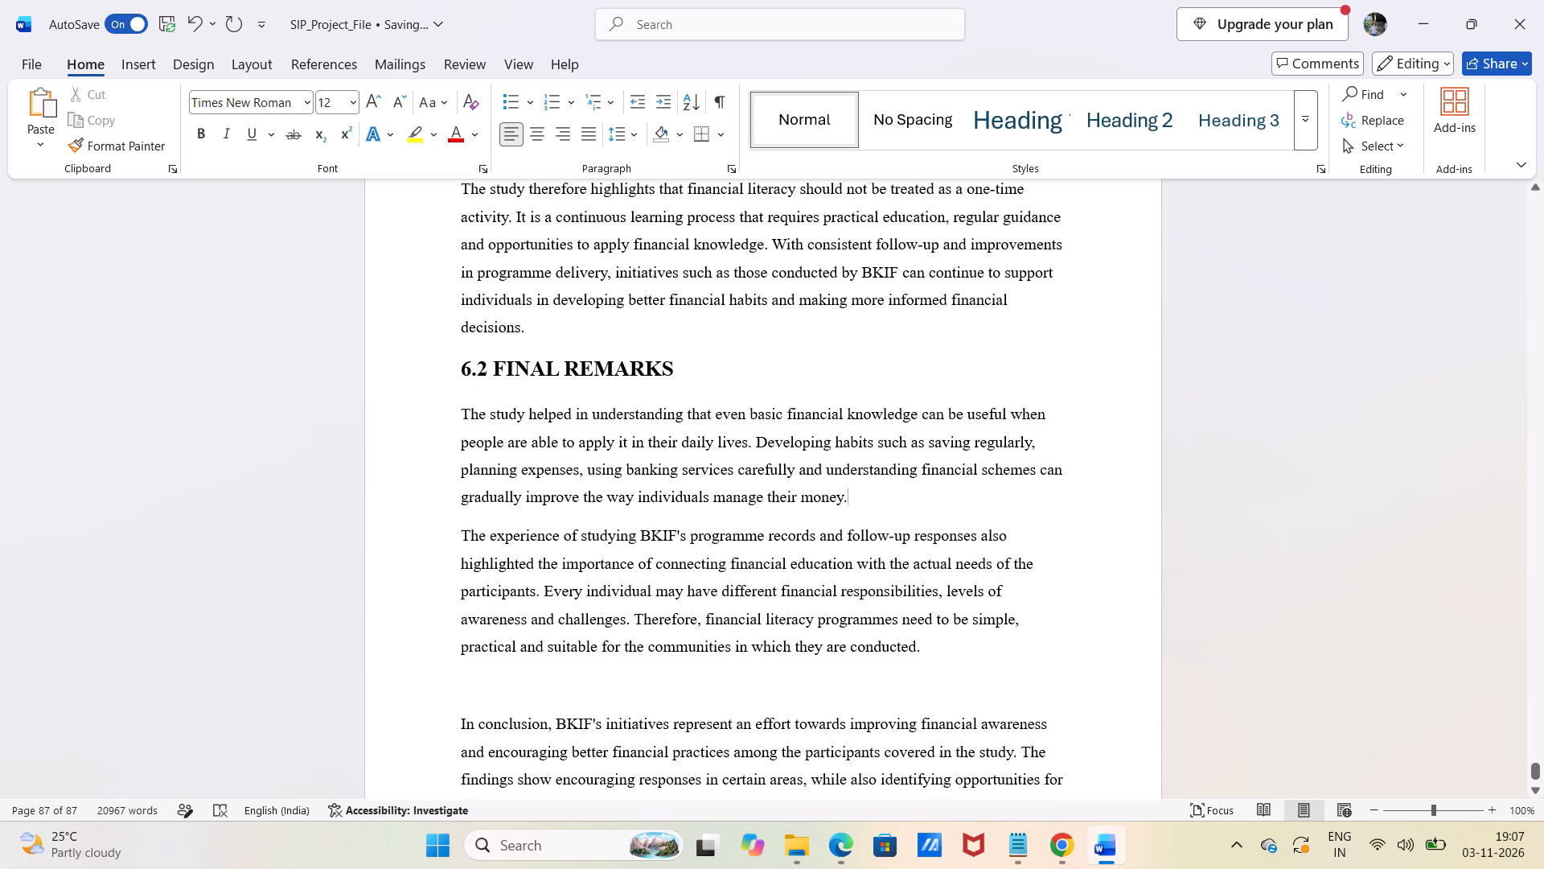
left_click(476, 685)
key("BackSpace")
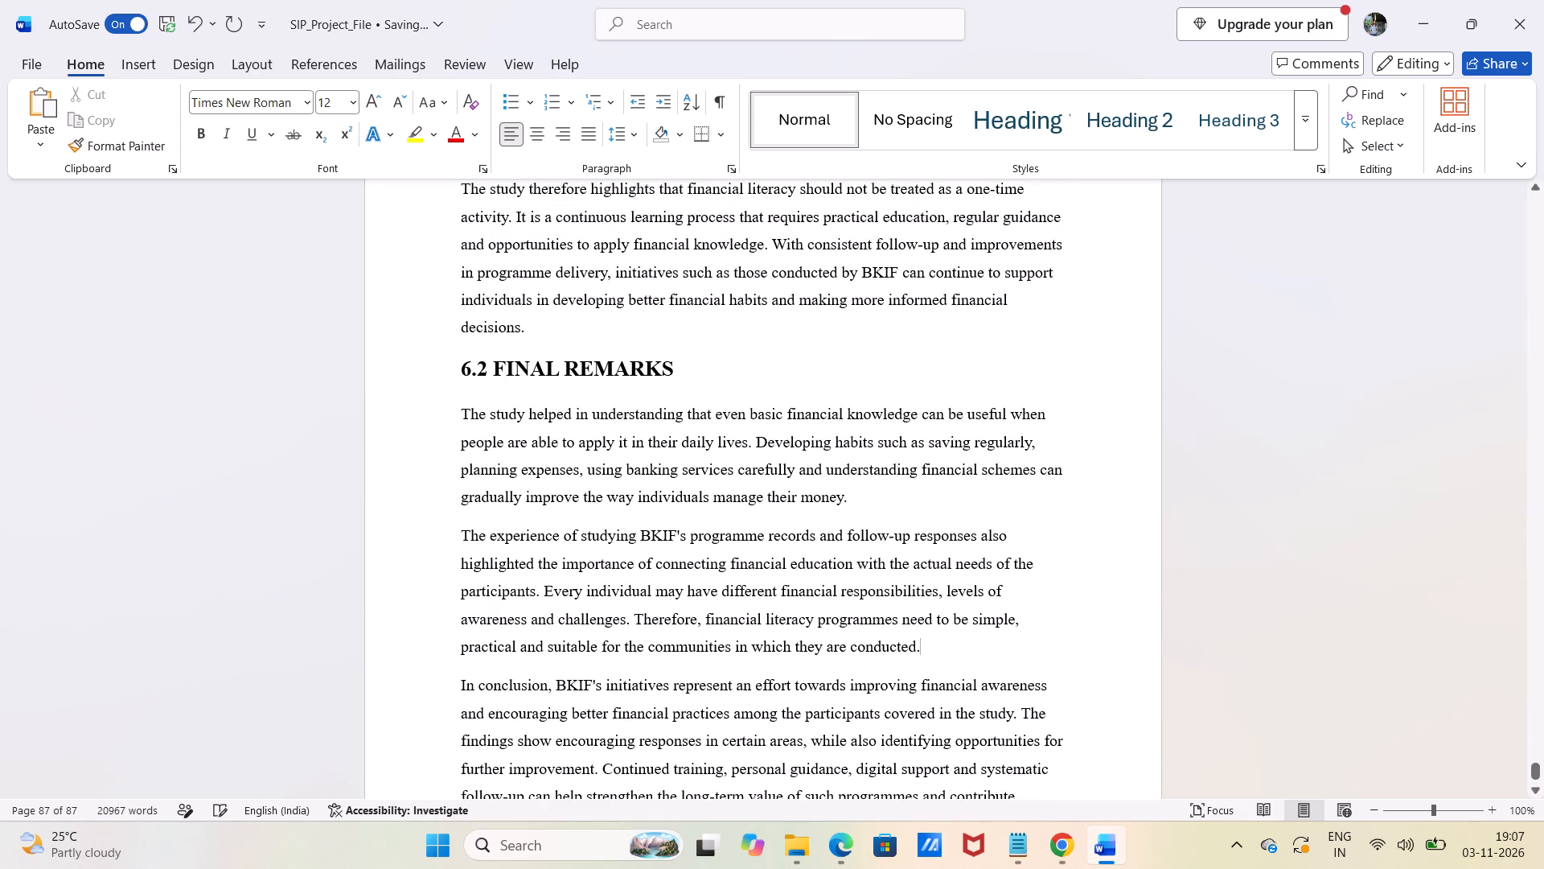
Review the report from the Chapter 4 data analysis through the end of Chapter 6, checking content and layout.
scroll(525, 547, "down", 1)
scroll(525, 547, "up", 4)
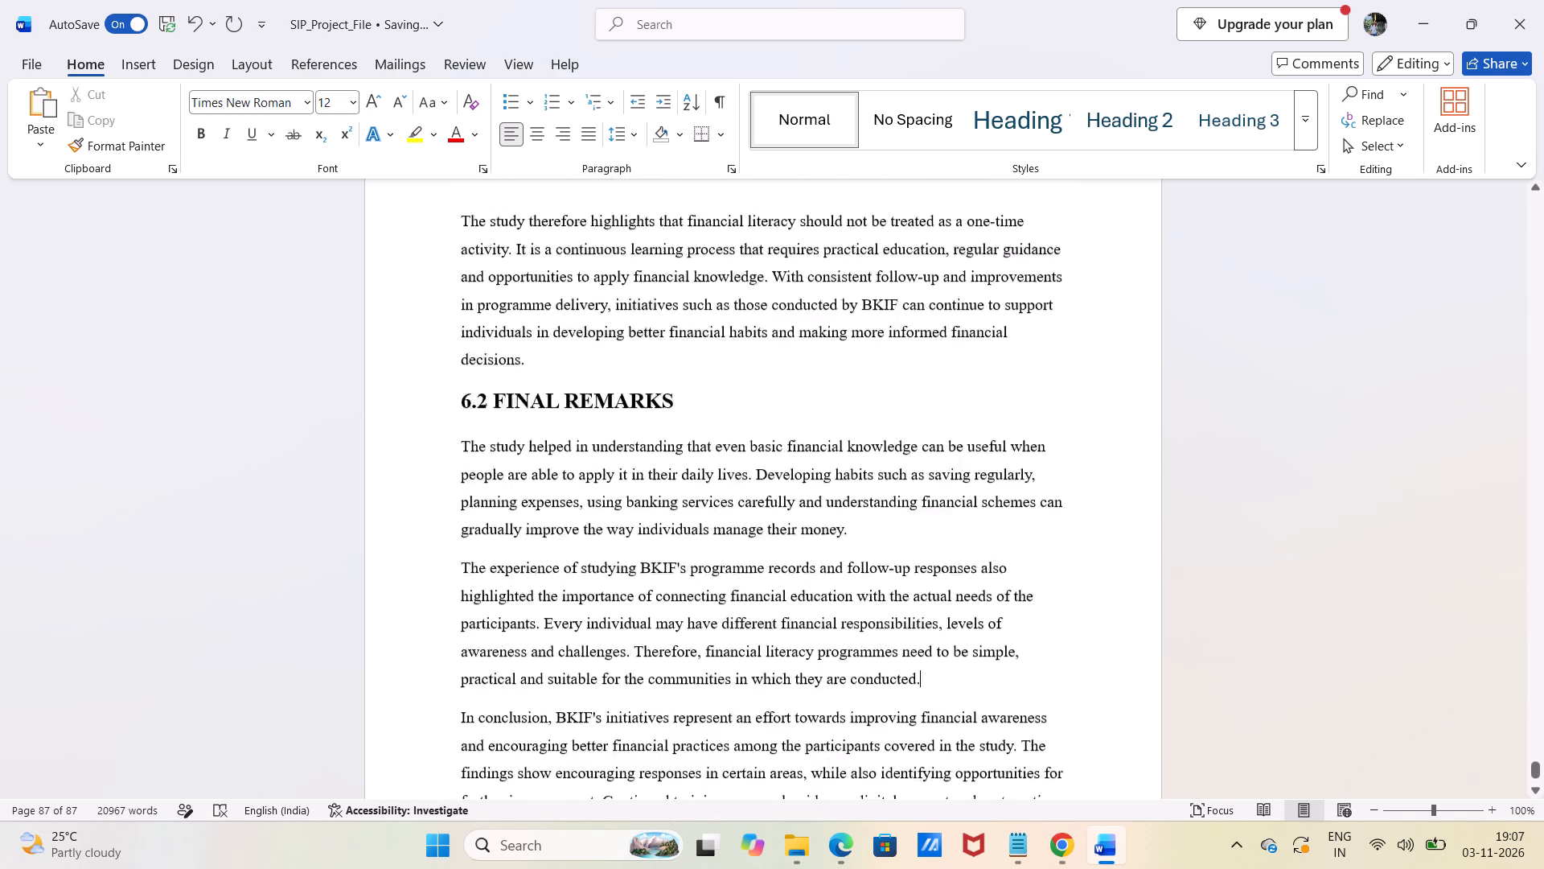
scroll(525, 547, "up", 2)
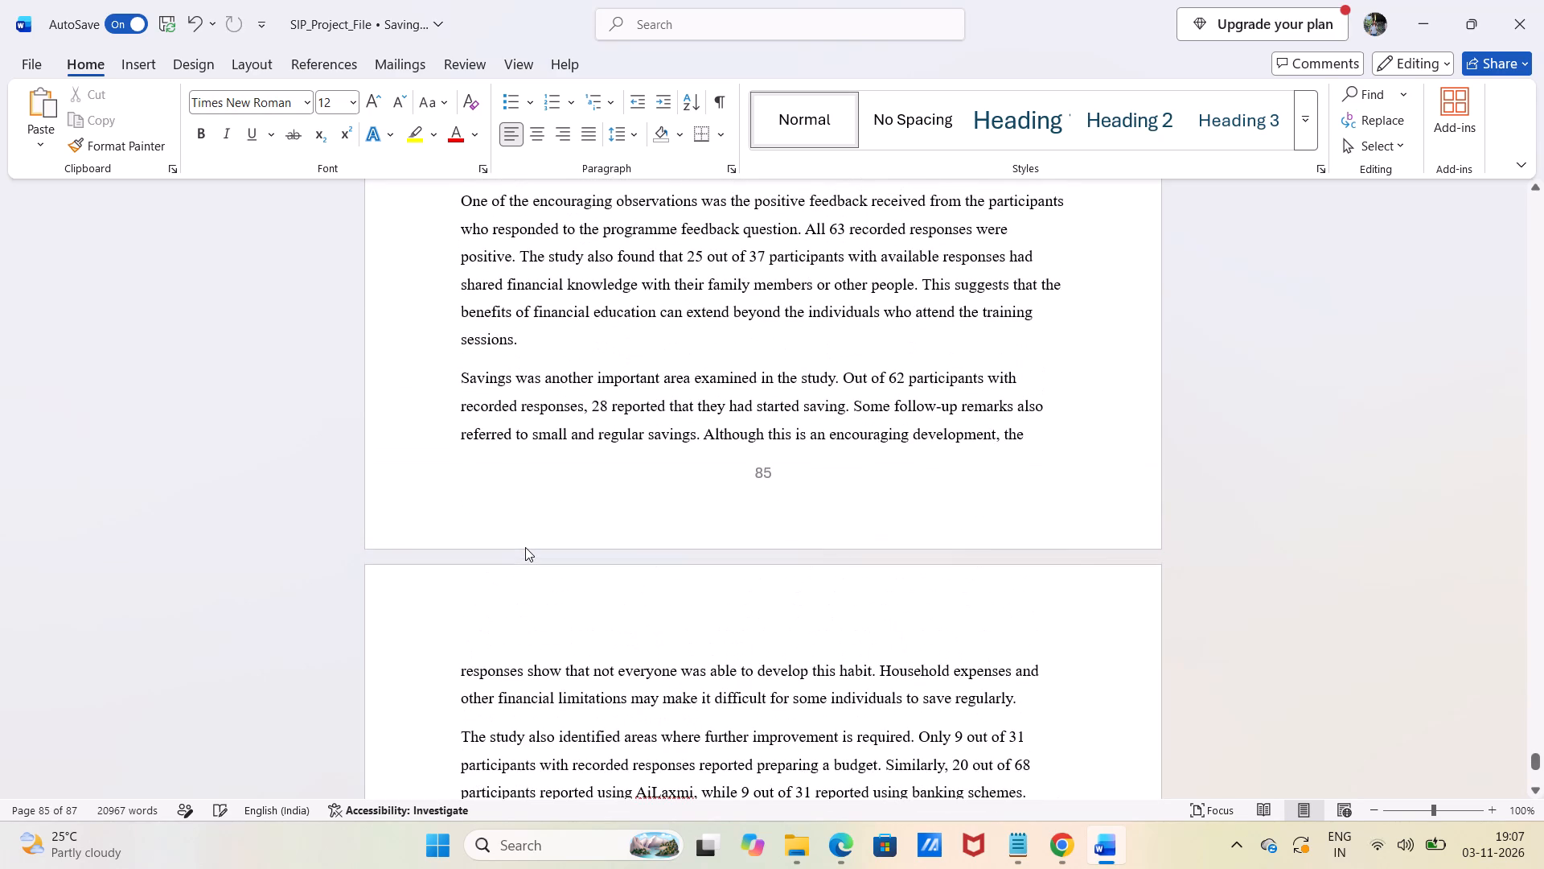
scroll(613, 535, "up", 5)
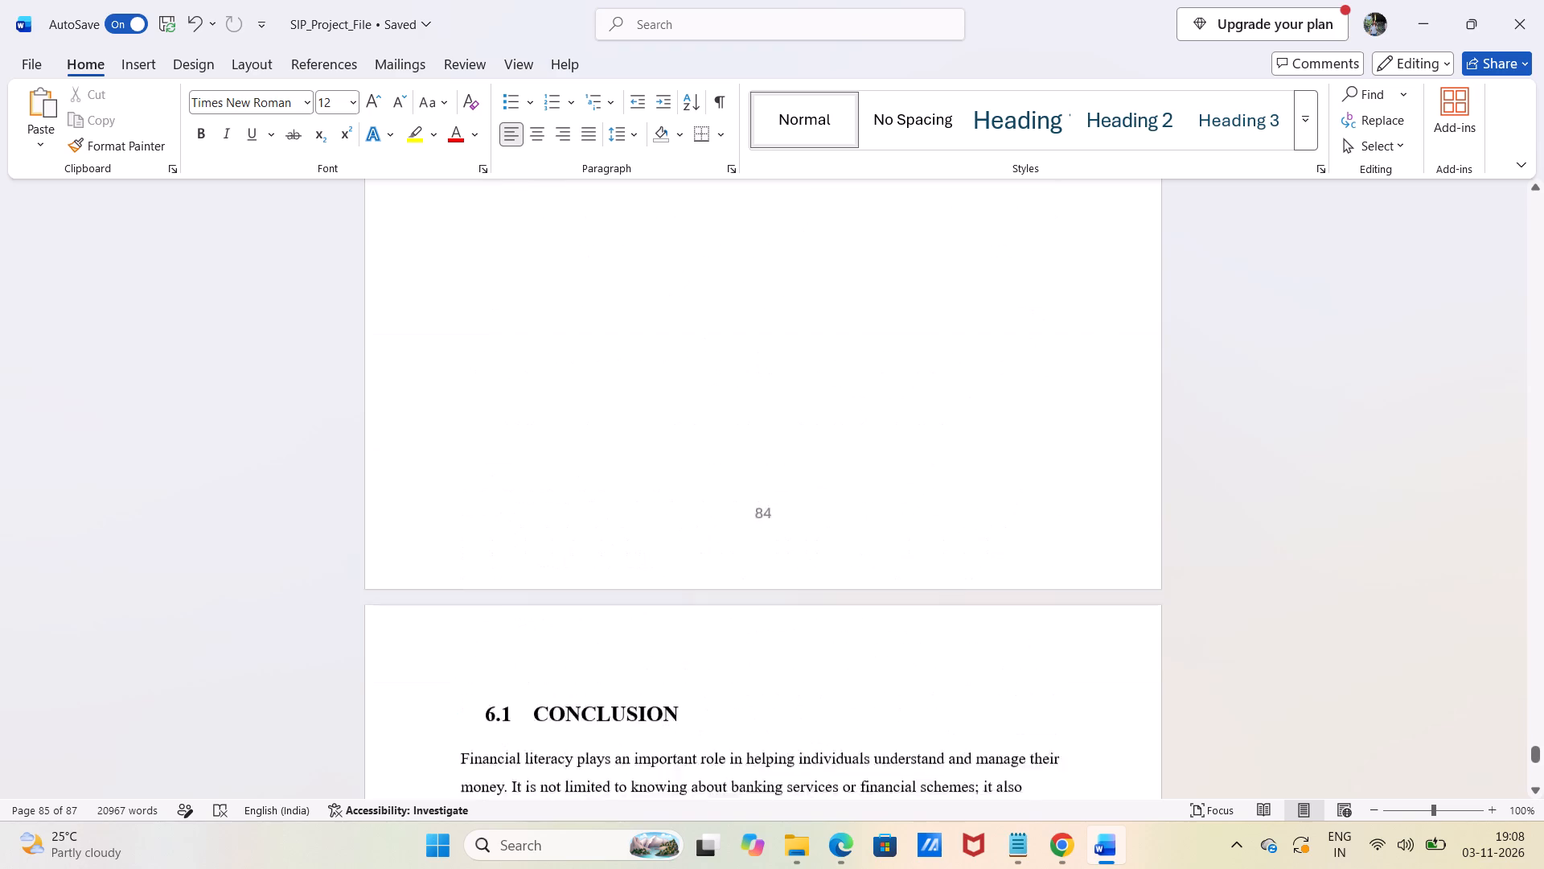
scroll(613, 535, "up", 12)
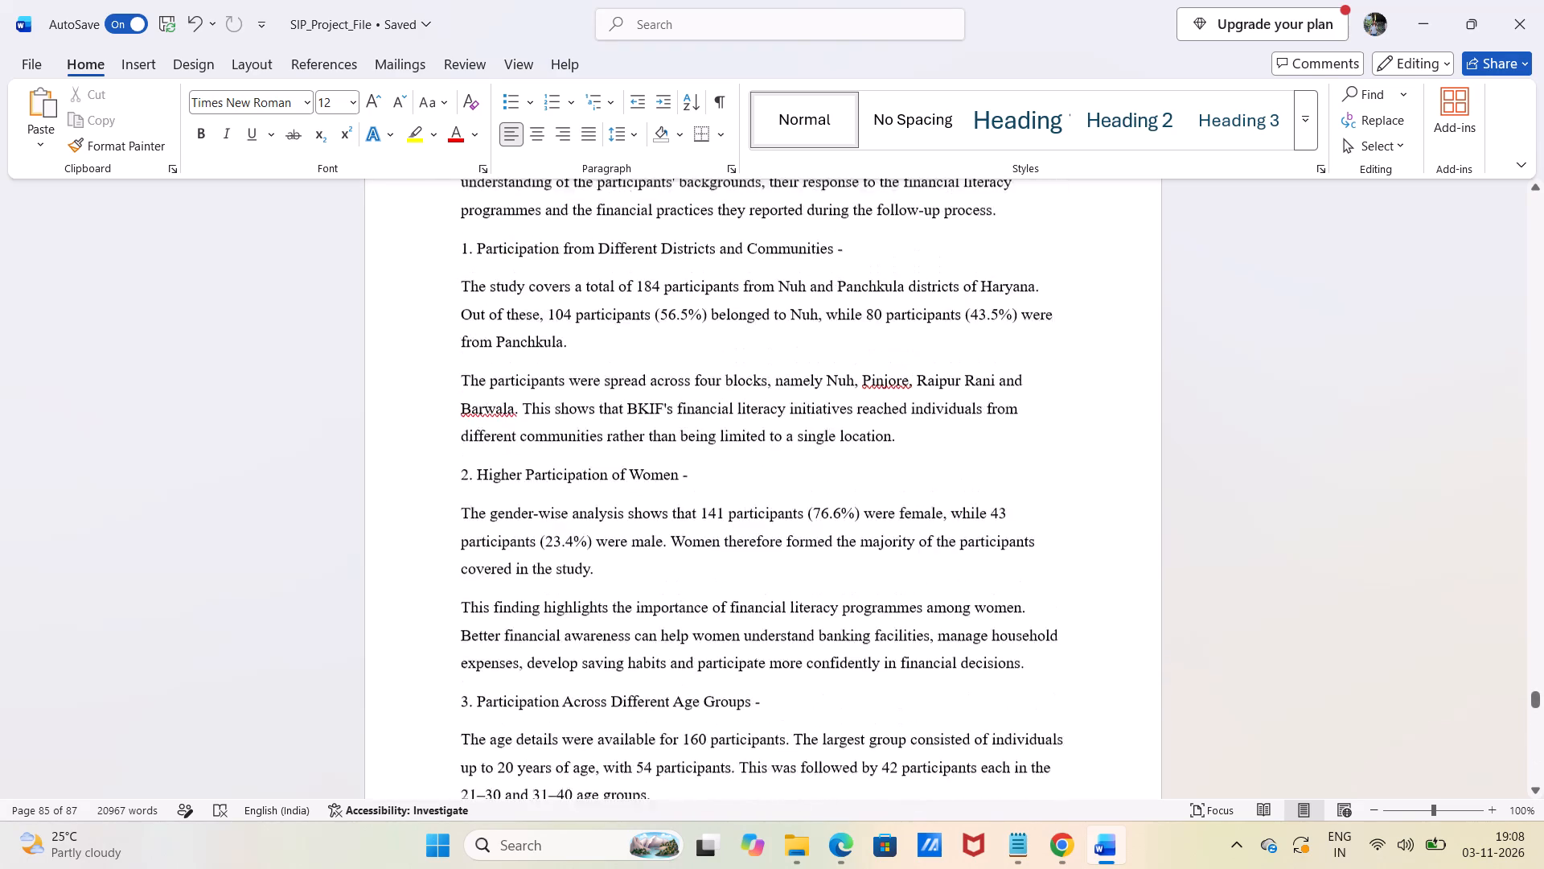
scroll(613, 535, "up", 12)
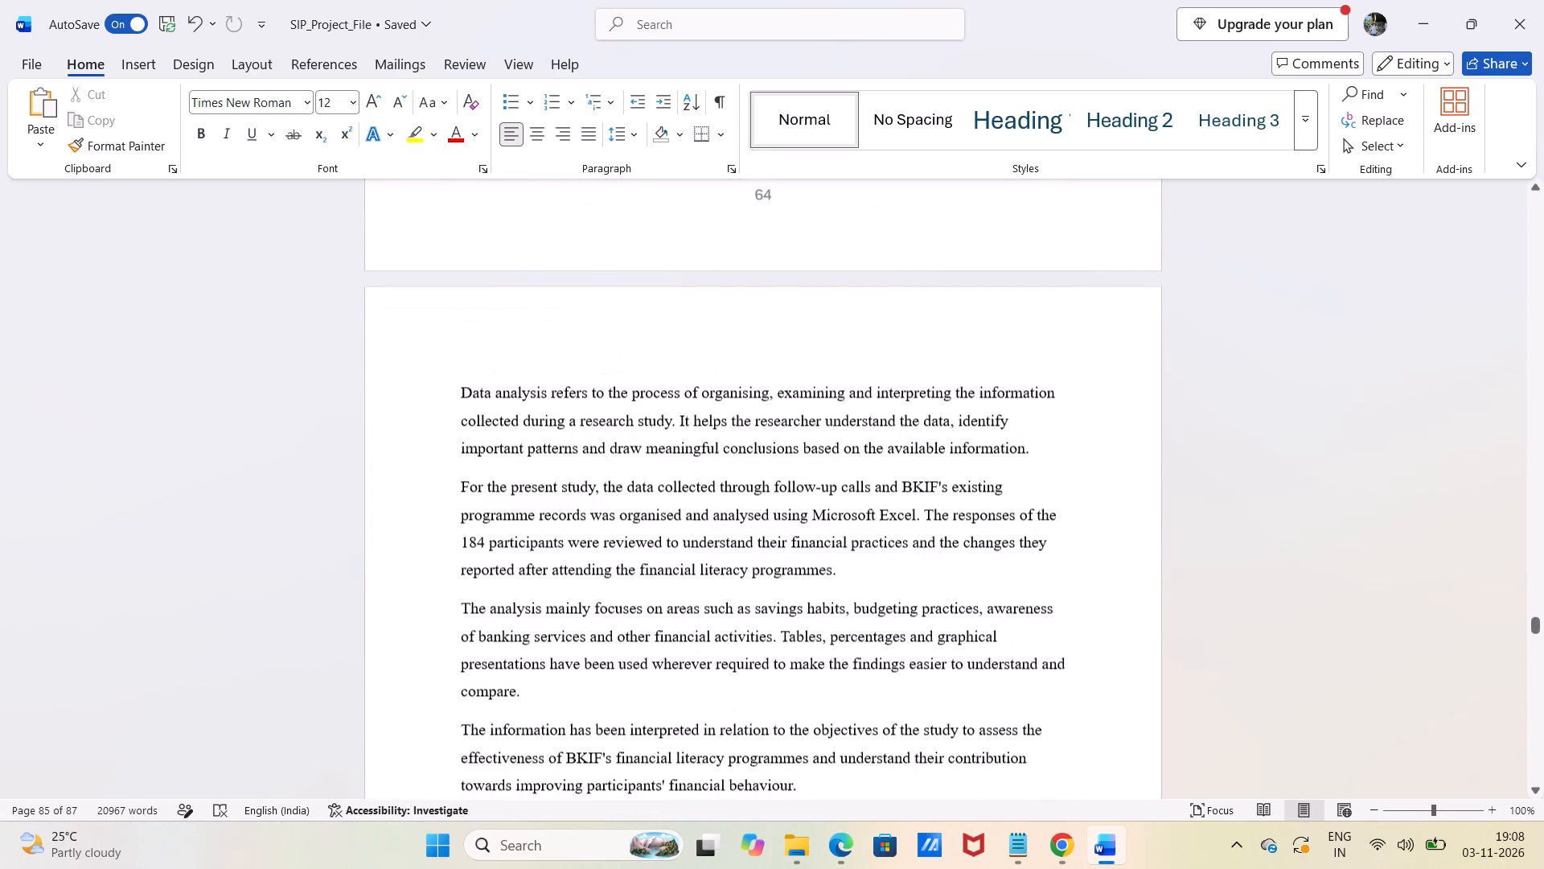
scroll(613, 535, "up", 5)
scroll(613, 535, "down", 4)
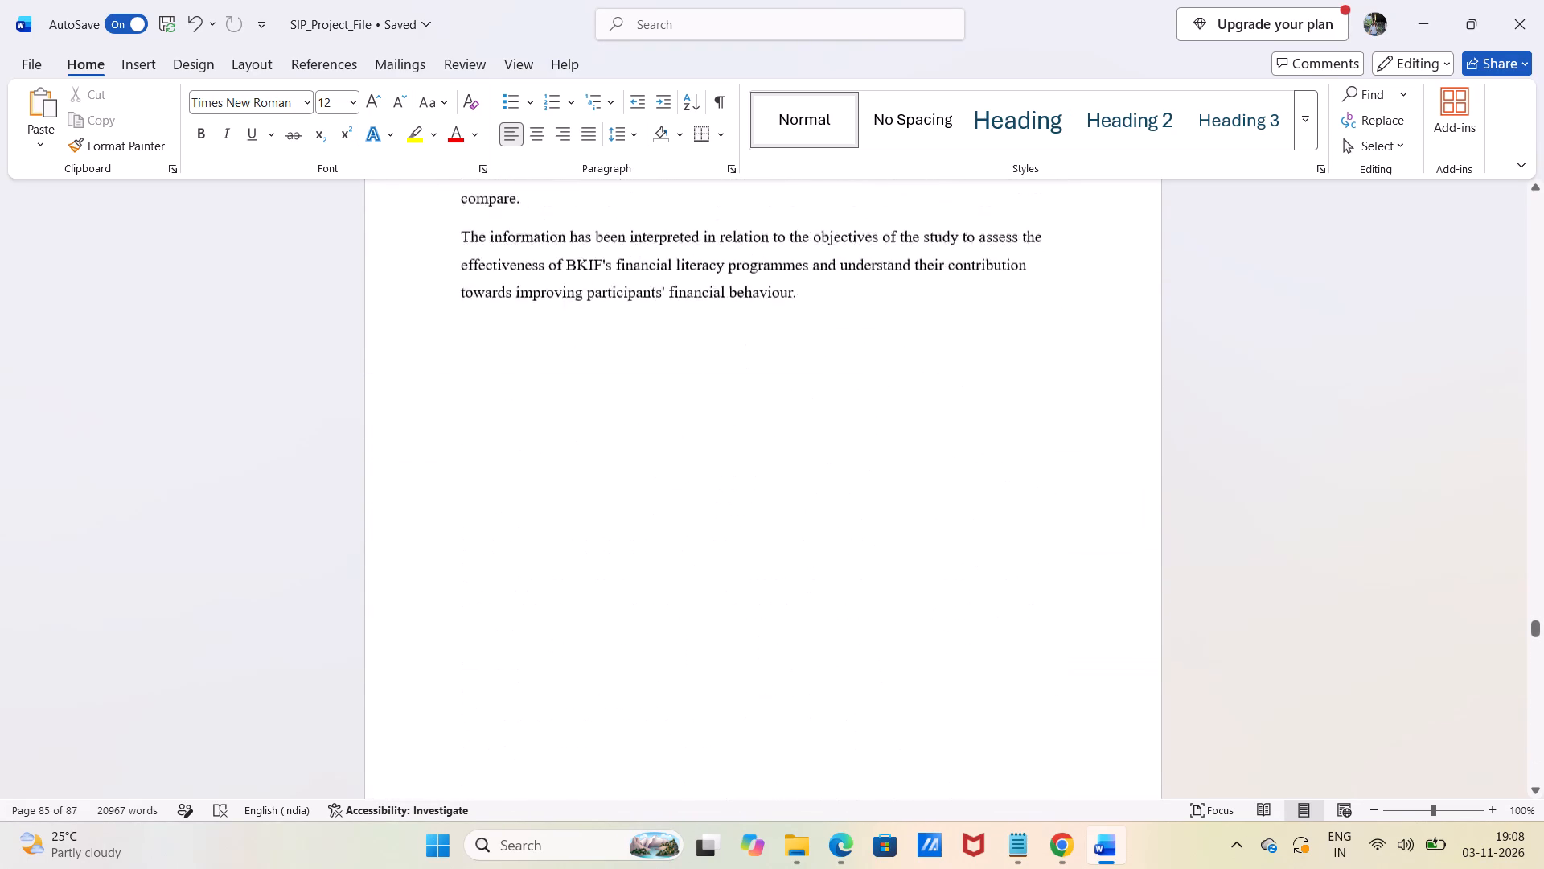
scroll(613, 535, "down", 8)
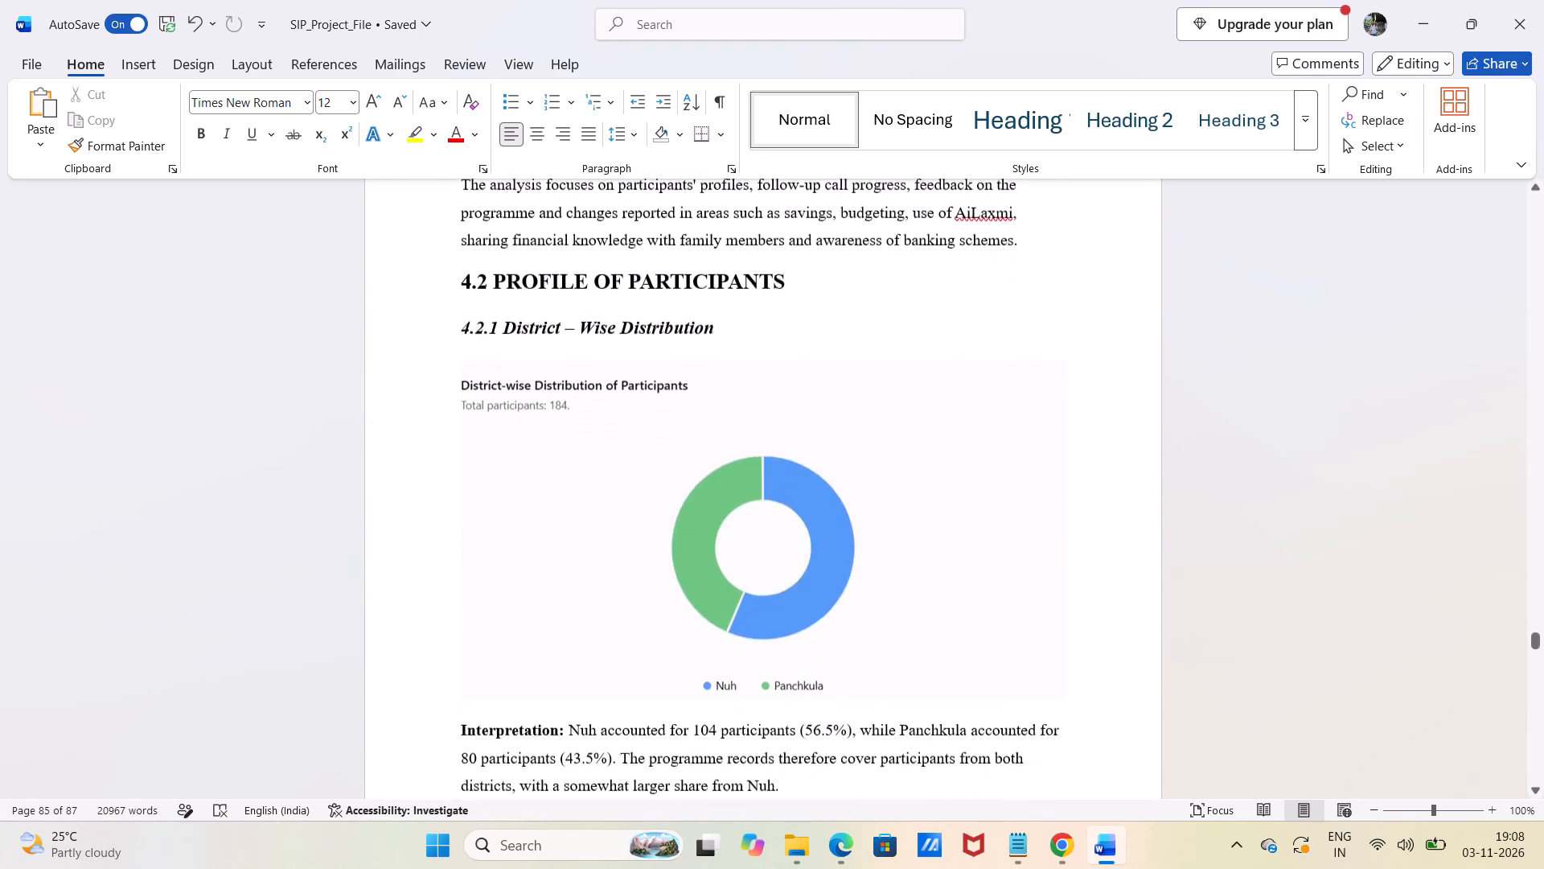
scroll(613, 535, "down", 9)
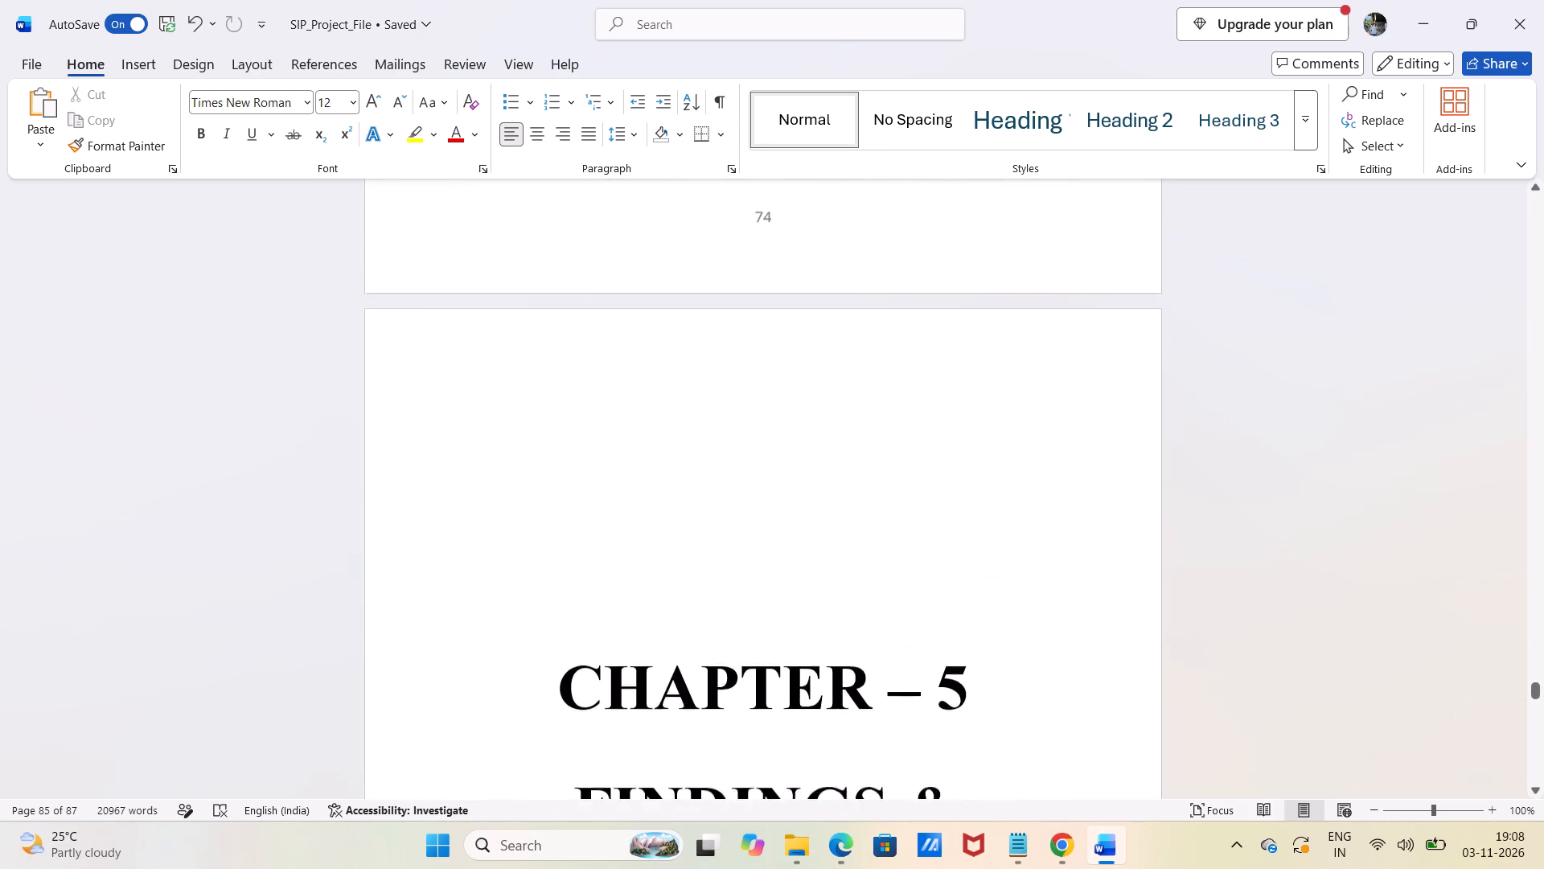
scroll(613, 535, "down", 2)
scroll(613, 535, "up", 1)
scroll(613, 535, "down", 3)
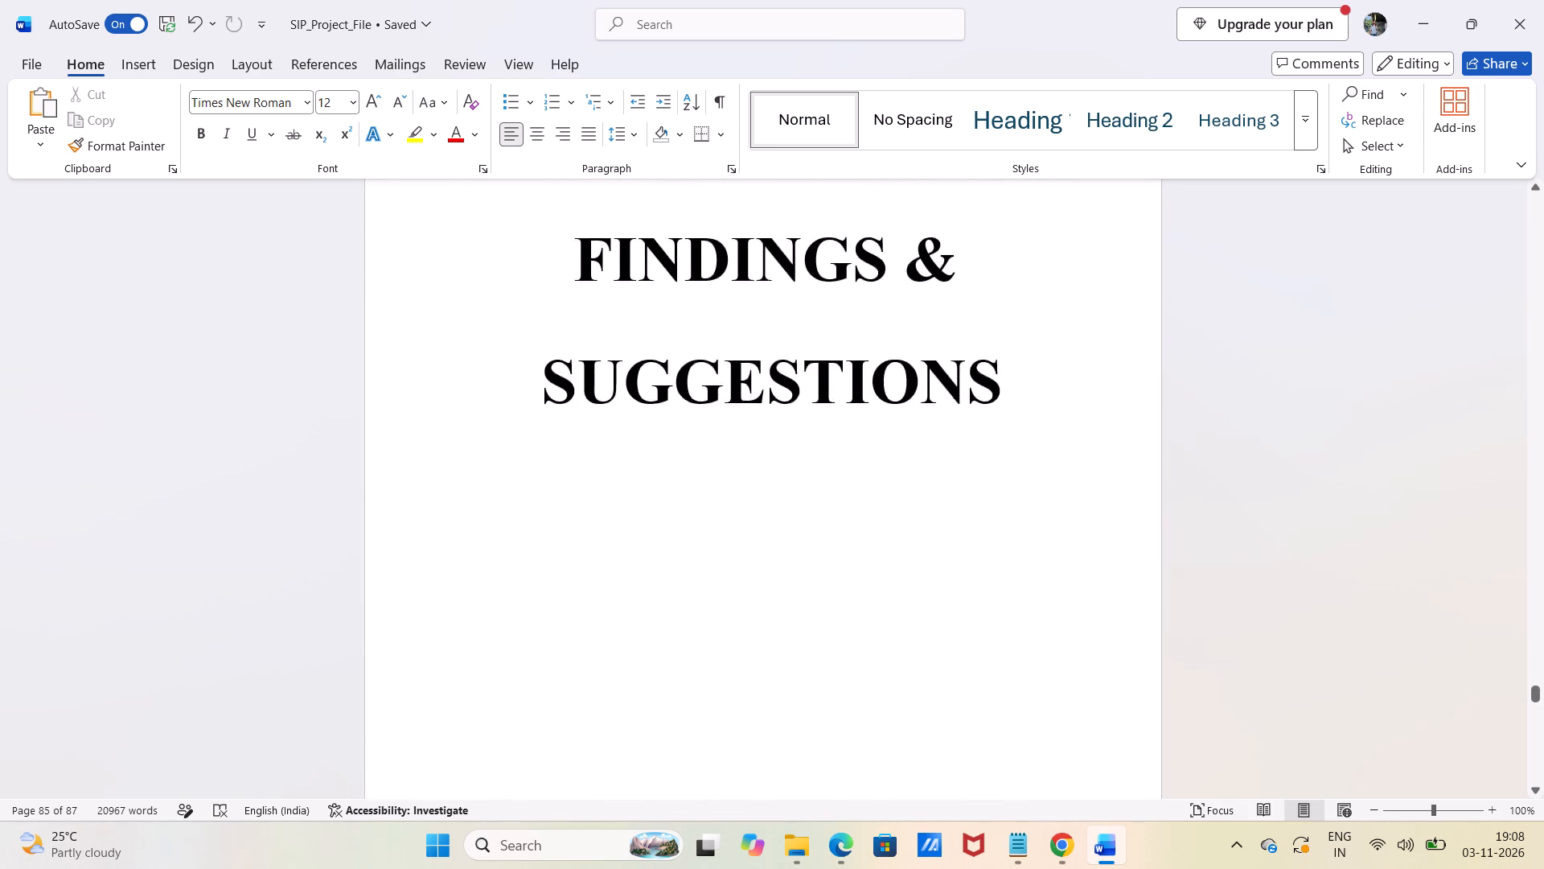
scroll(613, 535, "down", 7)
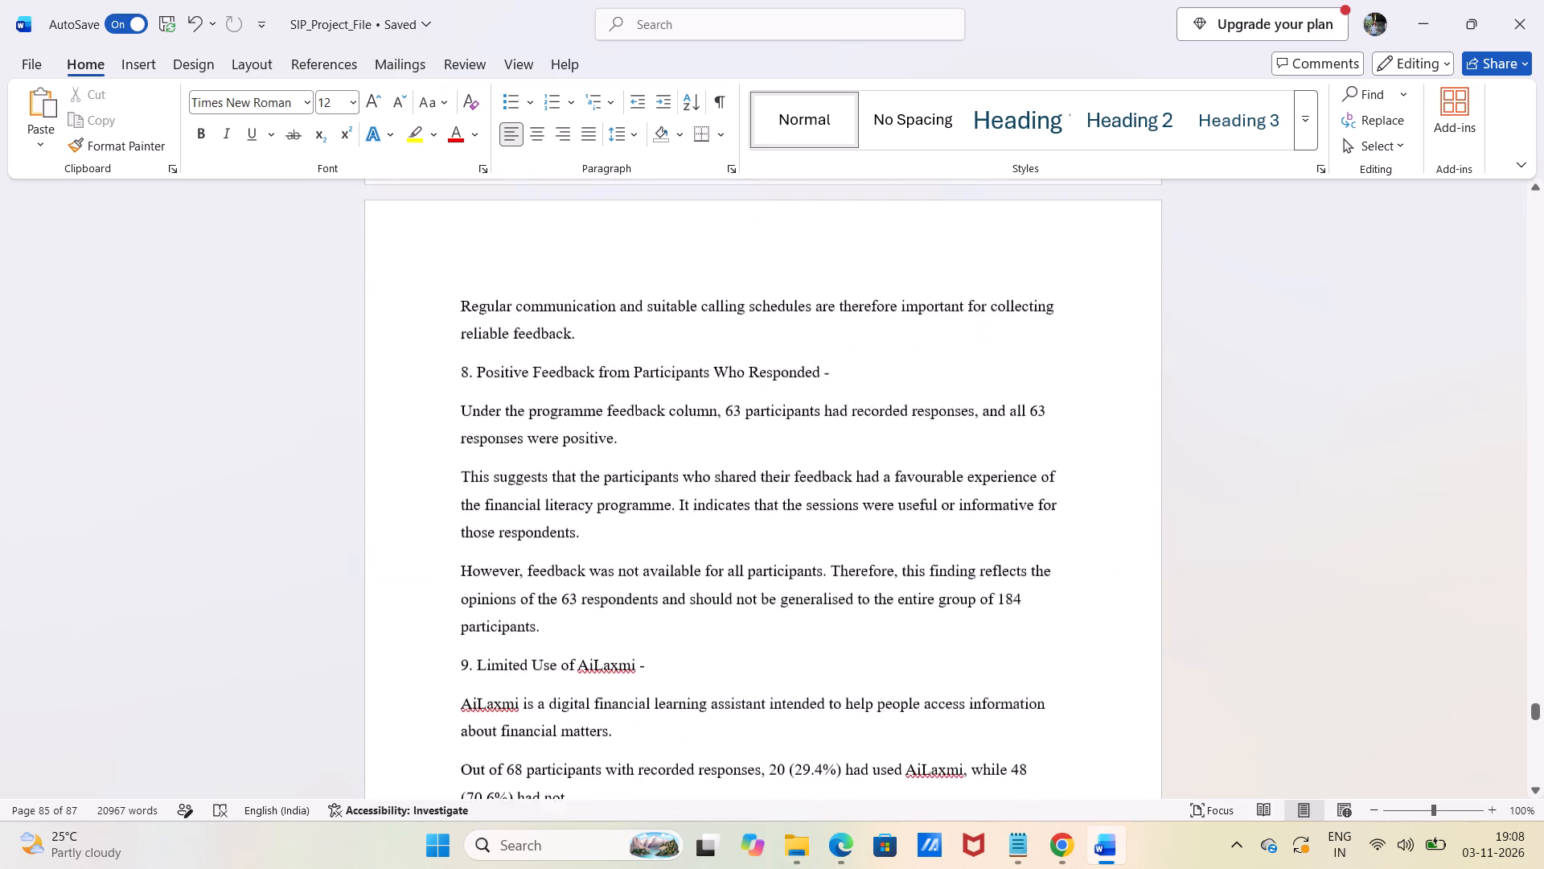
scroll(613, 535, "down", 7)
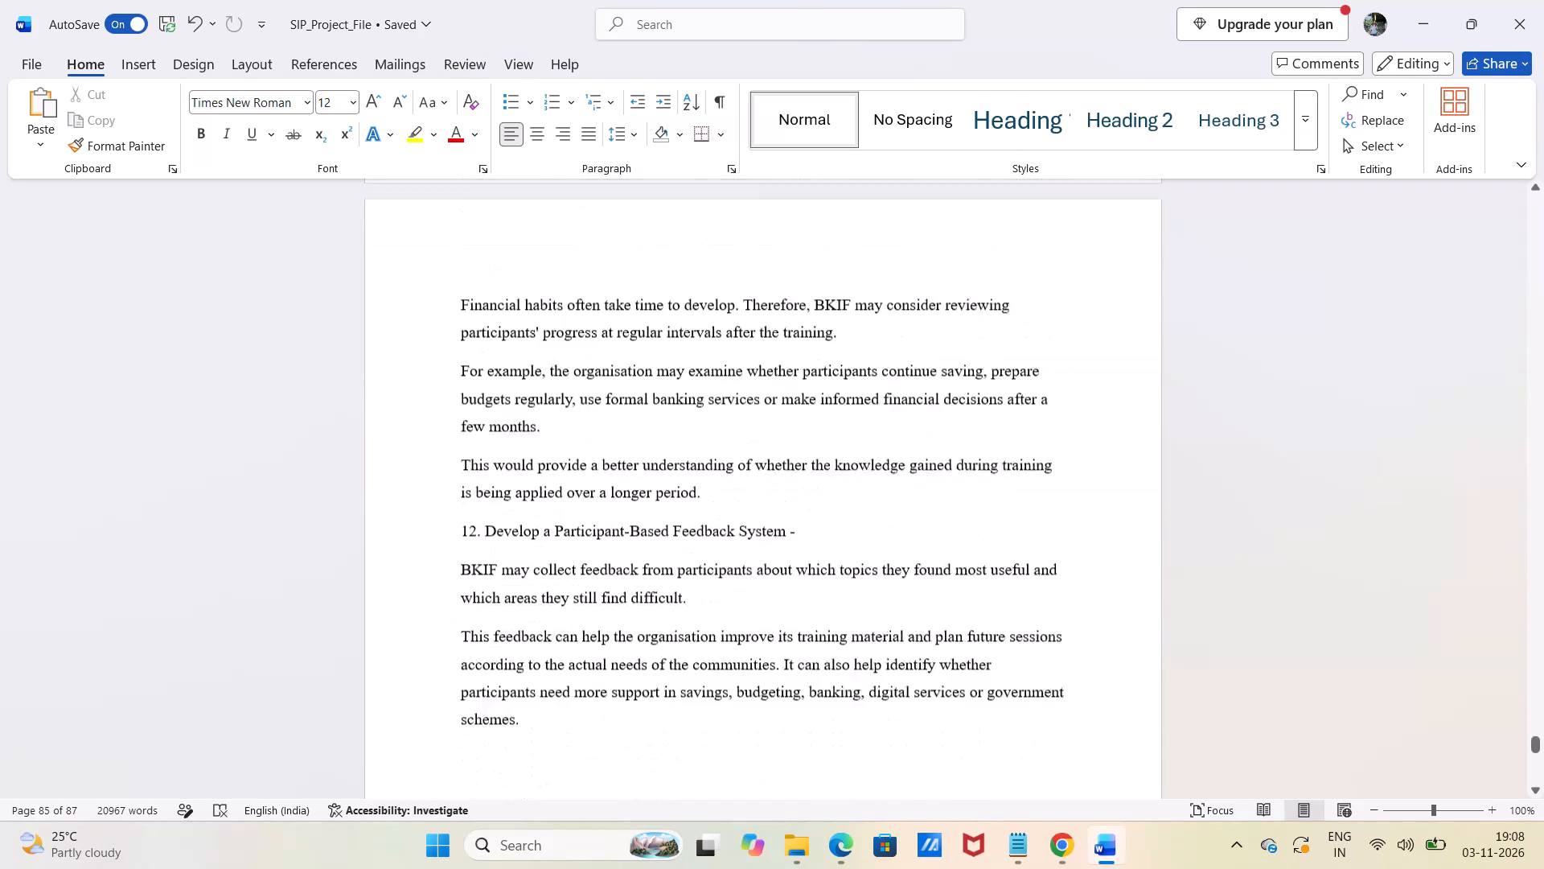
scroll(613, 535, "down", 4)
scroll(613, 535, "up", 3)
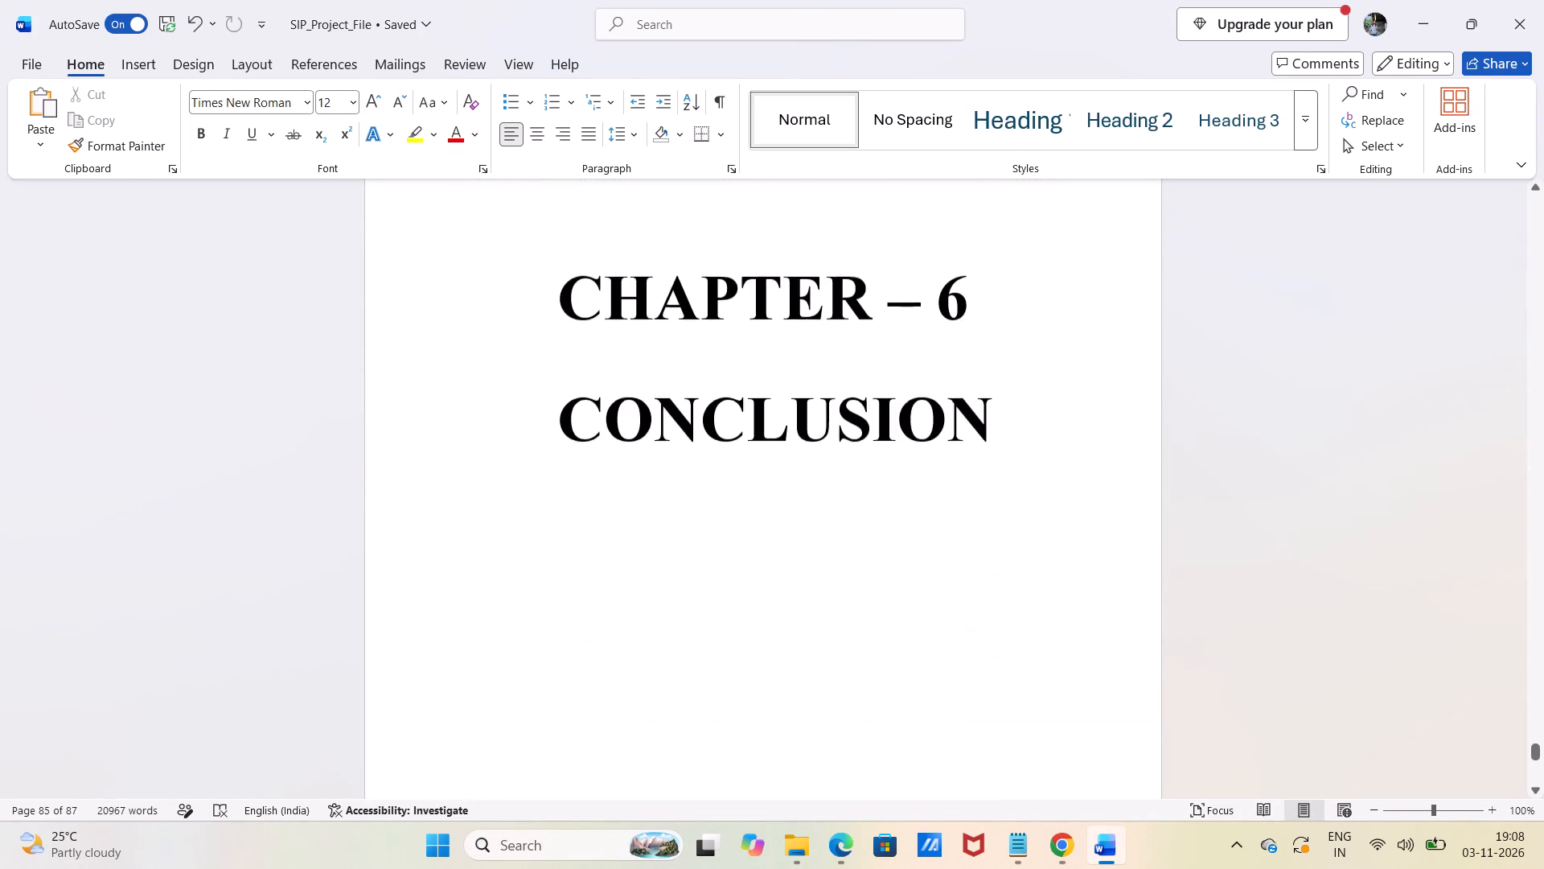
scroll(613, 535, "up", 1)
scroll(613, 535, "down", 1)
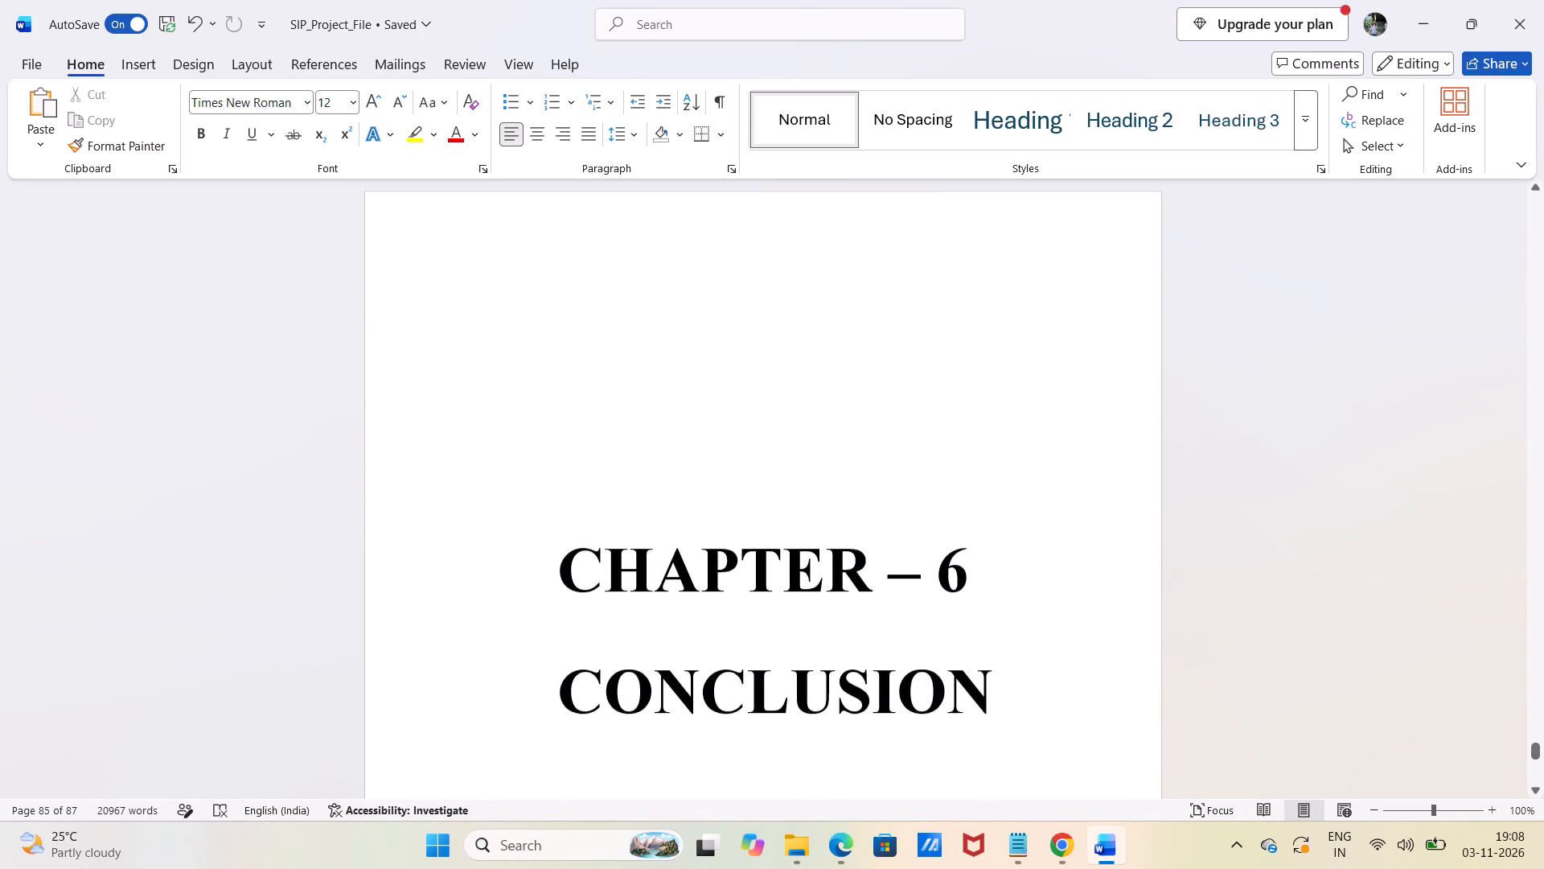
scroll(613, 535, "down", 10)
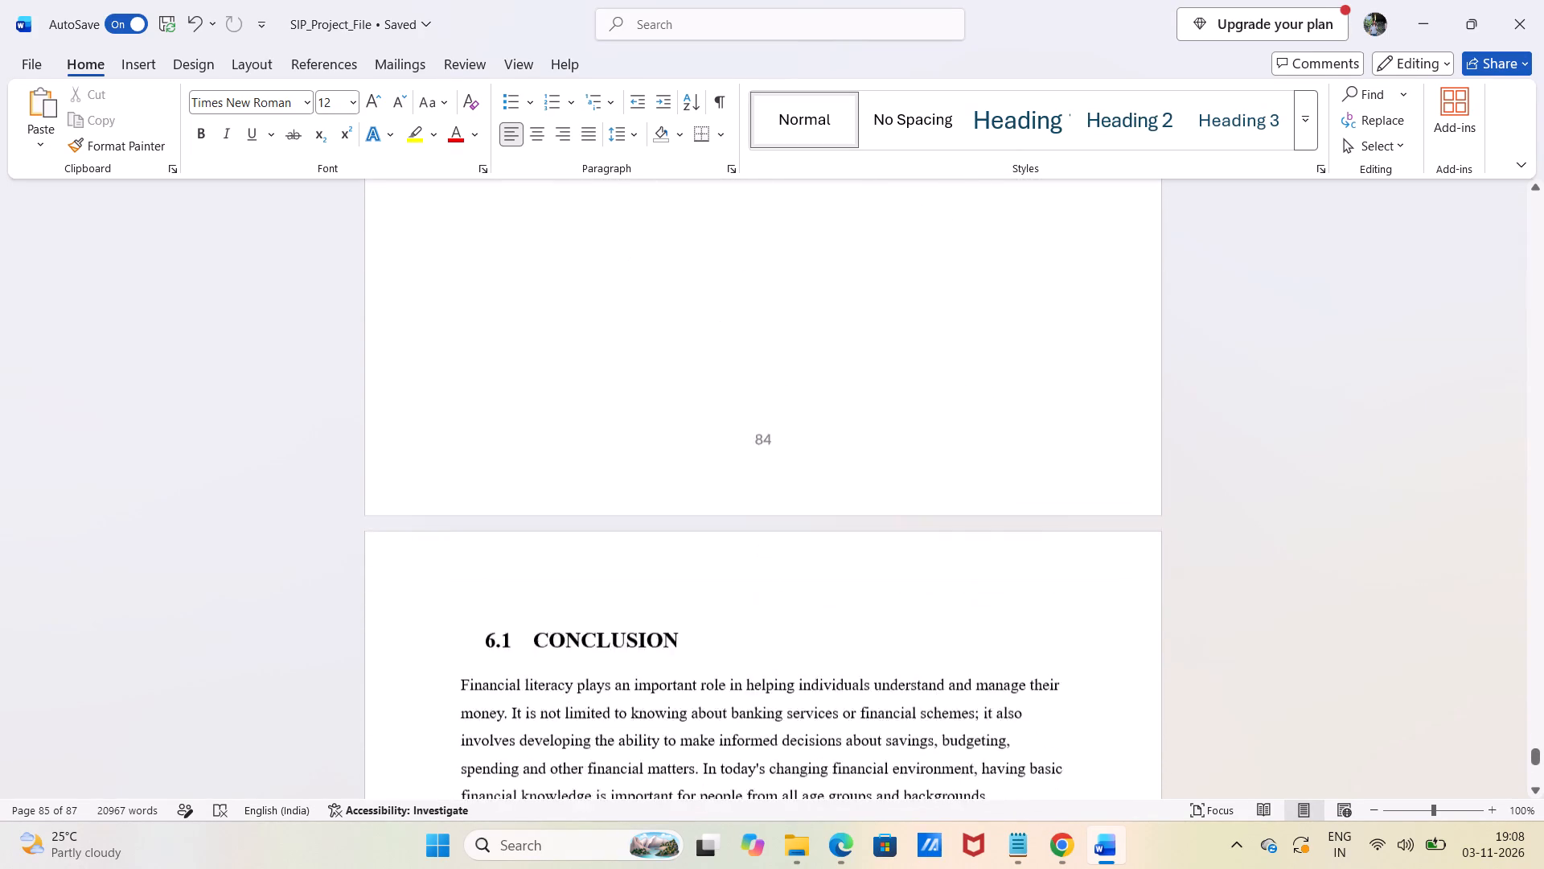
scroll(613, 535, "down", 7)
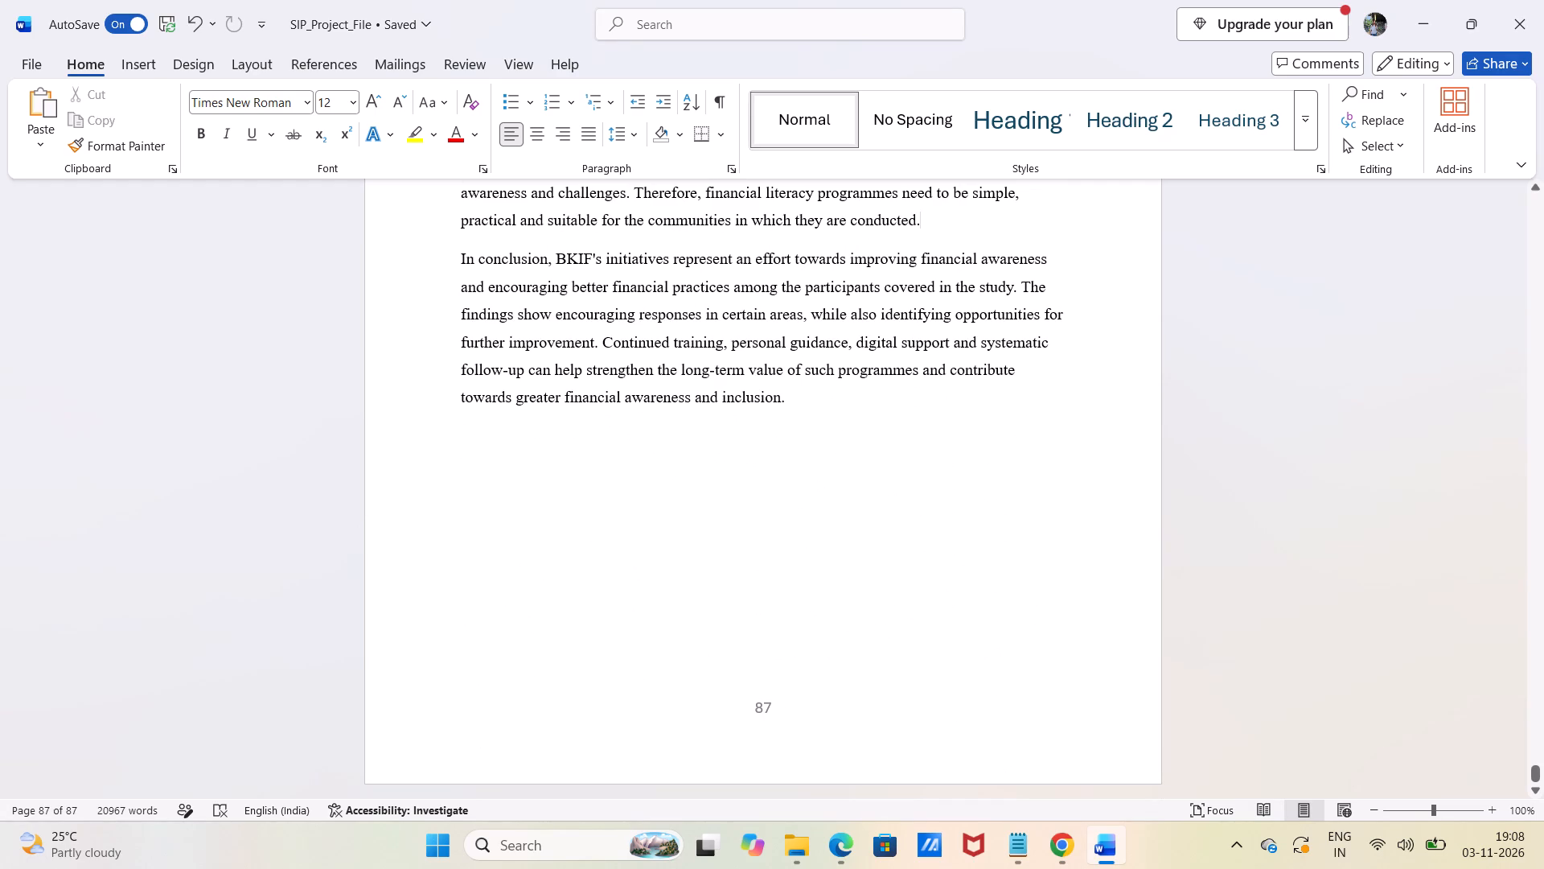
Save a copy of the report to the Desktop as the Word document SIP_Project_File, replacing the existing file.
left_click(25, 63)
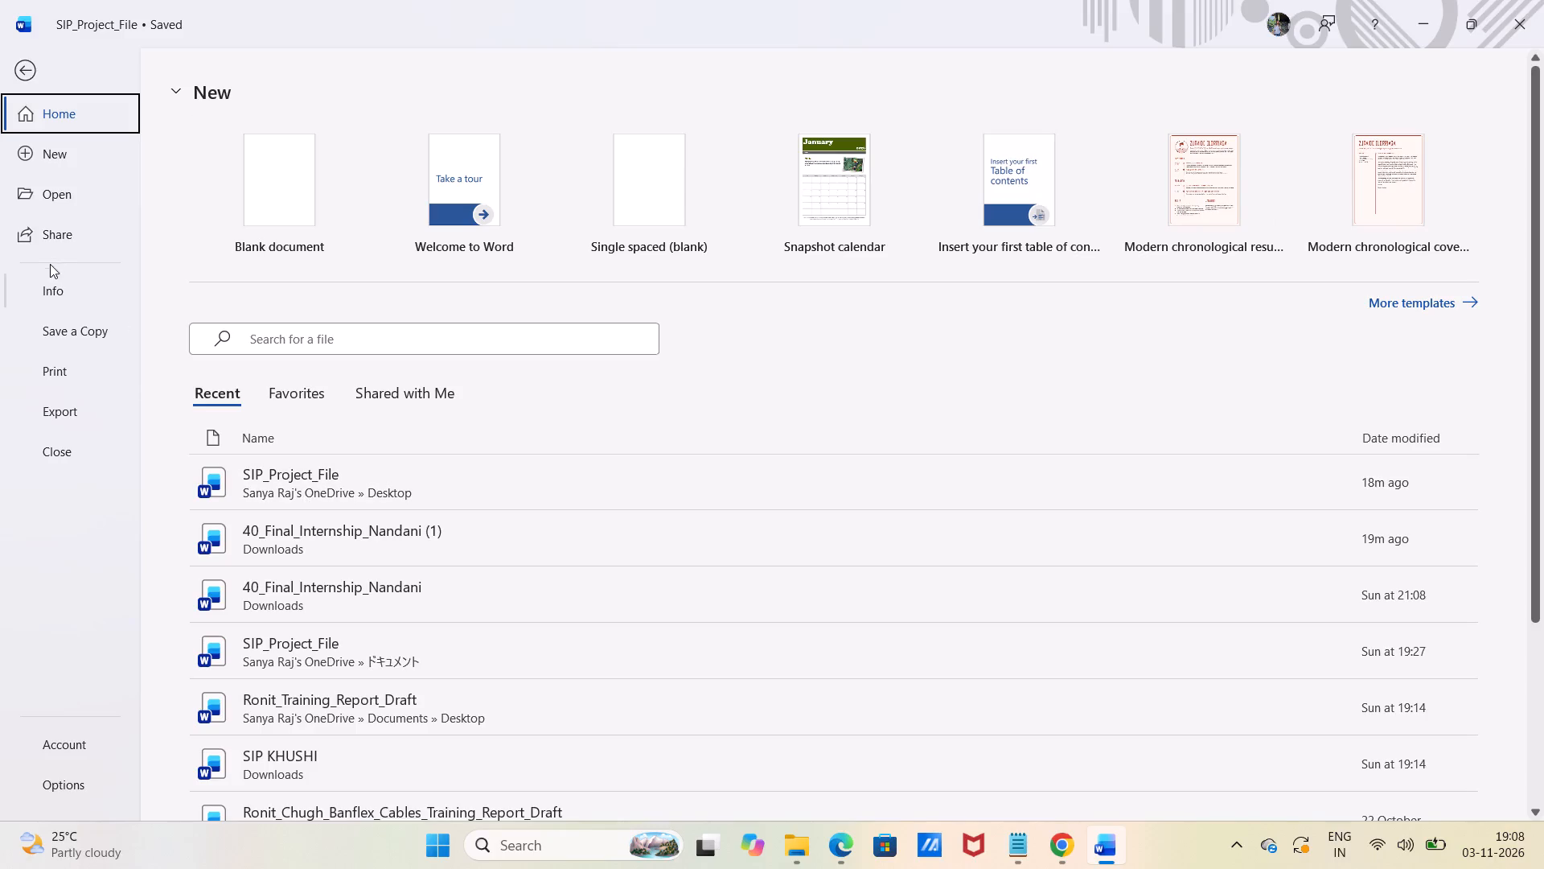
left_click(57, 336)
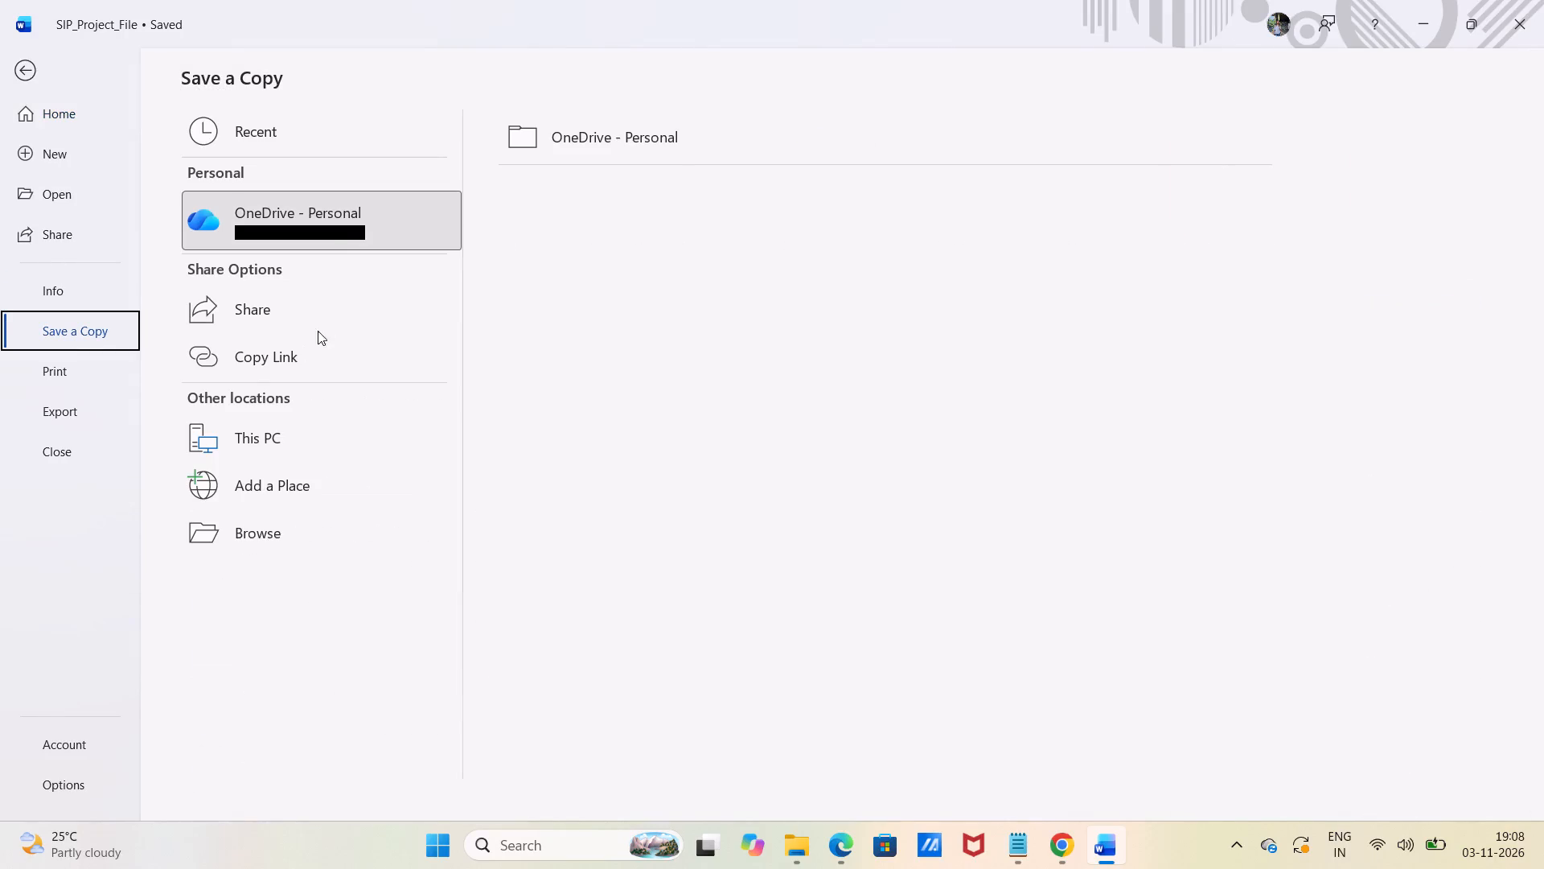
left_click(236, 444)
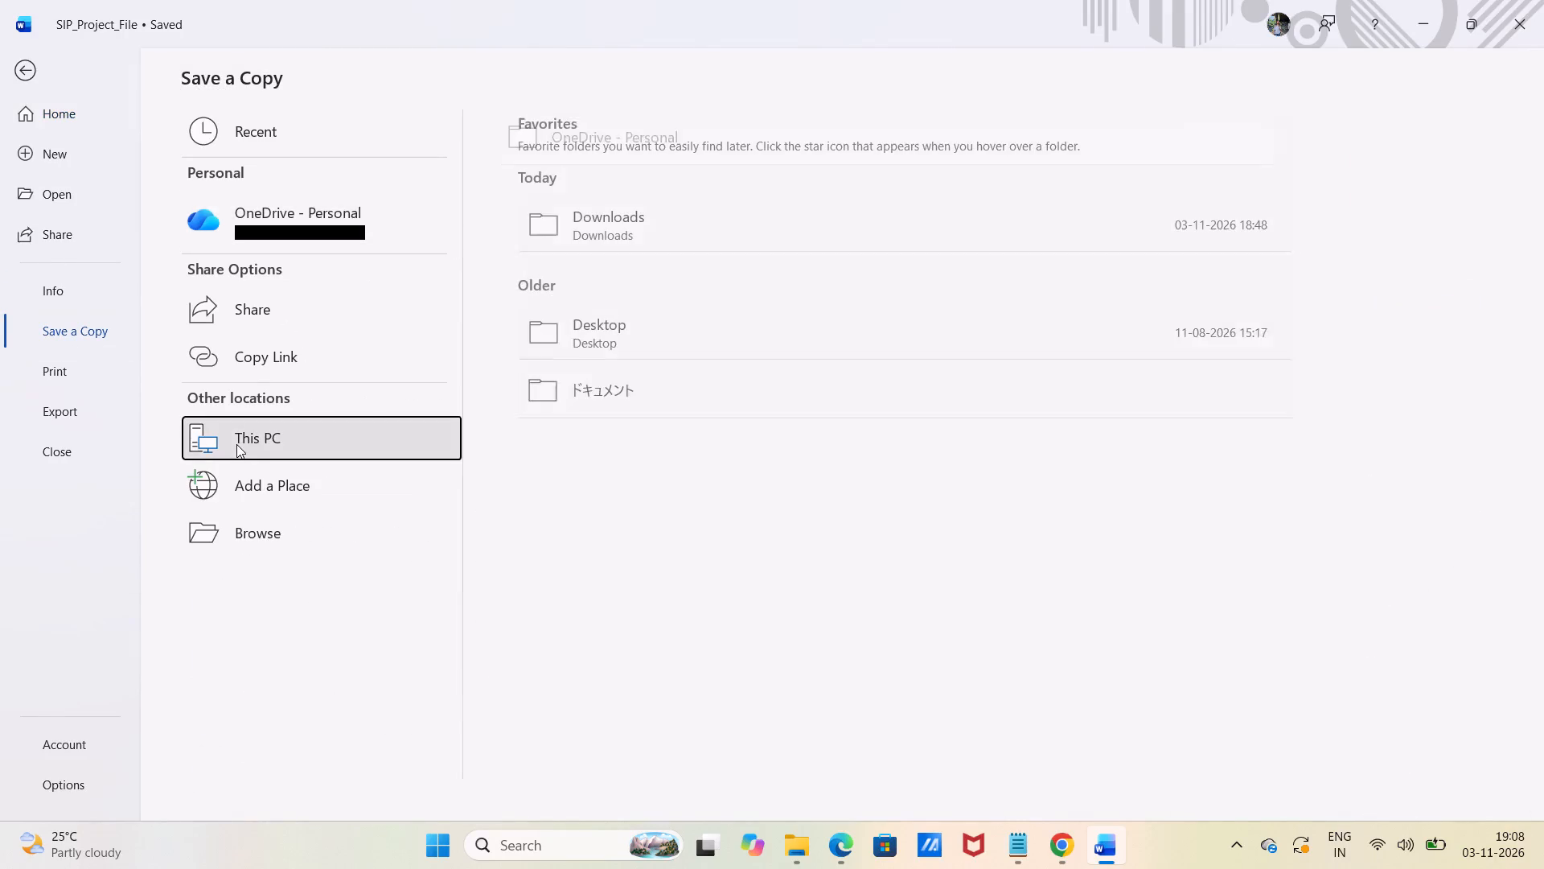
left_click(638, 329)
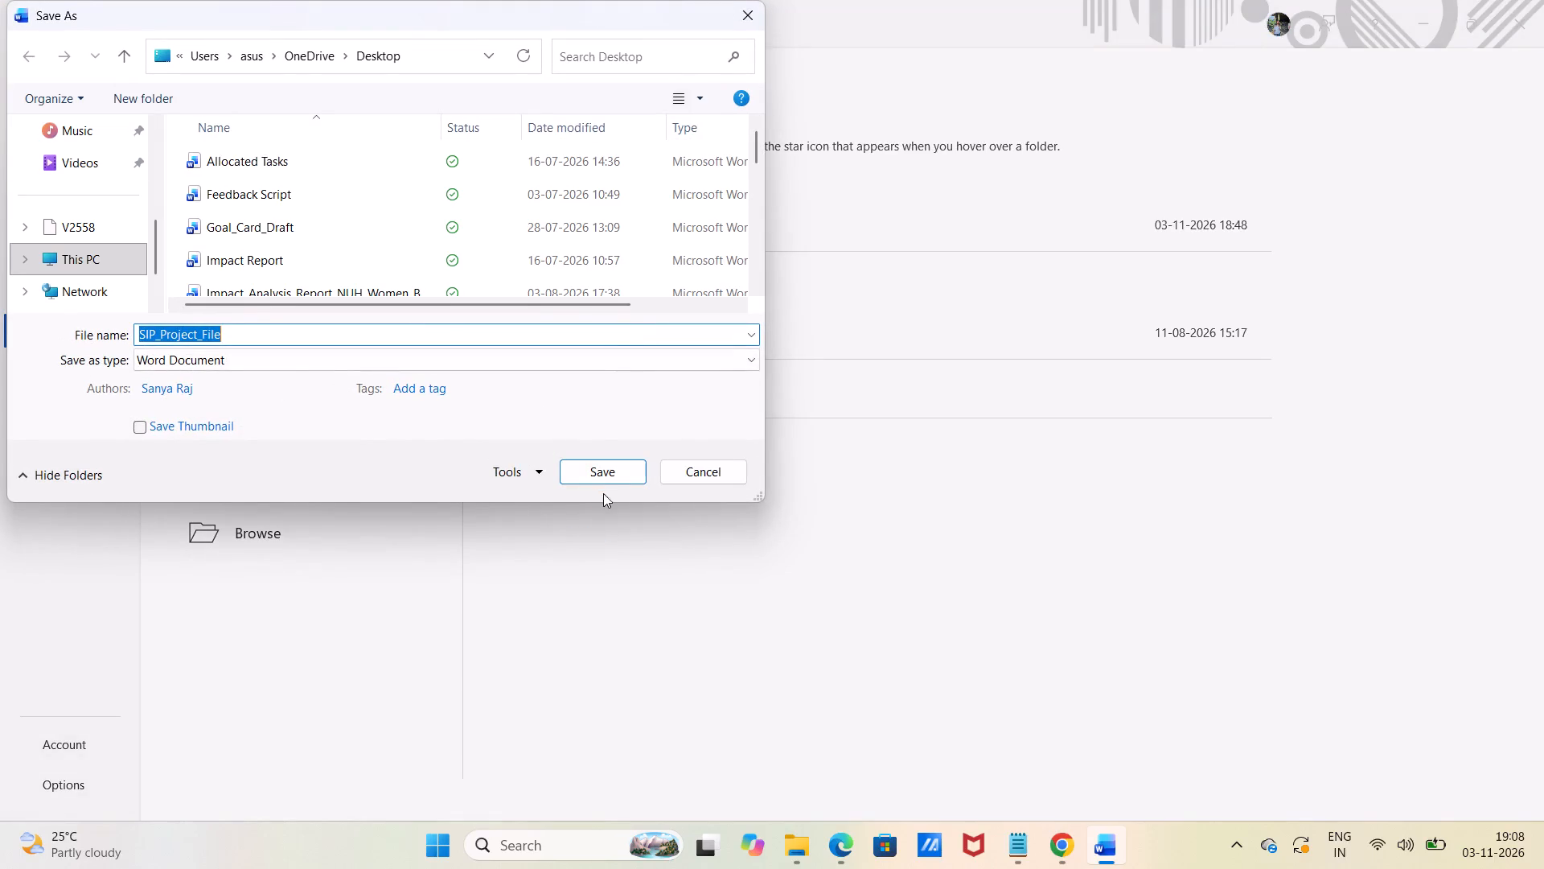
left_click(603, 467)
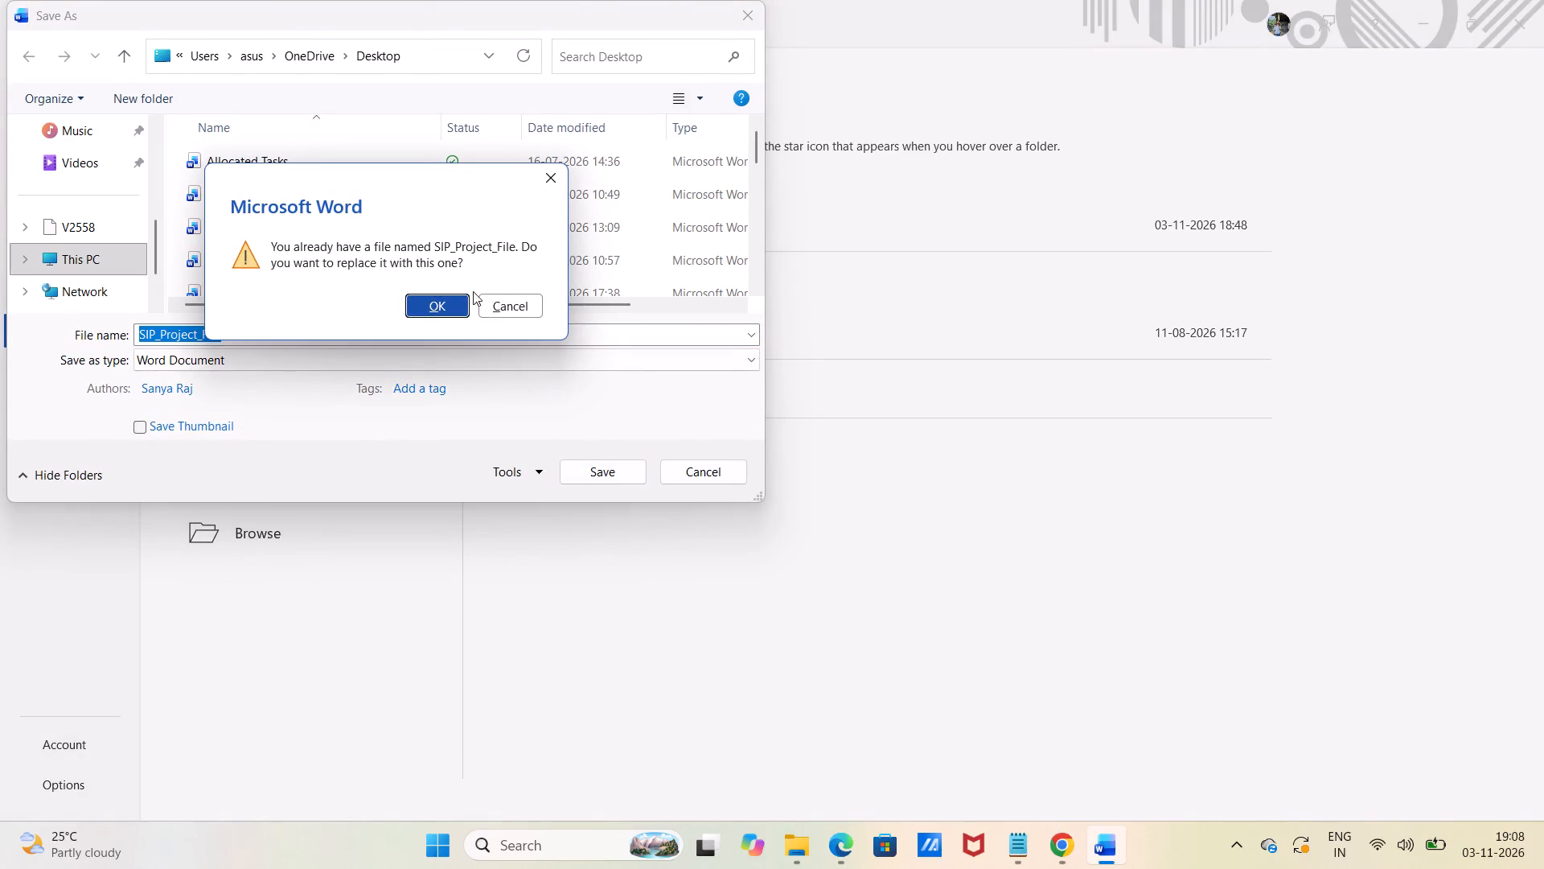
left_click(437, 303)
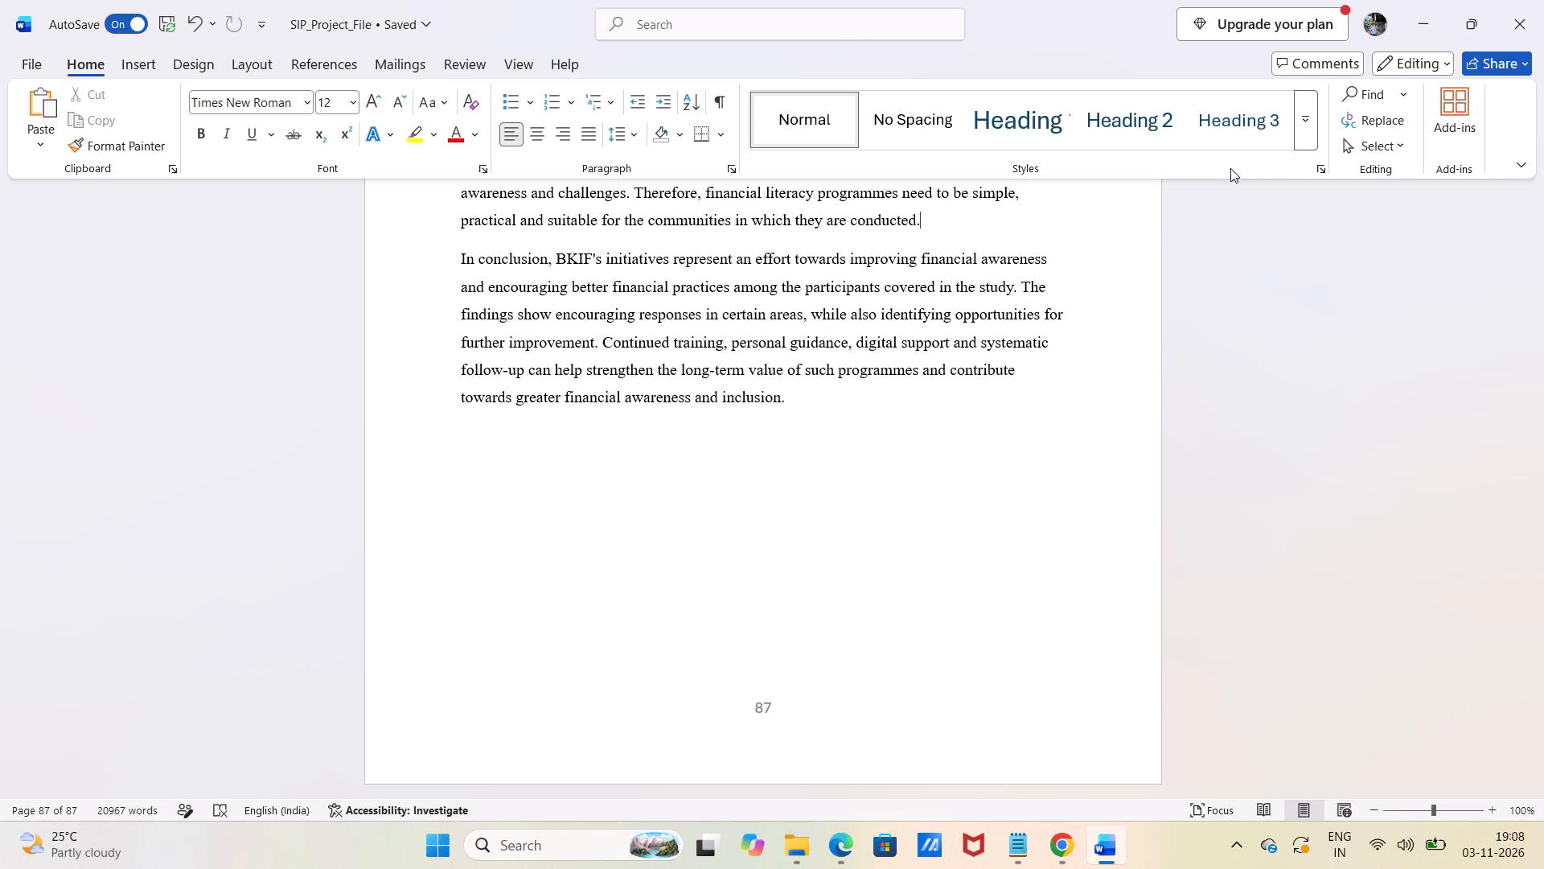
Minimise the open Word, Notepad and Chrome windows to reach the desktop where the SIP_Project_File document is saved.
left_click(1427, 26)
left_click(1427, 26)
left_click(1427, 26)
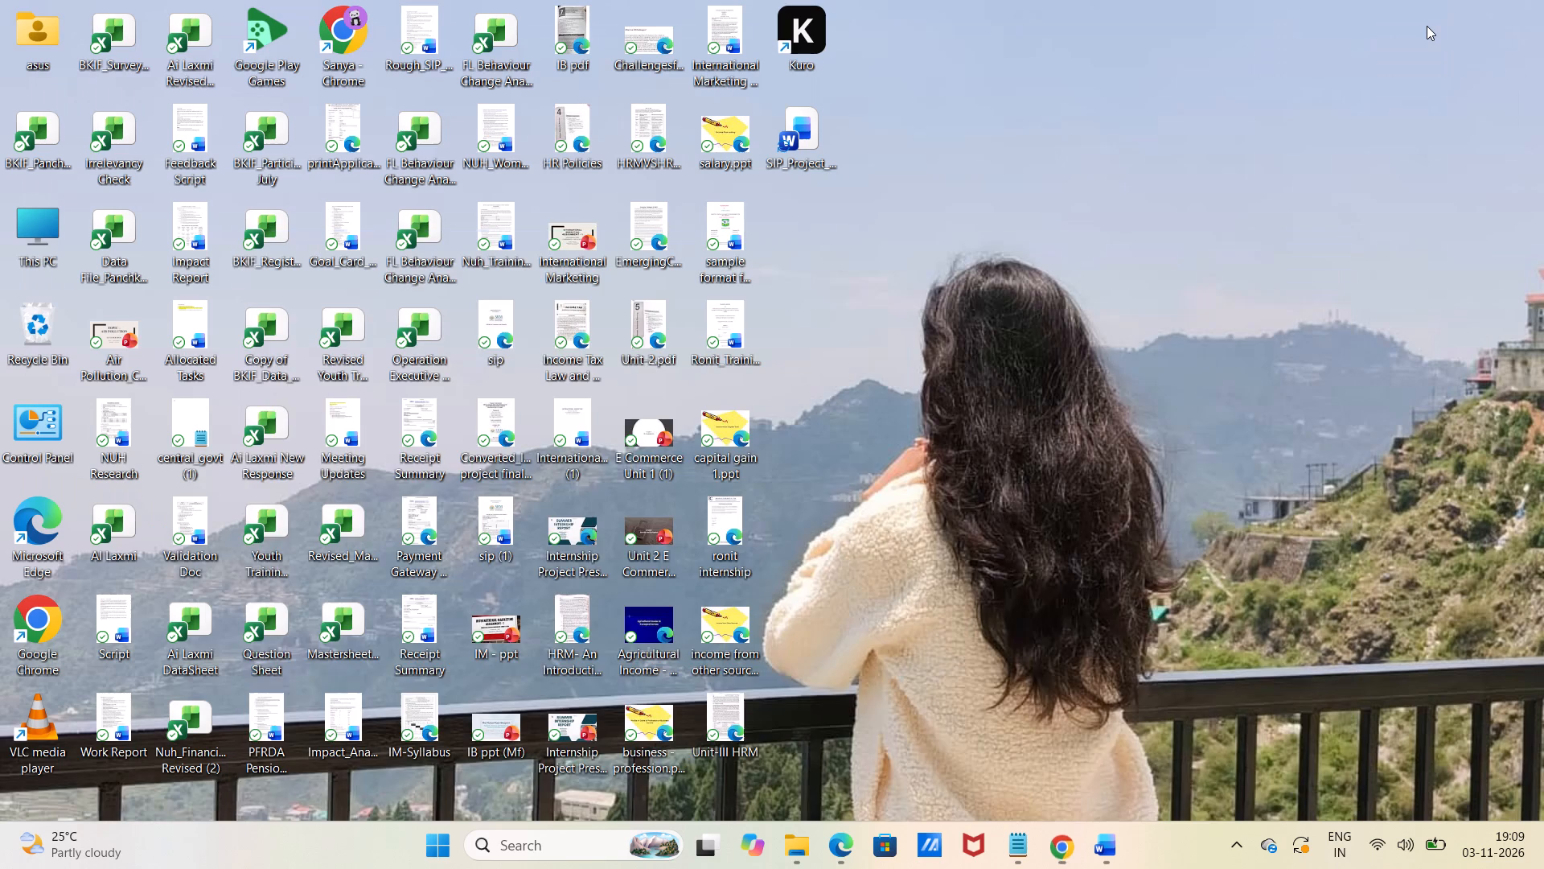
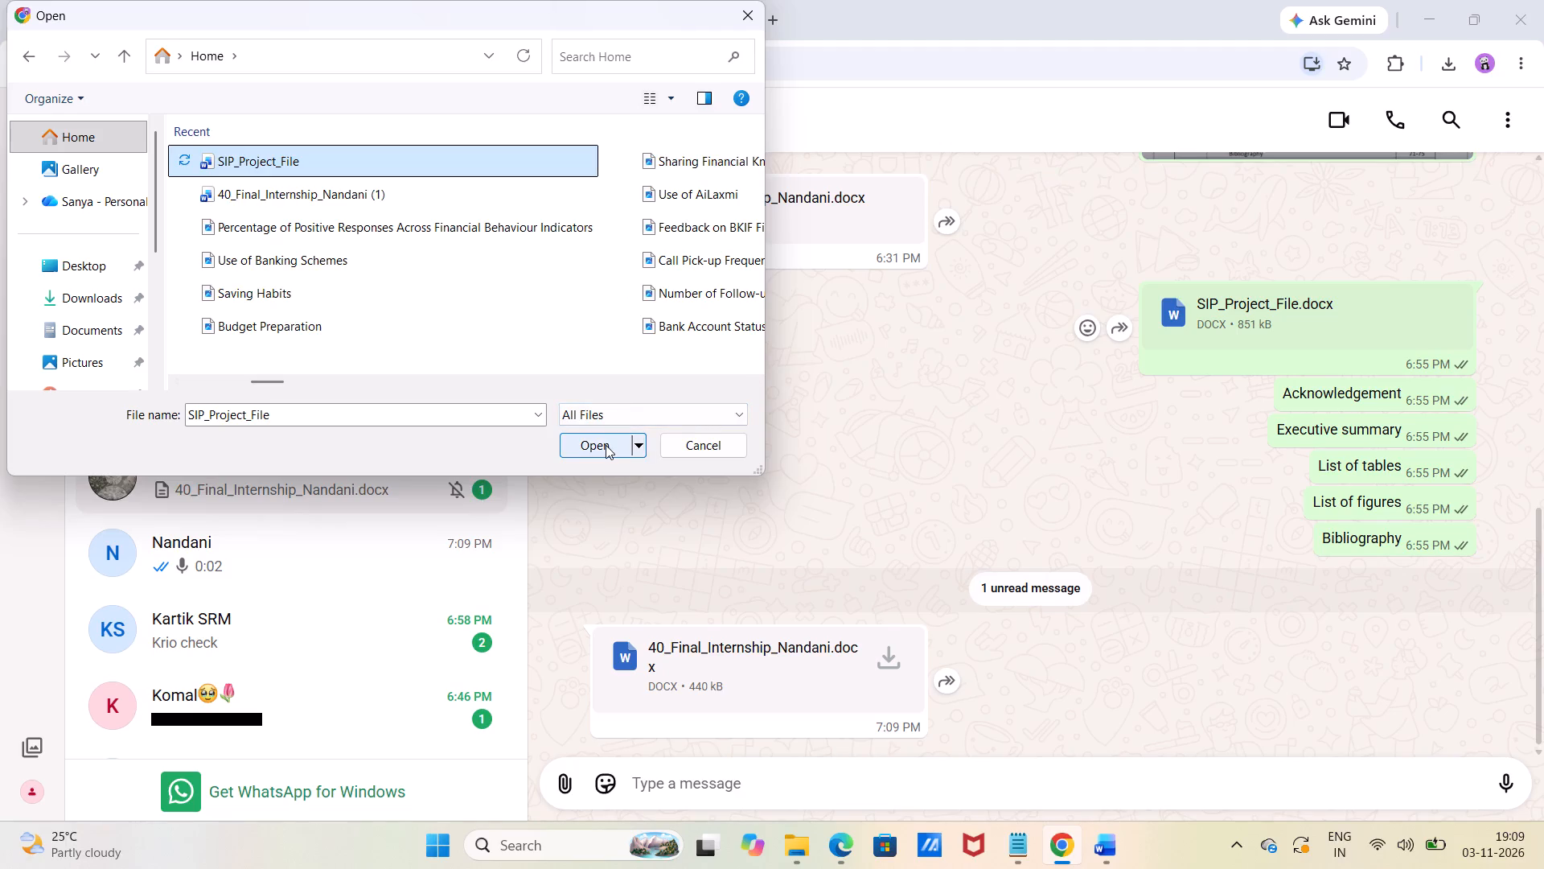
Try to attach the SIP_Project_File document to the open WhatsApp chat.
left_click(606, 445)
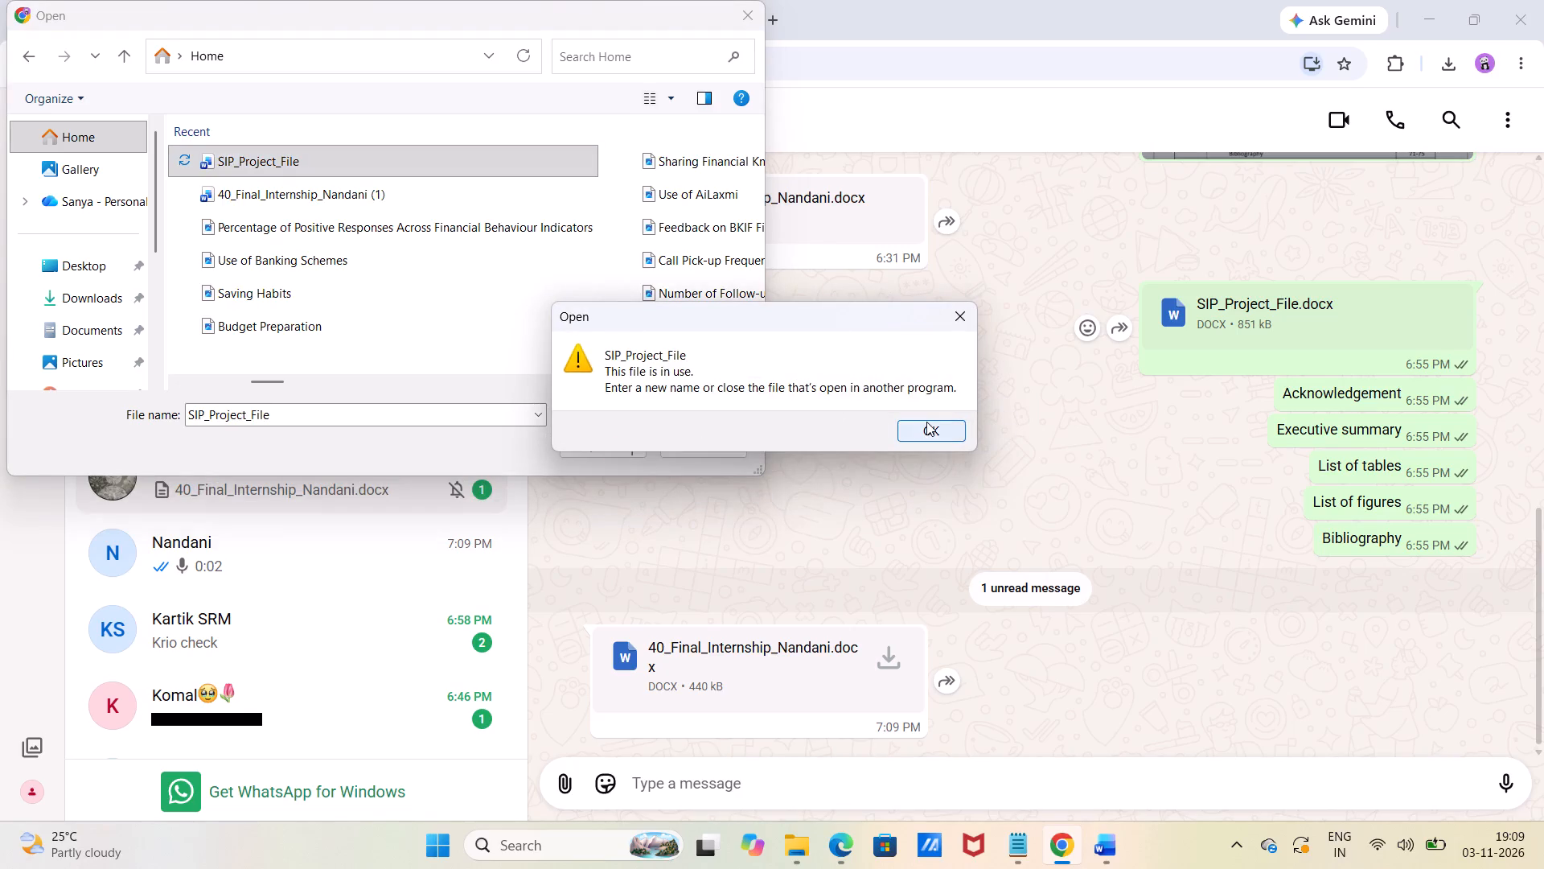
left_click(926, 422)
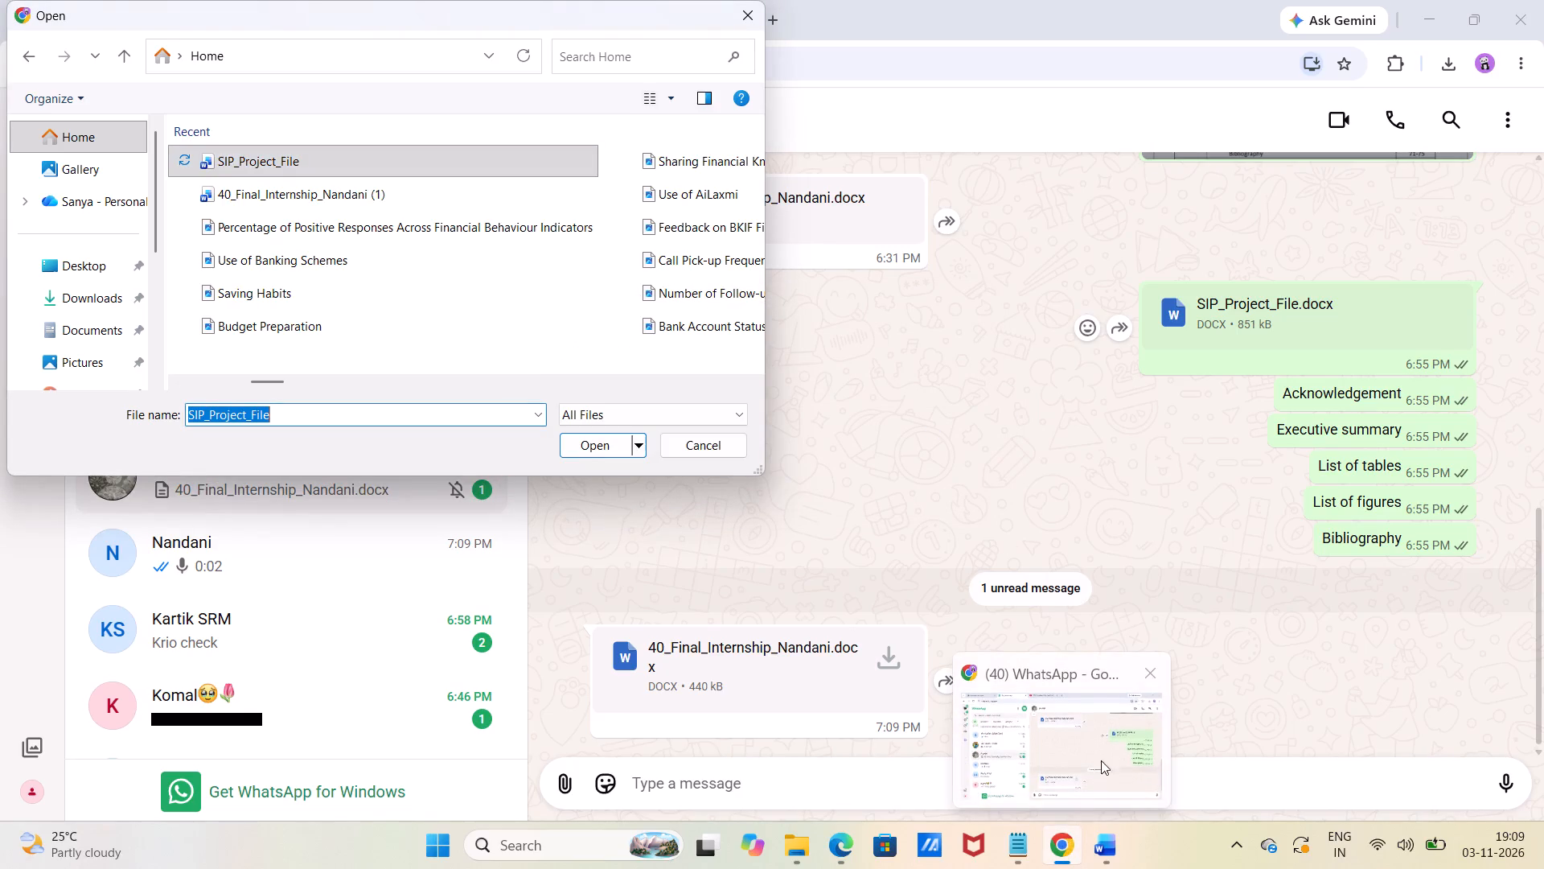
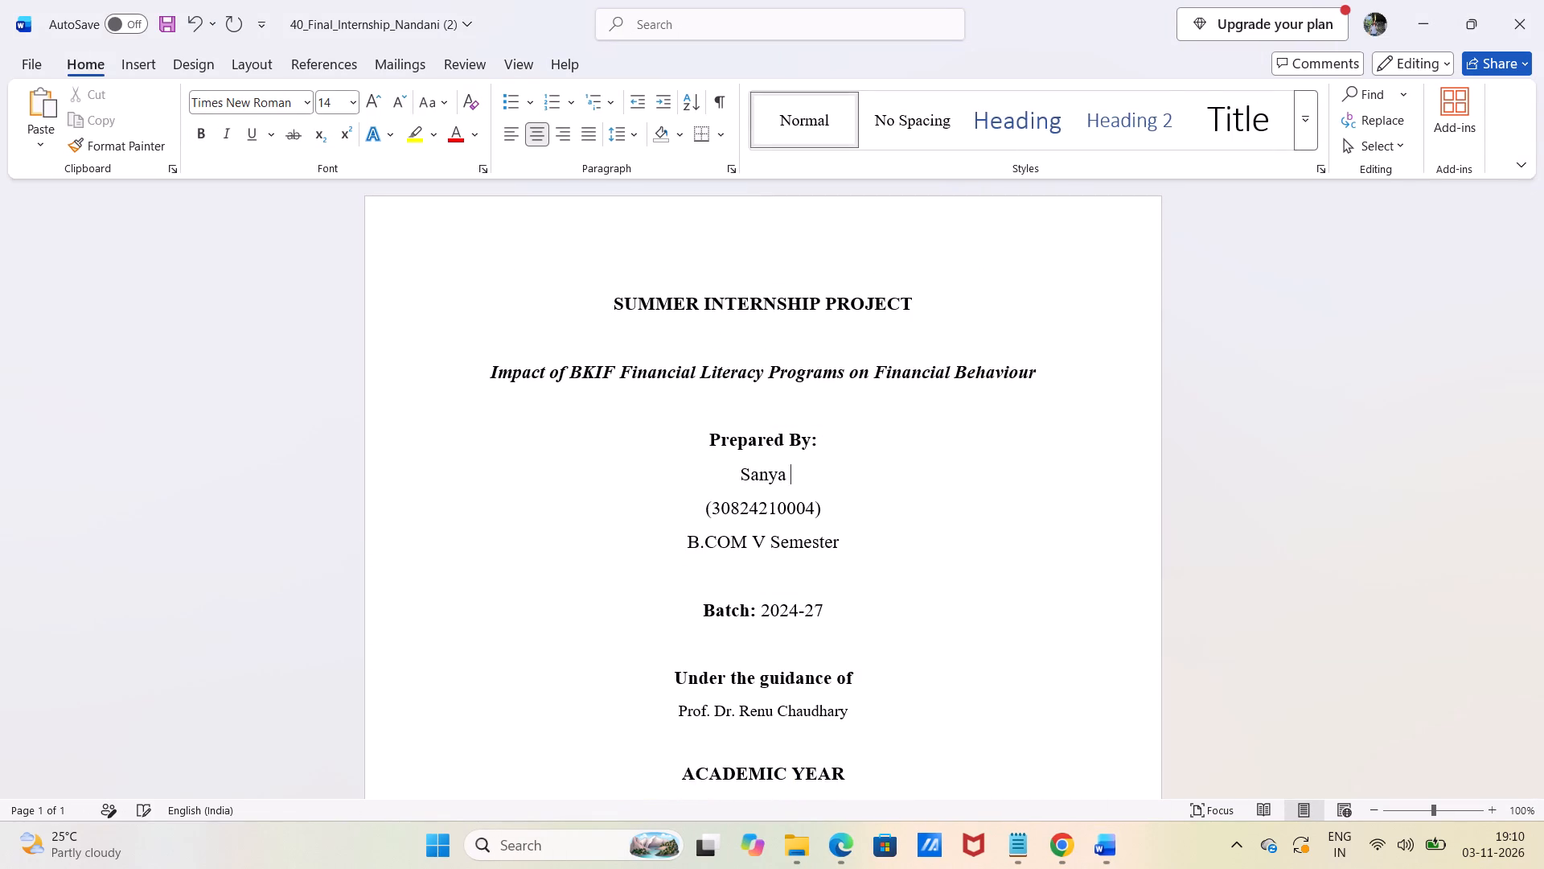
Complete the student's name under "Prepared By" on the cover page by adding the surname.
type("R")
type("aj")
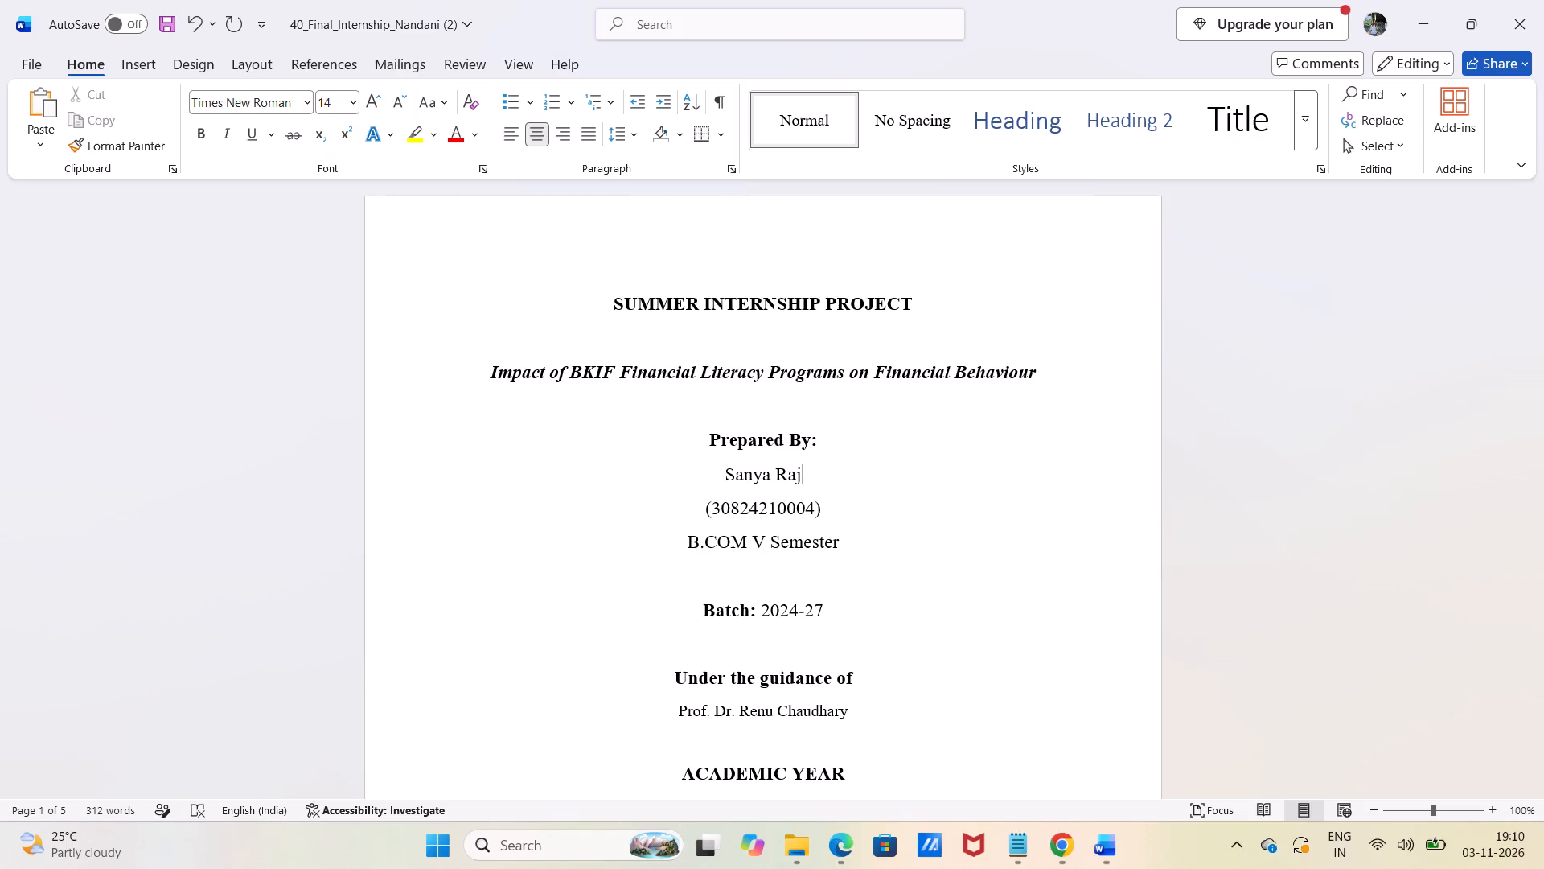
Increase the line spacing of the Student's Declaration text, from its opening paragraph through the signature and registration number lines.
scroll(778, 577, "down", 1)
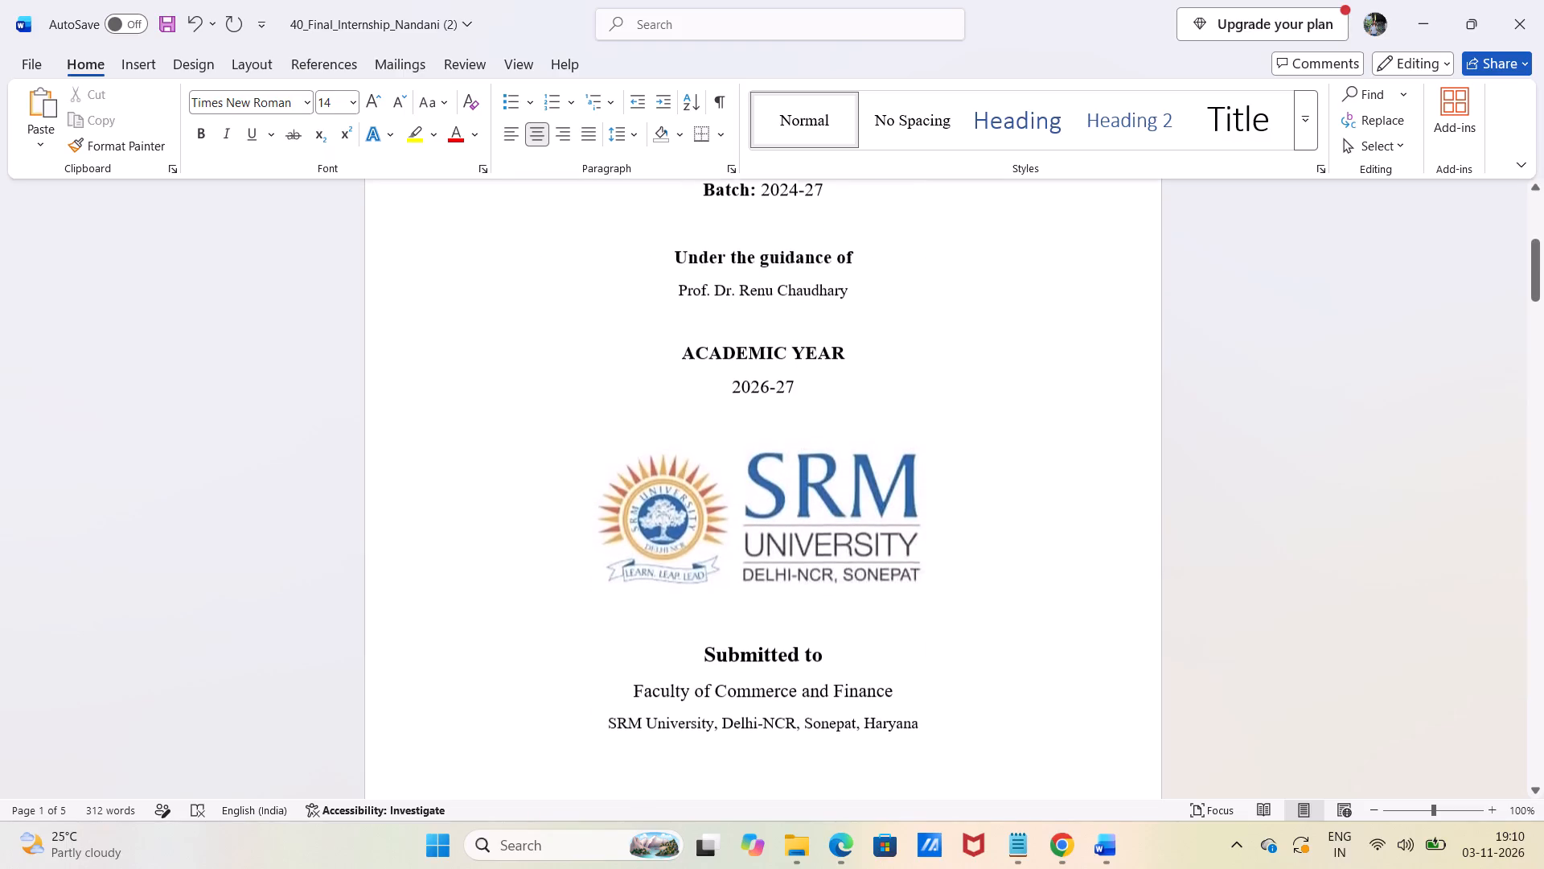
scroll(778, 577, "down", 1)
scroll(788, 469, "down", 4)
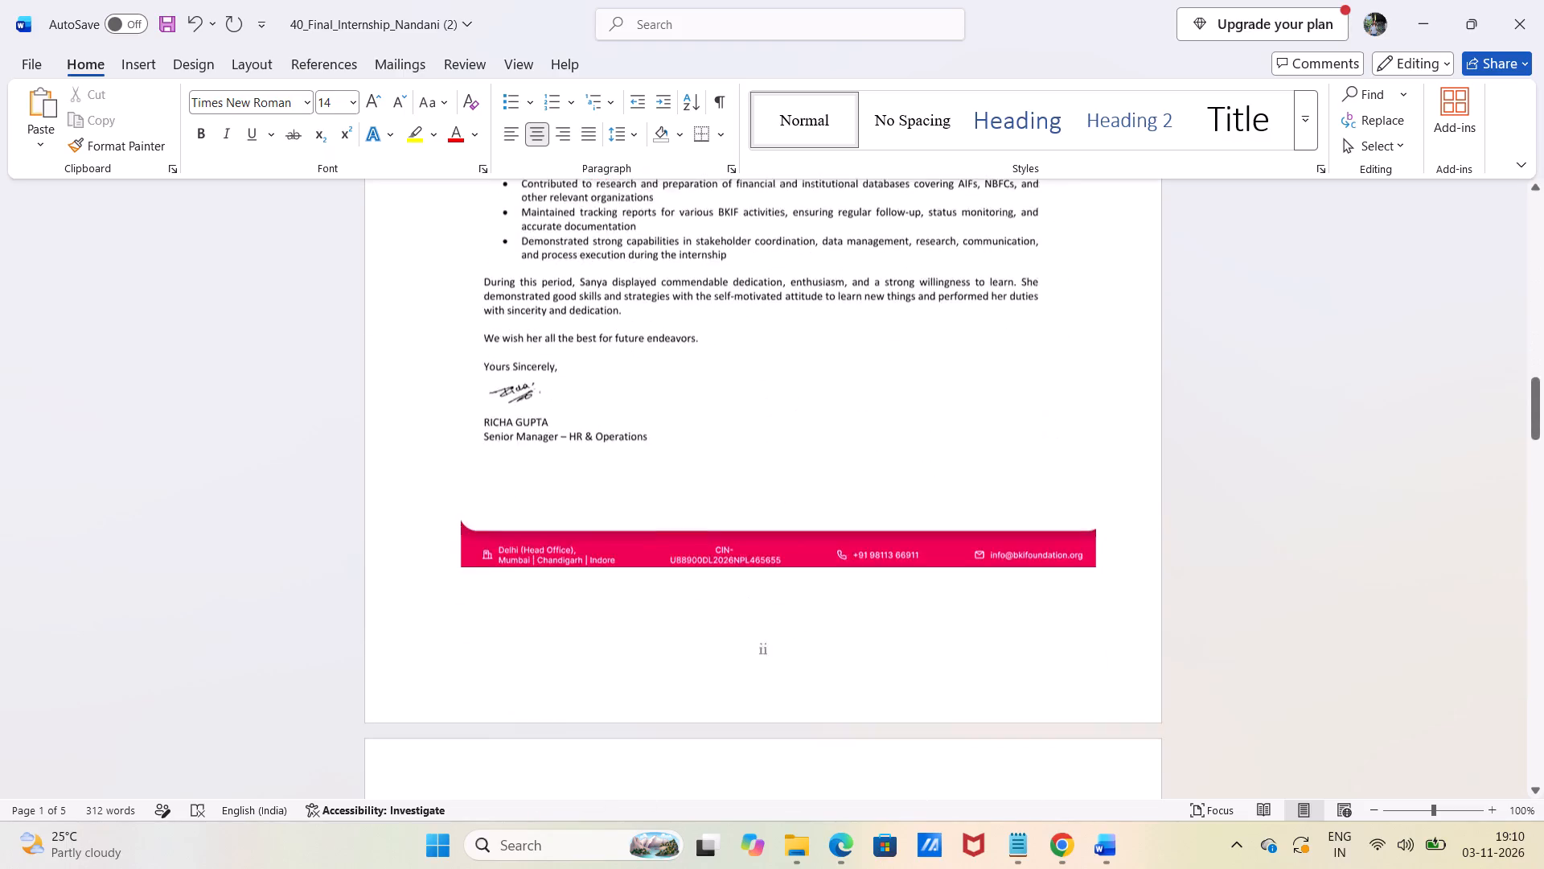
scroll(788, 469, "down", 3)
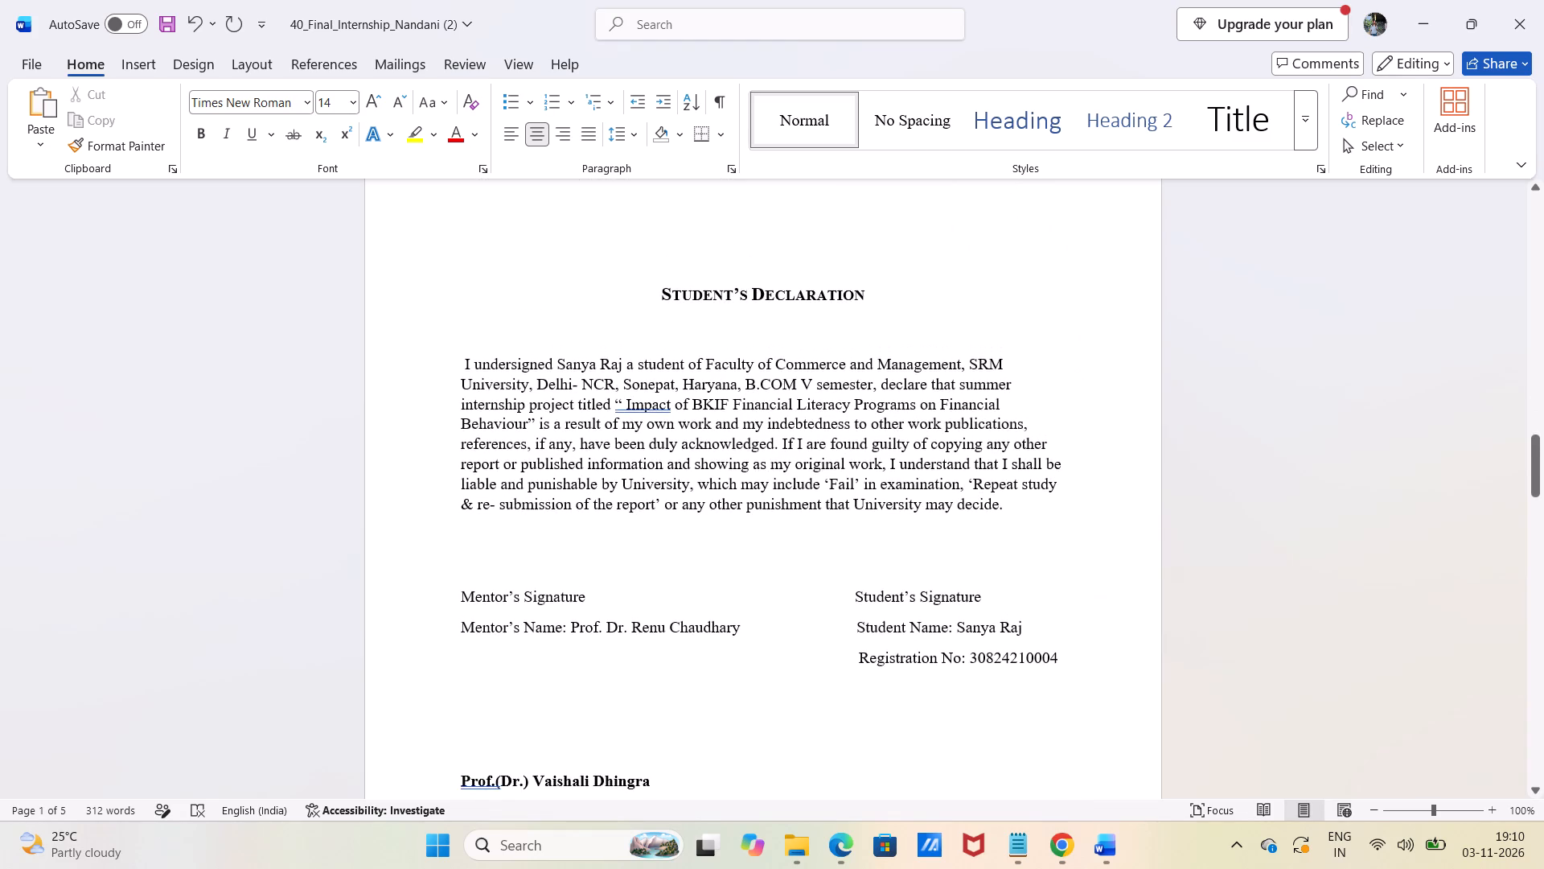
left_click_drag(464, 358, 945, 626)
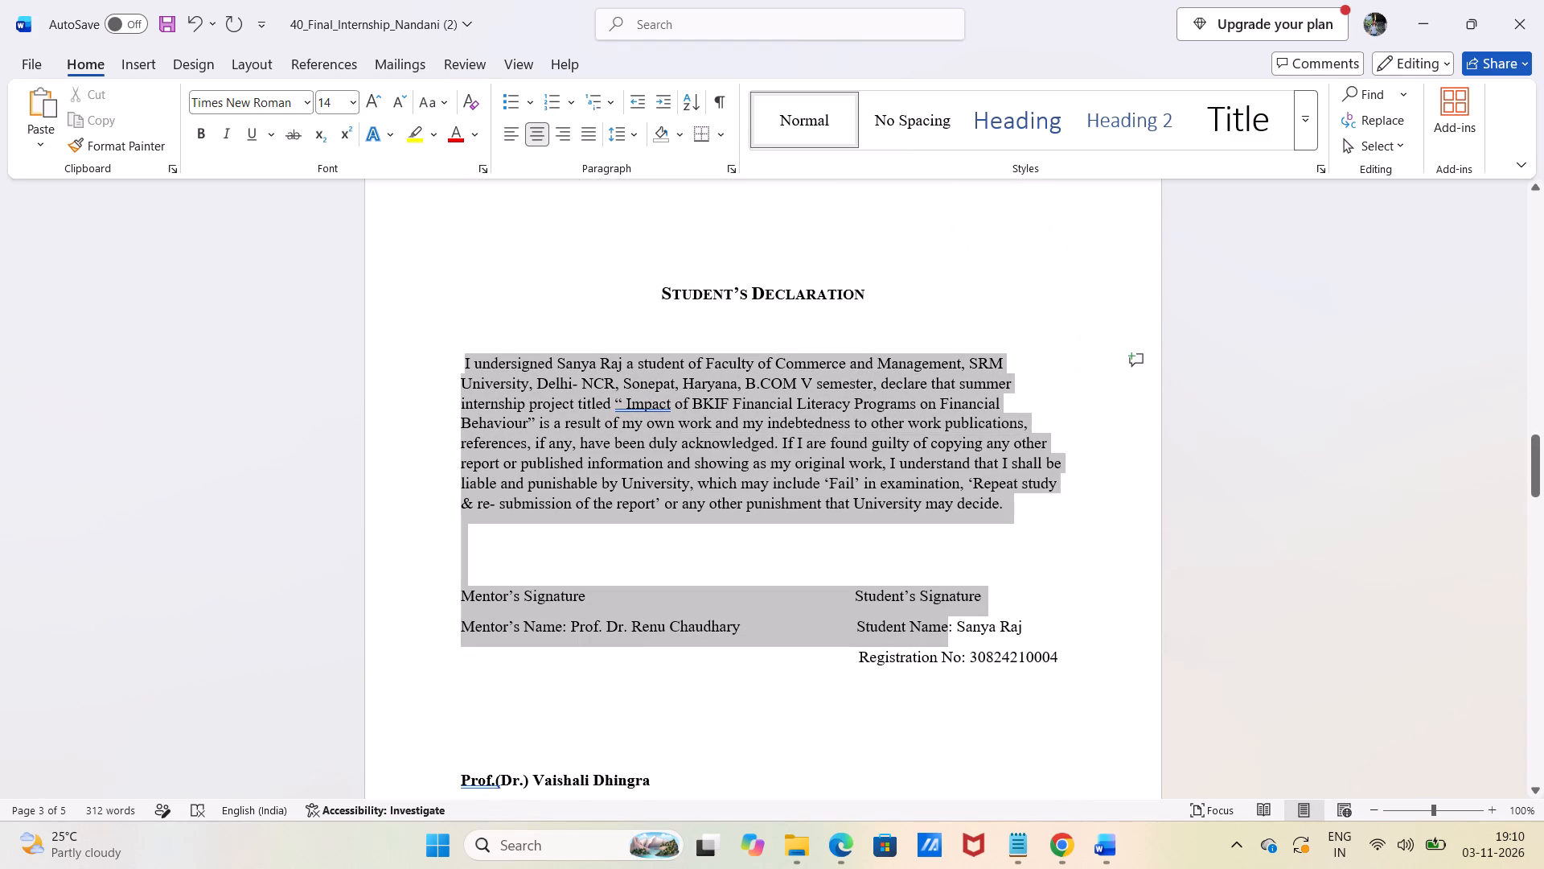
left_click_drag(945, 626, 1057, 661)
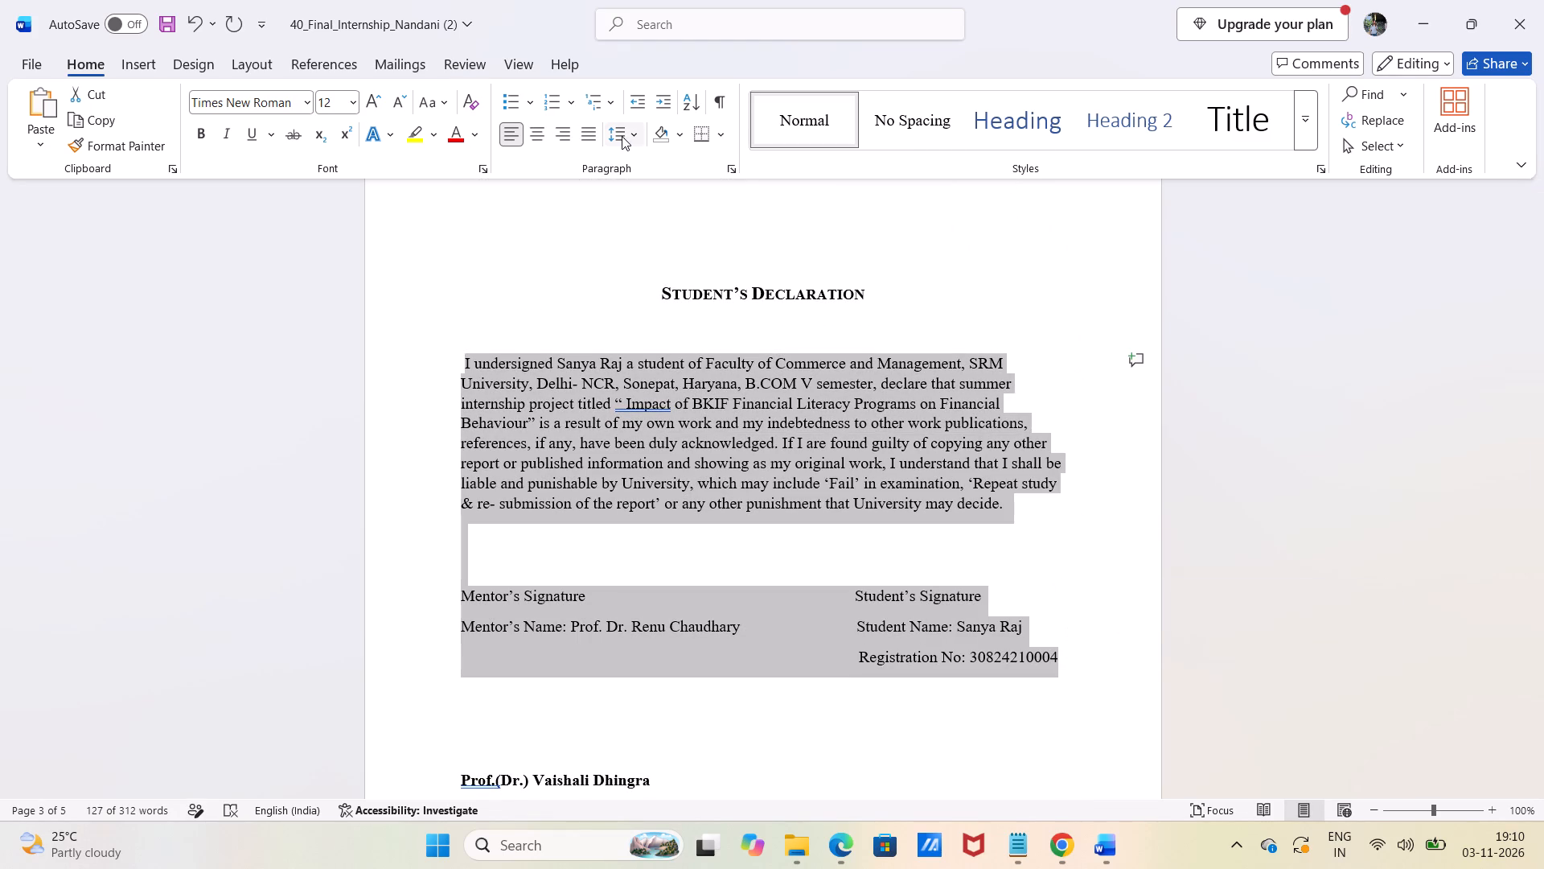
left_click(638, 137)
left_click(663, 215)
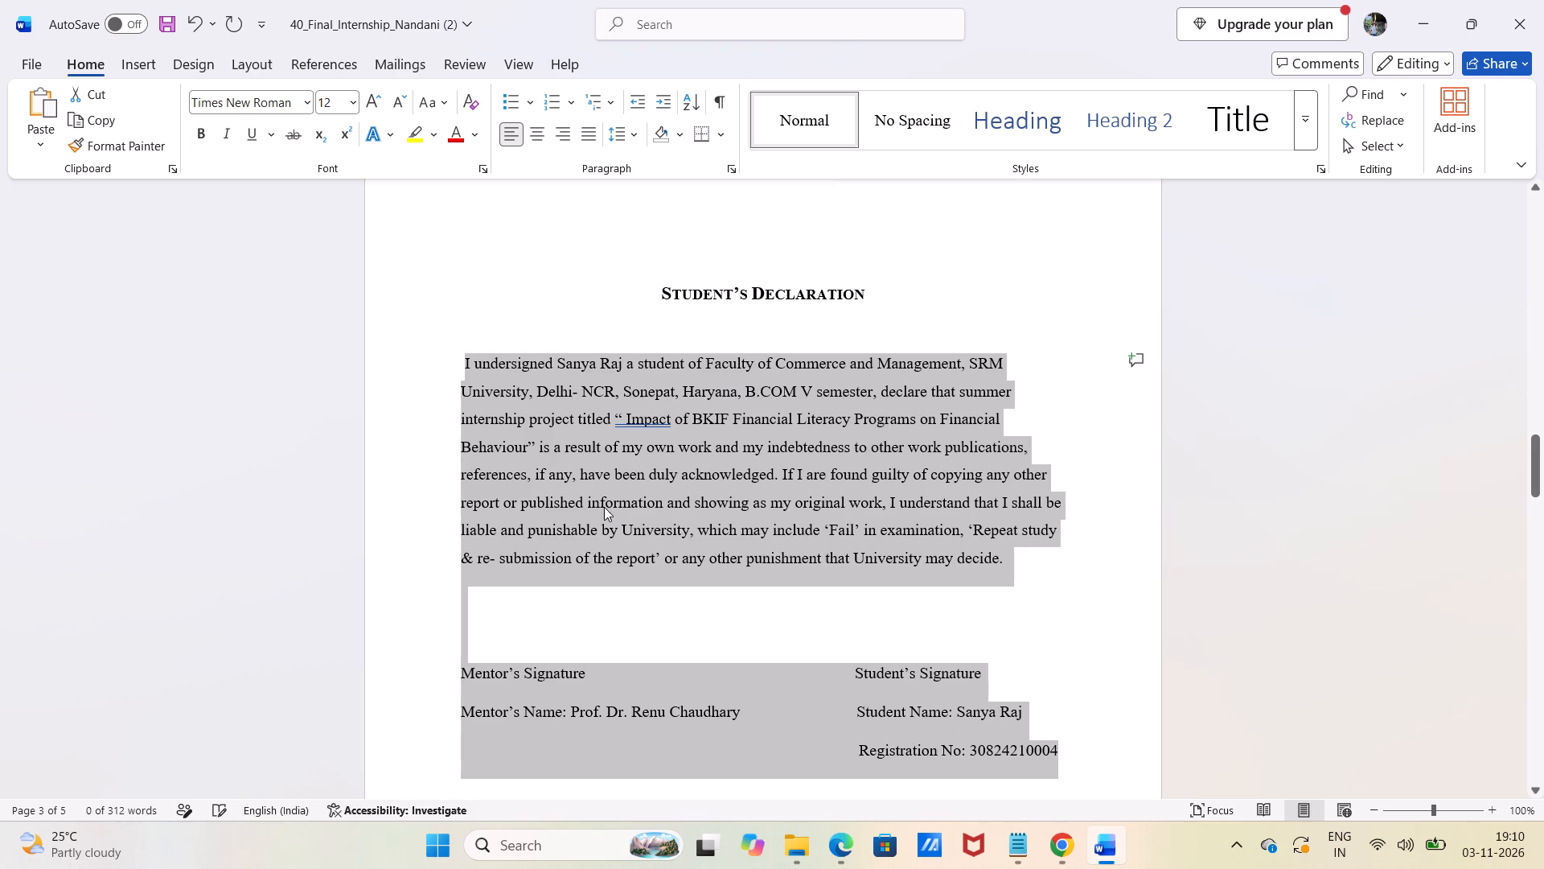
Review the table of contents from the Front Page entry through the Conclusion row, checking entries, page numbers and layout.
scroll(604, 507, "down", 5)
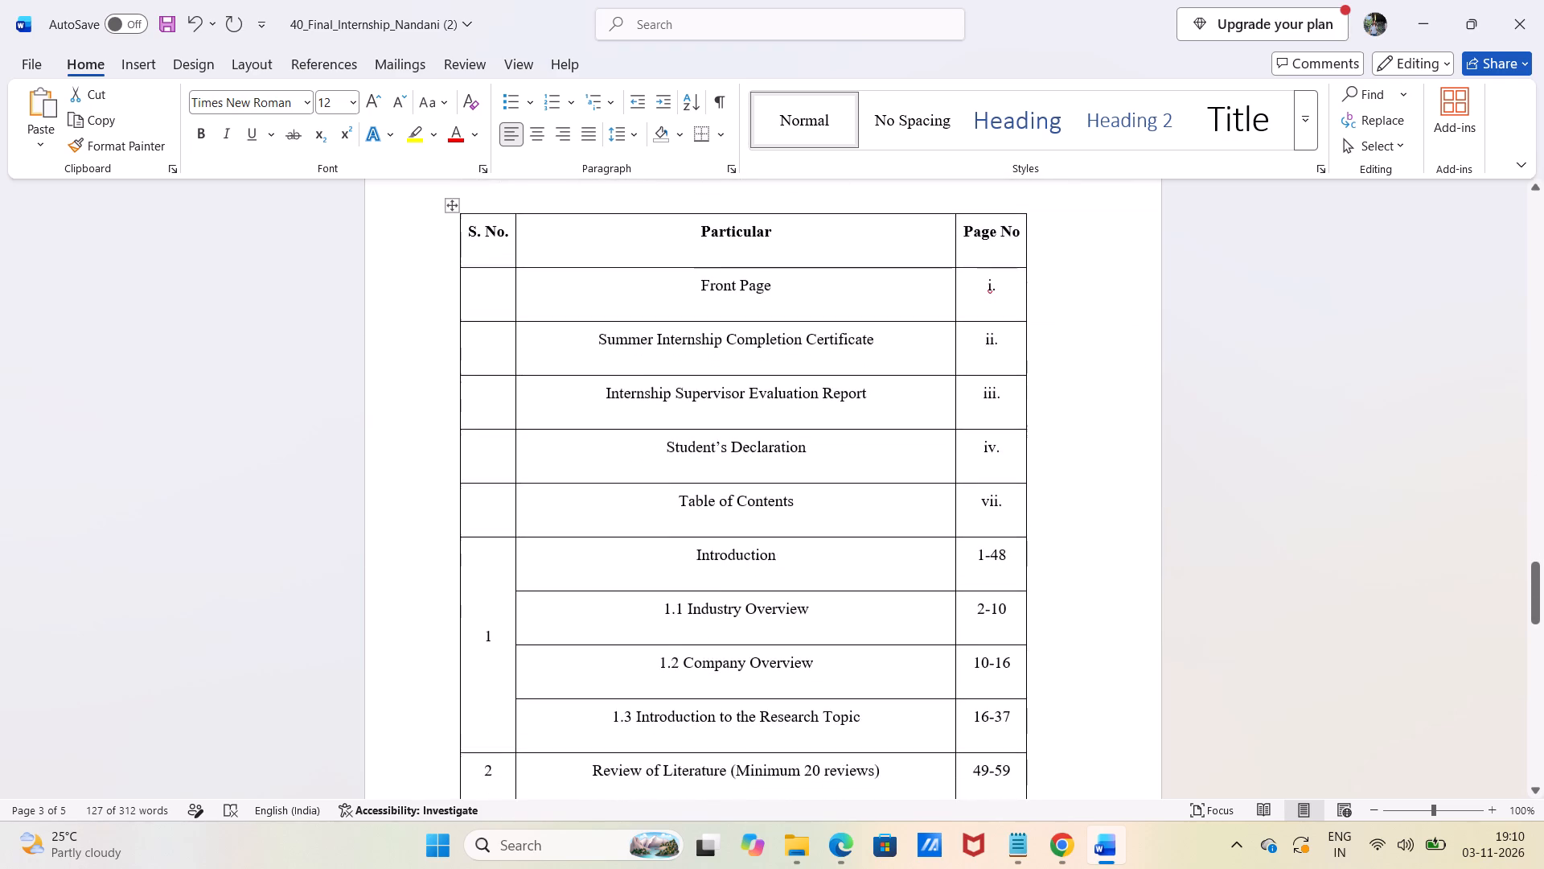
scroll(604, 507, "down", 2)
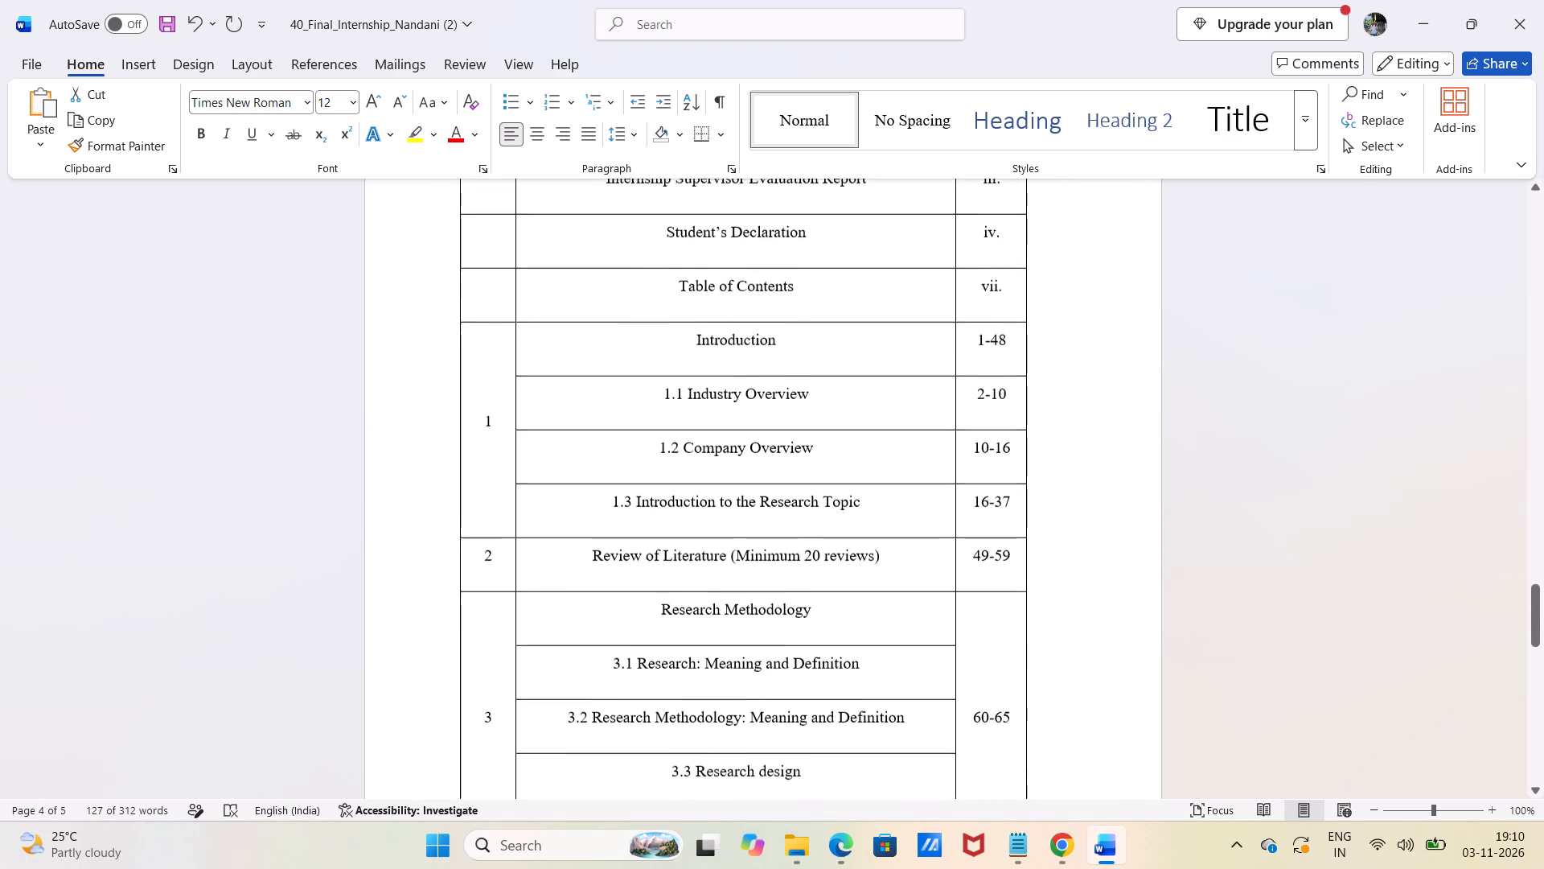
scroll(604, 507, "down", 2)
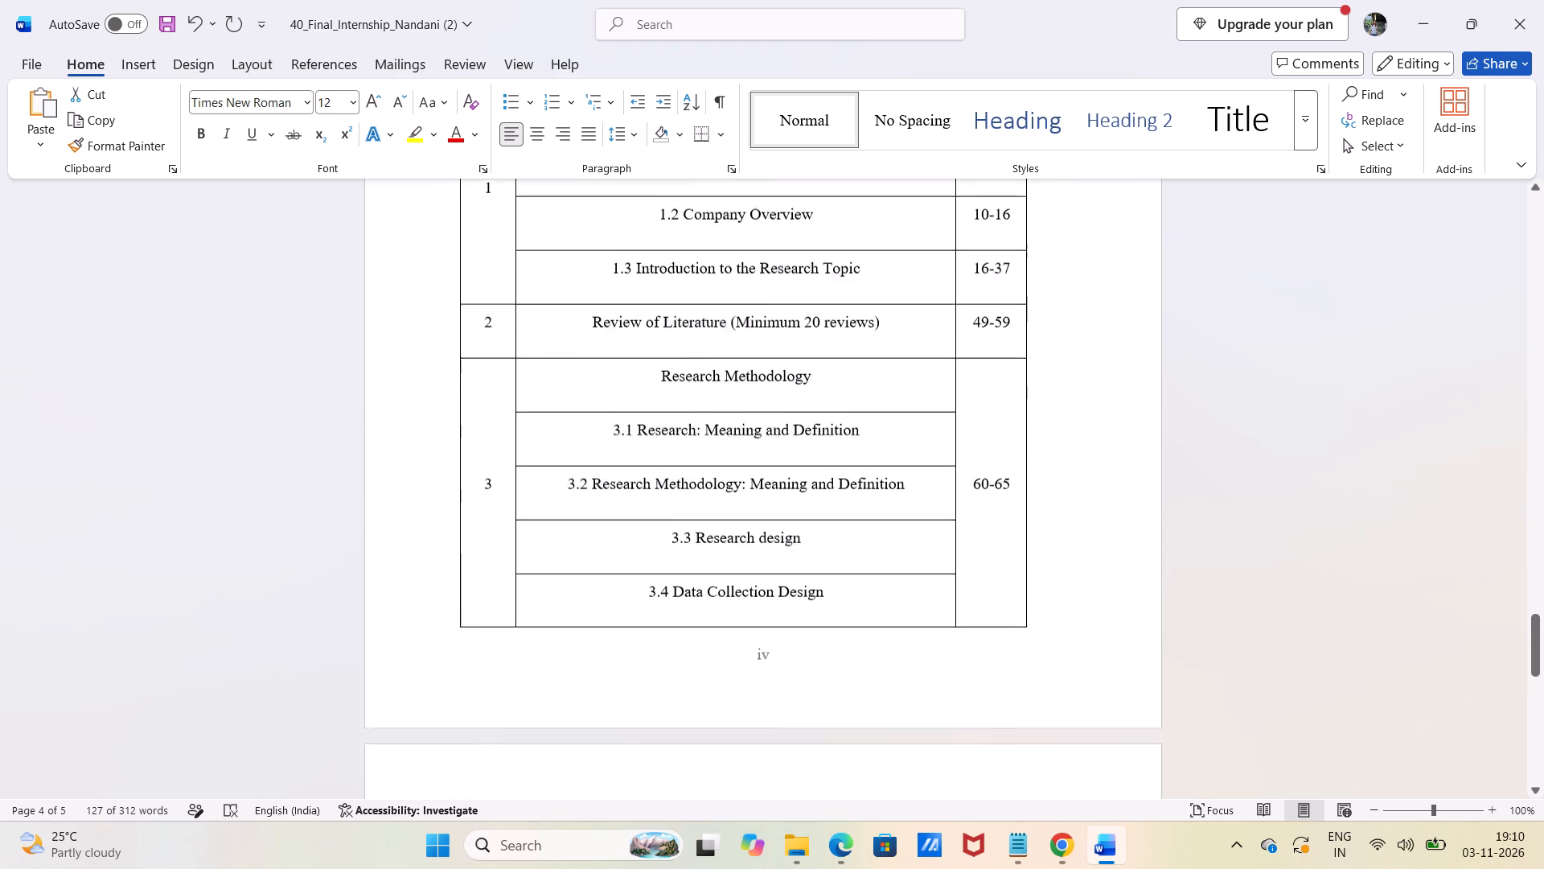
scroll(604, 507, "down", 3)
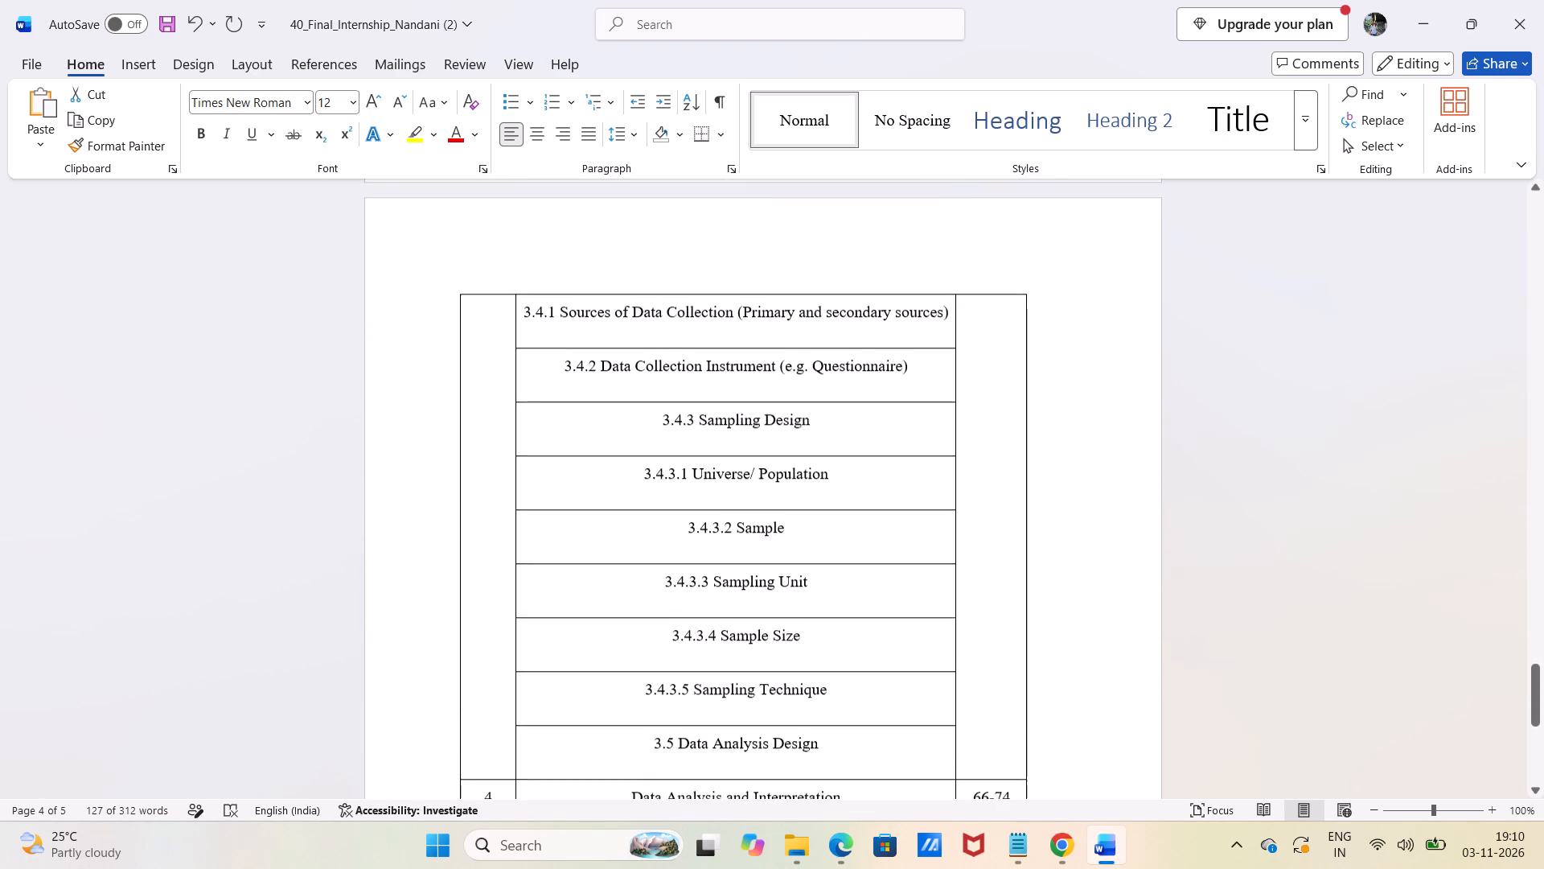
scroll(604, 507, "down", 3)
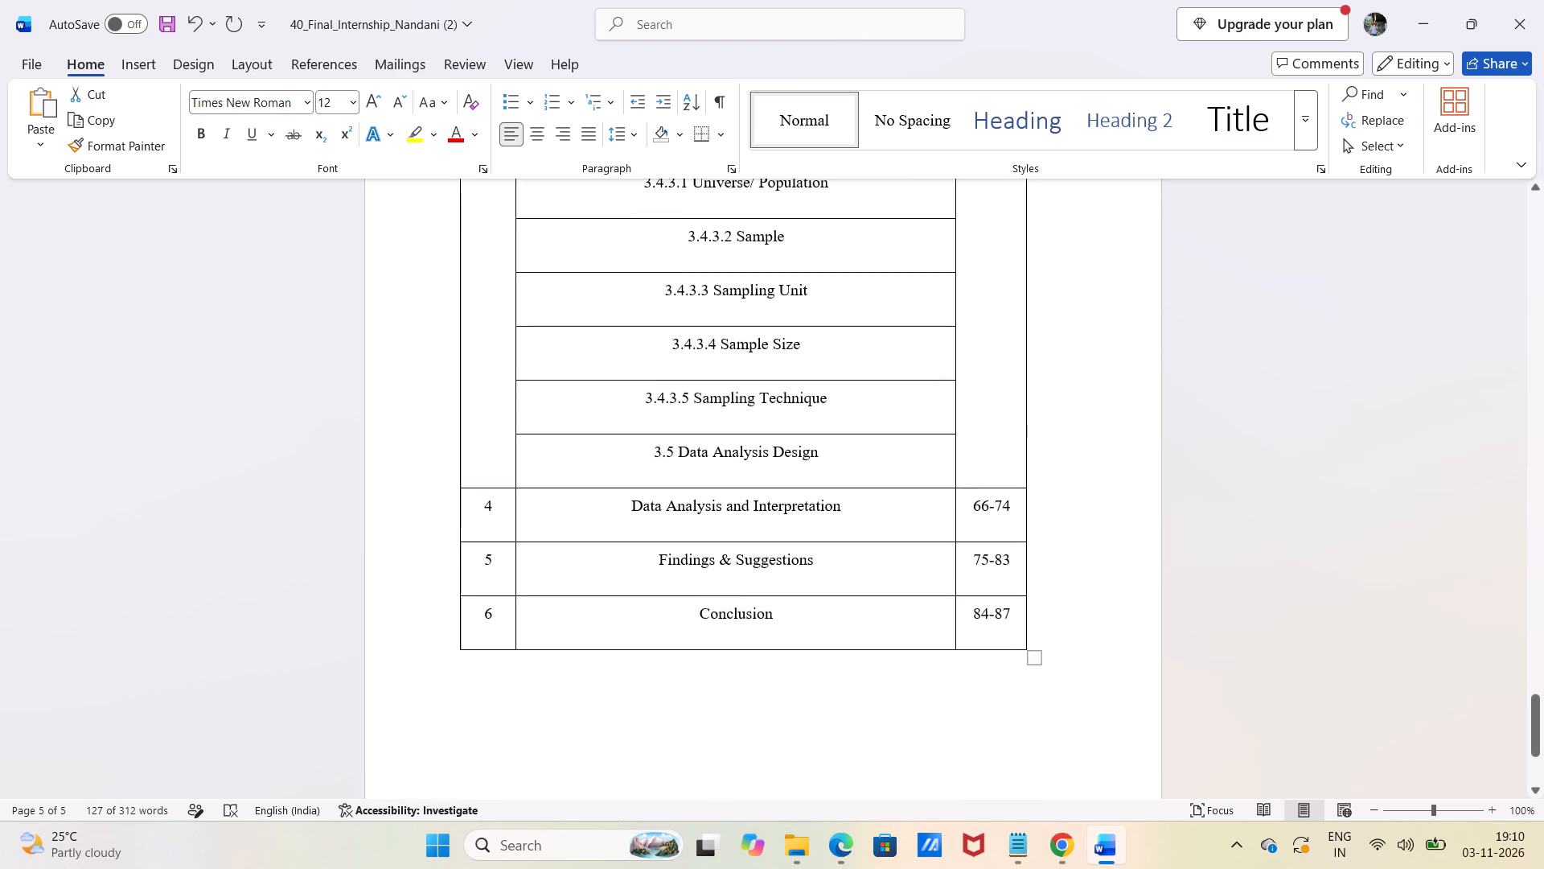
scroll(604, 507, "down", 6)
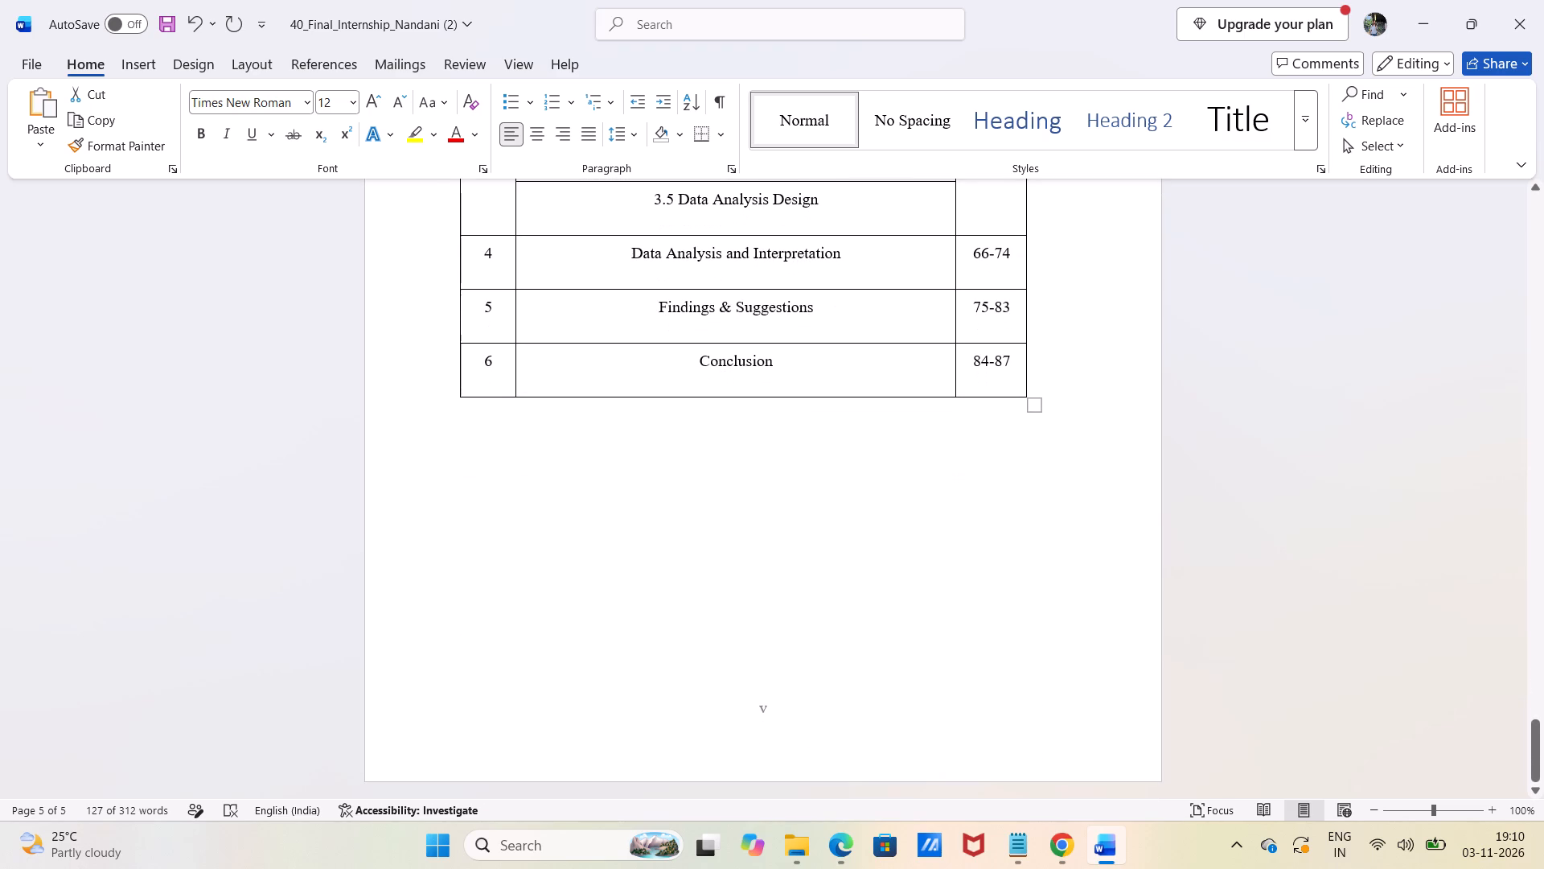
scroll(604, 507, "down", 1)
Turn on AutoSave by uploading the front matter document to the personal OneDrive.
left_click(138, 18)
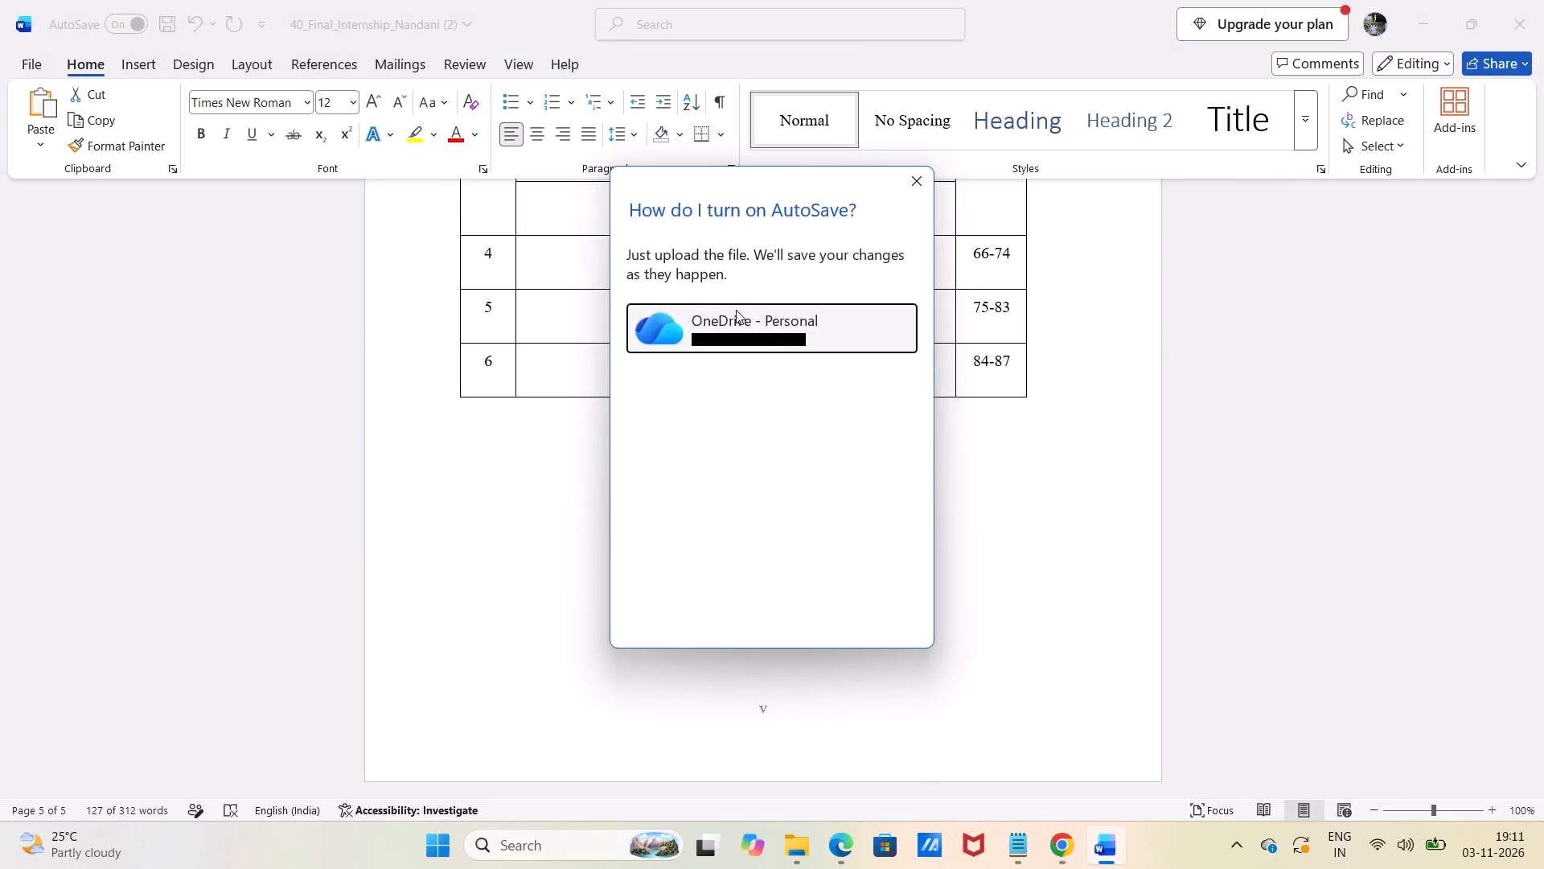
left_click(735, 321)
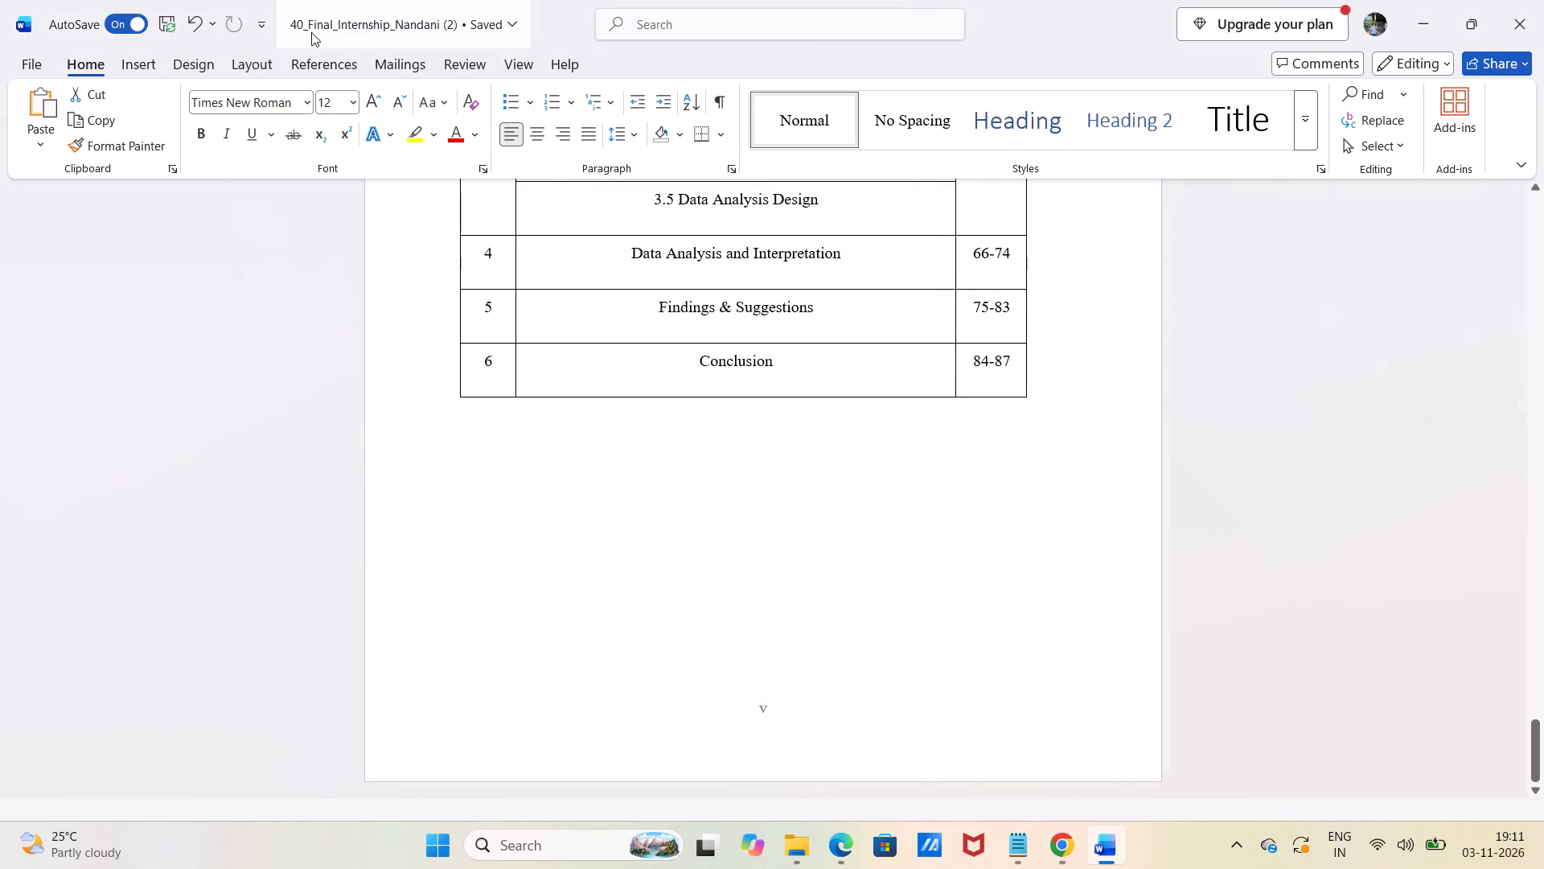
Rename the document as Sanya_Intro_SIP.
left_click(380, 18)
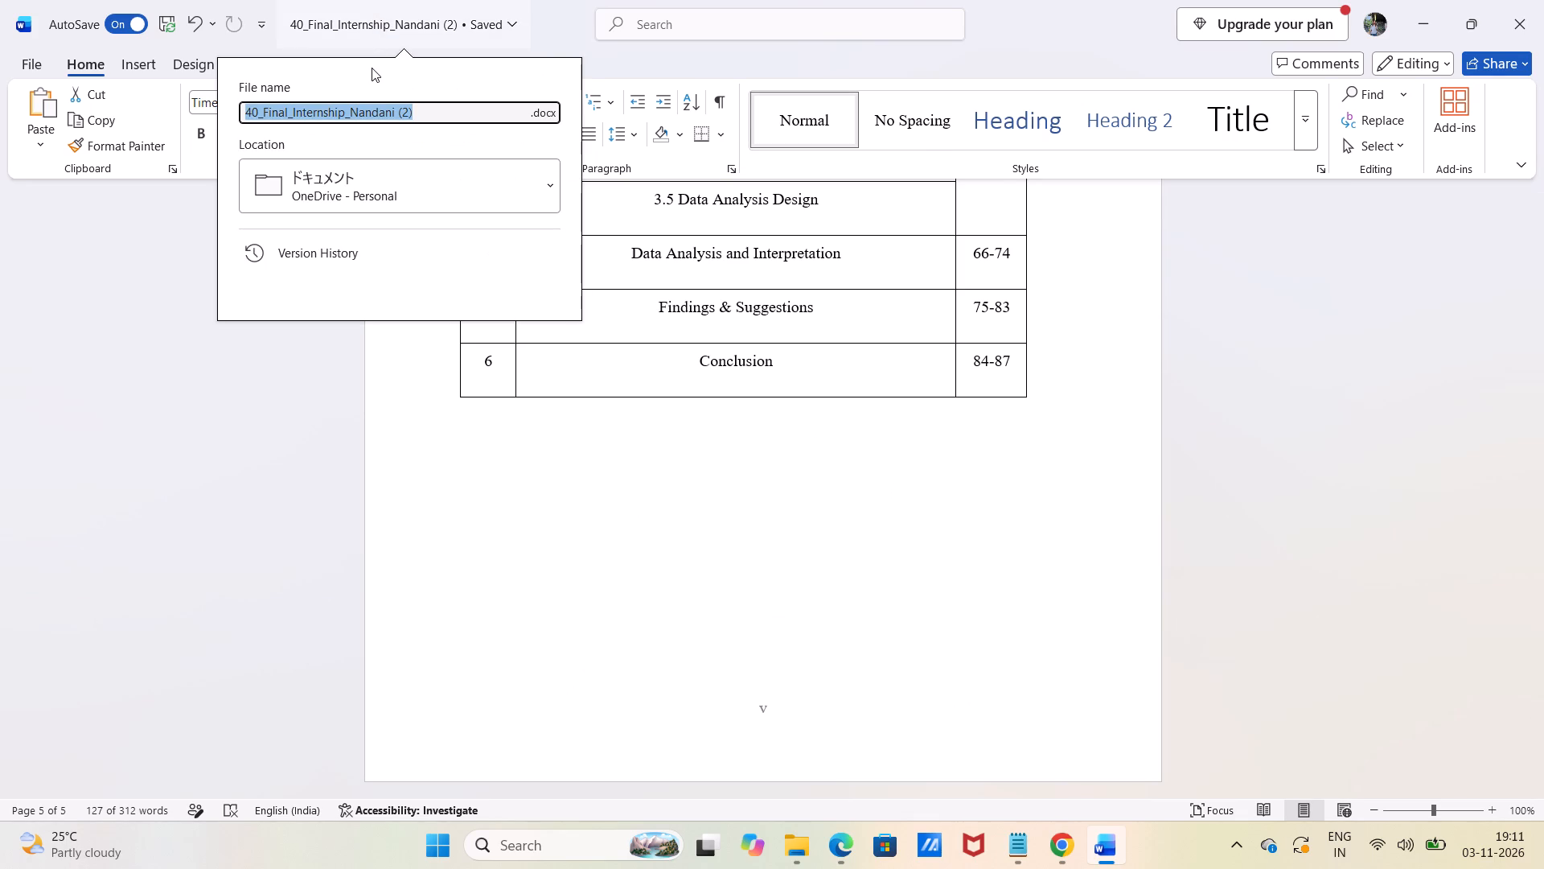
key("shift+underscore")
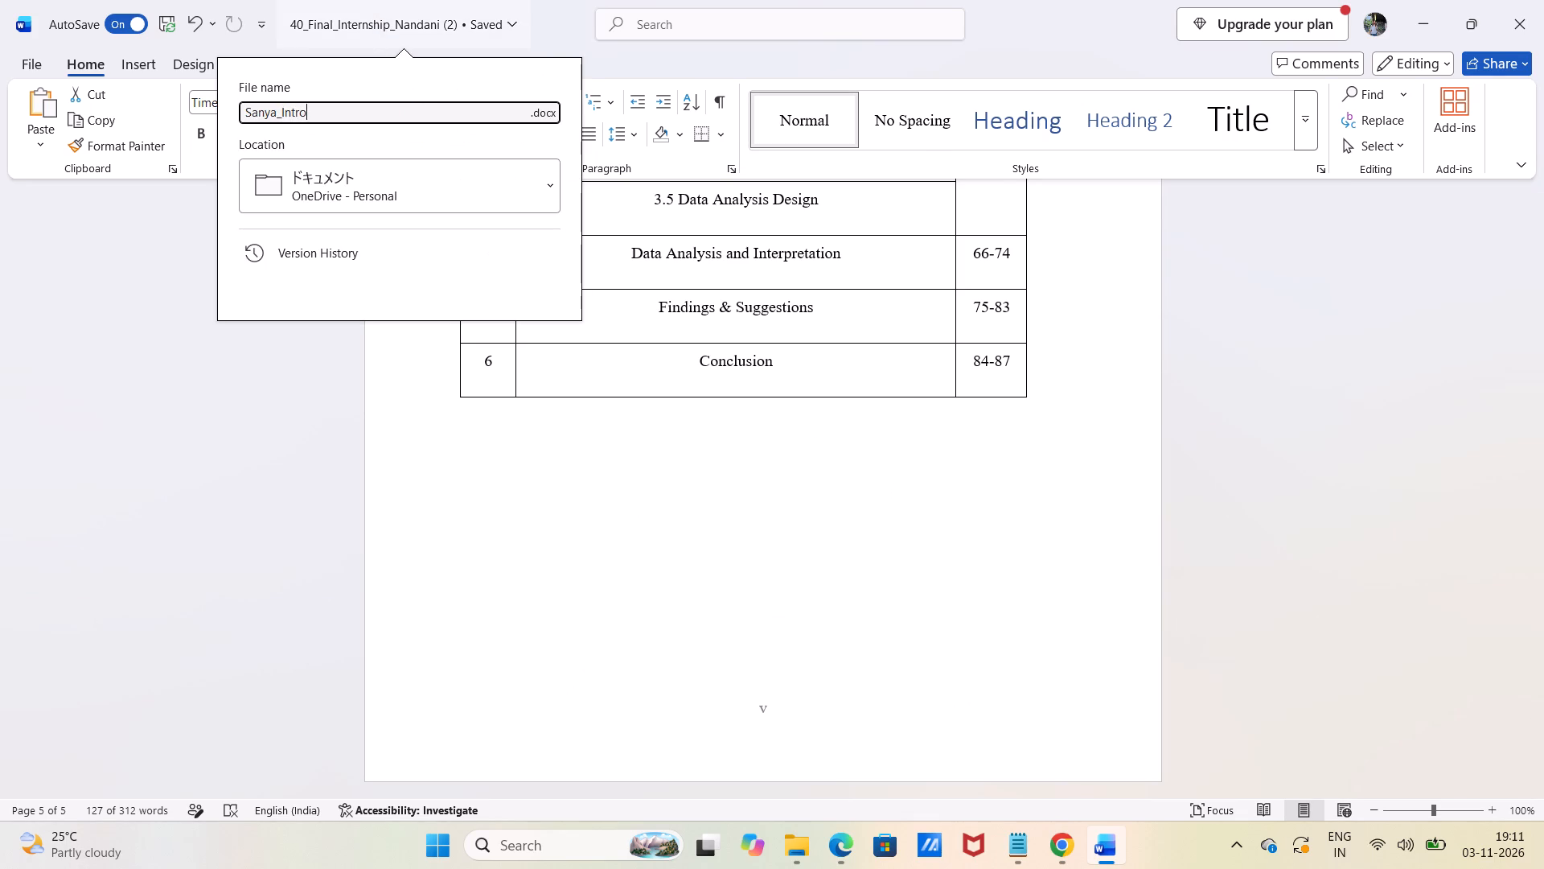
key("shift+underscore")
key("BackSpace")
key("BackSpace")
key("p")
key("Return")
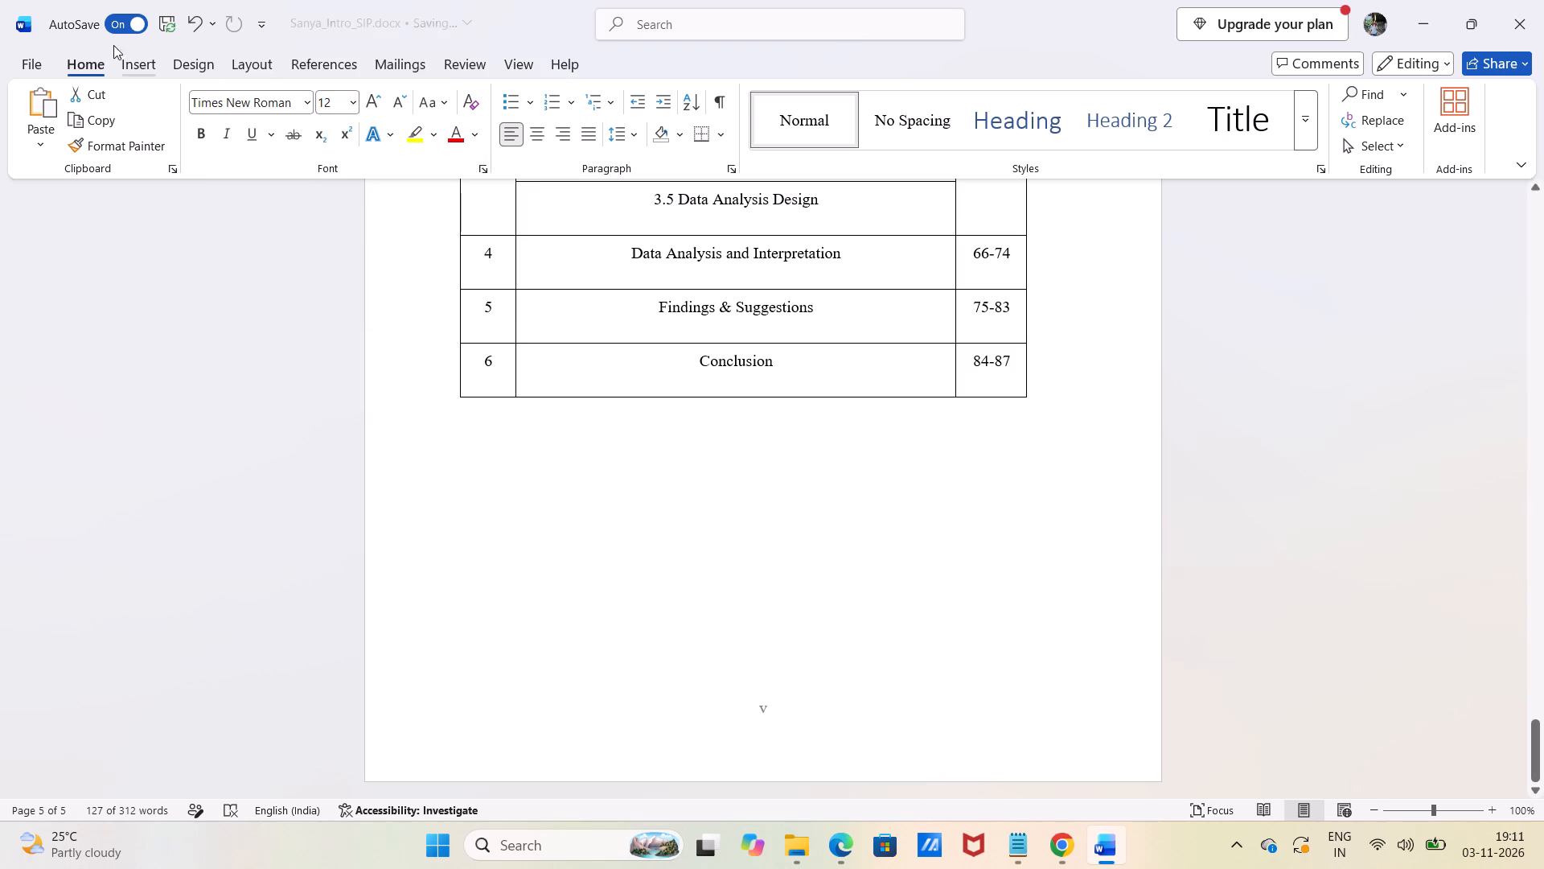
Start saving a copy of the front matter document to this PC's Desktop folder.
left_click(39, 66)
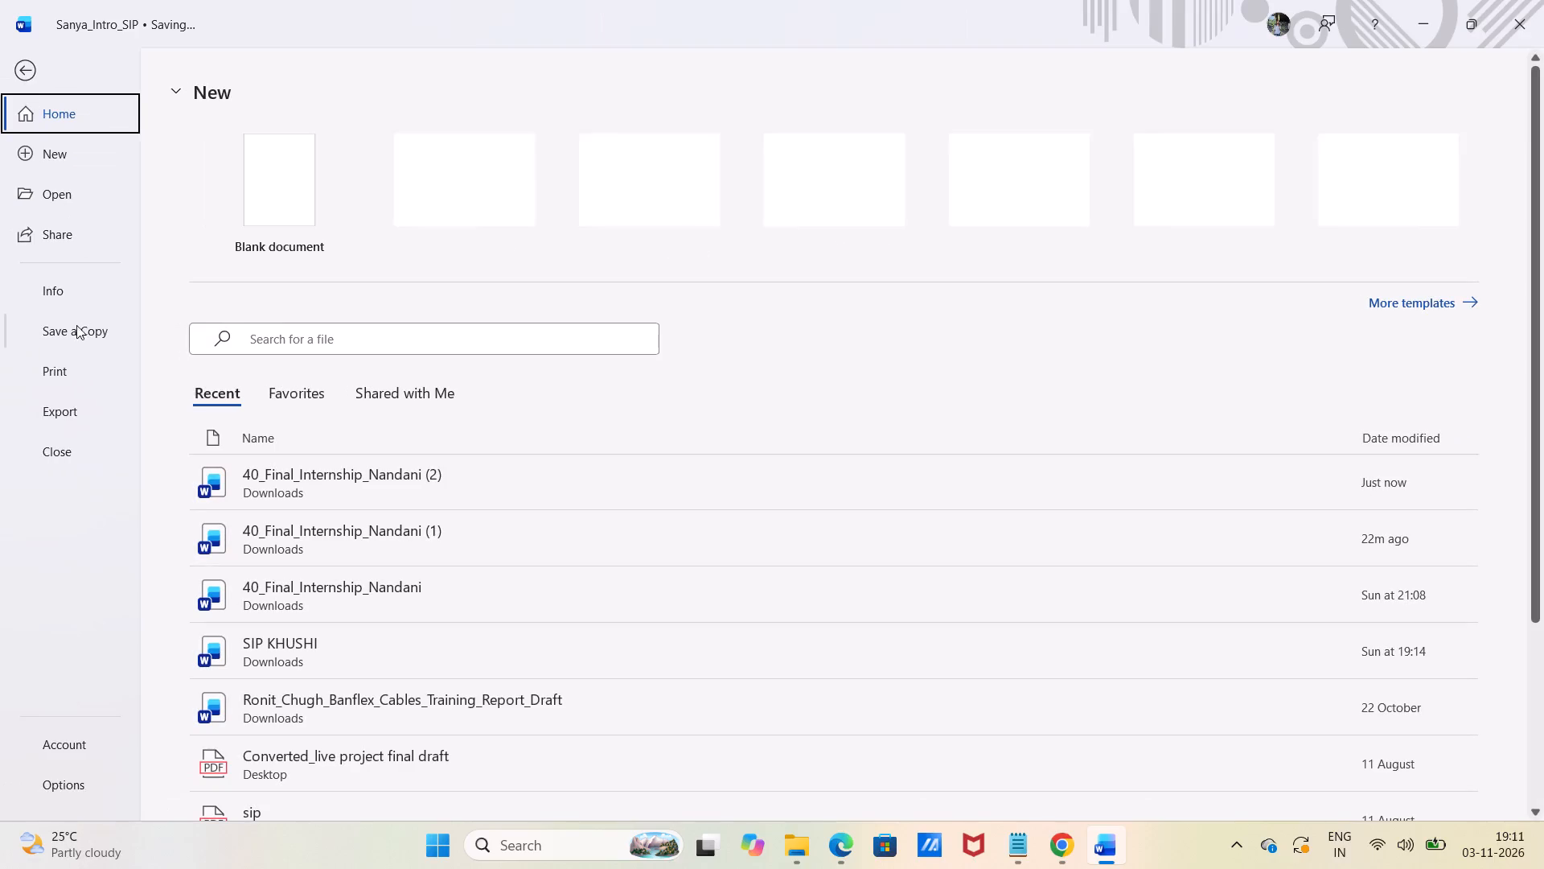
left_click(76, 332)
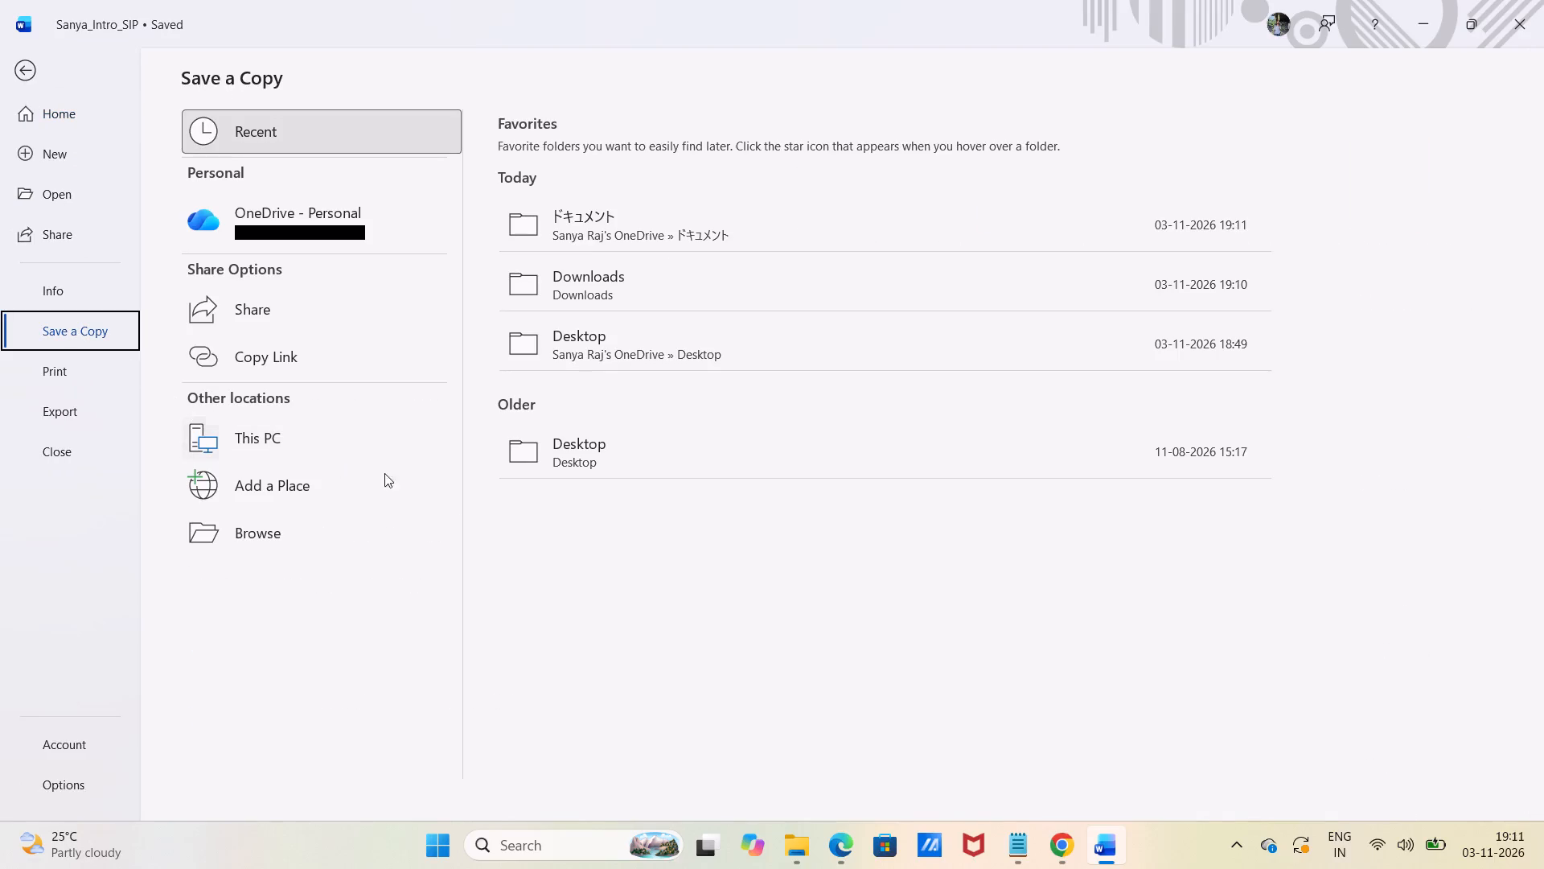
left_click(204, 432)
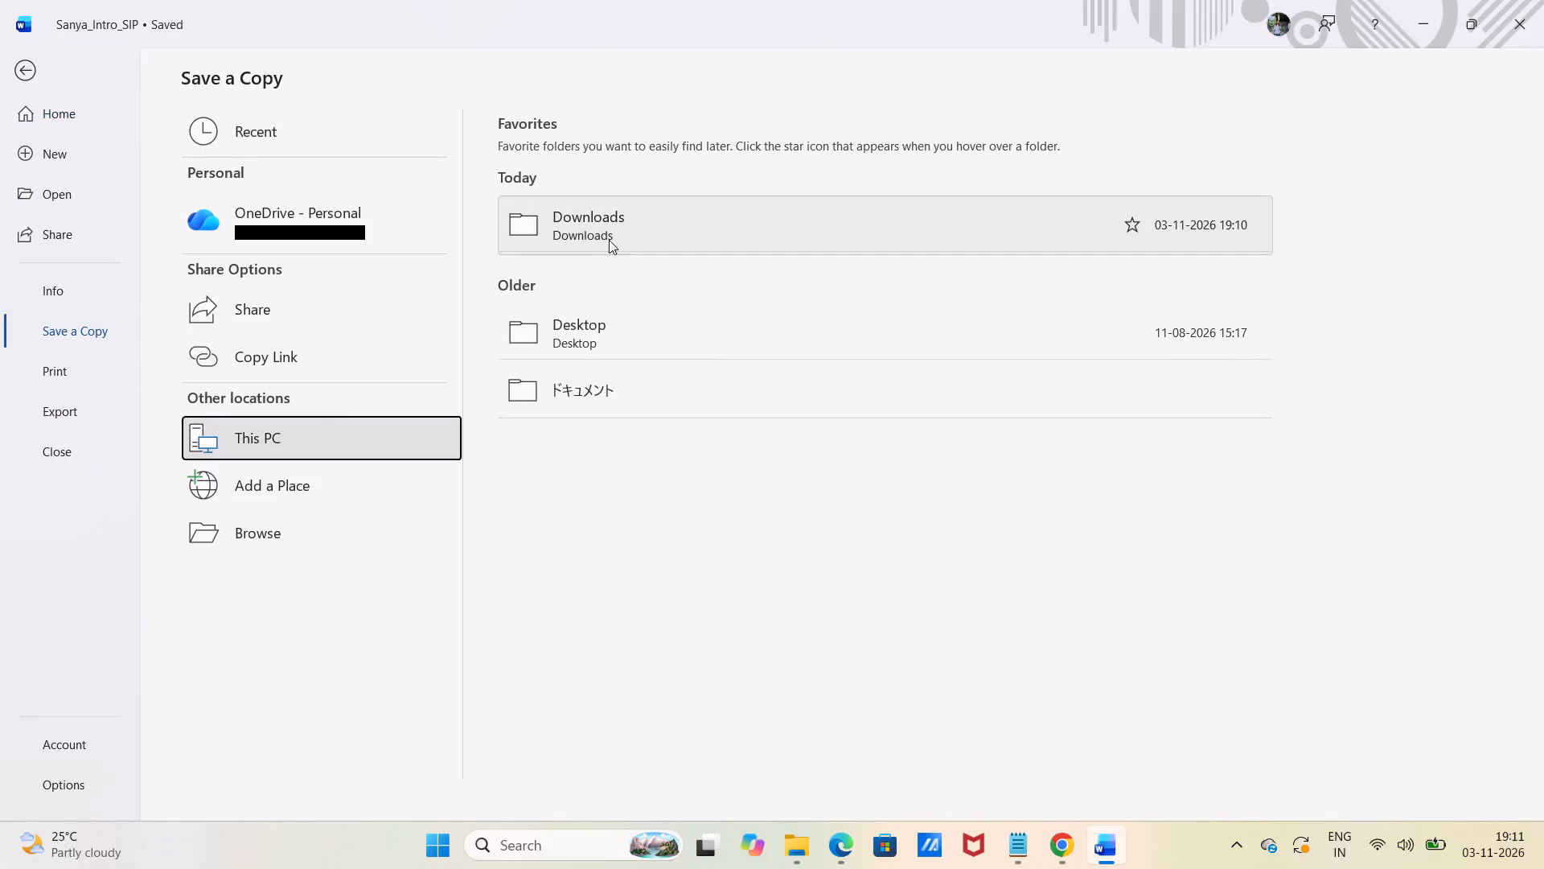
left_click(559, 337)
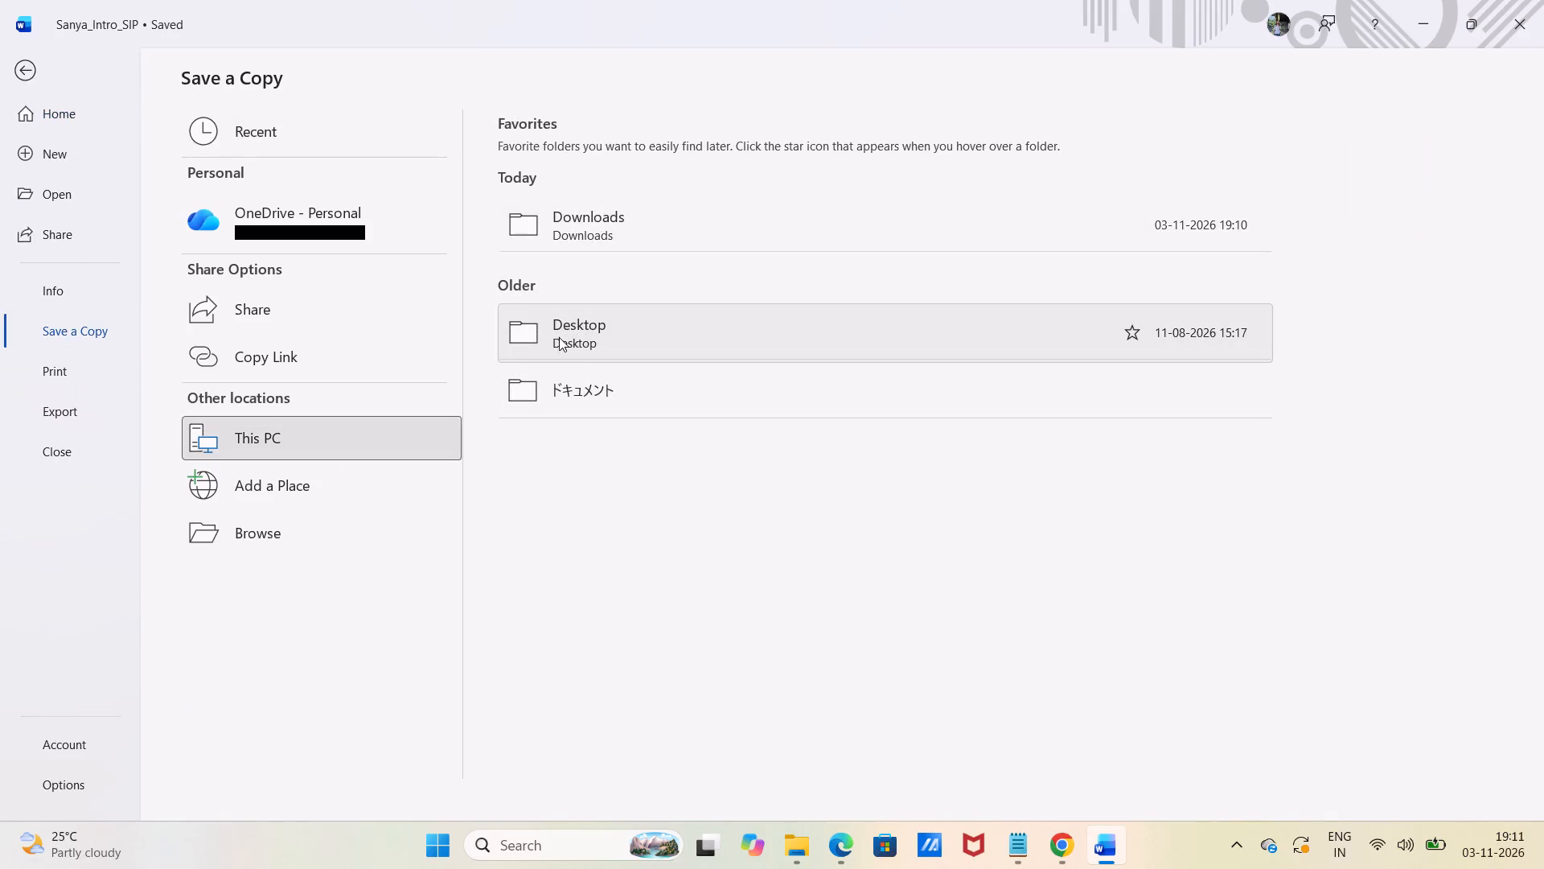
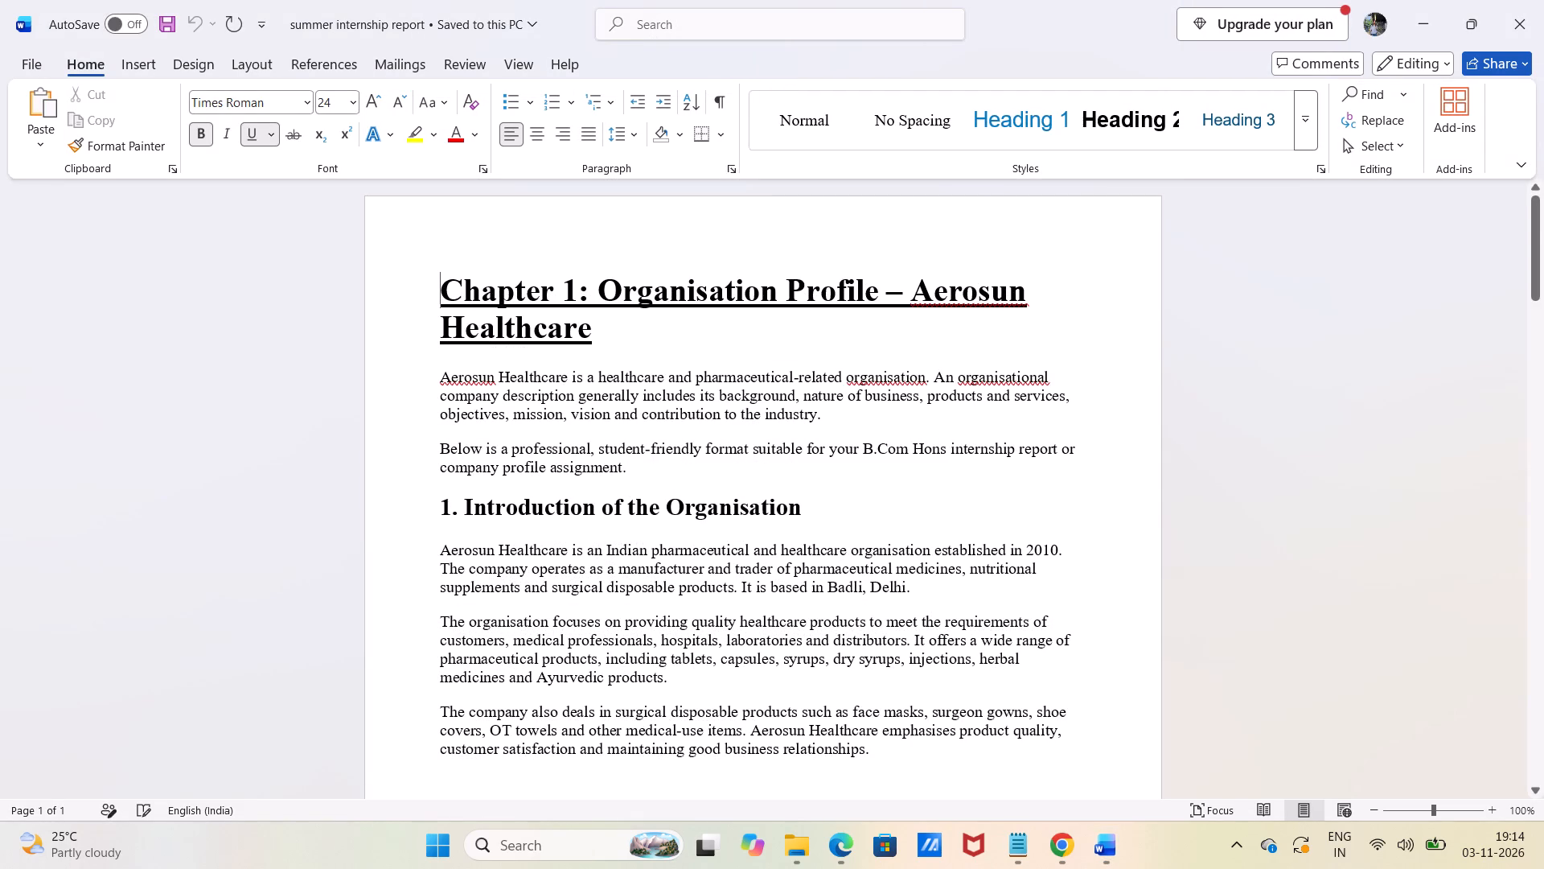
Apply 1.5 line spacing to all the report text from the opening Aerosun Healthcare paragraph through the closing acknowledgement.
left_click_drag(441, 375, 646, 729)
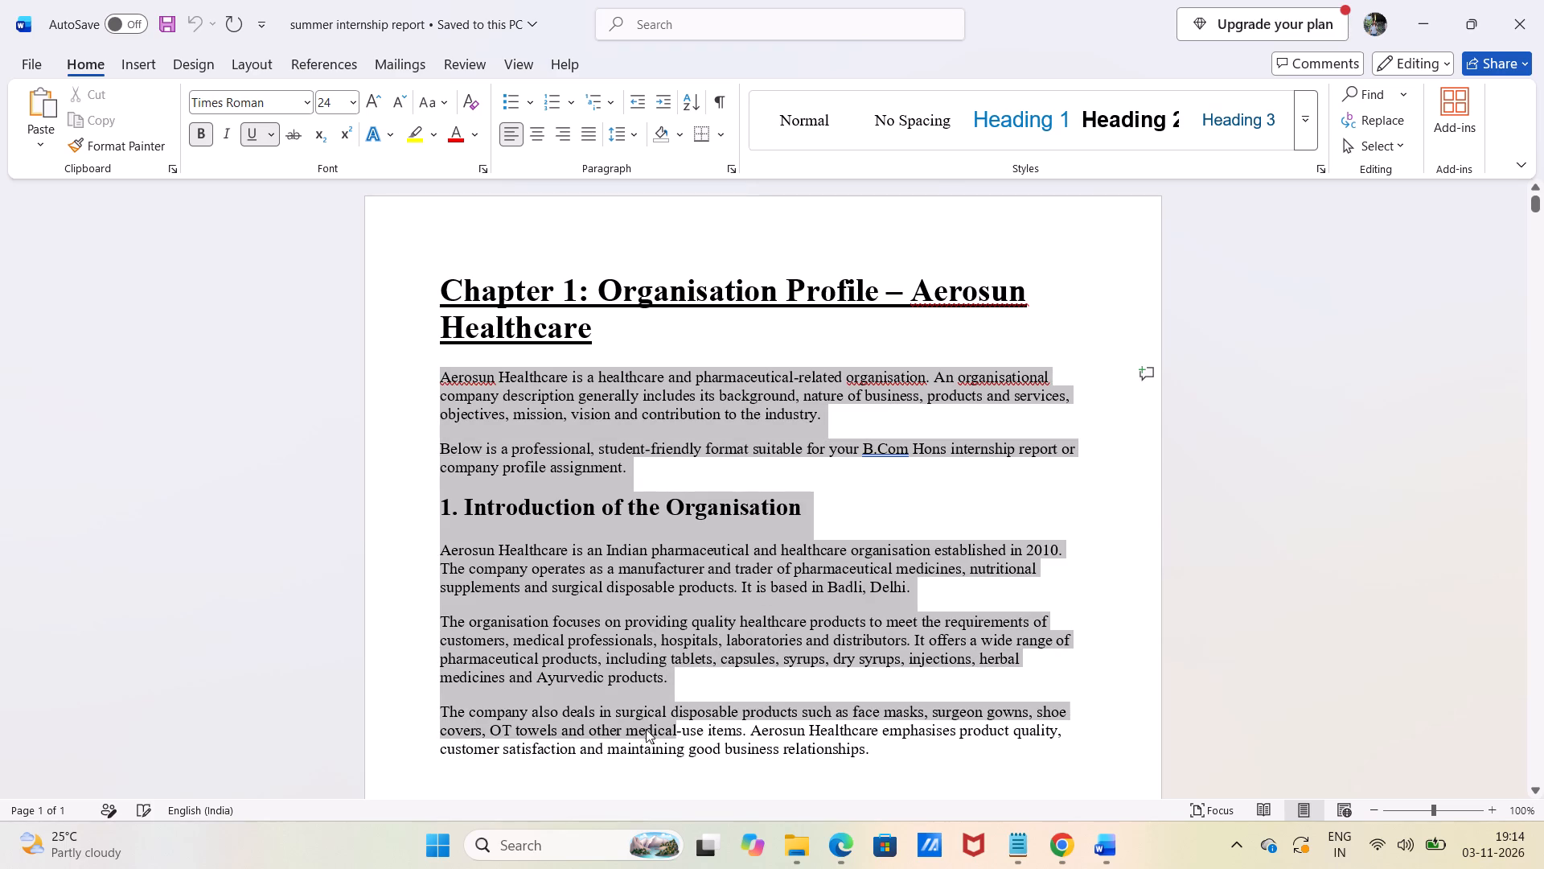
left_click_drag(646, 729, 651, 868)
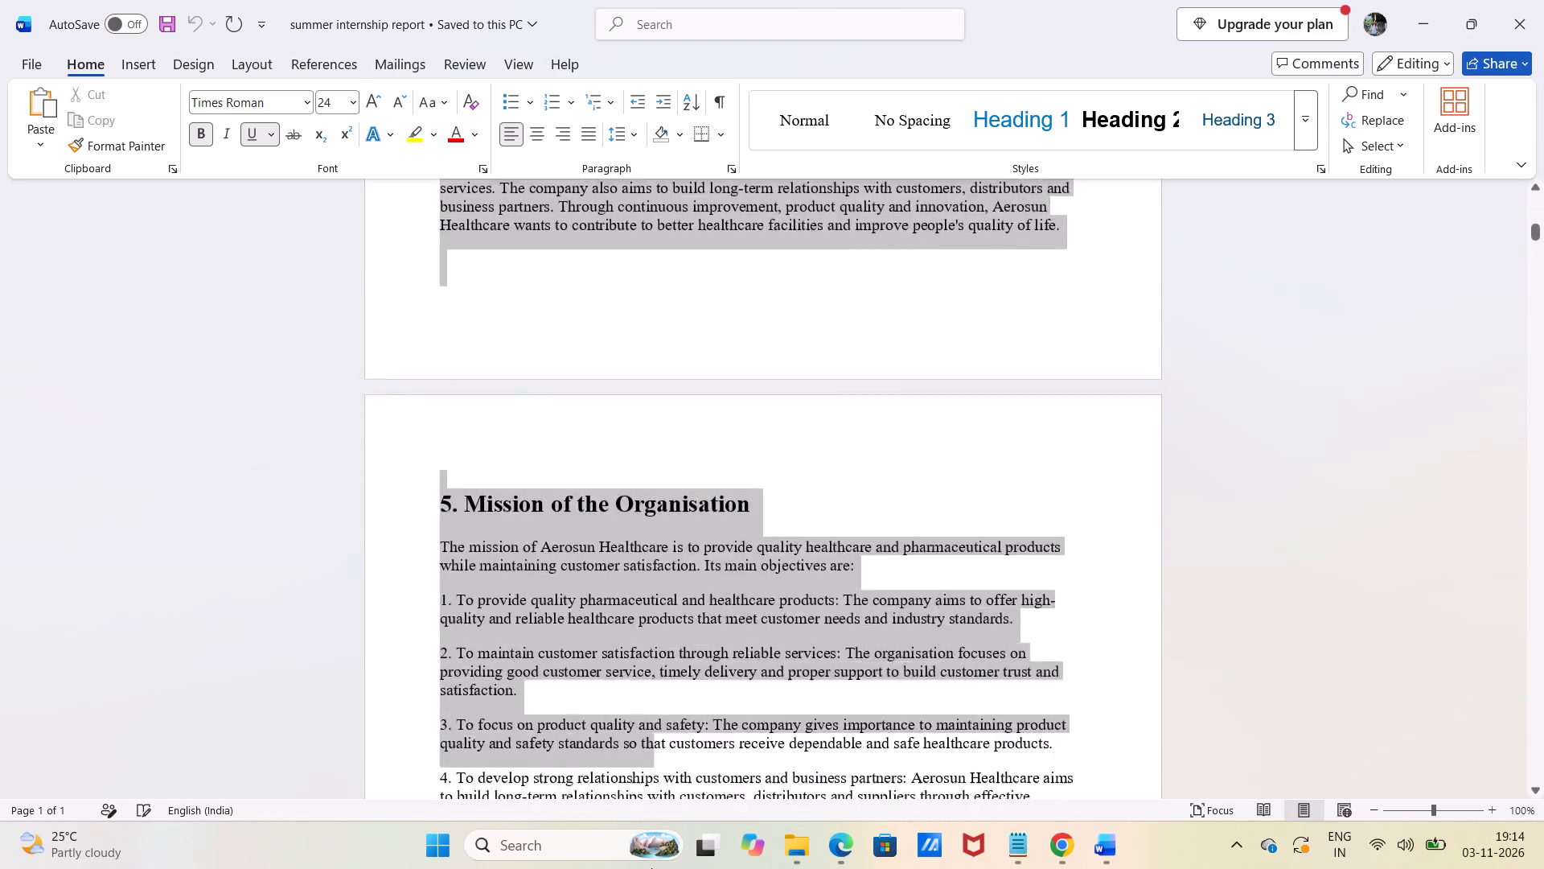
left_click_drag(651, 868, 653, 868)
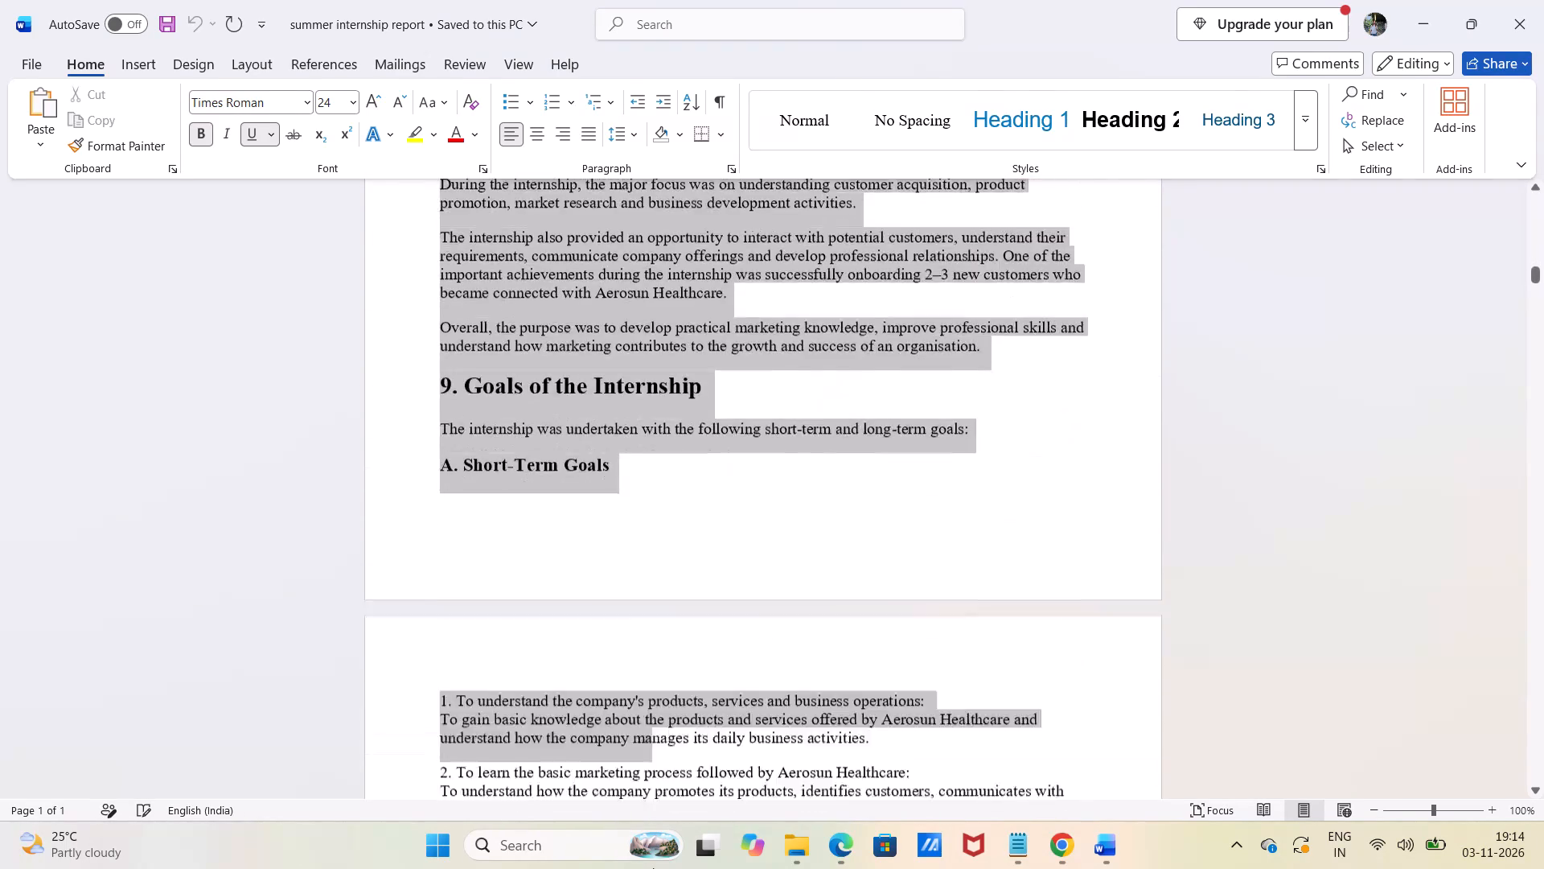
left_click_drag(653, 868, 654, 868)
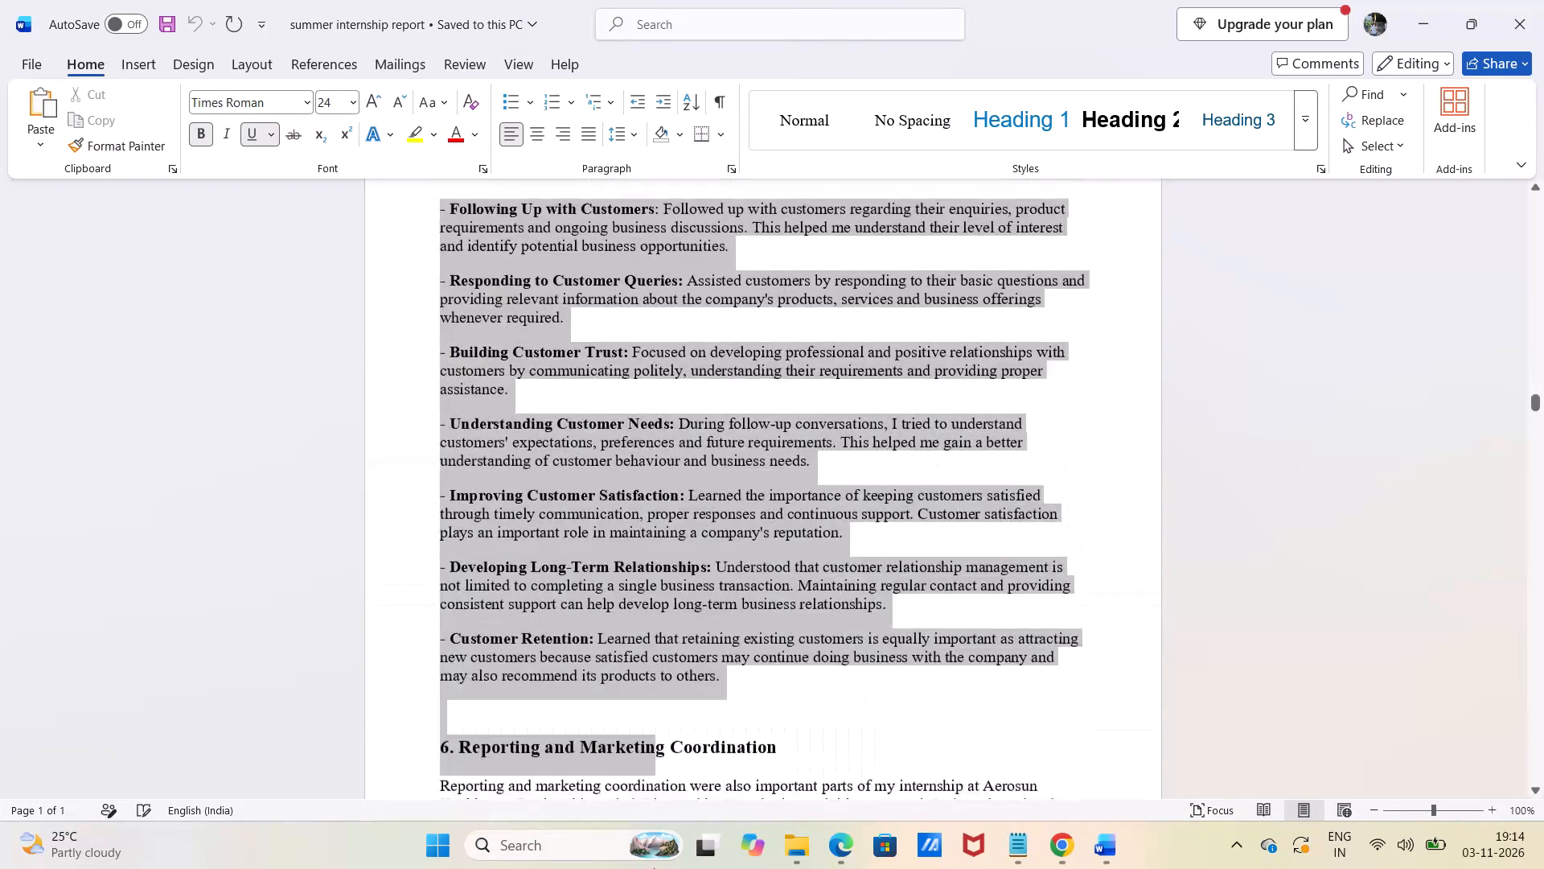
left_click_drag(654, 868, 655, 868)
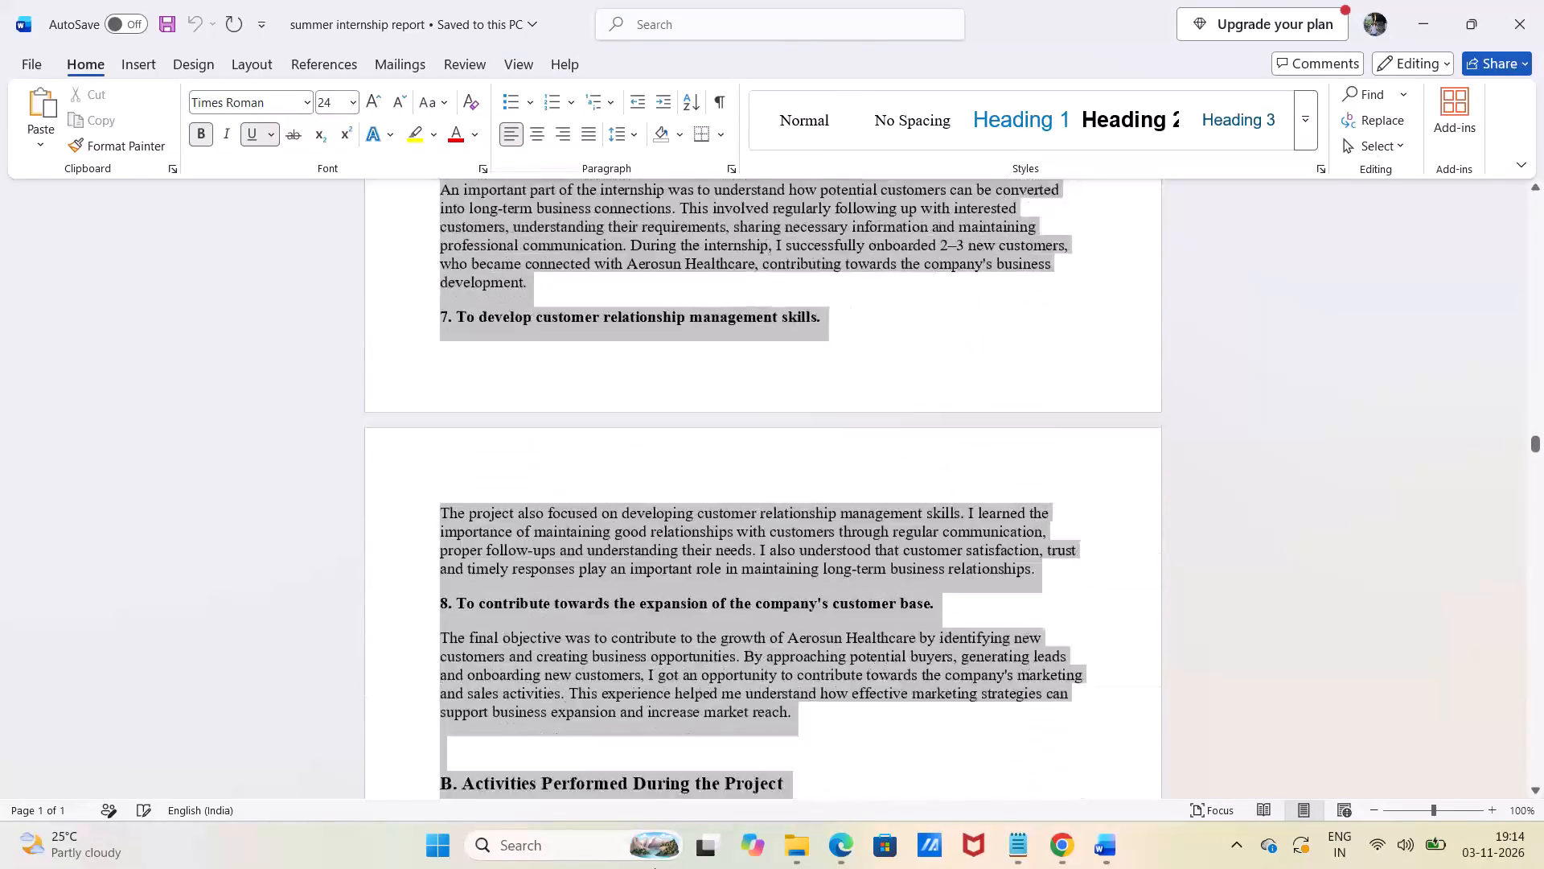
left_click_drag(655, 868, 654, 868)
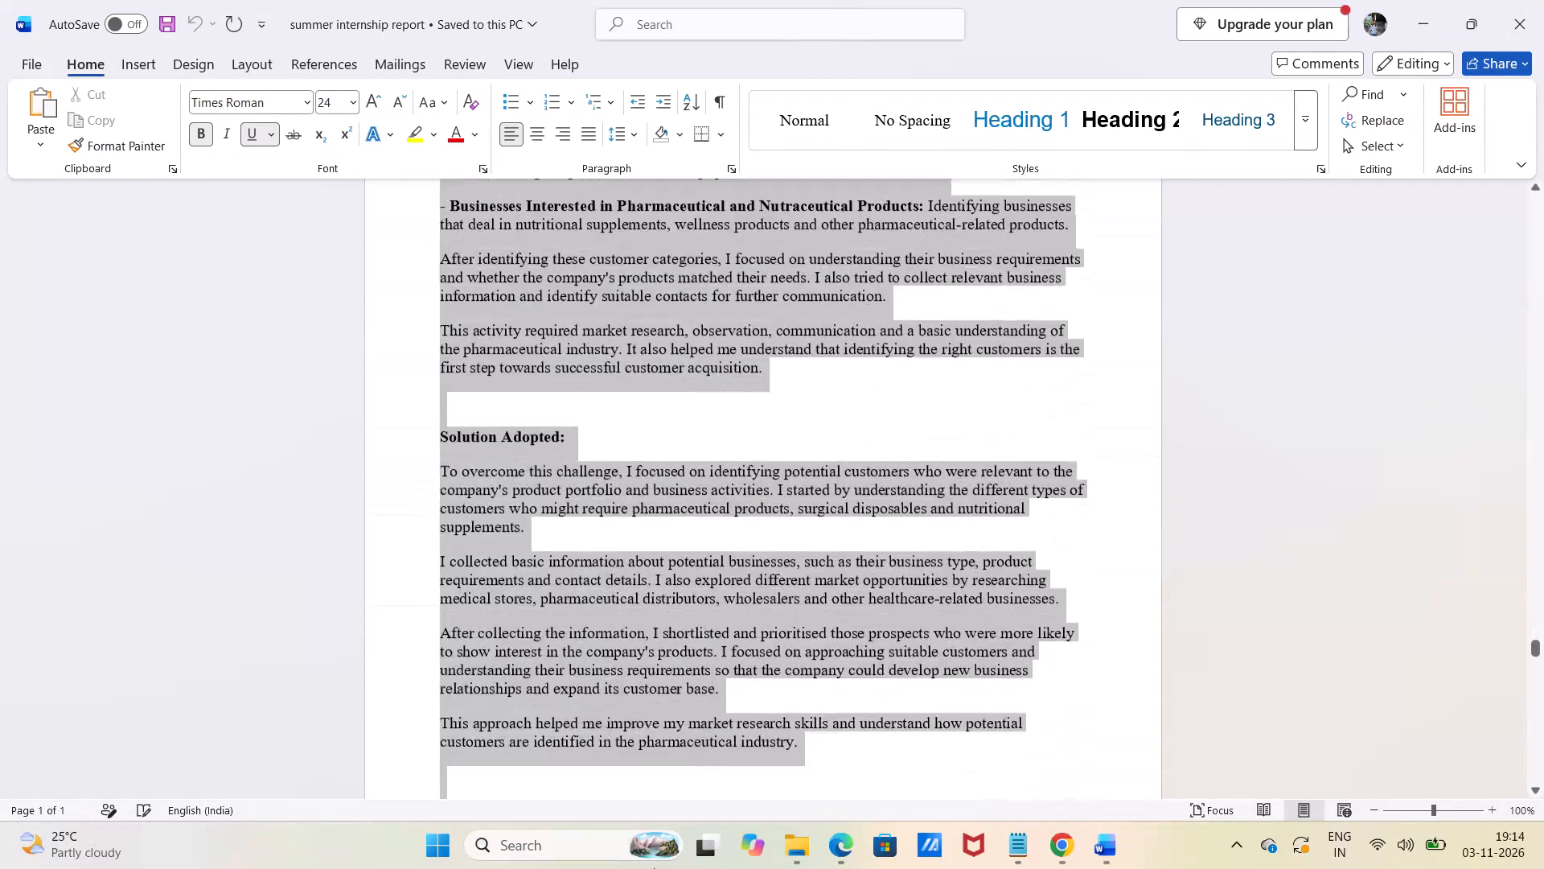
left_click_drag(654, 868, 655, 868)
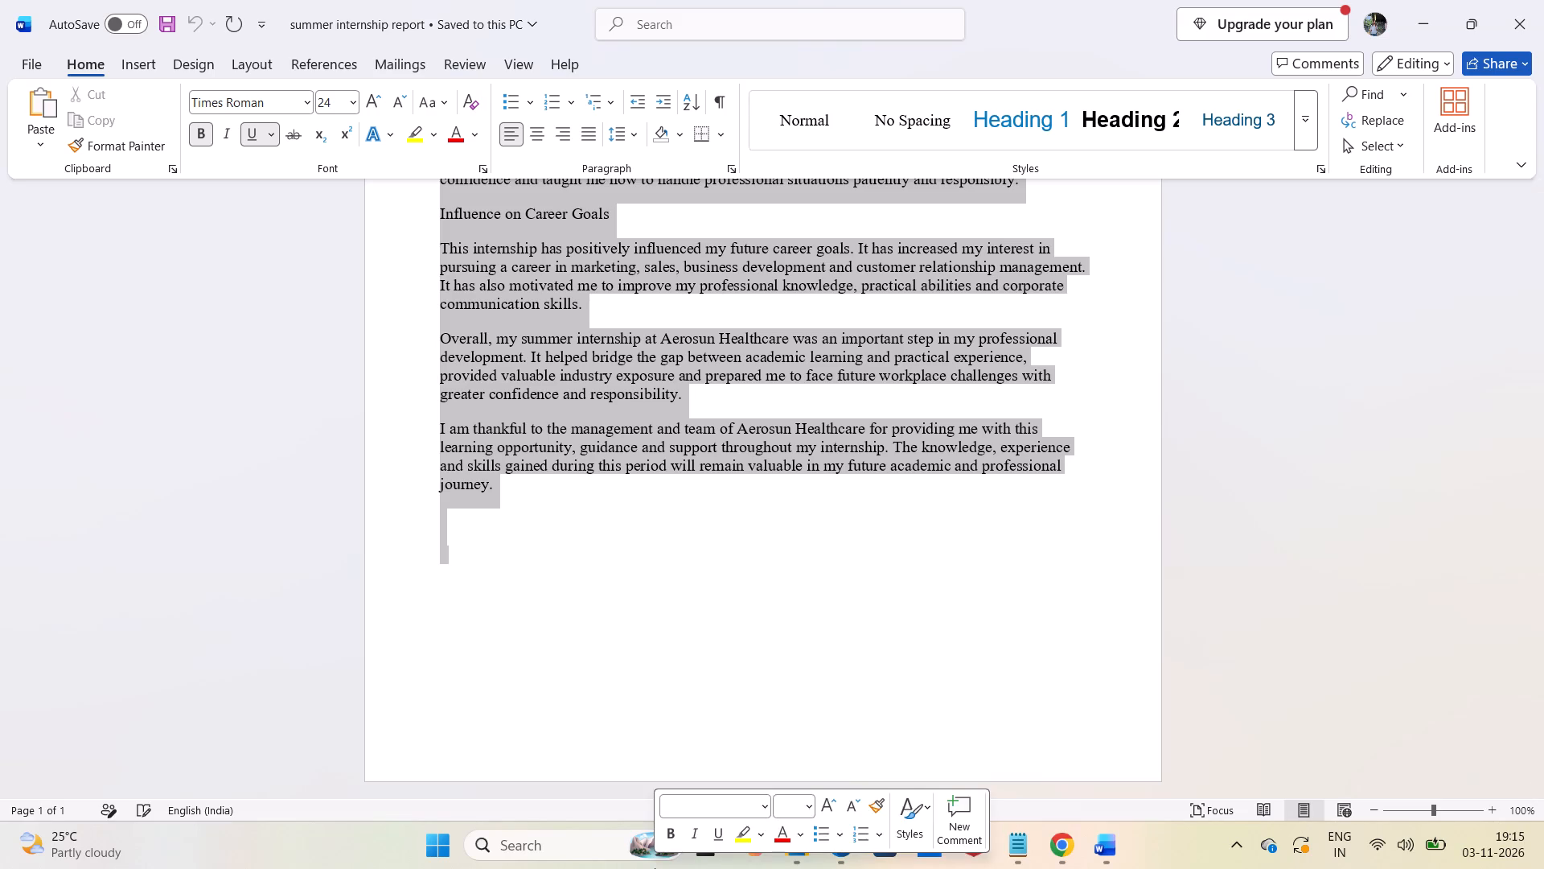
left_click(636, 134)
left_click(659, 212)
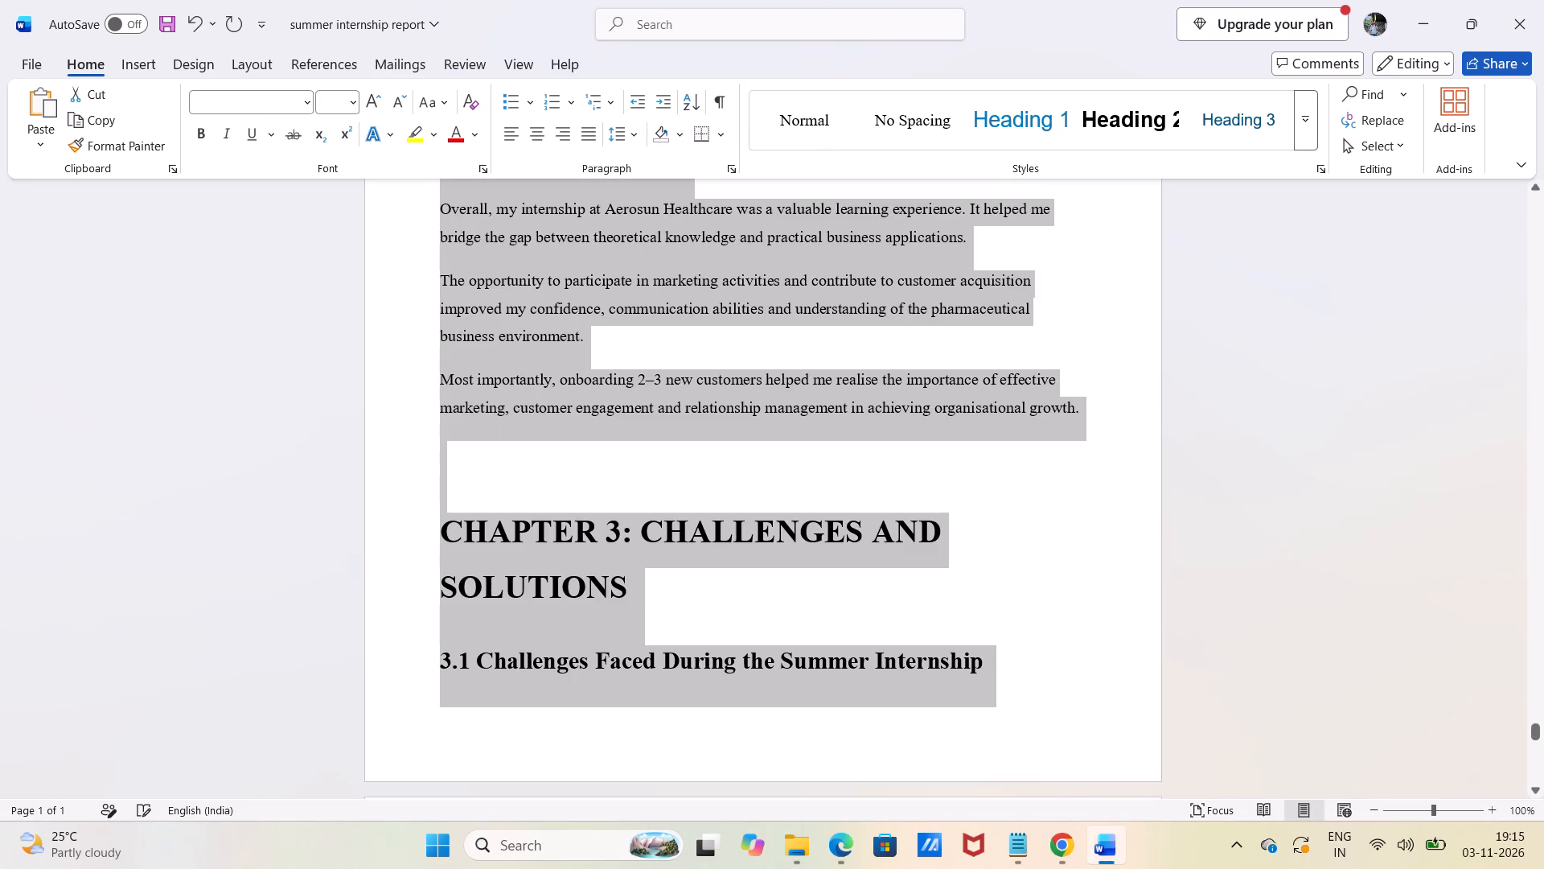
left_click(266, 556)
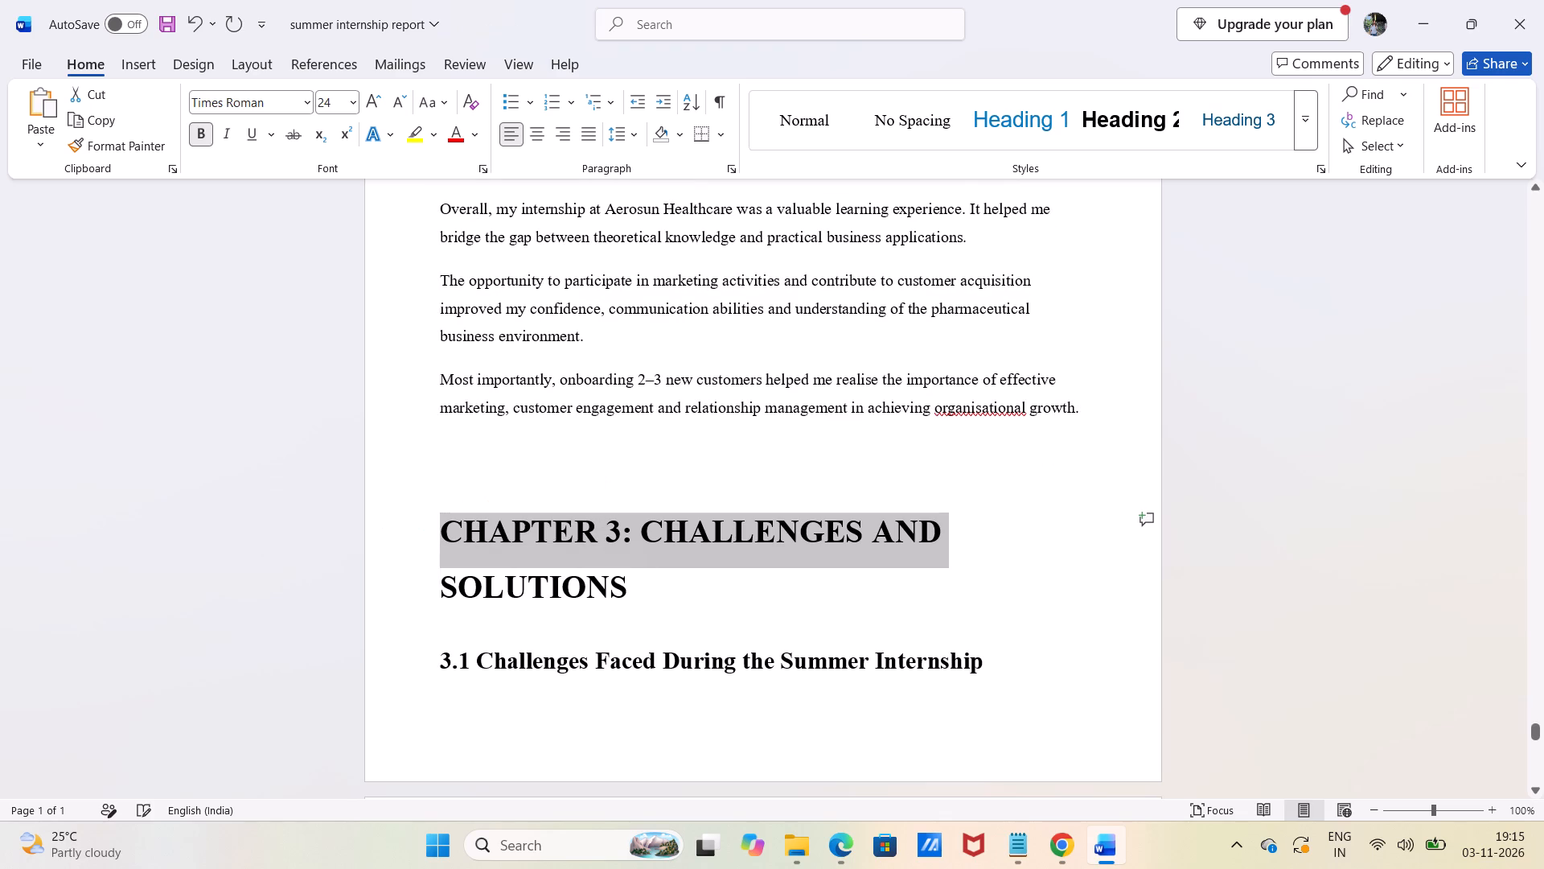
left_click(690, 606)
Review the report's line spacing and page layout backwards from the Chapter 3 heading through the Chapter 2 skills sections.
scroll(690, 606, "up", 5)
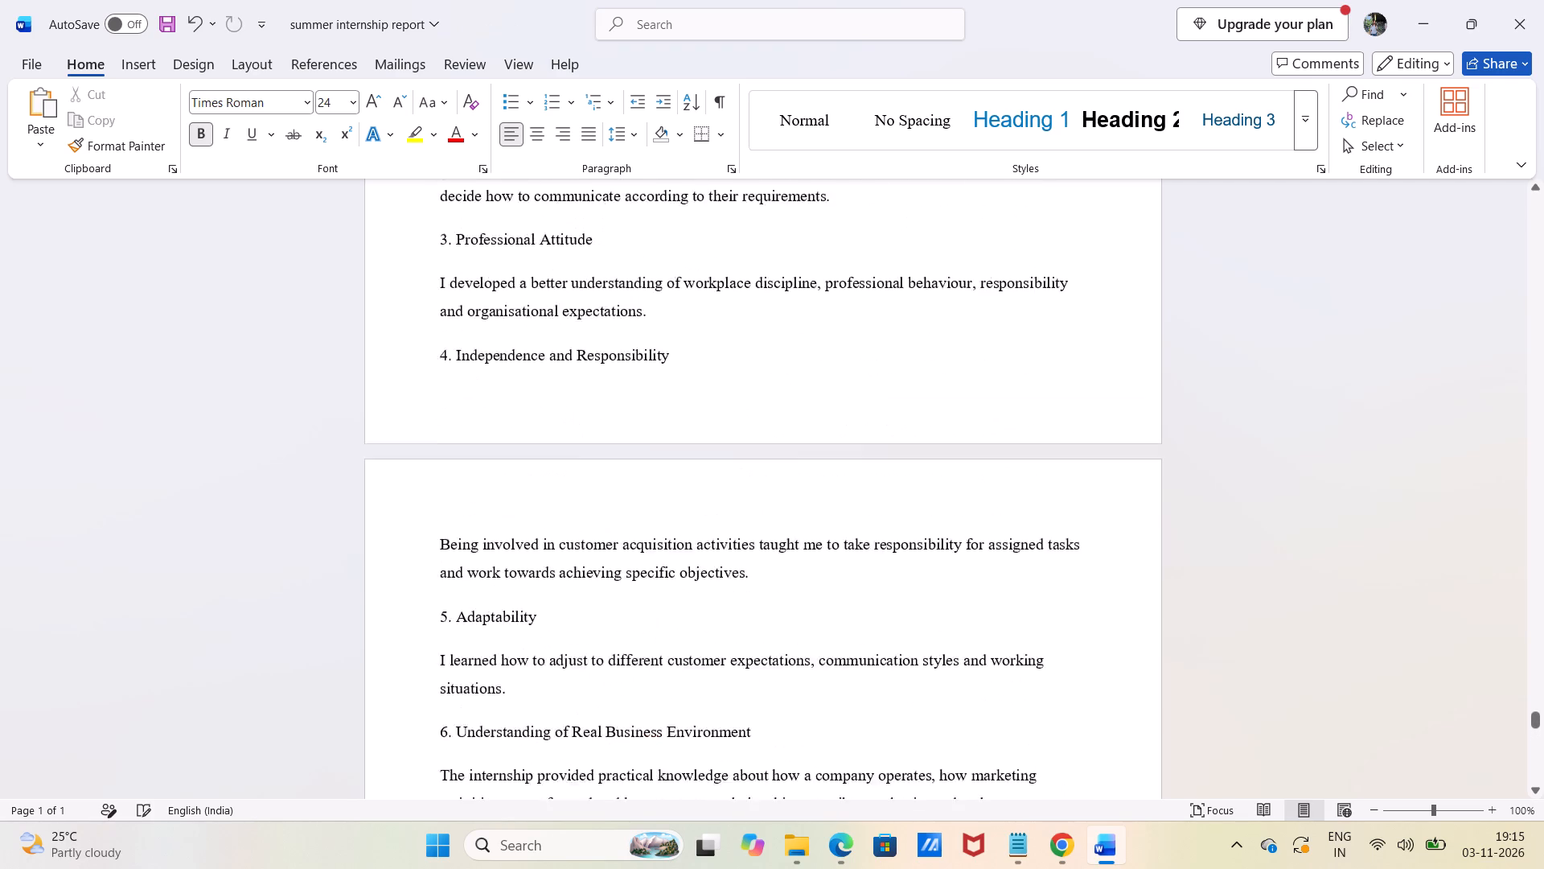
scroll(690, 606, "up", 4)
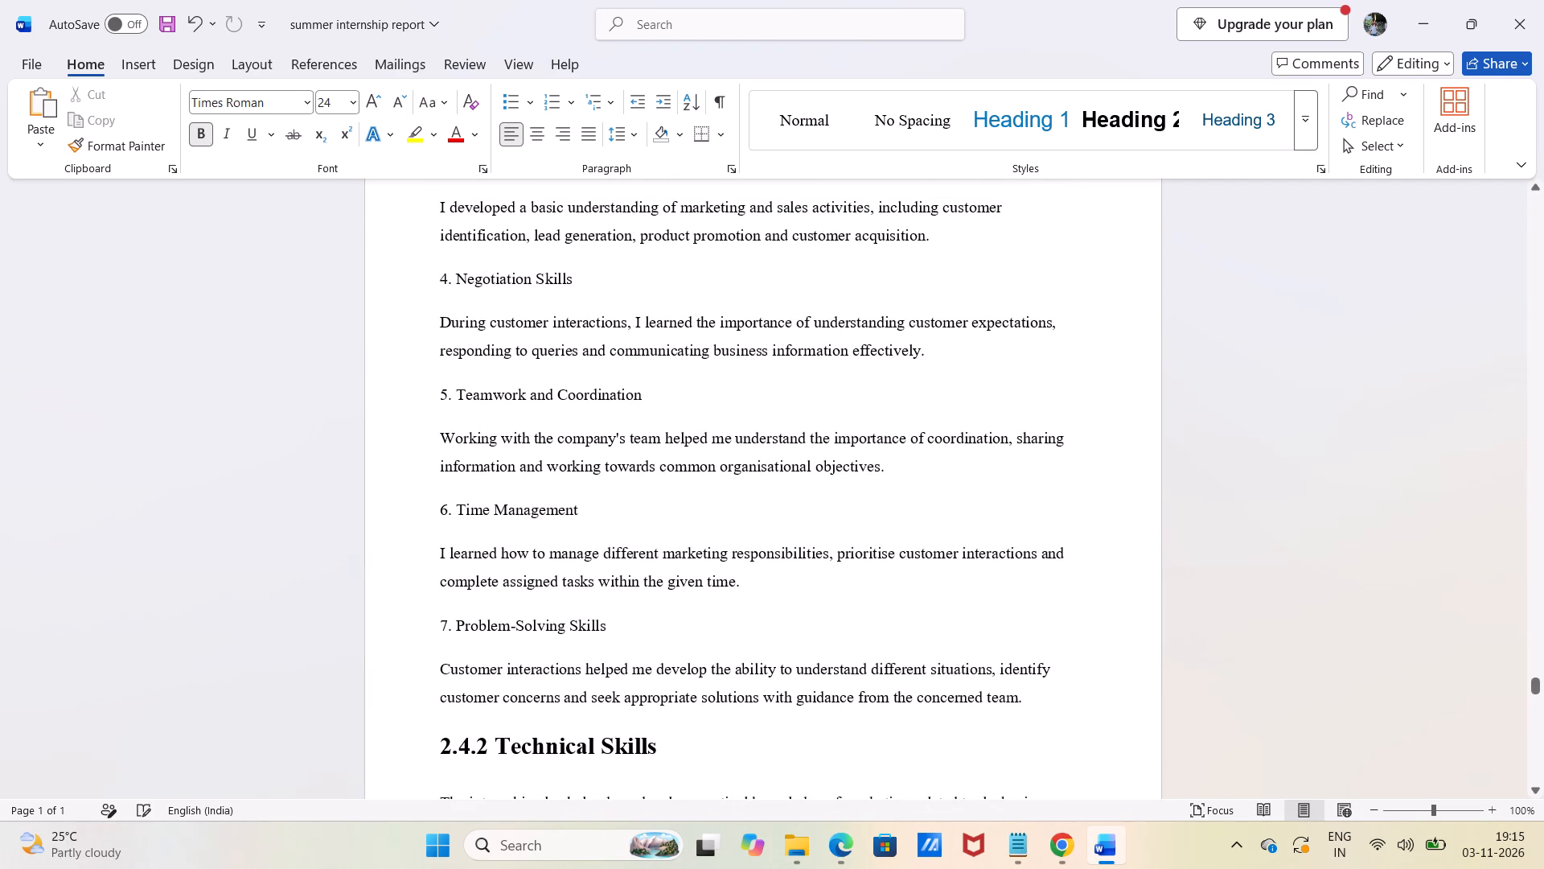
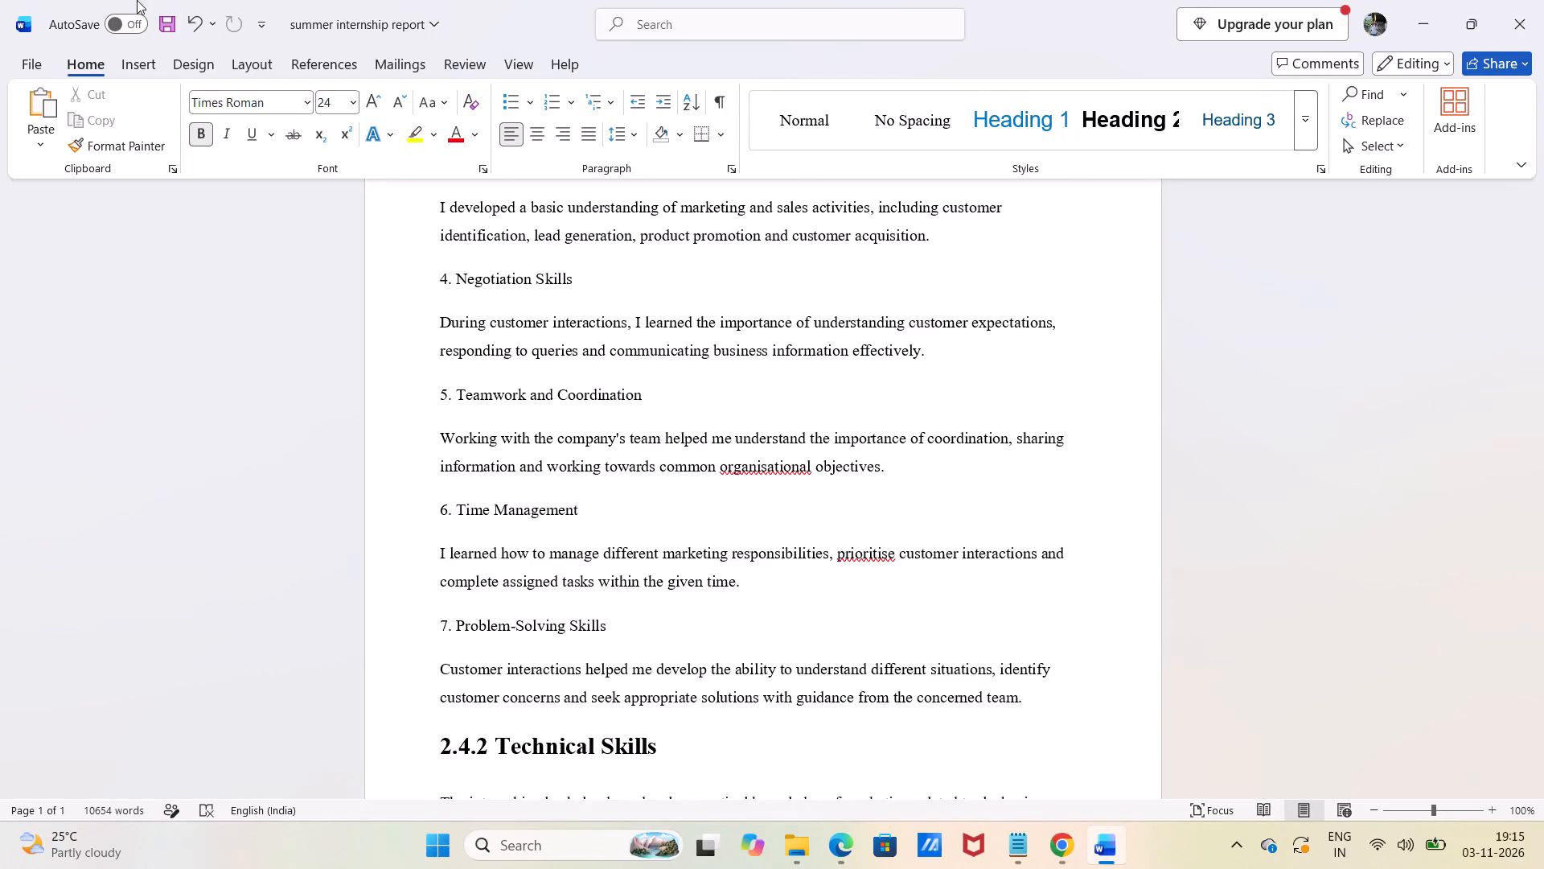
Turn on AutoSave for the internship report by uploading it to the personal OneDrive.
left_click(124, 23)
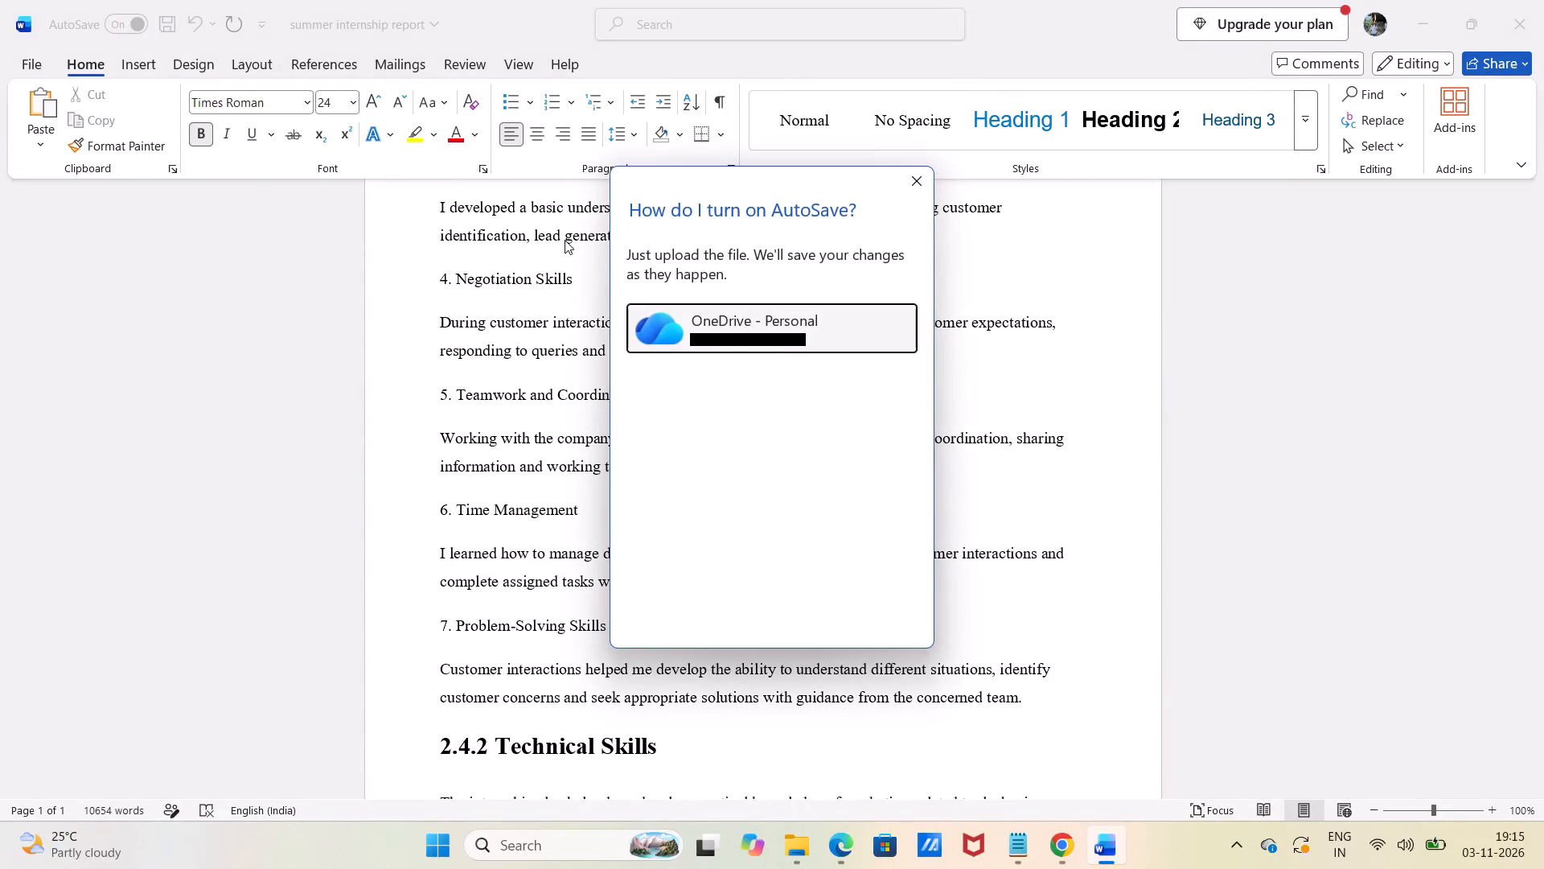
left_click(711, 317)
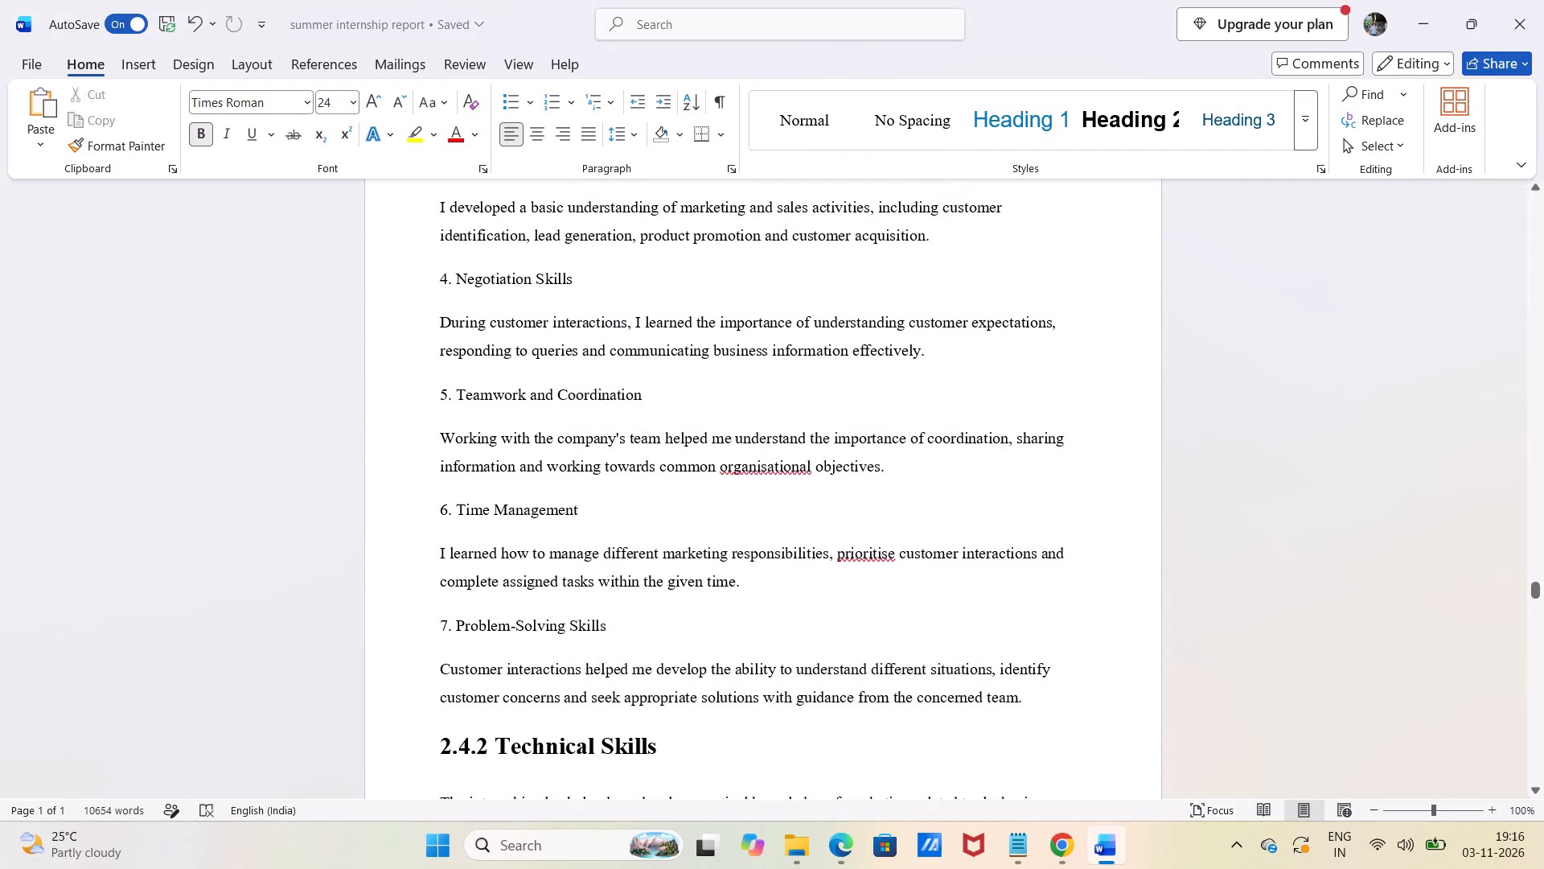
Save a copy of the internship report as a Word document in this PC's Desktop folder.
left_click(38, 64)
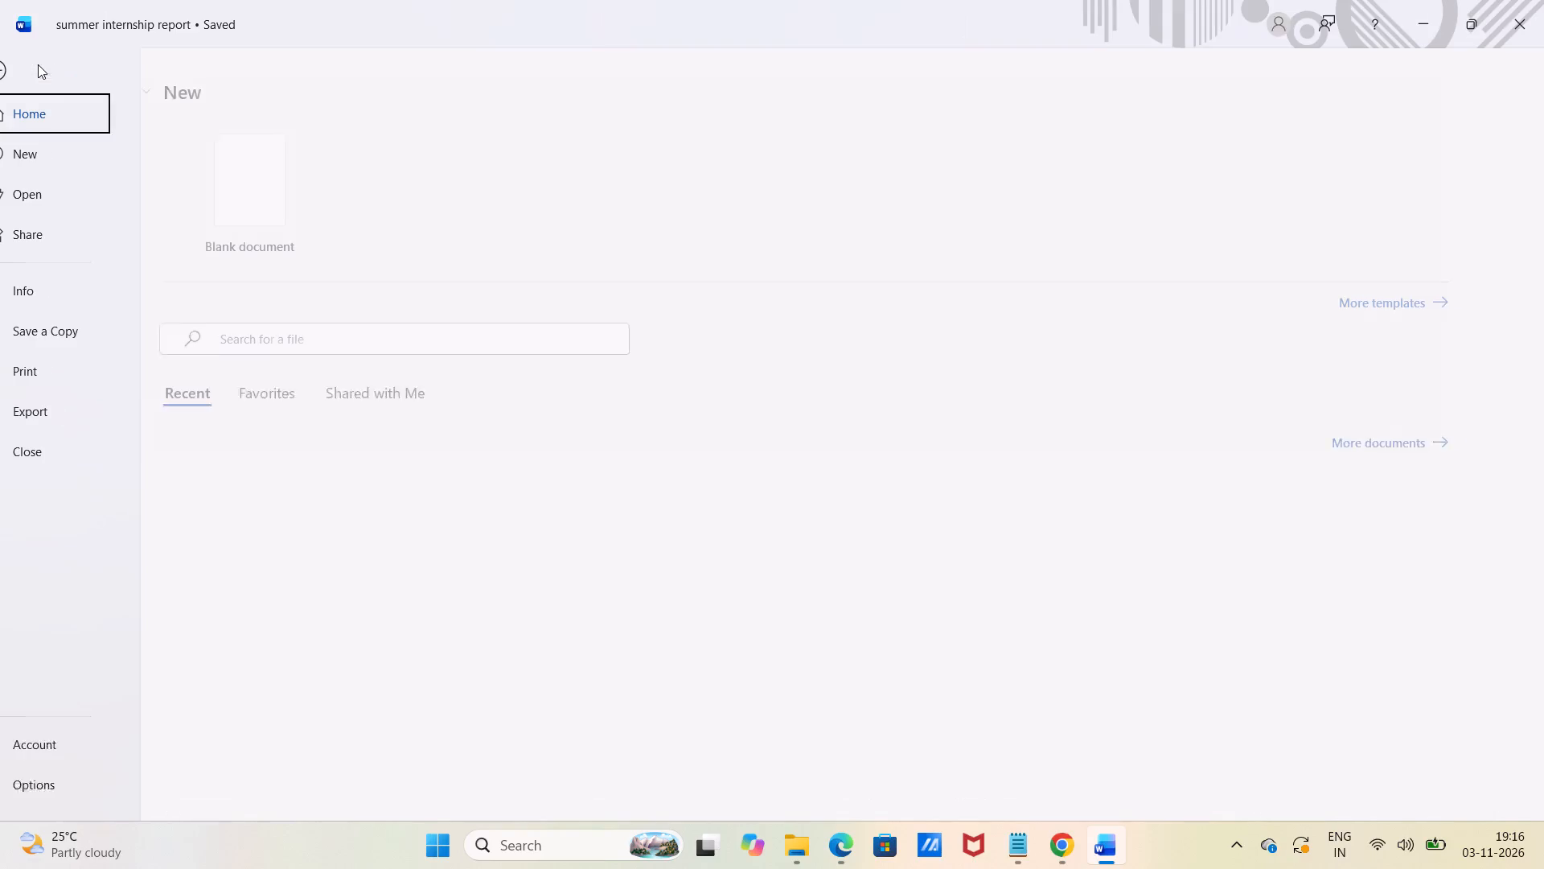
left_click(66, 326)
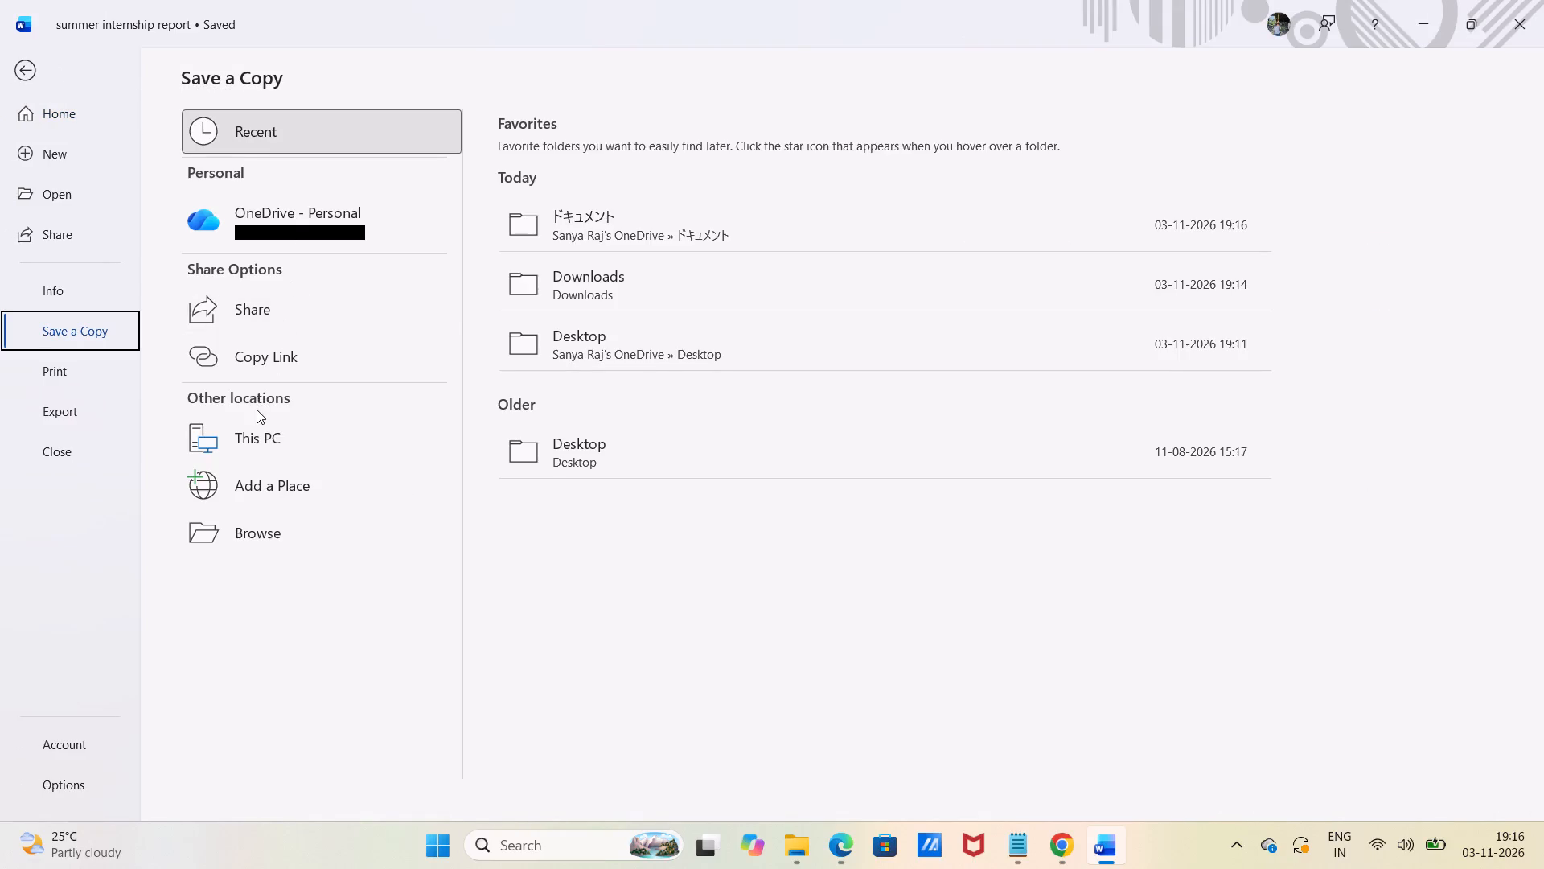
left_click(259, 432)
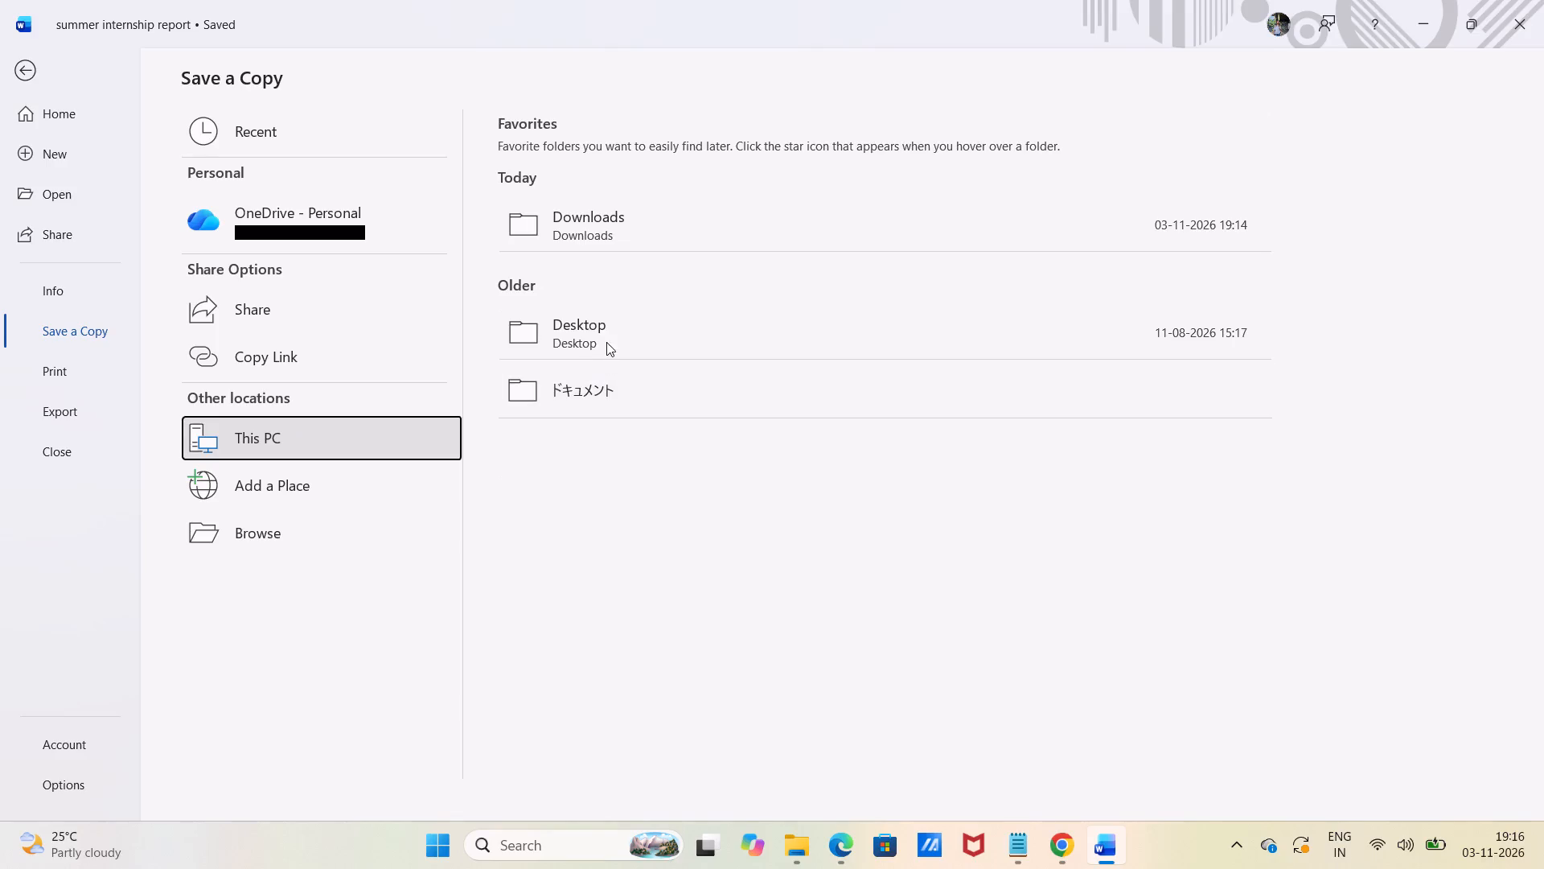
left_click(606, 342)
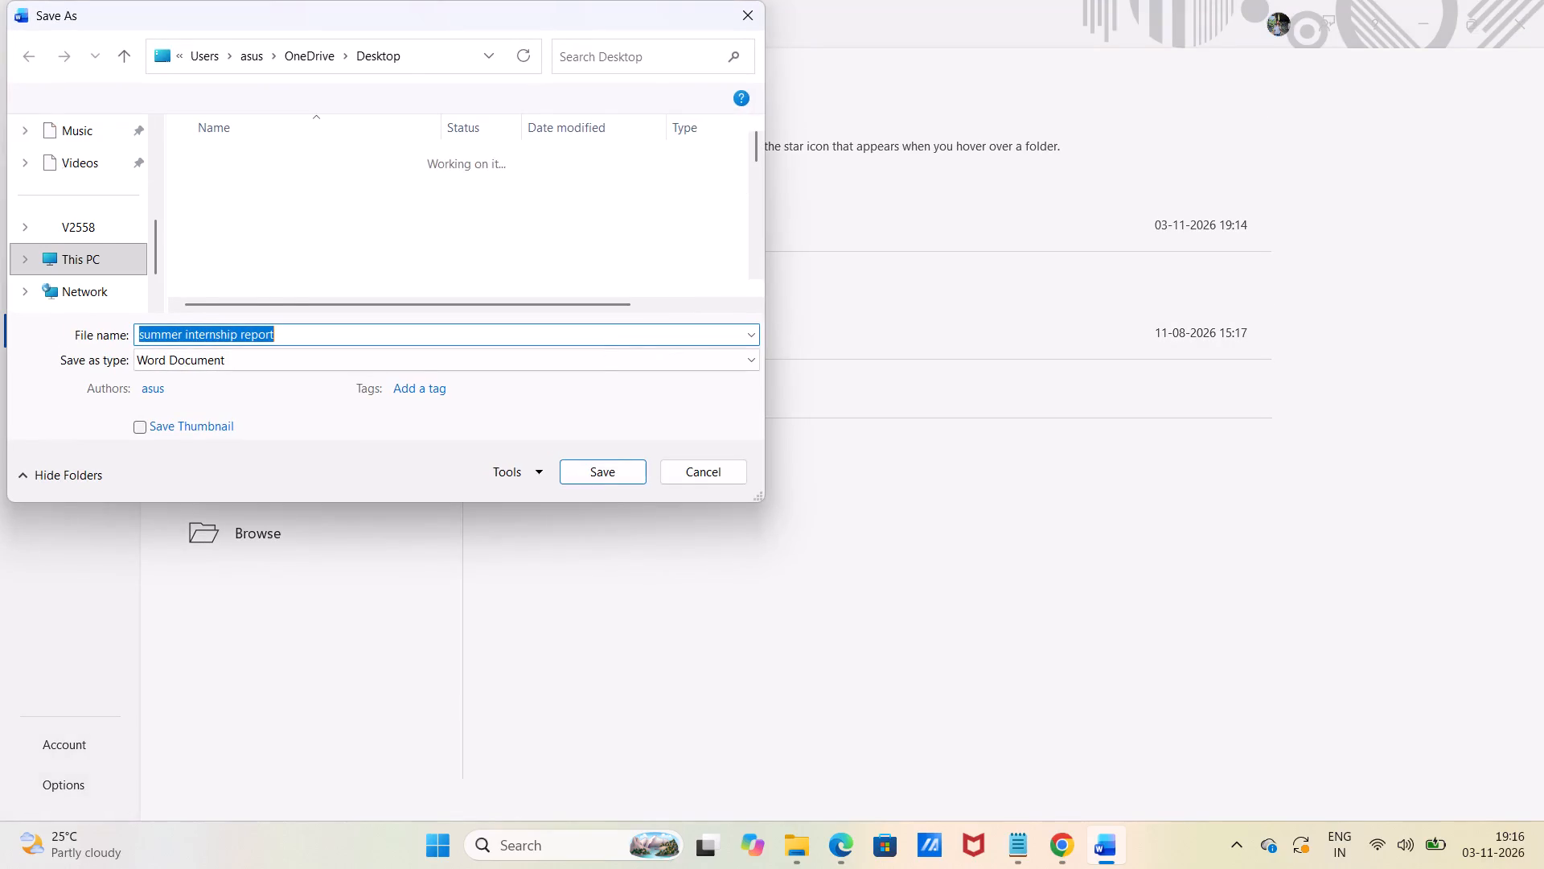
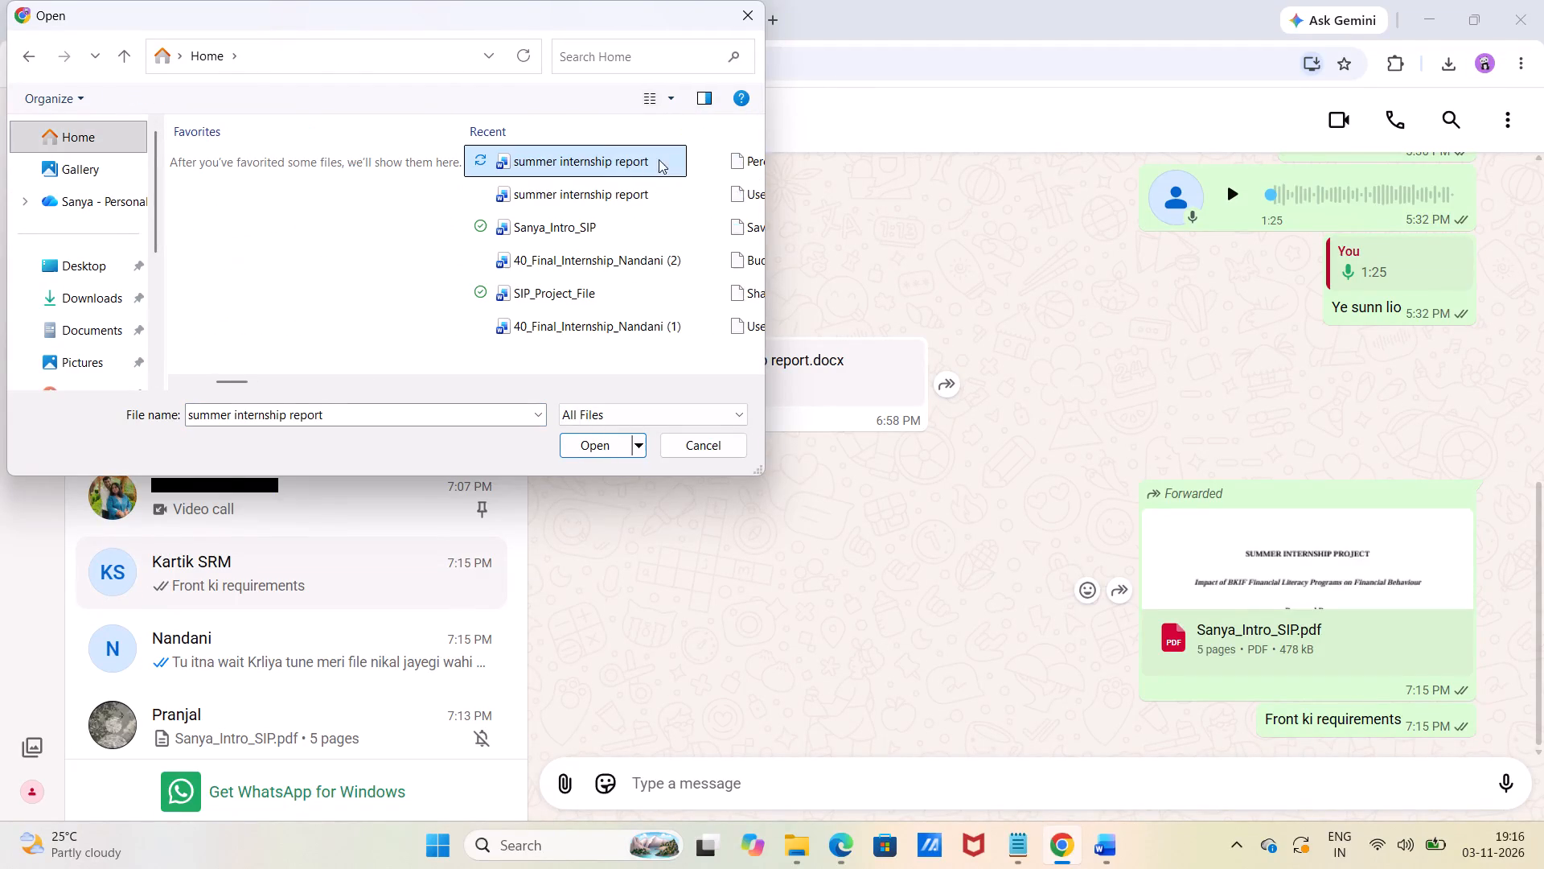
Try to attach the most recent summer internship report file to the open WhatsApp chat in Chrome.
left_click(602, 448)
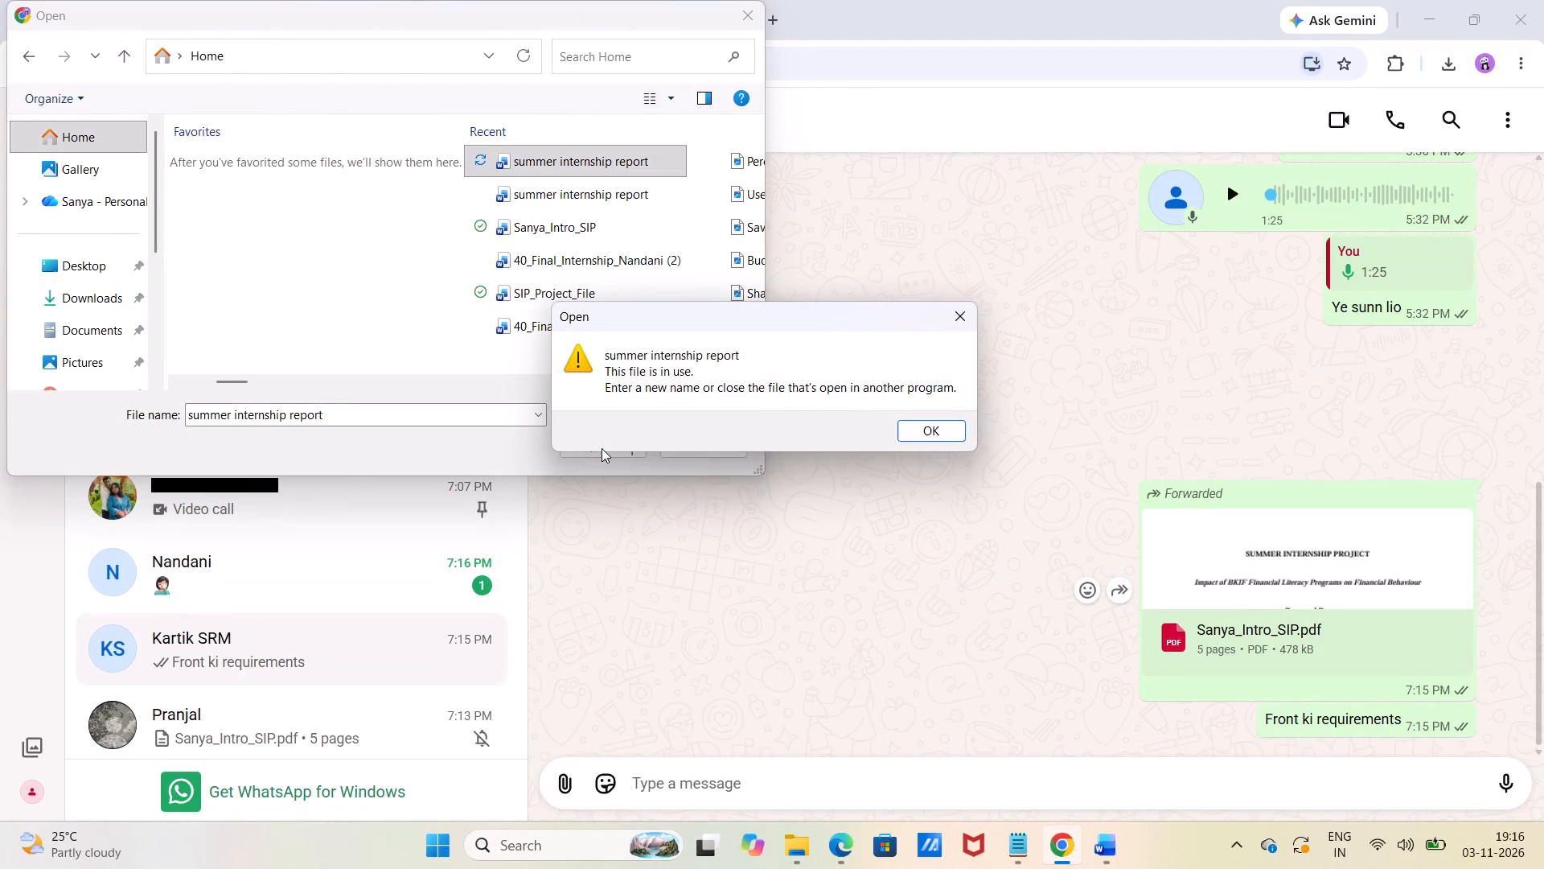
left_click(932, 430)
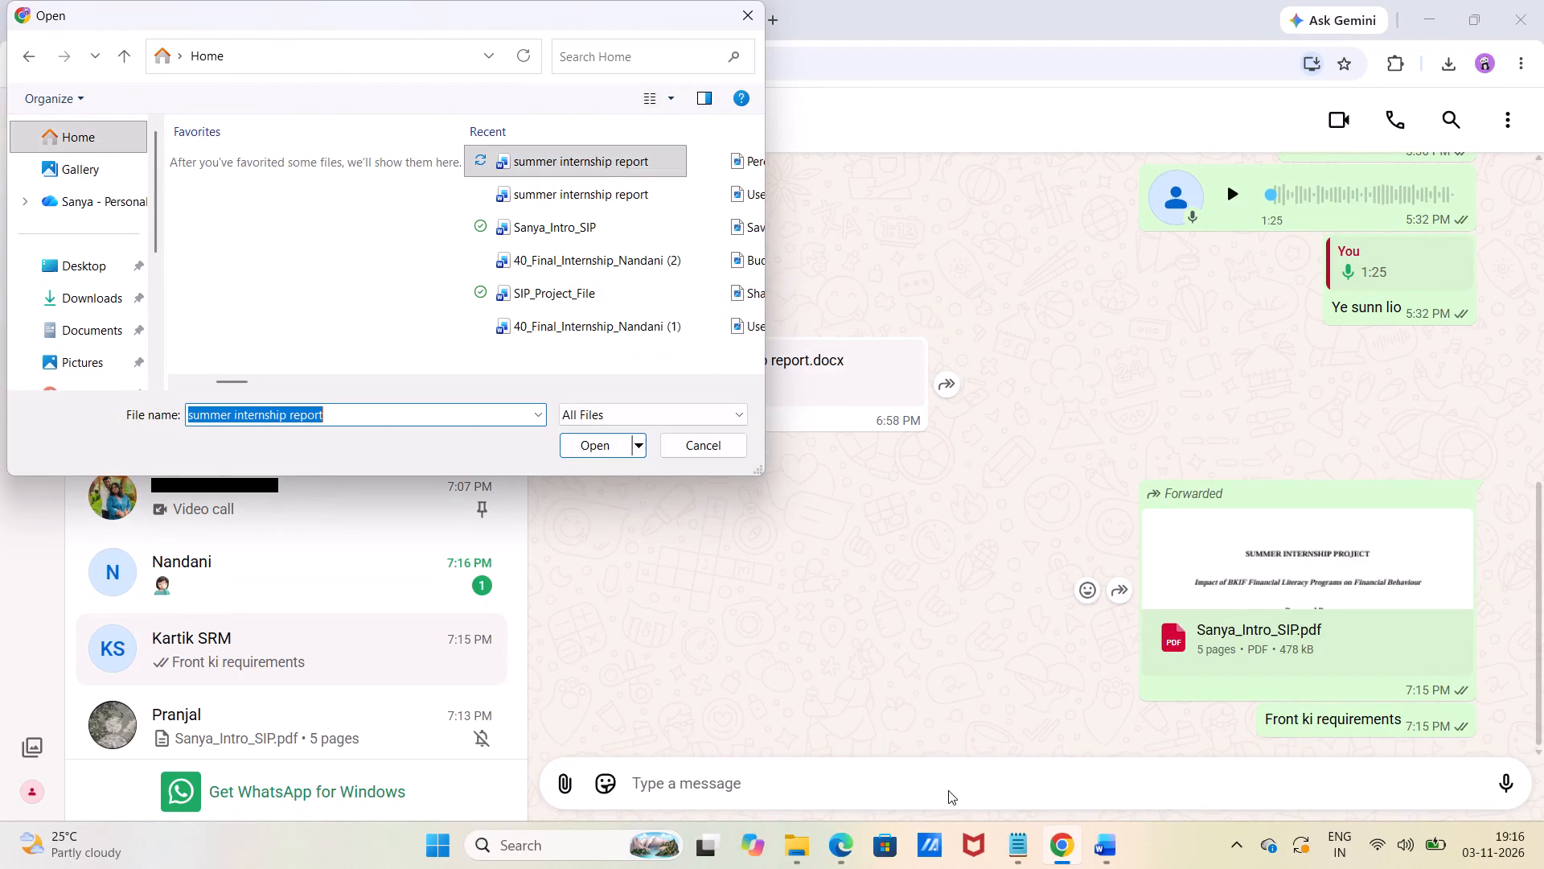